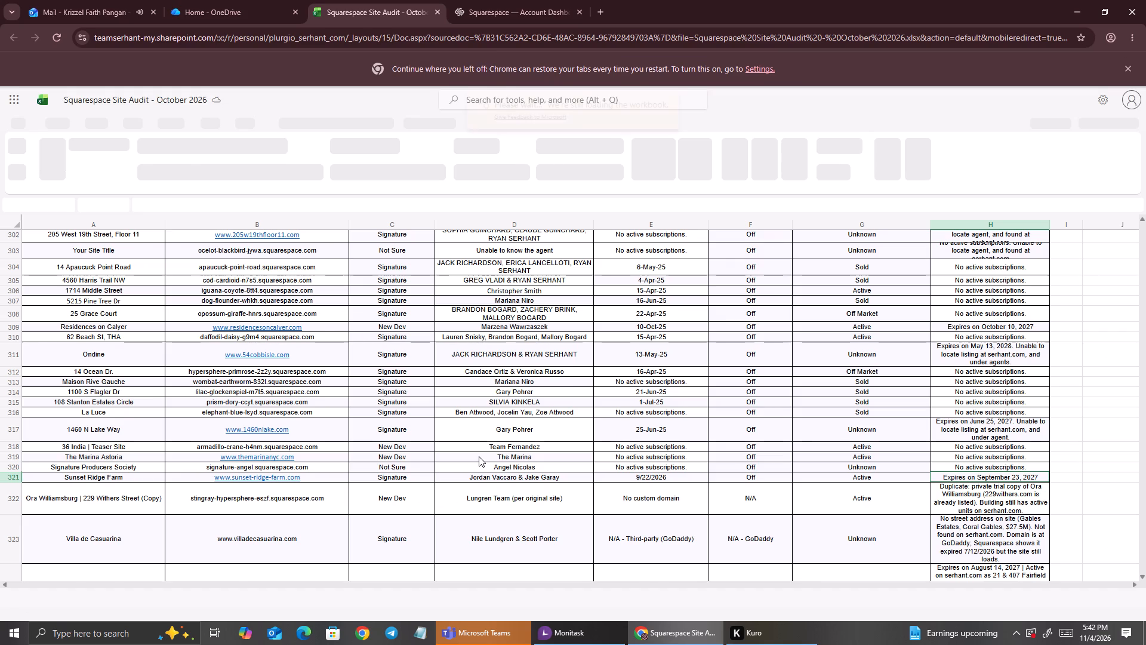
Look through the site entries in the Site Audit Summary & Master List sheet, down to the end of the list.
scroll(479, 456, down, 1)
click(393, 465)
scroll(393, 465, down, 9)
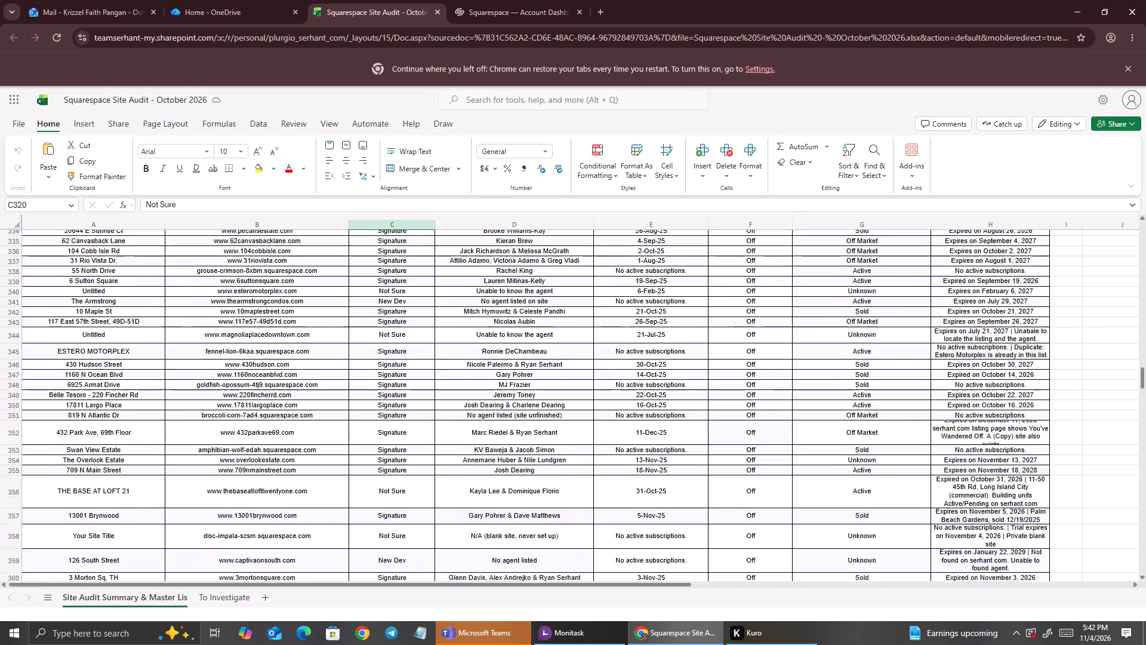
scroll(503, 521, down, 12)
scroll(503, 521, up, 5)
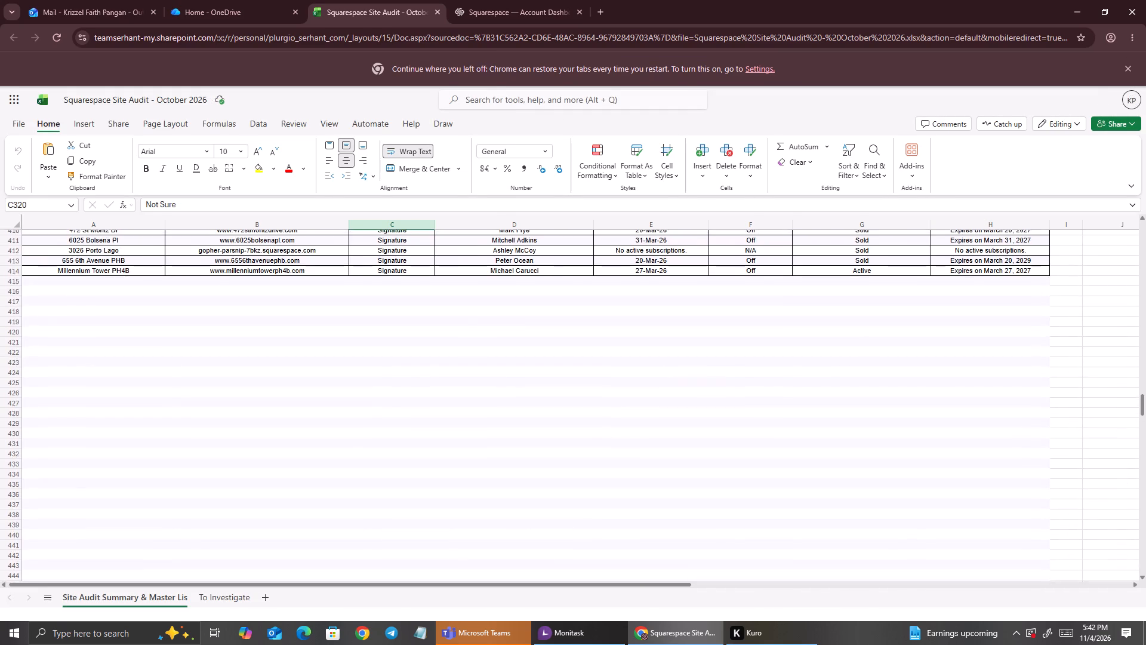
scroll(503, 521, up, 14)
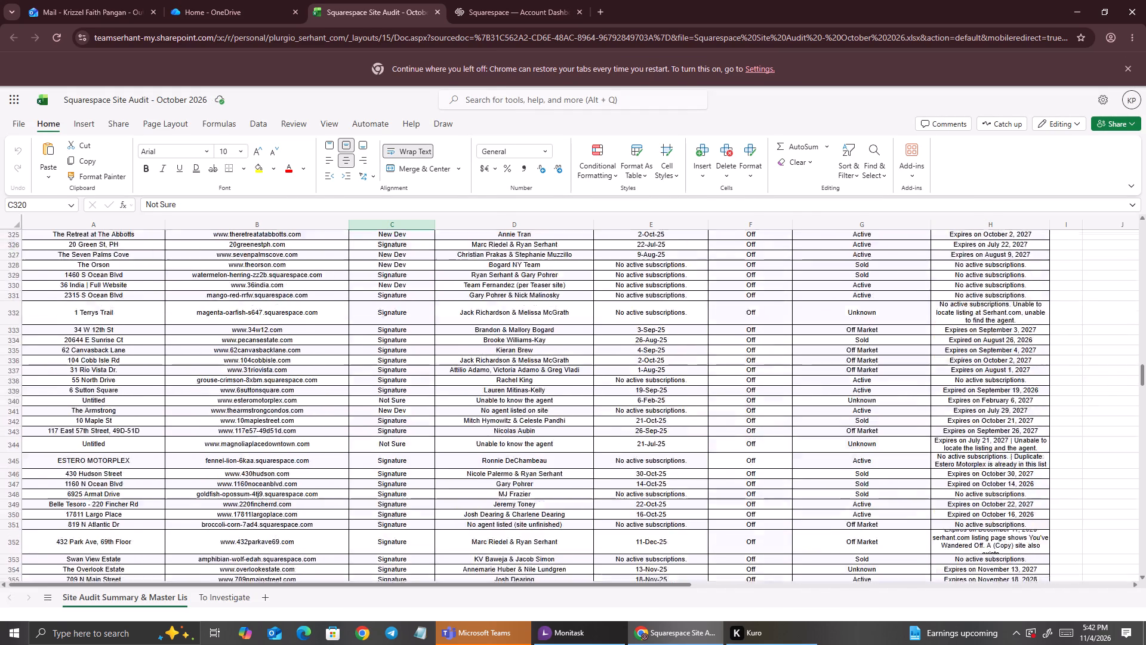
scroll(503, 521, up, 19)
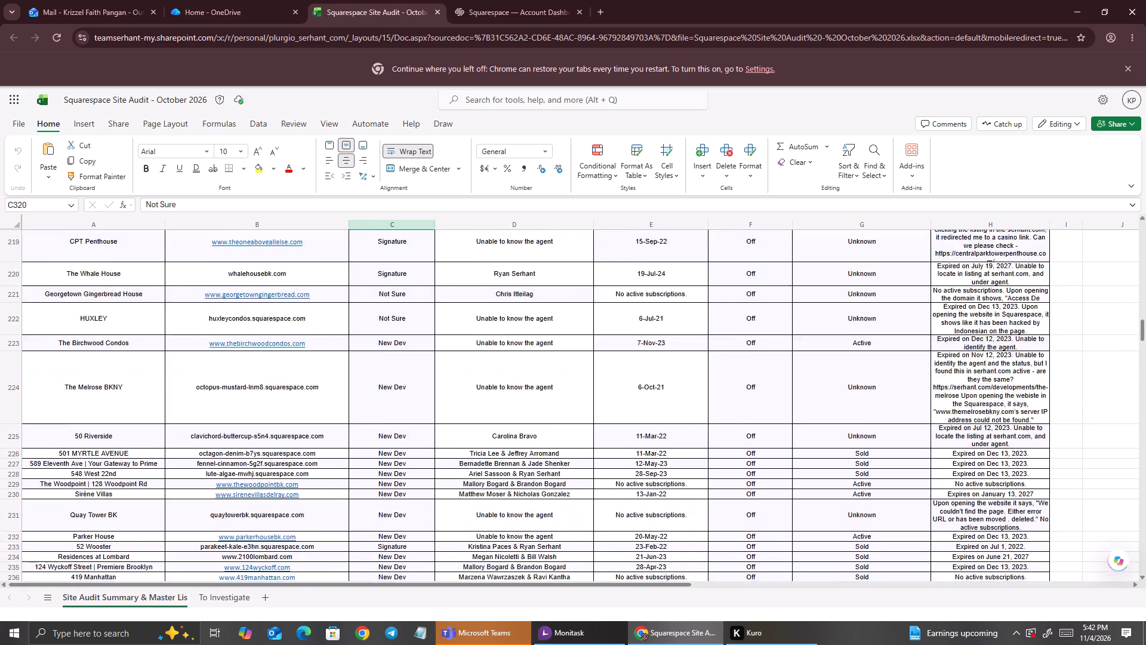
scroll(505, 513, up, 2)
scroll(509, 493, down, 20)
scroll(509, 493, down, 2)
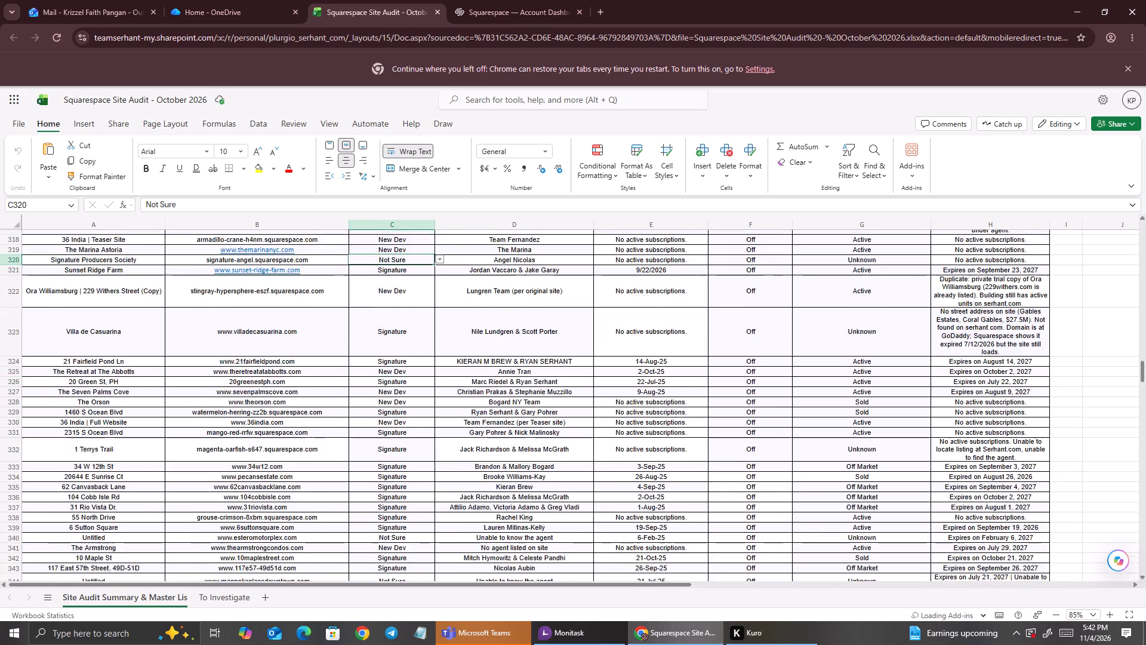
scroll(556, 492, down, 14)
click(557, 500)
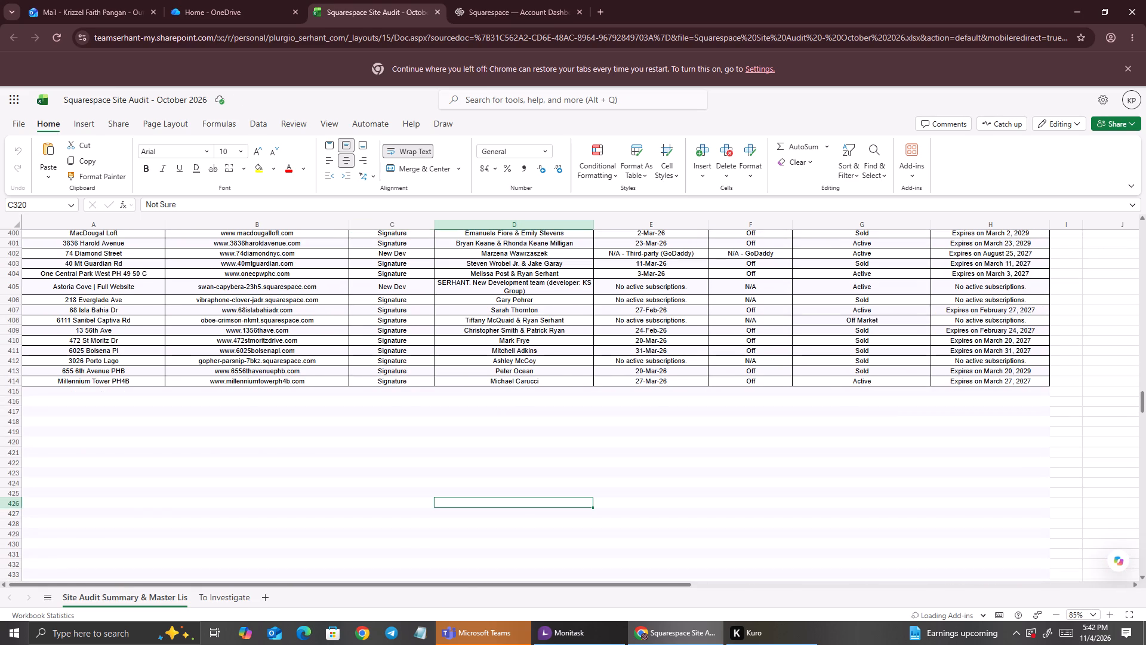
Switch to the Squarespace account dashboard and copy the site name 125 Chrystie for use in another window.
click(502, 0)
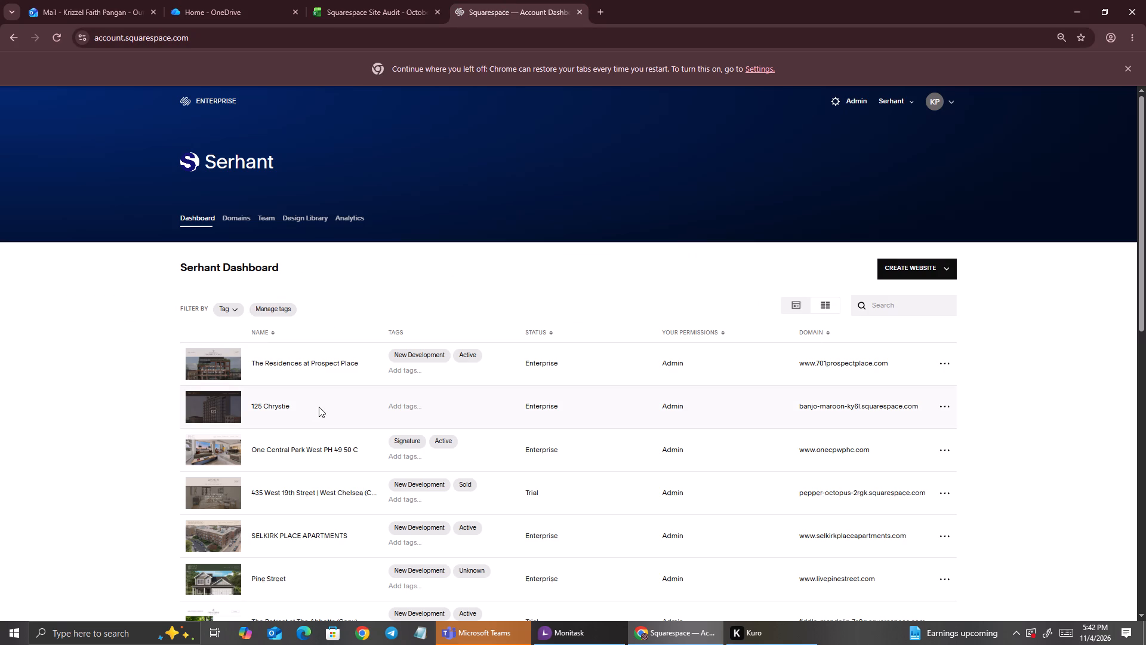
drag(302, 407, 246, 409)
key(ctrl+c)
key(ctrl+c)
key(alt+Tab)
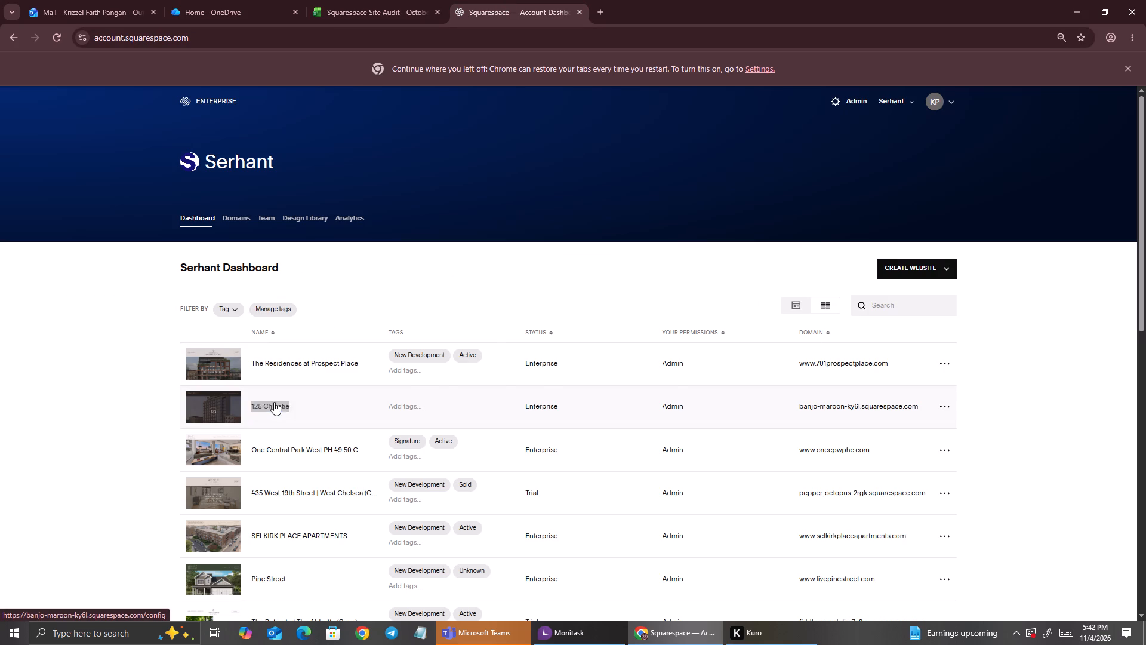
Switch from Monitask to the Chrome window with the Serhant Squarespace dashboard.
key(alt+Tab)
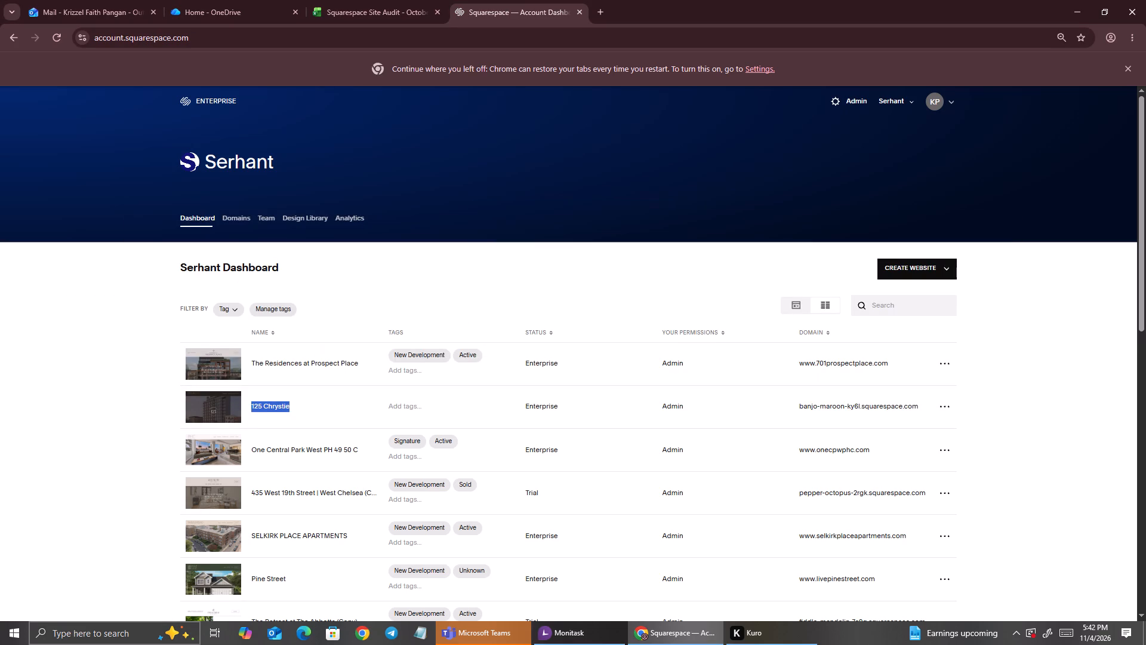
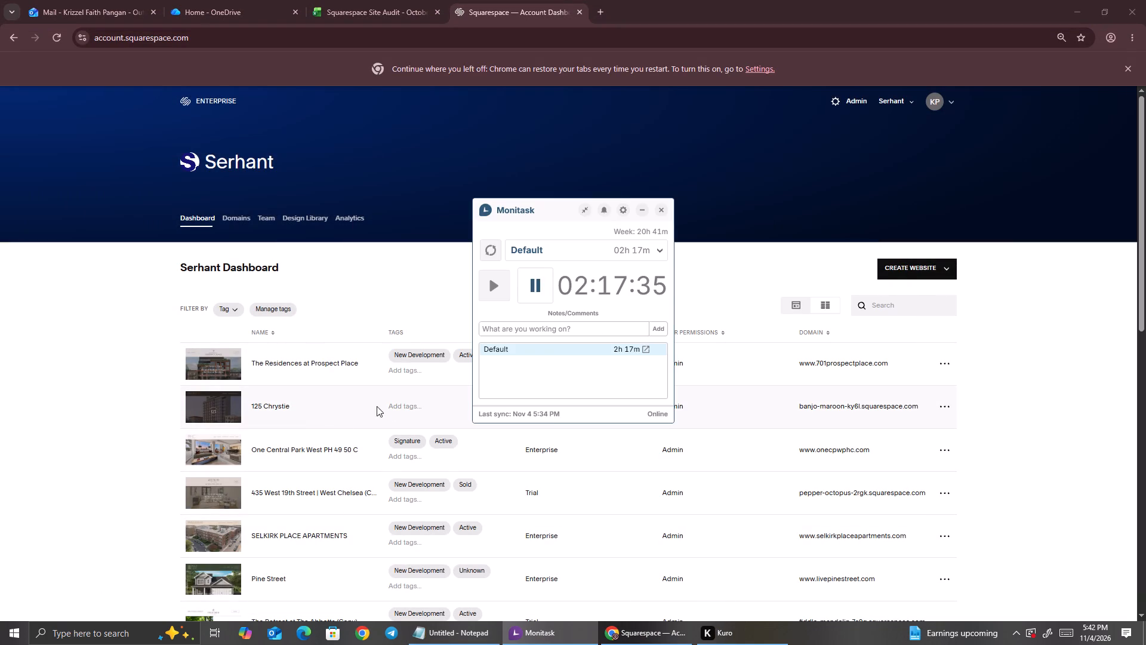
Switch to Notepad, paste the site name 125 Chrystie as plain text, and copy it.
key(alt+Tab)
click(485, 630)
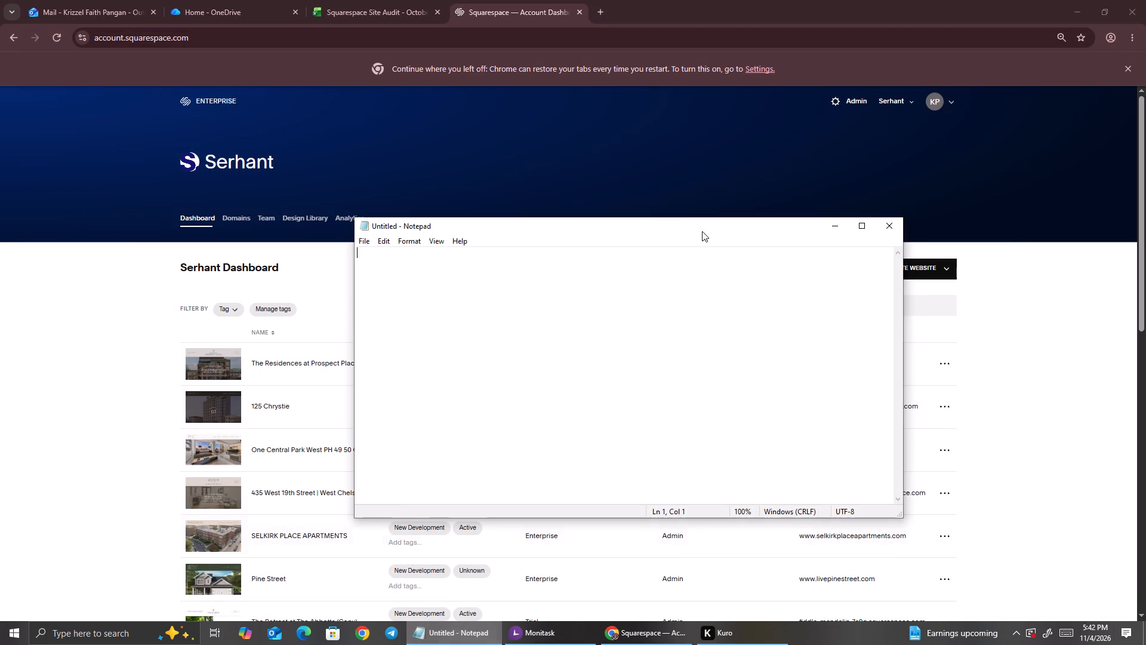
click(663, 275)
key(ctrl+v)
drag(638, 230, 754, 156)
click(703, 257)
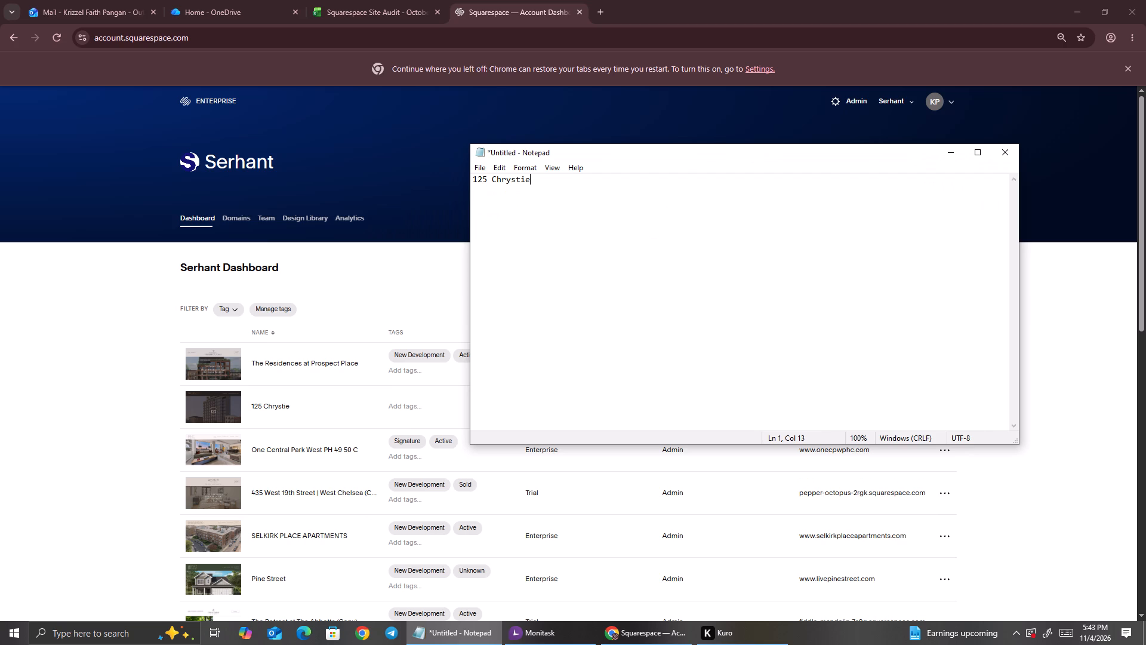
key(ctrl+a)
key(ctrl+c)
key(ctrl+c)
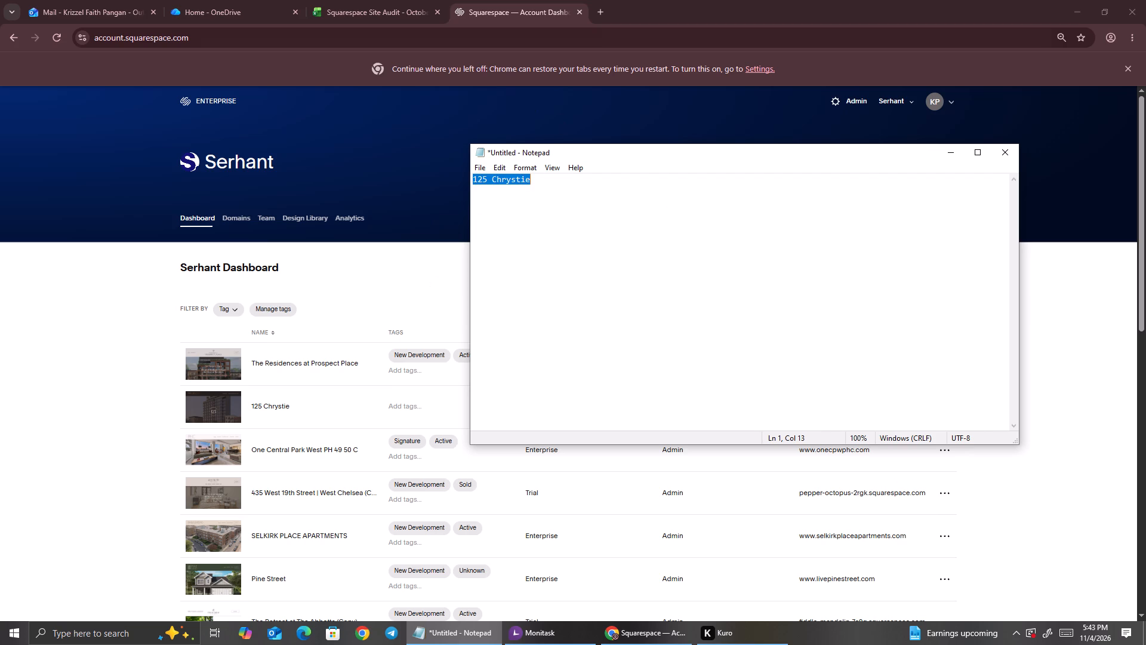
Search the web for 125 Chrystie Serhant in a new tab and open the Serhant development page.
click(603, 17)
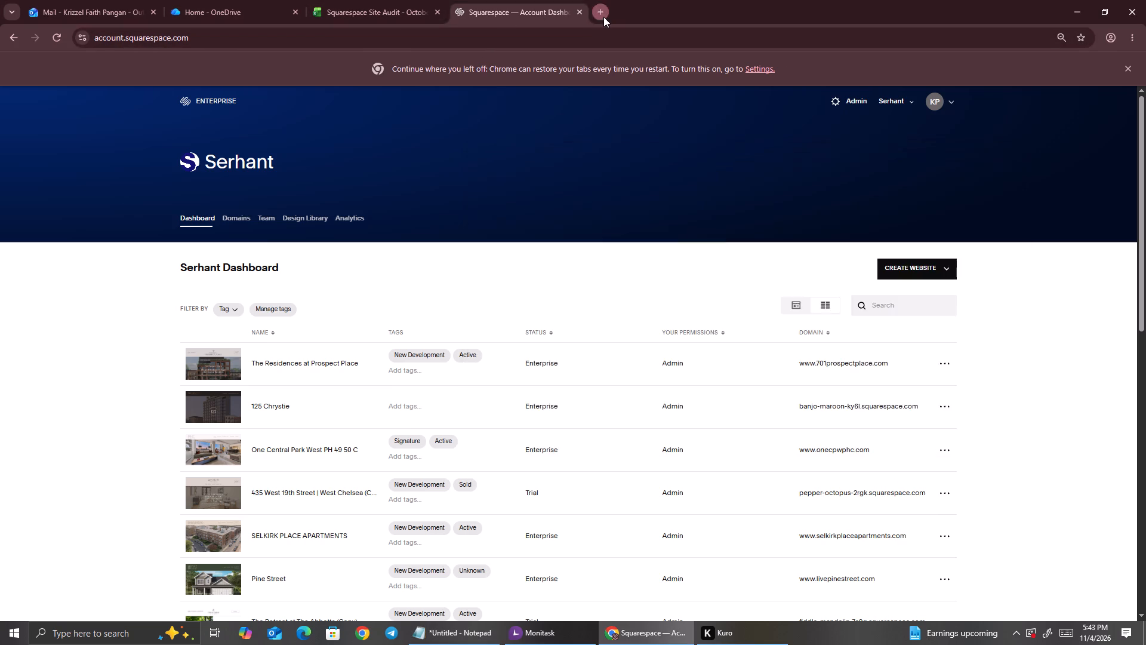
key(ctrl+v)
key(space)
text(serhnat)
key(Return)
click(301, 256)
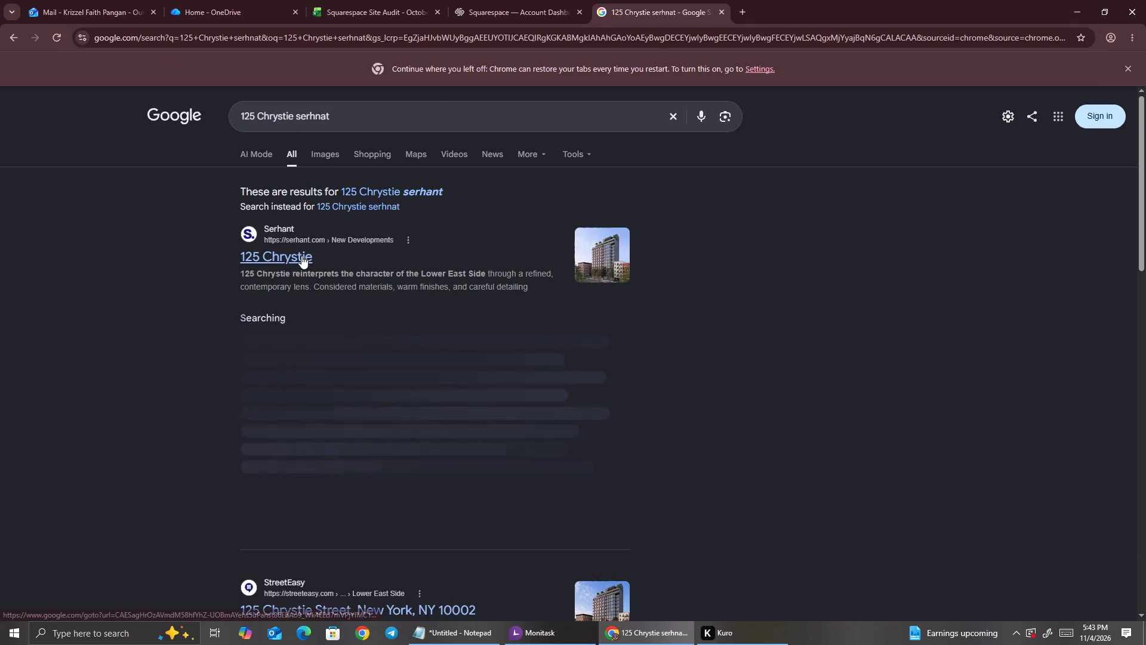
Add the New Development tag to the 125 Chrystie site in the Squarespace dashboard.
click(467, 0)
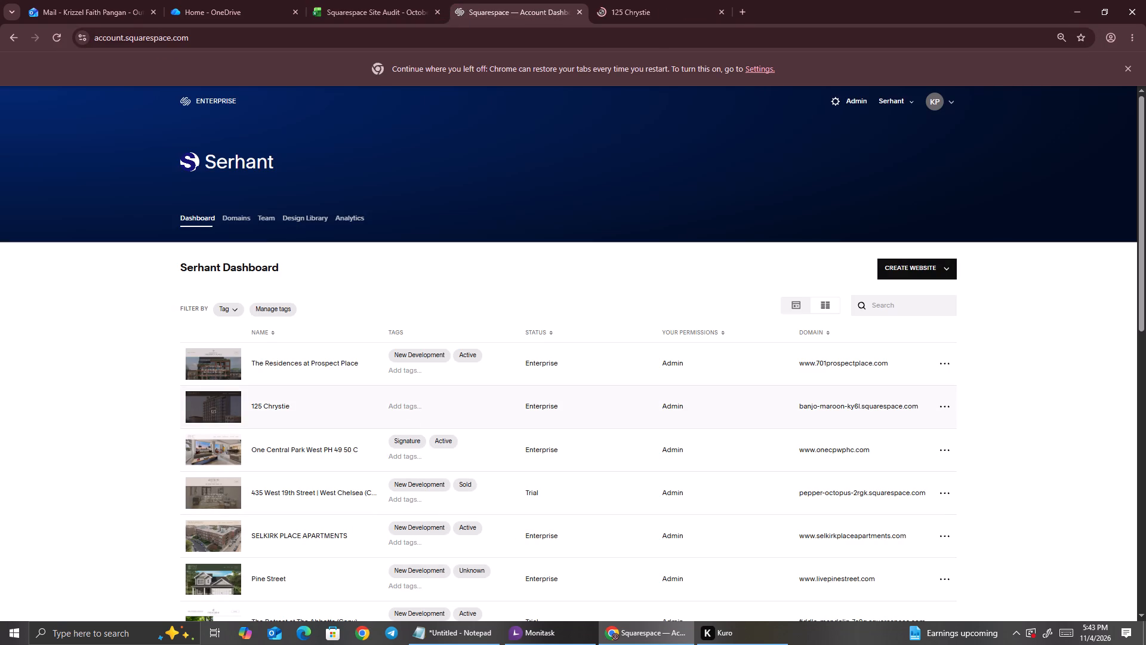
click(410, 401)
click(404, 405)
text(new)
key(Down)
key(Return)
Check the Serhant page for 125 Chrystie, and tag the site Active in the Squarespace dashboard.
click(712, 0)
scroll(573, 405, down, 6)
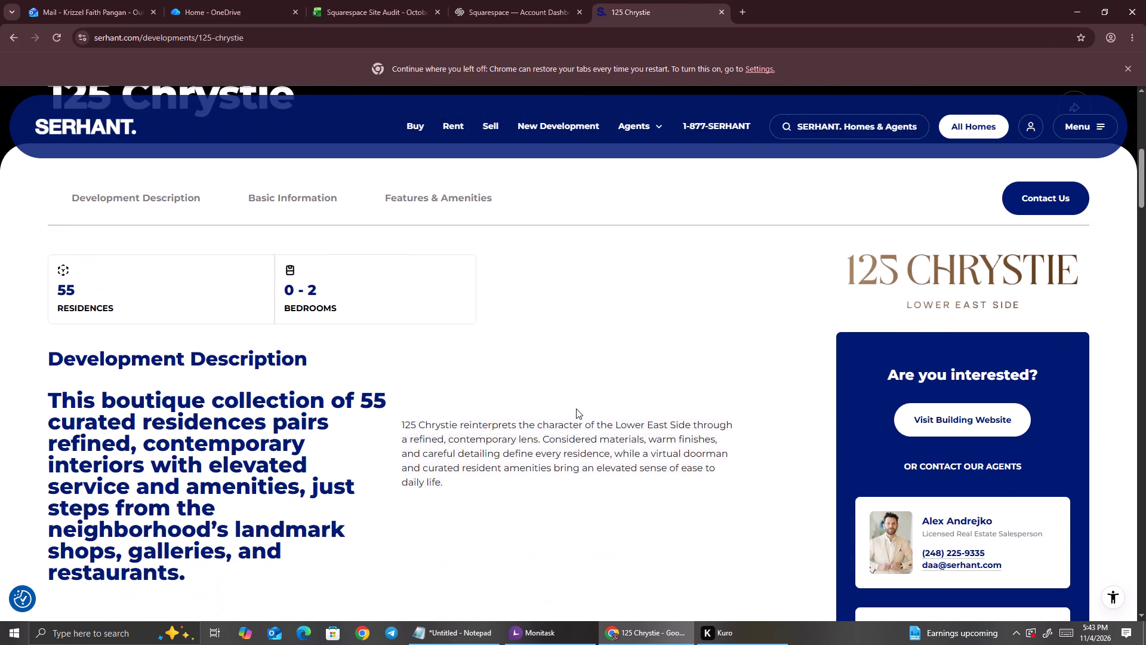
click(506, 0)
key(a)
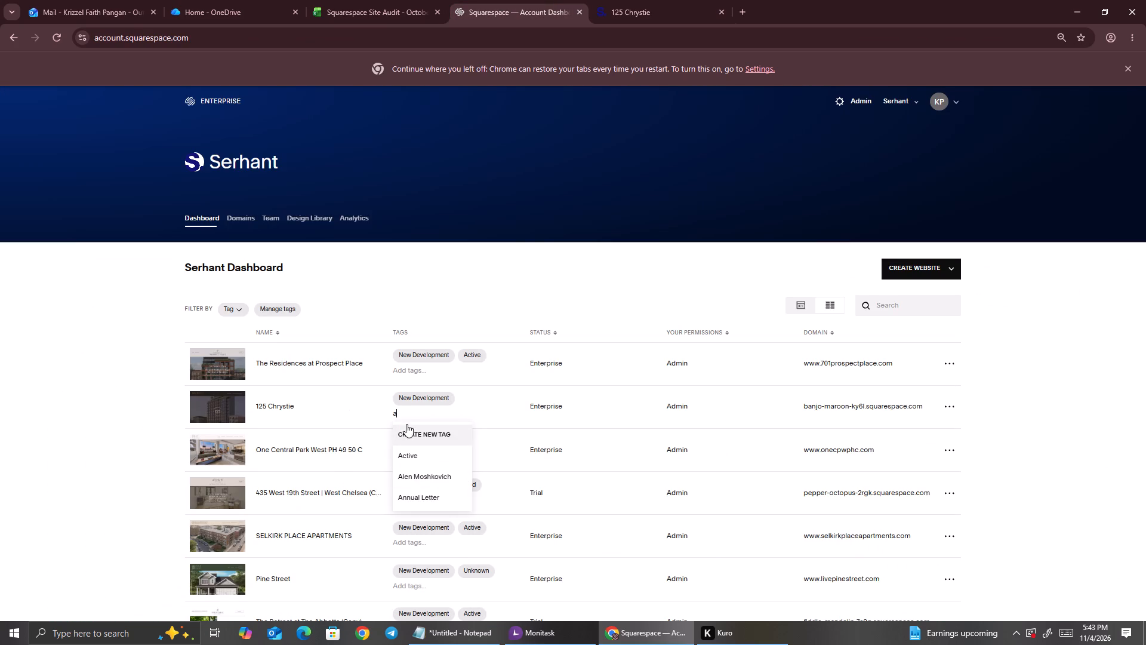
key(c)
click(411, 457)
Paste 125 Chrystie as the site name in cell A415 of the Squarespace Site Audit sheet.
drag(264, 0, 273, 0)
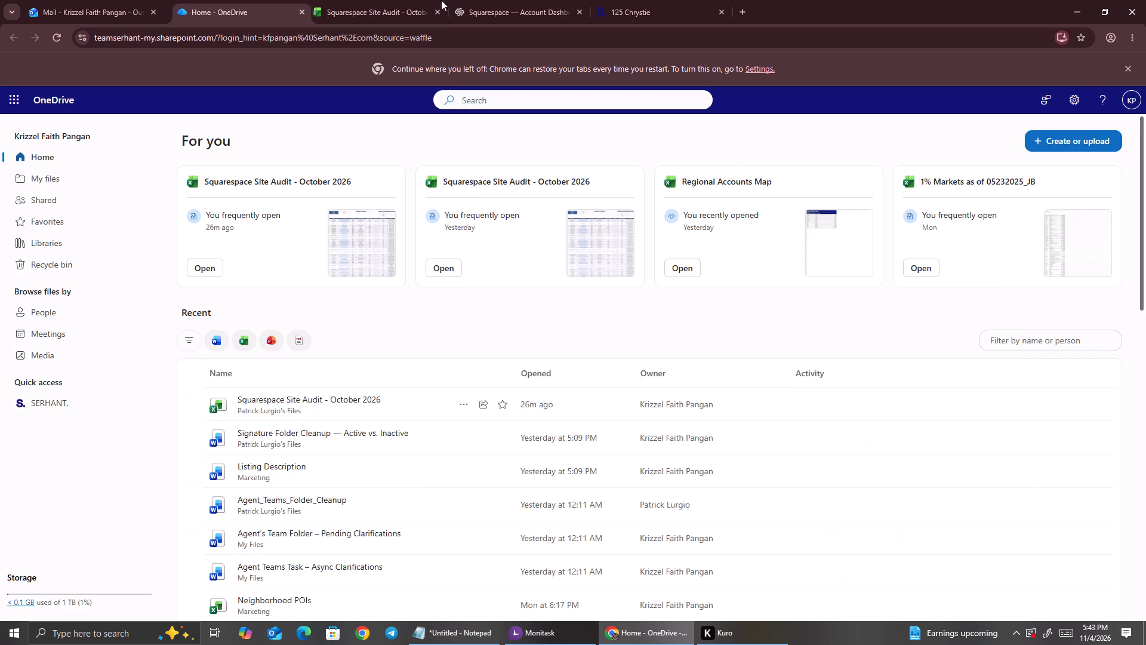
click(441, 0)
click(210, 422)
click(133, 396)
key(ctrl+v)
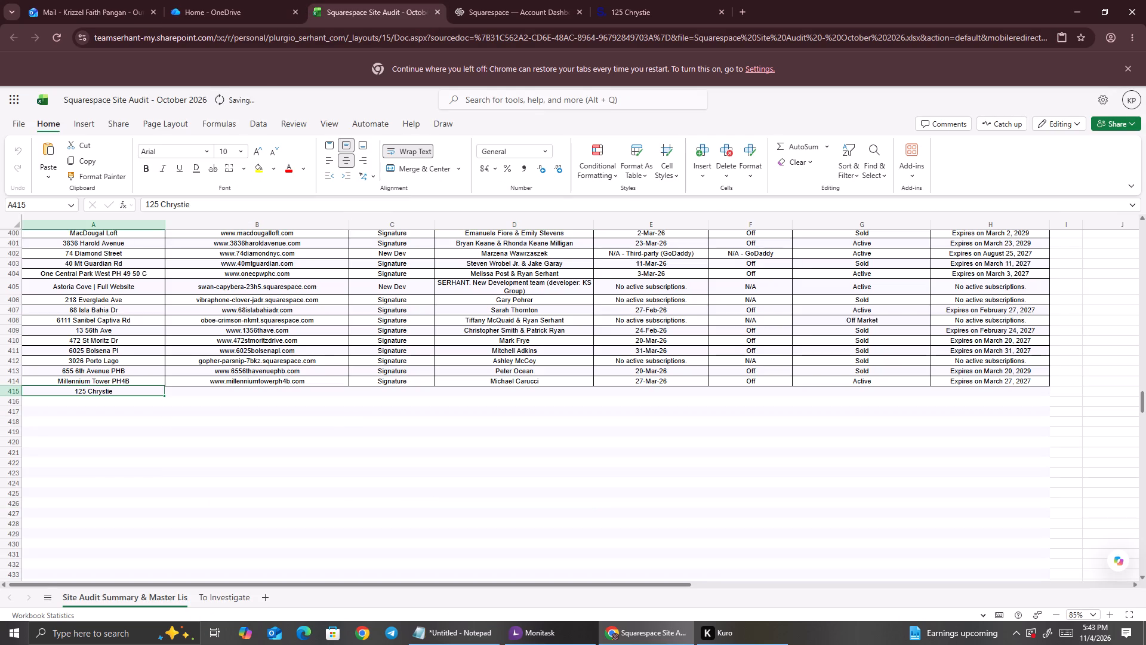
Copy the 125 Chrystie domain from the dashboard as plain text through Notepad and paste it into cell B415 of the audit sheet.
click(252, 394)
click(547, 0)
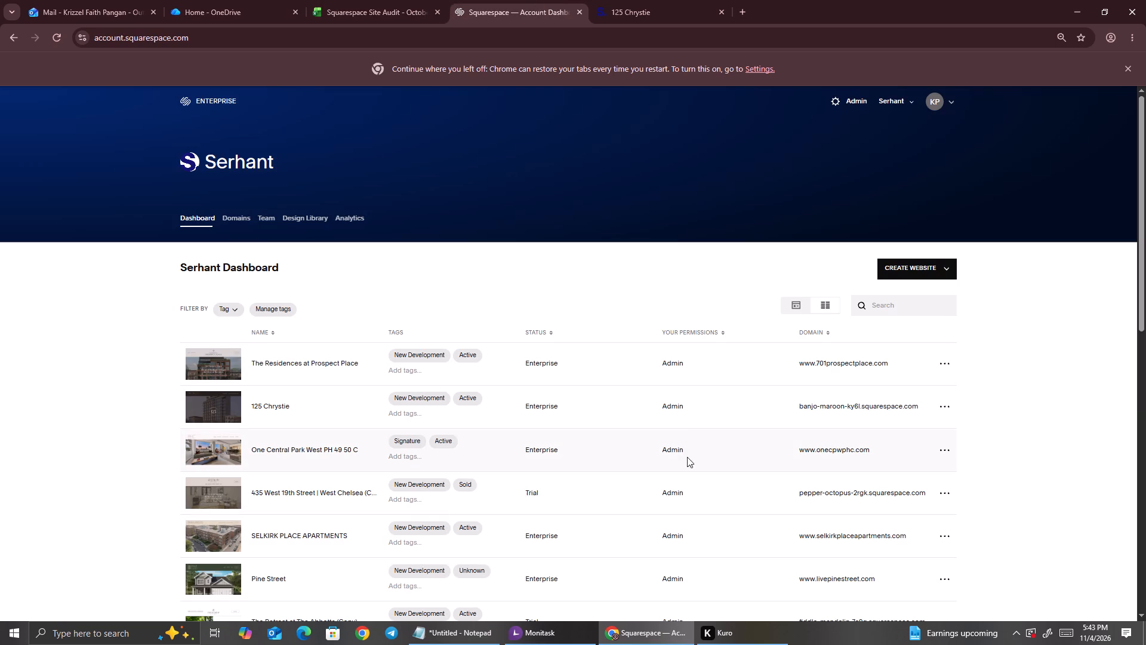
drag(787, 410, 928, 408)
key(ctrl+c)
click(339, 0)
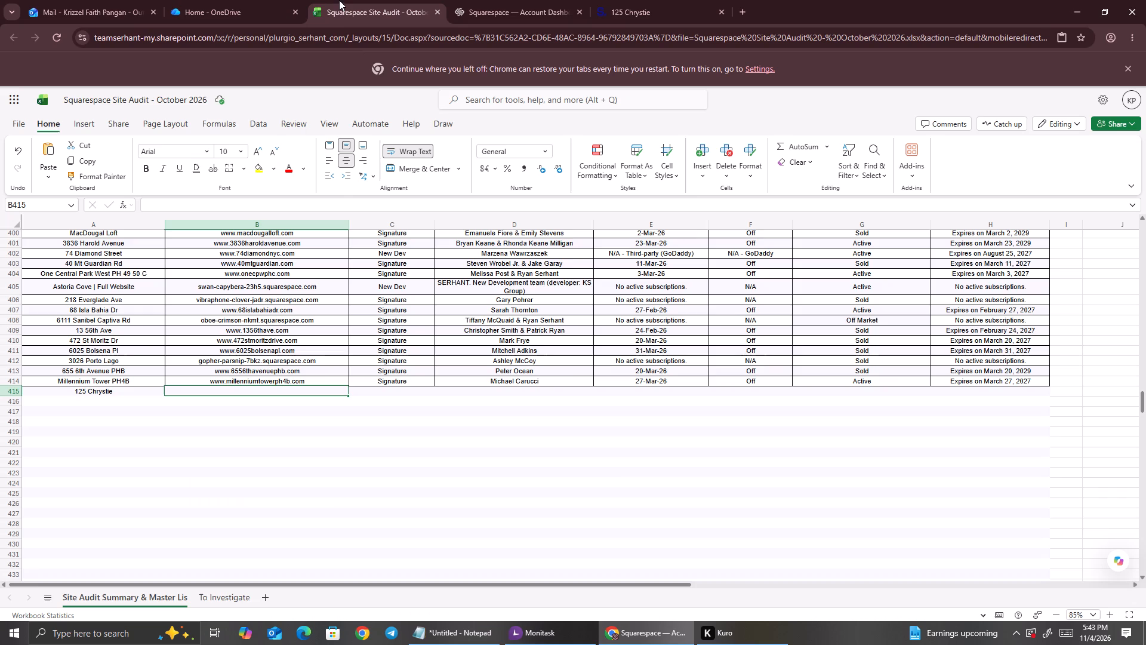
key(alt+Tab)
key(ctrl+v)
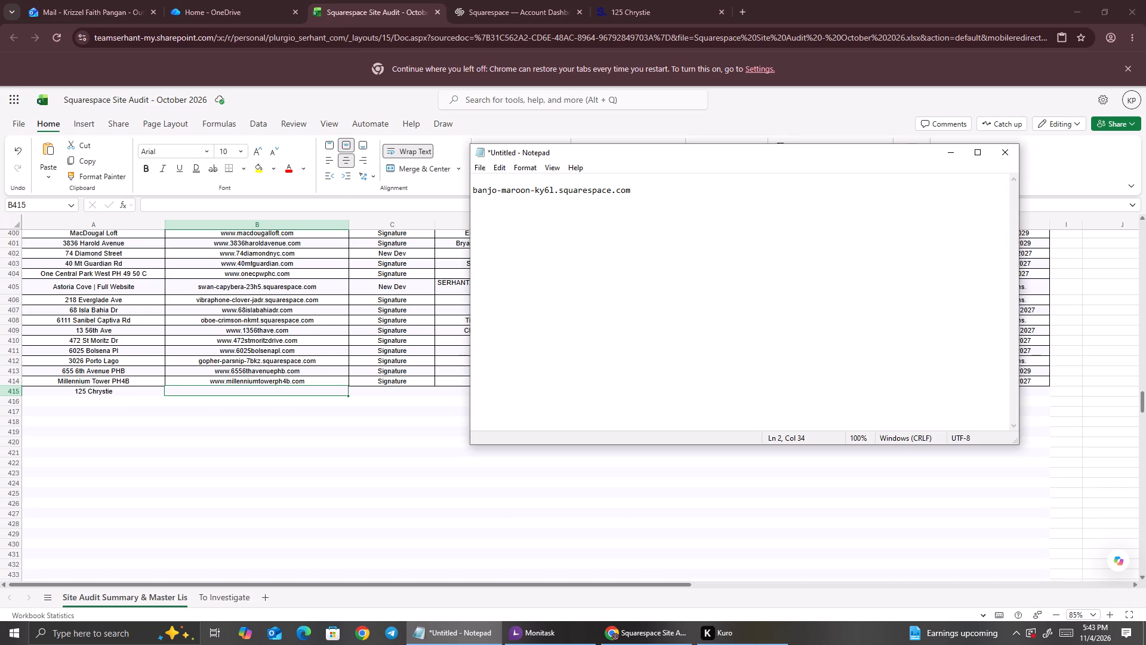
drag(642, 196, 418, 192)
key(ctrl+c)
click(305, 410)
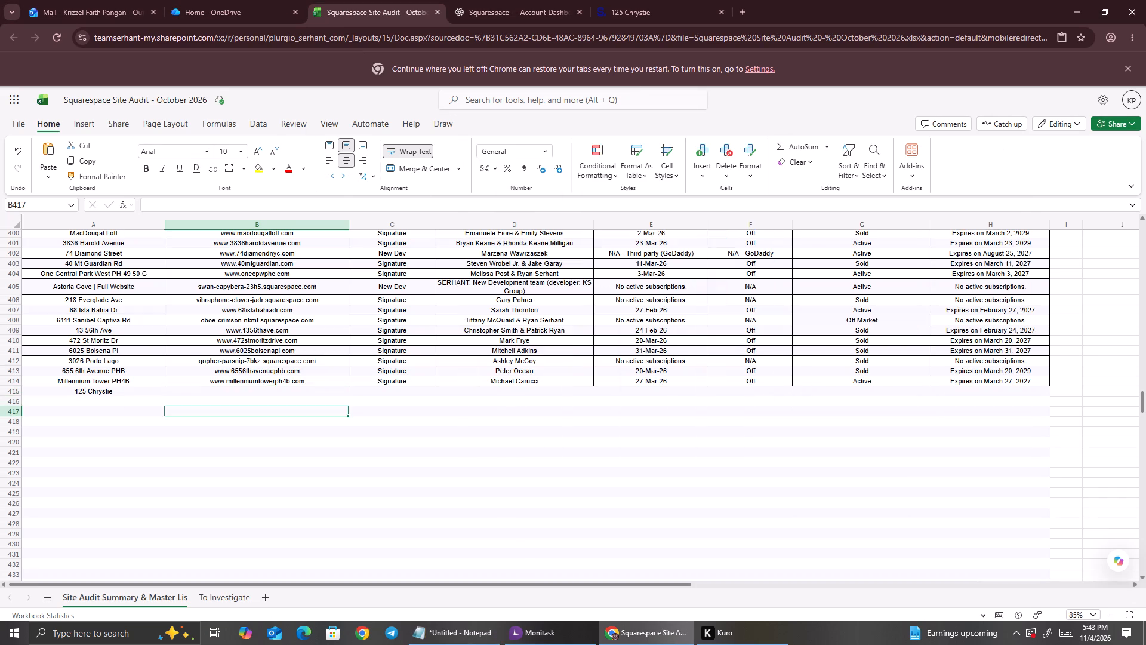
click(309, 389)
key(ctrl+v)
Copy the New Dev category from the Astoria Cove row into cell C415 for 125 Chrystie.
click(410, 381)
click(409, 286)
key(ctrl+c)
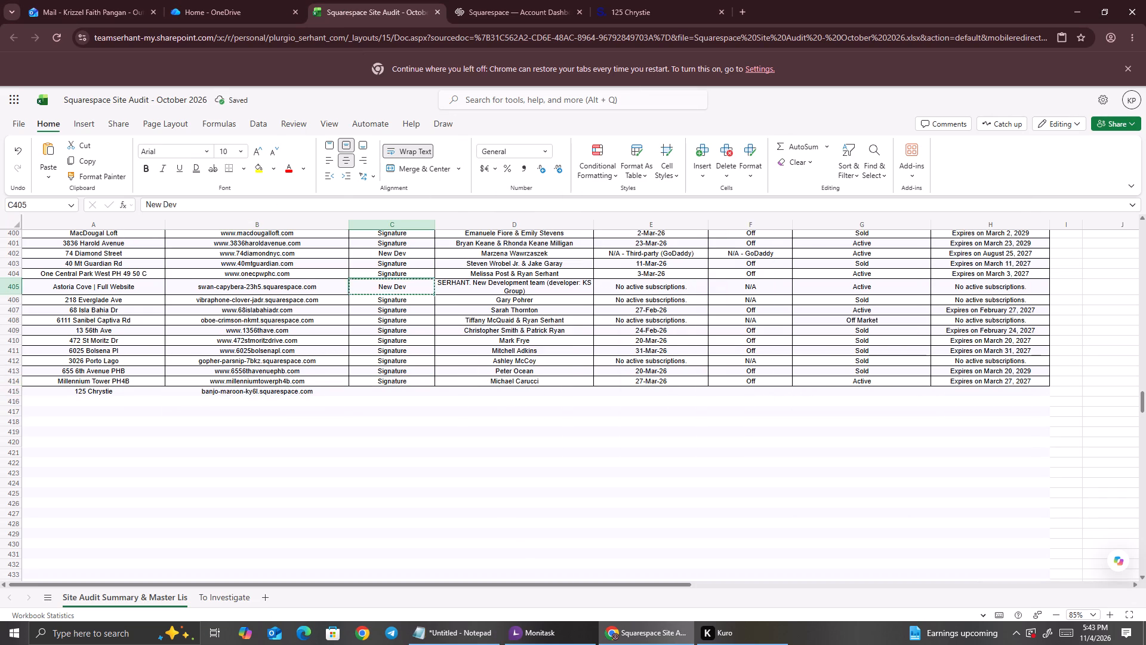
click(402, 395)
key(ctrl+v)
Copy the Active status from the Millennium Tower PH4B row into cell G415 for 125 Chrystie.
click(888, 377)
key(ctrl+c)
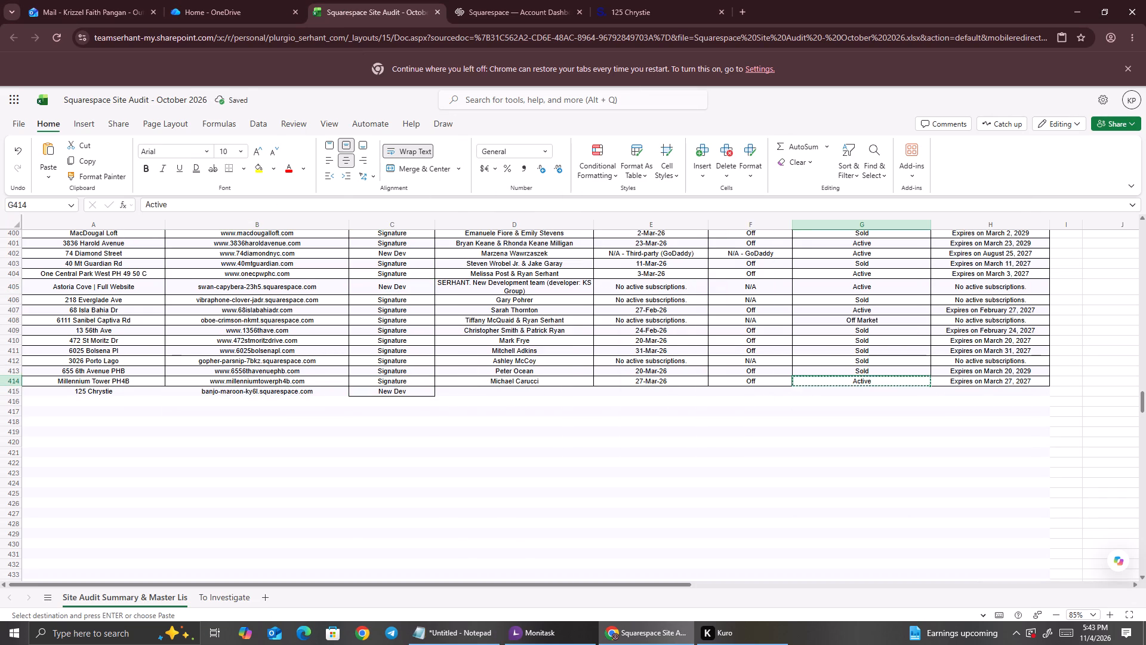
click(880, 391)
key(ctrl+v)
click(856, 466)
Review the developer and agent details on the Serhant page for 125 Chrystie.
click(630, 0)
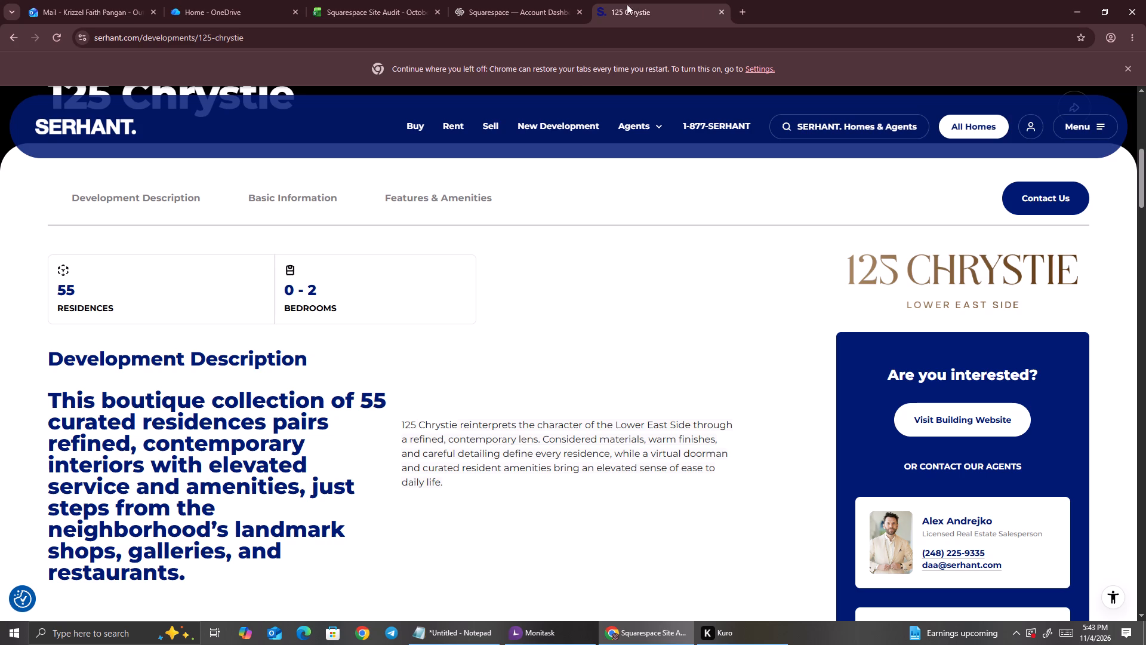
scroll(1123, 428, down, 6)
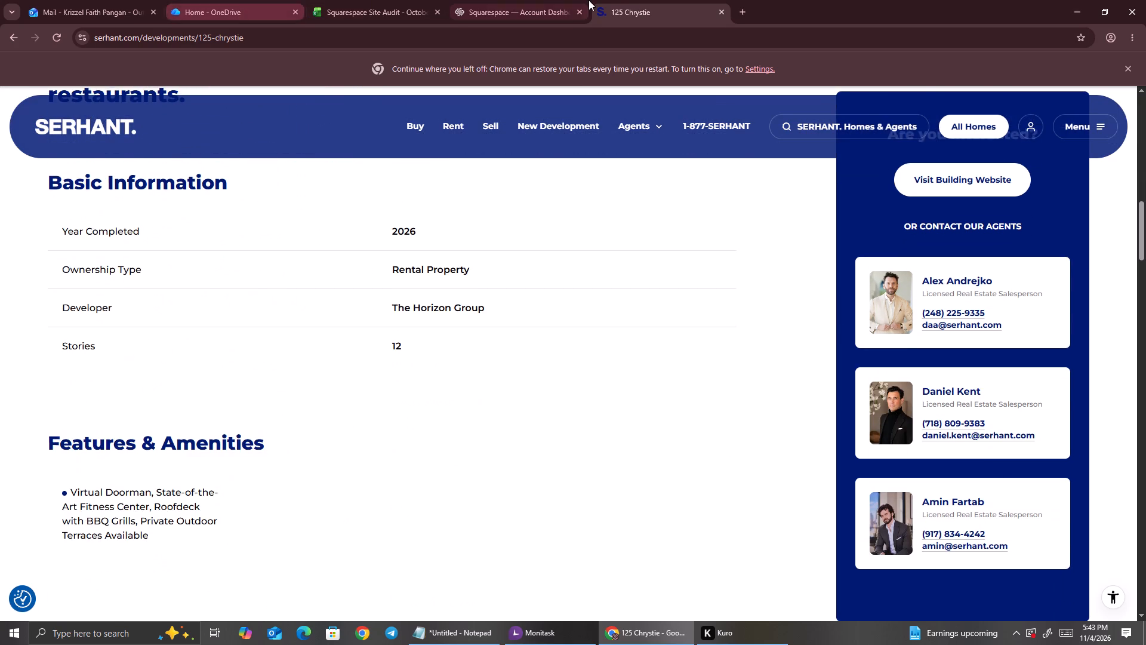
Open the settings of the 125 Chrystie Squarespace site and check its domains.
click(589, 0)
click(948, 413)
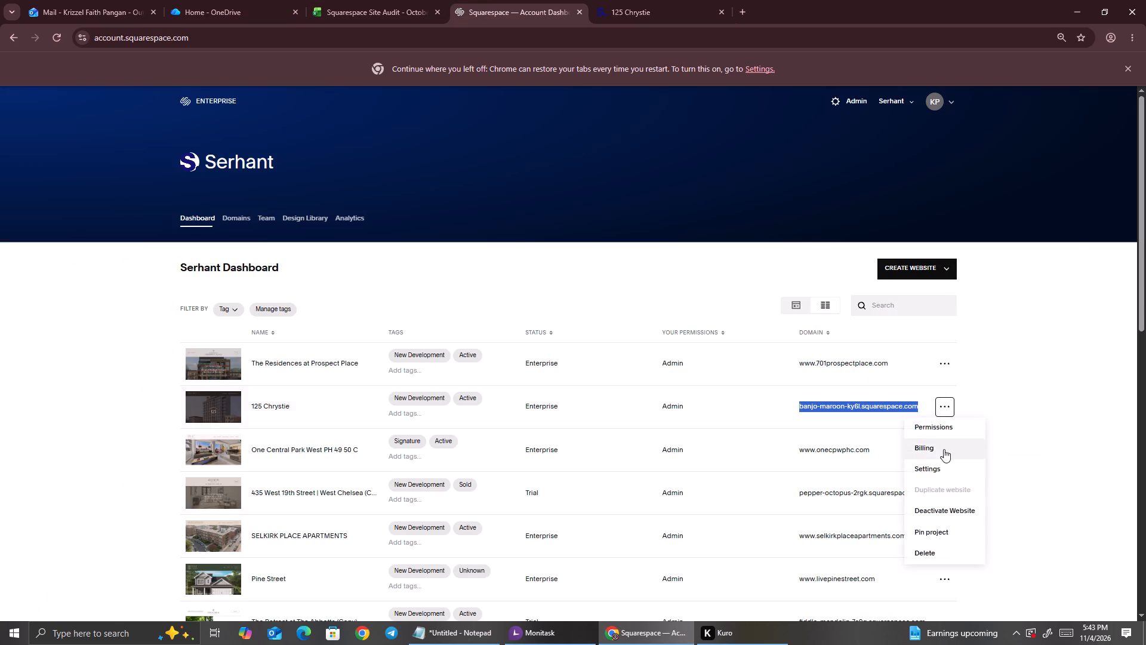
click(941, 463)
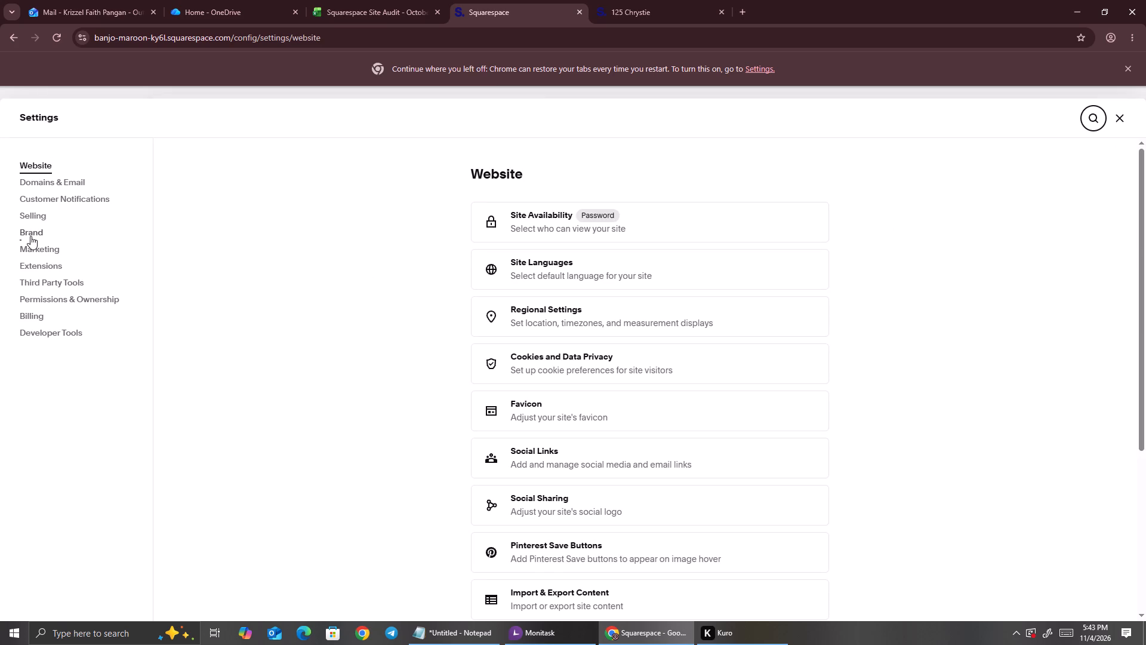
click(69, 180)
click(530, 242)
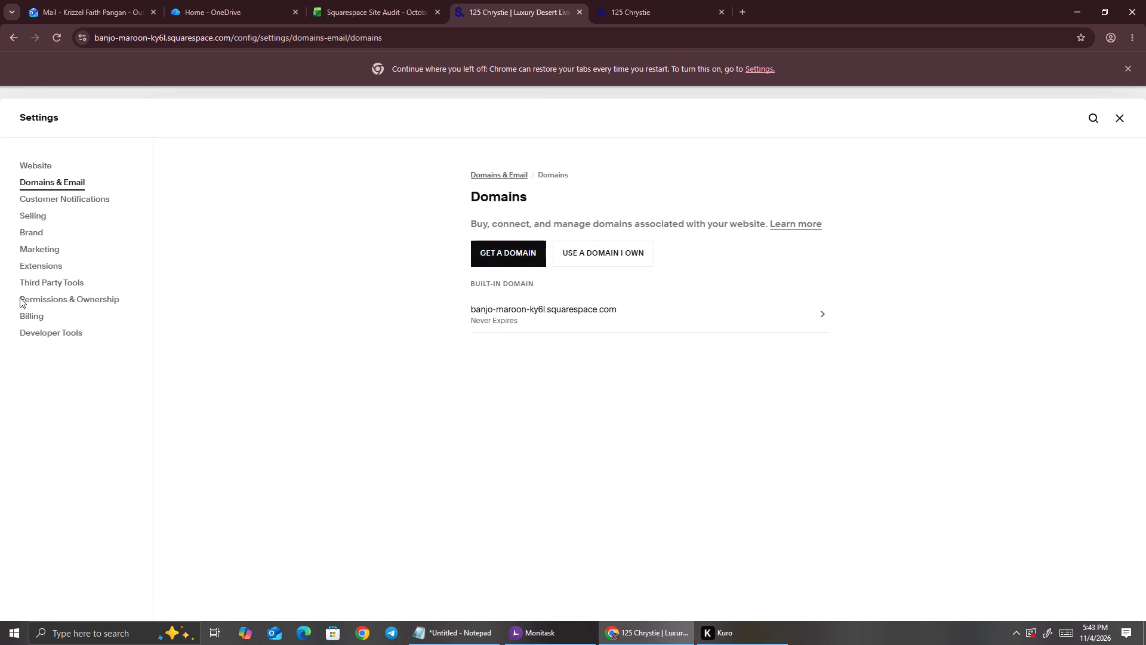
Check the subscriptions and invoices in the 125 Chrystie site's billing settings.
click(42, 310)
click(549, 230)
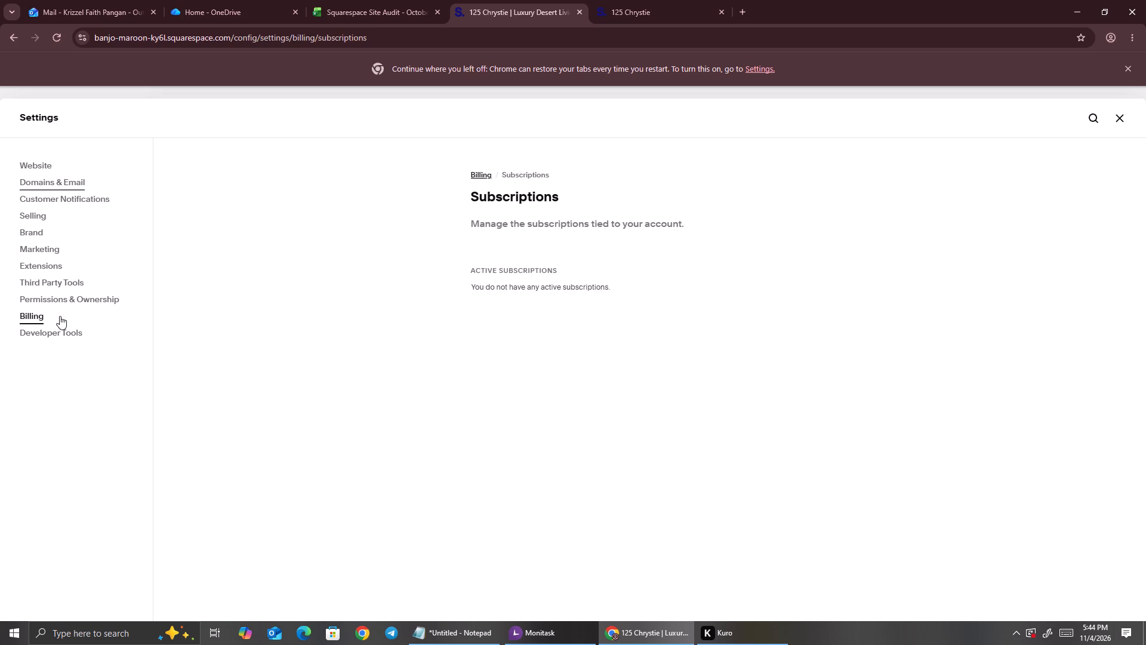
click(486, 177)
click(540, 213)
click(480, 177)
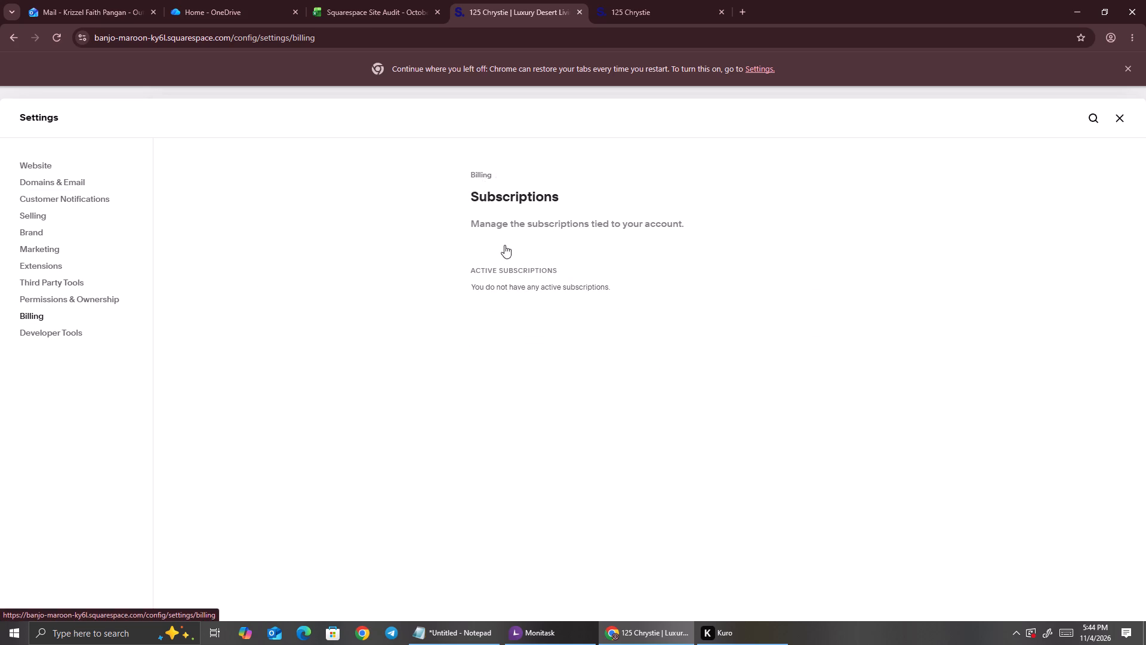
click(522, 367)
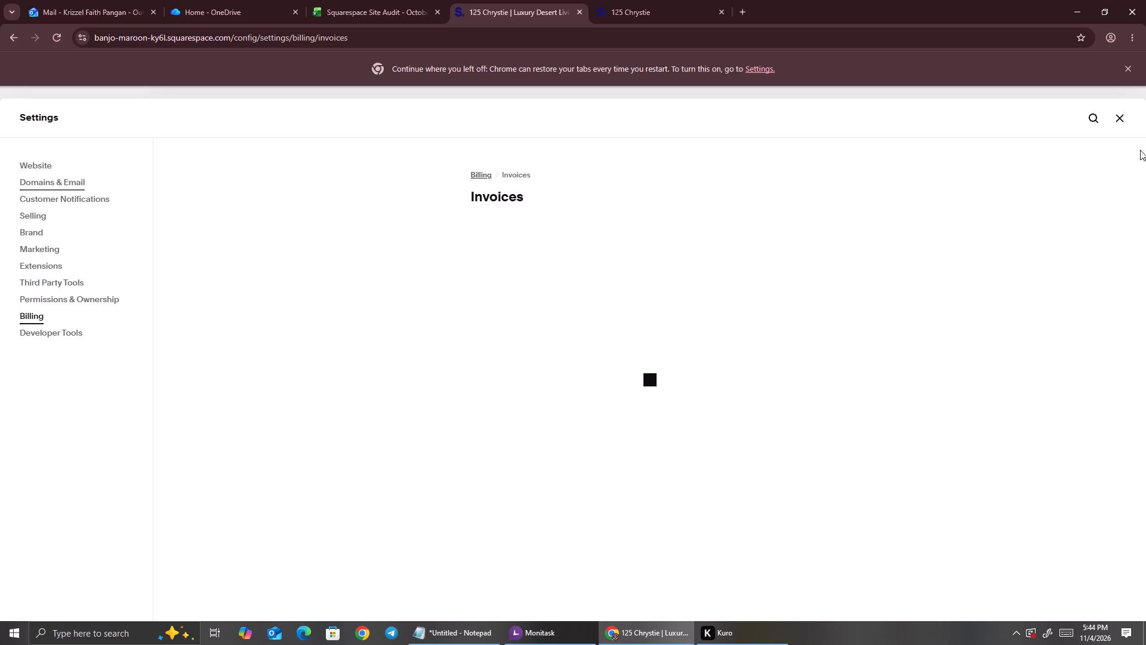
Close the site settings and examine the 125 Chrystie home page down to its footer.
click(1125, 127)
scroll(399, 404, down, 13)
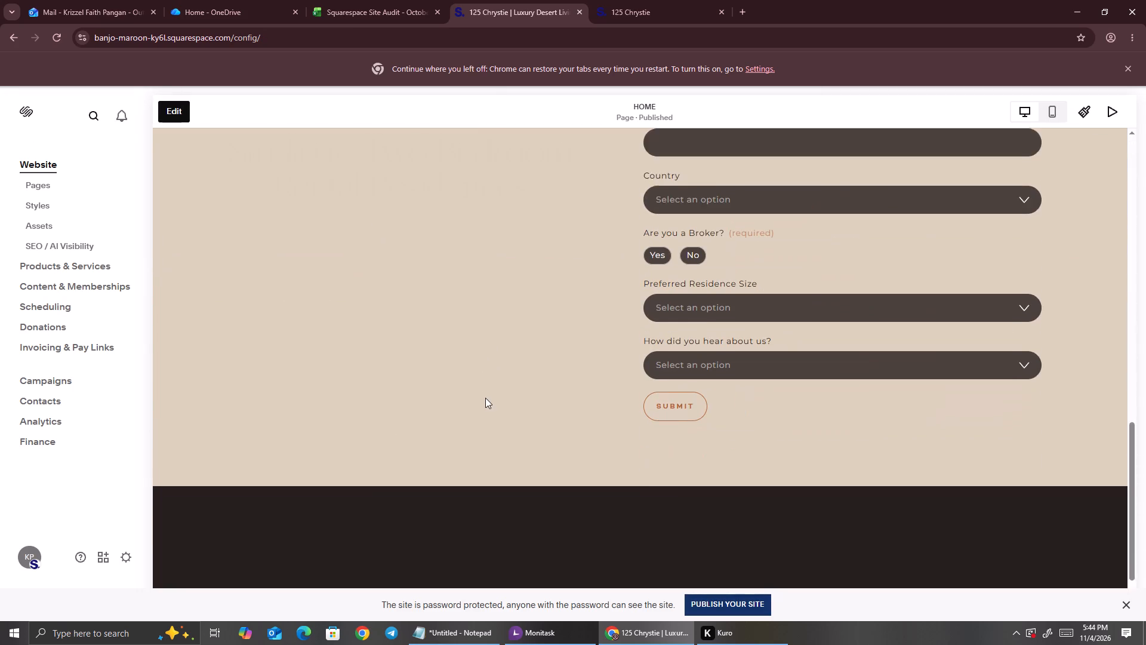
scroll(485, 398, down, 13)
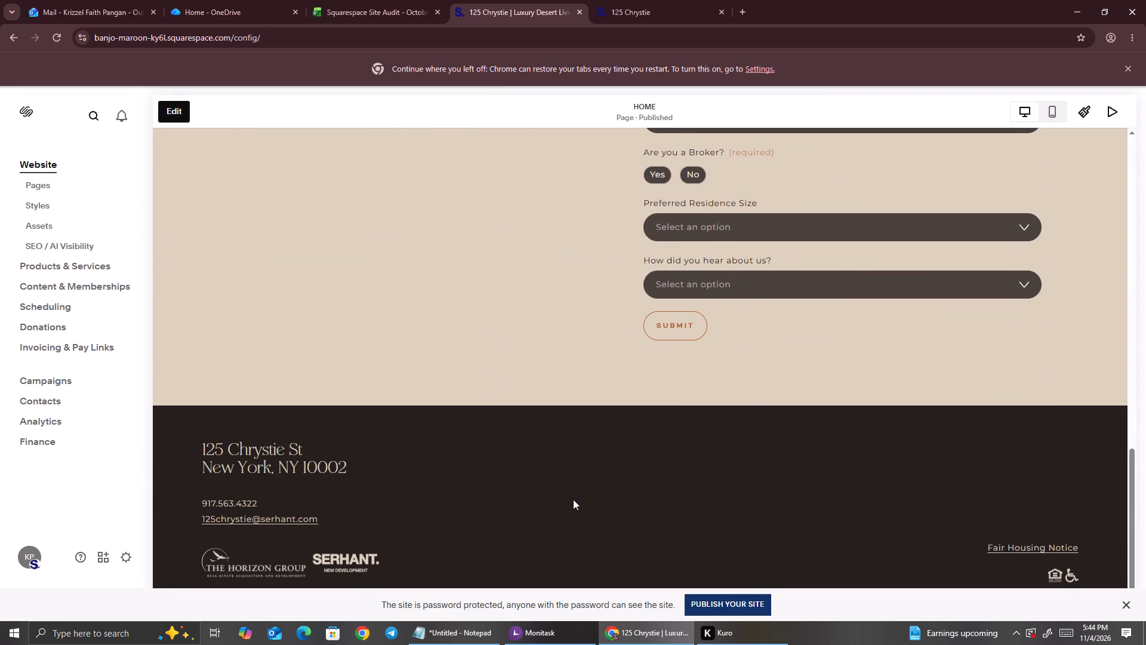
scroll(573, 499, up, 3)
scroll(575, 489, down, 7)
Check the audit sheet's 125 Chrystie row, and look over the developer and agents on the Serhant page again.
click(202, 0)
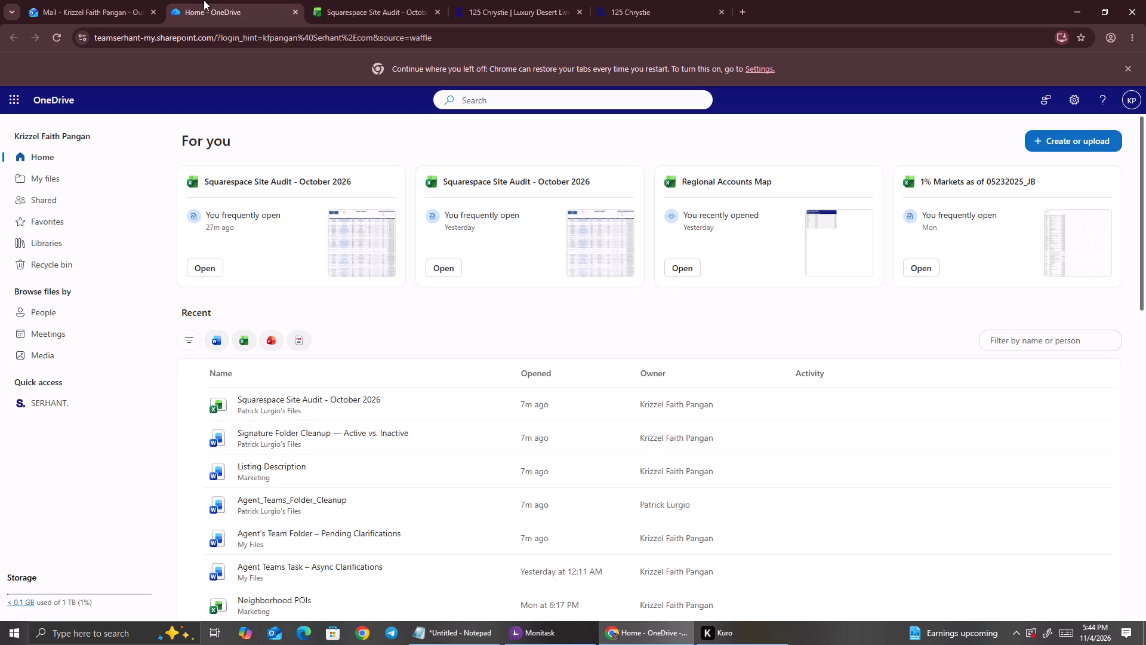
click(578, 0)
click(412, 0)
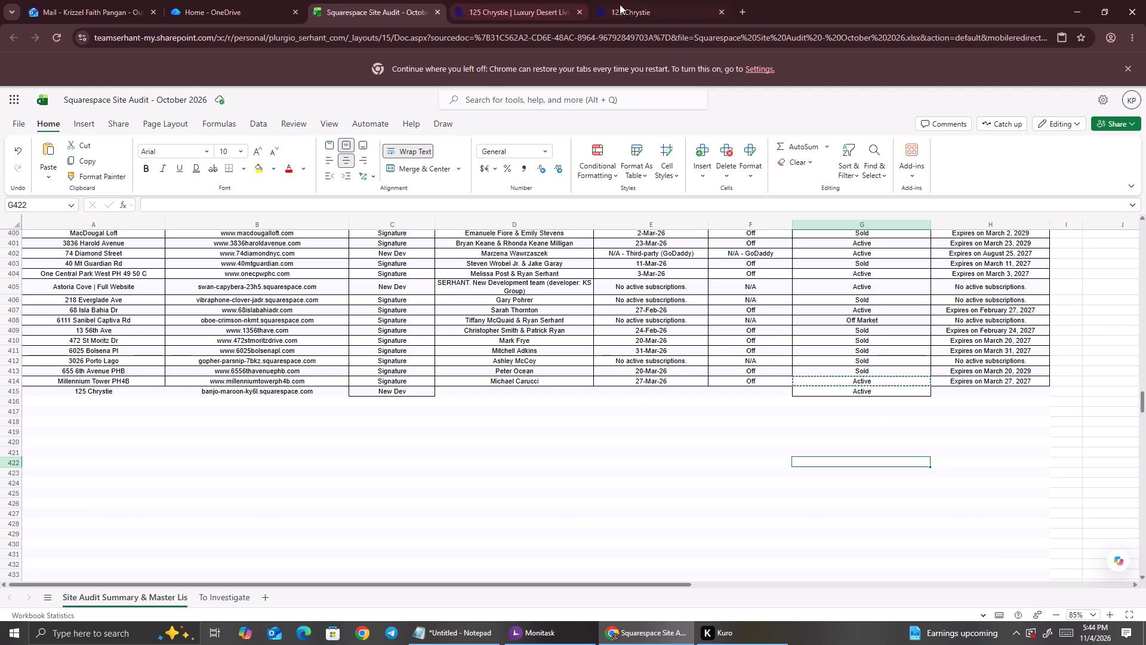
click(673, 5)
scroll(707, 487, down, 3)
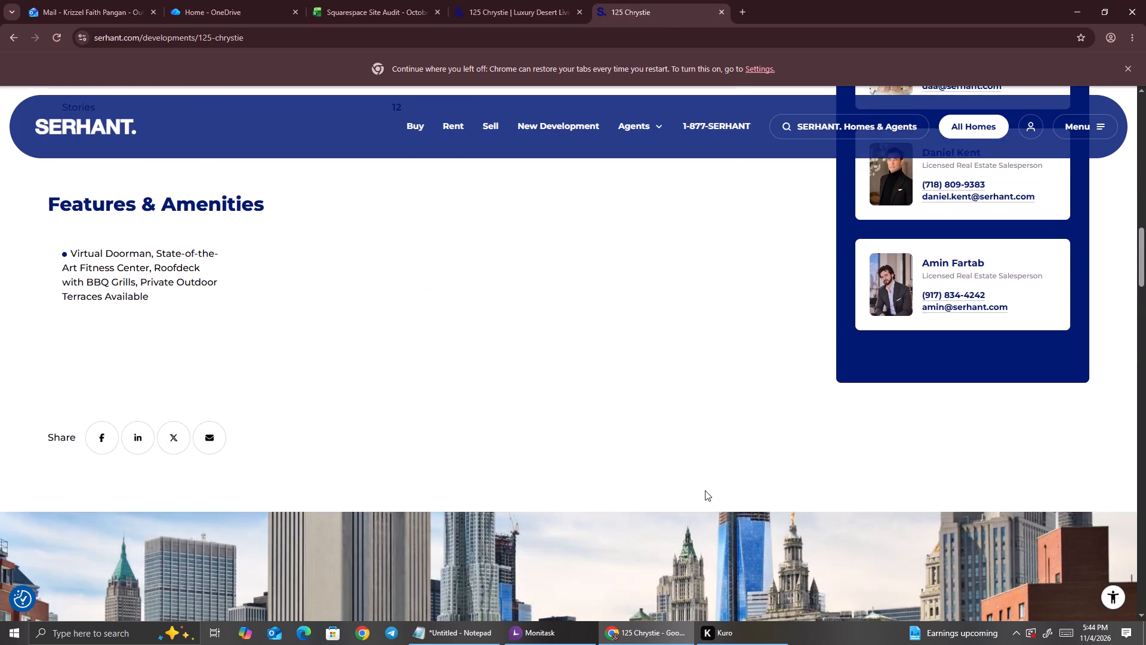
scroll(705, 490, up, 3)
Replace the Notepad text with the developer name "The Horizon Group,".
key(alt+Tab)
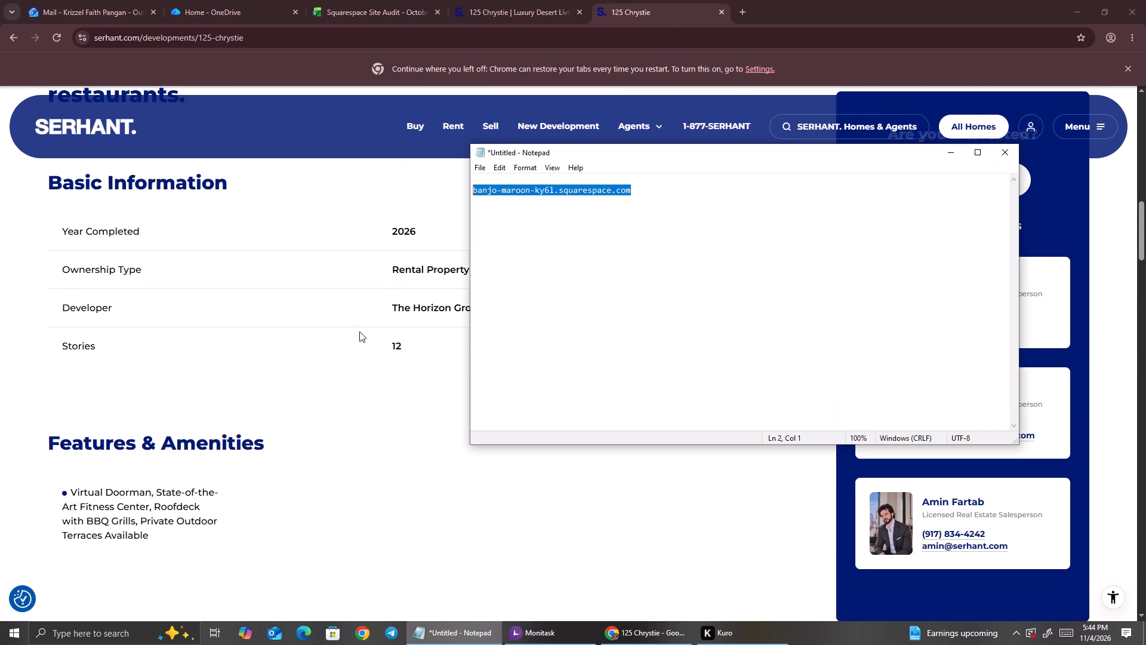
key(ctrl+a)
key(BackSpace)
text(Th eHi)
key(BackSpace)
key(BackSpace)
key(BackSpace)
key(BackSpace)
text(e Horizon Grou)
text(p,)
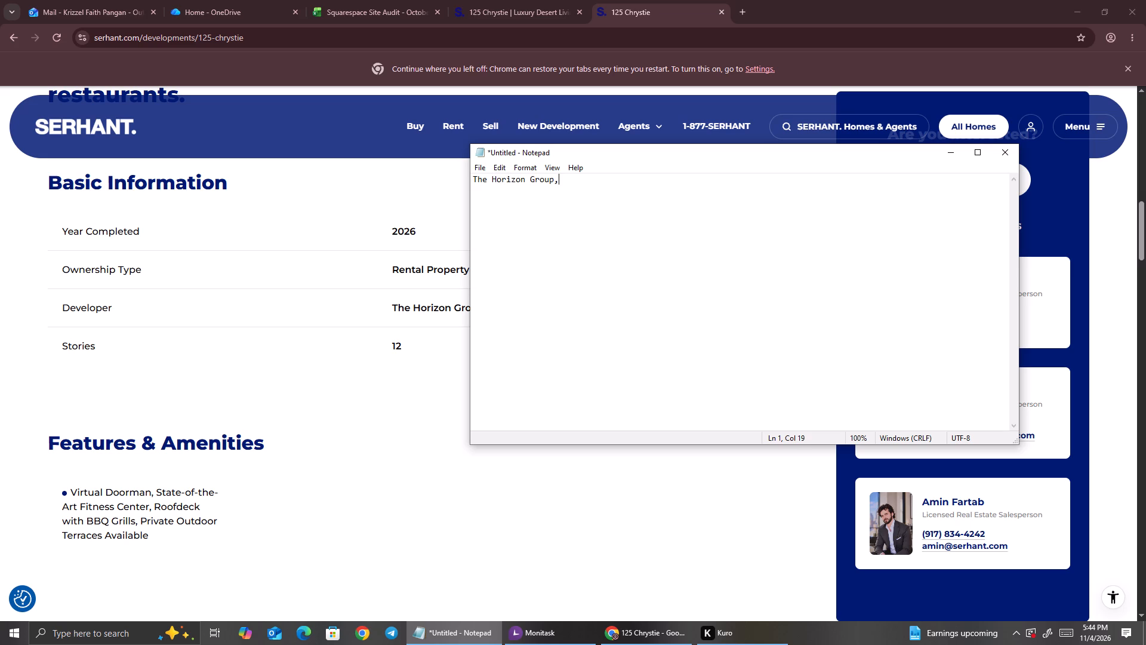
Shrink Notepad clear of the listing's agents, add the three agents' names after the developer separated by commas, and copy the whole line.
drag(781, 156, 584, 165)
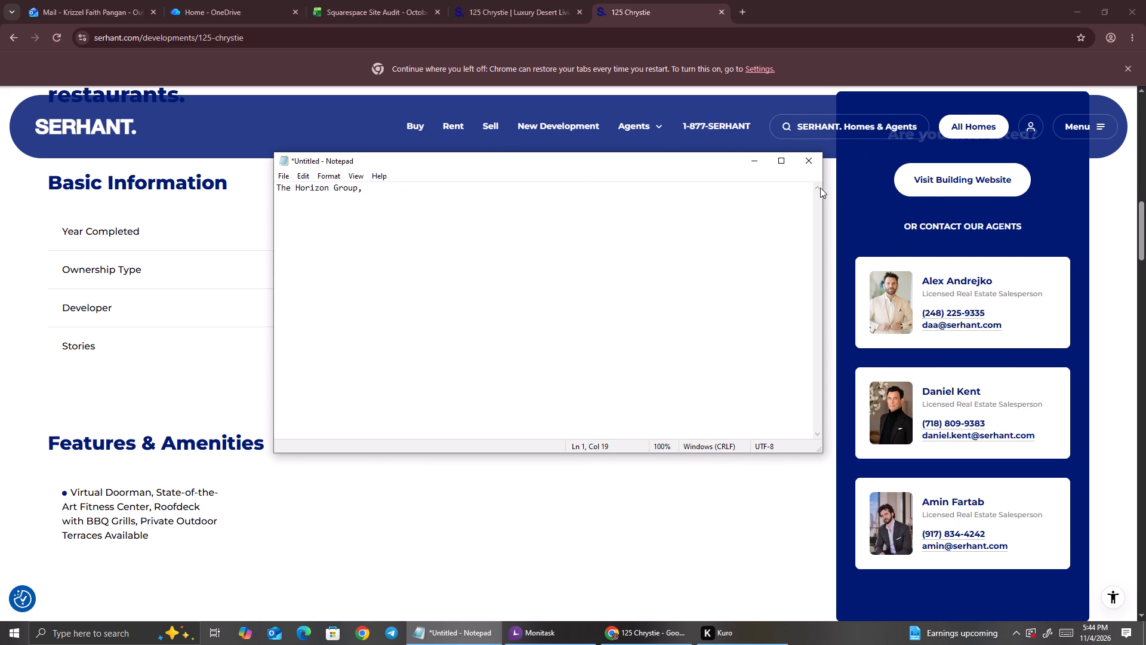
drag(825, 188, 549, 171)
drag(432, 162, 571, 142)
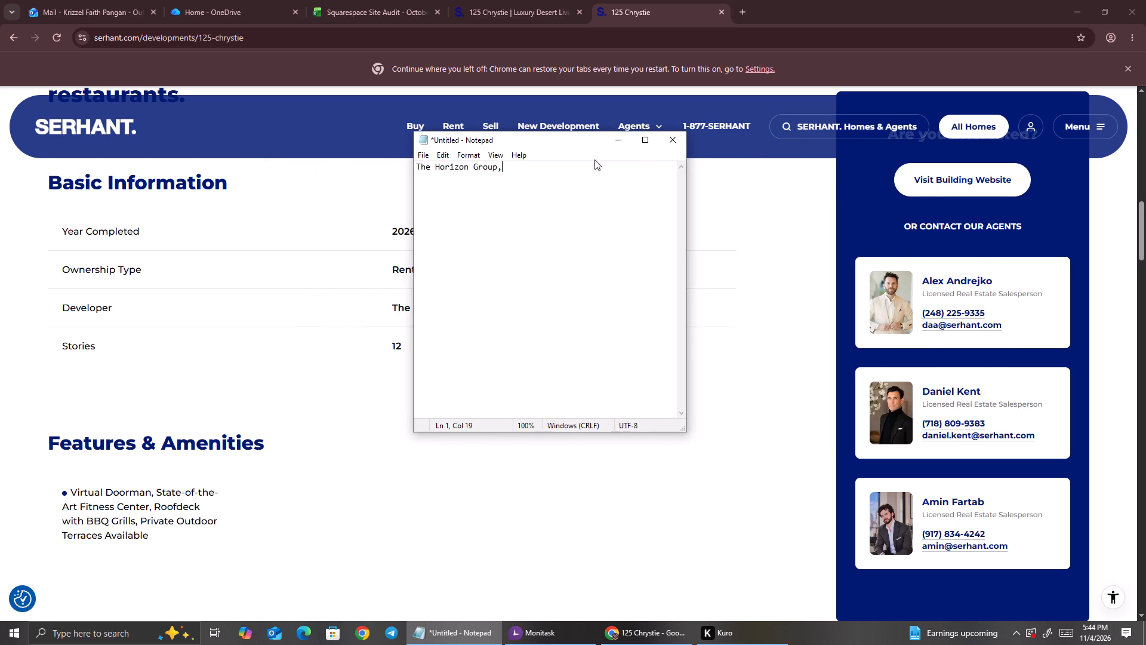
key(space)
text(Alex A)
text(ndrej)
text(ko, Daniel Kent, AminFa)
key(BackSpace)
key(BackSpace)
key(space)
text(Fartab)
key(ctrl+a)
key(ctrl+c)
Paste the copied developer and agents line into the 125 Chrystie row of the audit sheet, cell D415.
click(550, 0)
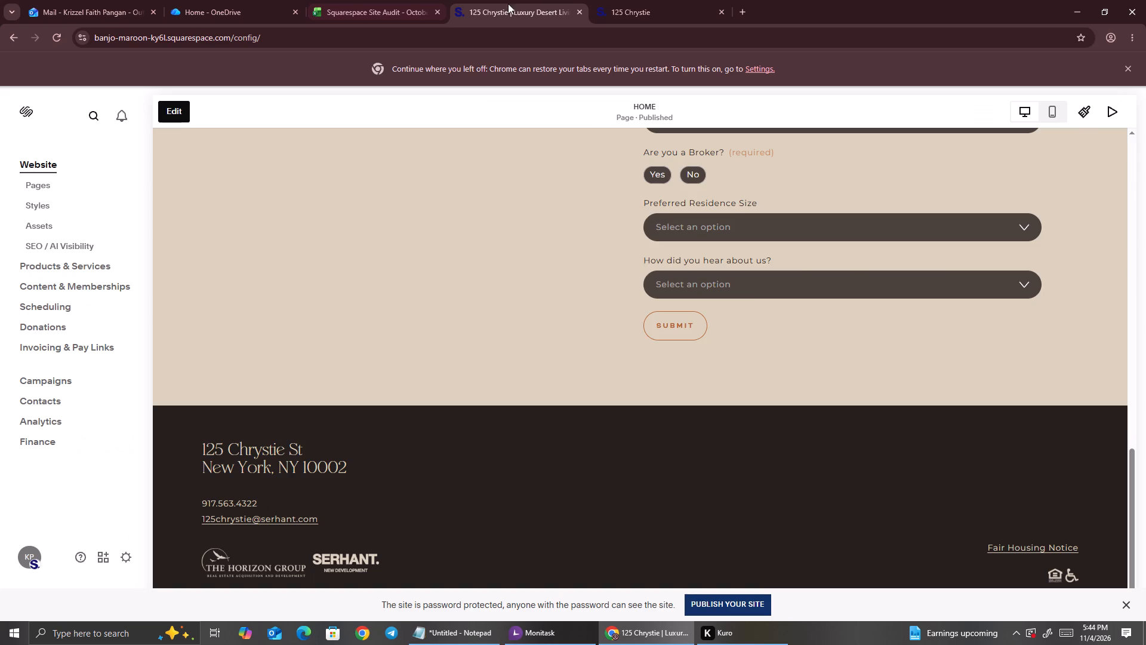
click(386, 0)
click(529, 430)
click(530, 394)
key(ctrl+v)
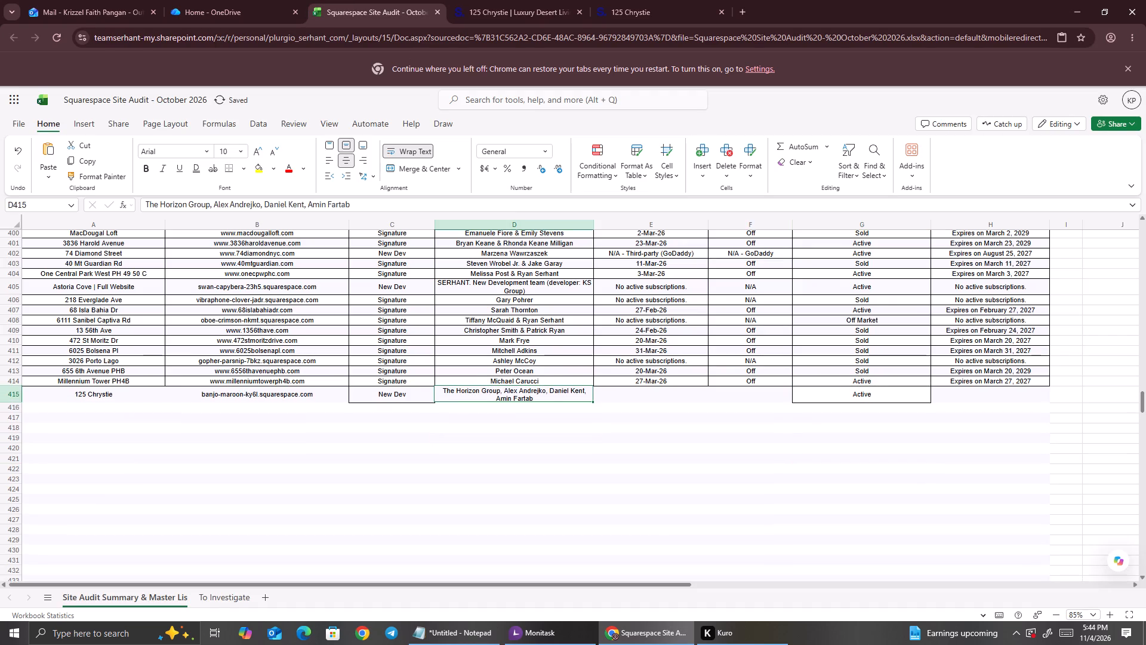
click(515, 0)
click(677, 10)
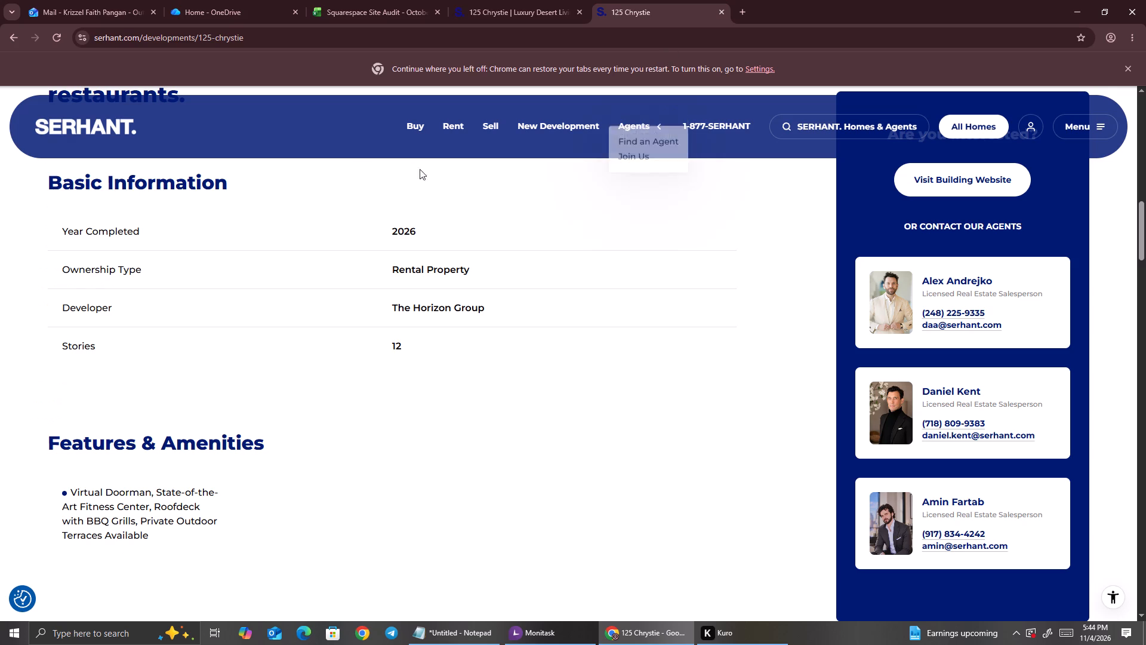
click(531, 0)
click(411, 0)
click(636, 435)
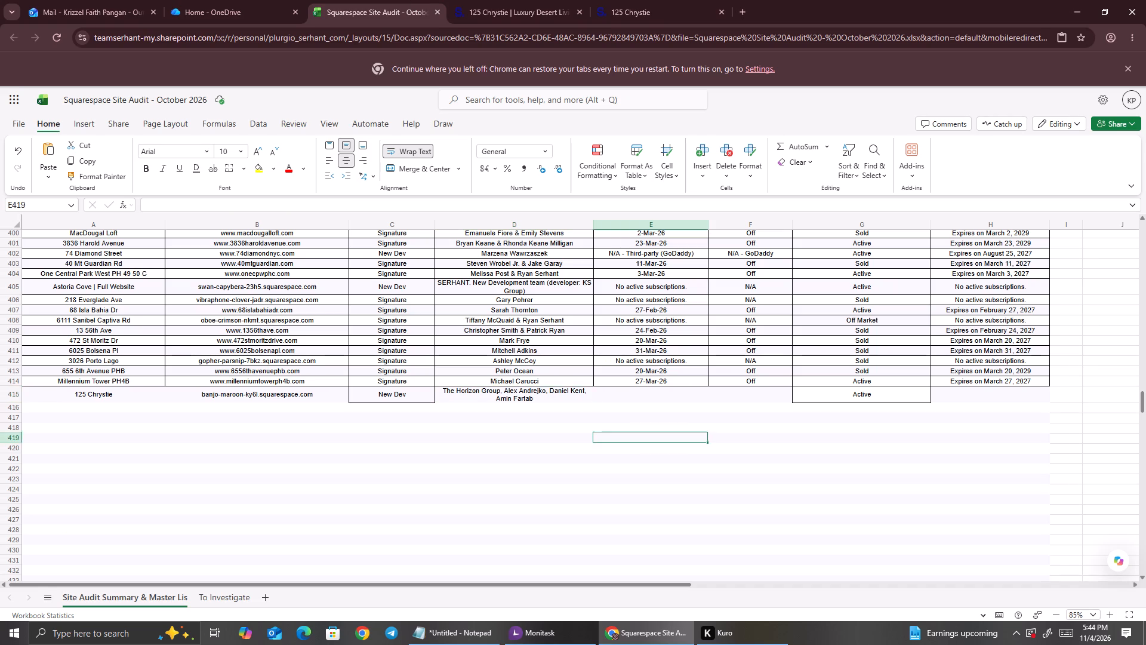
click(678, 362)
key(ctrl+c)
click(671, 393)
key(ctrl+v)
Copy "Off" from the 655 6th Avenue PHB row into 125 Chrystie's cell F415.
click(762, 374)
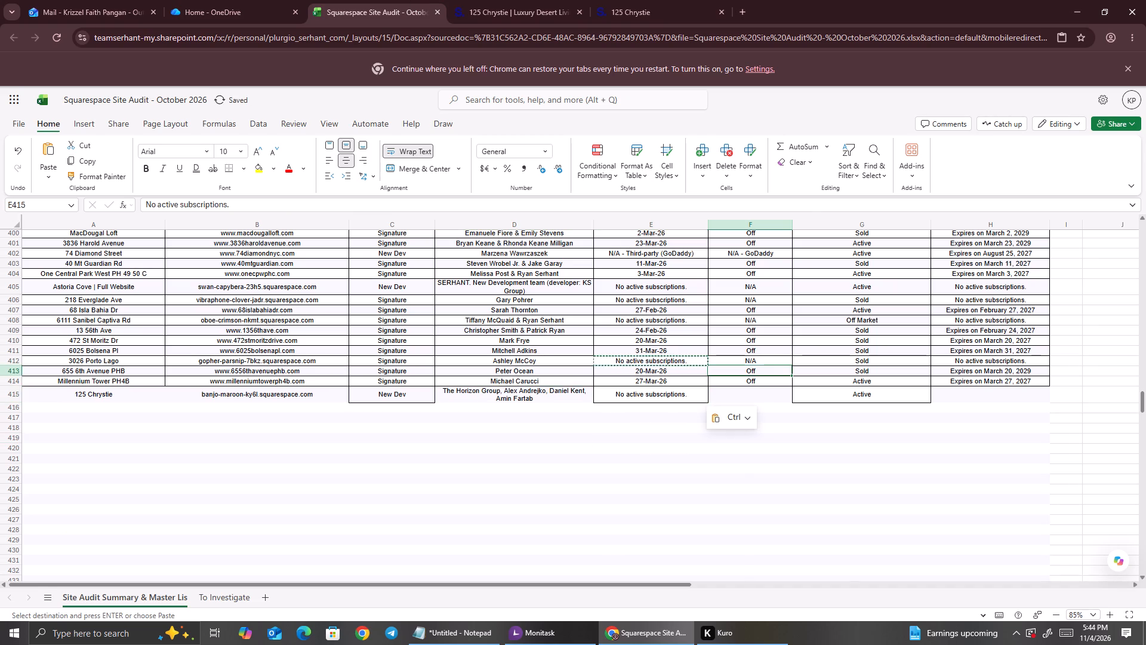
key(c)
click(762, 391)
click(764, 373)
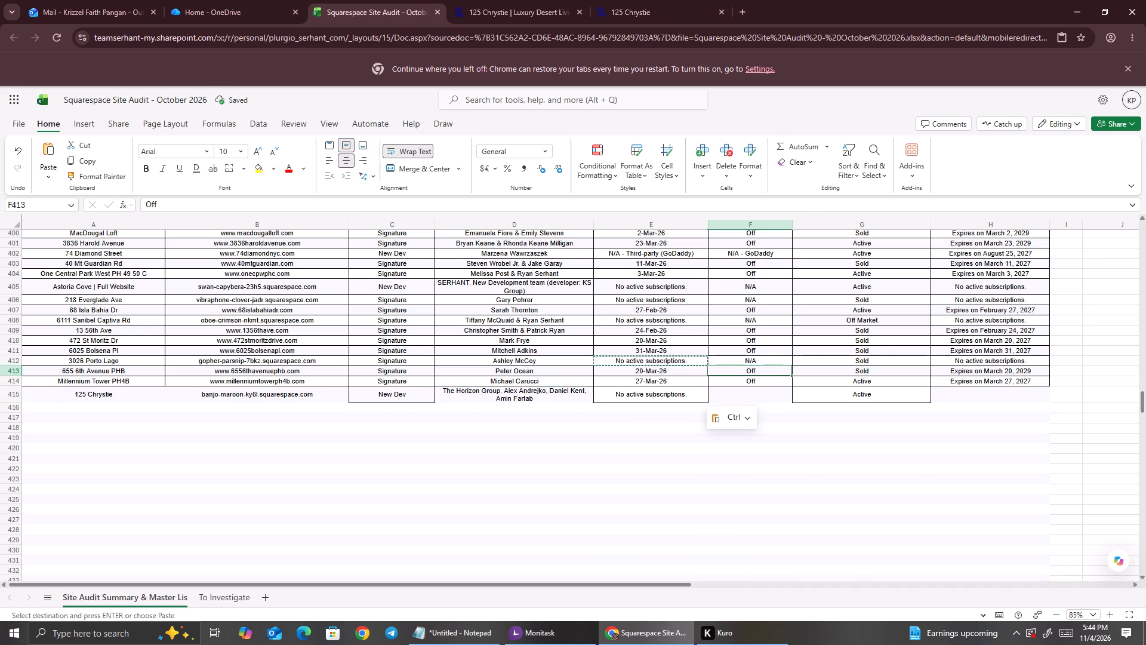
key(ctrl+c)
click(761, 393)
key(ctrl+v)
click(765, 364)
key(ctrl+v)
click(764, 322)
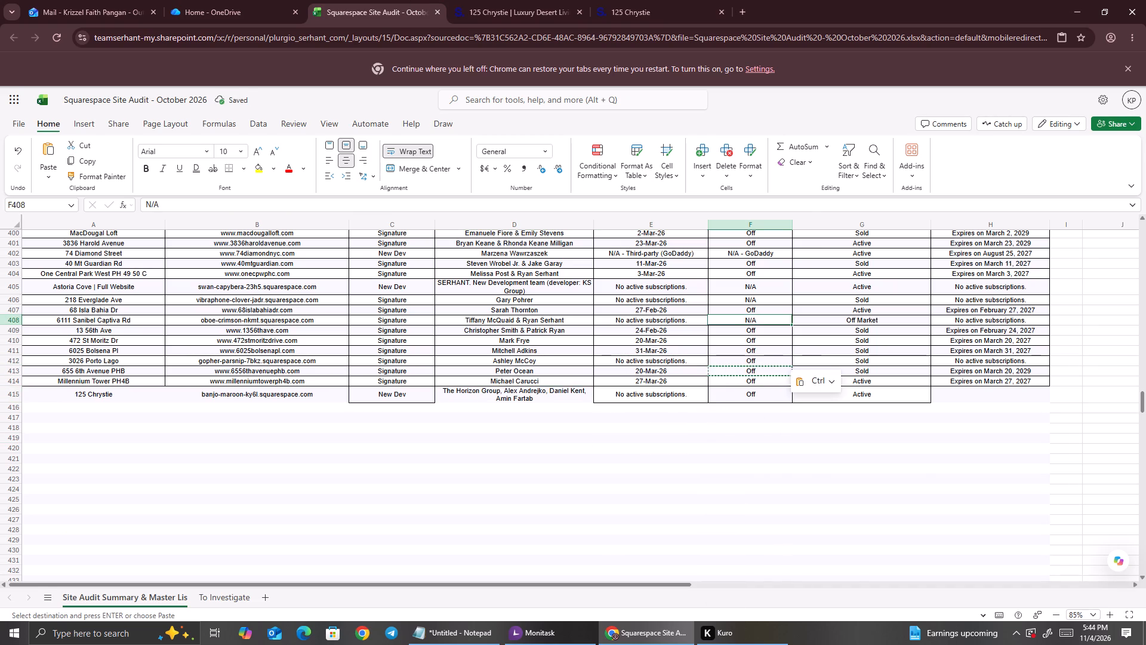
key(ctrl+v)
click(759, 254)
key(ctrl+v)
Copy 125 Chrystie's "No active subscriptions." entry from E415 into its expiry cell H415.
click(982, 385)
click(982, 393)
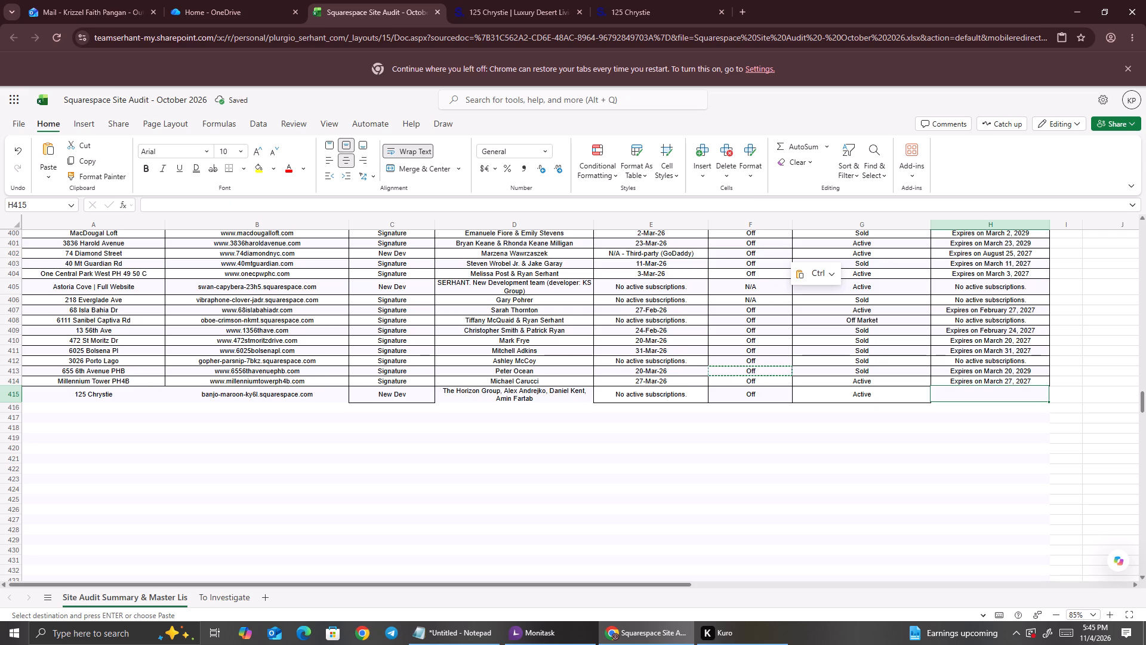
click(609, 398)
key(ctrl+c)
click(1023, 388)
key(ctrl+v)
click(851, 457)
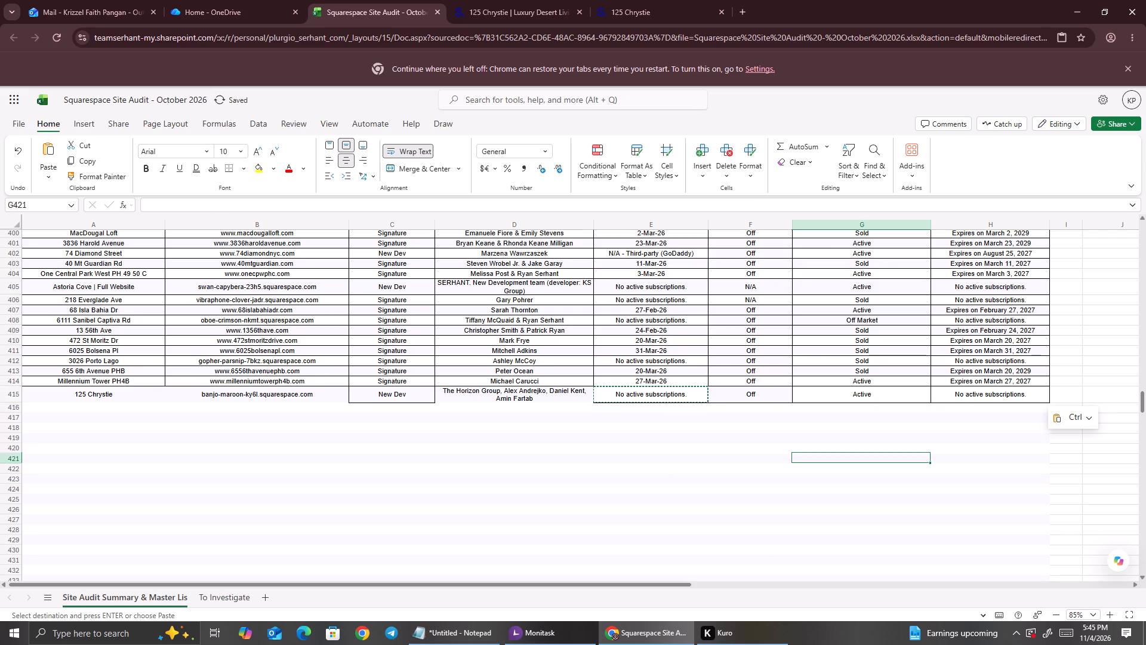
Return from the 125 Chrystie site to the Serhant account dashboard listing all the sites.
click(254, 0)
click(498, 0)
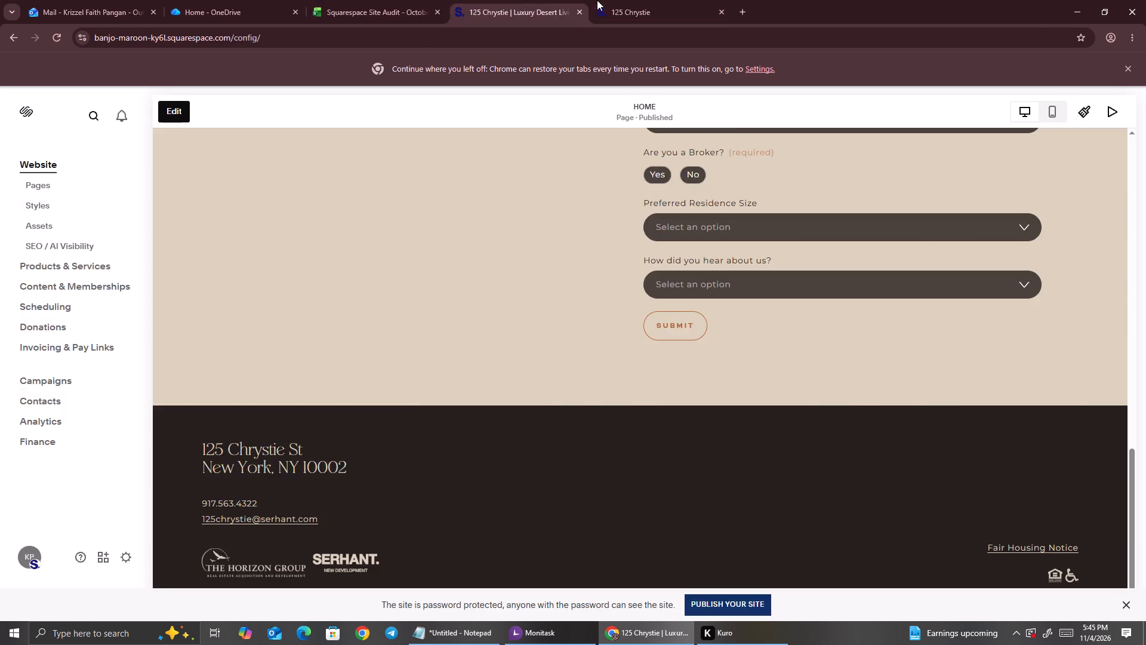
click(597, 0)
click(539, 0)
triple_click(20, 37)
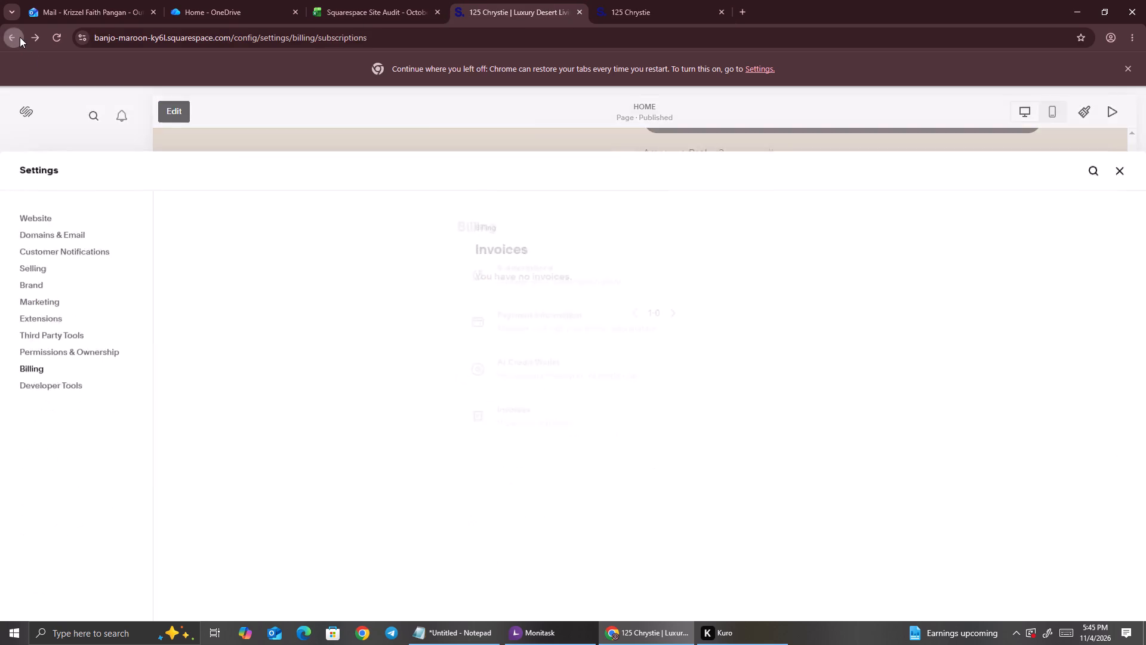
triple_click(20, 37)
click(20, 37)
click(20, 37)
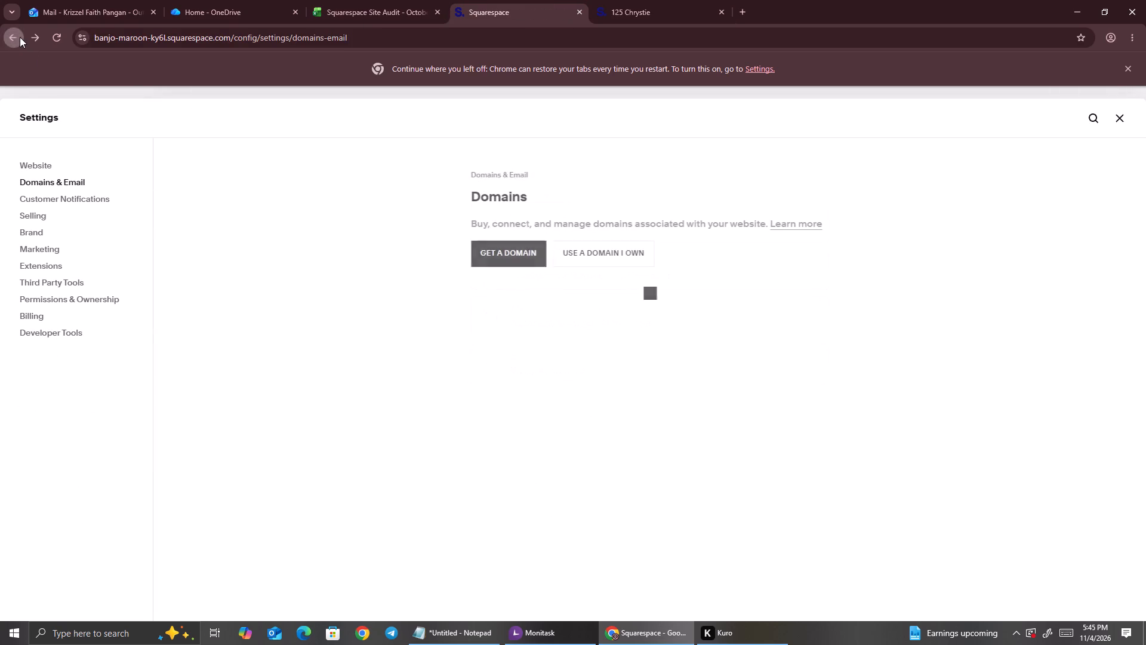
click(20, 37)
click(20, 37)
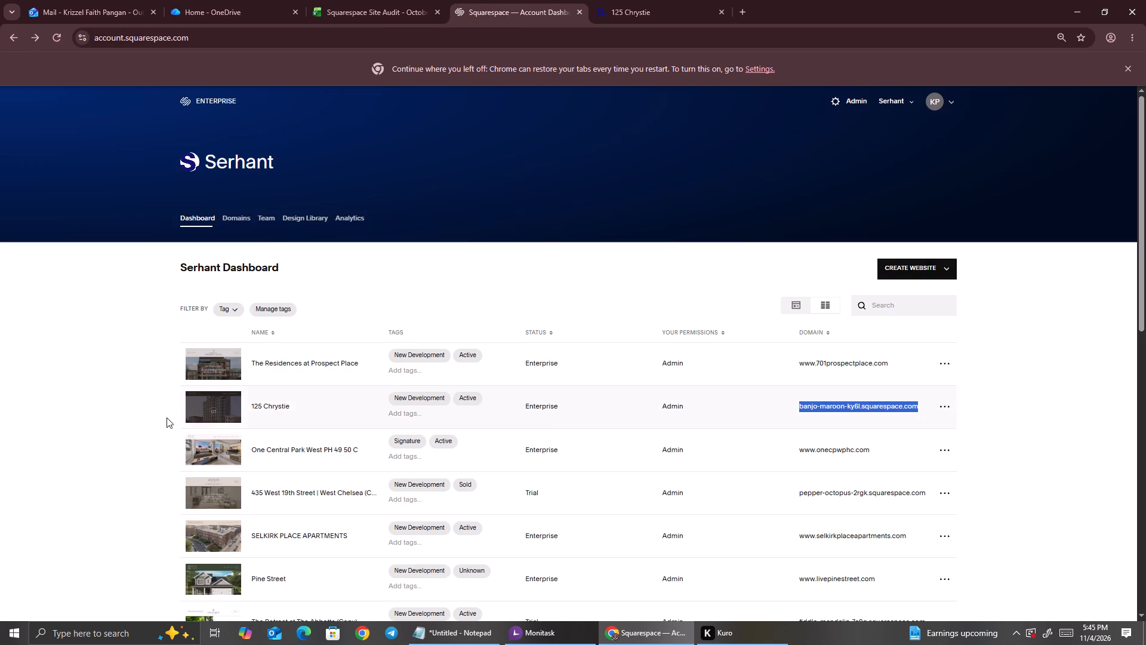
click(157, 417)
Look through sites 1 to 40 of the Serhant dashboard list for any missing tags.
scroll(663, 450, down, 12)
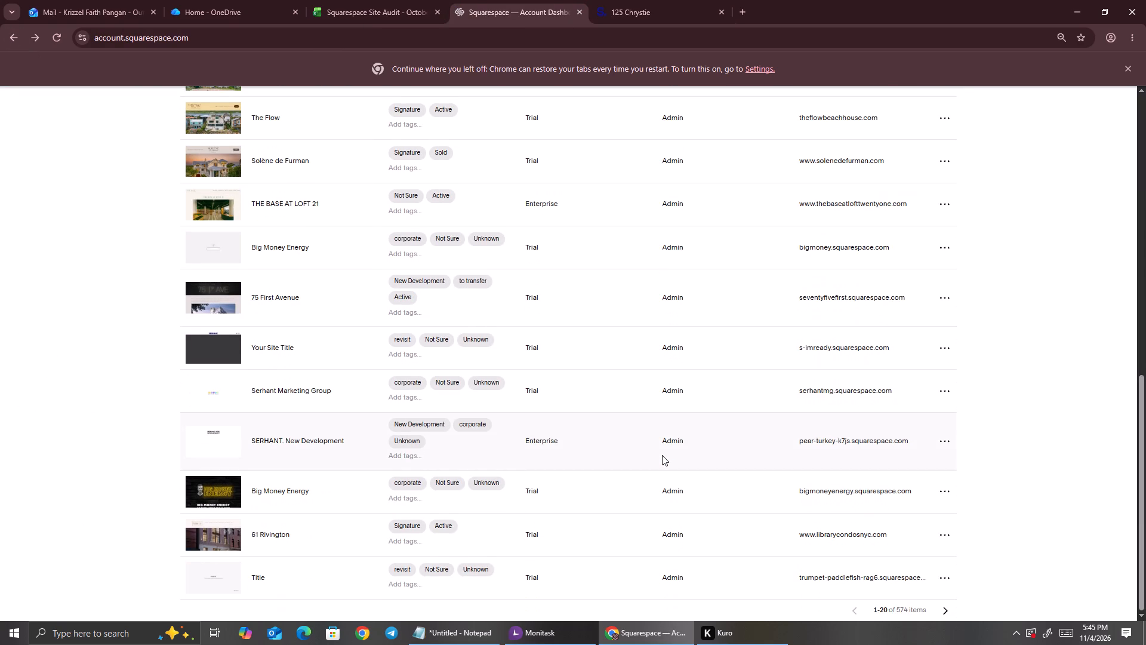
scroll(662, 455, down, 2)
click(959, 610)
click(951, 609)
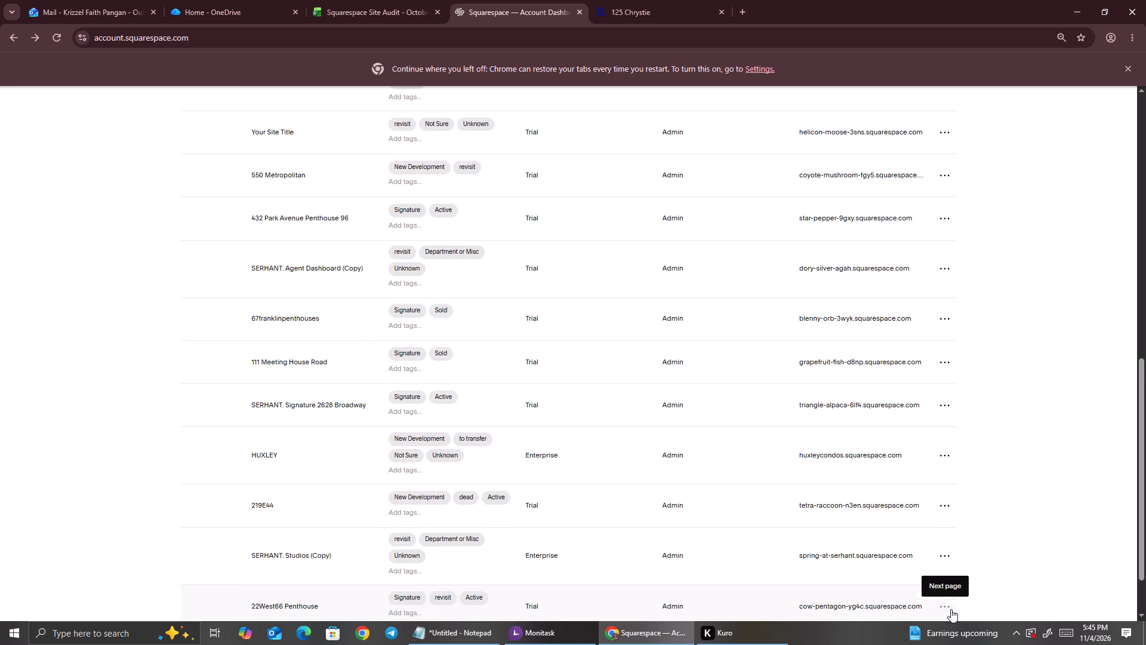
scroll(485, 437, down, 5)
scroll(485, 437, up, 10)
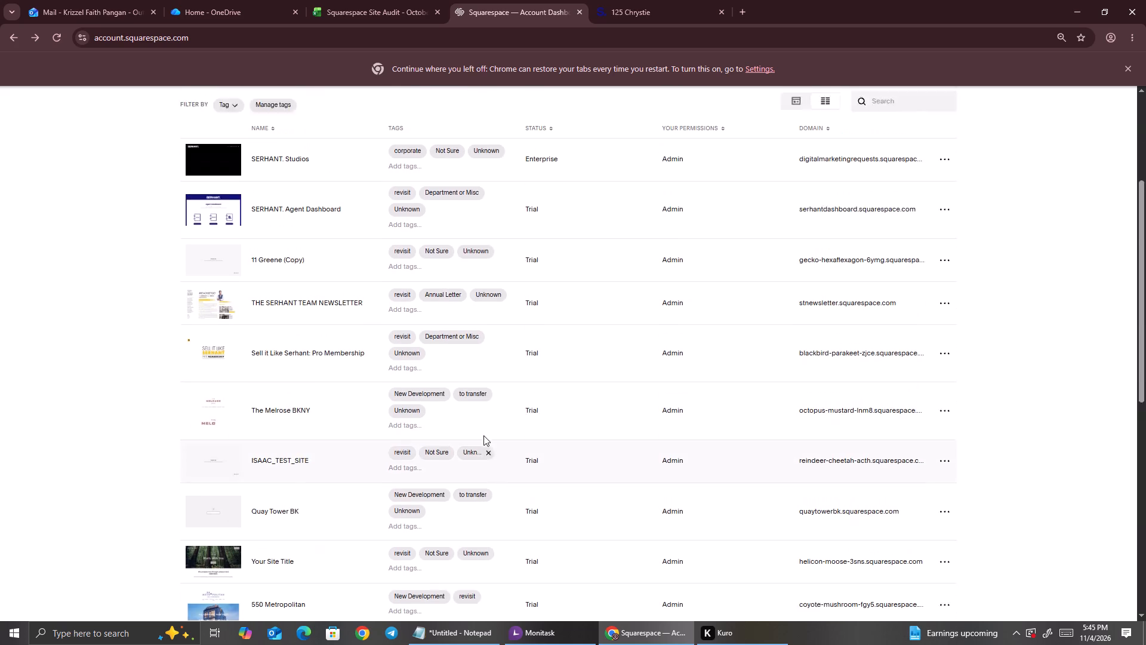
scroll(483, 435, down, 12)
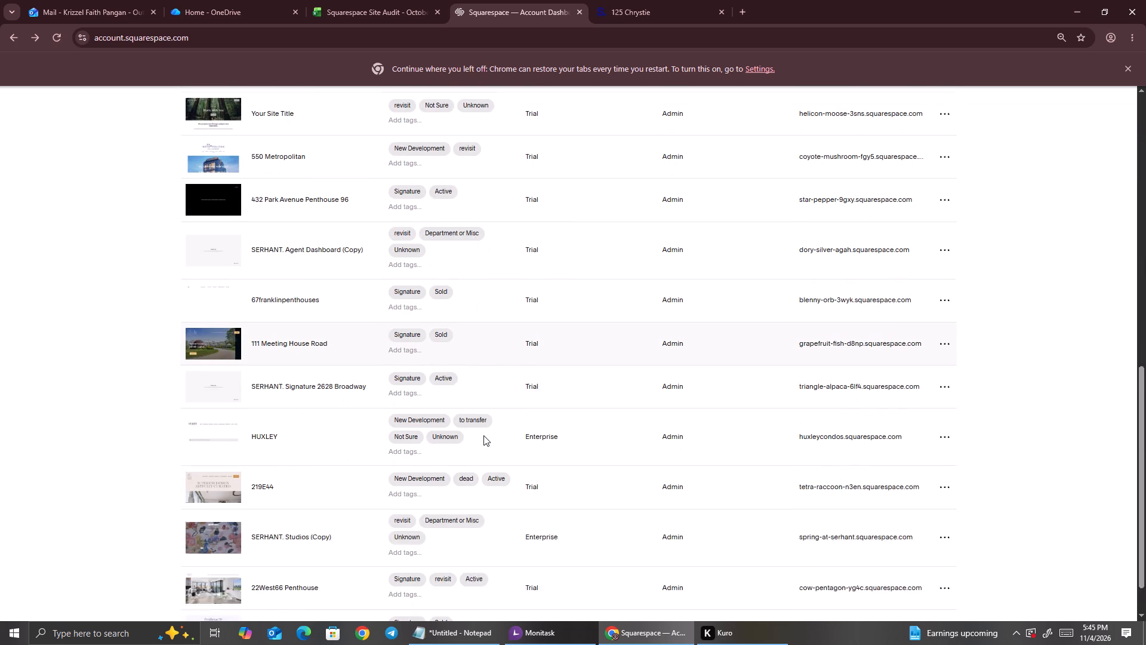
scroll(483, 435, down, 1)
Look through sites 41 to 80 of the dashboard list for any missing tags.
click(950, 609)
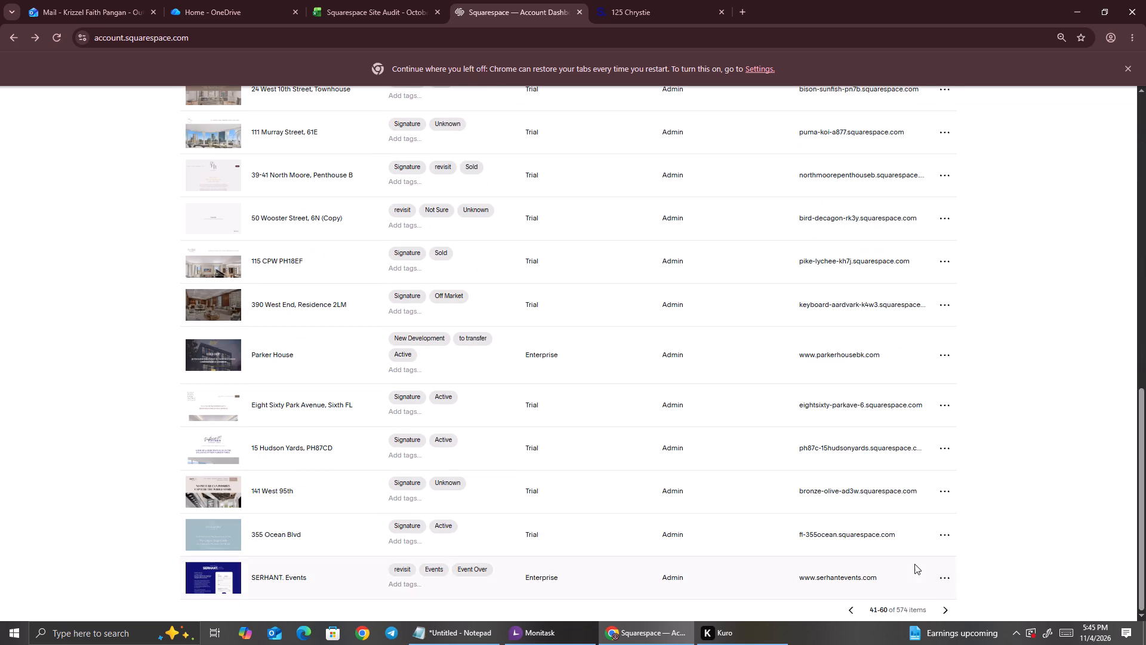
scroll(745, 514, up, 7)
scroll(745, 512, down, 7)
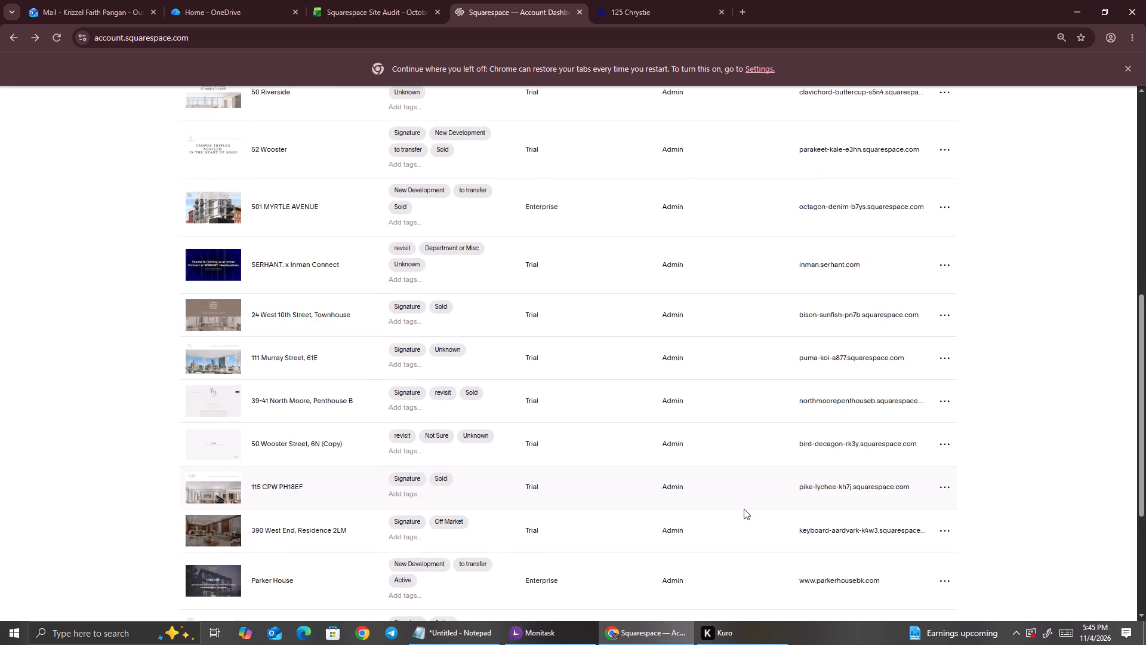
scroll(744, 509, down, 7)
click(939, 605)
scroll(713, 518, down, 5)
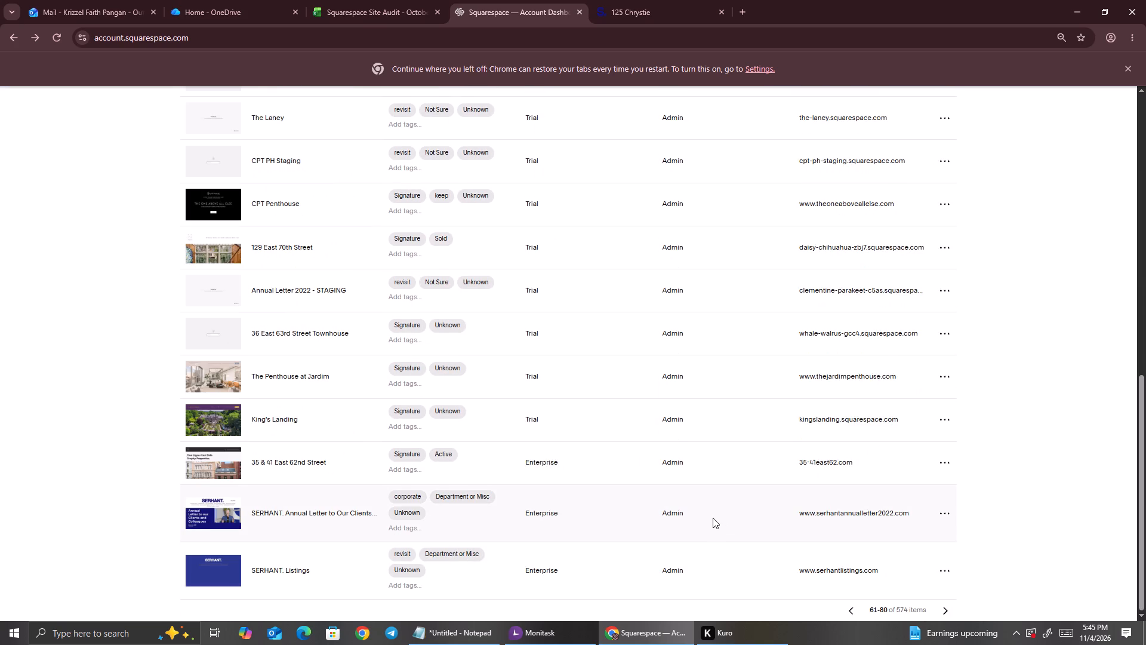
scroll(711, 515, up, 9)
scroll(711, 515, down, 15)
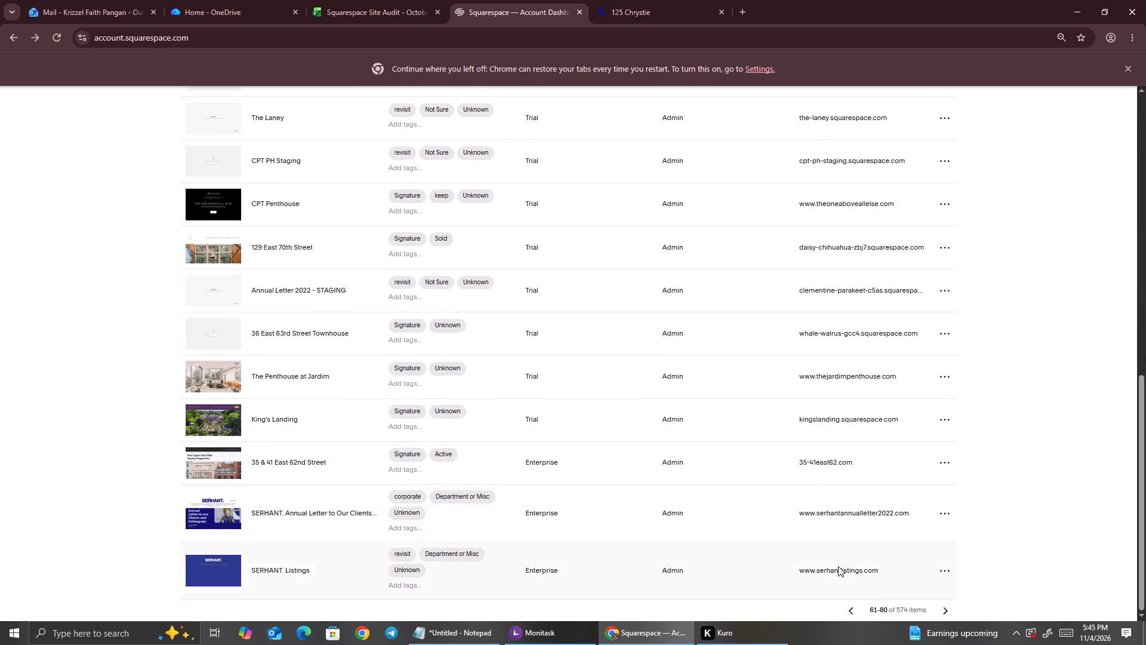
Look through sites 81 to 120 of the dashboard list for any missing tags.
click(939, 614)
scroll(491, 507, up, 5)
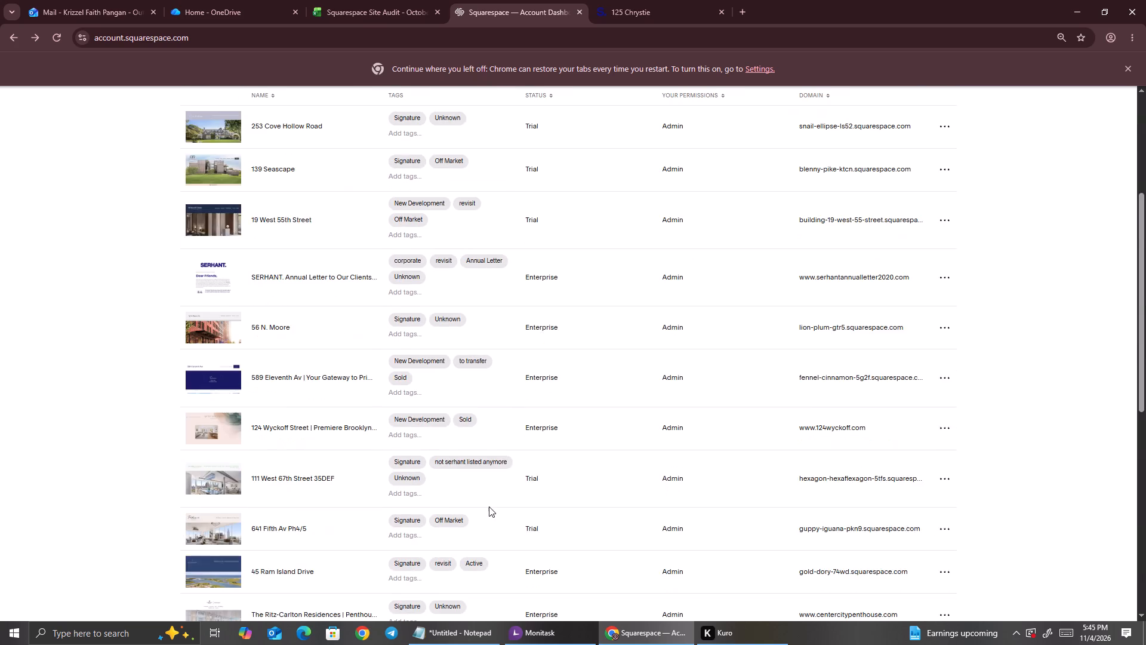
scroll(488, 506, up, 3)
scroll(488, 506, down, 13)
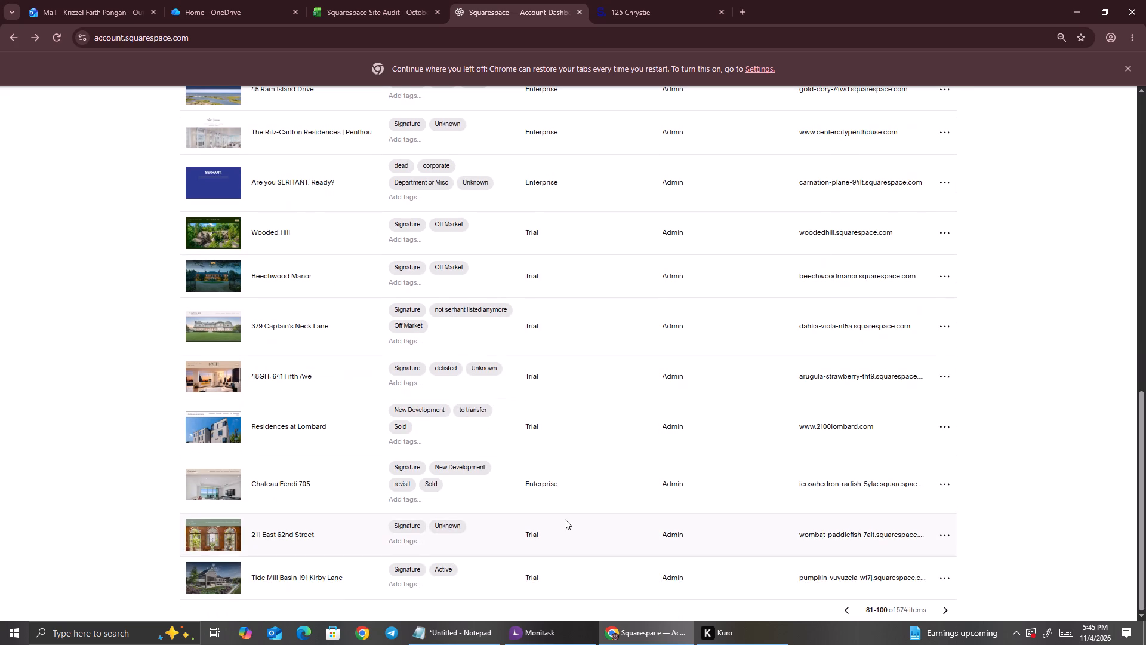
click(936, 603)
click(941, 604)
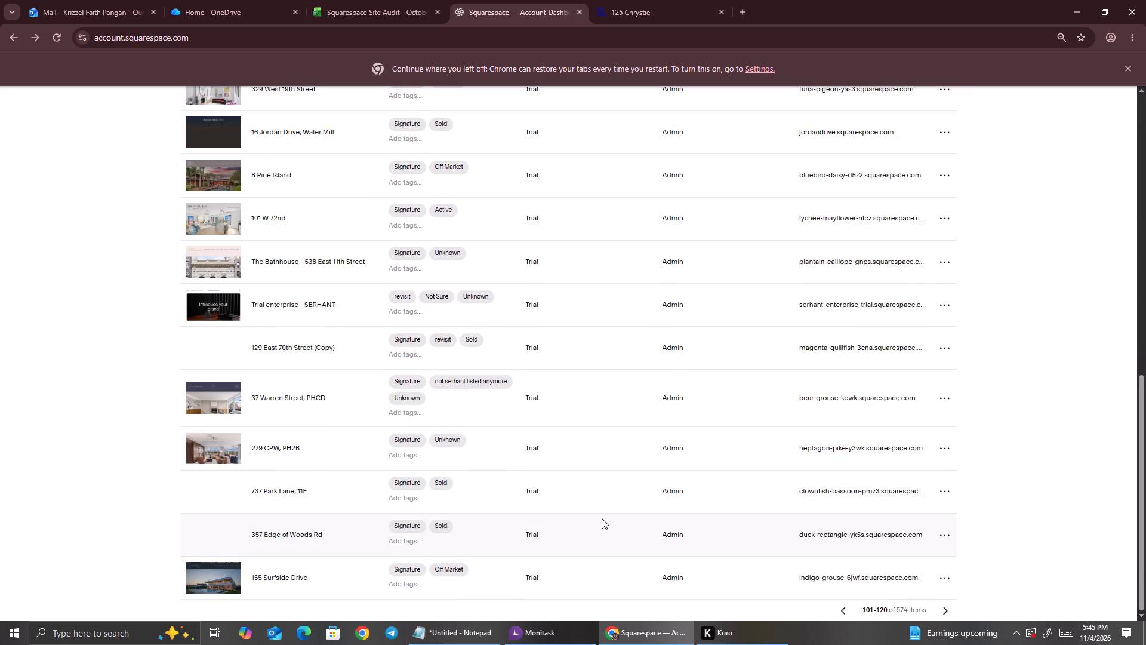
scroll(590, 516, up, 9)
scroll(573, 511, down, 6)
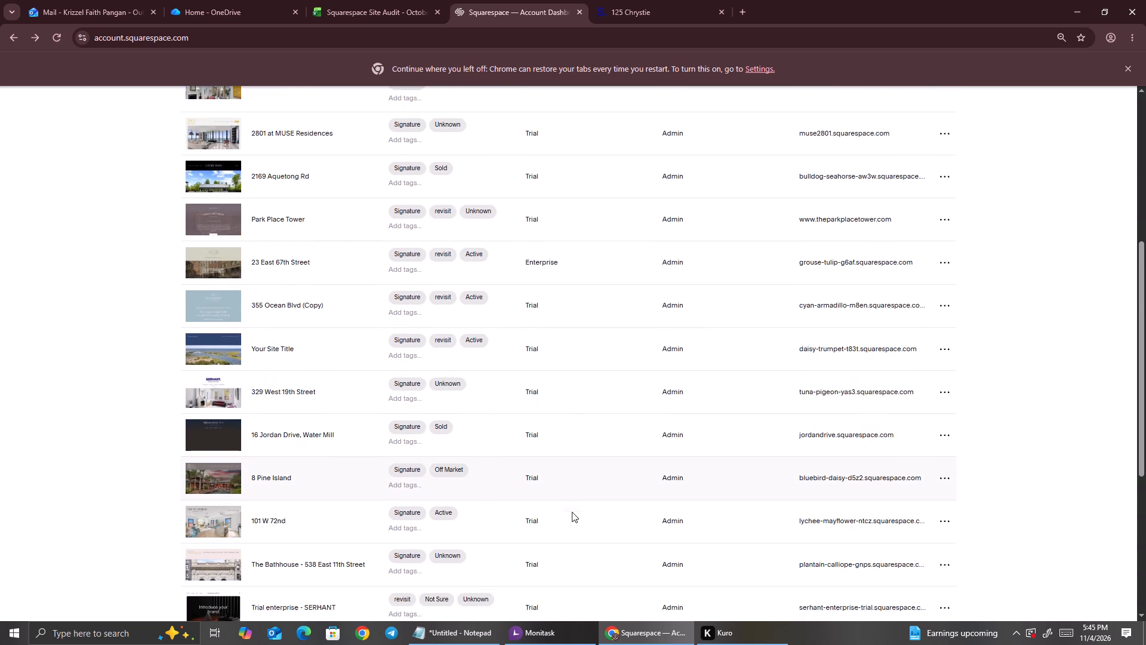
scroll(572, 512, down, 3)
scroll(763, 540, down, 3)
Look through sites 121 to 160 of the dashboard list for any missing tags.
click(950, 604)
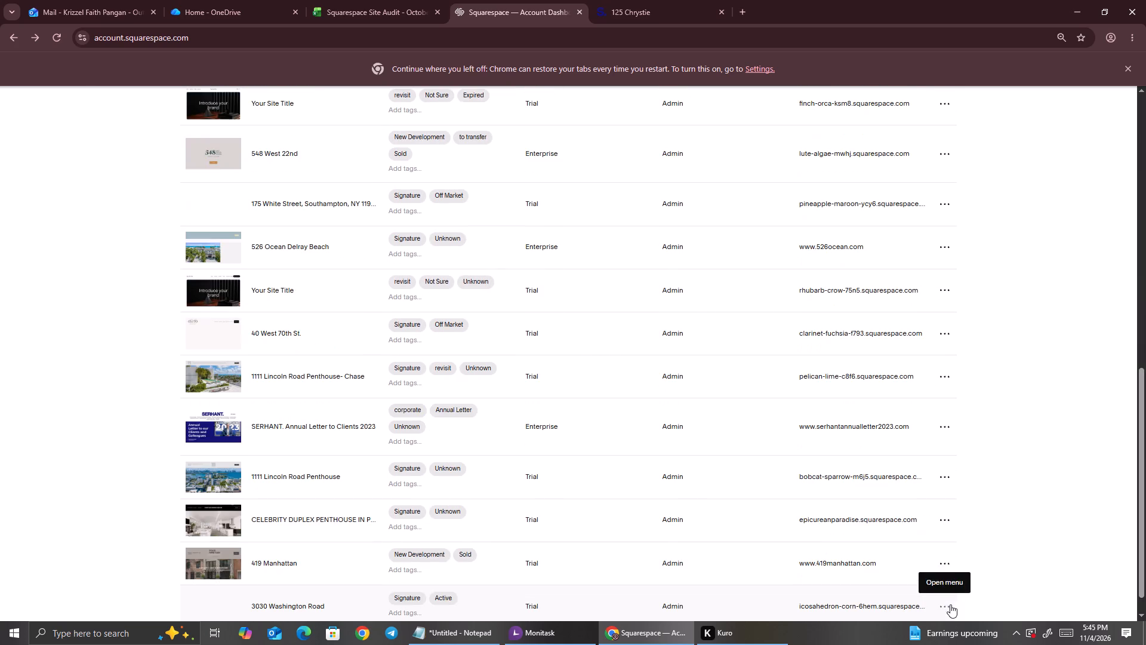
scroll(680, 539, up, 8)
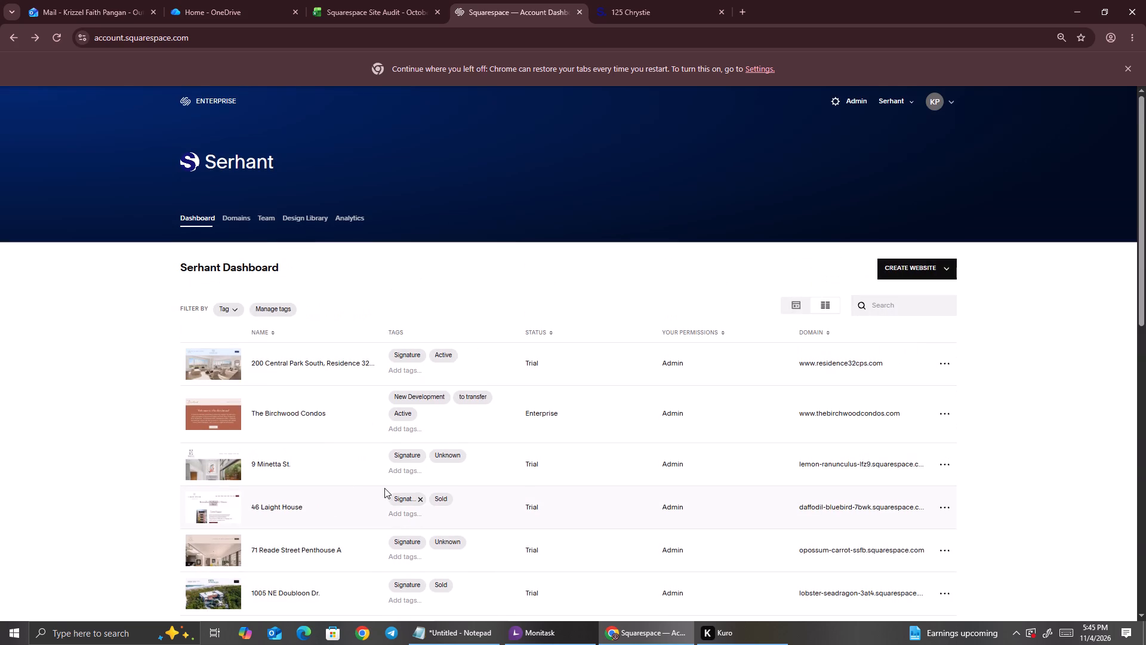
scroll(384, 488, down, 15)
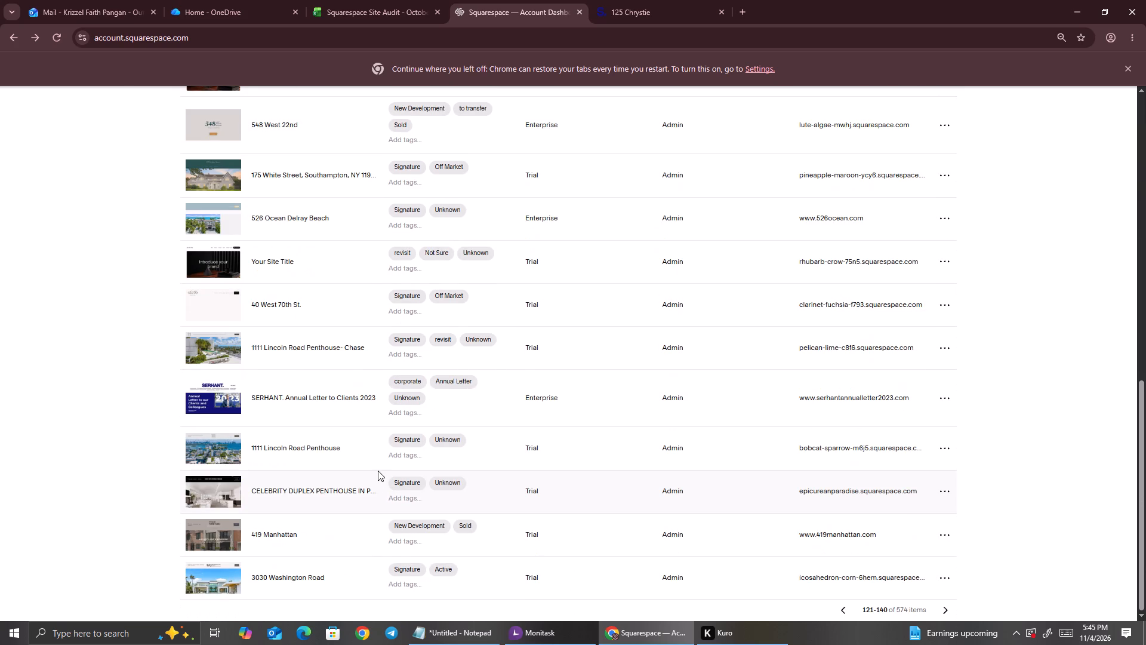
scroll(378, 471, down, 5)
click(938, 612)
scroll(661, 471, up, 5)
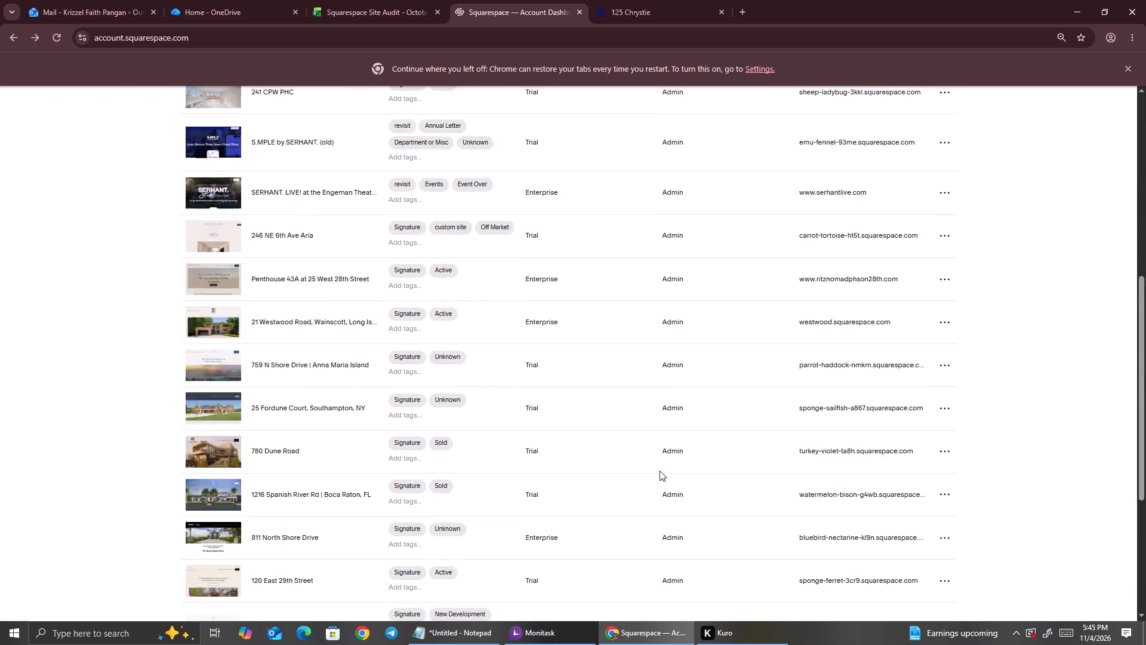
scroll(637, 444, up, 4)
scroll(634, 441, down, 6)
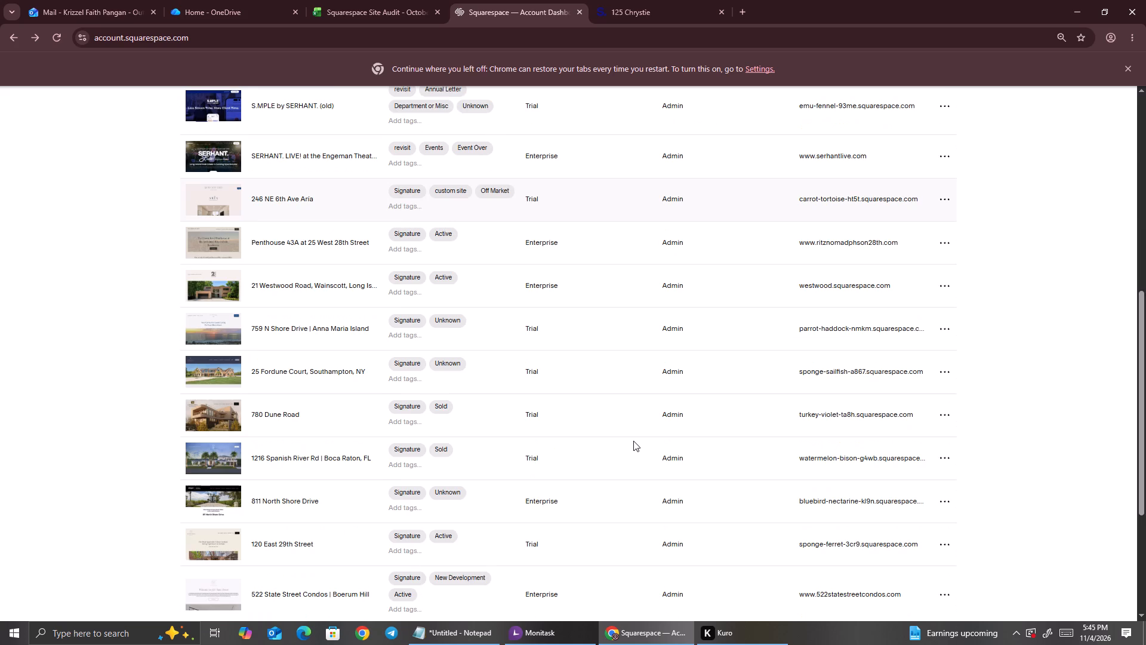
scroll(633, 441, down, 8)
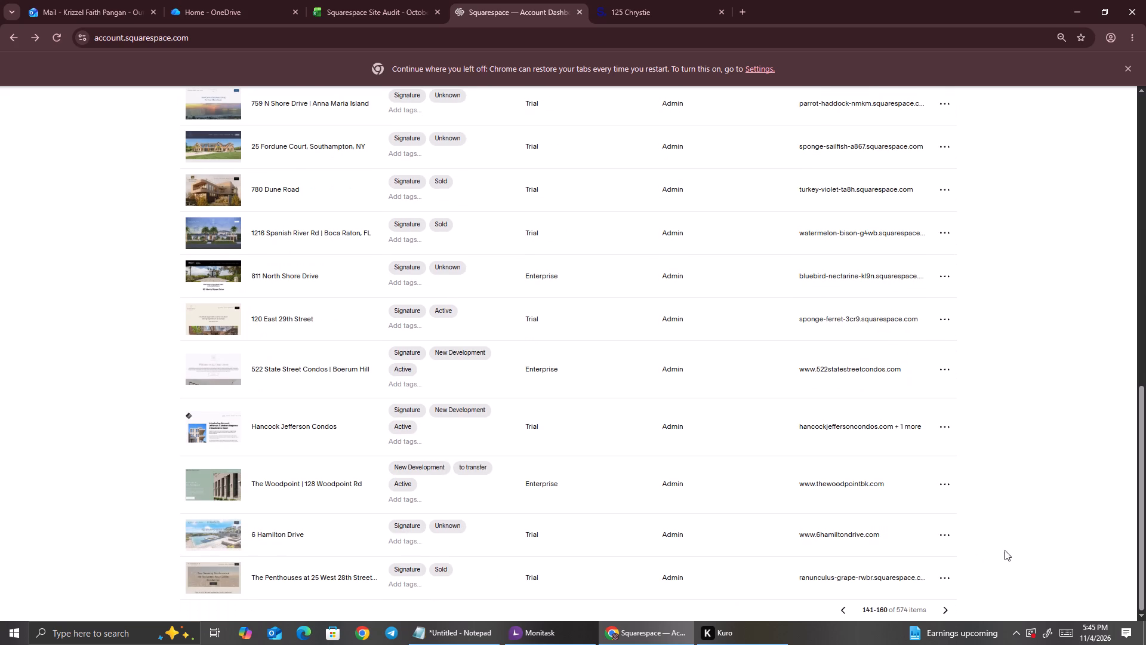
Look through sites 161 to 200 of the dashboard list for any missing tags.
click(931, 607)
click(945, 605)
scroll(707, 525, up, 8)
scroll(688, 512, down, 8)
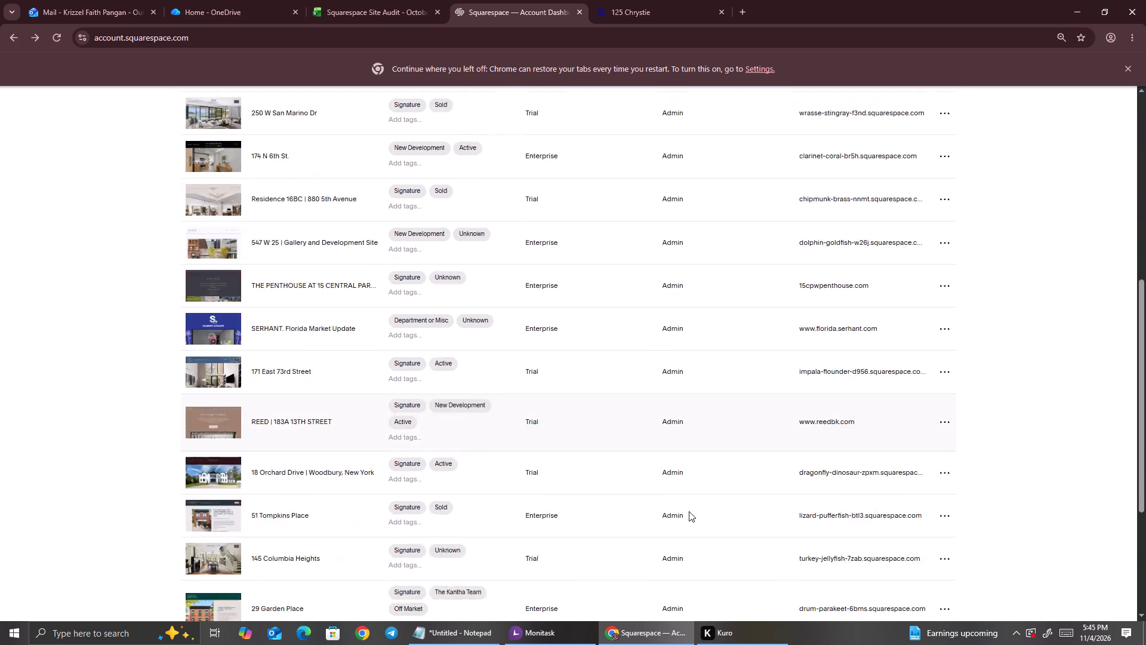
scroll(689, 511, down, 5)
click(945, 611)
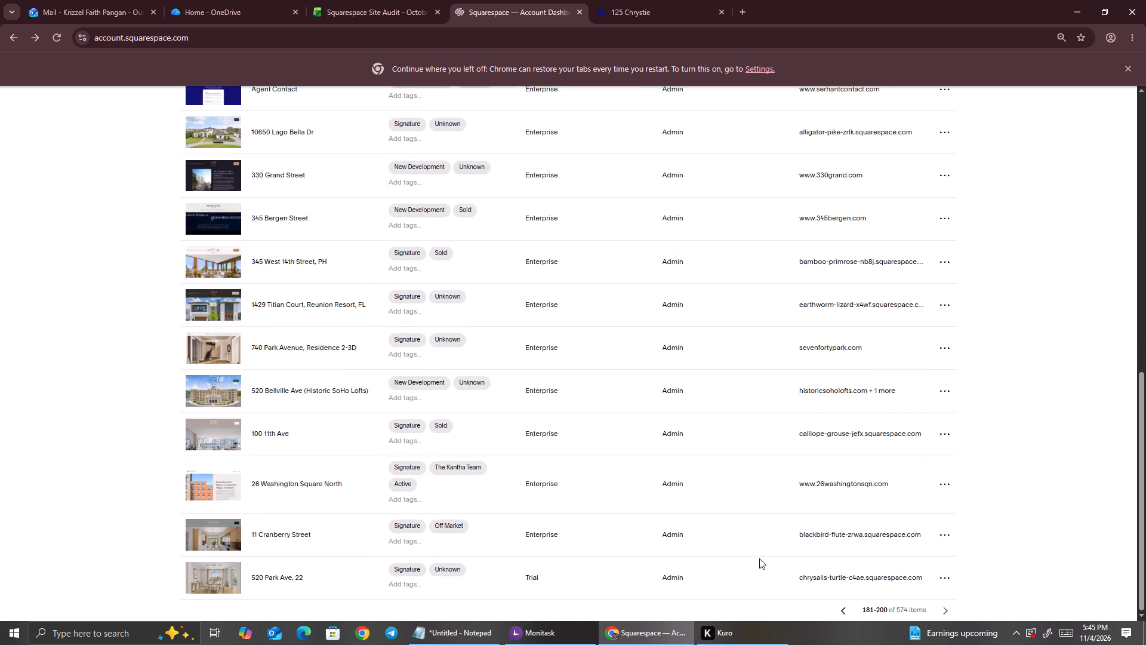
scroll(748, 552, up, 9)
scroll(726, 538, down, 14)
Look through sites 201 to 240 of the dashboard list for any missing tags.
click(947, 603)
scroll(747, 513, up, 9)
scroll(734, 505, down, 4)
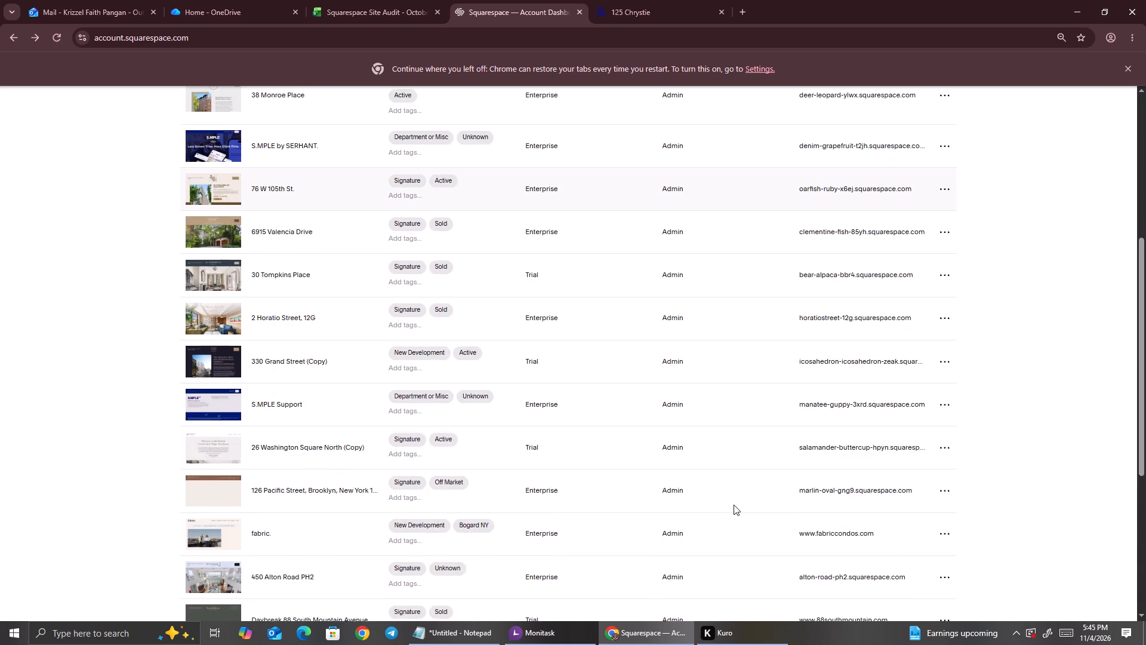
scroll(734, 505, down, 4)
scroll(922, 546, down, 4)
click(956, 614)
click(951, 613)
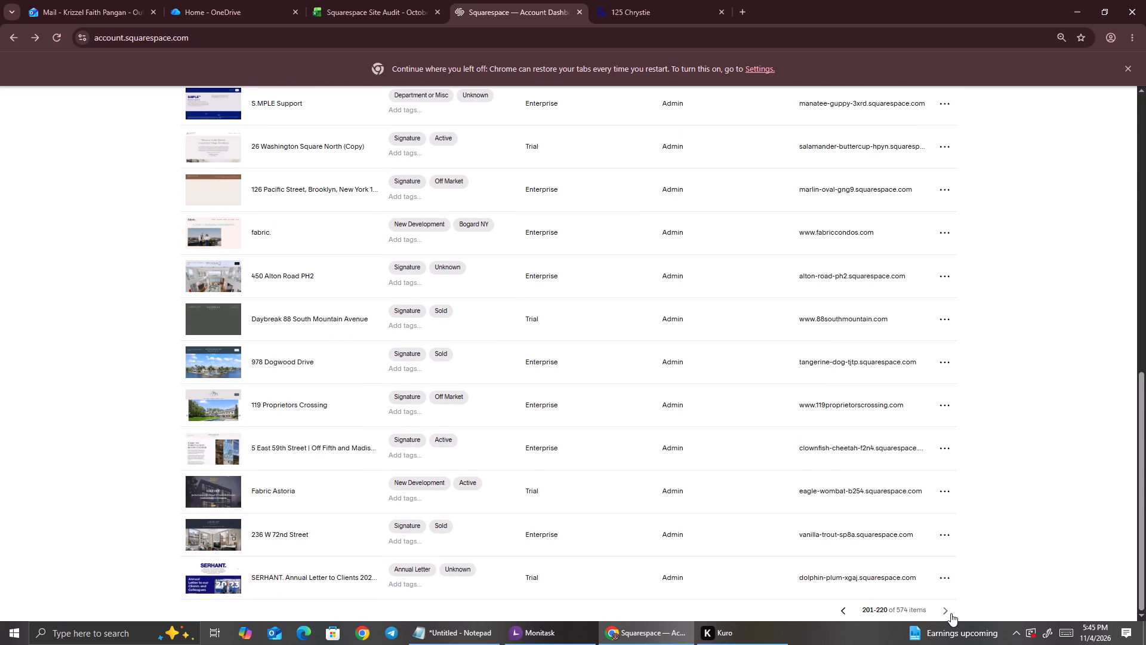
scroll(642, 517, up, 8)
scroll(616, 483, down, 13)
Look through sites 241 to 280 of the dashboard list for any missing tags.
click(933, 606)
click(947, 606)
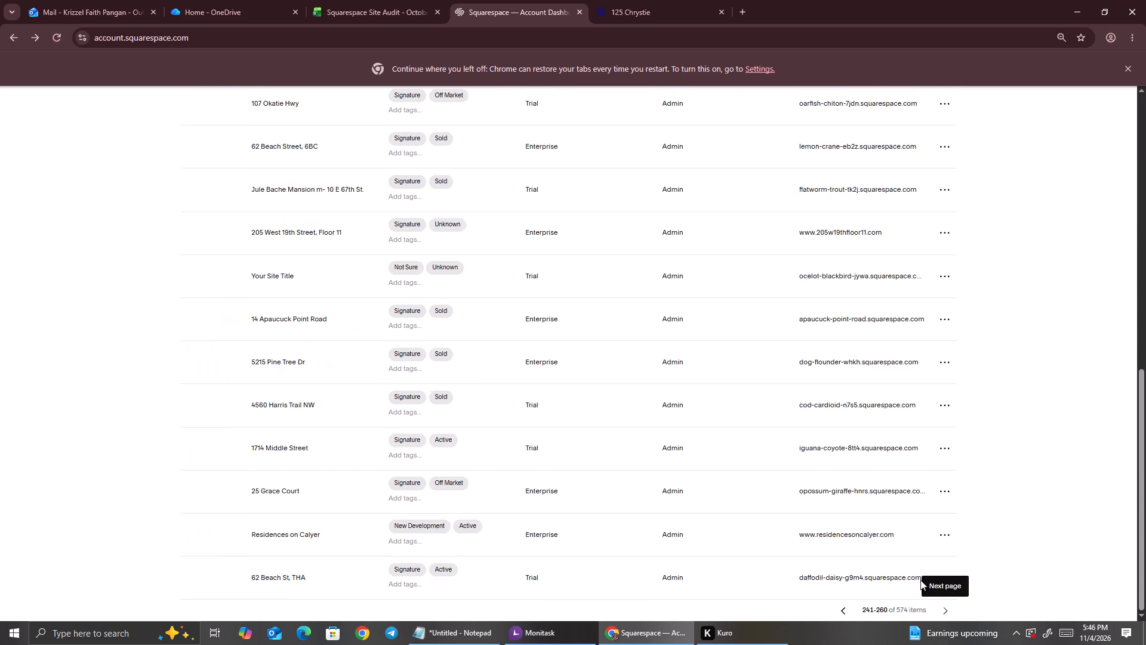
scroll(674, 500, up, 8)
scroll(660, 493, down, 14)
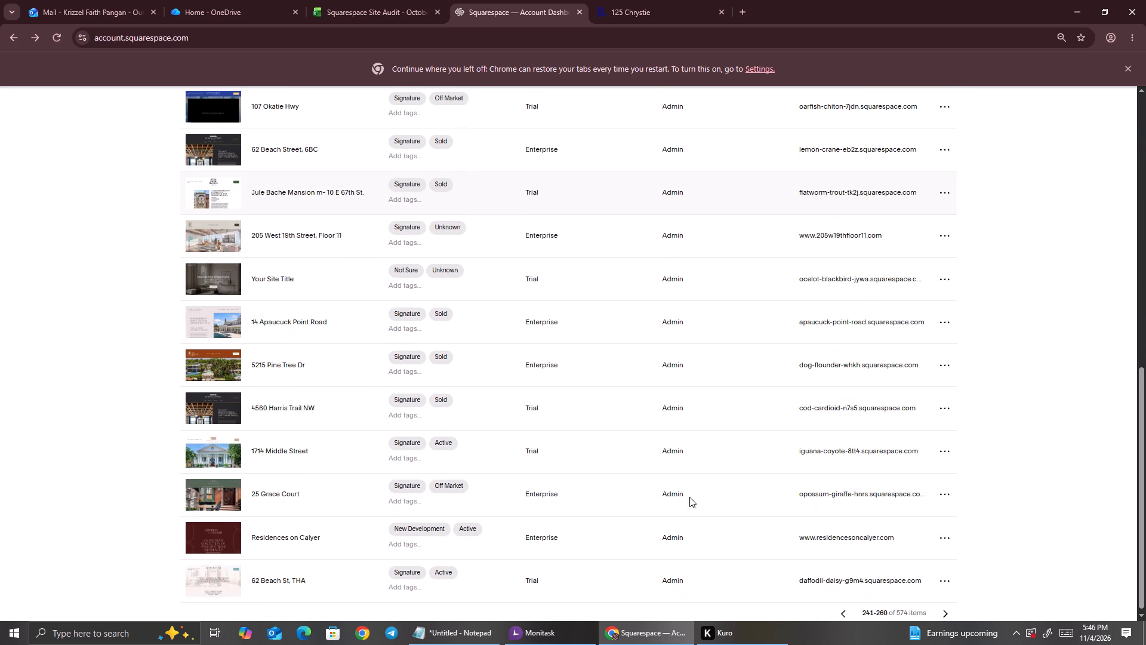
click(947, 616)
scroll(803, 536, up, 9)
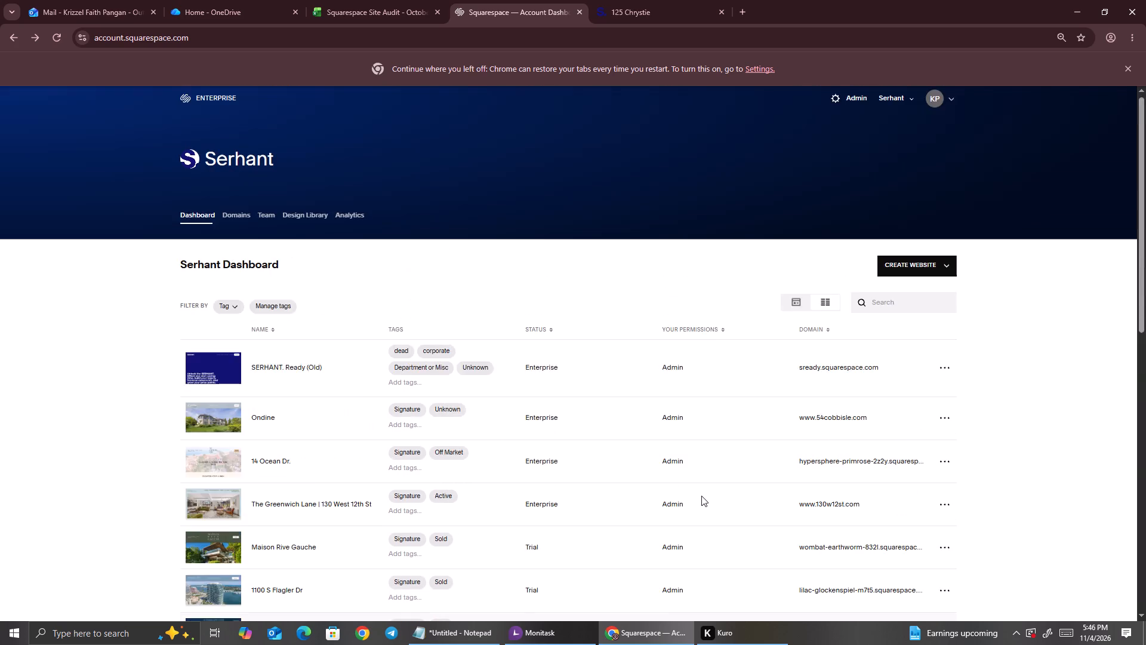
scroll(701, 496, down, 13)
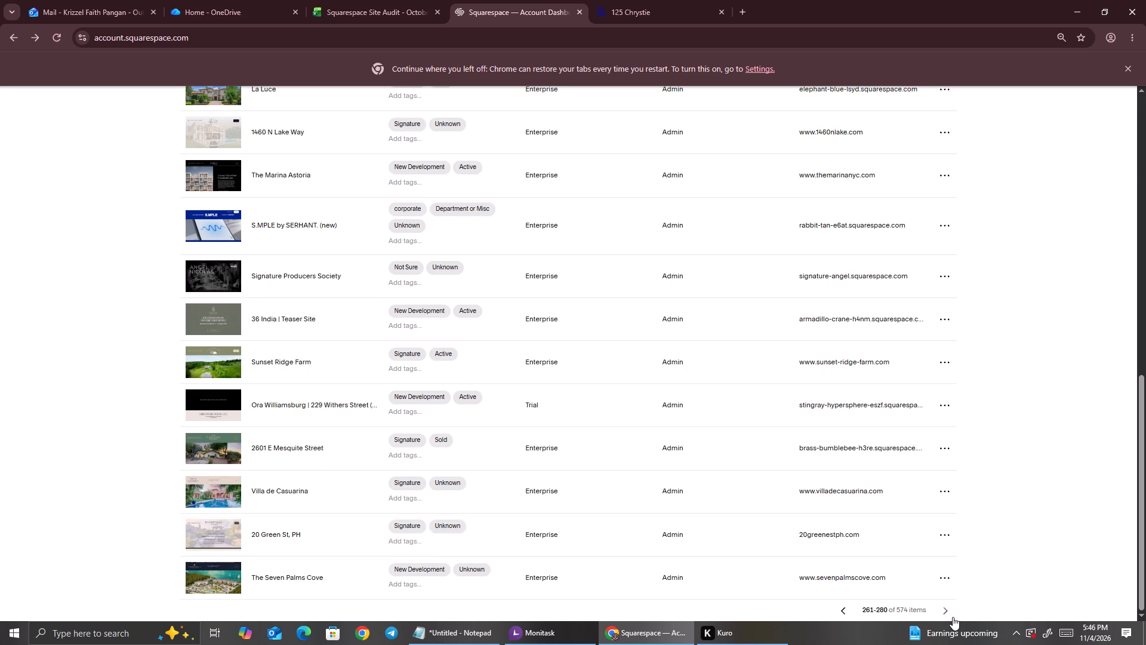
Look through sites 281 to 320 of the dashboard list for any missing tags.
click(952, 609)
scroll(809, 545, up, 8)
scroll(763, 515, down, 5)
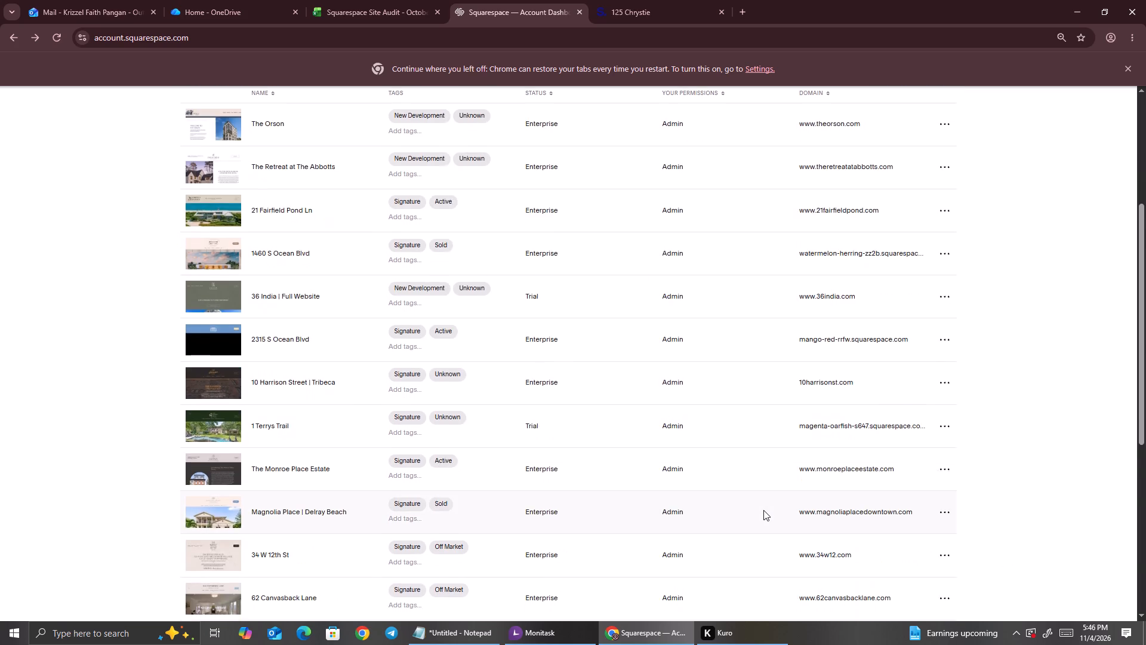
scroll(763, 510, down, 7)
click(929, 612)
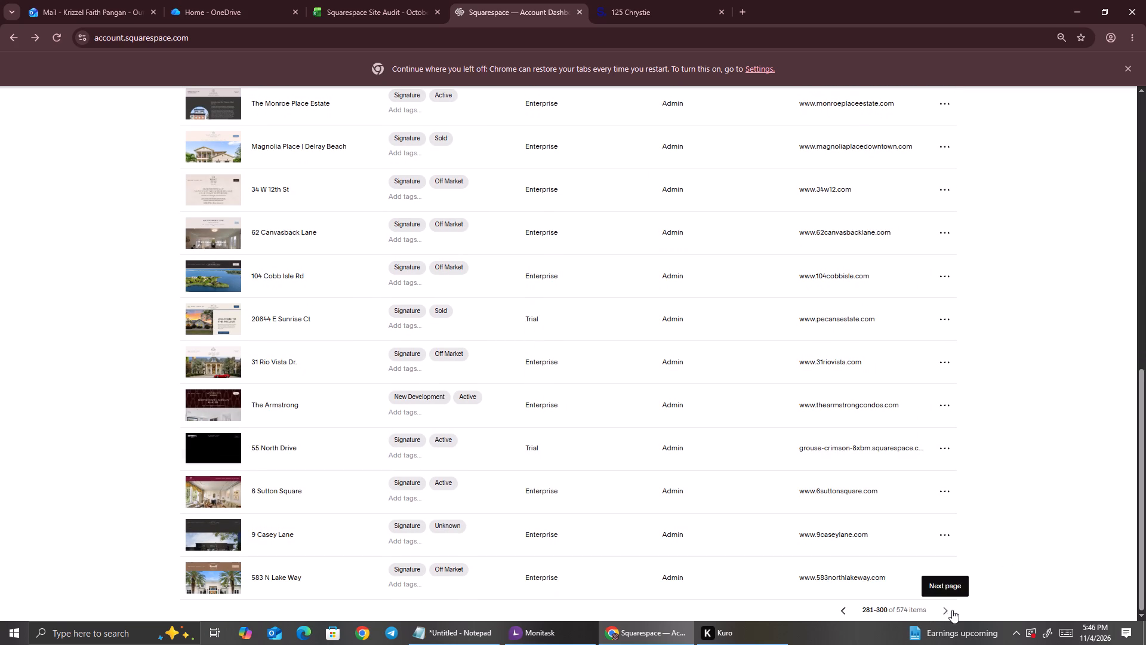
click(952, 610)
scroll(898, 590, up, 5)
scroll(660, 526, up, 1)
scroll(661, 526, down, 6)
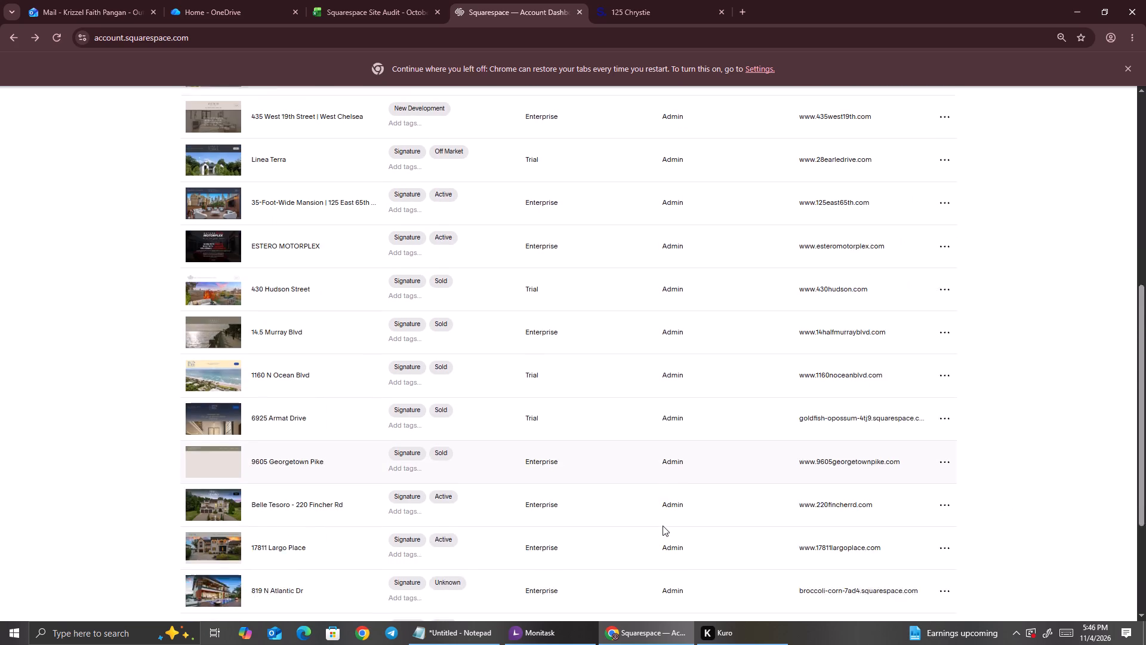
scroll(663, 526, down, 4)
Look through sites 321 to 360 of the dashboard list for any missing tags.
click(944, 609)
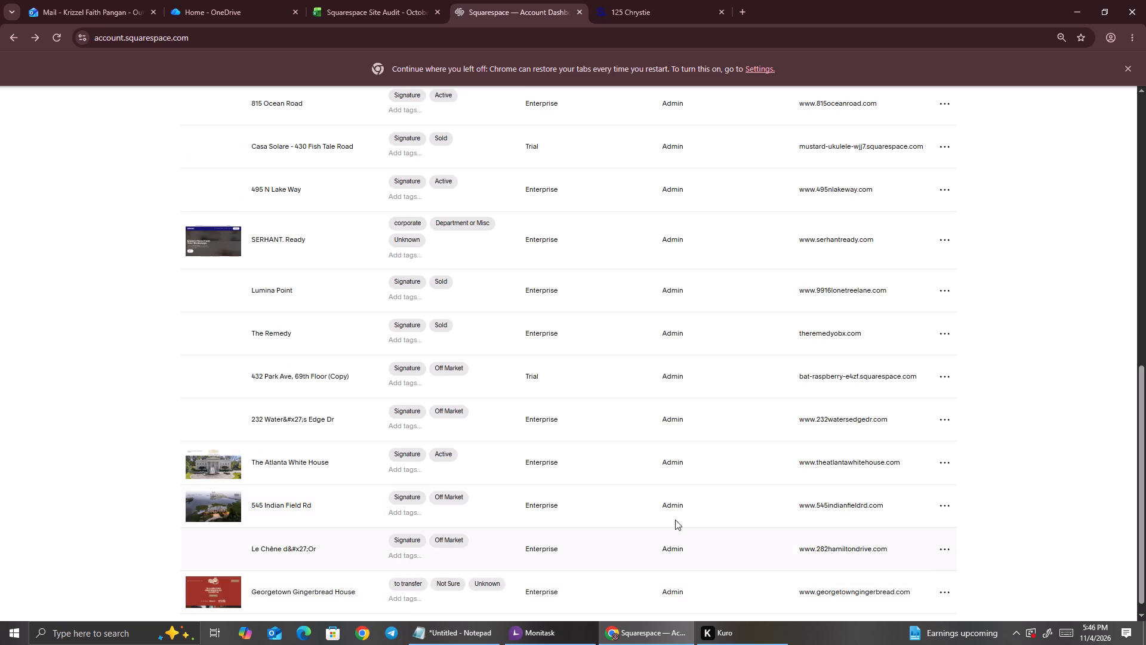
scroll(674, 516, up, 8)
scroll(674, 514, down, 6)
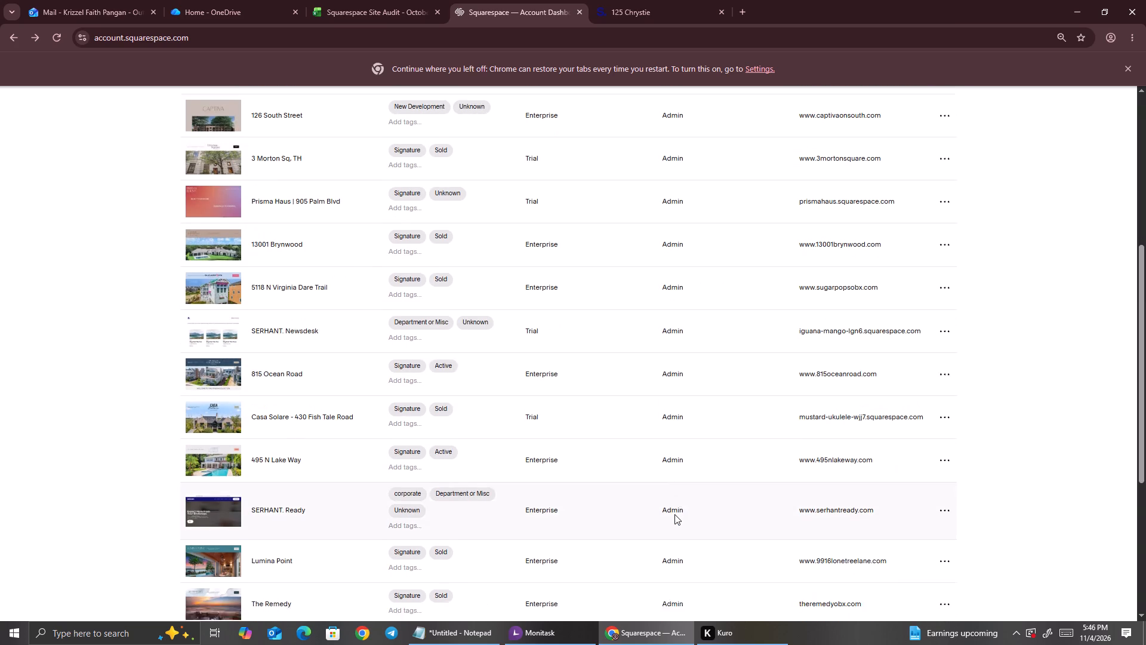
scroll(674, 514, down, 7)
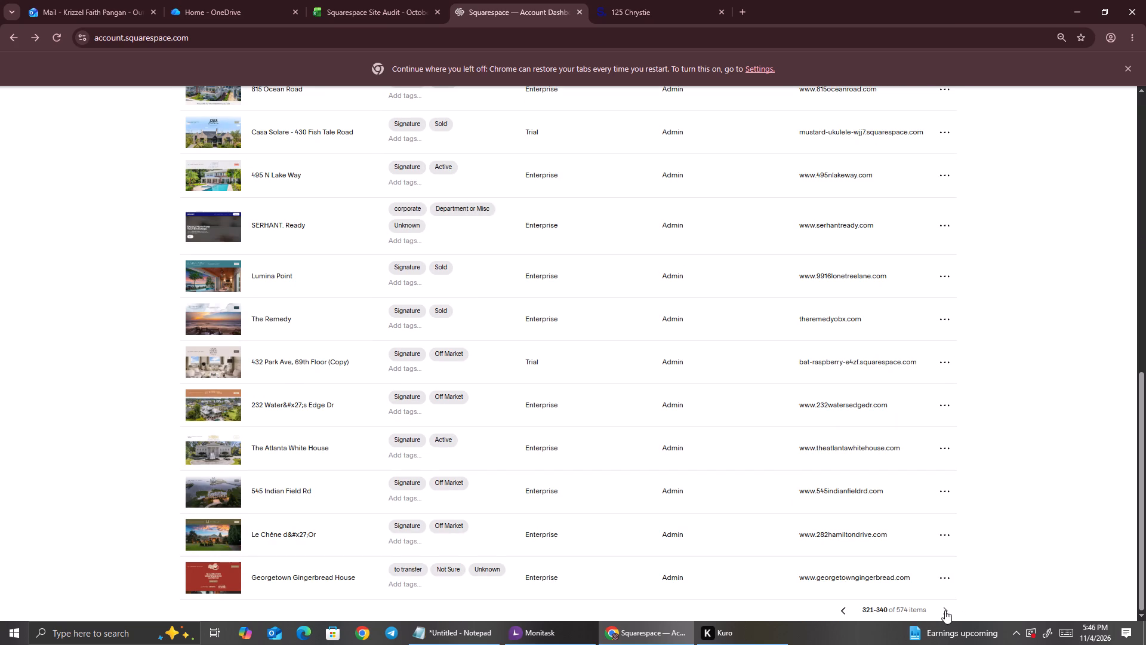
click(945, 610)
scroll(452, 490, up, 9)
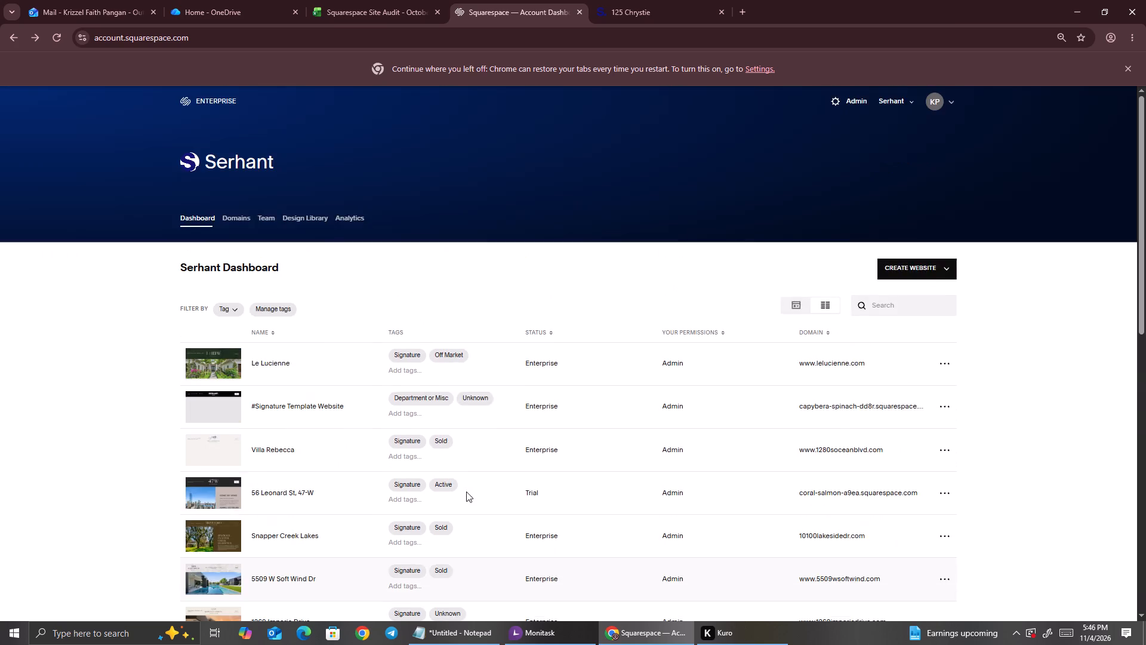
scroll(466, 492, down, 9)
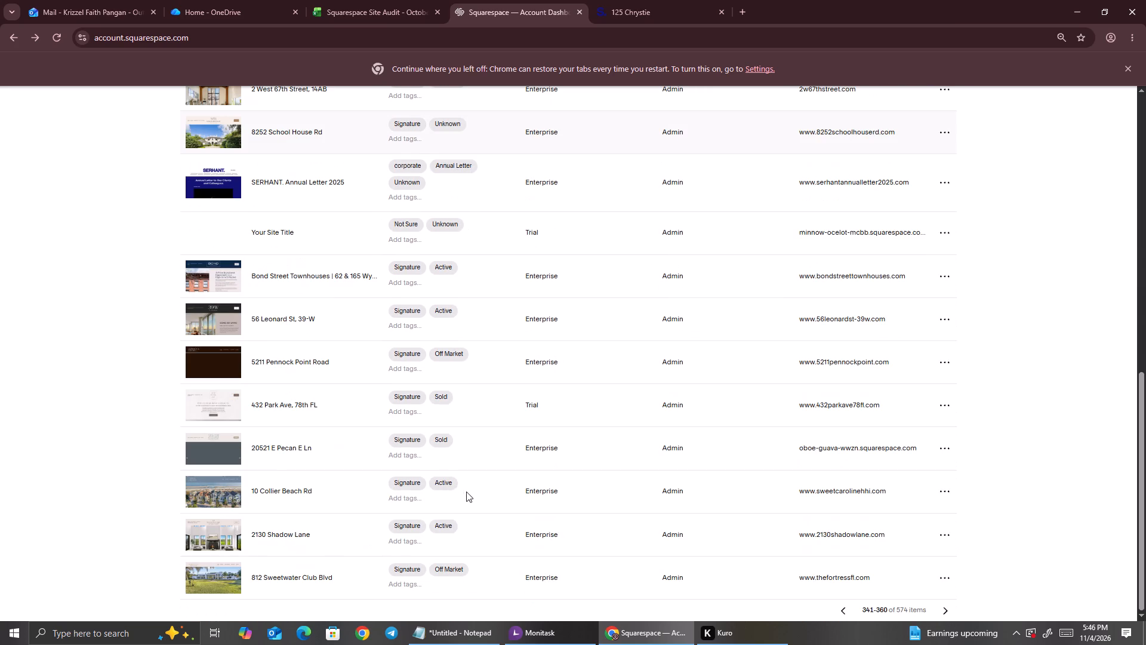
scroll(466, 492, down, 5)
Look through sites 361 to 380 and the start of the following page of the dashboard list for missing tags.
click(953, 616)
scroll(717, 557, up, 5)
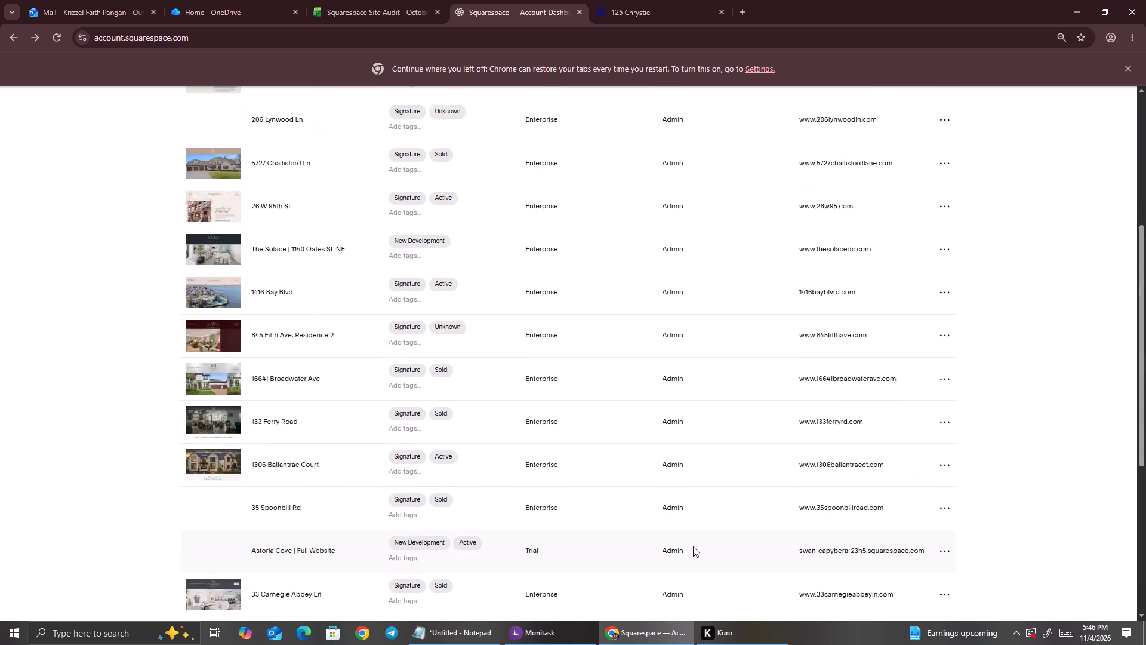
scroll(693, 546, up, 3)
scroll(693, 546, down, 13)
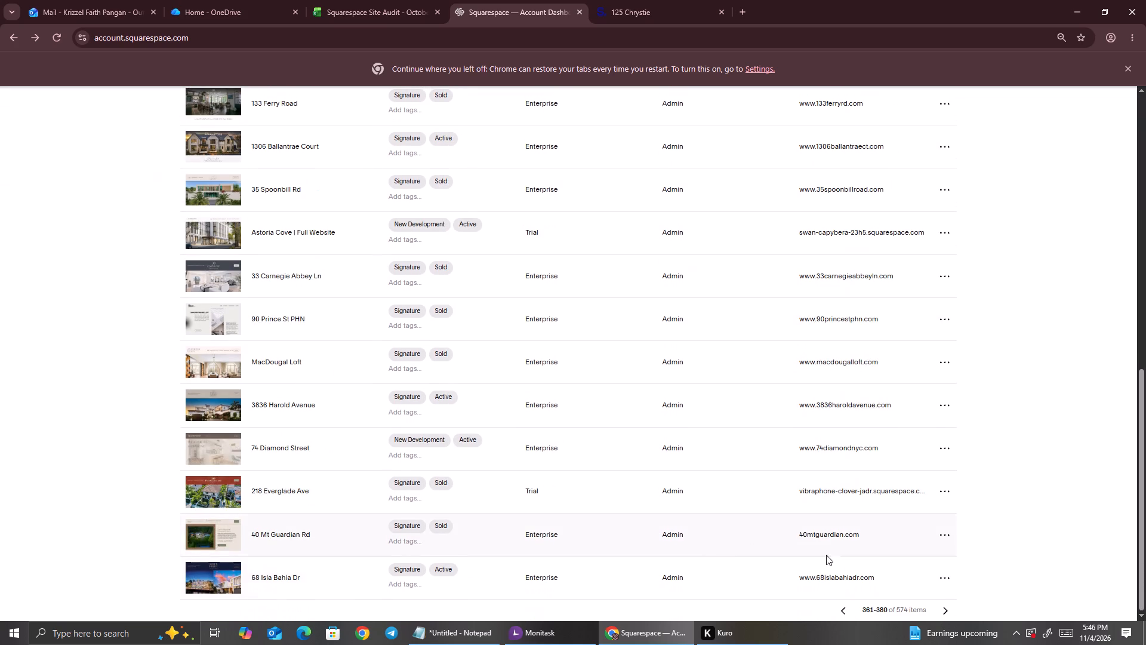
click(941, 606)
scroll(809, 568, up, 10)
scroll(781, 557, down, 2)
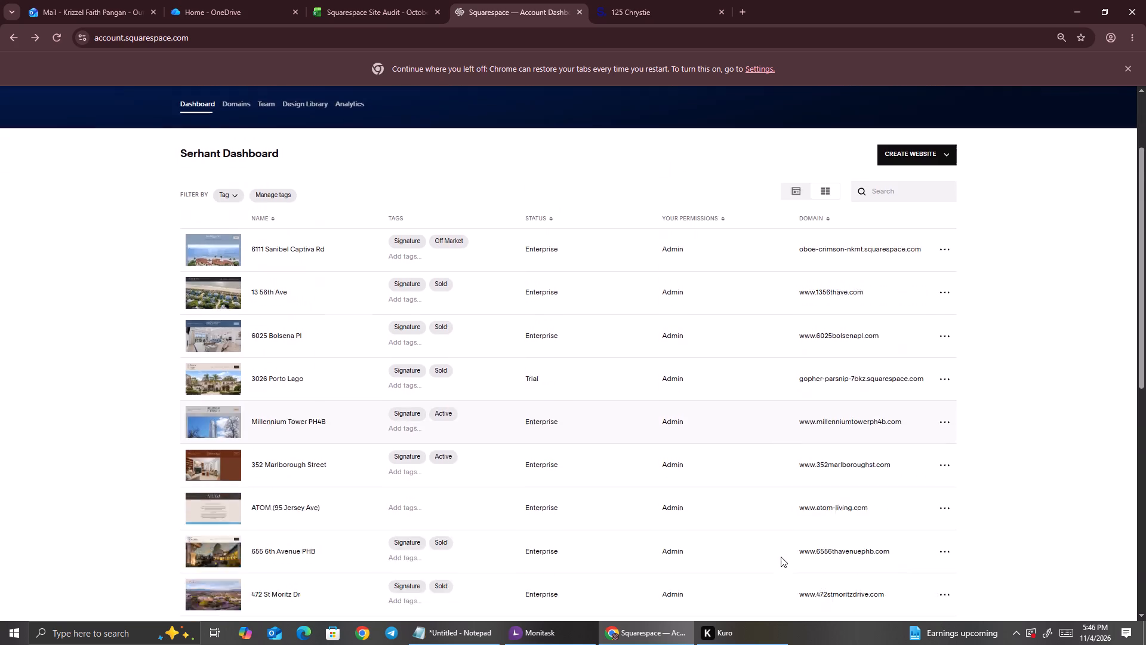
scroll(781, 557, down, 2)
drag(334, 302, 221, 305)
key(ctrl+c)
key(alt+Tab)
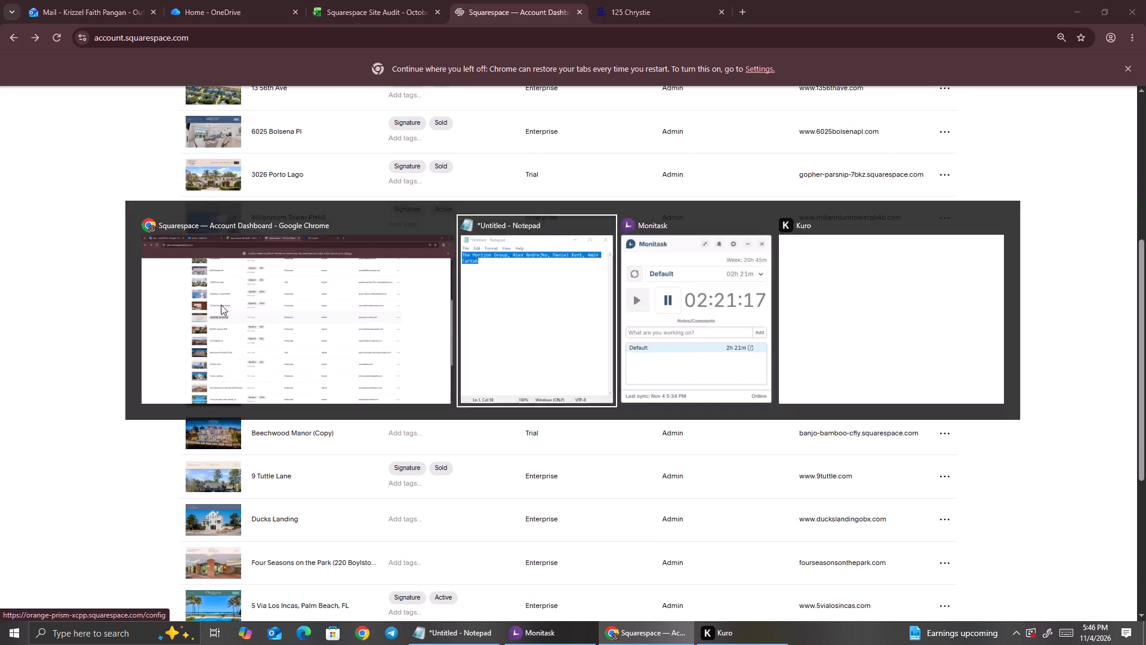
key(ctrl+a)
key(ctrl+v)
drag(781, 306, 908, 302)
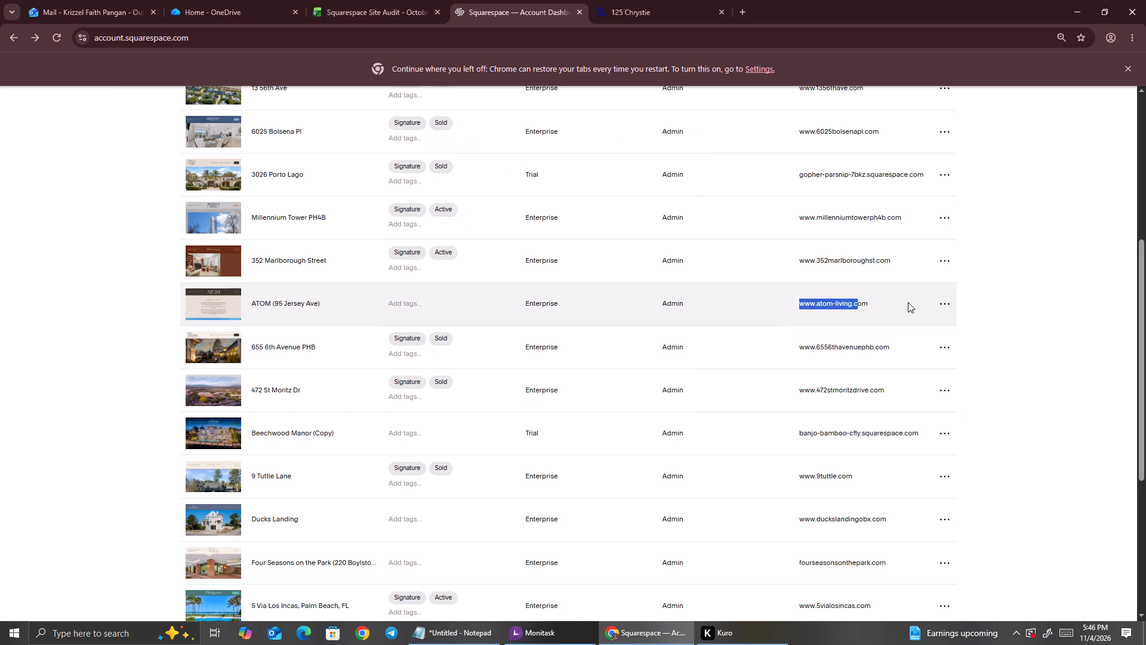
drag(908, 302, 917, 302)
key(ctrl+c)
key(alt+Tab)
key(ctrl+v)
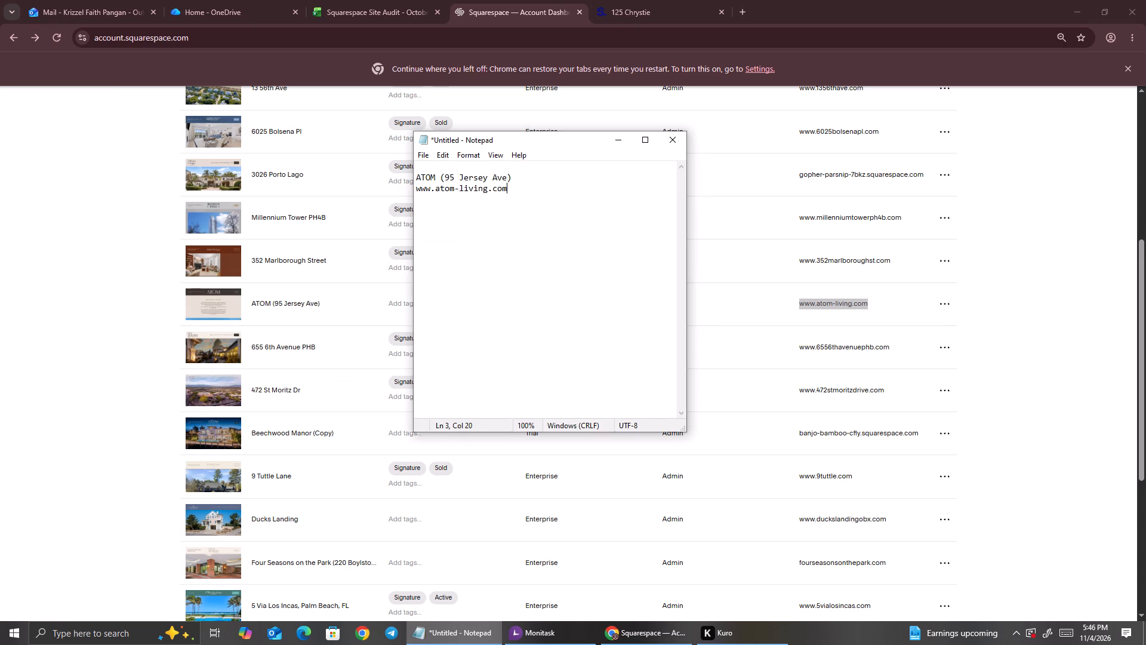
Search the web for ATOM (95 Jersey Ave) together with the brokerage name Serhant, using the site name from Notepad.
drag(522, 184, 392, 164)
click(529, 175)
drag(528, 175, 393, 171)
key(ctrl+c)
click(673, 0)
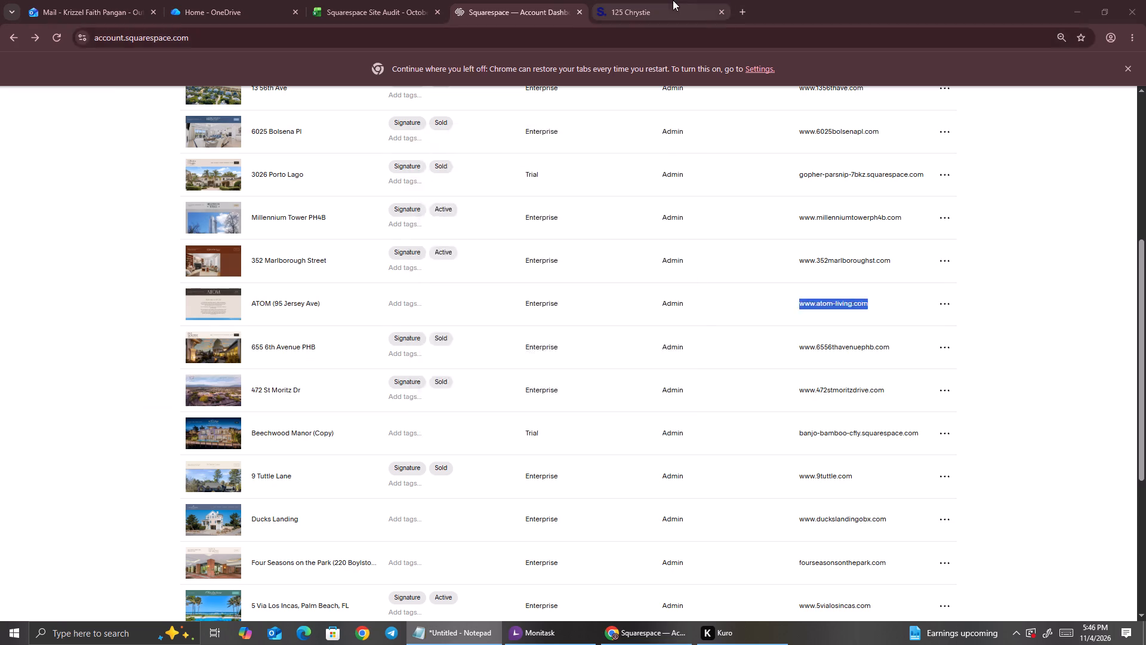
click(645, 39)
key(ctrl+v)
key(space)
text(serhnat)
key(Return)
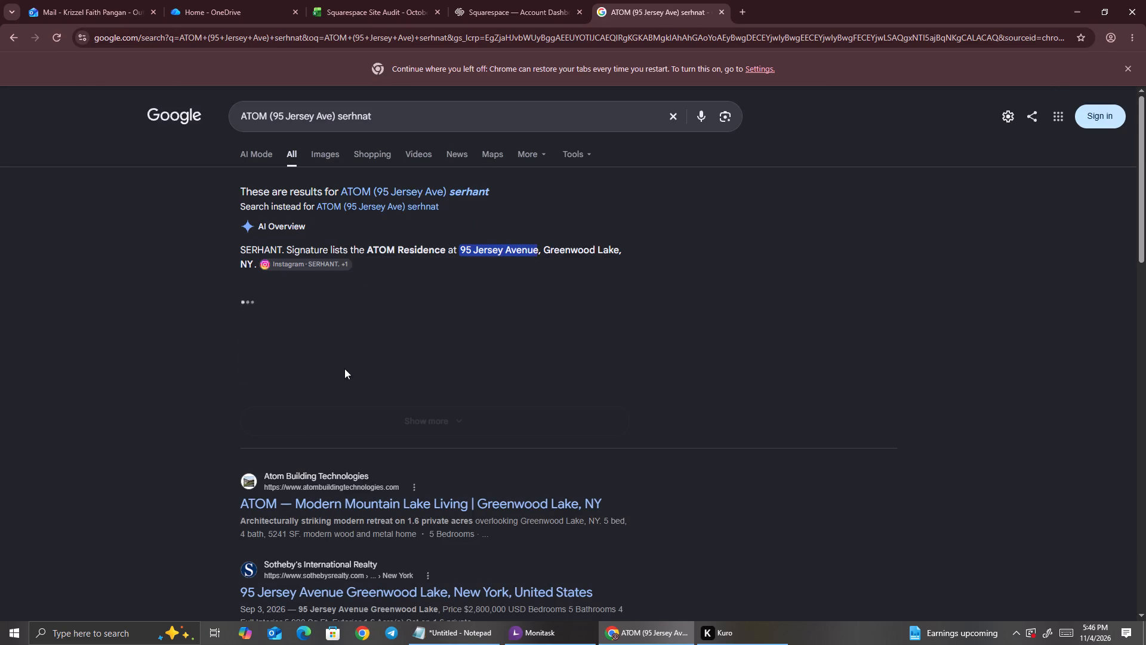
scroll(353, 231, down, 2)
Open the serhant.com website in a new browser tab.
click(743, 14)
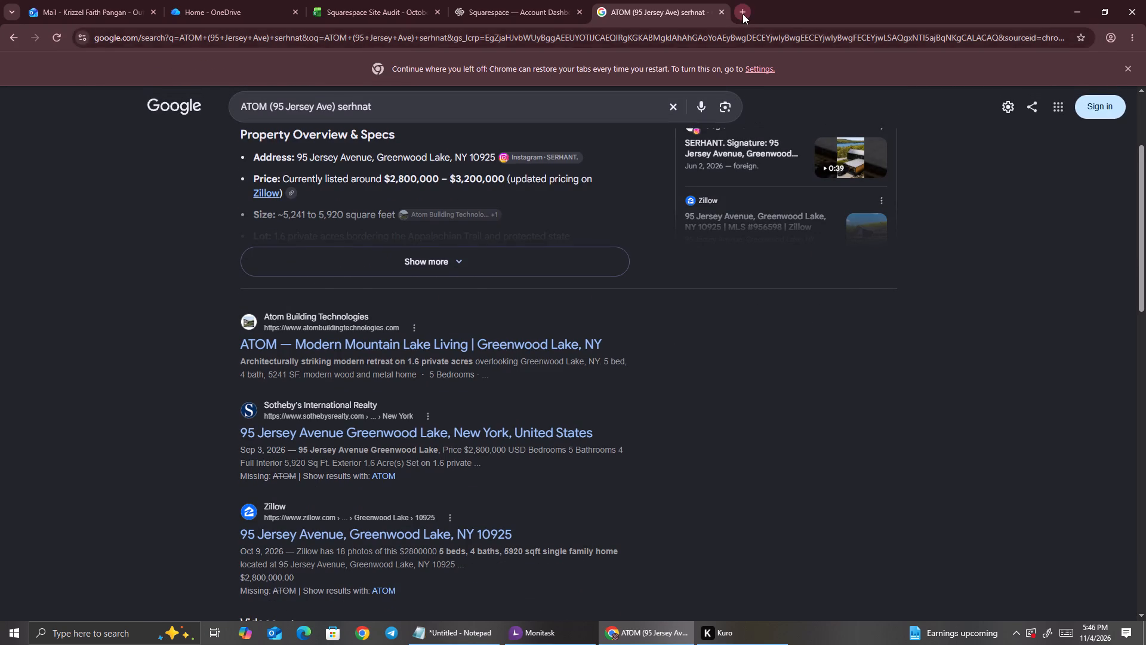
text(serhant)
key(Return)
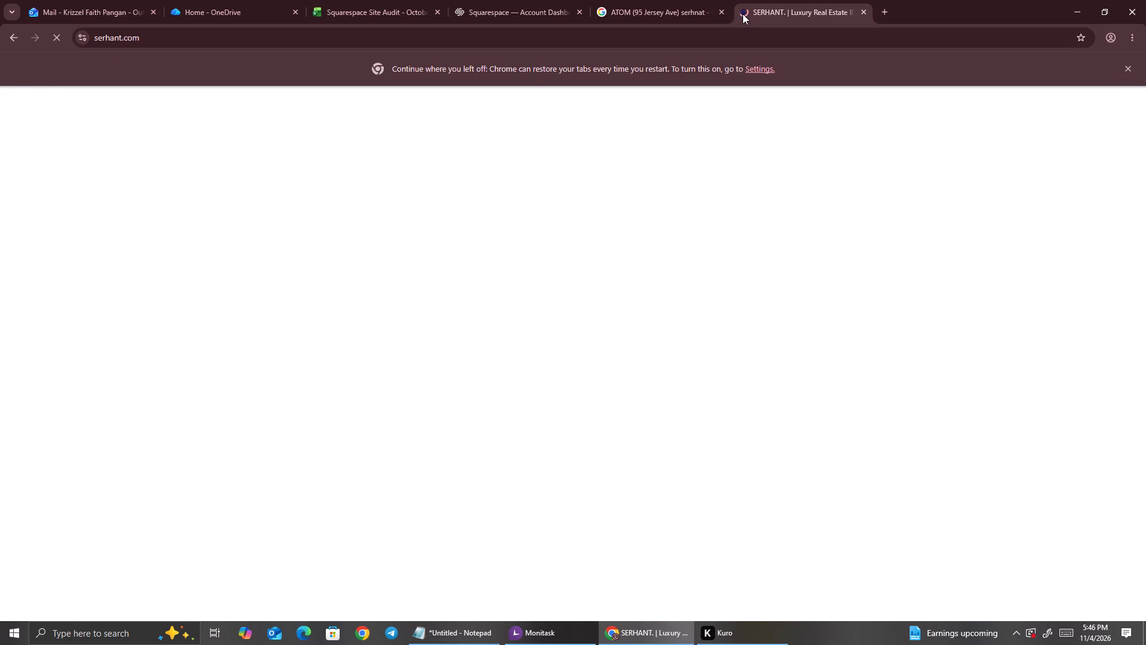
click(345, 0)
key(alt+Tab)
click(510, 180)
drag(515, 179, 513, 179)
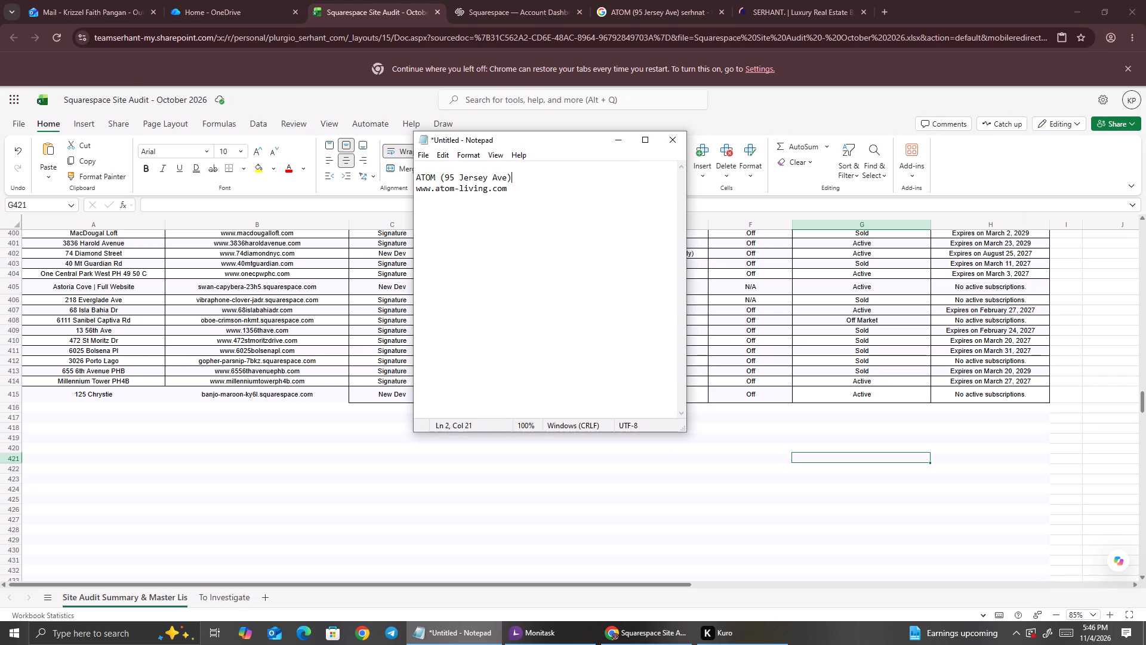
drag(513, 179, 399, 174)
key(ctrl+c)
click(117, 408)
key(ctrl+v)
key(alt+Tab)
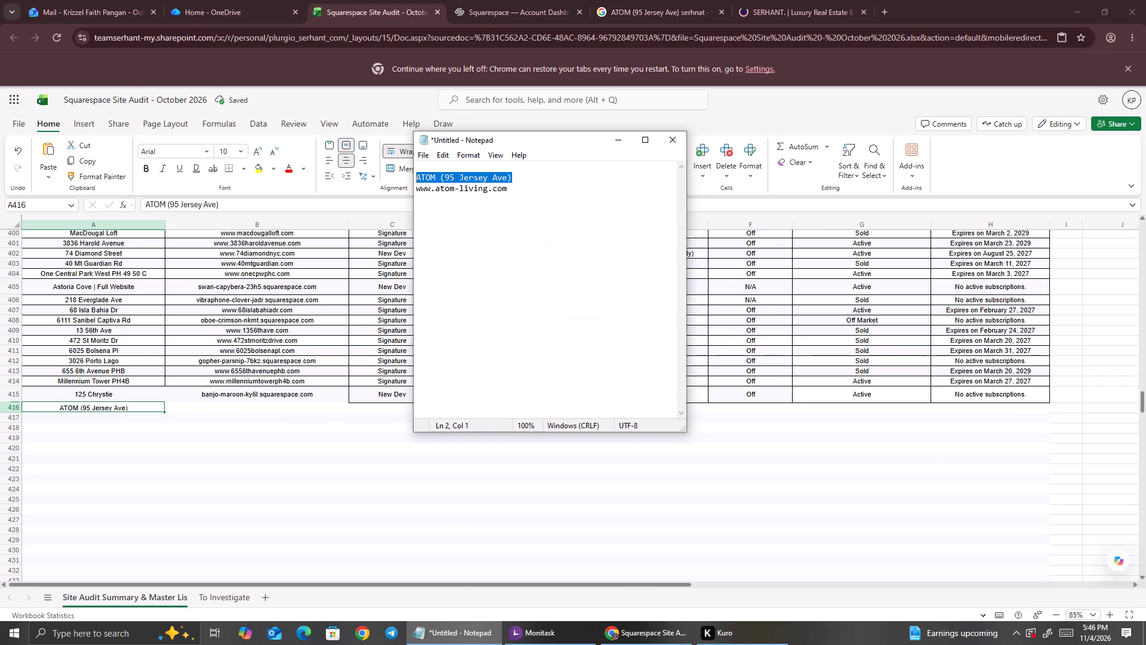
drag(516, 192, 390, 193)
key(ctrl+c)
click(262, 417)
click(270, 408)
key(ctrl+v)
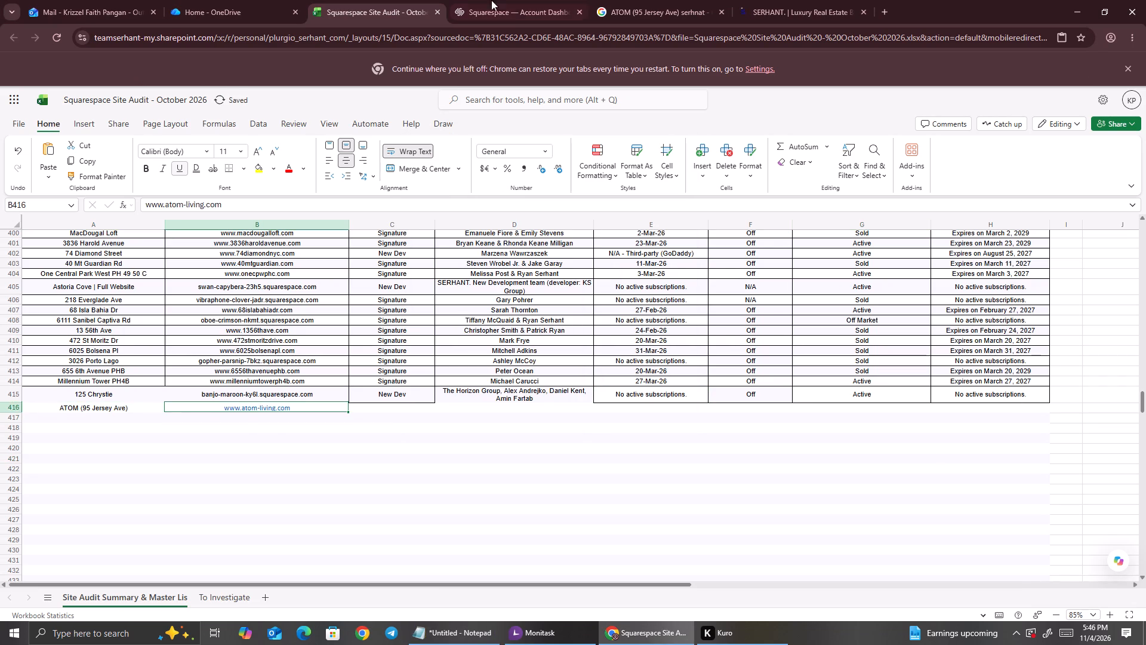
Search the Serhant website's property listings for ATOM (95 Jersey Ave).
click(589, 0)
click(642, 0)
click(819, 0)
click(479, 423)
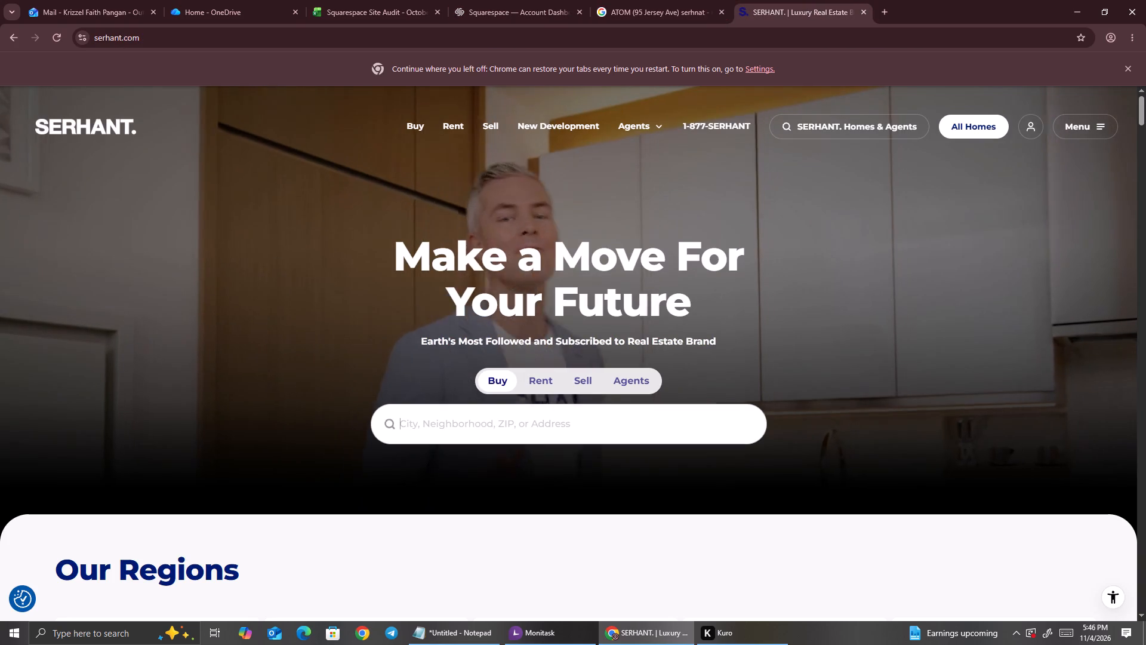
key(ctrl+v)
key(ctrl+a)
click(625, 0)
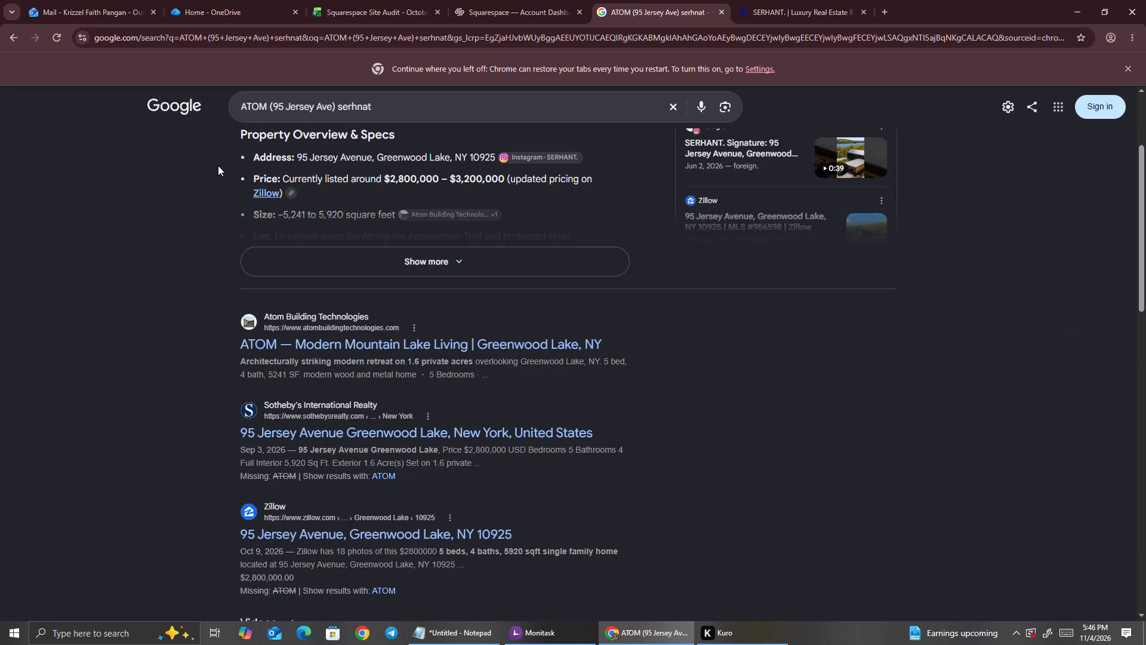
drag(337, 105, 174, 109)
key(ctrl+c)
click(882, 0)
click(842, 0)
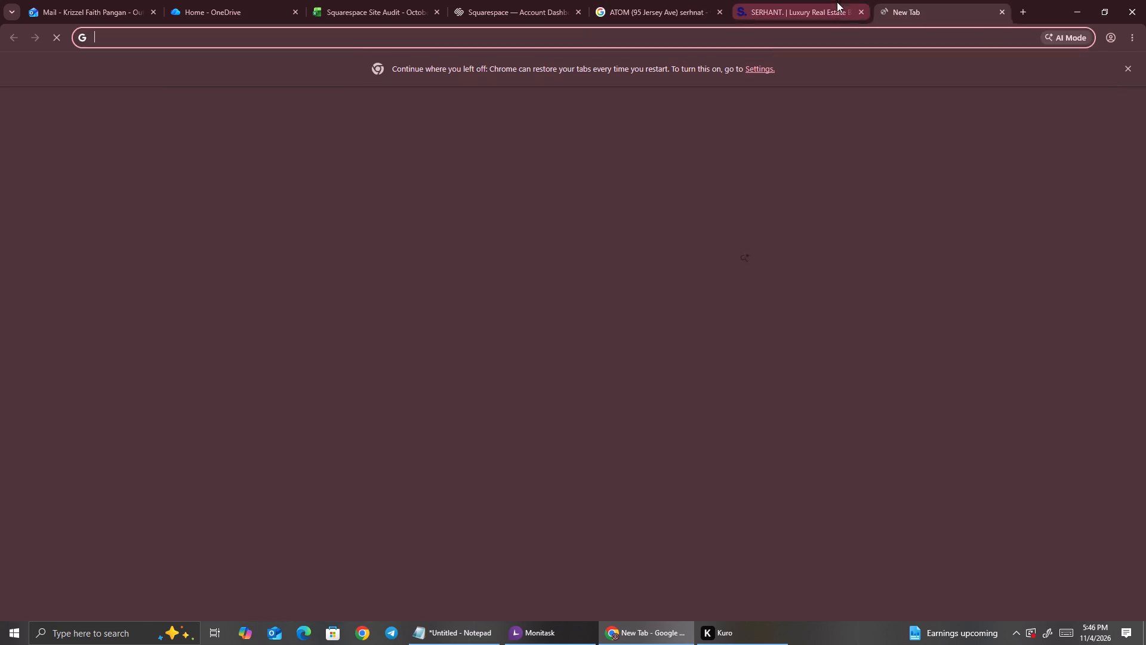
key(ctrl+v)
key(Return)
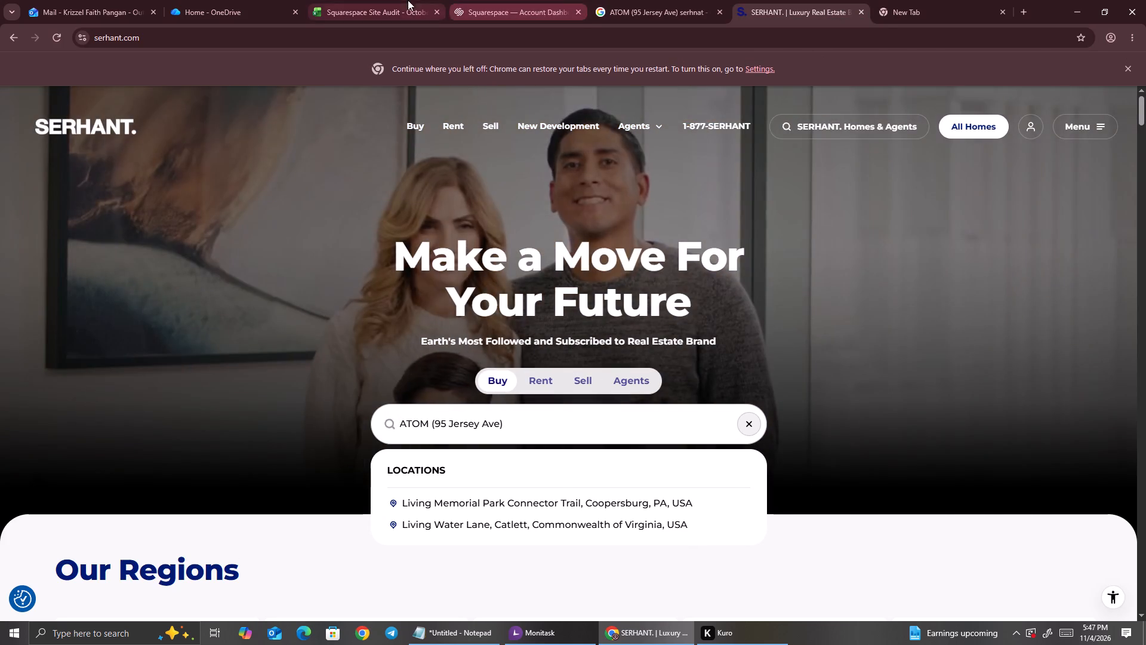
click(408, 0)
click(473, 0)
click(952, 301)
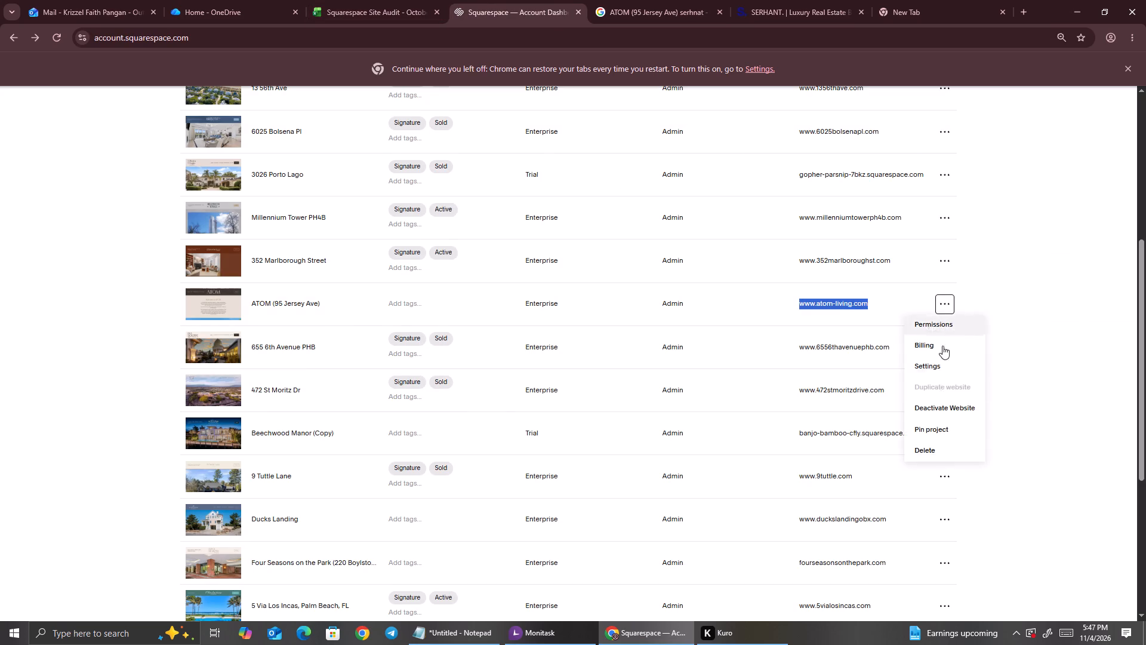
click(939, 370)
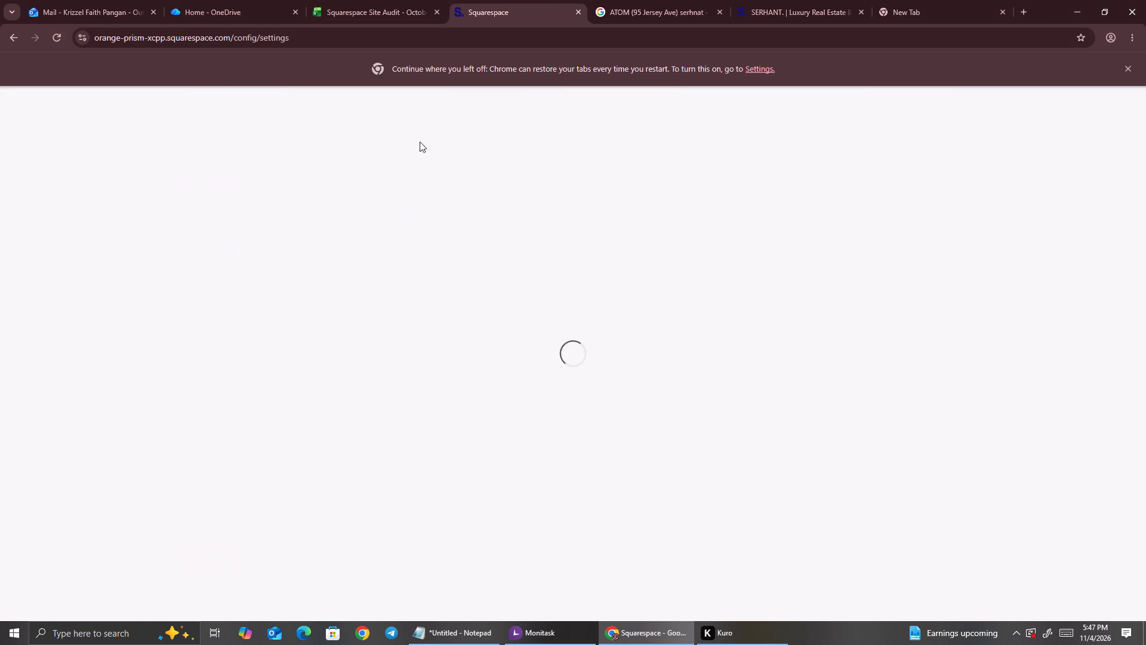
click(1124, 72)
click(67, 147)
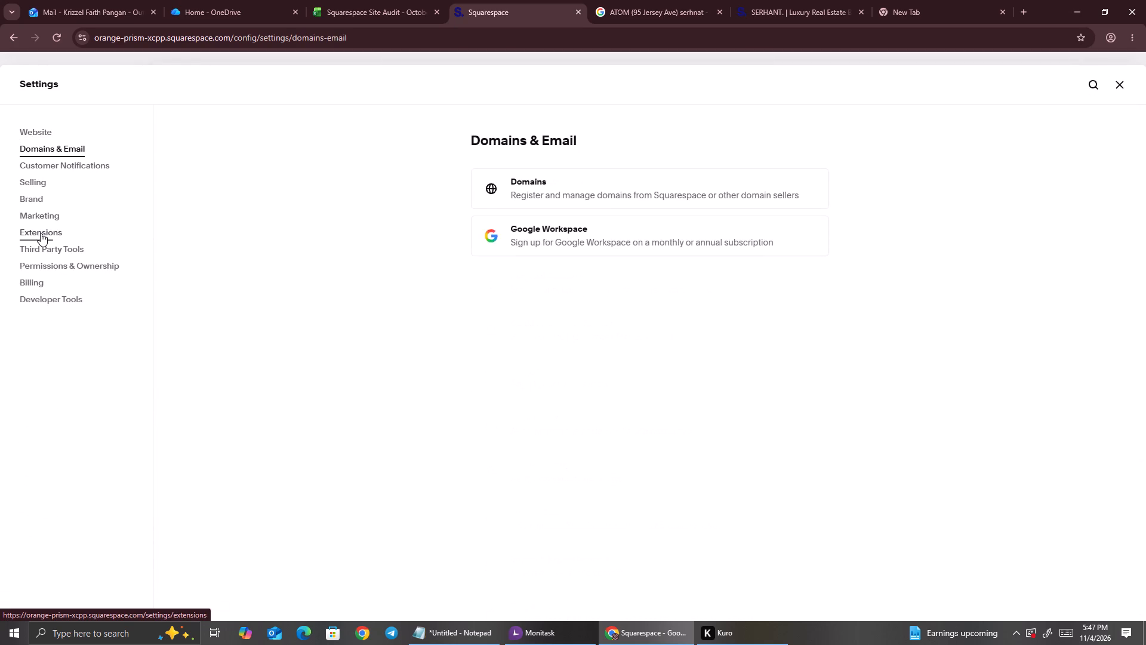
click(626, 187)
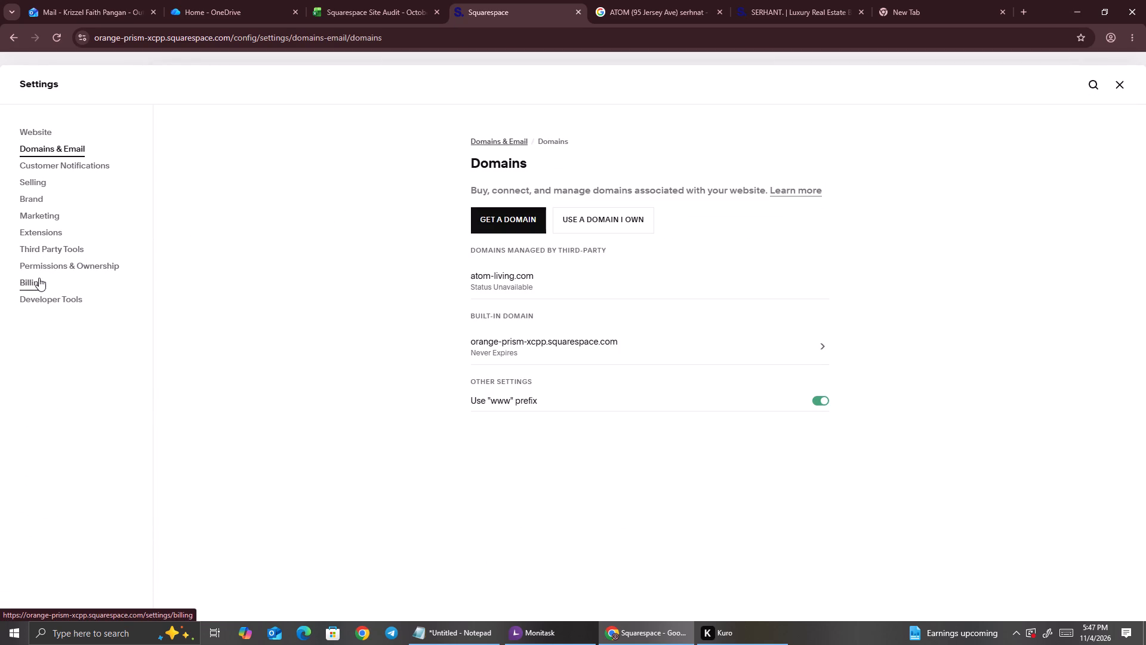
Open the overview of the third-party domain atom-living.com to check its provider details.
click(638, 283)
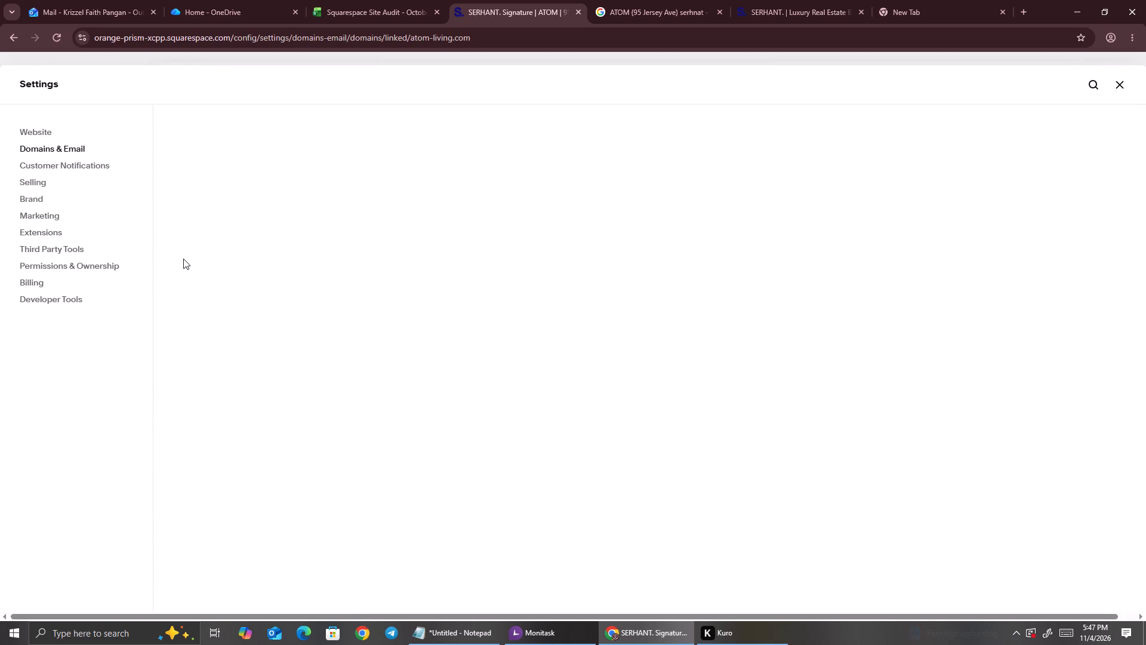
Check the ATOM site's invoices and subscriptions in its billing settings, then close the settings.
click(49, 282)
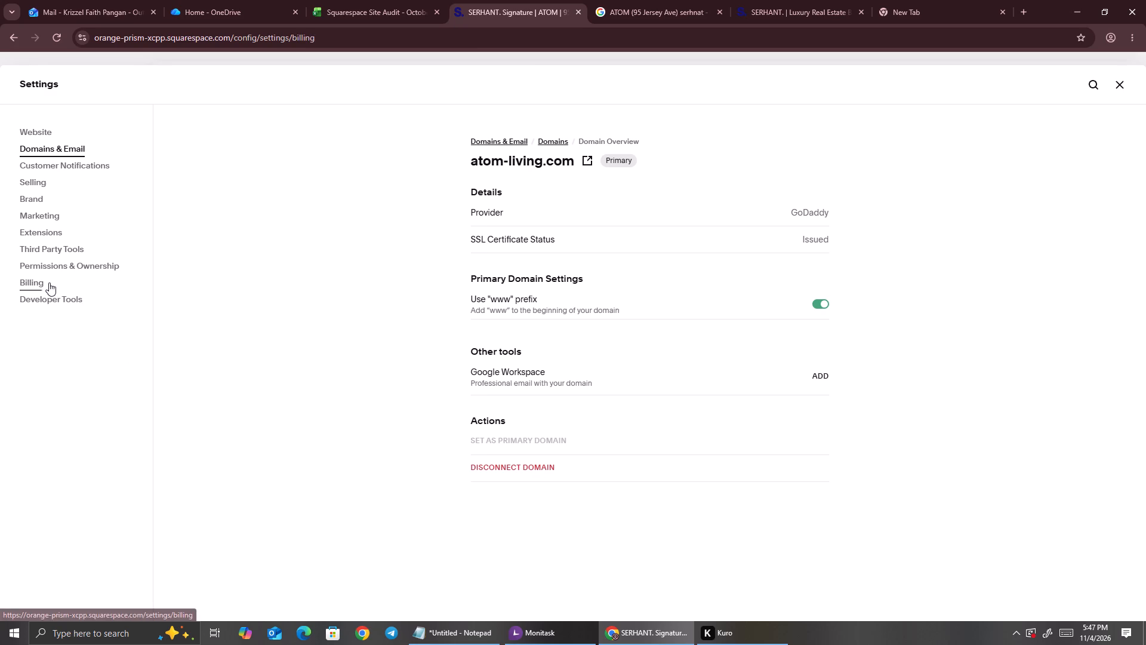
click(648, 347)
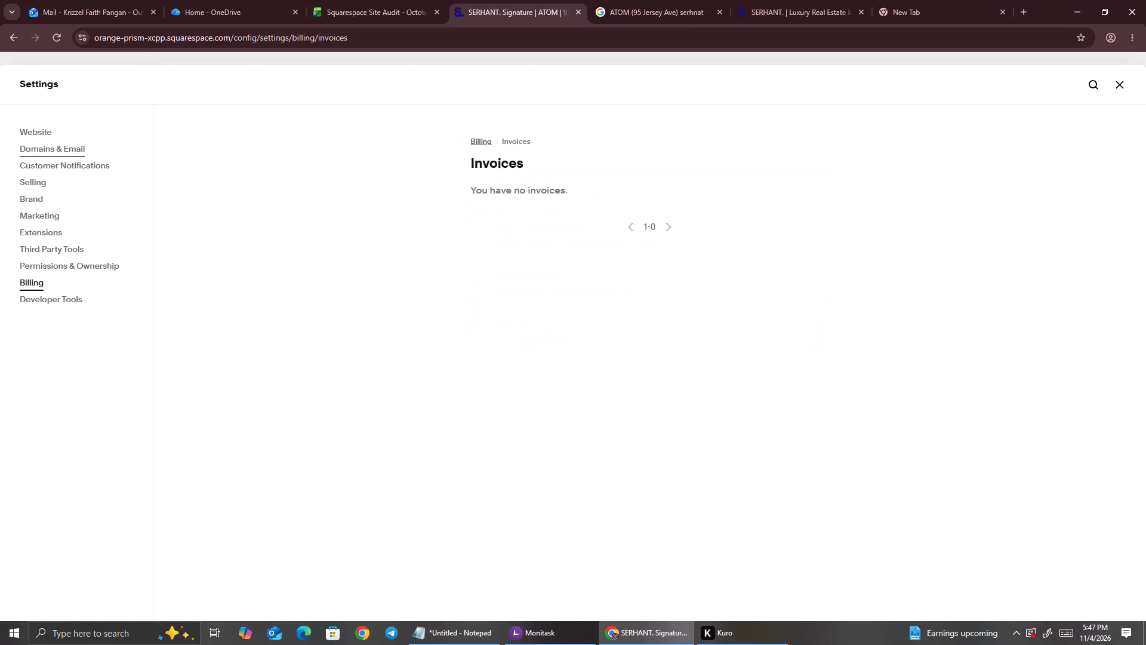
click(477, 147)
click(567, 193)
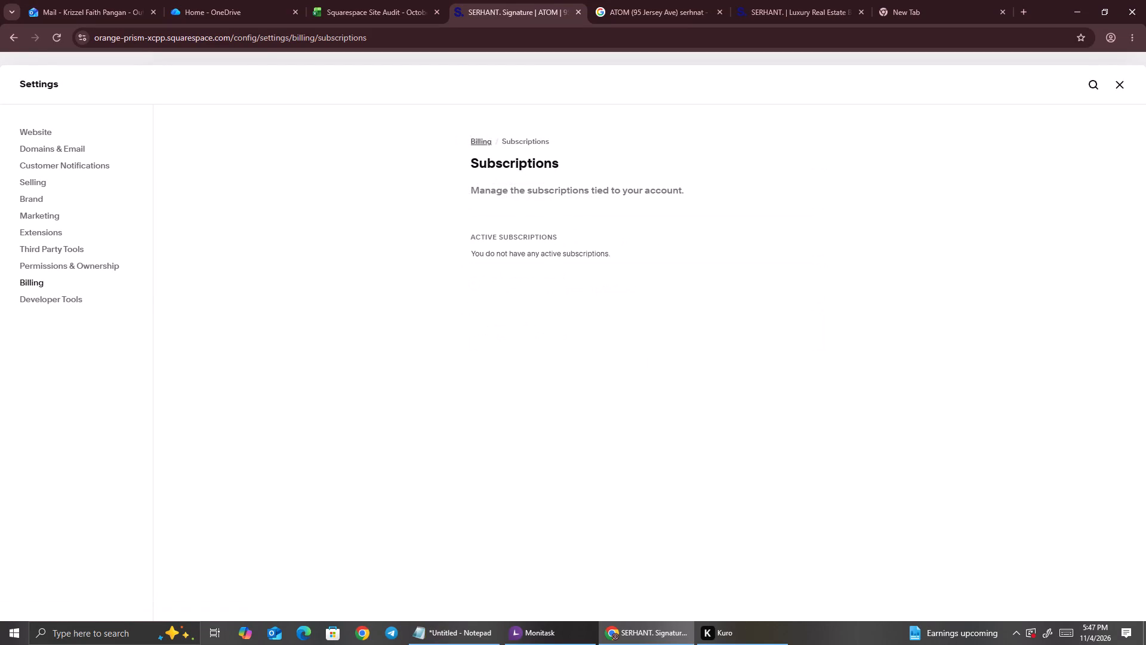
click(481, 143)
click(1121, 96)
click(1120, 90)
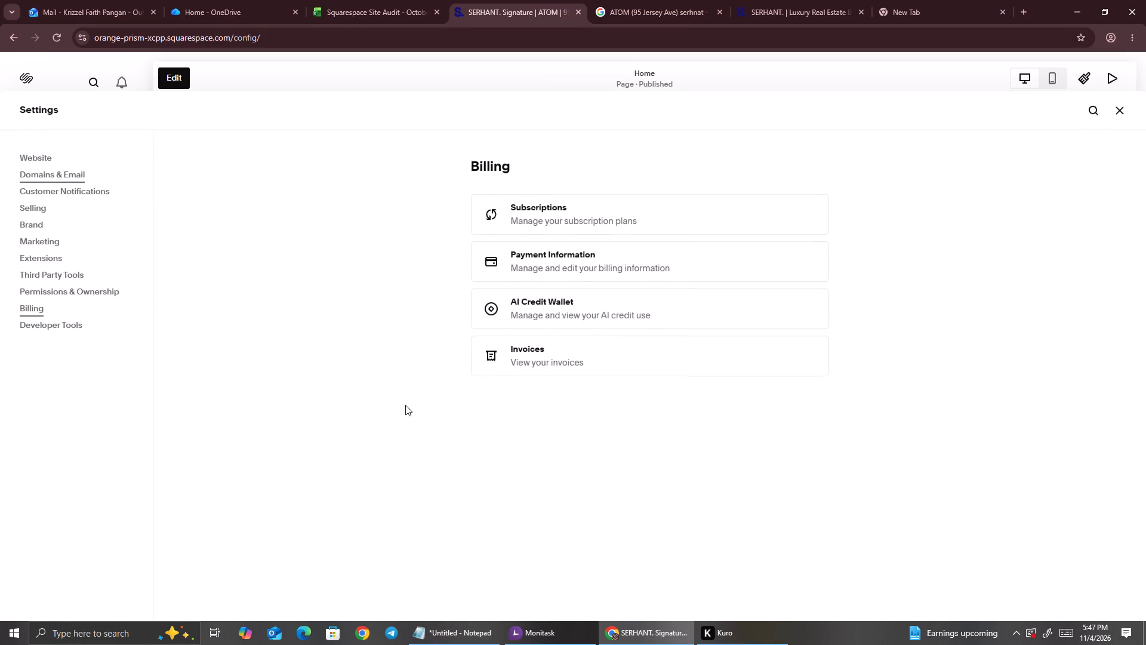
Copy the street address 95 Jersey Avenue from the footer of the ATOM site's home page.
scroll(405, 405, down, 20)
scroll(405, 405, down, 13)
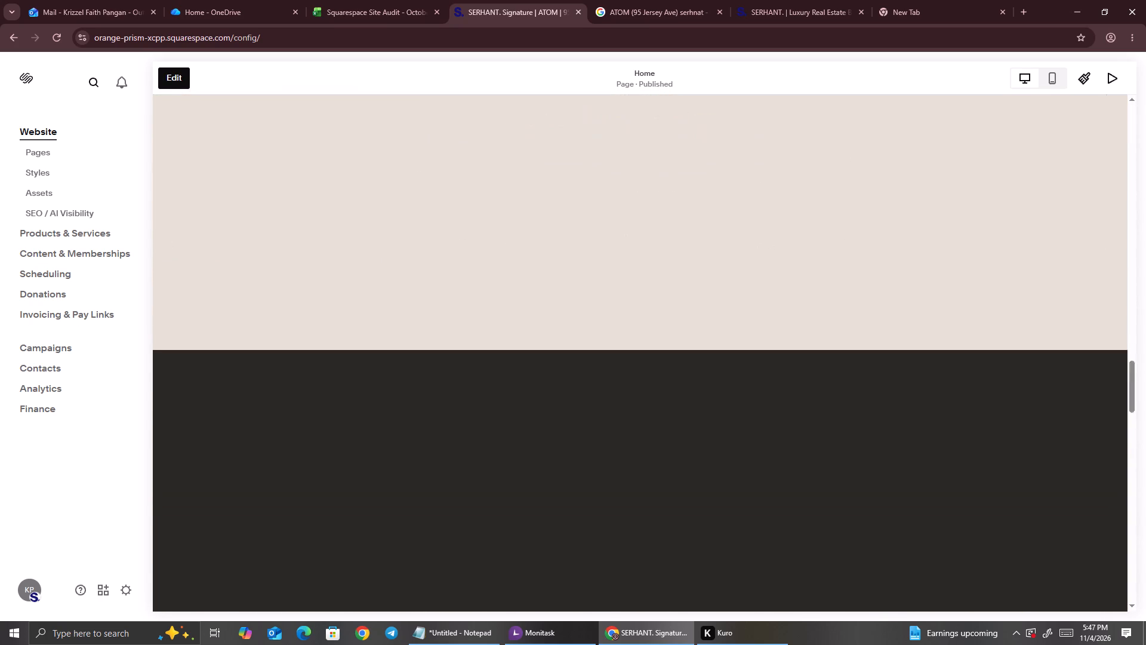
scroll(583, 457, down, 20)
scroll(583, 457, down, 13)
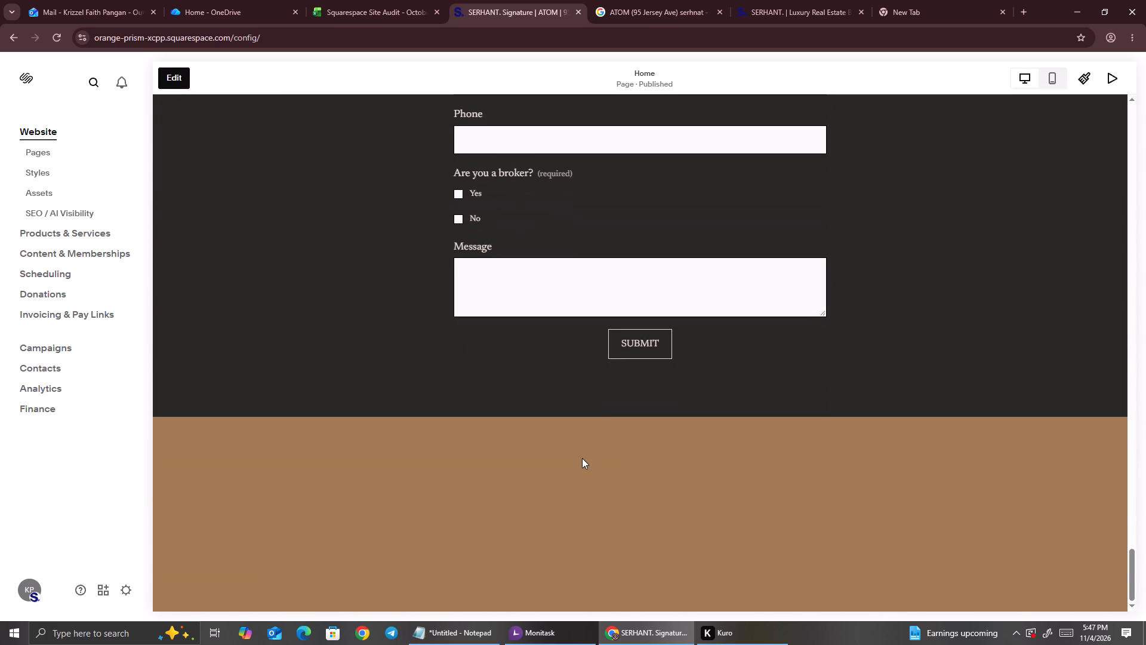
scroll(582, 458, down, 1)
drag(175, 463, 307, 469)
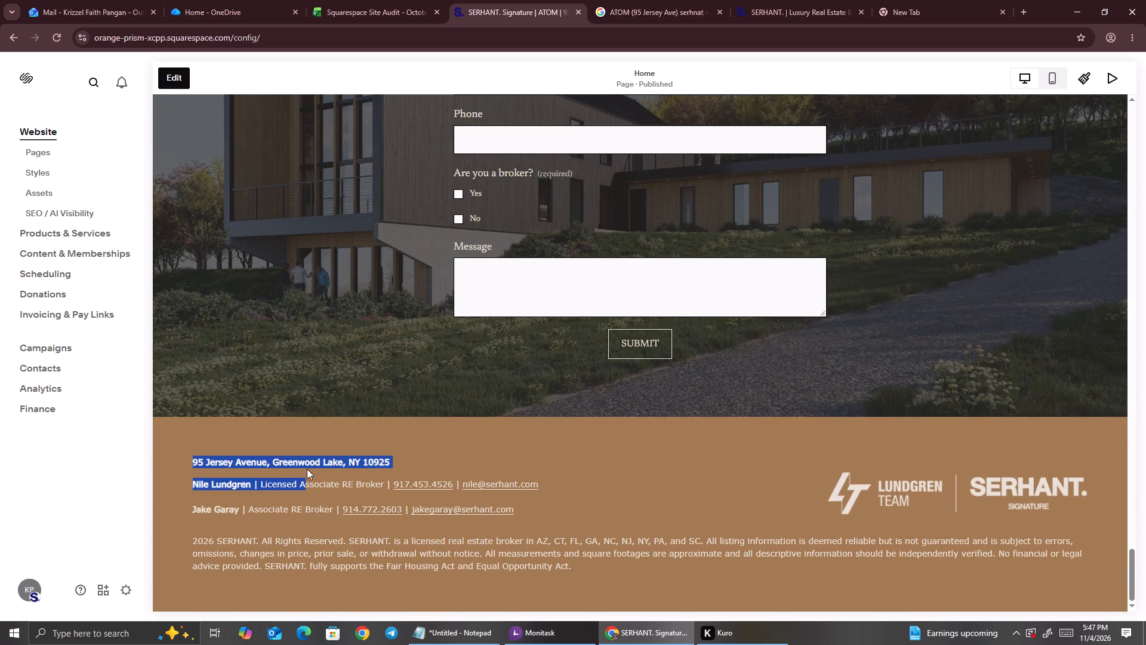
drag(307, 469, 270, 459)
key(ctrl+c)
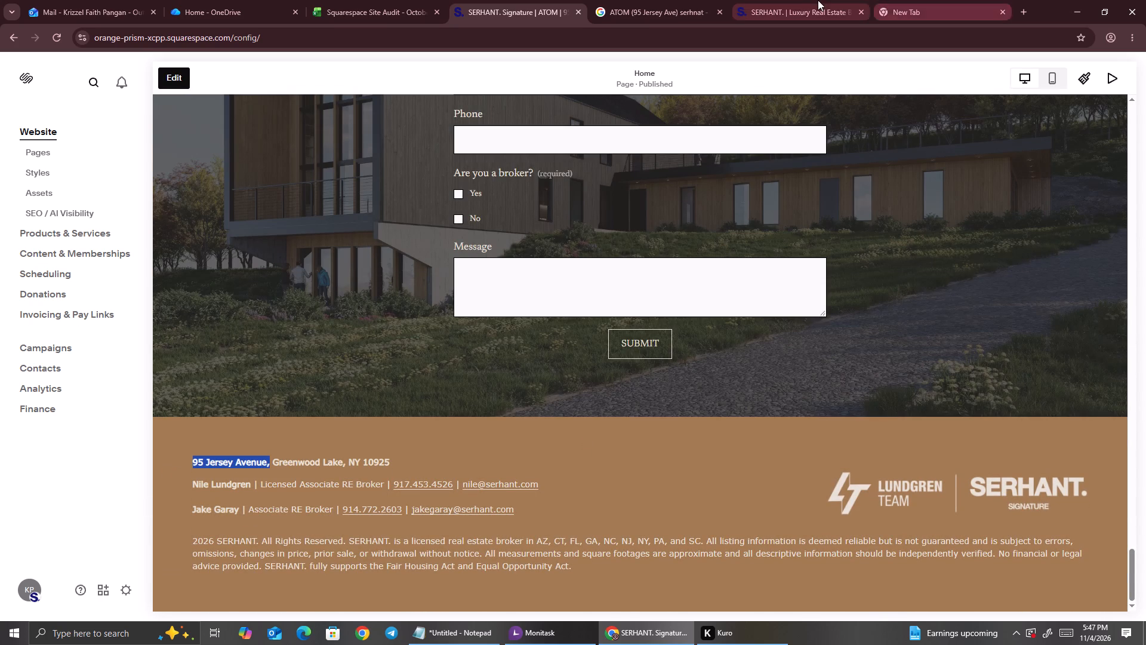
Return to the Serhant website's property search for the ATOM (95 Jersey Ave) listing.
click(803, 0)
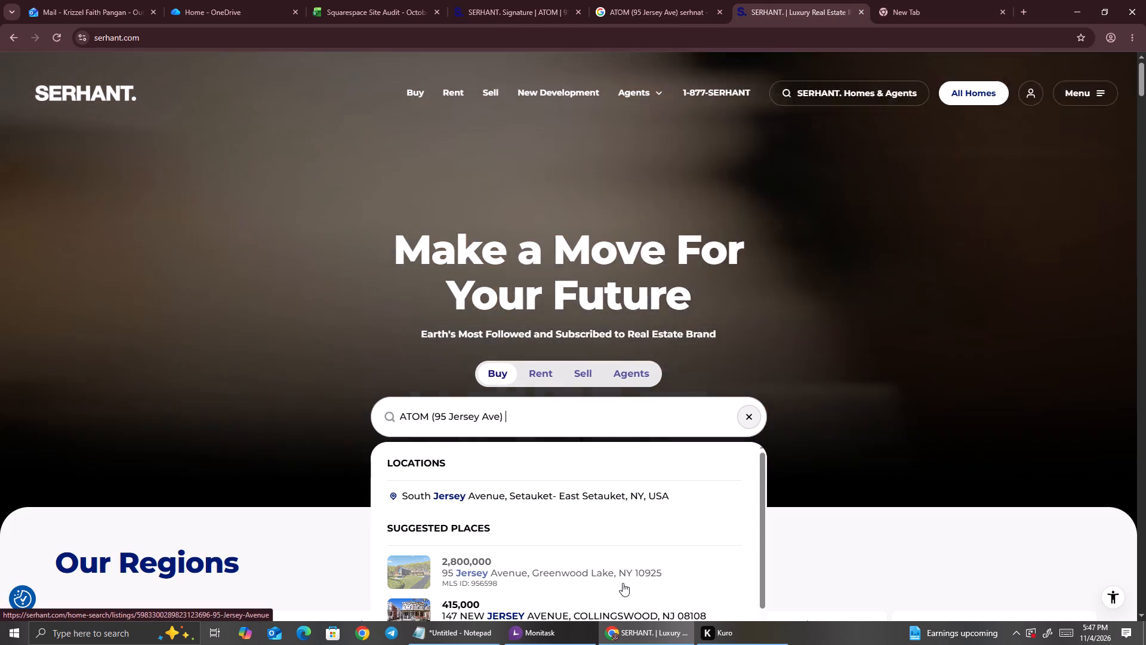
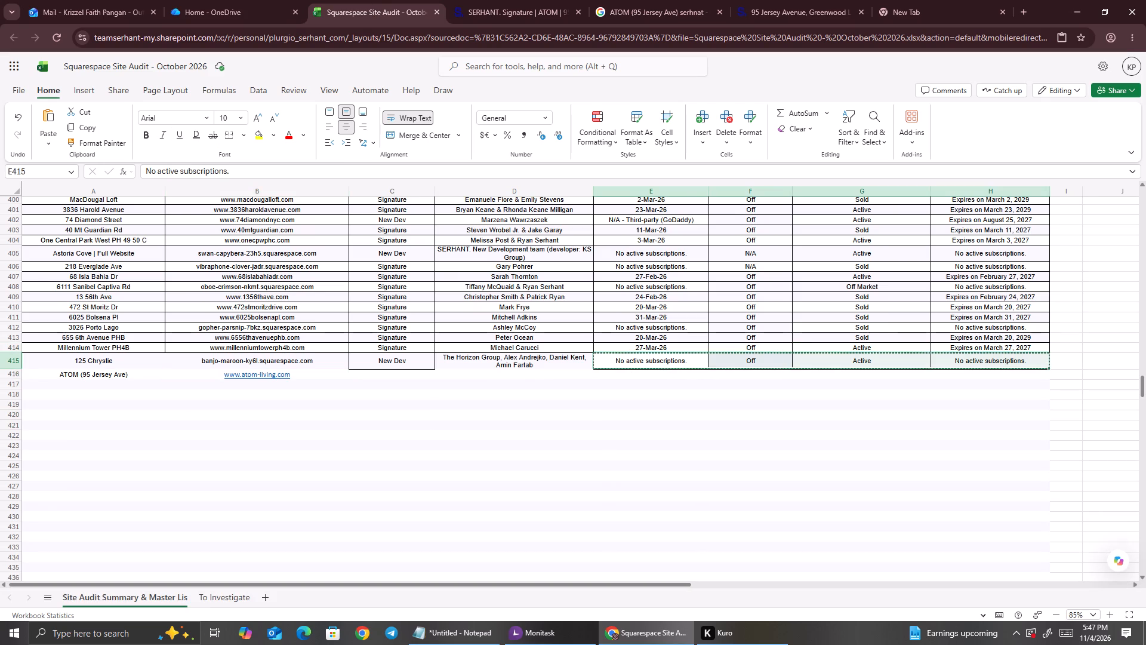
Paste the copied values No active subscriptions, Off, Active and No active subscriptions into columns E to H of the ATOM row.
click(639, 375)
key(ctrl+v)
click(455, 34)
click(489, 4)
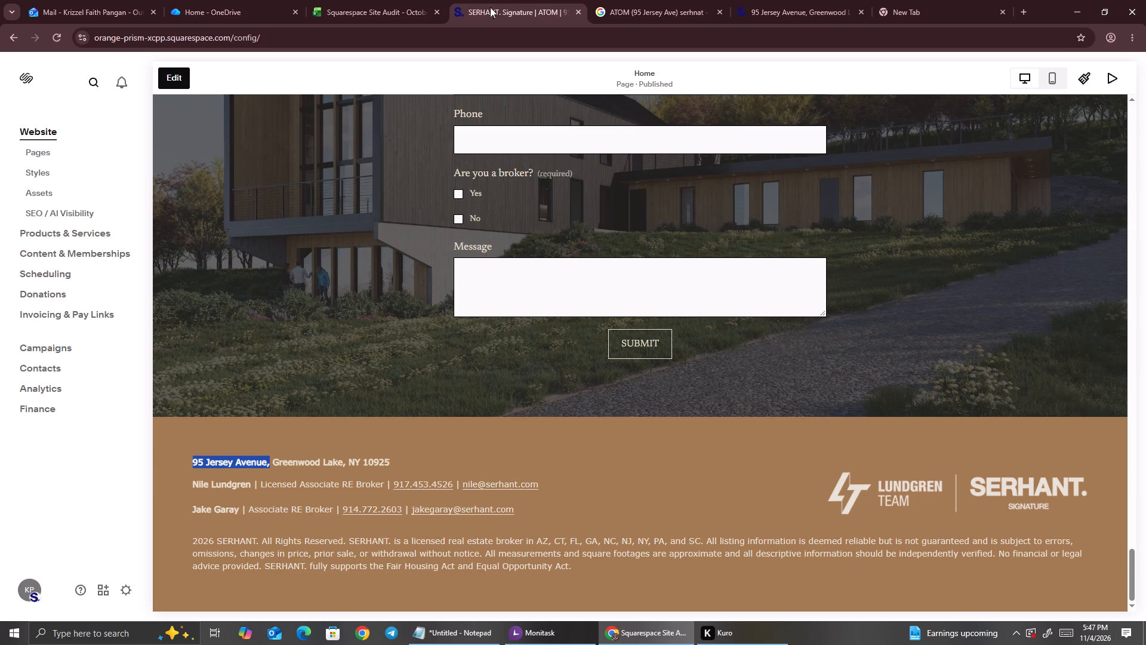
click(415, 0)
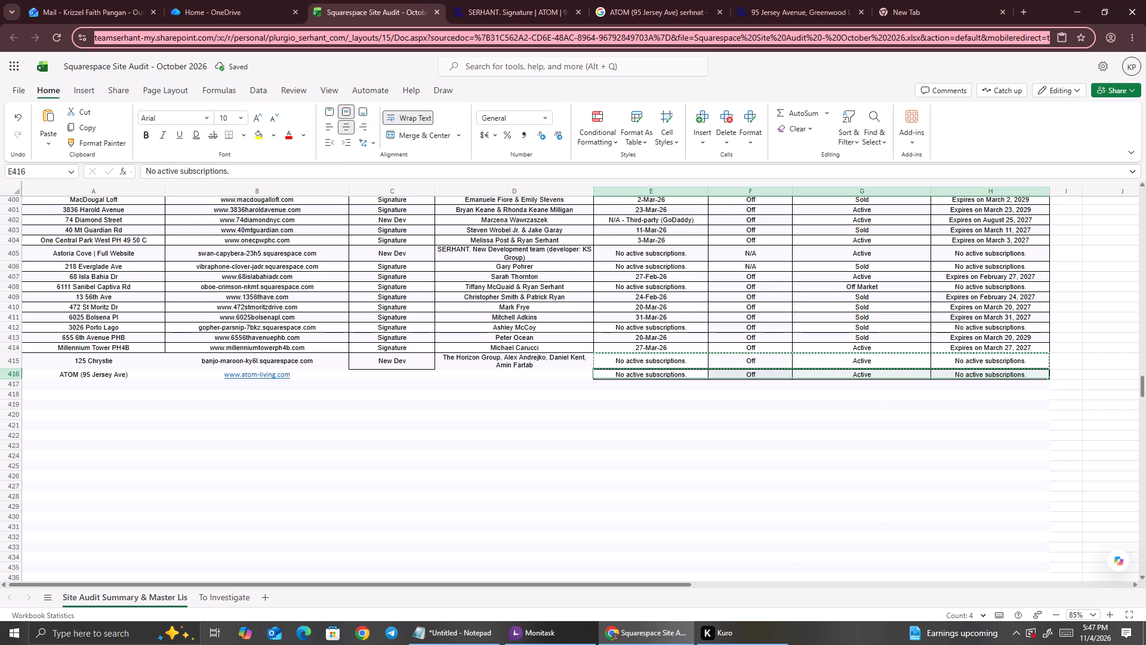
Copy the Signature entry from a row above into column C of the ATOM (95 Jersey Ave) row.
click(414, 342)
key(ctrl+c)
click(407, 372)
key(ctrl+v)
click(464, 451)
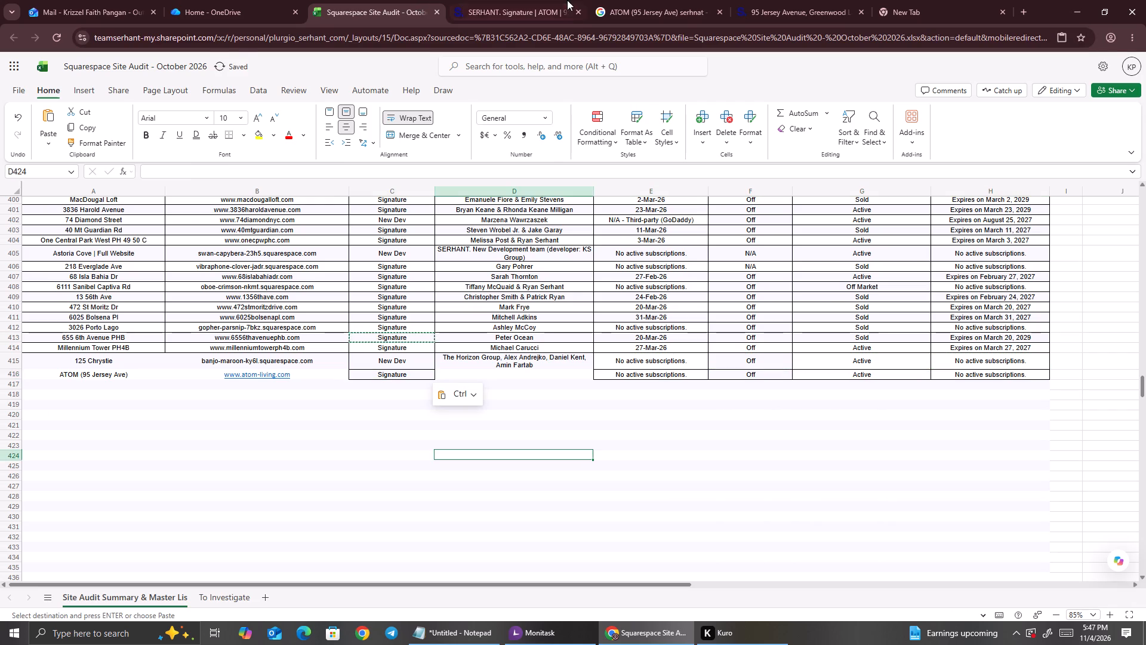
Collect the two agents' names from the ATOM site's footer in Notepad, joined by "&".
click(512, 0)
scroll(462, 453, down, 2)
drag(193, 485, 251, 482)
key(ctrl+c)
key(alt+Tab)
key(ctrl+v)
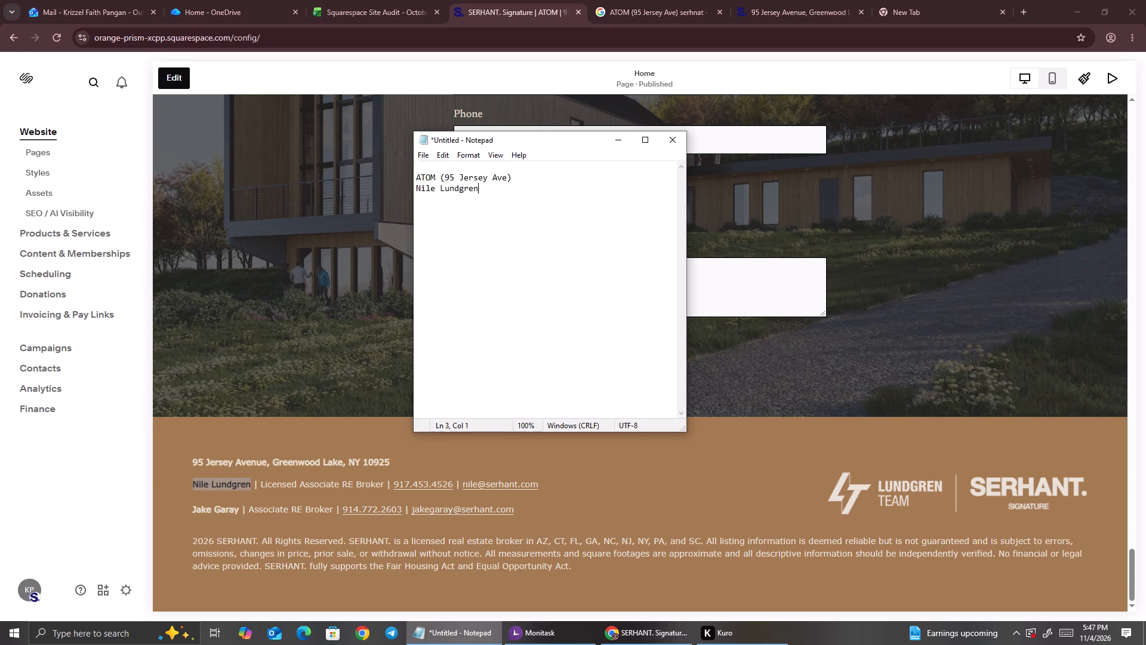
drag(192, 513, 243, 511)
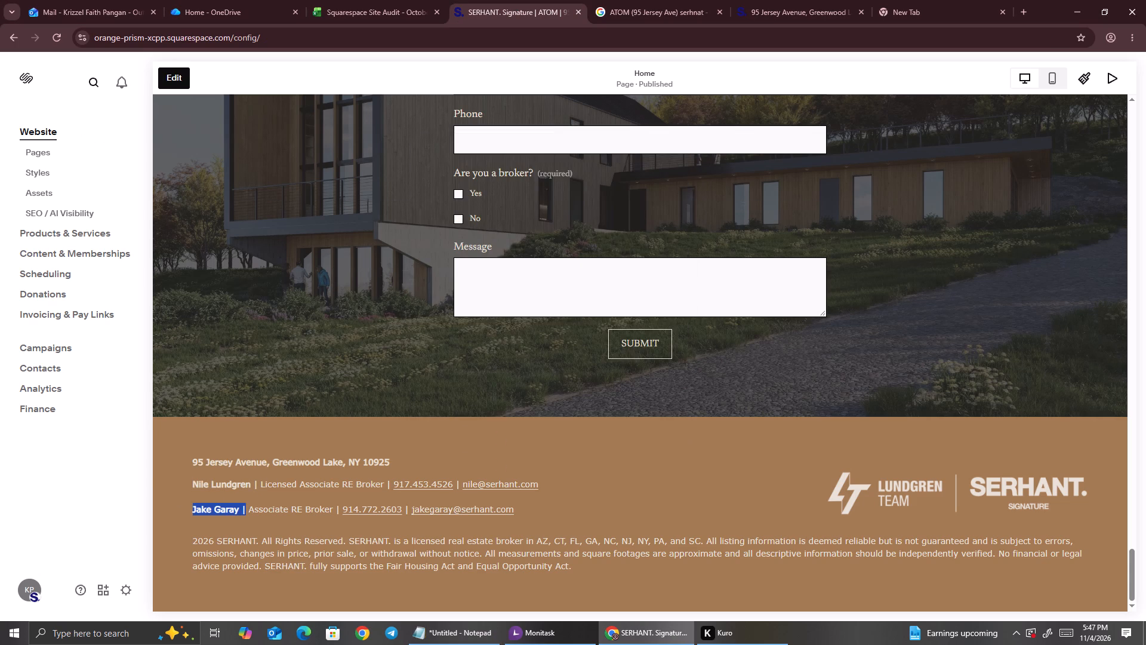
key(ctrl+c)
key(alt+Tab)
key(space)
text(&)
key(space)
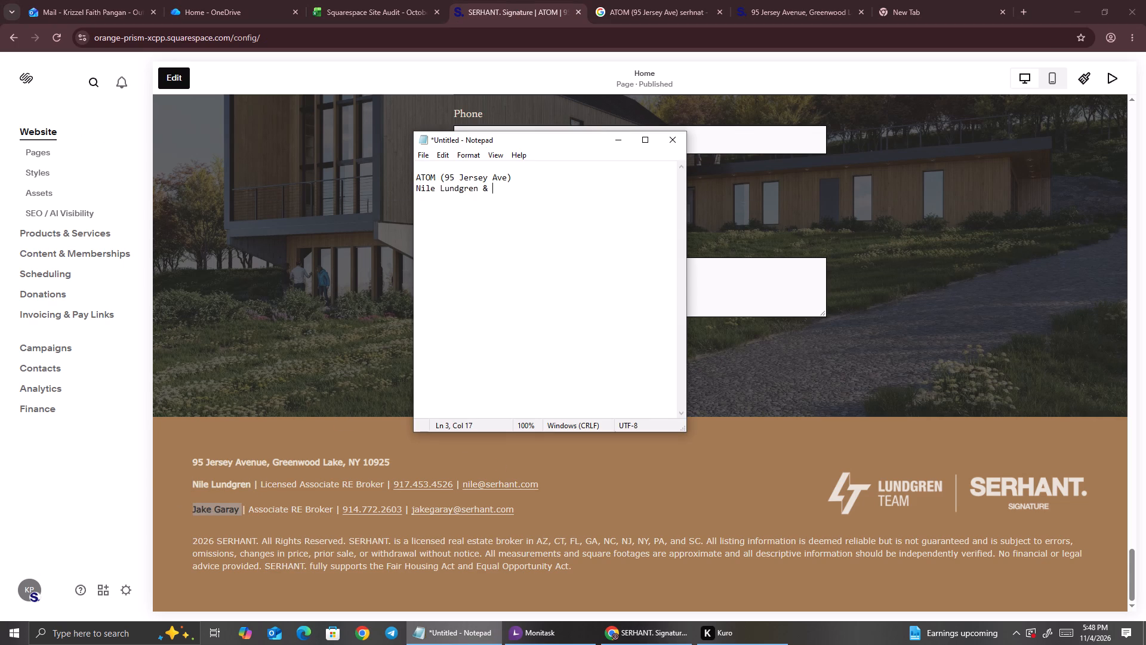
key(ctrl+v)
Copy the joined agent names from Notepad into column D of the ATOM row in the audit spreadsheet.
drag(546, 188, 408, 191)
key(ctrl+c)
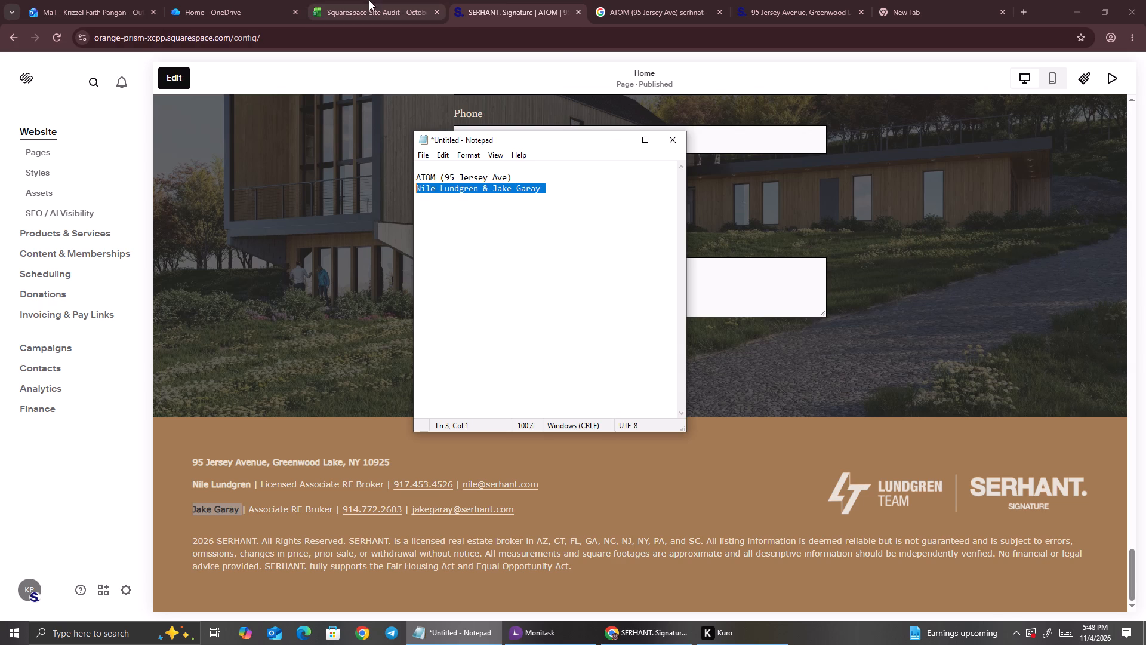
click(369, 0)
click(509, 371)
key(ctrl+v)
click(507, 456)
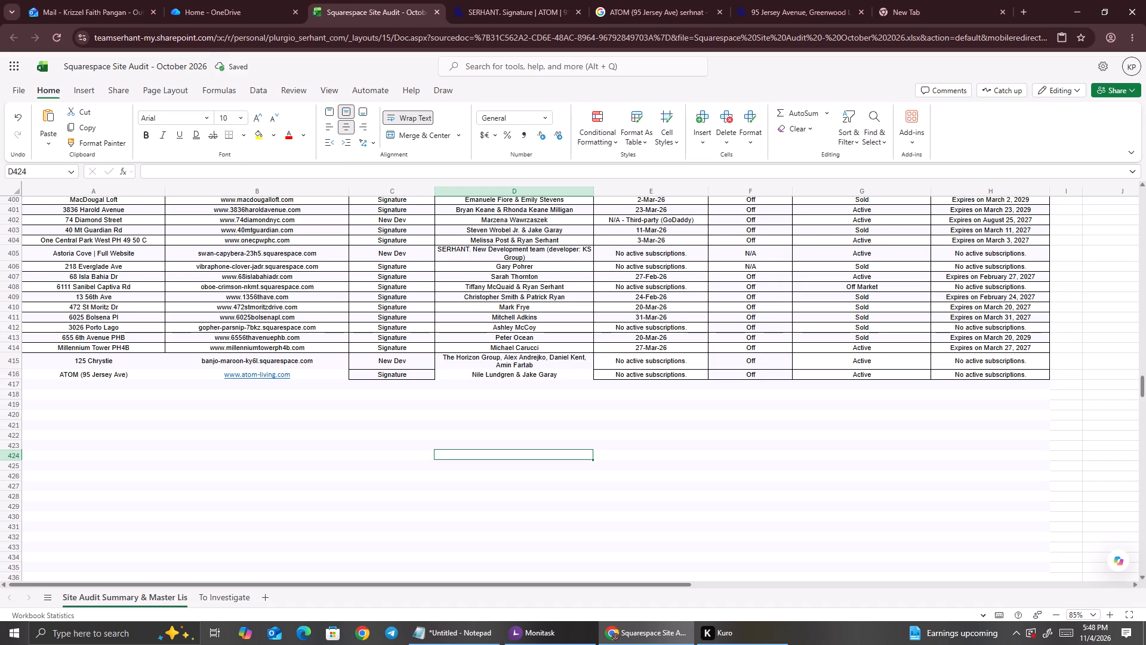
Return to the Squarespace account dashboard and tag the ATOM (95 Jersey Ave) site as Signature and Active.
click(347, 0)
click(577, 0)
triple_click(13, 33)
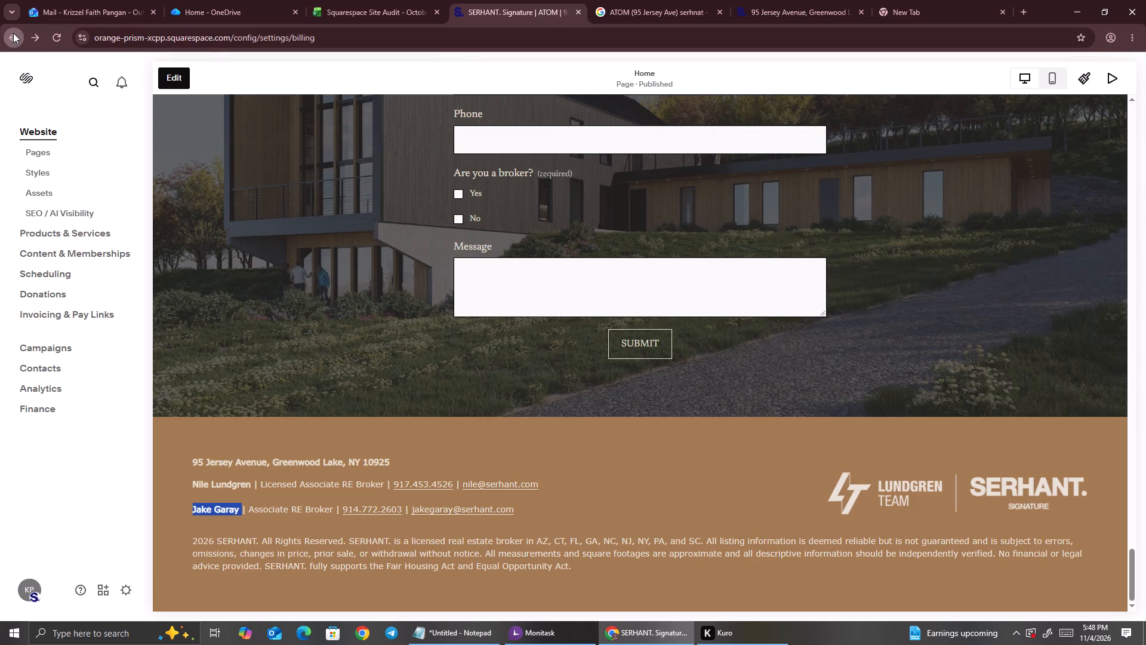
click(13, 33)
click(13, 33)
triple_click(13, 33)
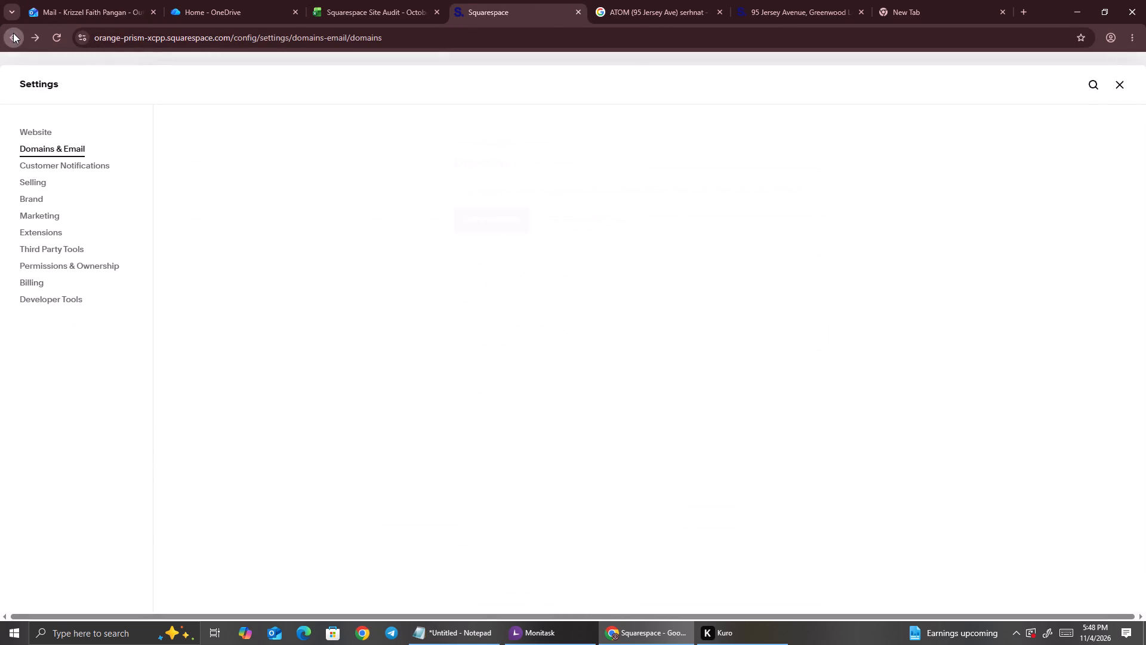
double_click(13, 33)
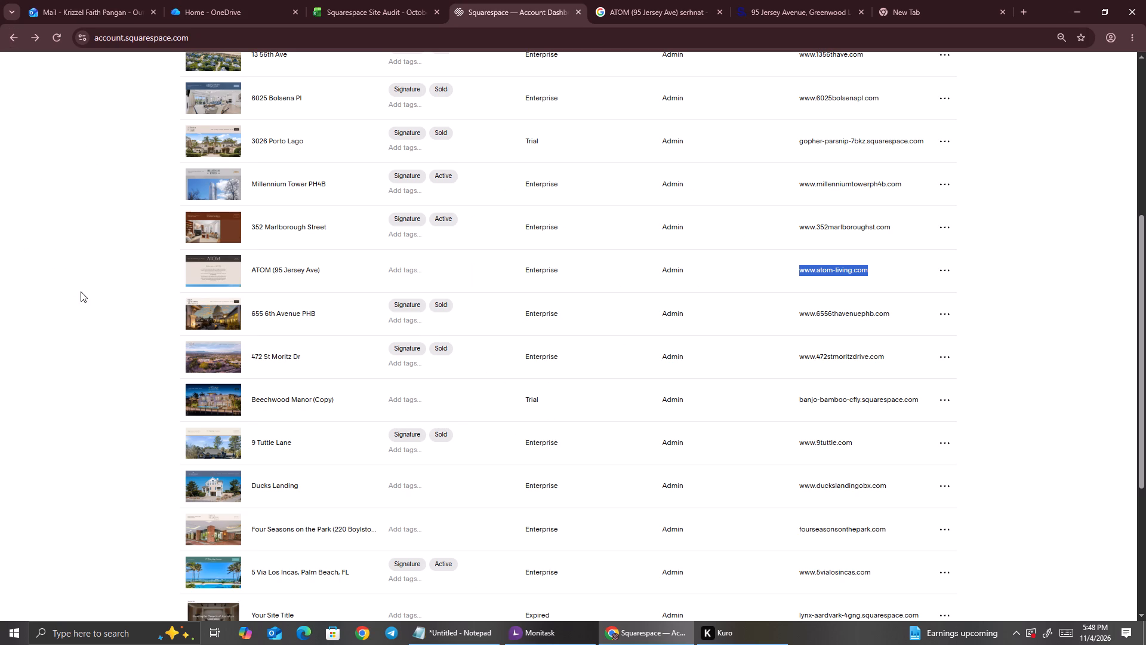
click(81, 291)
click(402, 271)
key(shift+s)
key(Down)
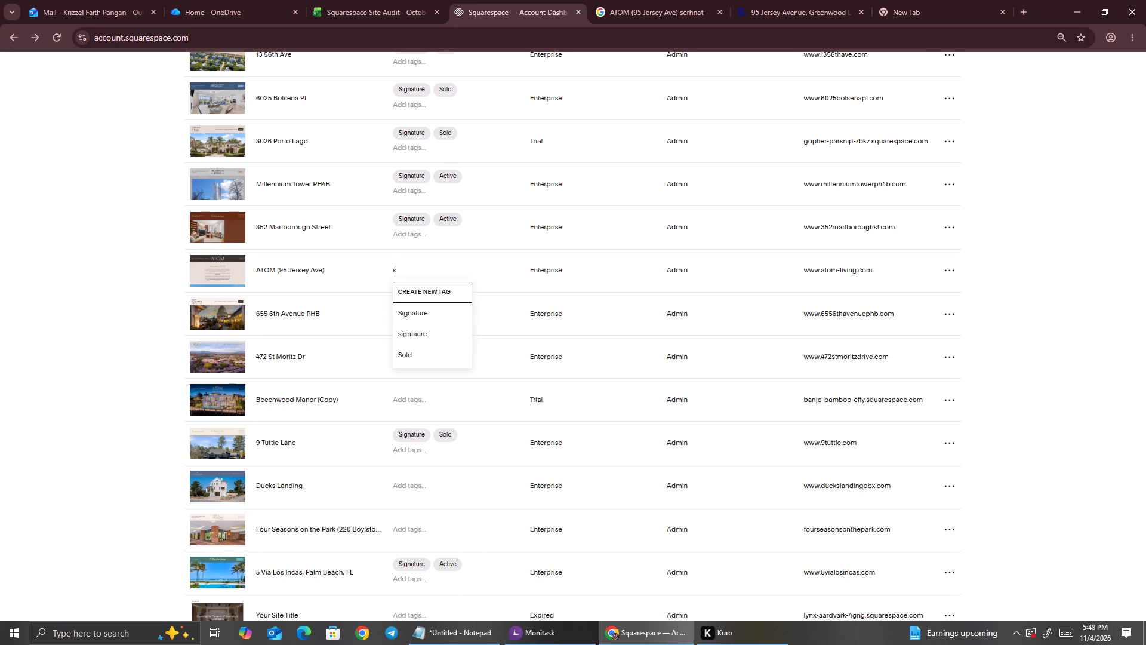
key(Return)
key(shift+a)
key(Down)
key(Return)
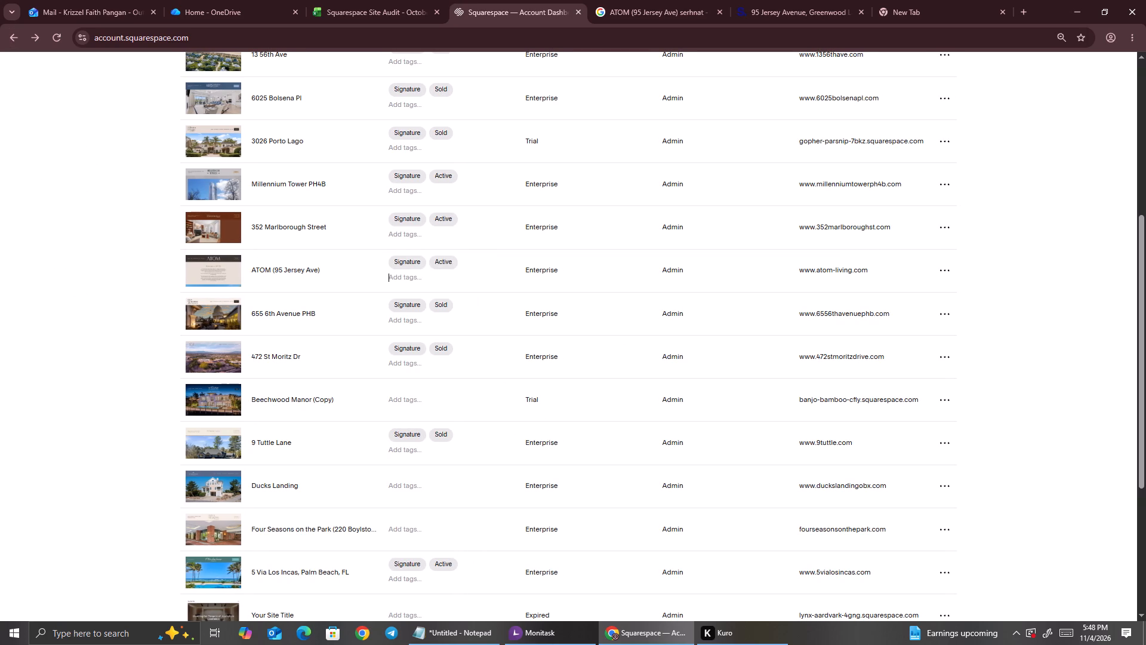
Replace the Notepad text with the site name Beechwood Manor (Copy) and its address banjo-bamboo-cfly.squarespace.com.
drag(344, 401, 247, 398)
key(ctrl+c)
key(alt+Tab)
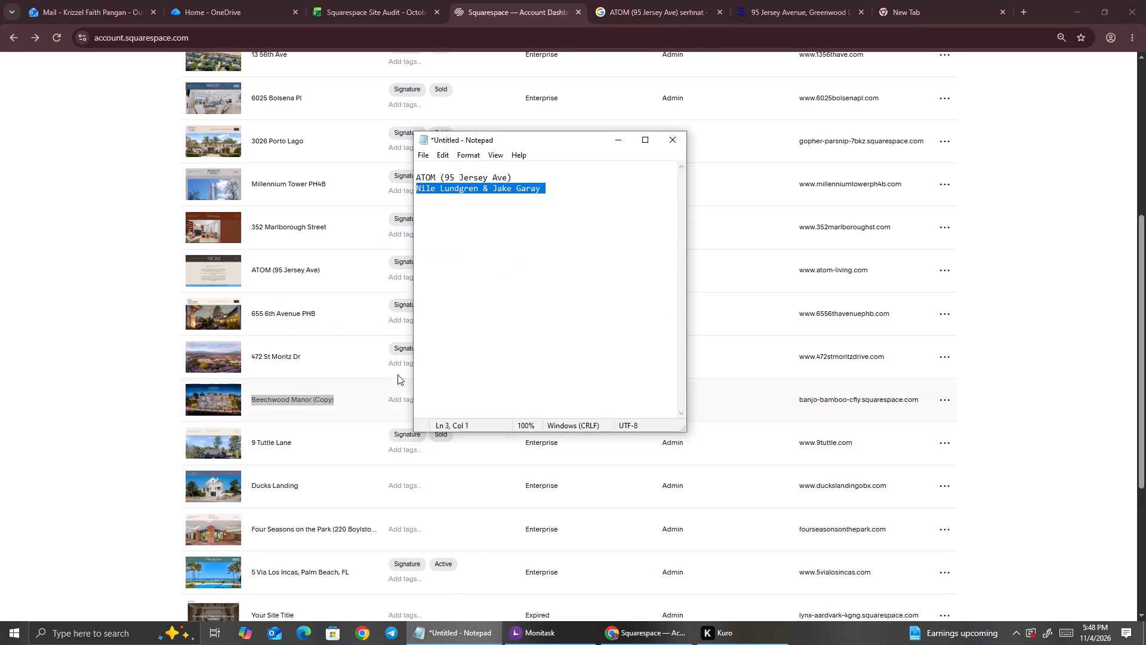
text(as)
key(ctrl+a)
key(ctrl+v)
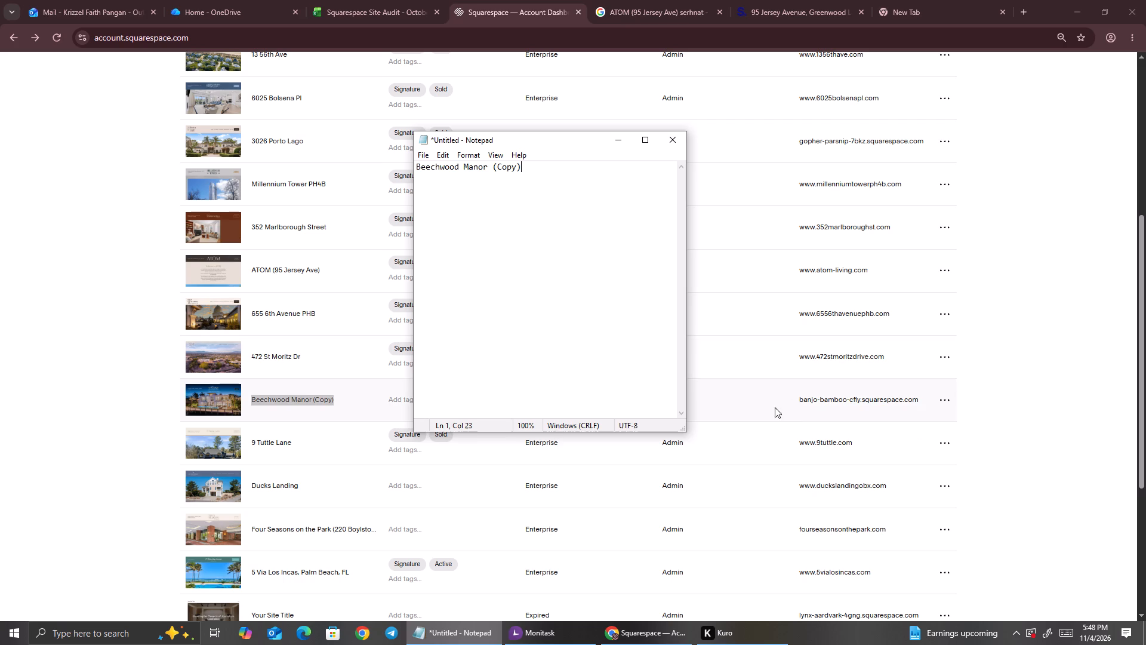
drag(777, 407, 938, 397)
key(ctrl+c)
key(alt+Tab)
key(Return)
key(ctrl+v)
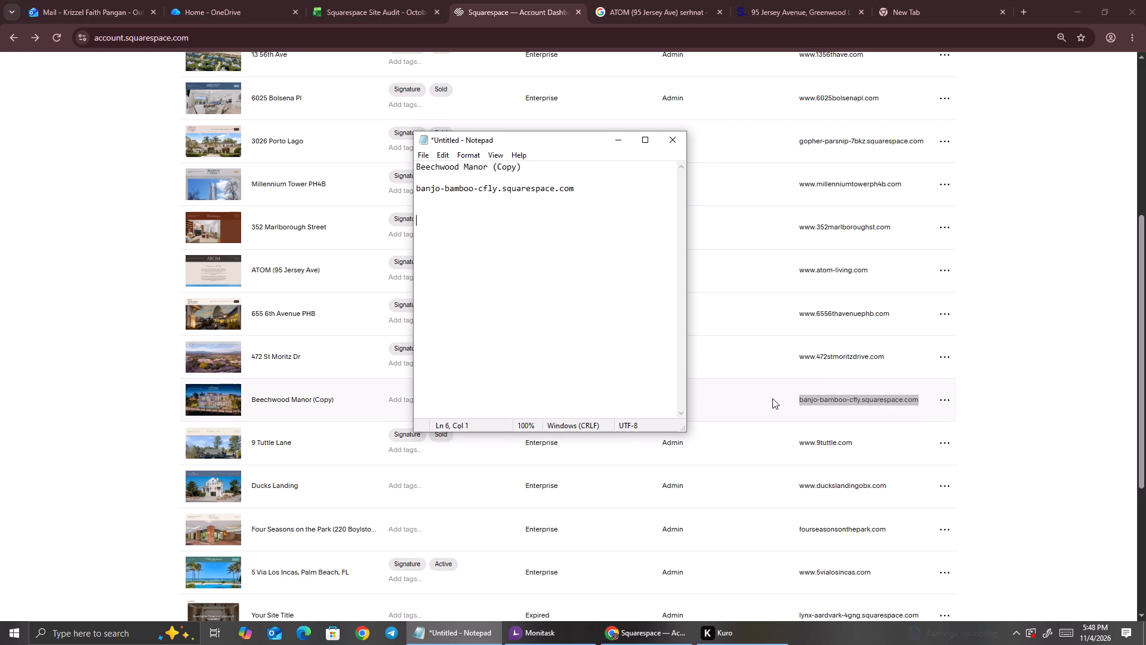
Search the audit spreadsheet for "beech".
click(328, 0)
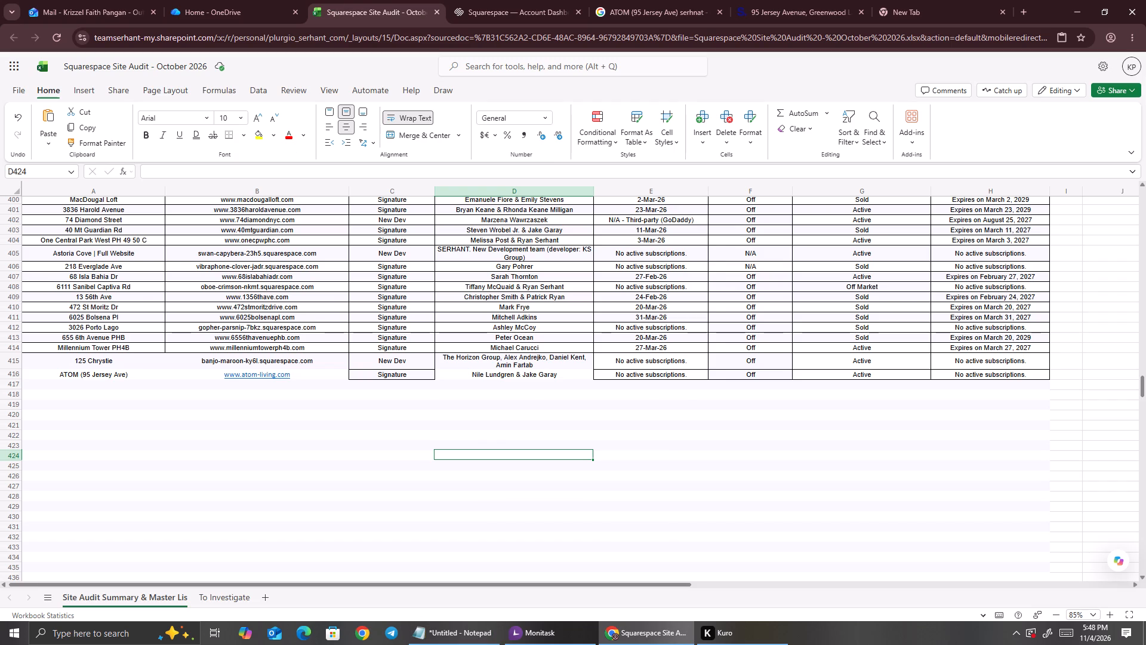
key(ctrl+f)
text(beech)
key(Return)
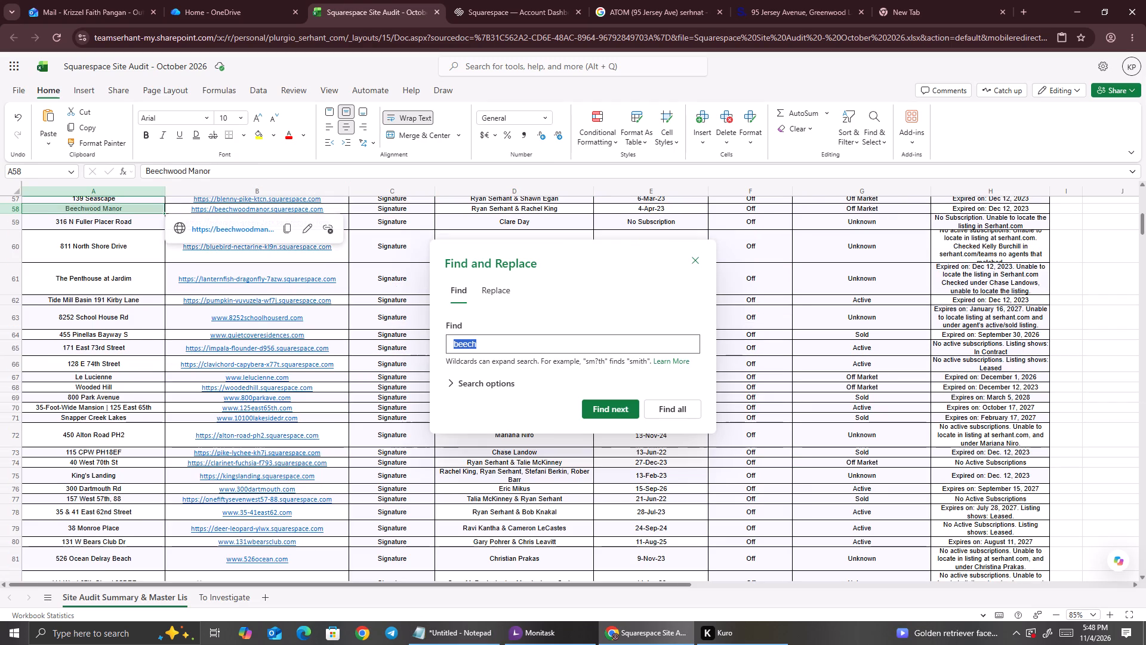
Copy columns C to H of the Beechwood Manor row into the first empty row below ATOM, then close the search.
drag(404, 208, 695, 214)
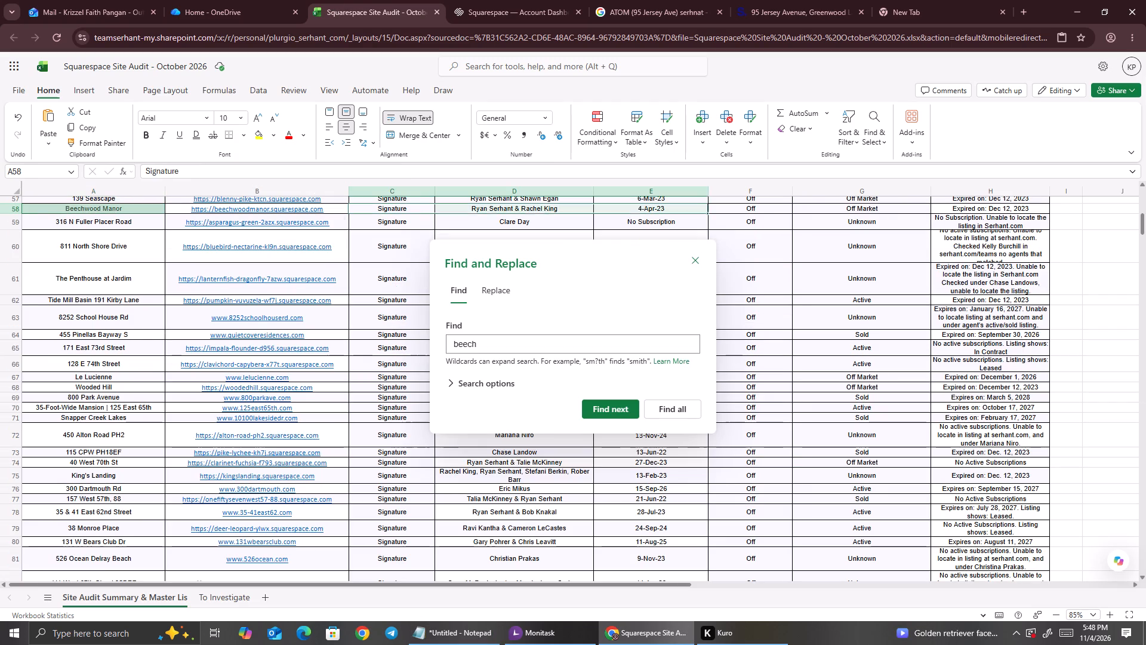
drag(695, 214, 968, 210)
key(ctrl+c)
key(ctrl+c)
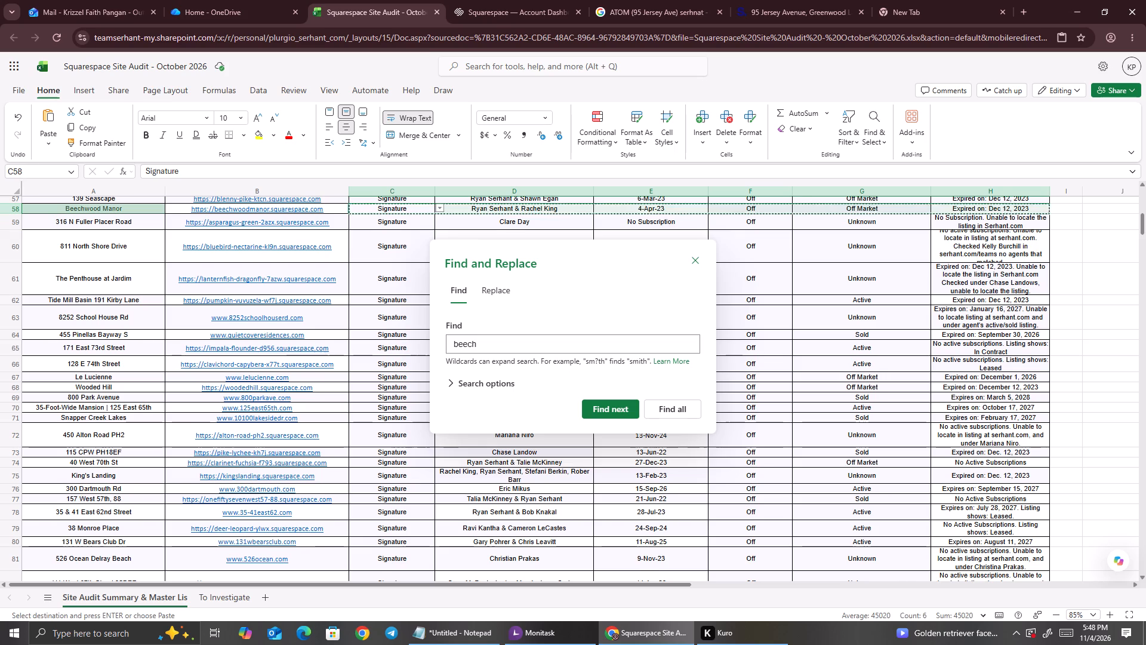
scroll(368, 369, down, 14)
scroll(384, 475, down, 4)
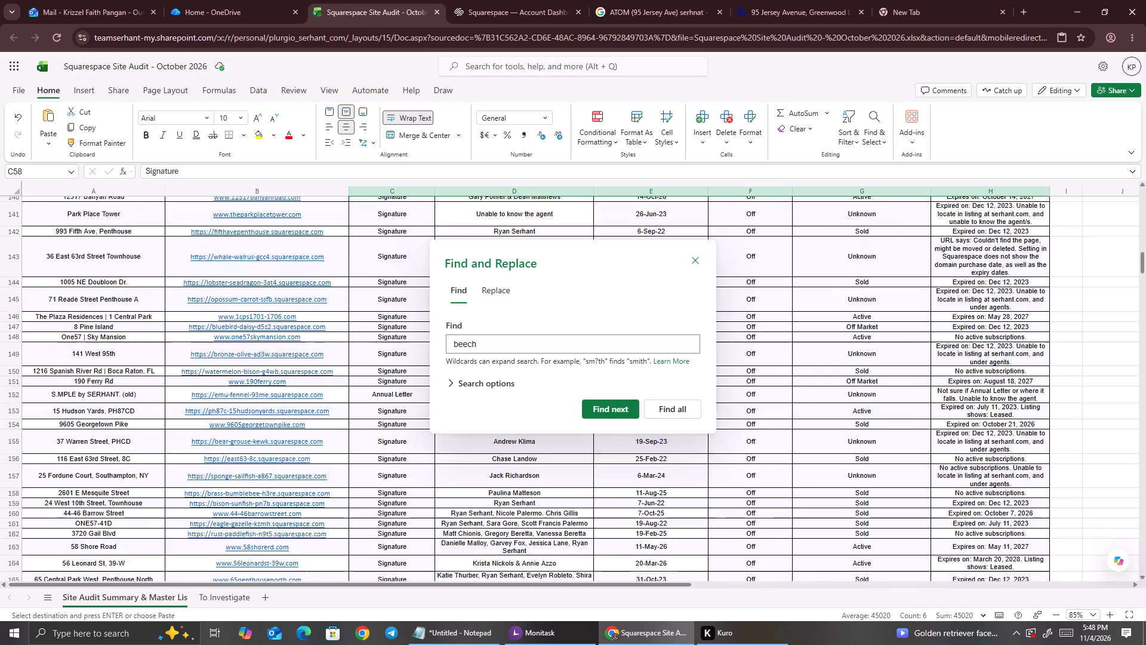
scroll(384, 477, down, 20)
scroll(384, 477, down, 8)
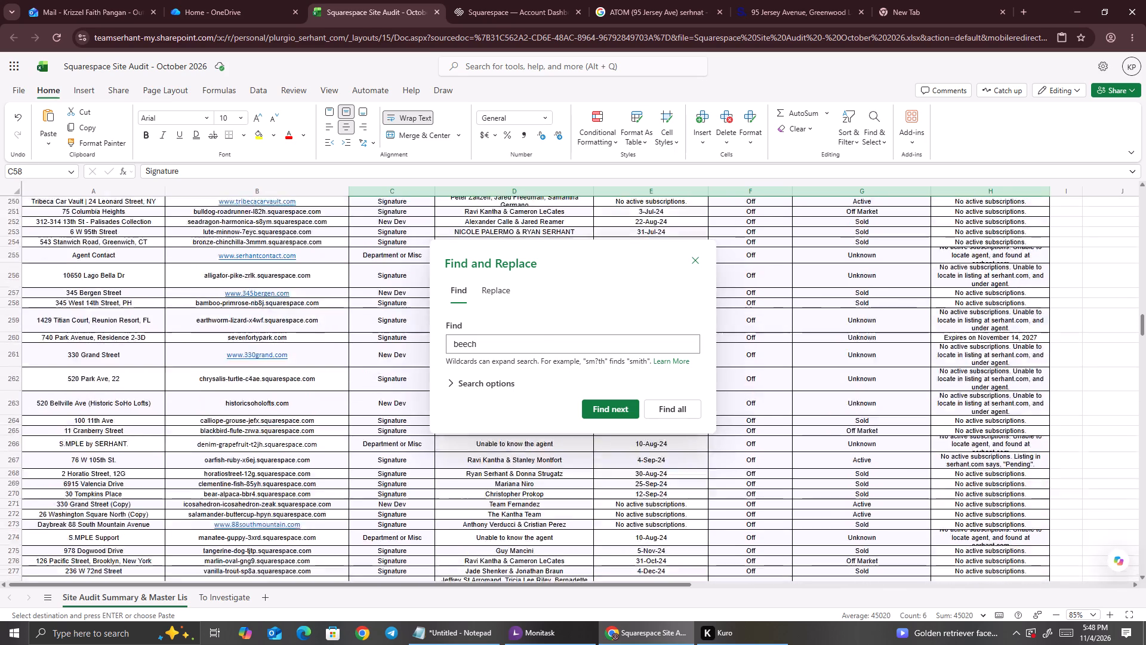
scroll(384, 476, down, 14)
scroll(385, 477, down, 9)
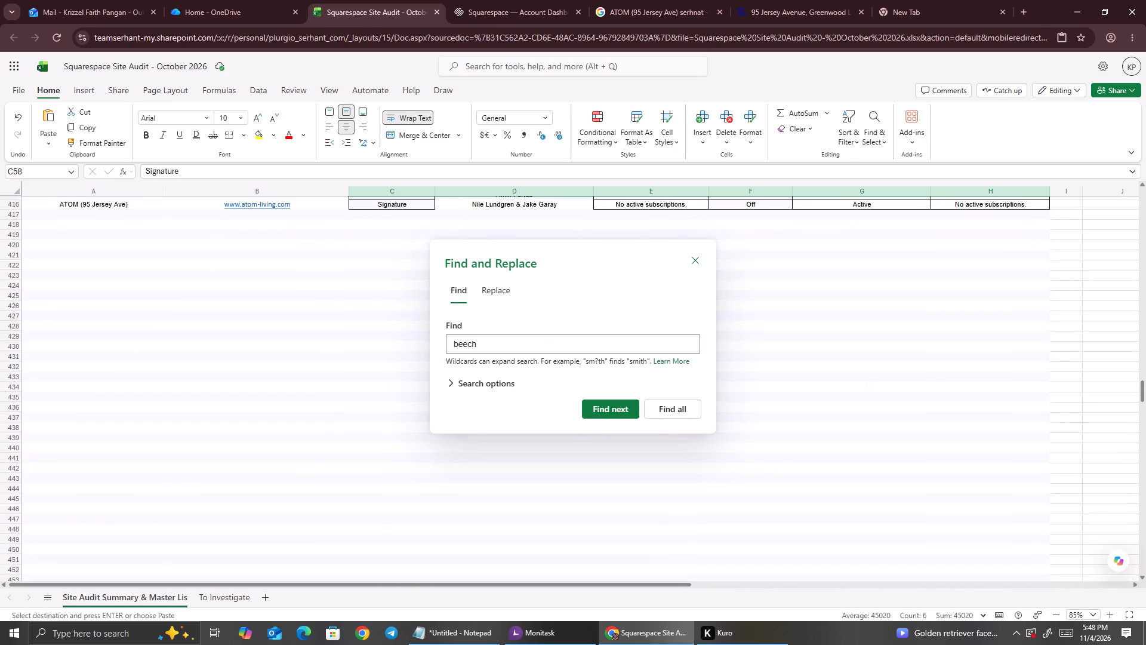
scroll(385, 477, up, 2)
click(417, 366)
key(ctrl+v)
click(405, 456)
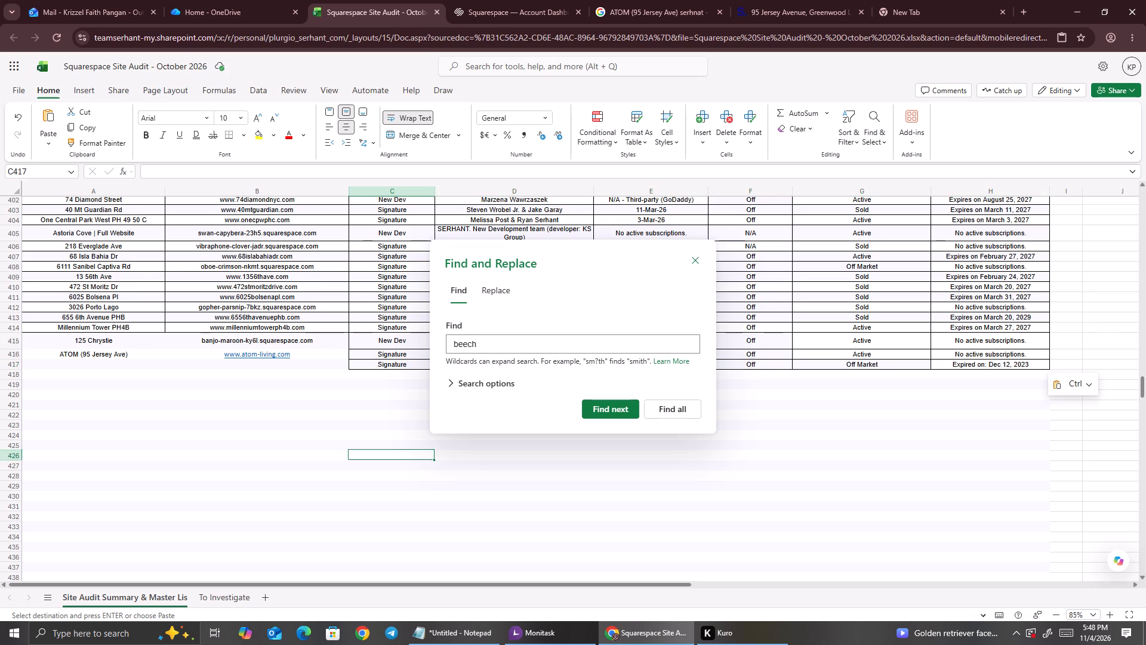
click(697, 266)
Open the Beechwood Manor (Copy) site from the Squarespace account dashboard.
click(273, 0)
click(538, 0)
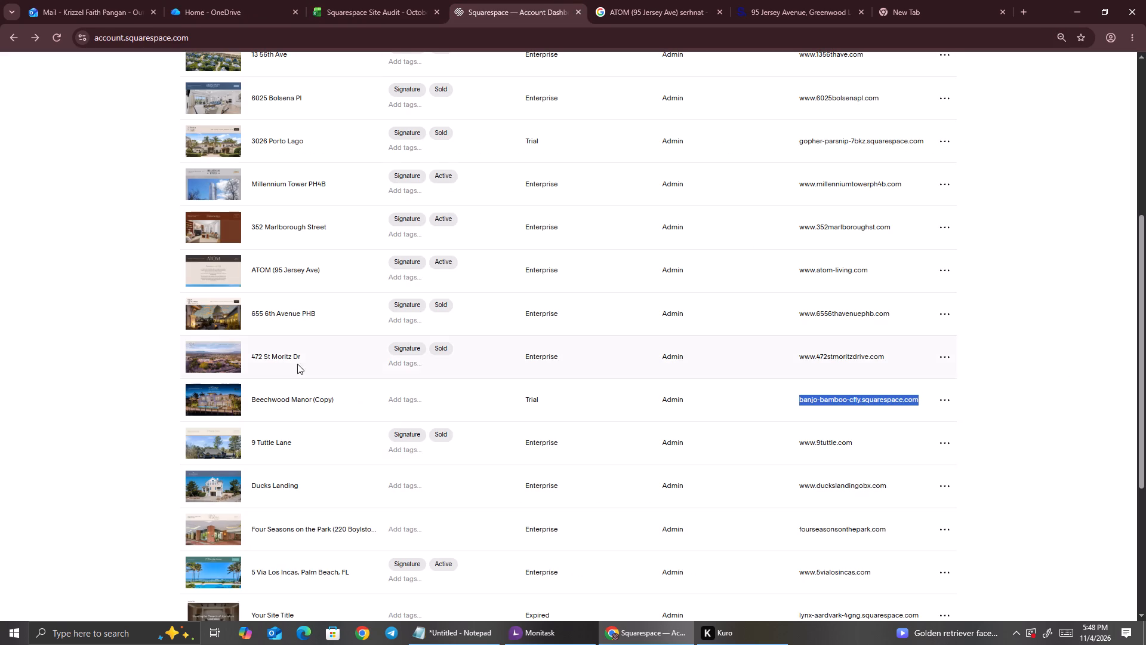
click(204, 400)
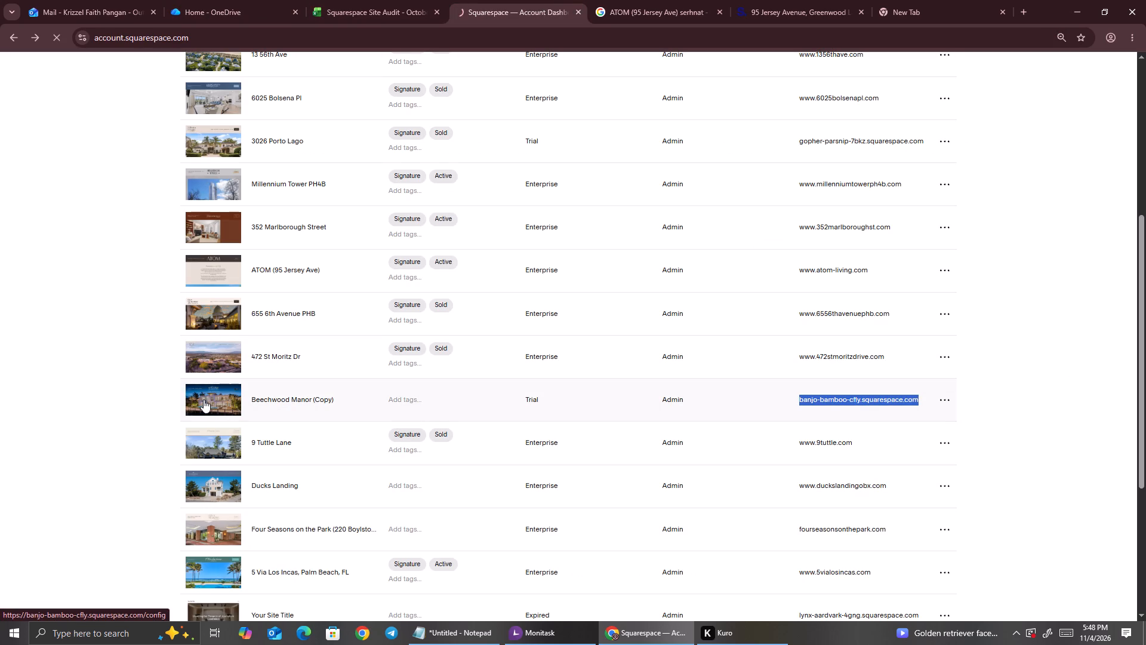
Search the web for "beech manor serhant".
click(807, 0)
click(358, 37)
key(ctrl+v)
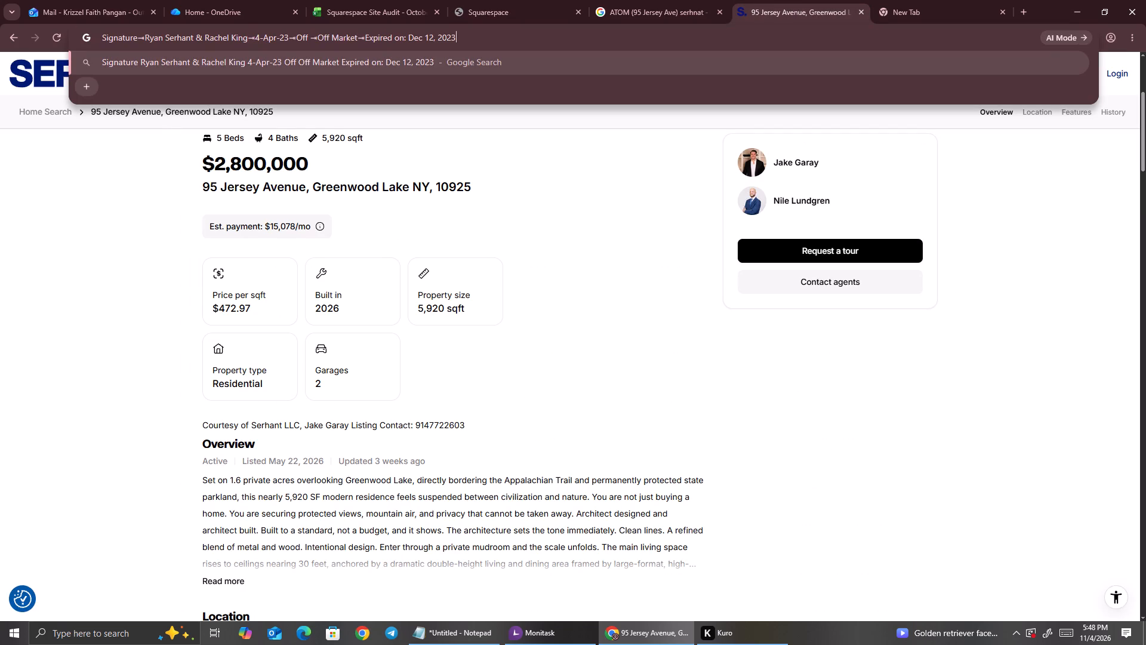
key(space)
key(ctrl+a)
key(BackSpace)
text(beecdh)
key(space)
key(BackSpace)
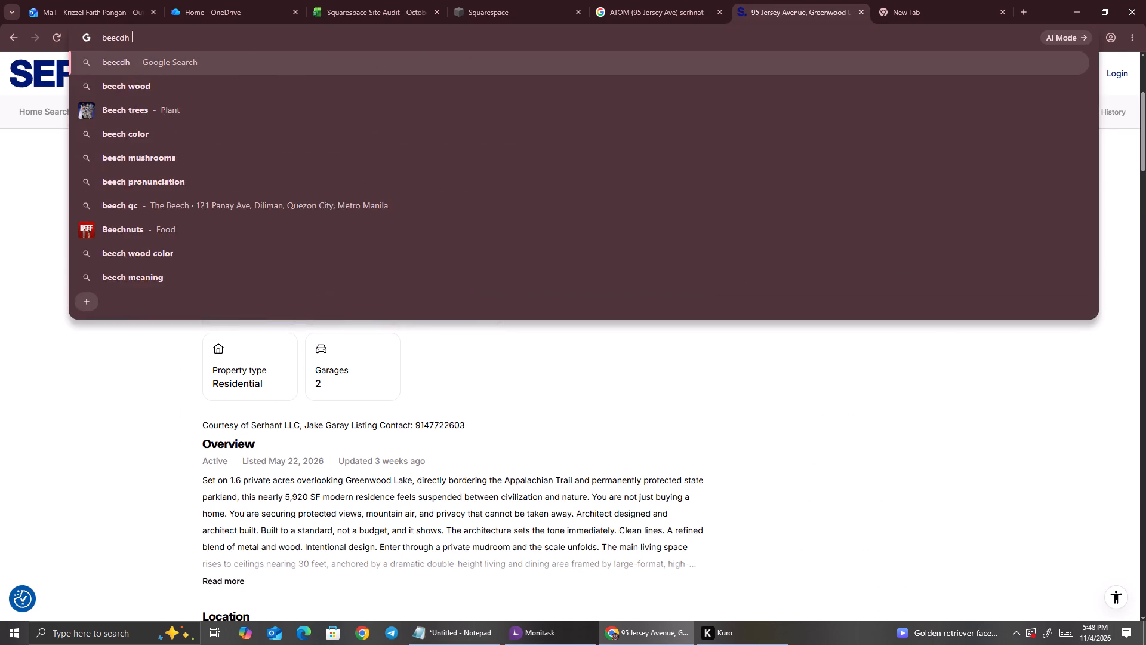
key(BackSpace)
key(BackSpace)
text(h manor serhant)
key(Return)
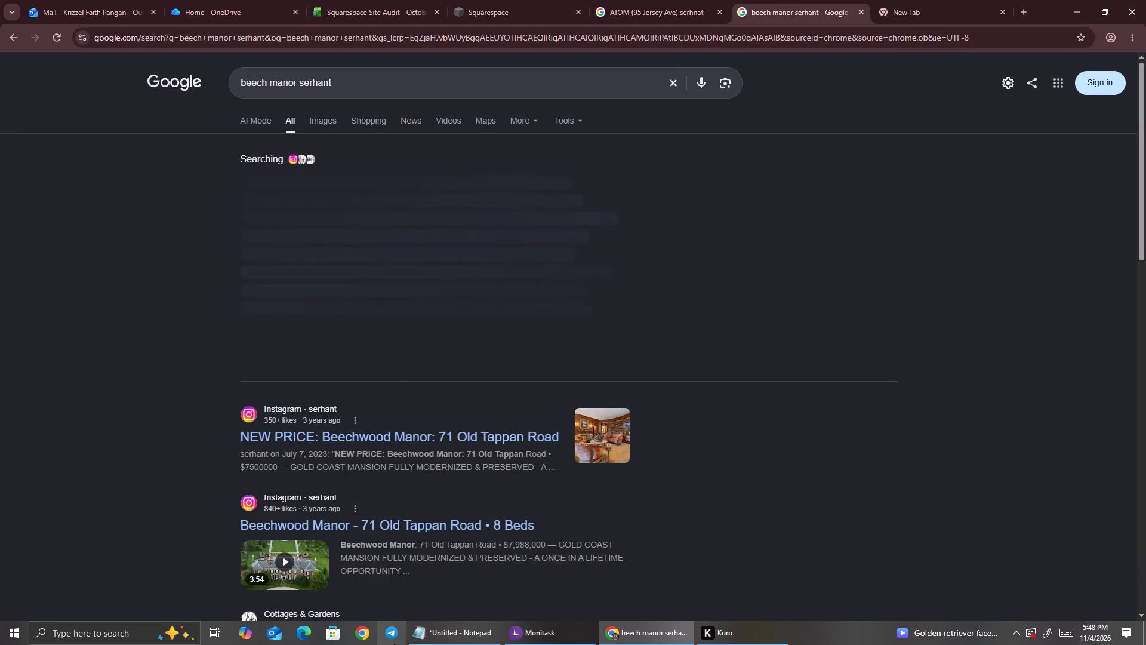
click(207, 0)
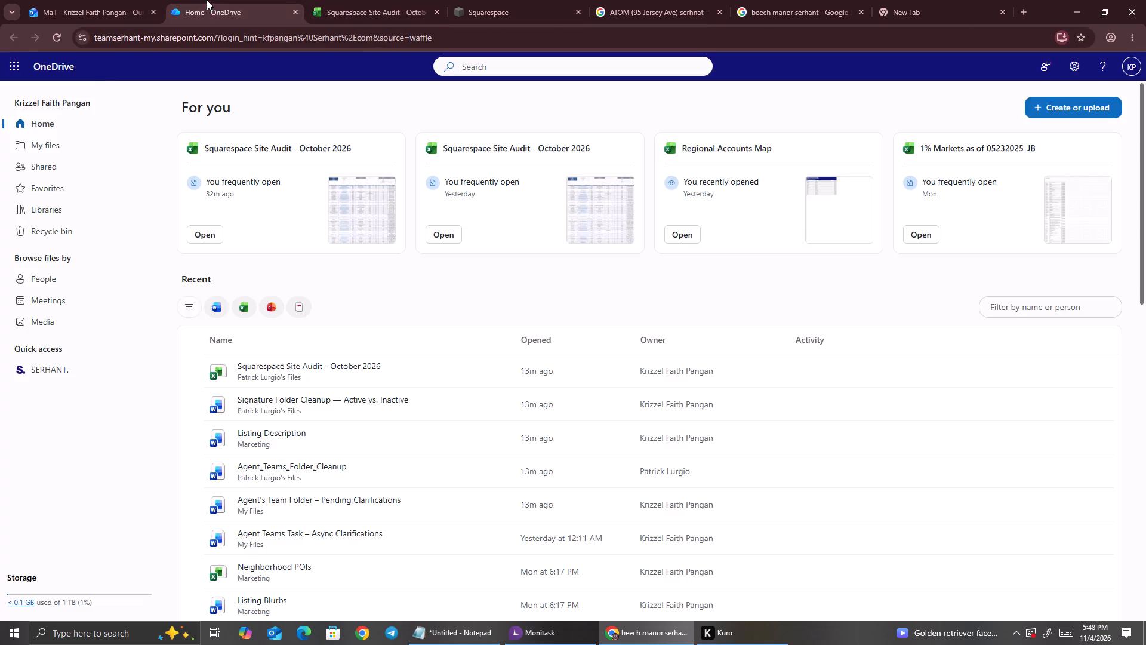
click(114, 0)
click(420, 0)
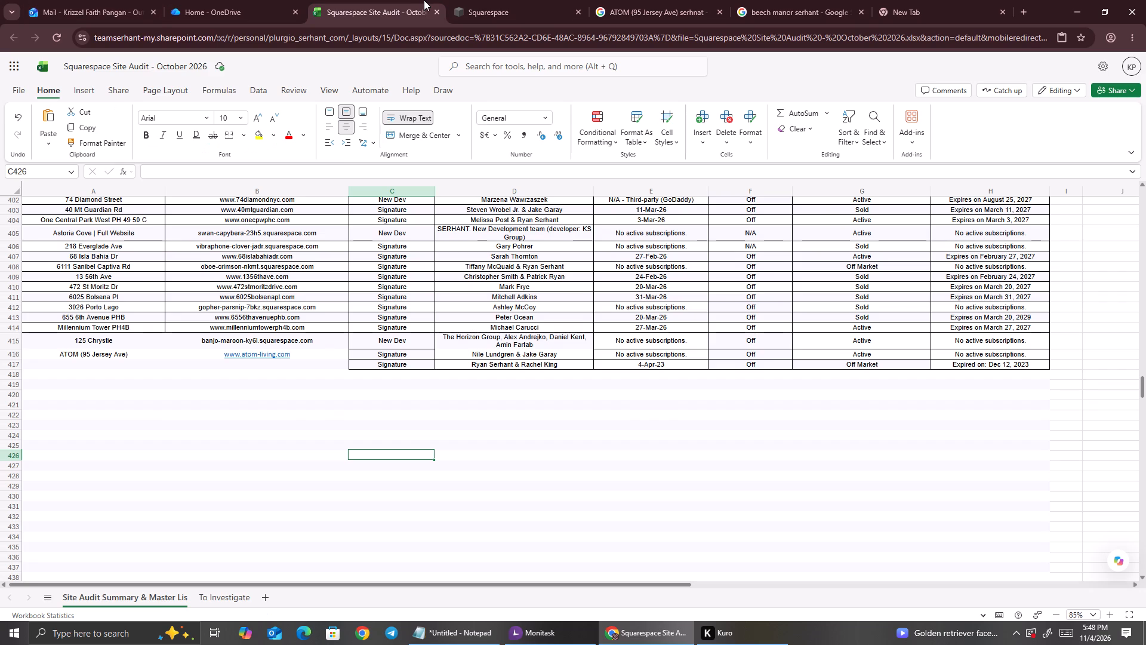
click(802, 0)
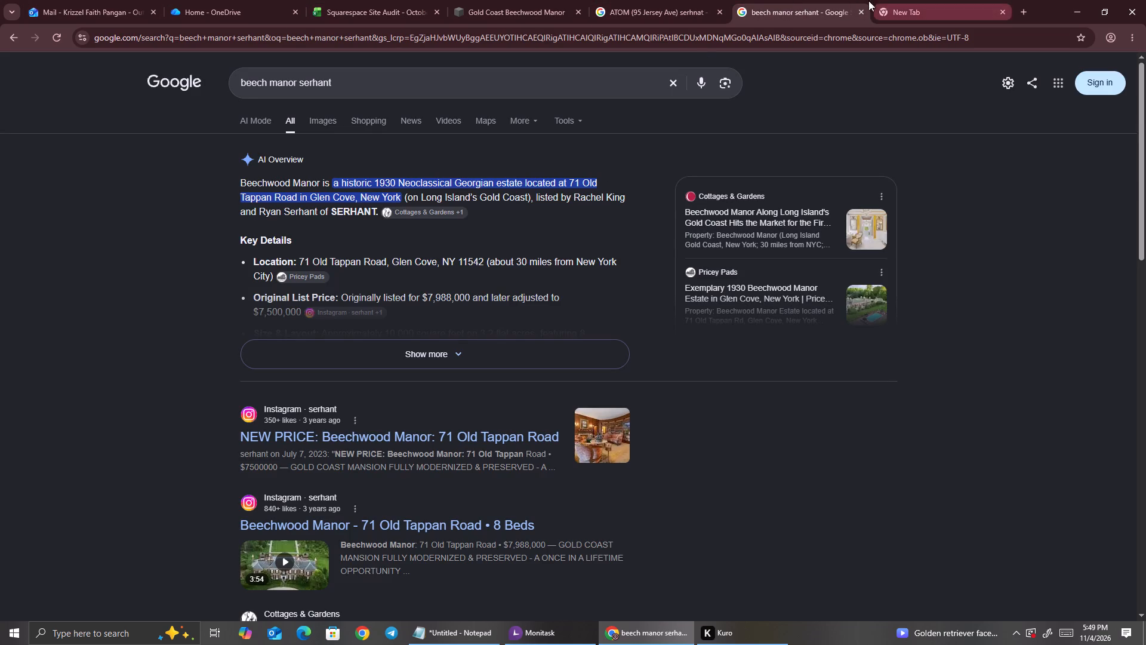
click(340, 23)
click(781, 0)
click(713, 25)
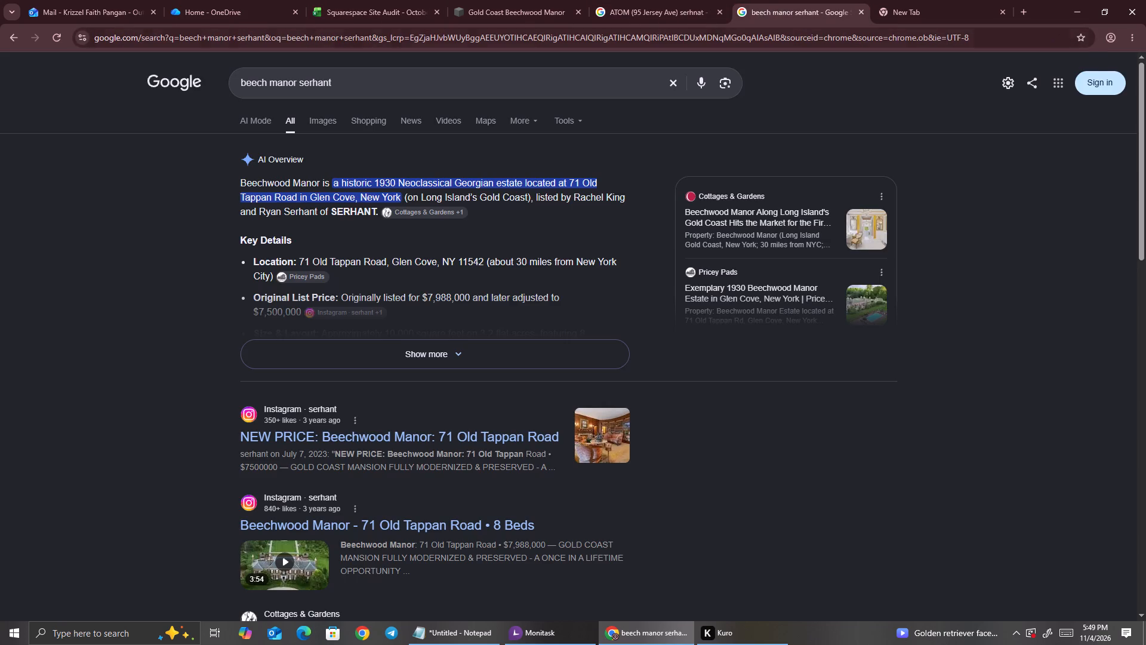
Search serhant.com for "beech manor" and look through the suggested listings, checking the property name on the Squarespace site.
click(703, 43)
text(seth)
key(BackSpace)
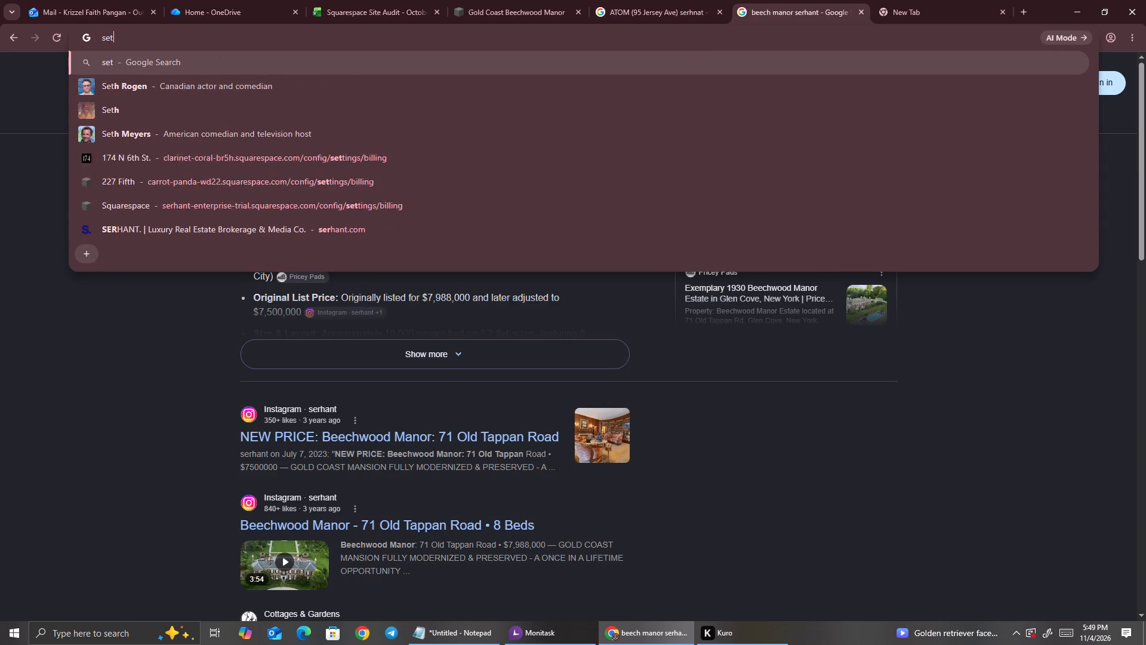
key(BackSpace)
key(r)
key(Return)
click(479, 413)
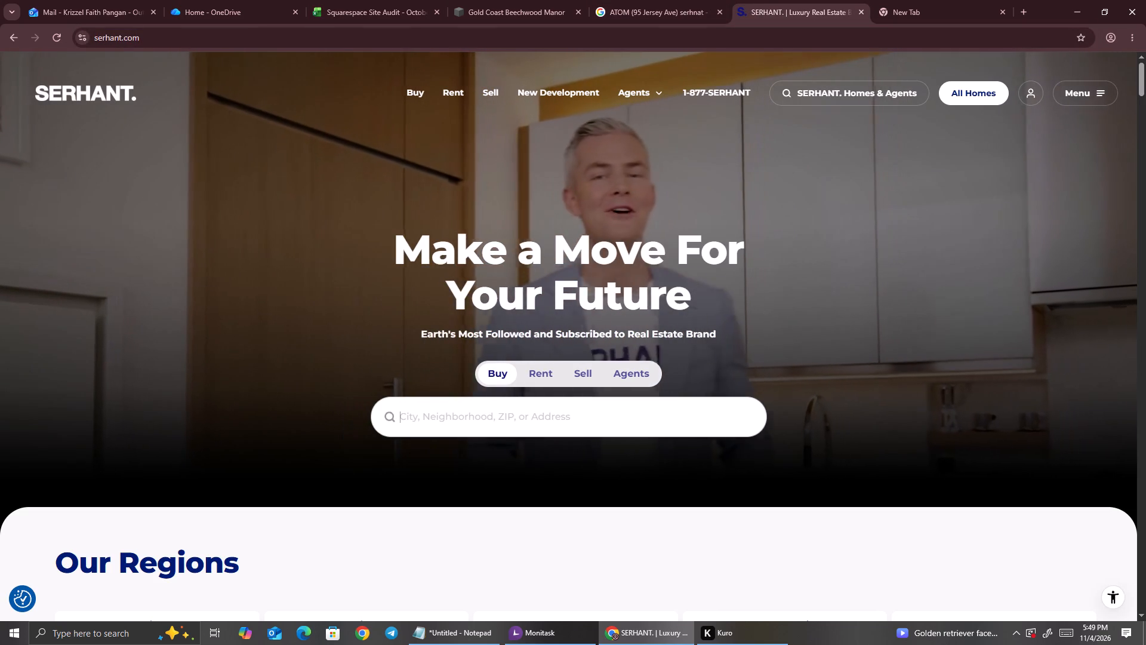
key(ctrl+v)
key(Return)
click(481, 410)
key(ctrl+a)
key(BackSpace)
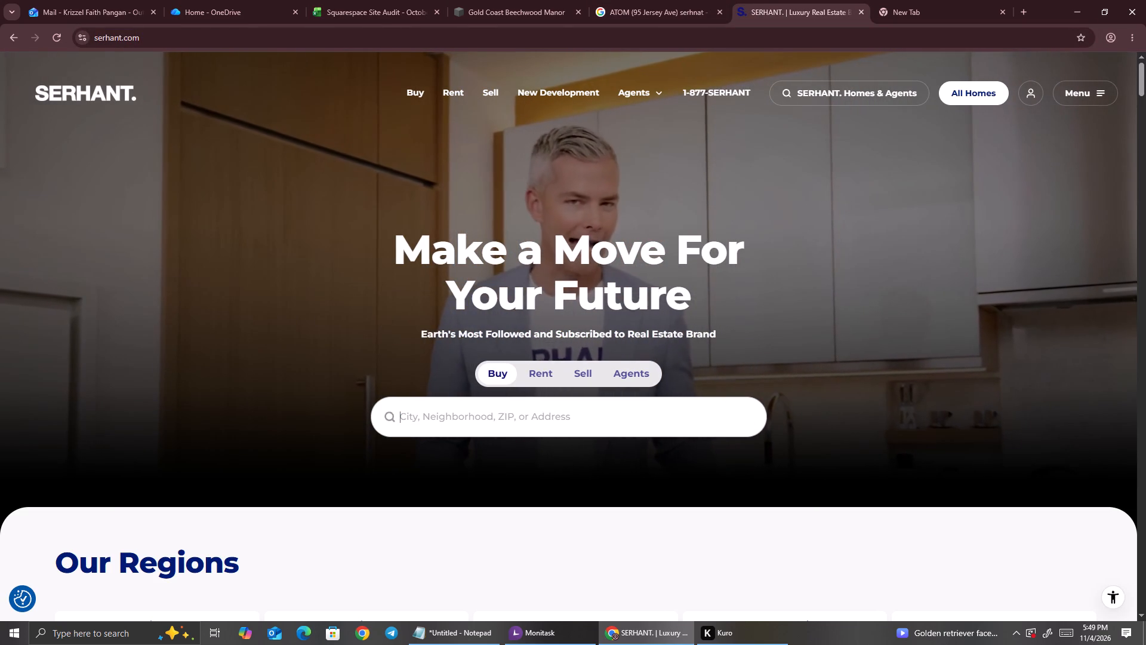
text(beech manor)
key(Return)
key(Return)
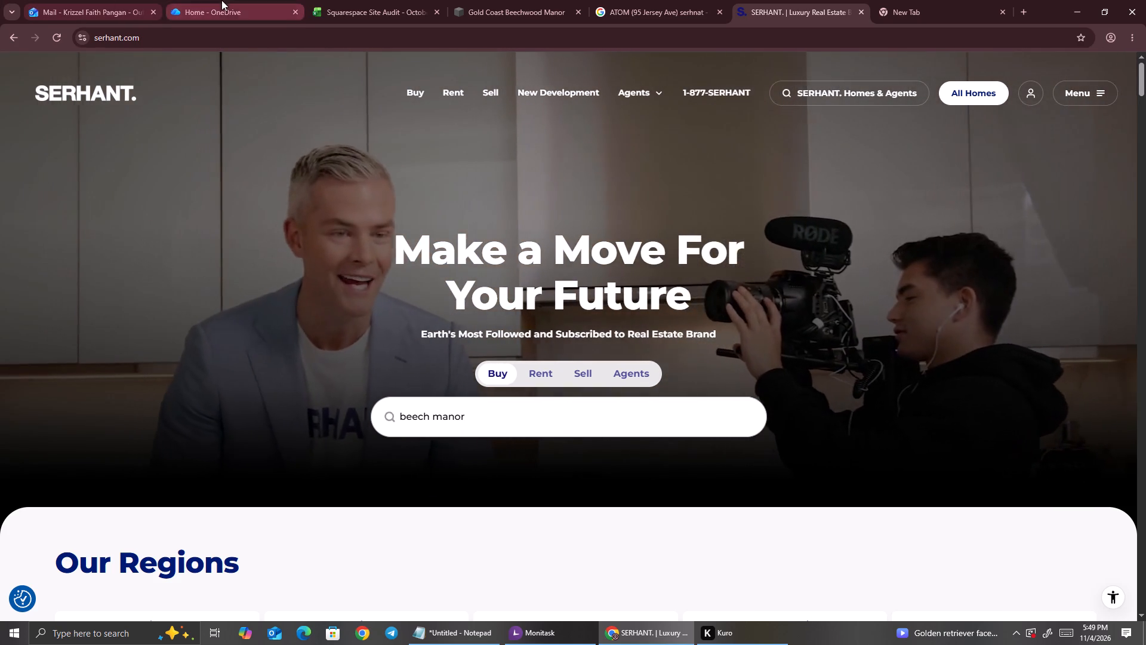
click(221, 0)
click(398, 0)
click(531, 0)
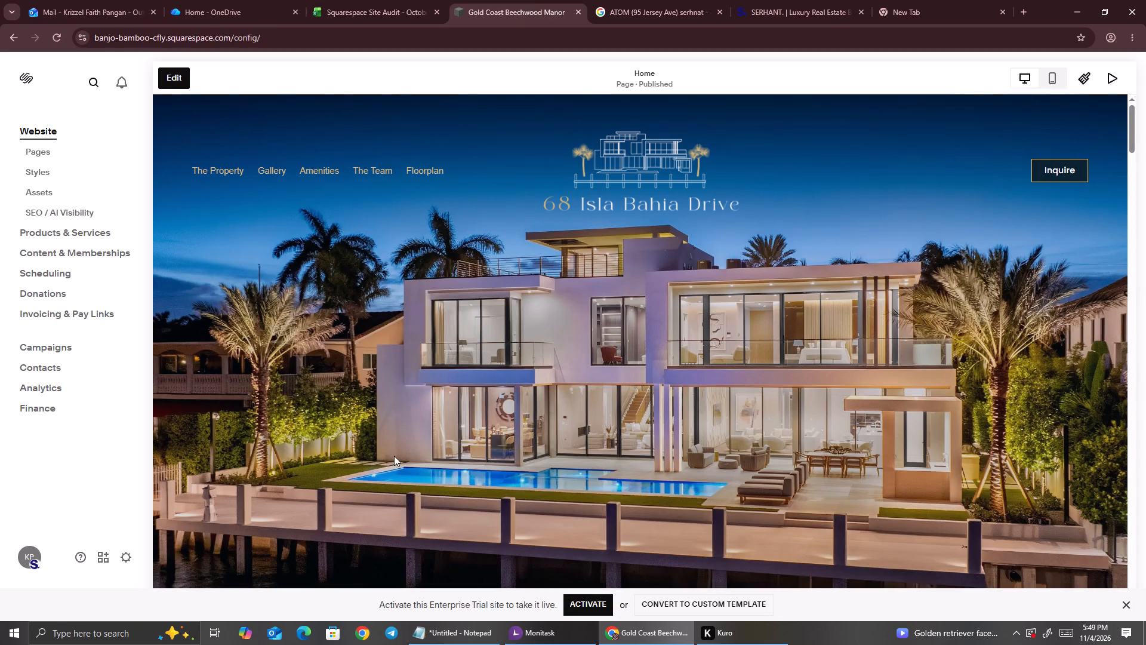
click(829, 0)
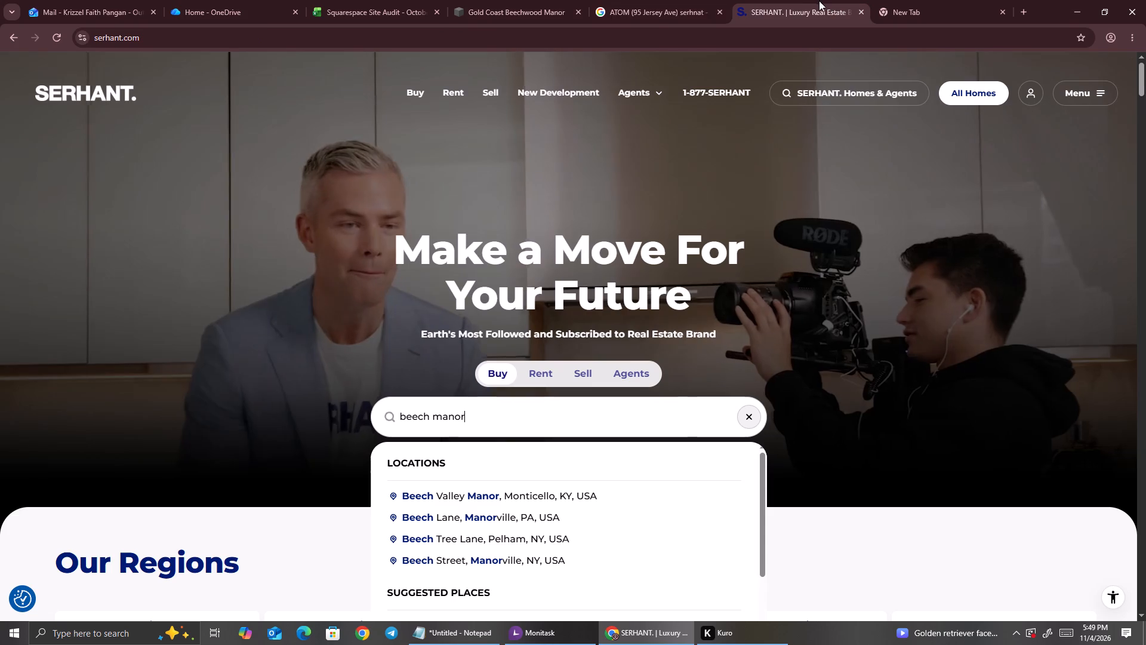
scroll(583, 644, down, 4)
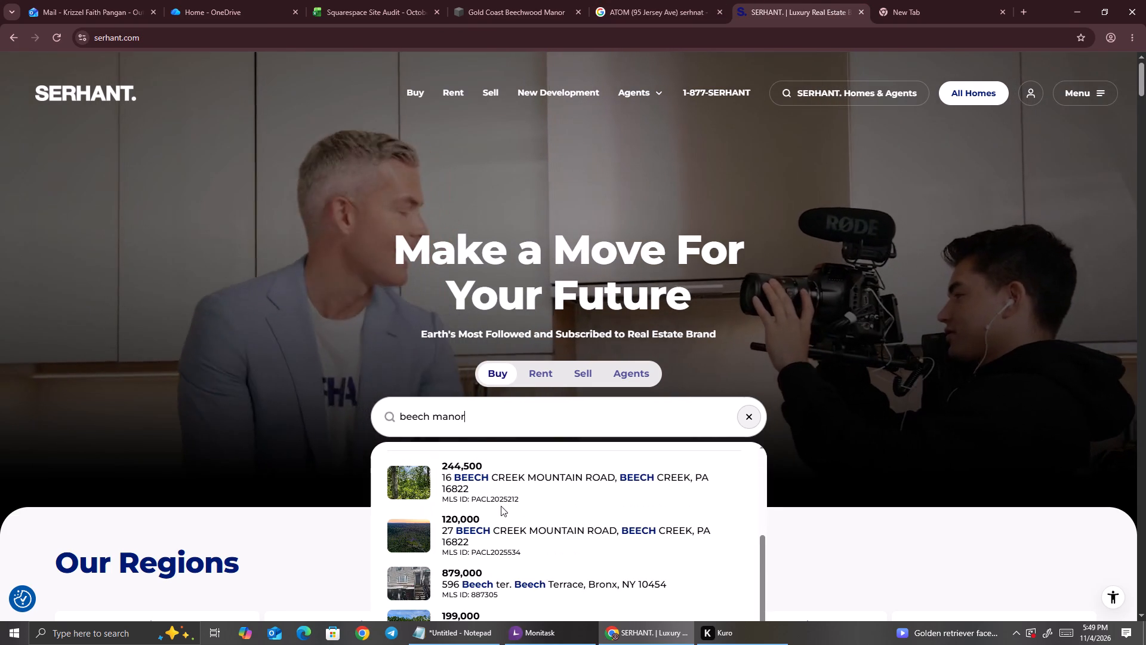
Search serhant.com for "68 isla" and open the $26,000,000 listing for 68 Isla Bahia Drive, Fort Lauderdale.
key(ctrl+a)
key(BackSpace)
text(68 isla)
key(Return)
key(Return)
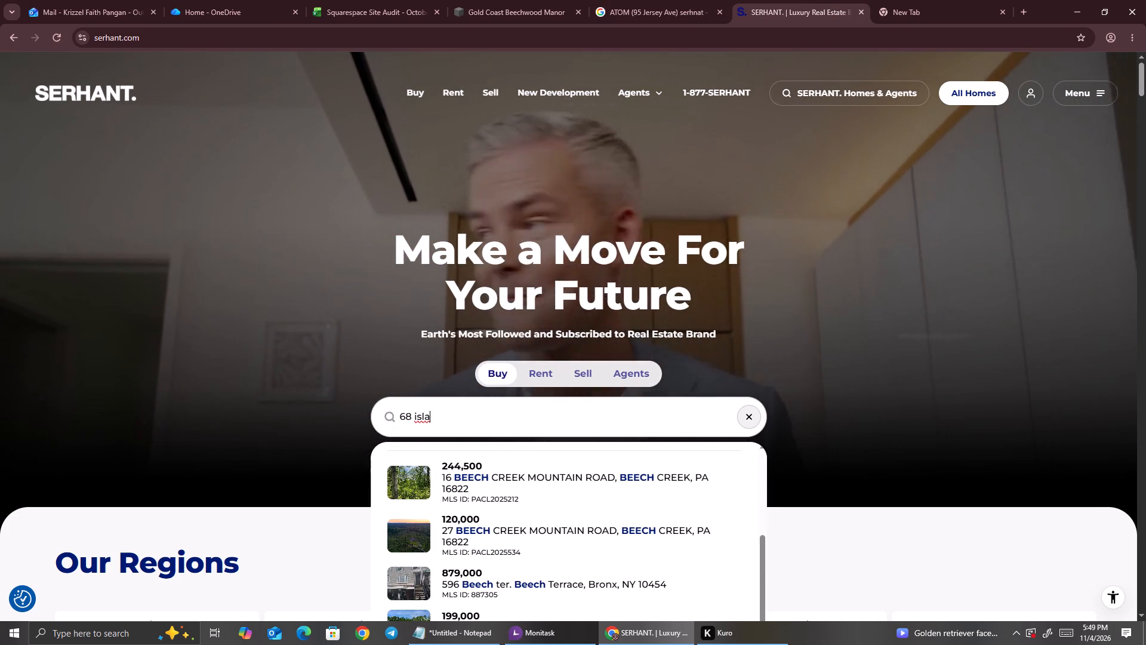
scroll(626, 498, up, 2)
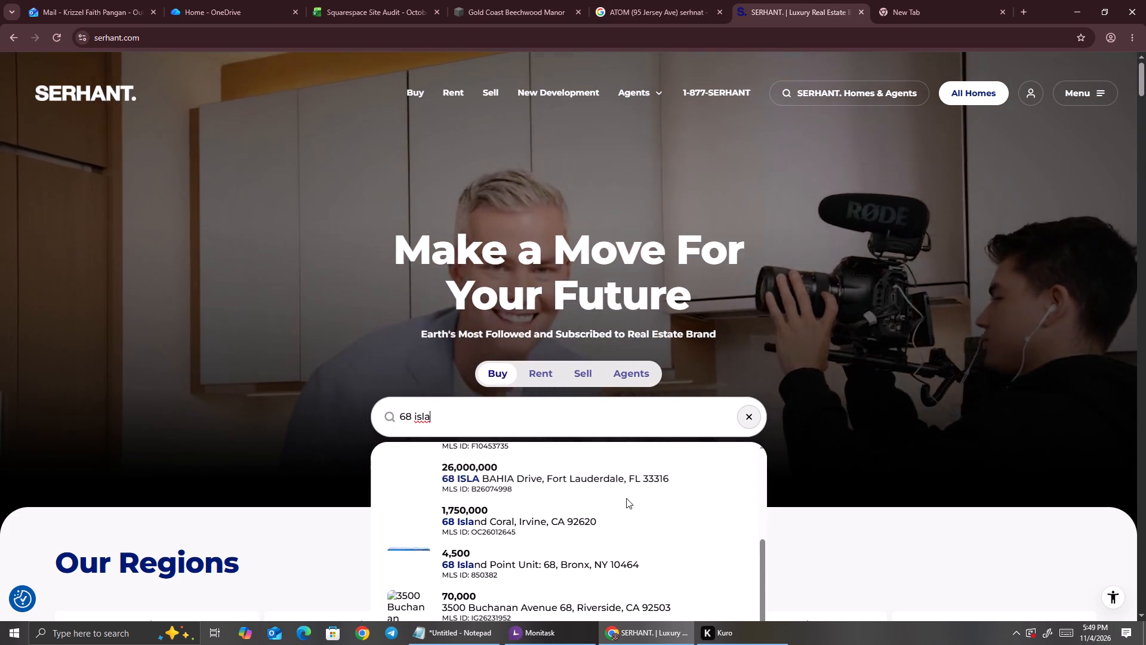
scroll(626, 498, up, 1)
click(581, 509)
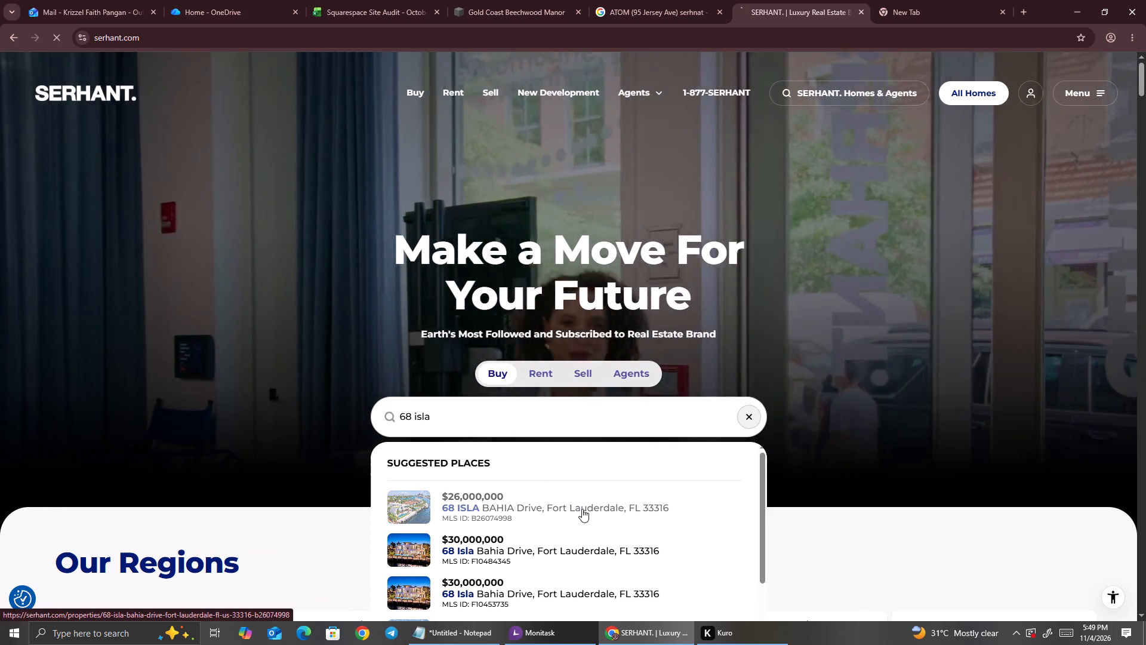
Examine the Beechwood Manor (Copy) site's home page for the property address and the listing team.
click(607, 0)
click(480, 0)
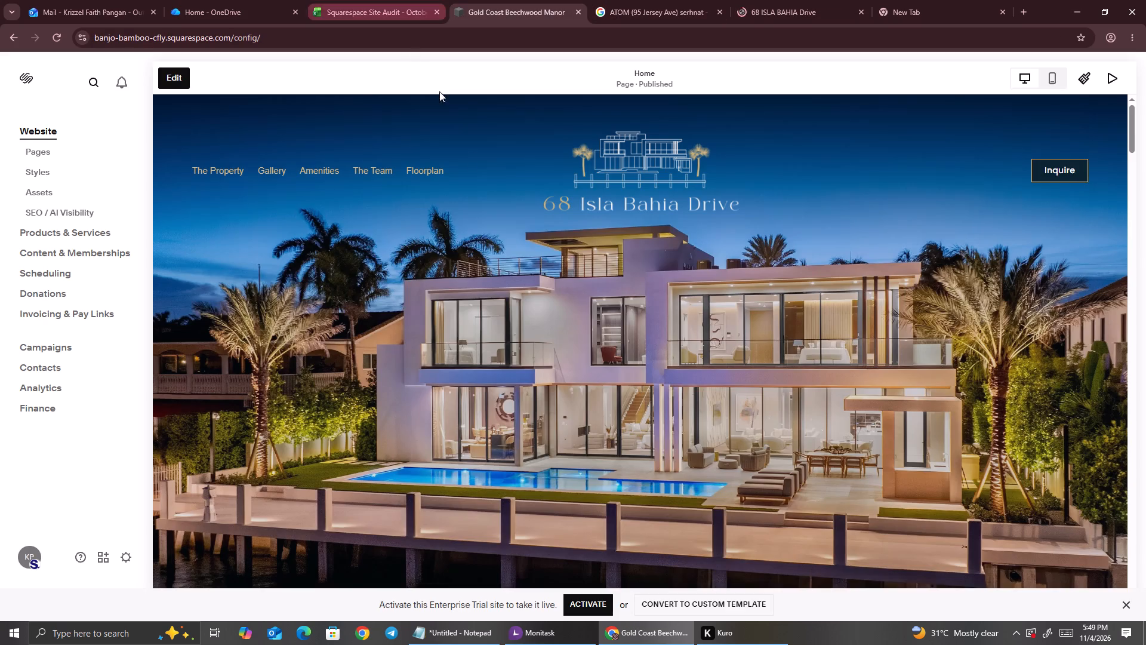
scroll(596, 369, down, 19)
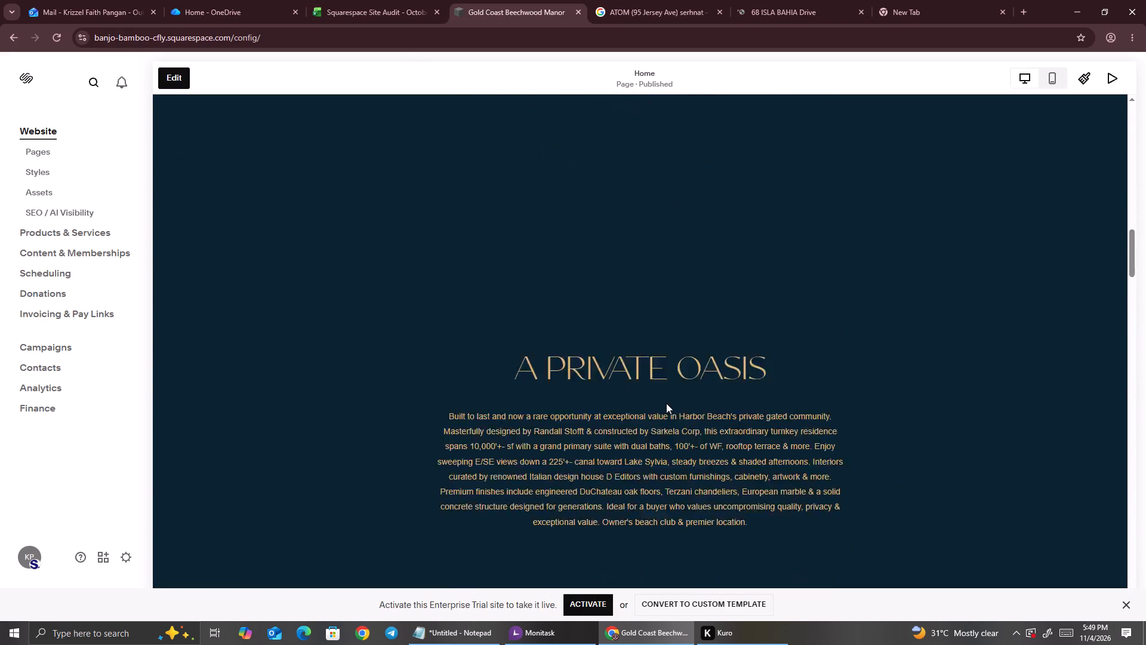
scroll(666, 403, down, 20)
scroll(666, 403, down, 15)
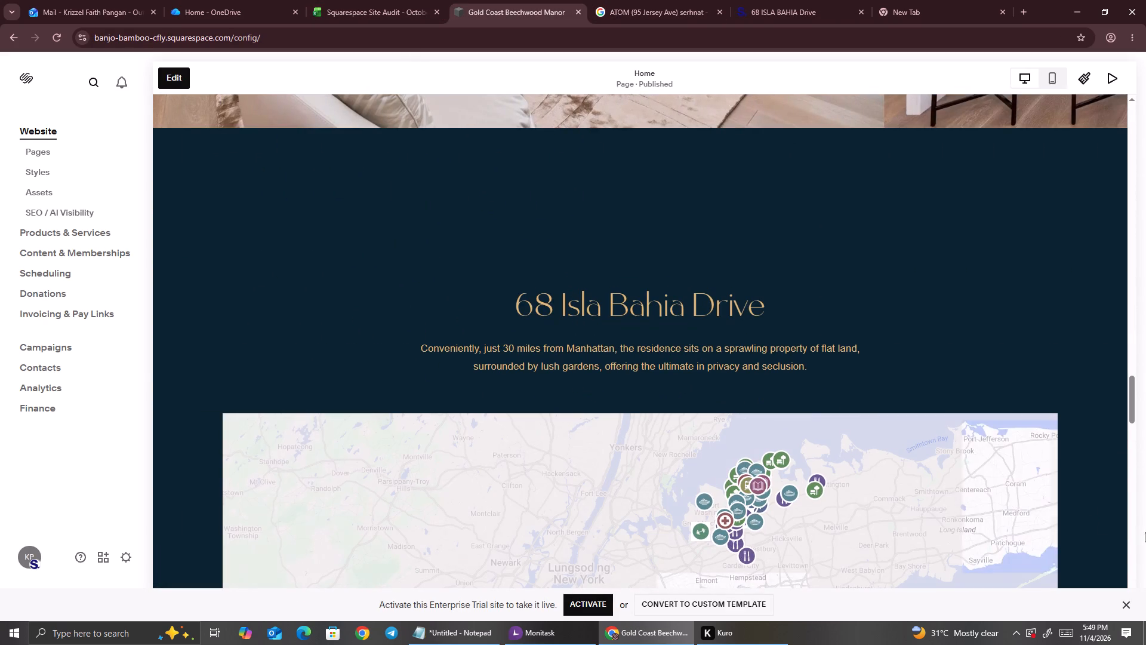
scroll(1145, 532, down, 20)
scroll(1145, 532, down, 9)
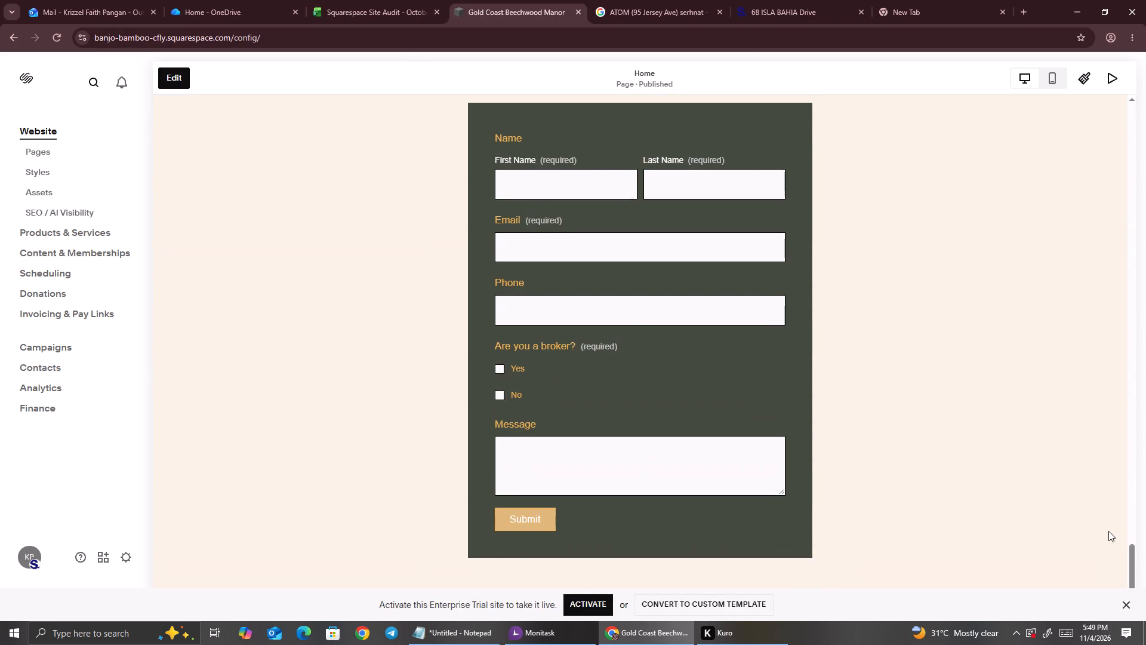
scroll(1108, 531, down, 10)
scroll(660, 529, down, 4)
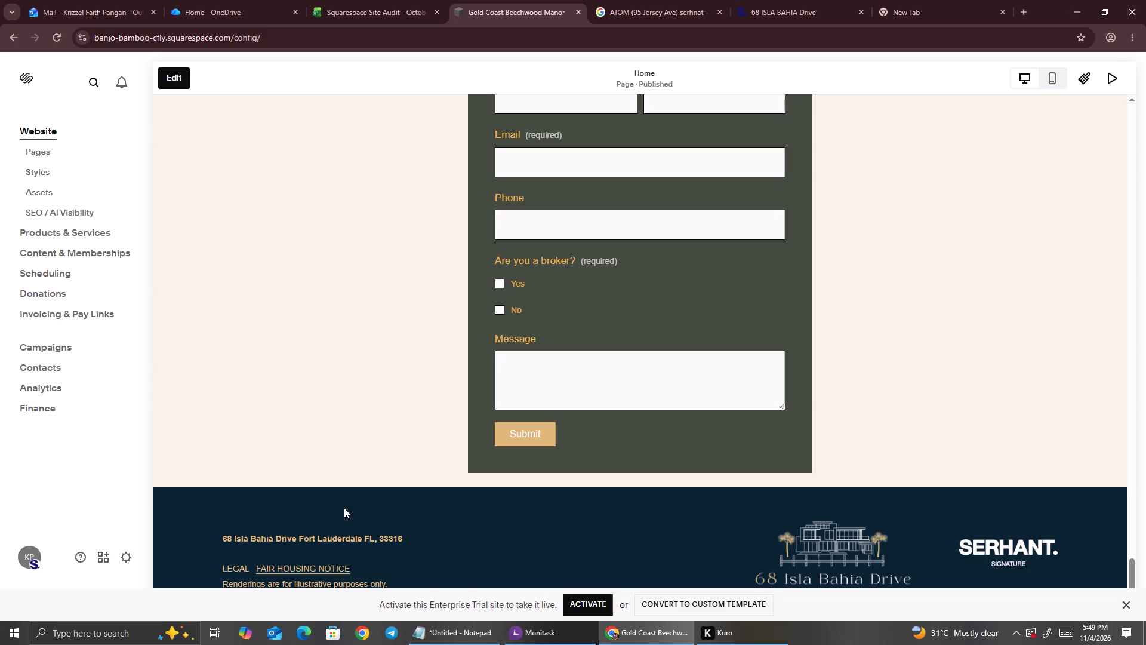
scroll(372, 513, down, 2)
scroll(372, 513, up, 2)
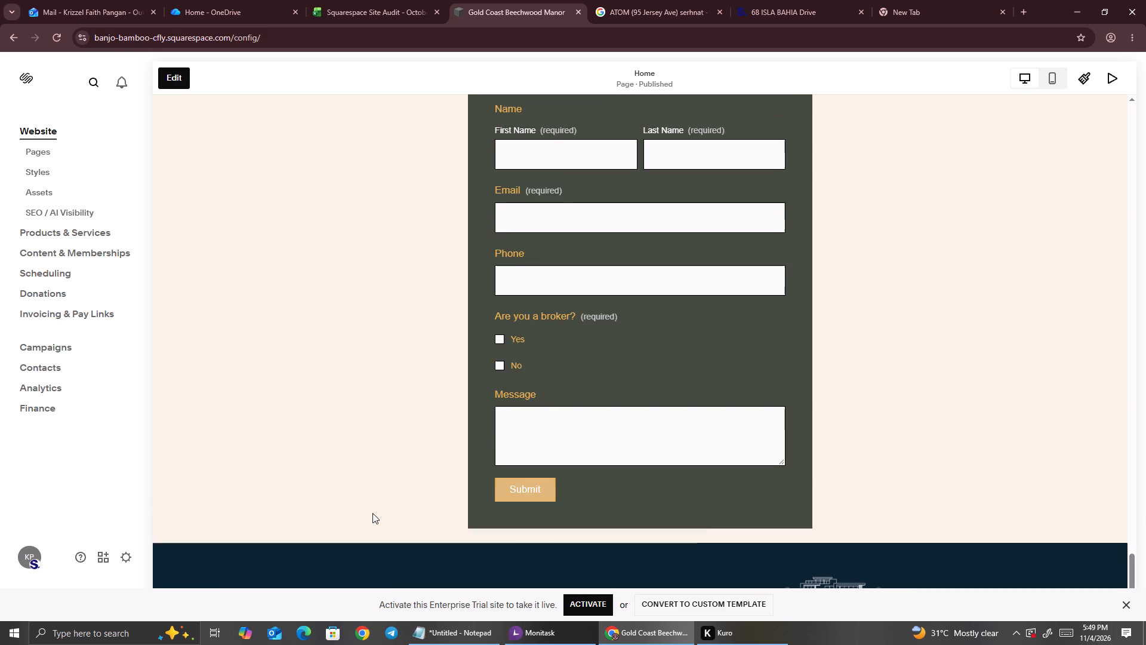
scroll(372, 513, down, 6)
scroll(372, 513, up, 10)
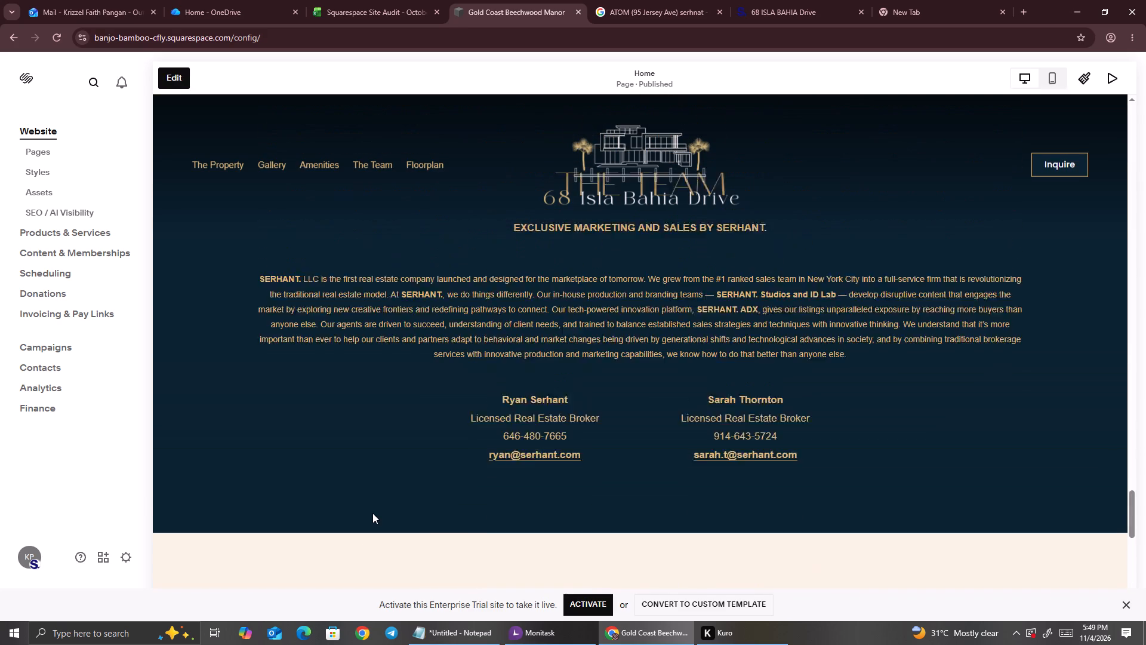
Copy the first broker's name from the site's team section into the Notepad note, below the site URL.
drag(477, 451, 510, 458)
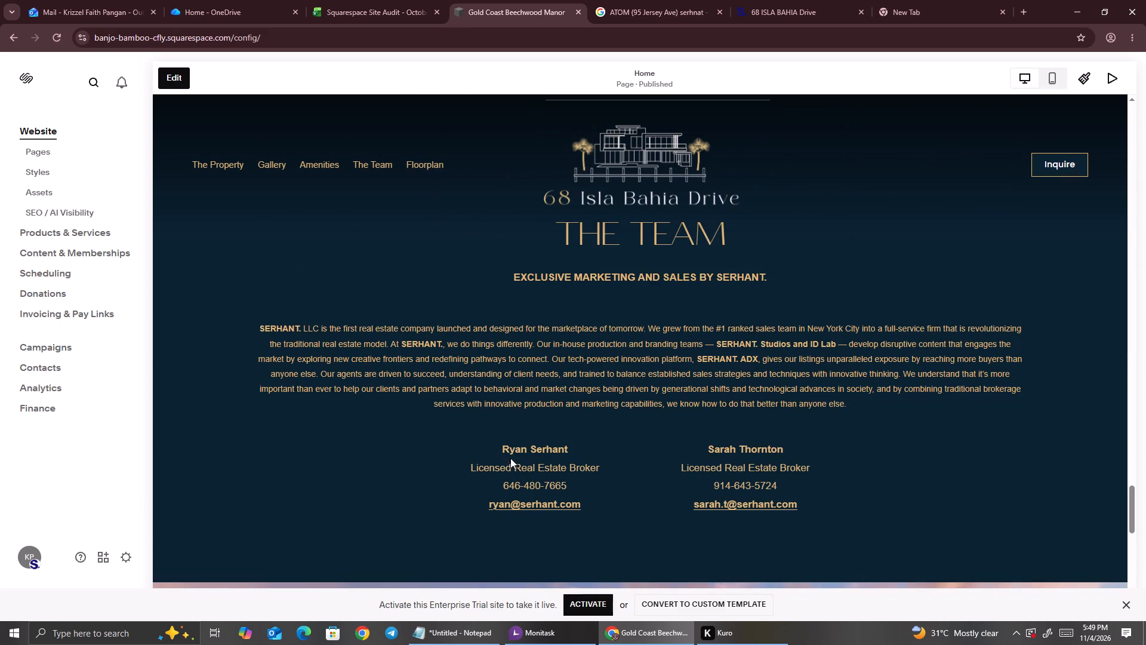
drag(510, 458, 585, 451)
key(ctrl+c)
key(alt+Tab)
click(626, 362)
key(ctrl+a)
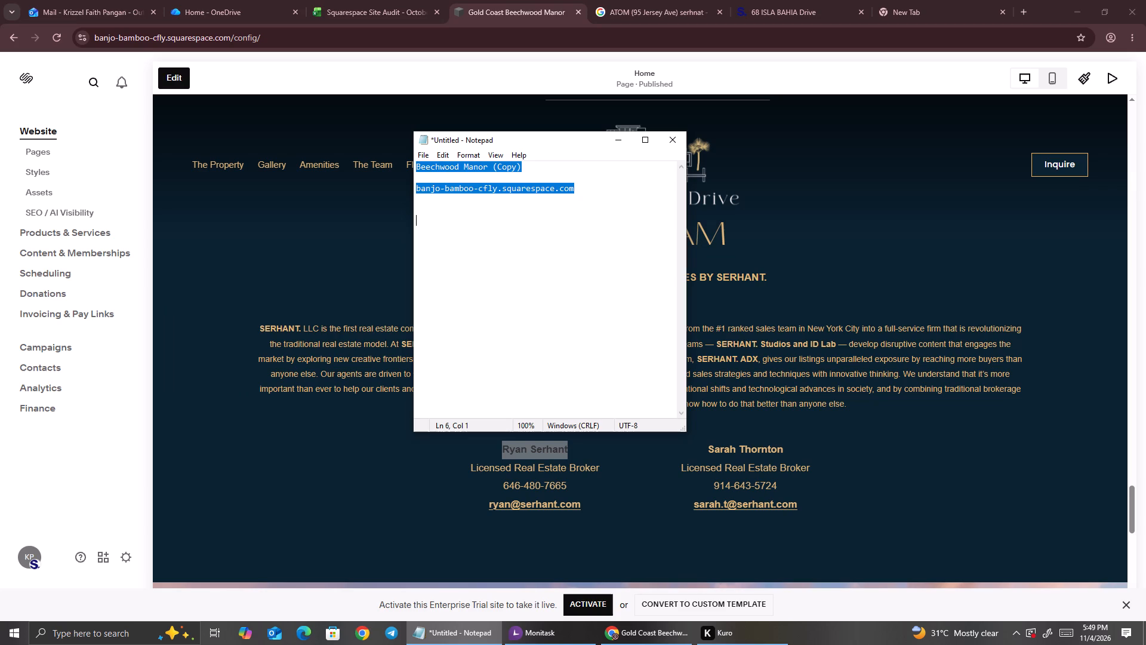
key(Right)
key(ctrl+v)
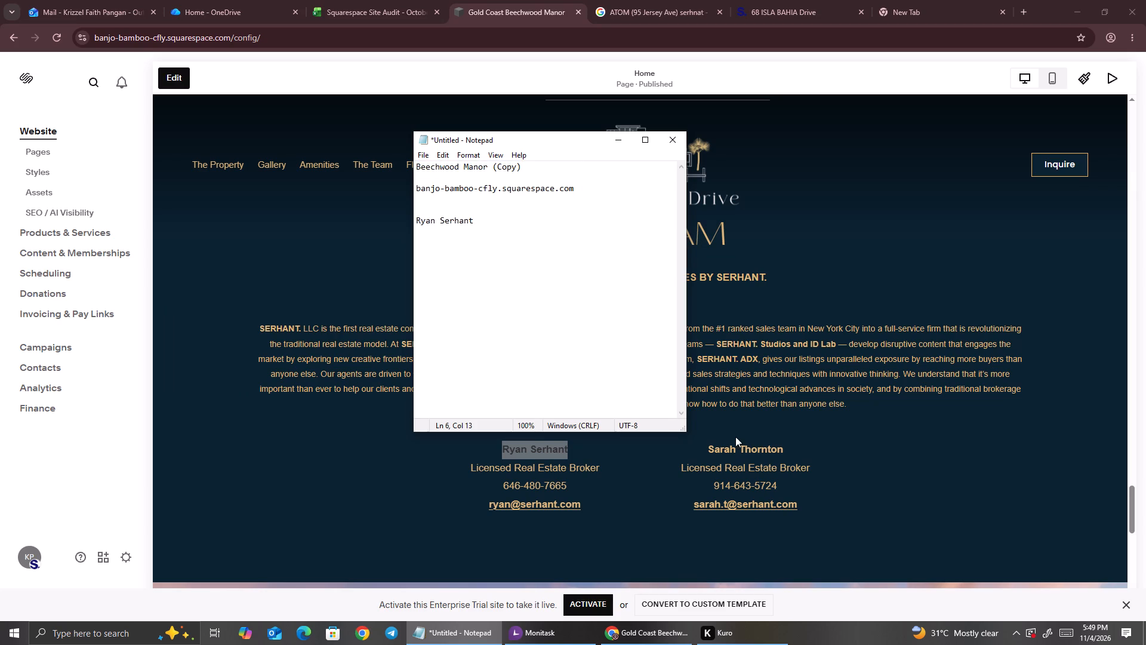
Append the second broker's name from the team section to the same Notepad line, joined with "&".
drag(684, 452, 801, 437)
key(ctrl+c)
drag(682, 446, 809, 456)
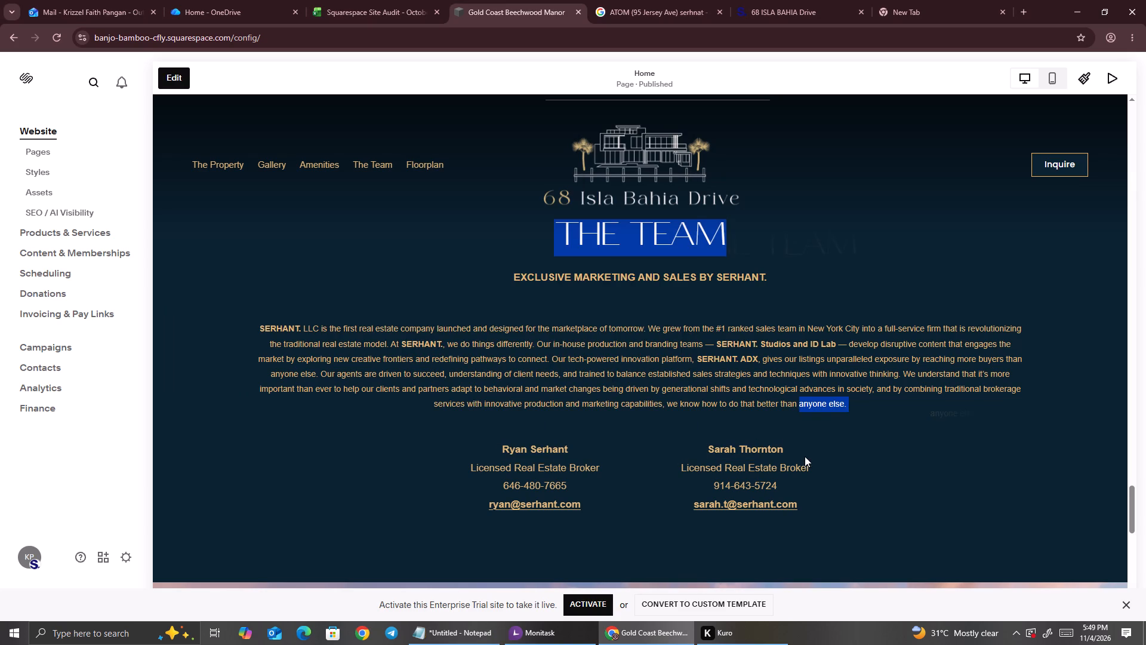
click(799, 448)
drag(797, 449, 689, 456)
key(ctrl+c)
key(alt+Tab)
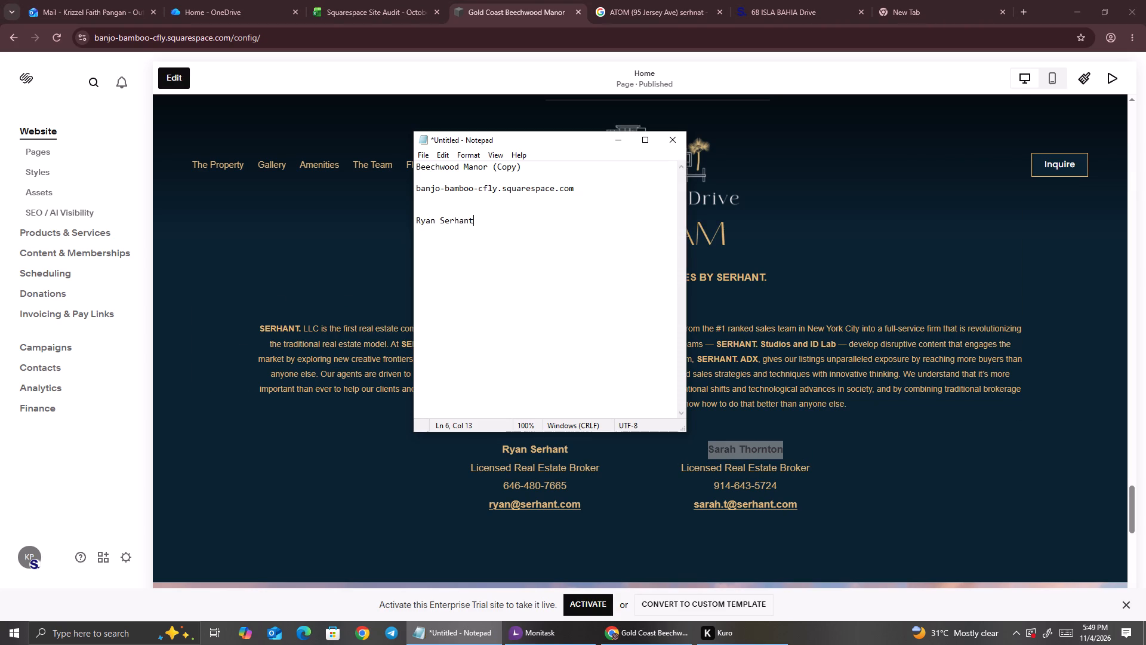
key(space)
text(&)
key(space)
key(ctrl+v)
Copy the combined brokers' names from Notepad into cell D417 of the audit spreadsheet.
drag(558, 226, 406, 228)
key(ctrl+c)
click(353, 0)
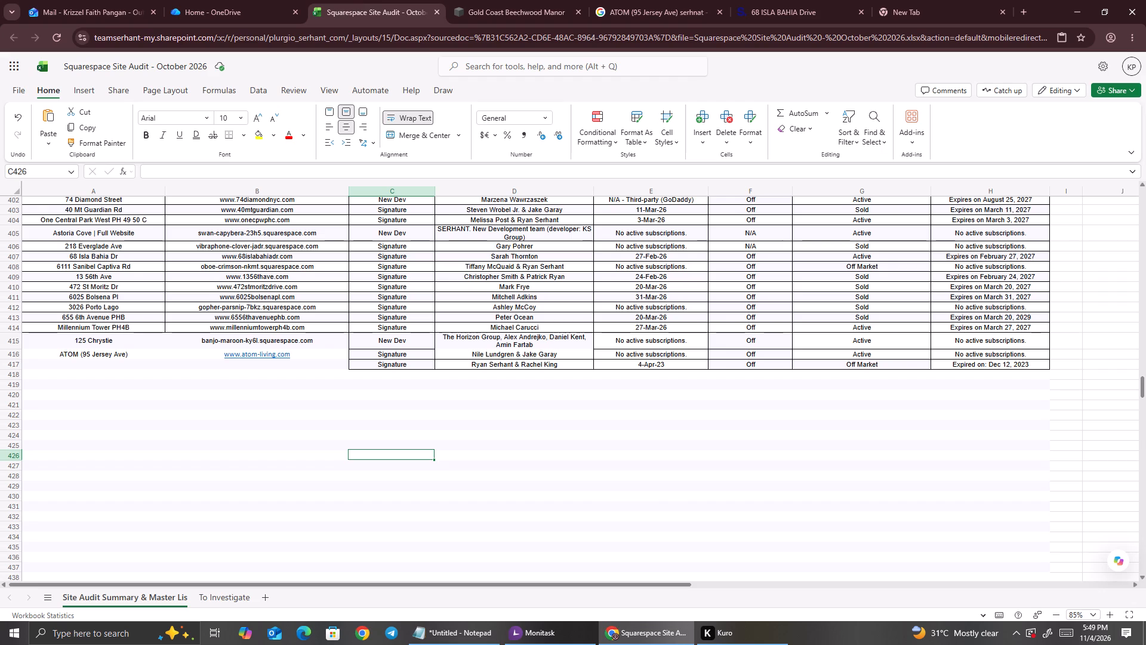
click(525, 364)
key(ctrl+v)
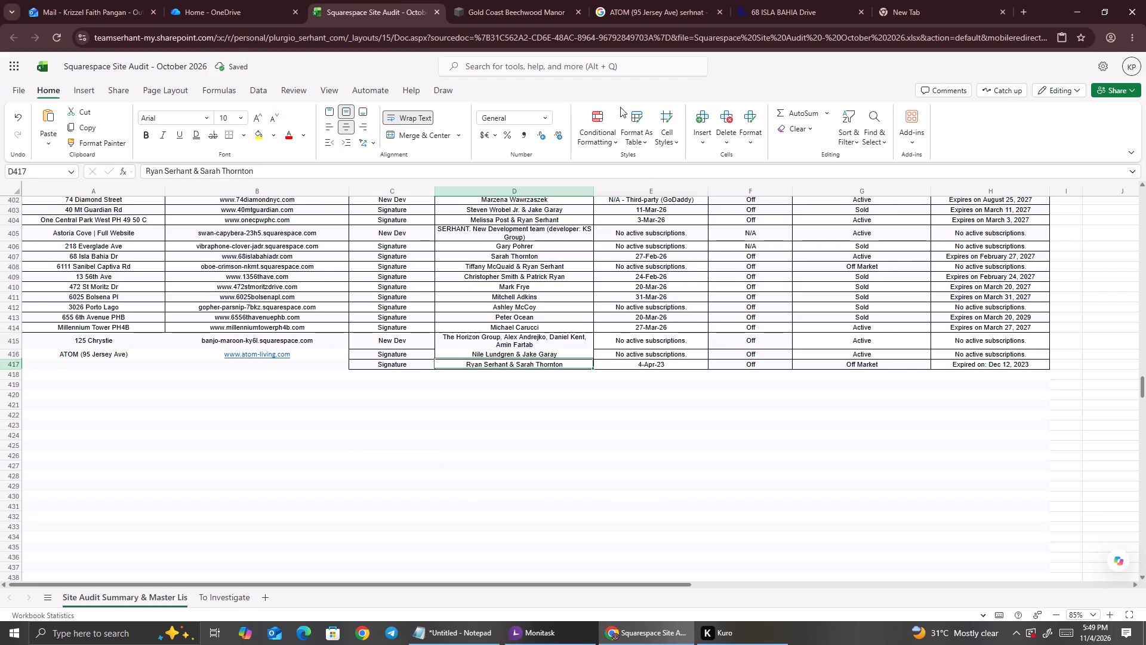
Check the 68 Isla Bahia Drive listing's sale status on serhant.com, then return to the Squarespace site.
click(528, 0)
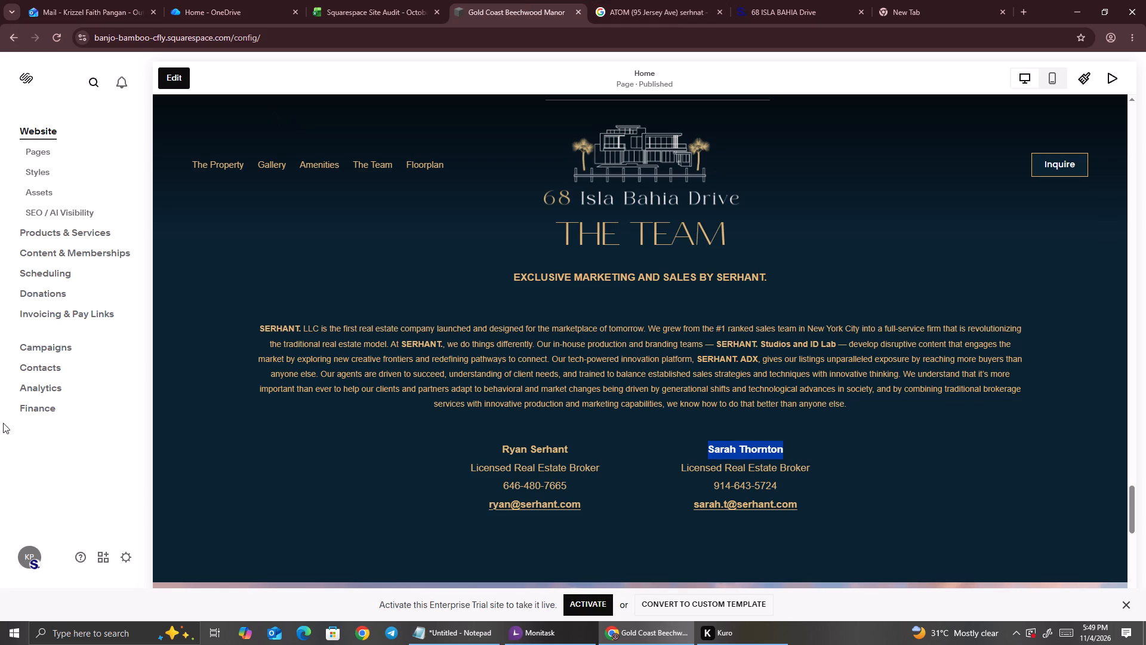
click(679, 0)
click(785, 0)
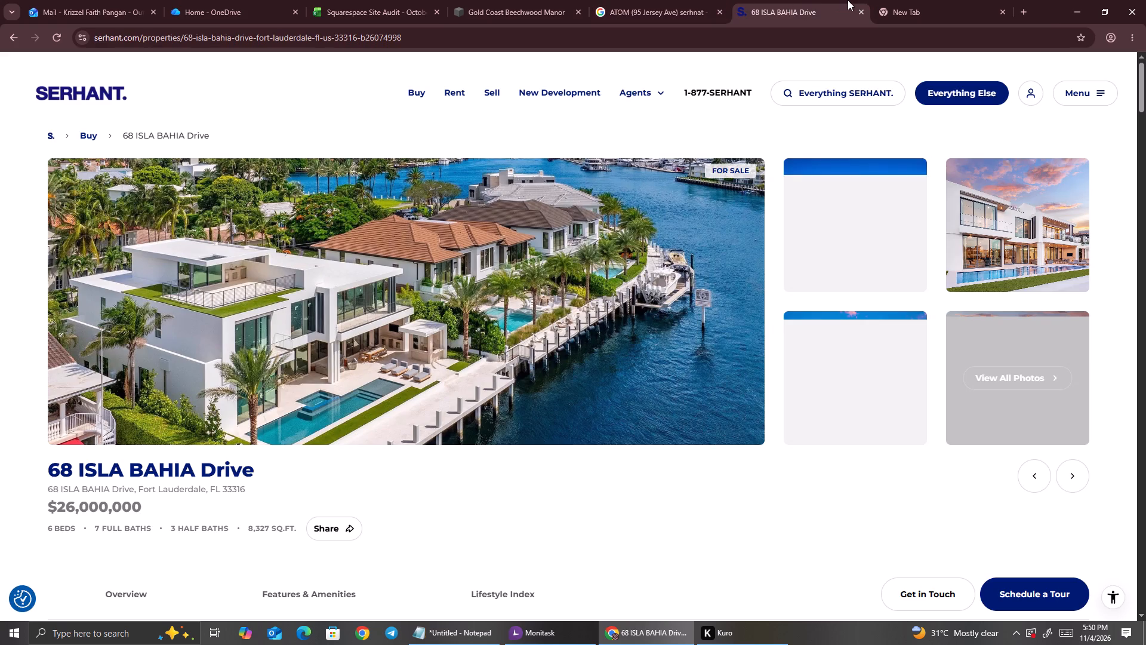
click(178, 0)
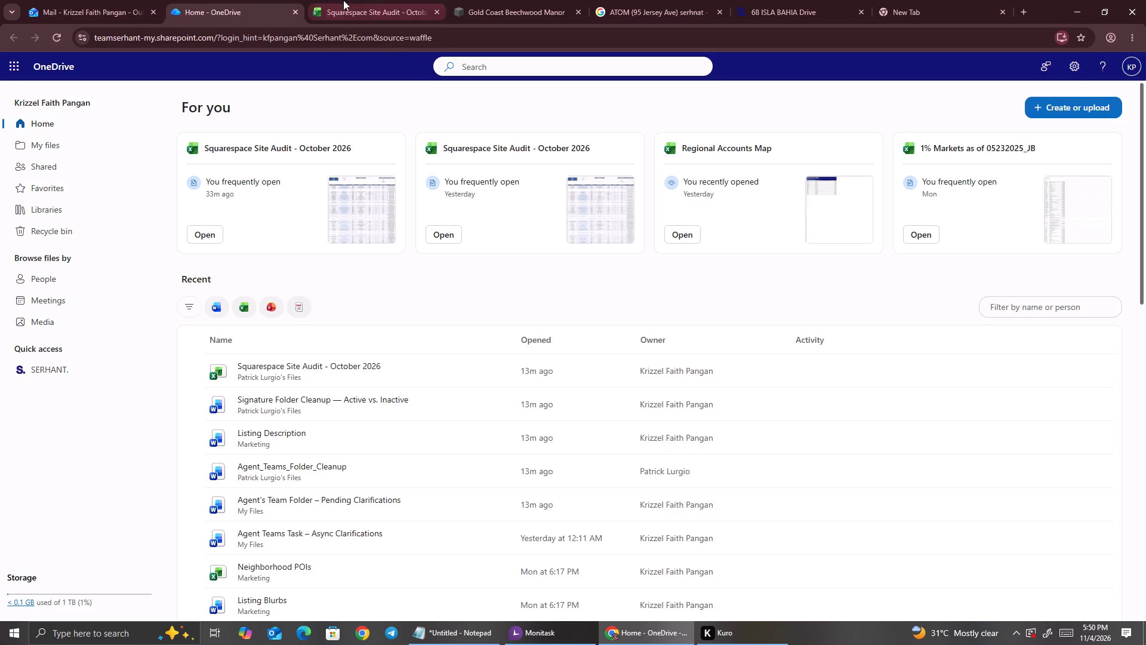
click(375, 0)
click(495, 0)
scroll(294, 404, up, 5)
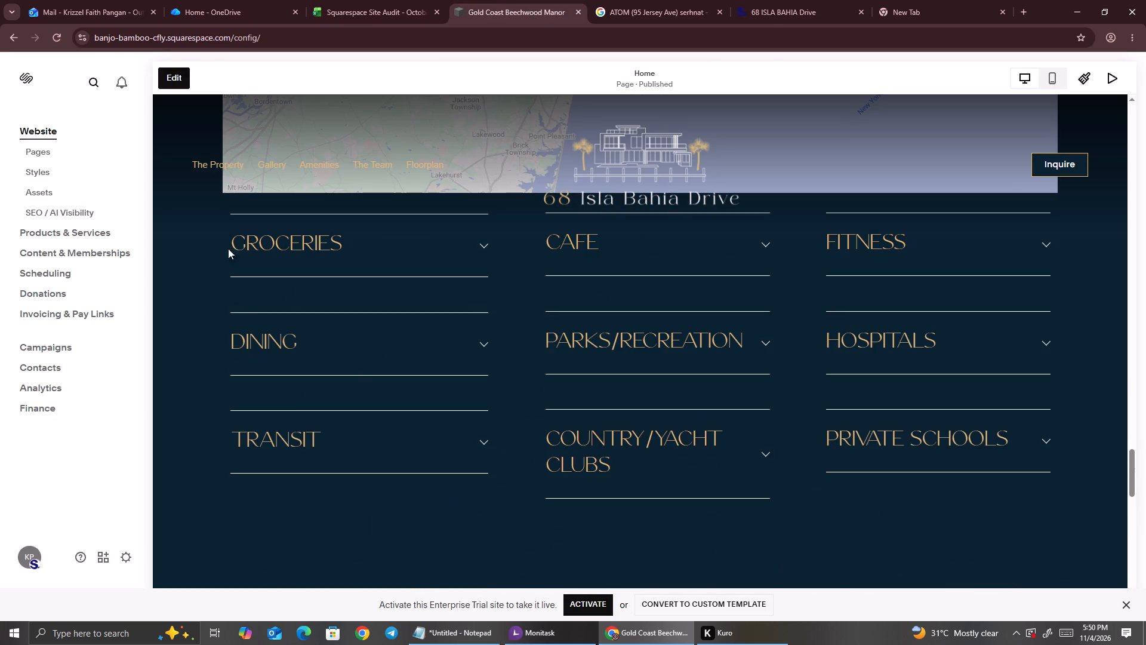
Tag Beechwood Manor (Copy) as Signature and Active in the Squarespace account dashboard.
click(11, 30)
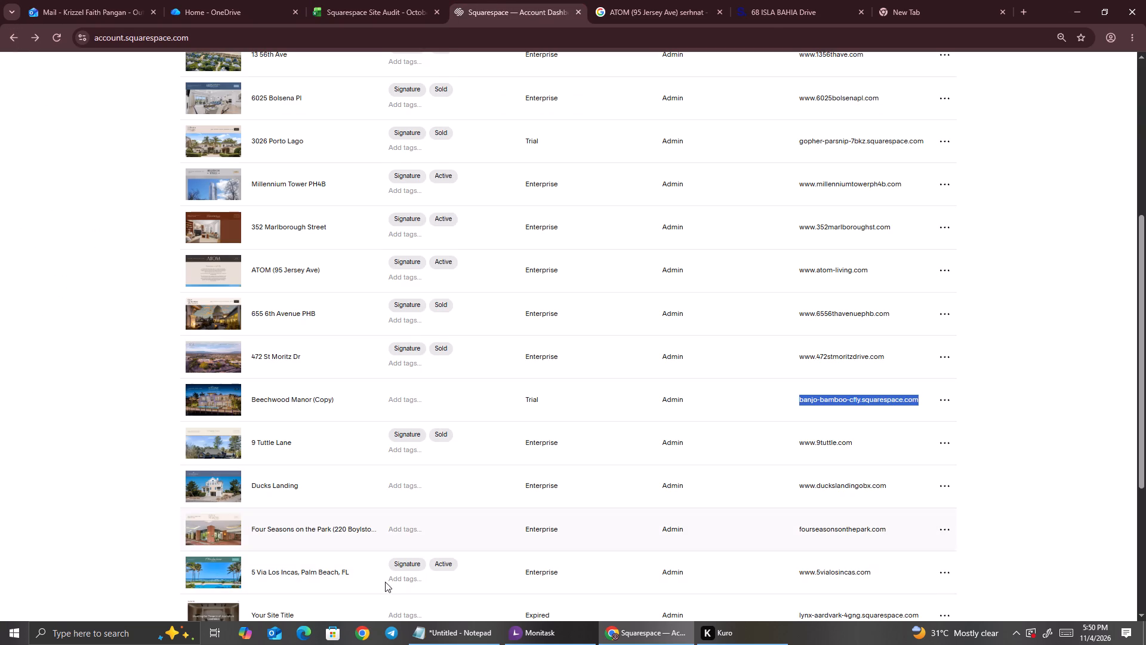
click(408, 398)
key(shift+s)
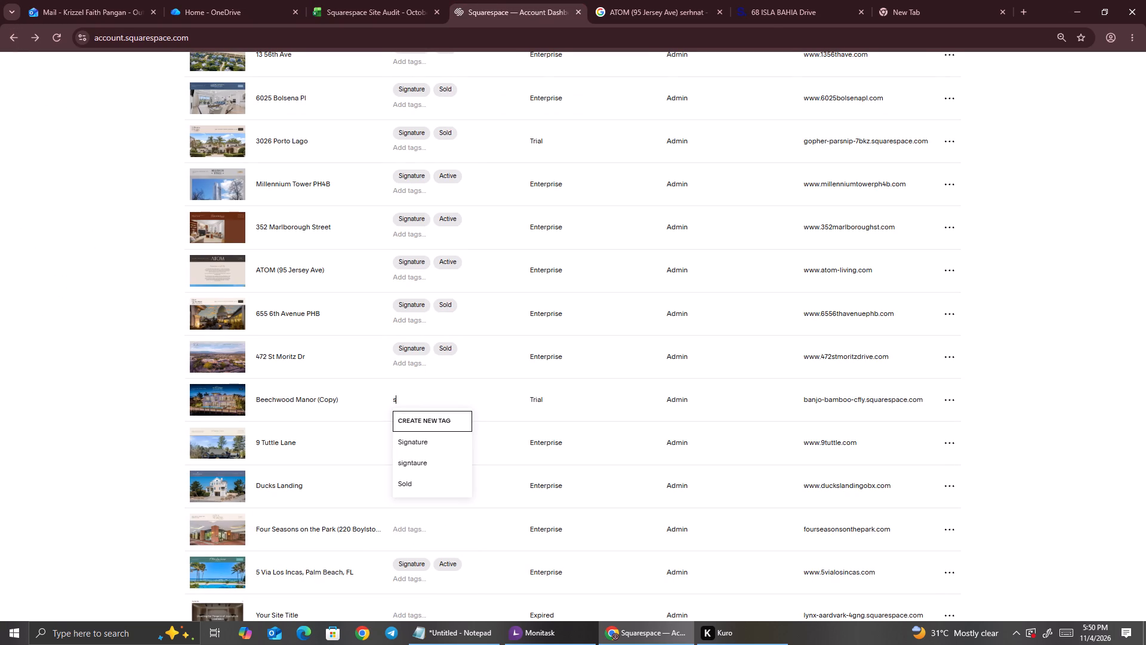
key(Down)
key(Return)
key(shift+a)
key(Down)
key(Return)
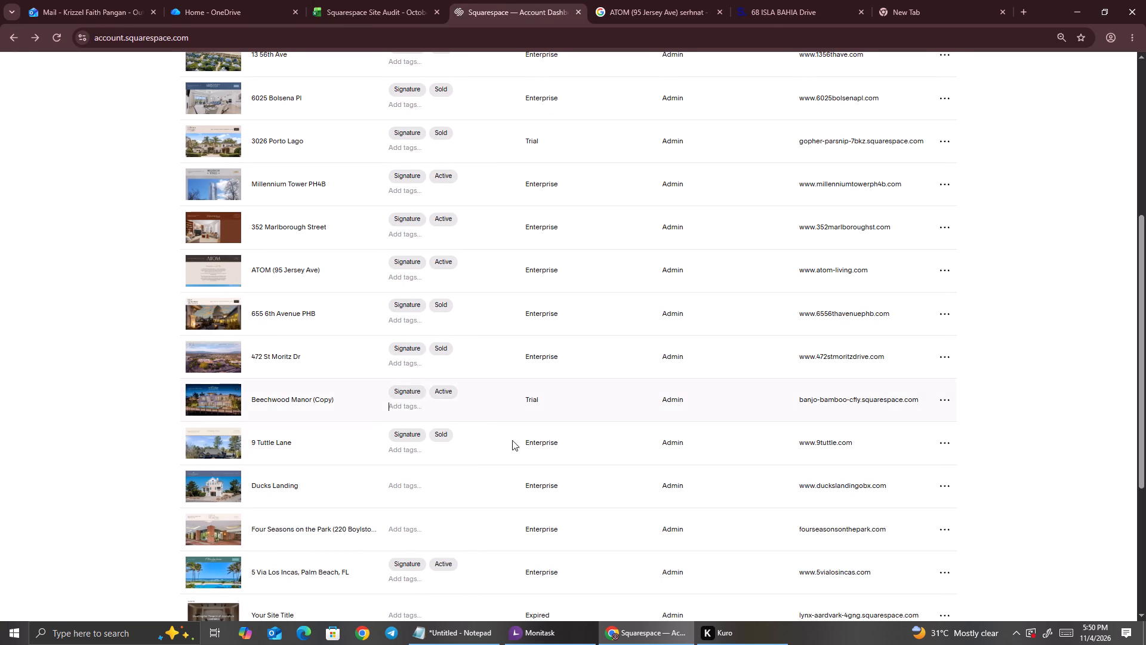
Check Beechwood Manor (Copy)'s domains, invoices and subscriptions in its Squarespace site settings.
click(947, 404)
click(938, 455)
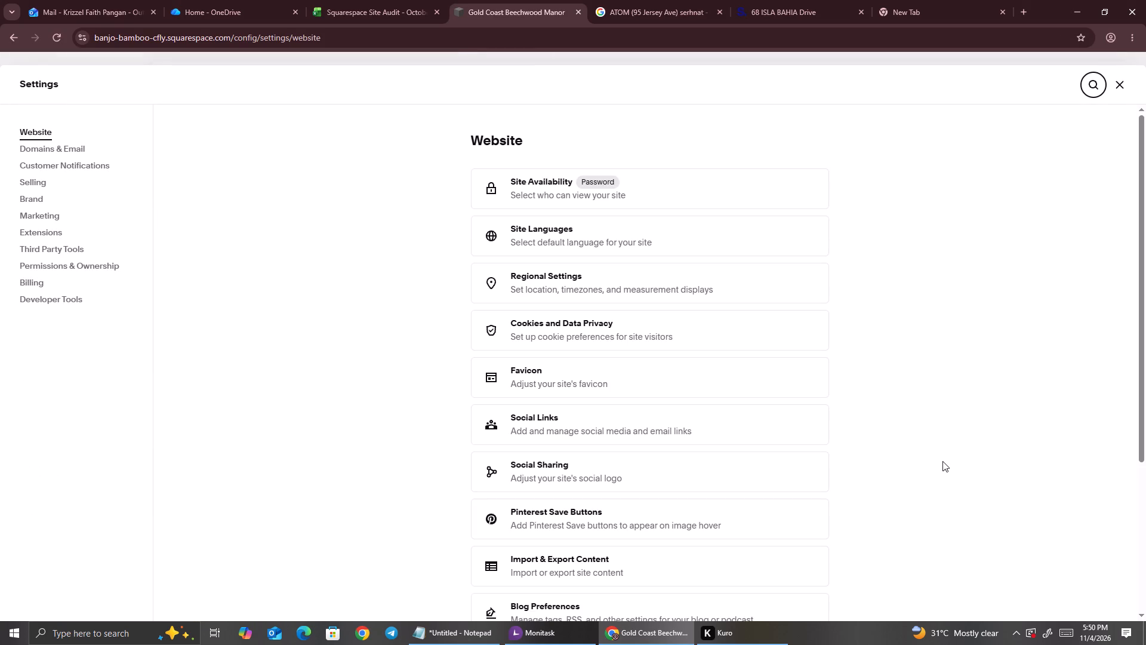
click(66, 150)
click(565, 192)
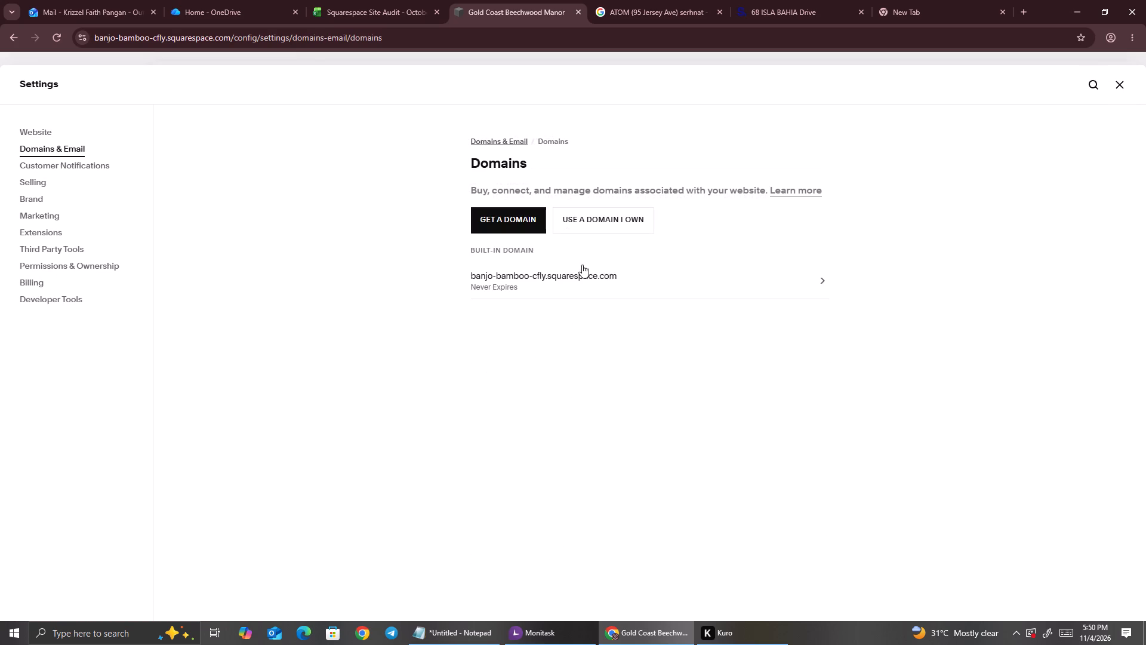
click(29, 278)
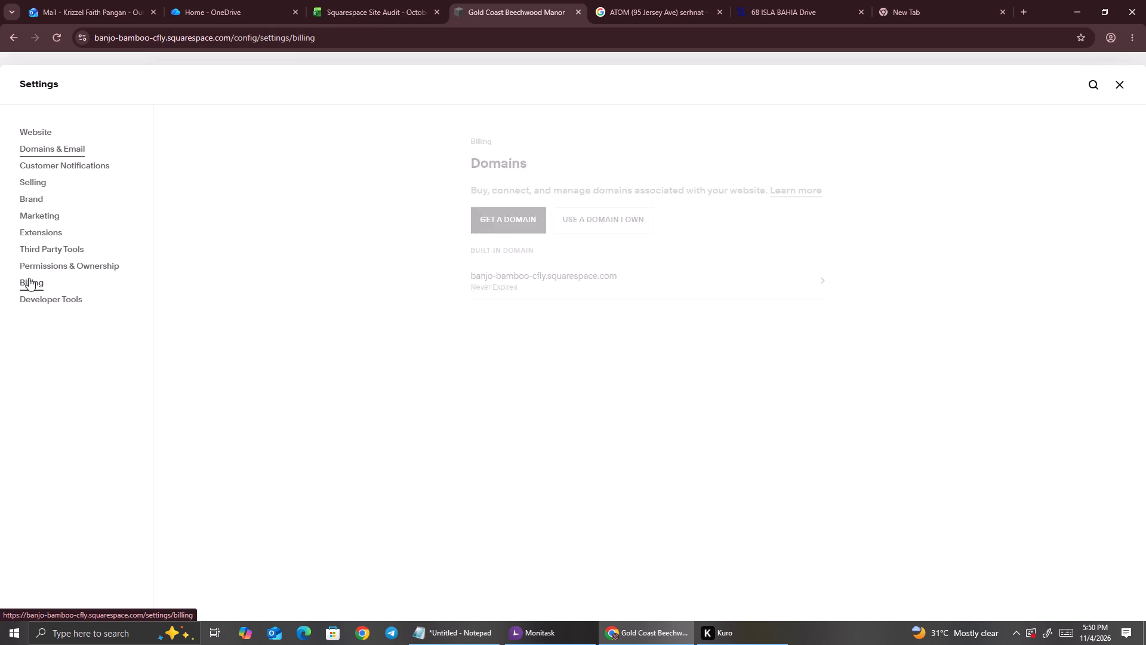
click(578, 327)
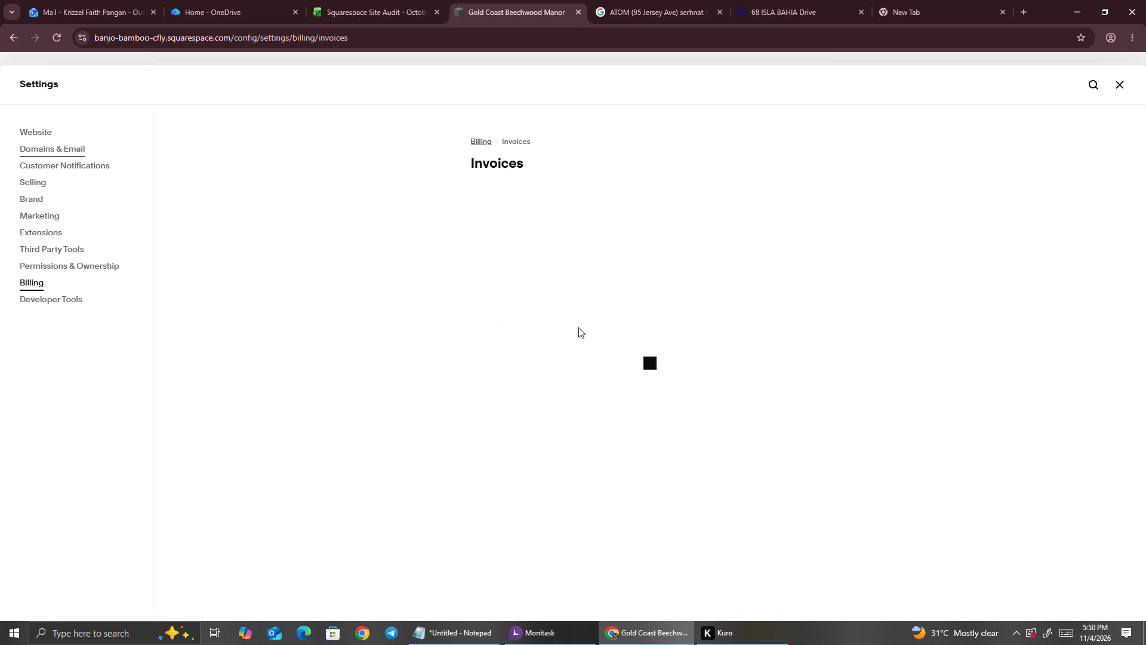
click(482, 142)
click(559, 185)
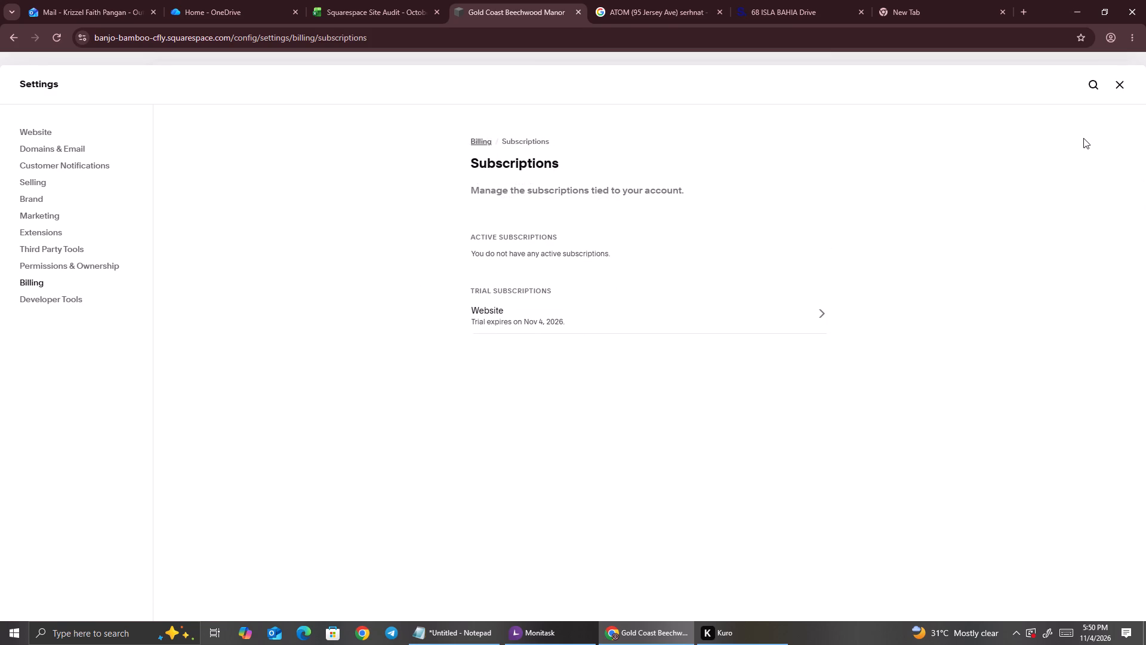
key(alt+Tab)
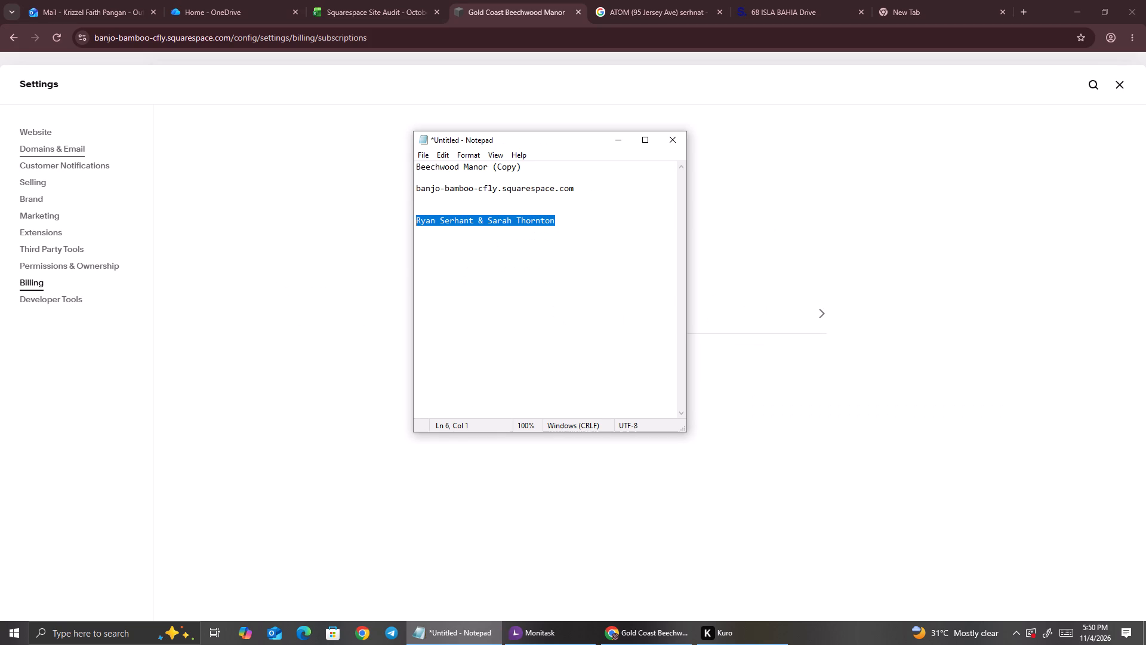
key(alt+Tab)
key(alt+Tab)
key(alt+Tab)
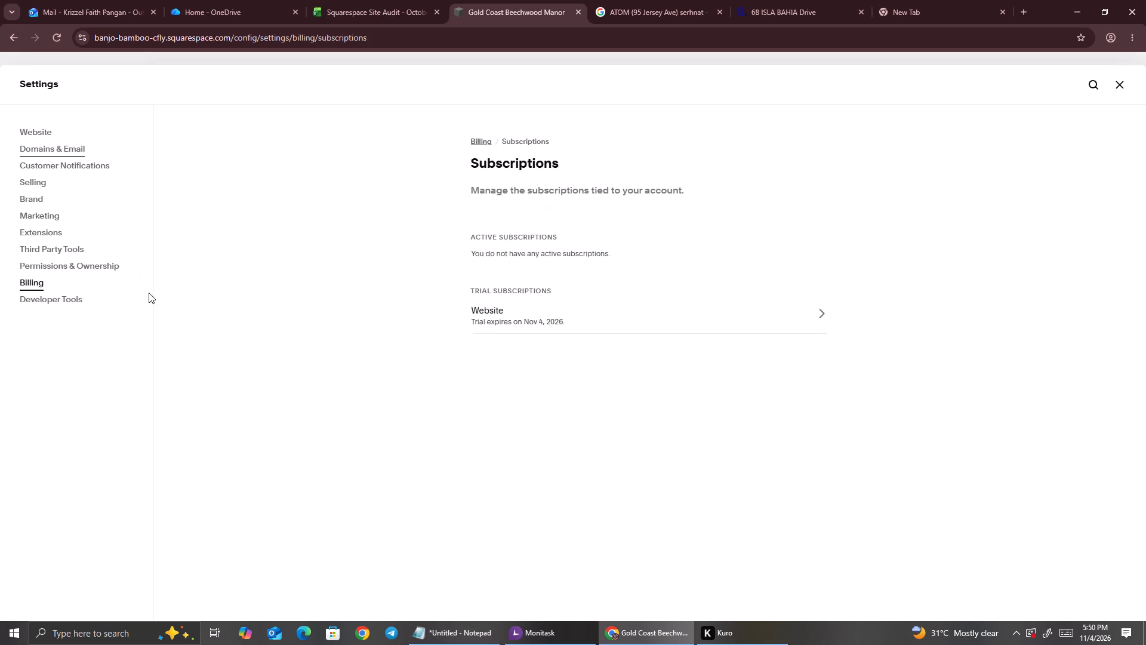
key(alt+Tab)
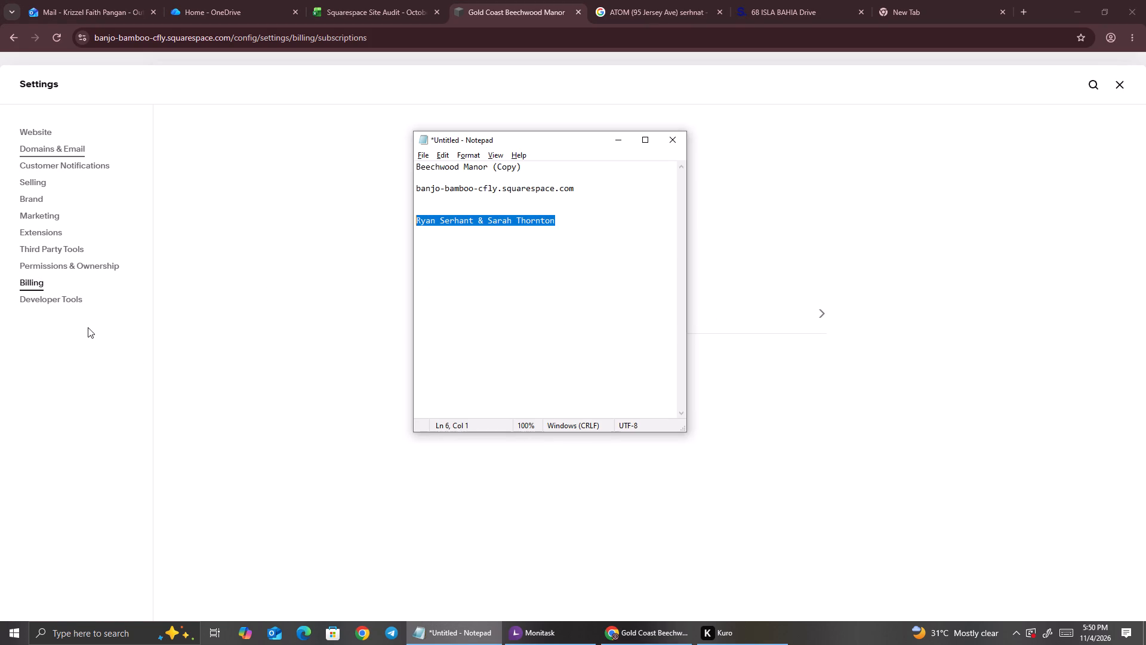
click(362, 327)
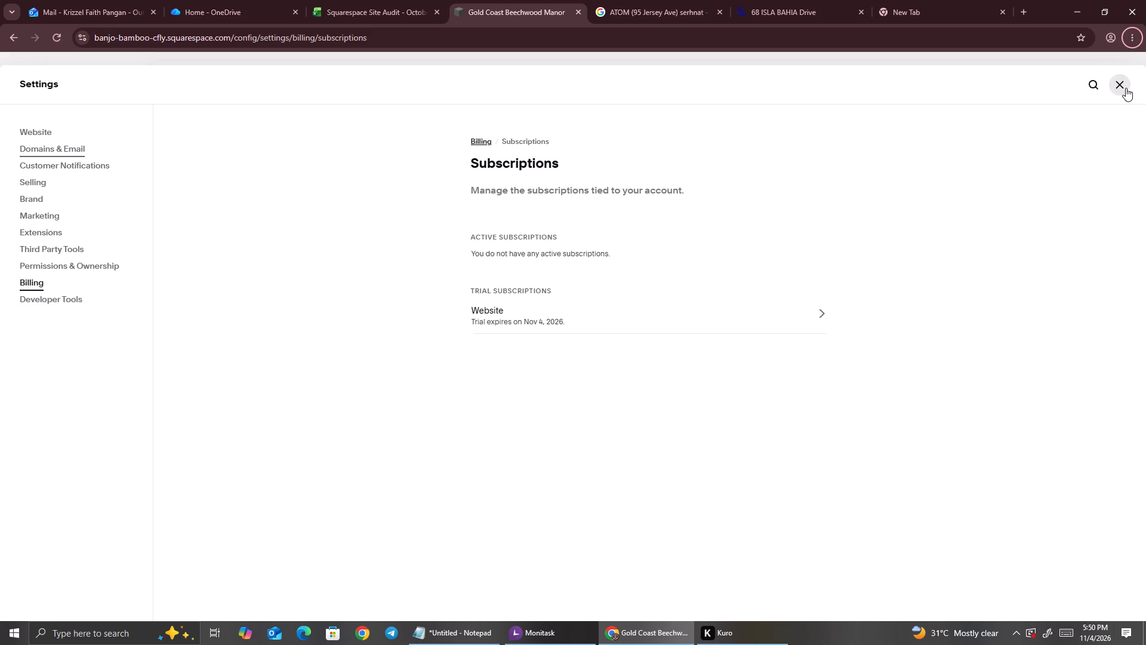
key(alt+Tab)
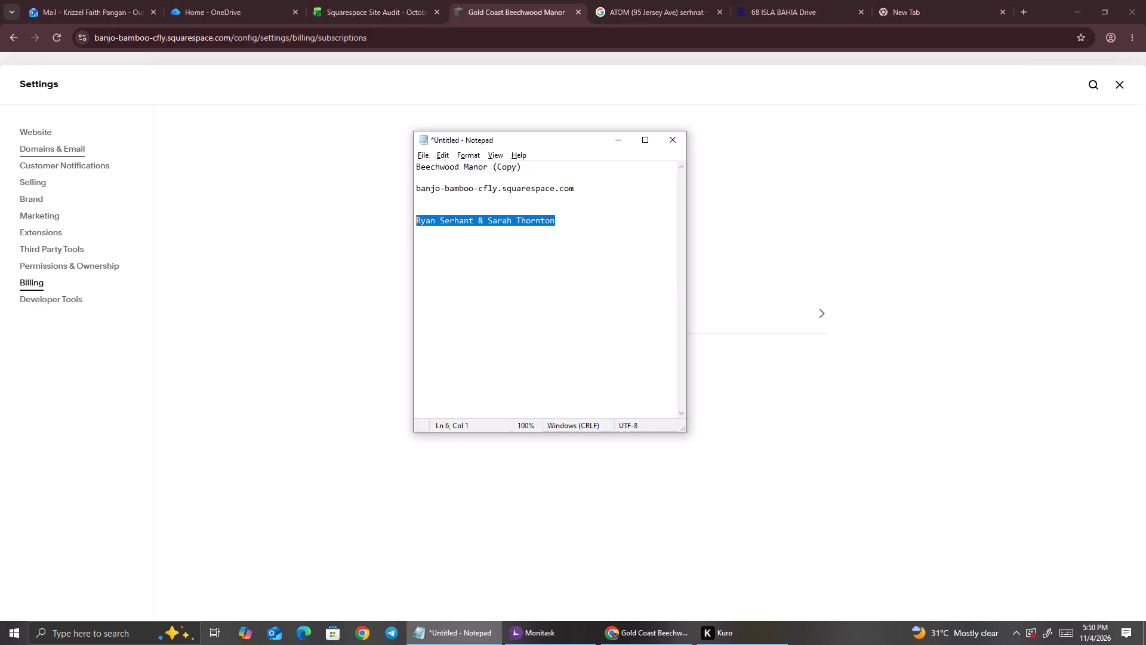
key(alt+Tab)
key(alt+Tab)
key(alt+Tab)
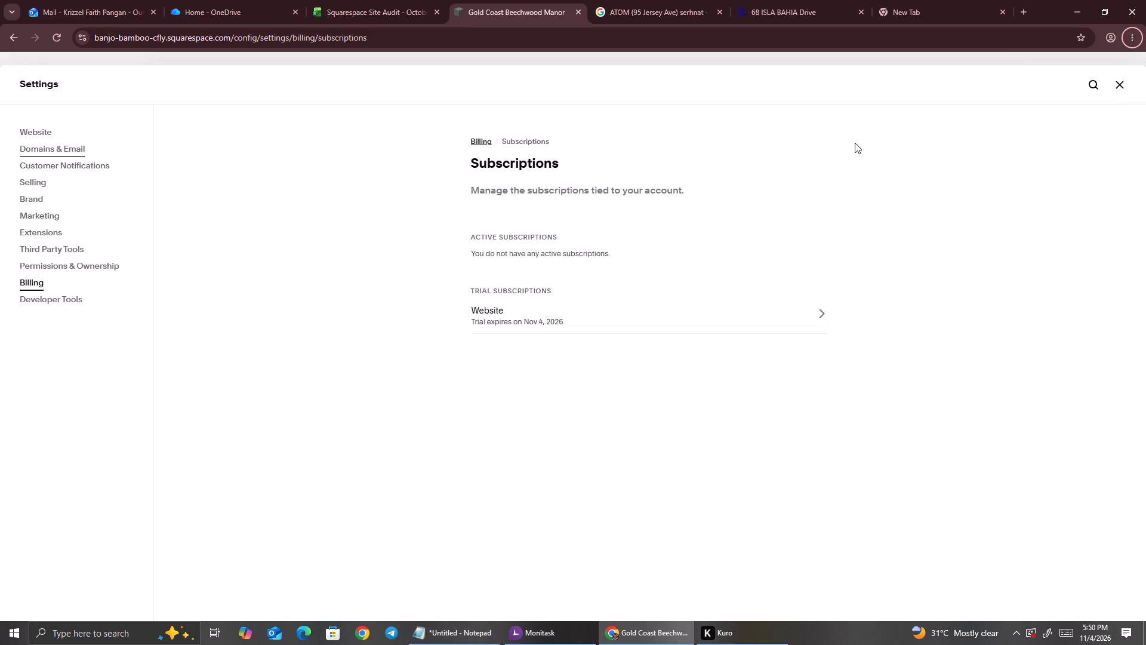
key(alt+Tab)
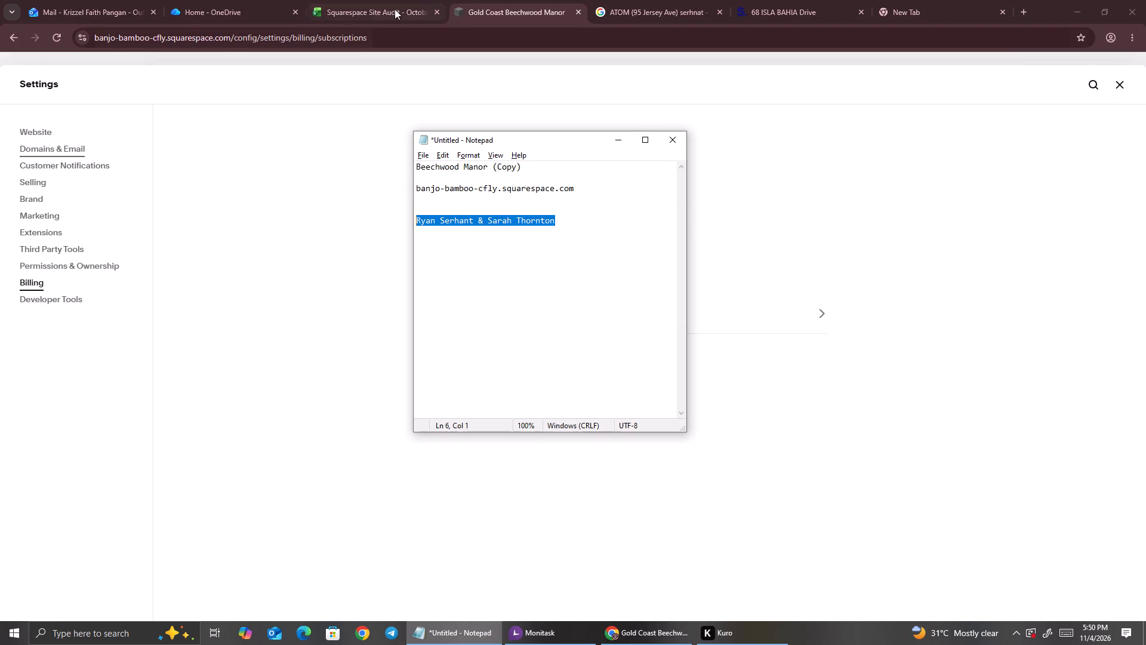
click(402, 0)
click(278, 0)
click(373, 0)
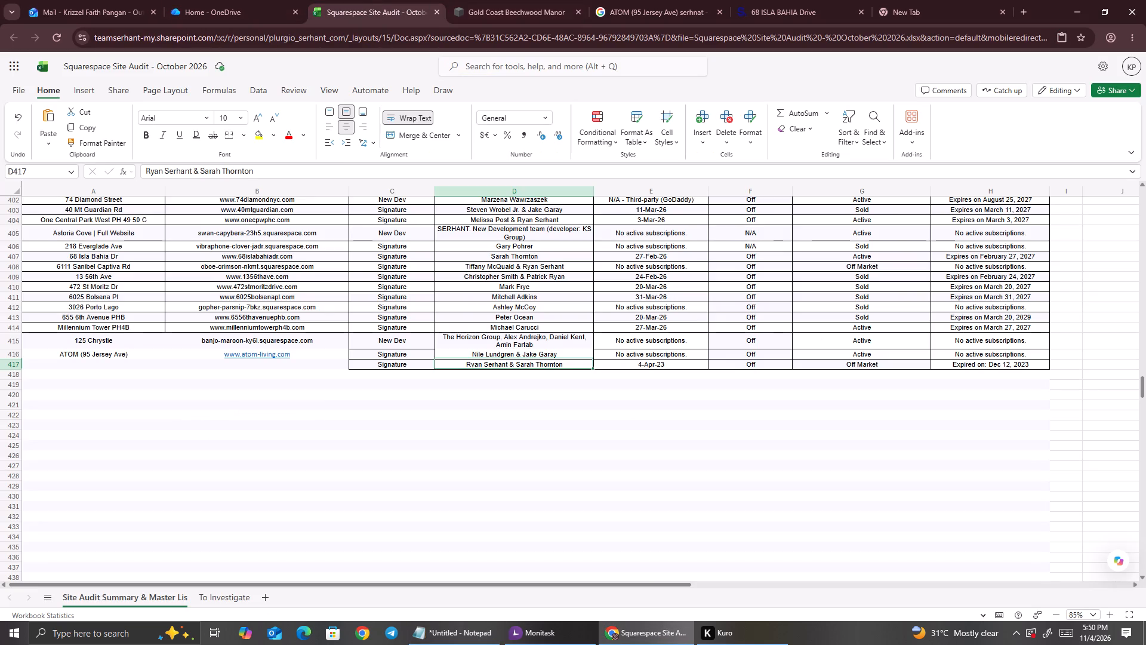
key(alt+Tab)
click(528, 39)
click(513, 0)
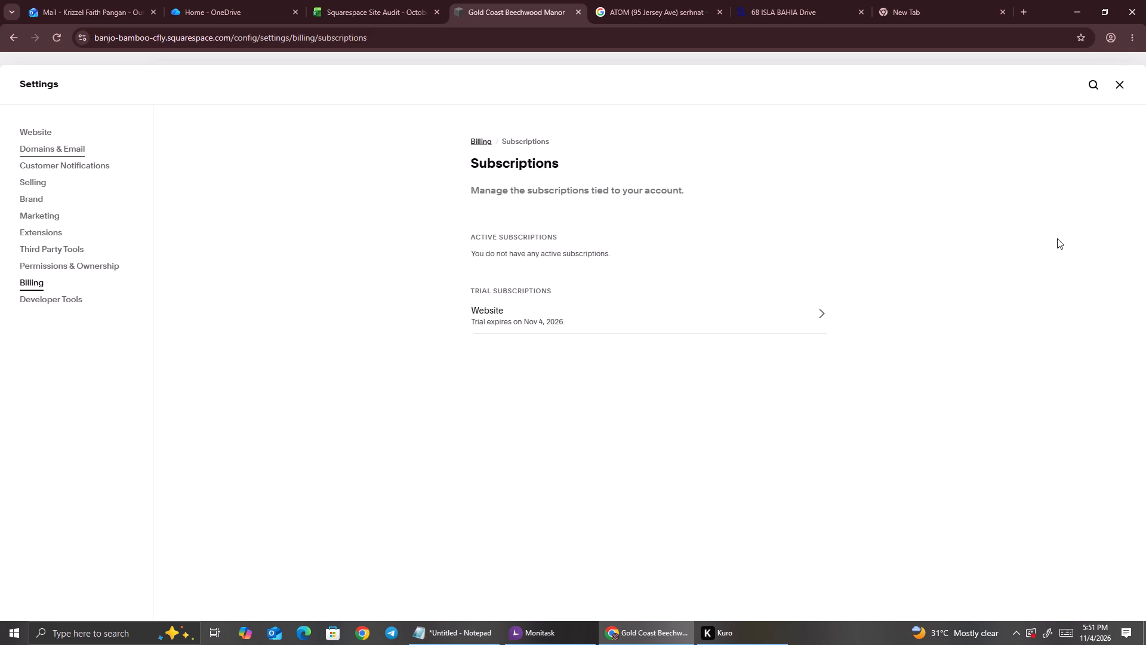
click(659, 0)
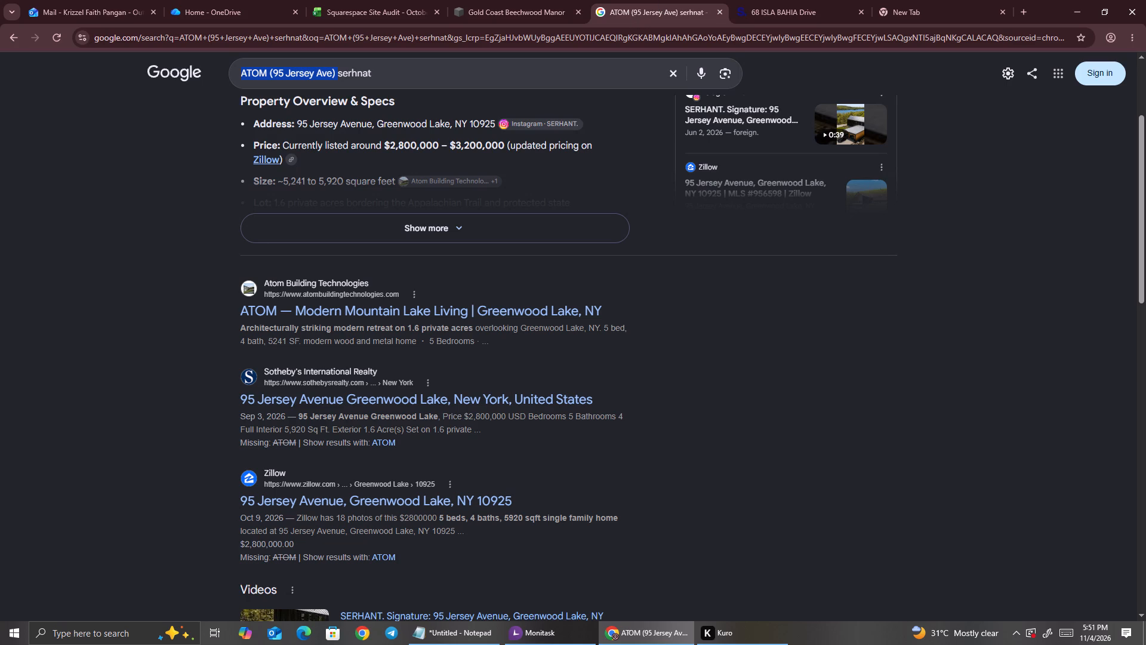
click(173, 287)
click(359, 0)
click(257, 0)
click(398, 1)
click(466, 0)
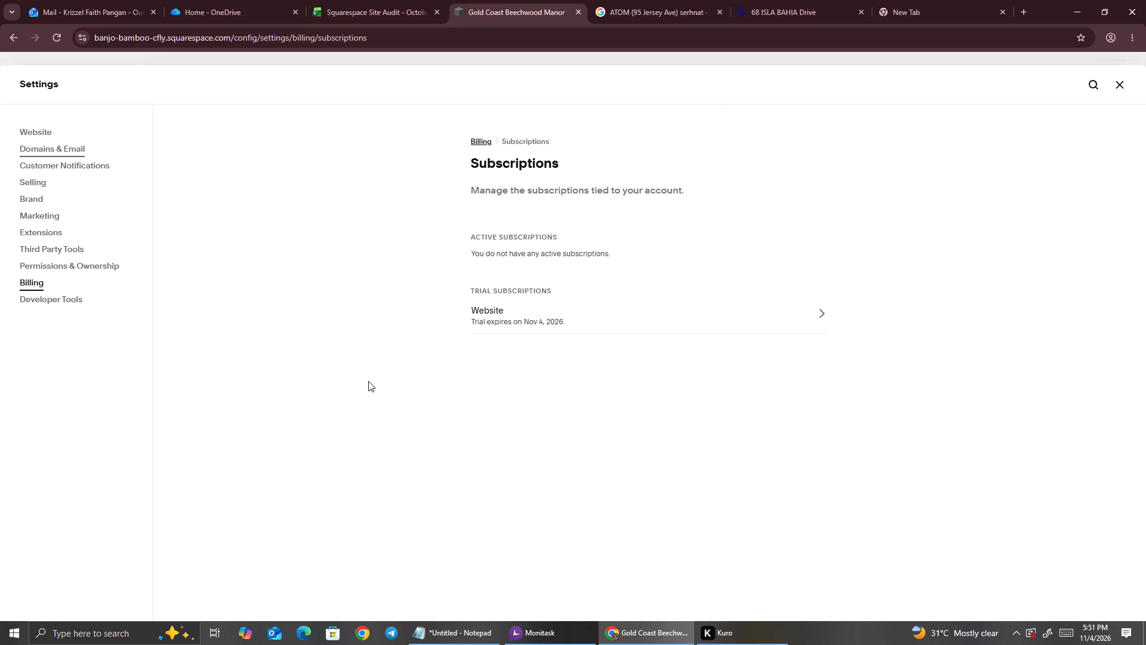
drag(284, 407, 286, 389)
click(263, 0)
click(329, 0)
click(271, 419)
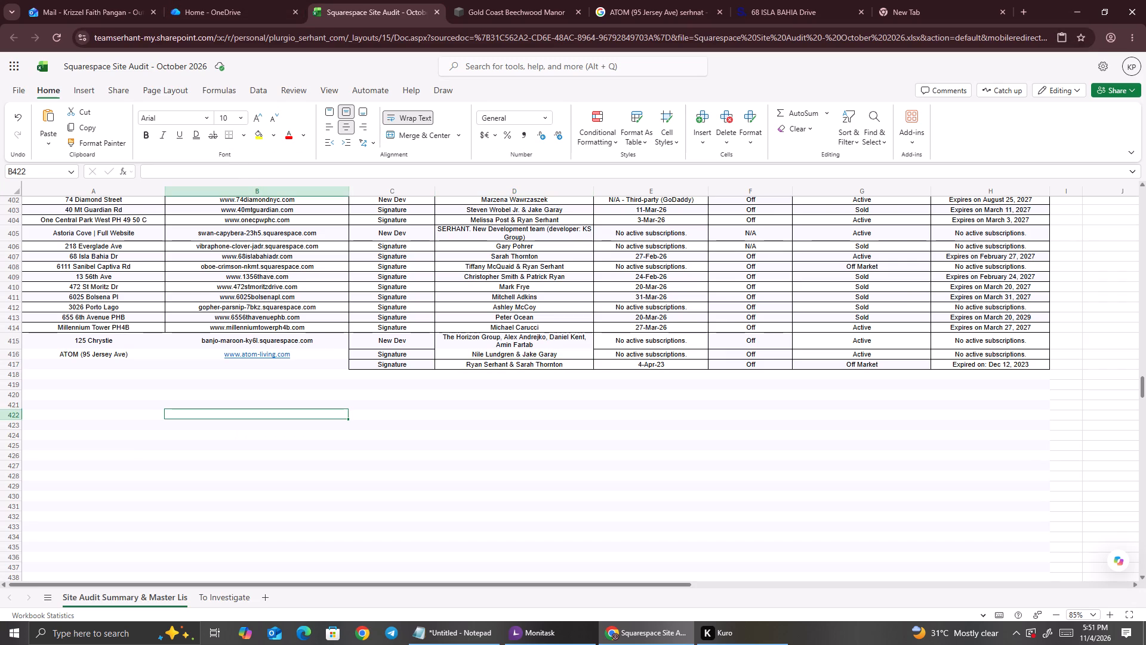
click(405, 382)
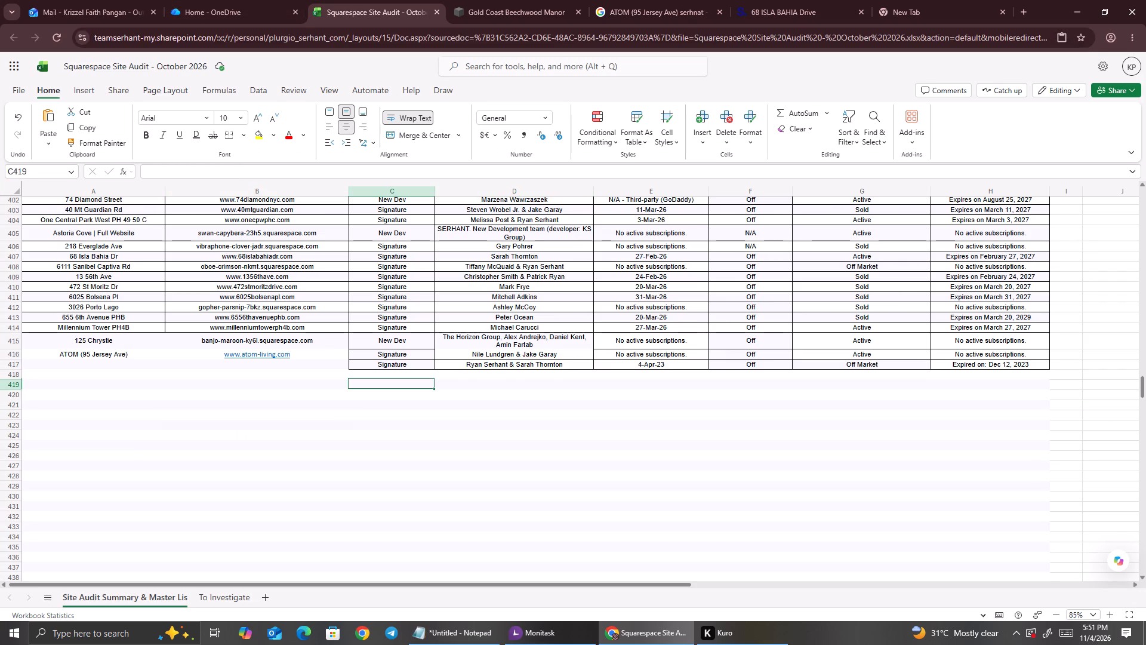
Copy the site name "Beechwood Manor (Copy)" from Notepad into cell A417 of the audit spreadsheet.
click(328, 363)
key(alt+Tab)
click(494, 204)
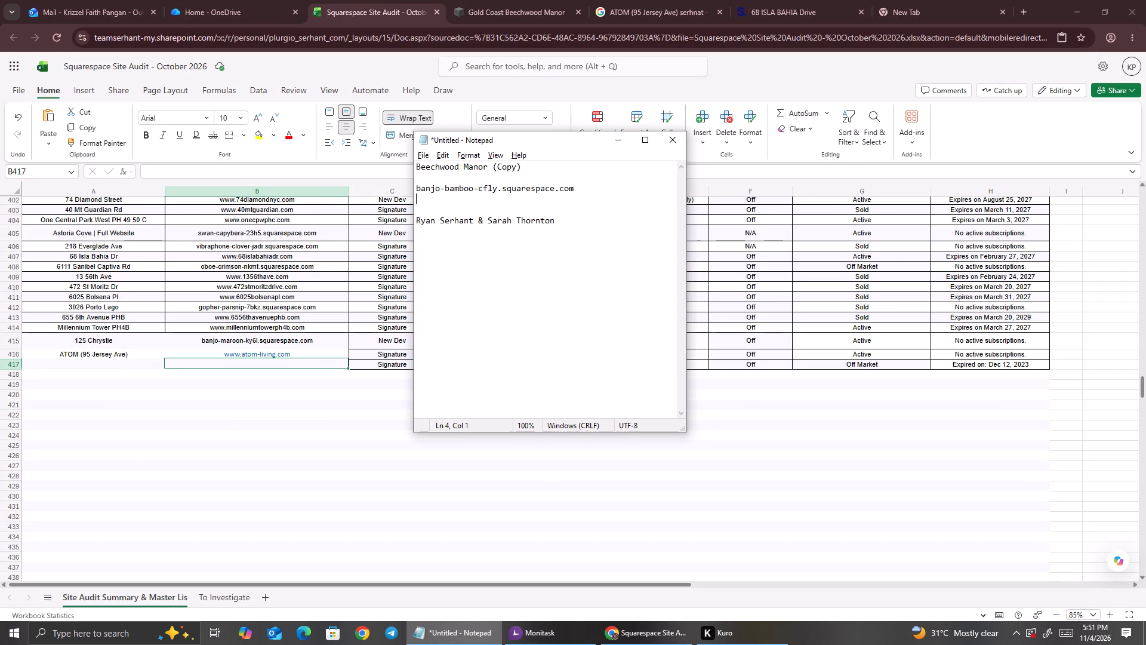
drag(529, 168, 412, 168)
key(ctrl+c)
click(119, 395)
click(115, 361)
key(ctrl+v)
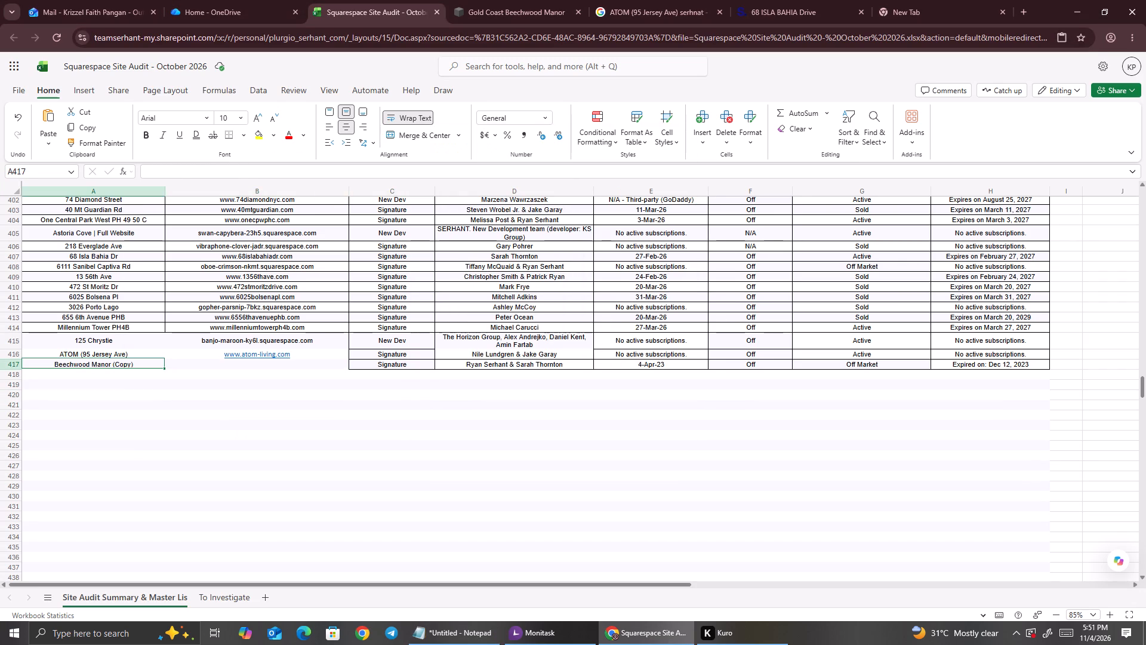
Copy the domain banjo-bamboo-cfly.squarespace.com from Notepad into cell B417 of the audit spreadsheet.
key(alt+Tab)
drag(586, 194, 353, 186)
key(ctrl+c)
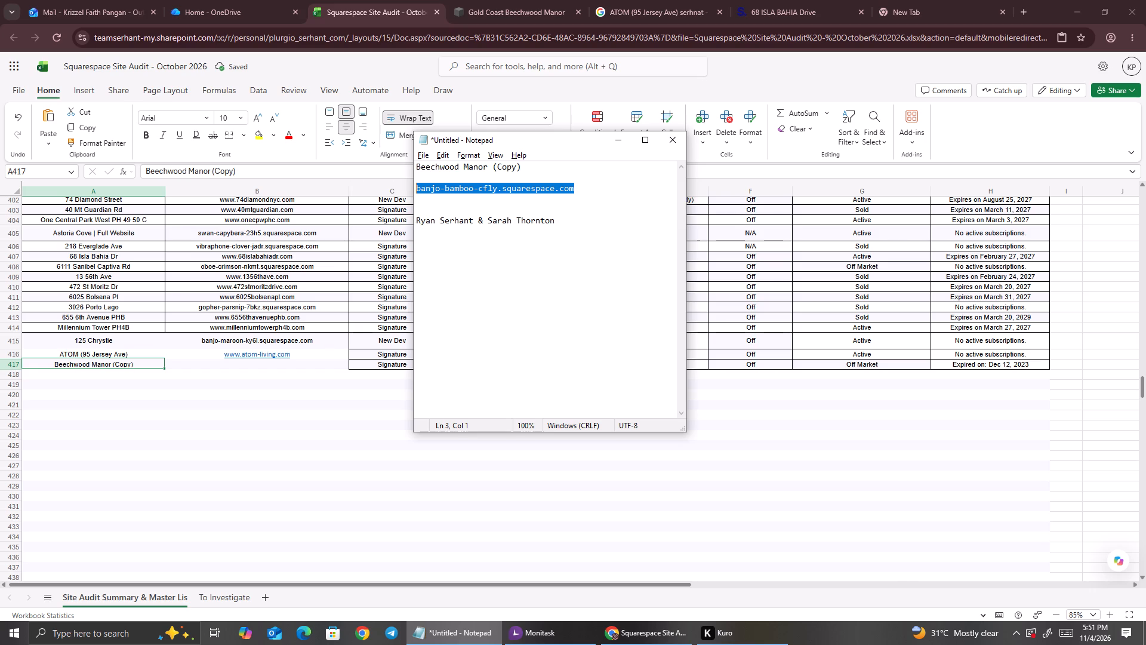
click(303, 383)
click(273, 362)
key(ctrl+v)
click(280, 421)
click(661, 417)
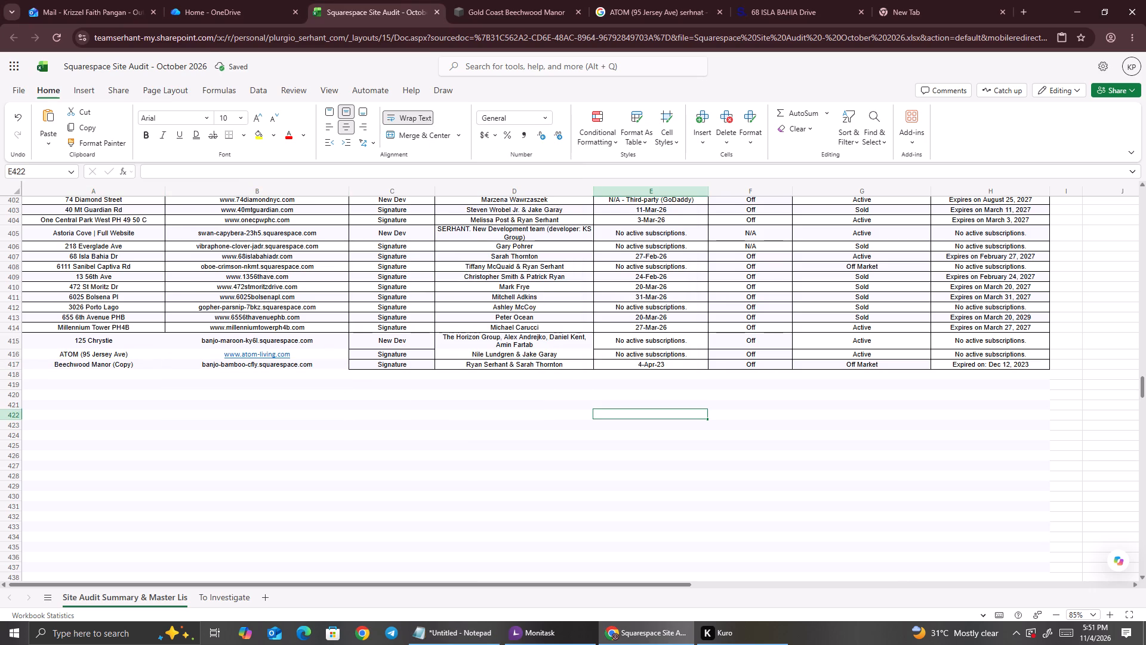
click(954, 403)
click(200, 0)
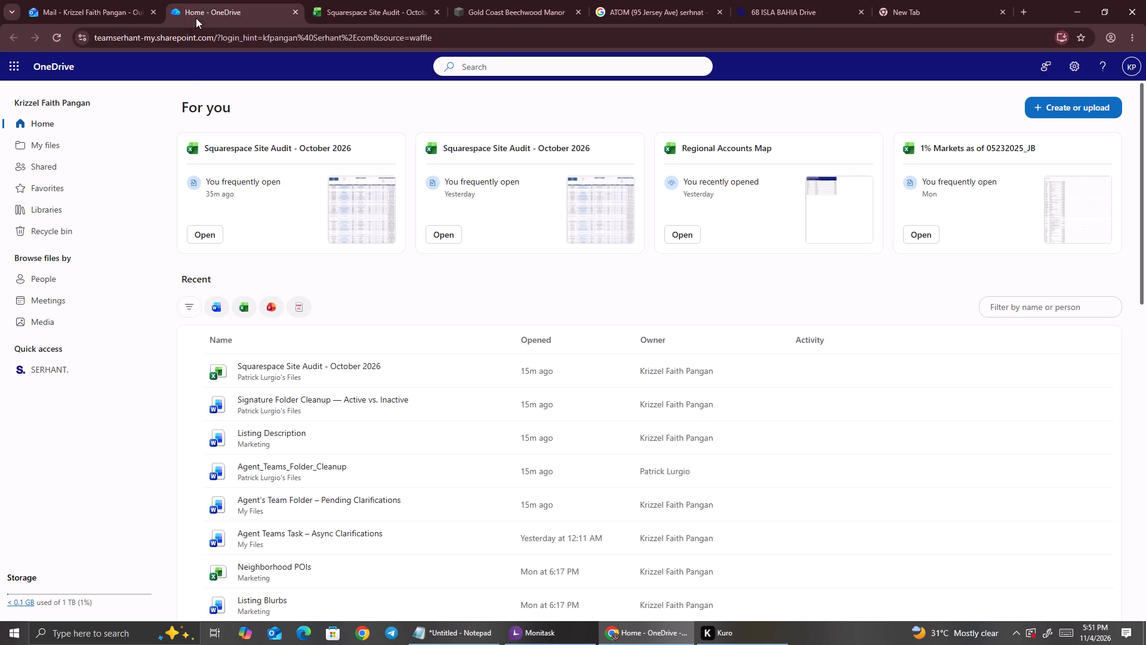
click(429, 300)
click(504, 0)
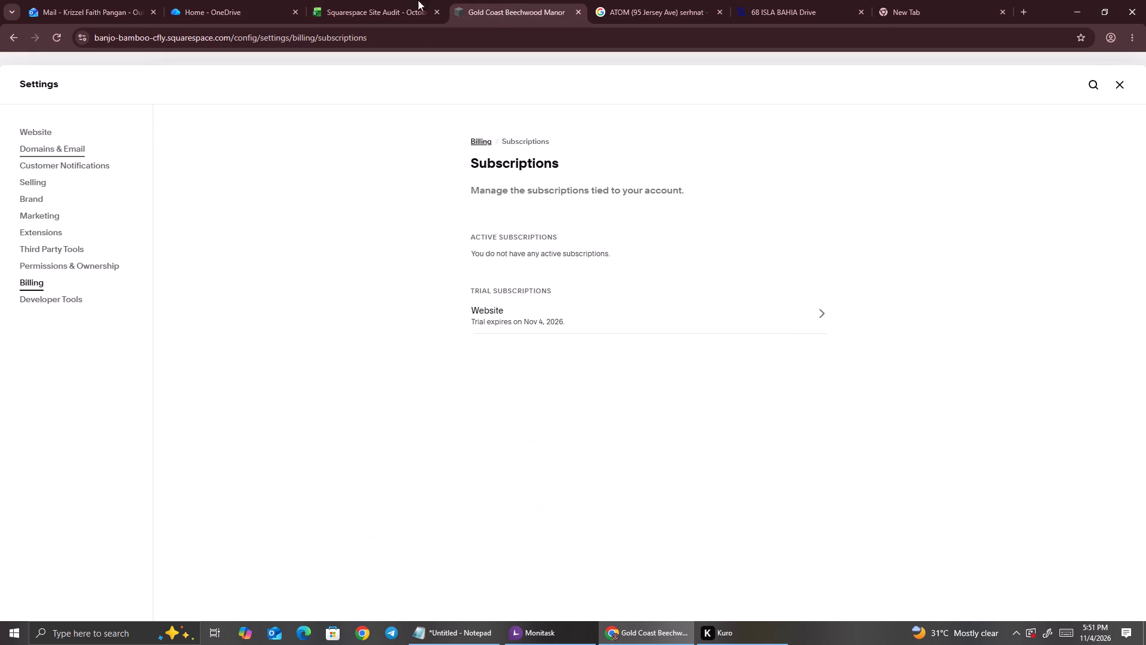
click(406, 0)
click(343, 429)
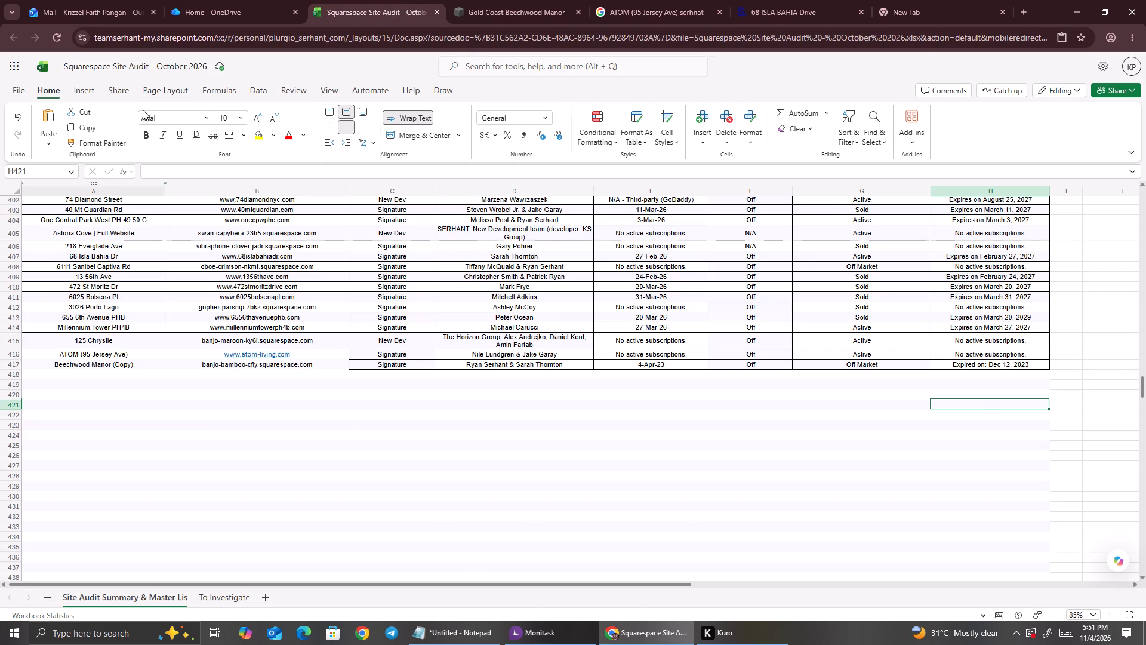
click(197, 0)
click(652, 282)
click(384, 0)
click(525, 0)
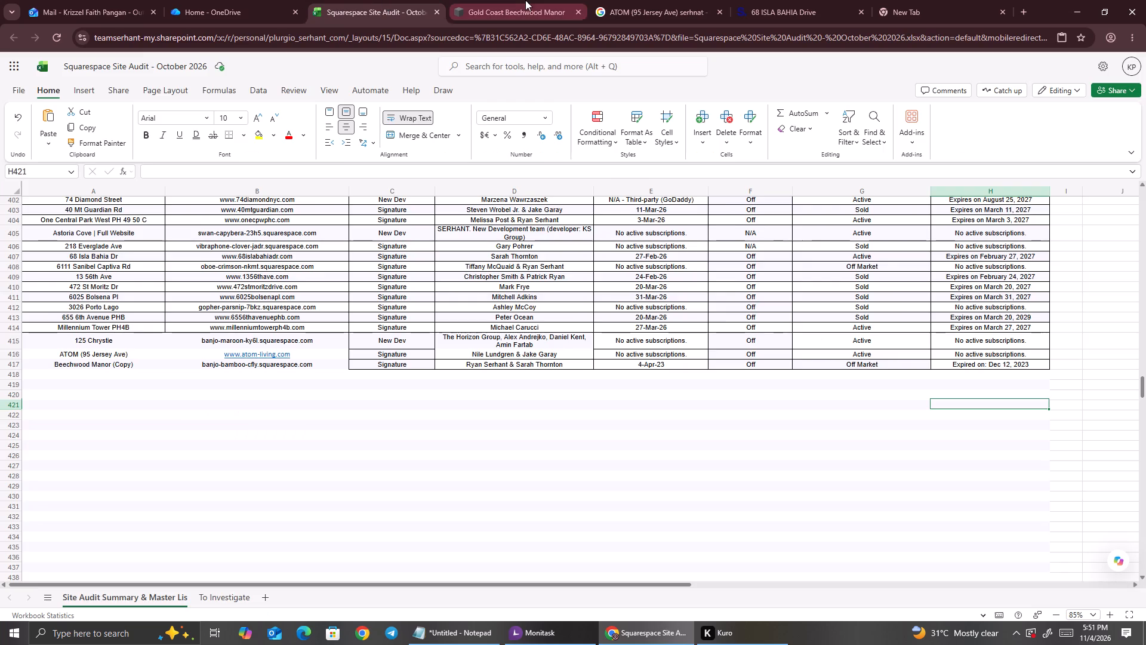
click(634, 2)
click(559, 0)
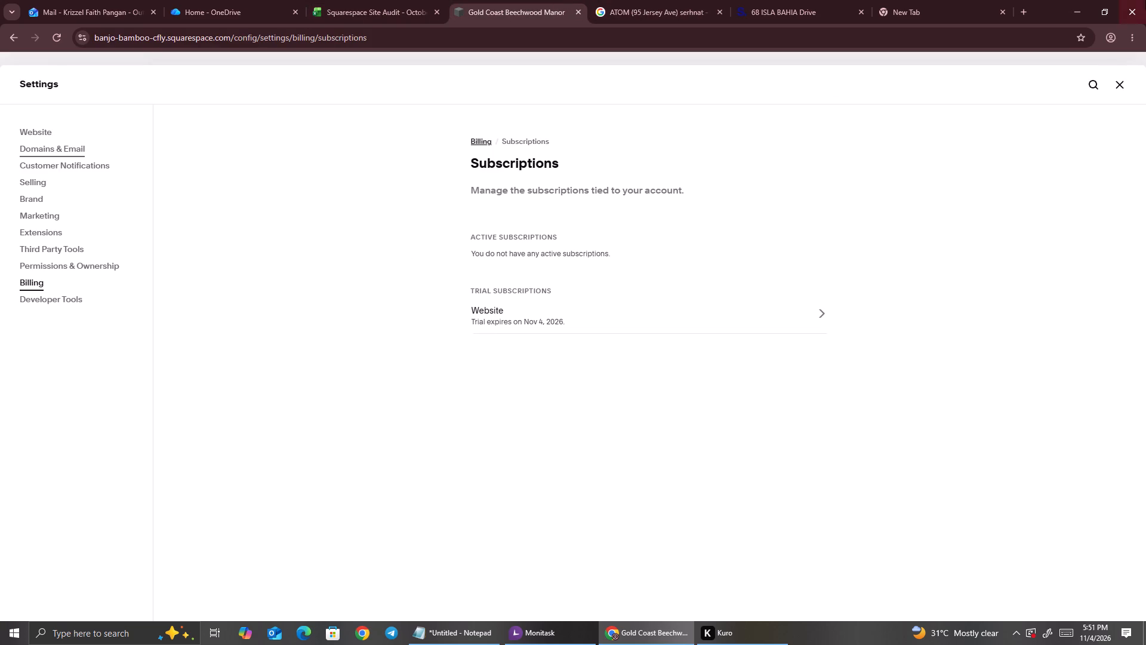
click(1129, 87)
Close the blank new browser tab and return to the October 2026 audit spreadsheet.
click(926, 0)
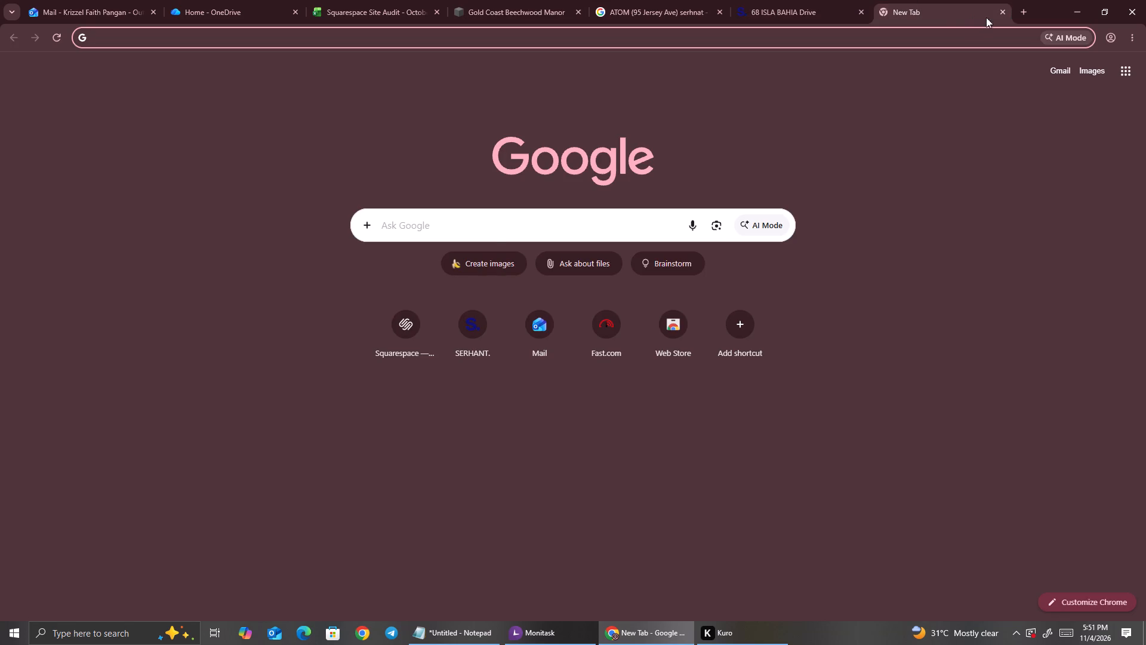
click(999, 13)
click(707, 0)
click(489, 0)
click(363, 0)
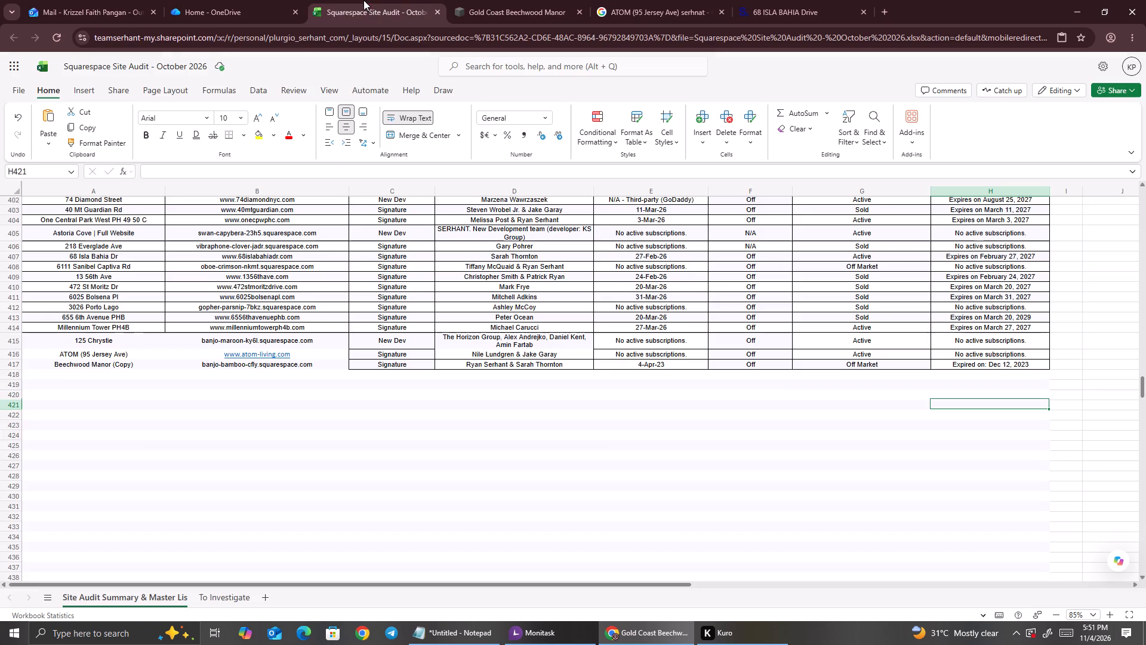
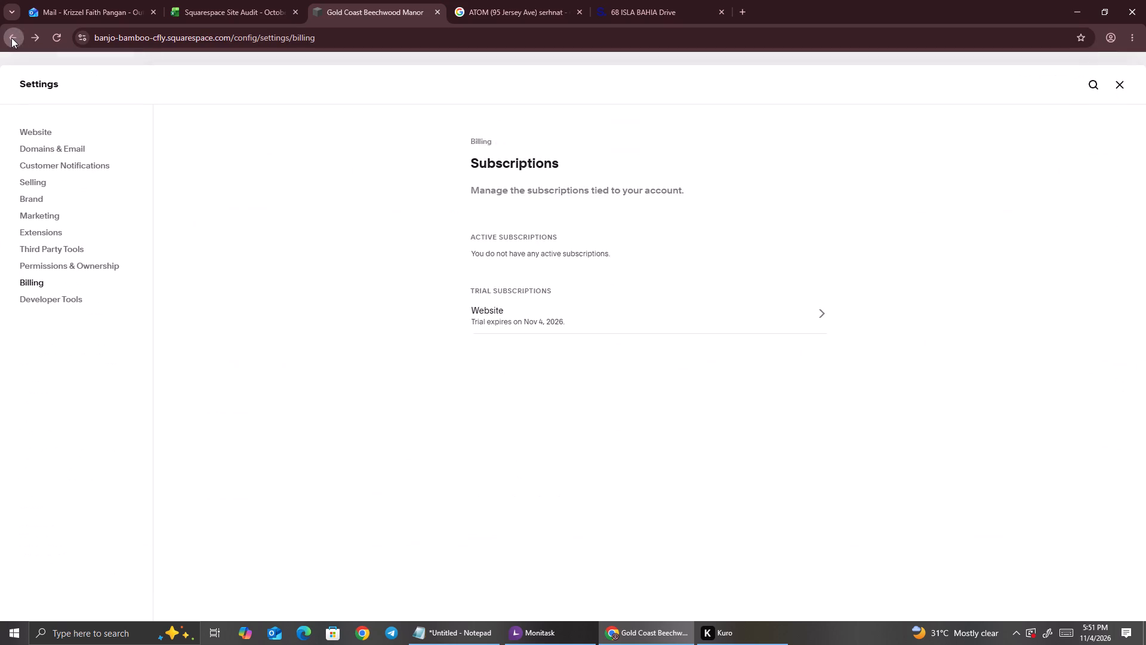
In the audit spreadsheet, copy "No active subscriptions." from E416 into E417 and H417 for Beechwood Manor (Copy).
click(11, 38)
click(11, 38)
click(11, 38)
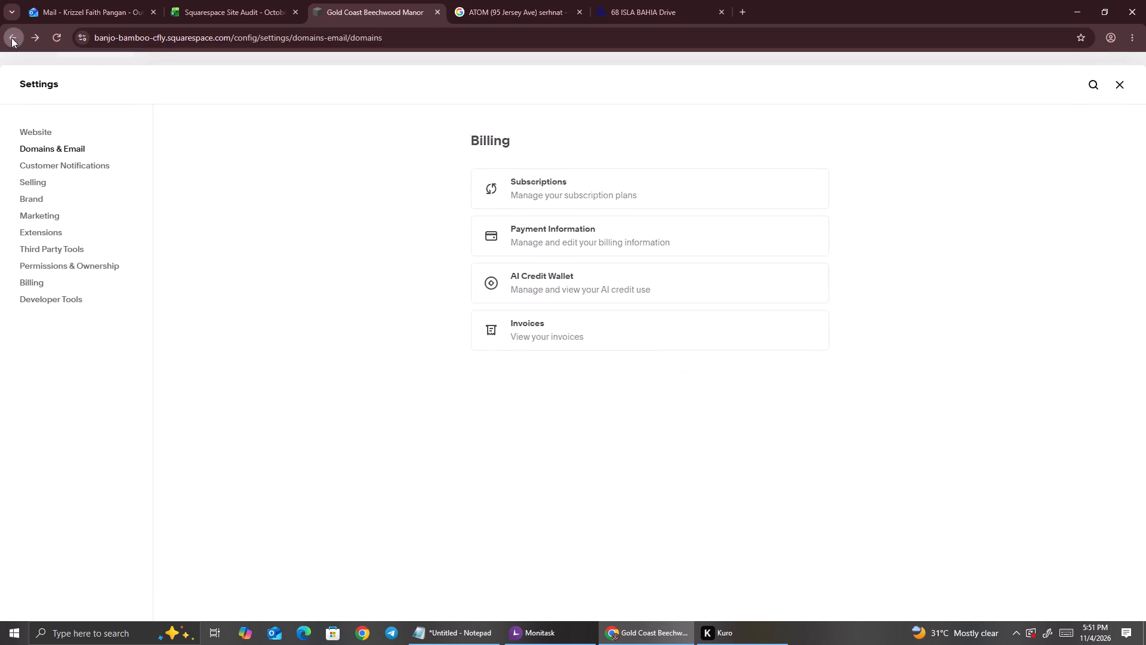
click(11, 38)
click(11, 38)
click(215, 0)
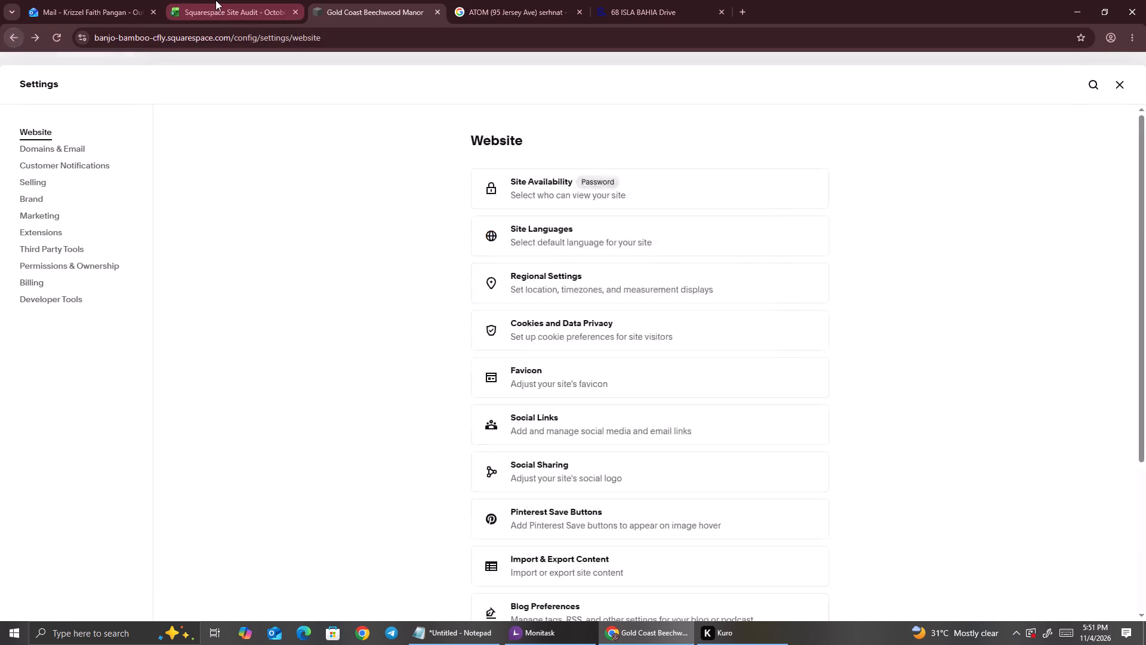
click(760, 429)
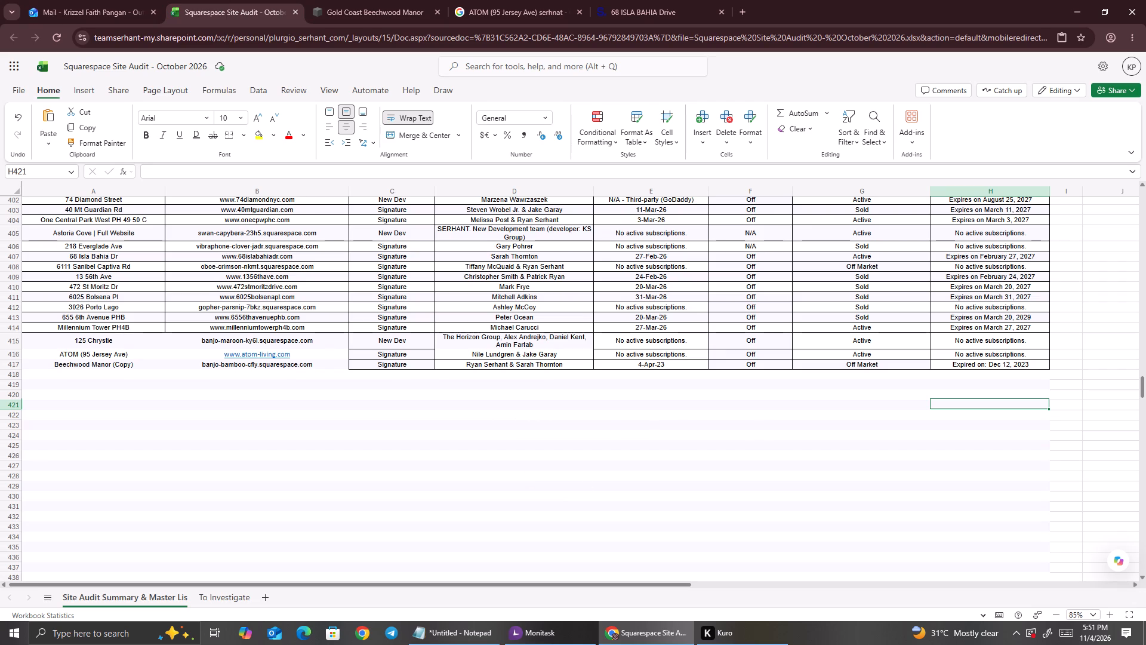
click(649, 353)
key(ctrl+c)
click(657, 368)
key(ctrl+v)
click(1027, 370)
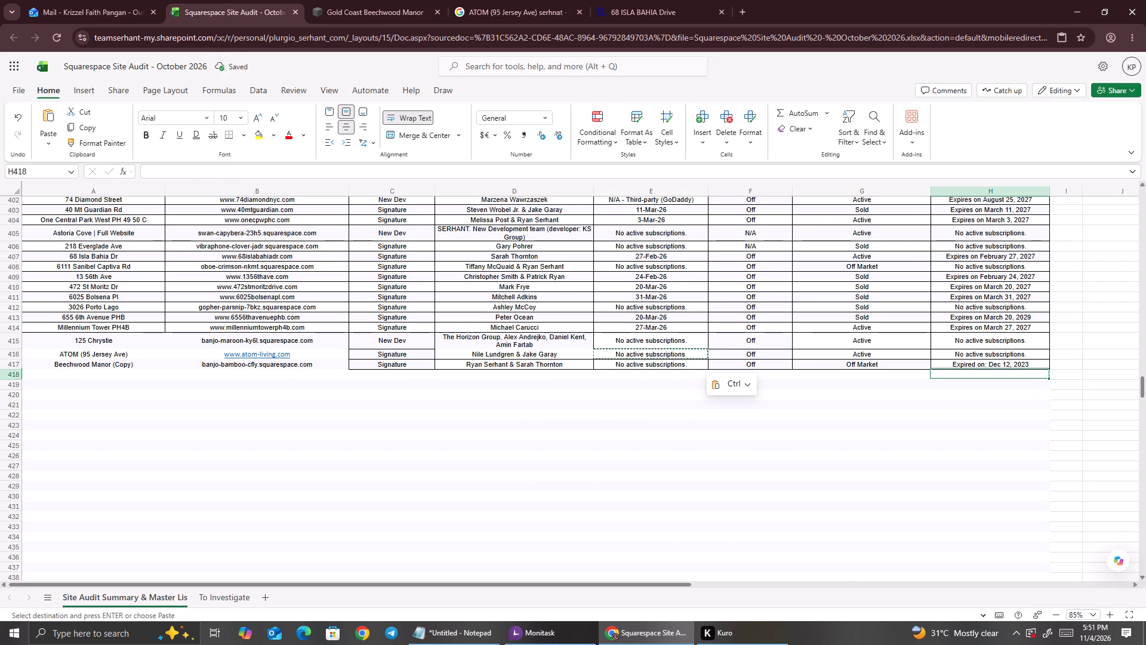
click(1024, 365)
click(1024, 362)
key(ctrl+v)
Set Beechwood Manor (Copy)'s status in cell G417 to Active.
click(891, 367)
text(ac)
click(833, 378)
click(765, 408)
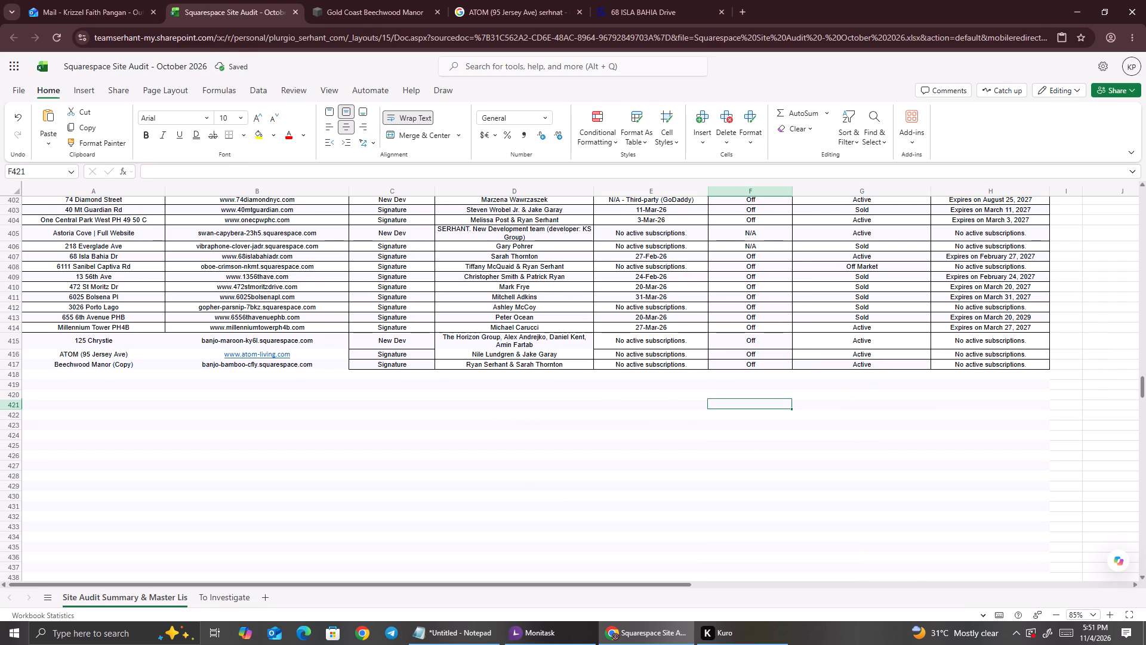
Replace the Notepad contents with the site name "Ducks Landing" copied from the Squarespace dashboard.
click(320, 0)
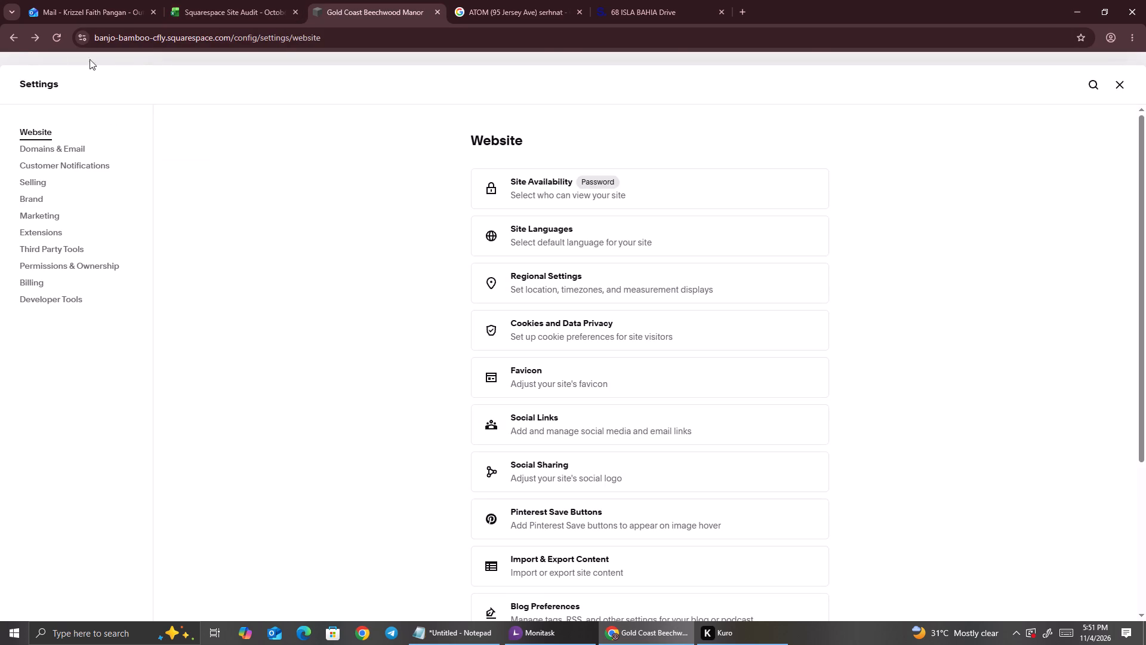
click(14, 45)
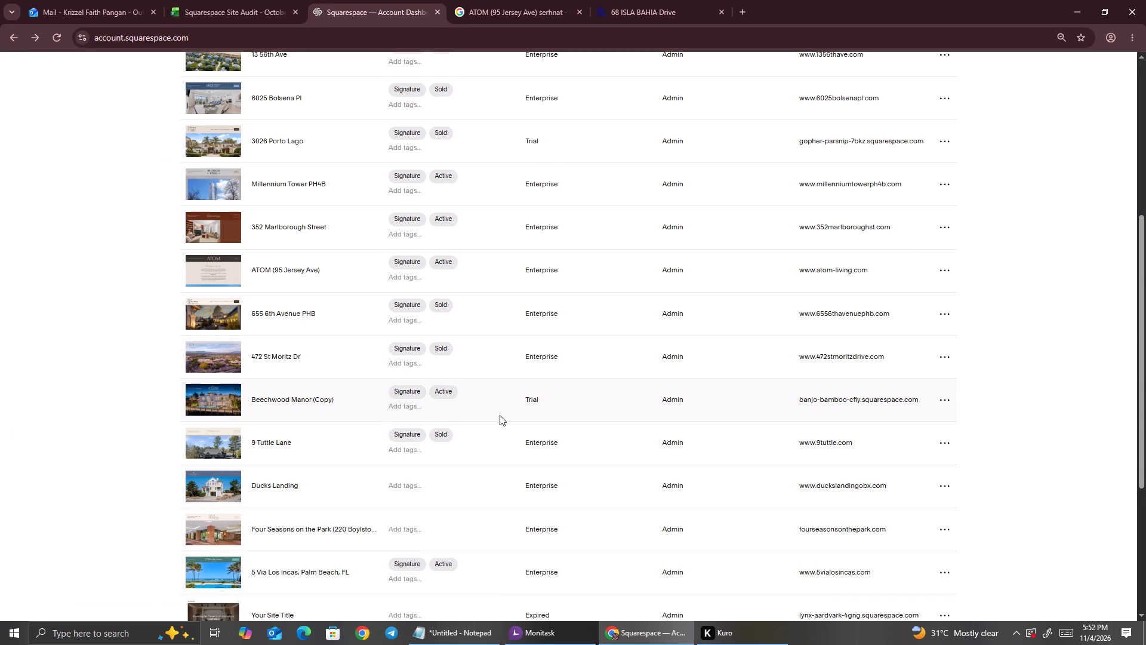
drag(310, 487, 245, 487)
key(ctrl+c)
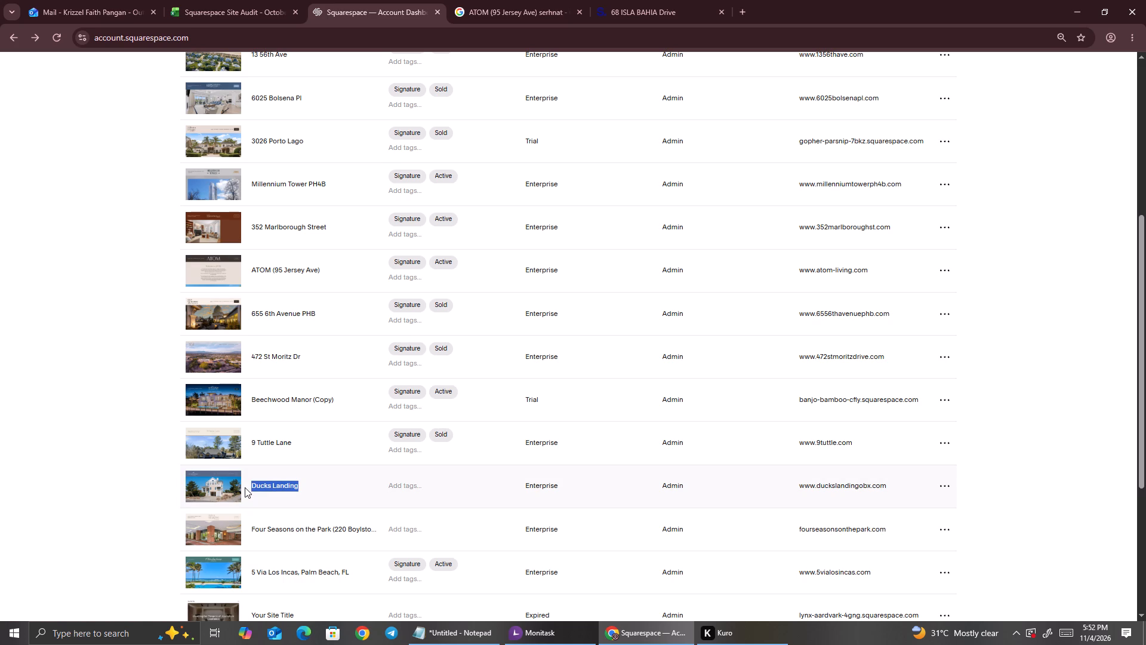
key(ctrl+c)
key(ctrl+c)
key(alt+Tab)
key(ctrl+a)
key(ctrl+v)
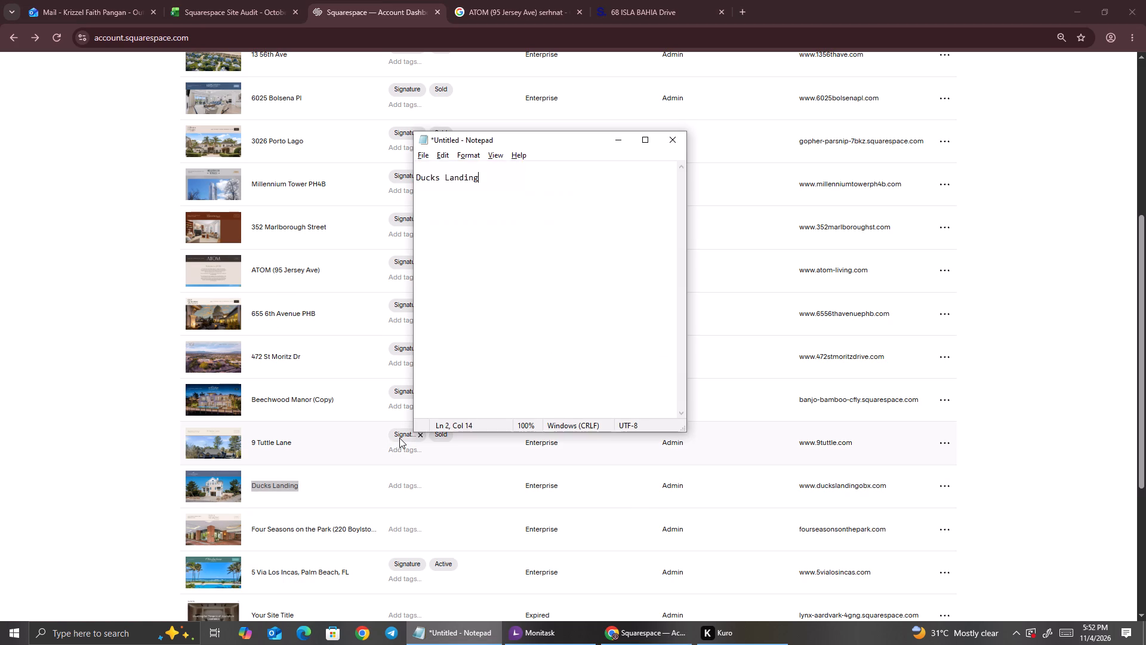
key(alt+Tab)
drag(790, 485, 895, 486)
key(ctrl+c)
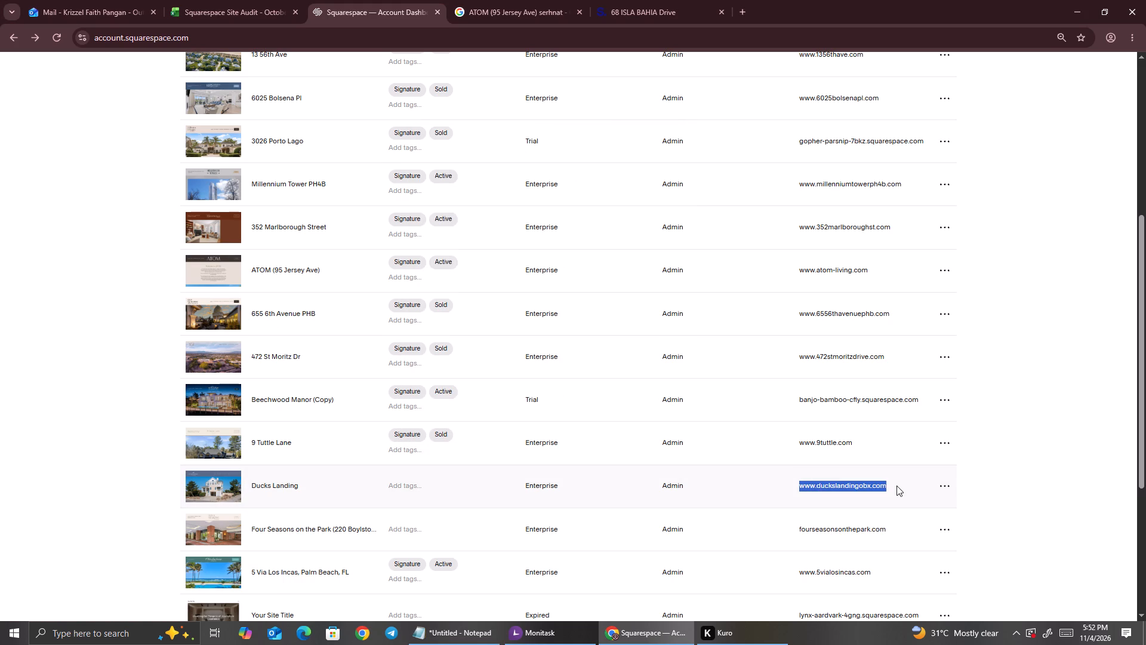
key(alt+Tab)
key(Return)
key(ctrl+v)
Open the site settings for Ducks Landing from the Squarespace dashboard.
key(alt+Tab)
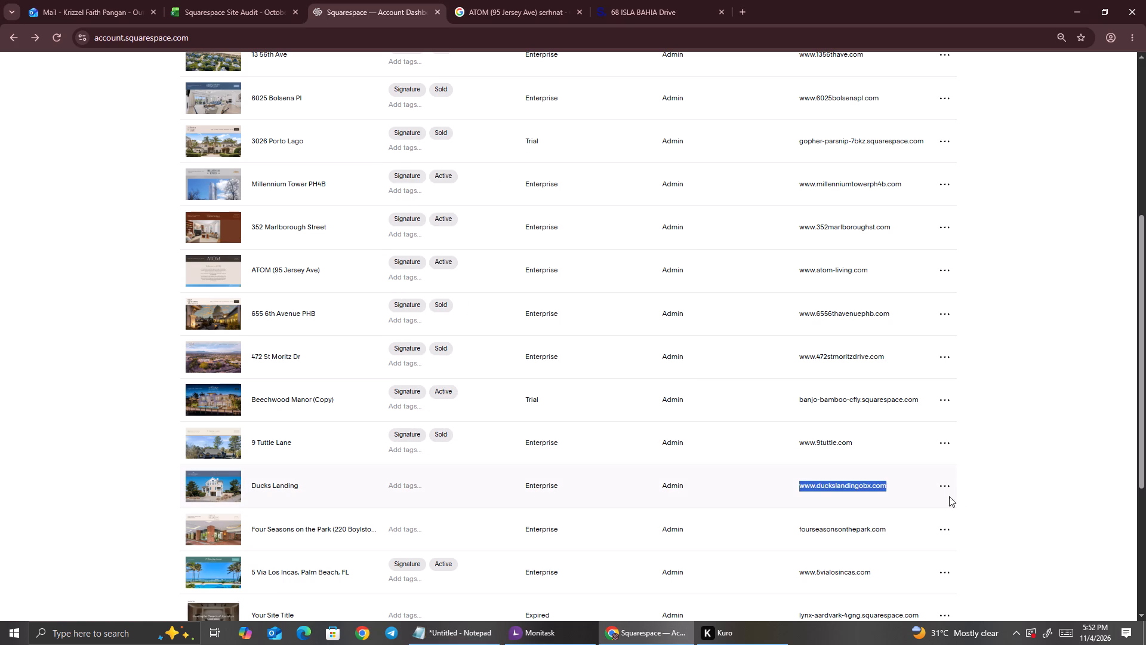
click(946, 490)
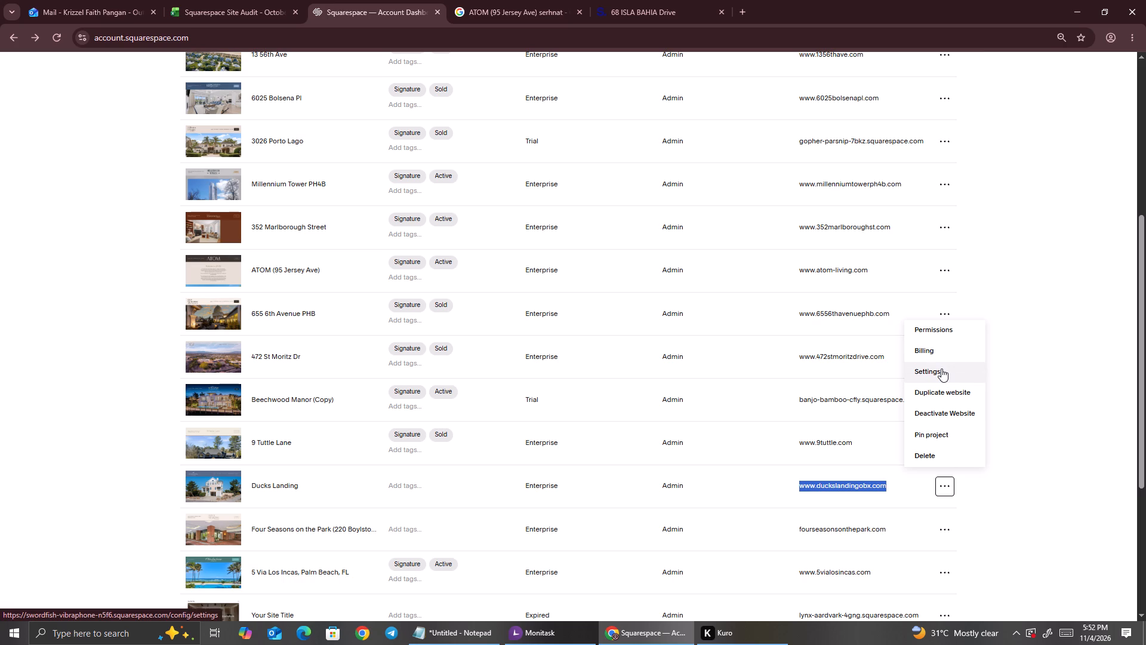
Return to the serhant.com home page and search its listings for "Ducks Landing" using the name from Notepad.
click(535, 6)
click(661, 0)
key(alt+Tab)
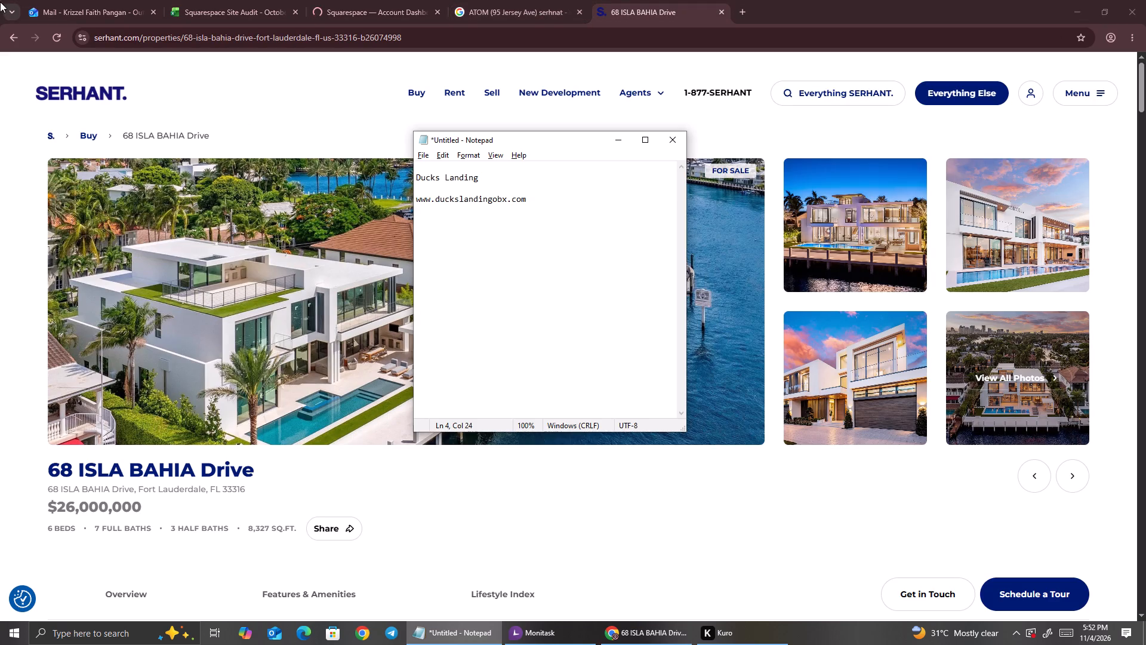
click(7, 27)
click(21, 32)
key(alt+Tab)
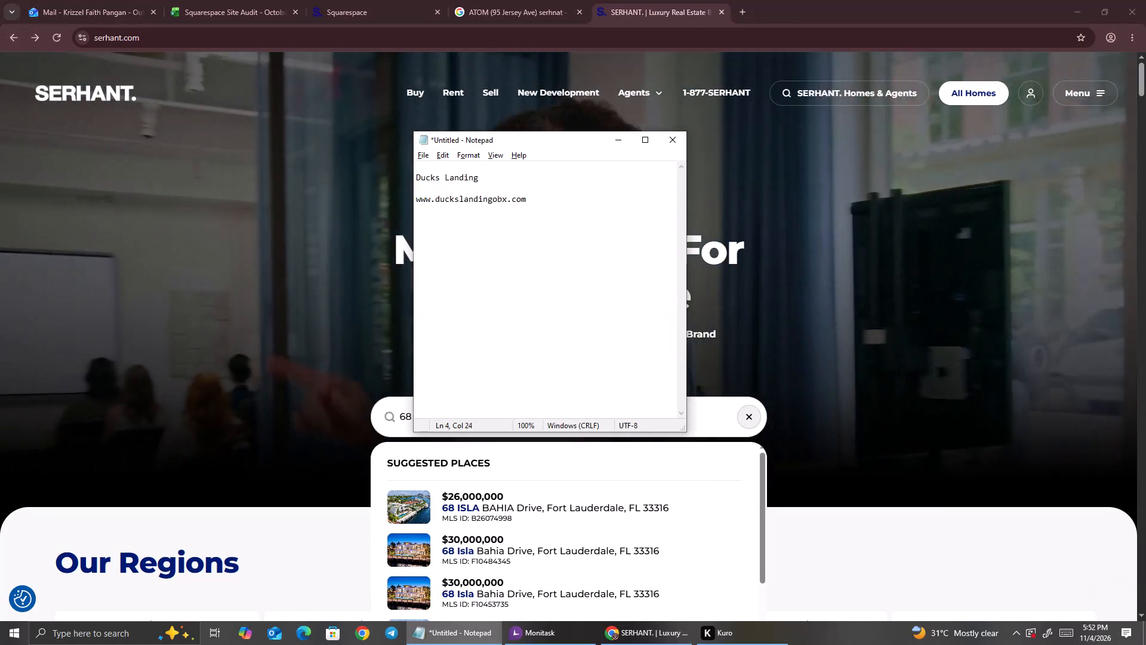
drag(487, 180, 343, 182)
key(ctrl+c)
click(410, 415)
click(399, 415)
key(ctrl+a)
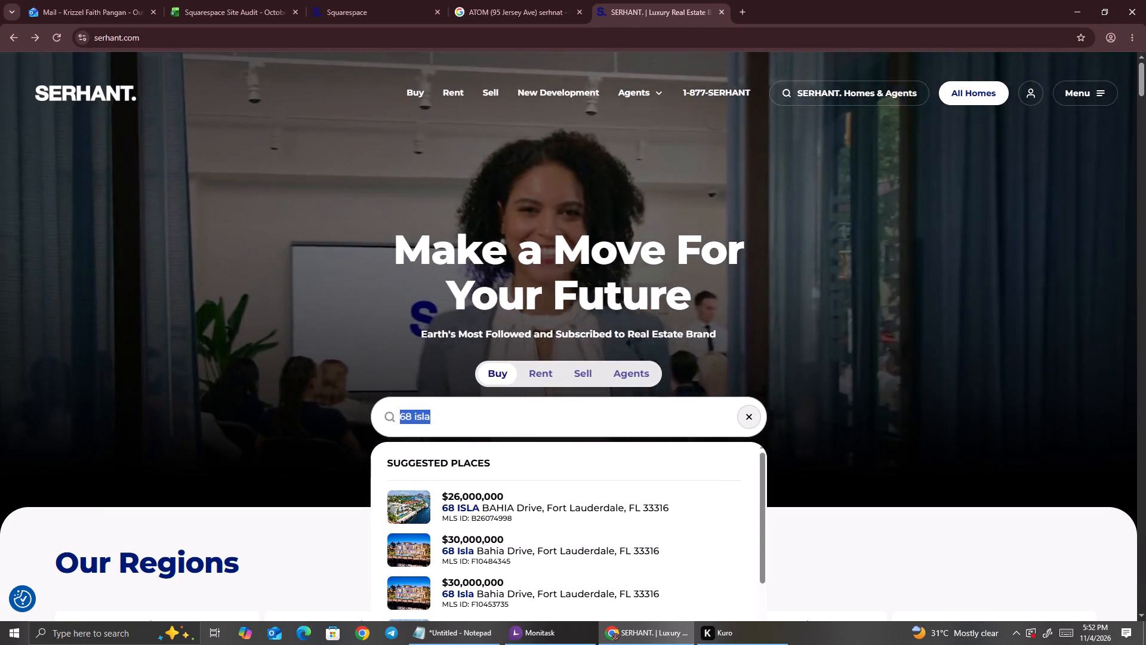
key(ctrl+v)
key(Return)
Copy the duckslandingobx.com renewal date, March 20, 2027, from its Squarespace domain details into Notepad.
click(354, 0)
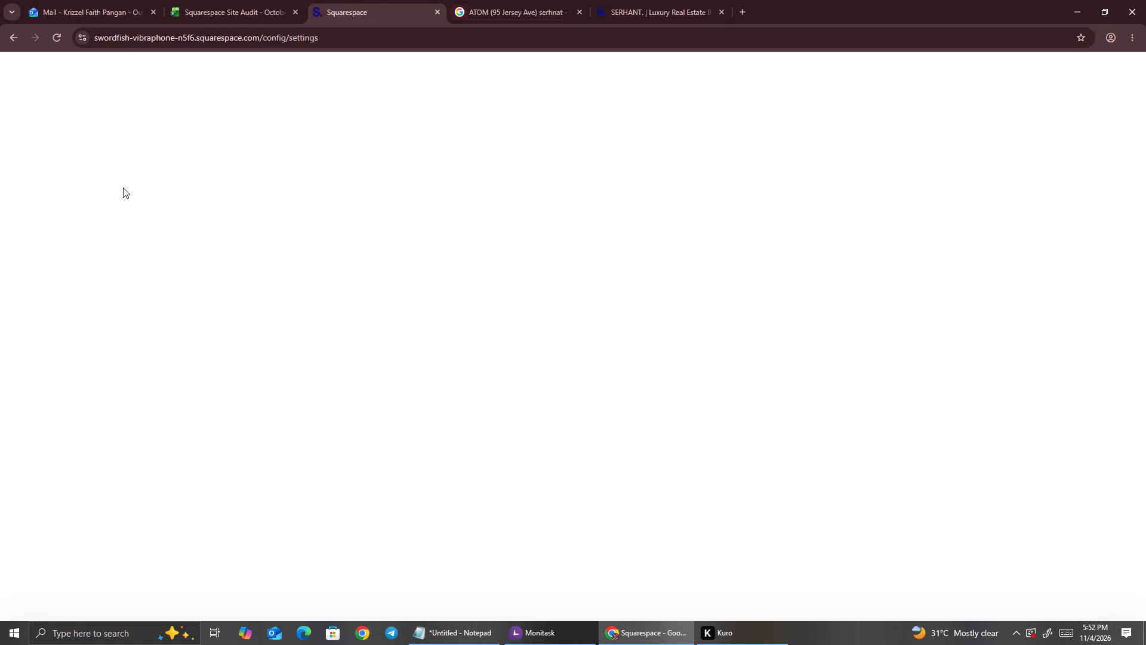
click(41, 148)
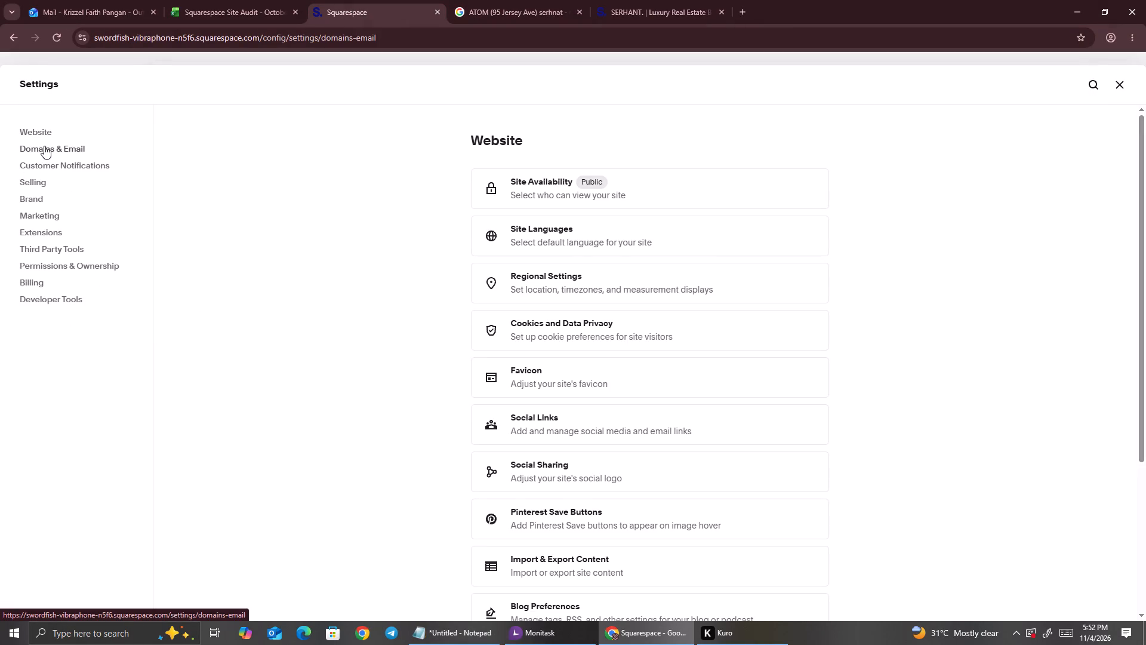
click(572, 183)
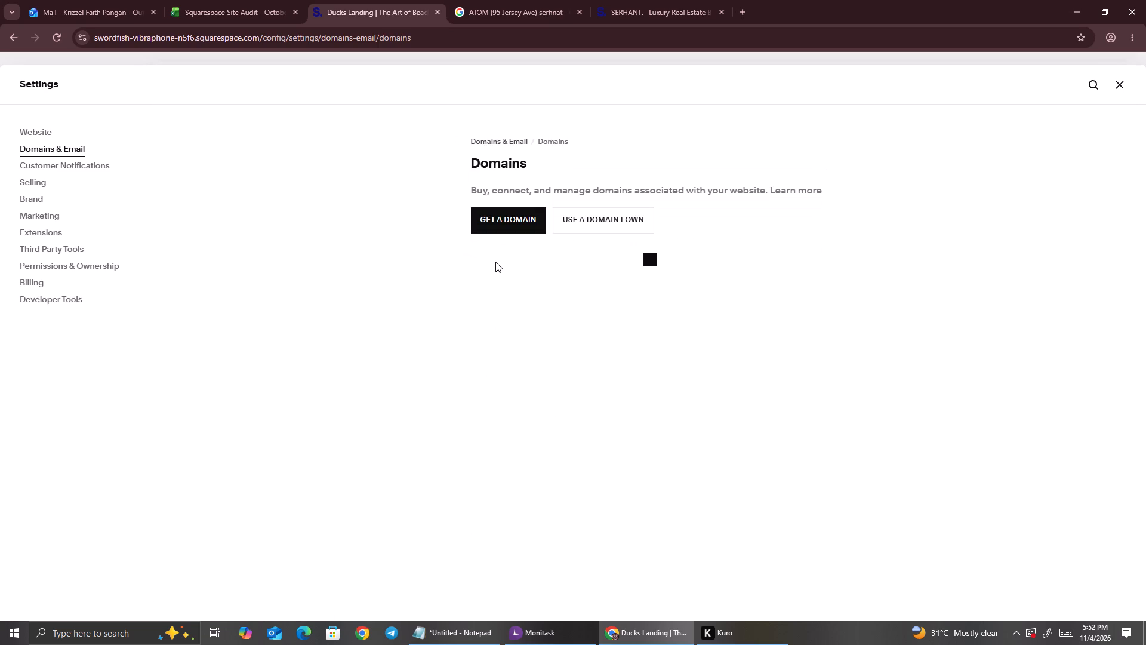
click(609, 278)
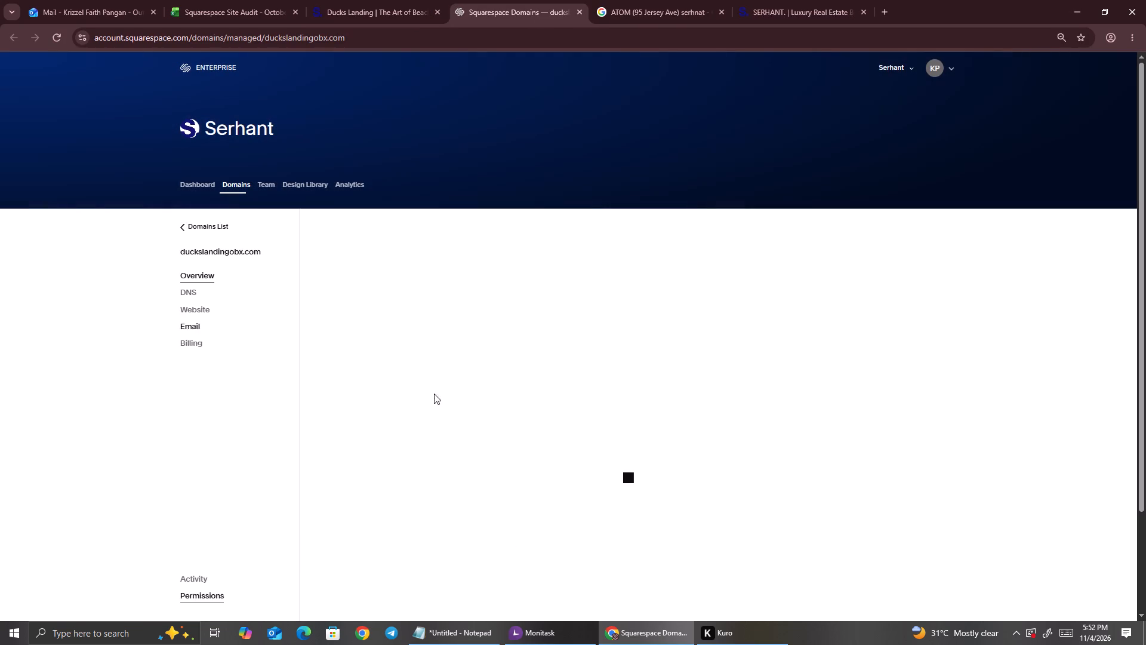
drag(371, 301, 285, 303)
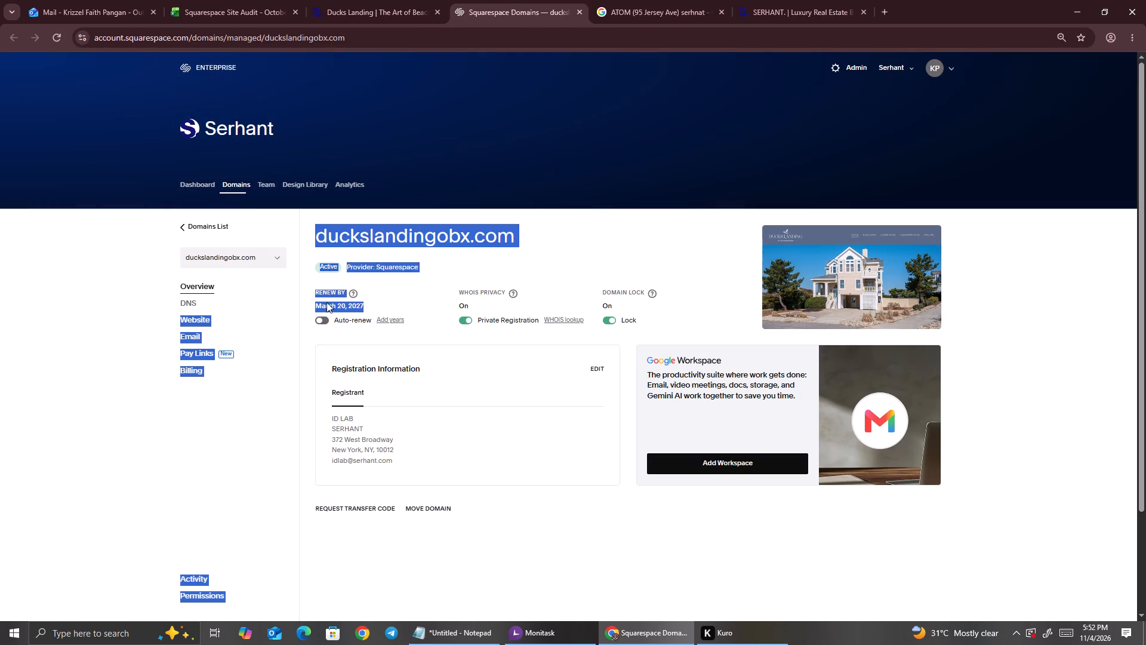
click(378, 300)
click(371, 305)
drag(369, 306, 307, 305)
key(ctrl+c)
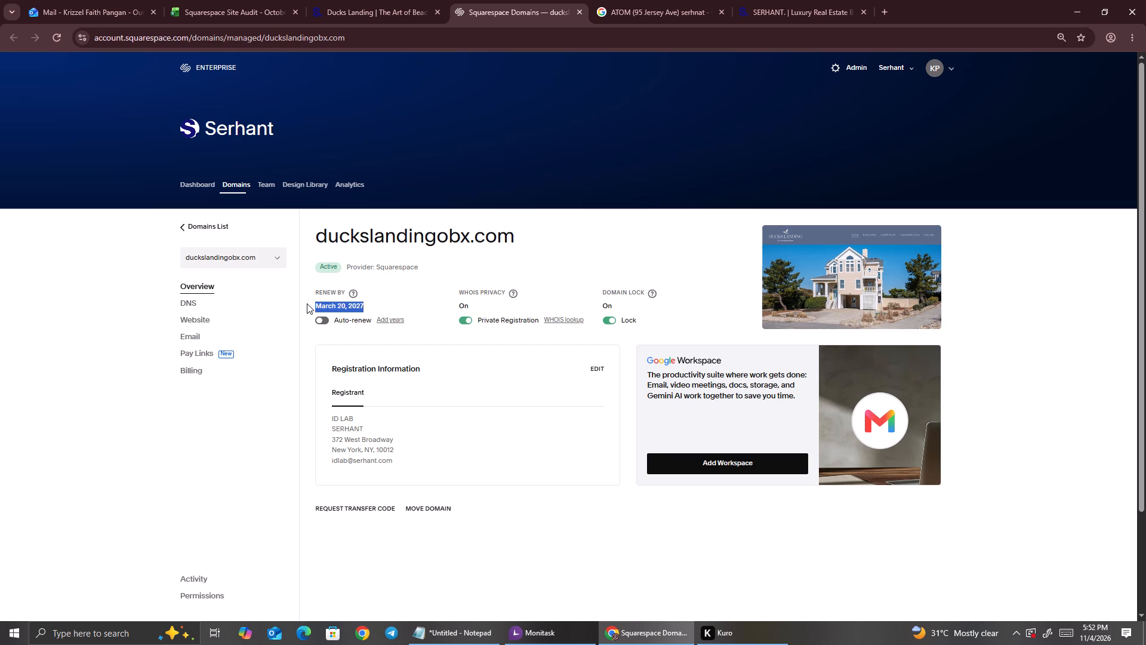
key(alt+Tab)
click(538, 291)
key(Return)
key(Return)
key(ctrl+v)
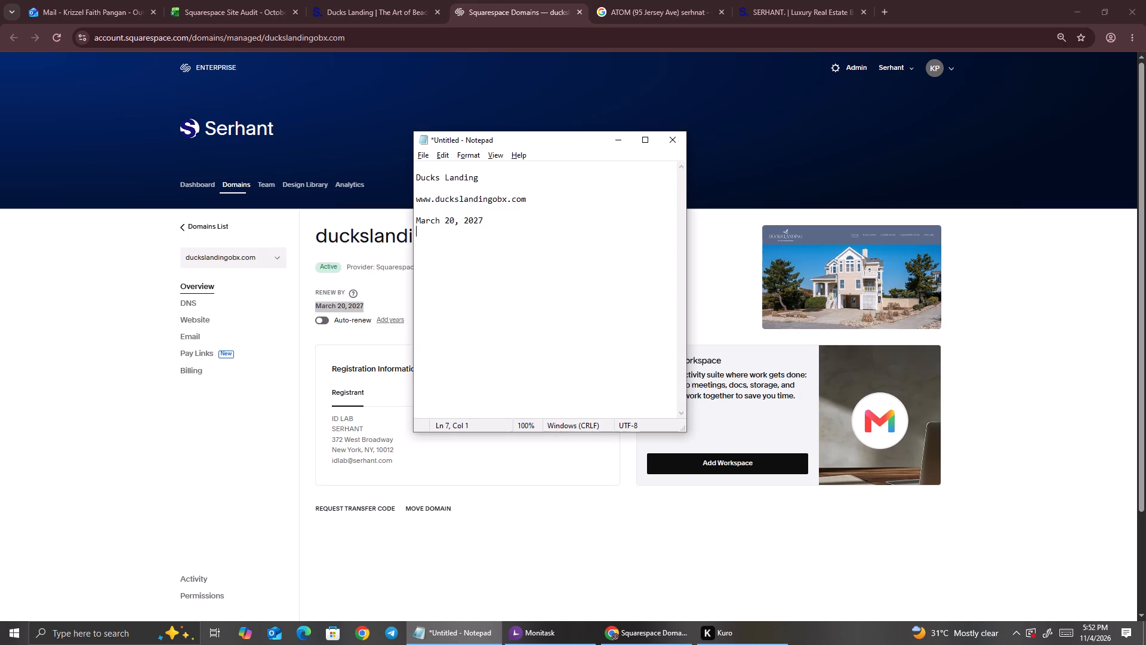
Copy the invoice date March 20, 2026 from Ducks Landing's billing settings into Notepad above the renewal date.
click(361, 0)
click(27, 279)
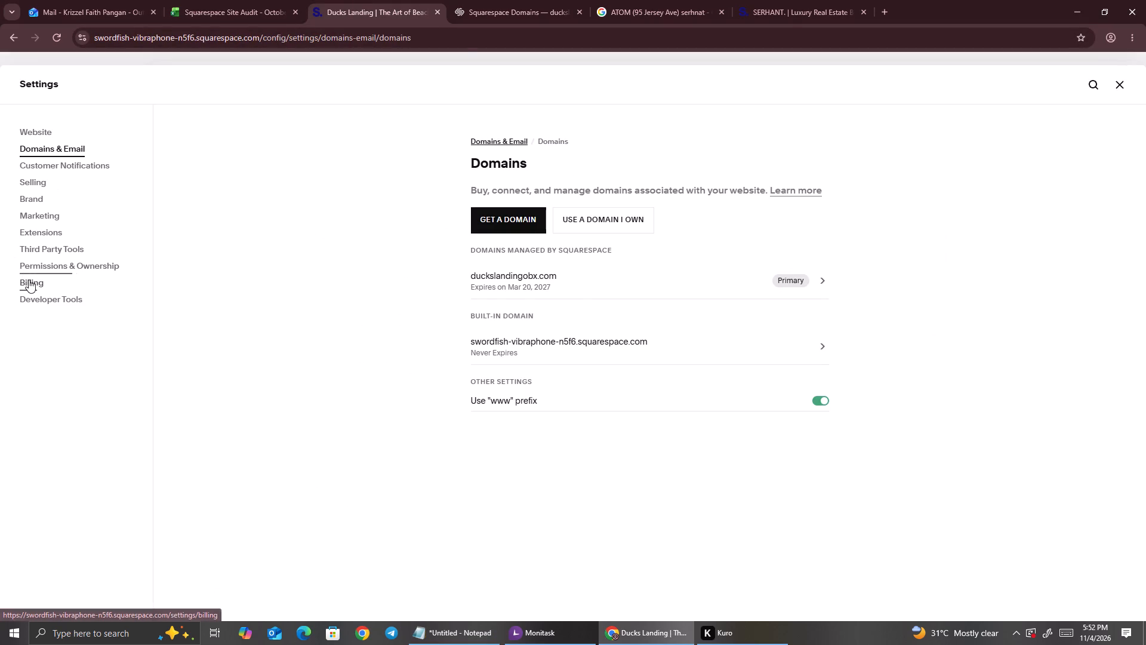
click(568, 334)
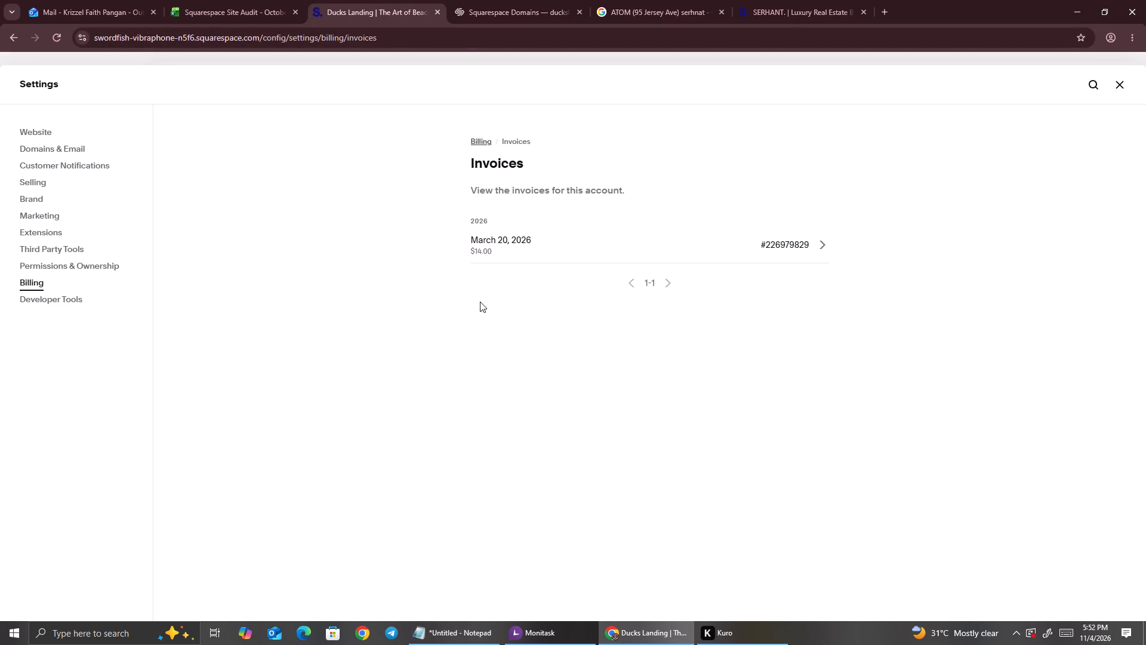
drag(459, 241, 537, 238)
key(ctrl+c)
key(alt+Tab)
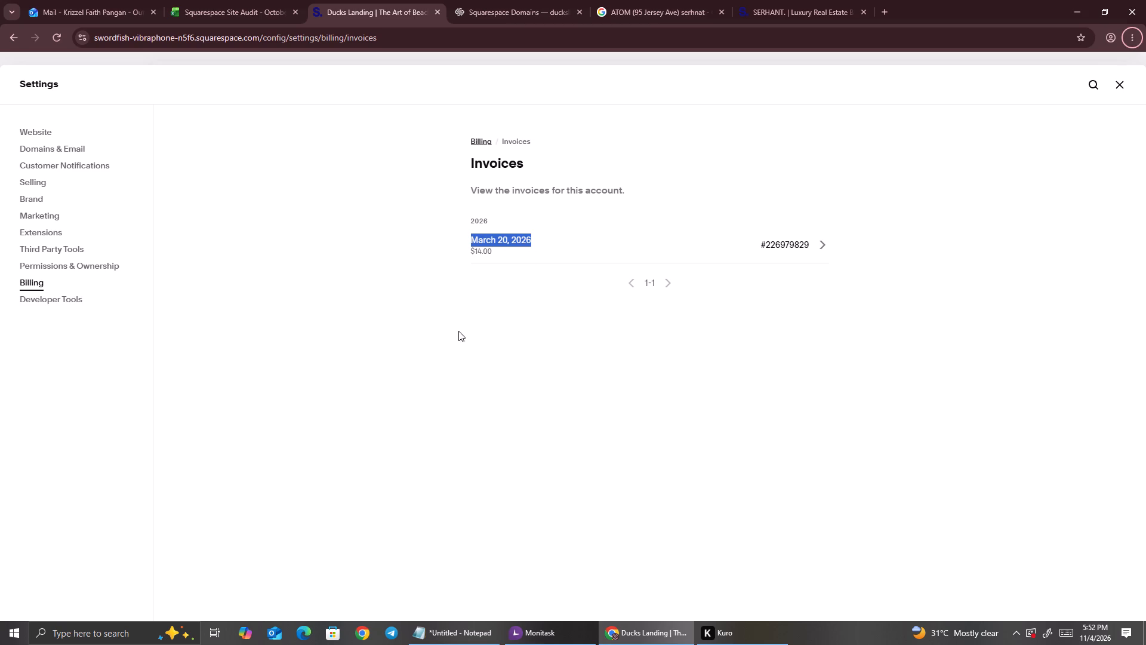
click(457, 214)
key(ctrl+v)
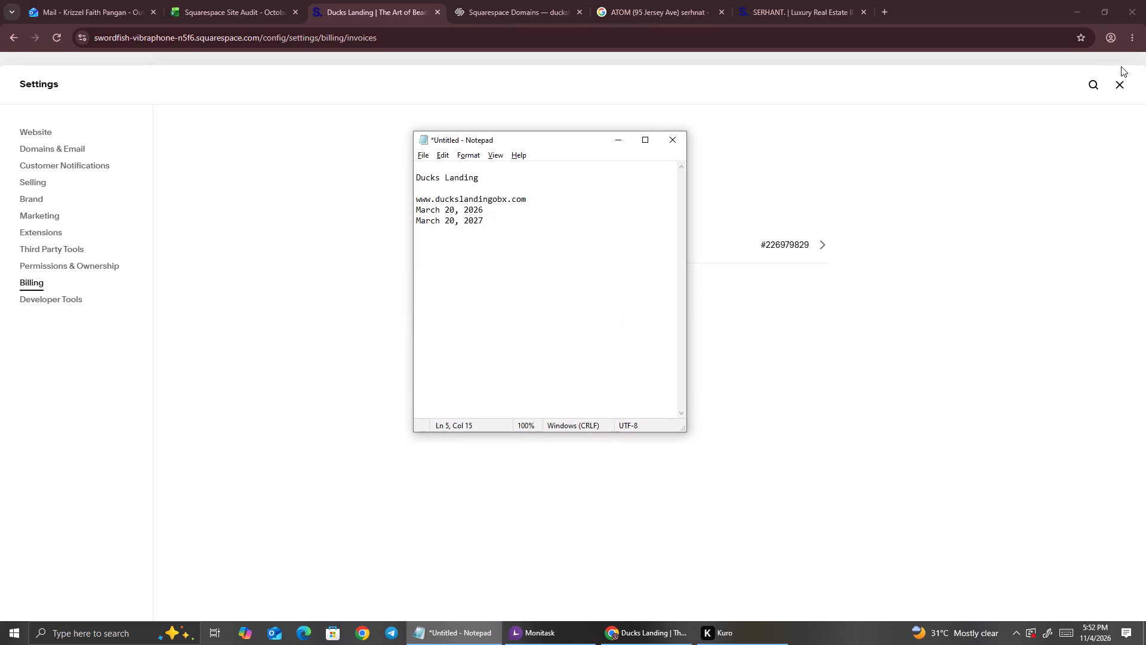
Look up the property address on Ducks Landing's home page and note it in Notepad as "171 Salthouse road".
click(1122, 83)
scroll(583, 474, down, 6)
scroll(572, 448, up, 2)
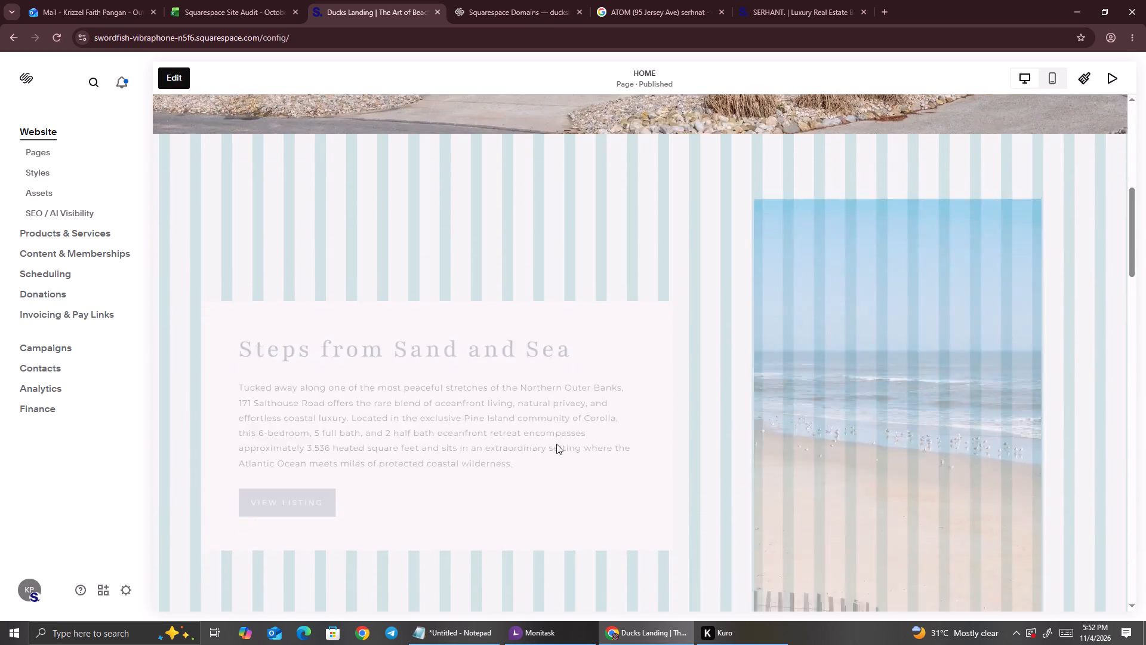
scroll(556, 444, up, 7)
key(alt+Tab)
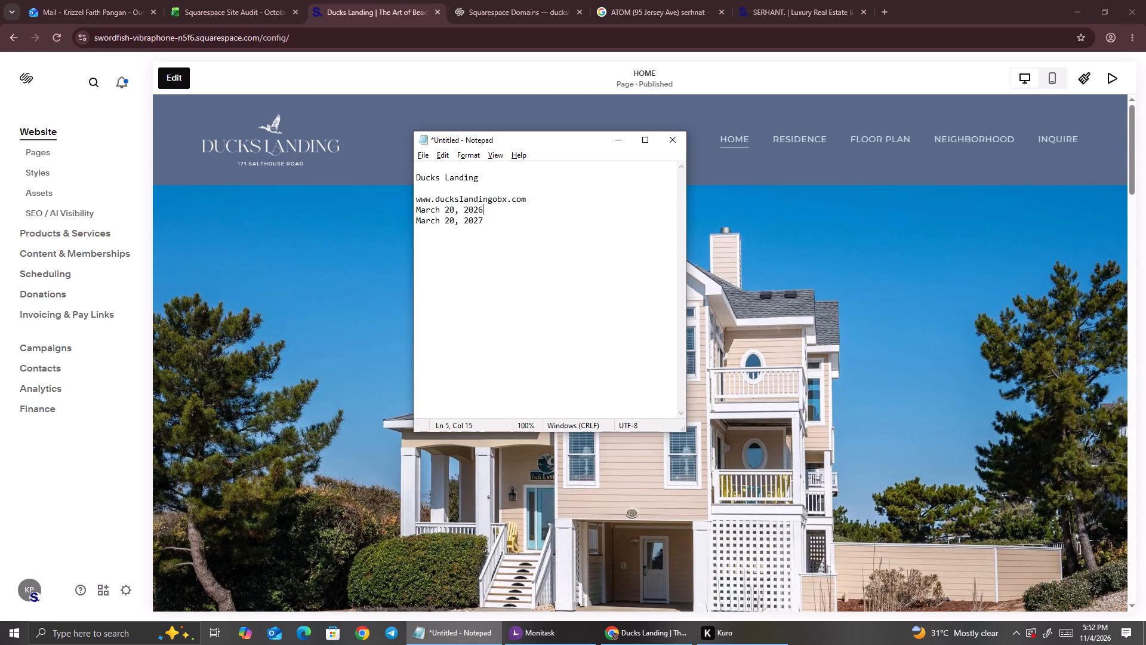
click(584, 270)
key(Return)
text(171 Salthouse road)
drag(517, 245, 382, 242)
key(ctrl+c)
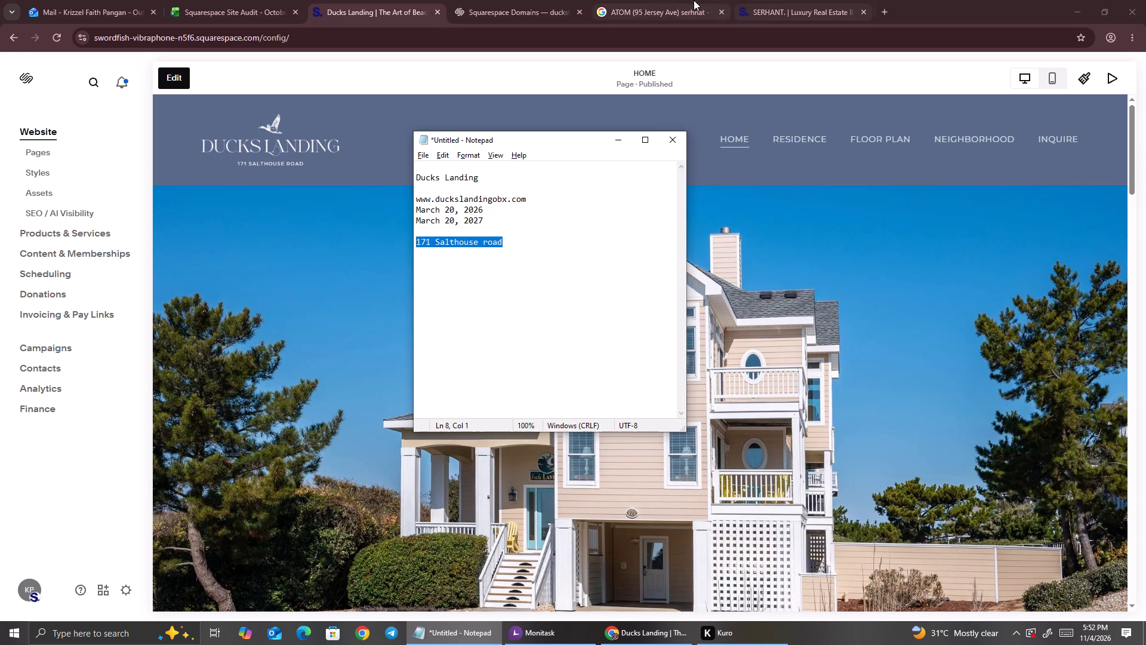
click(694, 0)
click(818, 0)
key(ctrl+a)
key(ctrl+v)
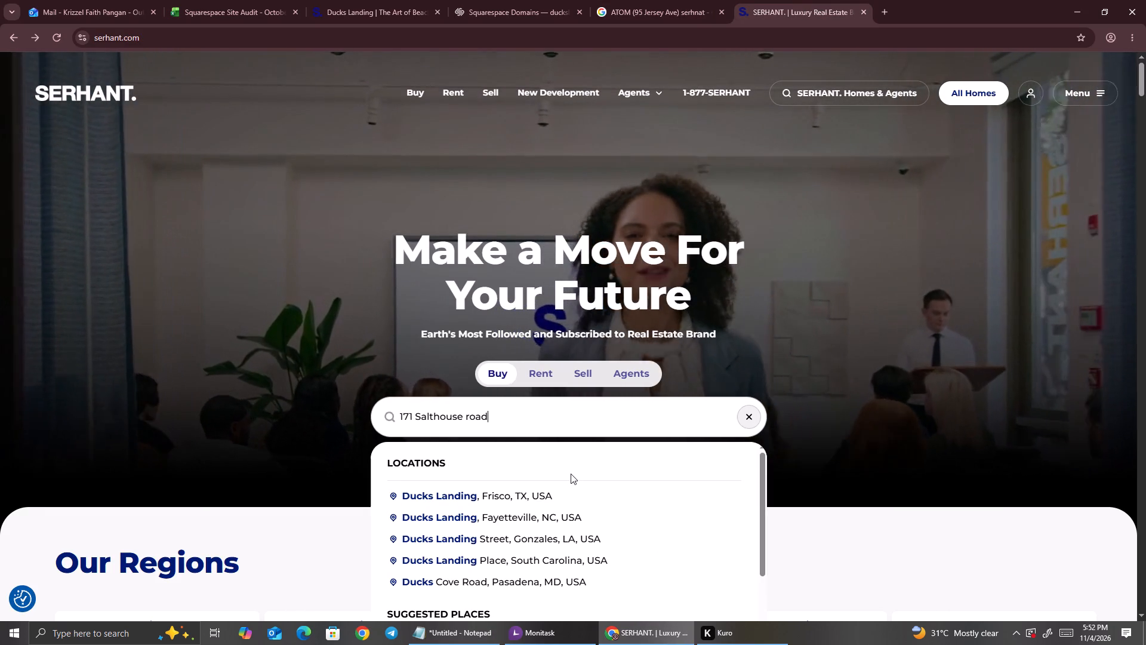
key(Return)
scroll(573, 461, down, 2)
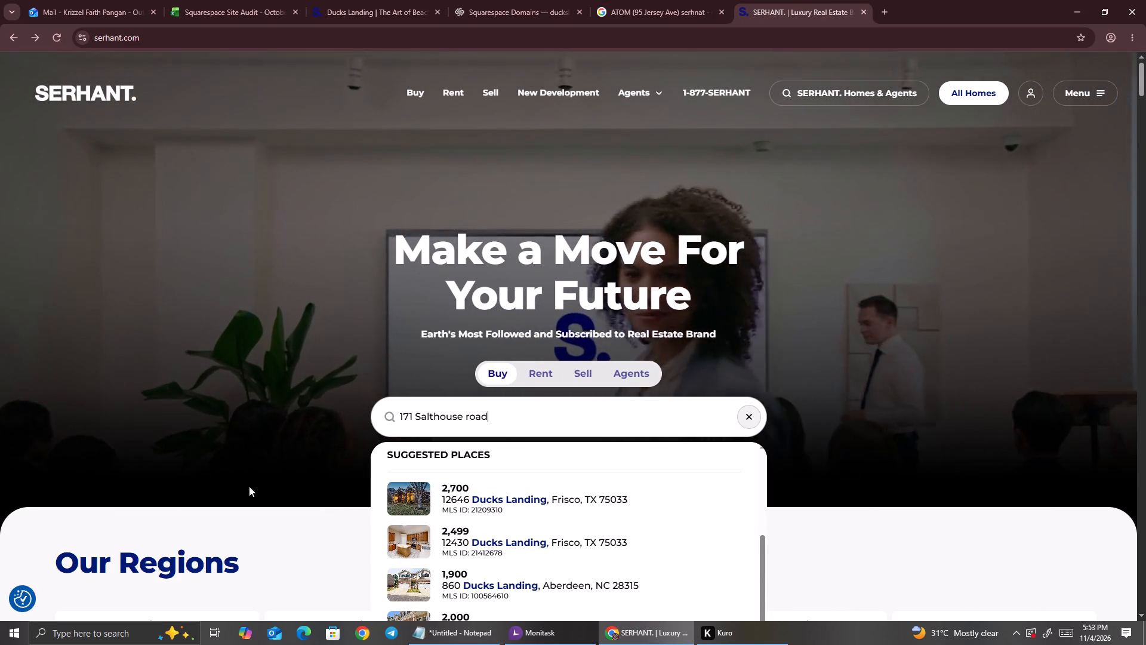
scroll(518, 511, up, 1)
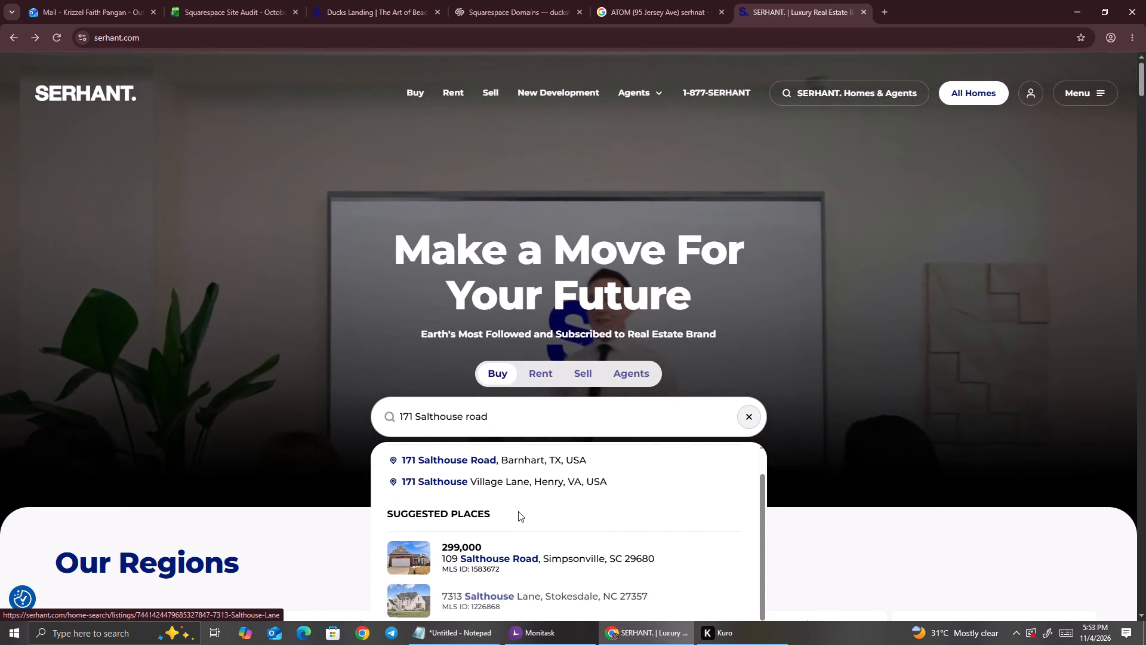
scroll(518, 511, down, 2)
scroll(583, 573, down, 1)
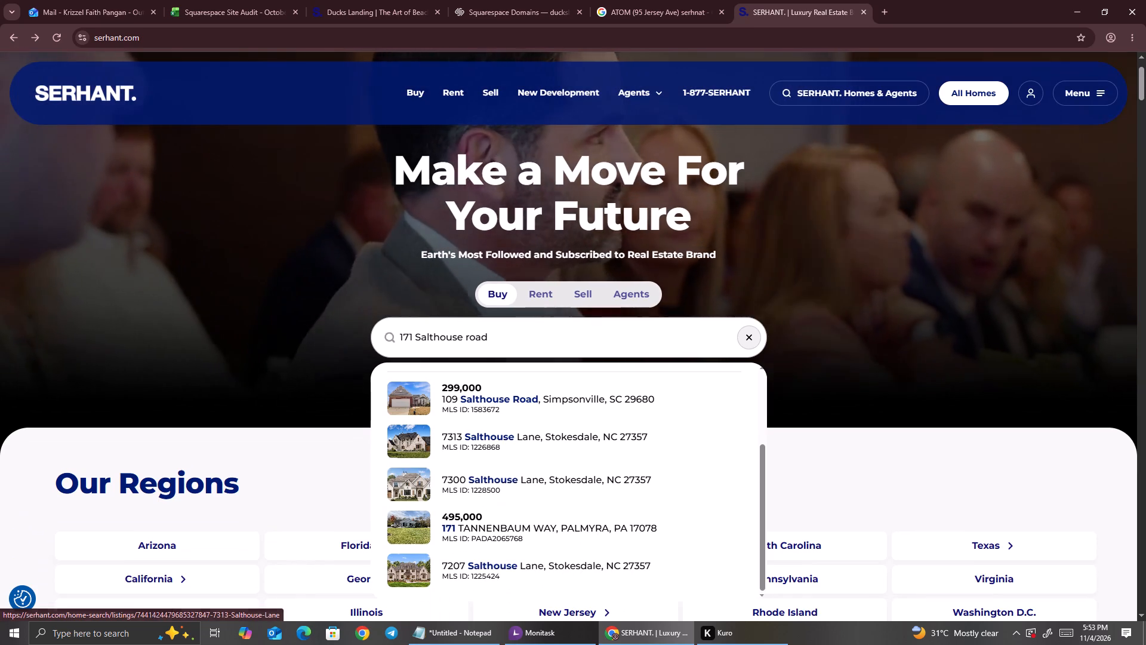
click(504, 339)
key(BackSpace)
key(BackSpace)
key(BackSpace)
key(BackSpace)
key(BackSpace)
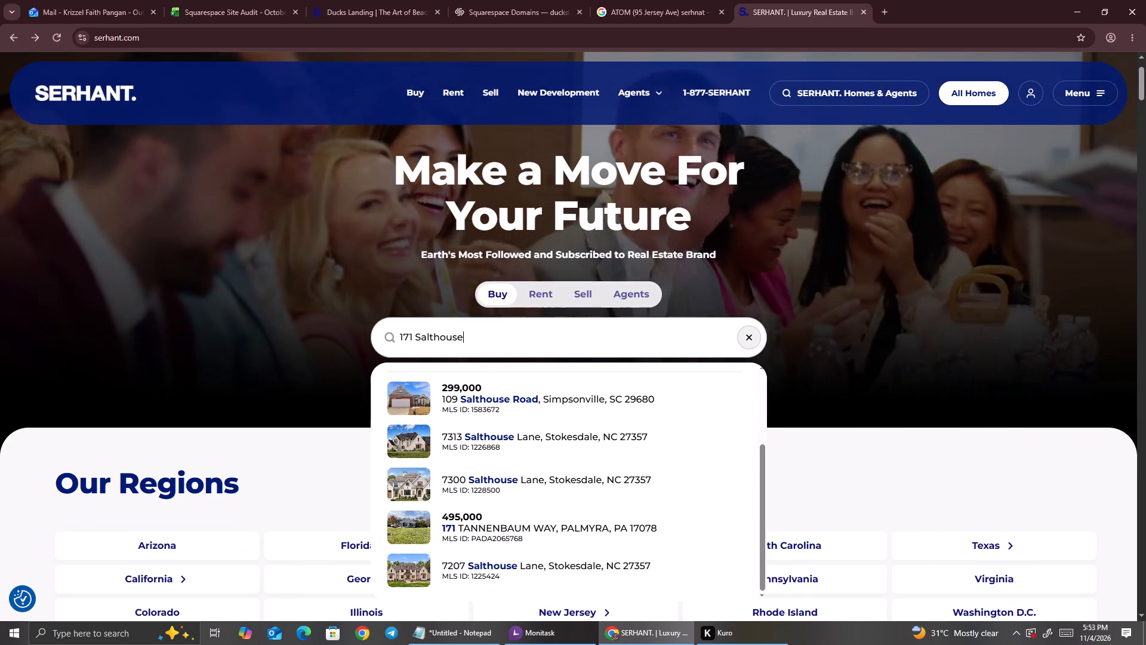
key(Return)
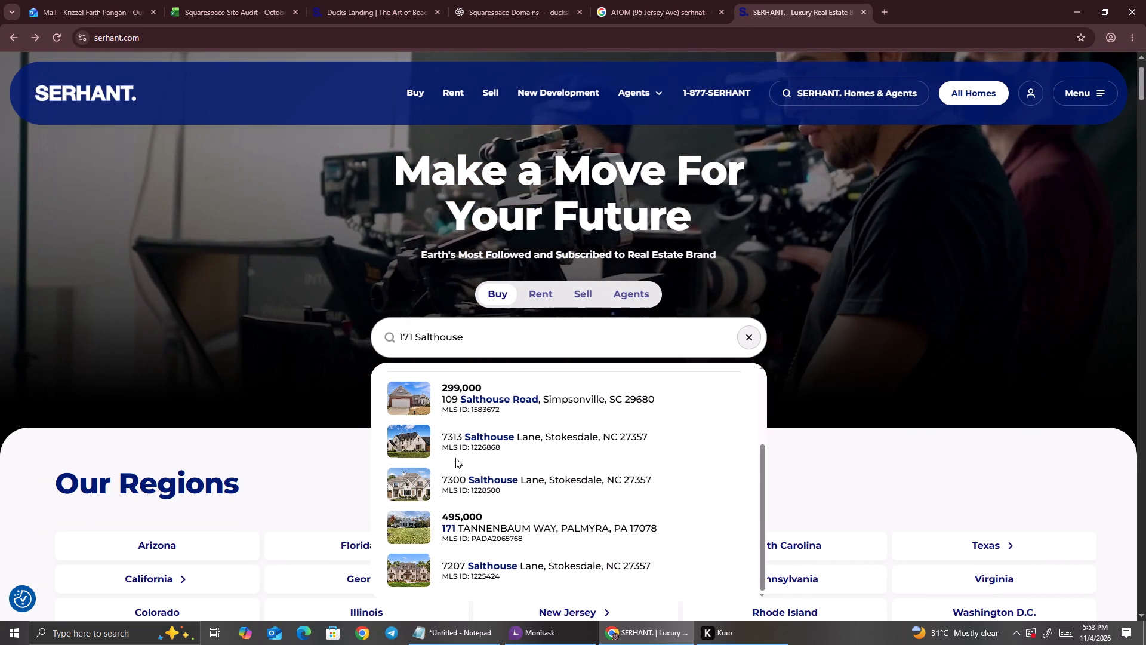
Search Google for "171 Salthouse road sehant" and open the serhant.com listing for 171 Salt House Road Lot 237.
scroll(500, 459, up, 1)
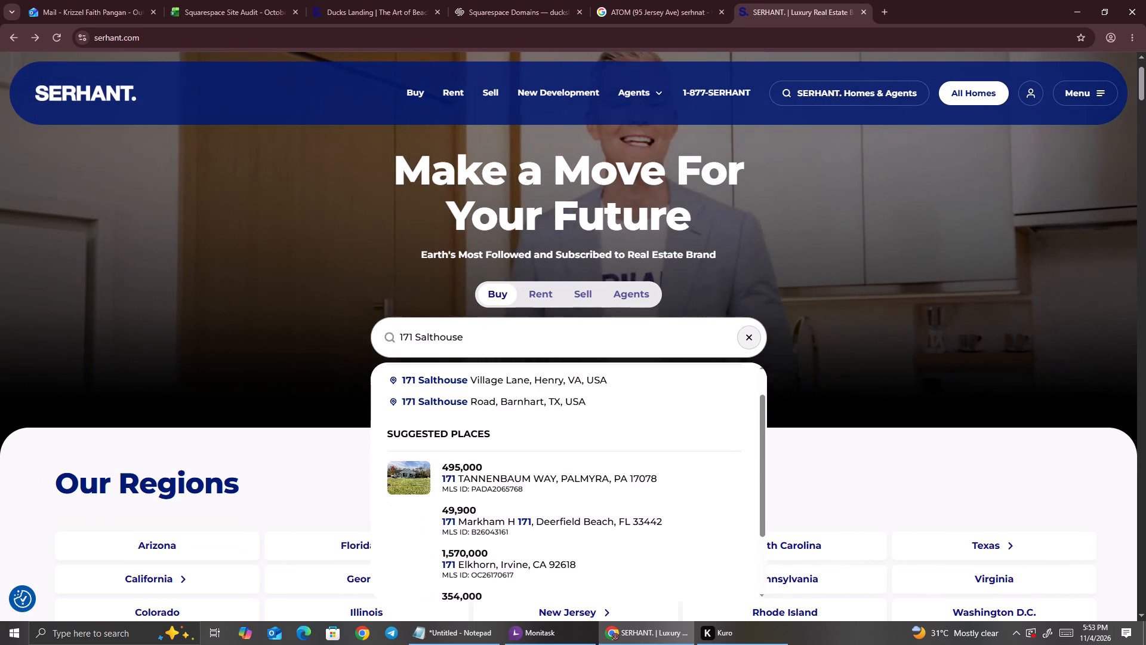
click(428, 335)
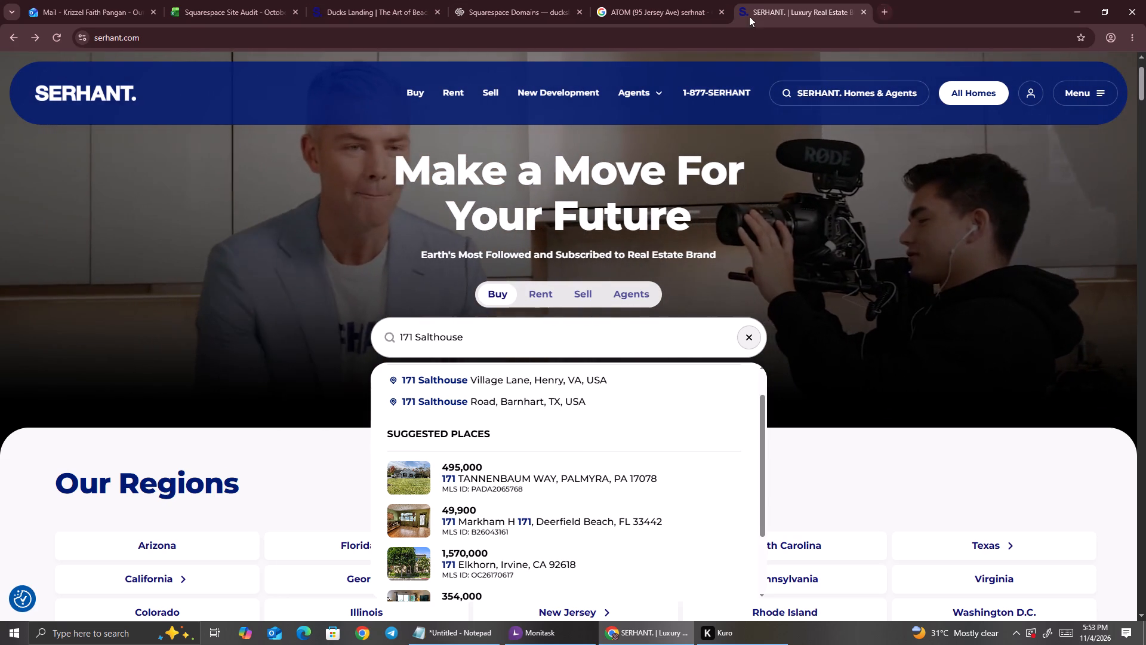
click(649, 0)
click(602, 31)
key(ctrl+a)
key(ctrl+v)
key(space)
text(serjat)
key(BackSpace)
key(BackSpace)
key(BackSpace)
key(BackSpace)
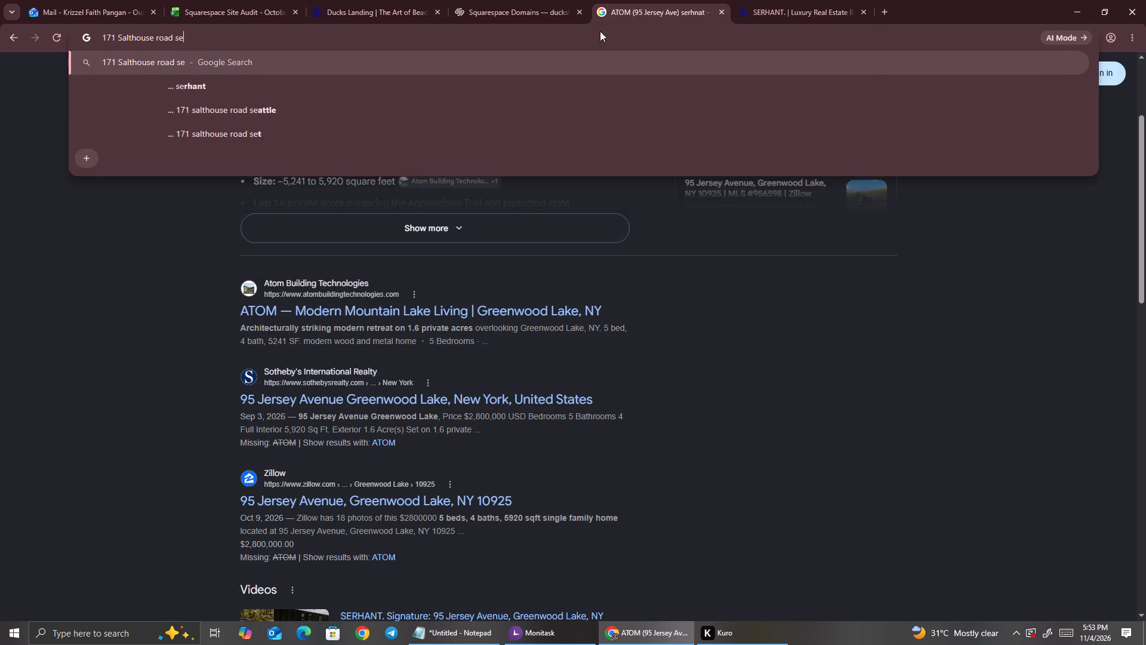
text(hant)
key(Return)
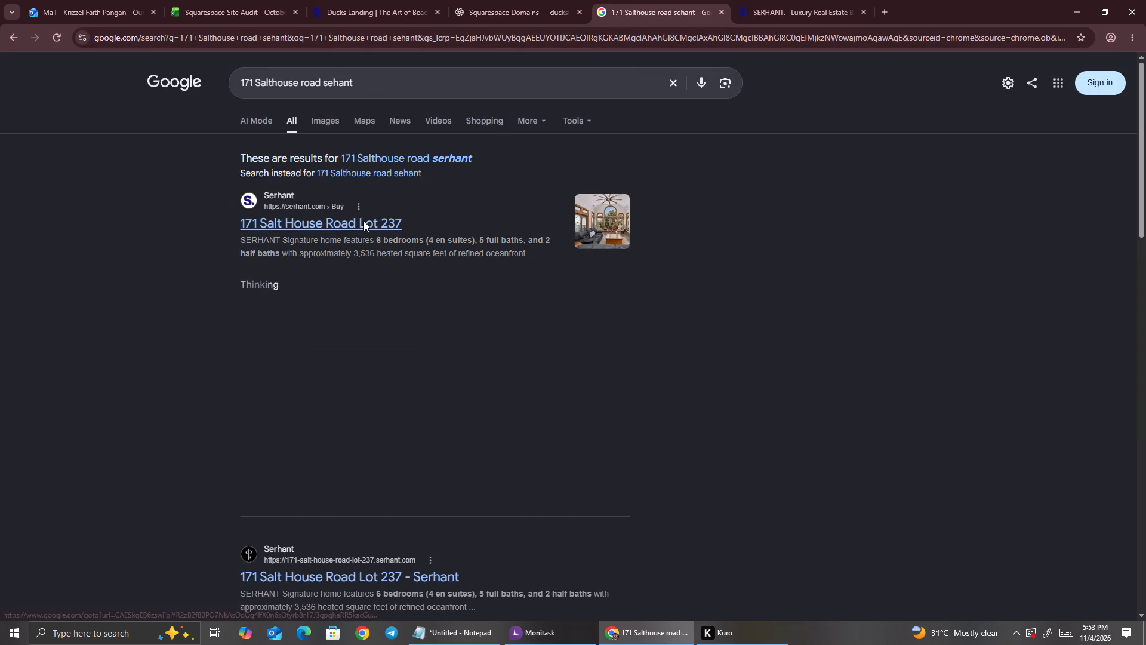
click(363, 221)
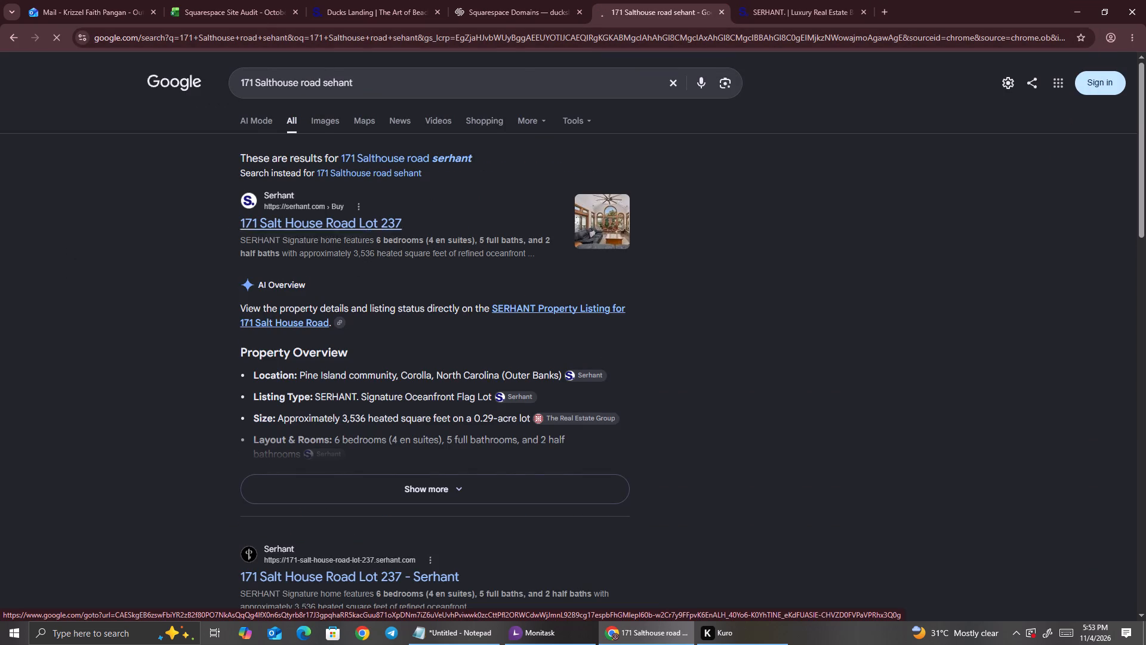
Close the duckslandingobx.com domain page and compare Ducks Landing's home page with the serhant.com listing to check its status.
click(553, 1)
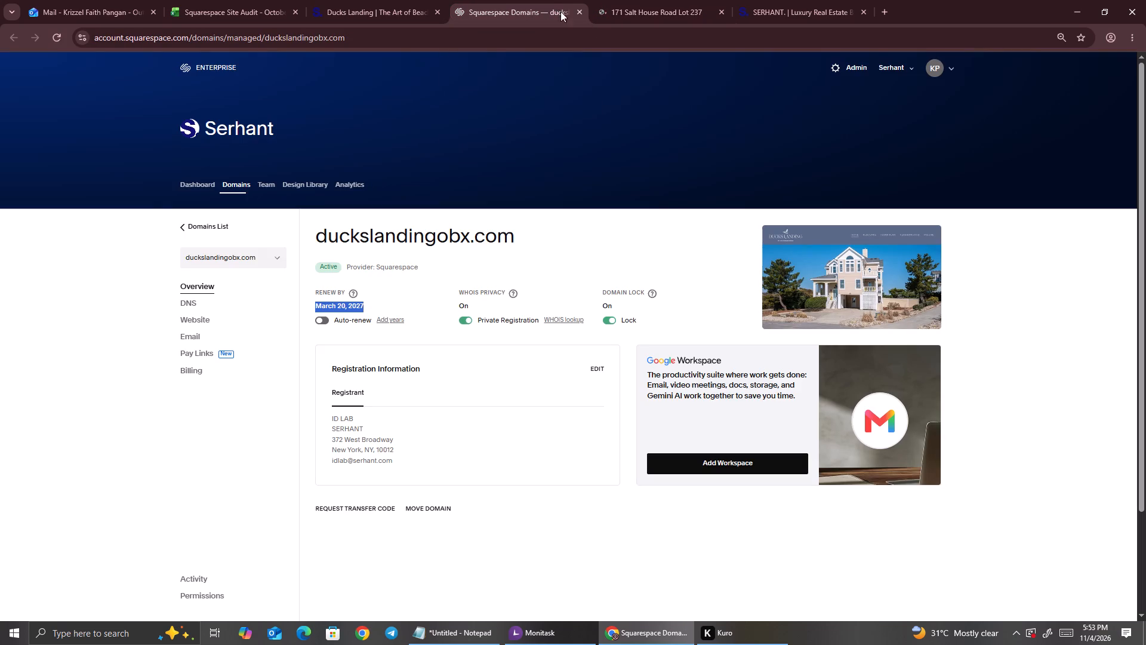
click(580, 13)
click(412, 0)
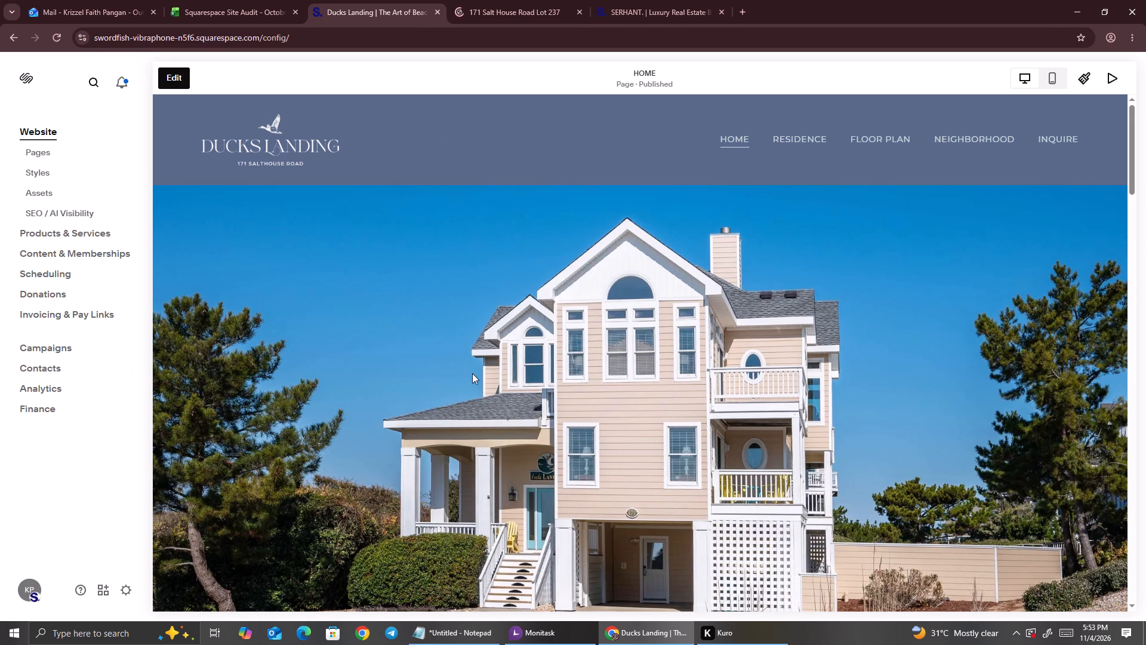
scroll(472, 373, down, 1)
click(513, 0)
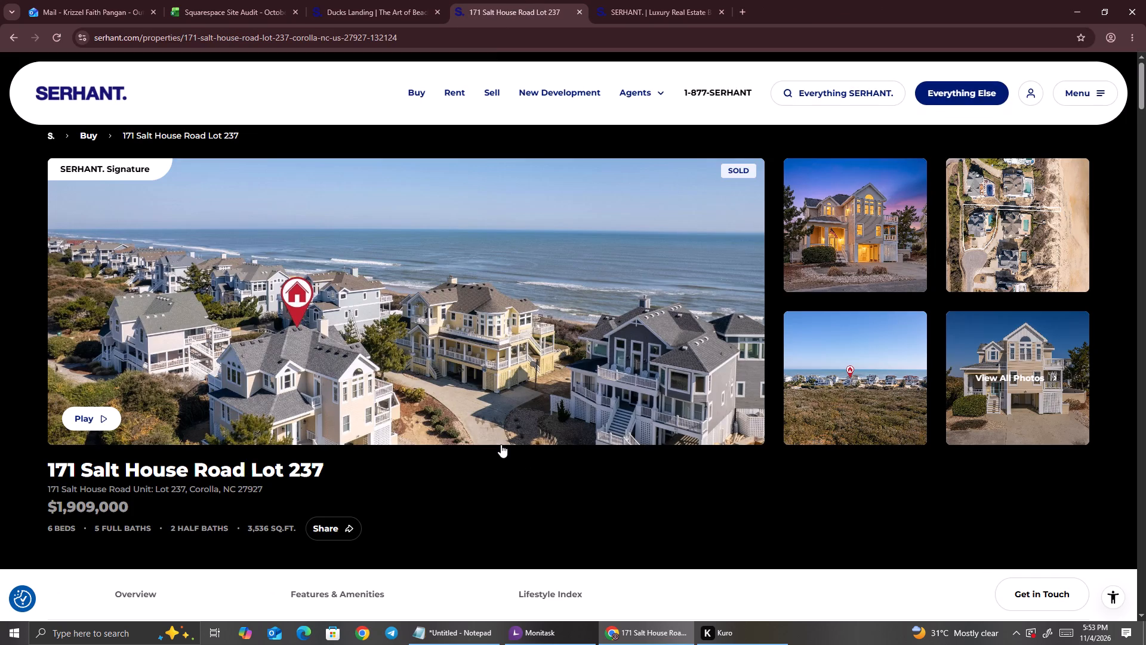
click(395, 0)
click(525, 3)
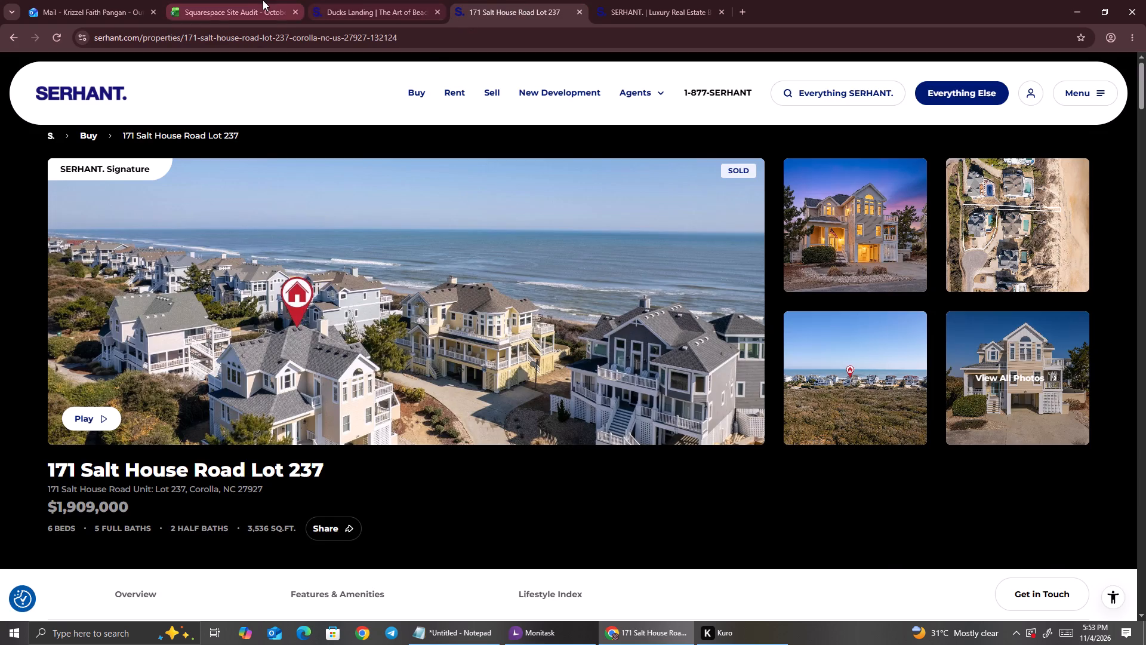
Enter Sold as the listing status in row 418 of the audit spreadsheet, keeping the formatting of the rows above.
click(263, 0)
click(347, 403)
click(877, 364)
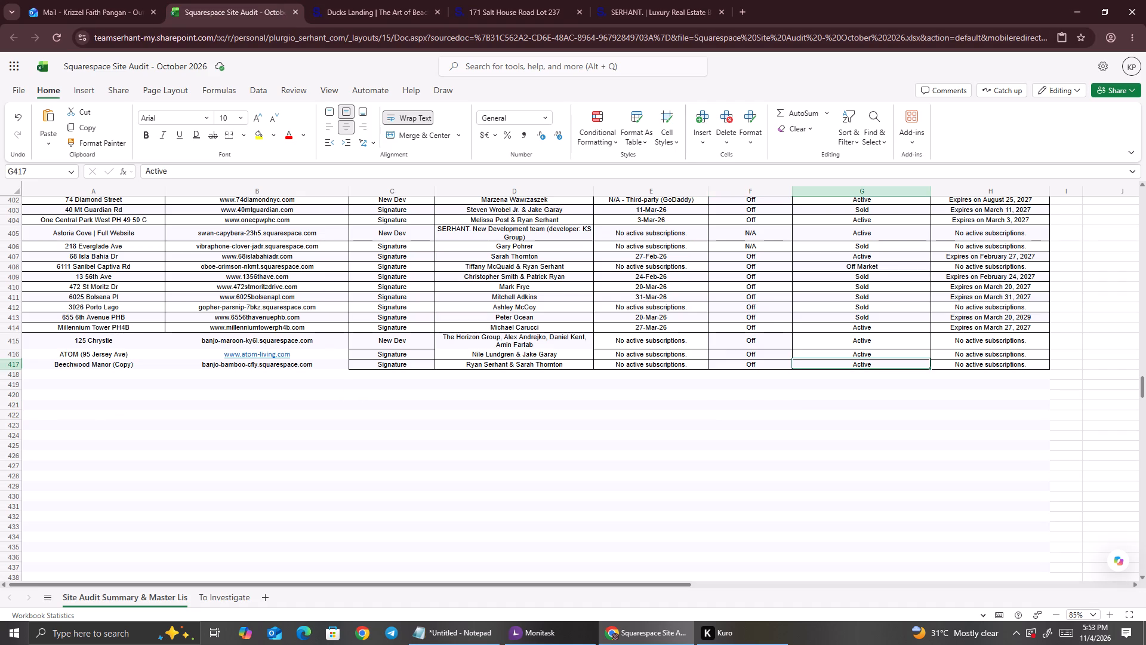
click(874, 317)
key(ctrl+c)
click(878, 375)
key(ctrl+v)
click(943, 374)
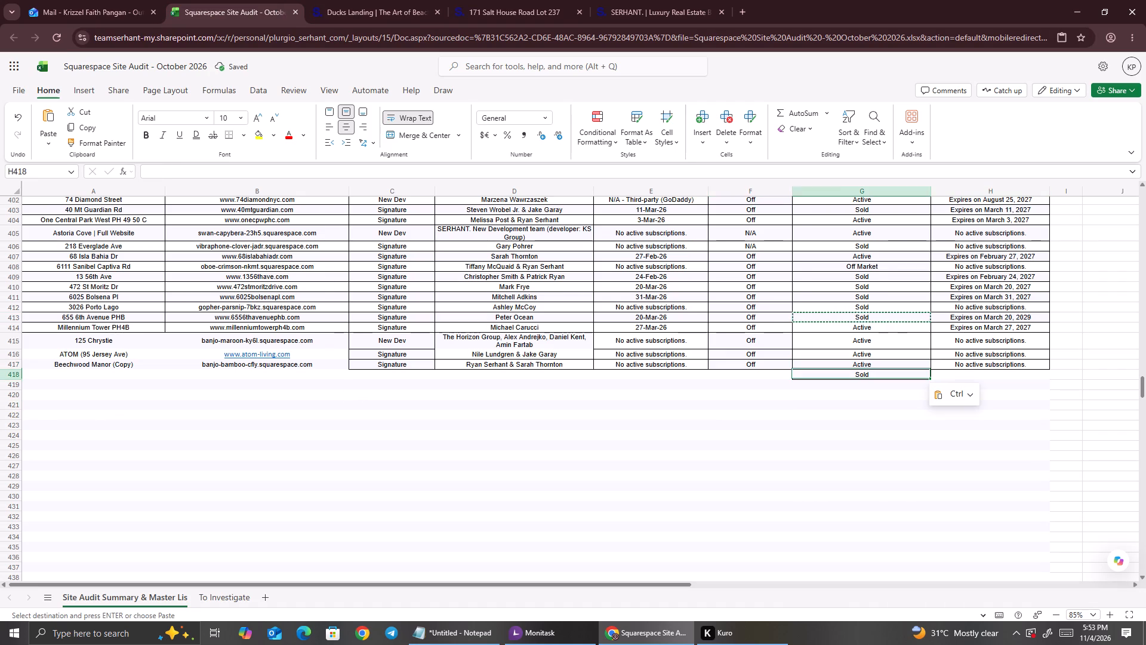
click(917, 371)
click(918, 363)
key(ctrl+c)
click(901, 377)
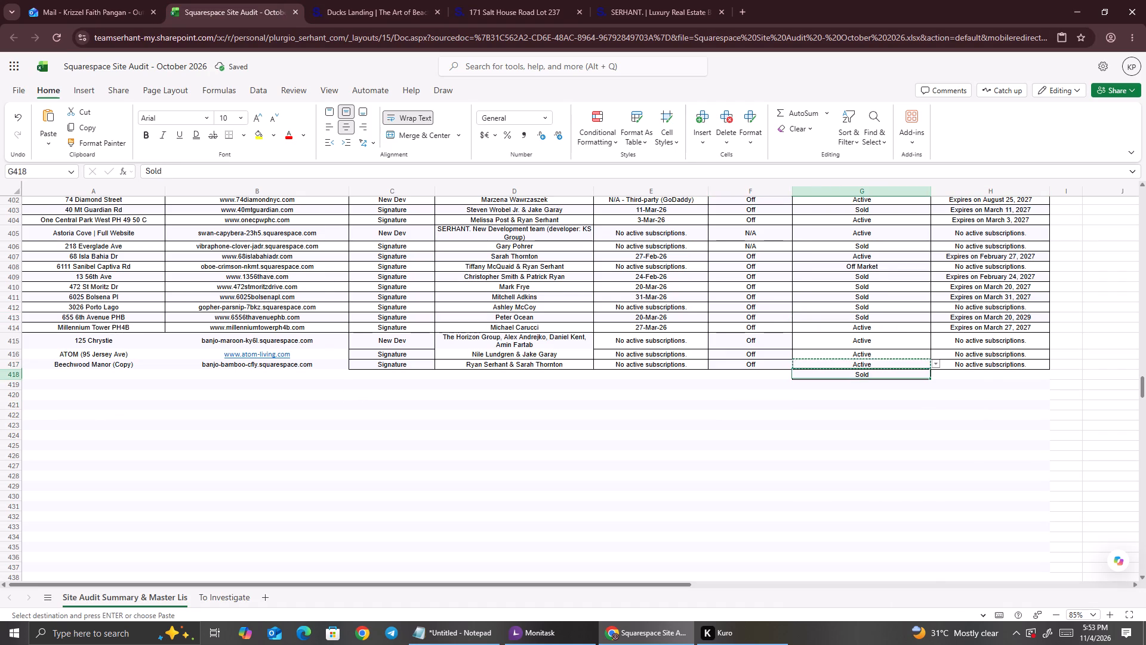
key(ctrl+v)
click(938, 375)
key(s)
key(Return)
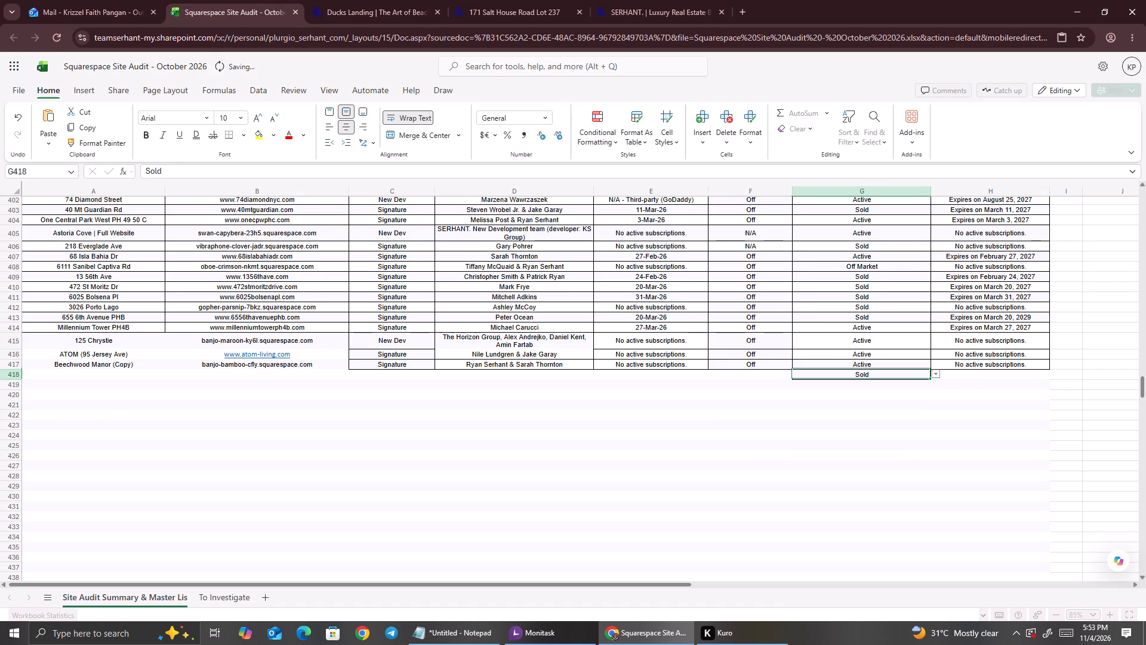
click(790, 471)
Copy the site name Ducks Landing from Notepad into column A of row 418 in the audit spreadsheet.
key(alt+Tab)
key(alt+Tab)
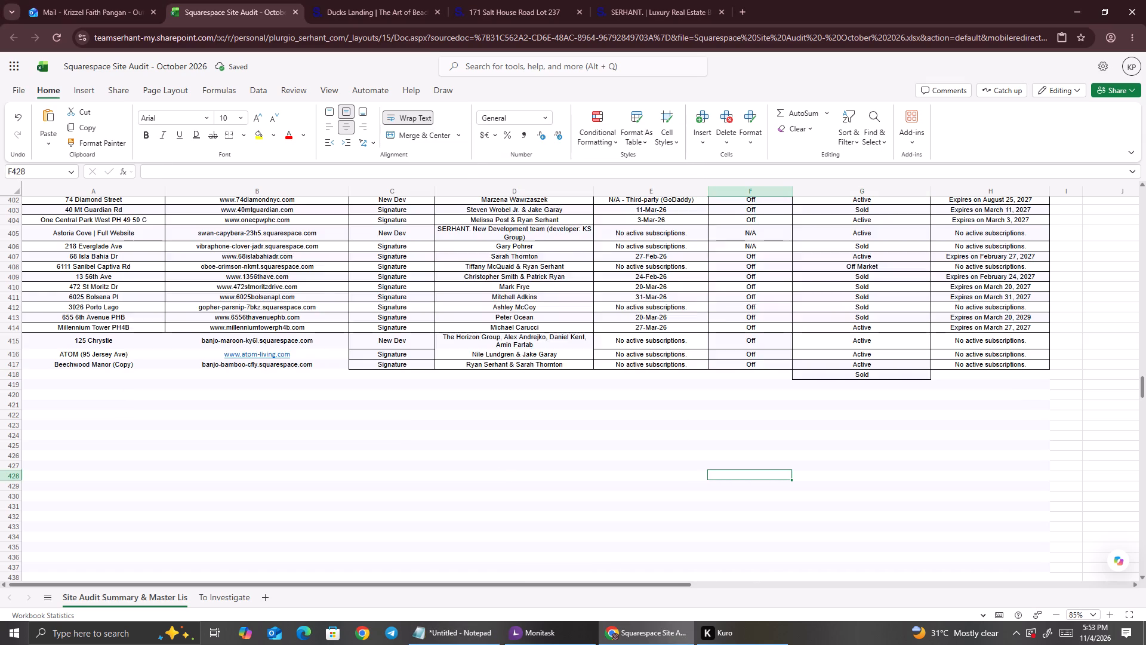
key(alt+Tab)
click(598, 274)
drag(515, 240, 401, 236)
drag(482, 179, 437, 179)
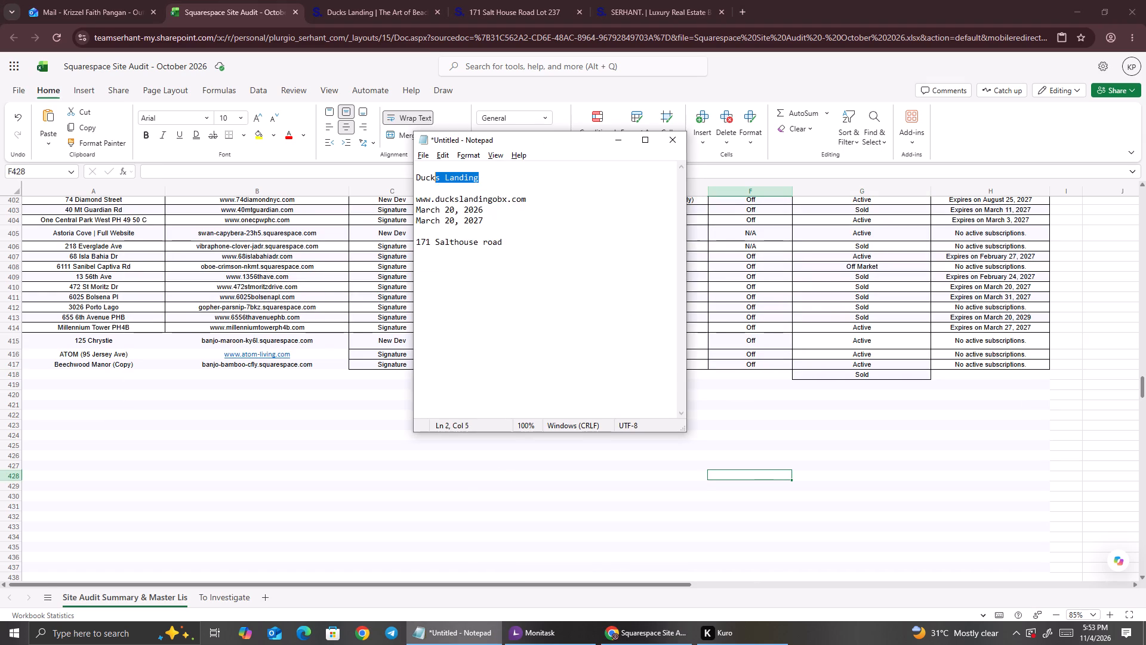
drag(437, 179, 373, 180)
key(ctrl+c)
click(125, 374)
key(ctrl+v)
key(alt+Tab)
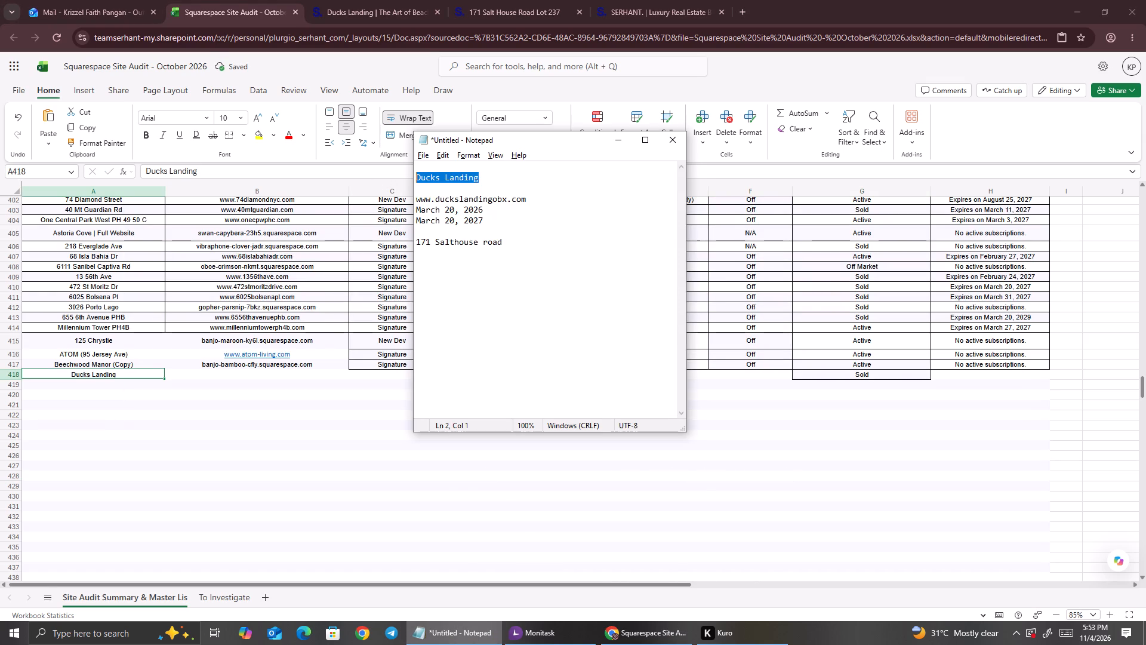
drag(534, 200, 414, 201)
key(ctrl+c)
key(alt+Tab)
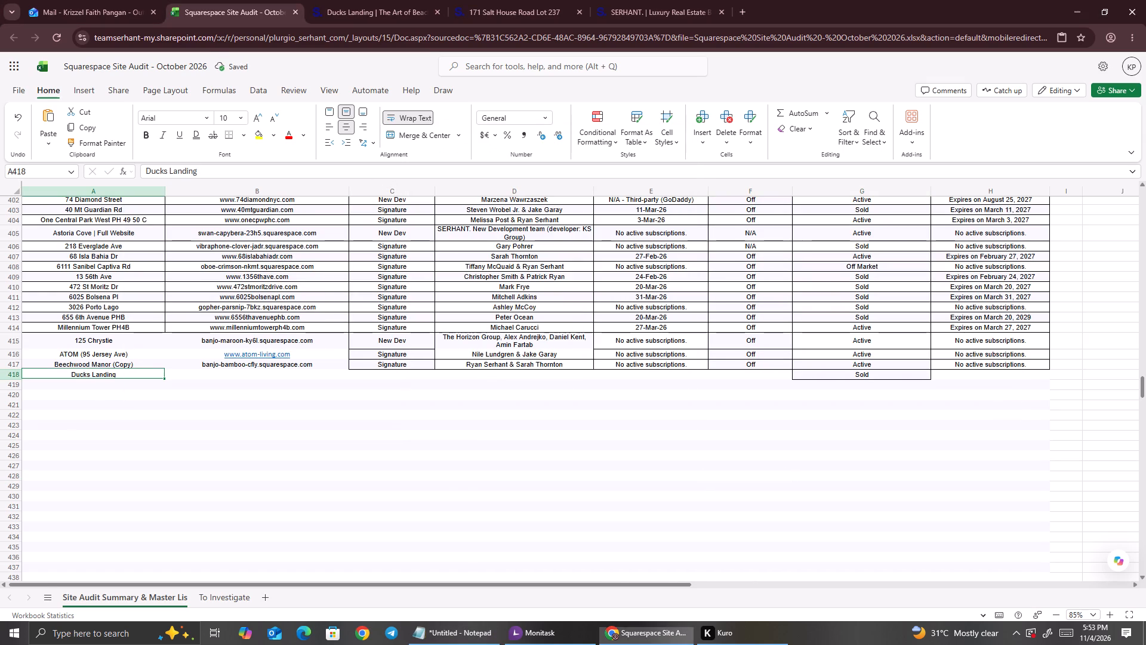
click(284, 374)
key(ctrl+v)
Copy the site type Signature from the Beechwood Manor row into the Ducks Landing row.
click(389, 365)
key(ctrl+c)
click(395, 374)
key(ctrl+v)
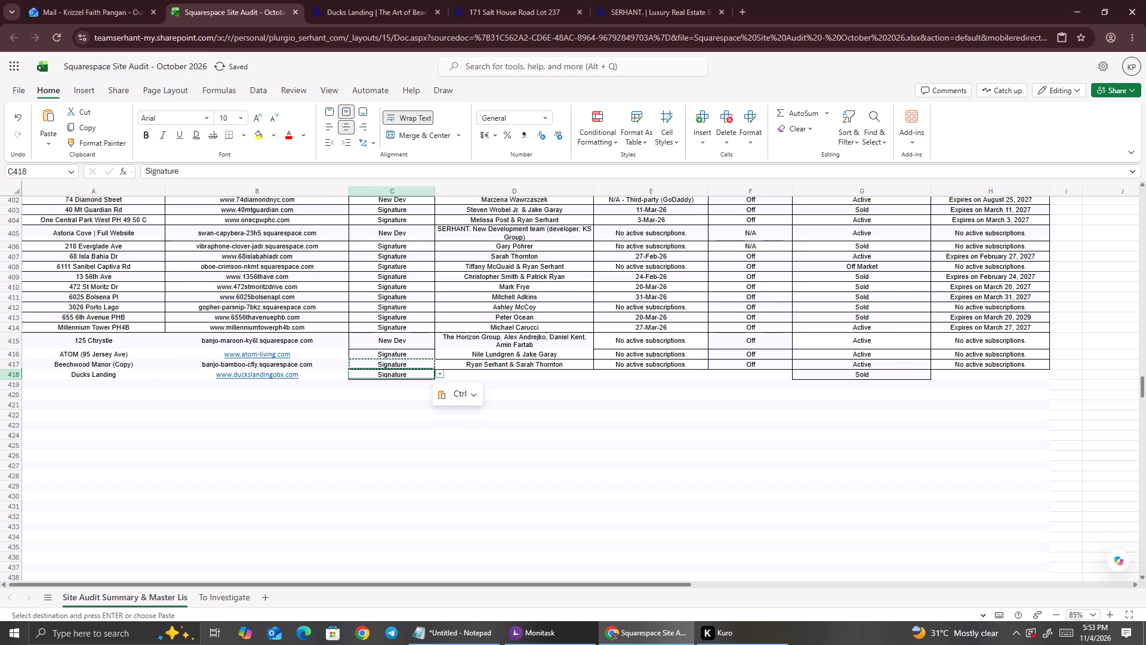
Copy the invoice date March 20, 2026 from Notepad into column E of the Ducks Landing row.
key(alt+Tab)
drag(486, 211, 406, 211)
key(ctrl+c)
click(714, 364)
click(677, 379)
click(677, 370)
key(ctrl+v)
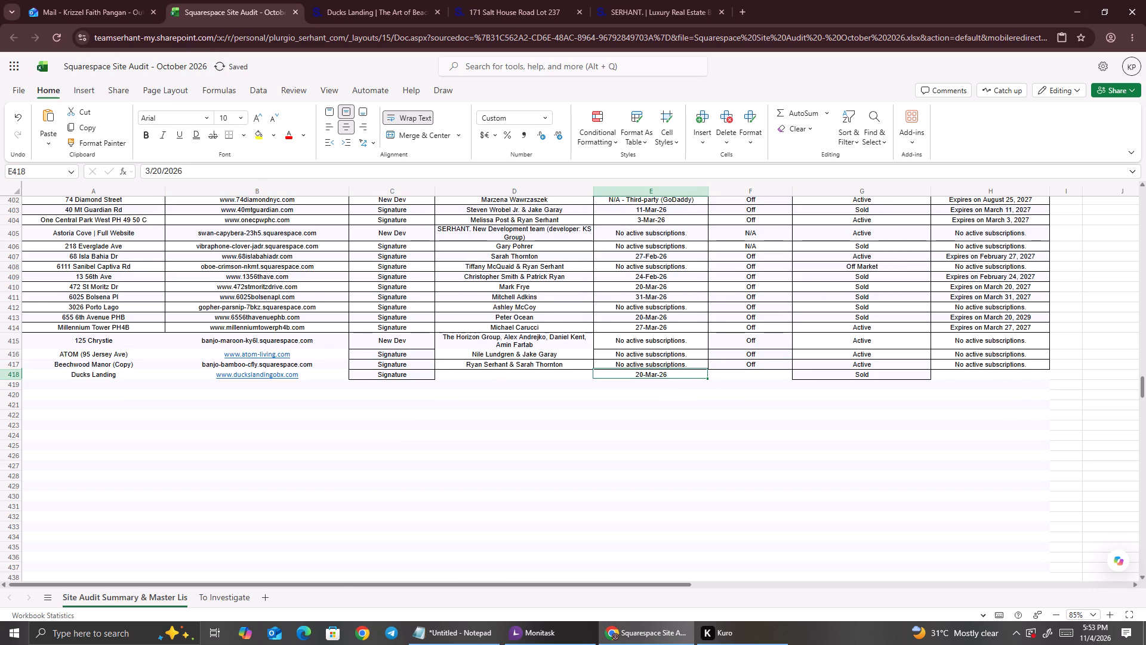
Prefix the renewal date in Notepad as "Expires on March 20, 2027" and copy it into column H of the Ducks Landing row.
key(alt+Tab)
click(414, 218)
click(418, 217)
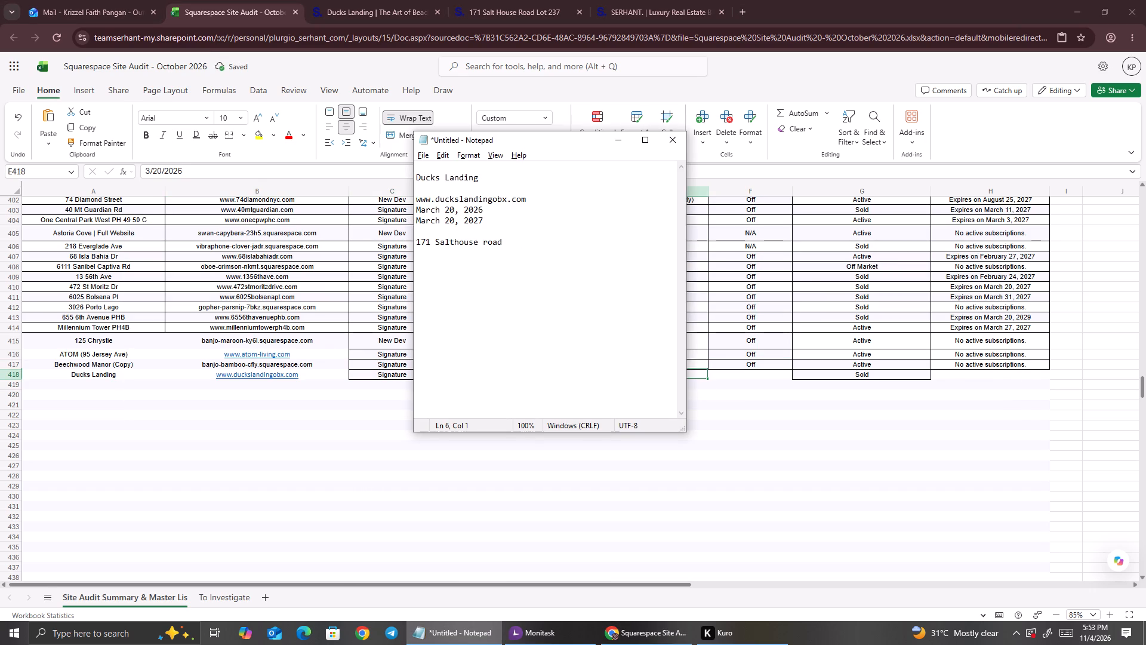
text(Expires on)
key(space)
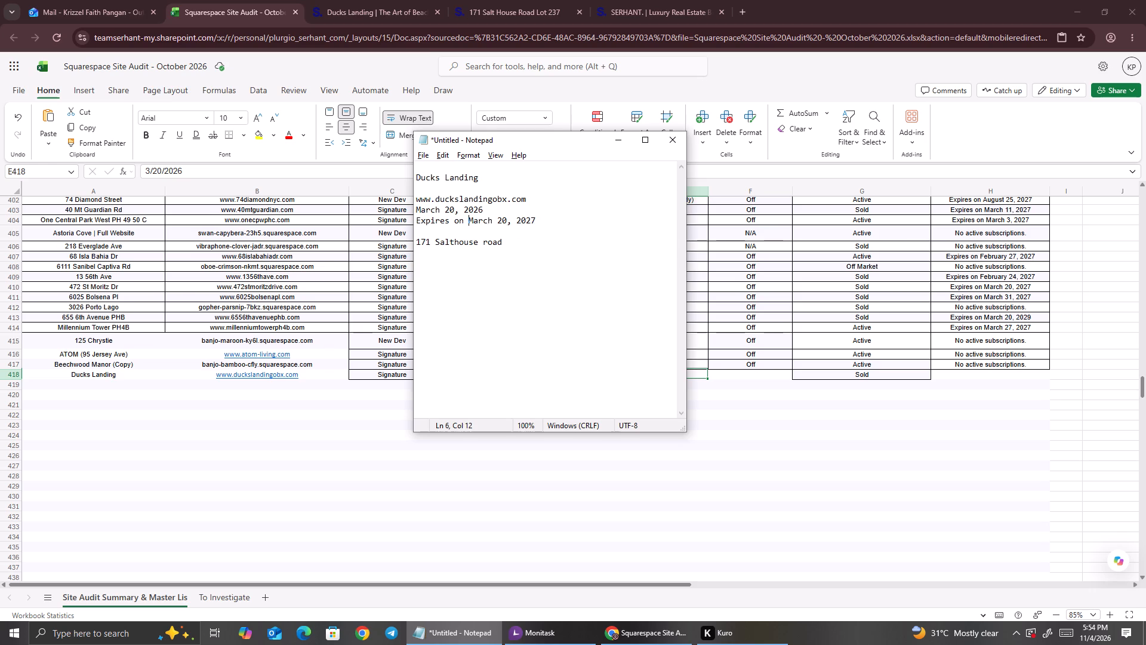
drag(546, 222, 398, 222)
key(ctrl+c)
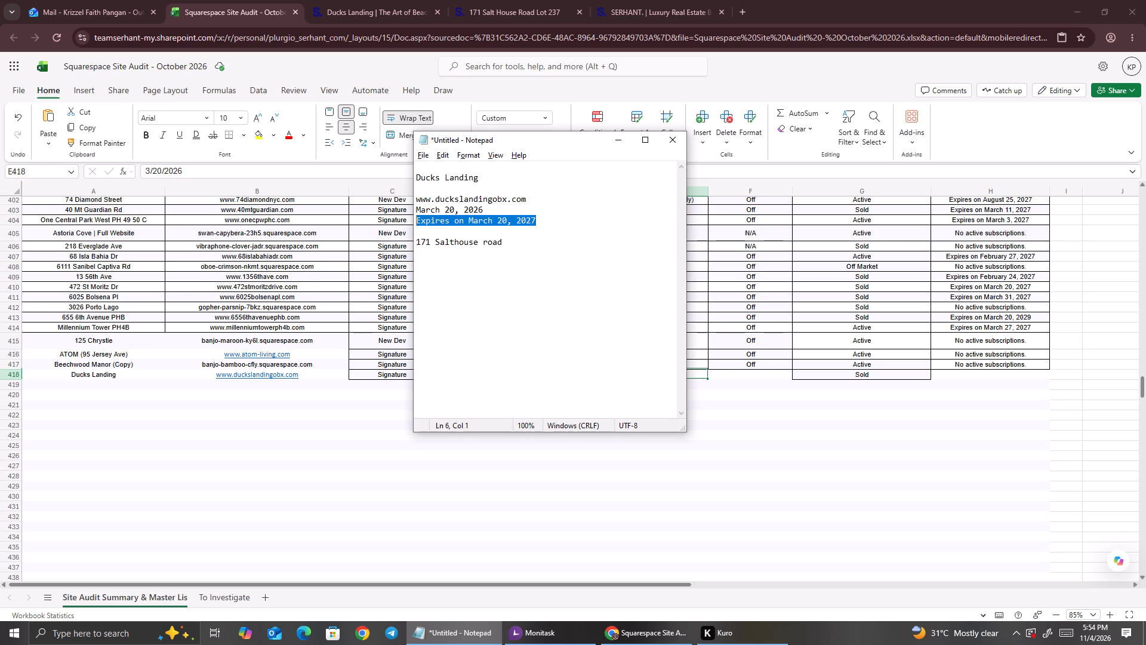
click(901, 386)
click(975, 373)
key(ctrl+v)
Copy Off from column F of the Beechwood Manor row into the Ducks Landing row.
click(771, 363)
key(ctrl+c)
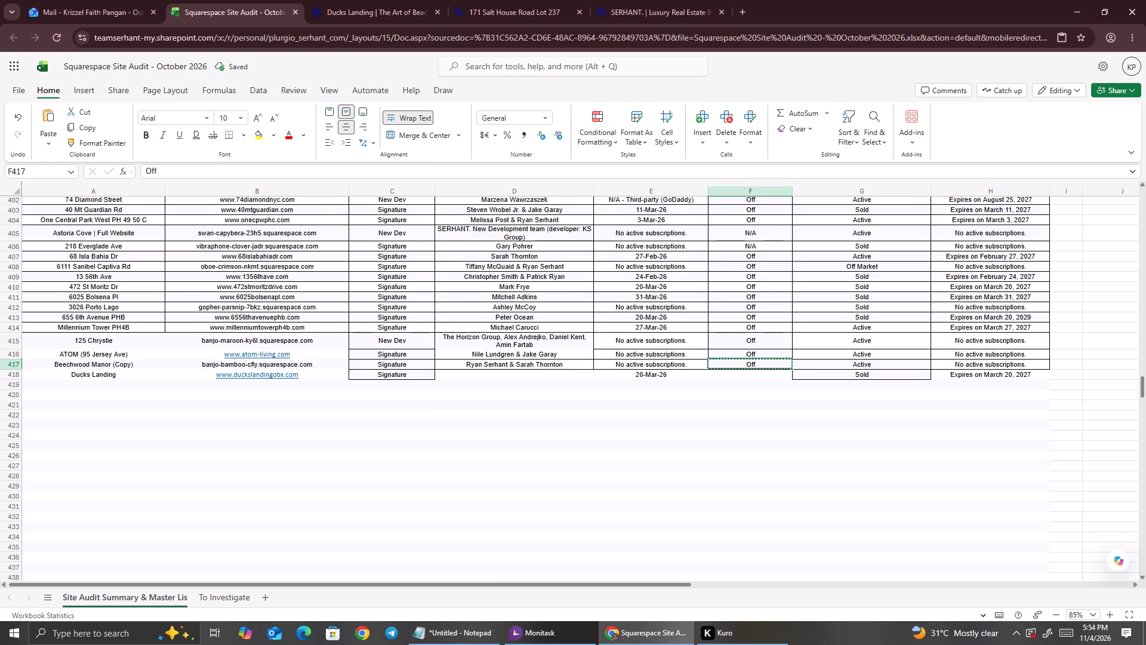
click(764, 377)
key(ctrl+v)
click(790, 479)
Copy the broker's name from Ducks Landing's home page footer, via Notepad, into column D of its spreadsheet row.
click(394, 0)
scroll(469, 358, down, 3)
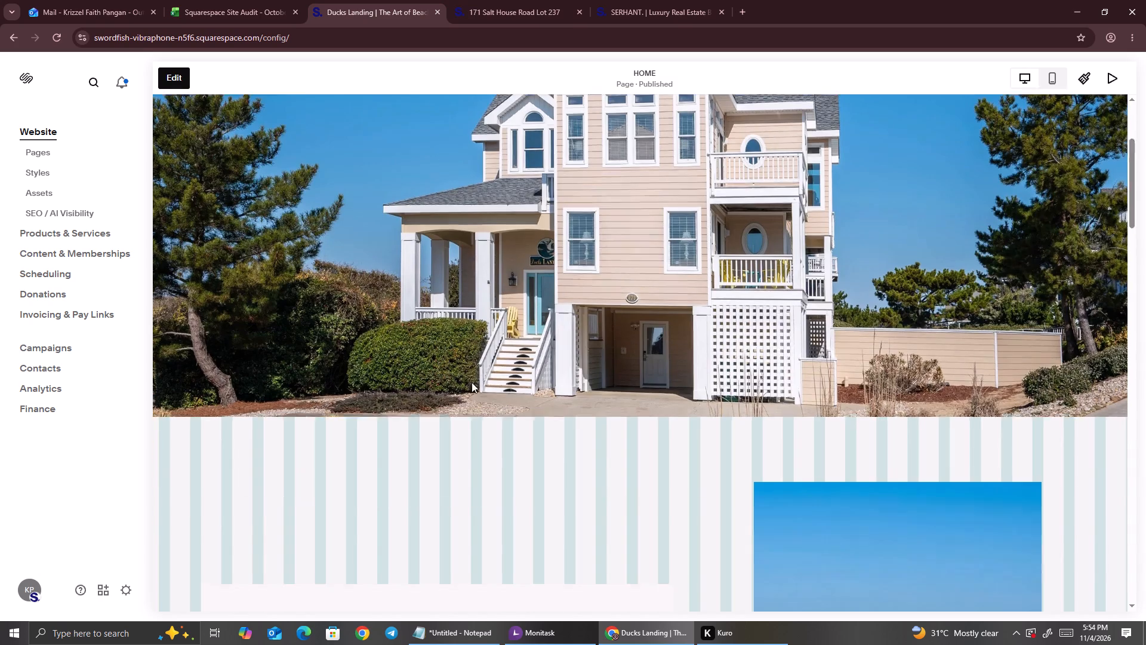
scroll(472, 382, down, 3)
drag(1130, 219, 1141, 608)
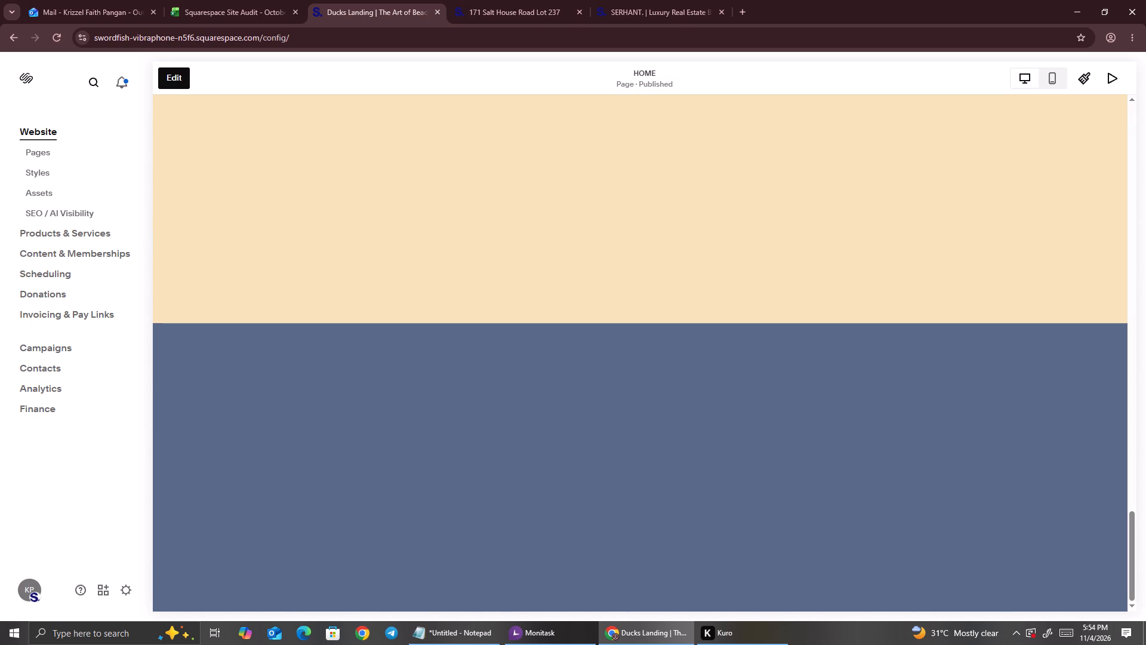
drag(717, 397, 641, 393)
key(ctrl+c)
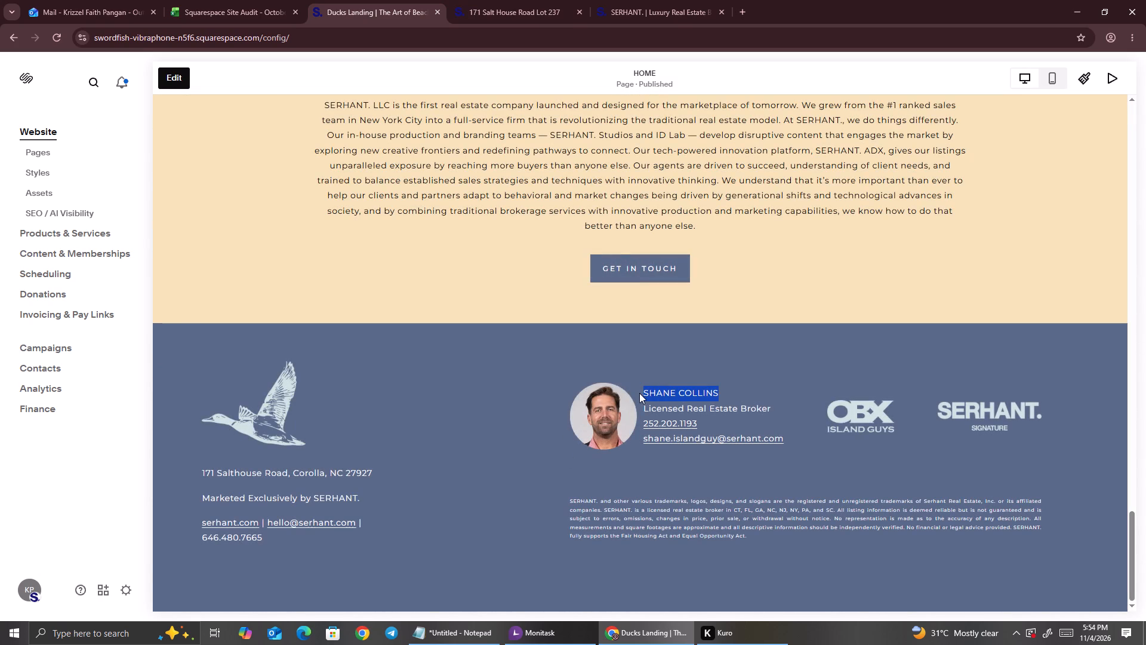
key(alt+Tab)
key(ctrl+a)
key(ctrl+v)
key(ctrl+a)
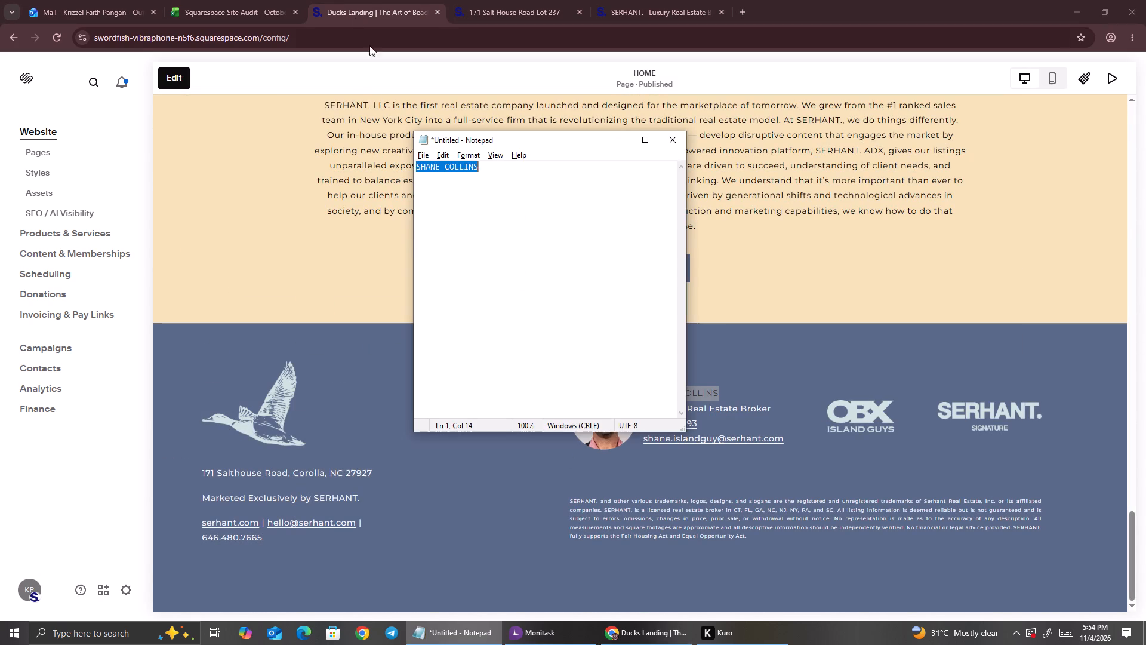
key(ctrl+c)
click(245, 0)
click(497, 376)
key(ctrl+v)
click(474, 441)
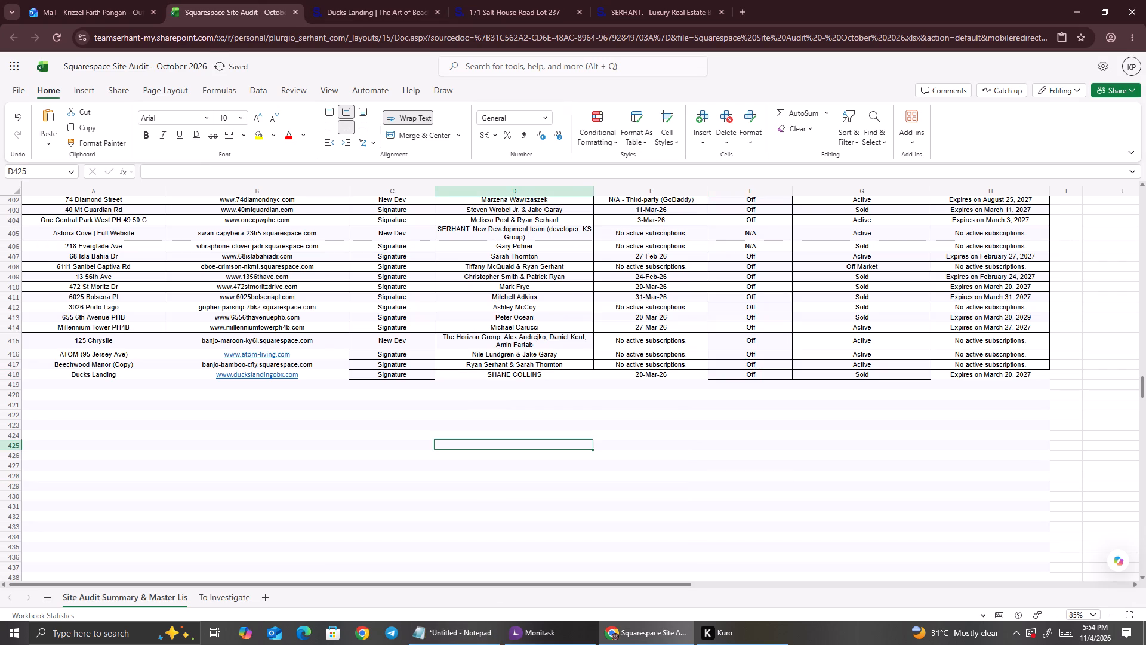
Return to the Squarespace account dashboard and tag Ducks Landing as Signature and Sold.
click(366, 0)
click(10, 37)
click(10, 37)
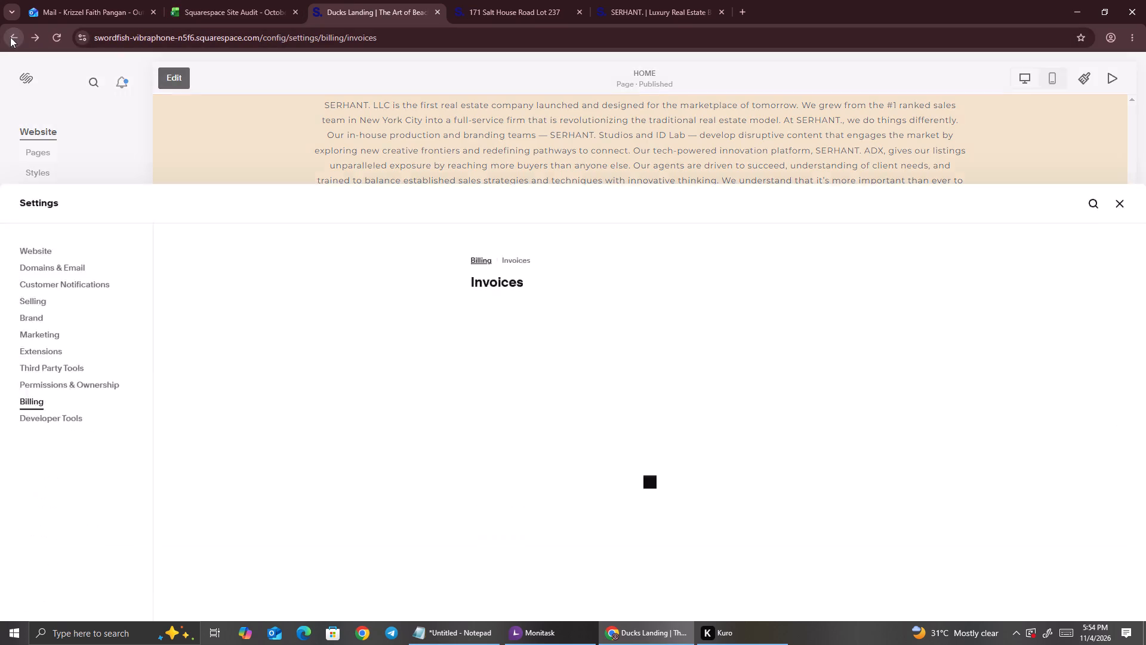
click(10, 37)
click(10, 37)
click(10, 37)
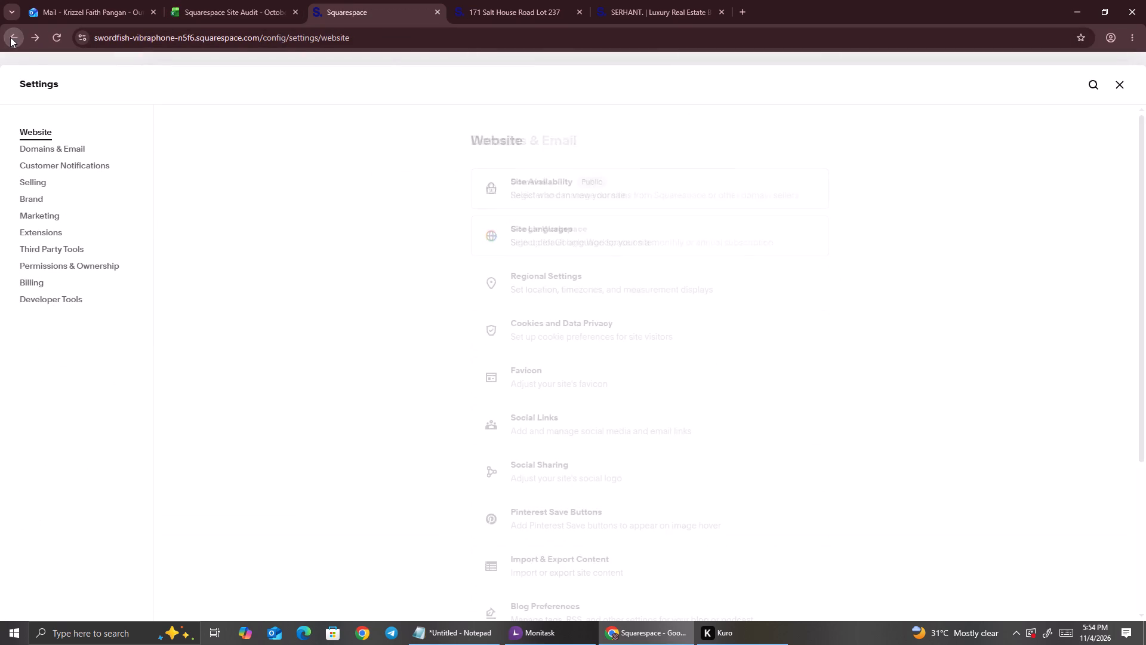
click(10, 37)
click(401, 478)
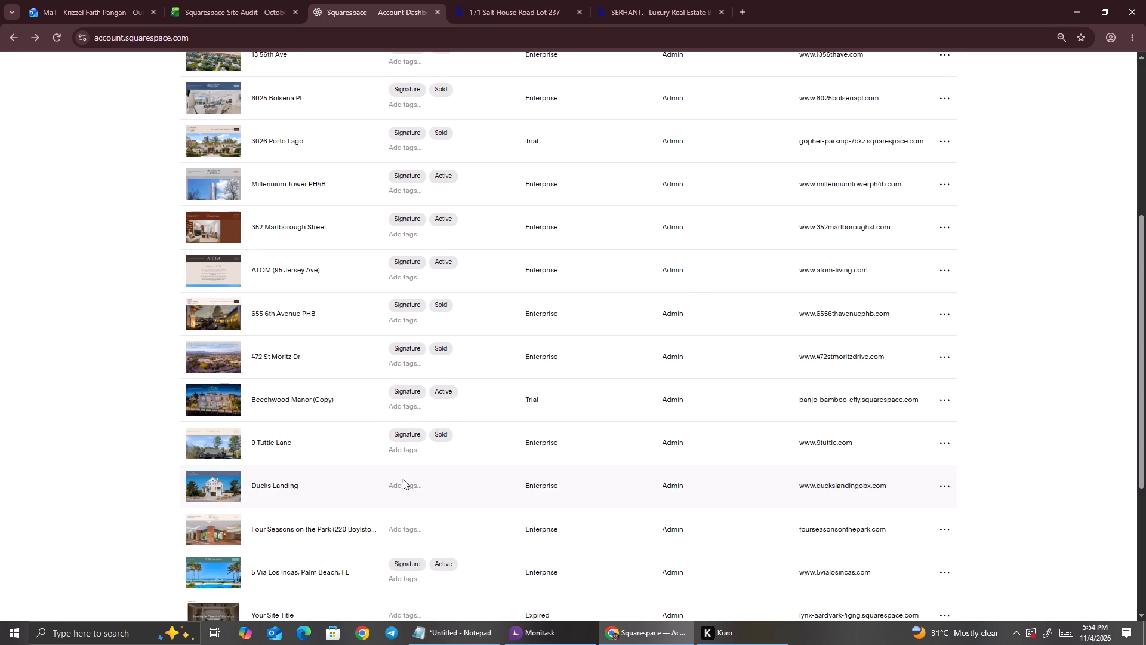
click(403, 484)
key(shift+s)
key(Down)
key(Return)
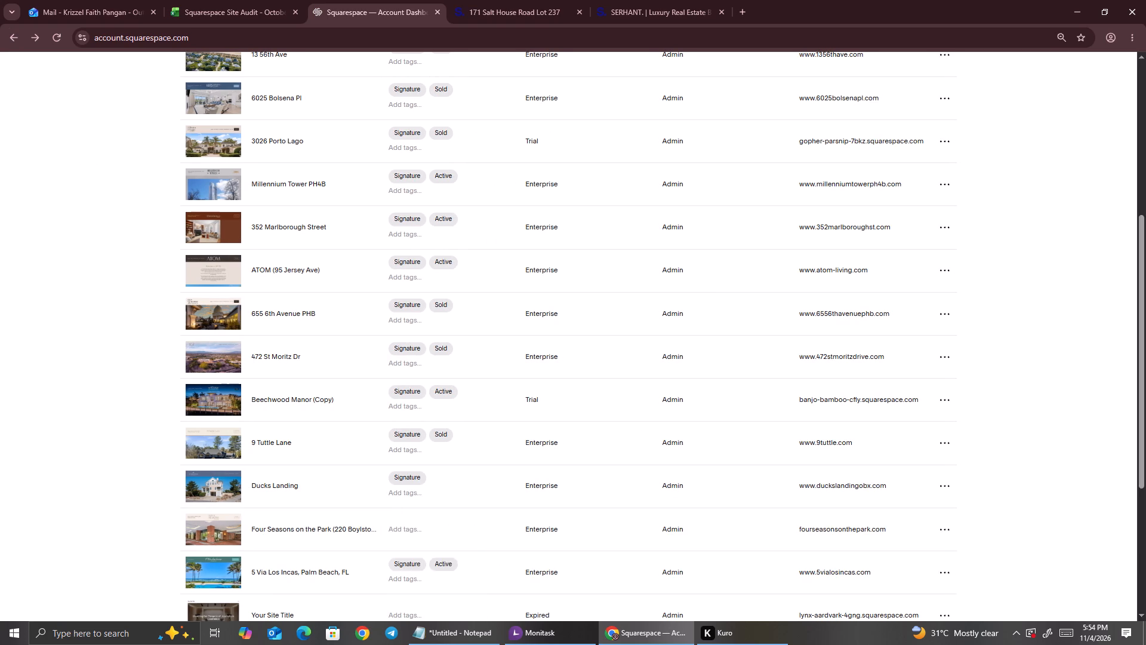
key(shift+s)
key(Down)
key(Down)
key(Return)
Replace the Notepad contents with the site name Four Seasons on the Park (220 Boylston St) from the site list.
scroll(389, 572, down, 3)
scroll(301, 325, down, 1)
drag(242, 275, 387, 279)
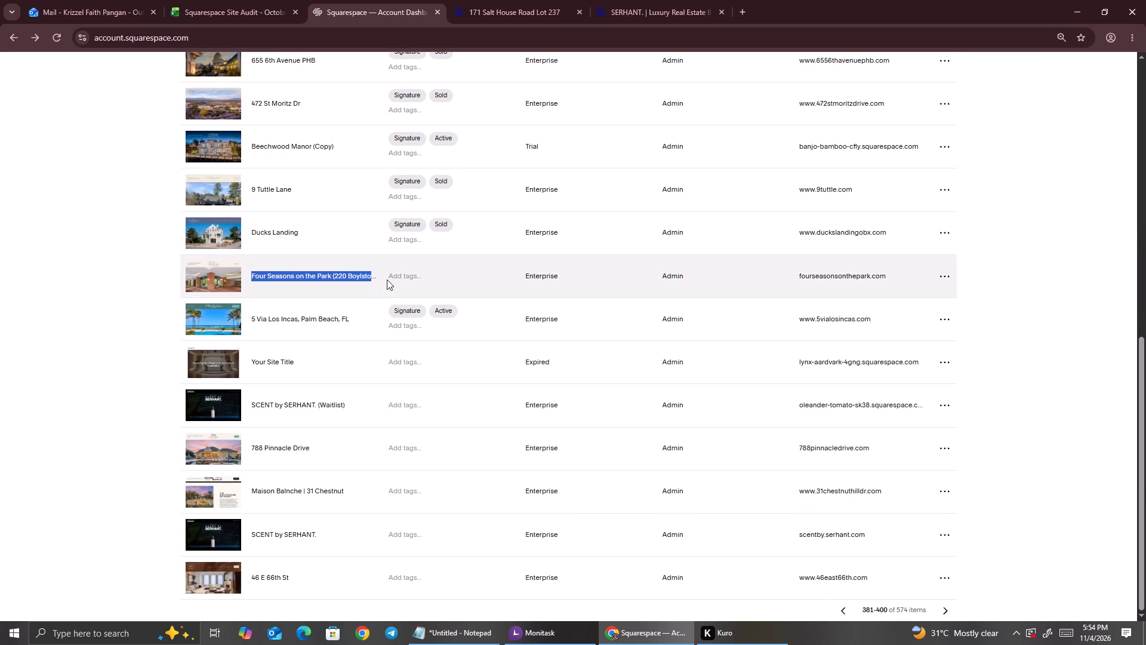
drag(387, 279, 384, 279)
key(ctrl+c)
key(alt+Tab)
key(ctrl+a)
key(ctrl+v)
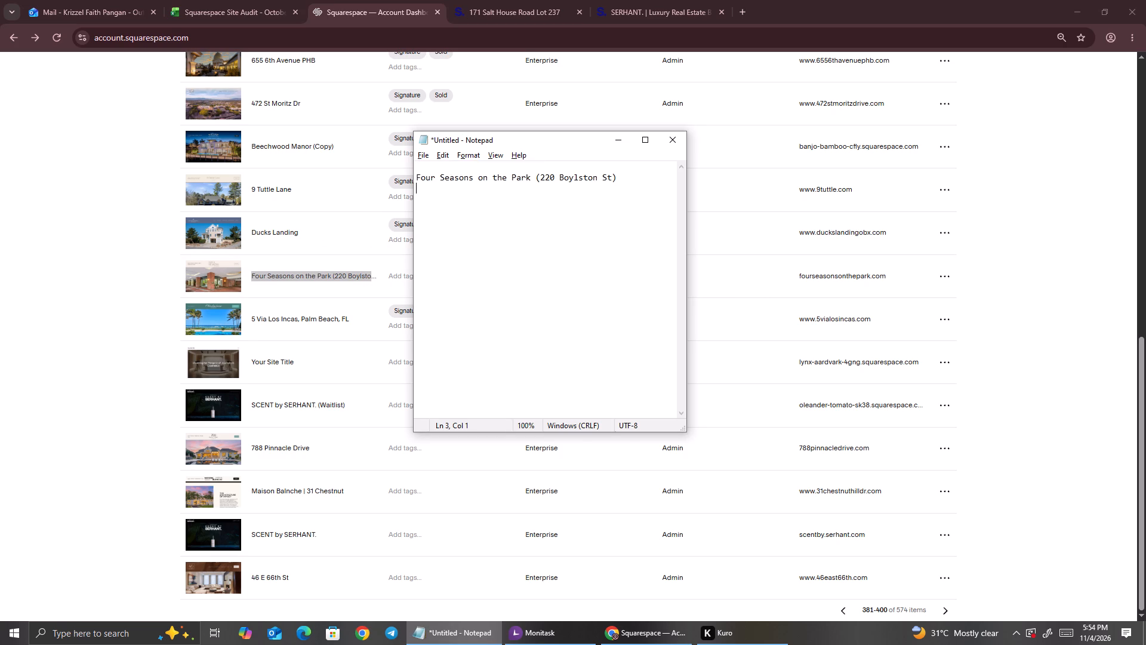
drag(539, 176, 612, 178)
key(ctrl+c)
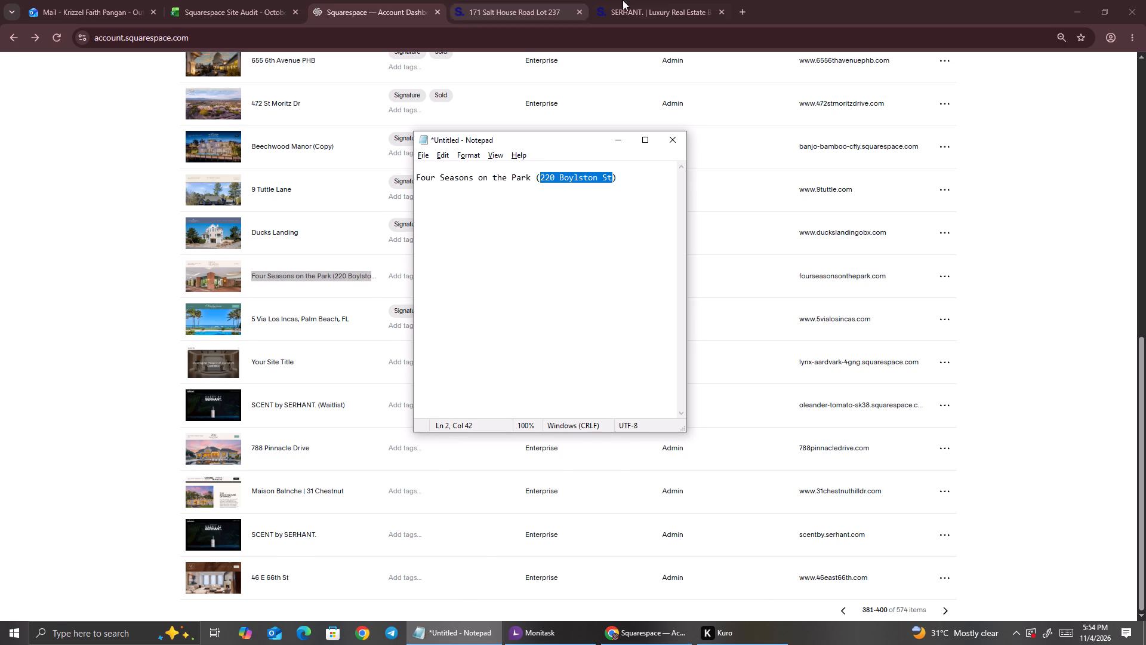
click(676, 0)
key(ctrl+a)
key(ctrl+v)
key(Return)
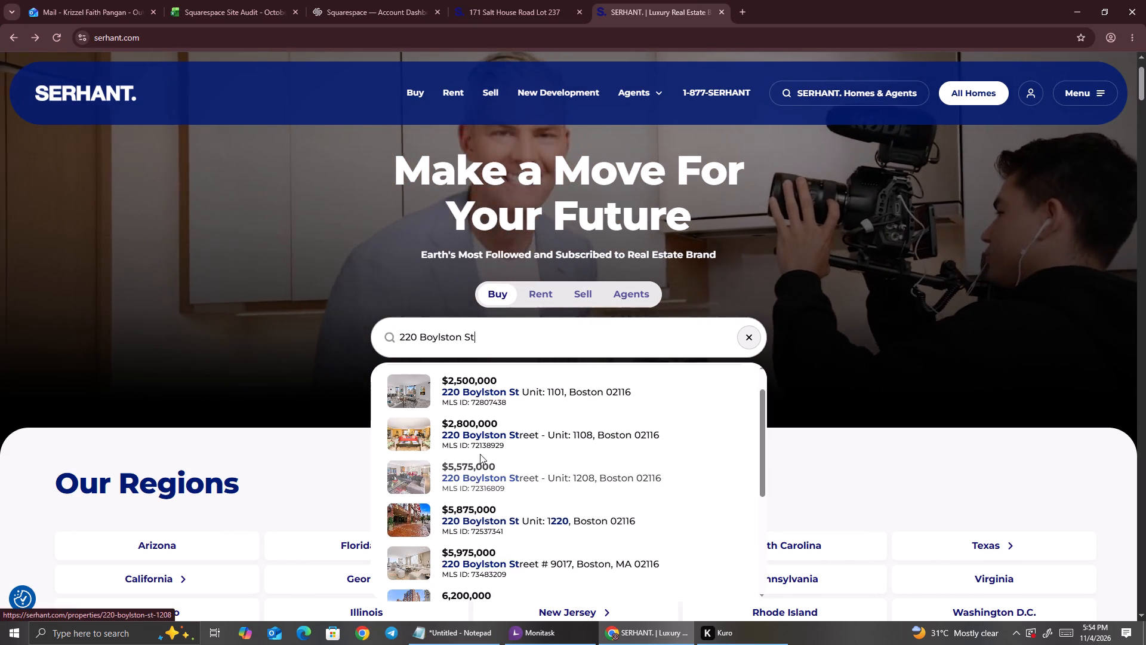
Copy the domain fourseasonsonthepark.com from the Squarespace site list into Notepad, below the site name.
click(507, 0)
click(394, 0)
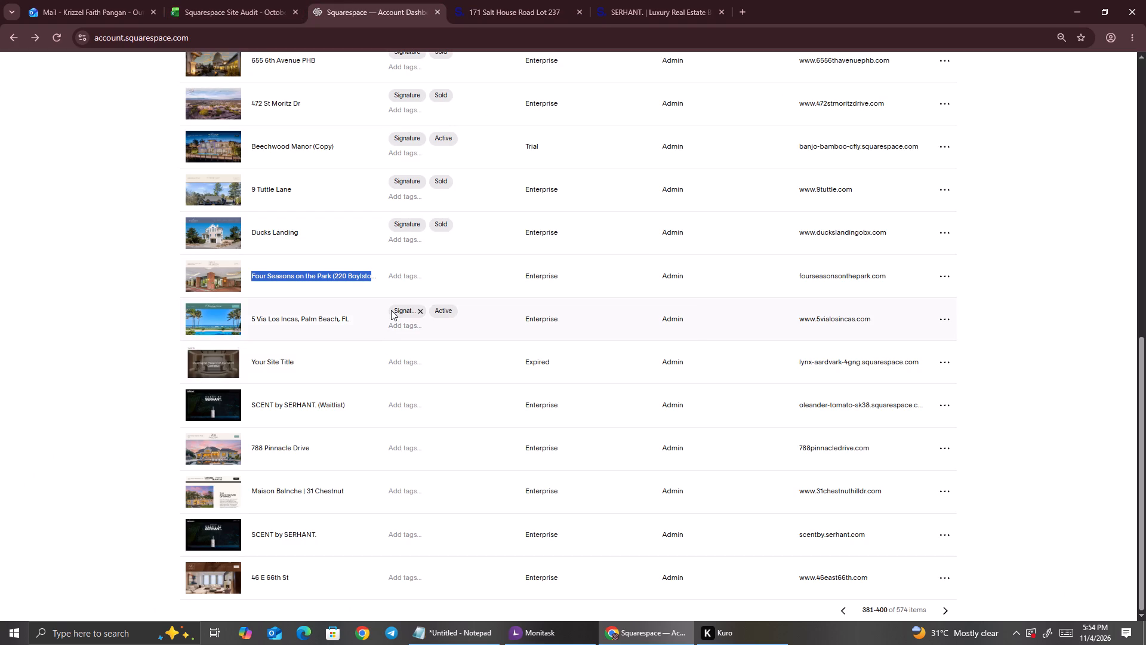
key(alt+Tab)
key(alt+Tab)
drag(787, 280, 901, 268)
key(ctrl+c)
key(alt+Tab)
key(Return)
key(ctrl+v)
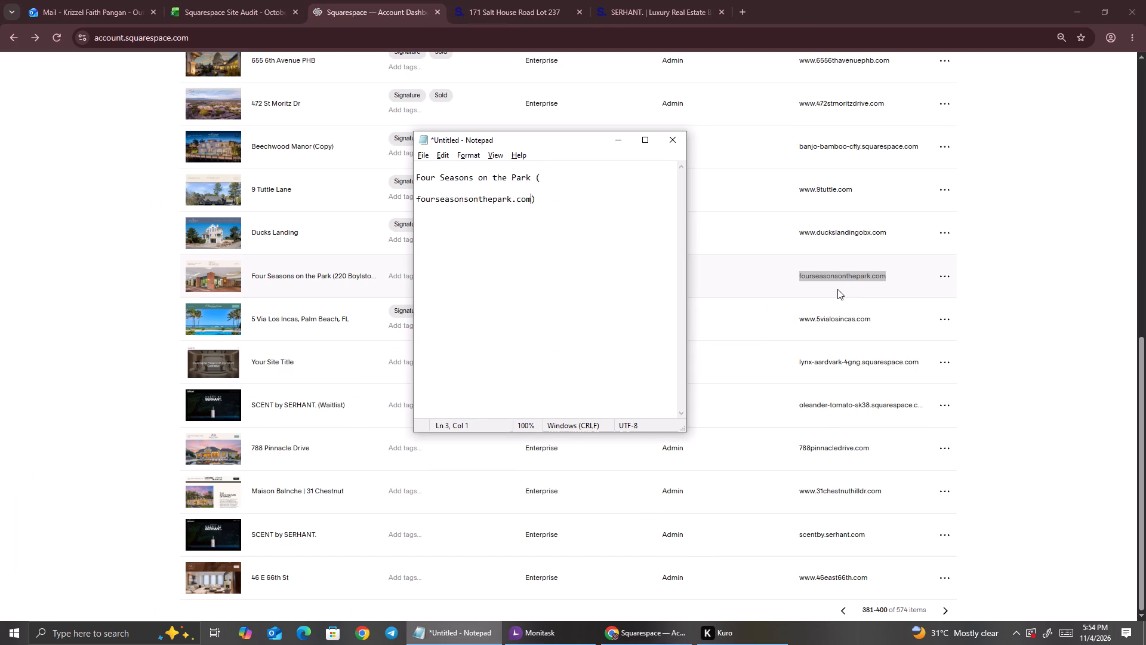
key(ctrl+z)
key(Right)
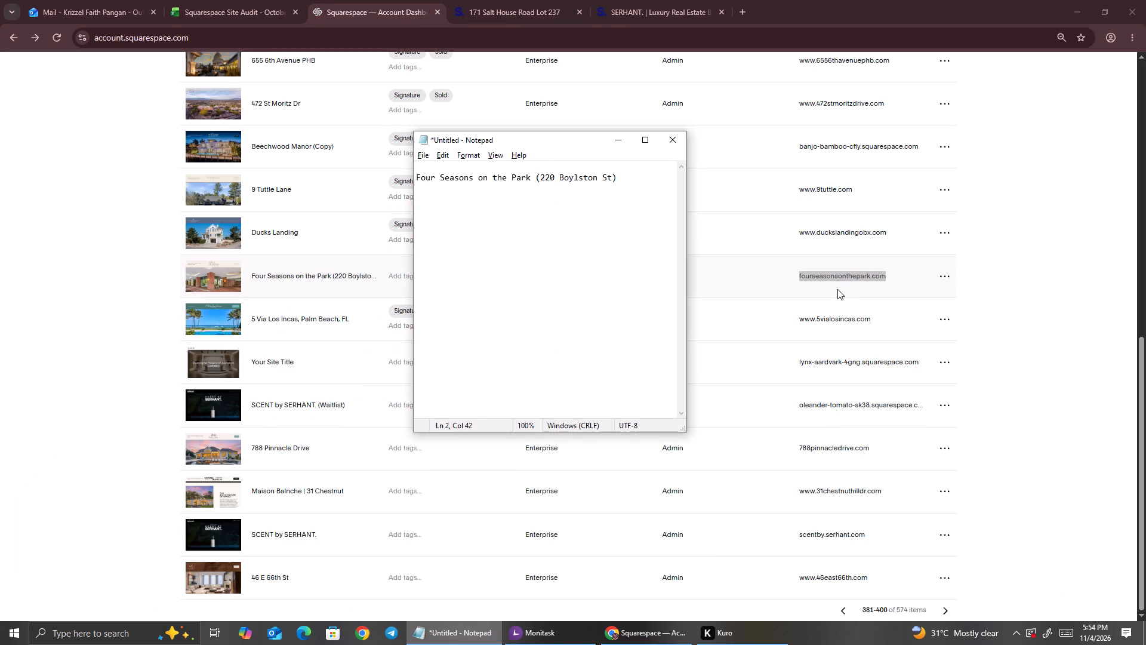
key(Right)
key(Return)
key(ctrl+v)
Open the Four Seasons on the Park domain details and copy the renewal date March 25, 2027 into Notepad.
click(934, 279)
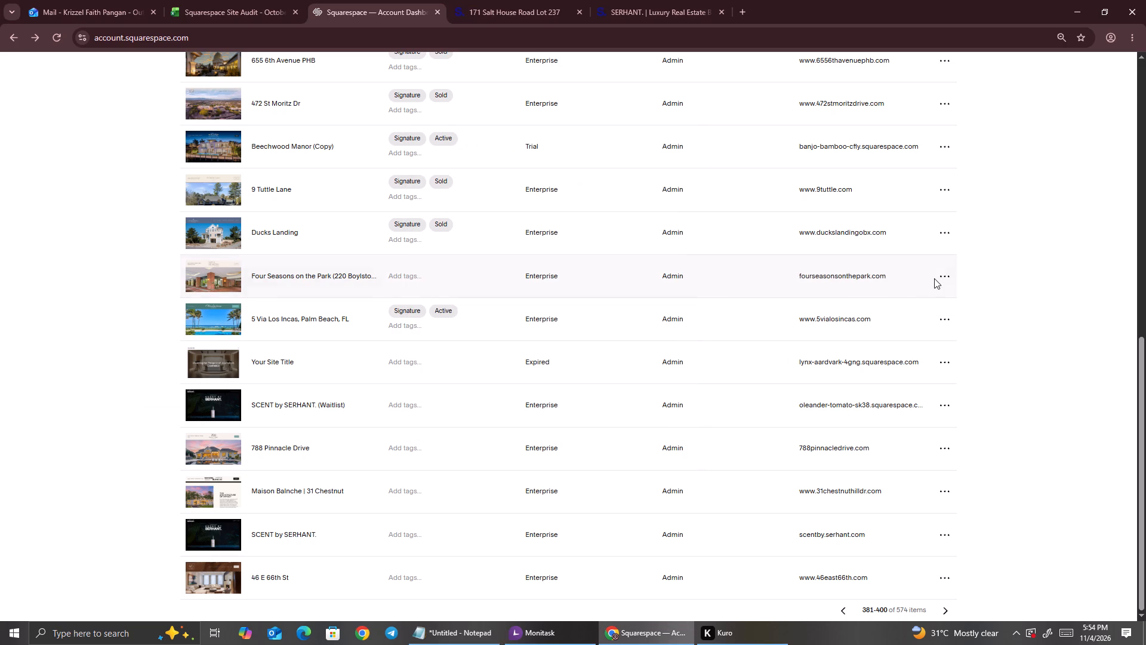
click(944, 277)
click(938, 338)
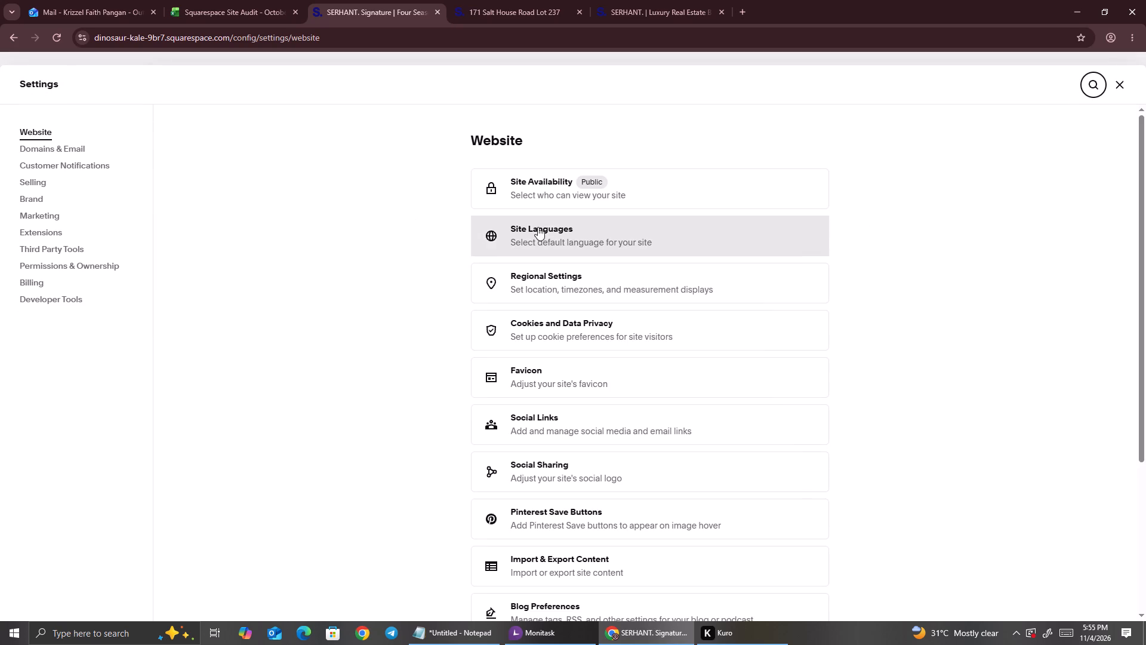
click(62, 150)
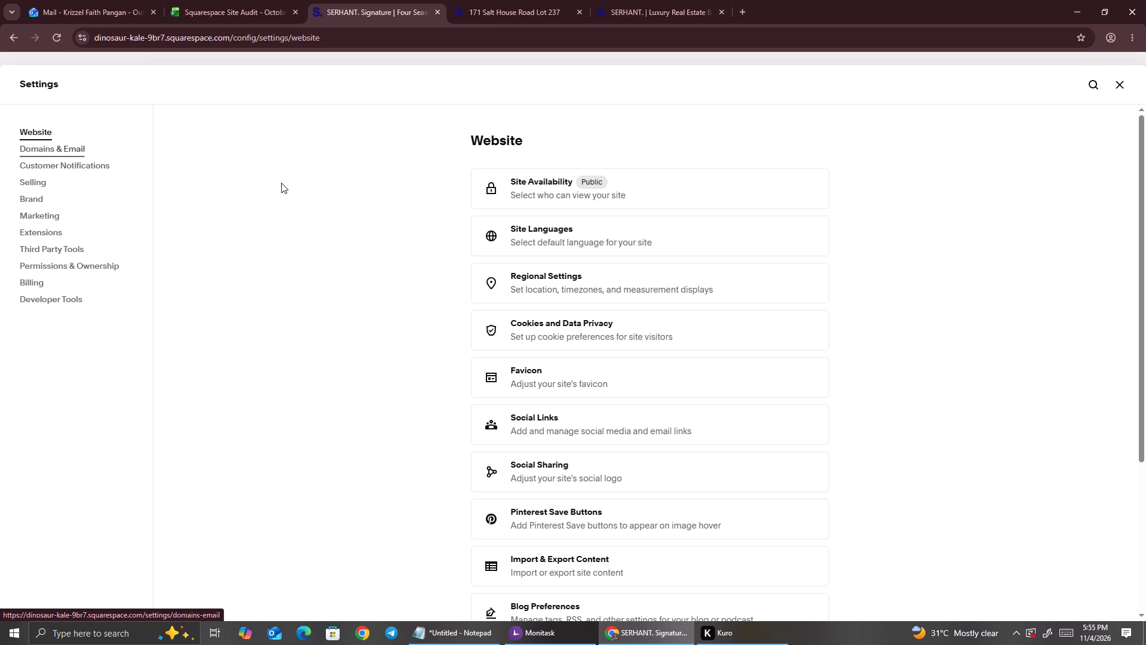
click(570, 182)
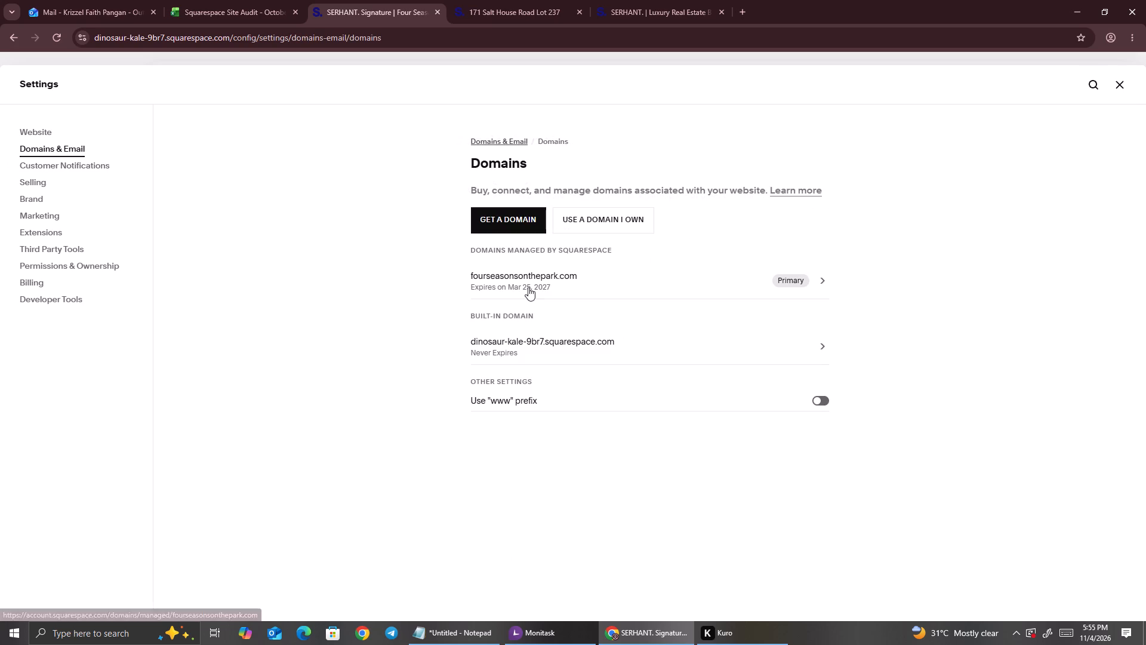
click(541, 290)
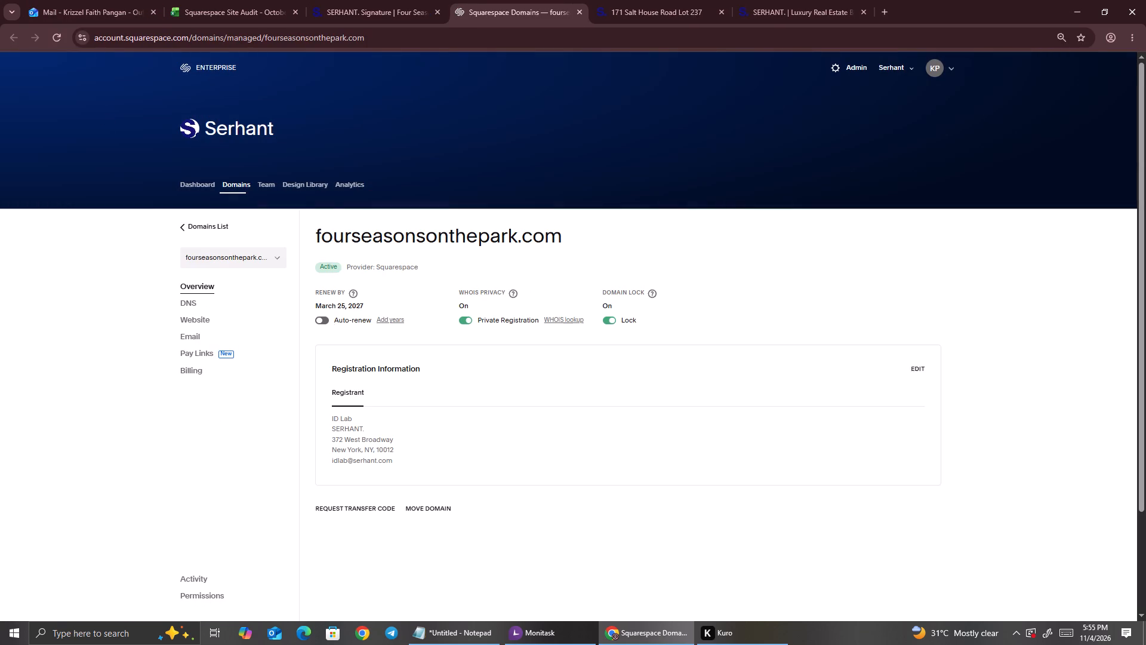
drag(367, 303, 301, 309)
key(ctrl+c)
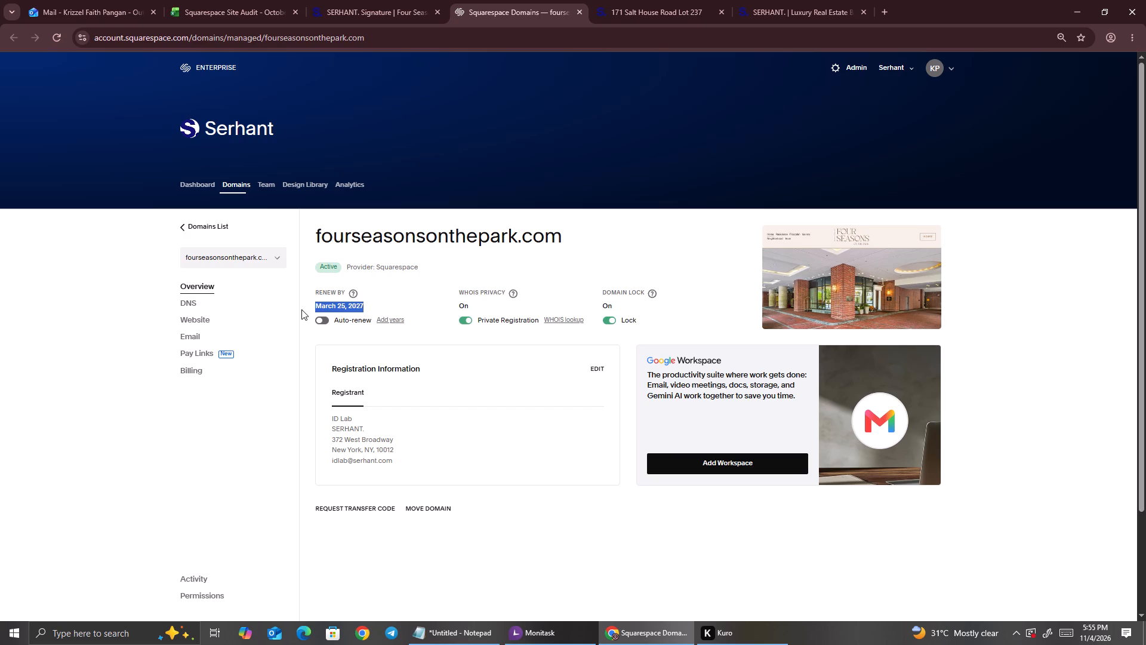
key(alt+Tab)
key(Return)
key(Return)
key(ctrl+v)
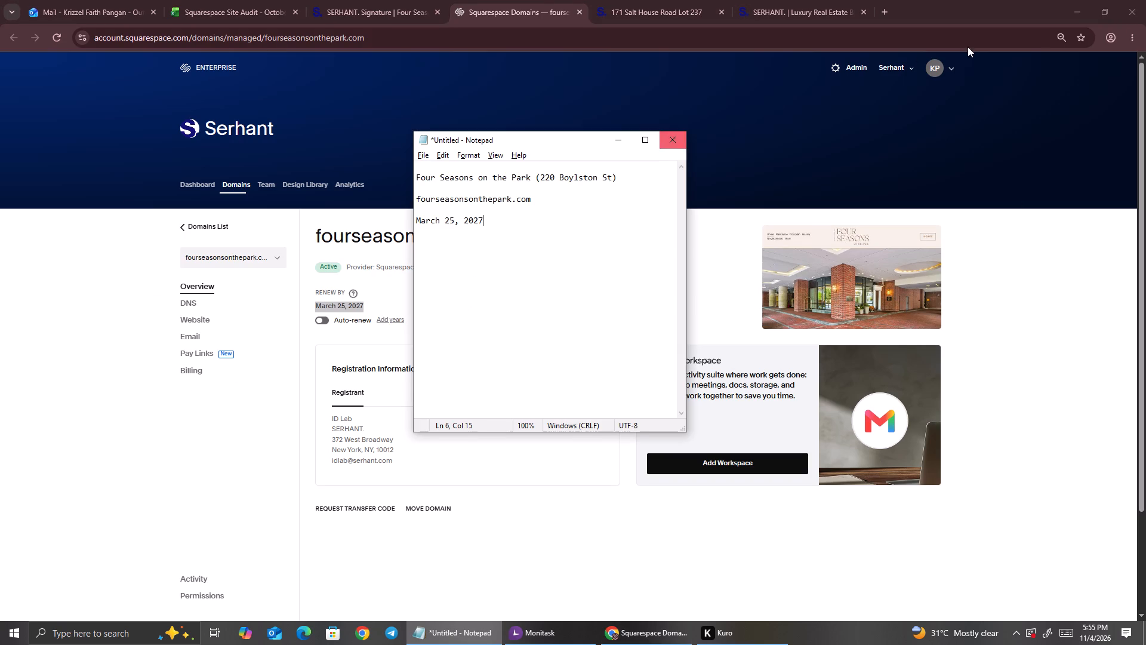
Copy the invoice date March 25, 2026 from the site's billing invoices into Notepad, above the renewal date.
click(580, 10)
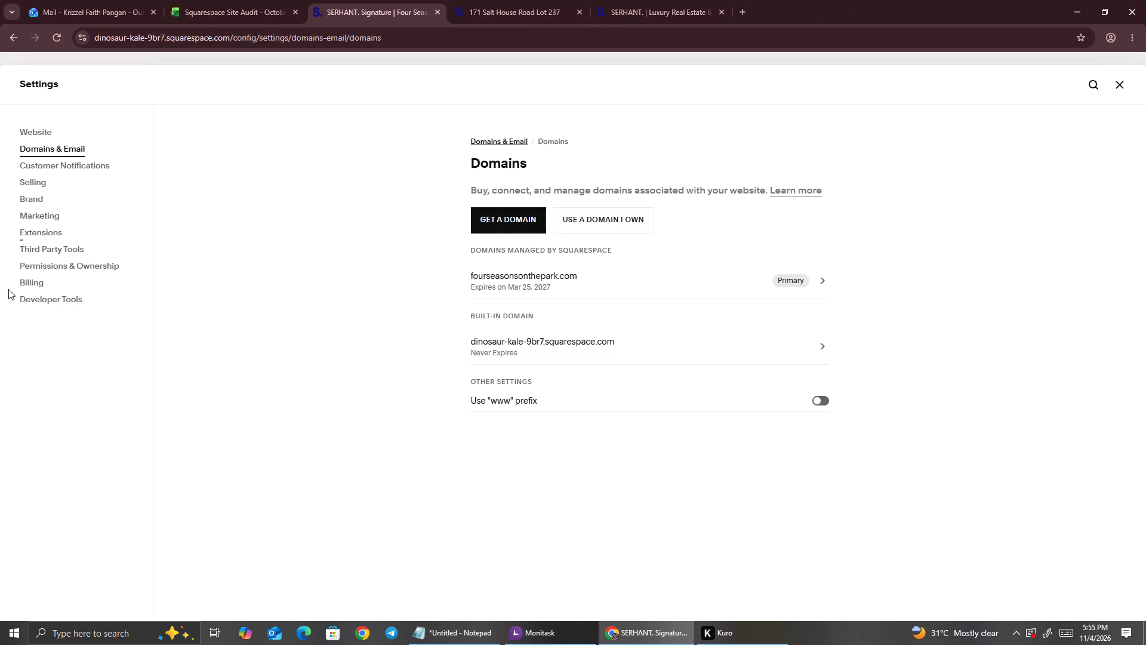
click(14, 288)
click(24, 282)
click(522, 328)
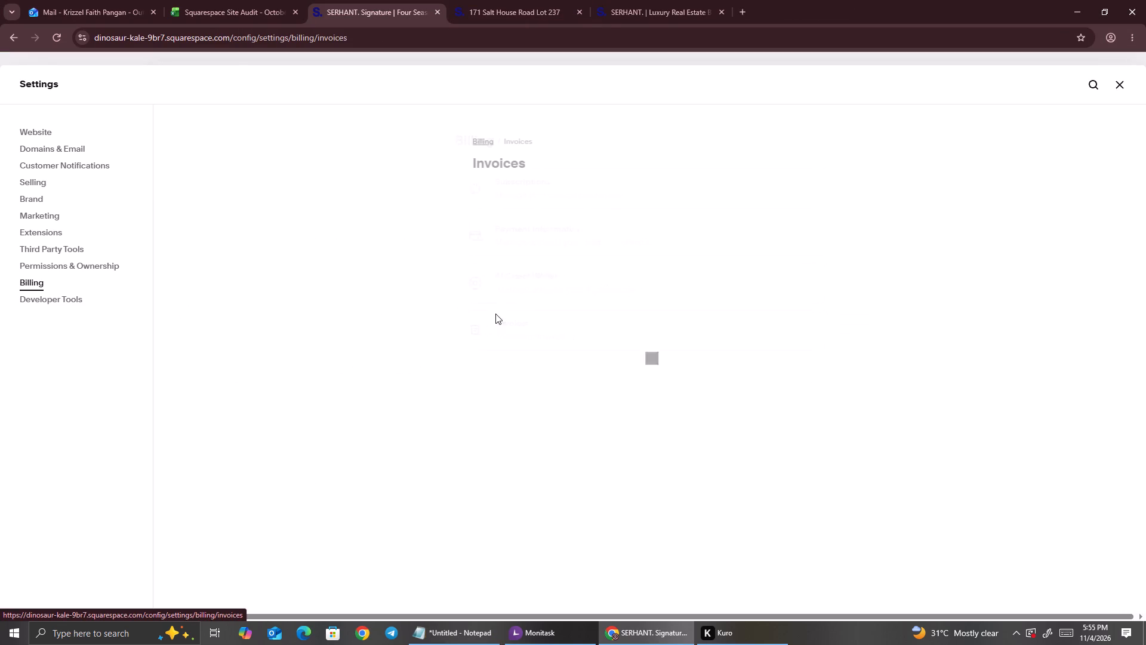
drag(447, 241, 545, 229)
key(ctrl+c)
key(alt+Tab)
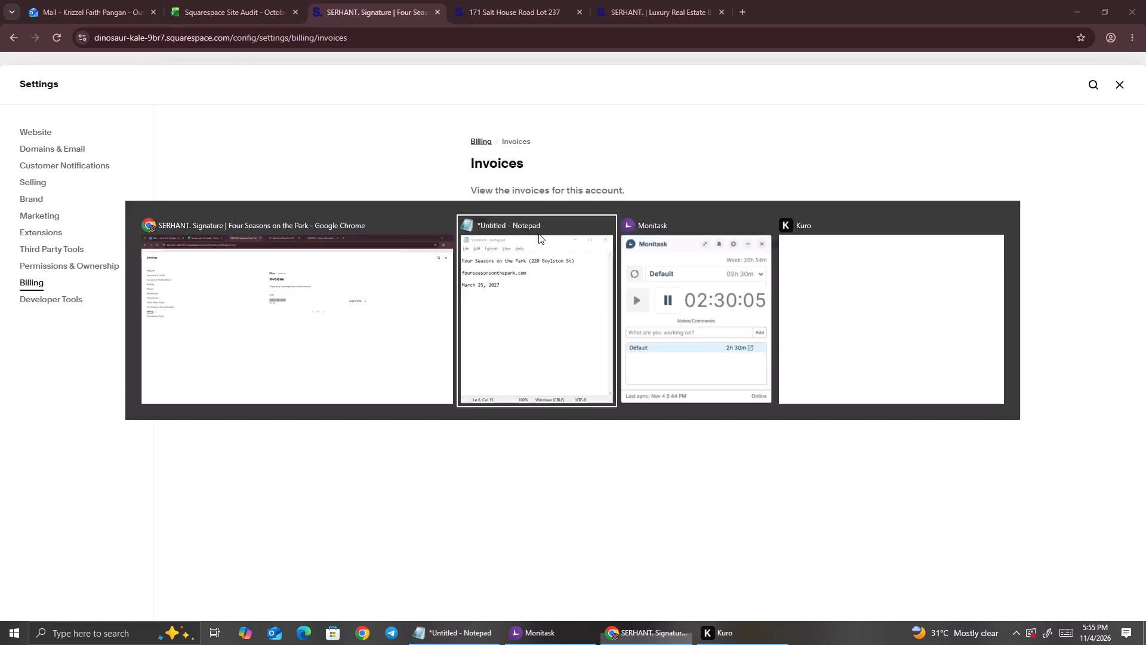
click(482, 207)
key(Return)
key(ctrl+v)
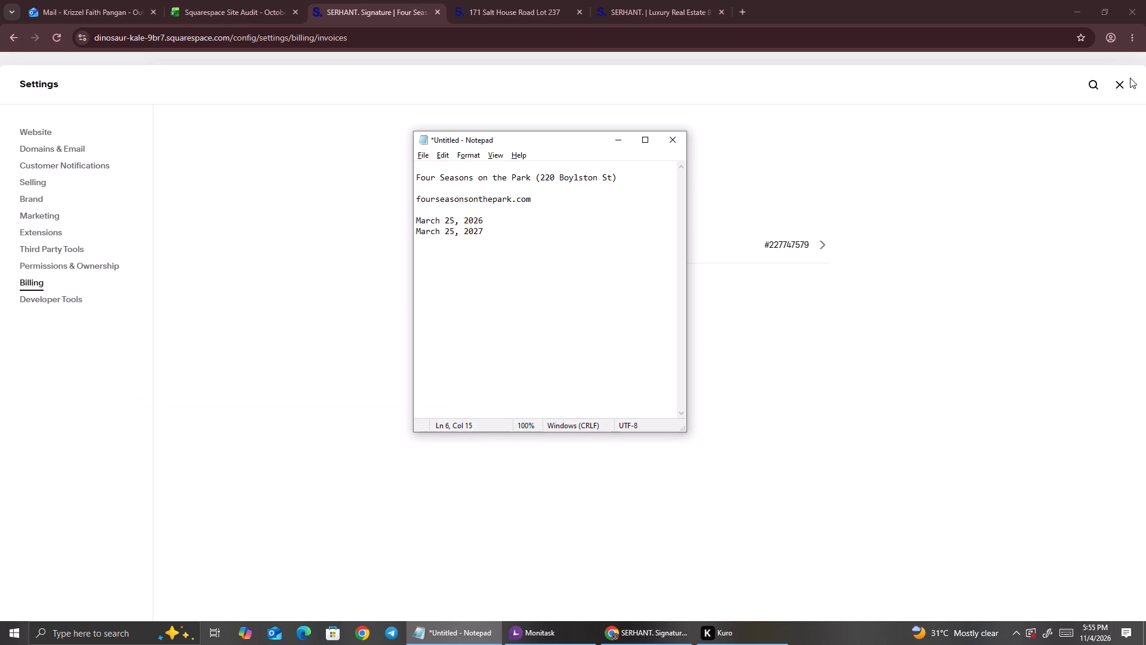
Close the site settings and examine the Four Seasons on the Park home page for property details.
click(1122, 81)
scroll(516, 353, down, 4)
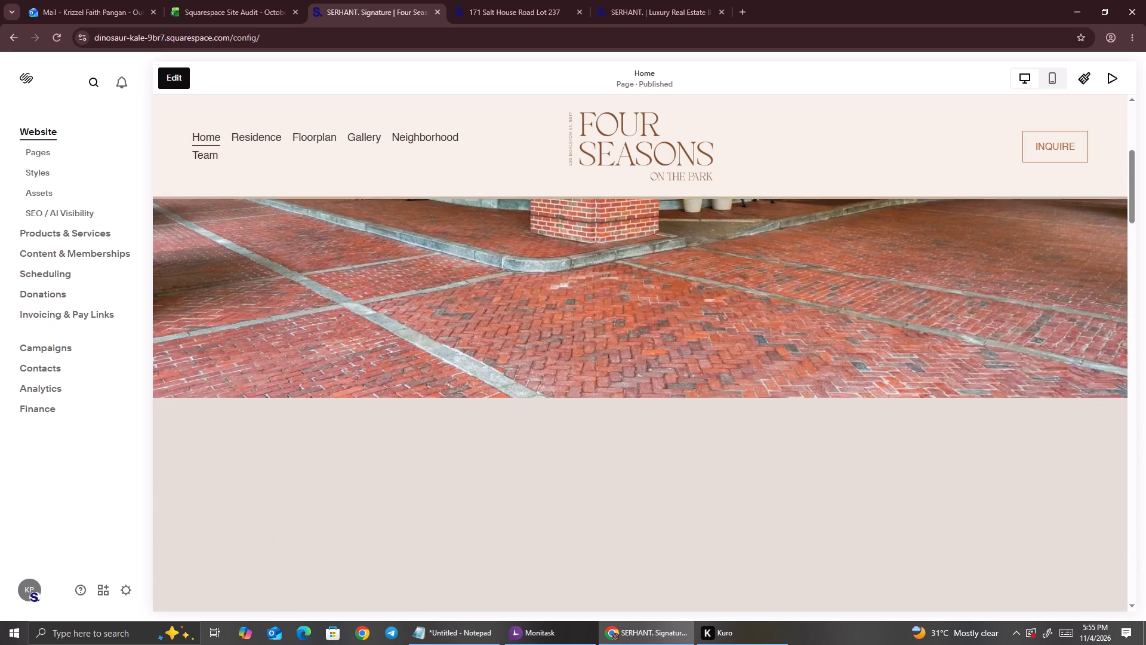
scroll(515, 351, down, 5)
scroll(485, 403, up, 8)
scroll(484, 402, down, 5)
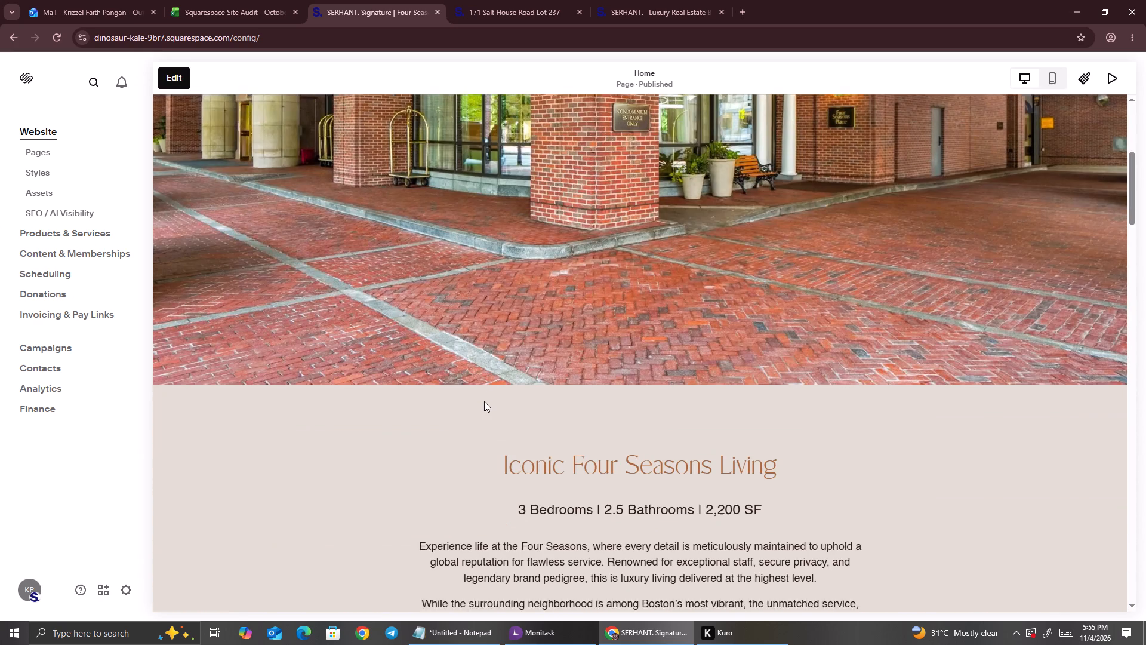
scroll(484, 401, up, 12)
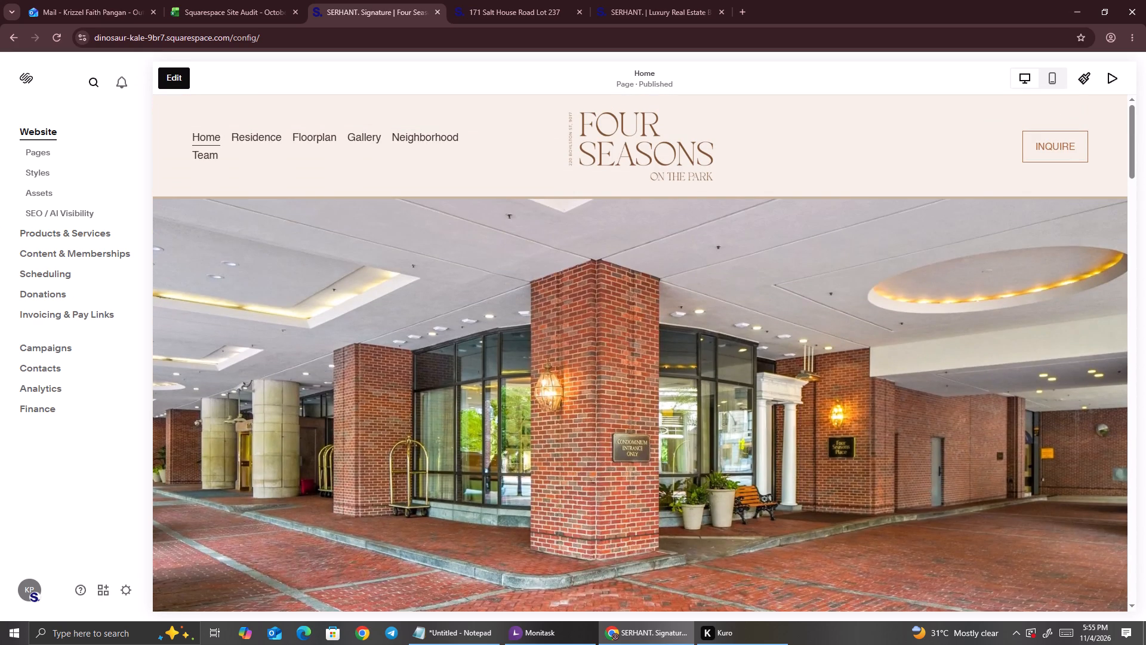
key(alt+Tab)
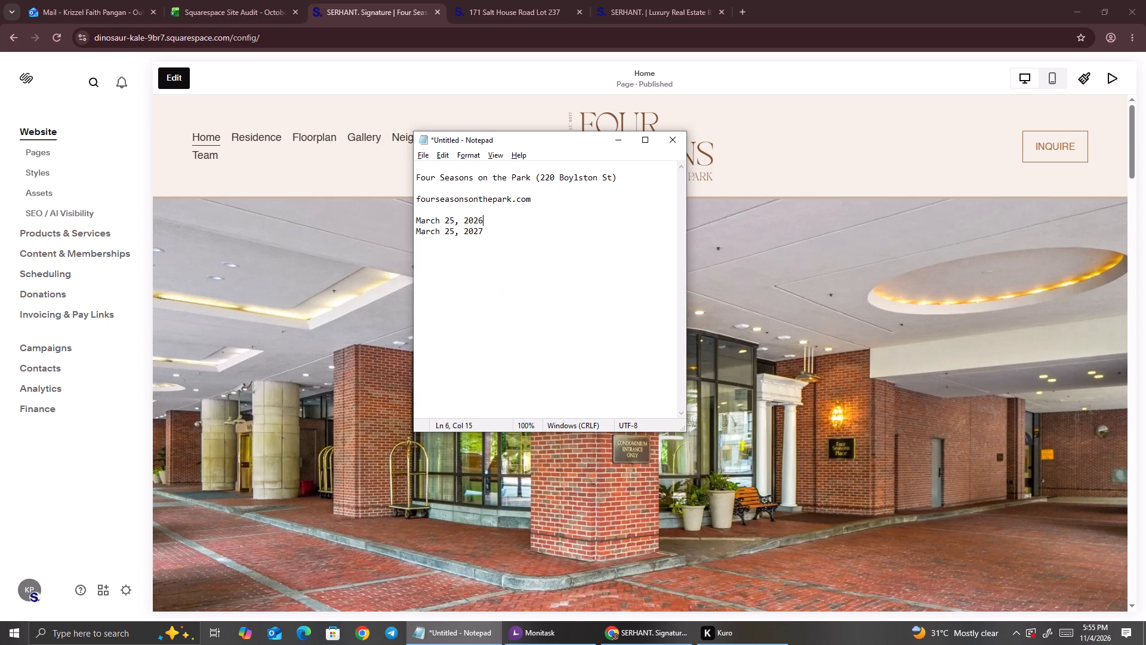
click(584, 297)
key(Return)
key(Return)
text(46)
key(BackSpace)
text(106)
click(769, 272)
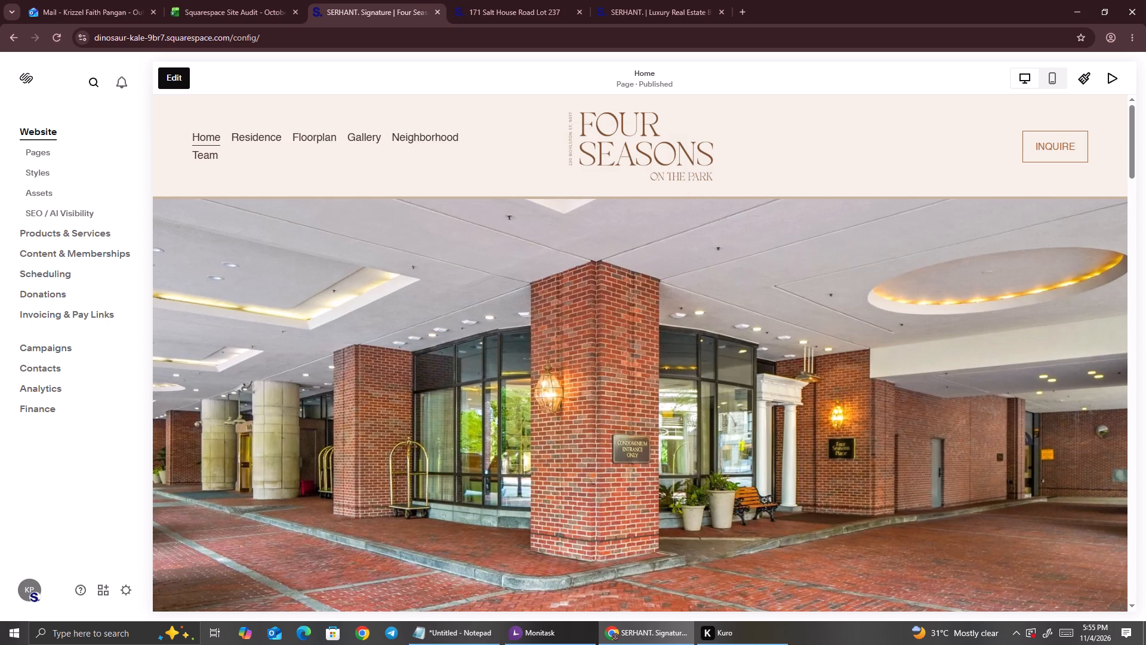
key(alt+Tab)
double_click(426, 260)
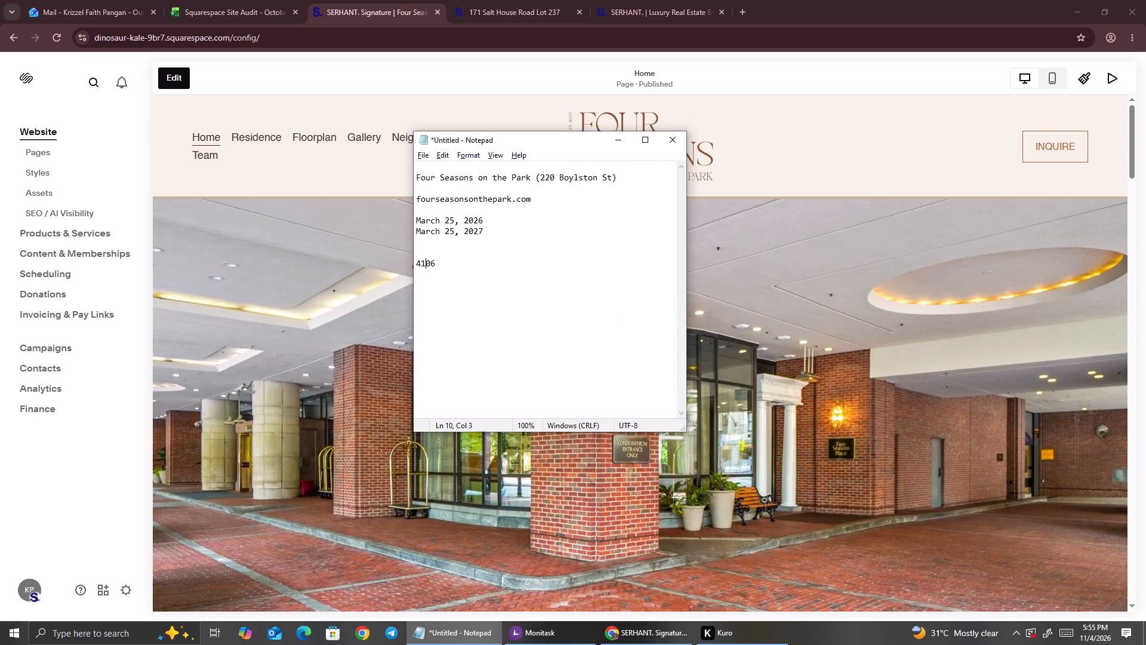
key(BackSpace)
Compare the SERHANT search results for 220 Boylston St with the address in the Four Seasons site's header logo.
drag(572, 140, 563, 234)
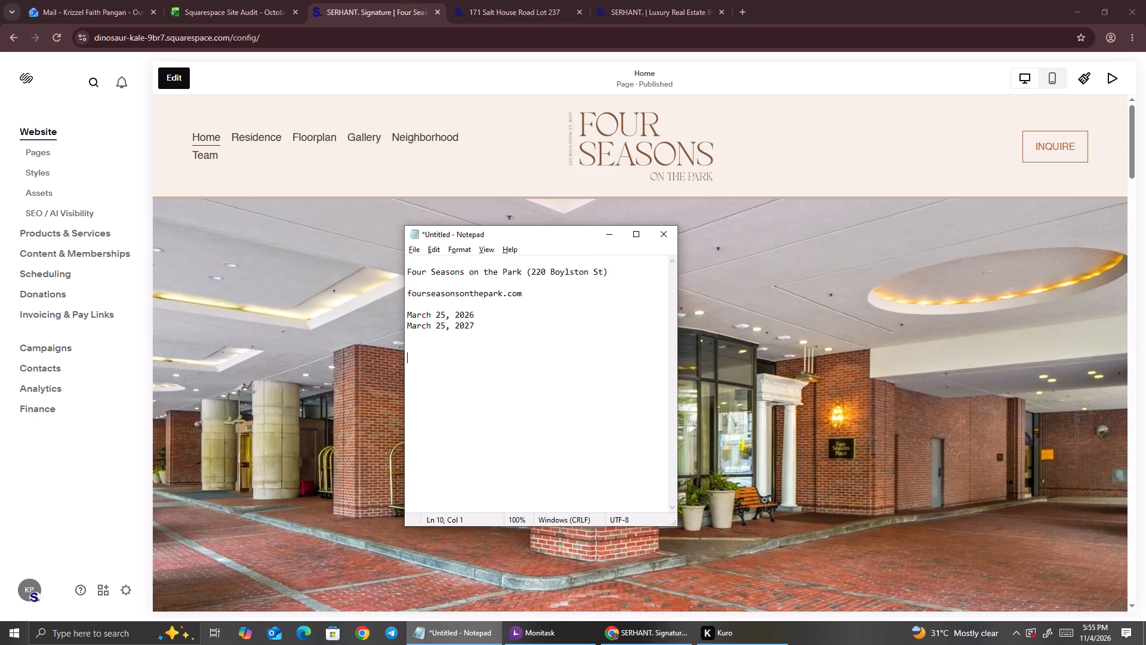
click(652, 0)
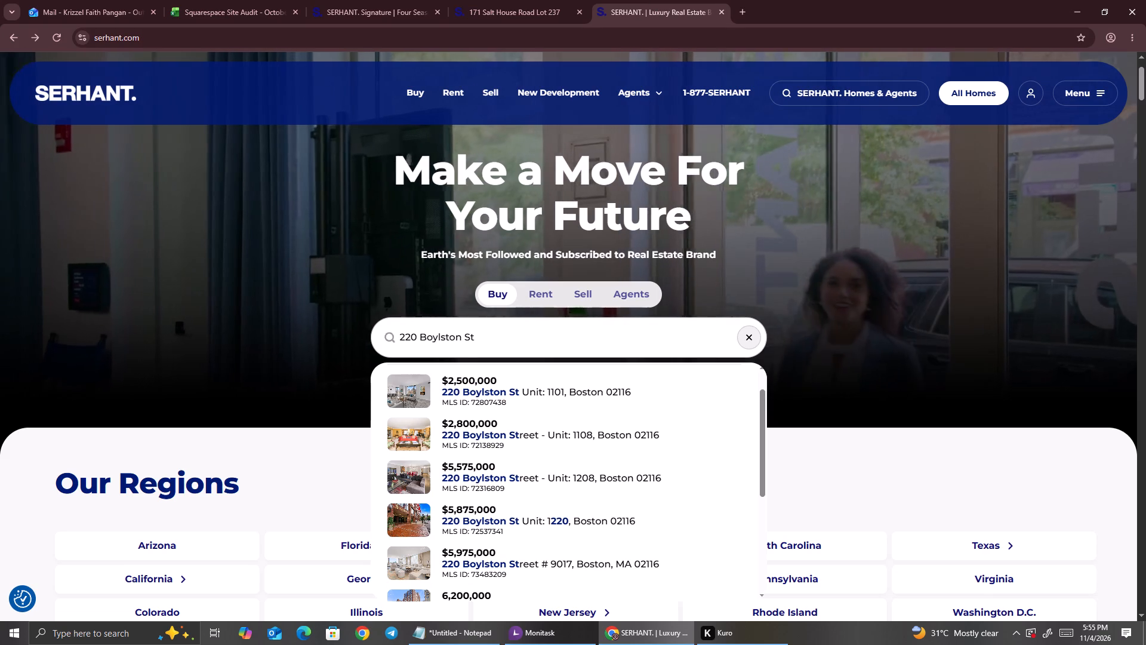
scroll(538, 518, down, 1)
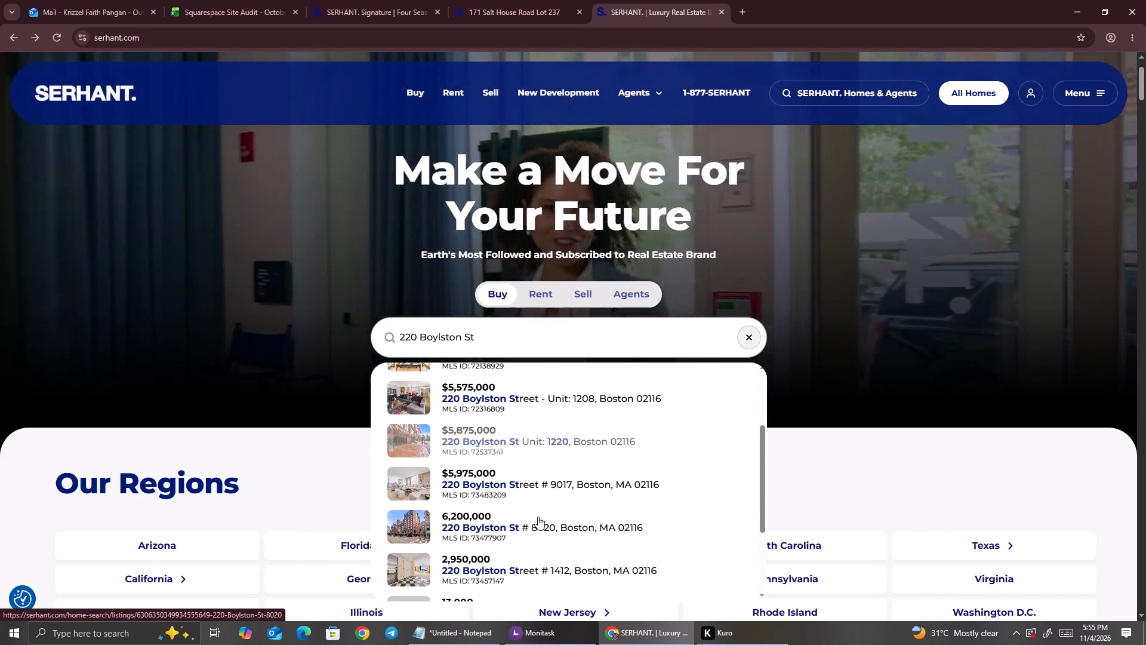
drag(396, 0, 396, 8)
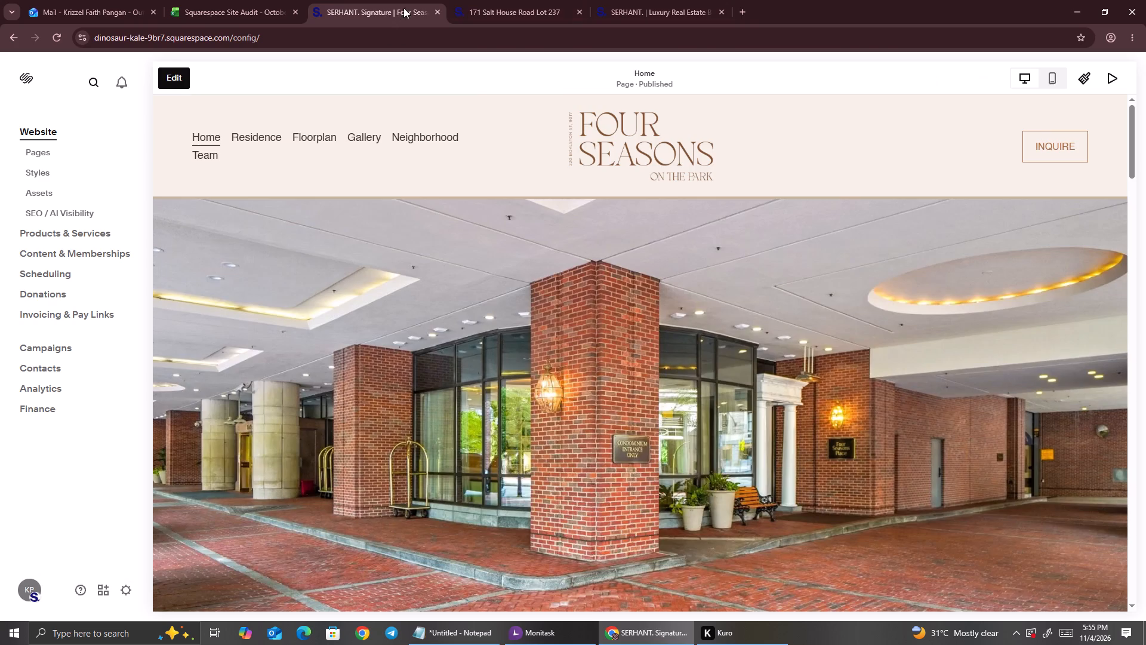
click(513, 0)
click(665, 0)
click(358, 0)
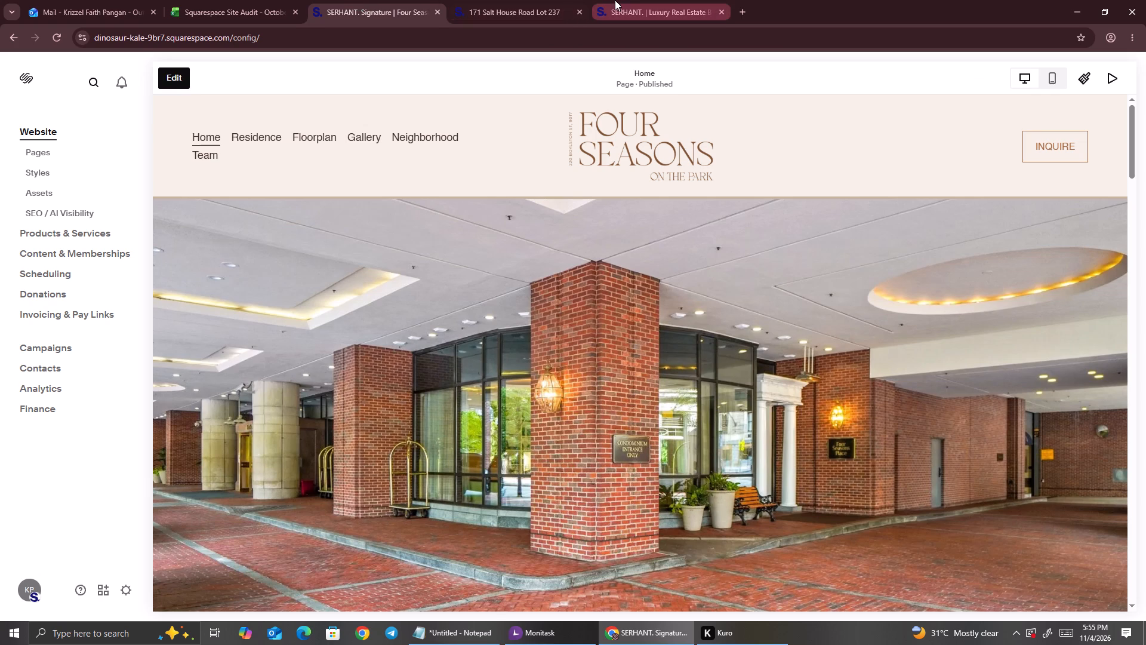
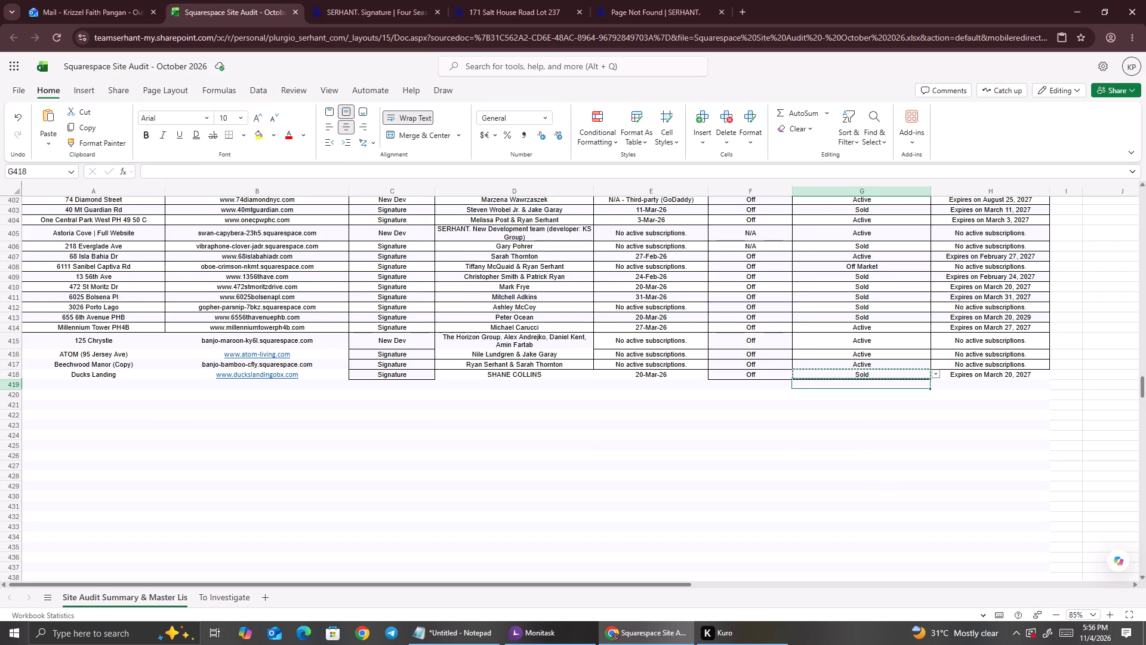
Set the listing status in row 419 of the audit sheet to Off Market.
key(ctrl+v)
key(shift+o)
key(Right)
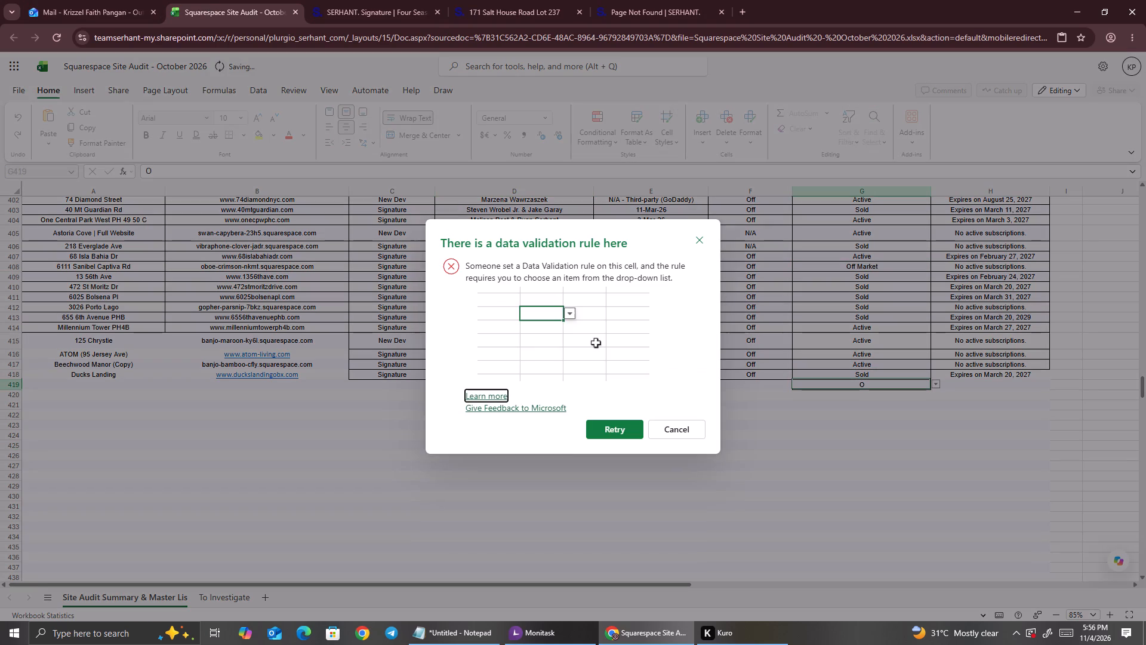
click(700, 242)
click(829, 411)
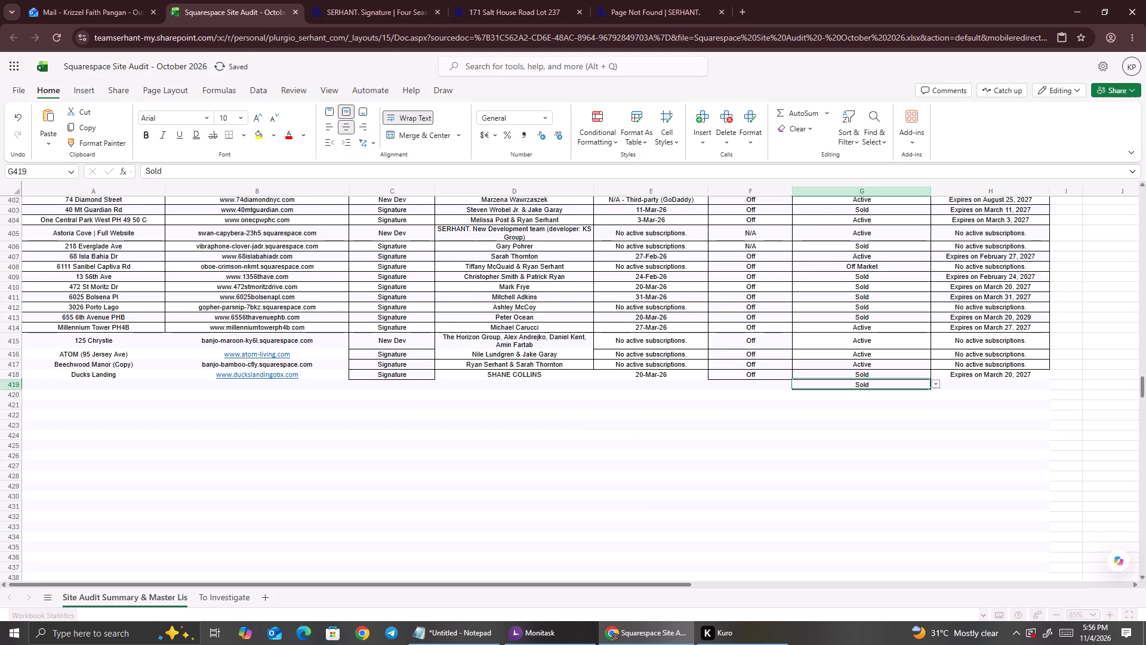
click(868, 389)
click(873, 383)
text(Of)
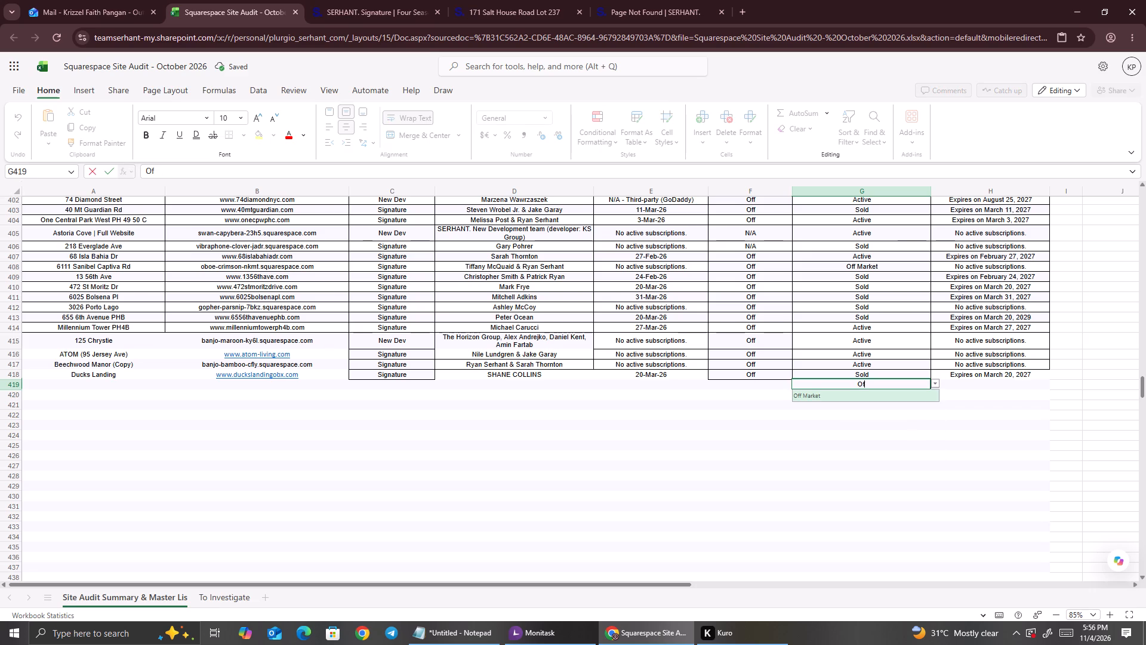
key(Return)
Copy the site name Four Seasons on the Park (220 Boylston St) and domain fourseasonsonthepark.com from Notepad into row 419.
key(alt+Tab)
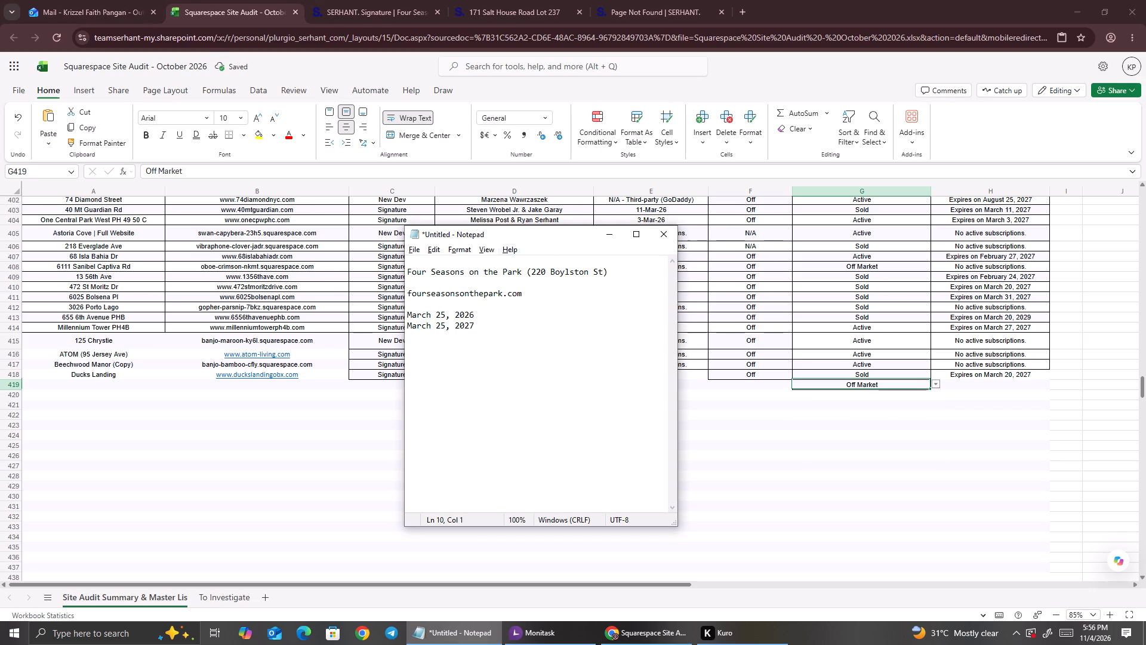
drag(620, 276, 404, 268)
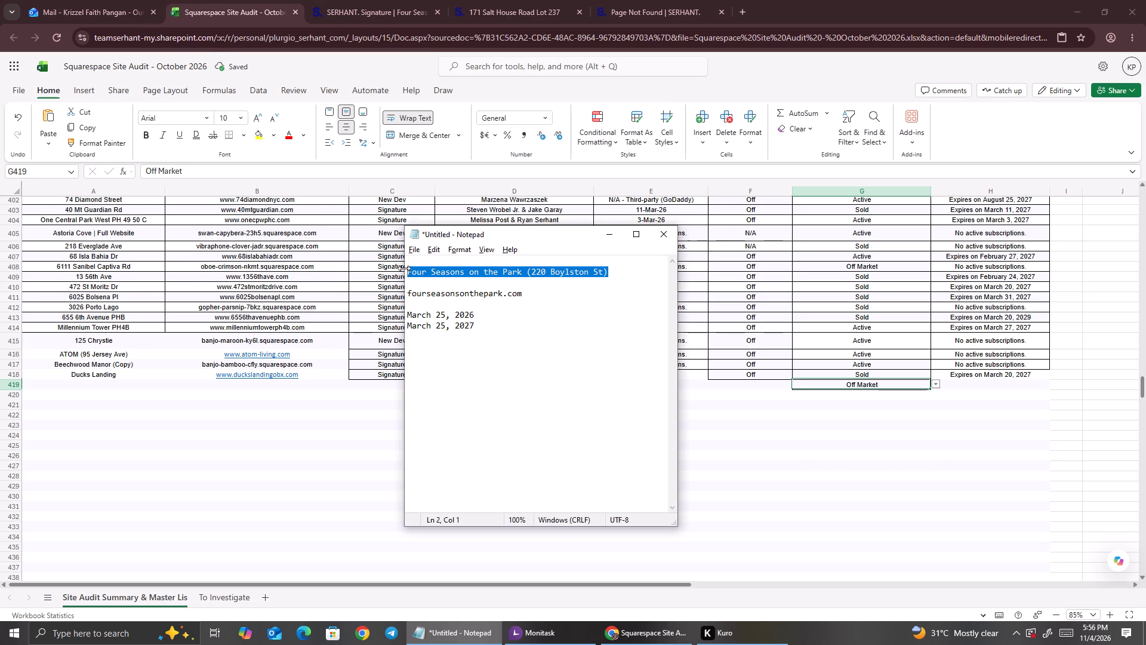
key(ctrl+c)
click(97, 400)
click(97, 381)
key(ctrl+v)
key(alt+Tab)
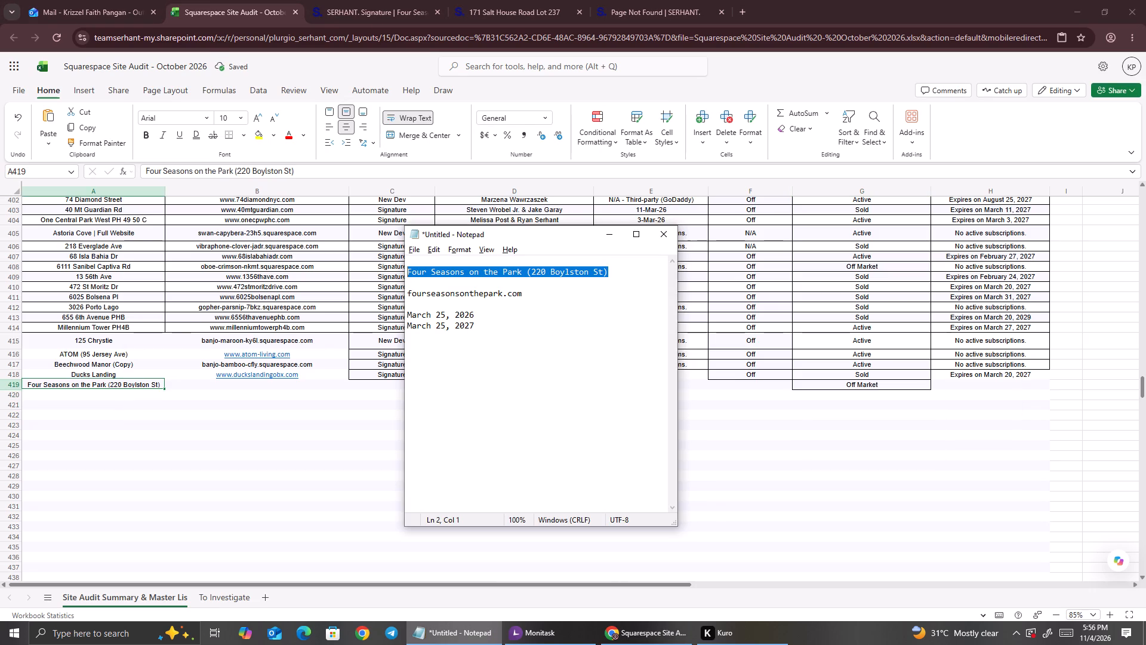
drag(536, 296, 401, 290)
key(ctrl+c)
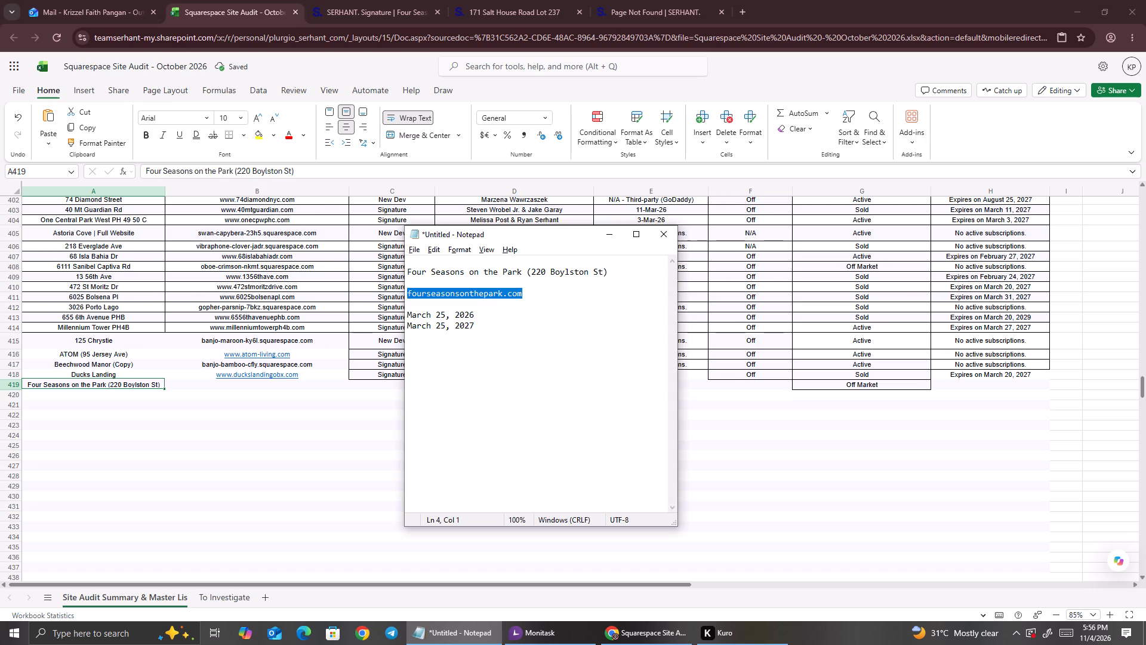
click(292, 392)
click(292, 382)
key(ctrl+v)
Copy the Signature site type from the Ducks Landing row into the Four Seasons row.
key(alt+Tab)
key(alt+Tab)
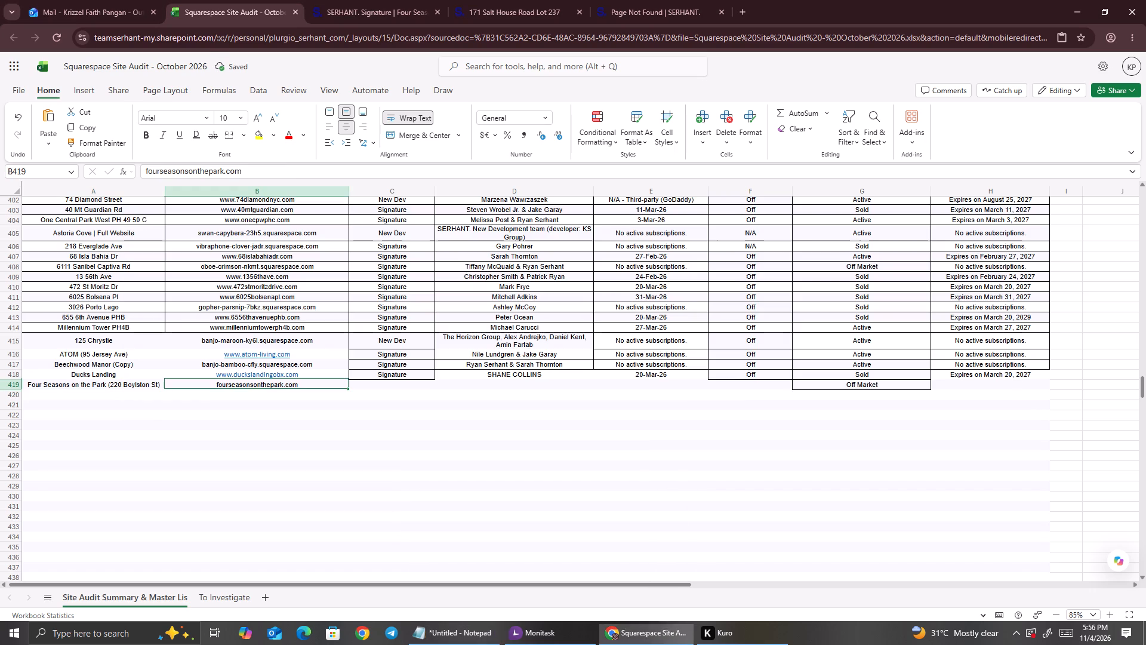
click(389, 370)
key(ctrl+c)
click(393, 385)
key(ctrl+v)
Copy the date March 25, 2026 from Notepad into column E of the Four Seasons row.
key(alt+Tab)
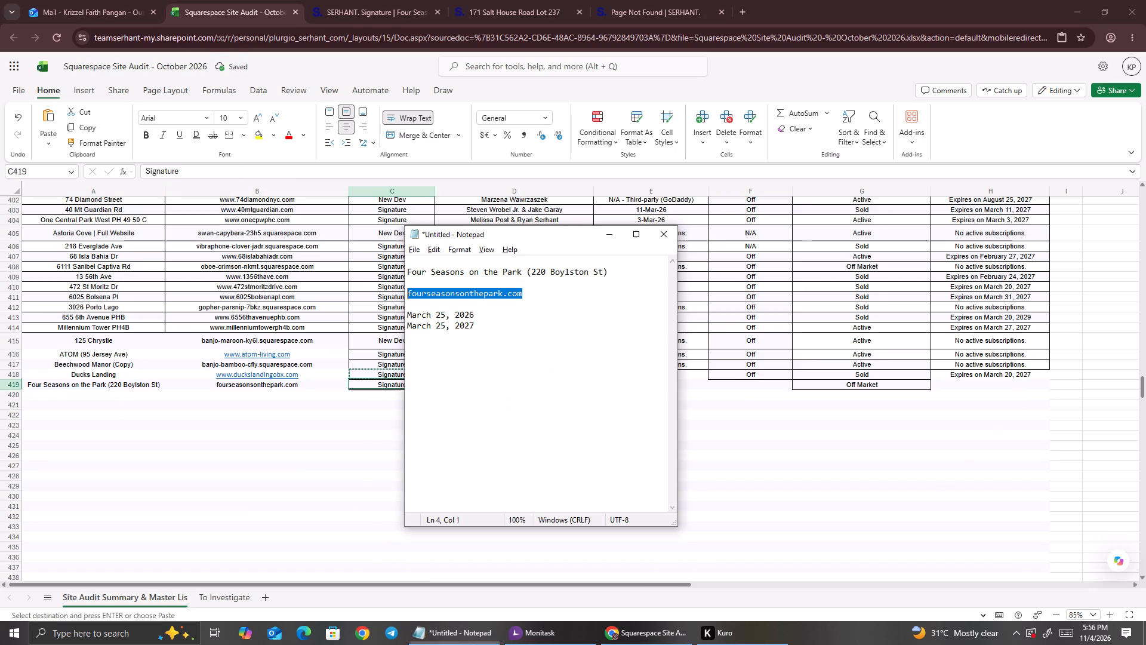
drag(483, 309, 374, 315)
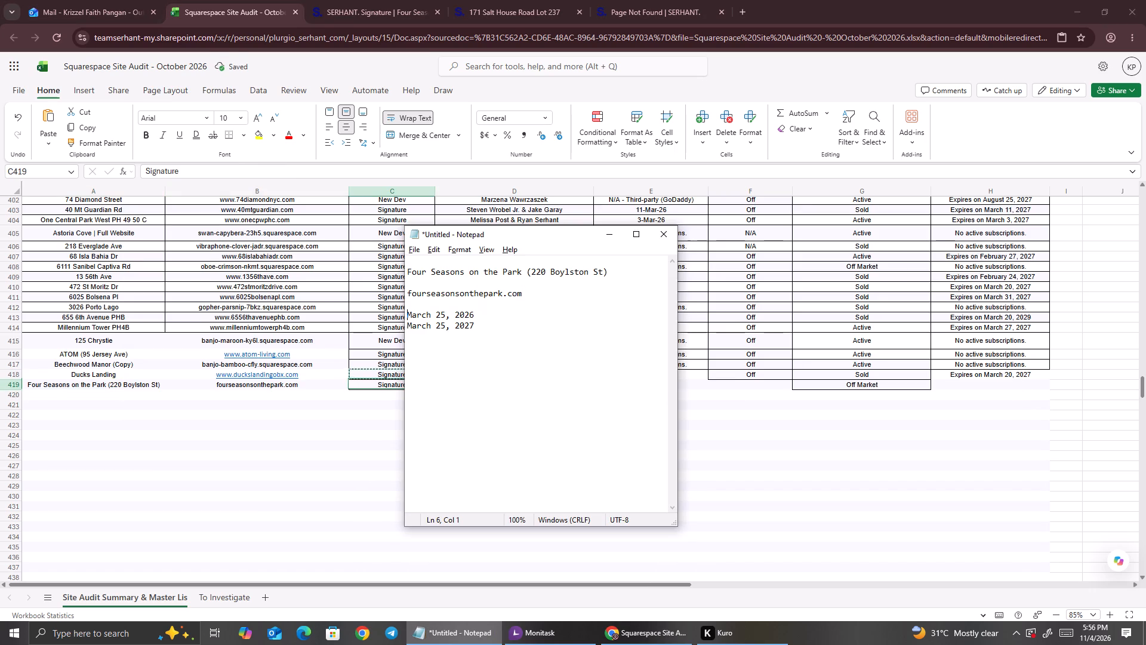
drag(488, 313, 387, 313)
key(ctrl+c)
drag(346, 445, 353, 442)
click(687, 387)
key(ctrl+v)
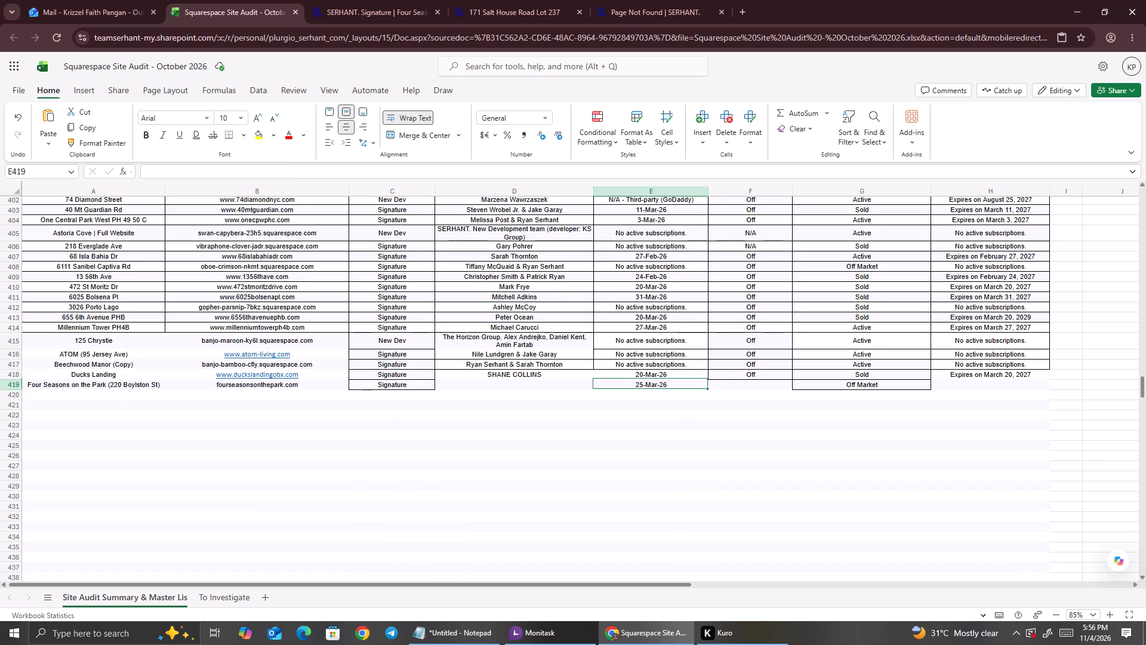
Copy the Off value from column F of the Ducks Landing row into the Four Seasons row.
click(734, 377)
key(ctrl+c)
click(744, 388)
key(ctrl+v)
click(754, 430)
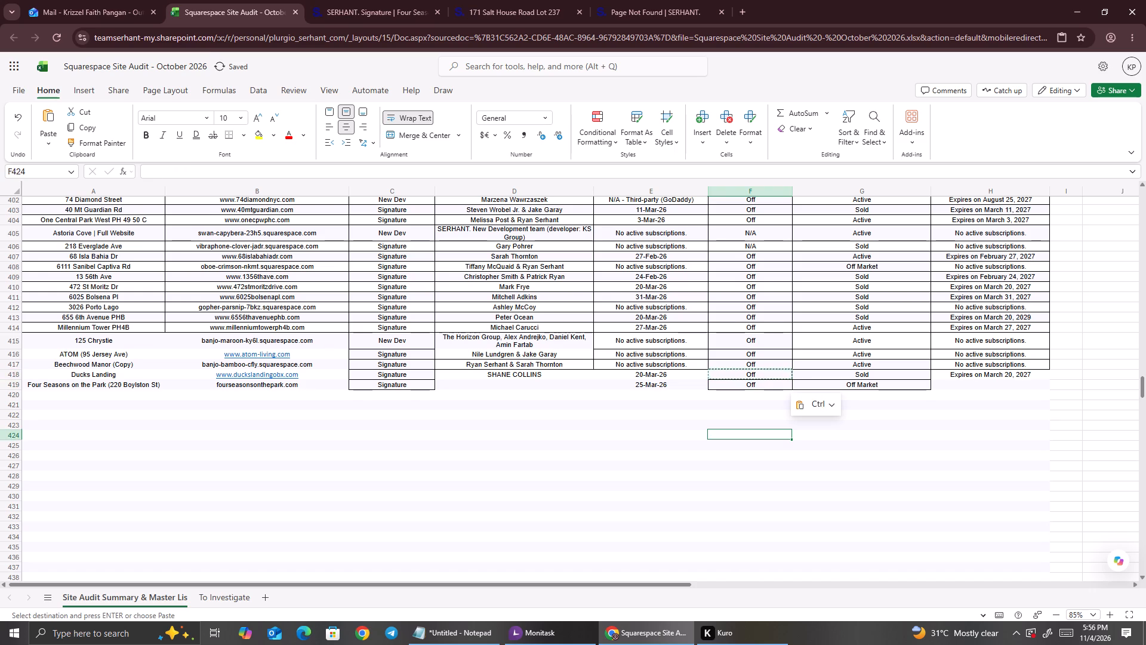
Compose "Expires on March 25, 2027" in Notepad using the Ducks Landing wording and enter it in column H of the Four Seasons row.
click(975, 372)
key(ctrl+c)
key(alt+Tab)
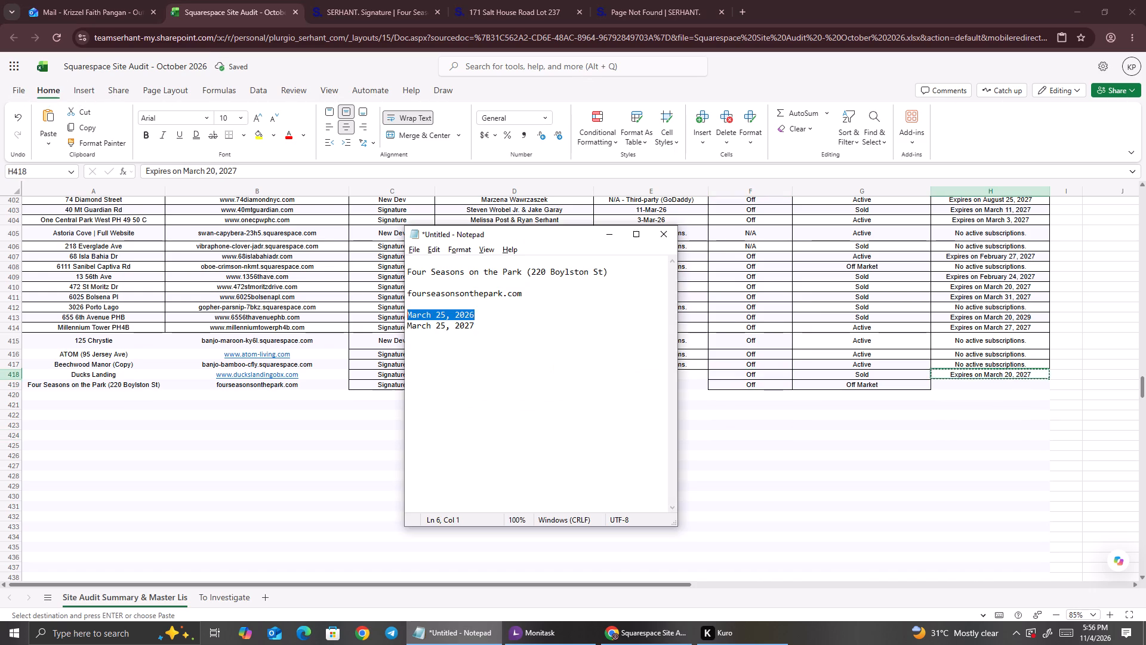
click(614, 347)
key(Return)
key(ctrl+v)
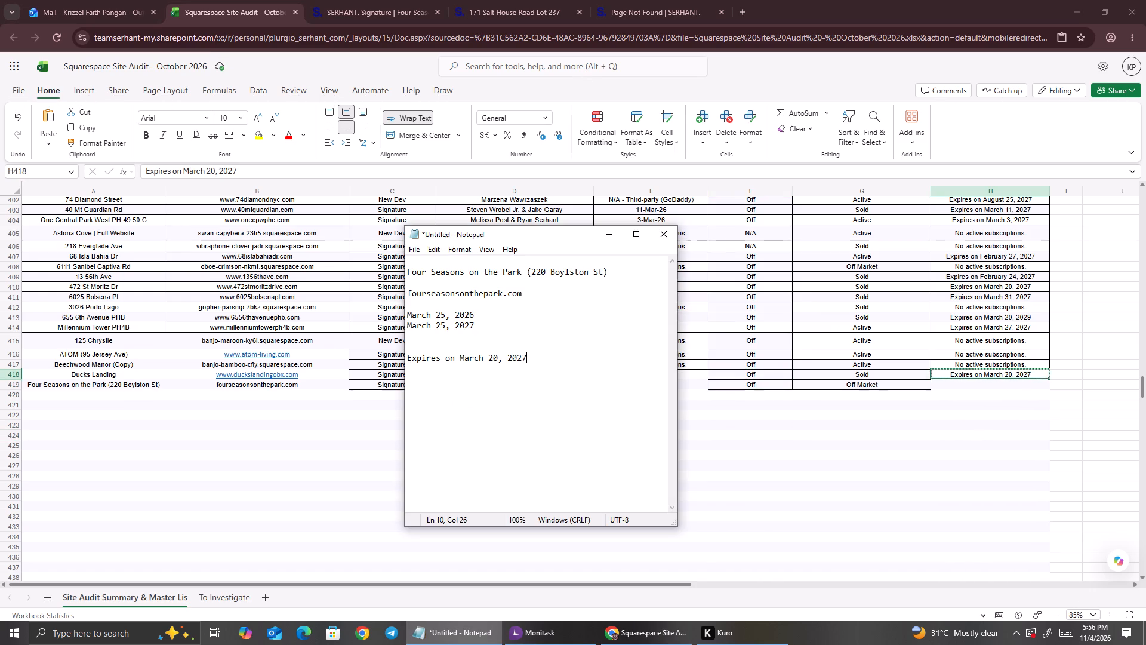
drag(455, 358, 384, 347)
key(ctrl+c)
click(406, 325)
key(ctrl+v)
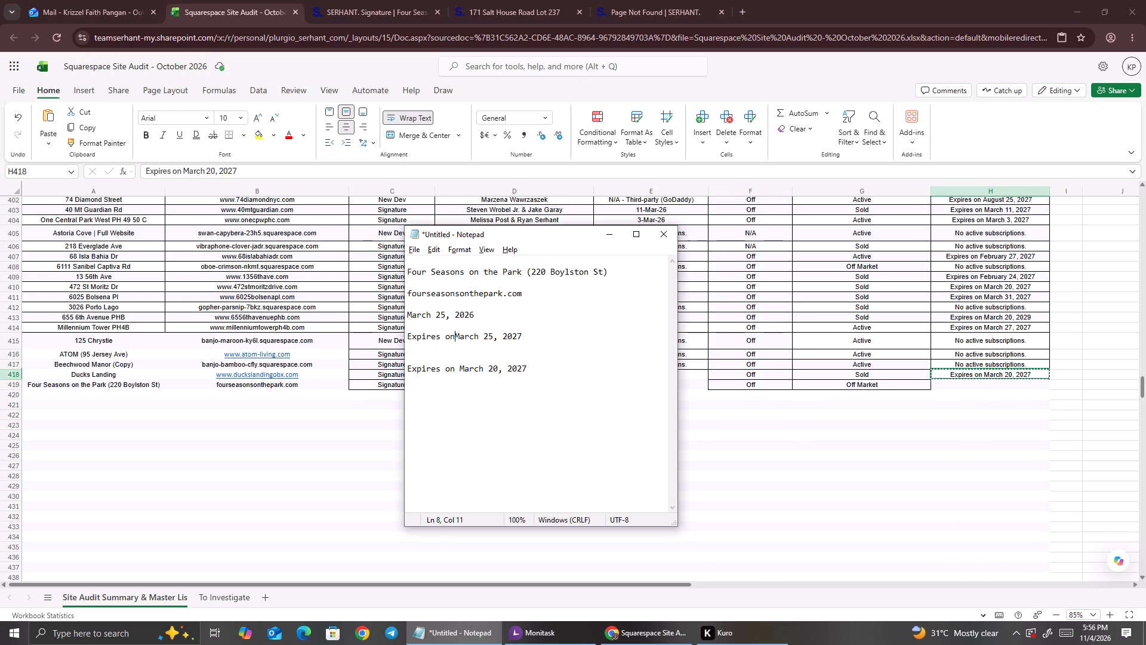
key(space)
drag(533, 338, 395, 332)
key(ctrl+c)
click(1001, 382)
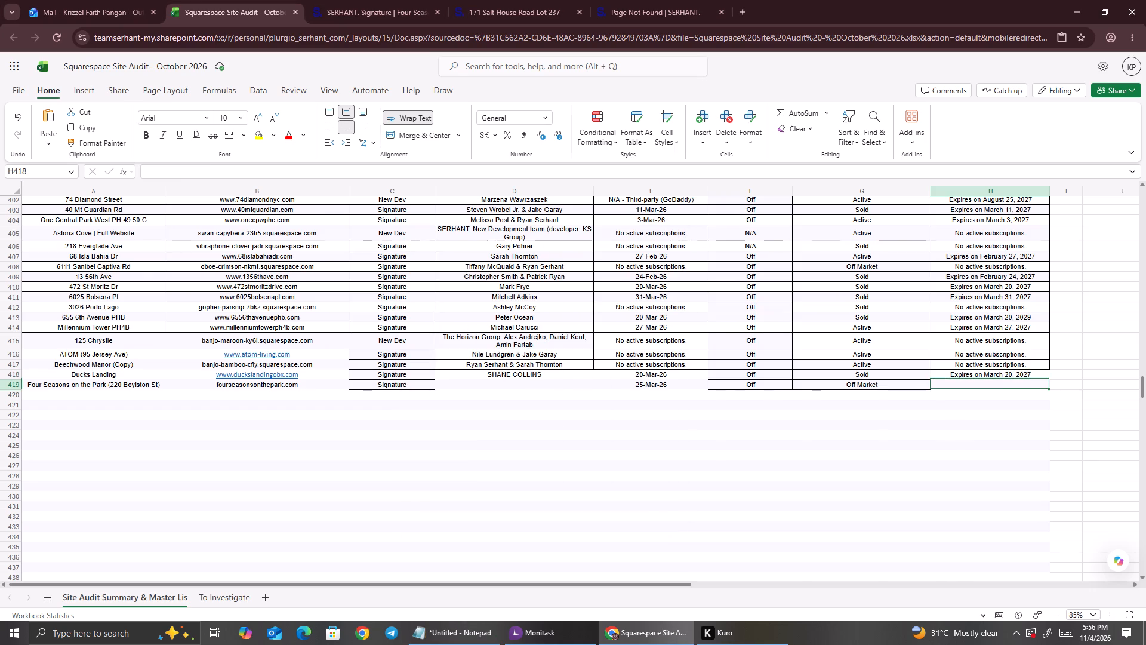
key(ctrl+v)
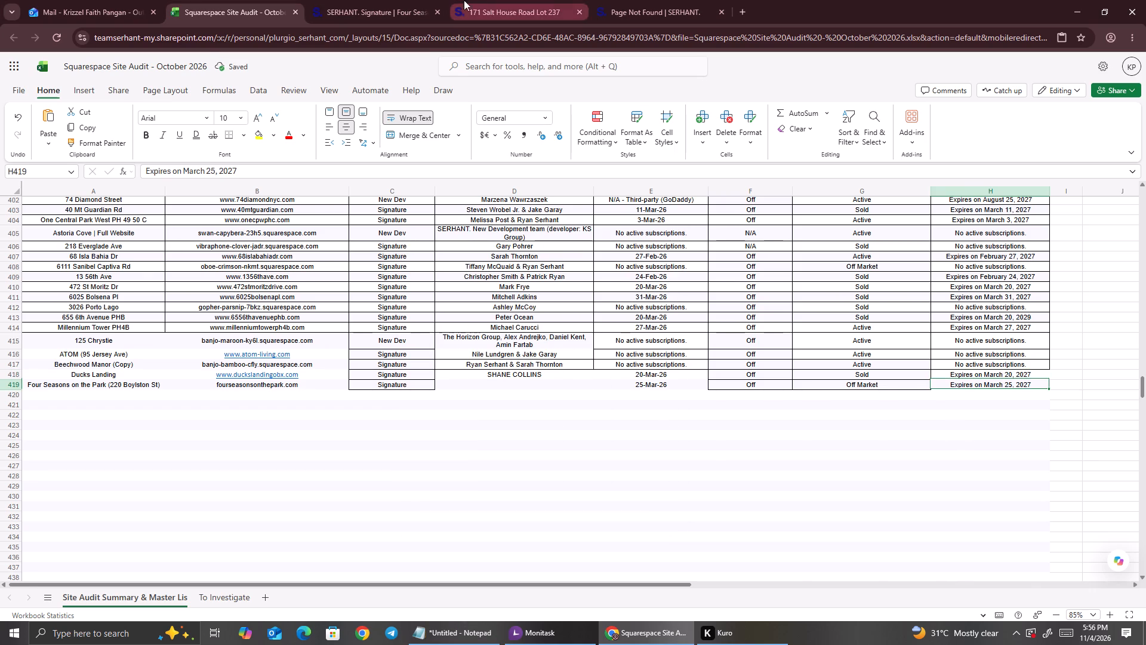
Copy the agent's name from the Four Seasons site's footer and replace all the Notepad text with it.
click(432, 0)
scroll(603, 374, down, 2)
drag(1133, 187, 1145, 303)
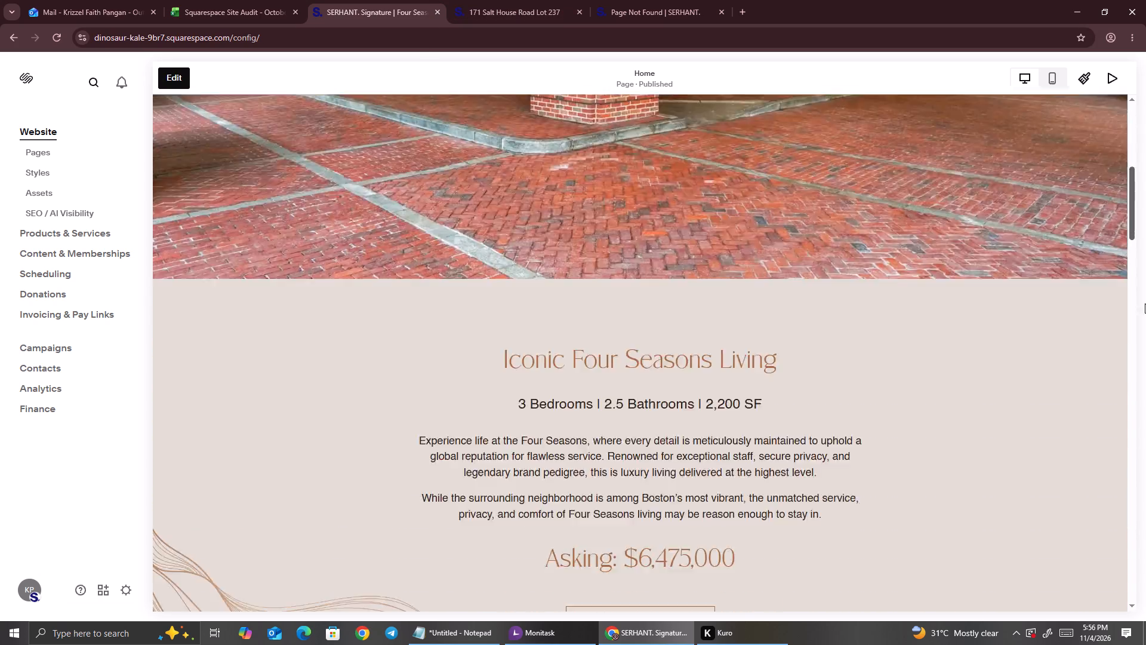
drag(1145, 303, 1145, 644)
scroll(620, 522, down, 3)
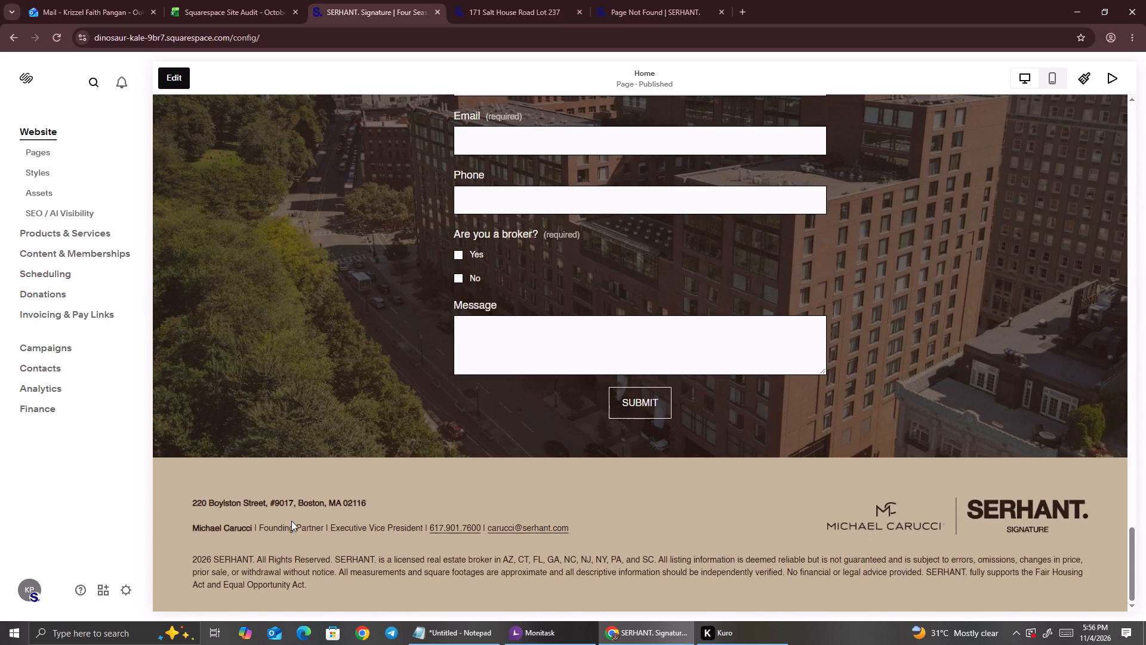
drag(178, 524, 256, 529)
key(ctrl+c)
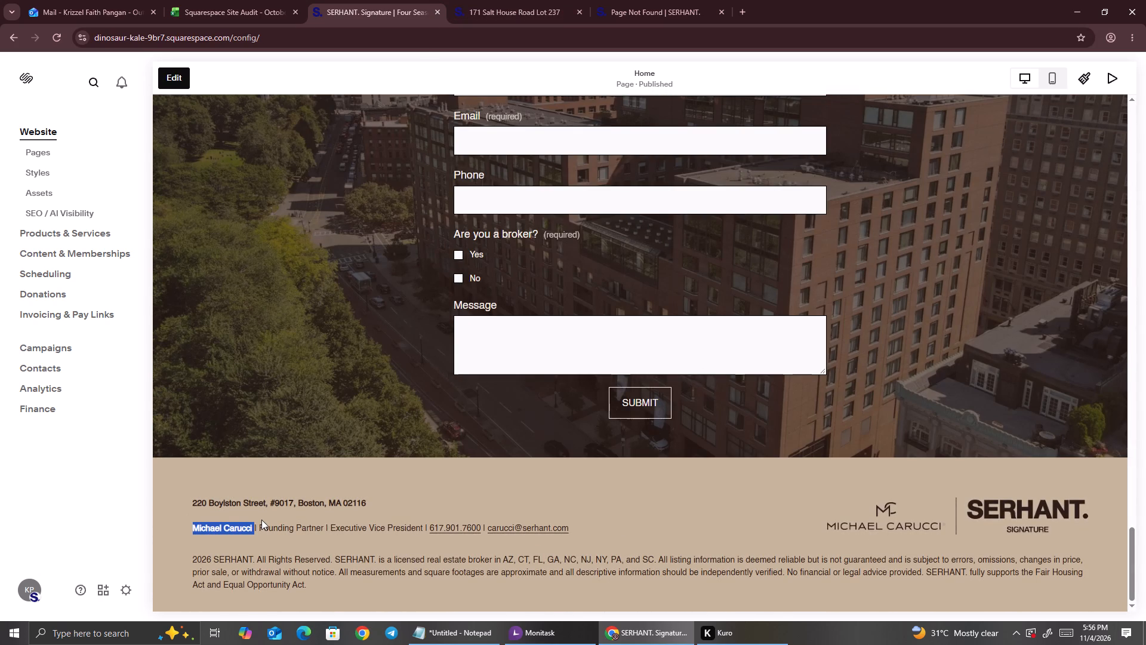
key(ctrl+a)
key(ctrl+v)
key(alt+Tab)
key(ctrl+a)
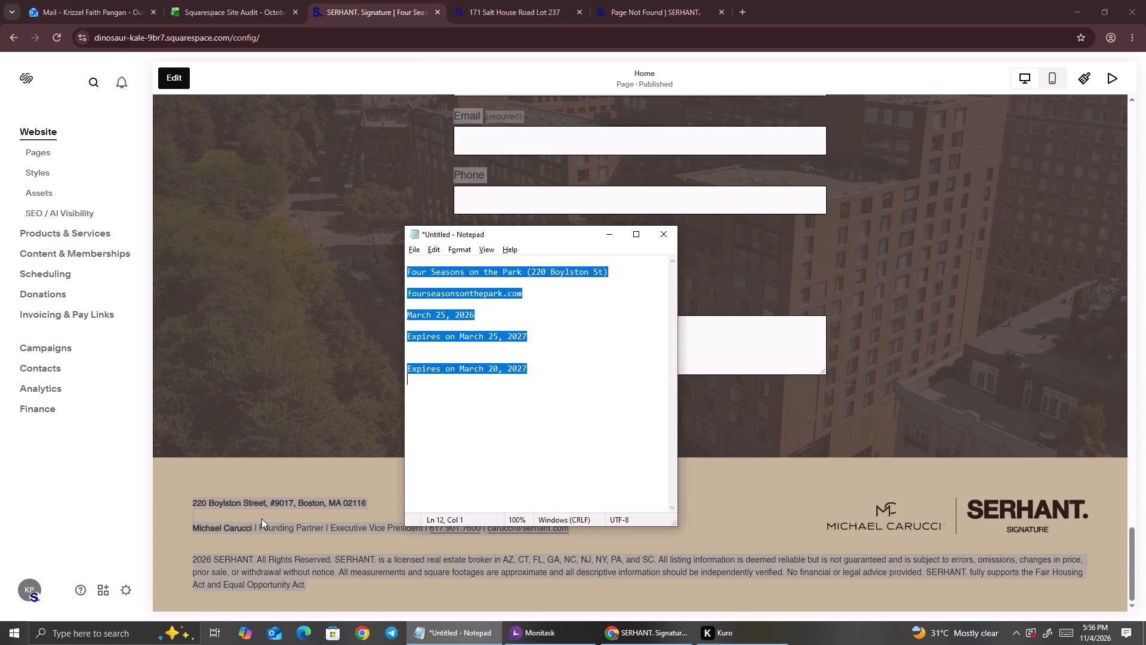
key(ctrl+v)
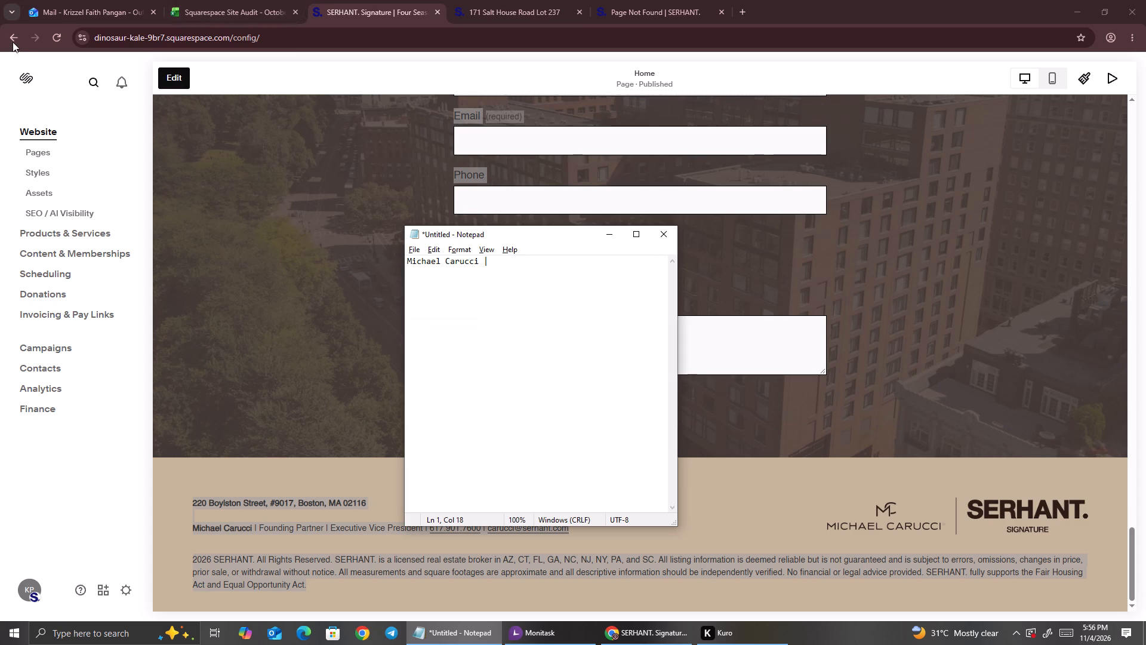
Return to the Squarespace site list and tag Four Seasons on the Park with Signature and Off Market.
triple_click(16, 41)
click(14, 41)
click(14, 41)
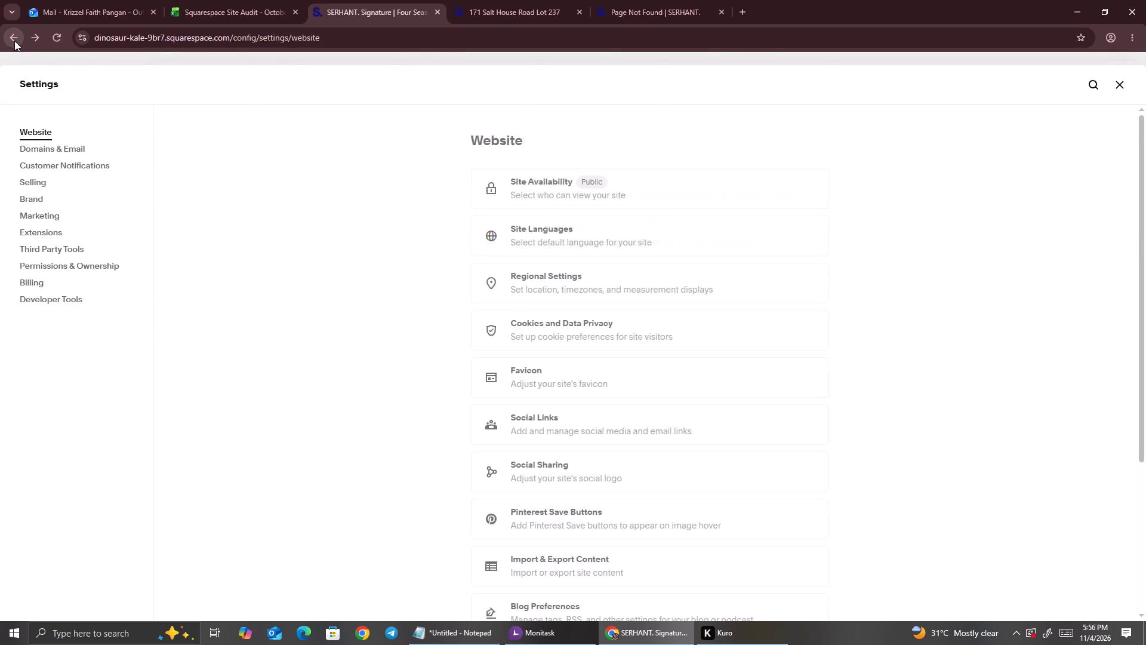
click(14, 41)
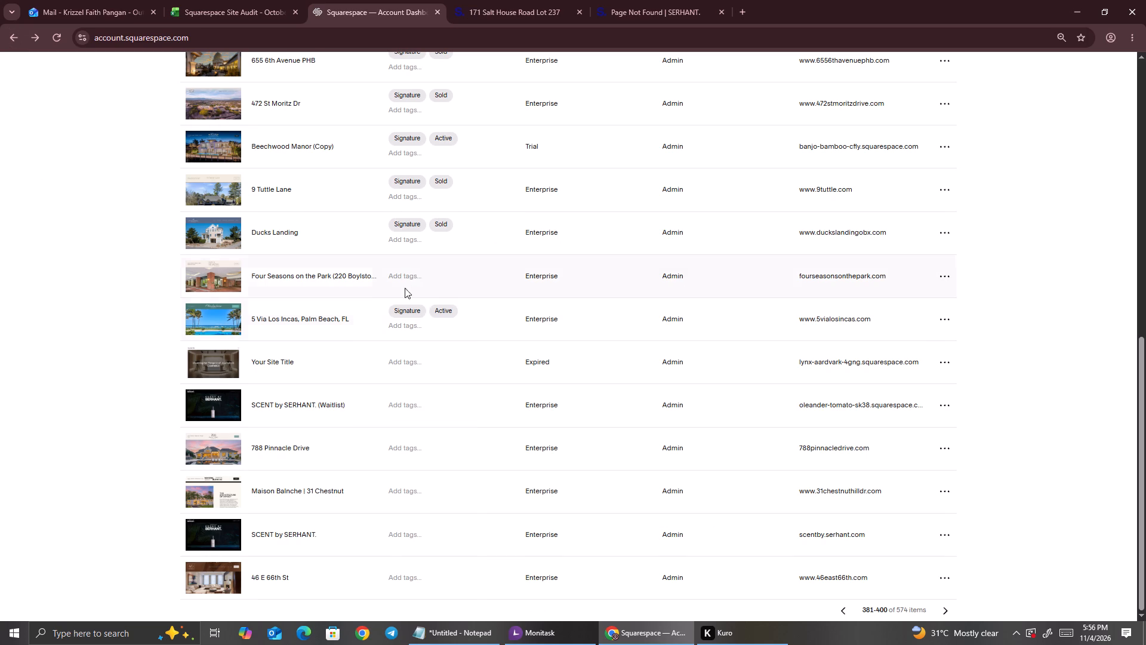
click(404, 274)
key(shift+s)
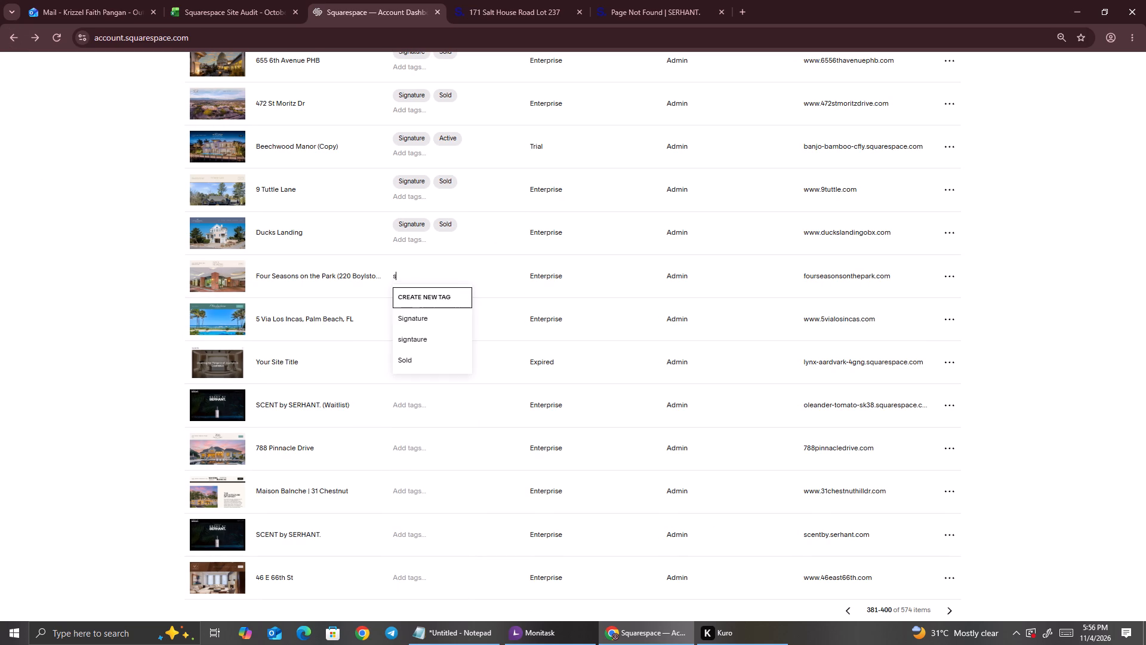
key(Down)
key(Return)
key(shift+s)
key(Down)
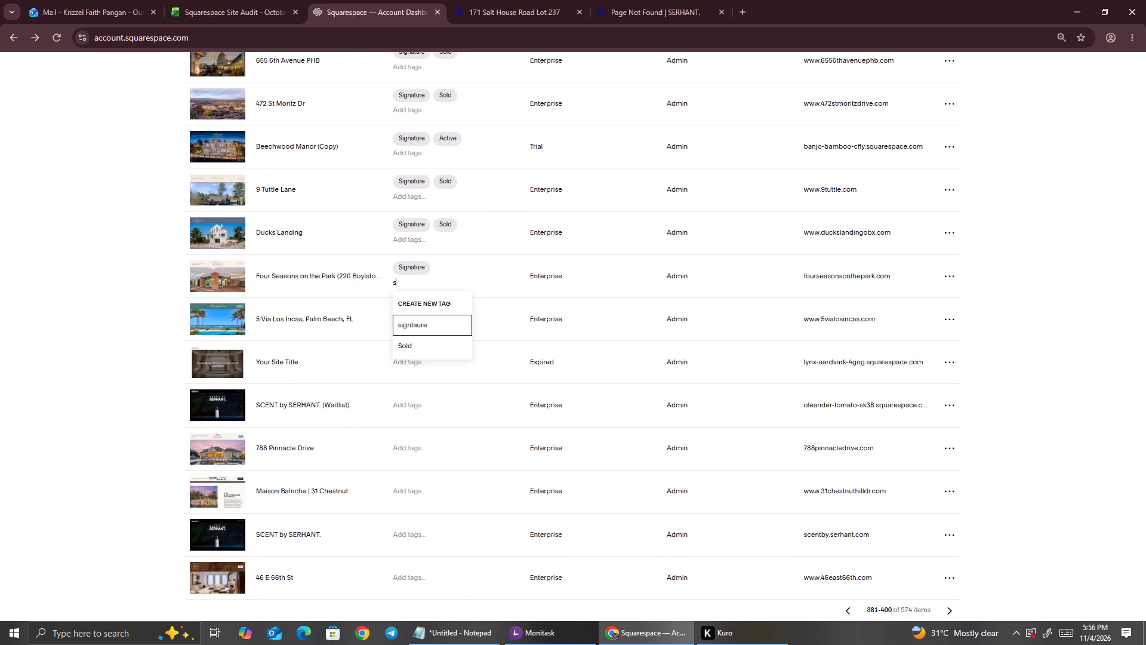
key(BackSpace)
text(Of)
key(Down)
key(Return)
Copy the agent's name from Notepad into column D of the Four Seasons row in the audit sheet.
key(alt+Tab)
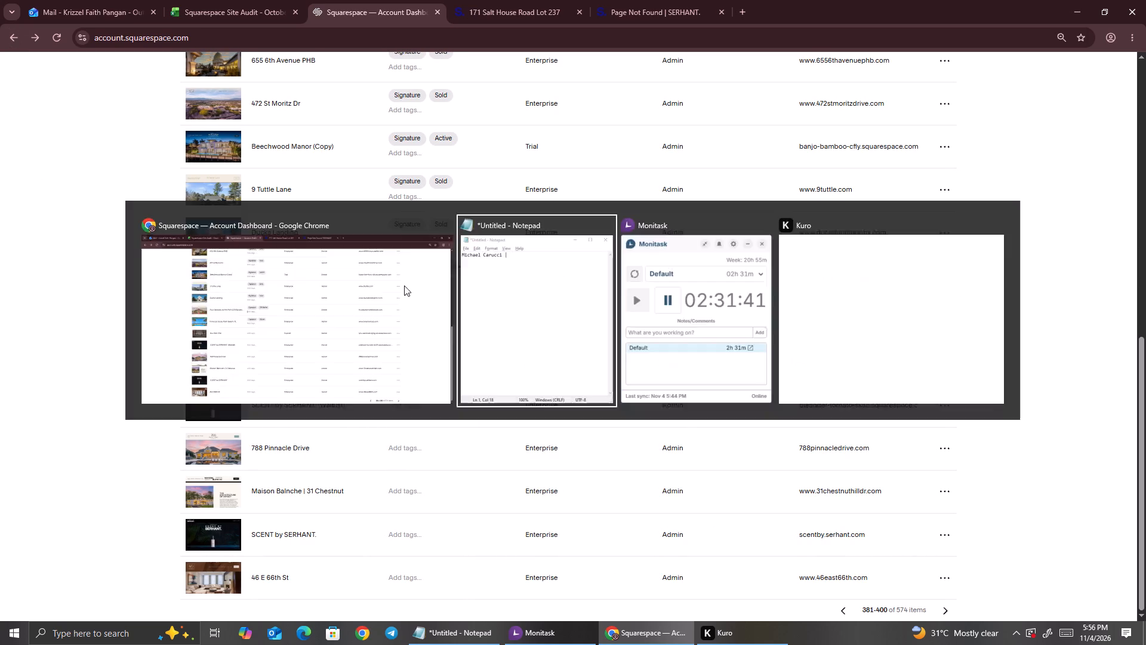
drag(479, 258, 265, 241)
key(ctrl+c)
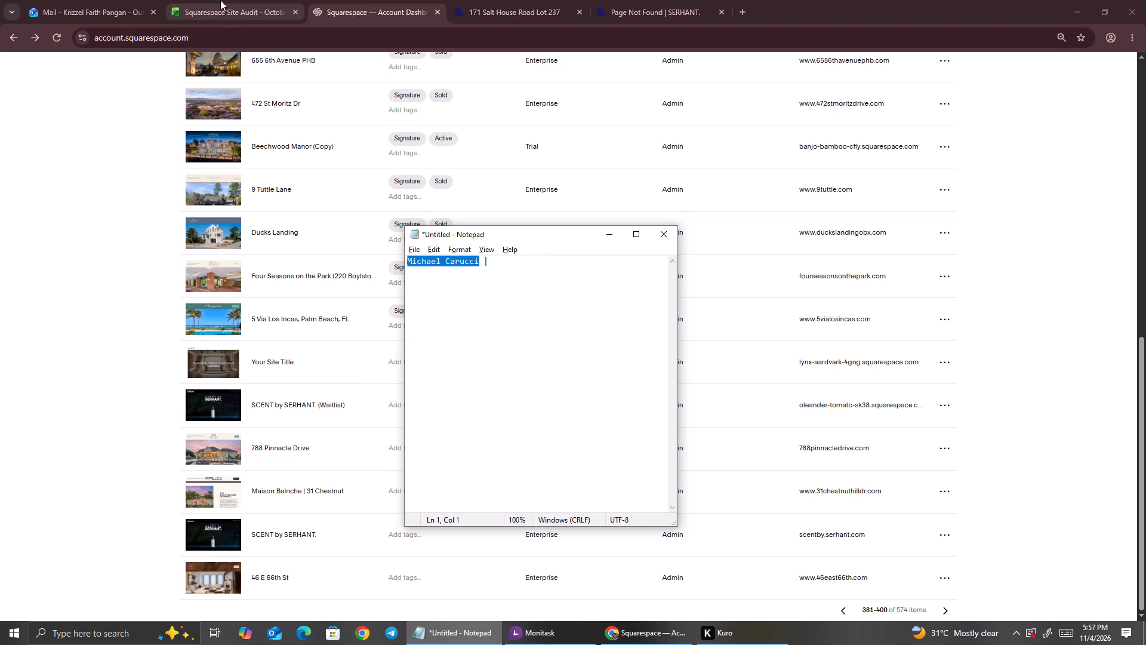
click(220, 0)
click(521, 387)
key(ctrl+v)
click(543, 450)
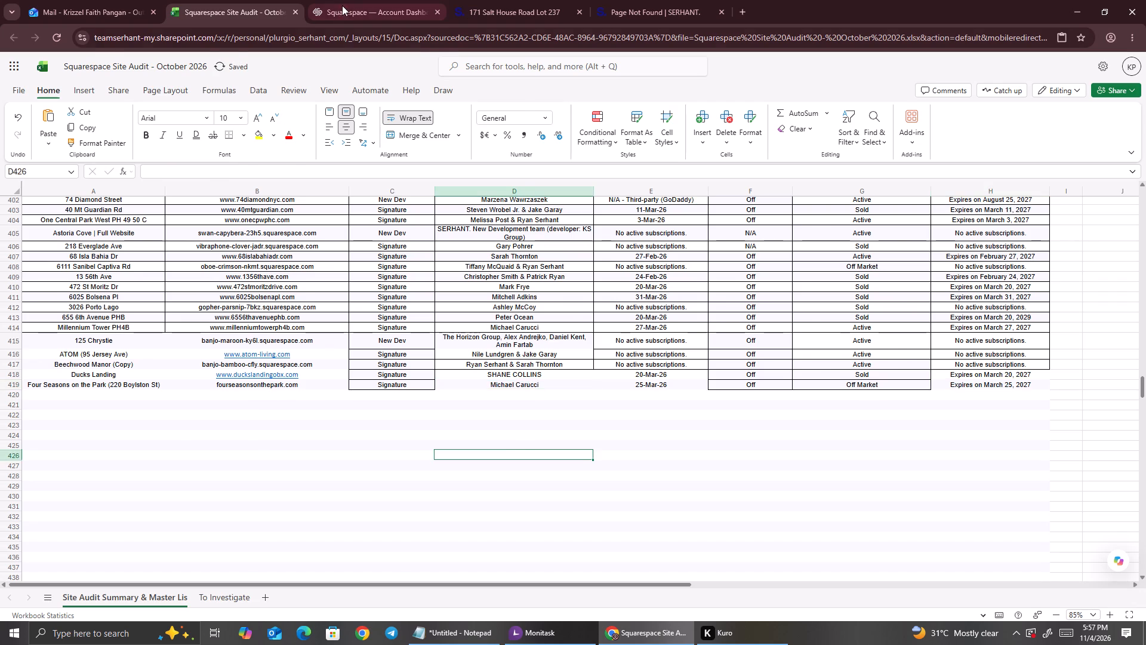
Copy the site name Your Site Title from the Squarespace site list and replace the Notepad text with it.
click(343, 5)
click(16, 33)
click(45, 30)
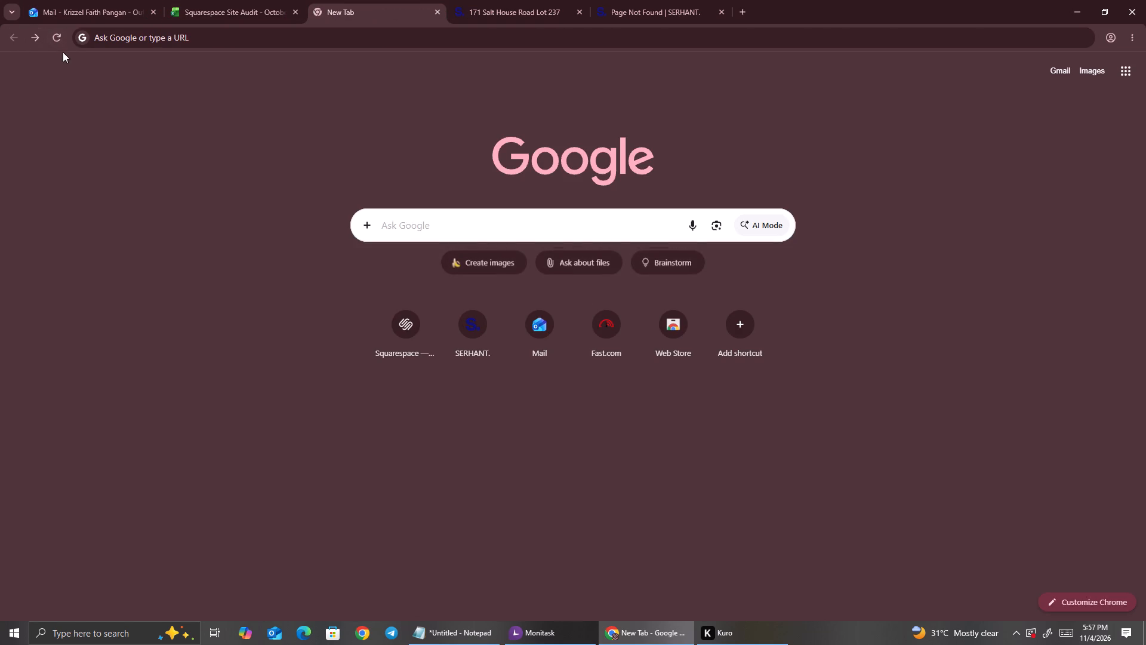
click(32, 39)
click(48, 453)
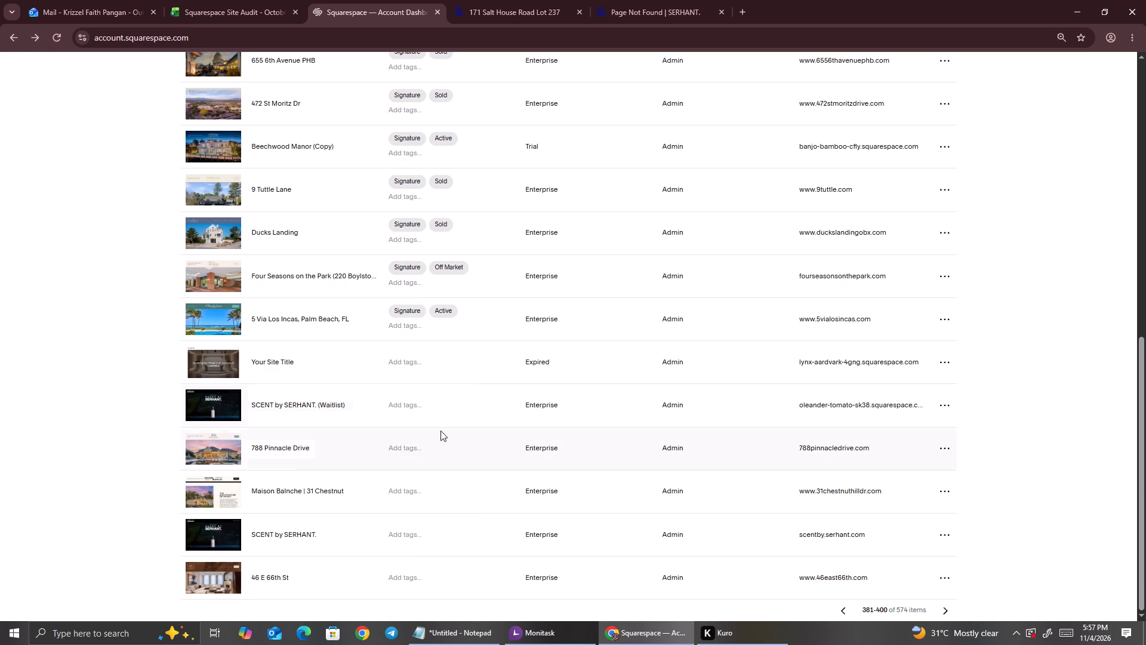
drag(303, 370, 239, 369)
key(ctrl+c)
key(alt+Tab)
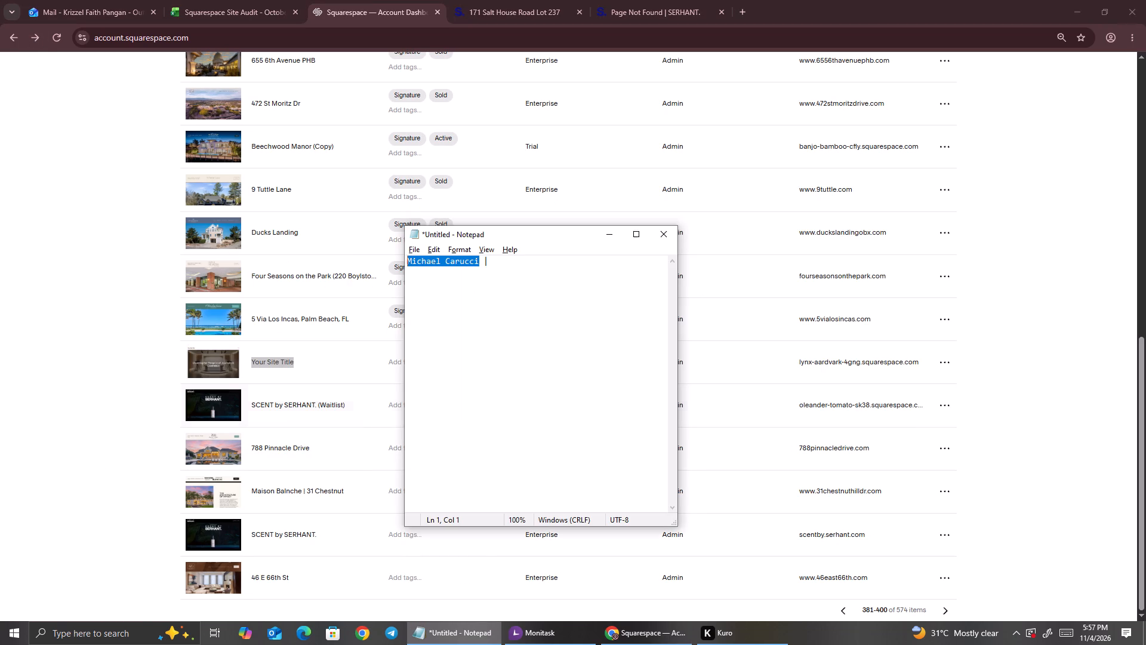
key(ctrl+a)
key(ctrl+v)
Copy the Your Site Title address lynx-aardvark-4gng.squarespace.com into Notepad below the site name.
key(alt+Tab)
drag(785, 356, 928, 357)
key(ctrl+c)
key(alt+Tab)
key(Return)
key(ctrl+v)
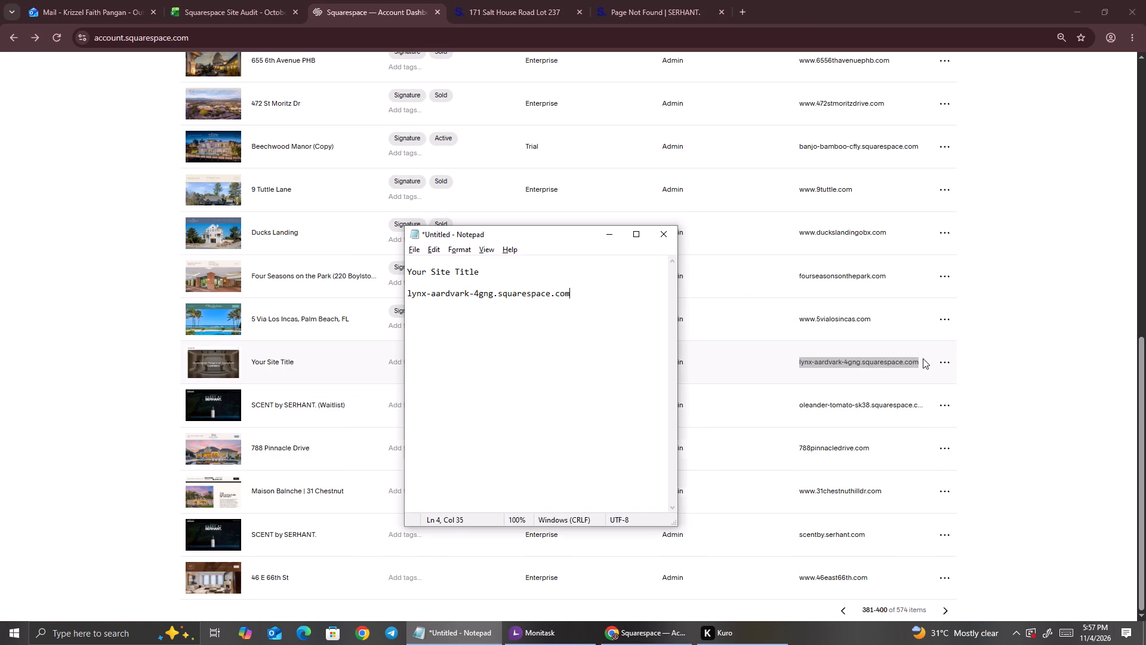
Examine the Your Site Title site's domains, invoices and subscriptions in its Squarespace settings, and look through its homepage.
key(alt+Tab)
click(941, 363)
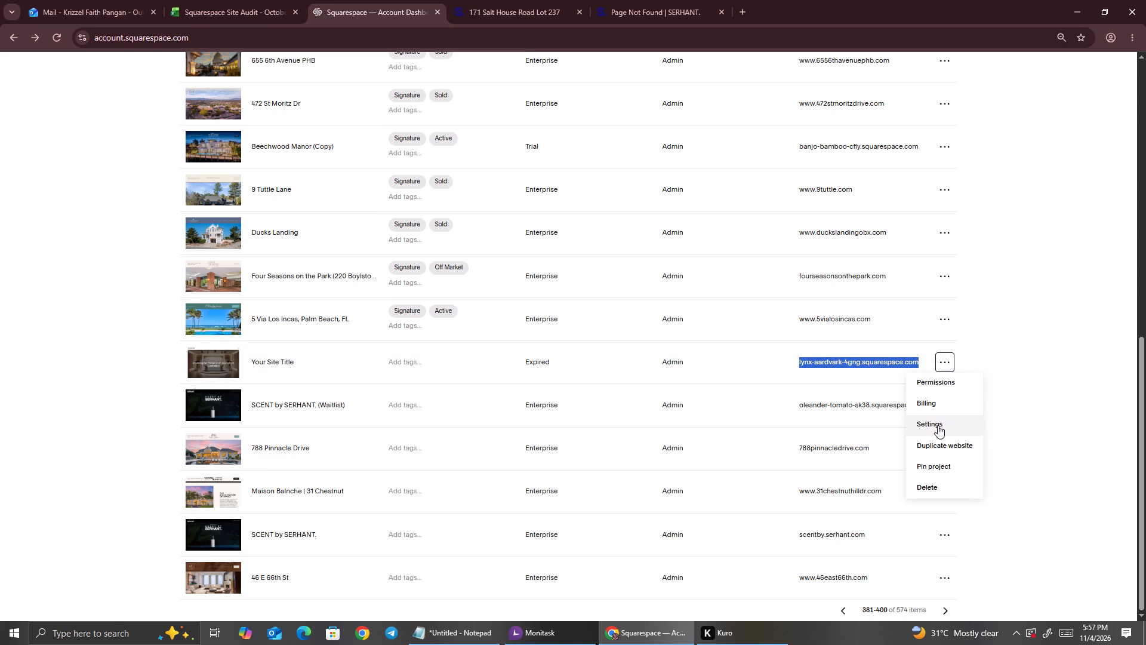
click(938, 425)
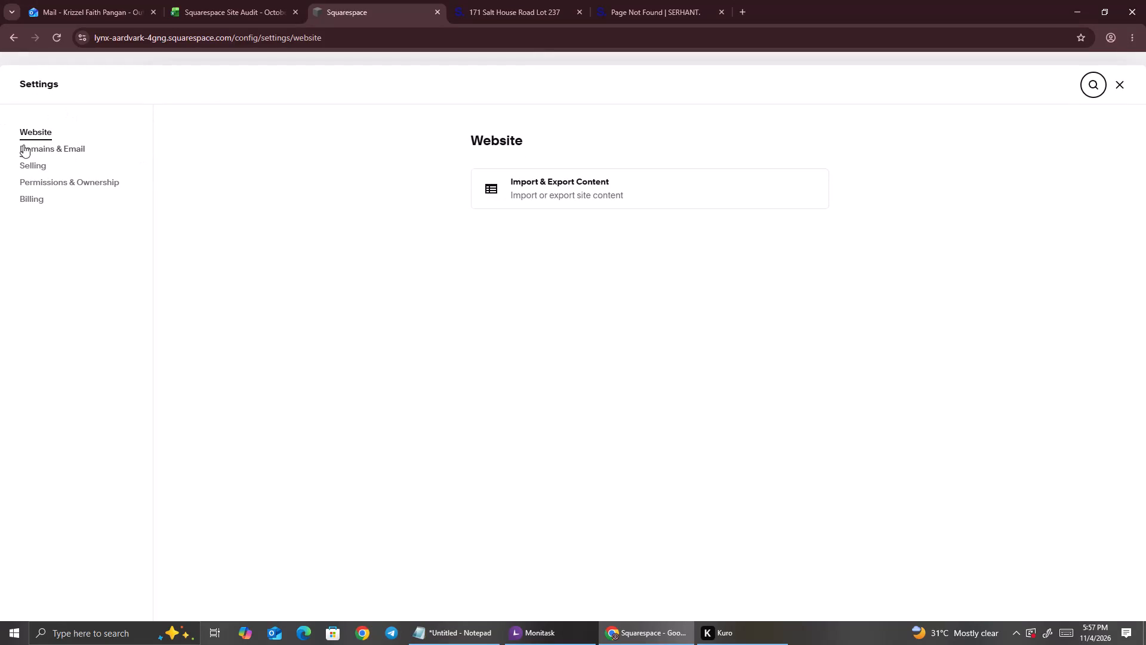
click(45, 152)
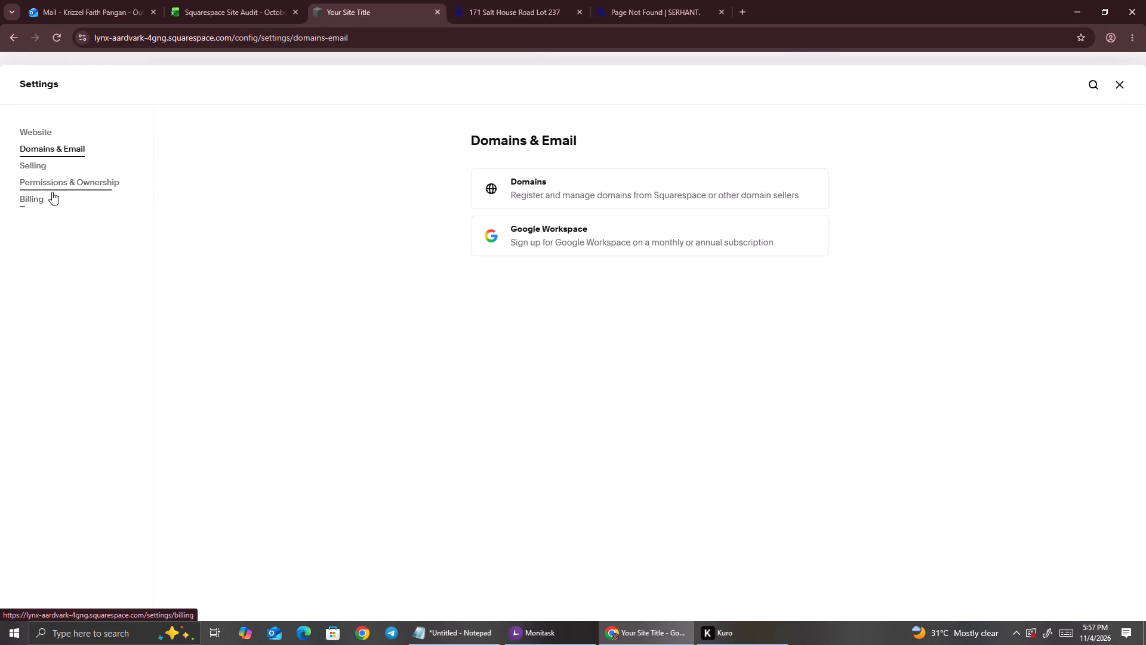
click(594, 179)
click(17, 193)
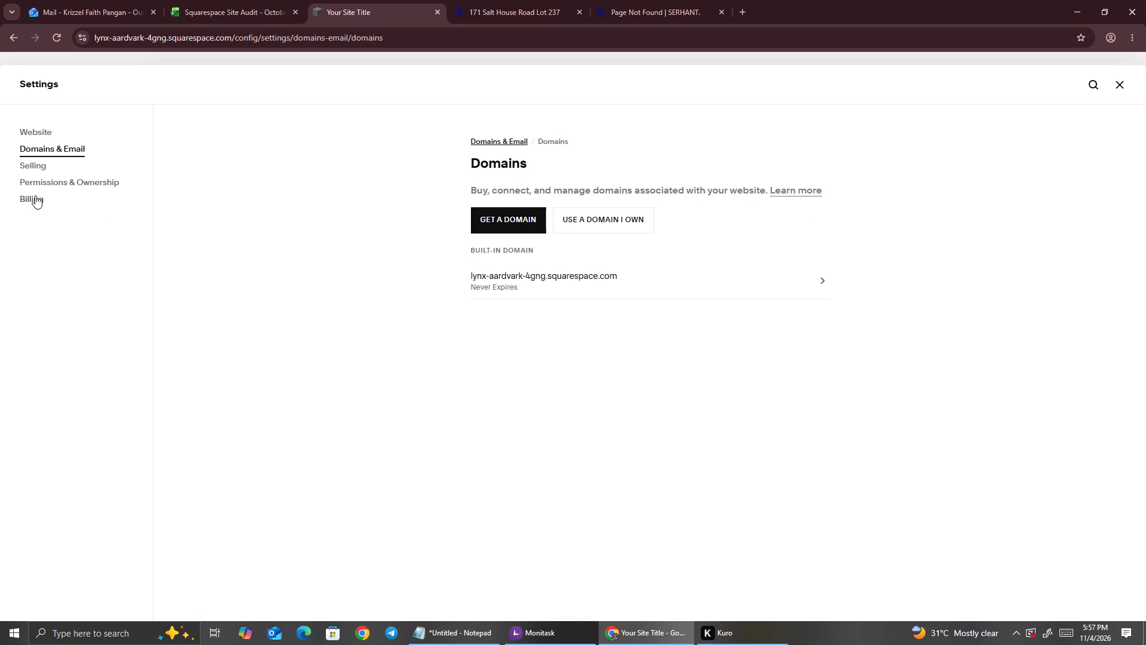
click(38, 203)
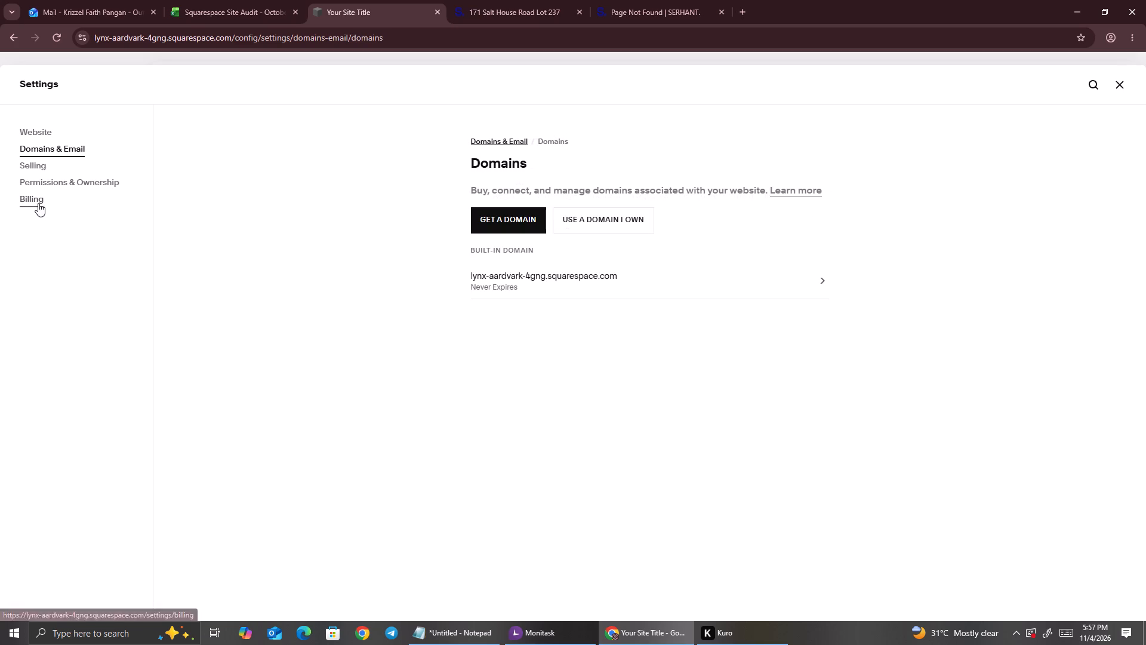
click(574, 284)
click(481, 147)
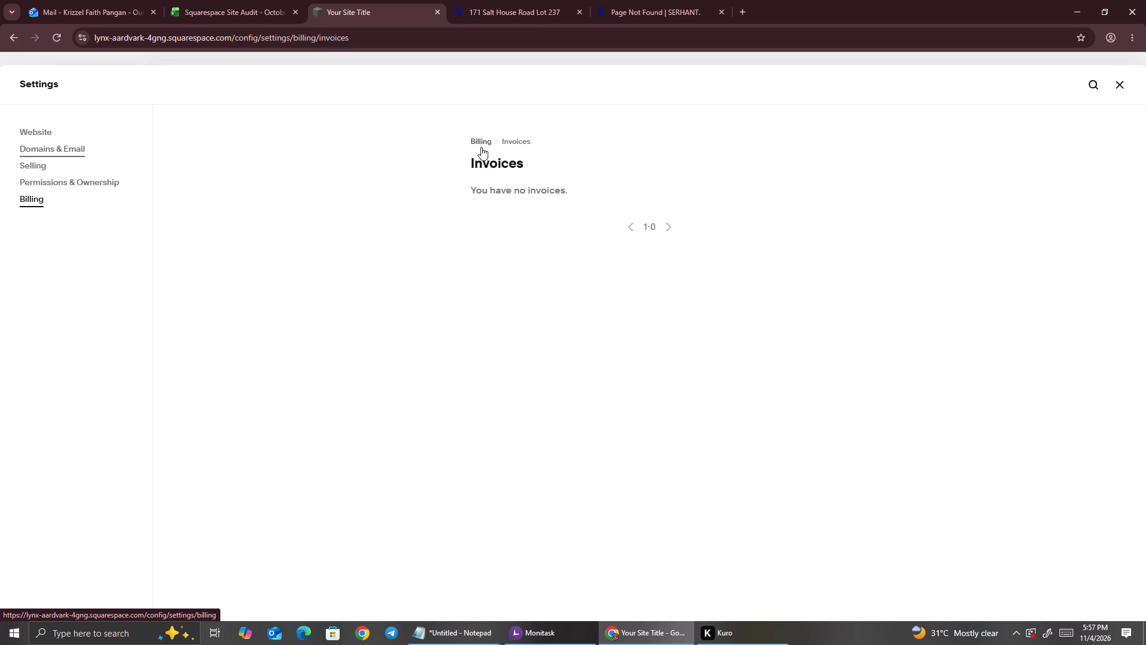
click(543, 192)
click(1118, 89)
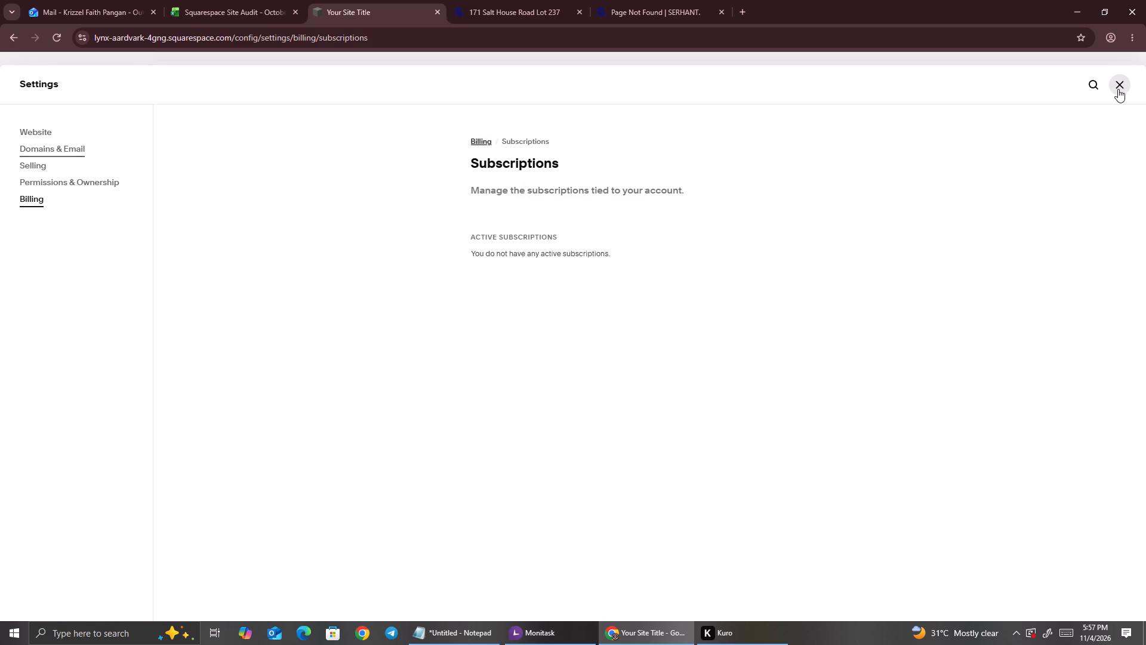
scroll(719, 288, down, 6)
scroll(885, 363, down, 16)
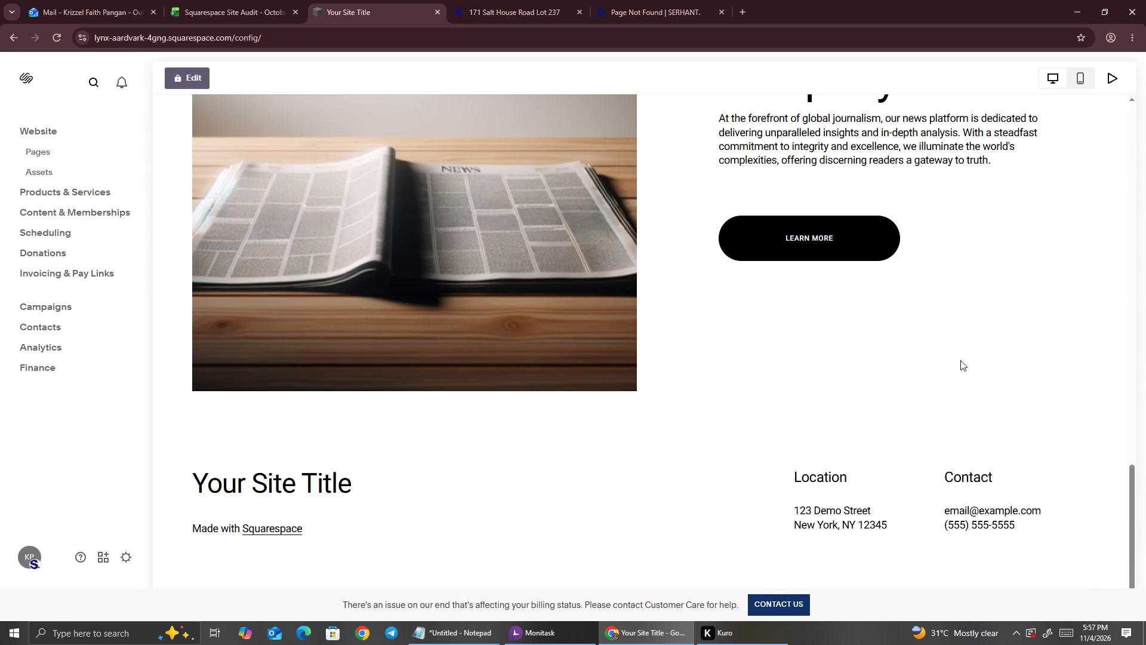
scroll(960, 360, down, 4)
Copy the site name Your Site Title from Notepad into column A of row 420 in the audit spreadsheet.
click(247, 0)
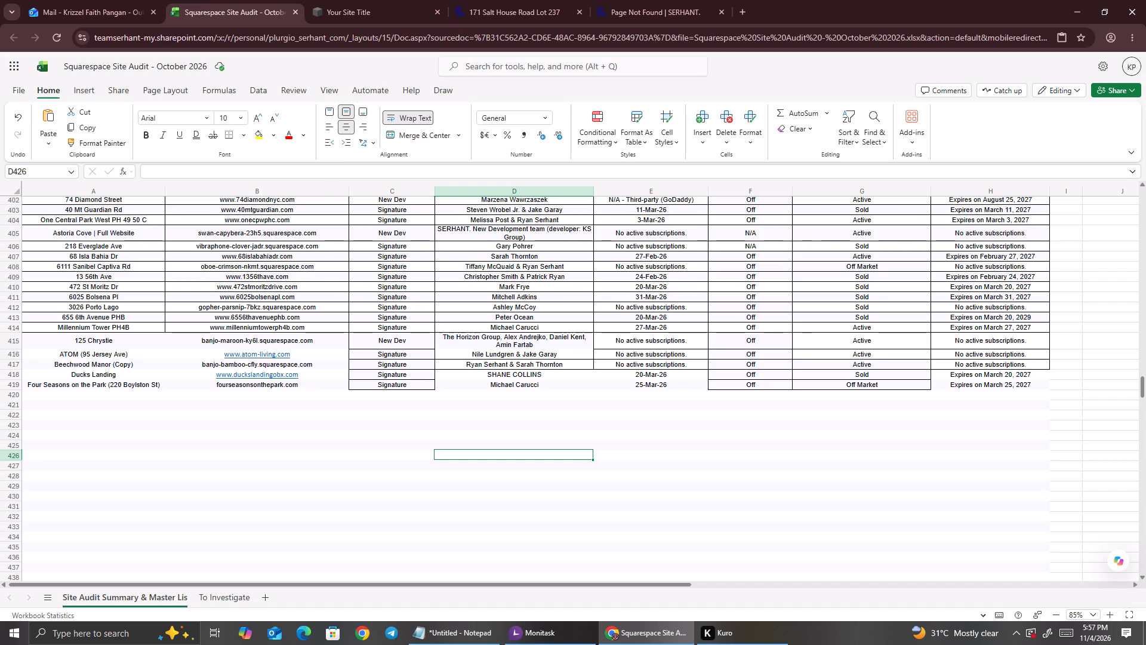
click(267, 427)
key(alt+Tab)
drag(493, 277, 383, 277)
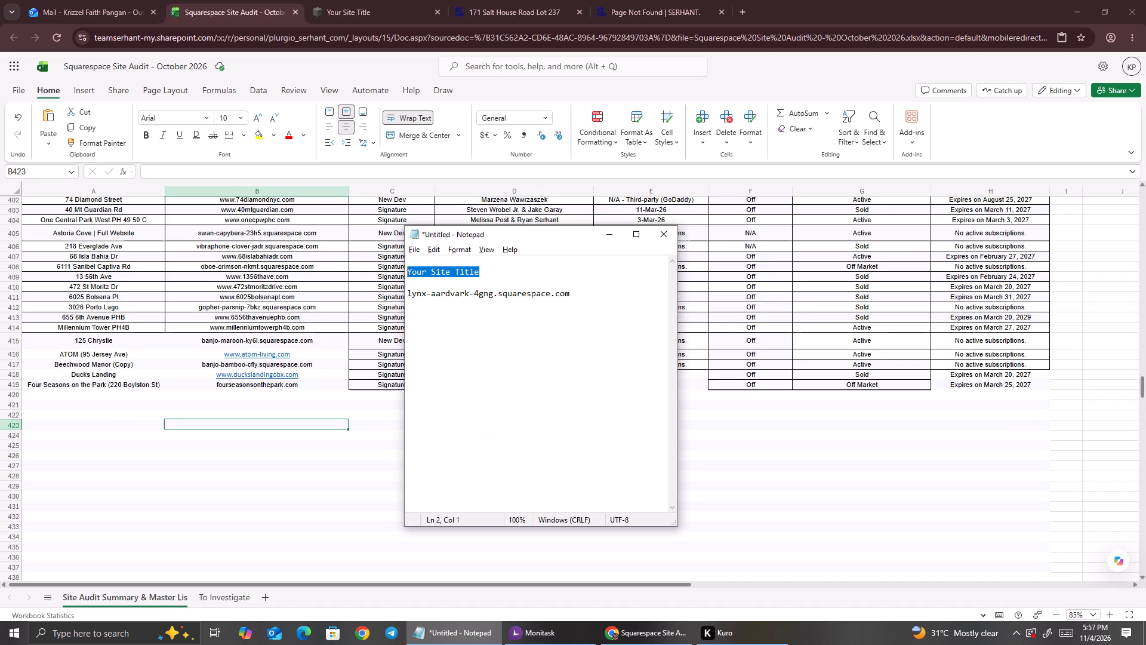
drag(383, 277, 381, 277)
key(ctrl+c)
click(133, 395)
key(ctrl+v)
Copy the address lynx-aardvark-4gng.squarespace.com from Notepad into column B of row 420.
key(alt+Tab)
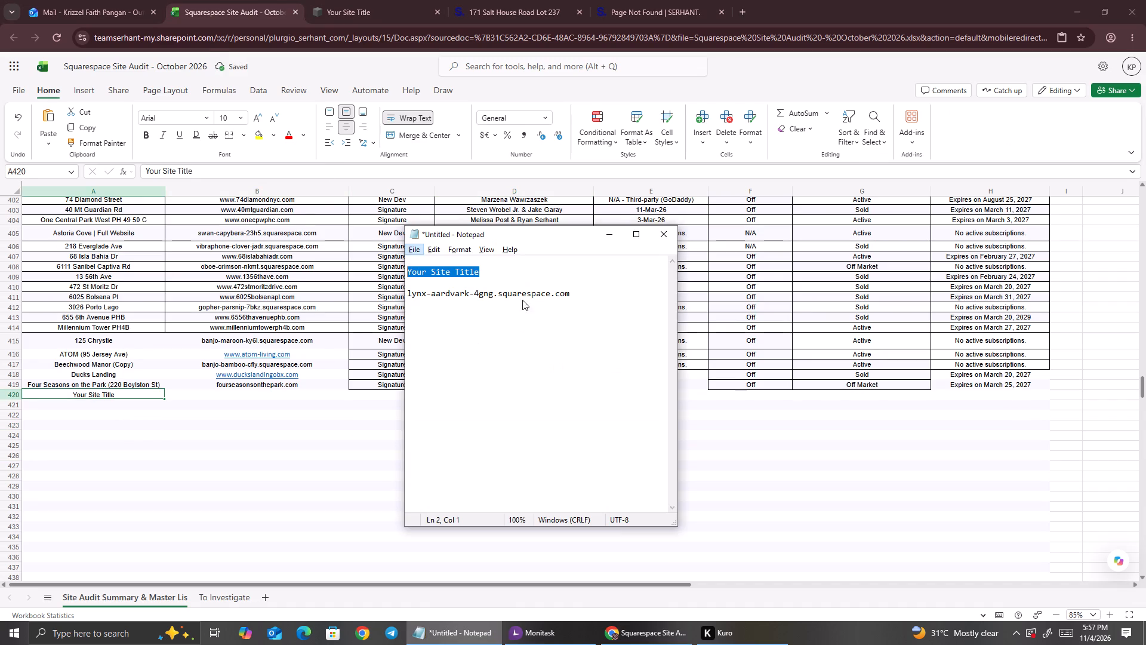
drag(585, 293, 391, 297)
key(ctrl+c)
click(250, 395)
key(ctrl+v)
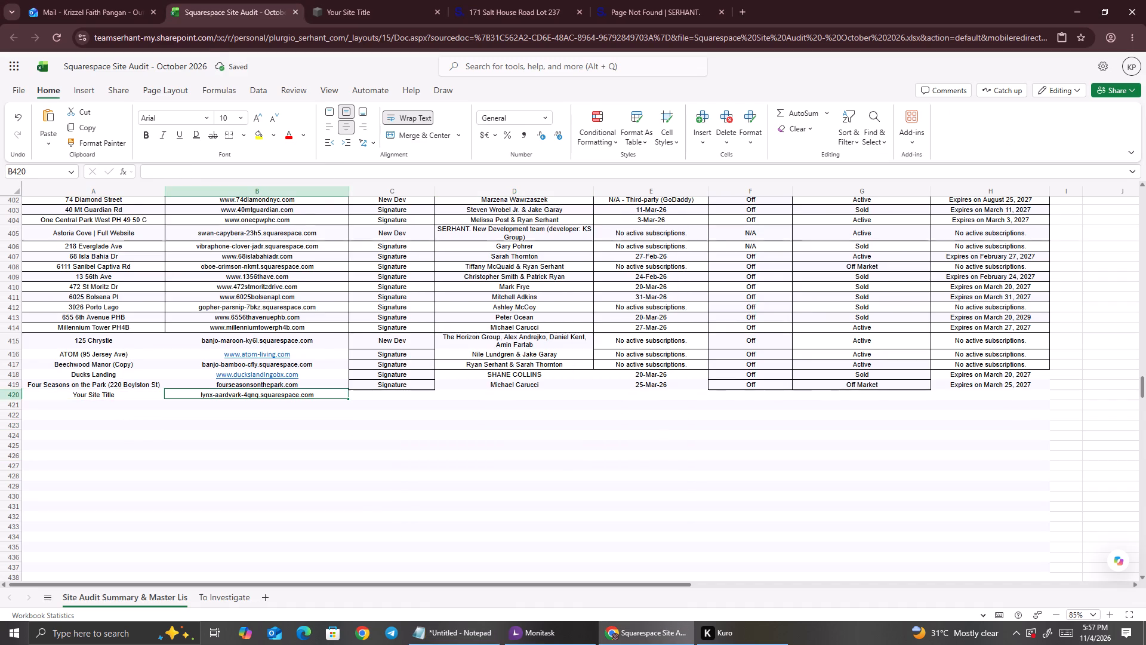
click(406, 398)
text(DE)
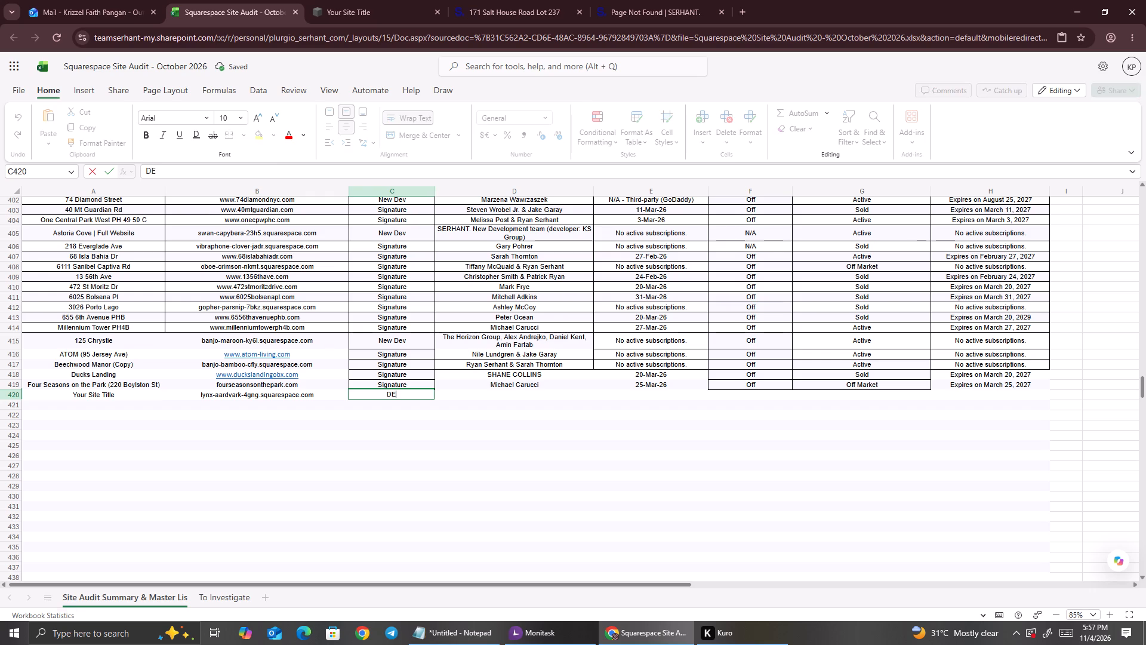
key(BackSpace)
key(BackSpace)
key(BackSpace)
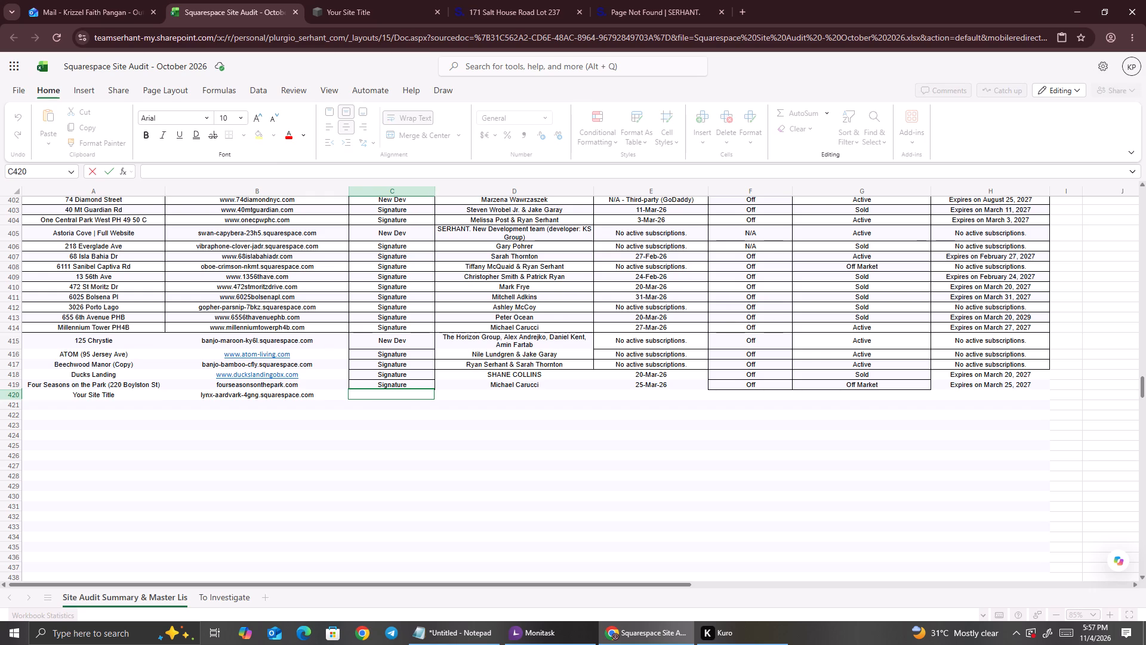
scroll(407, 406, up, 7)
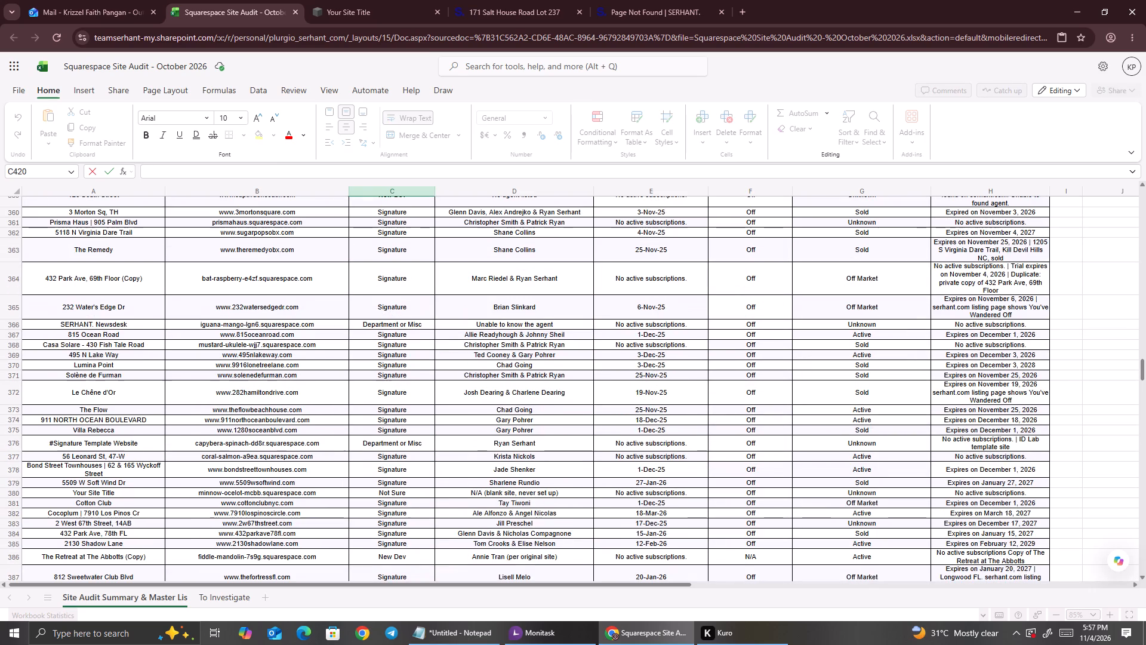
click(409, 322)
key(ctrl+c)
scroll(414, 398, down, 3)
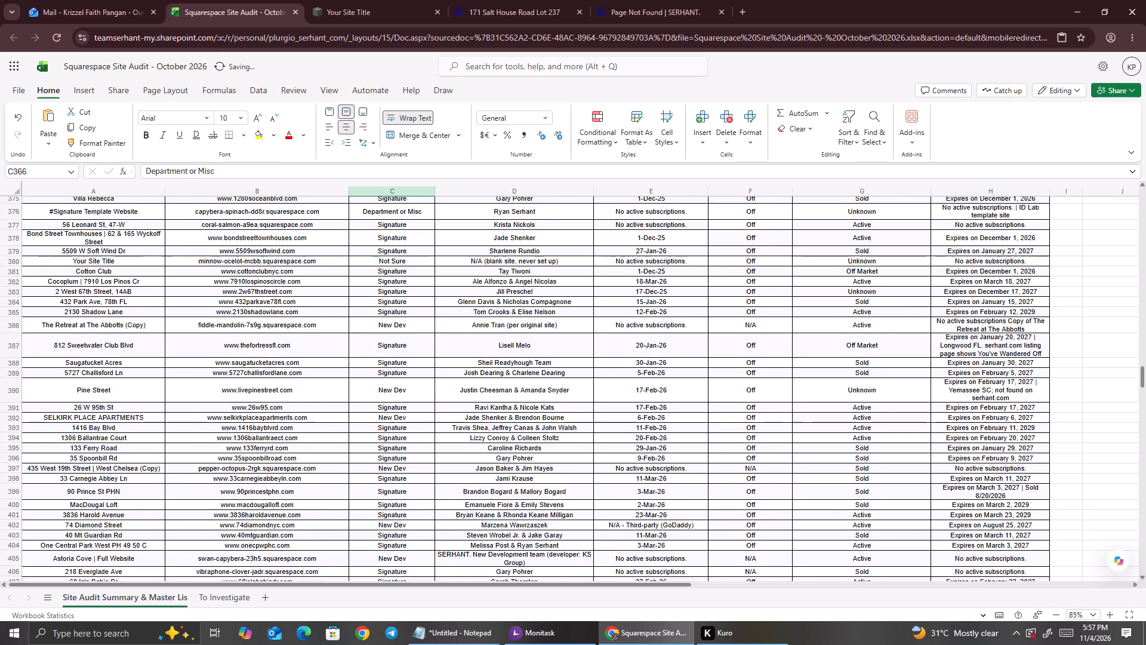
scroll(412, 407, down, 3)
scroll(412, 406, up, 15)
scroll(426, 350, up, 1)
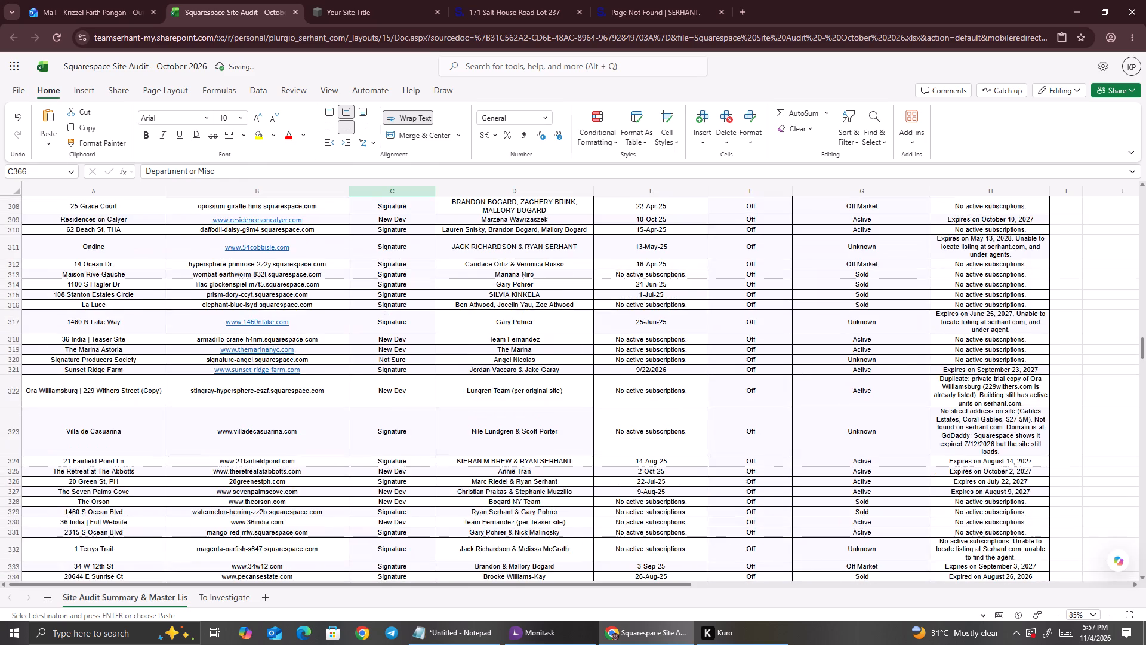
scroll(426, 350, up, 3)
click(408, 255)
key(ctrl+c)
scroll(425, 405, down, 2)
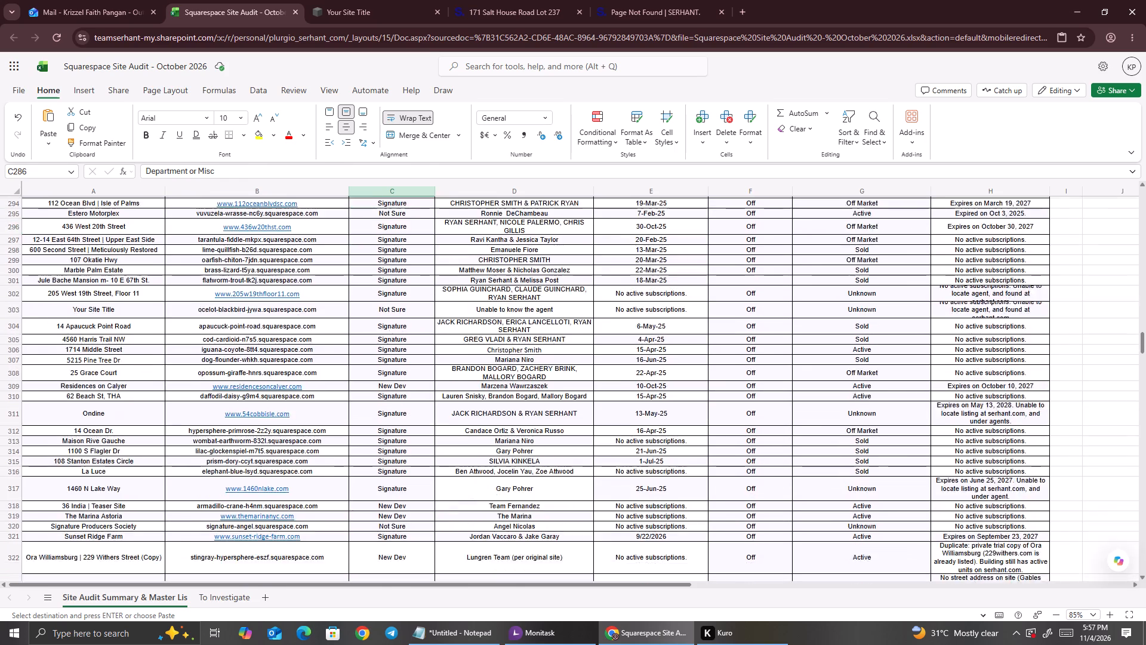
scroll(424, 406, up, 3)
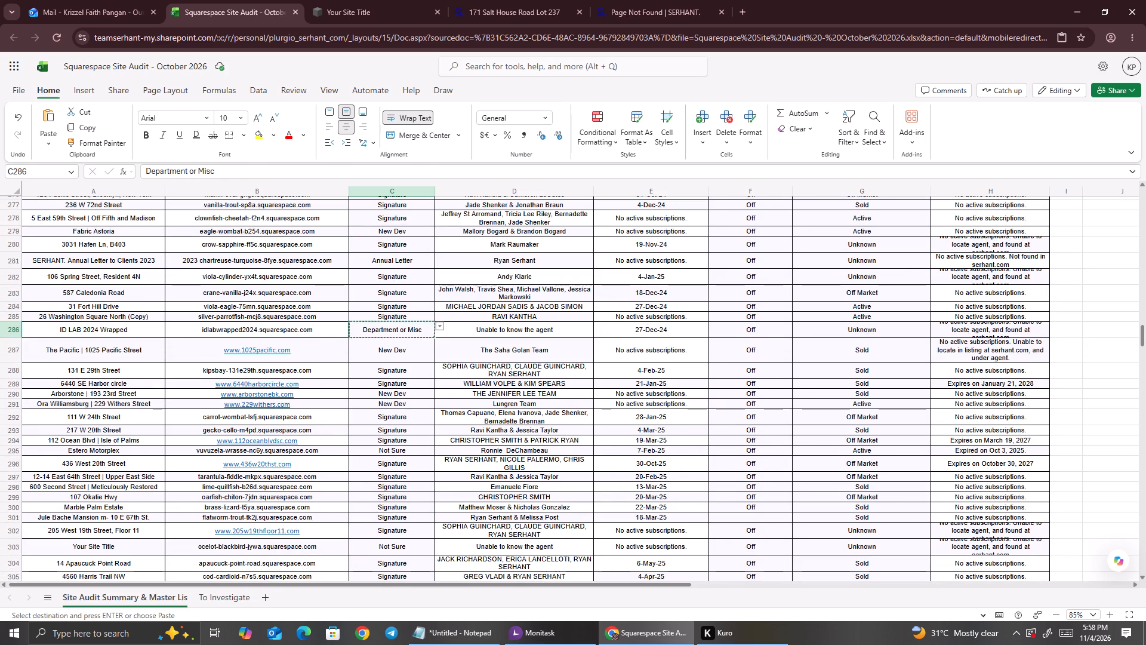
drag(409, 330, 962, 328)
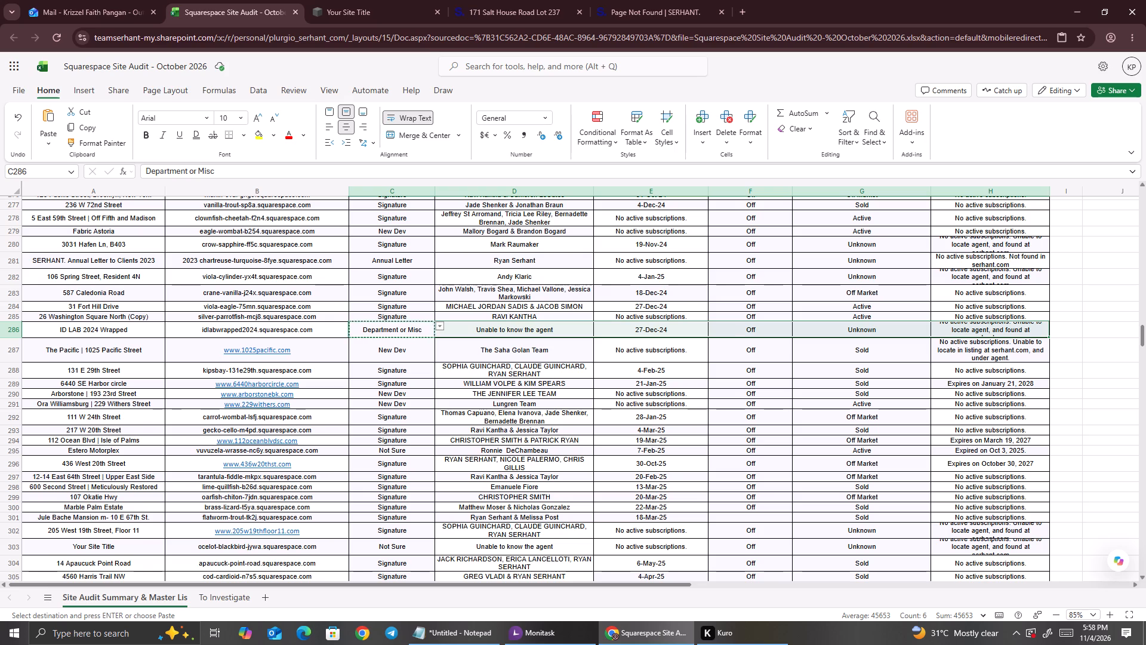
Copy columns C to H, starting with Not Sure, from the earlier Your Site Title row 243 into row 420.
scroll(403, 458, up, 3)
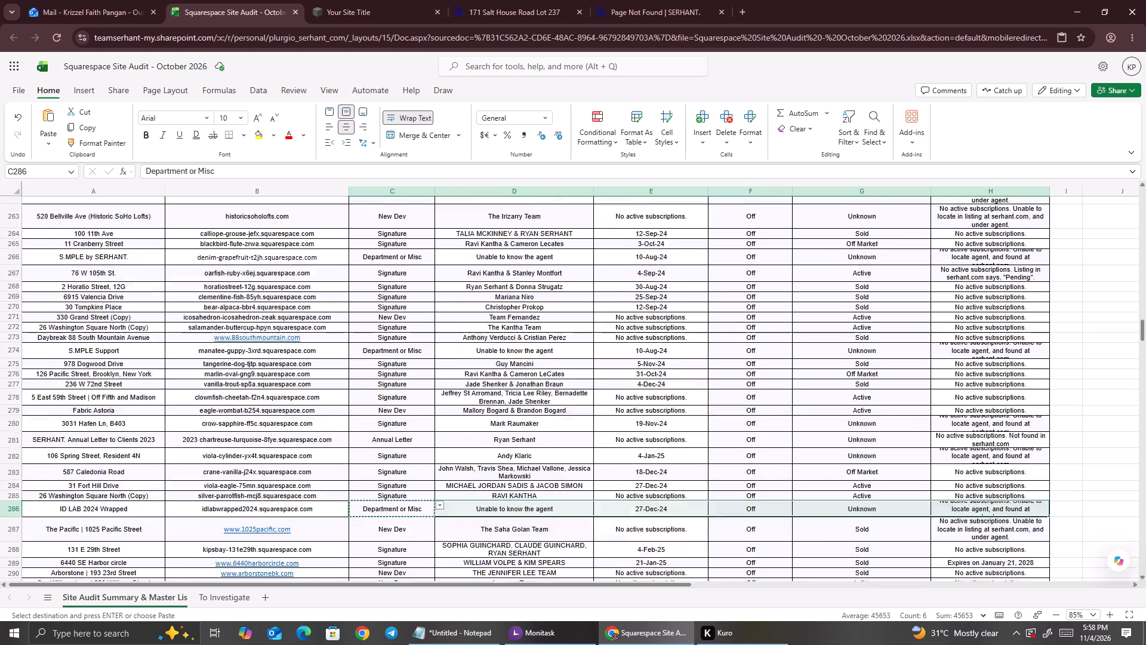
scroll(411, 440, up, 2)
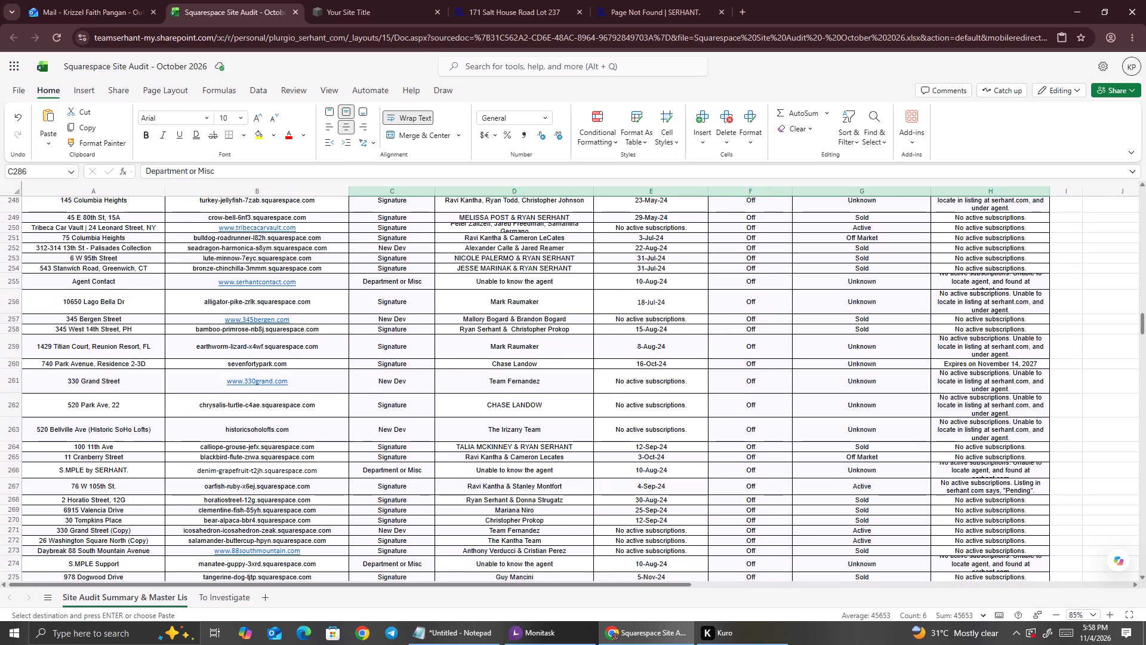
scroll(411, 441, up, 2)
drag(398, 305, 413, 302)
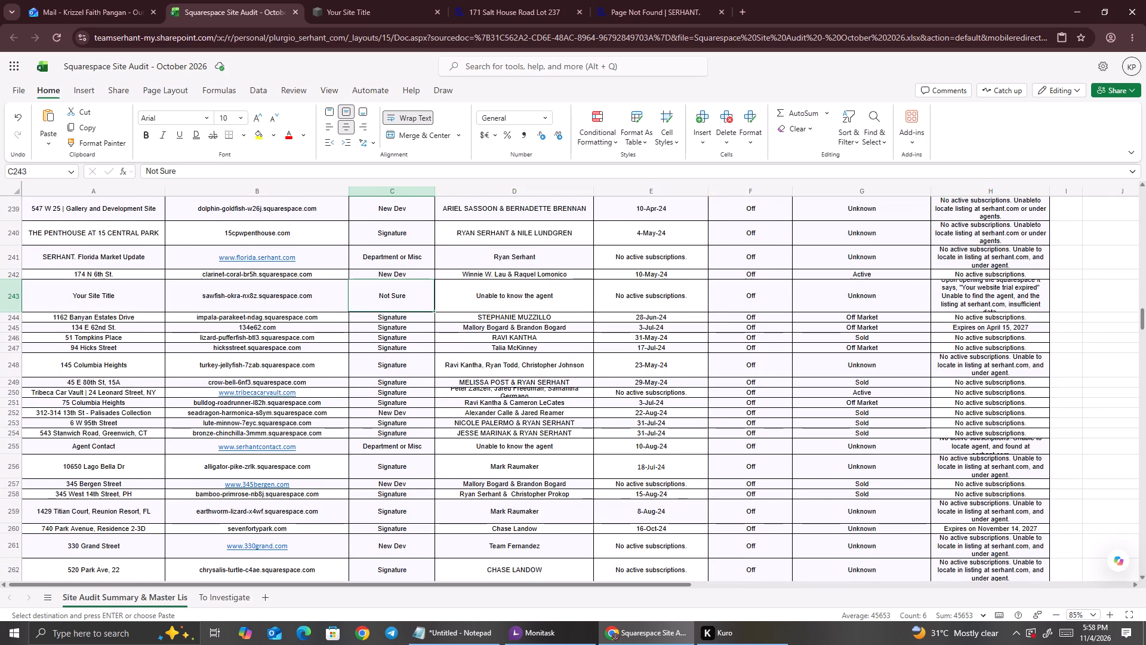
drag(413, 302, 955, 306)
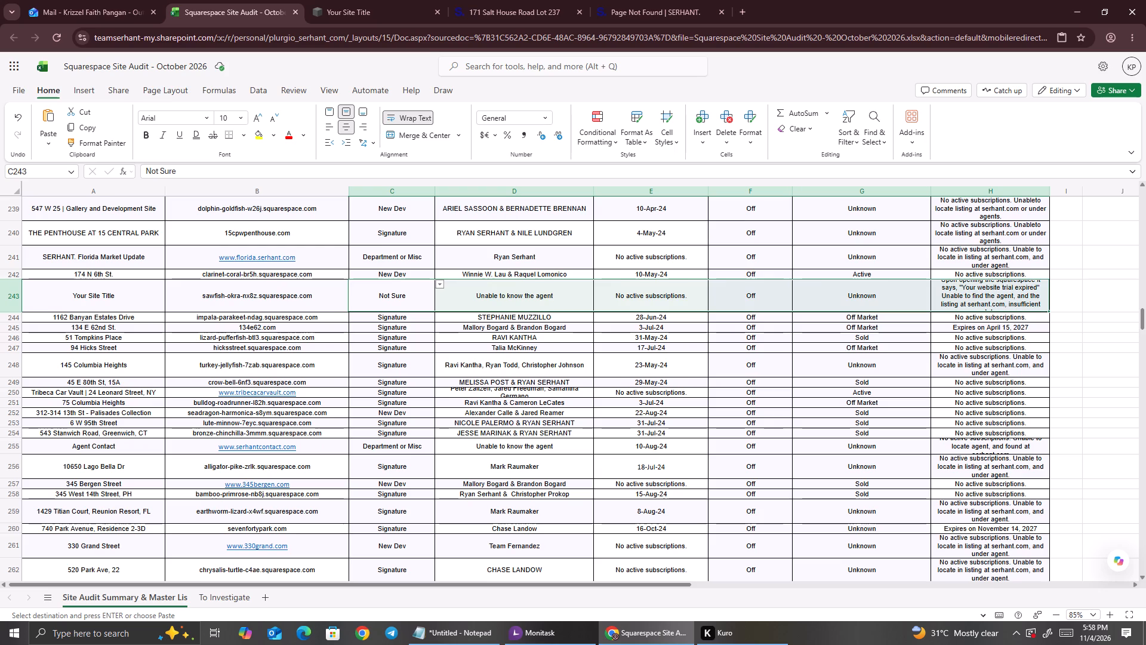
key(ctrl+c)
key(ctrl+c)
scroll(668, 428, down, 16)
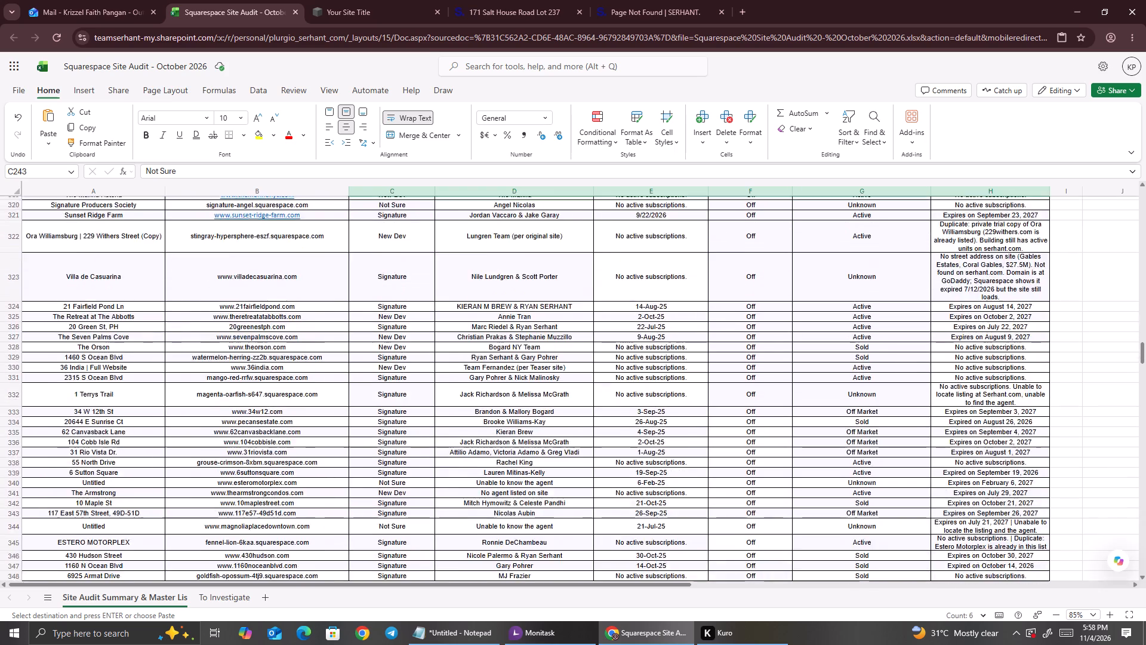
scroll(668, 428, down, 13)
click(378, 318)
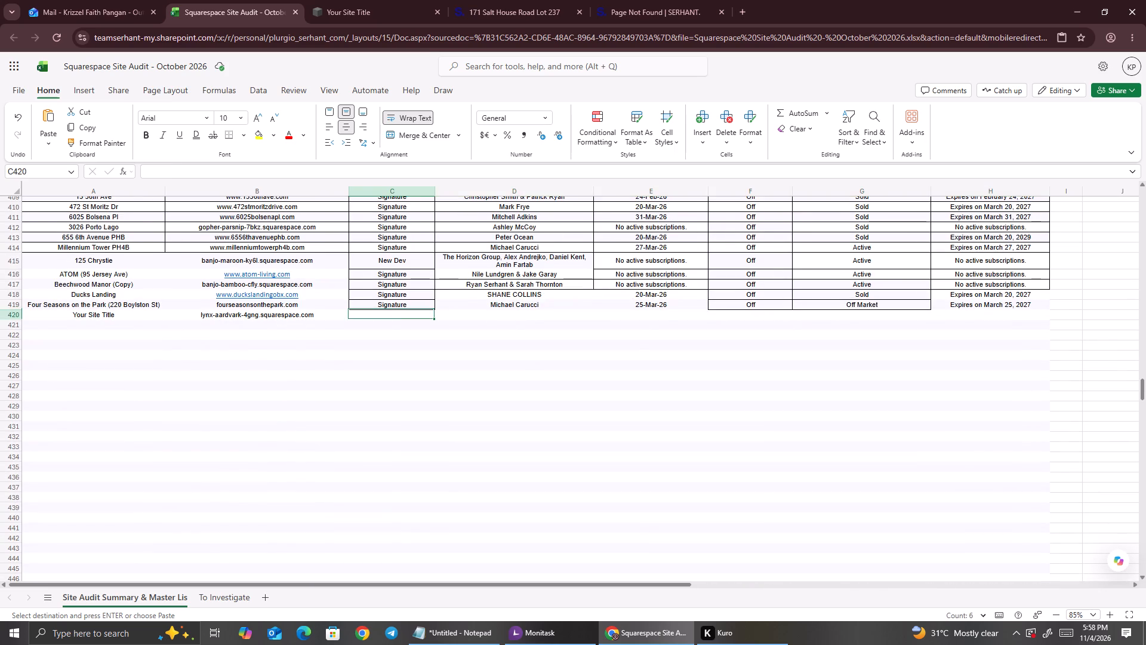
key(ctrl+v)
Shorten the row 420 note in column H to "Unable to find the agent, and the listing at serhant.com".
click(983, 328)
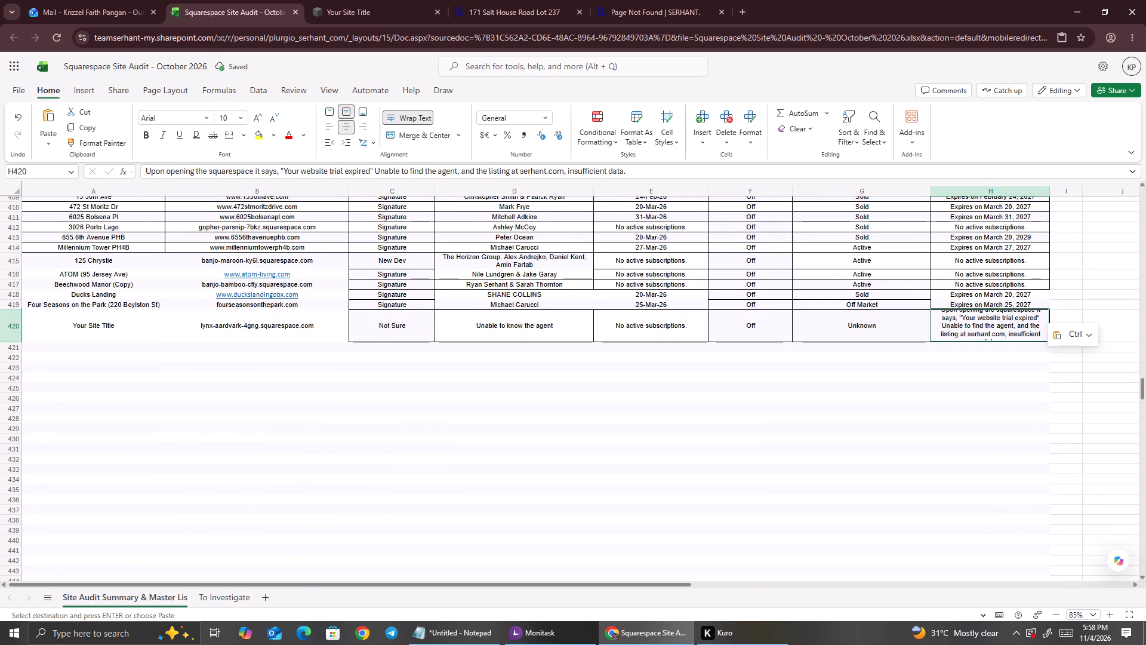
drag(372, 171, 115, 165)
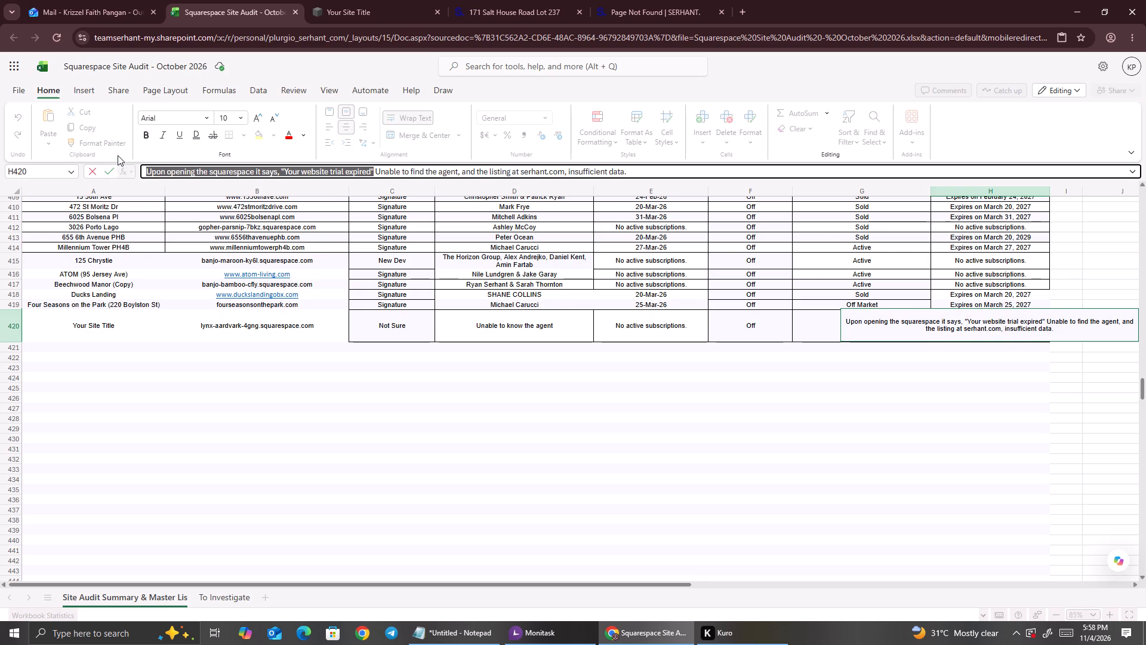
key(BackSpace)
key(Right)
key(BackSpace)
key(BackSpace)
key(BackSpace)
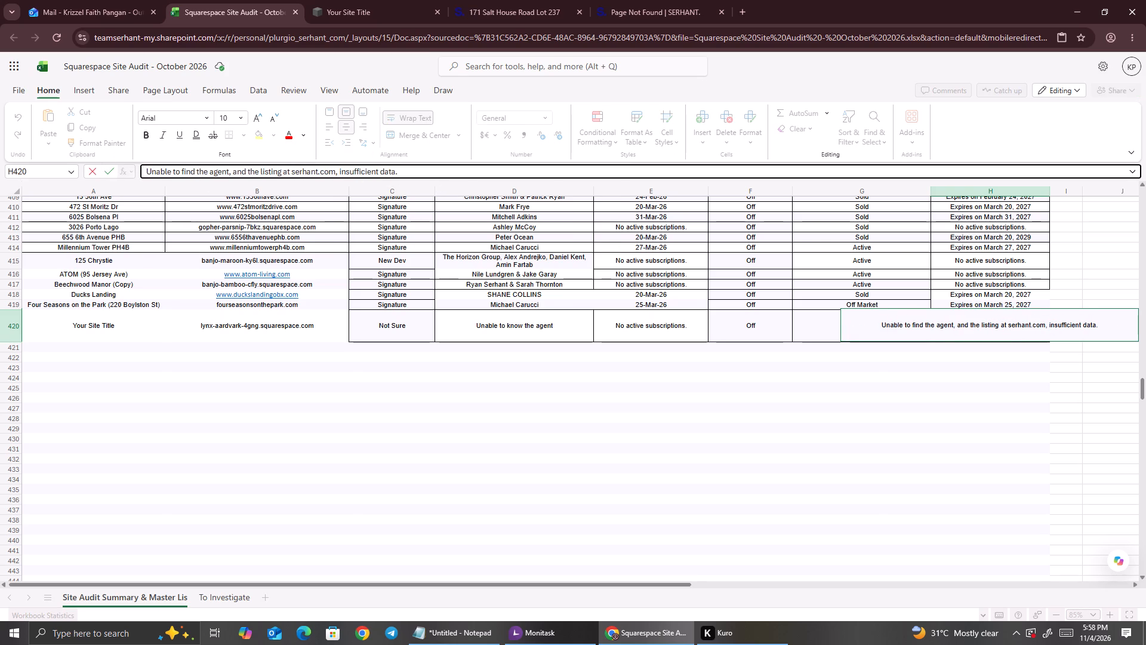
drag(344, 171, 389, 171)
key(BackSpace)
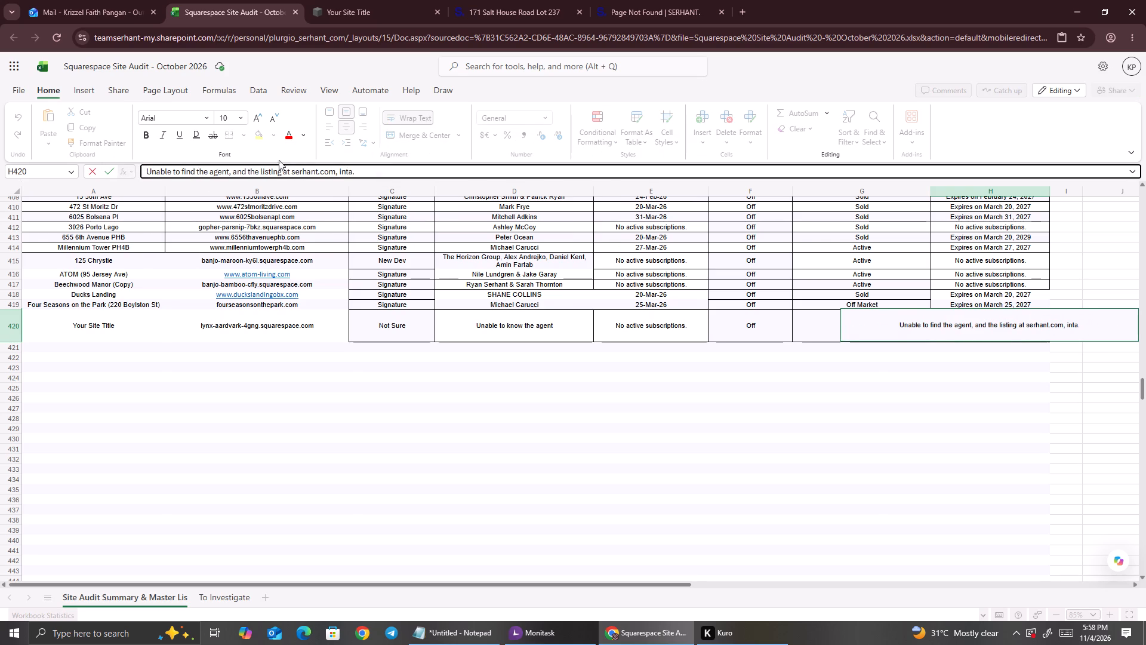
drag(368, 172, 334, 174)
key(BackSpace)
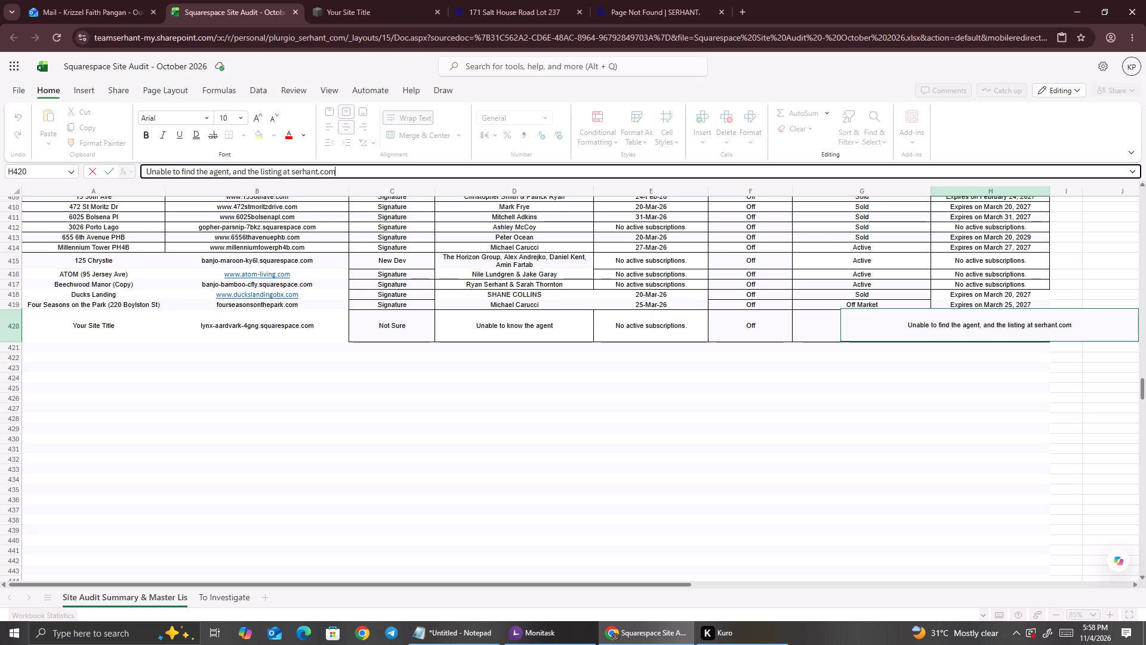
Commit the edited note in column H of row 420.
click(407, 423)
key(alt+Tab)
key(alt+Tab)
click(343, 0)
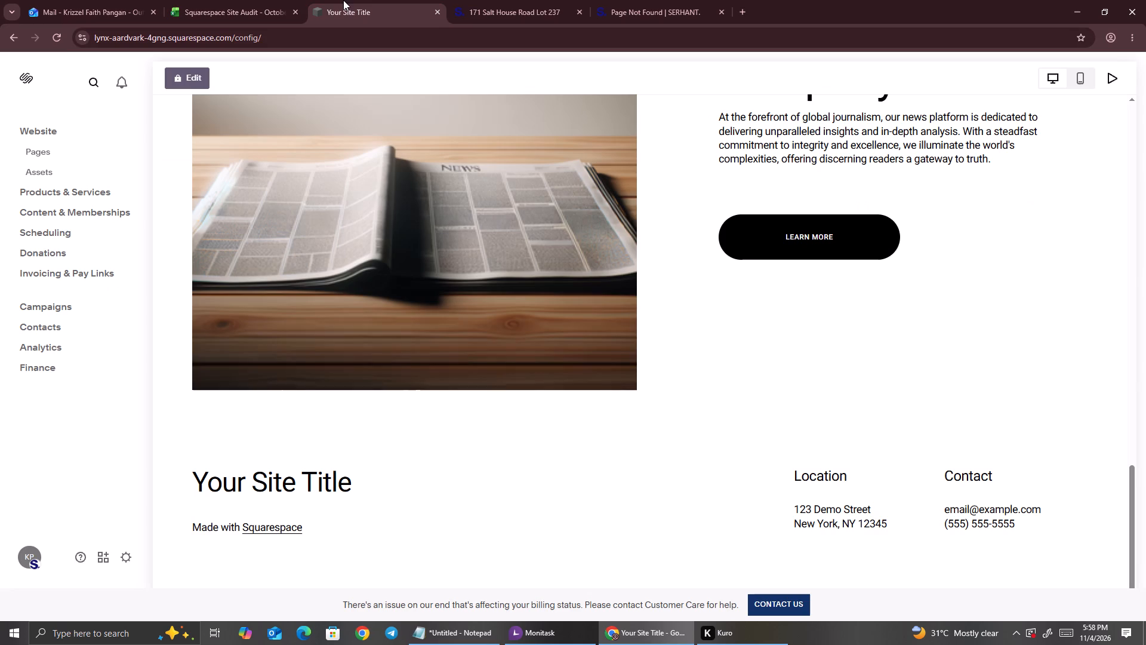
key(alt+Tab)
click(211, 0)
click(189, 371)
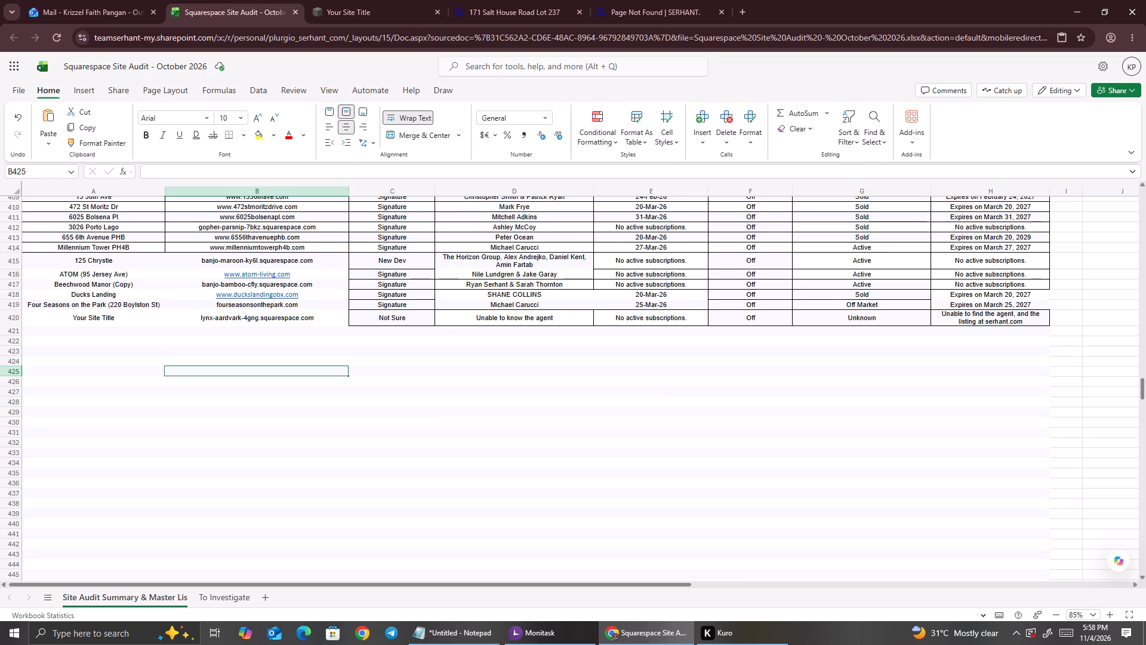
Step back through the Your Site Title site's previously visited pages, past Subscriptions and Billing, and return to the audit workbook.
click(350, 0)
click(12, 32)
click(12, 32)
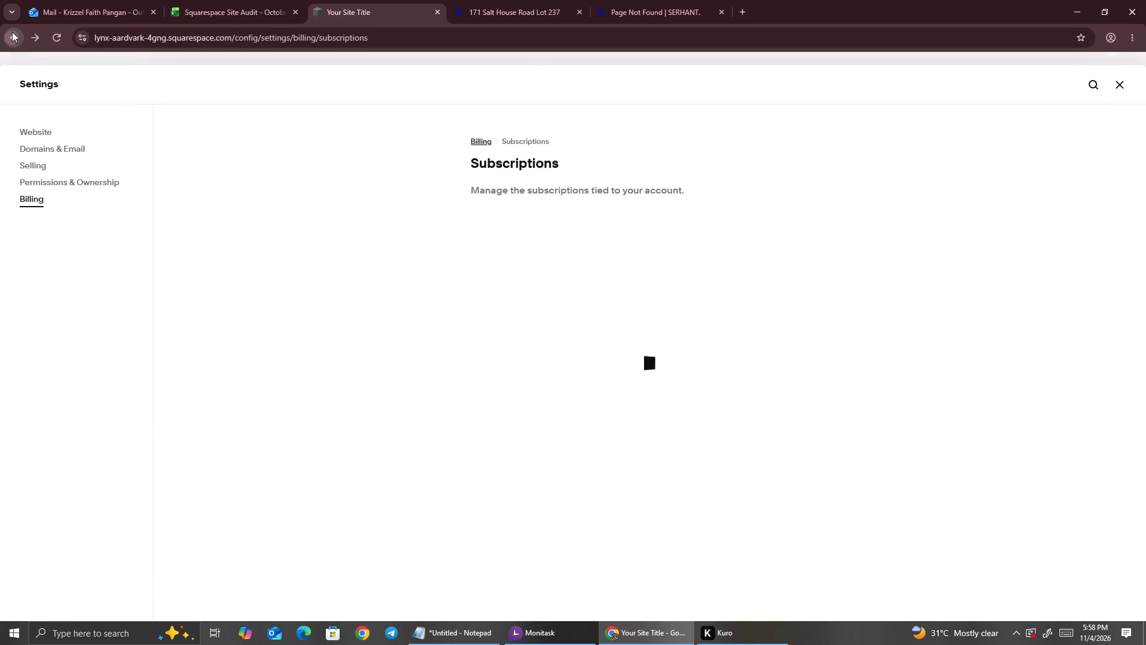
click(12, 32)
click(12, 32)
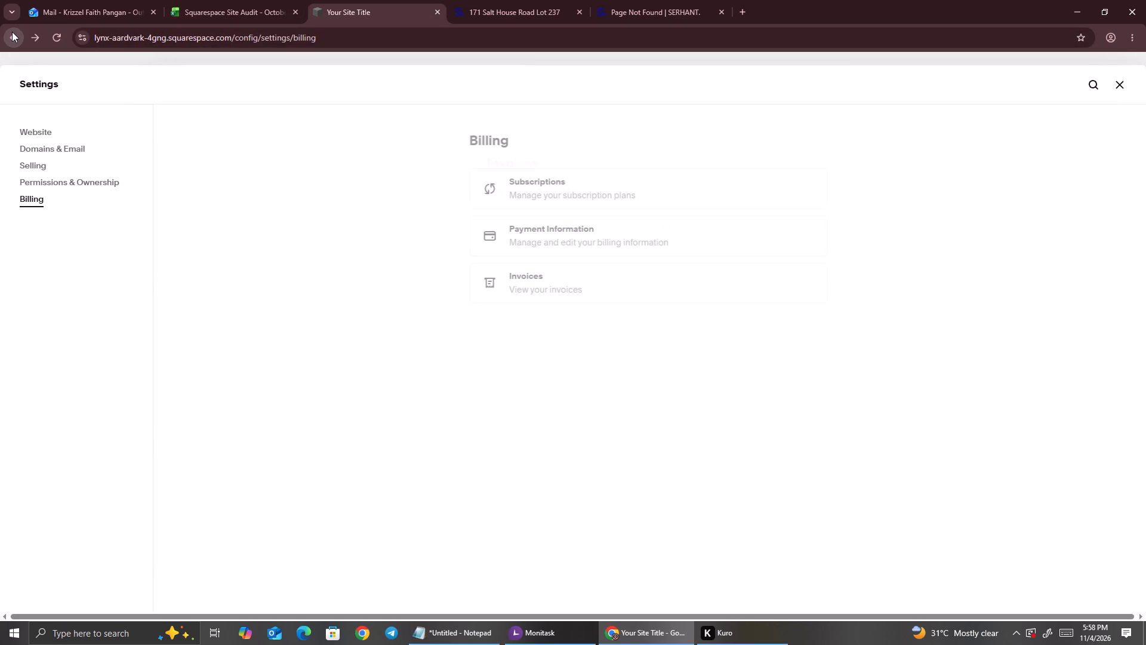
click(12, 32)
click(193, 0)
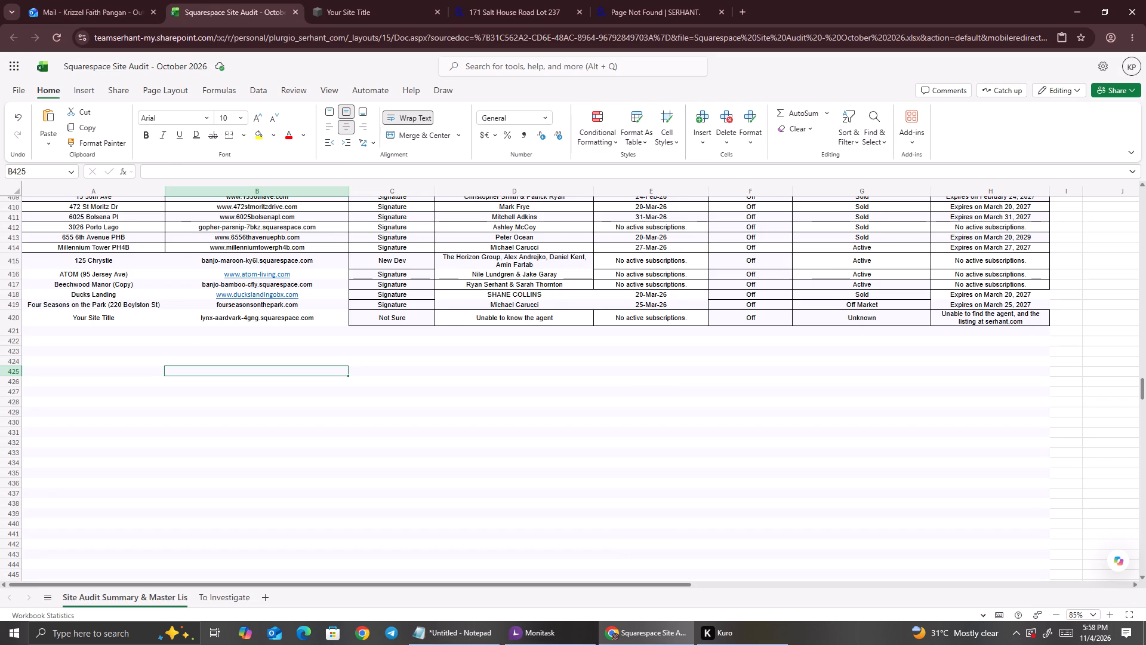
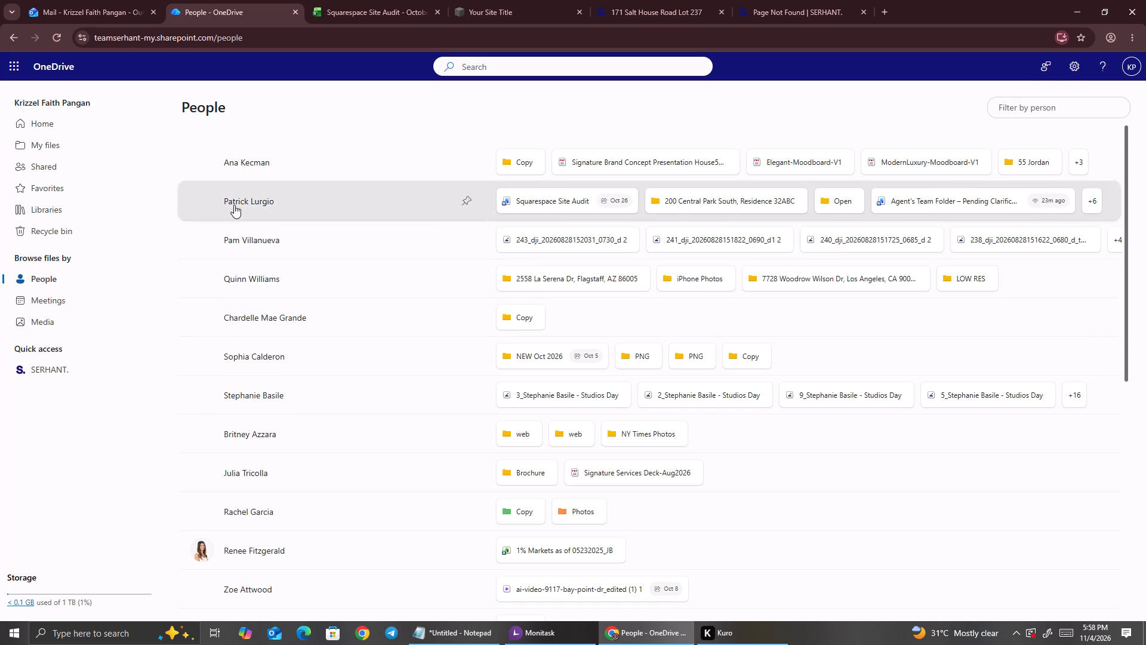
Open the shared Squarespace Site Audit Word document from OneDrive and review its Scope and tags instructions, including the Category tags table.
click(554, 199)
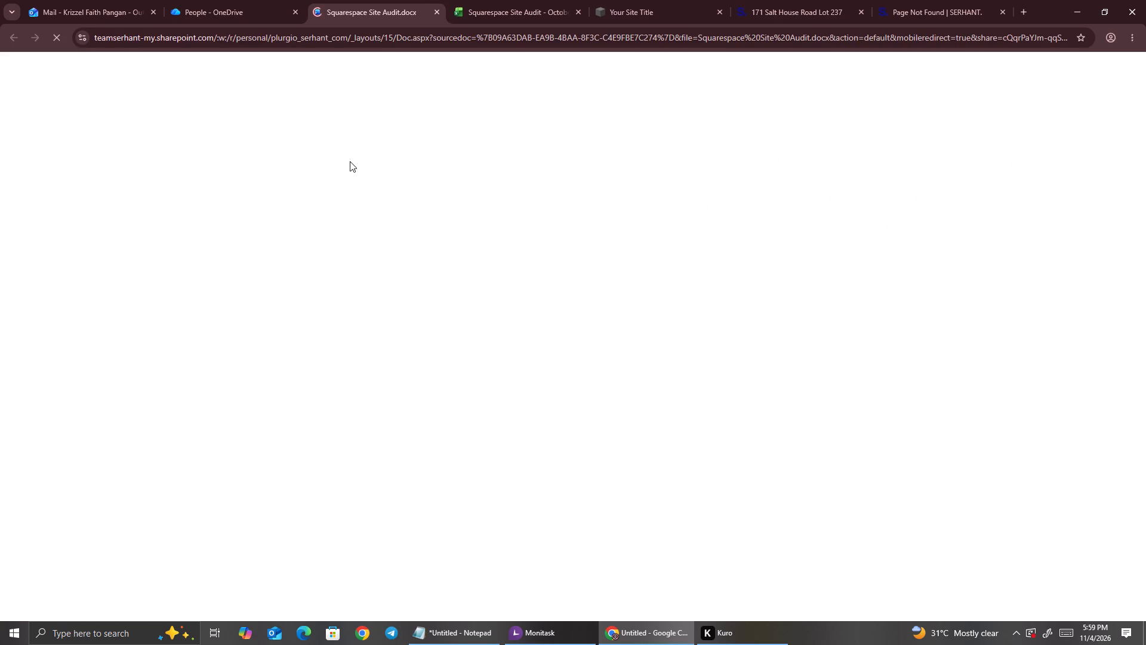
scroll(431, 374, down, 4)
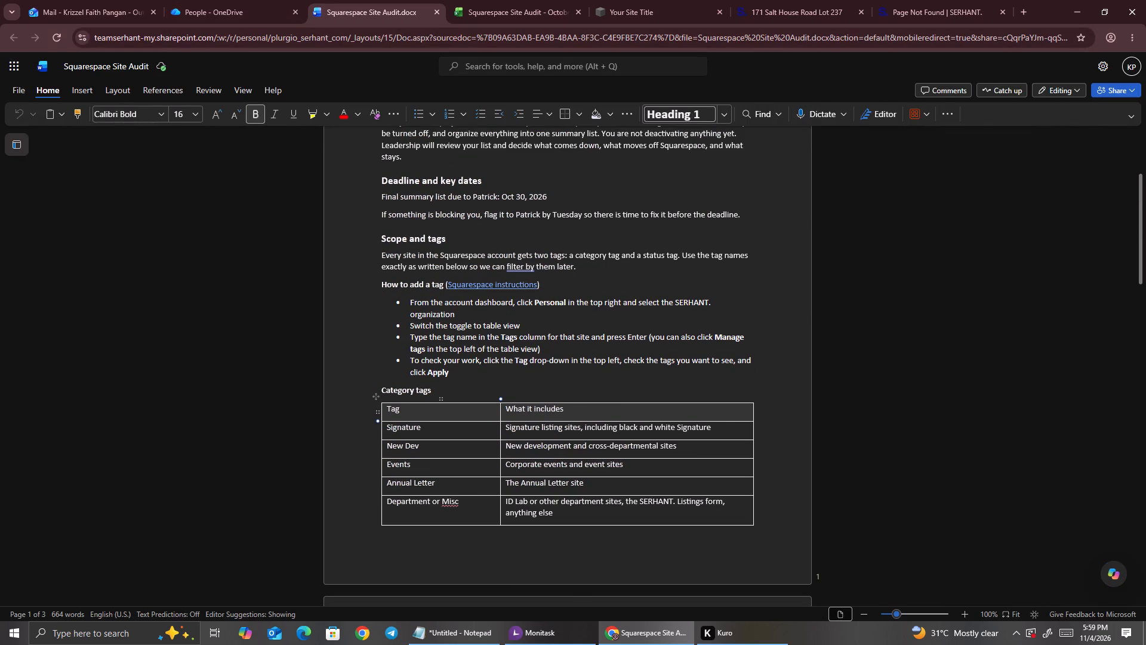
Review the category tag definitions in the Squarespace Site Audit document and compare them with row 420 of the audit spreadsheet.
scroll(393, 414, down, 2)
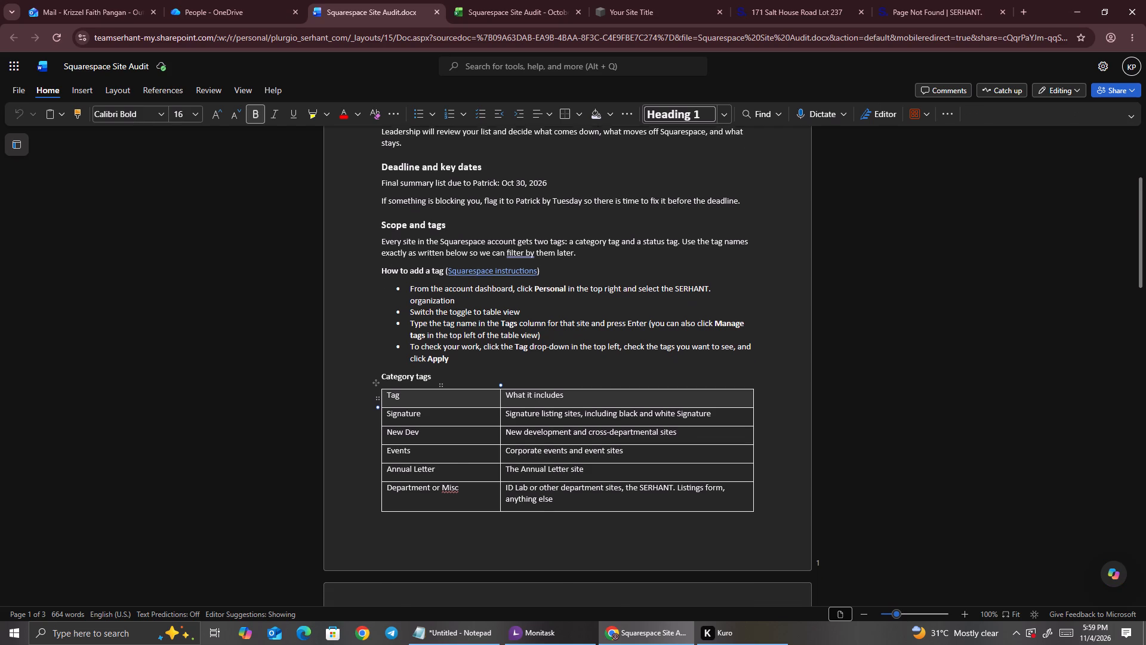
scroll(433, 410, up, 2)
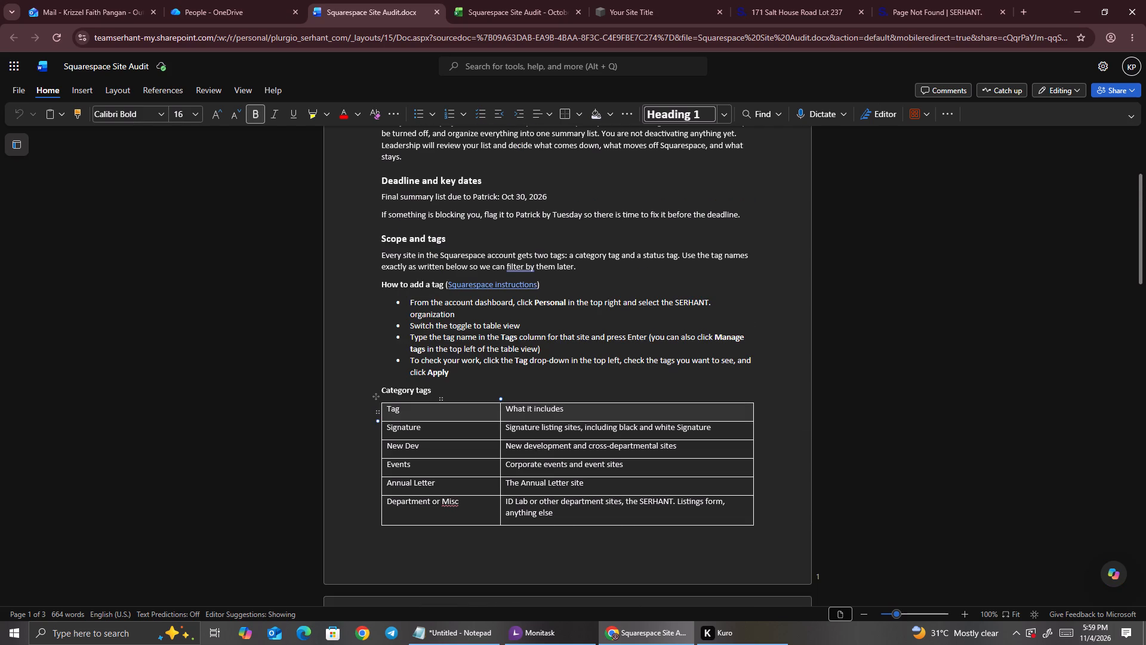
click(269, 391)
click(347, 0)
click(264, 0)
click(666, 0)
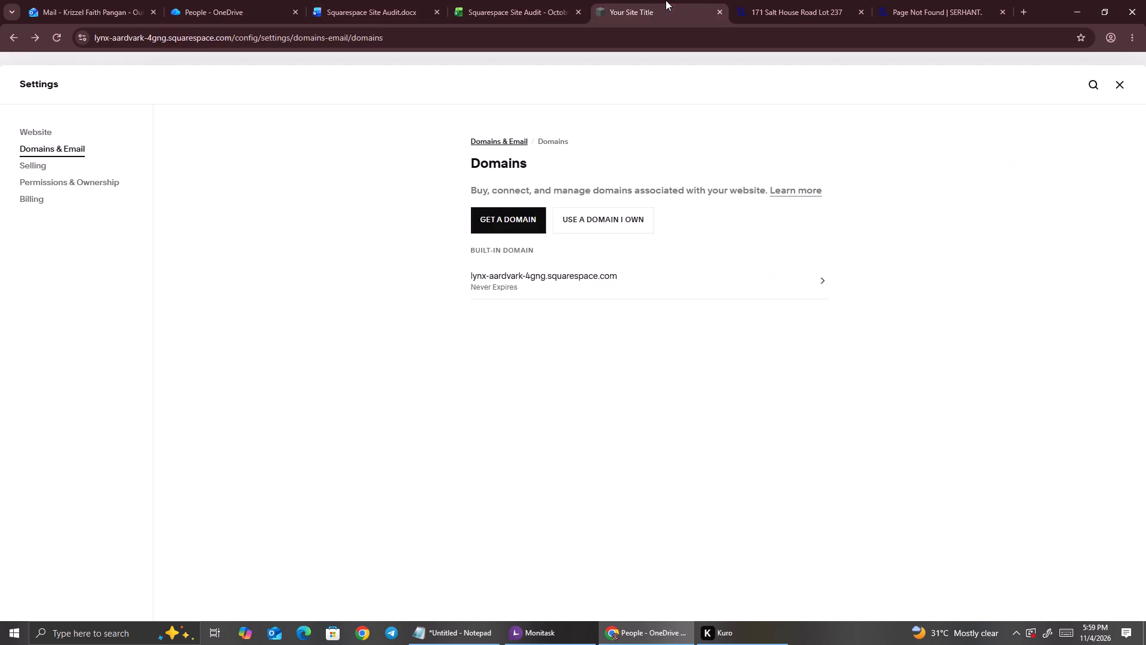
click(784, 0)
click(506, 0)
click(378, 0)
click(557, 0)
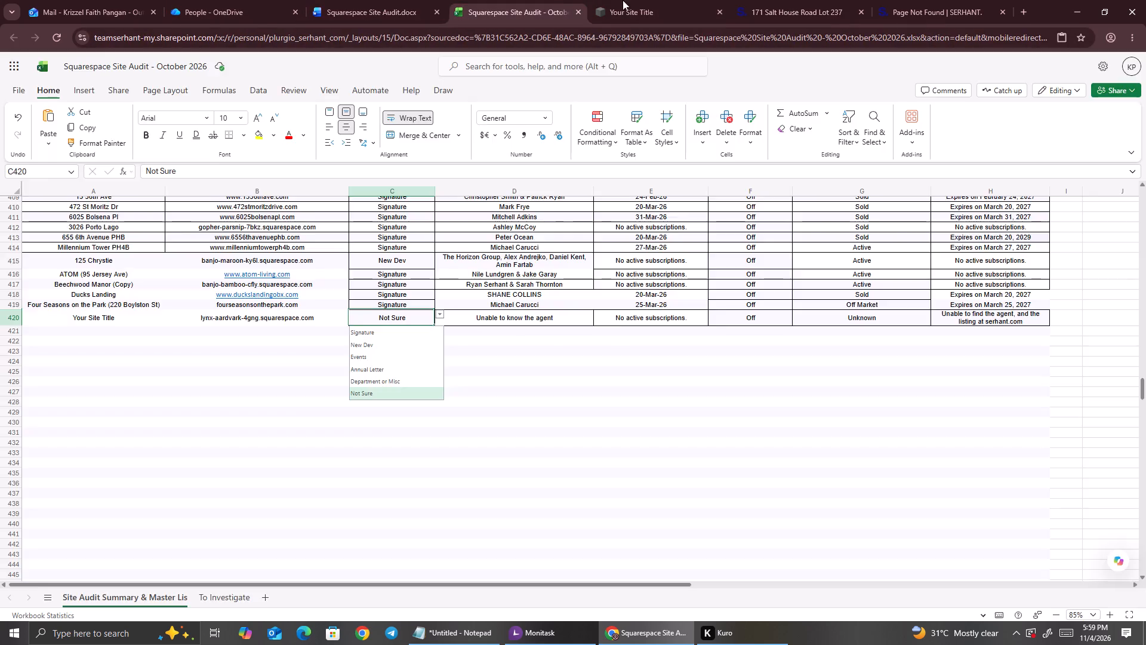
Tag the Your Site Title site as Not Sure and Unknown in the Squarespace account dashboard.
click(629, 0)
click(8, 37)
click(8, 37)
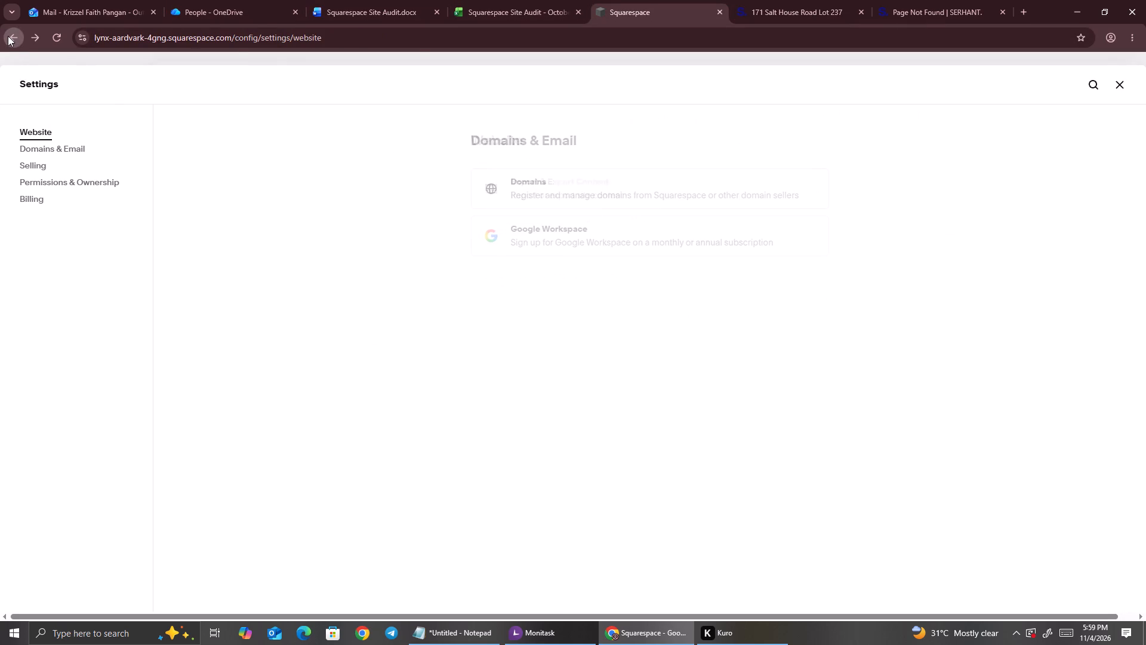
click(8, 36)
click(418, 356)
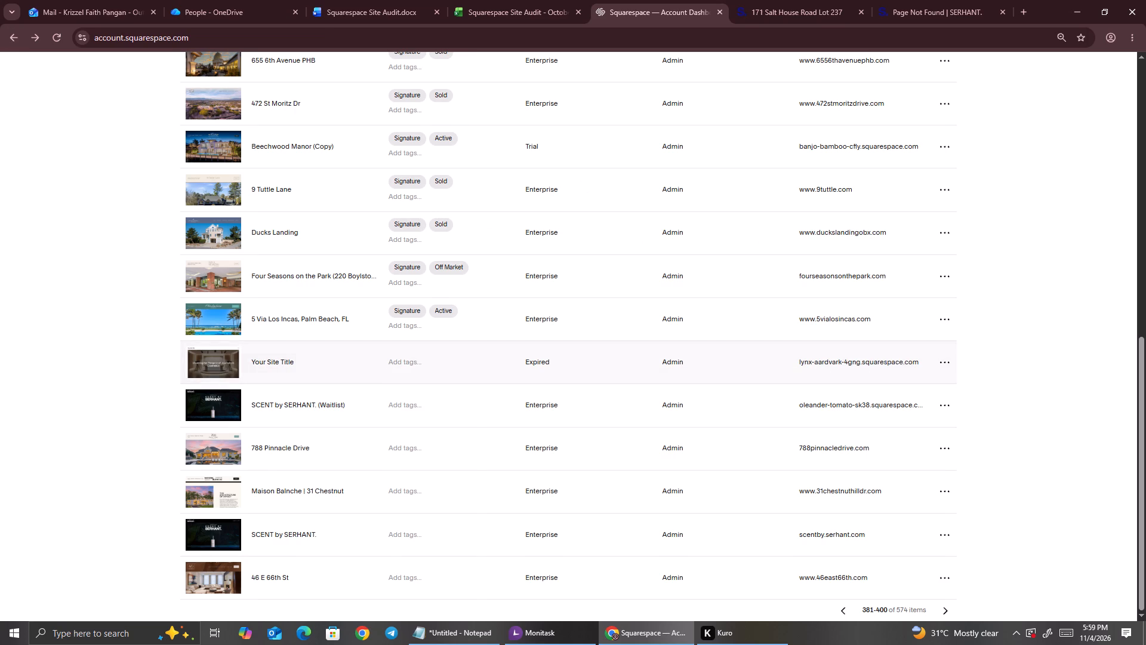
click(406, 358)
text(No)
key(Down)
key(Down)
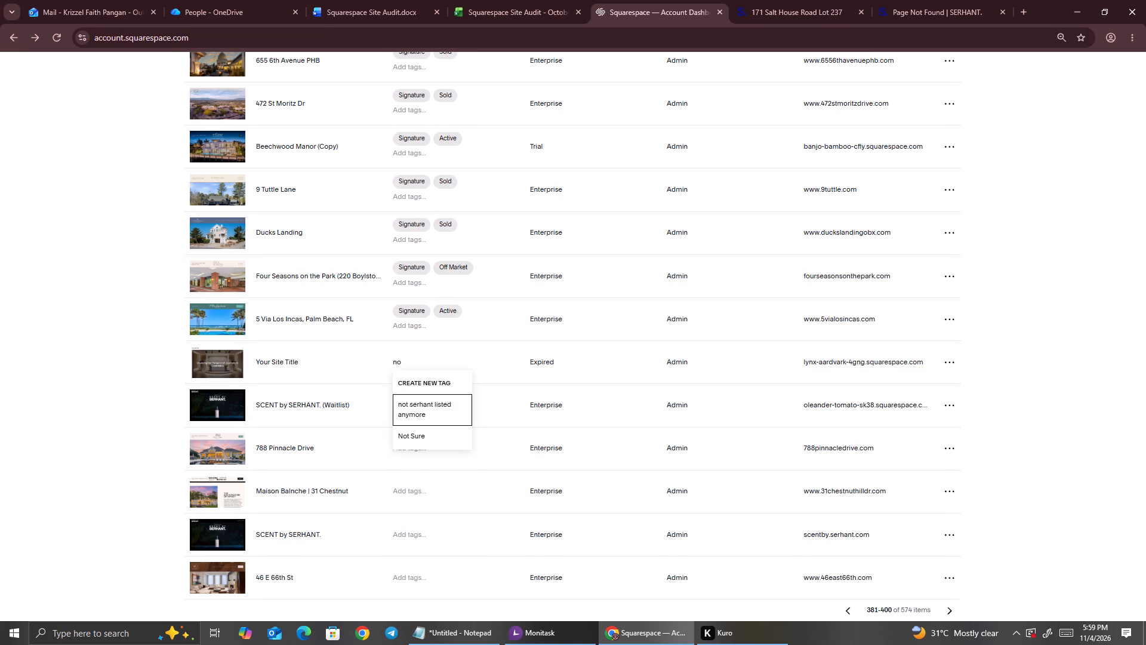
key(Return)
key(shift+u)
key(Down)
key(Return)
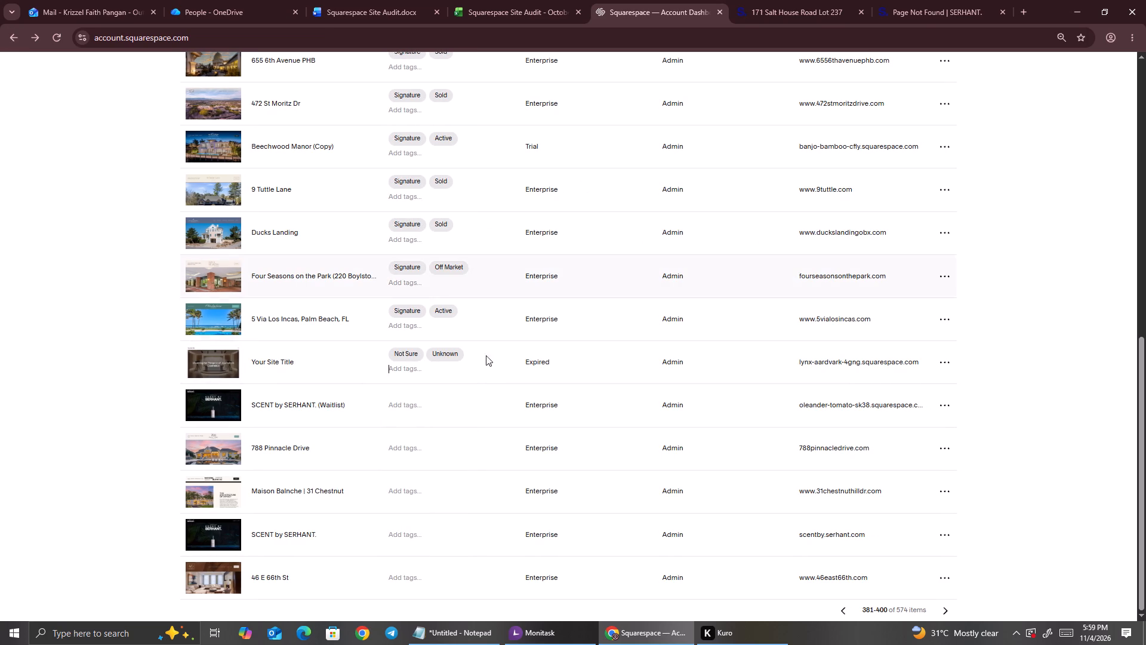
Tag the SCENT by SERHANT. (Waitlist) site as Department or Misc and Unknown.
click(405, 404)
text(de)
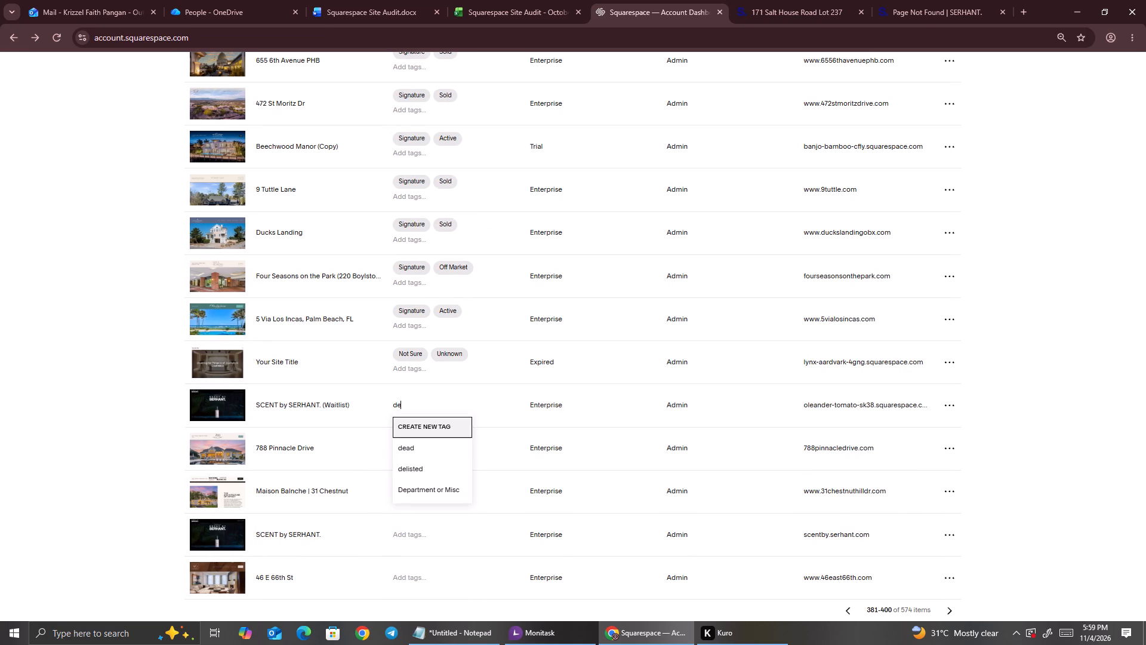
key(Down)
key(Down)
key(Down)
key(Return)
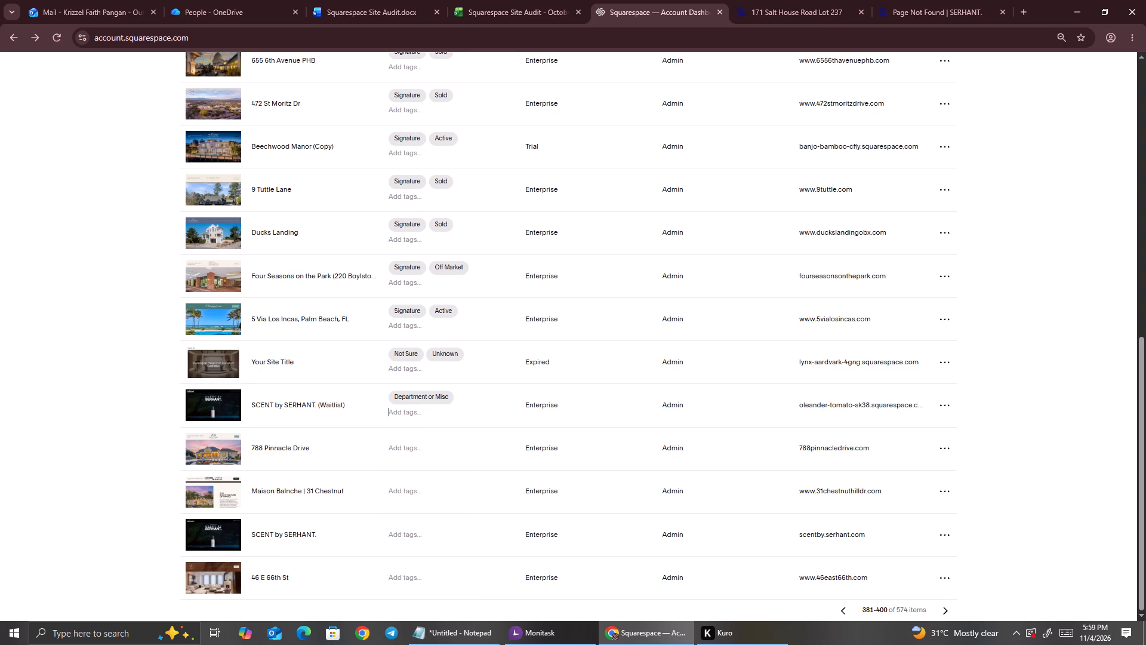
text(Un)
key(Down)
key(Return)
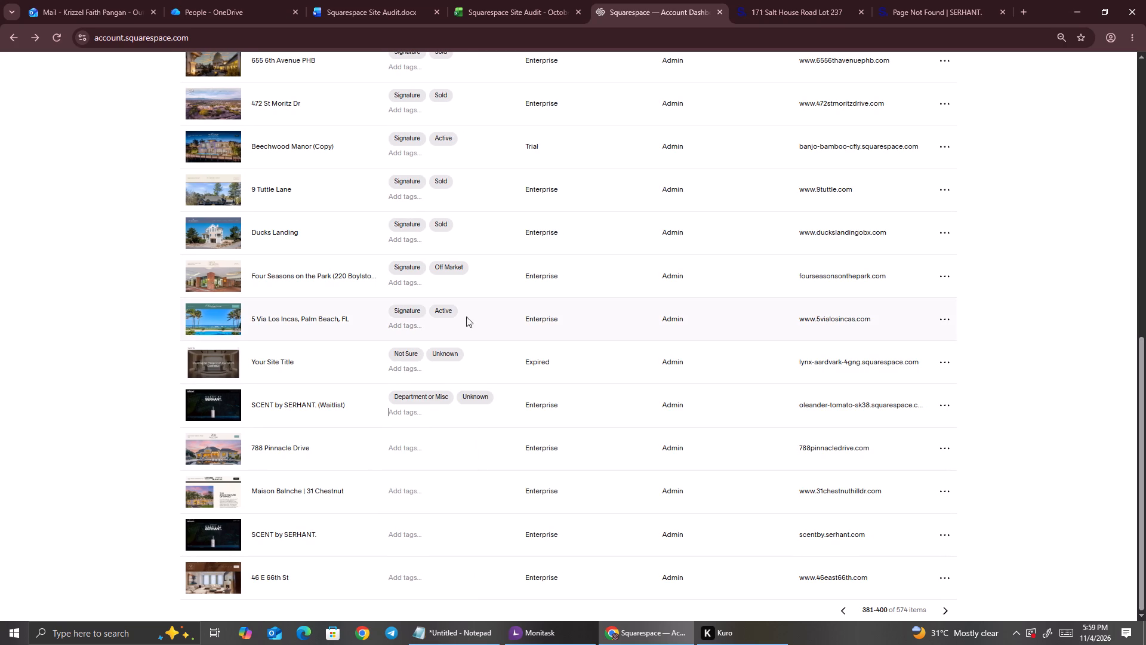
Replace the Notepad contents with the site name SCENT by SERHANT. (Waitlist) and its address oleander-tomato-sk38.squarespace.com.
drag(361, 415, 247, 410)
key(ctrl+c)
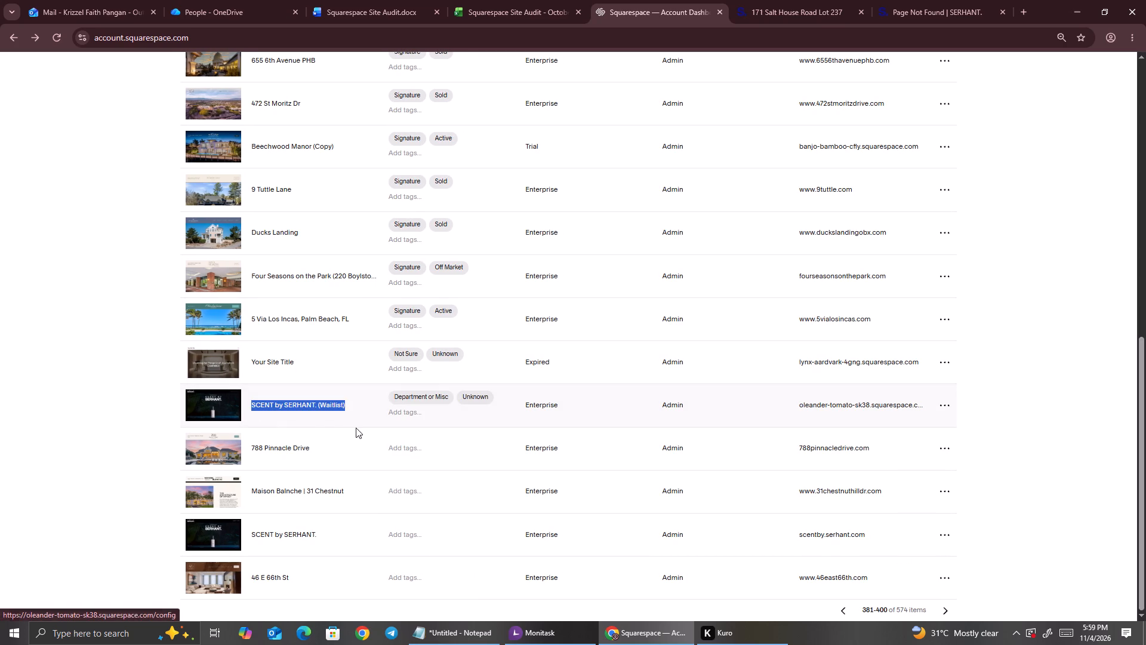
key(alt+Tab)
key(ctrl+a)
key(ctrl+v)
key(alt+Tab)
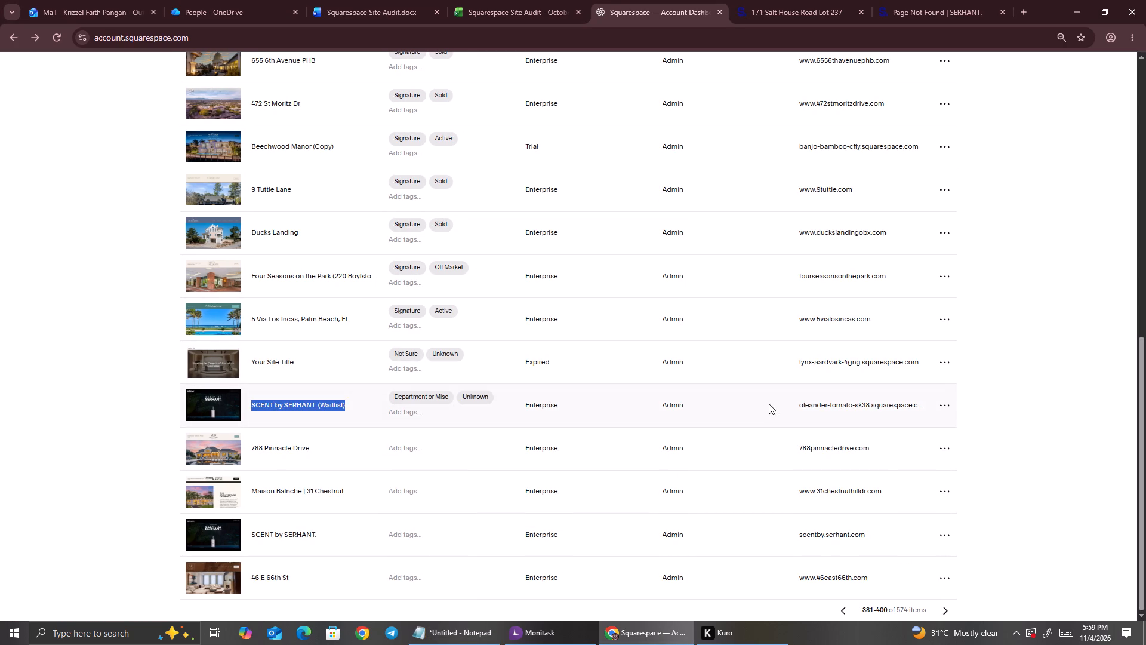
drag(777, 404, 926, 406)
key(ctrl+c)
key(alt+Tab)
key(ctrl+v)
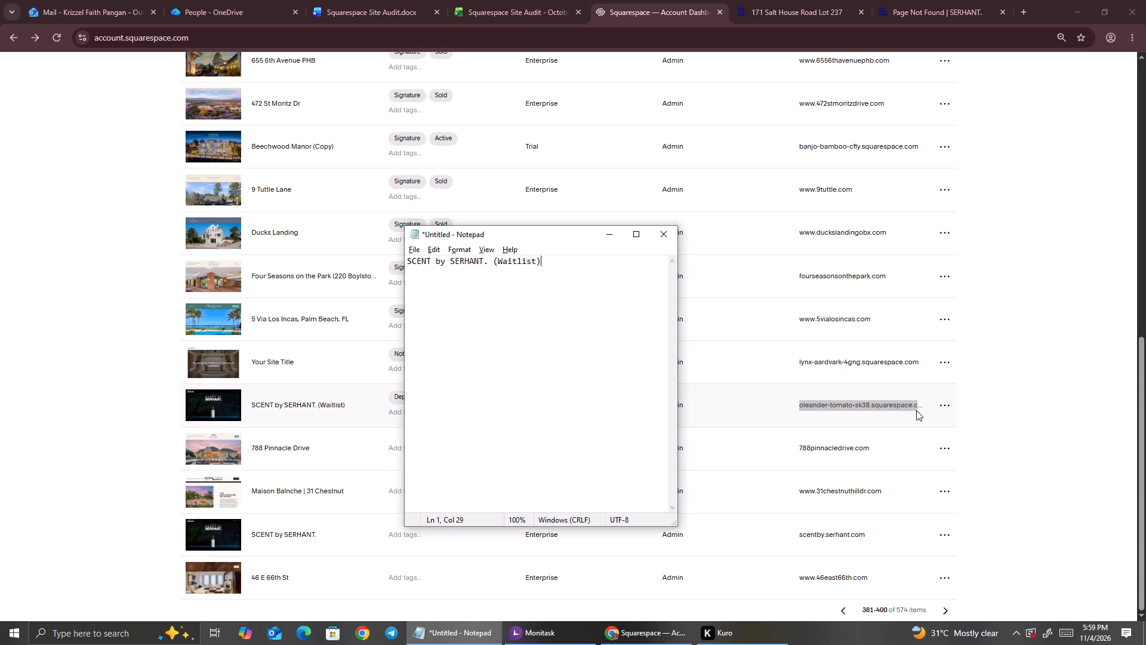
Open the SCENT by SERHANT. (Waitlist) site's settings and check its domains.
click(969, 408)
click(945, 408)
click(942, 470)
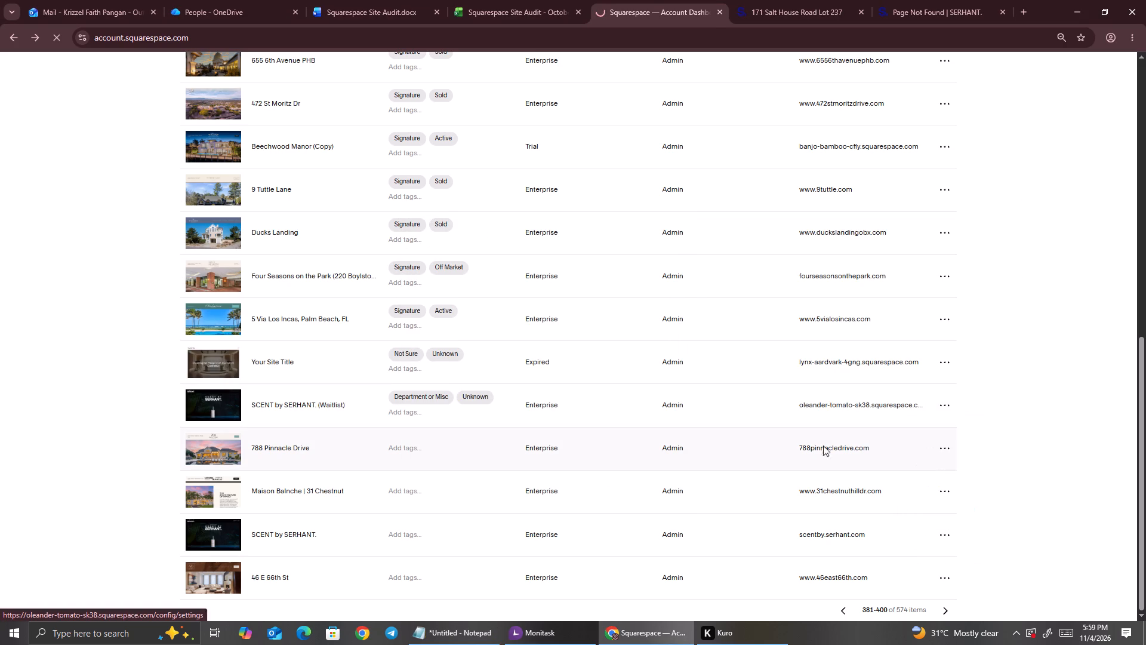
scroll(298, 377, down, 3)
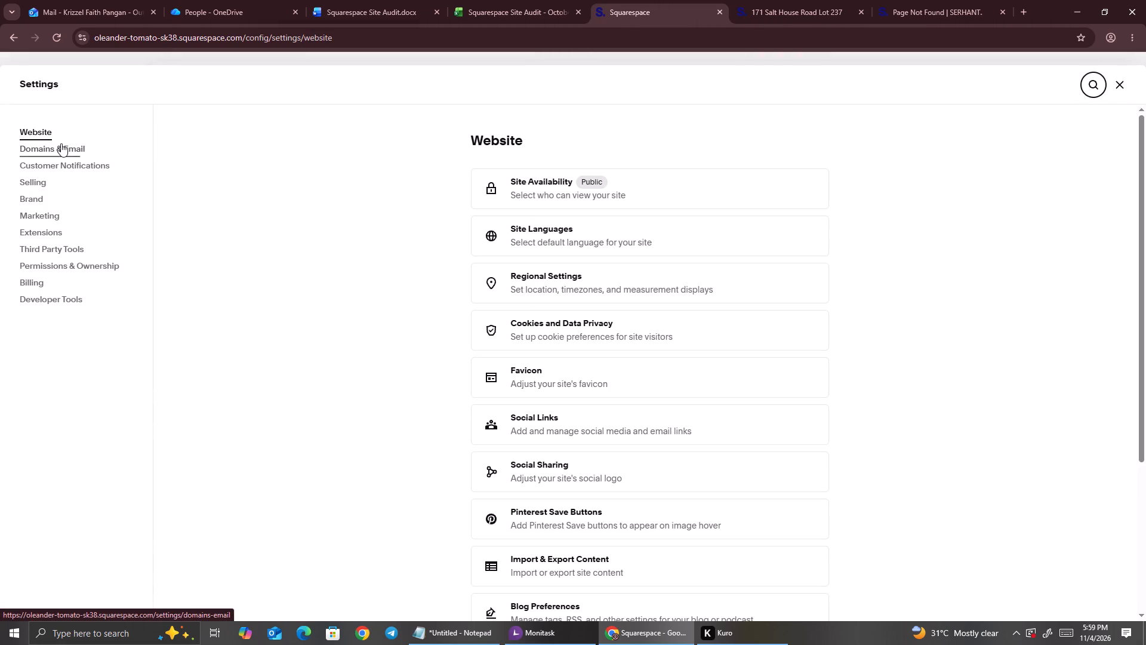
click(61, 143)
click(581, 183)
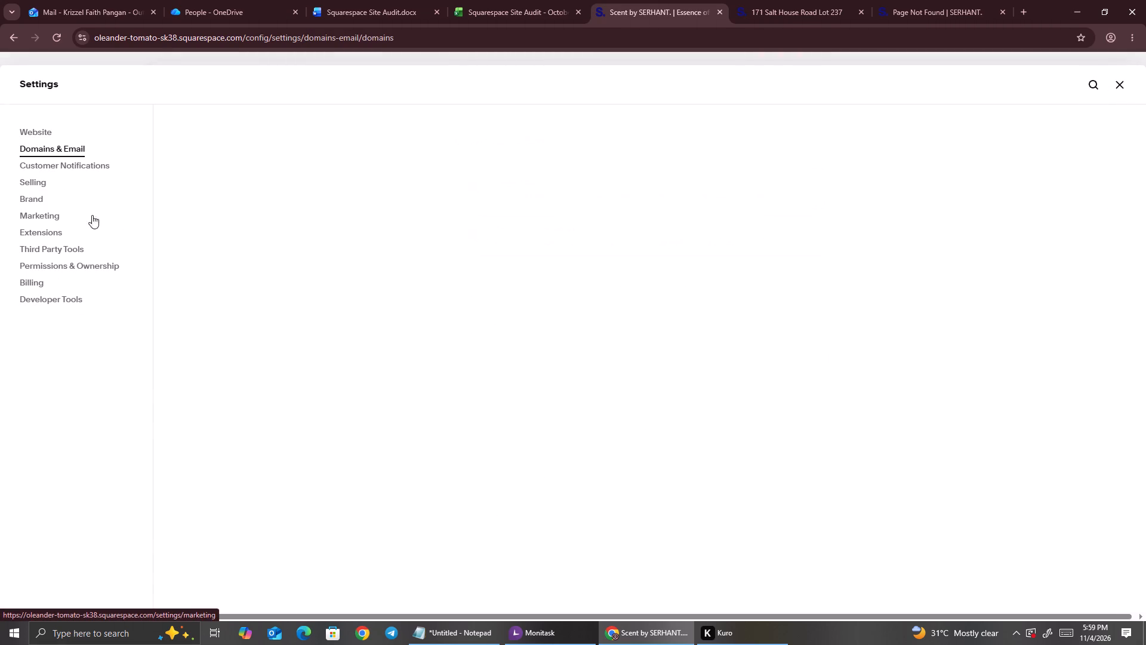
Copy the earliest invoice date, April 1, 2026, from the SCENT by SERHANT. (Waitlist) site's billing onto a new line in Notepad.
click(24, 278)
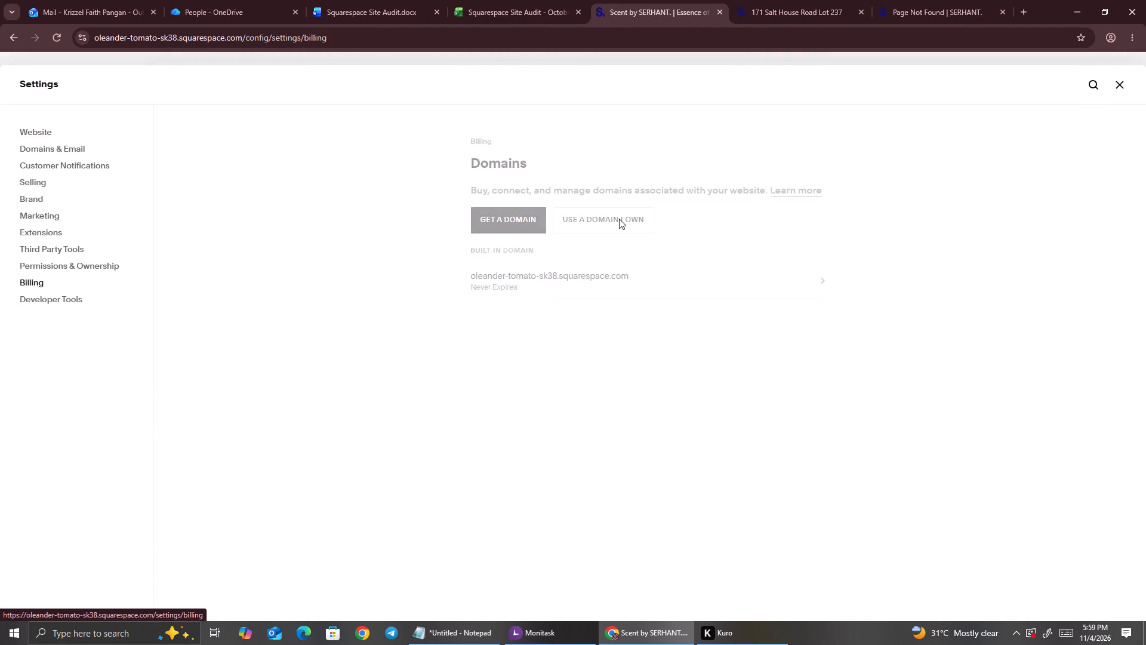
click(563, 330)
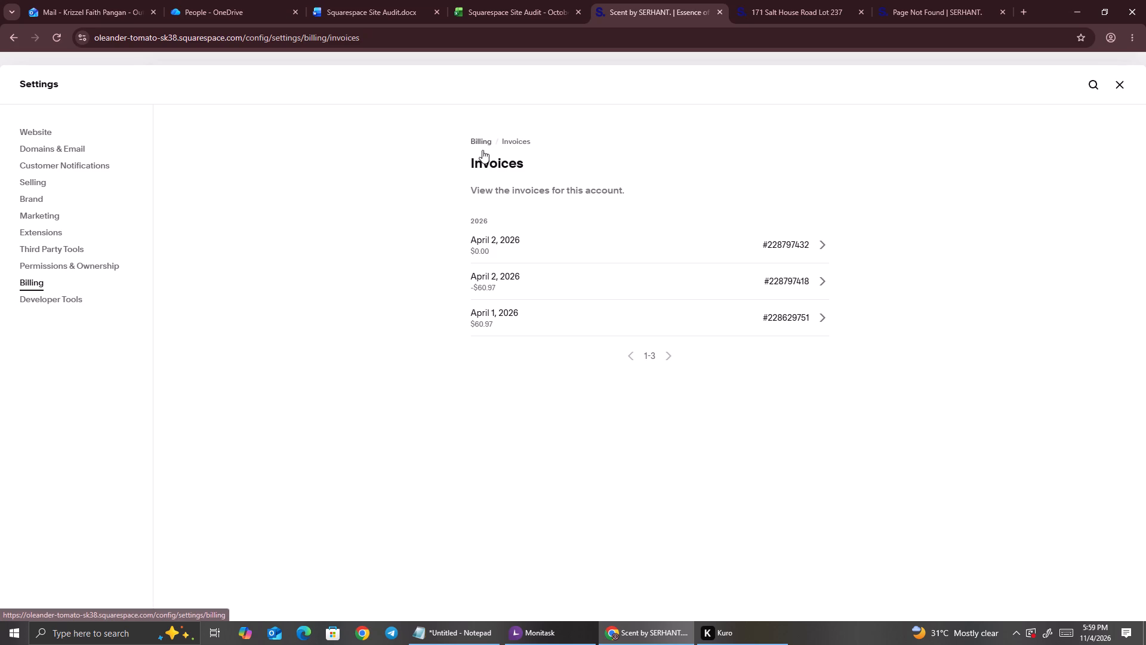
drag(458, 320, 529, 312)
key(ctrl+c)
key(alt+Tab)
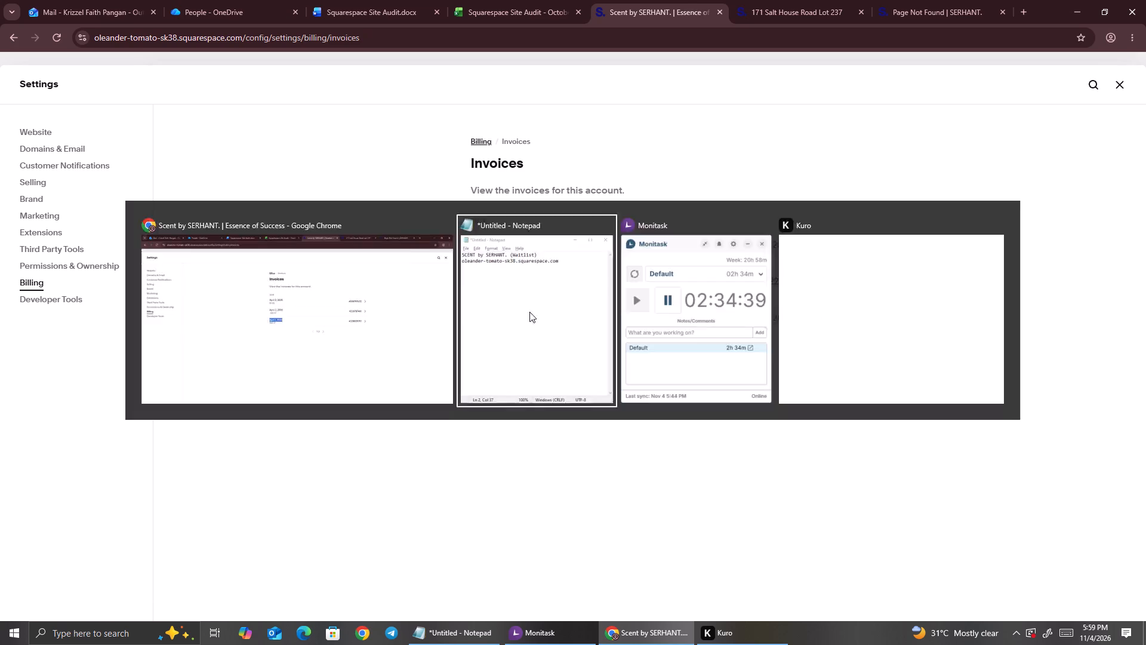
key(Return)
key(ctrl+v)
Check the SCENT by SERHANT. (Waitlist) site's subscriptions in its billing settings.
click(483, 142)
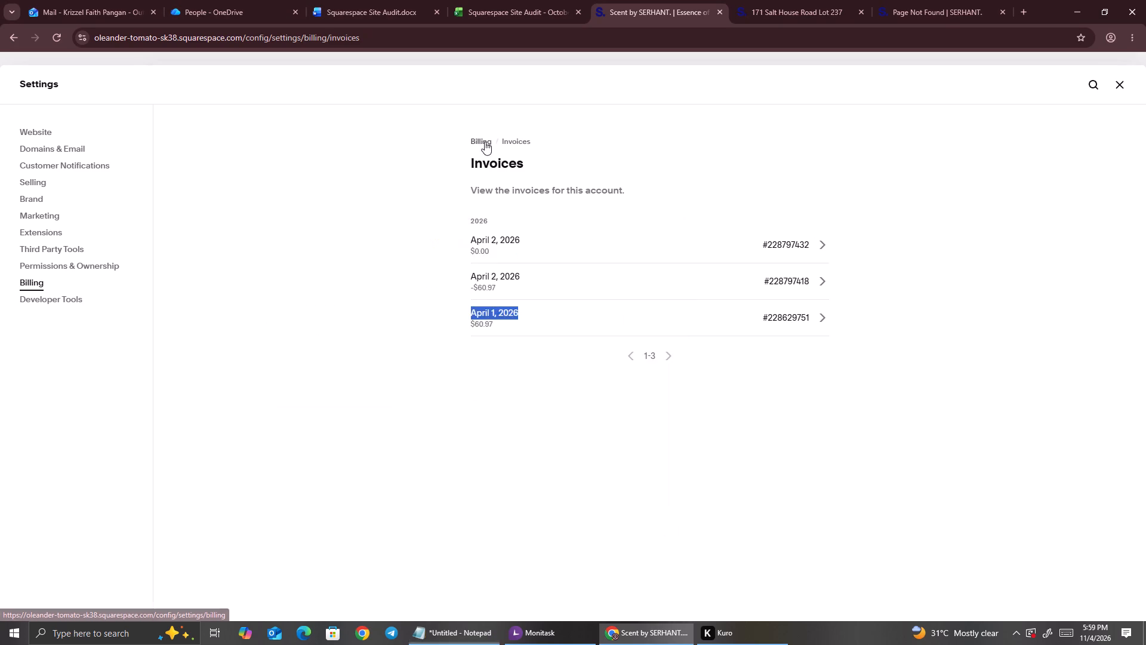
click(549, 177)
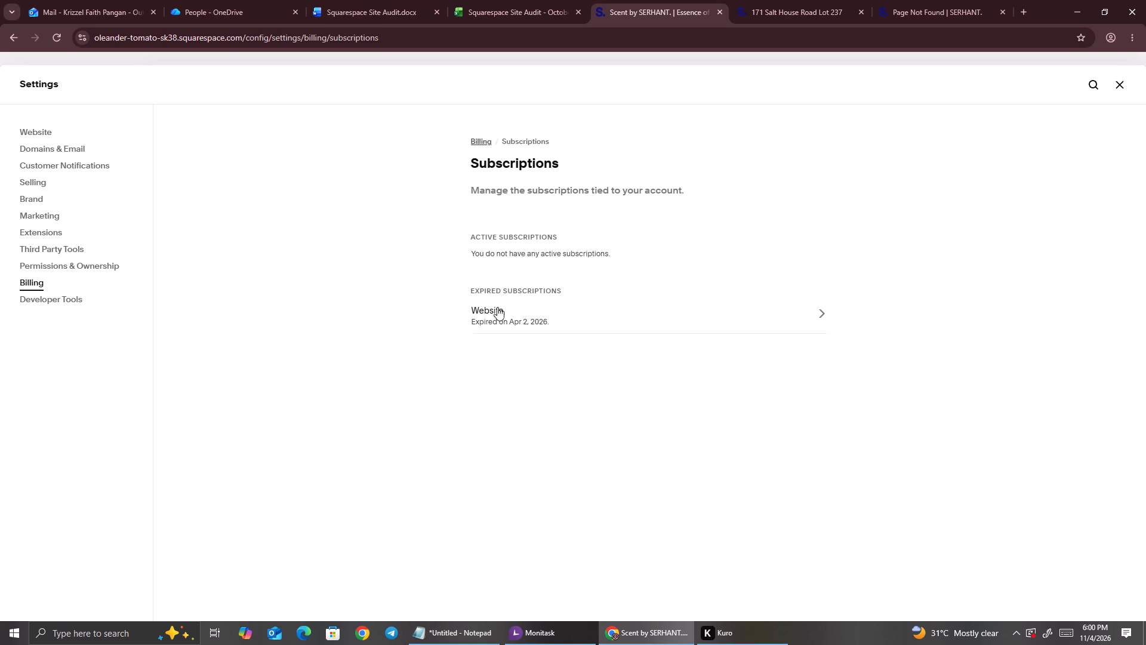
Close the site settings and examine the SCENT by SERHANT. (Waitlist) home page for its purpose and contact details.
click(1121, 88)
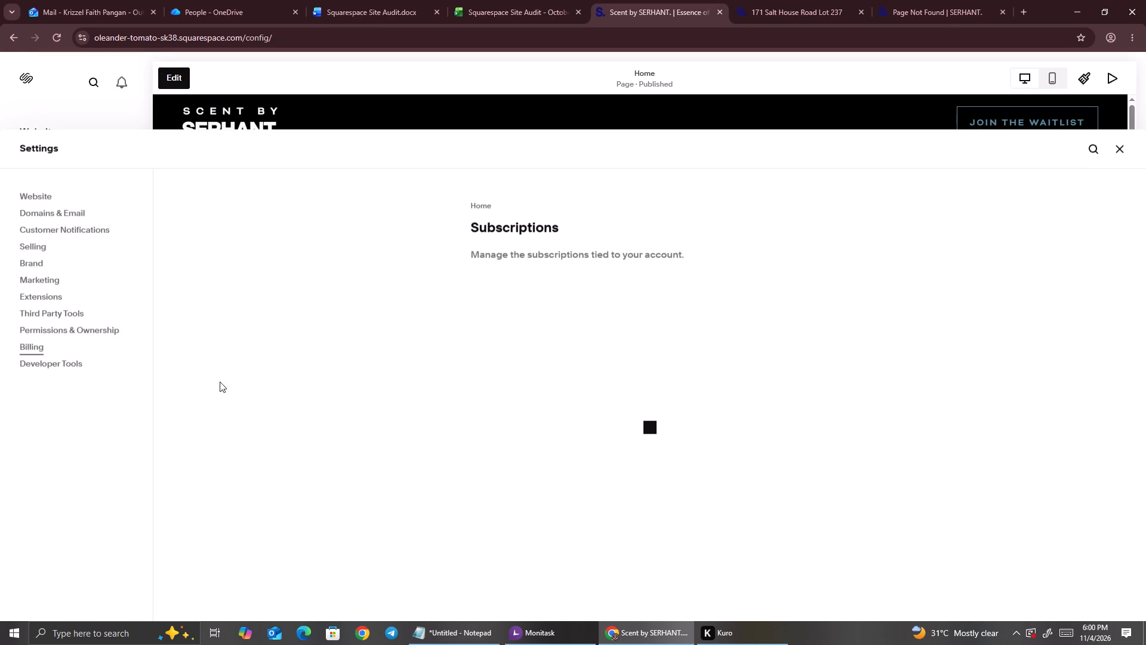
scroll(220, 382, down, 4)
scroll(222, 377, up, 4)
scroll(222, 377, down, 4)
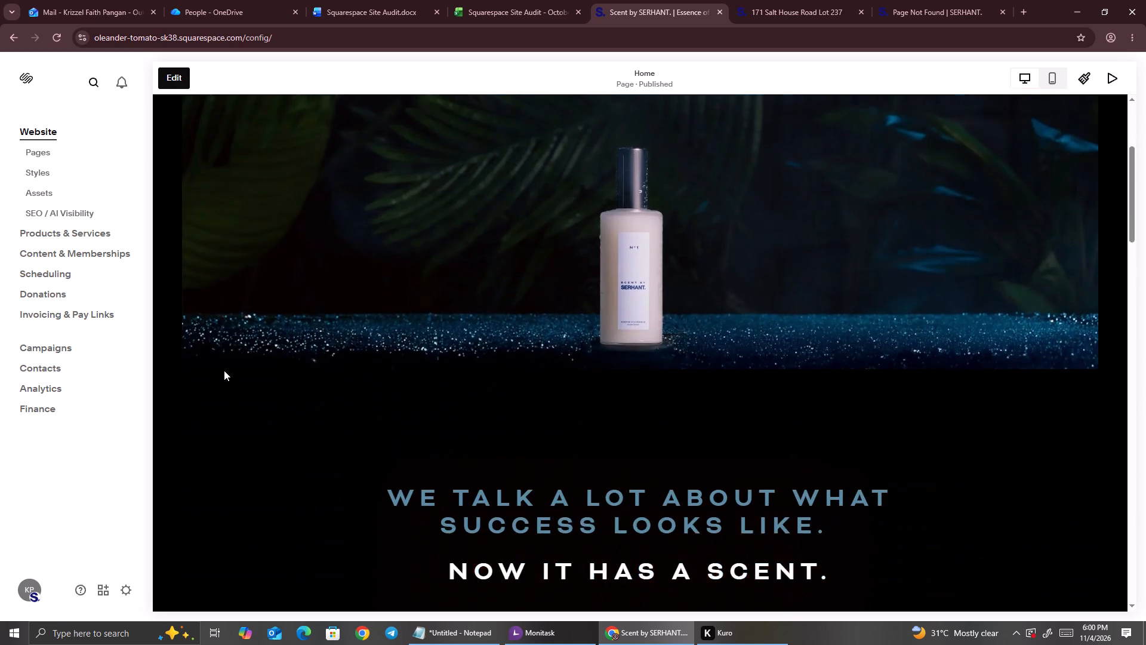
scroll(224, 370, down, 20)
scroll(224, 370, down, 4)
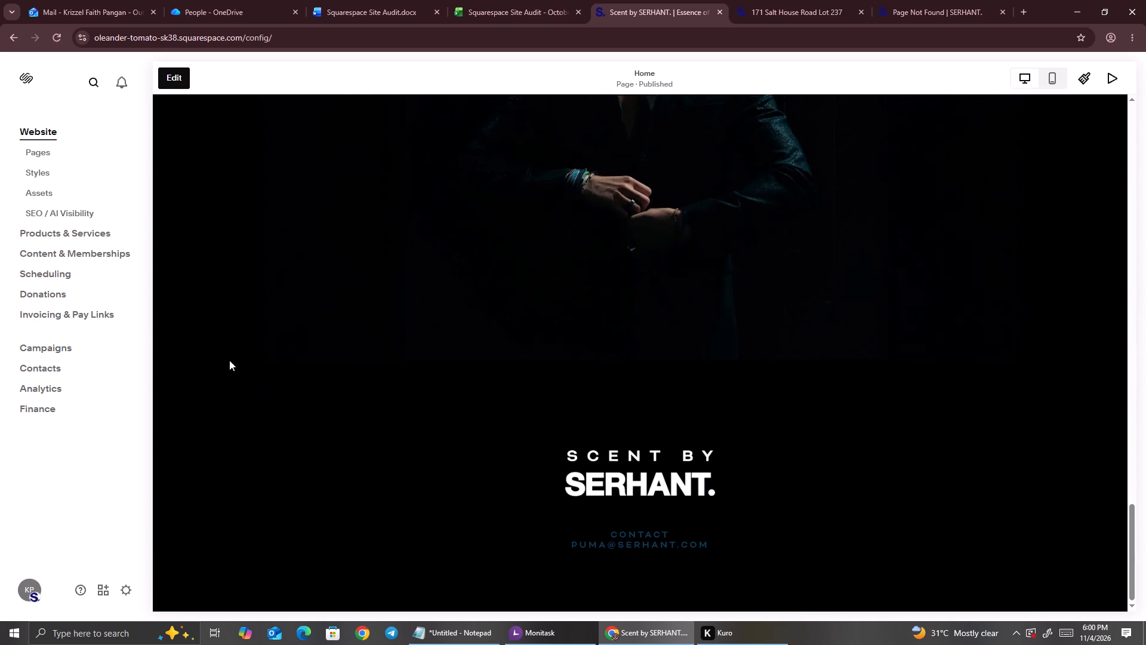
scroll(229, 360, down, 3)
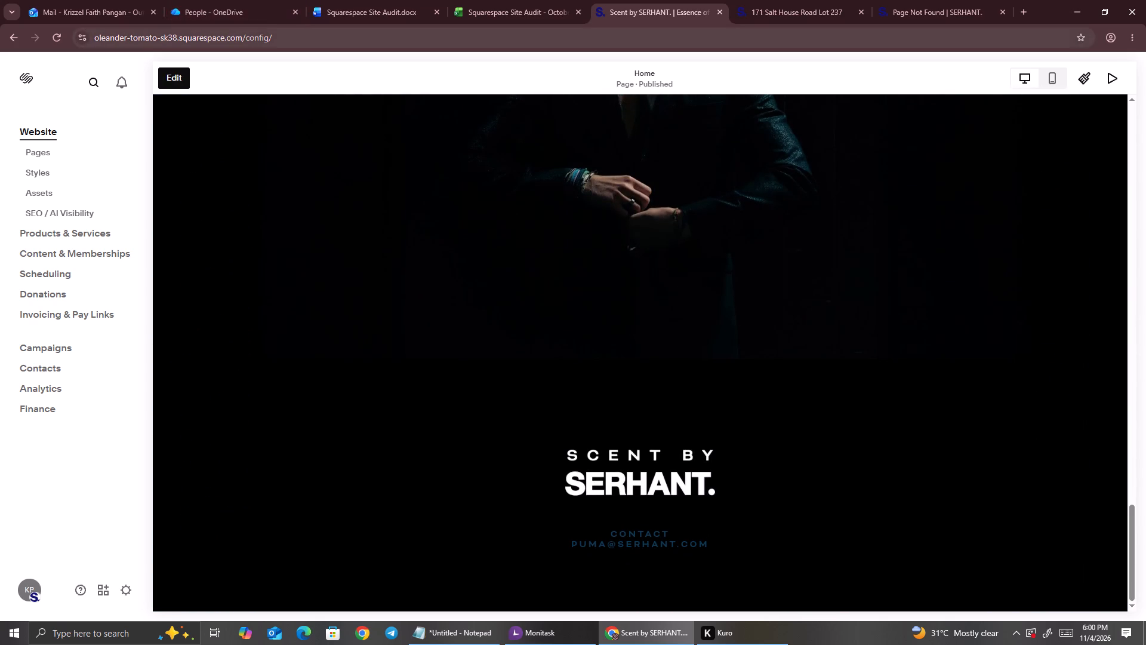
scroll(601, 207, up, 9)
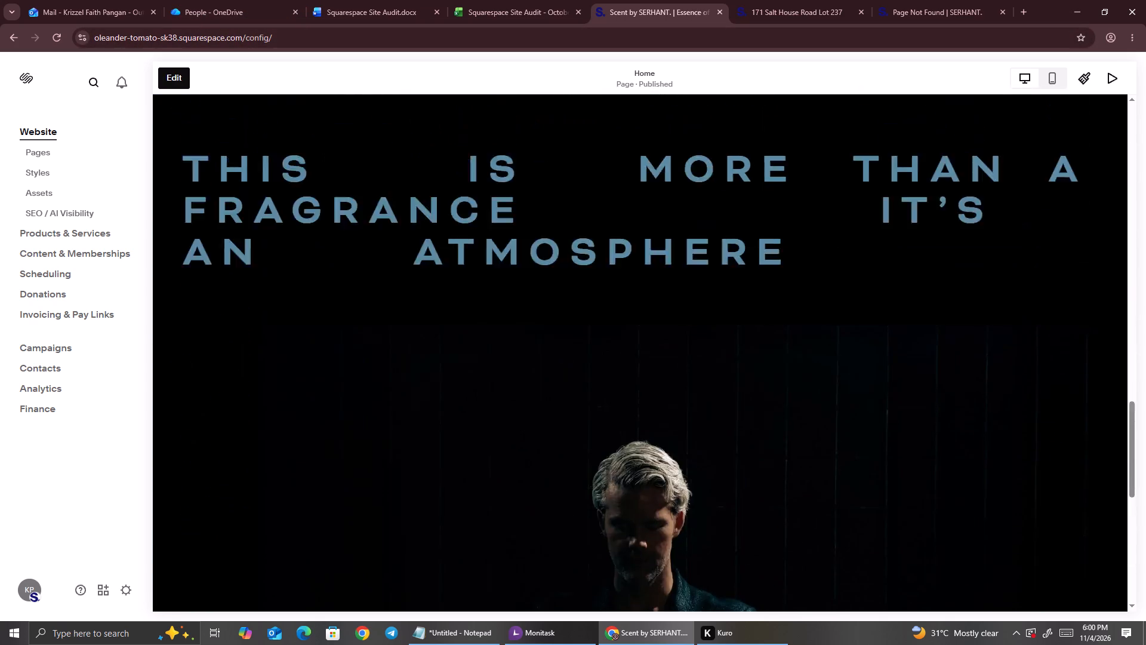
scroll(611, 183, up, 3)
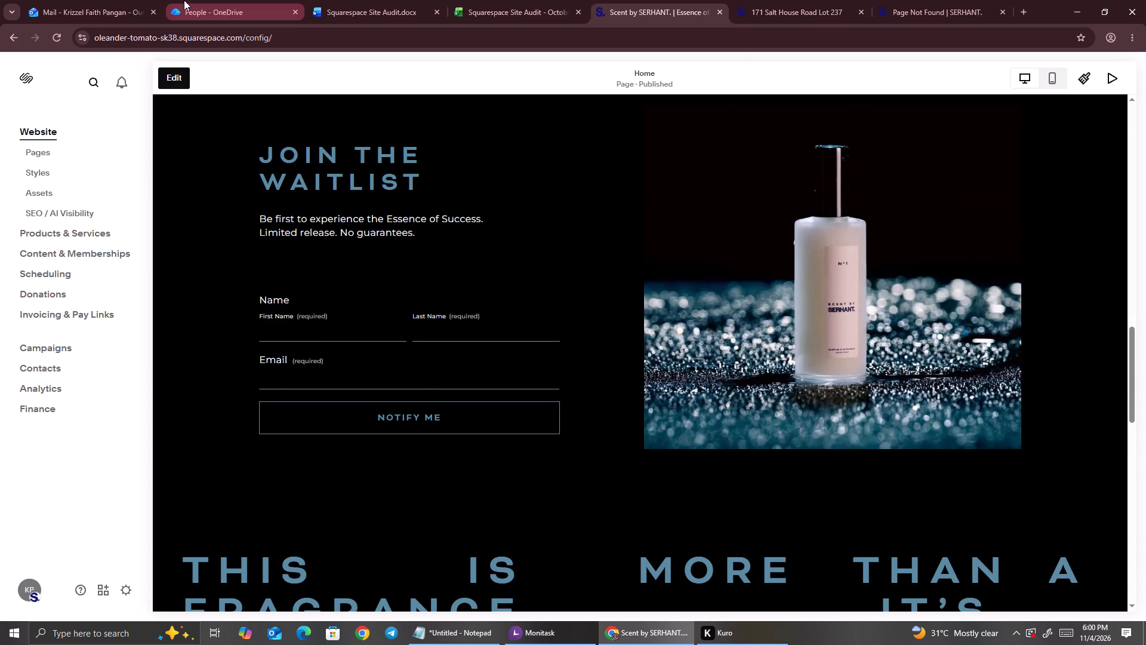
Close the People - OneDrive page and return to the SCENT by SERHANT. (Waitlist) site.
click(203, 0)
click(392, 0)
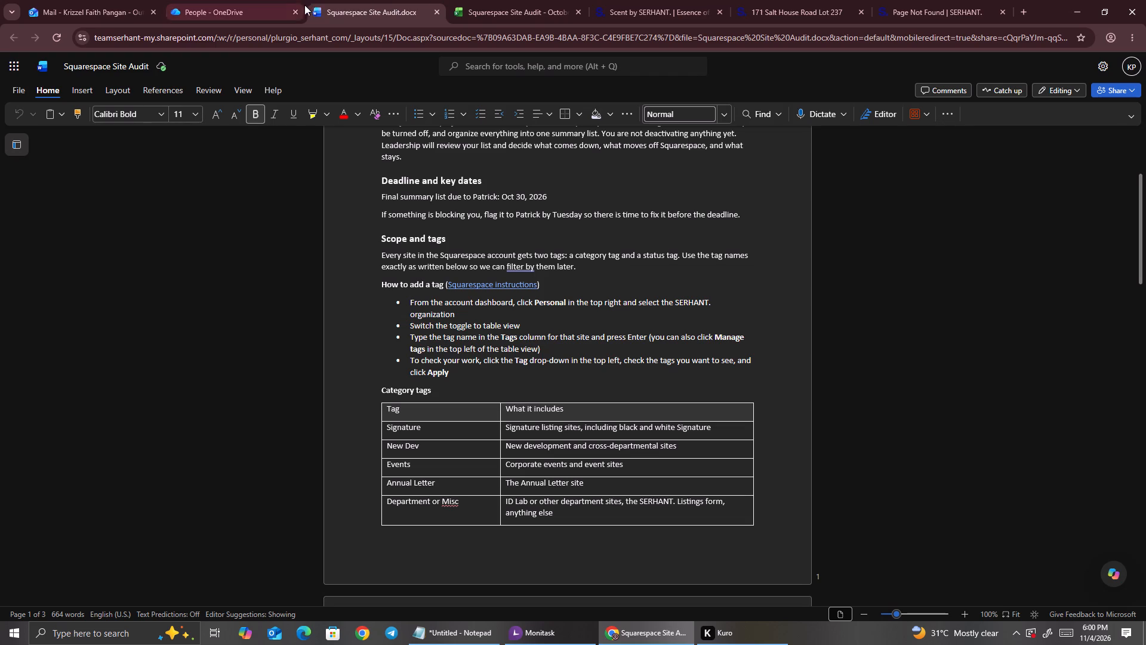
click(297, 11)
click(504, 0)
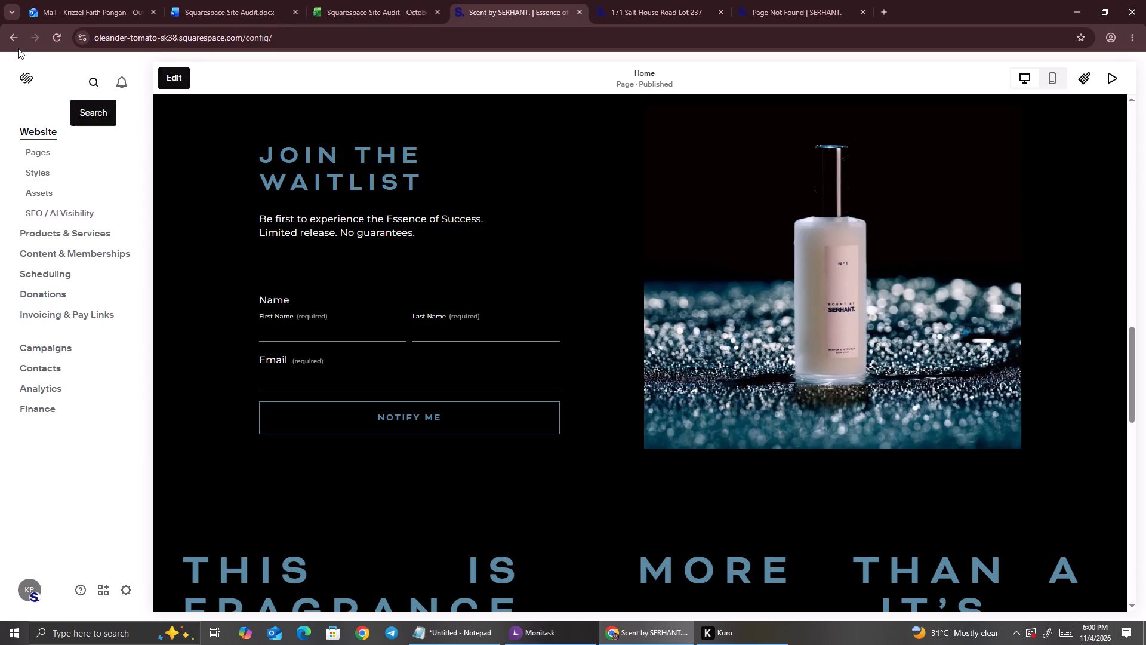
Go back from the SCENT by SERHANT. (Waitlist) site to the Squarespace account dashboard.
click(14, 44)
click(15, 43)
click(15, 43)
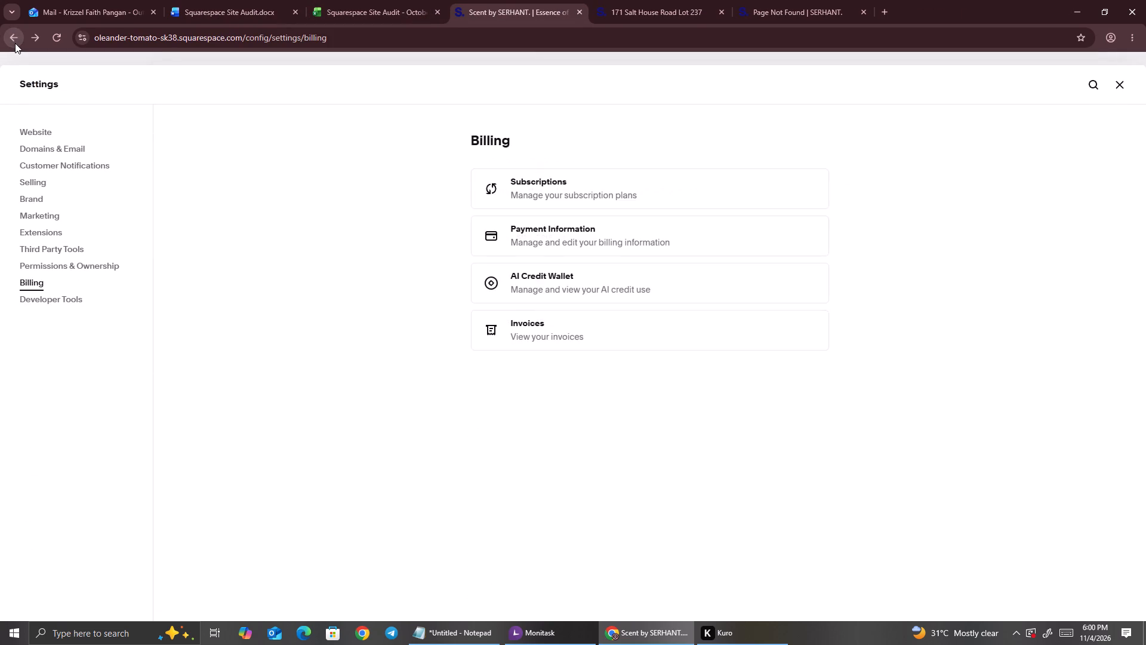
click(15, 43)
click(15, 43)
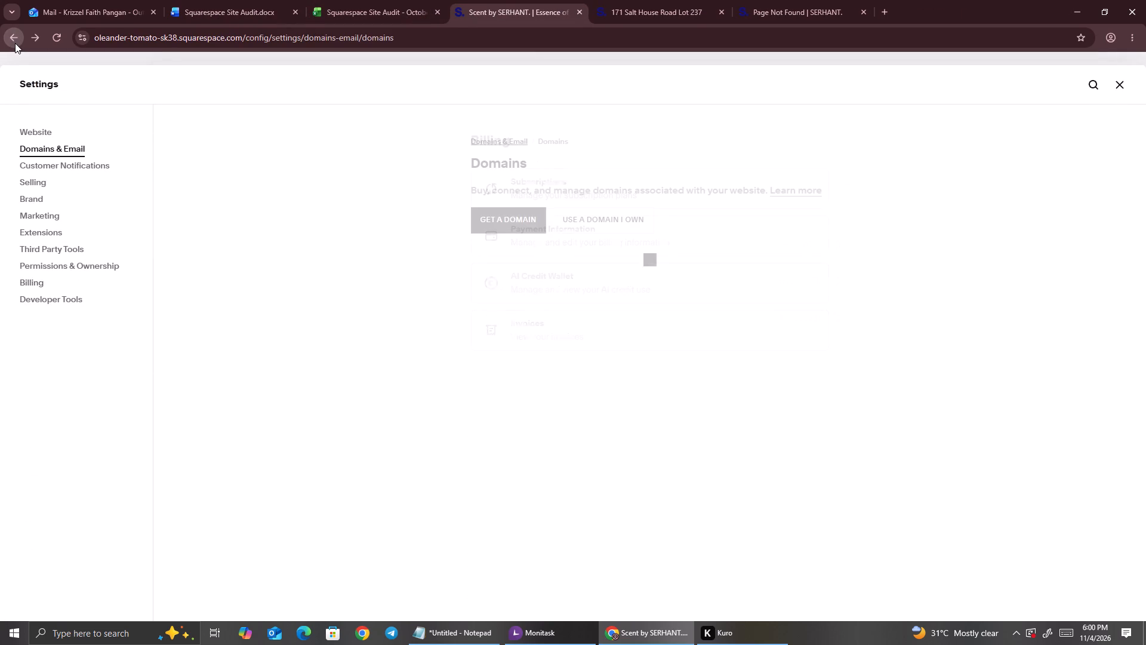
click(15, 43)
click(15, 43)
click(15, 43)
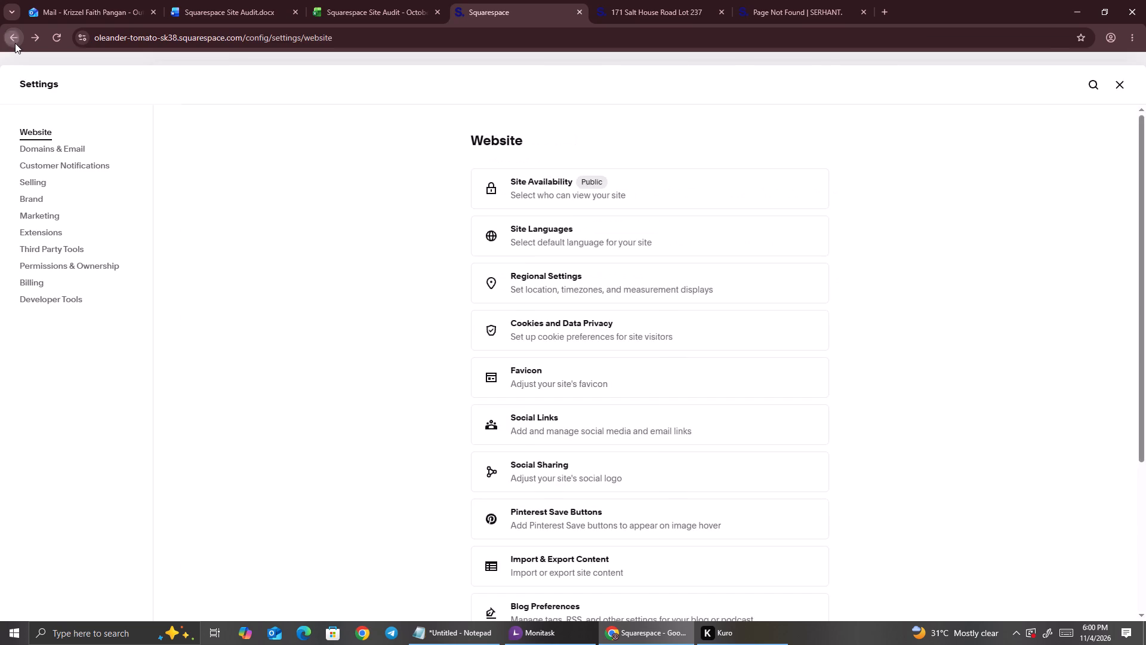
Record the site name SCENT by SERHANT. (Waitlist) and address oleander-tomato-sk38.squarespace.com from the notes in row 421 of the audit spreadsheet.
click(225, 0)
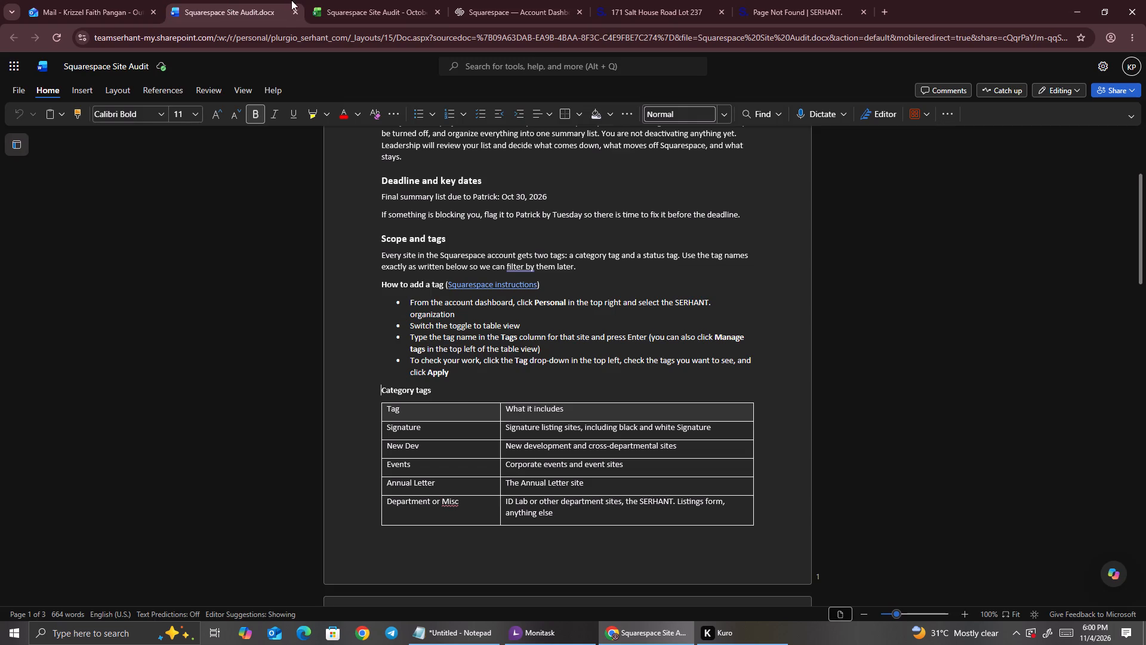
click(347, 0)
click(260, 403)
key(alt+Tab)
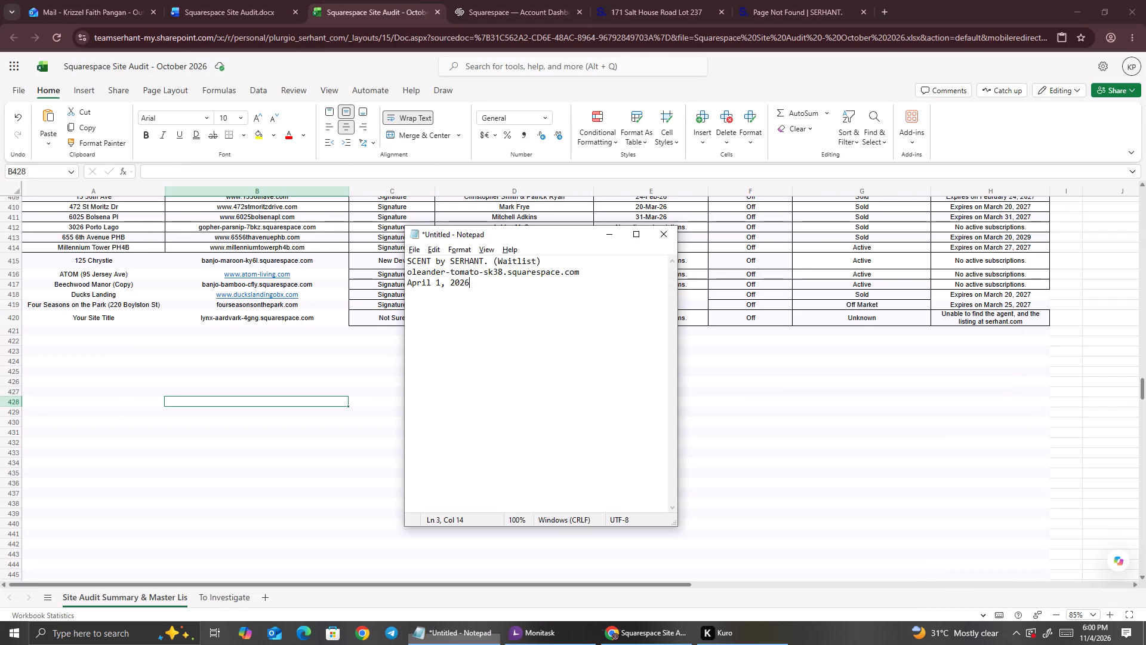
drag(543, 263, 404, 256)
key(ctrl+c)
click(125, 335)
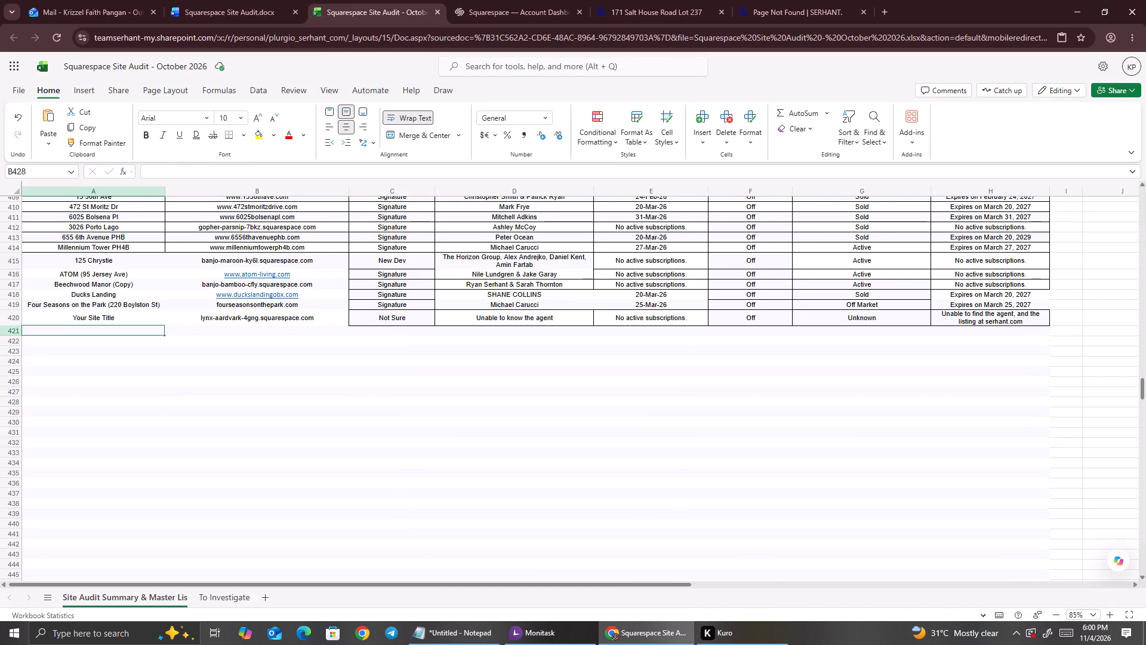
key(ctrl+v)
key(alt+Tab)
click(574, 271)
drag(587, 273, 393, 273)
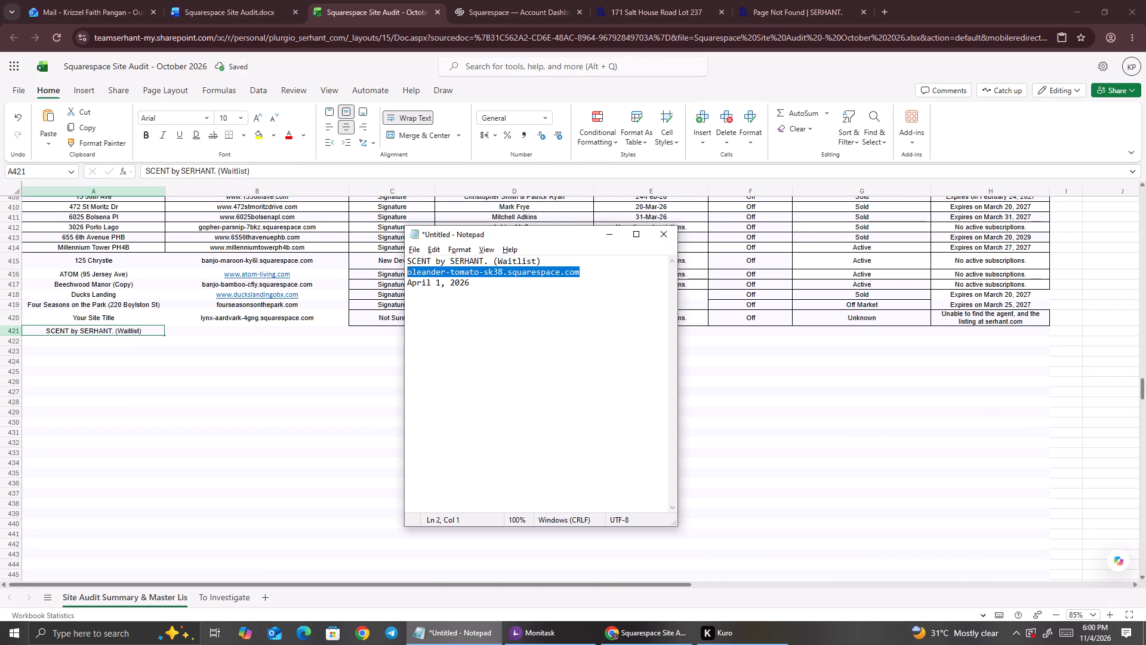
drag(393, 273, 392, 273)
key(ctrl+c)
click(234, 334)
key(ctrl+v)
Set the category of the SCENT by SERHANT. (Waitlist) row to Department or Misc, reusing the category cell above.
click(415, 311)
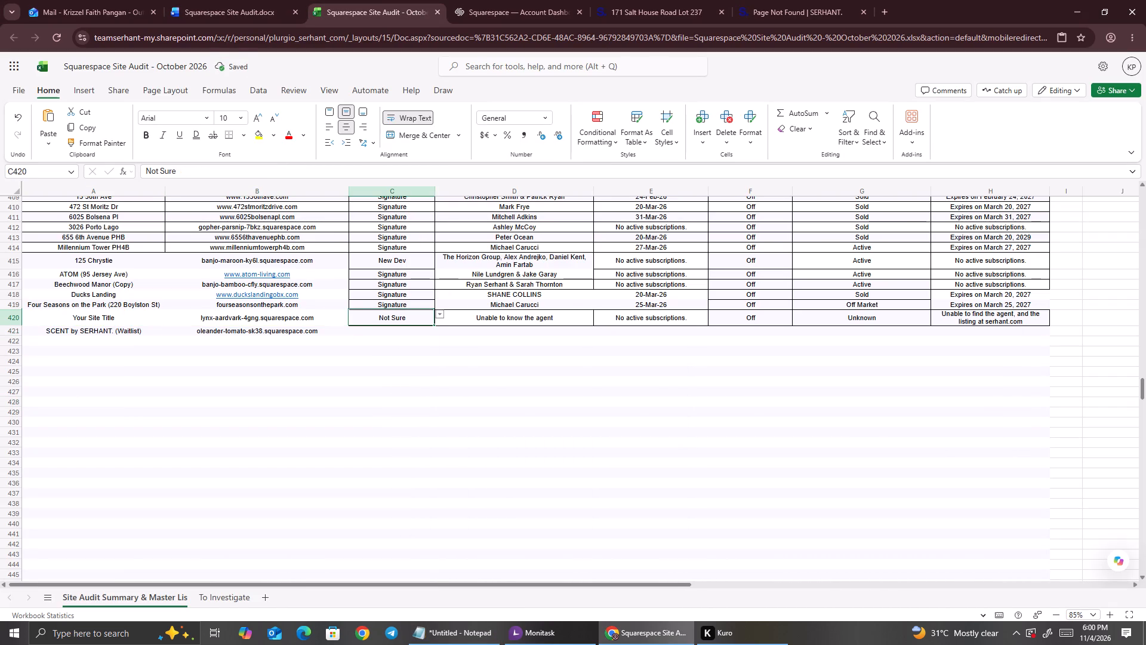
key(ctrl+c)
click(407, 329)
key(ctrl+v)
click(438, 330)
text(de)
click(420, 343)
Copy the date April 1, 2026 from the Notepad notes into column E of the SCENT by SERHANT. (Waitlist) row.
key(alt+Tab)
drag(505, 294, 413, 290)
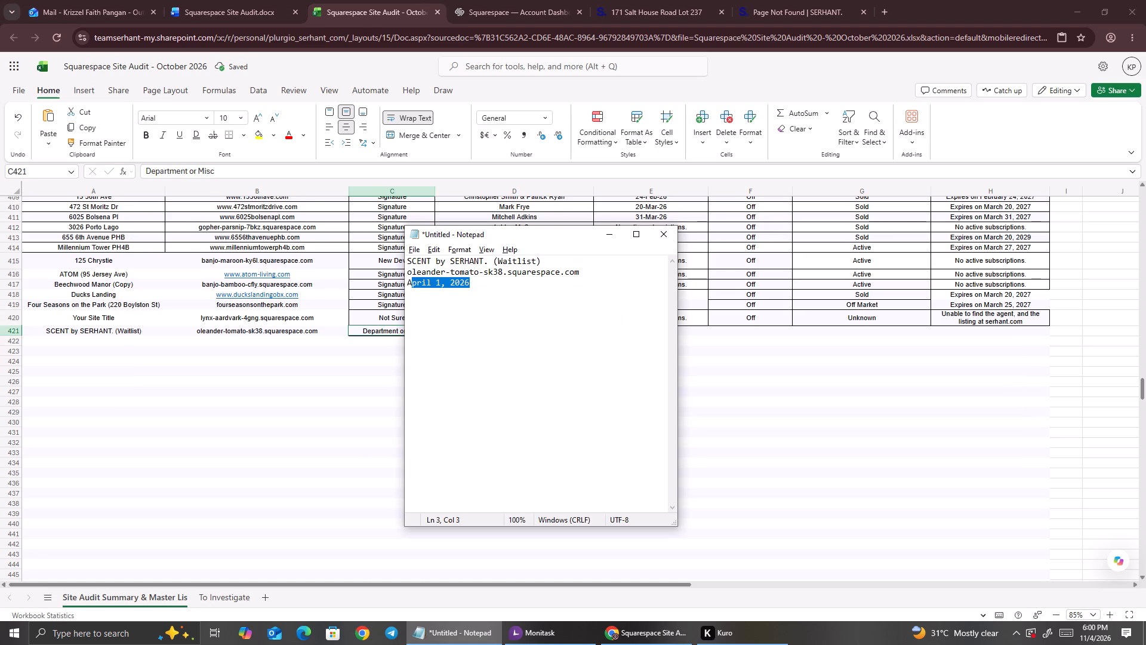
drag(413, 290, 387, 288)
key(ctrl+c)
click(748, 395)
click(664, 331)
key(ctrl+v)
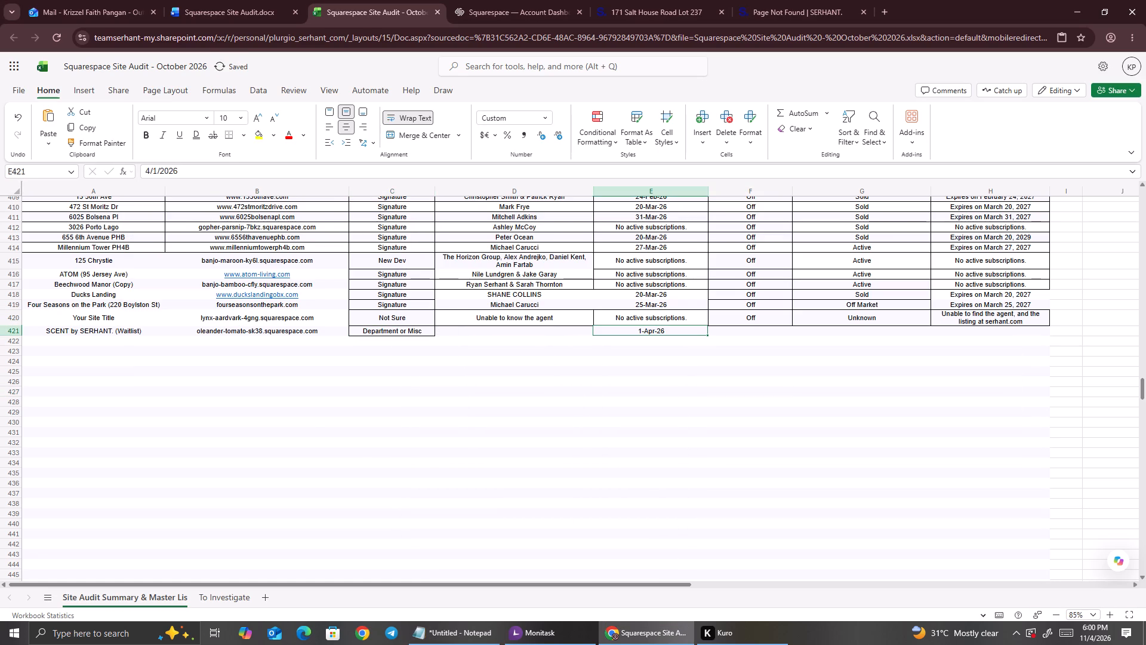
Copy the agent cell "Unable to know the agent", with its formatting, from row 420 into row 421.
click(520, 321)
key(ctrl+c)
click(523, 329)
key(ctrl+v)
click(492, 385)
Copy Off, Unknown and the note "Unable to find the agent, and the listing at serhant.com" from row 420 into row 421.
drag(765, 317, 947, 274)
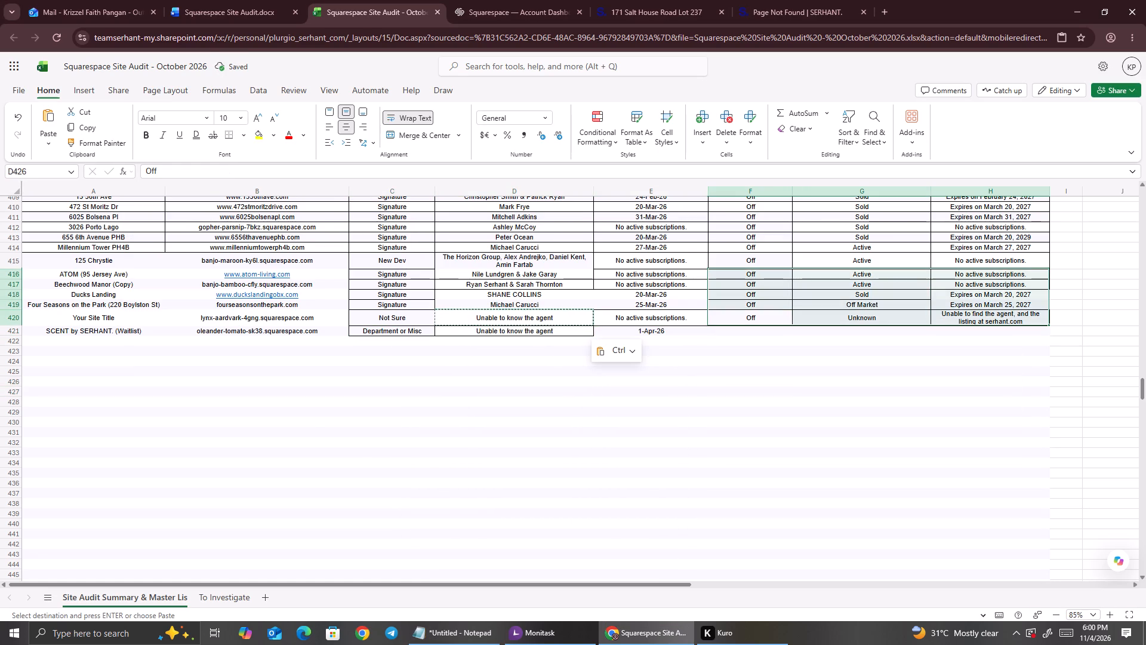
drag(947, 274, 967, 315)
key(ctrl+c)
click(764, 332)
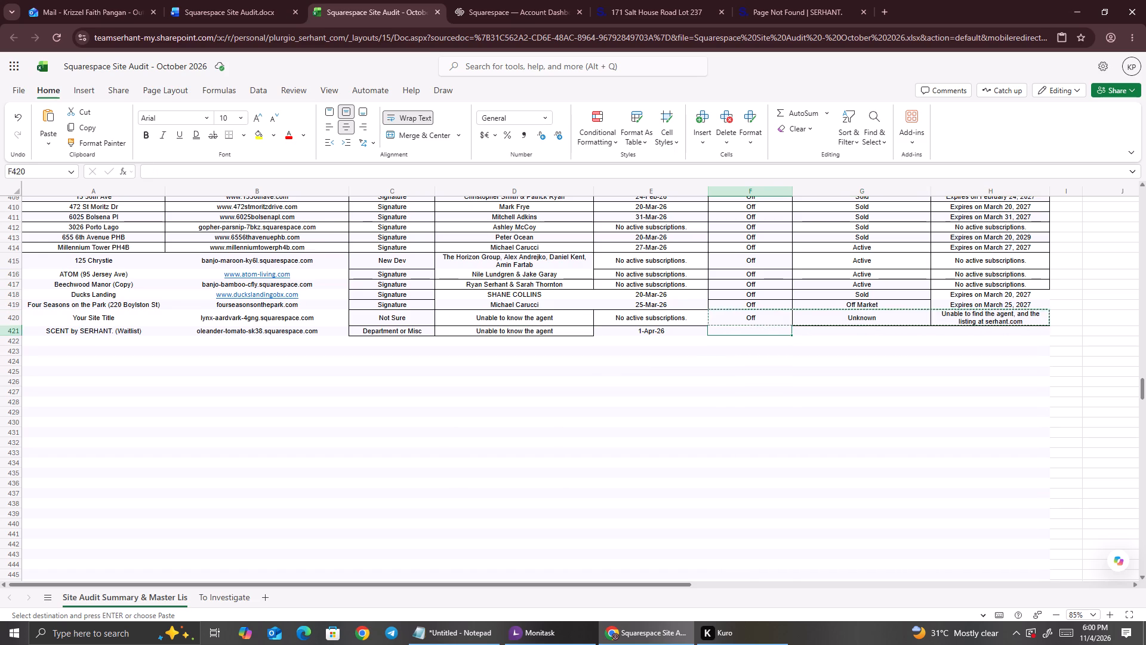
key(ctrl+v)
click(742, 414)
key(alt+Tab)
key(alt+Tab)
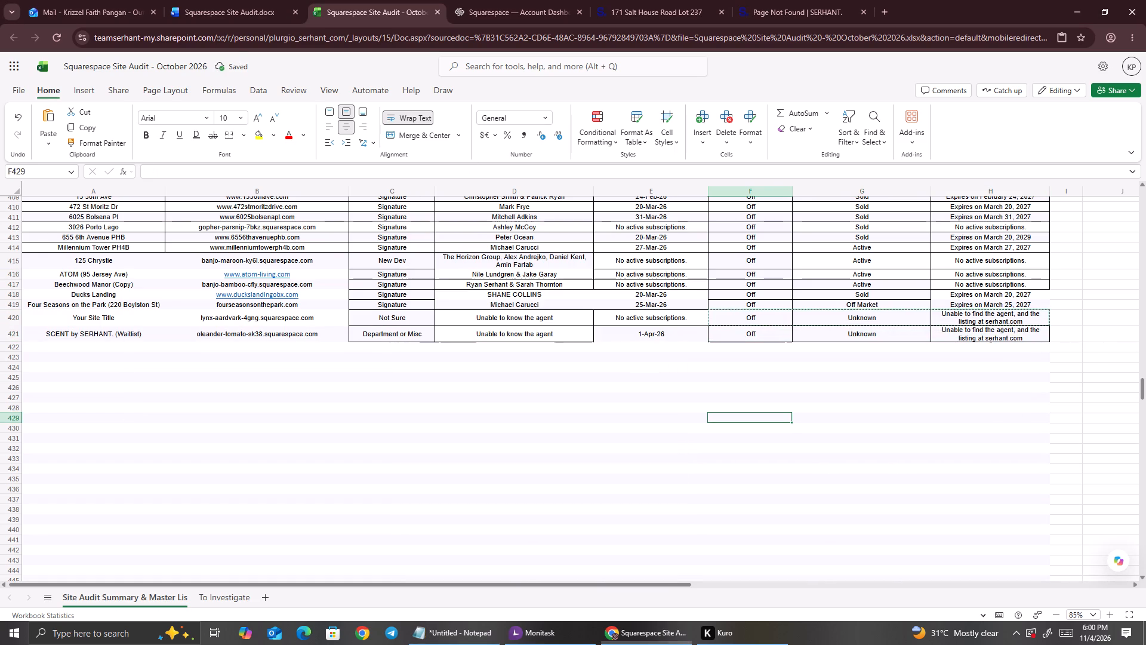
Enter Ryan Serhant as the agent for the SCENT by SERHANT. (Waitlist) row.
click(537, 337)
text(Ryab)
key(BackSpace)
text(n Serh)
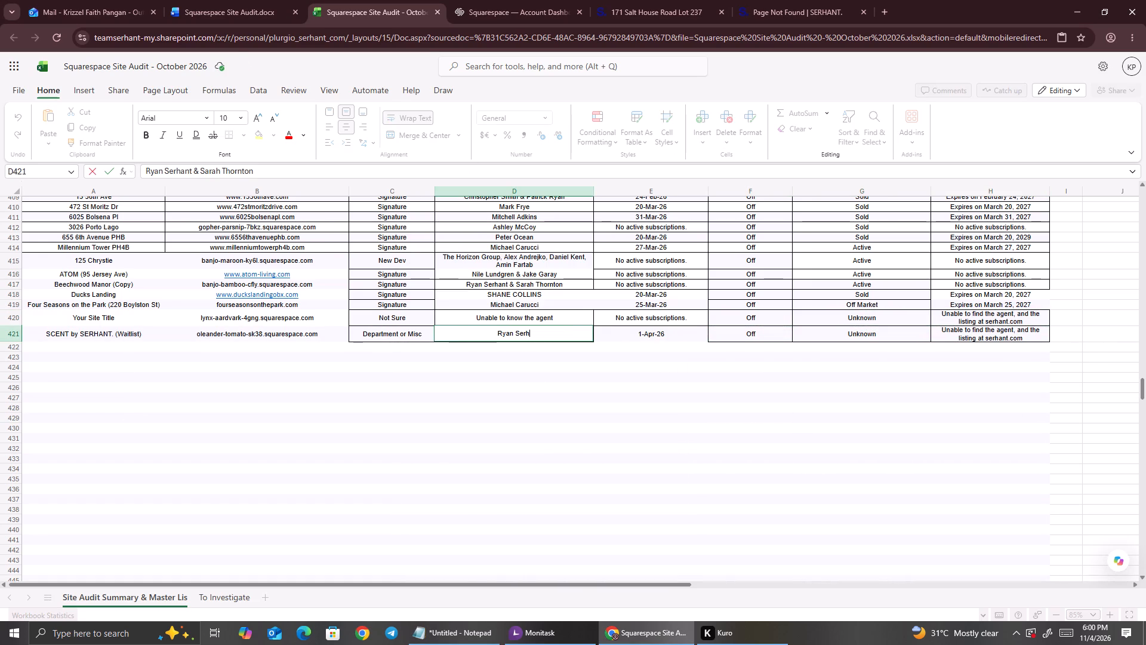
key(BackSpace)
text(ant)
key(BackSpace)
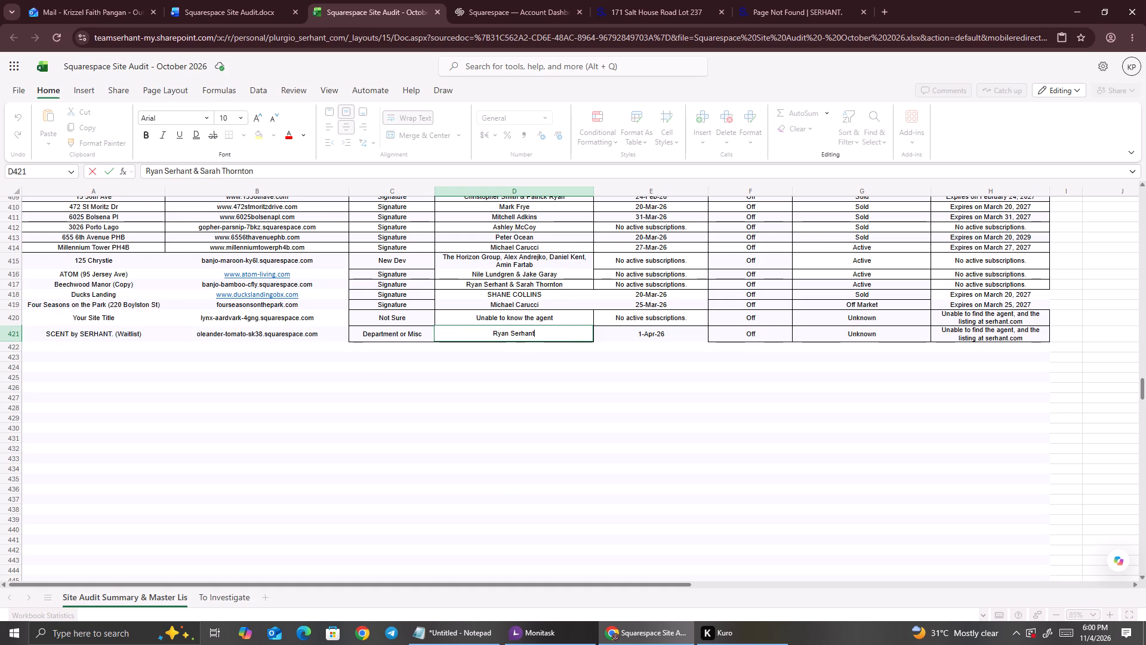
click(625, 363)
Reword the note in the SCENT by SERHANT. (Waitlist) row to "Unable to locate at serhant.com".
click(927, 408)
click(1009, 333)
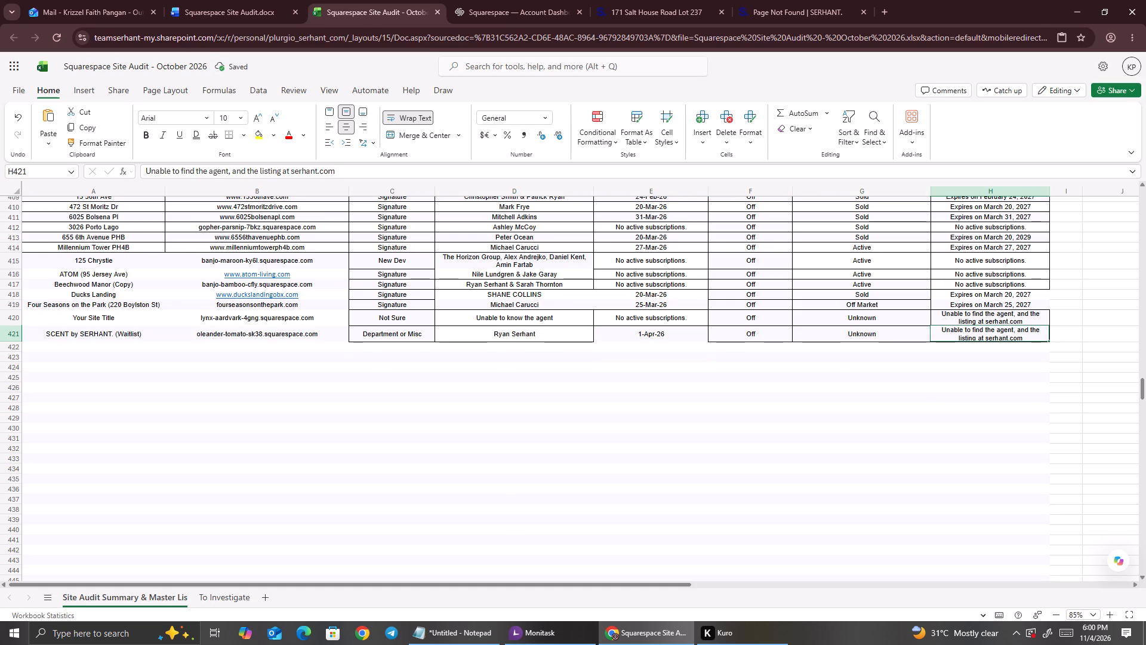
drag(258, 170, 187, 170)
key(BackSpace)
key(BackSpace)
key(BackSpace)
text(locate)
double_click(221, 171)
key(BackSpace)
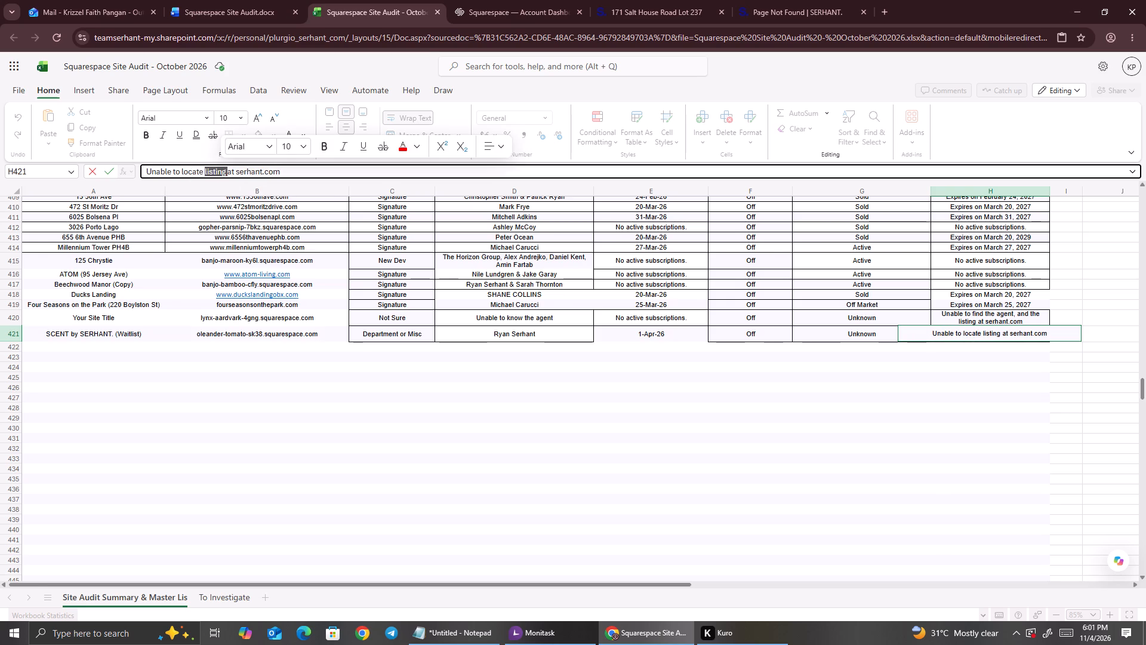
click(321, 462)
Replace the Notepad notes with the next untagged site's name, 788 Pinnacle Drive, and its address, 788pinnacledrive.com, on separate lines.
click(243, 0)
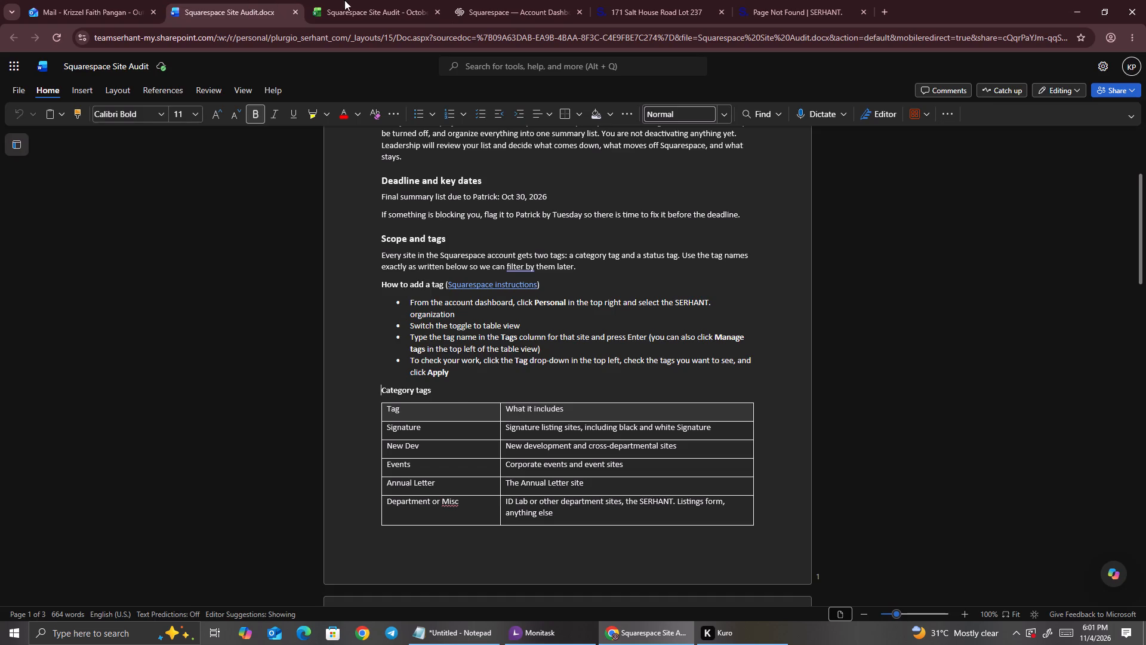
click(379, 0)
click(462, 0)
scroll(320, 395, down, 2)
drag(321, 447, 268, 449)
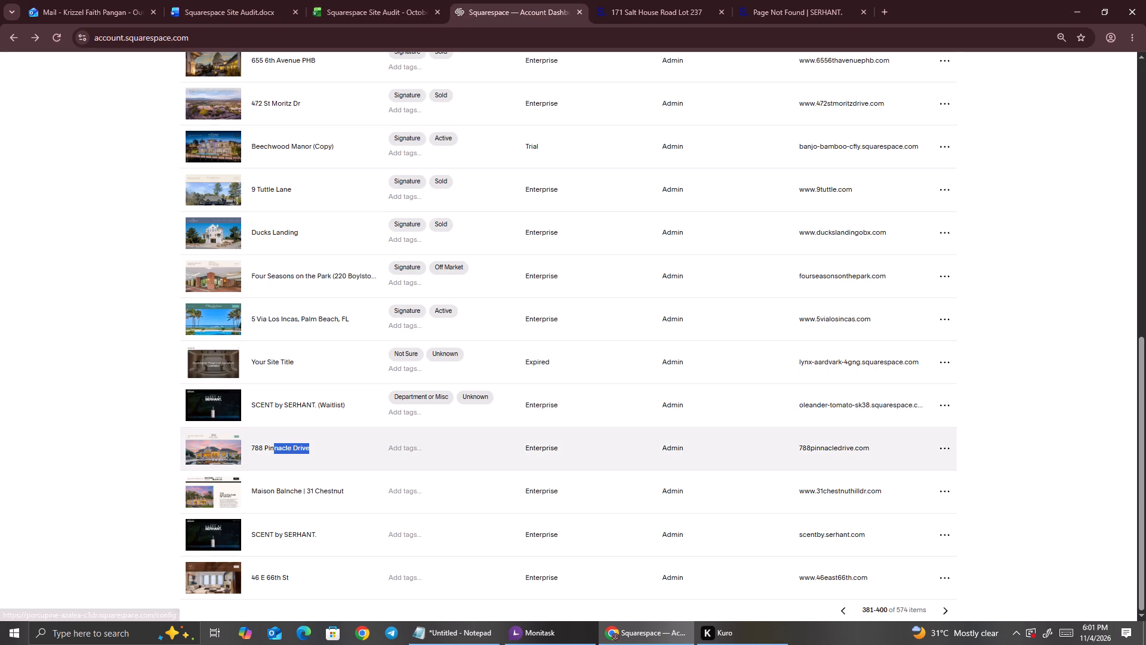
drag(268, 449, 234, 450)
key(ctrl+c)
key(alt+Tab)
key(ctrl+a)
key(ctrl+v)
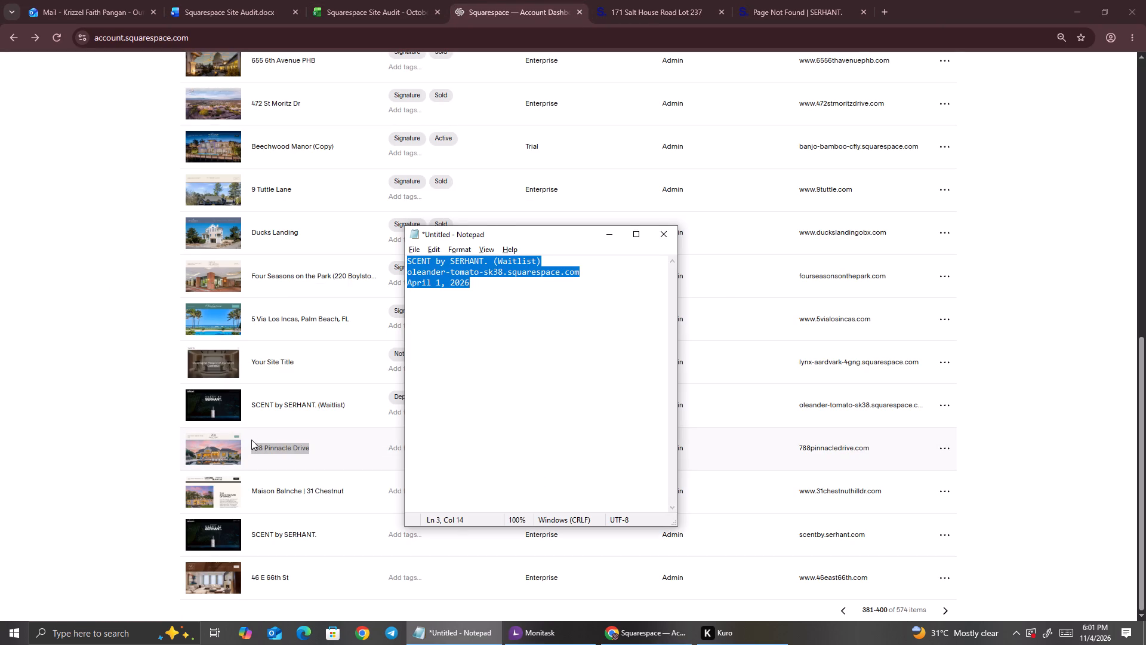
key(alt+Tab)
drag(796, 454, 882, 447)
key(ctrl+c)
key(alt+Tab)
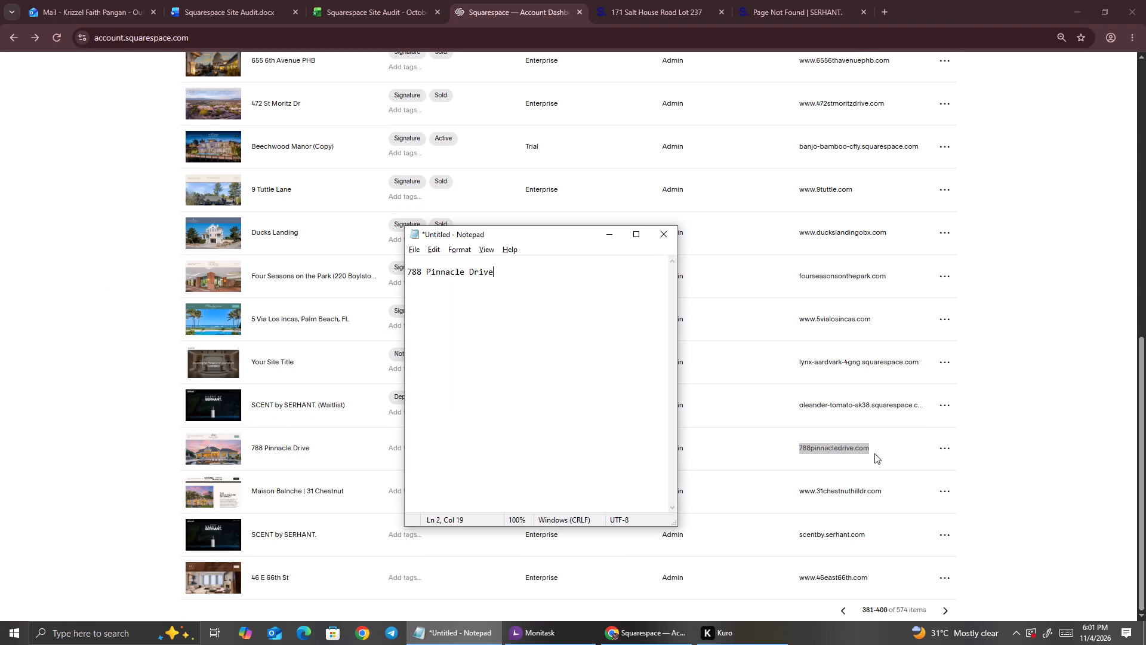
key(ctrl+v)
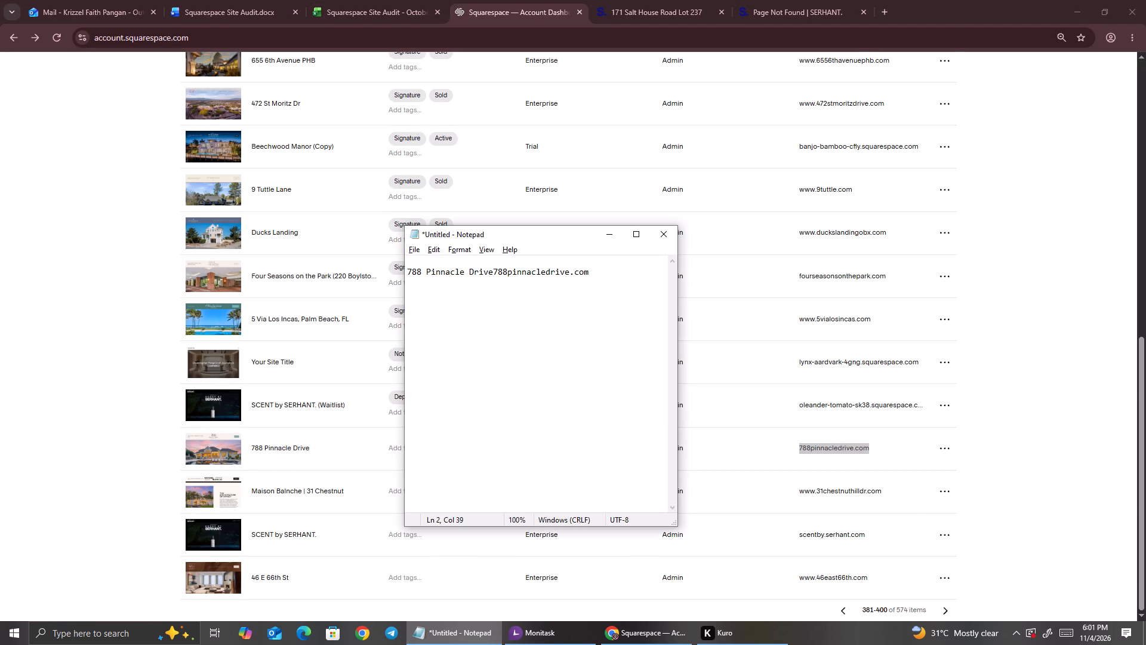
click(494, 270)
key(Return)
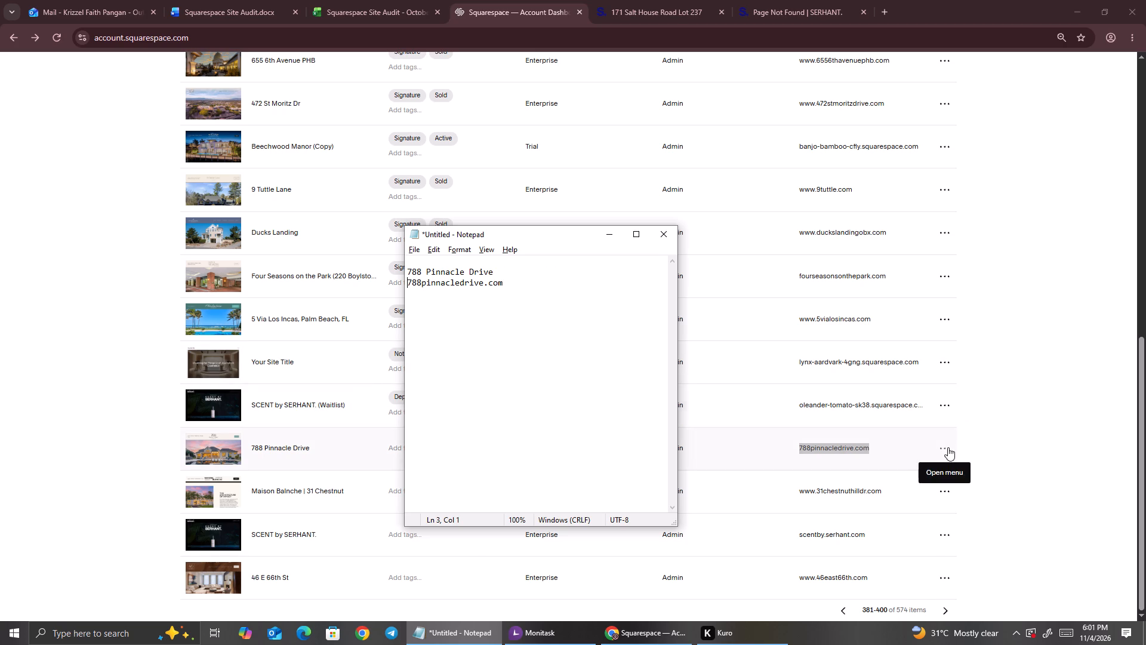
Copy the renewal date March 26, 2027 from the 788pinnacledrive.com domain details into the Notepad notes, leaving space above it.
click(948, 447)
click(939, 505)
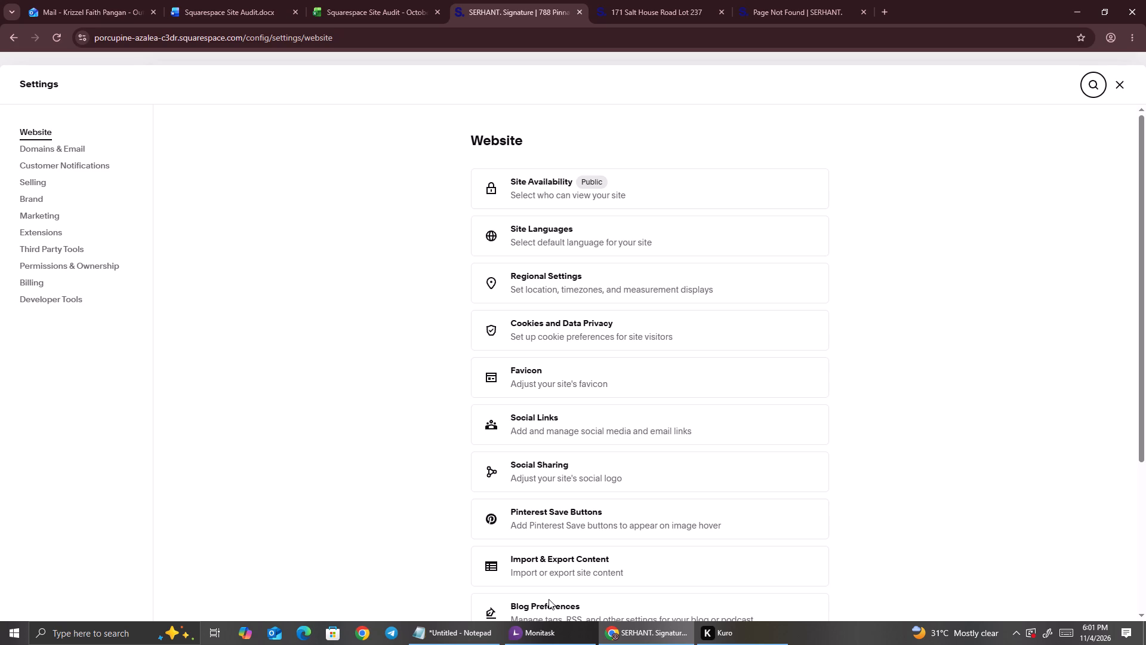
click(39, 143)
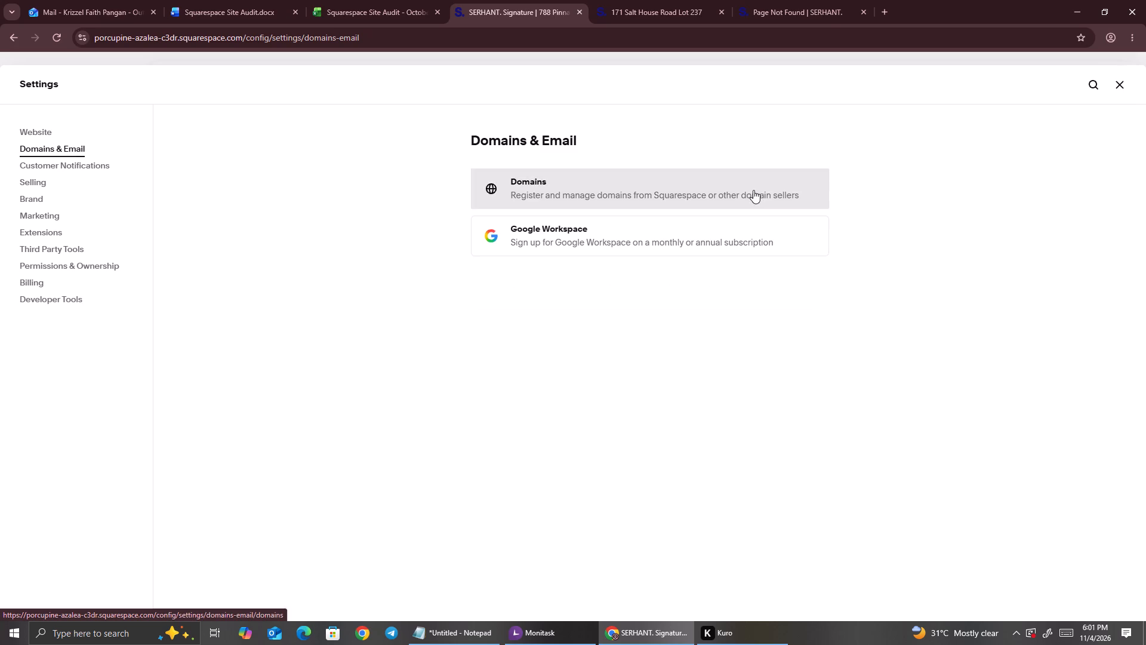
click(589, 168)
click(572, 179)
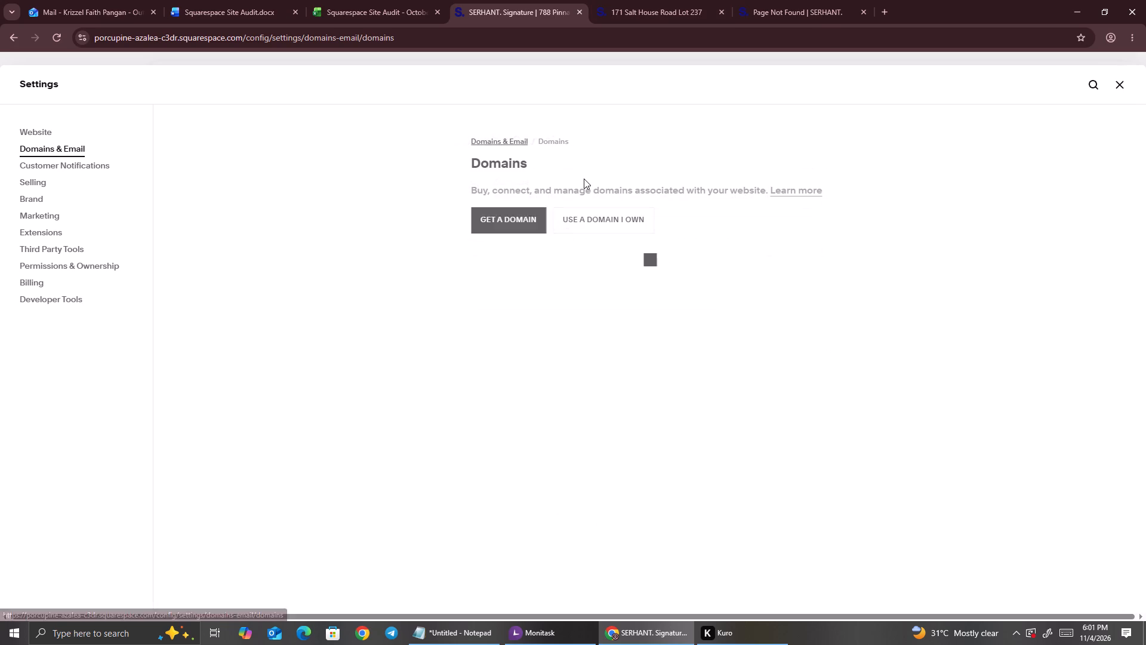
click(547, 287)
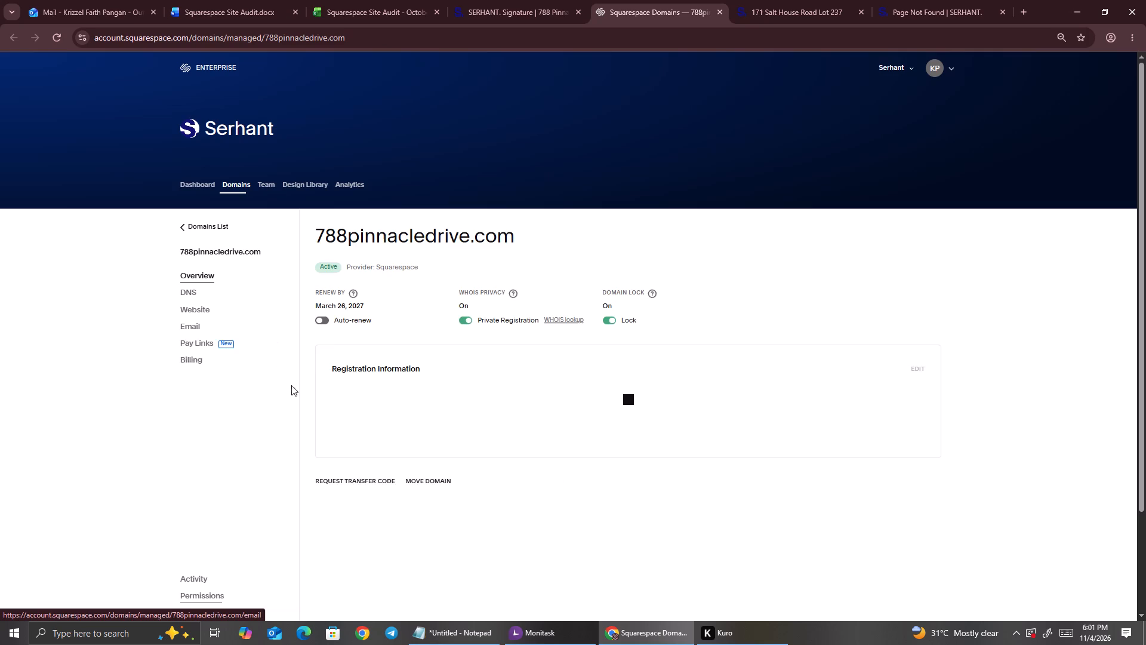
drag(310, 309, 398, 308)
key(ctrl+c)
key(alt+Tab)
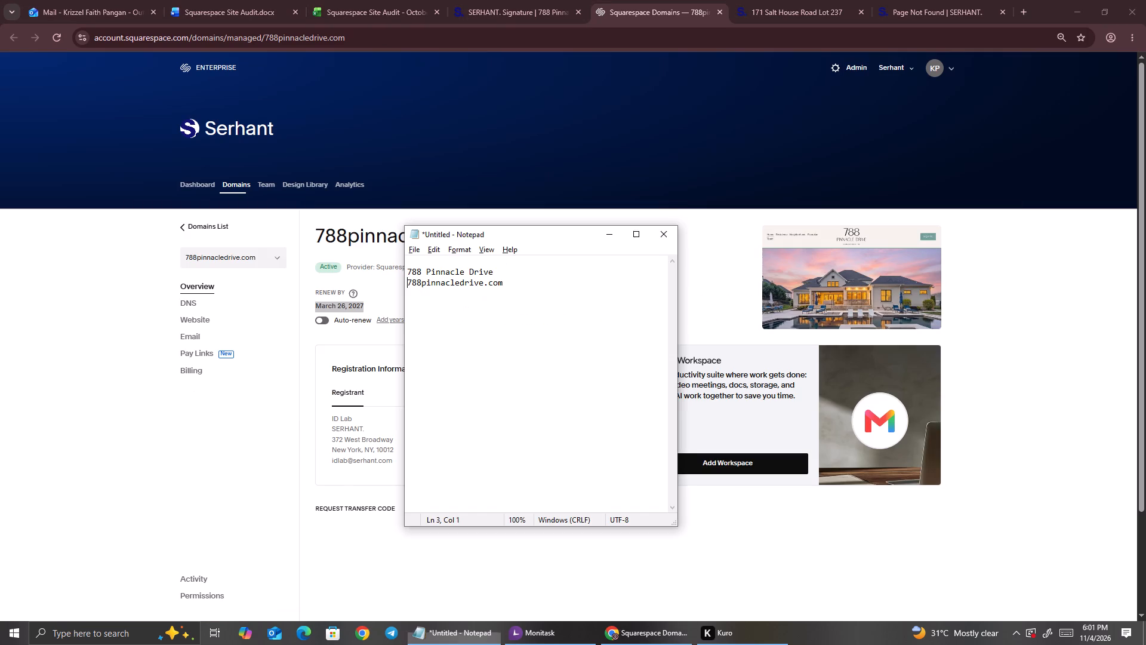
click(616, 300)
key(Return)
key(Return)
key(Return)
key(ctrl+v)
key(alt+Tab)
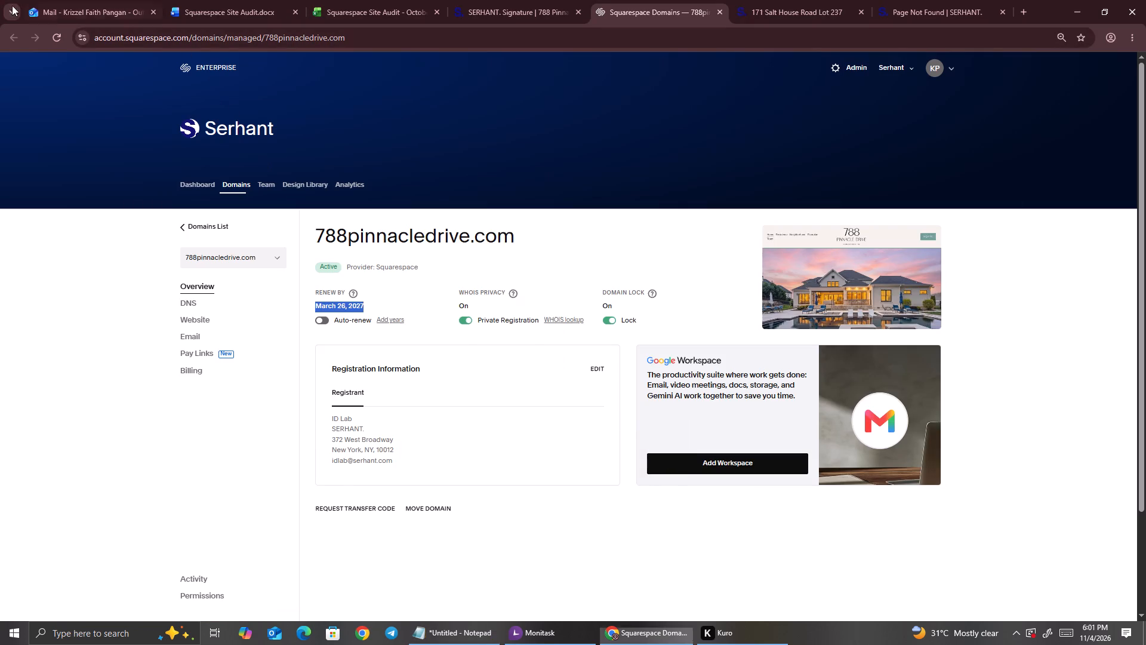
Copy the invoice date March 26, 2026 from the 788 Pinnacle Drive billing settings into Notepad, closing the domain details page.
click(537, 0)
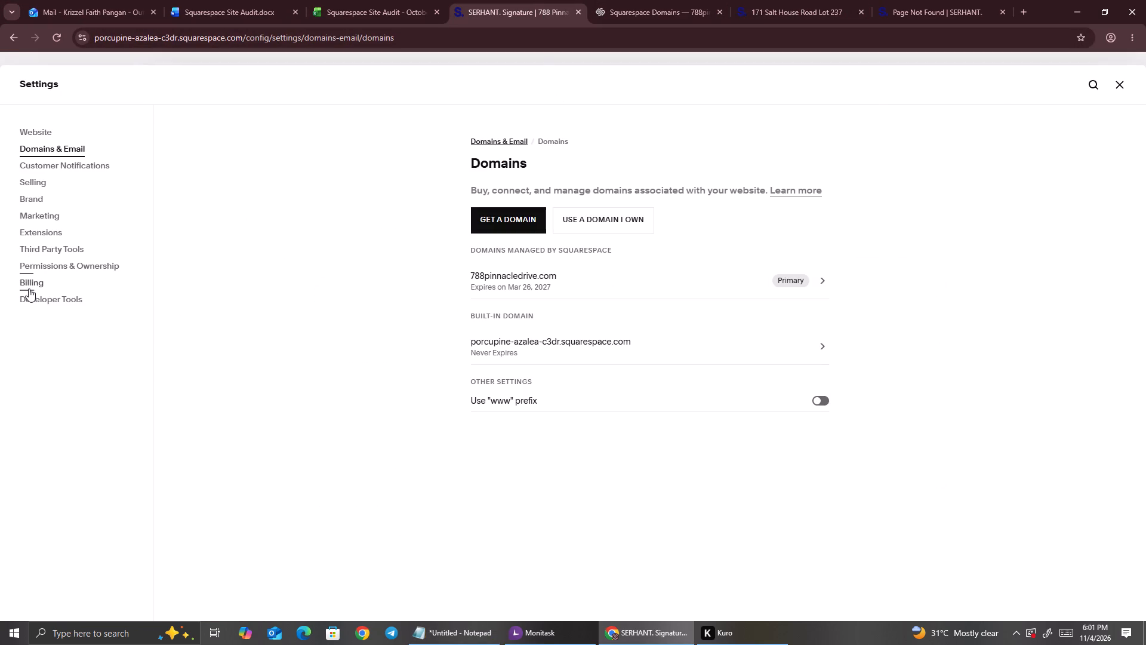
click(29, 288)
click(722, 8)
click(513, 323)
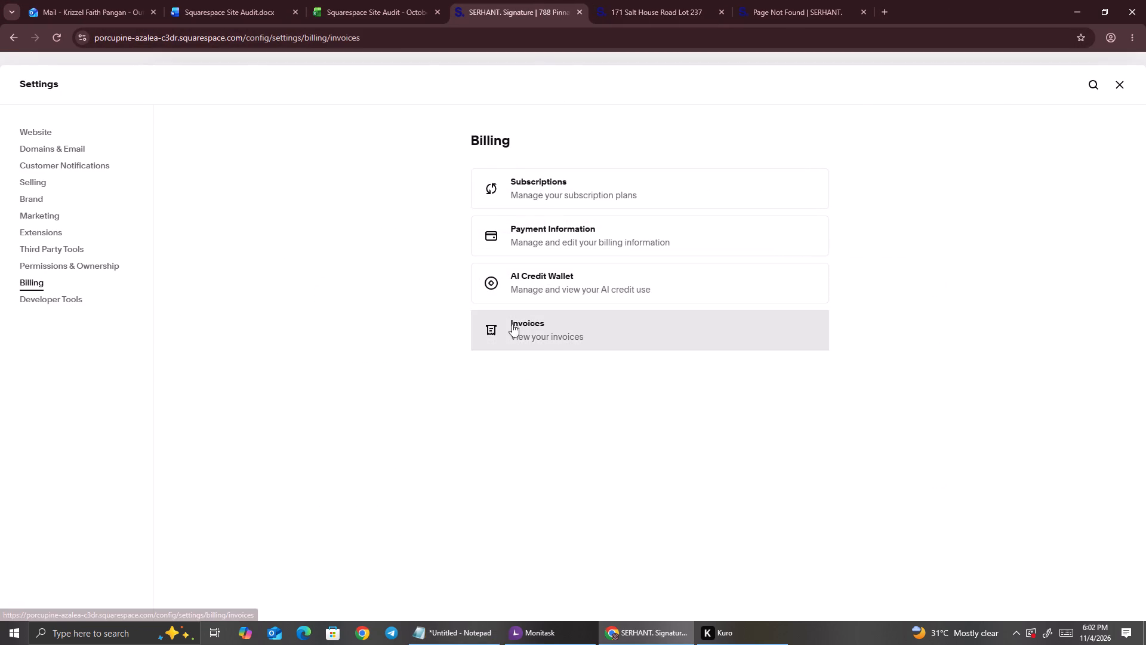
drag(458, 242, 544, 241)
key(ctrl+c)
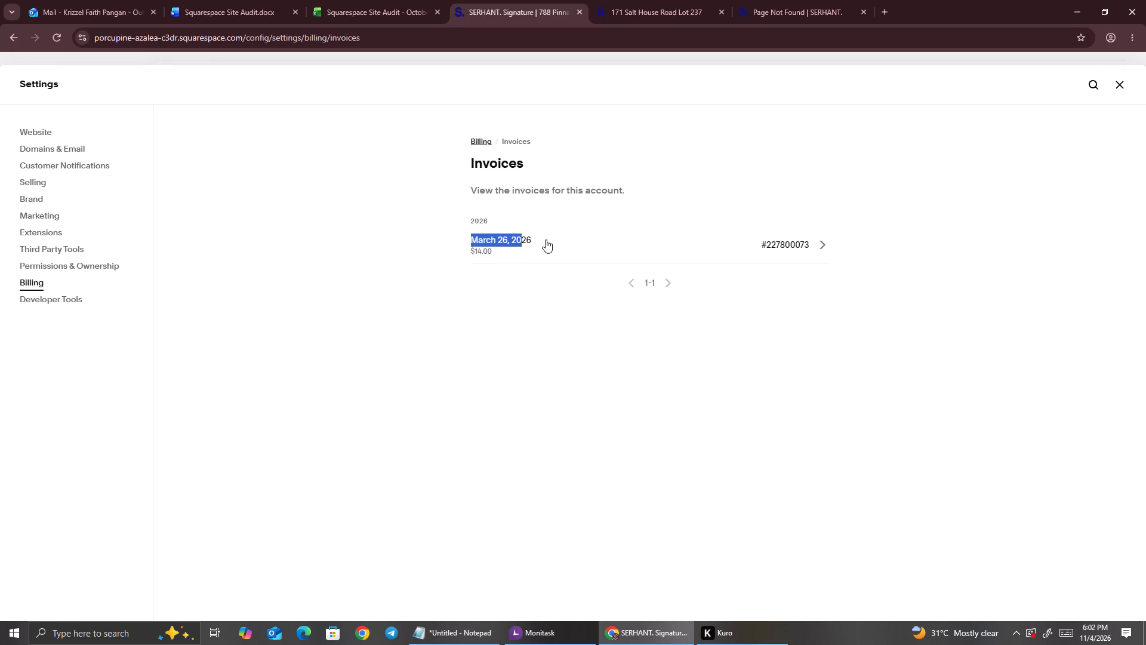
key(alt+Tab)
click(462, 302)
key(ctrl+v)
key(alt+Tab)
click(475, 142)
click(536, 183)
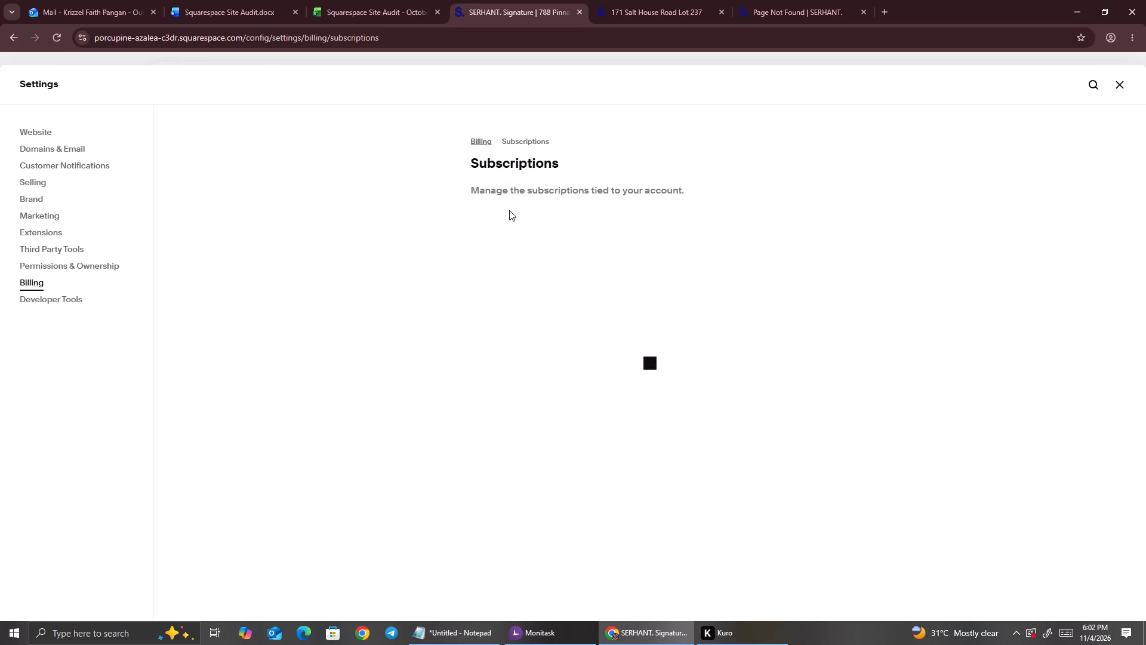
click(1126, 90)
scroll(433, 339, down, 2)
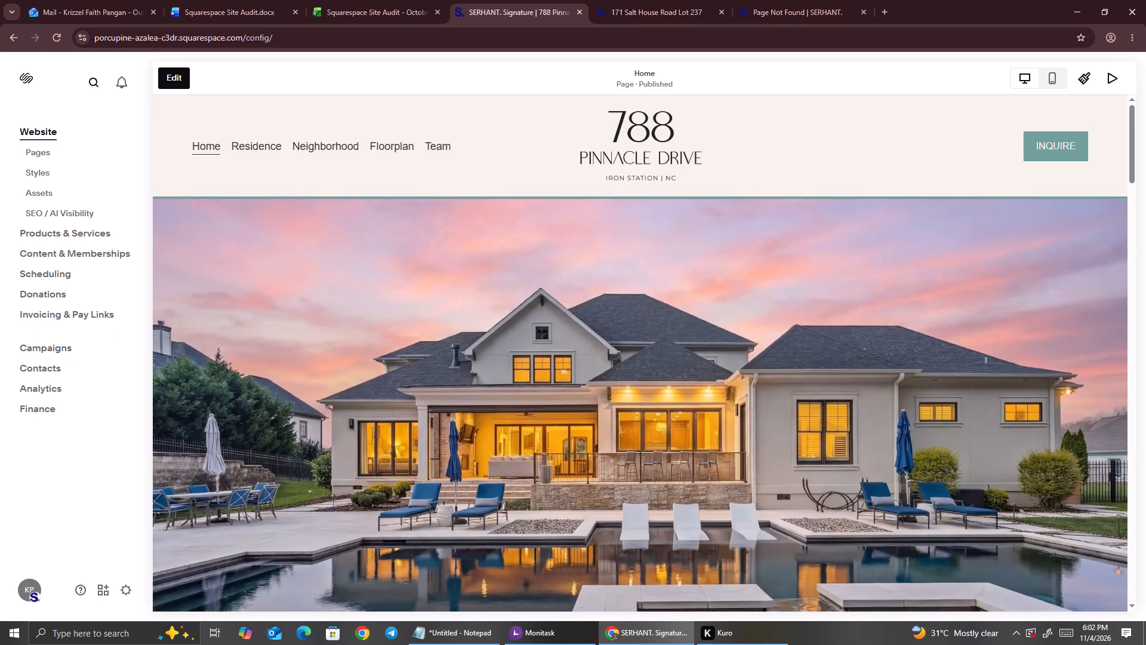
scroll(438, 373, down, 20)
scroll(438, 373, down, 10)
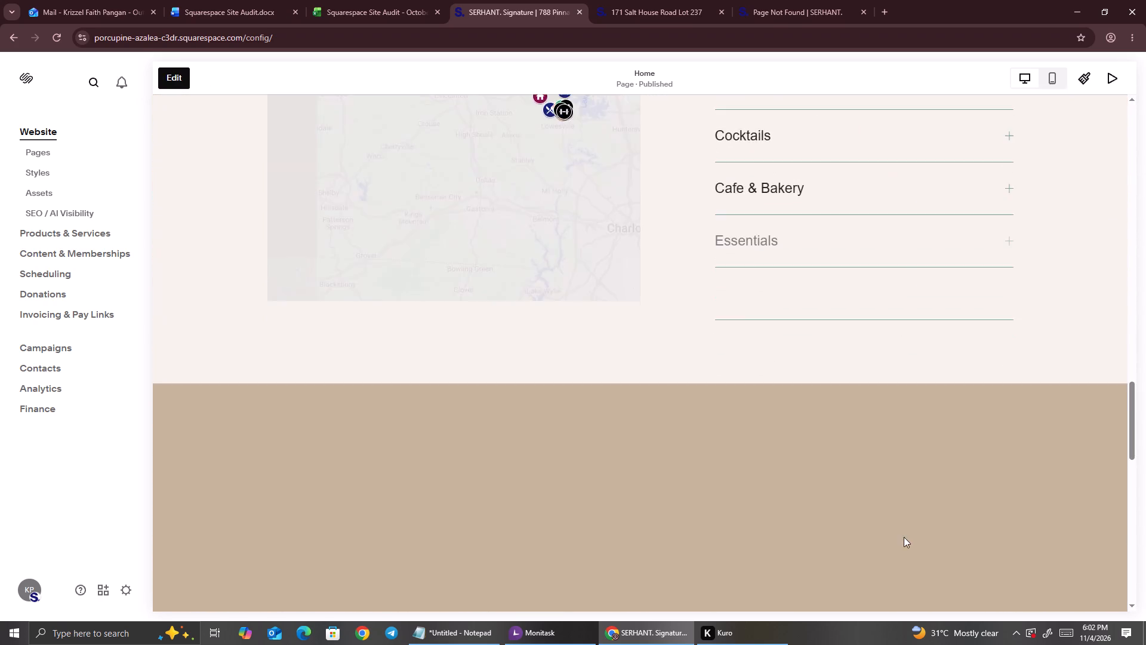
scroll(904, 537, down, 20)
scroll(568, 527, down, 2)
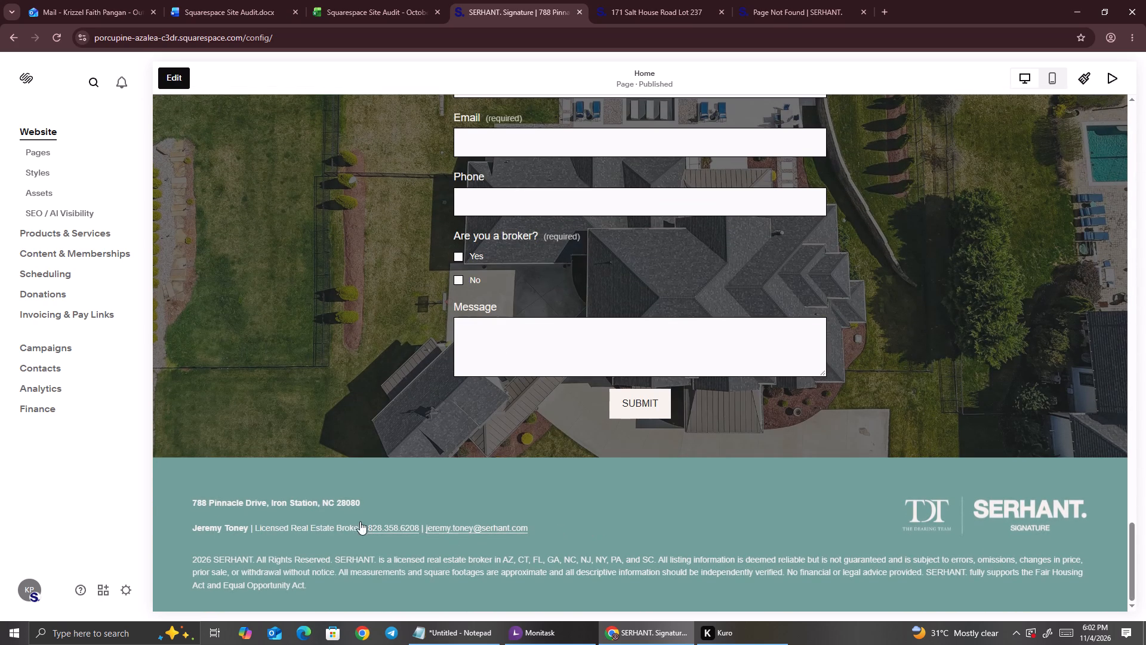
drag(184, 529, 248, 528)
key(ctrl+c)
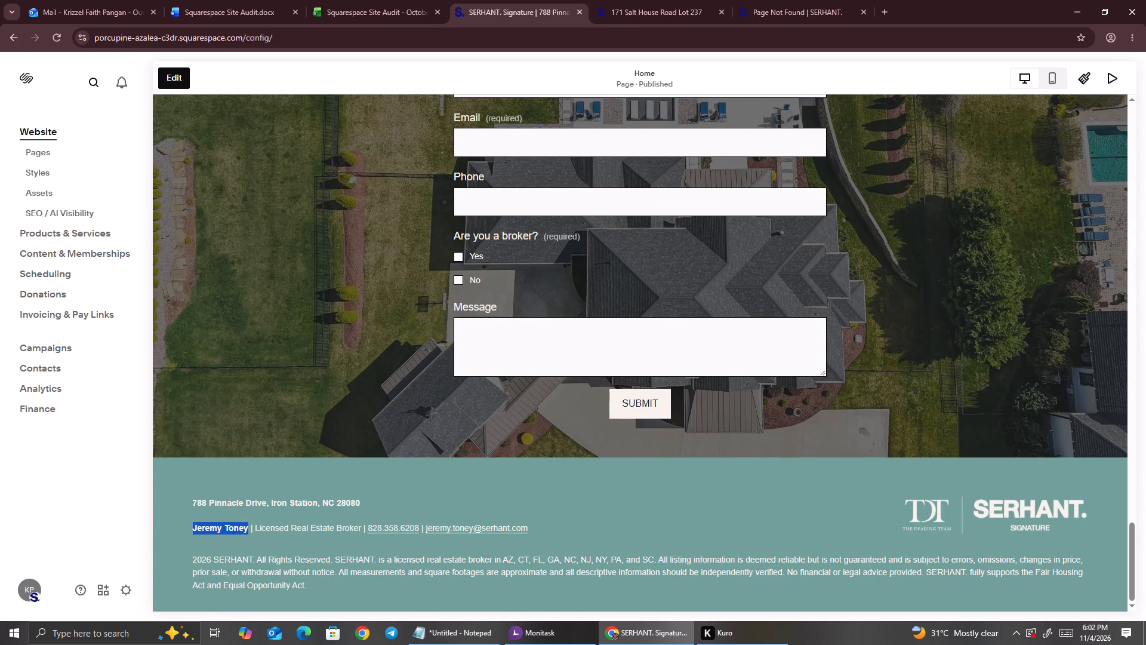
key(alt+Tab)
click(649, 431)
key(Return)
key(Return)
key(ctrl+v)
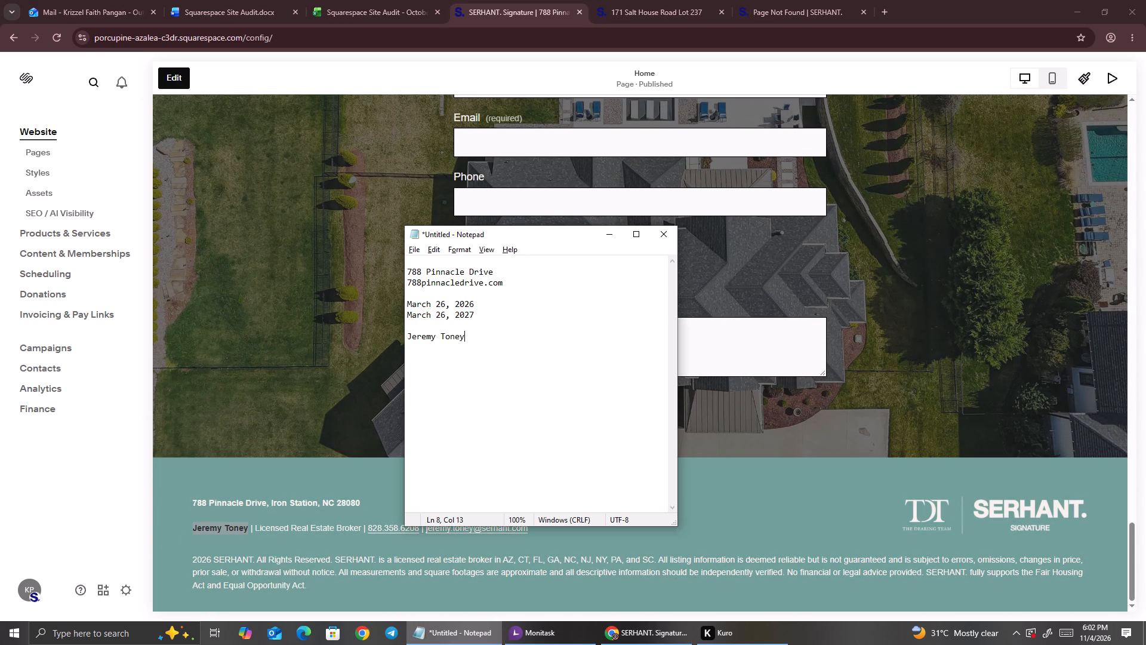
drag(500, 272, 365, 262)
key(ctrl+c)
click(633, 0)
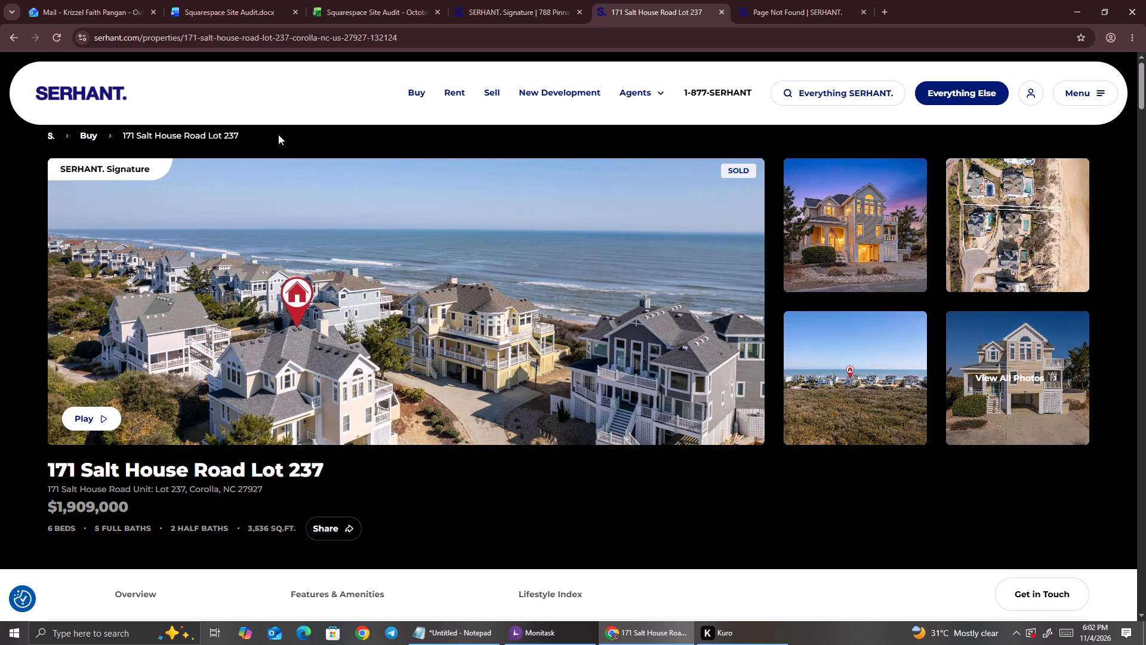
click(871, 89)
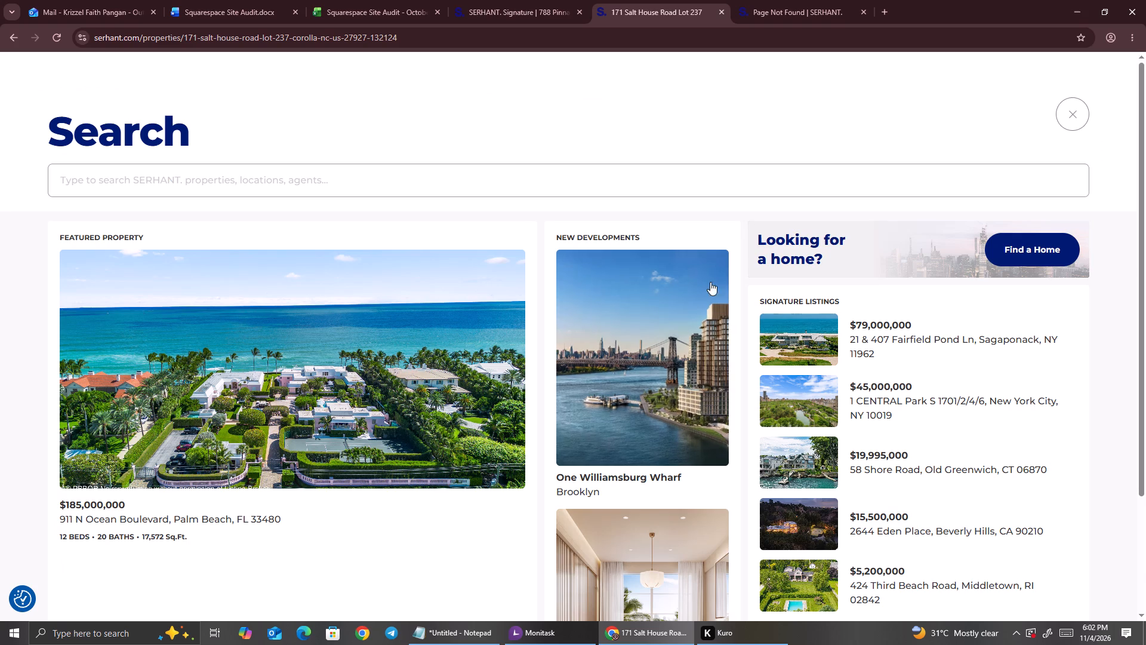
click(554, 164)
key(ctrl+v)
key(Return)
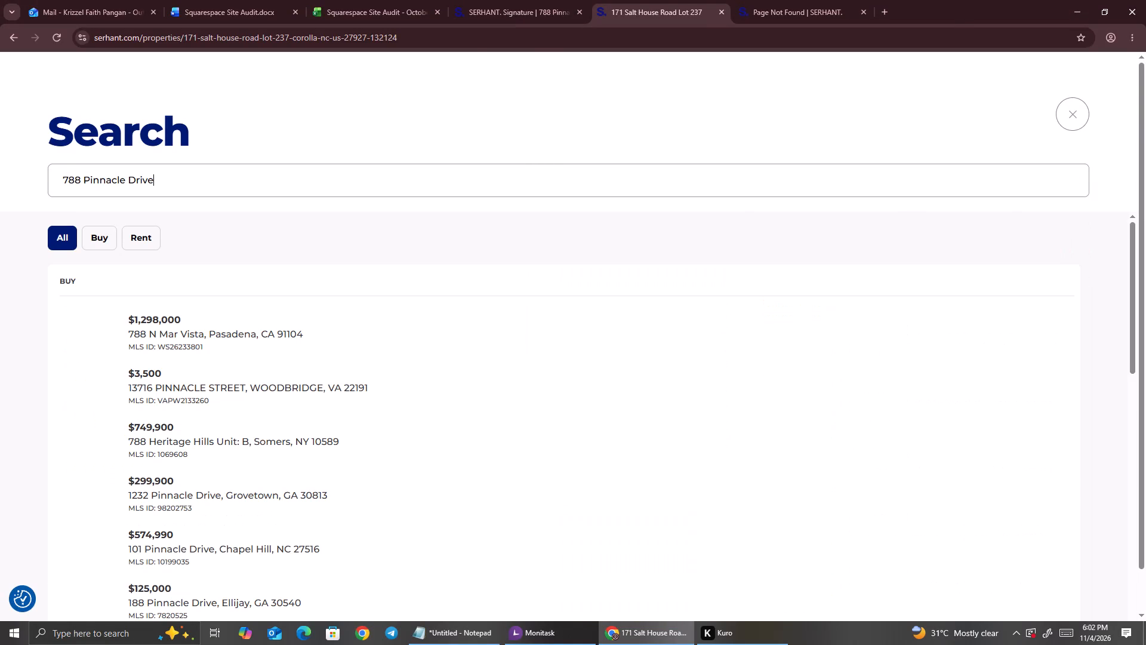
key(Return)
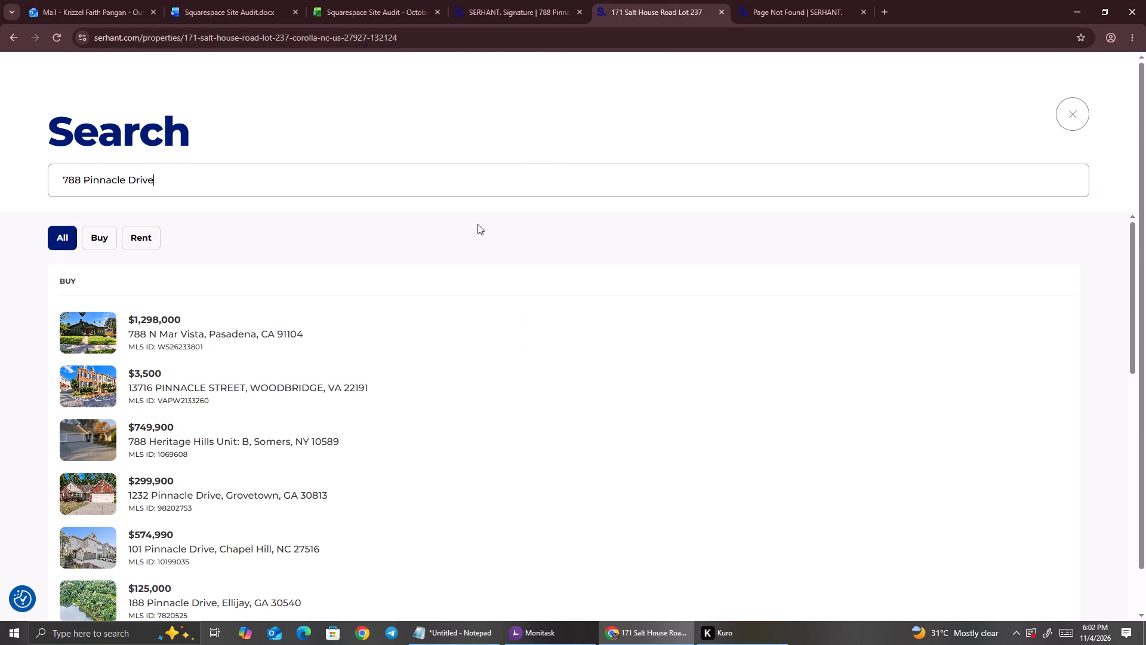
click(755, 0)
click(734, 40)
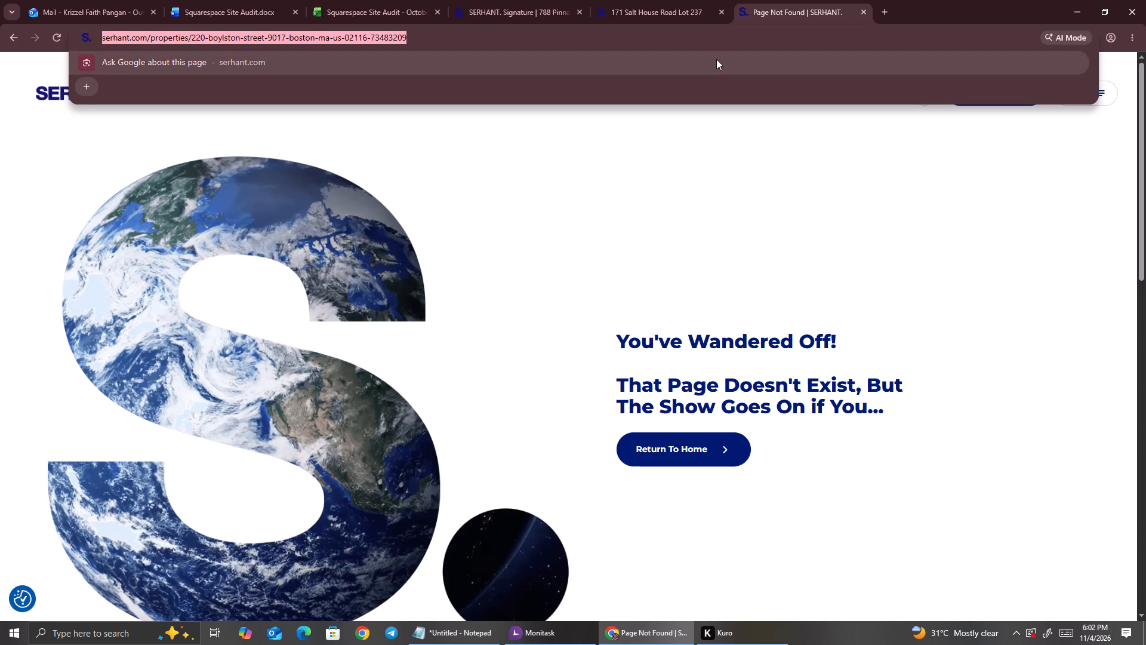
click(11, 38)
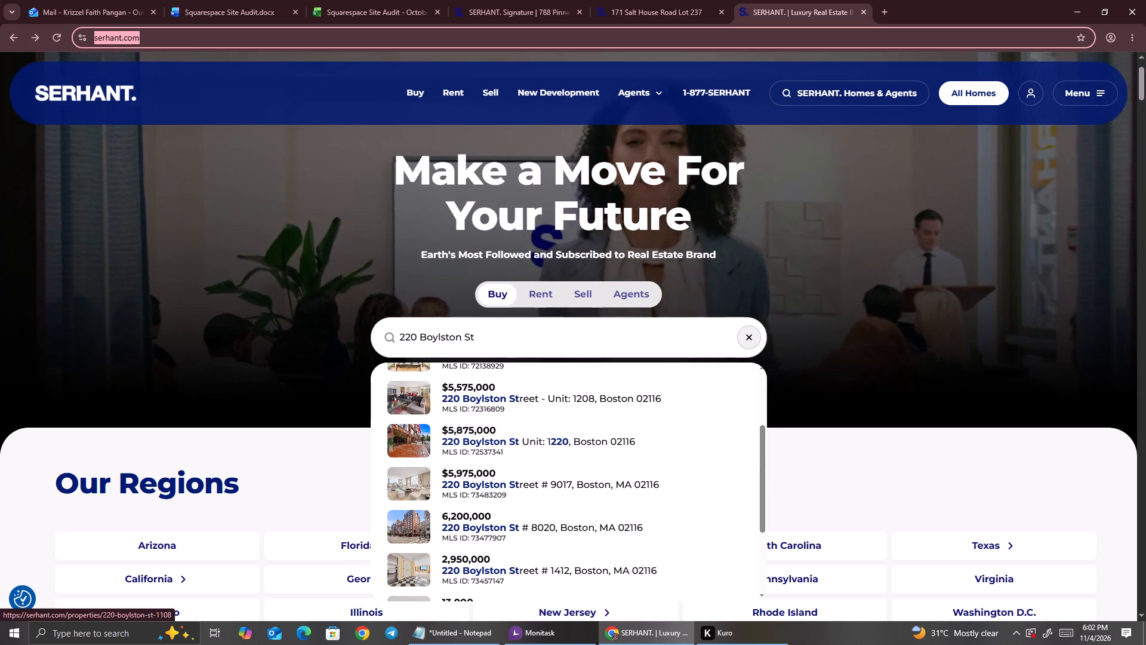
click(528, 345)
key(ctrl+a)
key(ctrl+v)
key(Return)
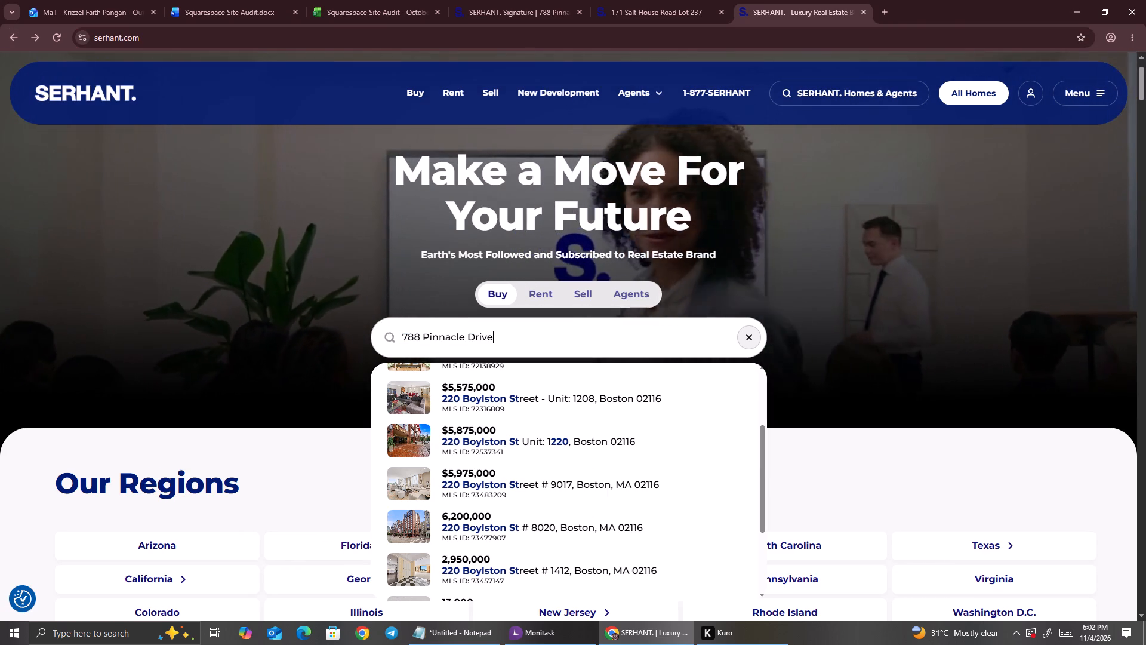
drag(476, 337, 540, 337)
key(BackSpace)
key(Return)
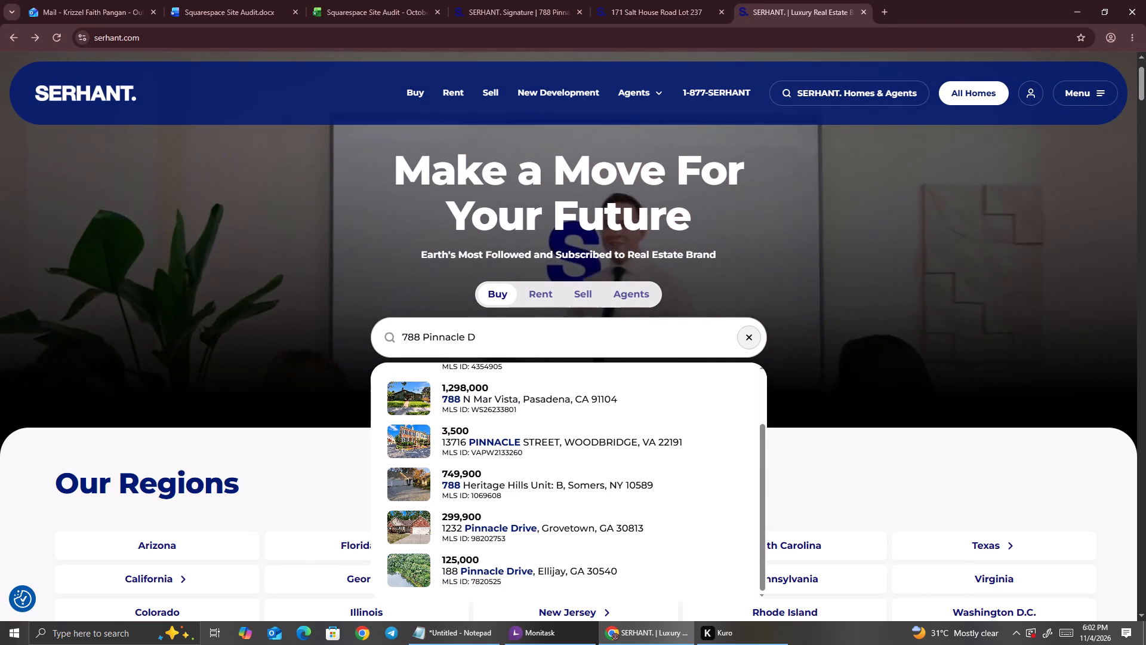
scroll(661, 513, up, 5)
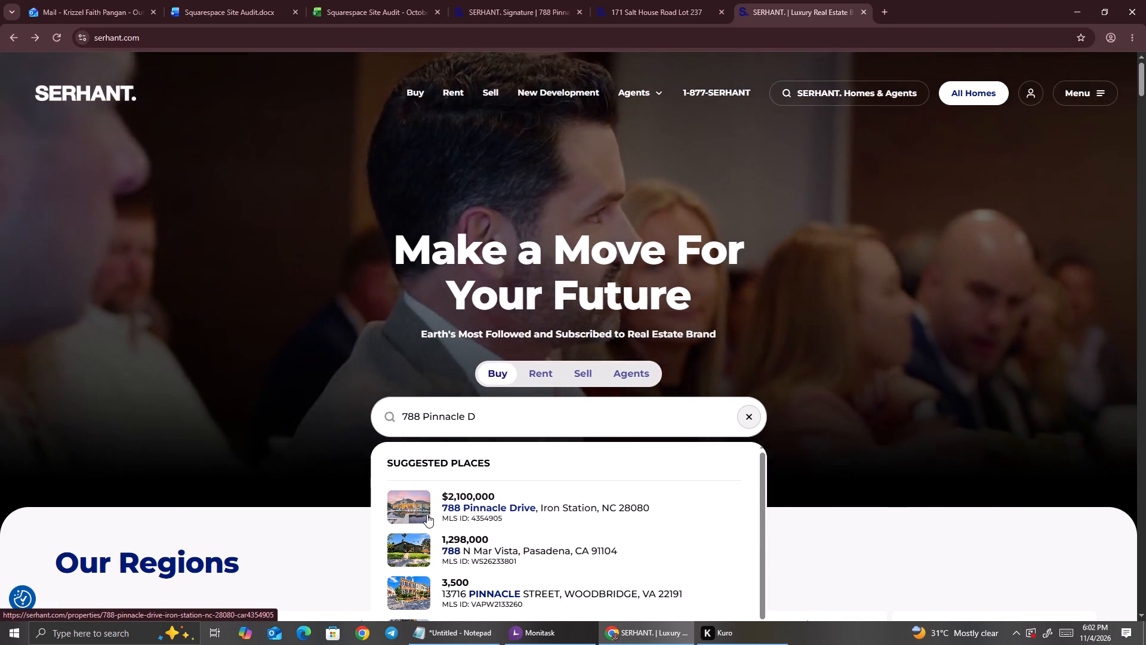
click(423, 503)
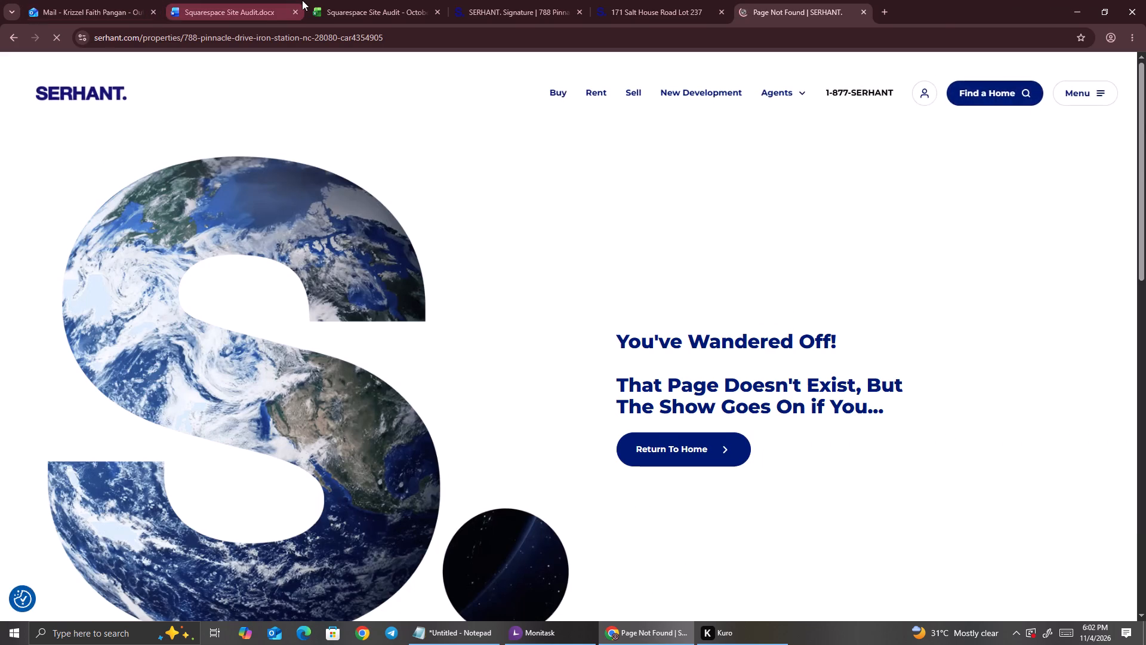
Copy the Off Market status from row 419 of the audit spreadsheet into cell G422.
click(303, 0)
click(347, 0)
click(868, 344)
click(866, 314)
click(871, 304)
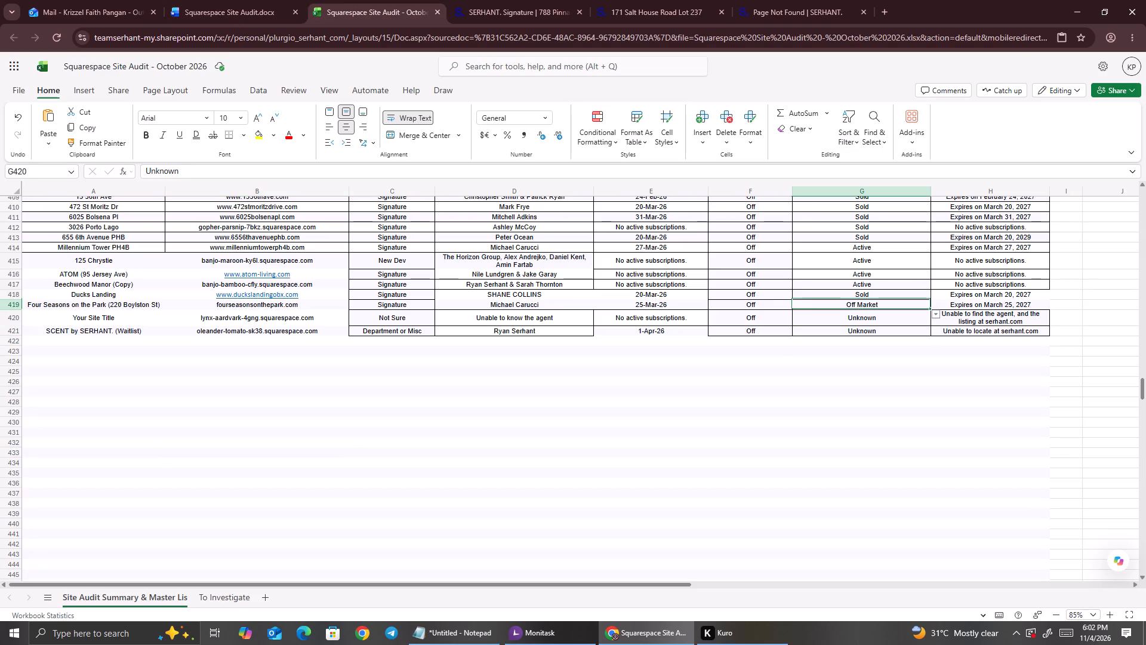
key(ctrl+c)
click(882, 340)
key(ctrl+v)
click(864, 389)
key(alt+Tab)
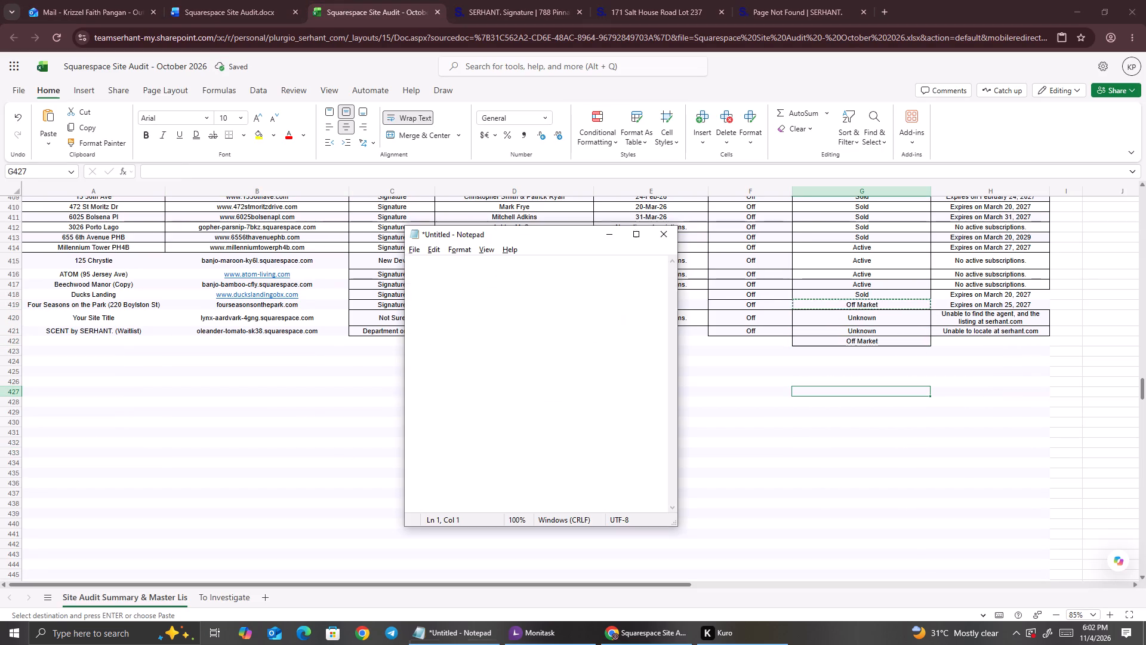
click(513, 272)
drag(511, 272, 396, 268)
key(ctrl+c)
click(125, 352)
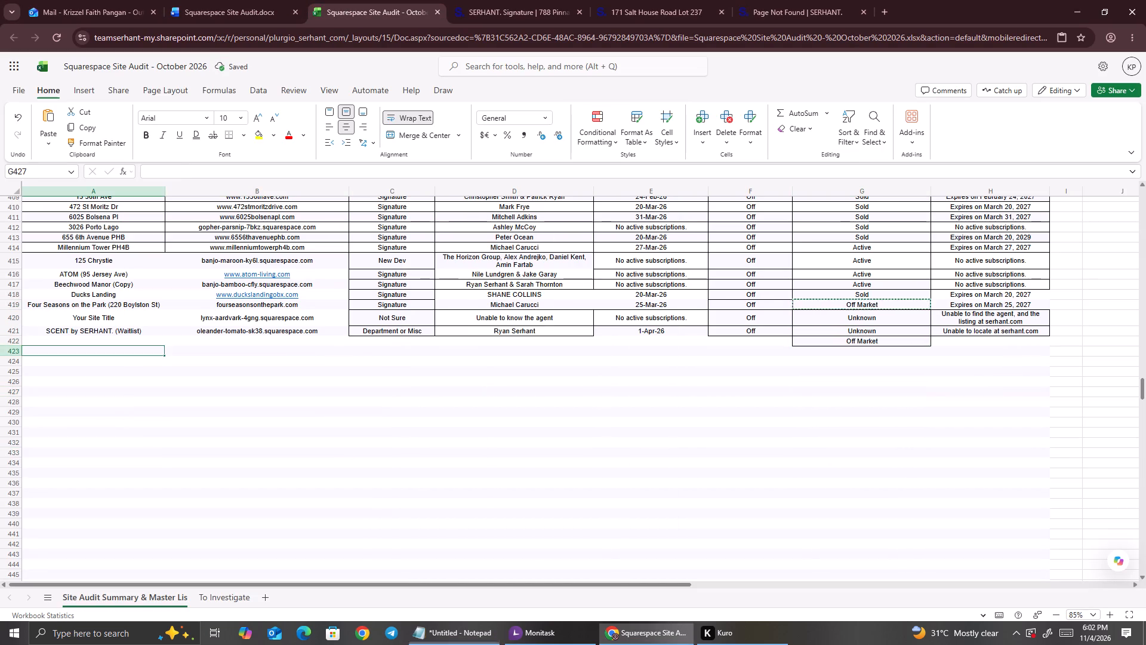
click(120, 341)
key(ctrl+v)
key(alt+Tab)
drag(510, 281, 400, 284)
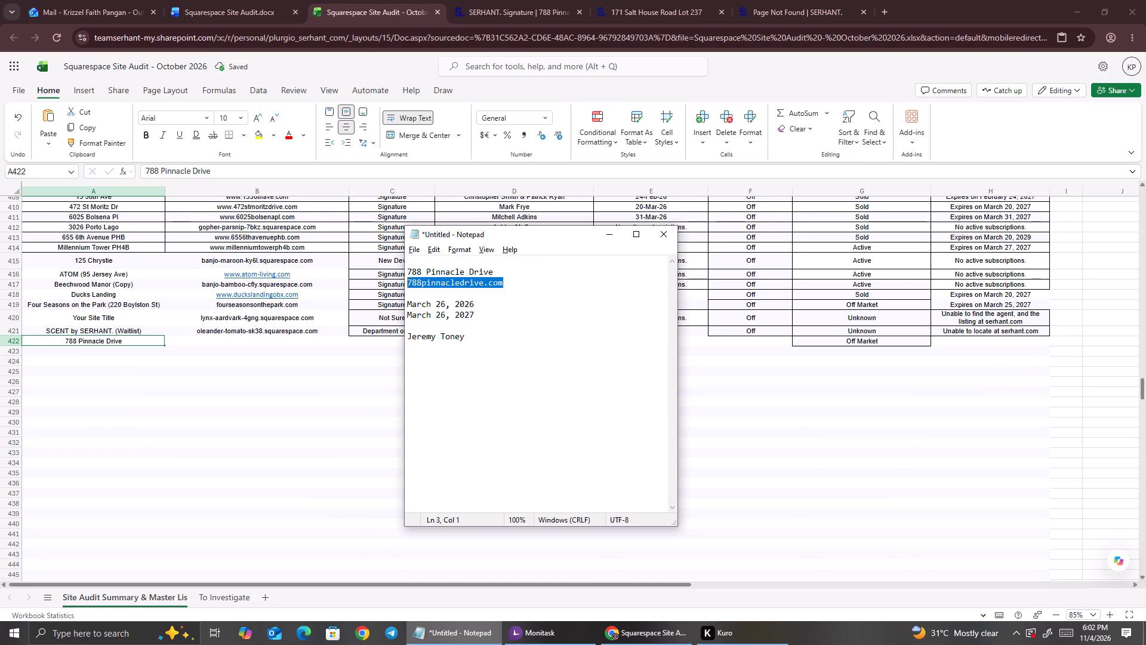
drag(400, 284, 393, 285)
key(ctrl+c)
click(258, 343)
key(ctrl+v)
Copy the invoice date March 26, 2026 from Notepad into cell E422 of the audit spreadsheet.
key(alt+Tab)
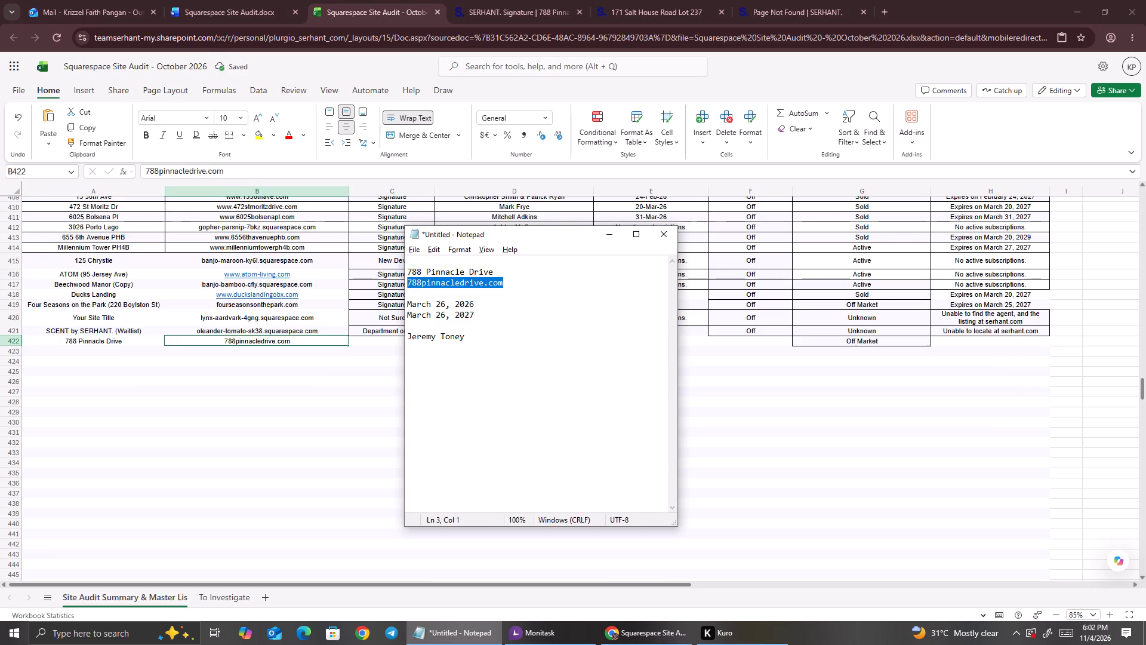
drag(478, 309, 371, 310)
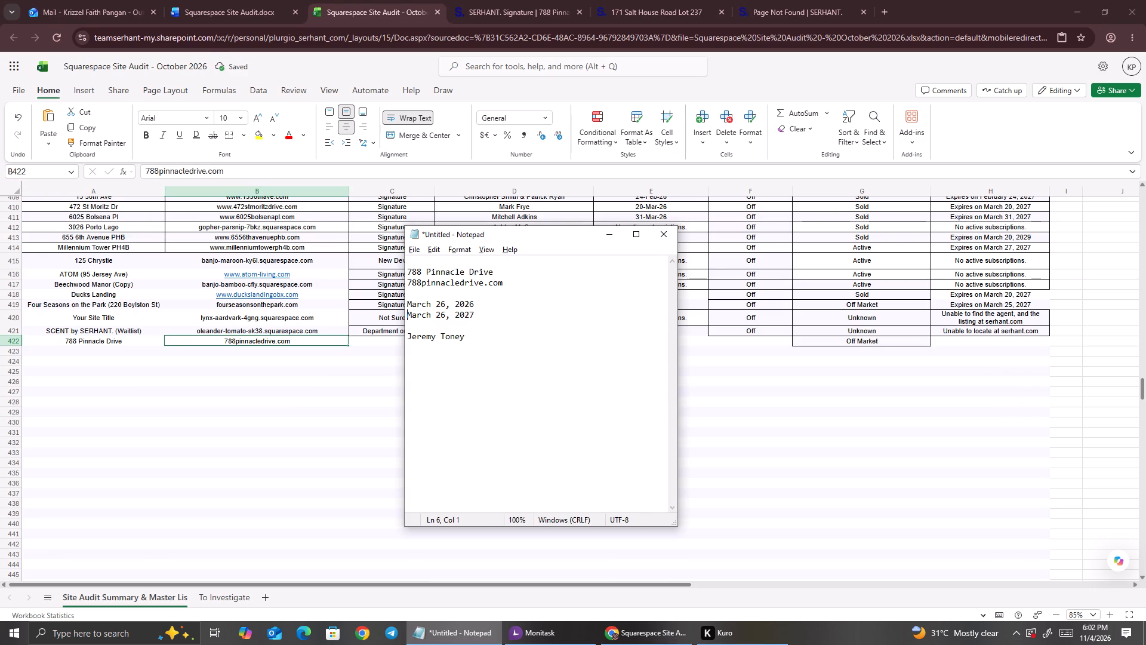
drag(478, 306, 392, 309)
key(ctrl+c)
click(793, 390)
click(660, 348)
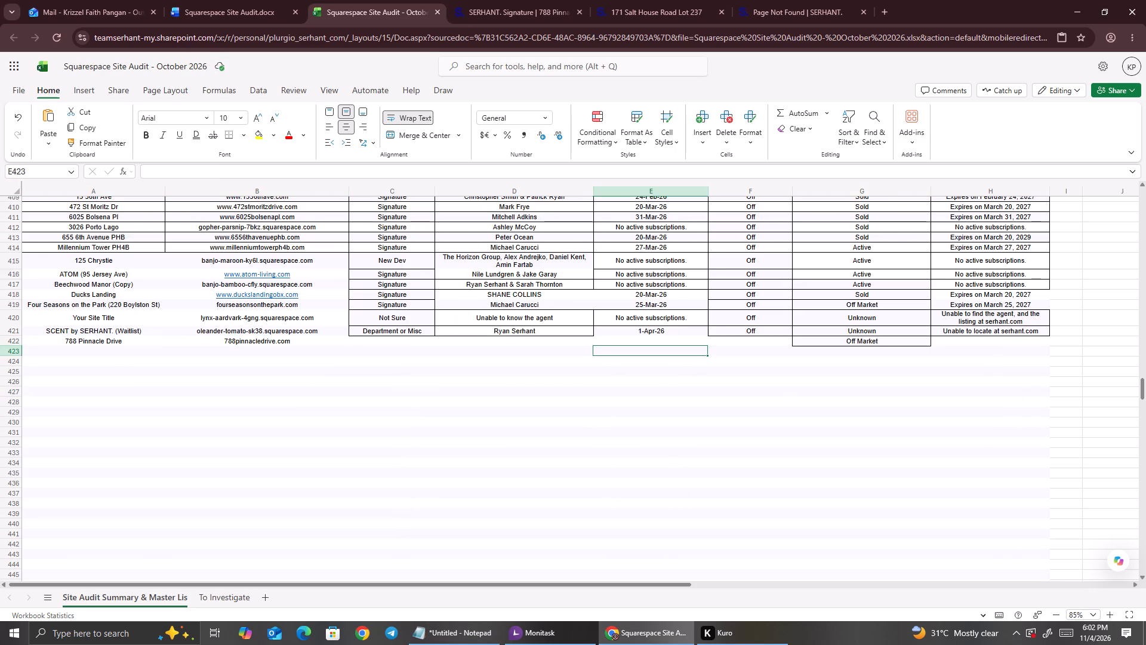
click(661, 342)
key(ctrl+v)
Copy the agent's name from Notepad into cell D422 of the audit spreadsheet.
key(alt+Tab)
drag(498, 340, 375, 337)
key(ctrl+c)
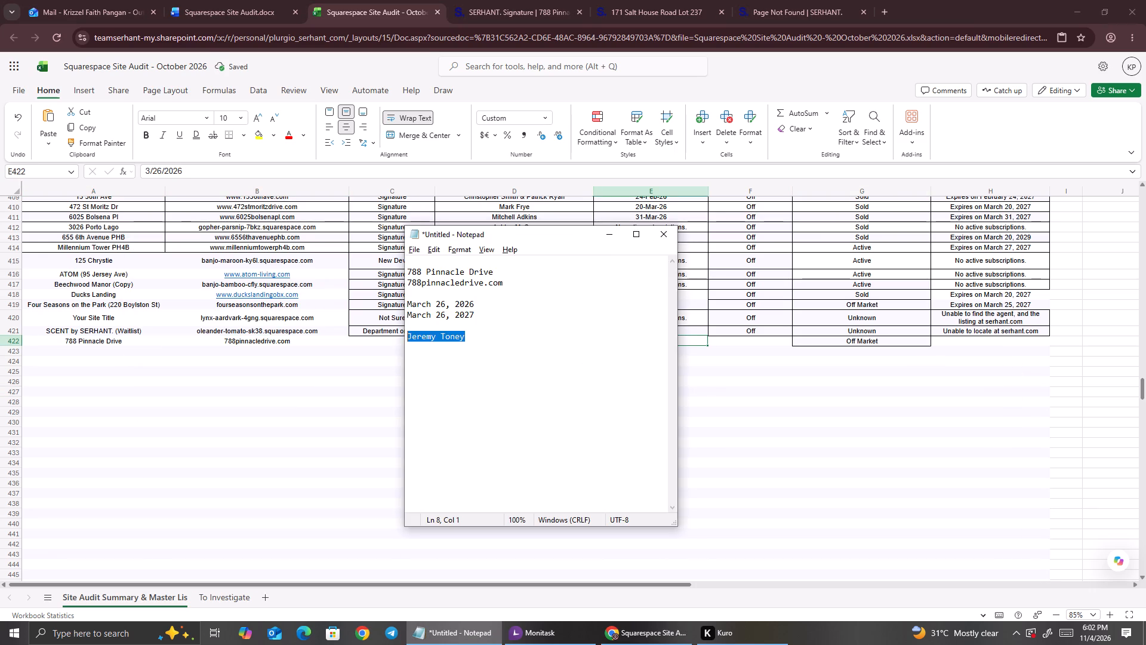
click(371, 394)
click(519, 338)
key(ctrl+v)
Fill cell C422 with Signature and cell F422 with Off, copying both from the rows above.
click(407, 318)
click(407, 302)
key(ctrl+c)
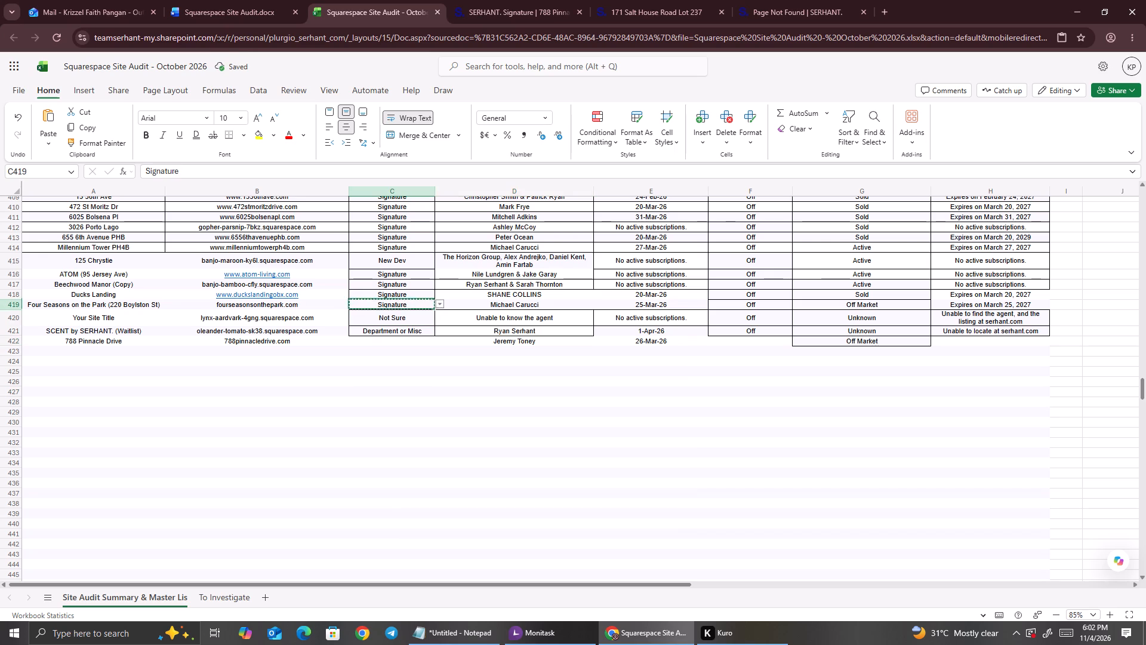
click(396, 342)
key(ctrl+v)
click(438, 385)
click(759, 337)
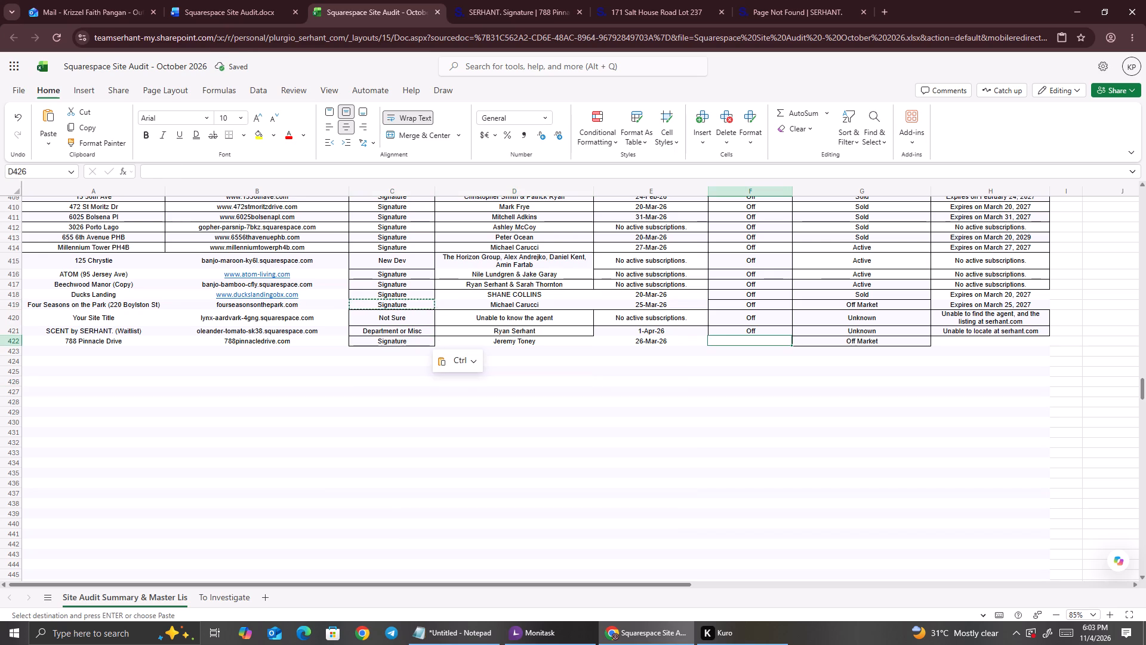
click(759, 328)
key(ctrl+c)
click(756, 343)
key(ctrl+v)
click(758, 376)
Copy the expiry note from row 419 into cell H422 and change it to Expires on March 26, 2027.
click(954, 343)
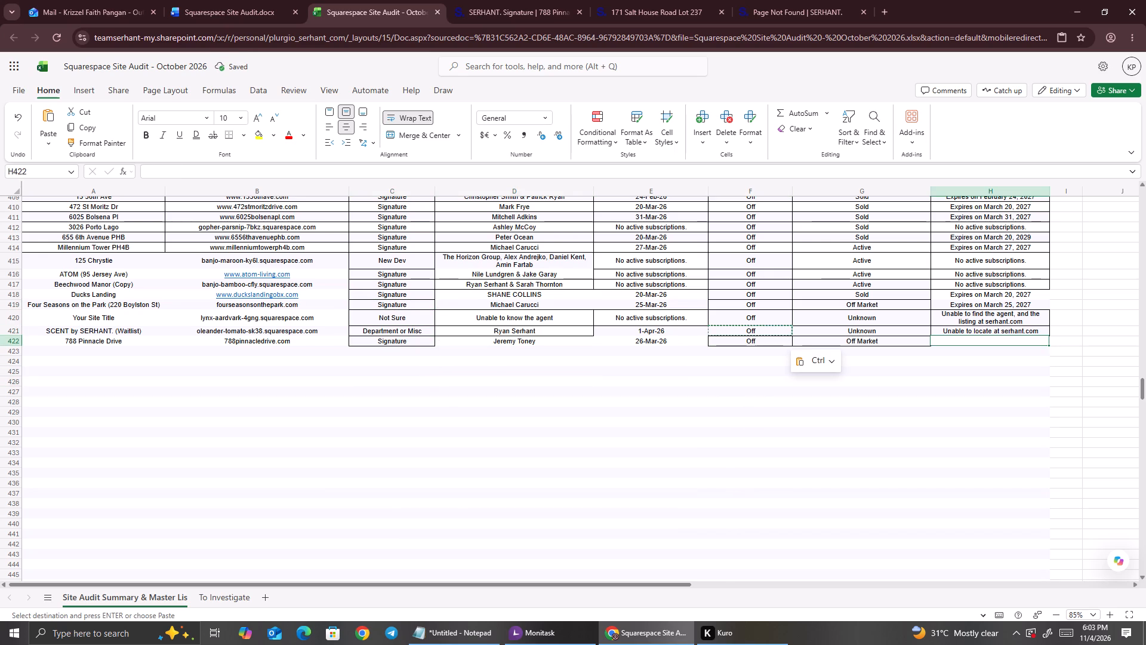
key(alt+Tab)
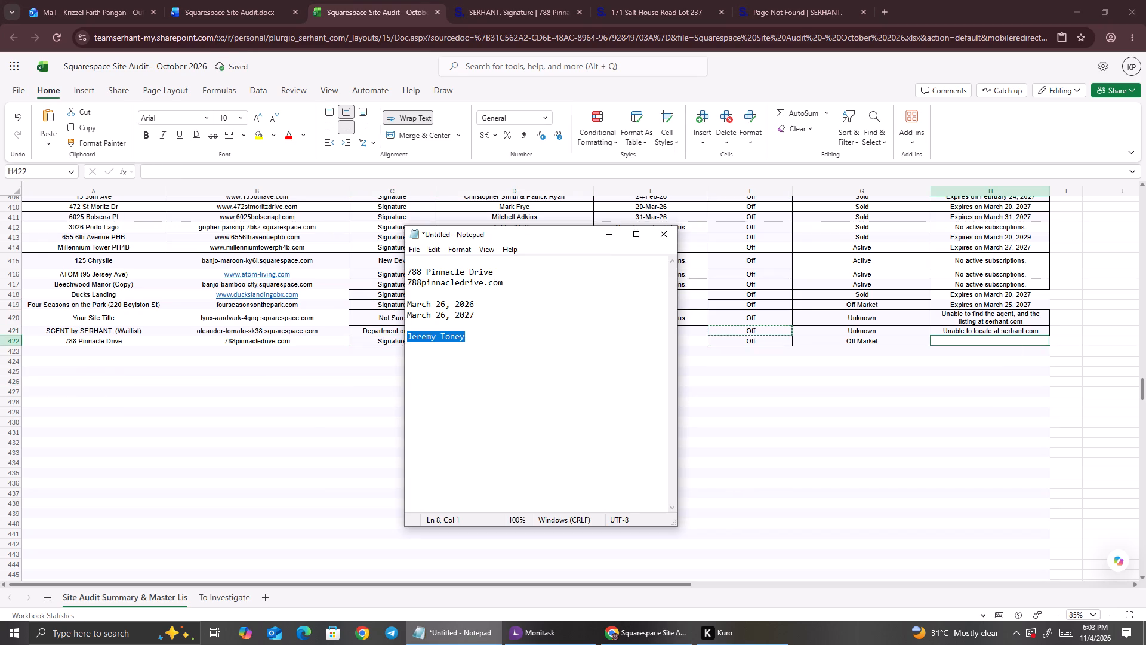
click(1016, 311)
click(1016, 305)
key(ctrl+c)
click(993, 343)
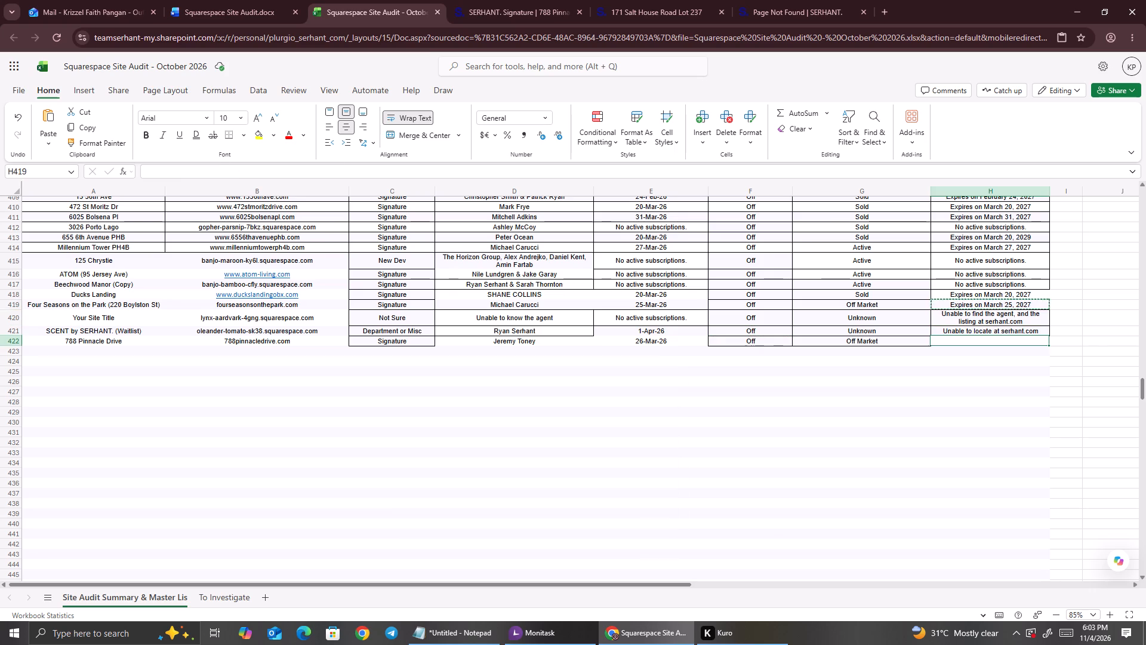
key(ctrl+v)
key(alt+Tab)
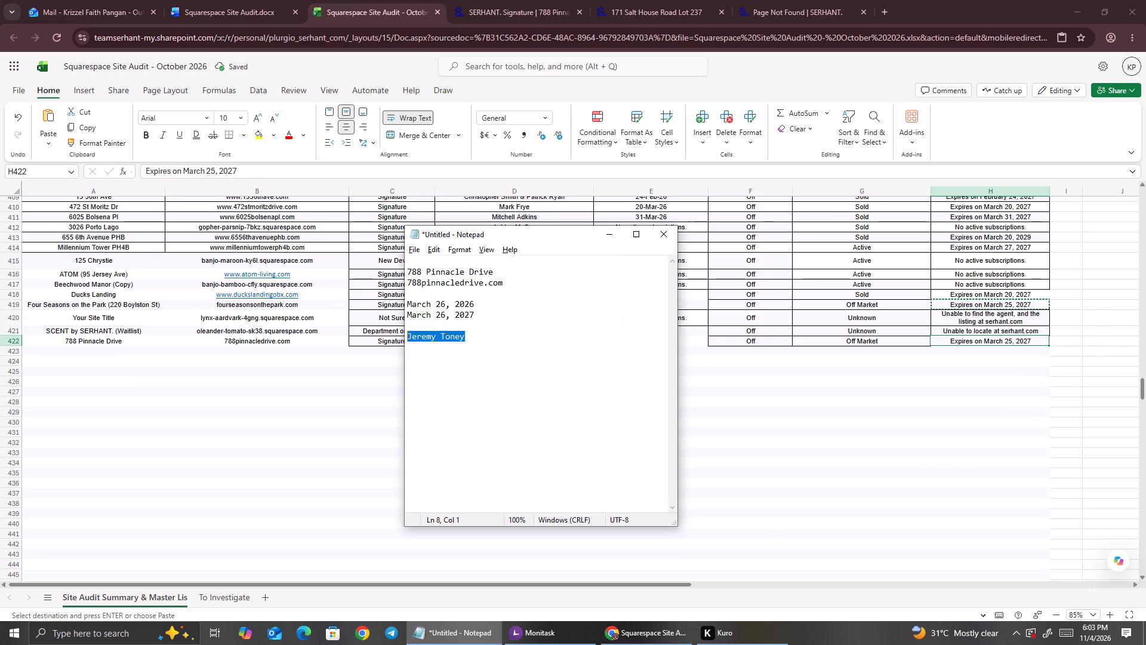
key(alt+Tab)
click(212, 170)
key(Right)
key(BackSpace)
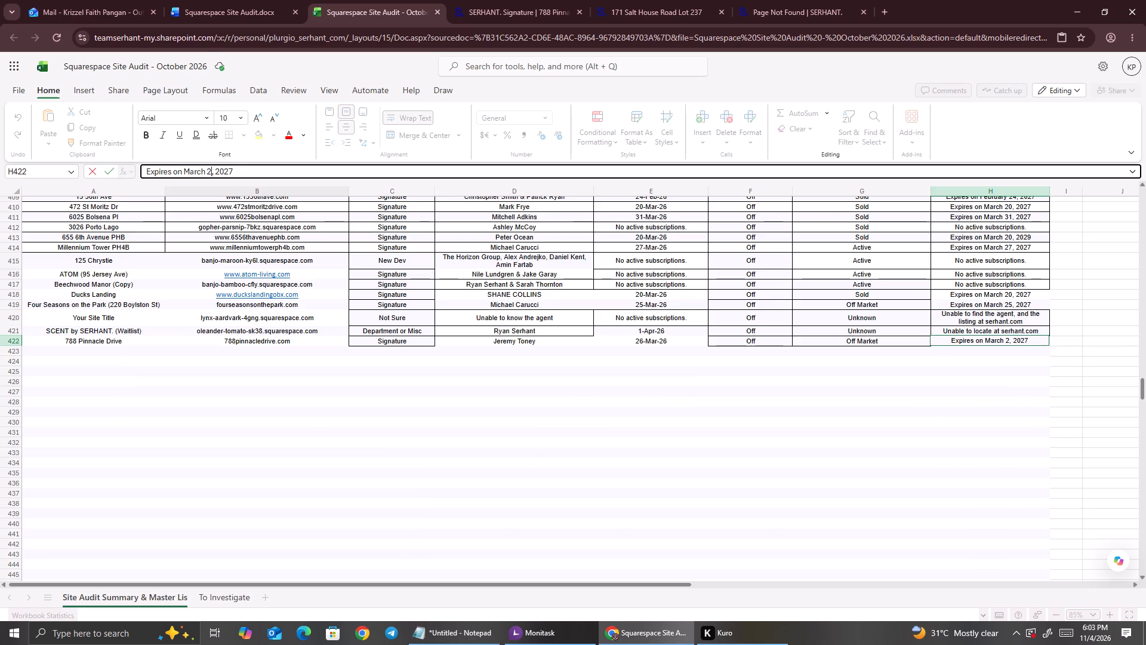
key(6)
click(306, 397)
key(alt+Tab)
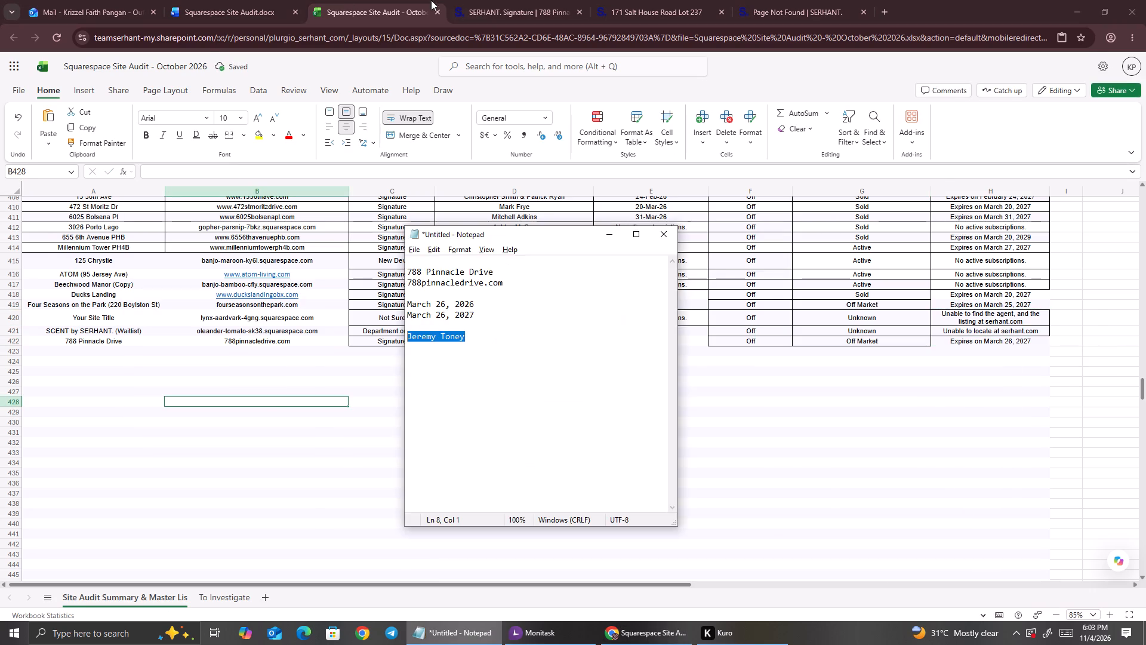
click(491, 0)
double_click(10, 42)
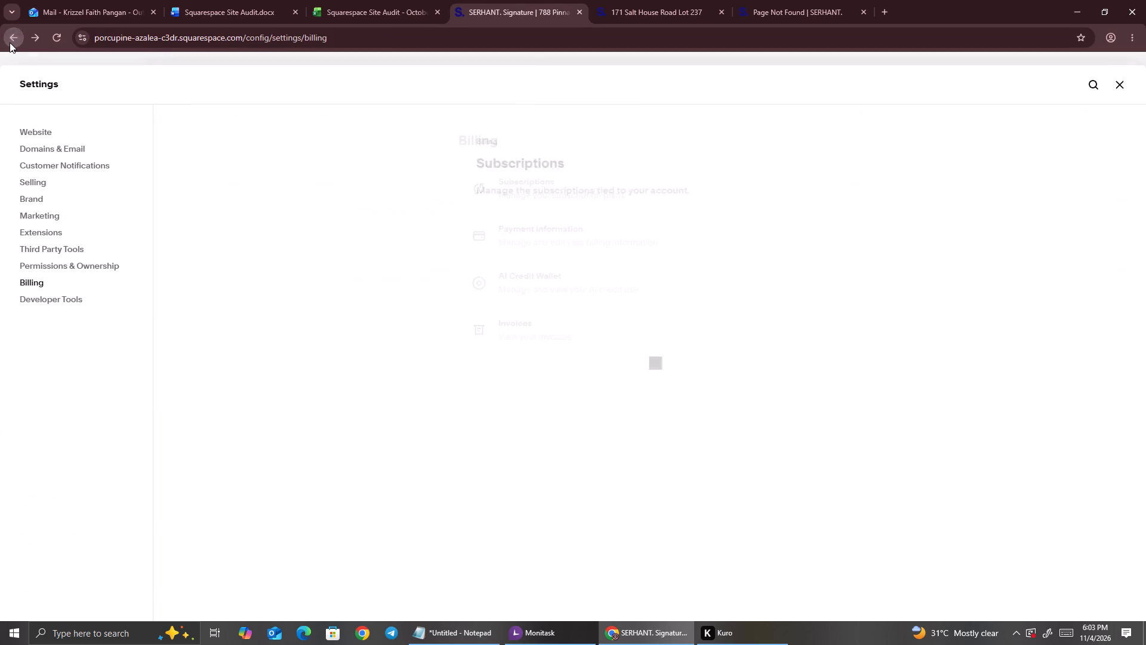
click(10, 42)
click(10, 42)
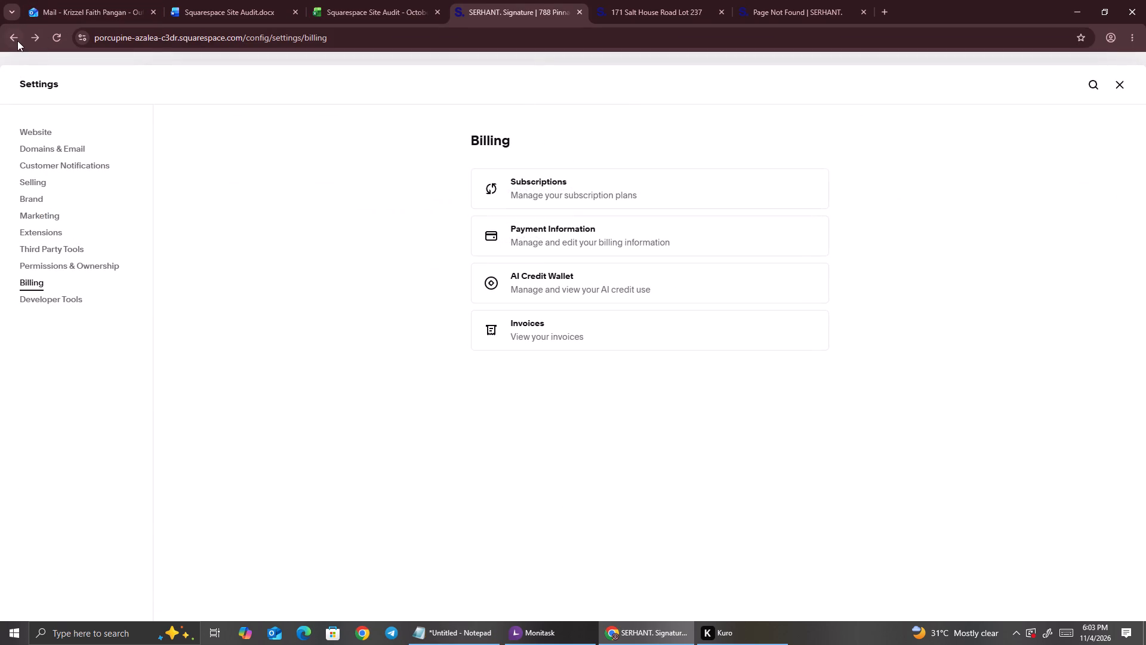
click(17, 36)
click(17, 36)
click(17, 36)
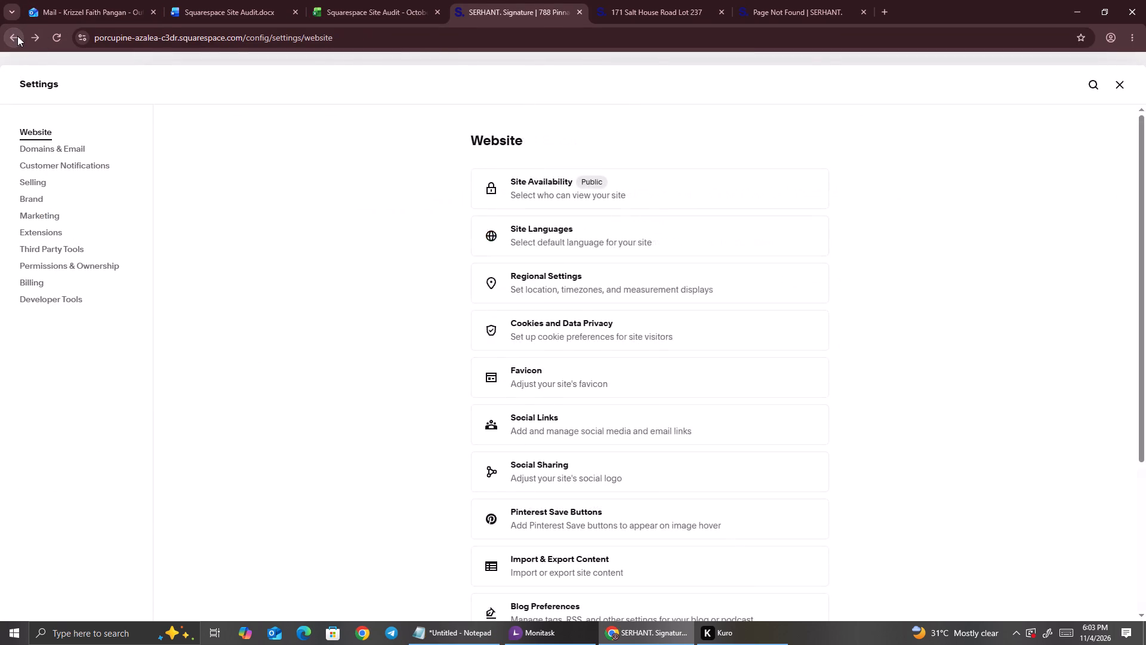
click(17, 36)
click(414, 449)
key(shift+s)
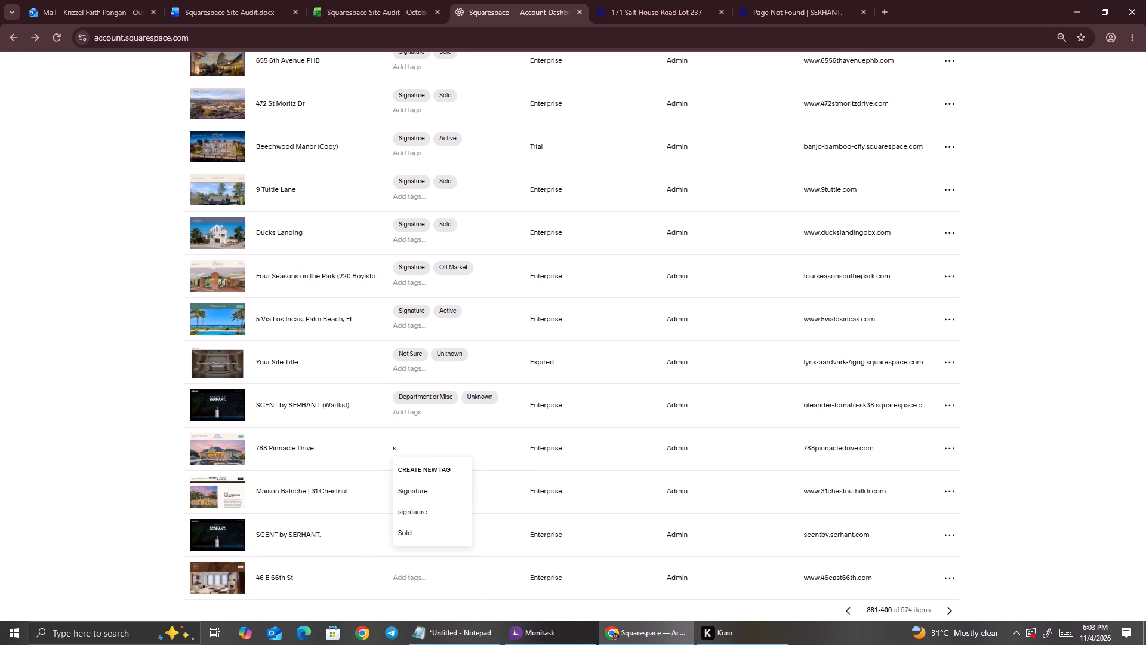
key(Down)
key(Return)
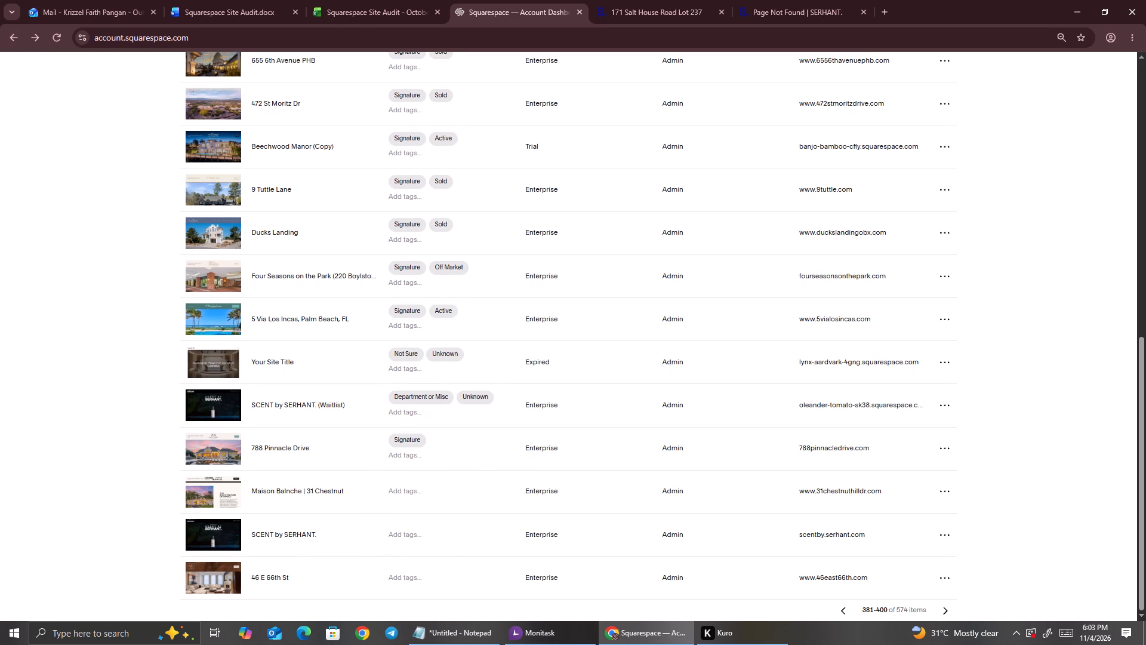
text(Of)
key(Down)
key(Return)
scroll(36, 500, down, 4)
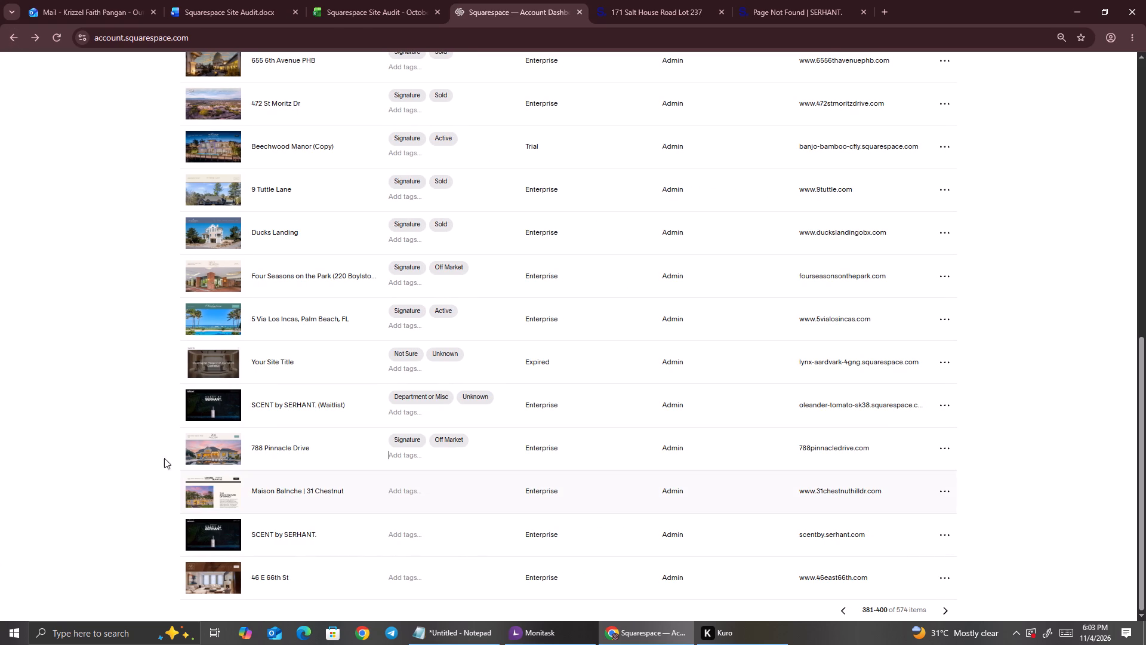
drag(363, 489, 246, 491)
key(ctrl+c)
key(ctrl+c)
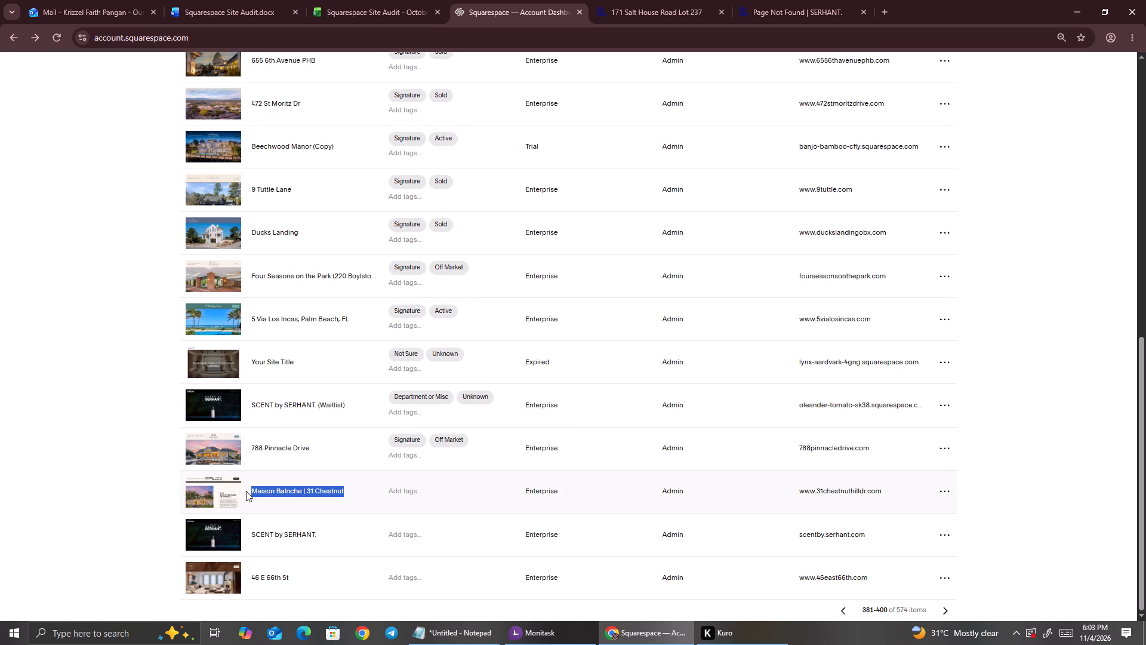
key(alt+Tab)
key(ctrl+a)
key(ctrl+v)
key(alt+Tab)
drag(785, 502, 906, 492)
key(ctrl+c)
key(alt+Tab)
key(ctrl+v)
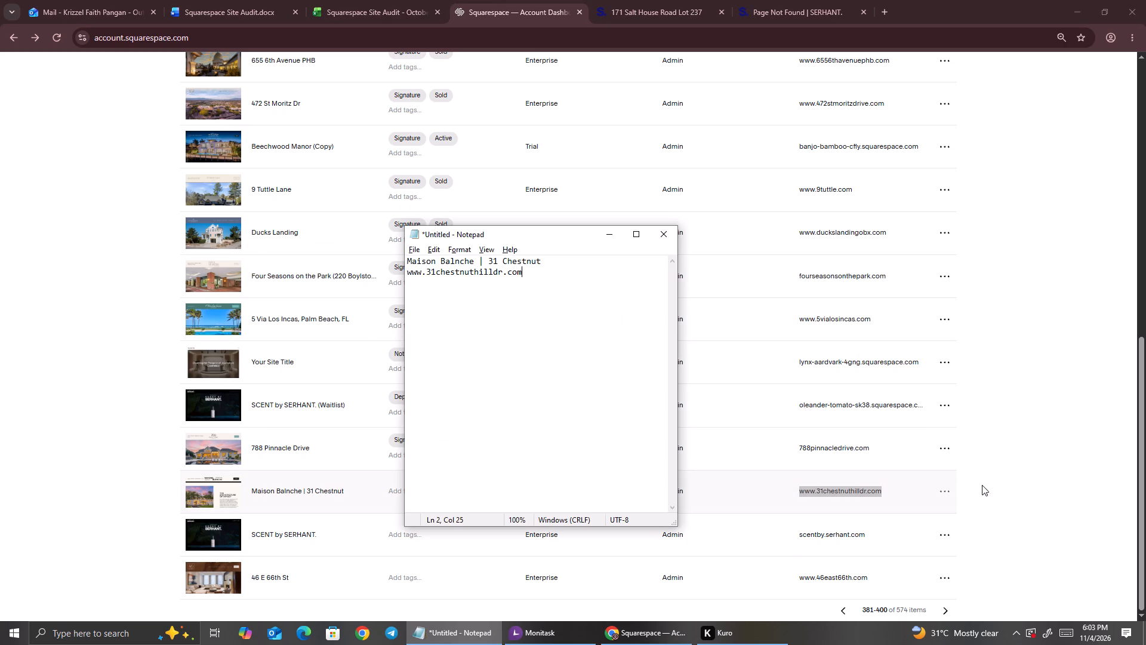
Open the Squarespace settings of the Maison Balnche | 31 Chestnut site from the dashboard.
click(941, 495)
click(936, 377)
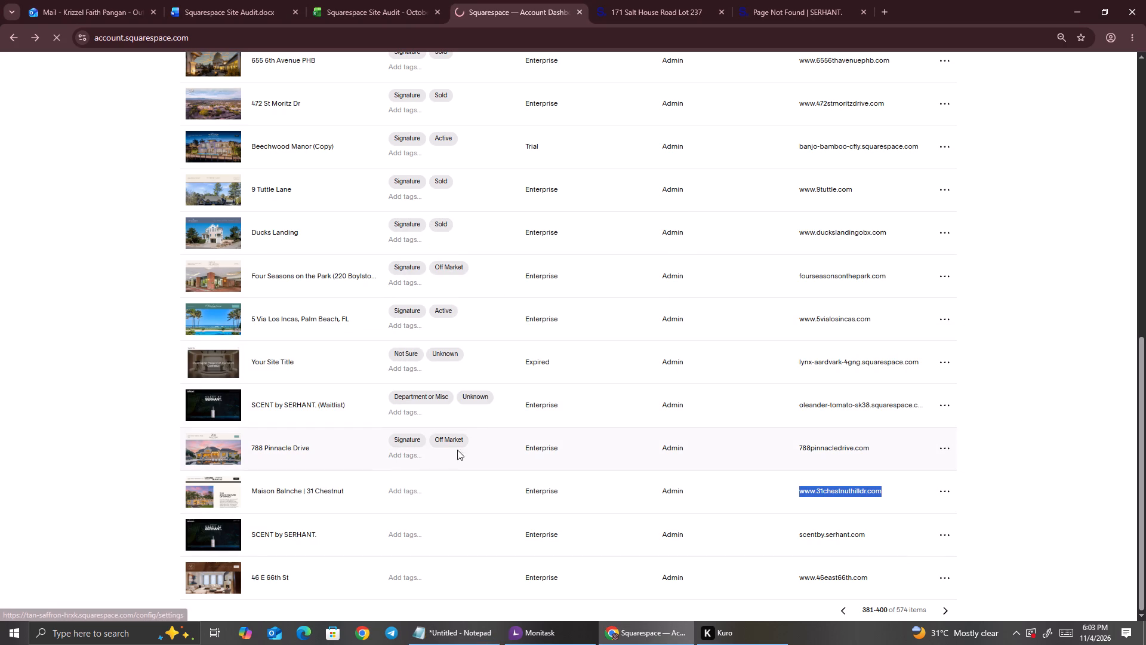
key(alt+Tab)
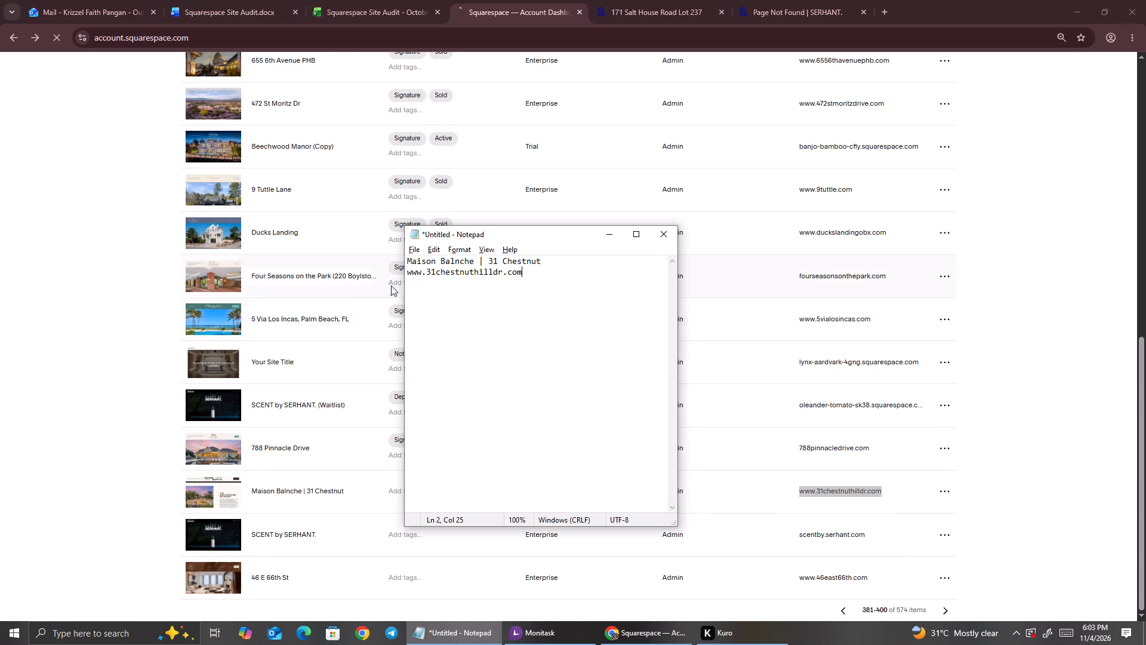
drag(550, 265, 395, 263)
key(ctrl+c)
click(652, 0)
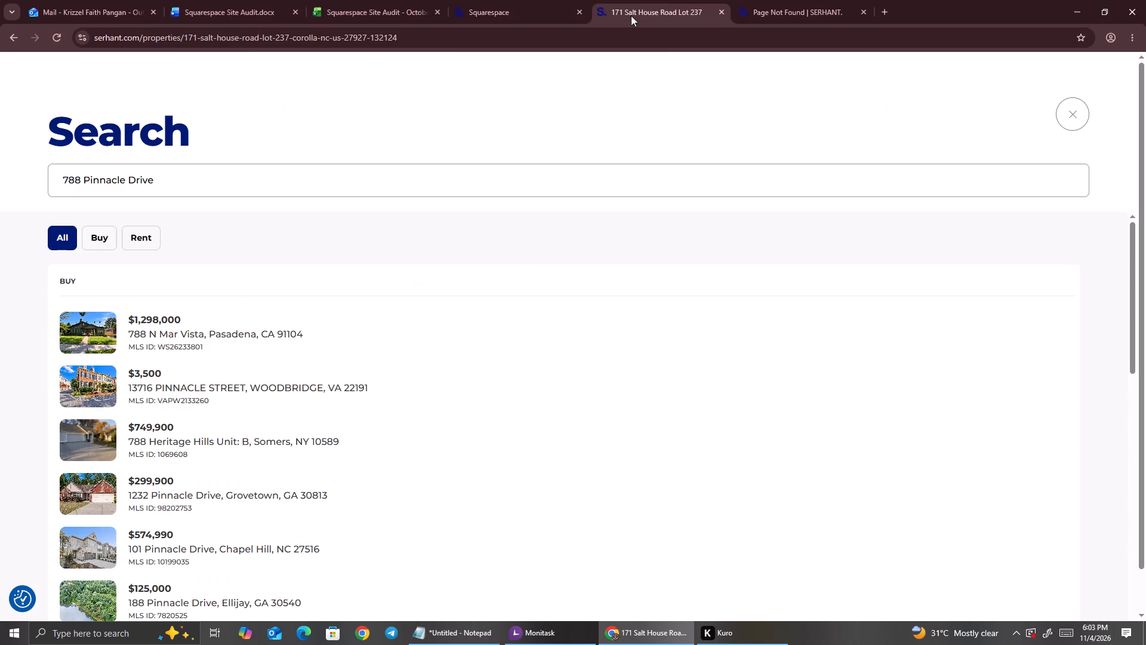
click(886, 15)
key(ctrl+v)
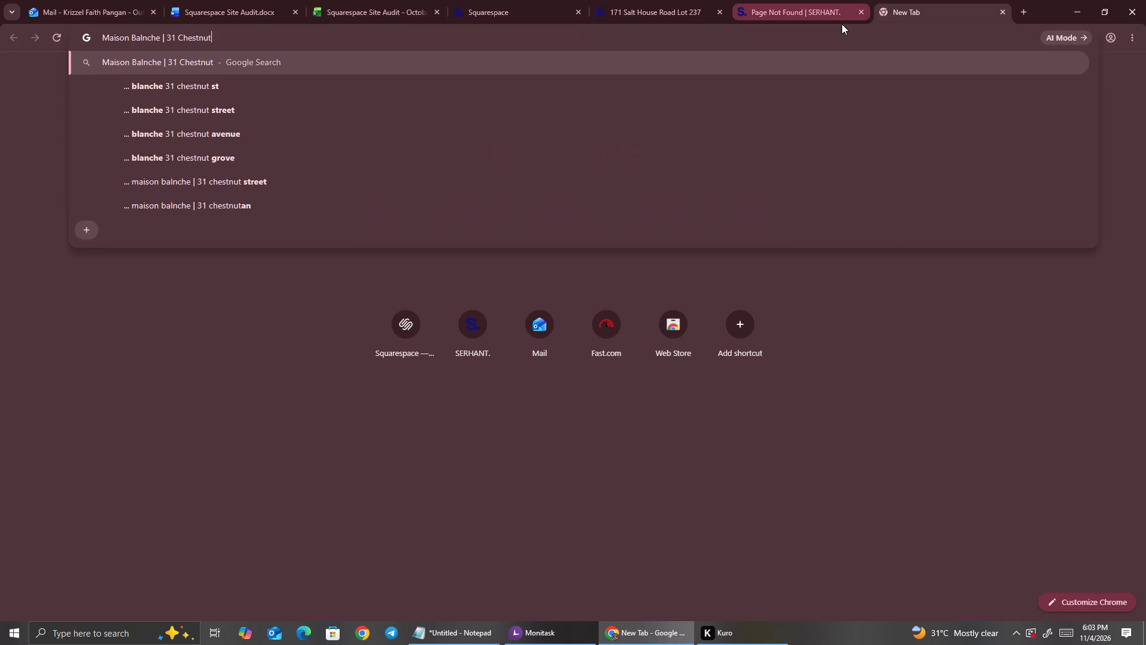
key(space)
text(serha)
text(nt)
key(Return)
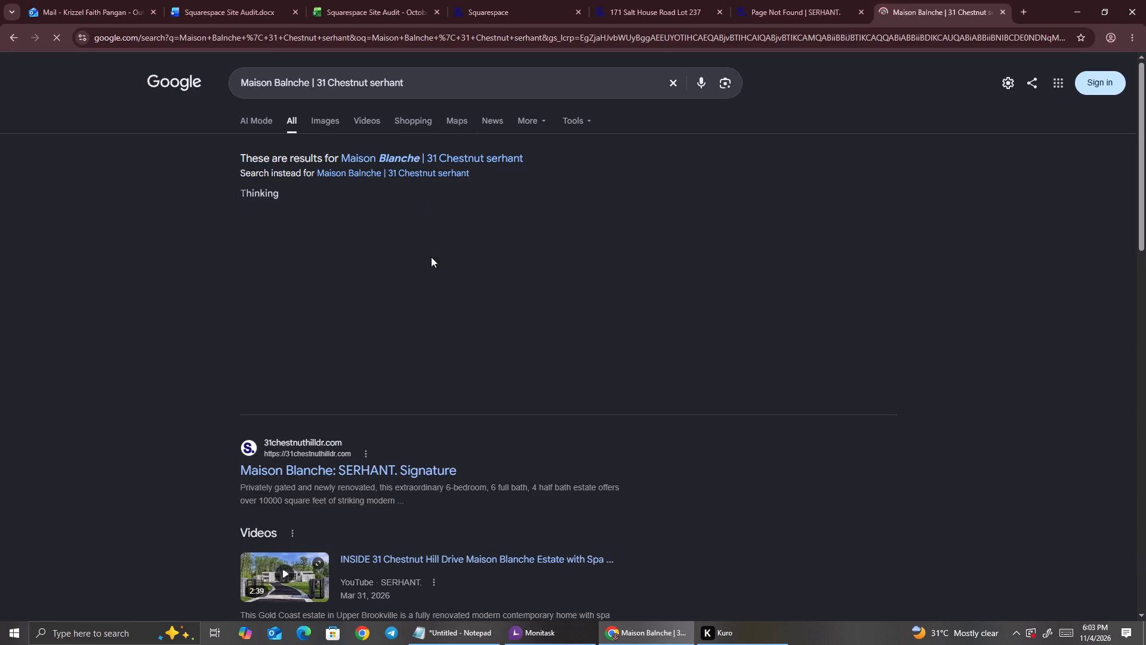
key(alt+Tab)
click(488, 259)
drag(489, 260, 540, 259)
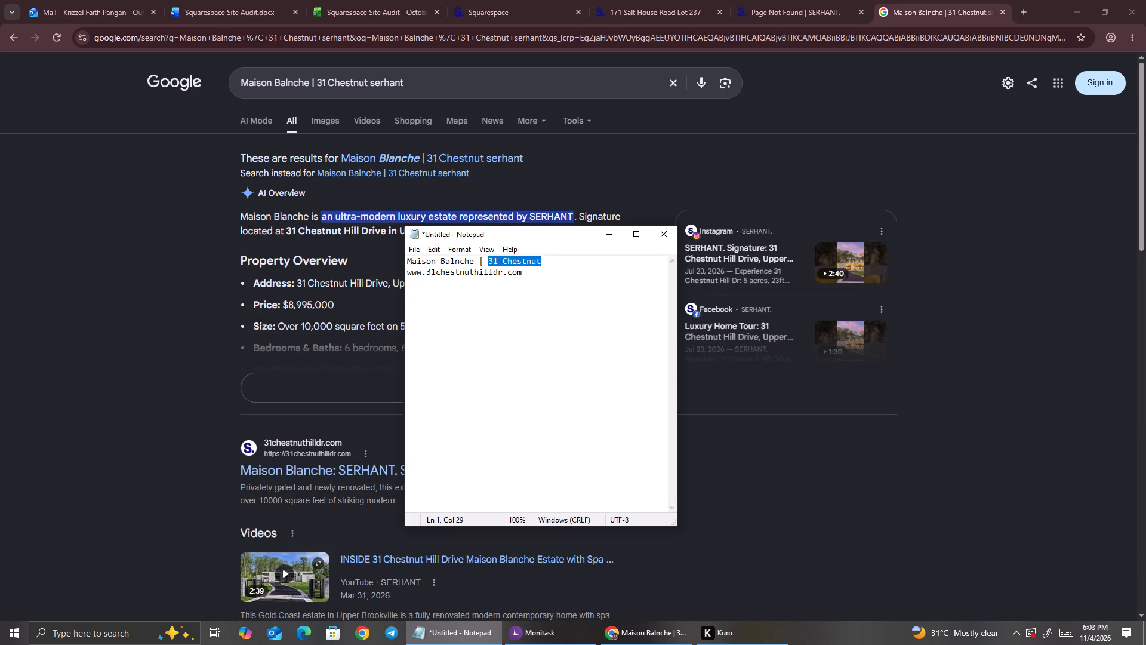
drag(540, 259, 559, 257)
key(ctrl+c)
click(812, 0)
click(10, 33)
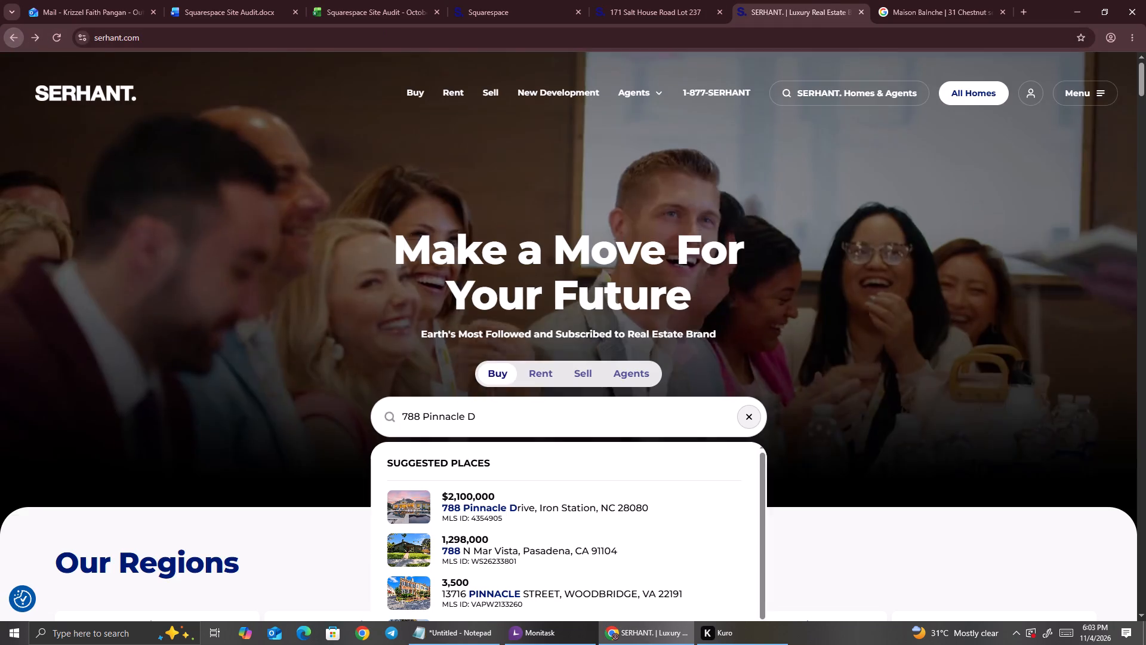
key(ctrl+a)
click(586, 429)
key(ctrl+a)
key(ctrl+v)
key(Return)
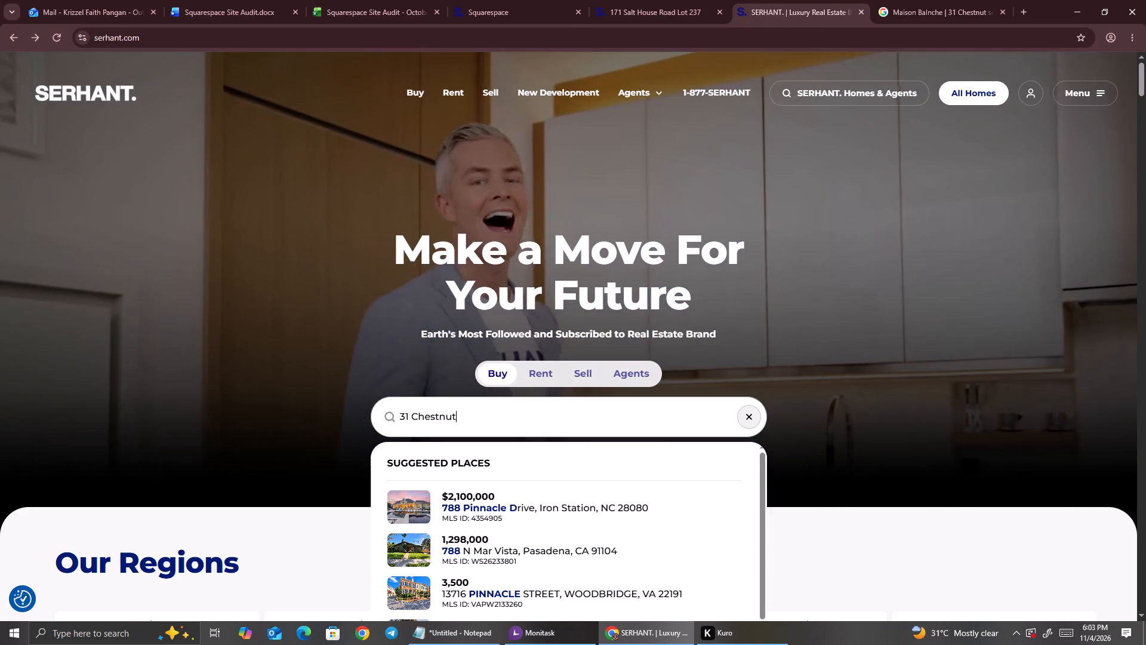
click(628, 0)
click(537, 0)
click(380, 0)
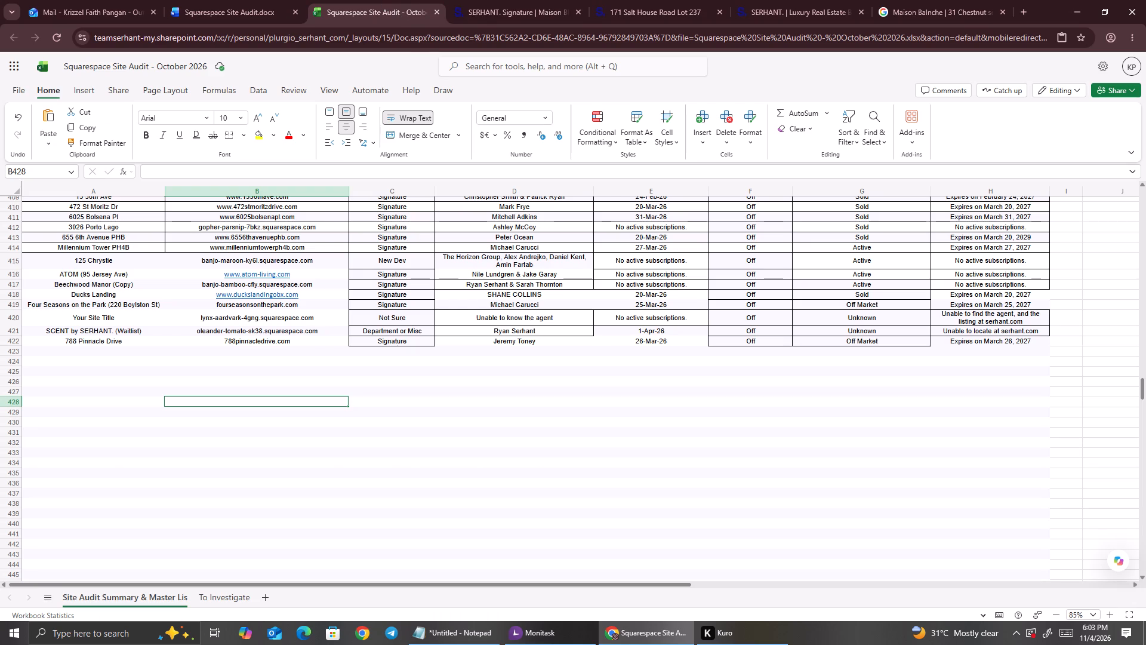
click(523, 0)
drag(289, 437, 294, 429)
click(54, 156)
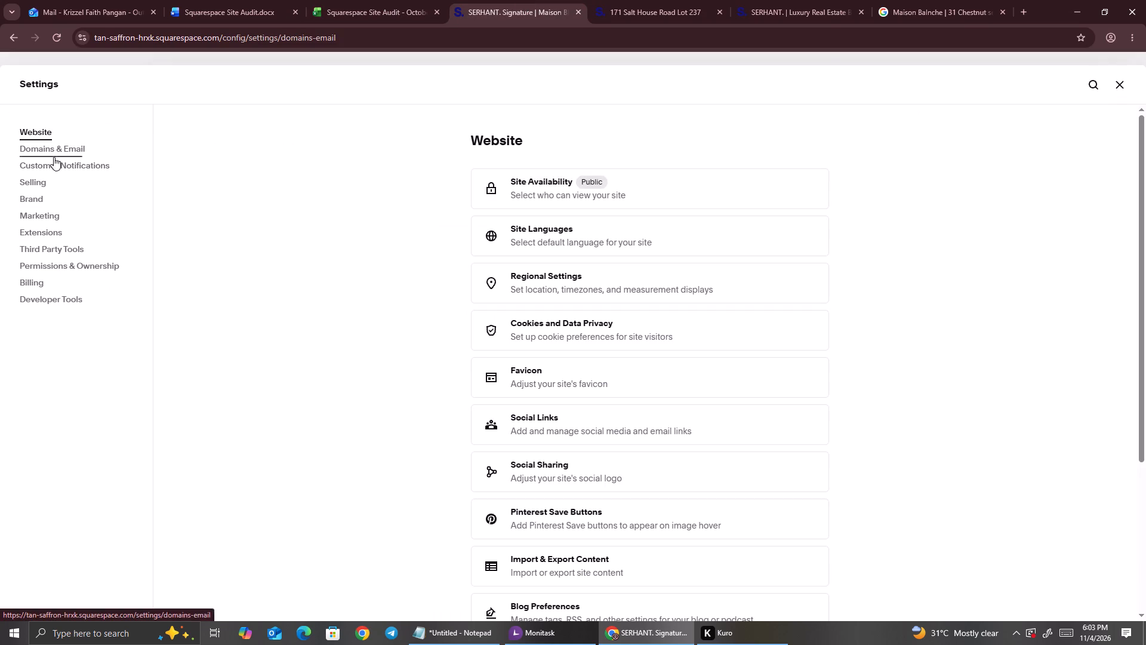
click(596, 186)
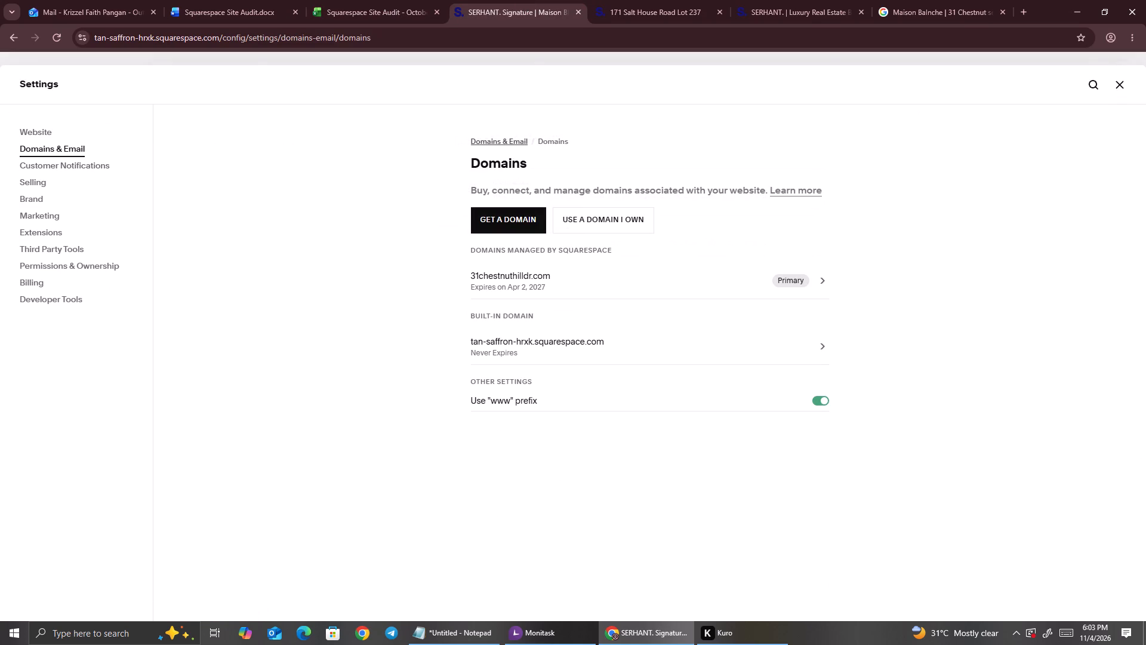
click(613, 288)
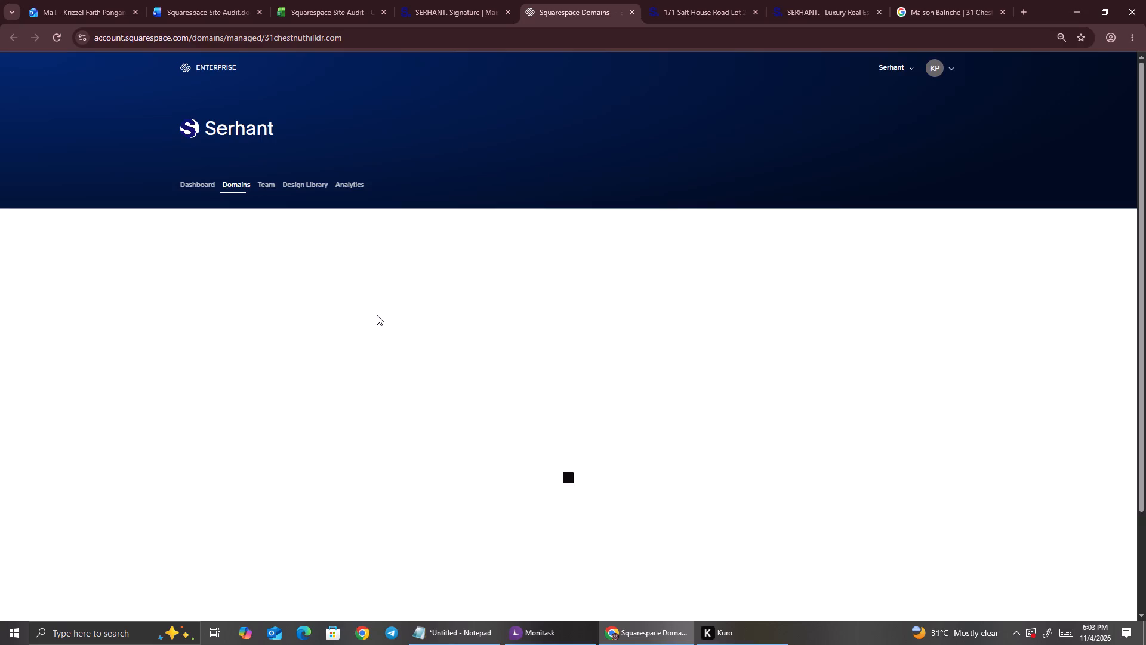
drag(355, 303, 303, 306)
key(ctrl+c)
key(alt+Tab)
click(589, 291)
key(Return)
key(Return)
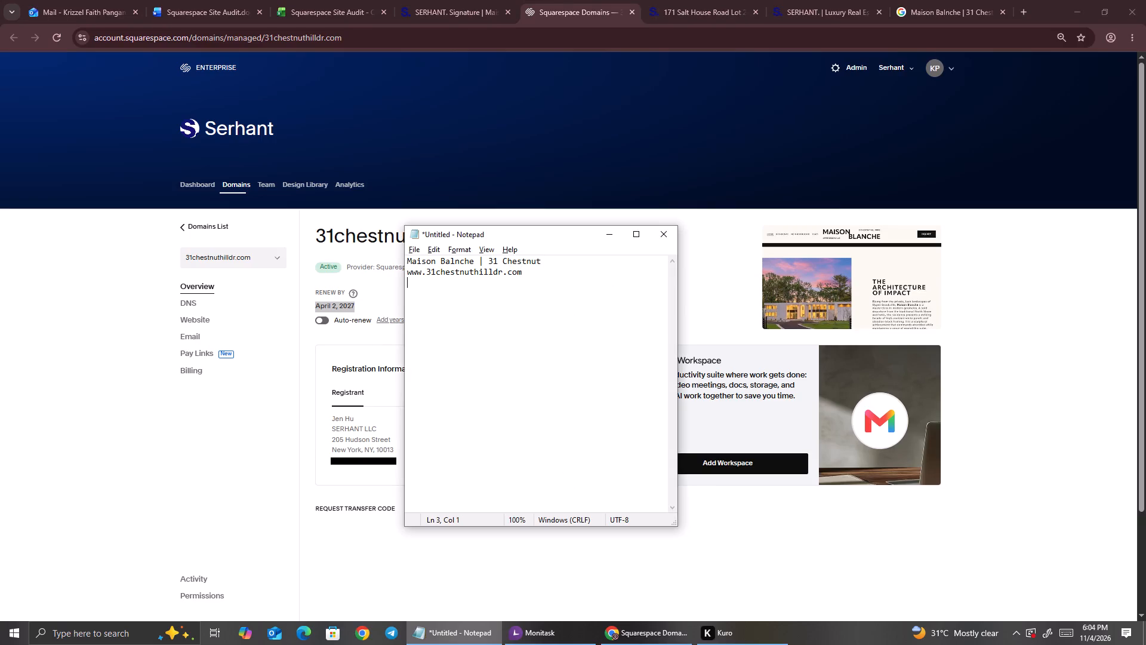
key(ctrl+v)
key(alt+Tab)
click(632, 13)
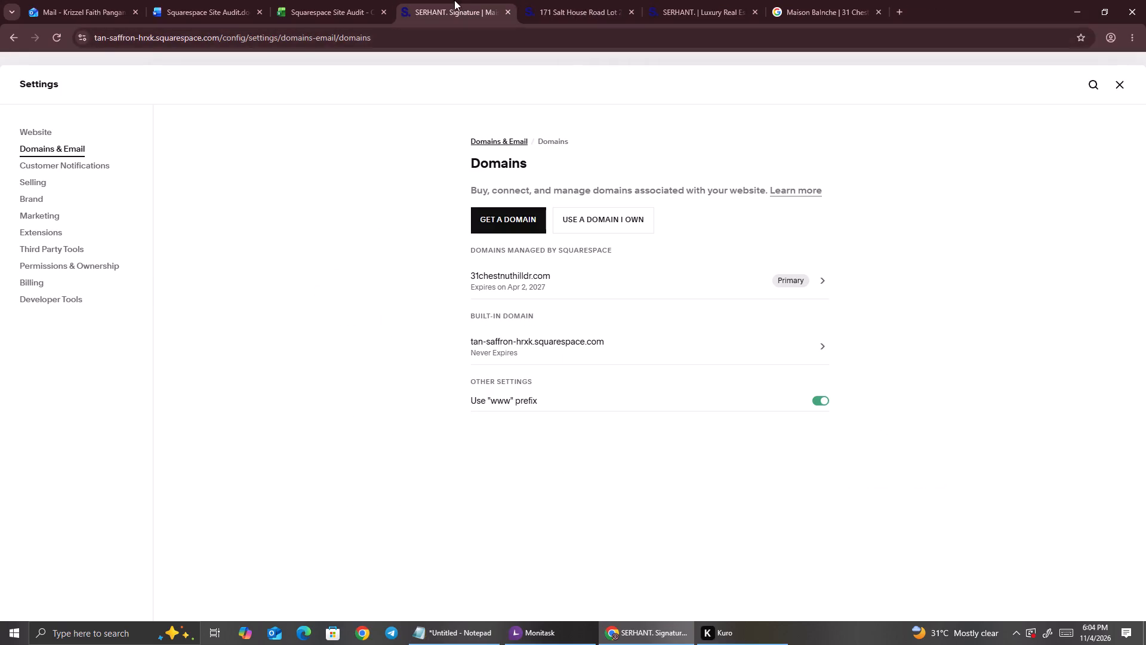
Copy the invoice date April 2, 2026 from the site's billing invoices into Notepad above the renewal date.
click(35, 281)
click(632, 342)
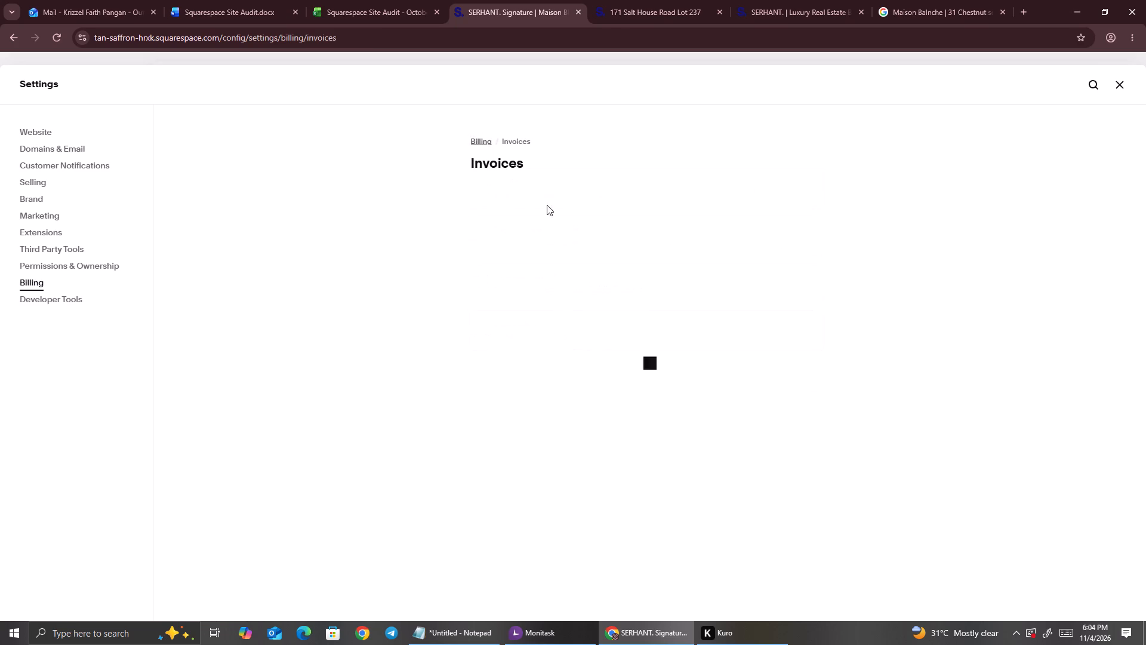
drag(468, 242, 563, 239)
key(ctrl+c)
key(alt+Tab)
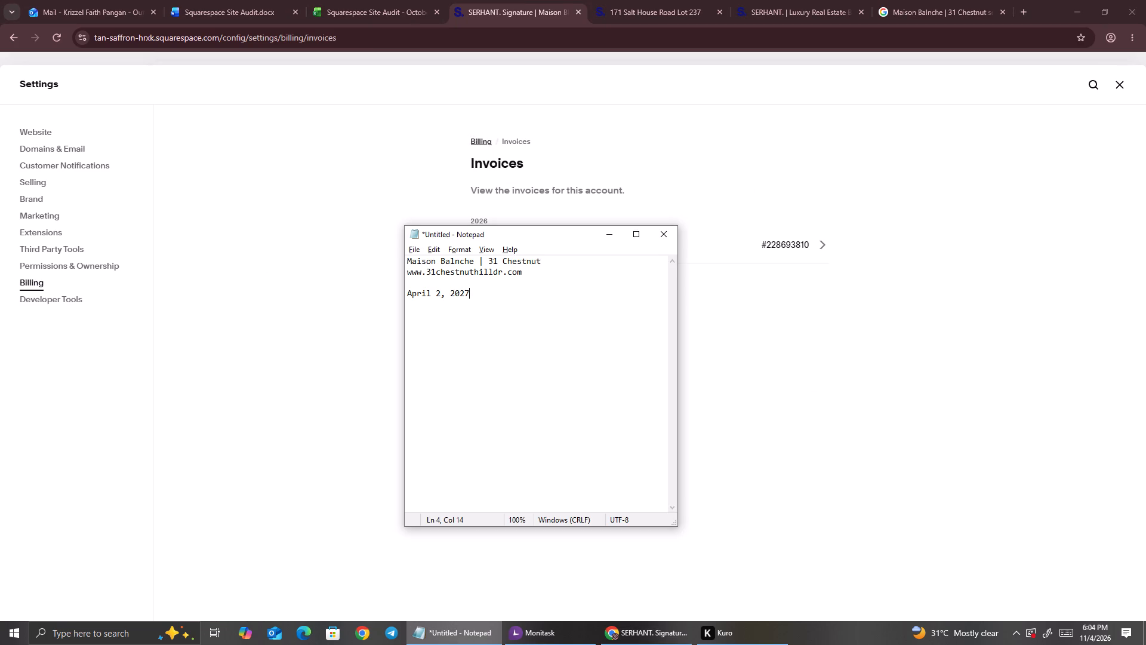
click(445, 285)
key(Return)
key(Return)
key(ctrl+v)
Leave the site settings and view the Maison Blanche home page.
click(234, 366)
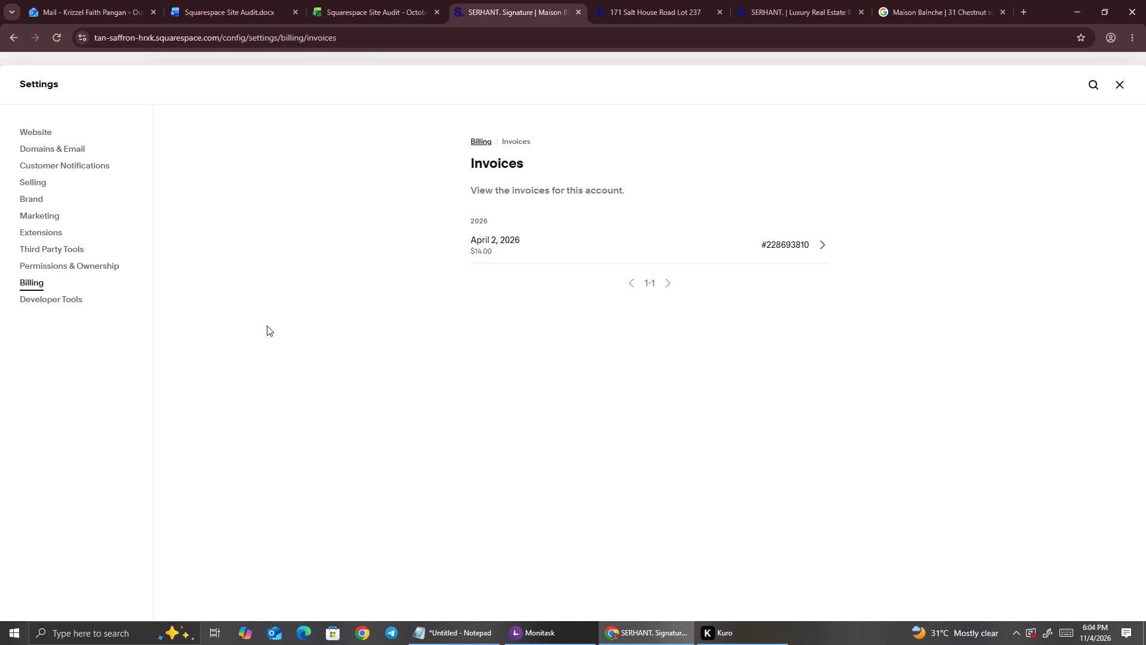
click(642, 0)
click(558, 0)
click(516, 361)
click(54, 150)
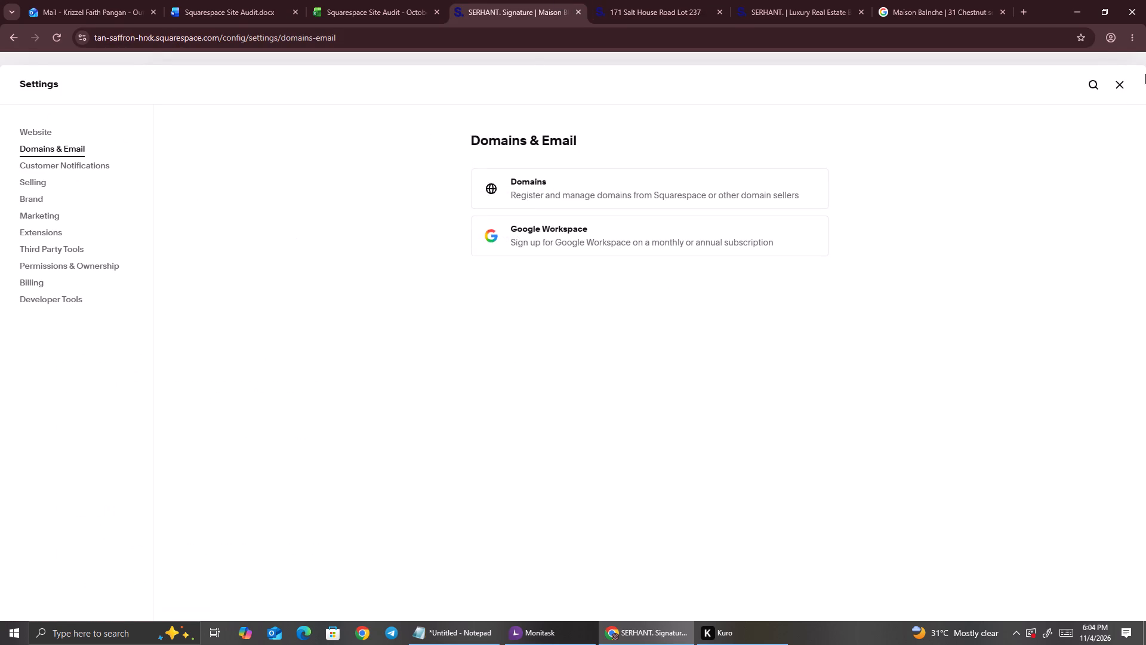
click(1114, 77)
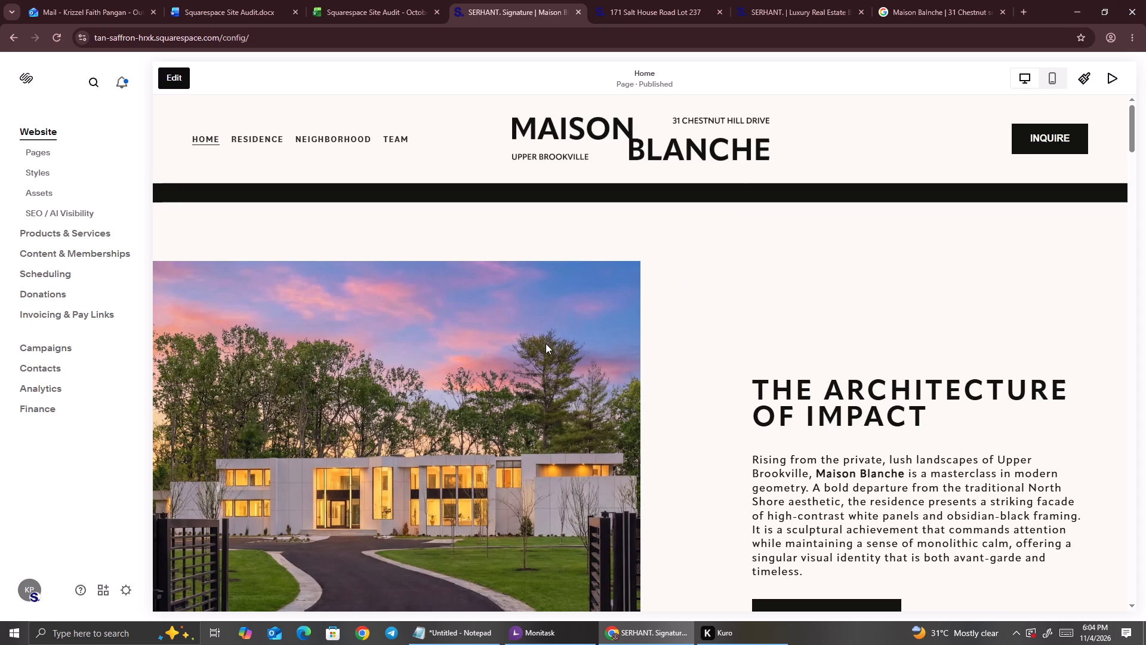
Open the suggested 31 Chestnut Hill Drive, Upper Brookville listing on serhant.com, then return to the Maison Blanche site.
key(alt+Tab)
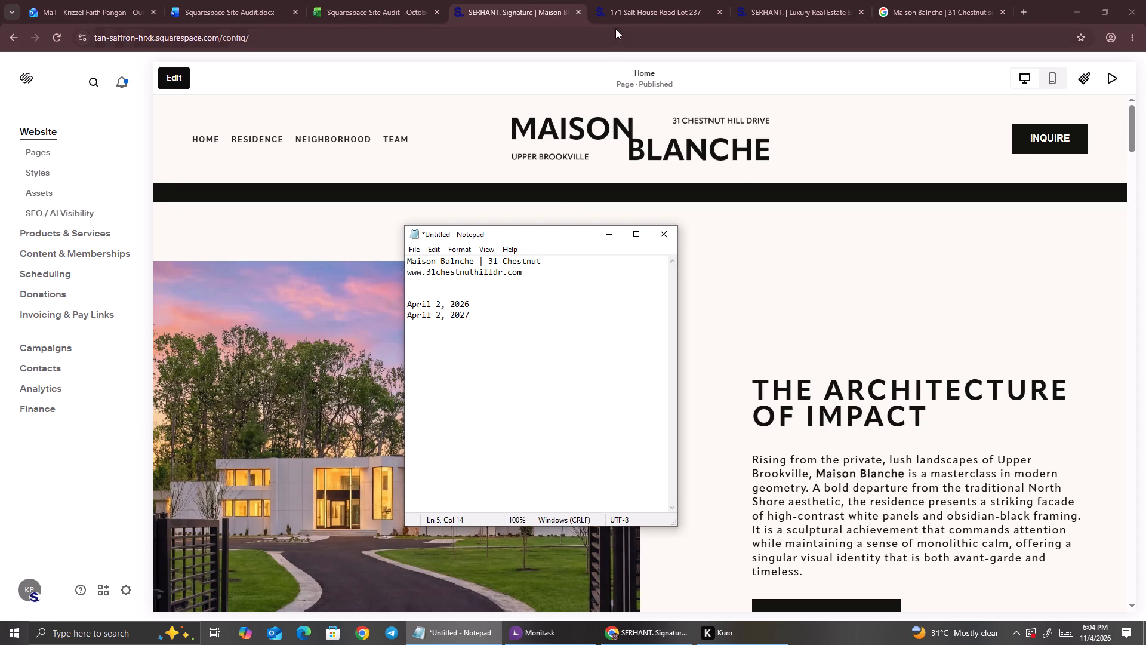
click(650, 0)
key(alt+Tab)
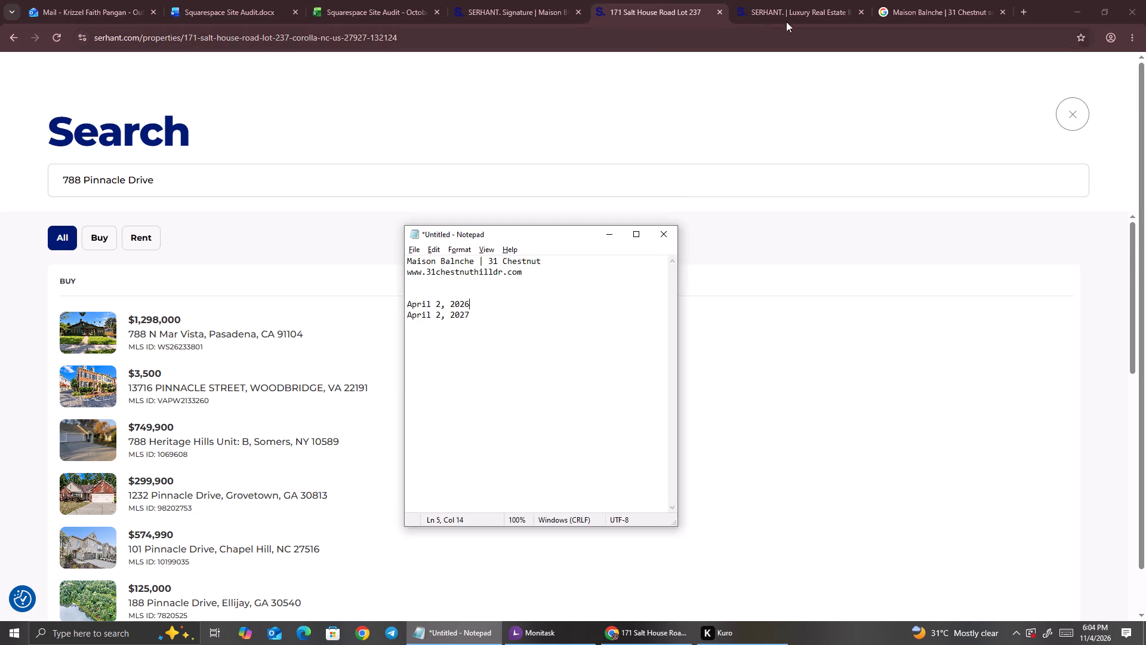
click(790, 4)
click(411, 514)
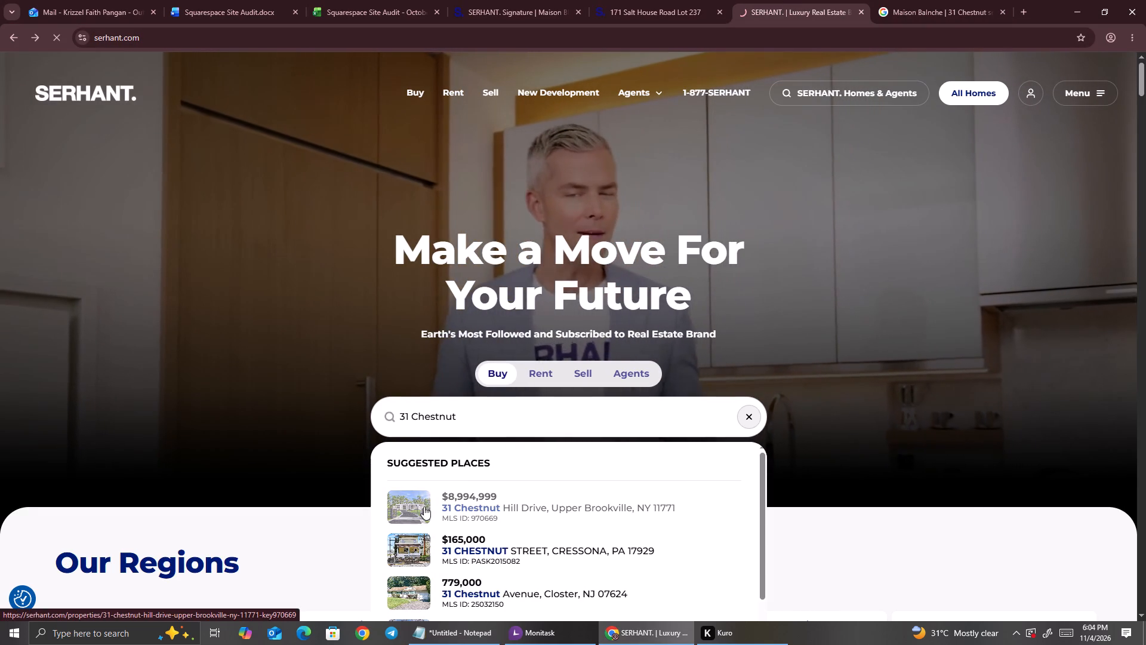
click(537, 0)
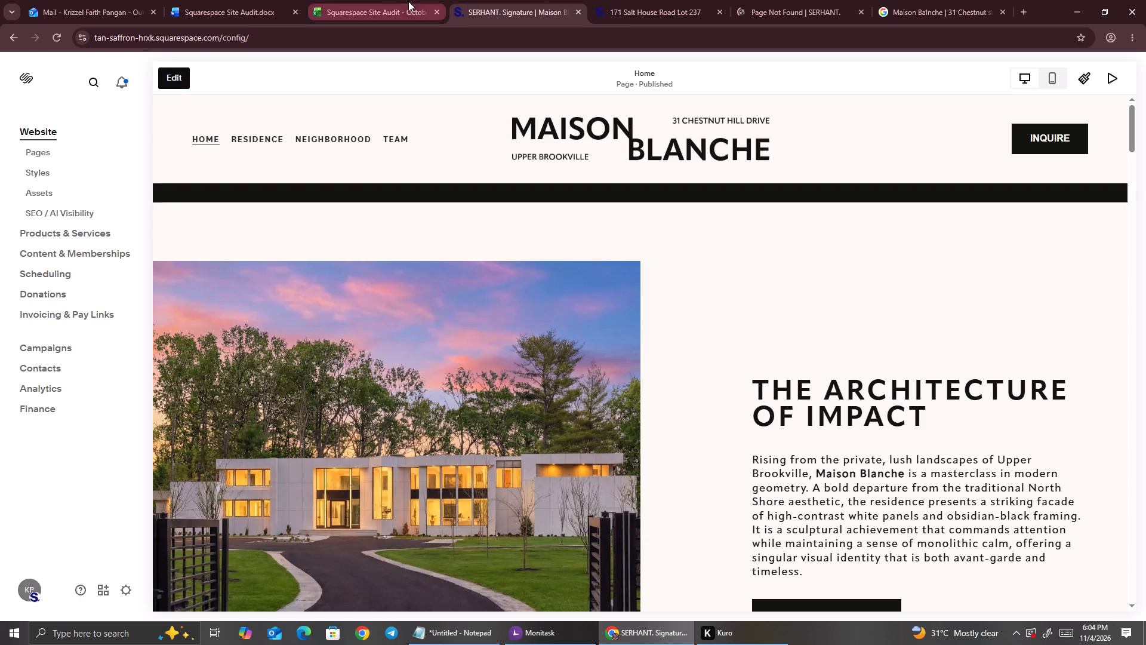
Copy the site name Maison Balnche | 31 Chestnut from Notepad into column A of row 423 in the audit spreadsheet.
click(399, 0)
click(506, 0)
click(411, 0)
key(alt+Tab)
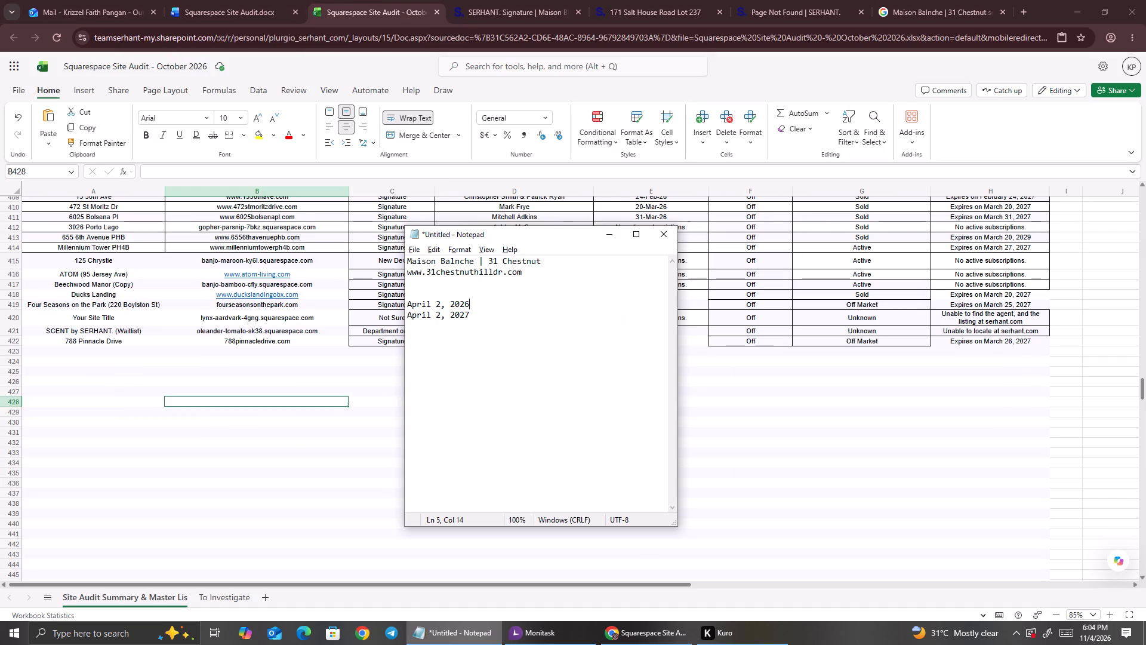
drag(548, 257, 335, 266)
key(ctrl+c)
click(115, 350)
key(ctrl+v)
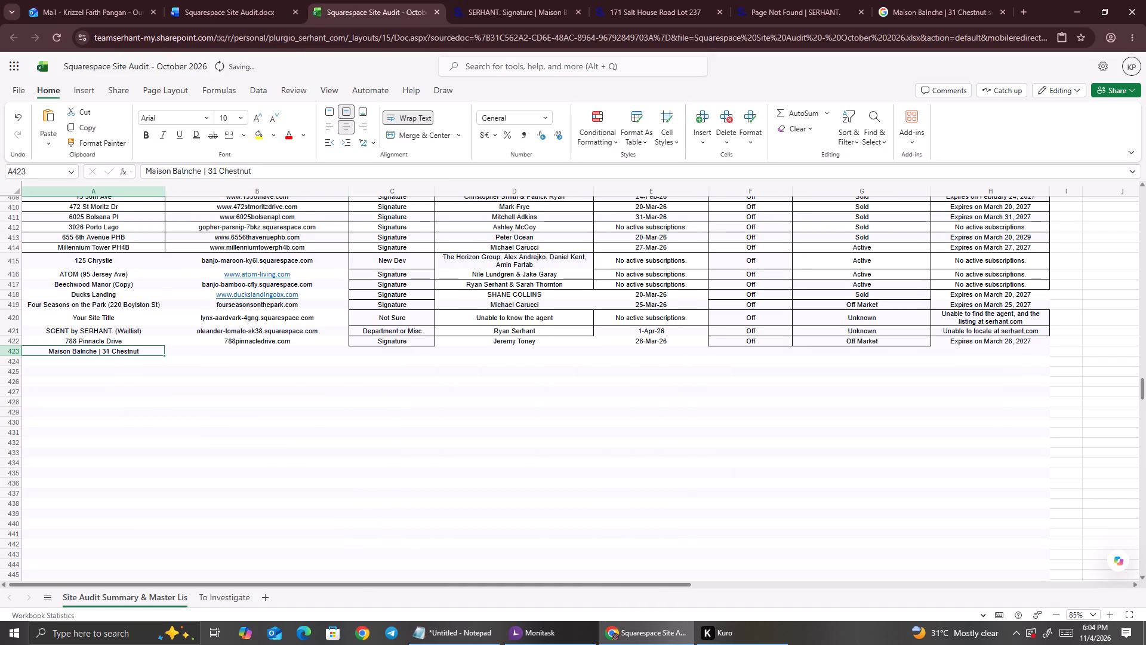
key(alt+Tab)
drag(539, 274, 388, 272)
key(ctrl+c)
click(255, 347)
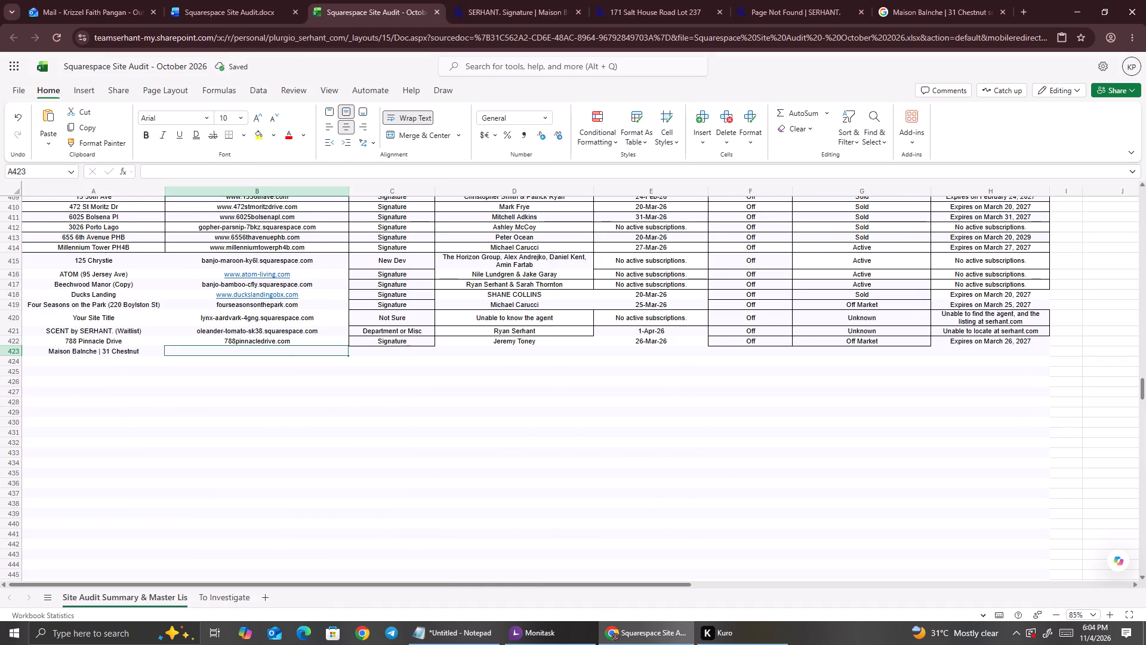
key(ctrl+v)
key(alt+Tab)
key(alt+Tab)
click(406, 334)
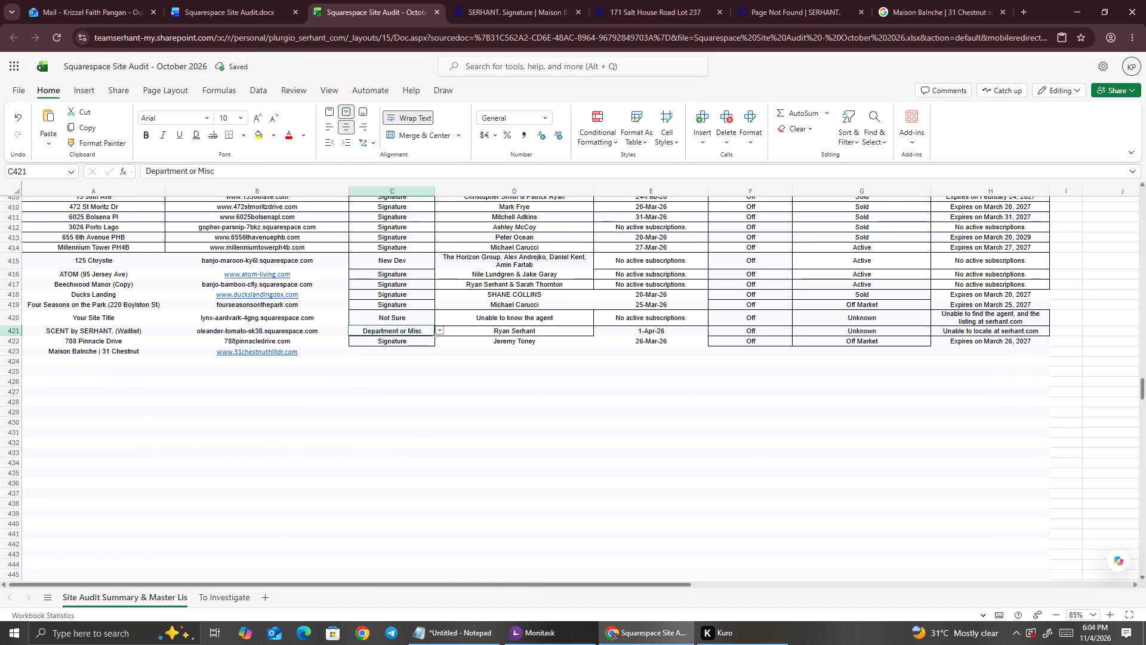
click(404, 344)
key(ctrl+c)
click(401, 350)
key(ctrl+v)
Copy the invoice date April 2, 2026 from Notepad into column E of row 423 in the audit spreadsheet.
key(alt+Tab)
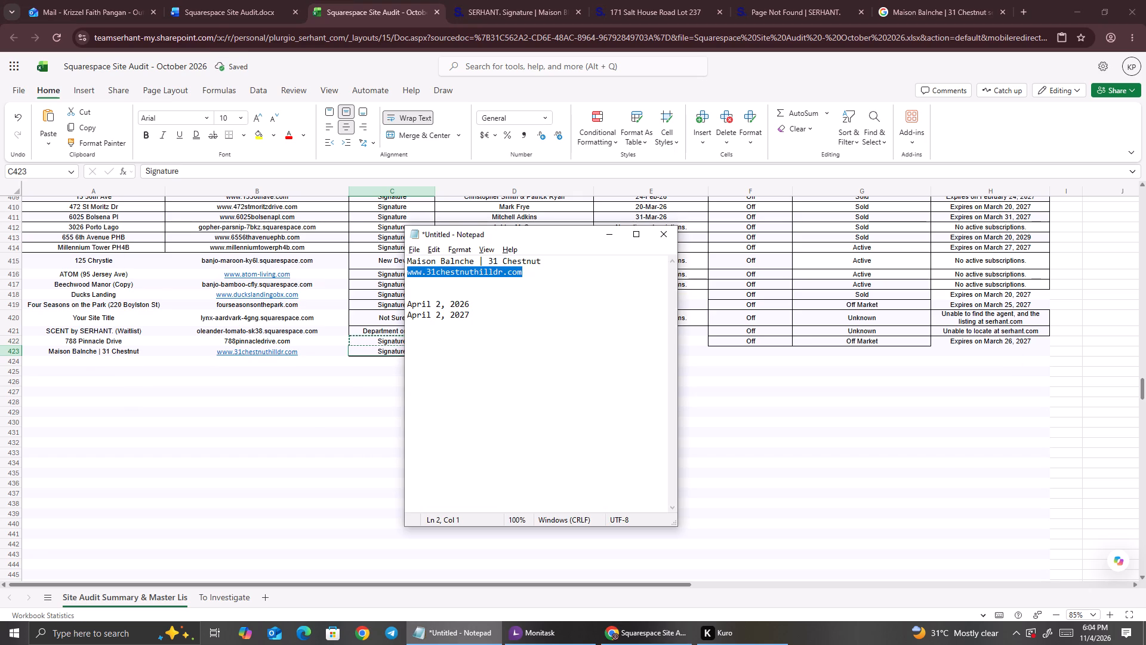
drag(489, 306, 404, 308)
key(ctrl+c)
click(386, 396)
click(667, 351)
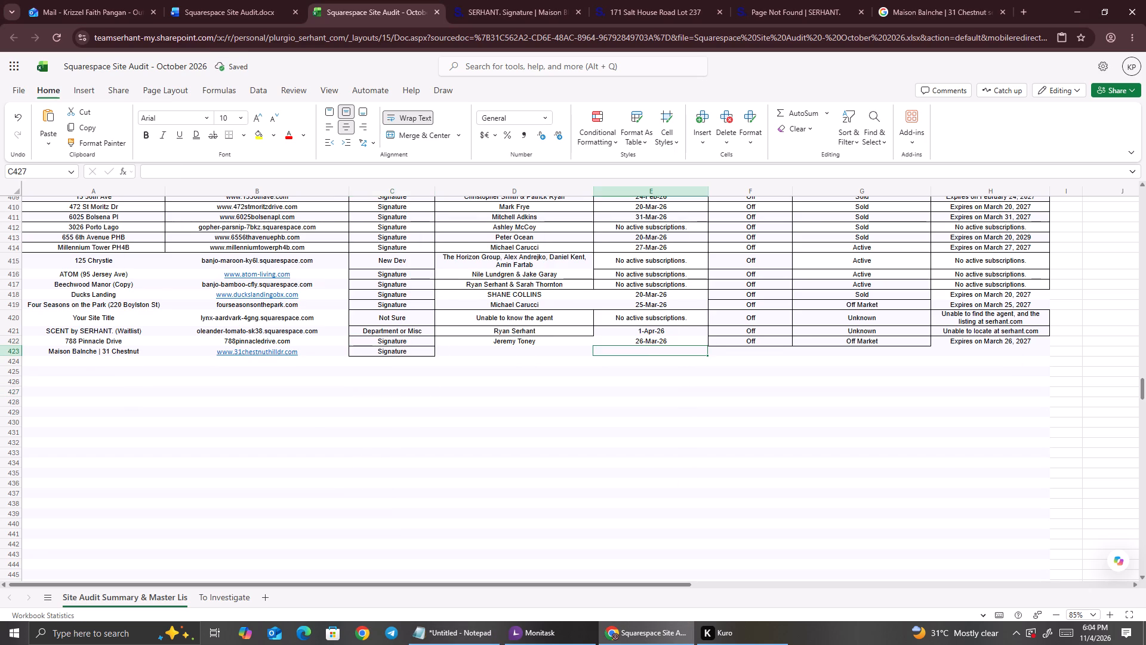
key(ctrl+v)
Prefix the April 2, 2027 date in Notepad with "Expires on" and copy the full line for the audit spreadsheet.
key(alt+Tab)
click(427, 322)
key(Left)
key(Left)
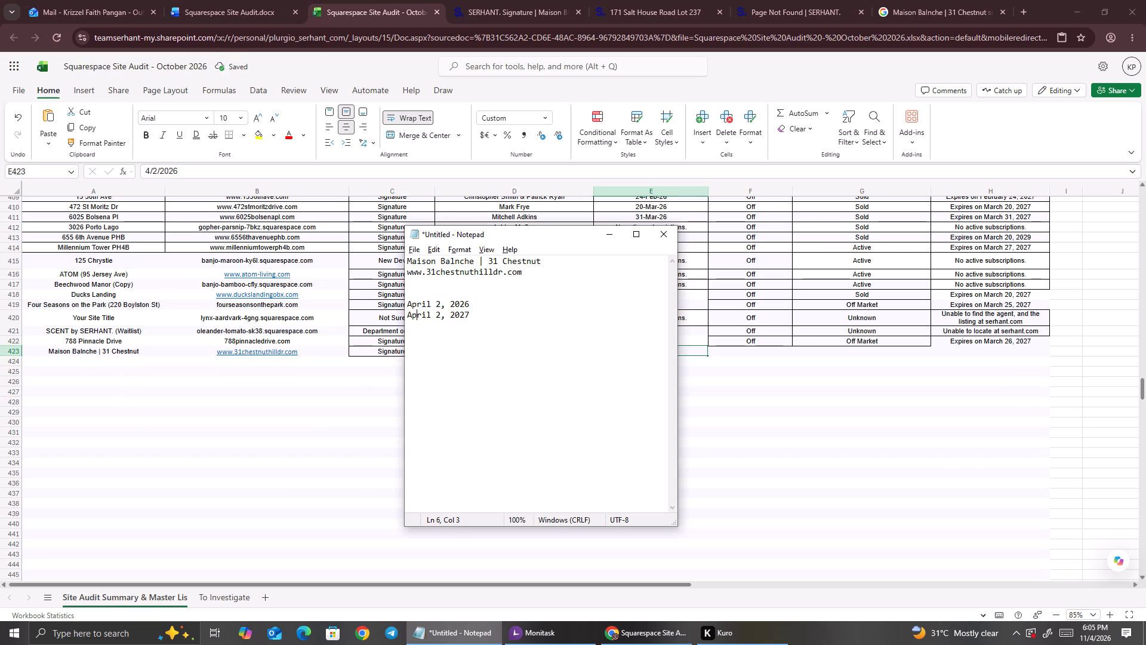
key(Left)
key(Left)
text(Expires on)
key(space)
drag(522, 313, 451, 324)
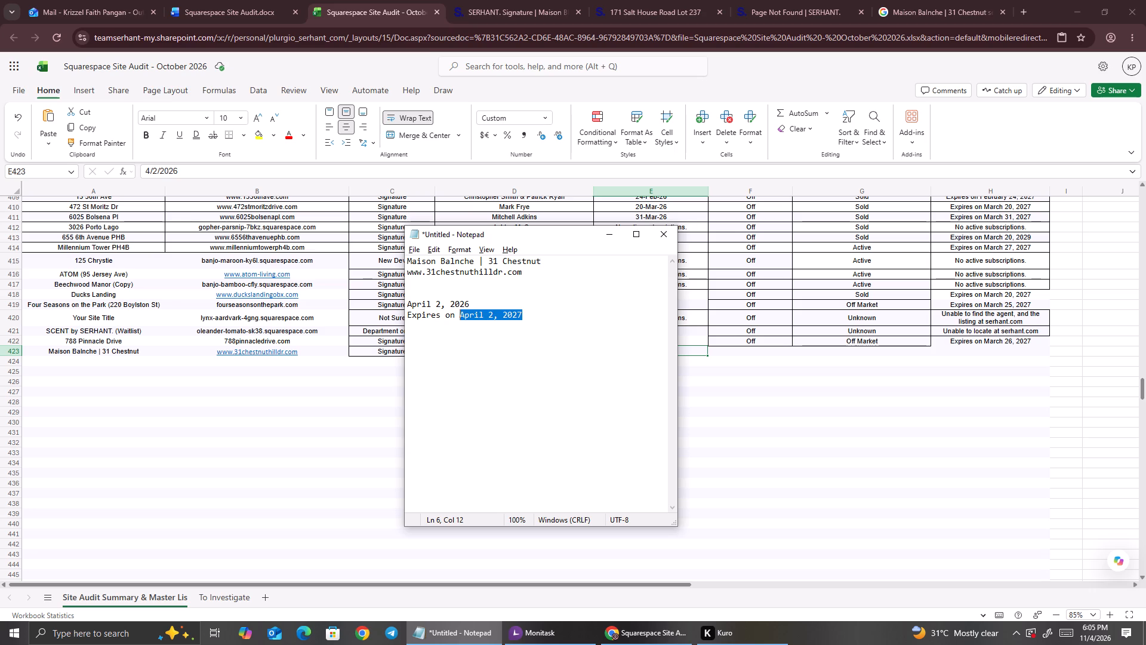
drag(451, 324, 394, 322)
key(ctrl+c)
click(330, 425)
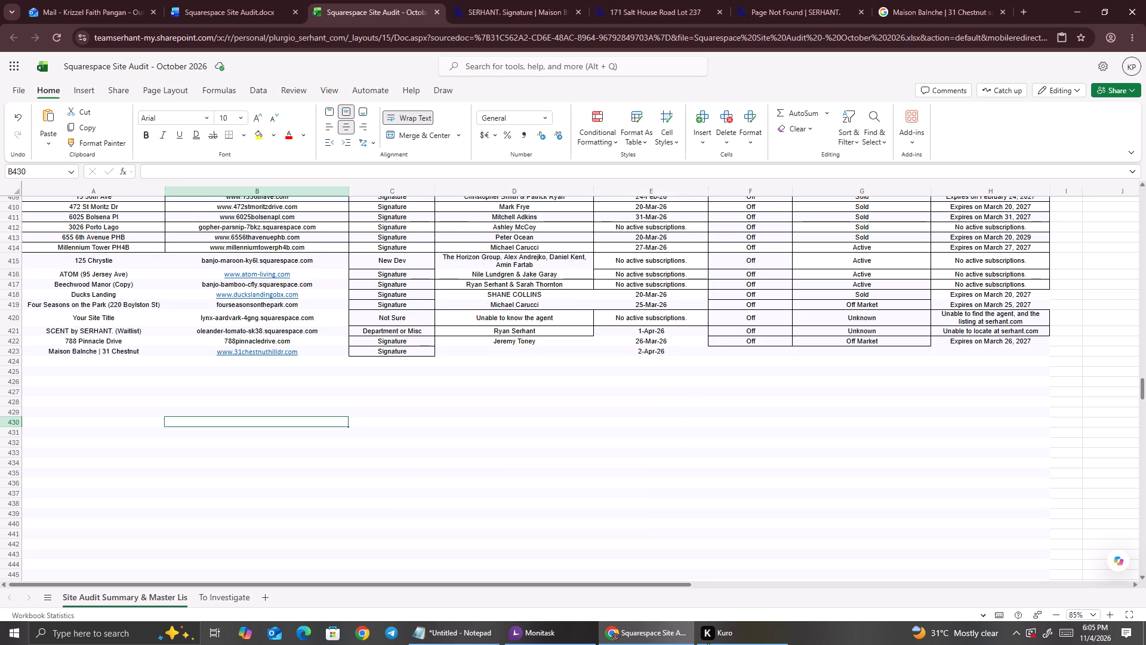
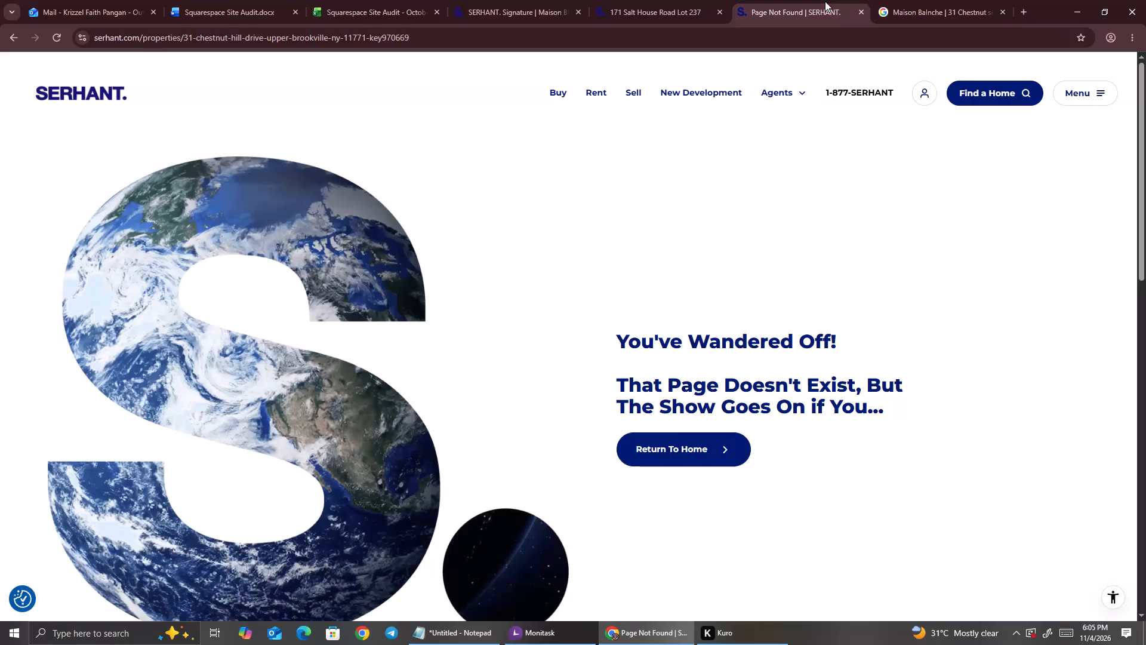
click(3, 33)
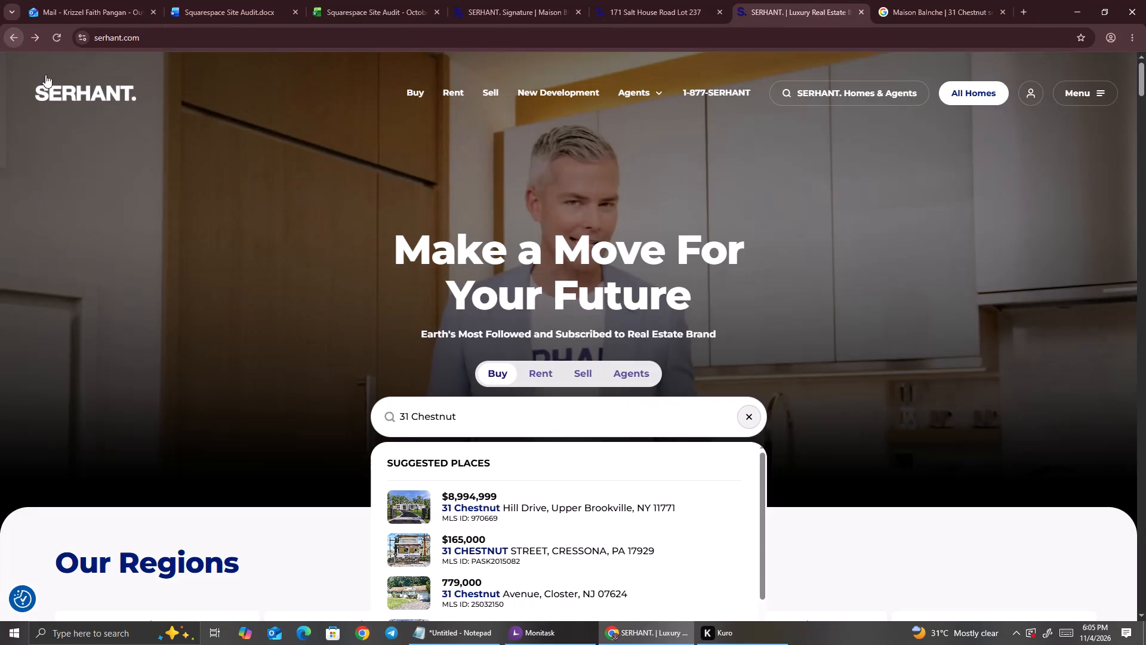
click(411, 0)
drag(898, 377, 898, 370)
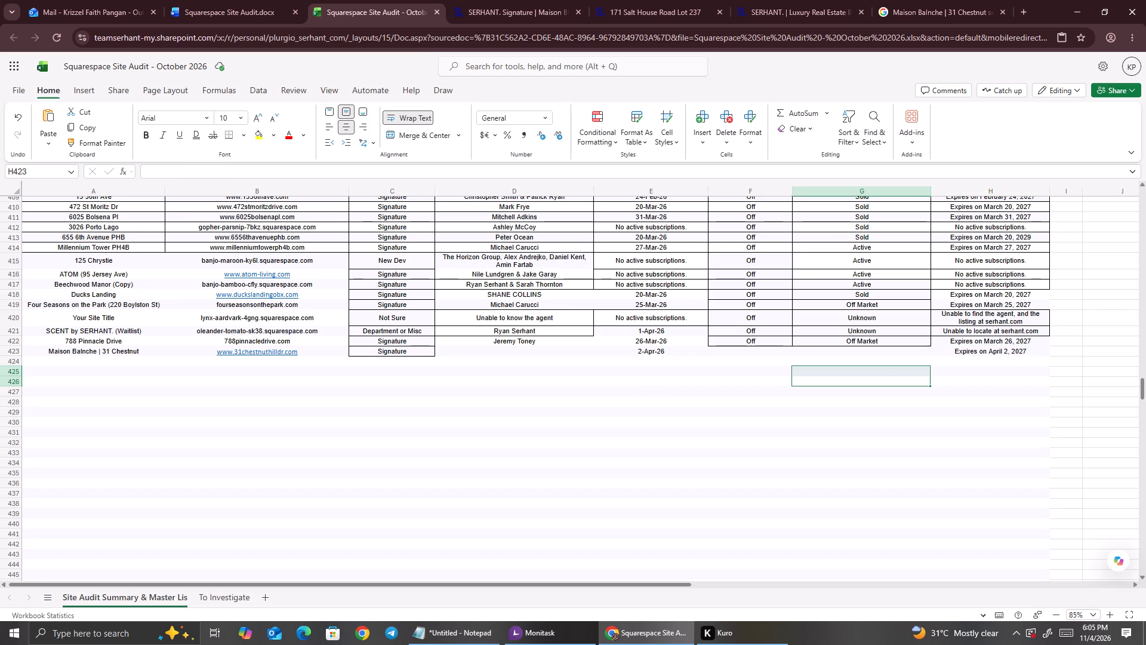
click(889, 341)
key(ctrl+c)
click(888, 351)
key(ctrl+v)
click(778, 342)
key(ctrl+c)
click(768, 351)
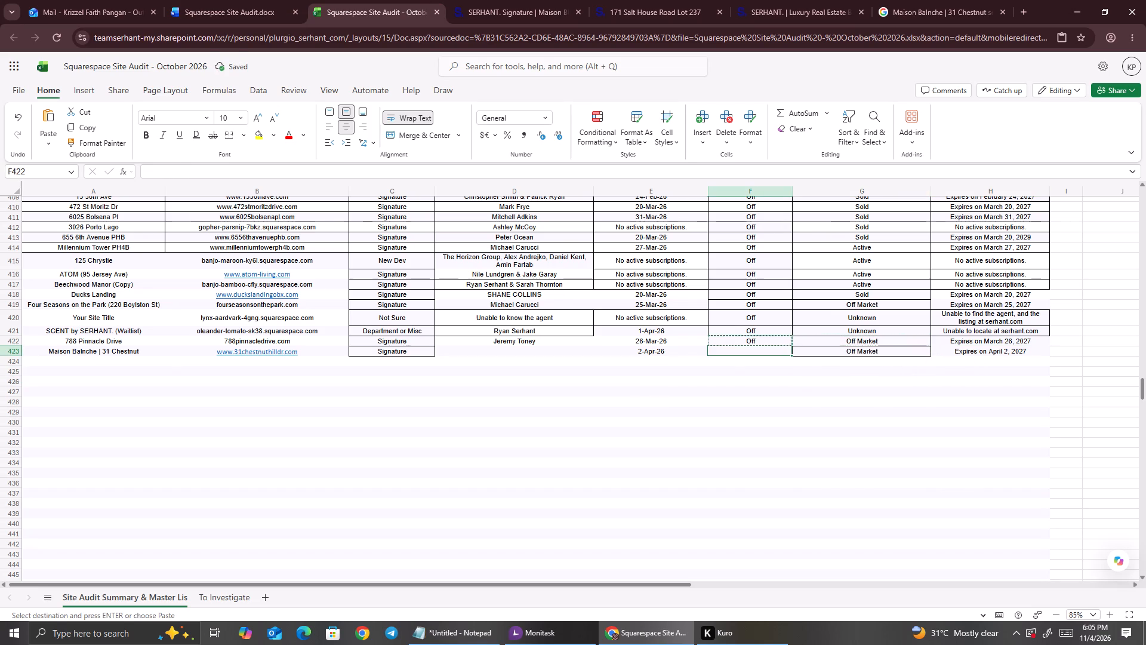
key(ctrl+v)
click(763, 454)
Copy the salesperson's name from the footer of the Maison Blanche Squarespace site for row 423 of the audit spreadsheet.
click(519, 0)
scroll(480, 425, down, 2)
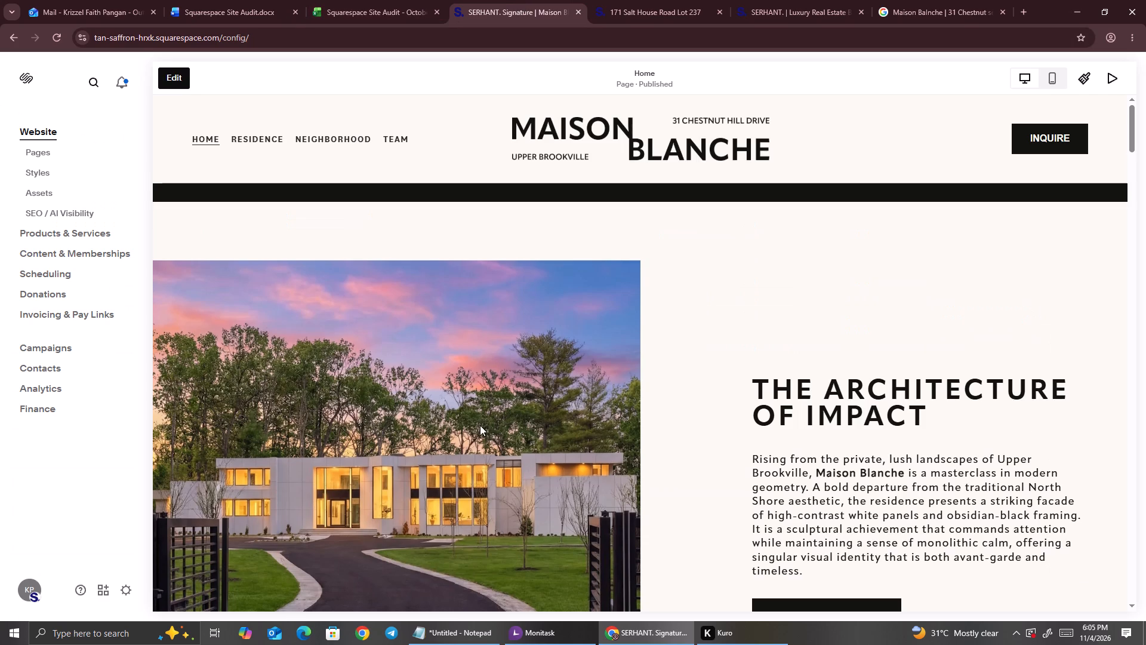
scroll(480, 425, down, 8)
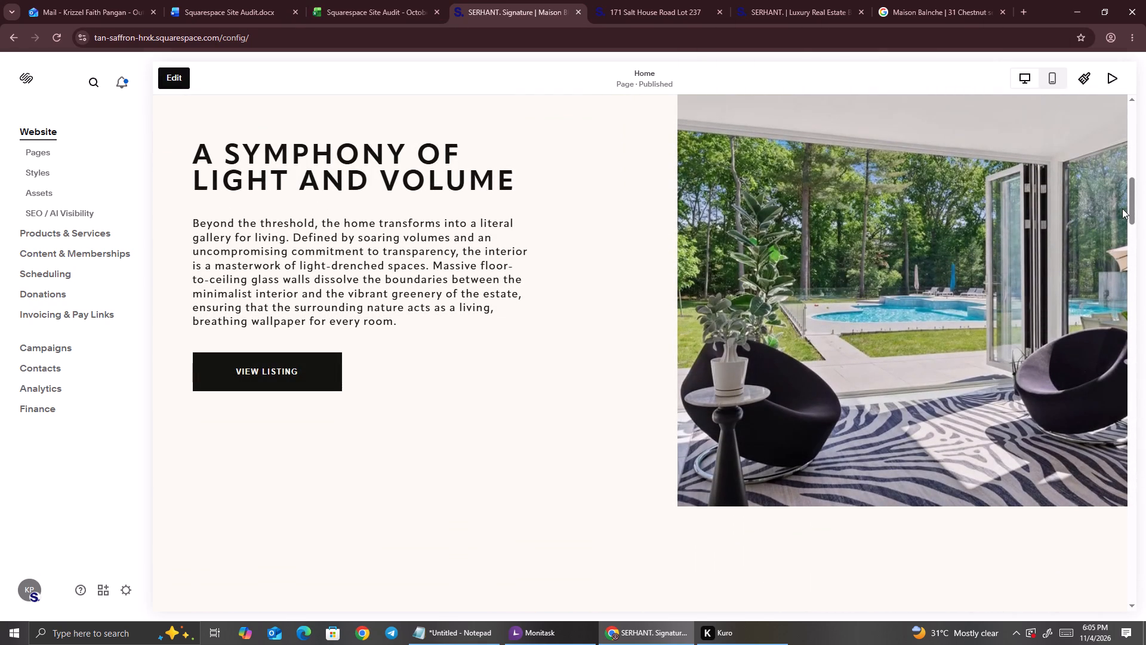
drag(1135, 204, 1106, 644)
scroll(638, 523, down, 7)
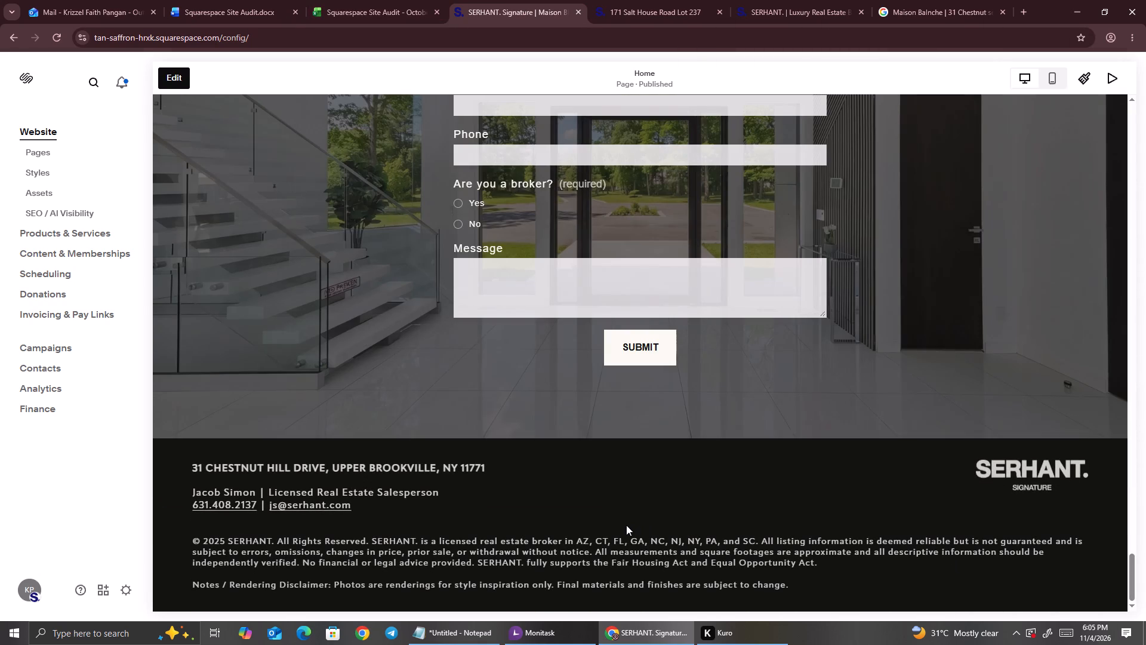
scroll(626, 525, down, 1)
drag(188, 490, 268, 489)
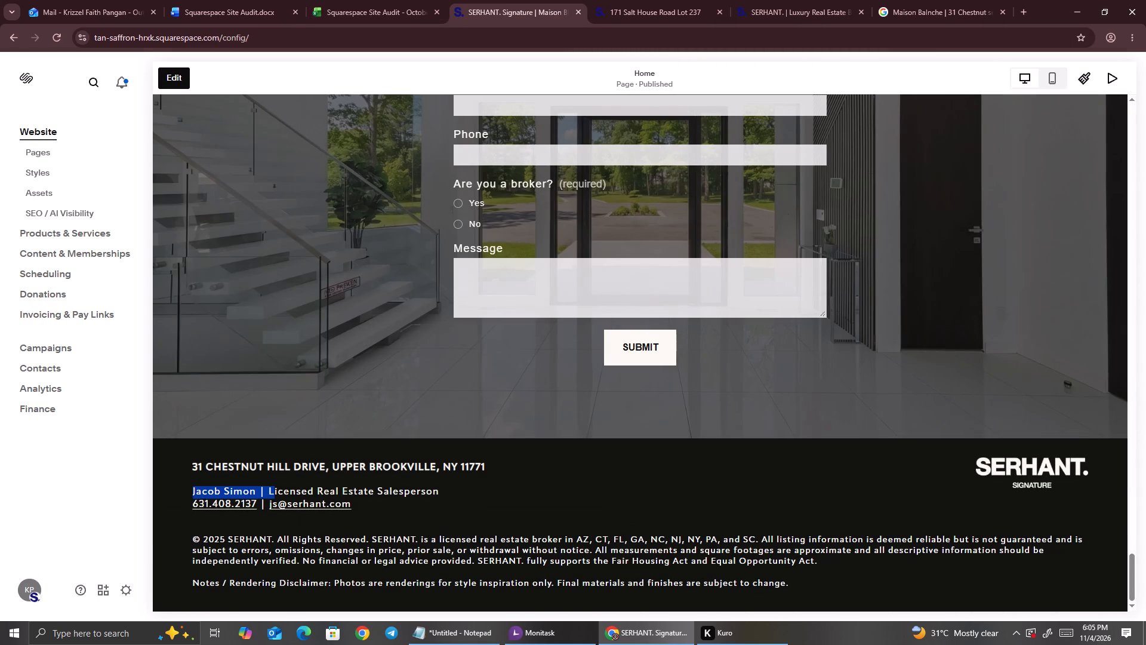
drag(268, 489, 254, 489)
key(ctrl+c)
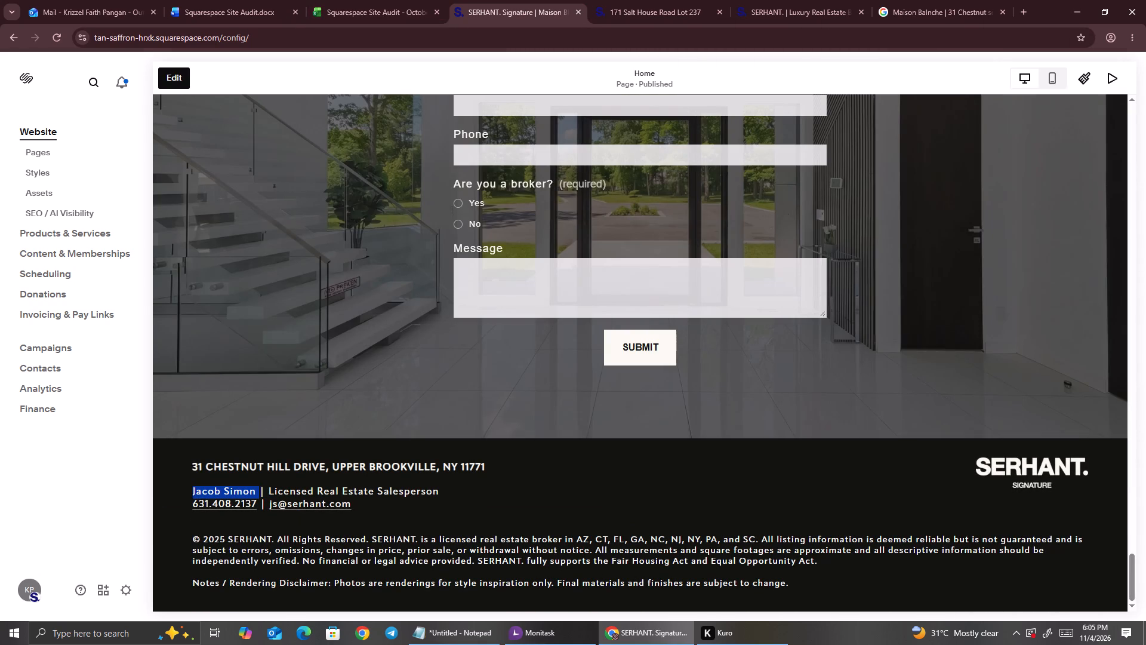
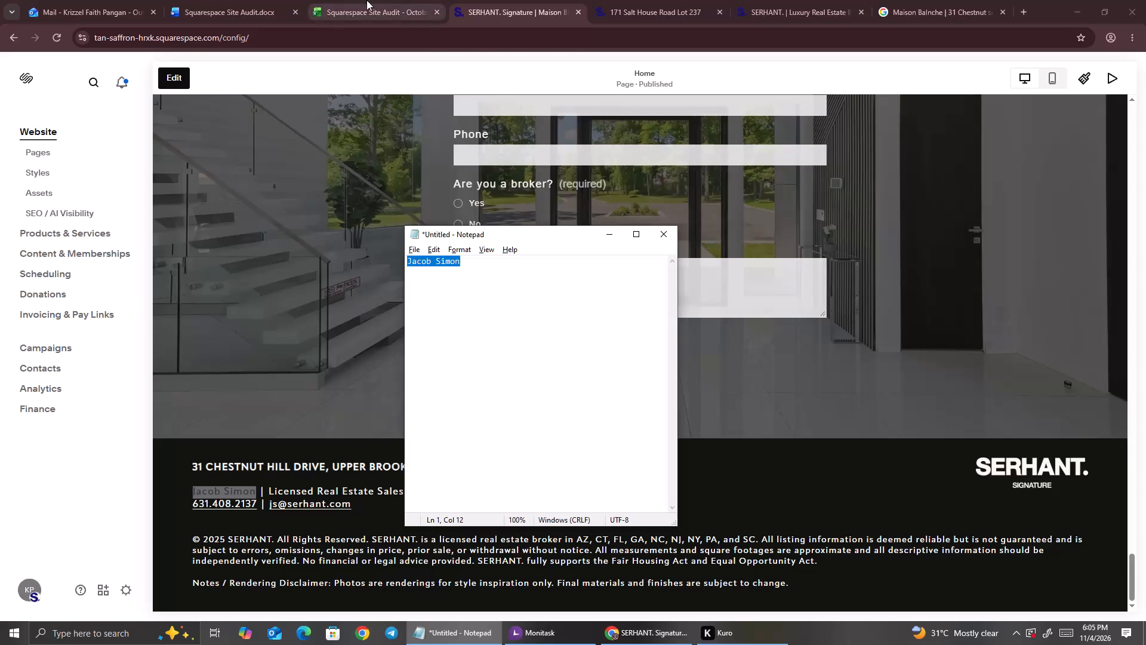
Paste the copied salesperson's name into column D of row 423, Maison Balnche | 31 Chestnut, in the audit spreadsheet.
click(366, 0)
click(504, 369)
click(507, 355)
key(ctrl+v)
click(451, 432)
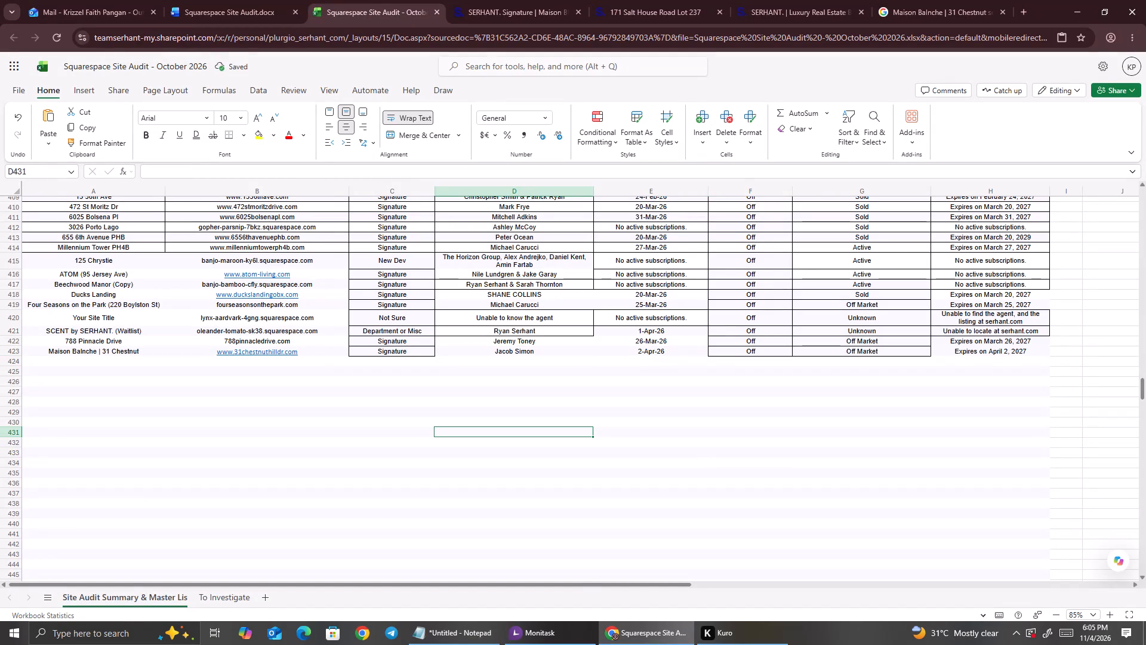
Clear all the text from the untitled Notepad note.
key(alt+Tab)
key(alt+Tab)
key(alt+Tab)
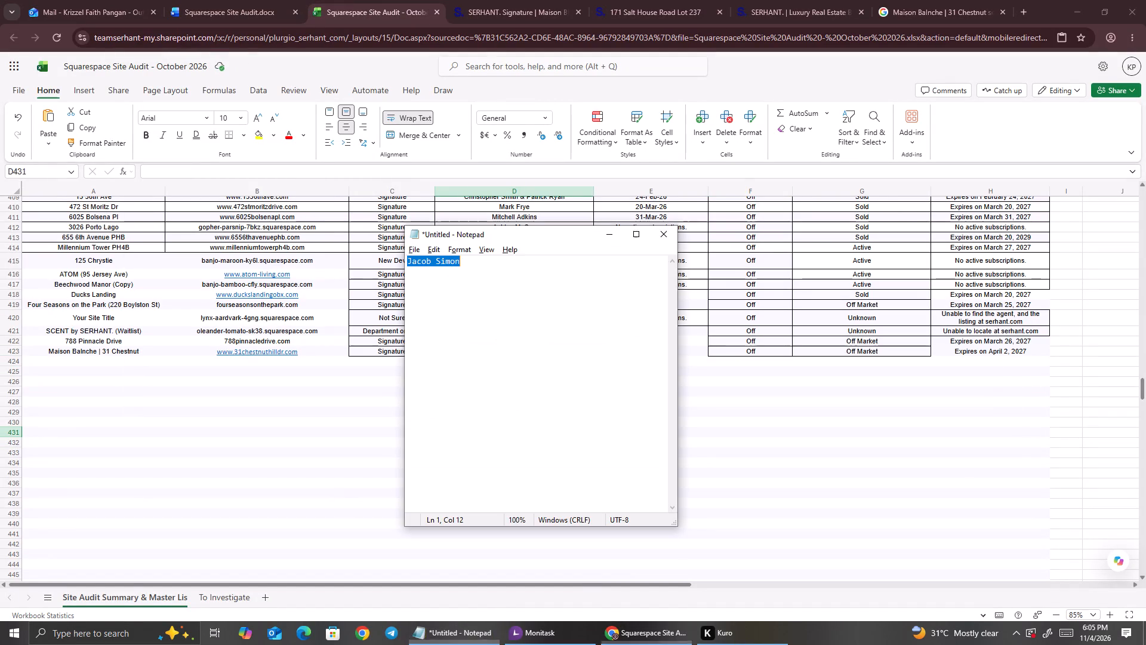
key(ctrl+a)
key(BackSpace)
click(303, 442)
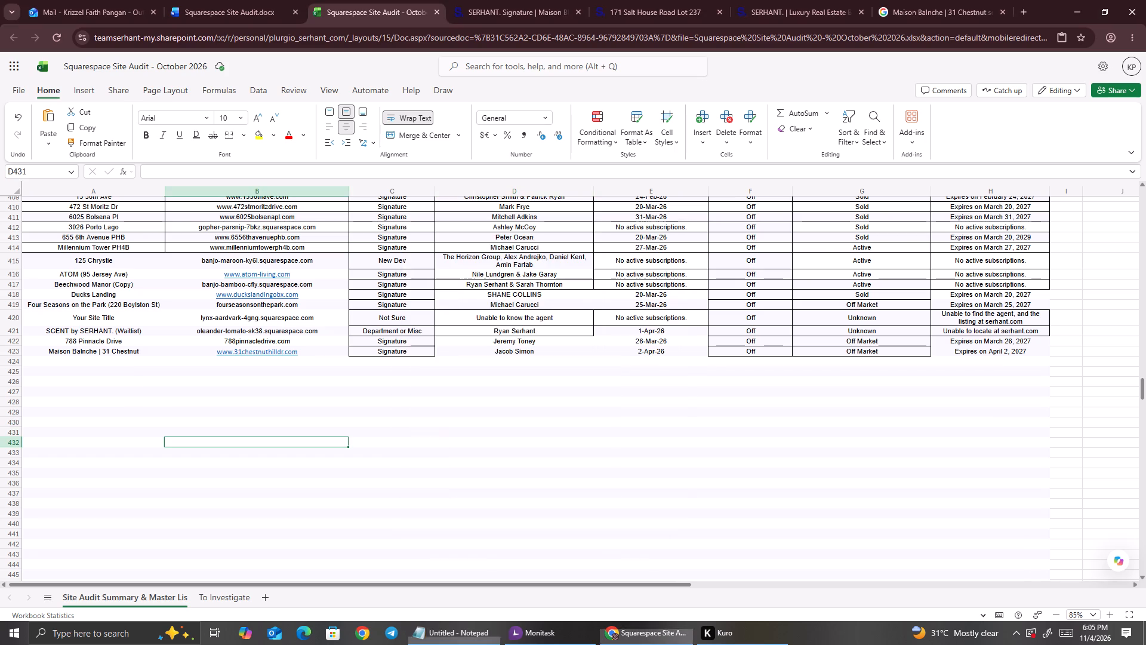
key(alt+Tab)
click(509, 0)
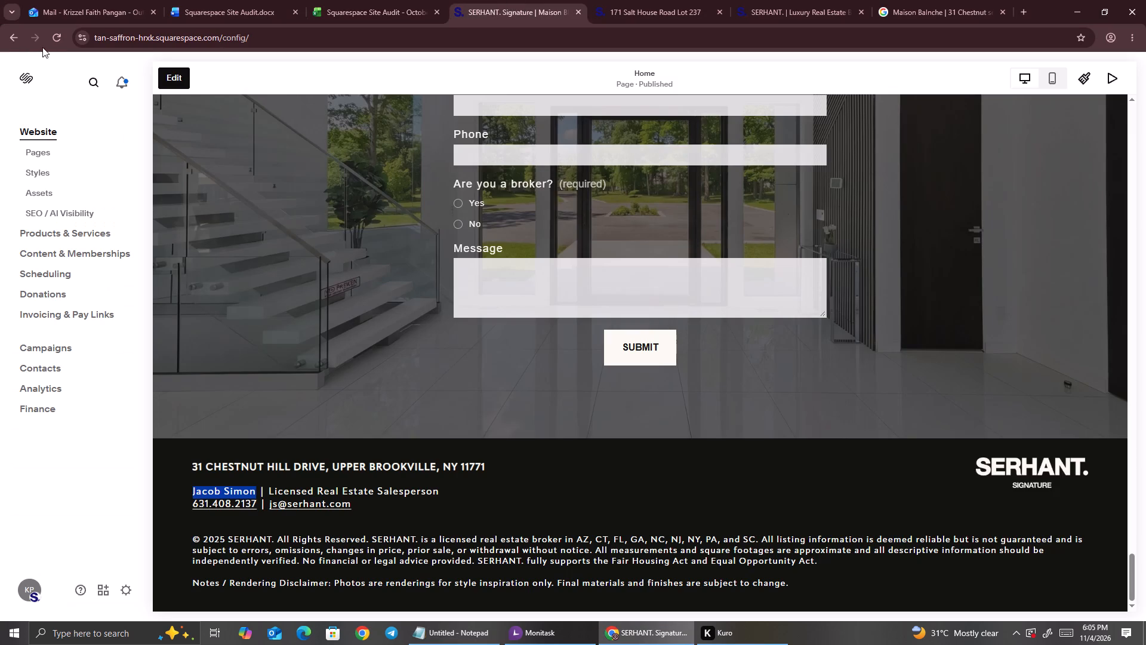
click(4, 36)
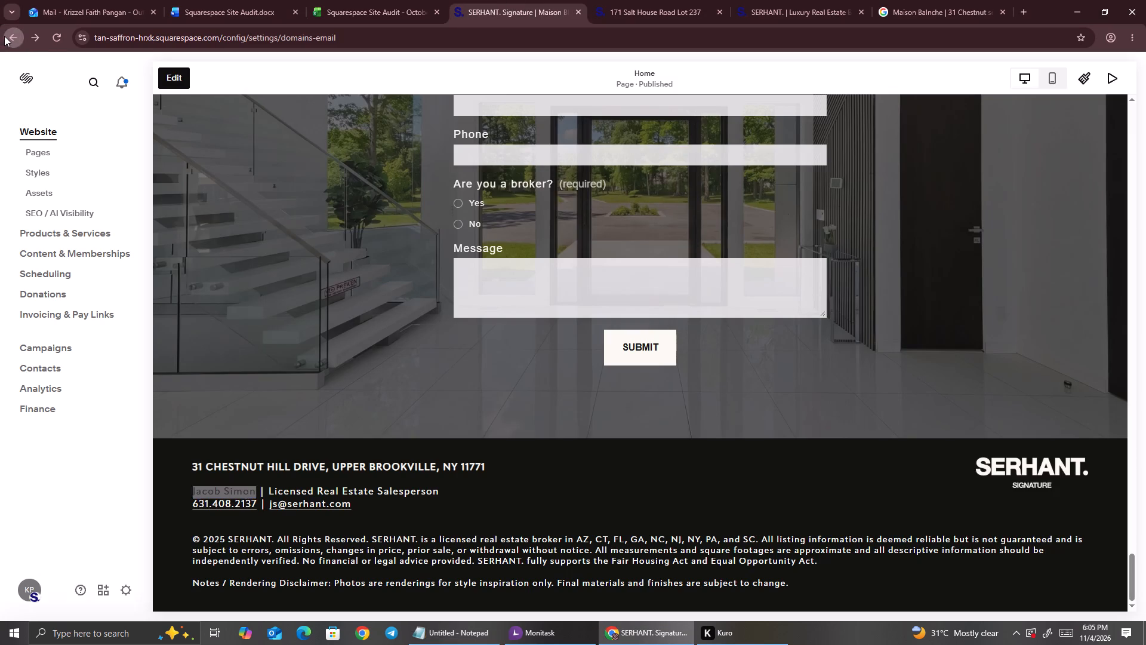
click(4, 36)
click(4, 36)
click(4, 36)
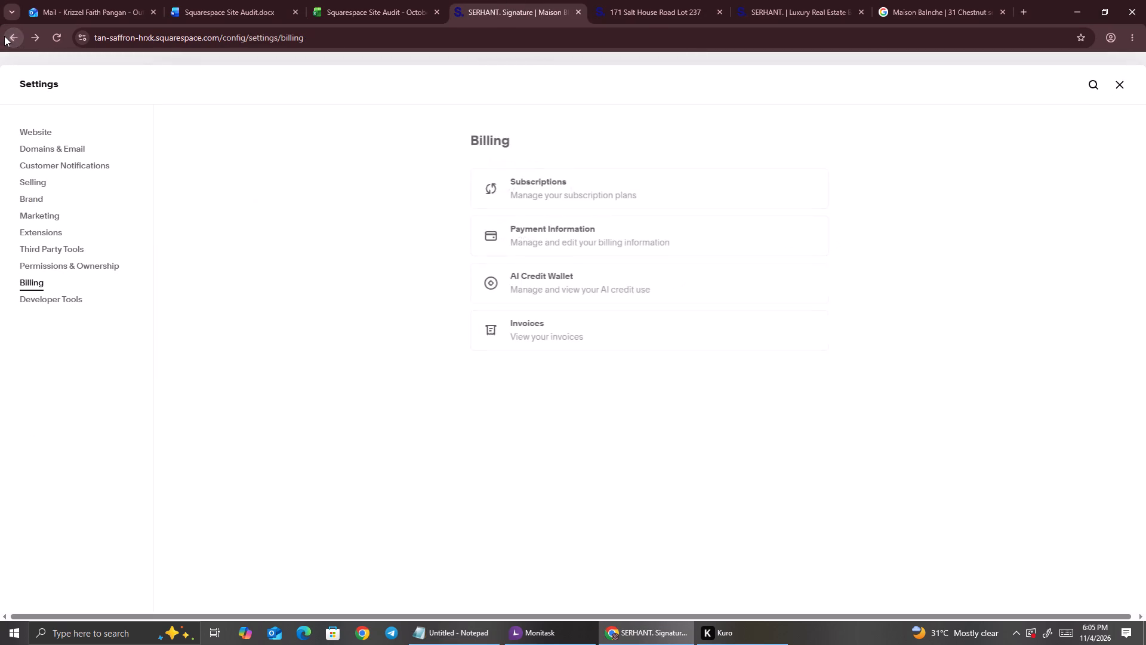
click(4, 36)
click(389, 0)
click(495, 2)
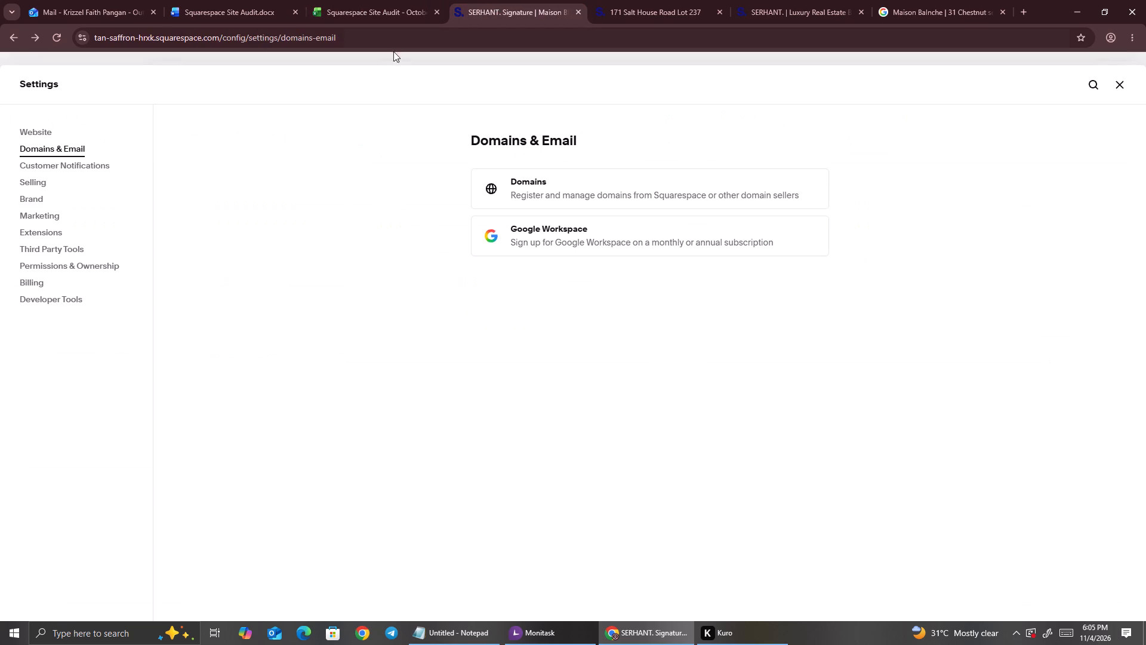
click(10, 41)
click(10, 41)
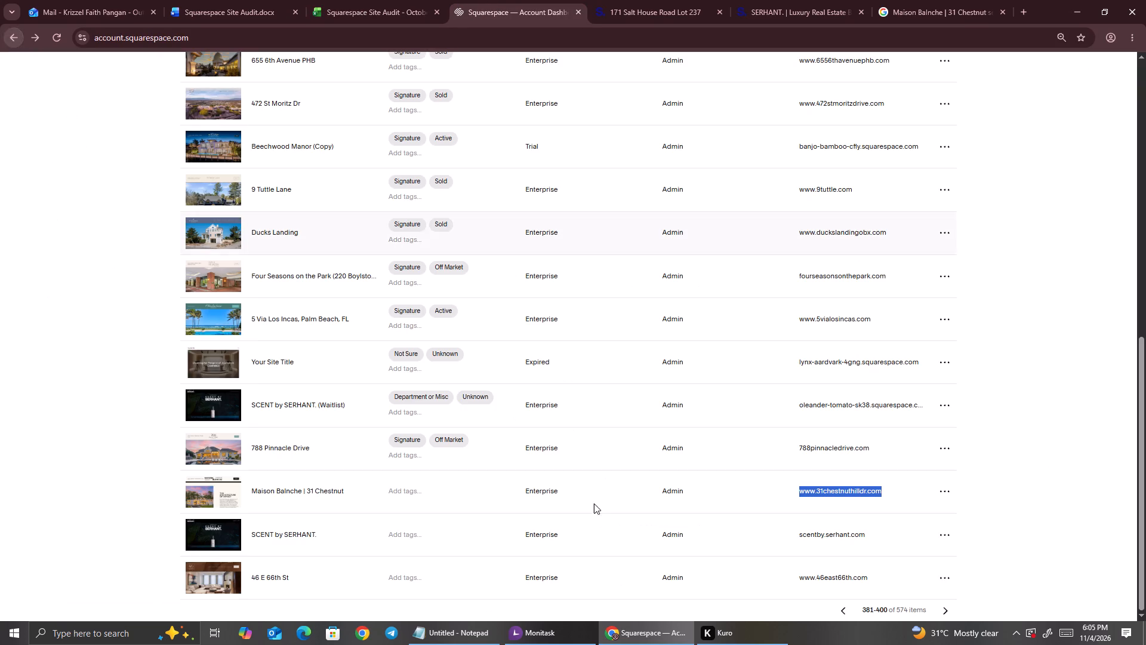
click(411, 486)
click(409, 493)
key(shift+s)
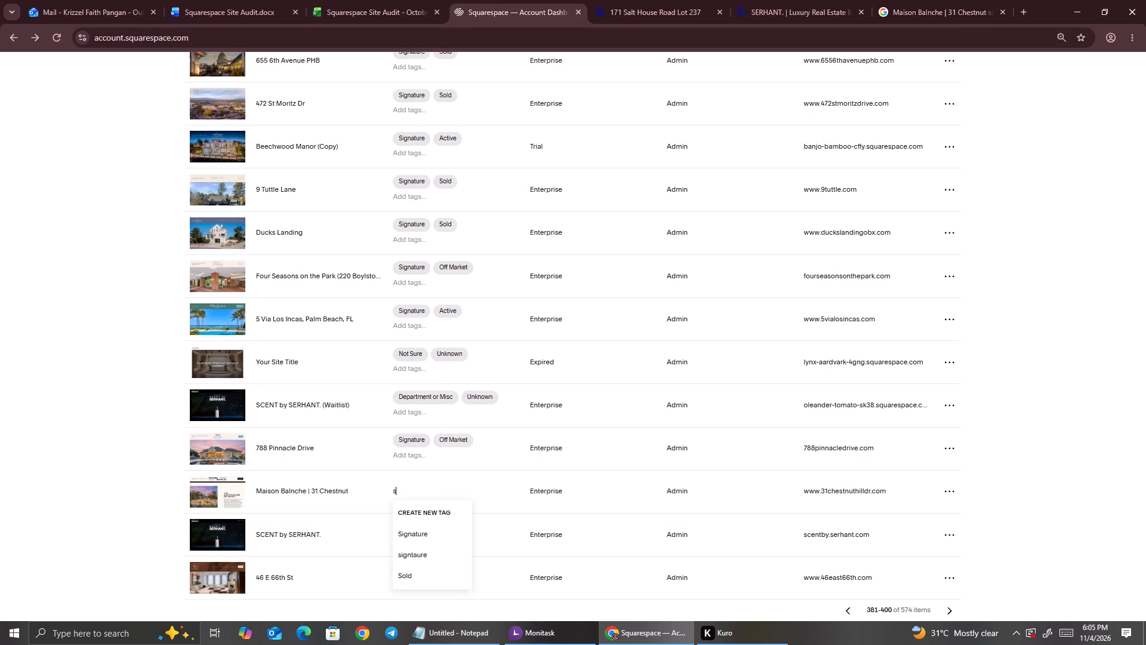
key(Down)
key(Return)
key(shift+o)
key(Down)
key(Return)
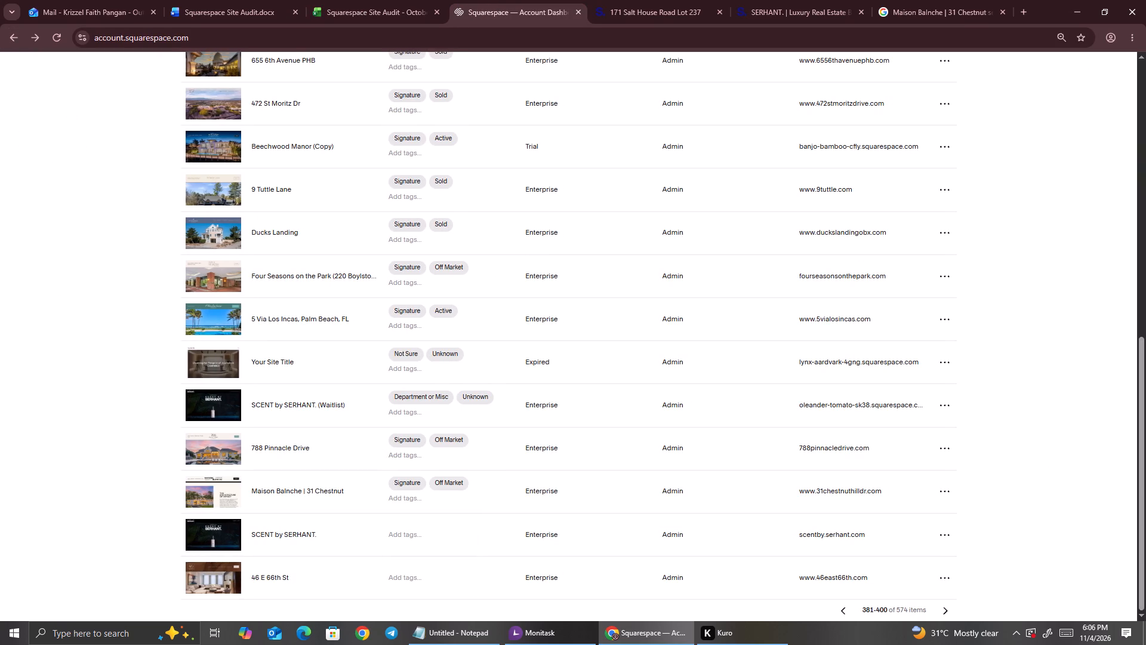
Tag the SCENT by SERHANT. site as Department or Misc and Unknown.
scroll(433, 484, down, 3)
click(331, 543)
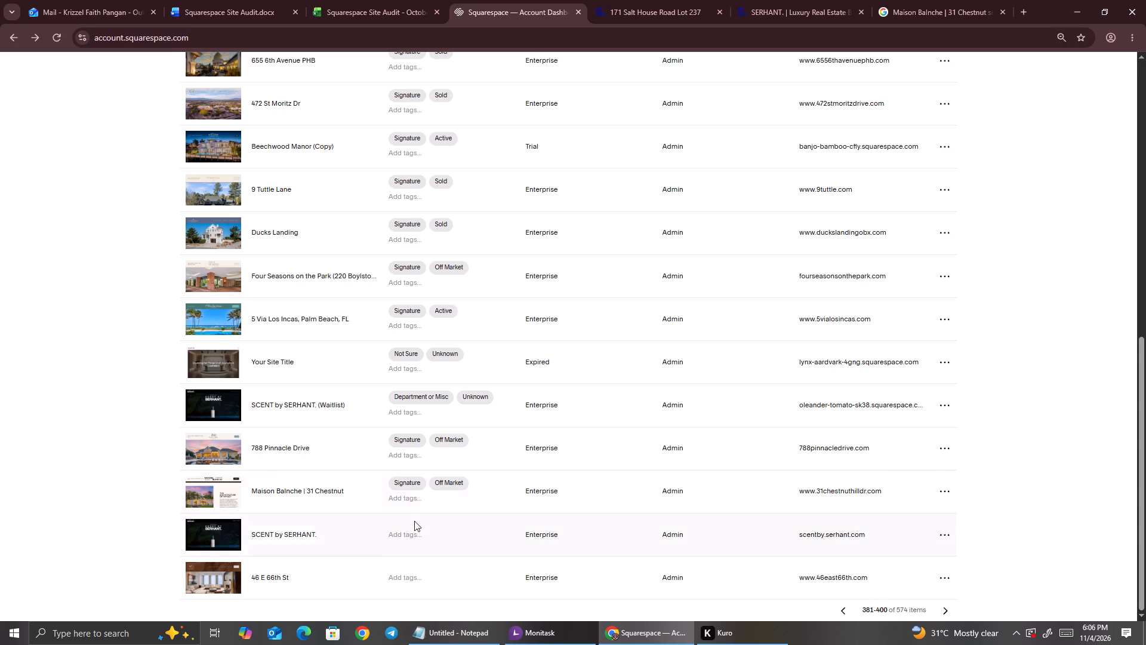
click(413, 535)
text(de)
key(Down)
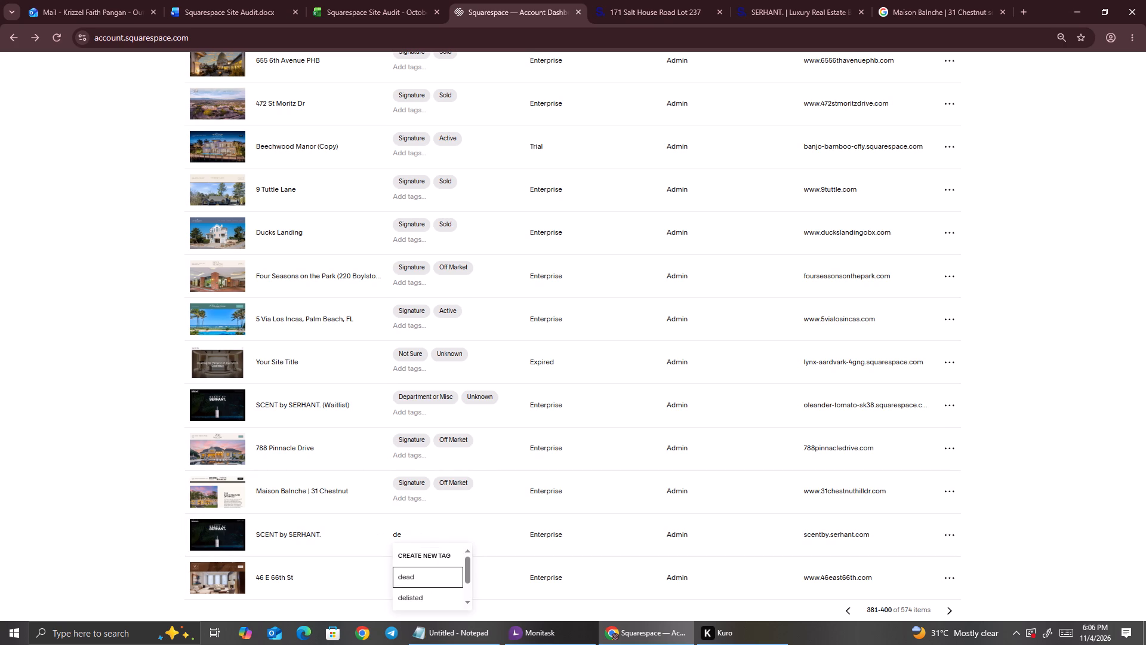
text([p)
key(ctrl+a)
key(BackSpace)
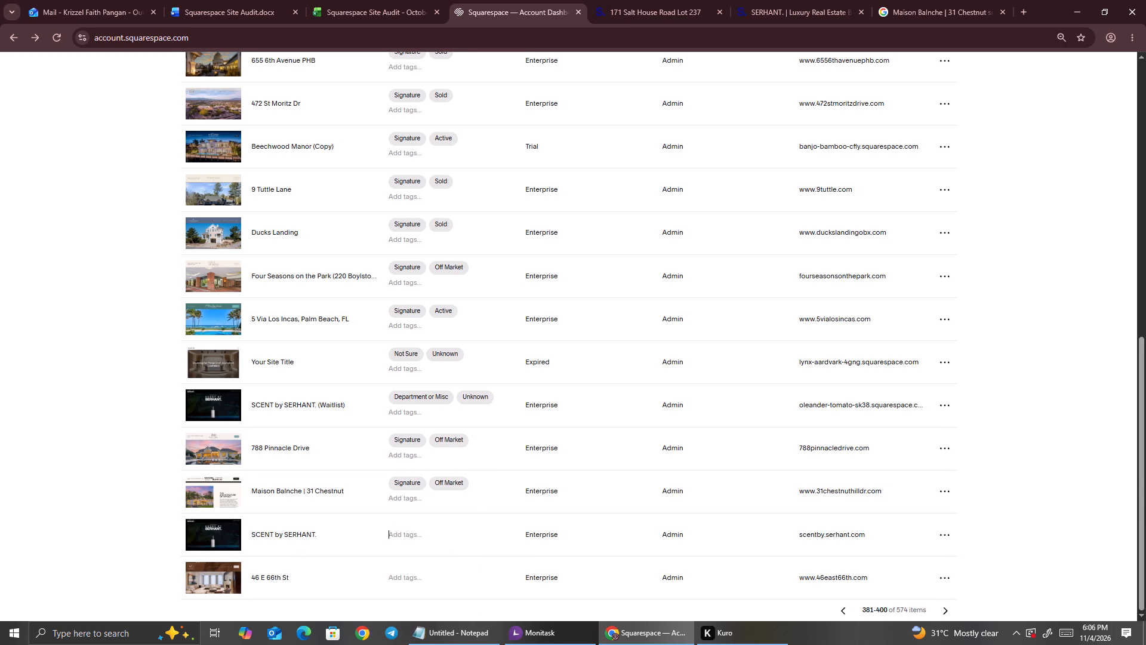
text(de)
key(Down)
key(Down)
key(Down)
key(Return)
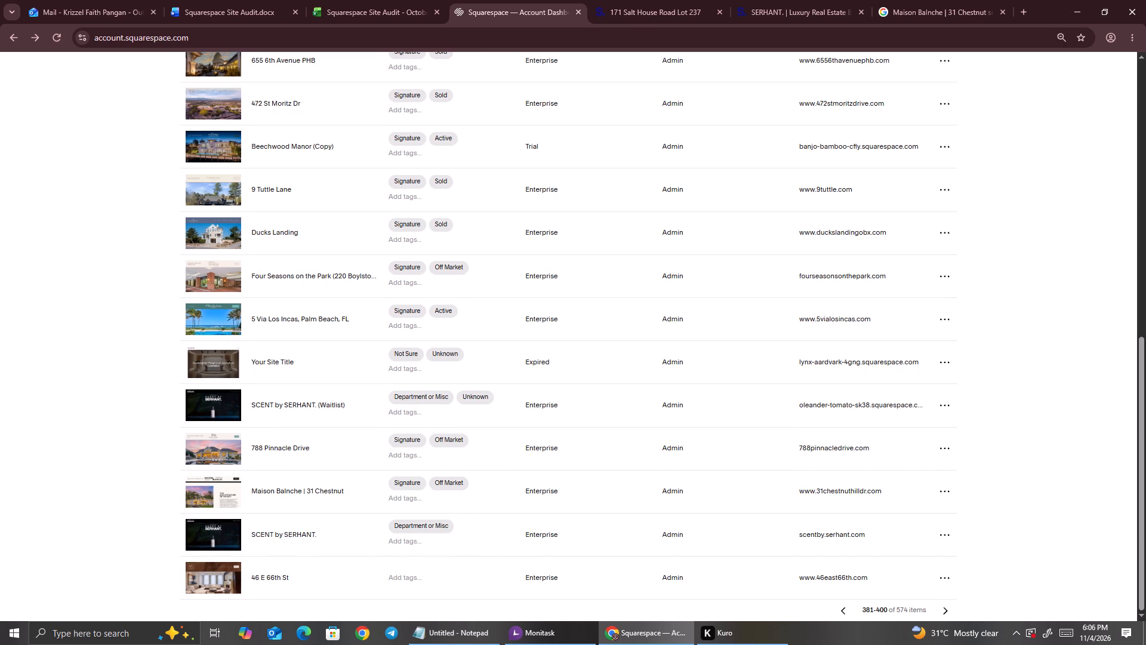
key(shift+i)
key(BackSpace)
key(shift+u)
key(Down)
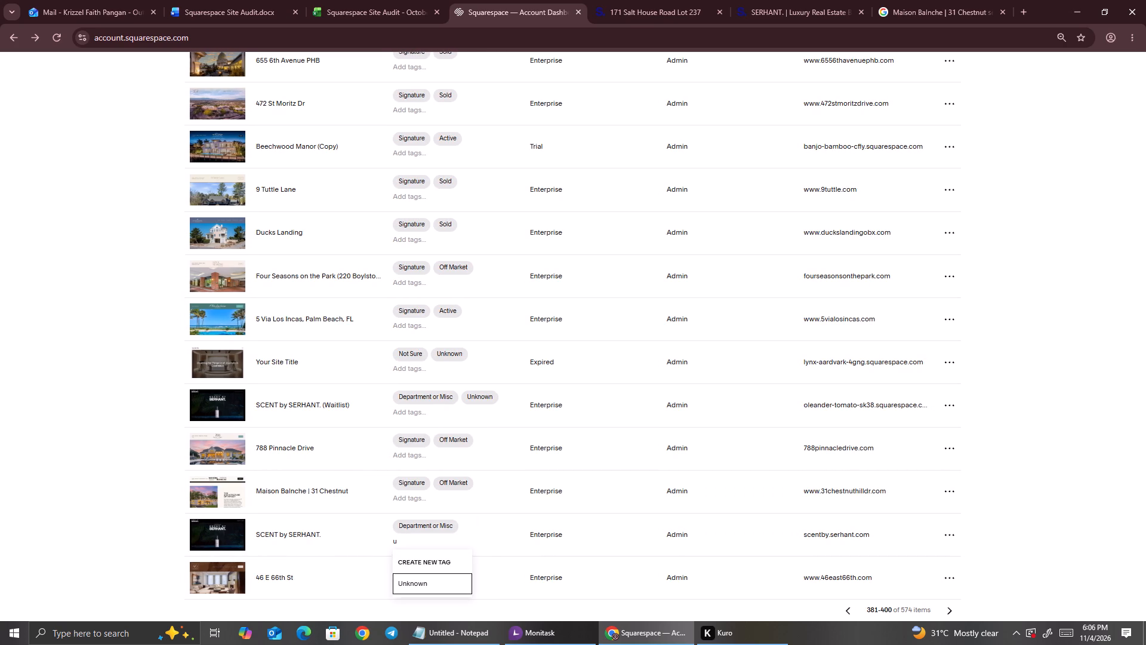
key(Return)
Copy the site name SCENT by SERHANT. and its domain scentby.serhant.com from the dashboard into the Notepad note.
drag(352, 537, 247, 536)
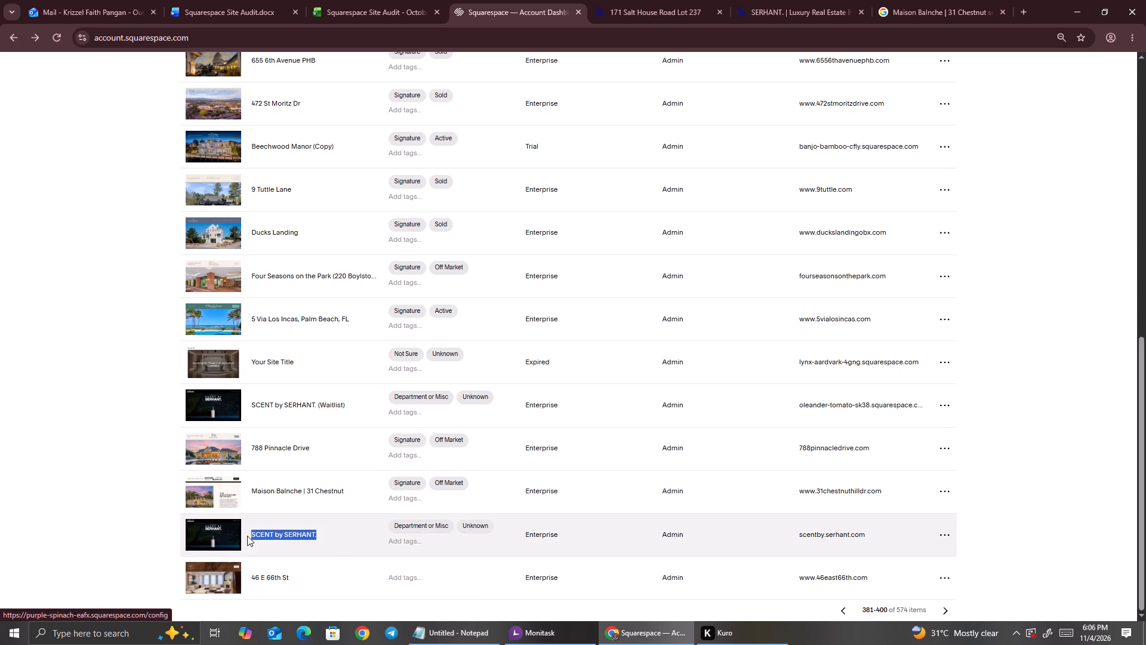
drag(247, 536, 244, 537)
key(ctrl+c)
key(alt+Tab)
key(ctrl+a)
key(ctrl+v)
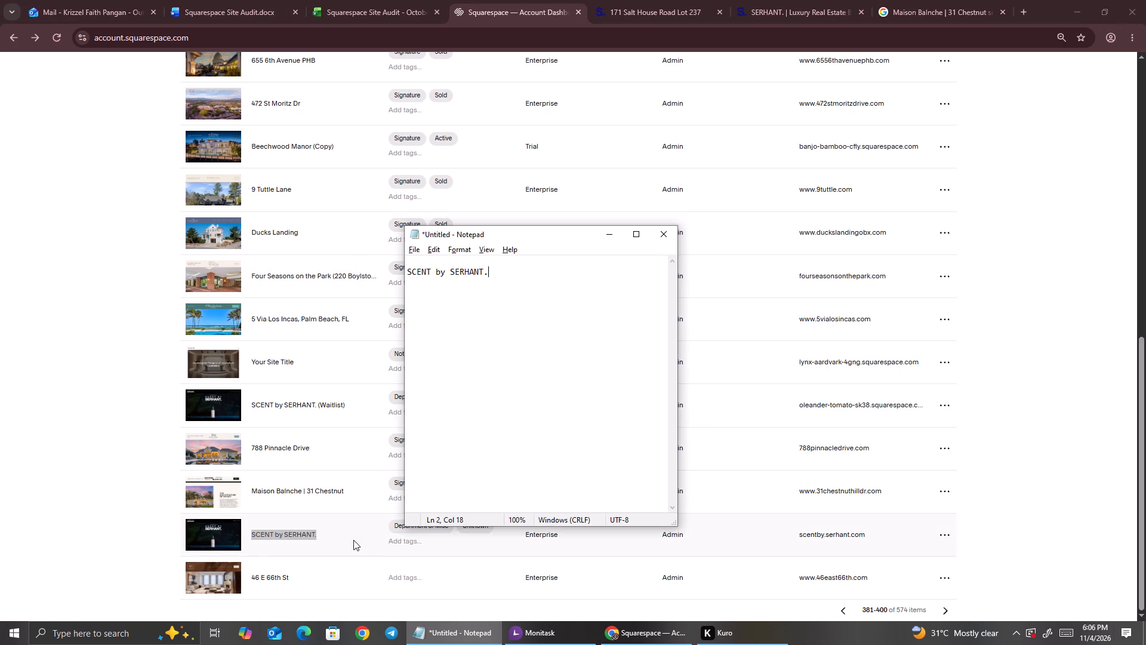
key(alt+Tab)
drag(779, 539, 895, 533)
key(ctrl+c)
key(alt+Tab)
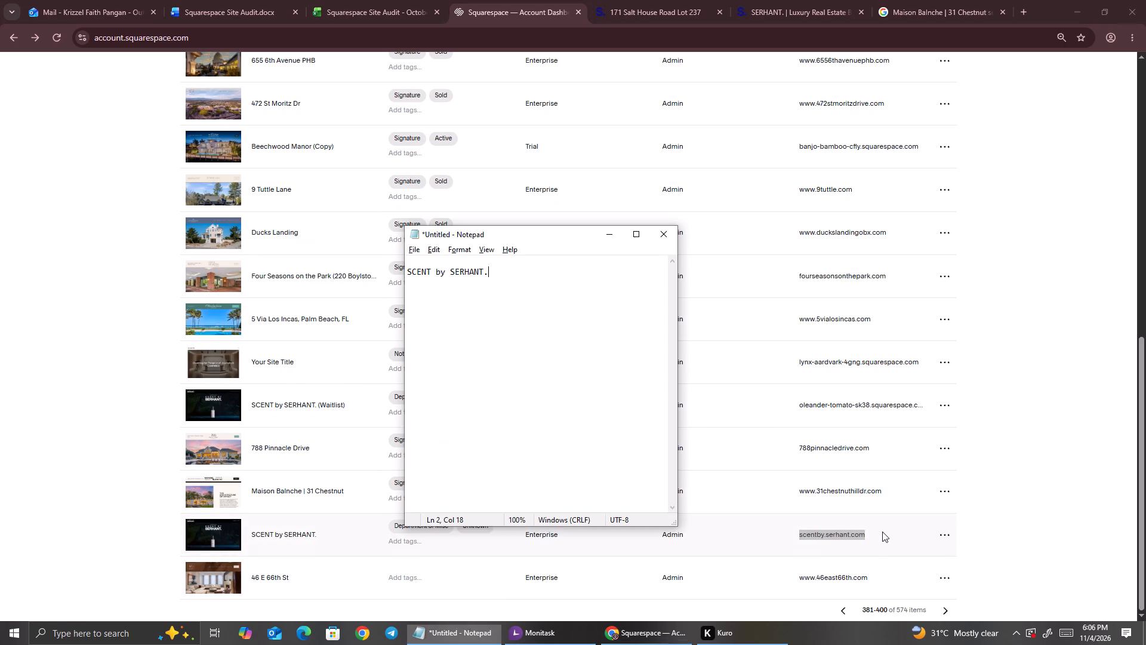
key(ctrl+v)
Open the SCENT by SERHANT. site settings and copy the earliest invoice date, April 1, 2026, into the Notepad note.
click(956, 539)
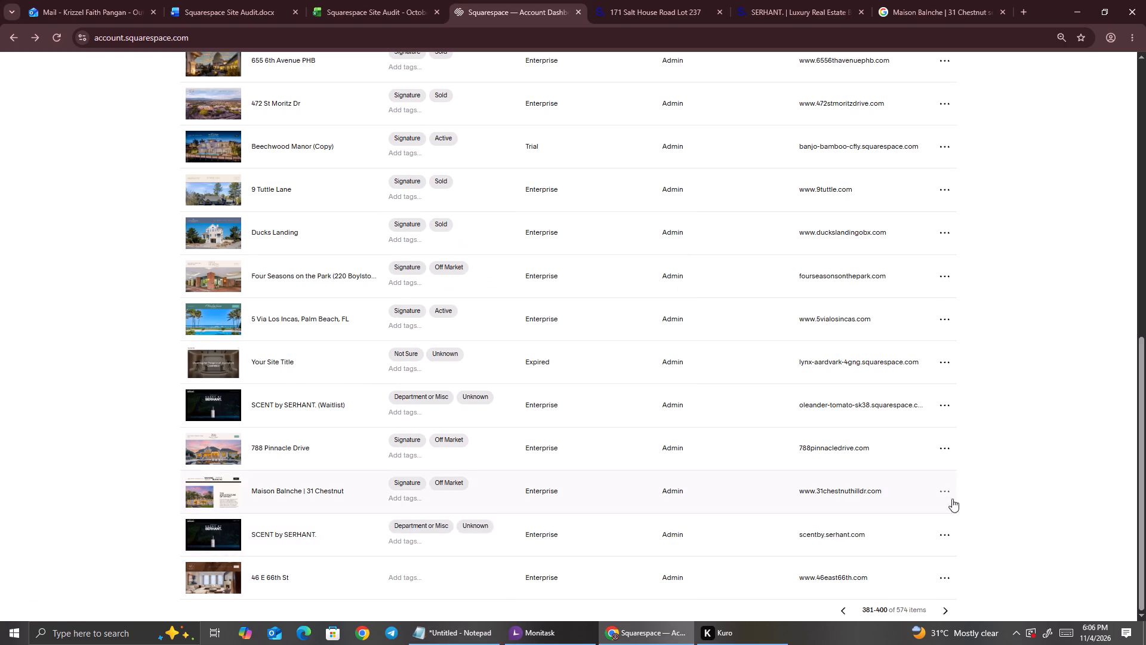
click(948, 538)
click(940, 424)
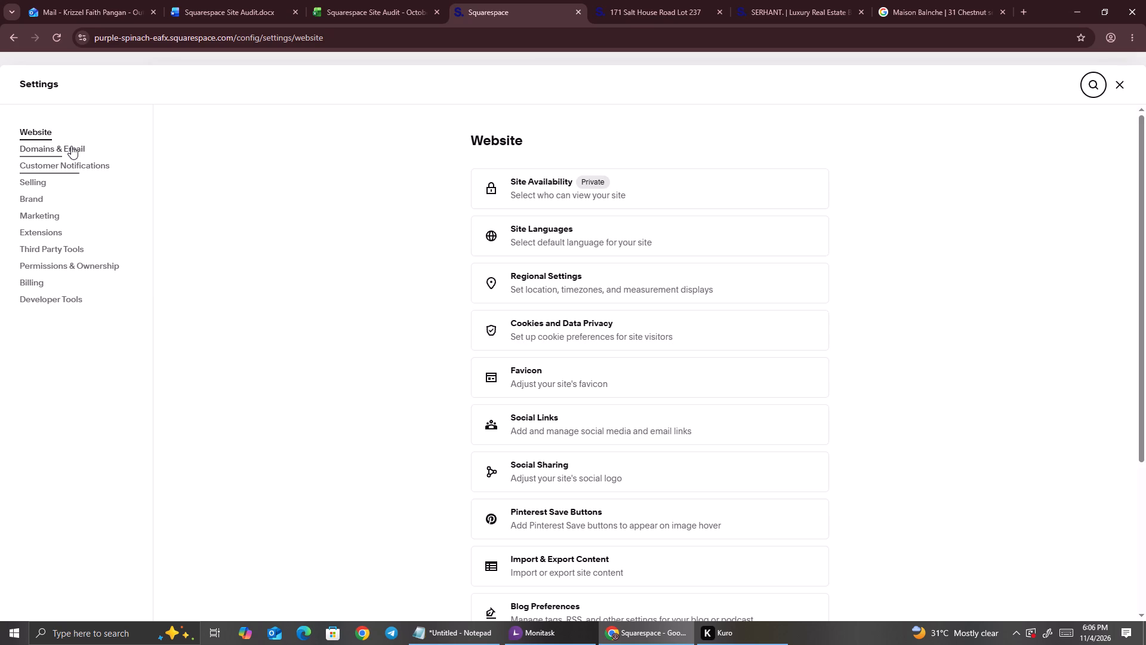
click(71, 146)
click(534, 195)
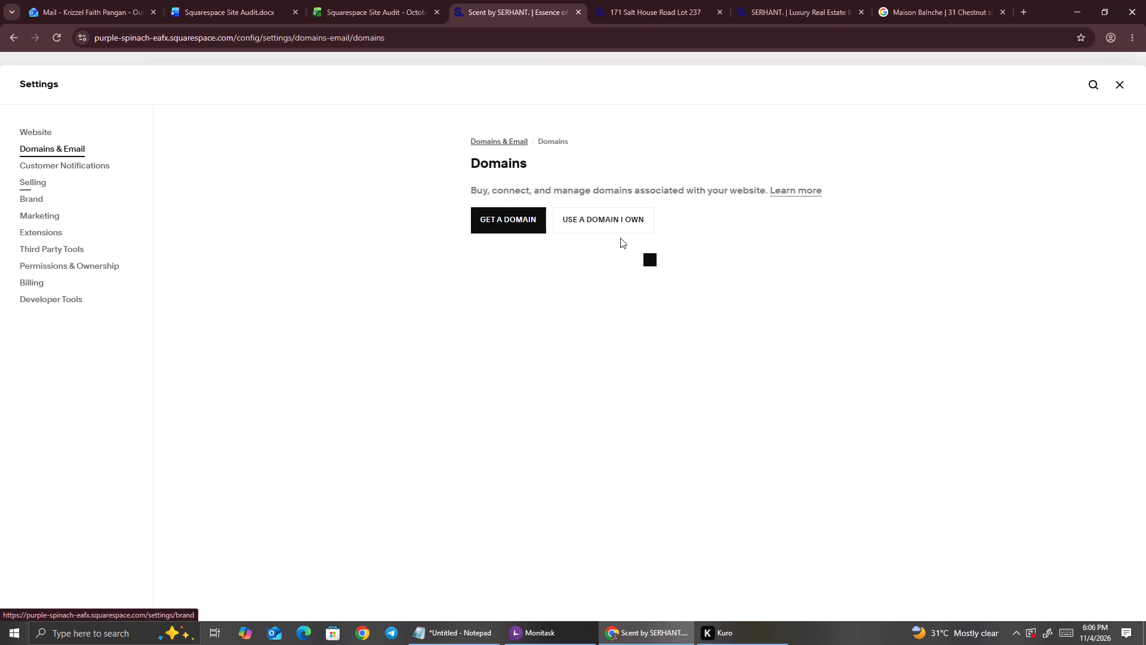
click(557, 288)
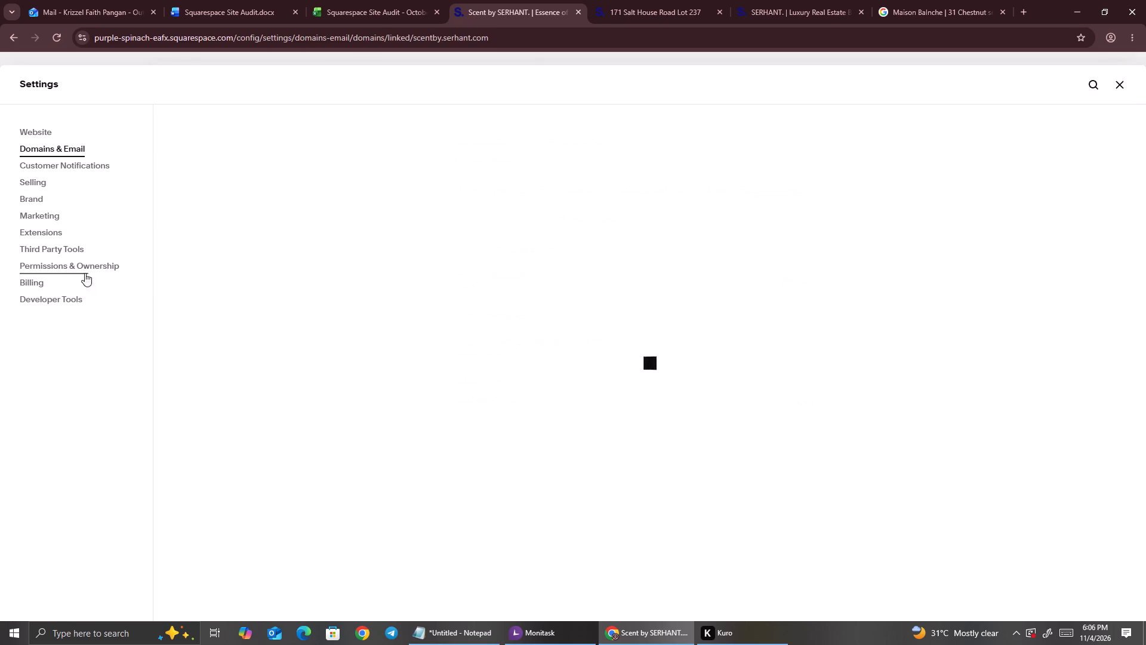
click(36, 282)
click(531, 332)
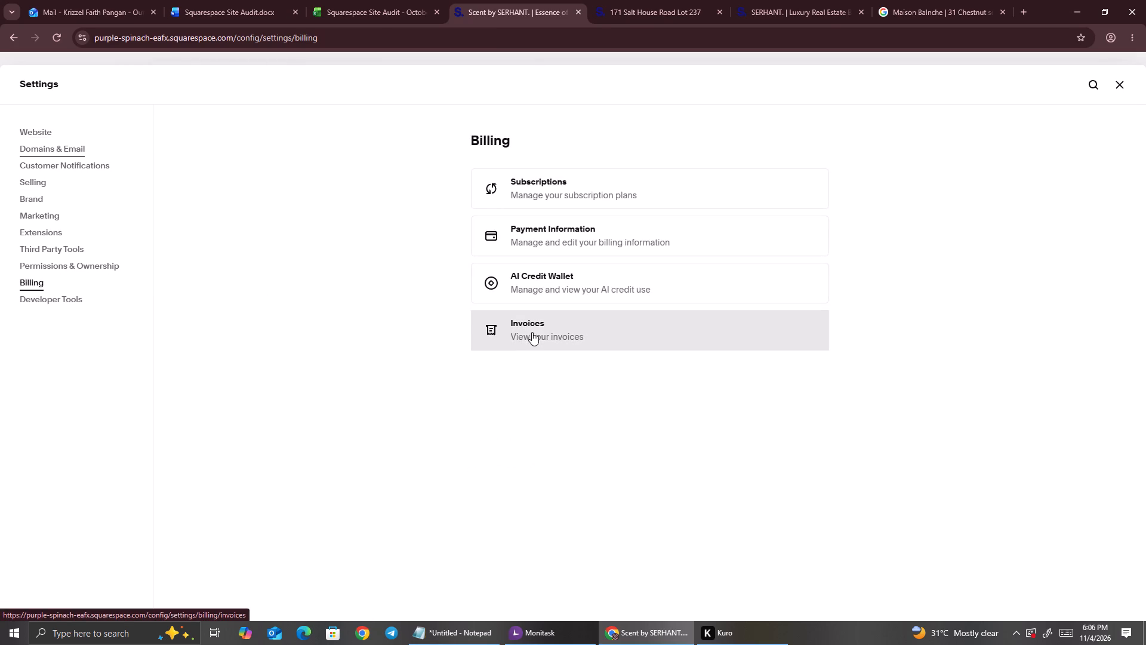
drag(458, 314, 573, 309)
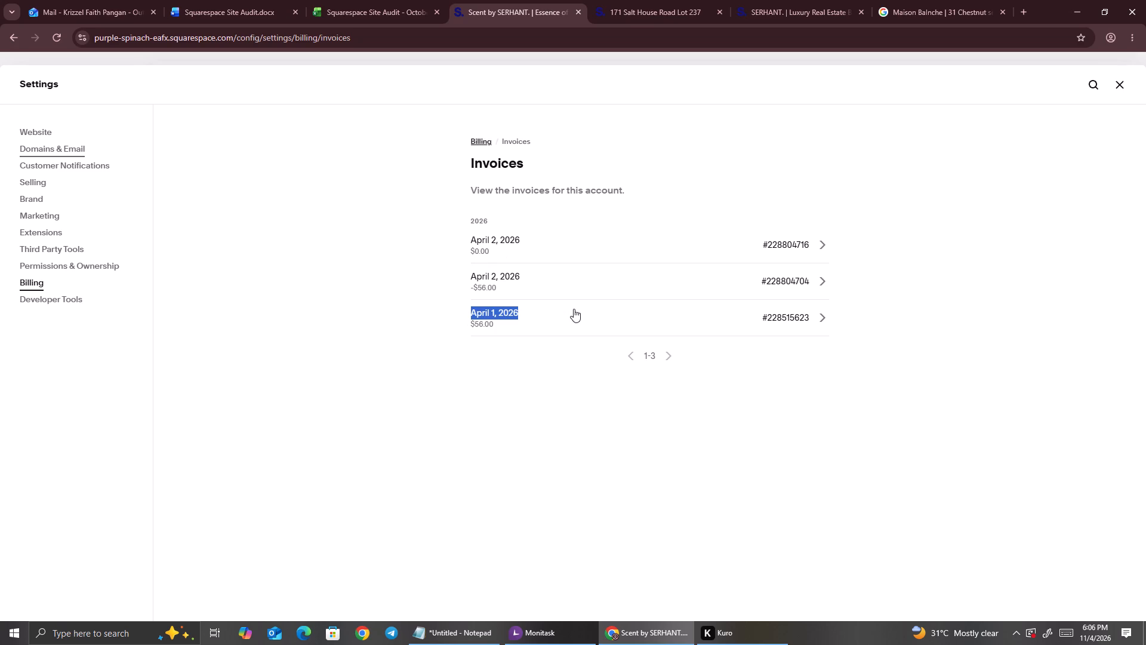
key(ctrl+c)
key(alt+Tab)
key(Return)
key(Return)
key(ctrl+v)
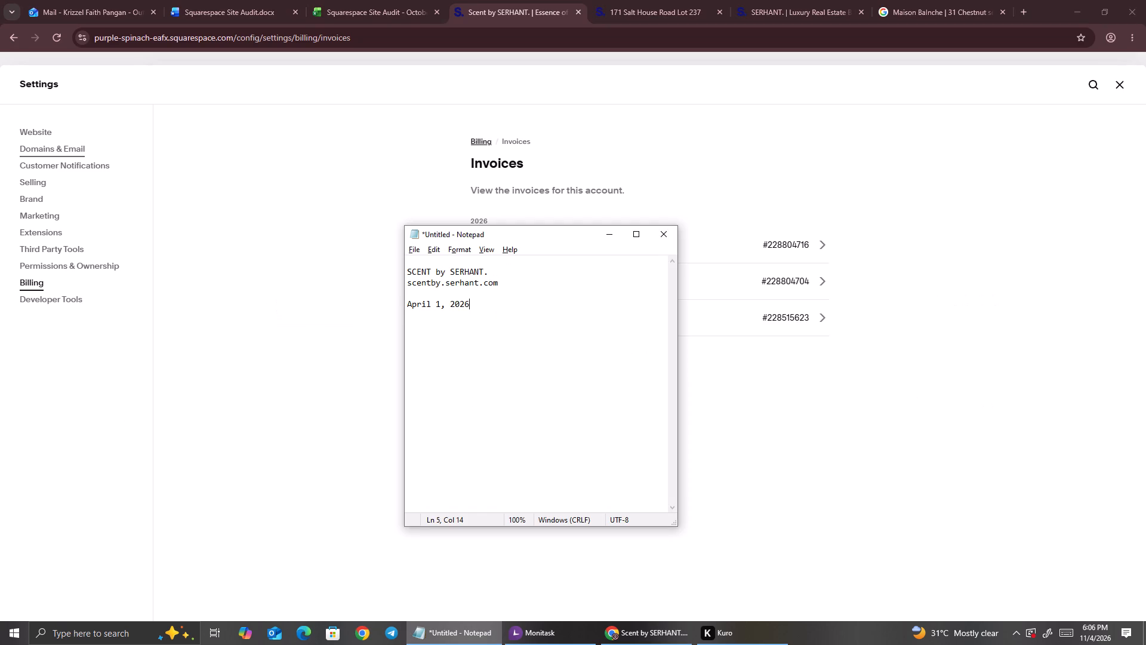
Check the SCENT by SERHANT. subscriptions page and read through its home page, returning to the account dashboard.
click(488, 136)
click(543, 208)
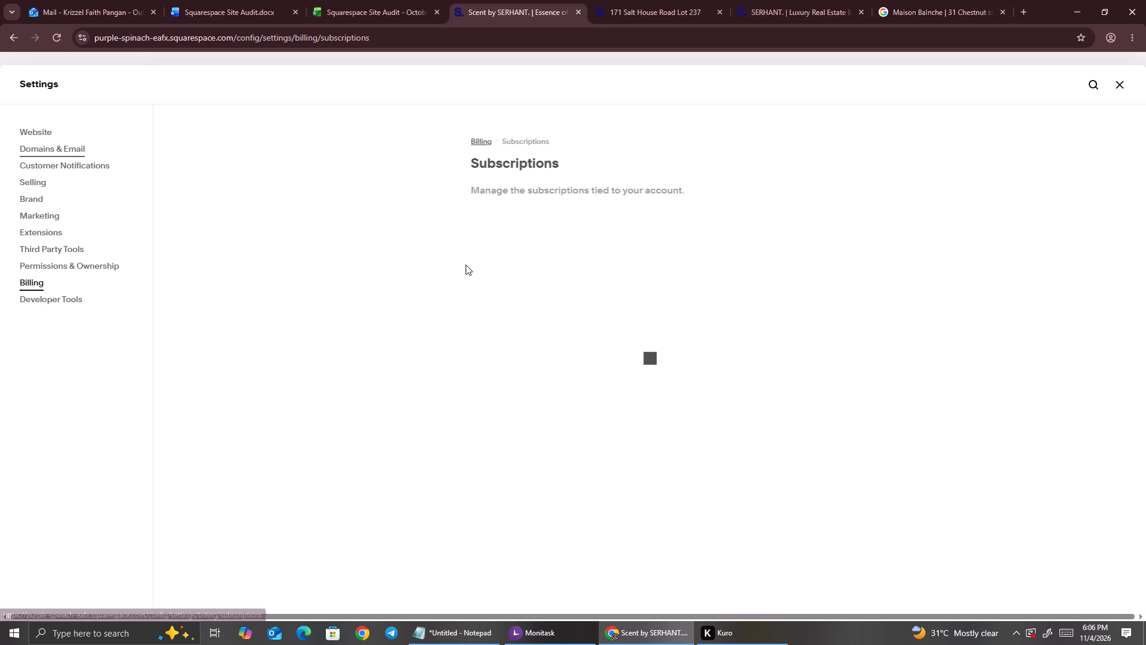
click(1117, 91)
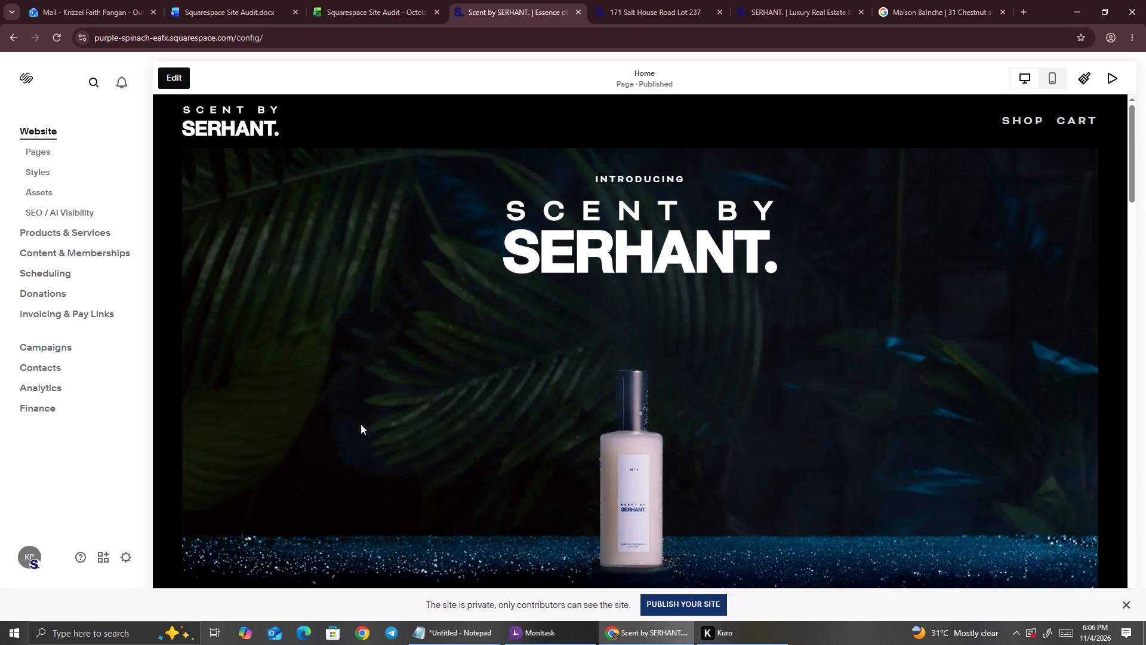
key(alt+Tab)
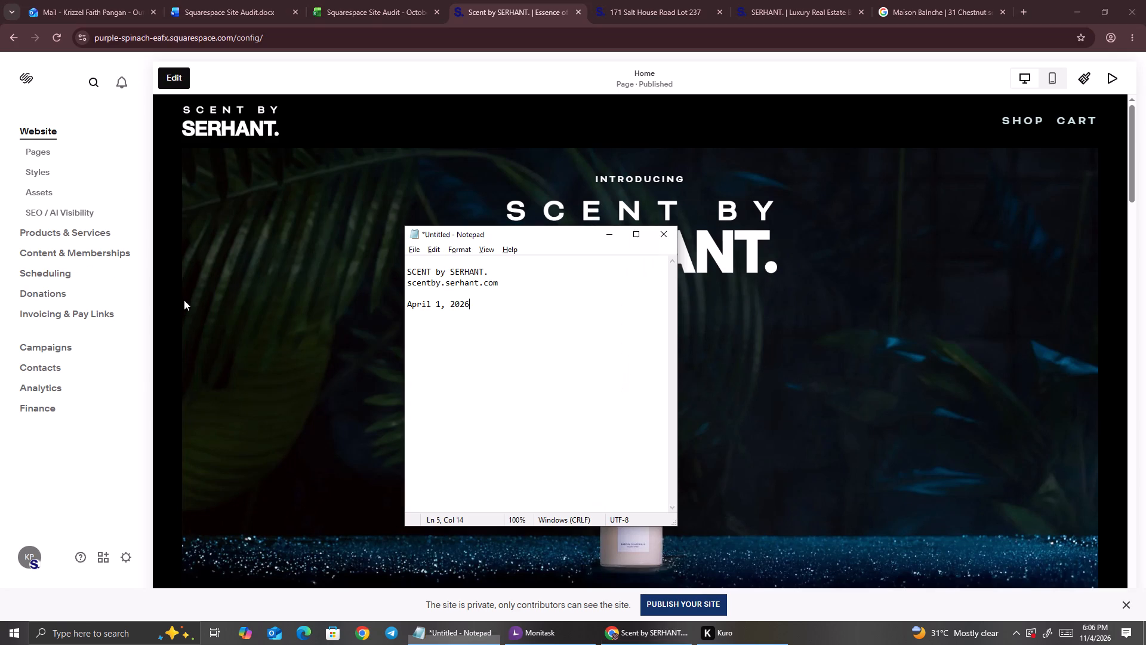
click(454, 296)
click(567, 308)
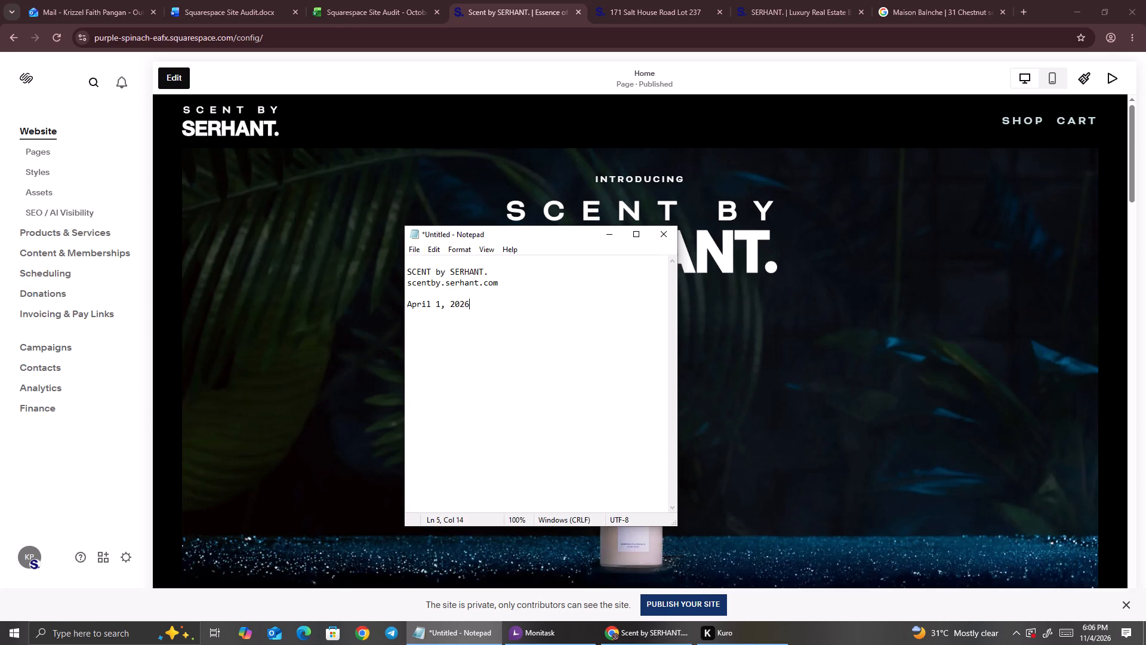
key(Return)
key(alt+Tab)
scroll(375, 405, down, 8)
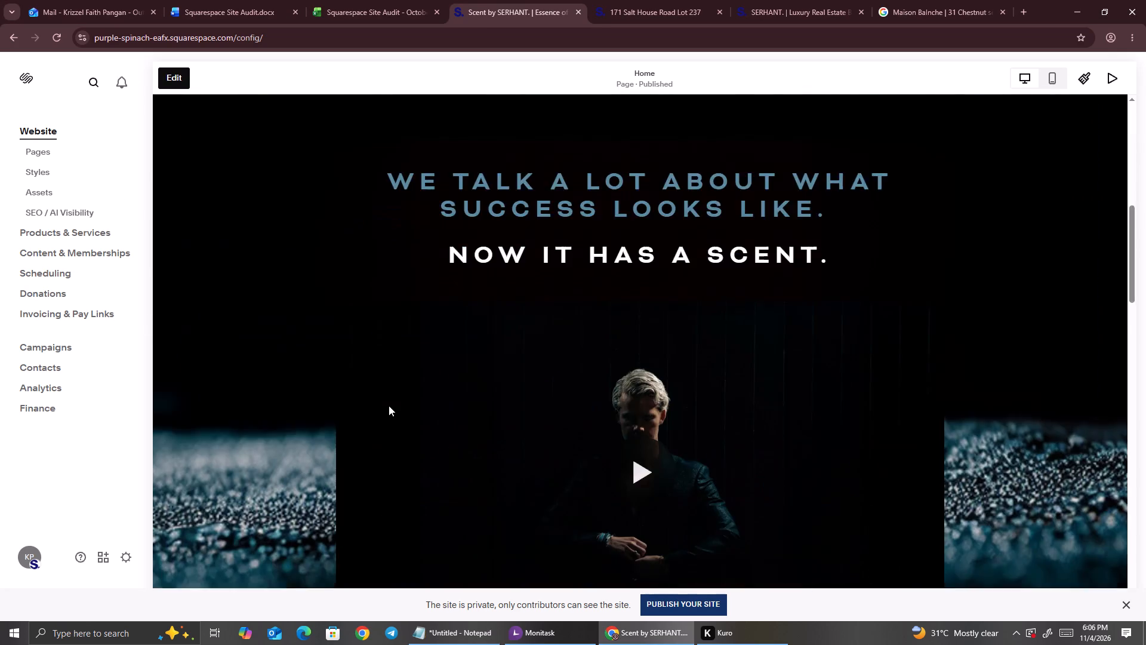
scroll(389, 406, down, 20)
scroll(389, 406, down, 5)
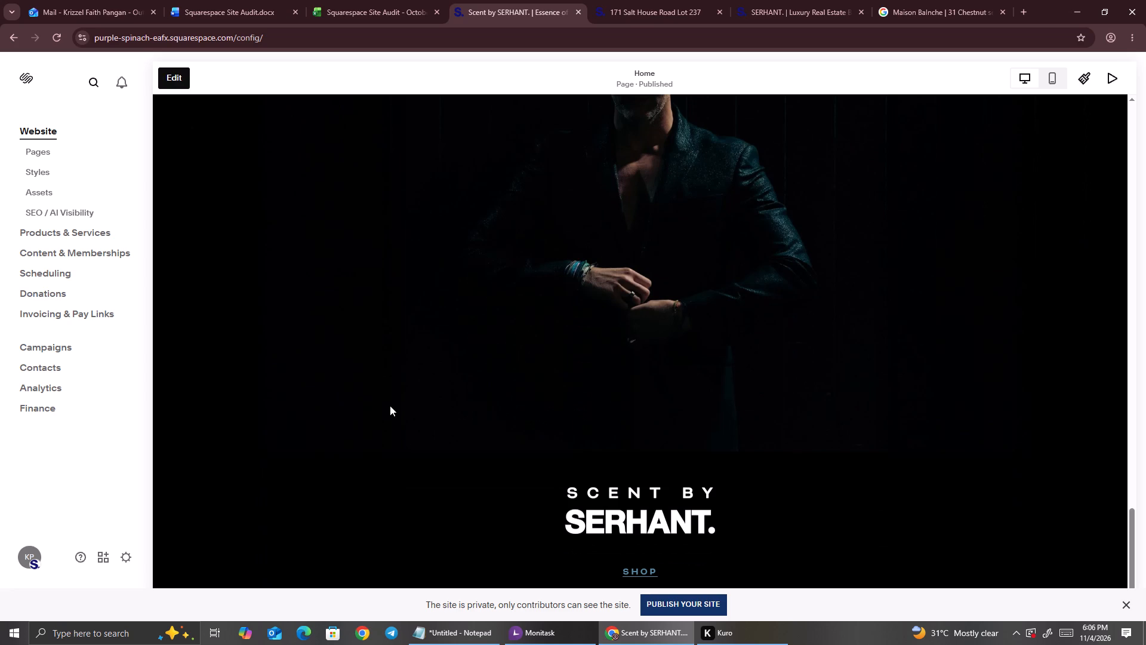
scroll(390, 406, down, 3)
click(12, 38)
click(12, 38)
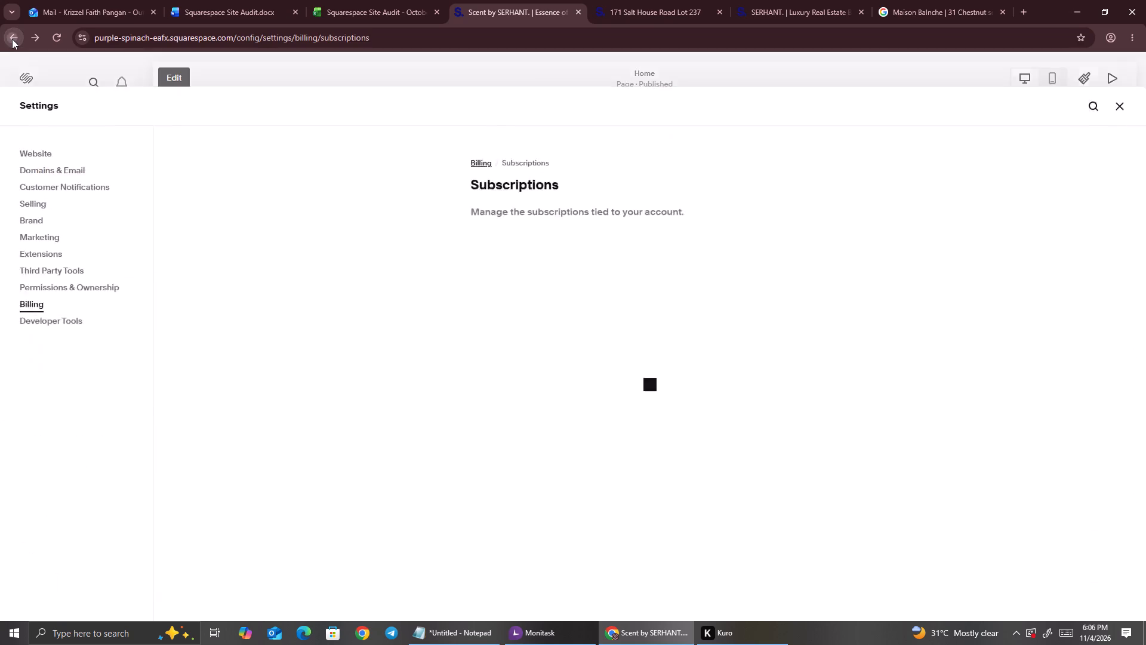
click(12, 39)
click(12, 39)
click(12, 39)
click(12, 39)
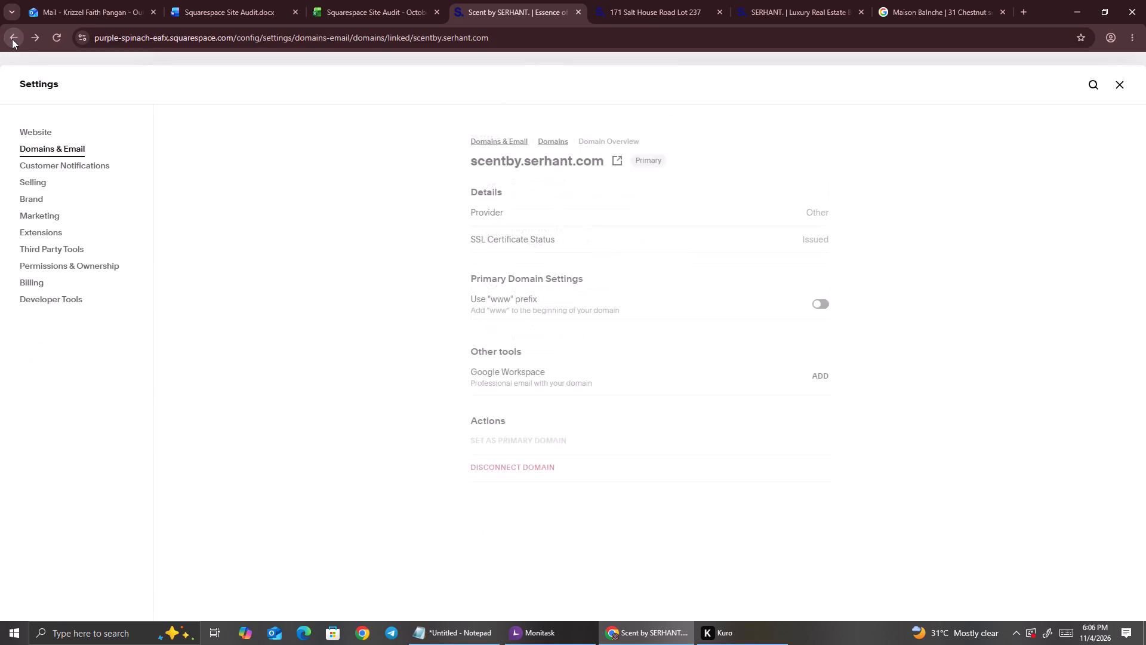
click(12, 39)
click(12, 39)
click(12, 39)
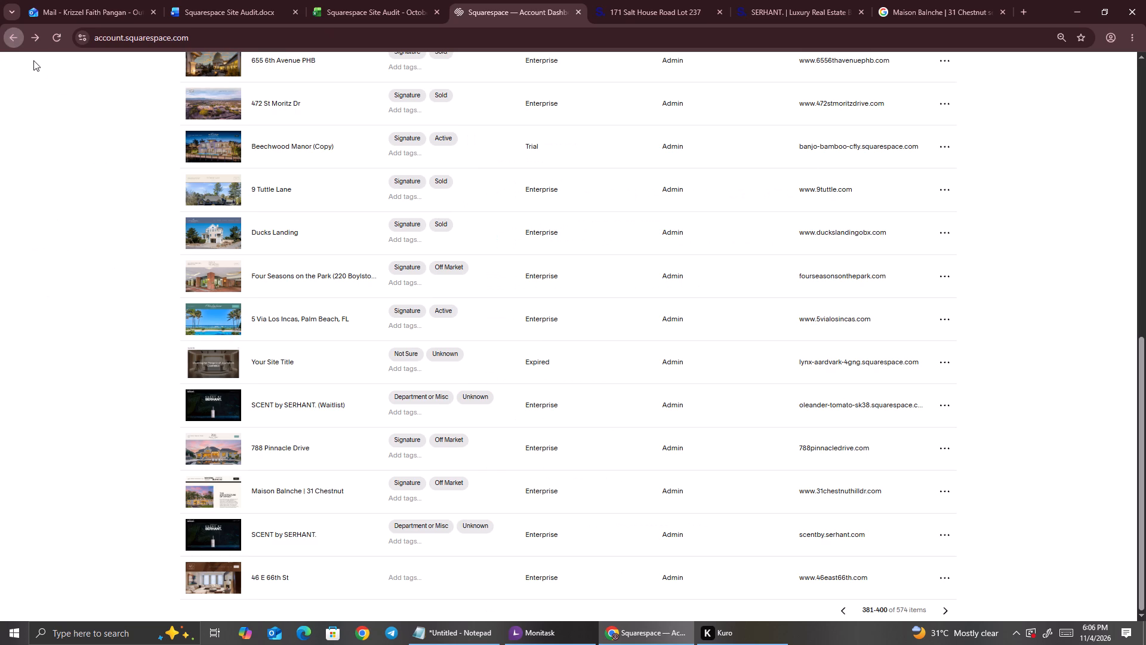
Enter the site name SCENT by SERHANT. from the Notepad note in column A of row 424 in the audit spreadsheet.
click(248, 0)
click(380, 2)
key(alt+Tab)
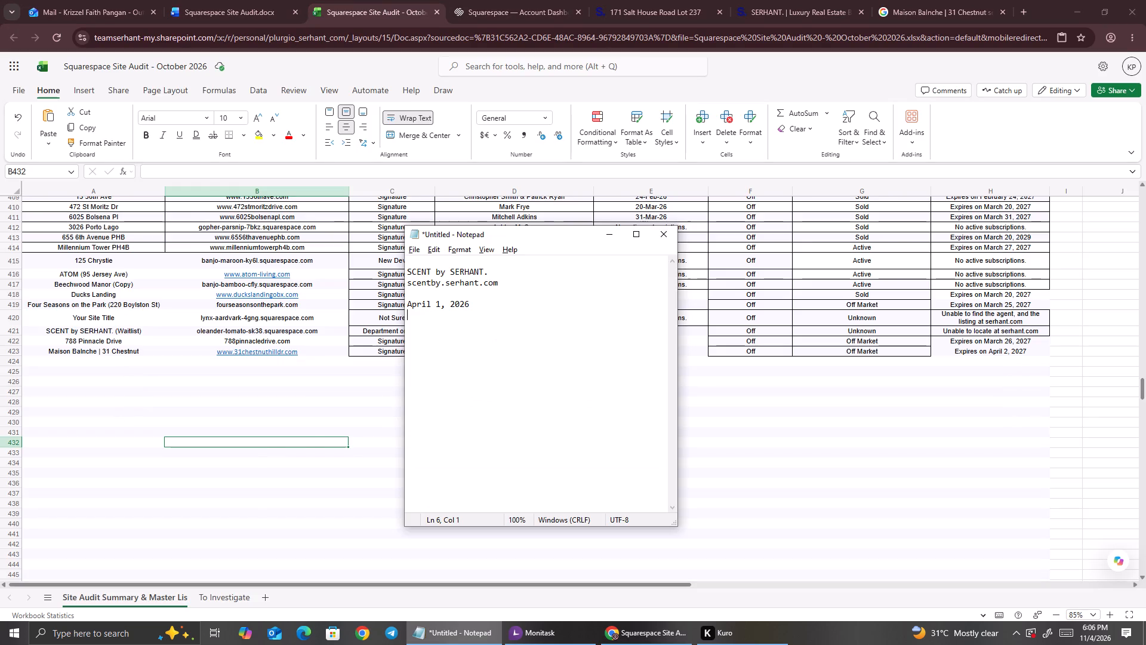
drag(491, 271, 363, 268)
key(ctrl+c)
click(100, 367)
click(101, 360)
key(ctrl+v)
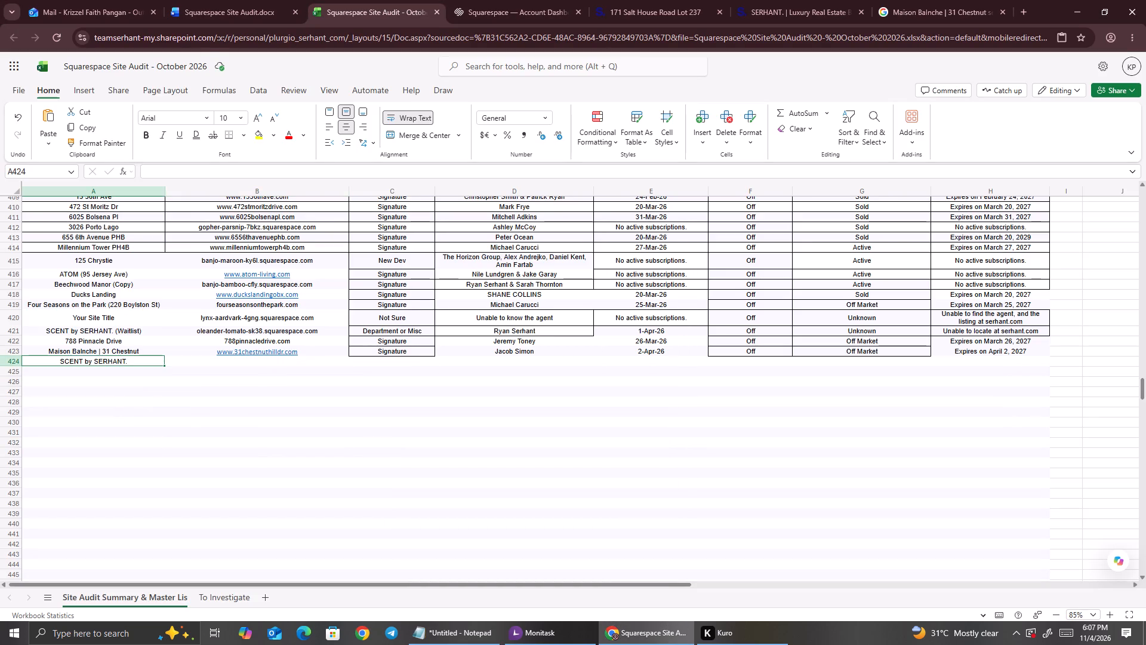
Fill row 424 with the domain scentby.serhant.com in column B and the date April 1, 2026 in column E, both from the note.
key(alt+Tab)
drag(501, 281, 371, 286)
key(ctrl+c)
click(251, 367)
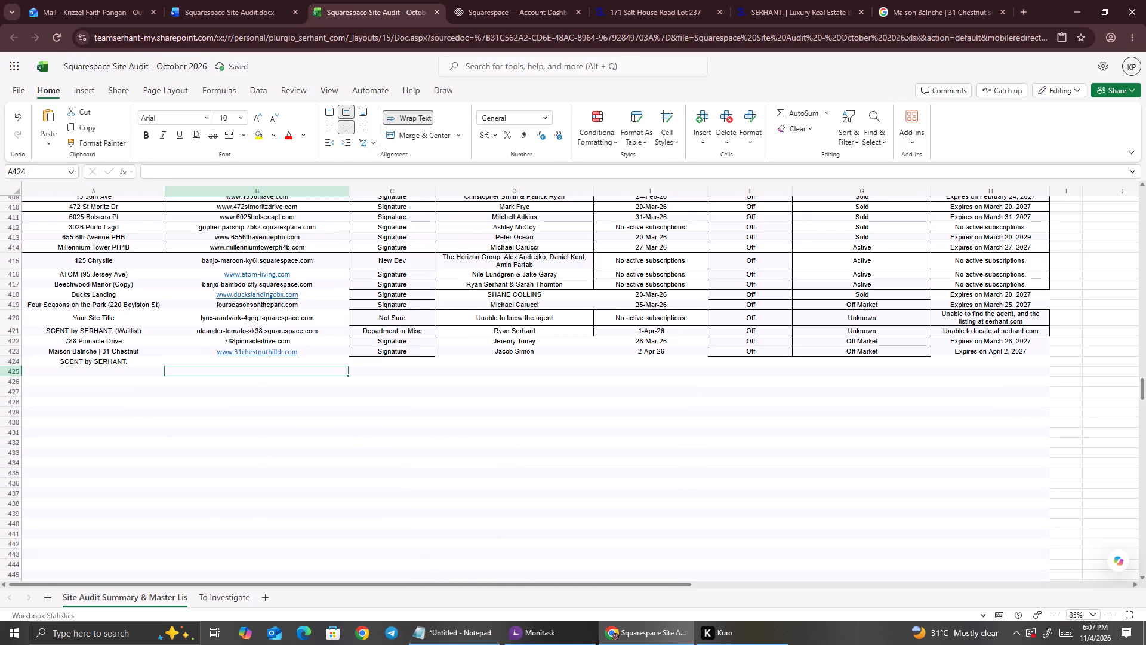
click(257, 360)
key(ctrl+v)
key(alt+Tab)
drag(495, 313, 421, 312)
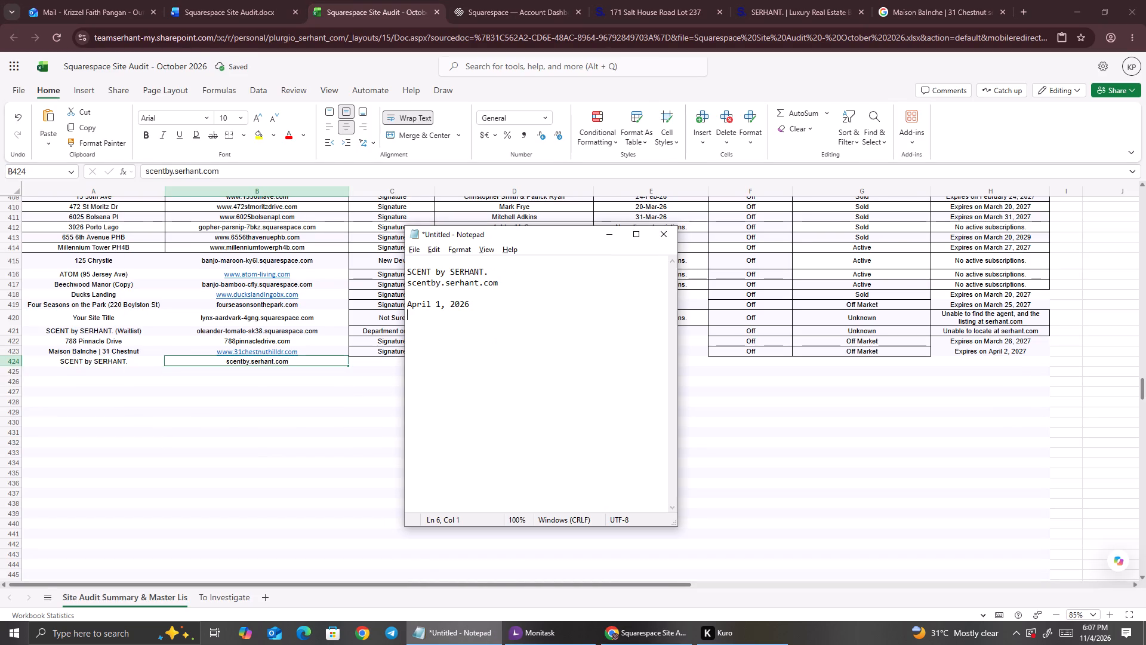
drag(421, 312, 399, 303)
key(ctrl+c)
click(817, 406)
click(652, 361)
key(ctrl+v)
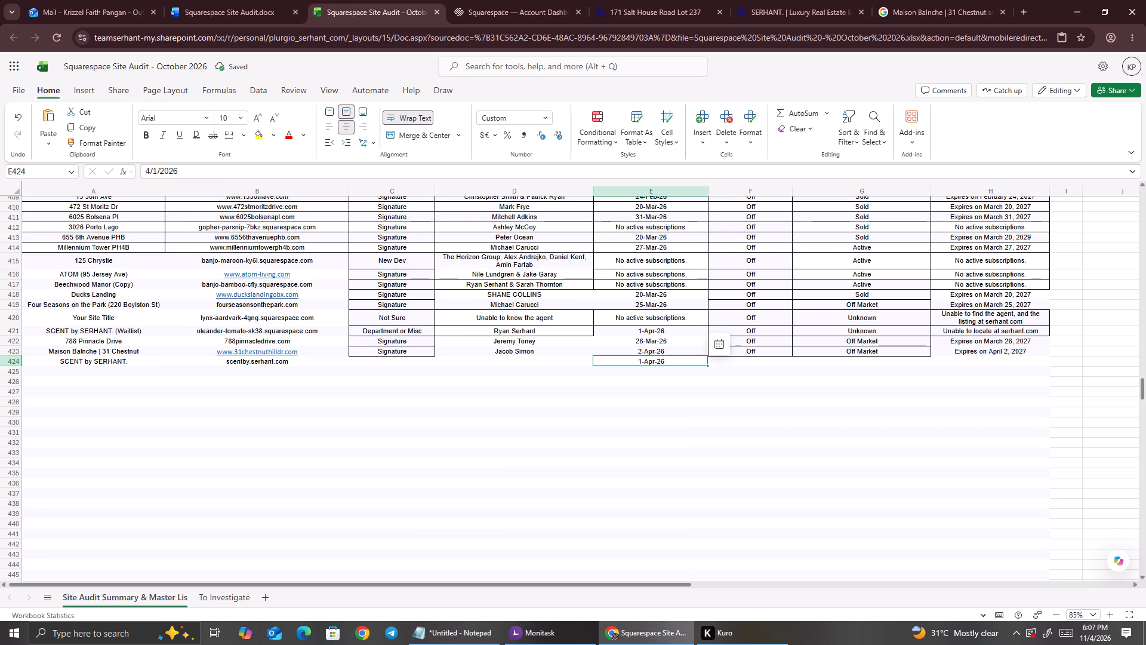
Complete row 424 by copying the category and the agent-through-notes cells from the SCENT by SERHANT. (Waitlist) row.
drag(509, 331, 751, 330)
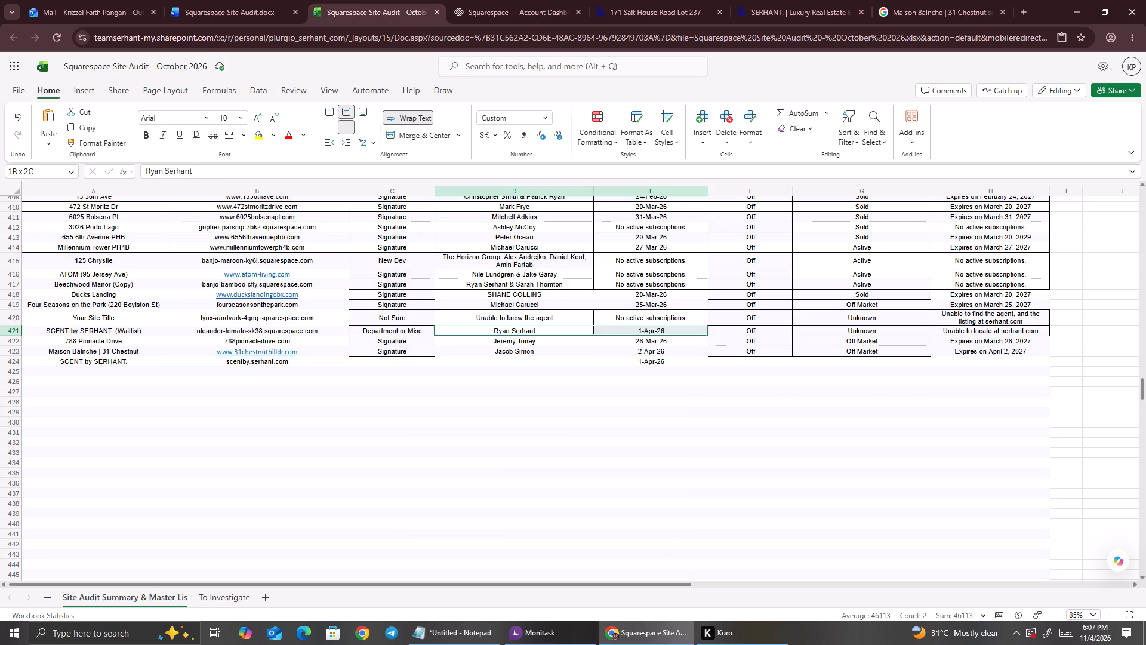
drag(751, 330, 990, 331)
key(ctrl+c)
click(546, 362)
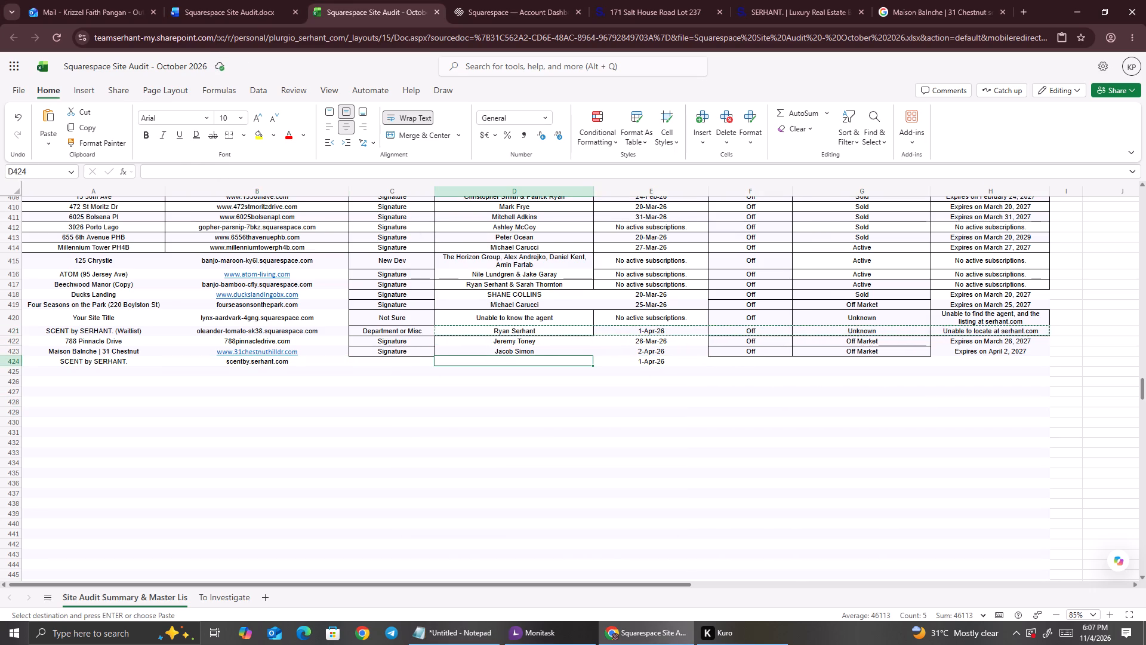
key(ctrl+v)
click(398, 333)
key(ctrl+c)
click(395, 363)
key(ctrl+v)
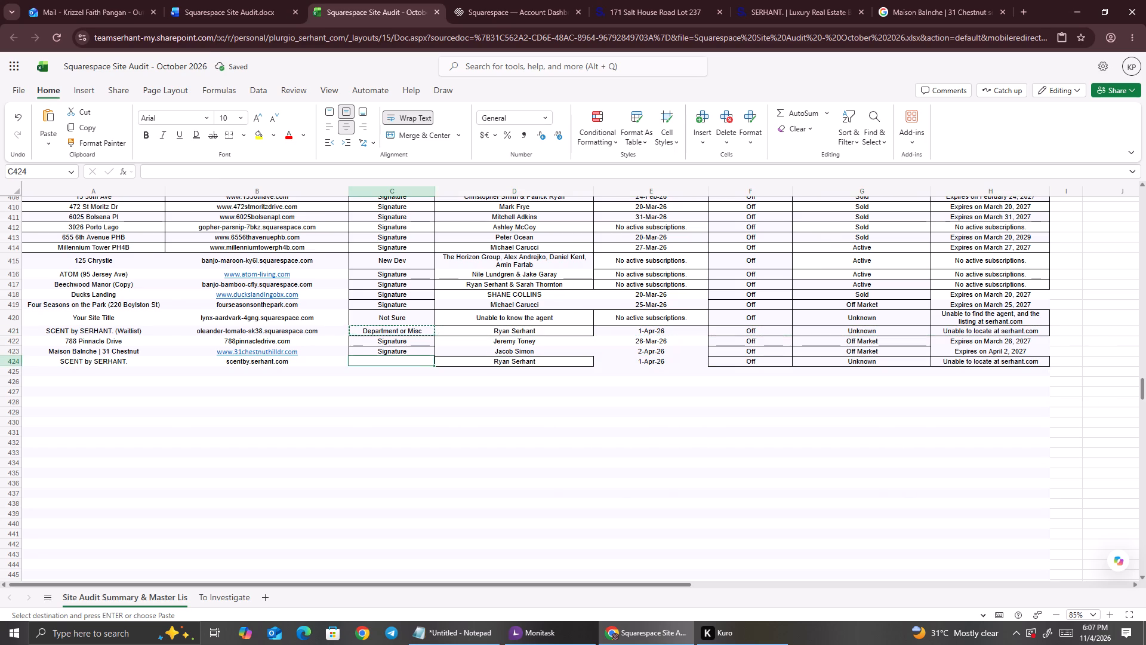
click(397, 413)
key(alt+Tab)
click(412, 0)
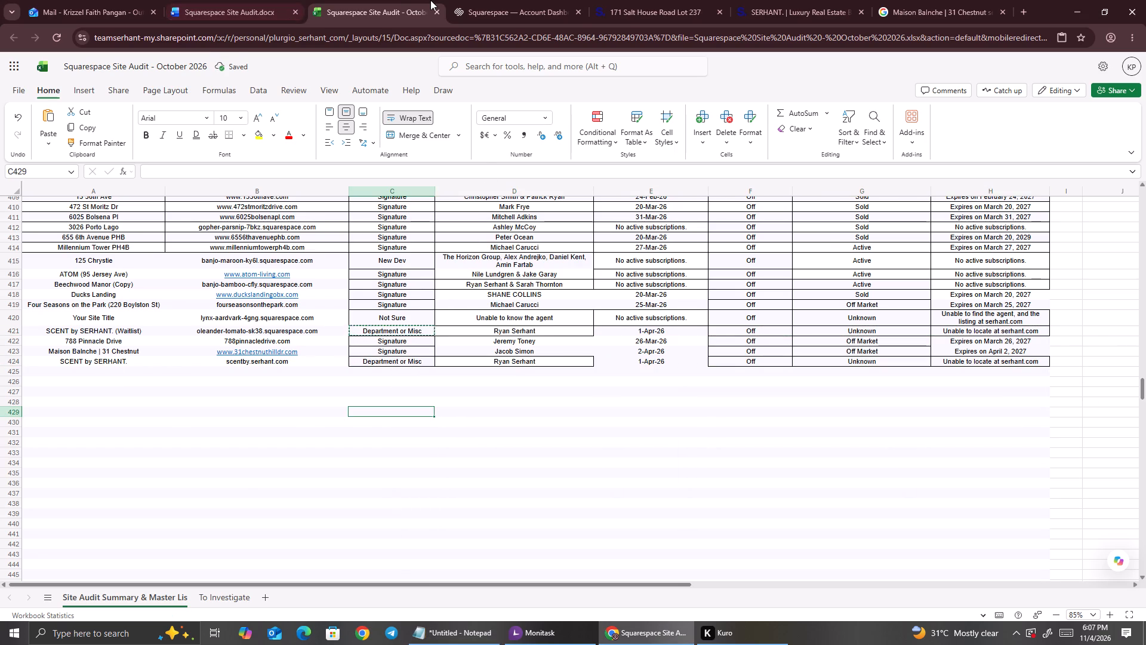
click(430, 0)
click(496, 0)
scroll(285, 505, down, 3)
drag(304, 581, 236, 581)
key(ctrl+c)
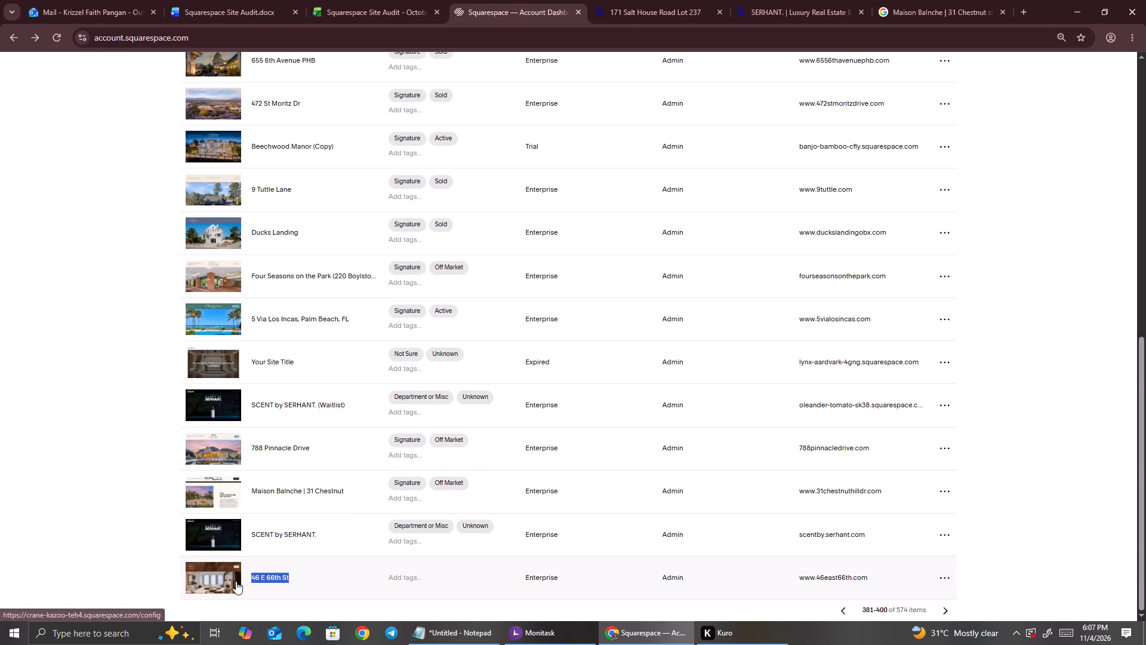
key(alt+Tab)
key(ctrl+a)
key(ctrl+v)
key(alt+Tab)
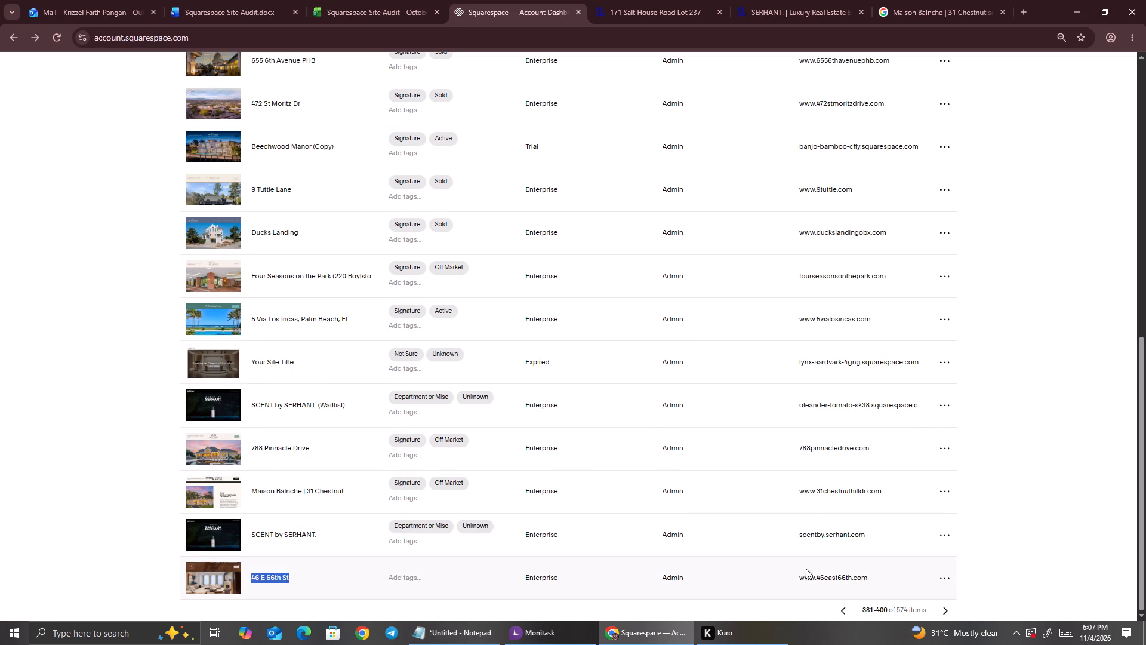
drag(796, 579, 882, 575)
key(ctrl+c)
key(alt+Tab)
key(ctrl+v)
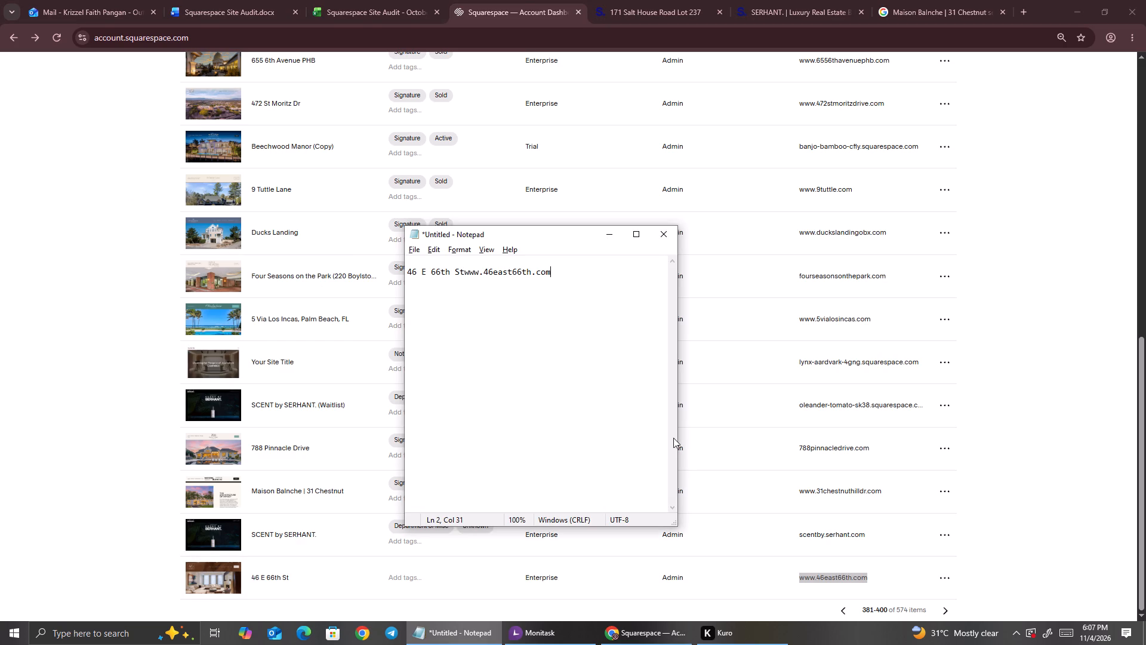
click(463, 271)
key(Return)
Search serhant.com for 46 E 66th St, open the $25,900,000 New York City suggestion, and return to the Squarespace dashboard.
drag(469, 271, 286, 251)
key(ctrl+c)
click(709, 0)
click(648, 0)
click(841, 0)
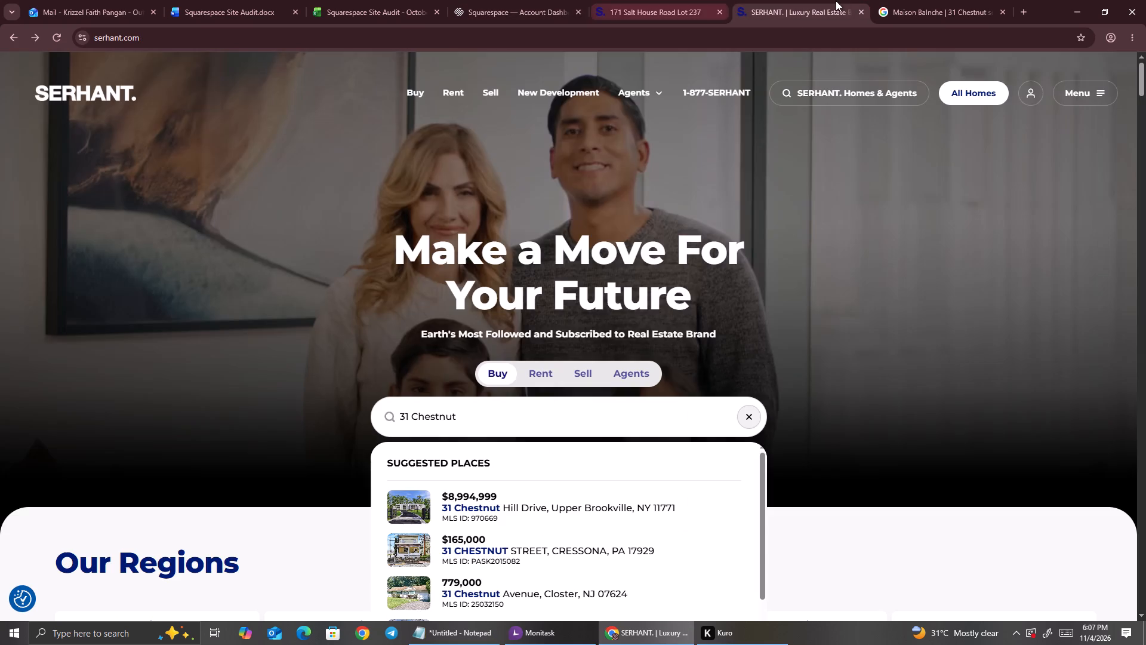
click(470, 427)
key(ctrl+a)
key(ctrl+v)
key(Return)
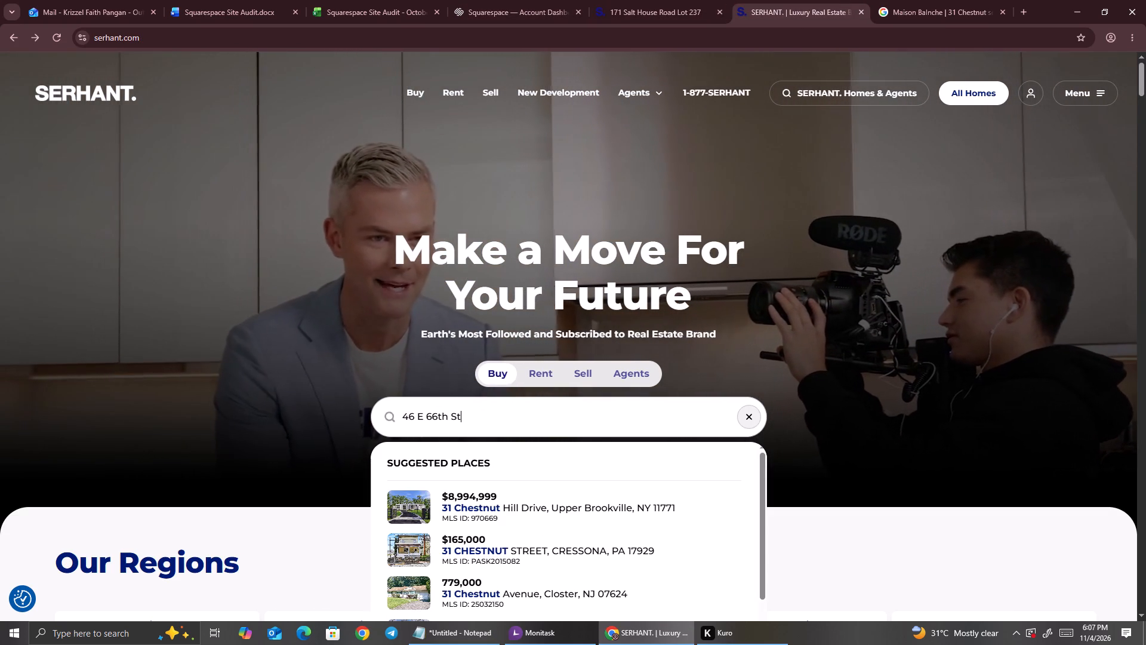
scroll(470, 518, down, 1)
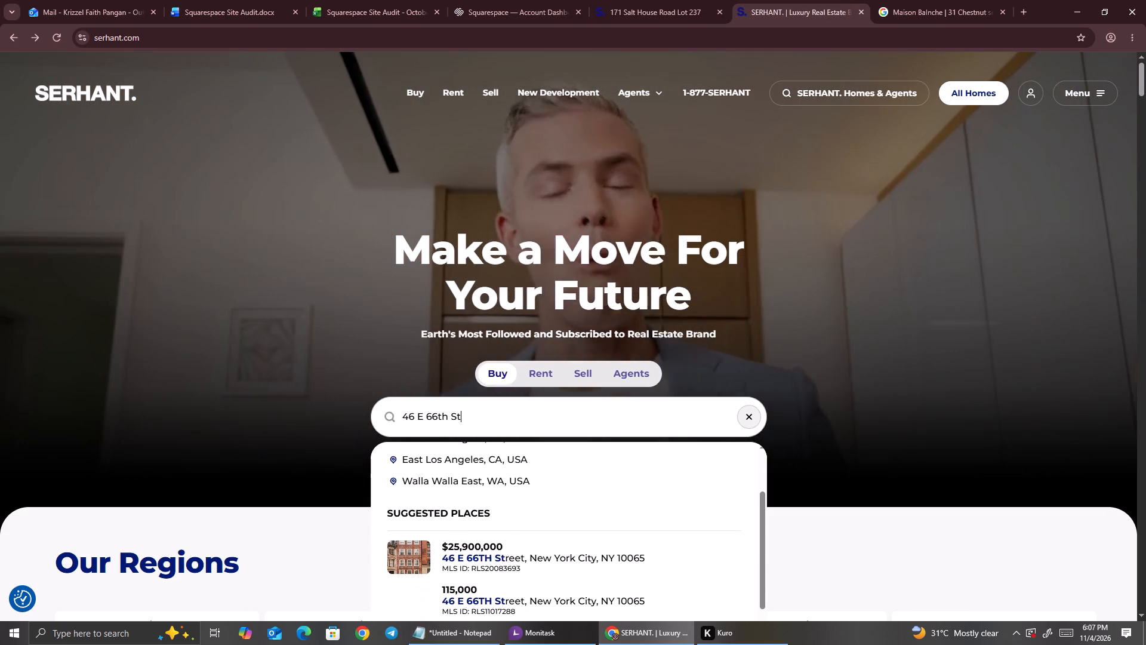
click(430, 563)
click(644, 0)
click(493, 0)
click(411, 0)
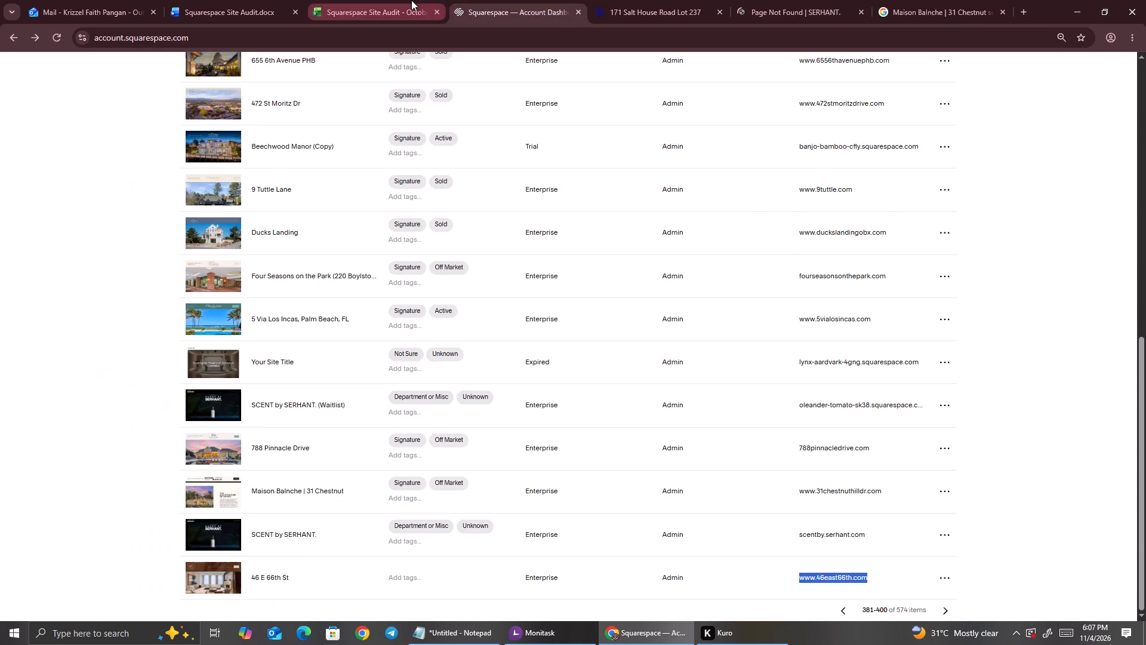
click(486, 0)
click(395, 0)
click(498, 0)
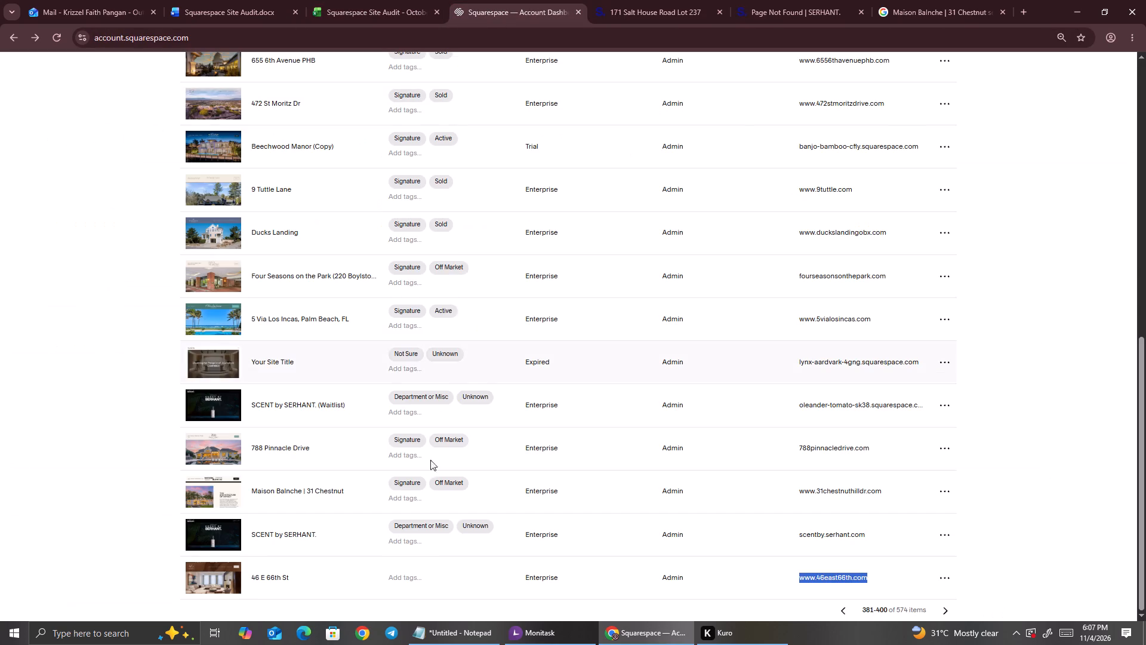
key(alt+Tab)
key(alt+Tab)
Open the 46 E 66th St site's domain settings and copy the 46east66th.com renewal date, April 8, 2027, into the Notepad note.
click(935, 581)
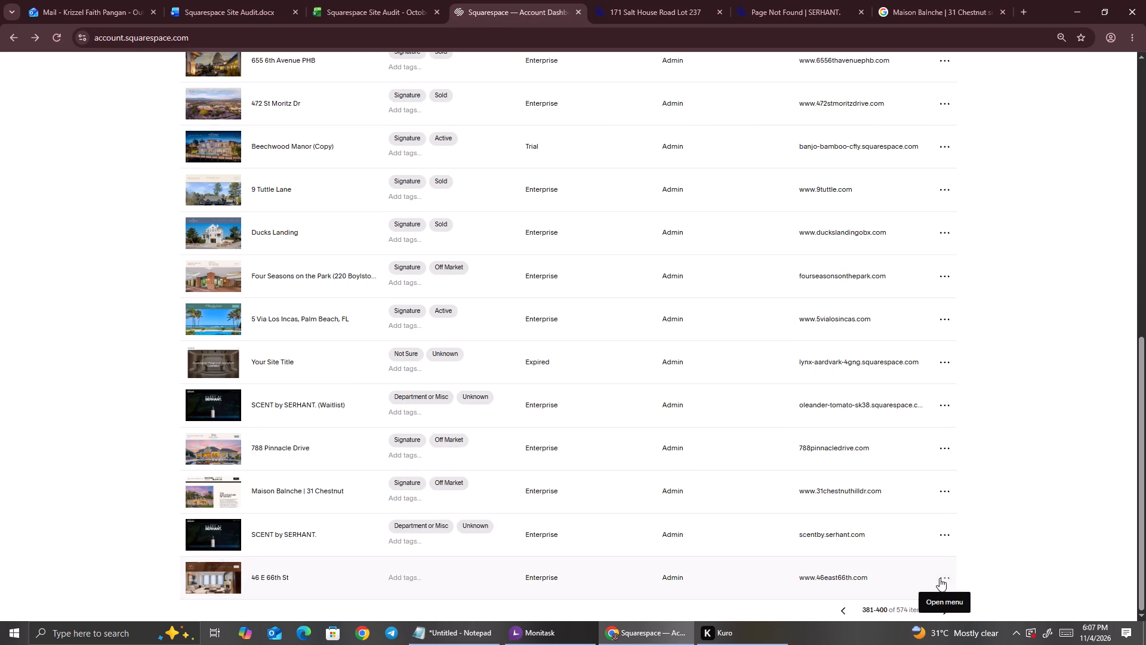
click(944, 582)
click(941, 466)
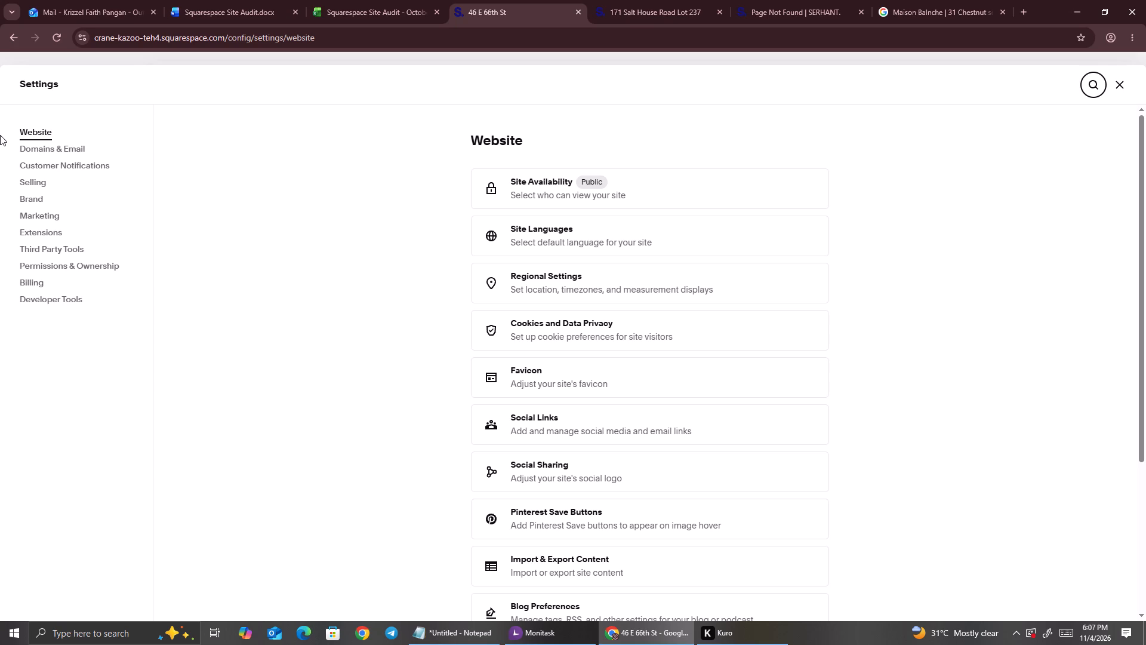
click(61, 152)
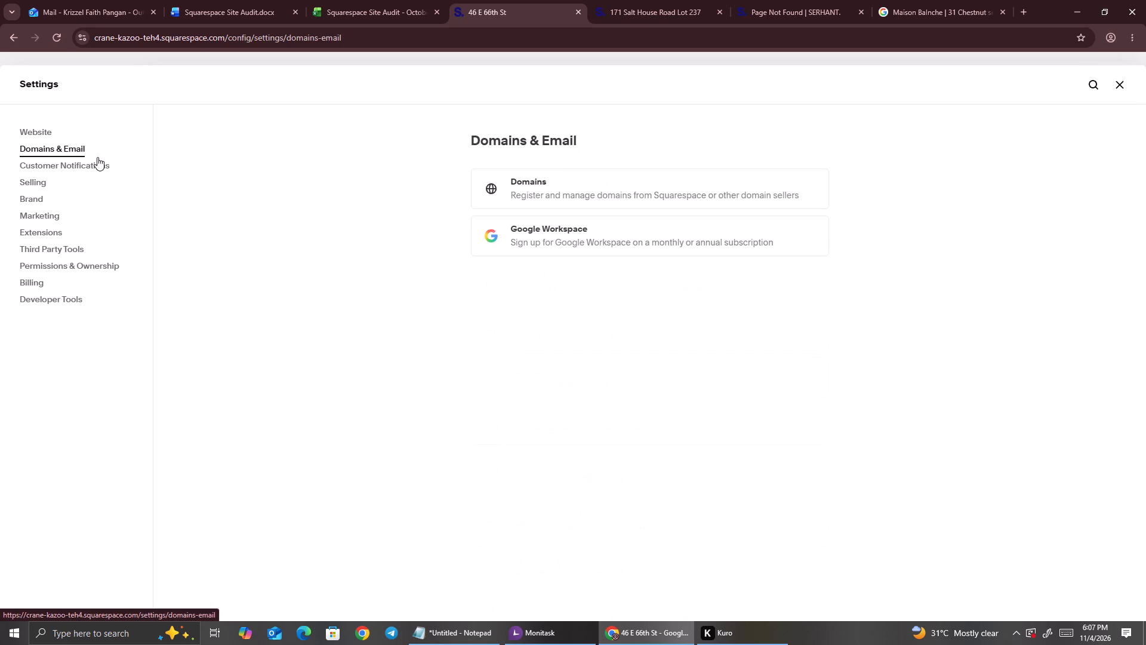
click(599, 196)
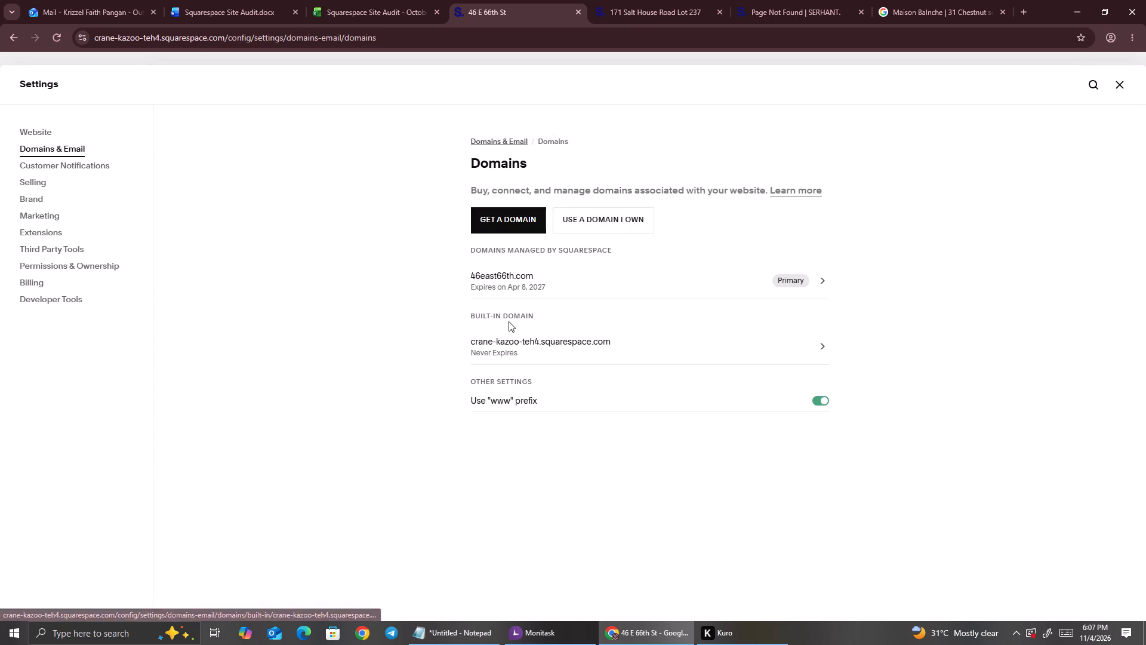
click(535, 282)
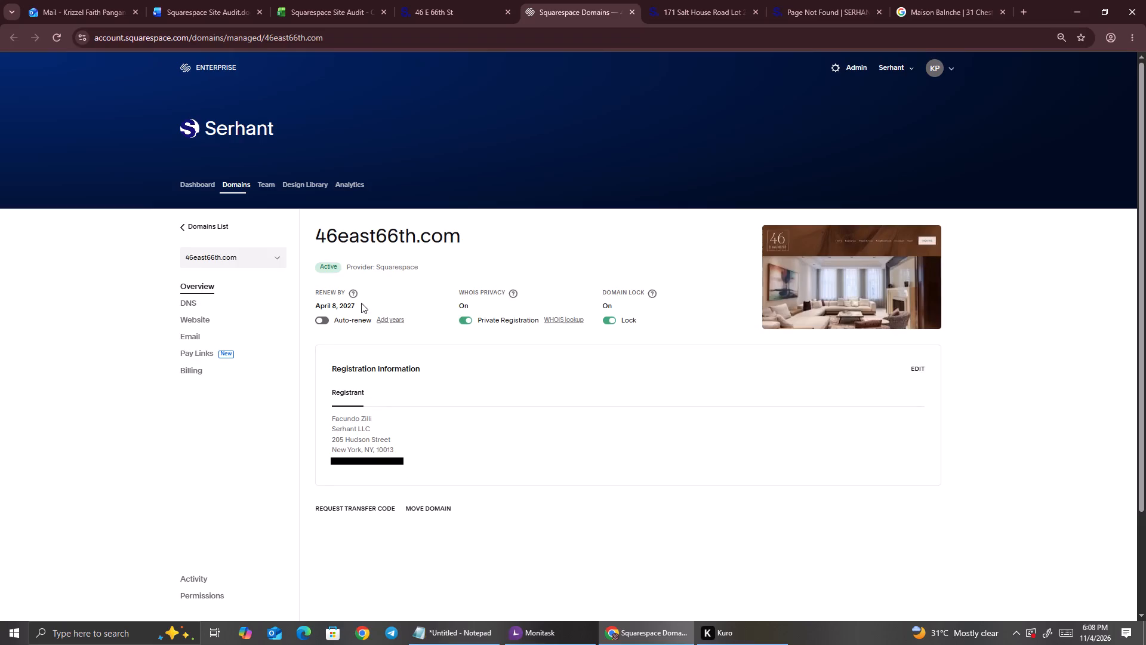
drag(361, 303, 303, 303)
key(ctrl+c)
key(alt+Tab)
click(620, 323)
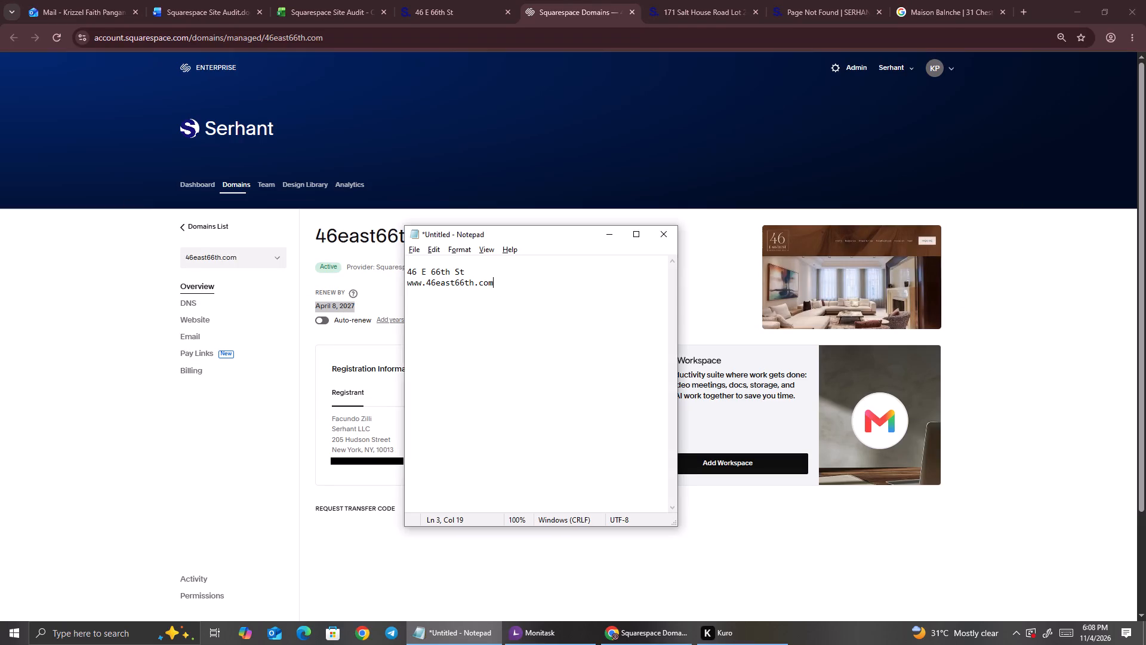
key(Return)
key(Return)
key(ctrl+v)
click(632, 10)
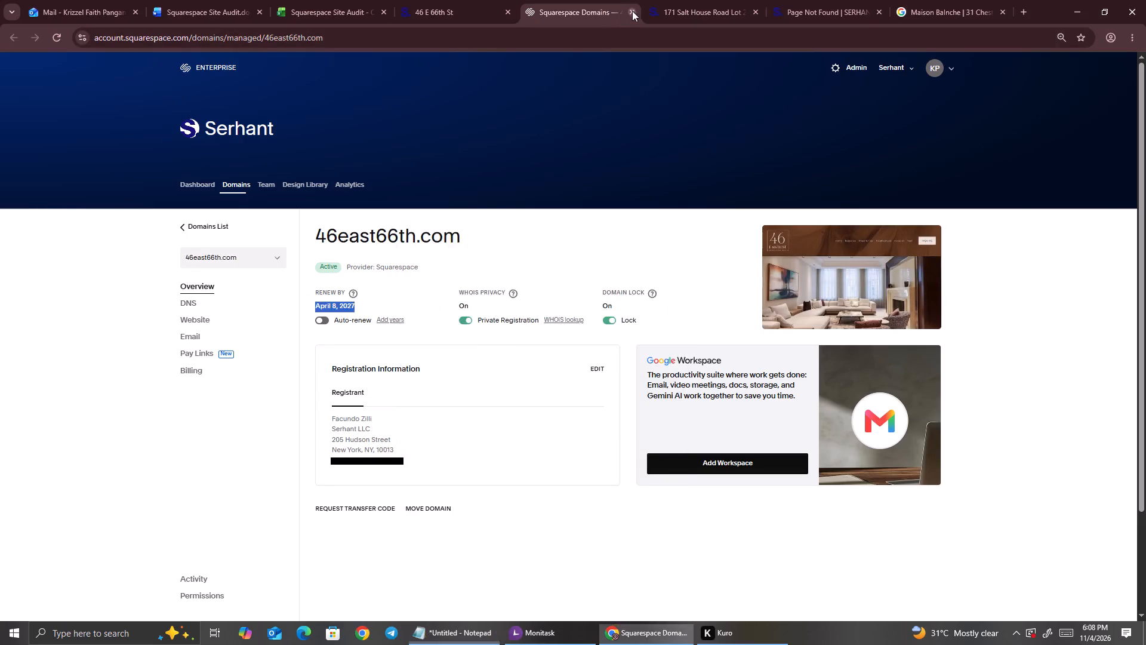
click(44, 291)
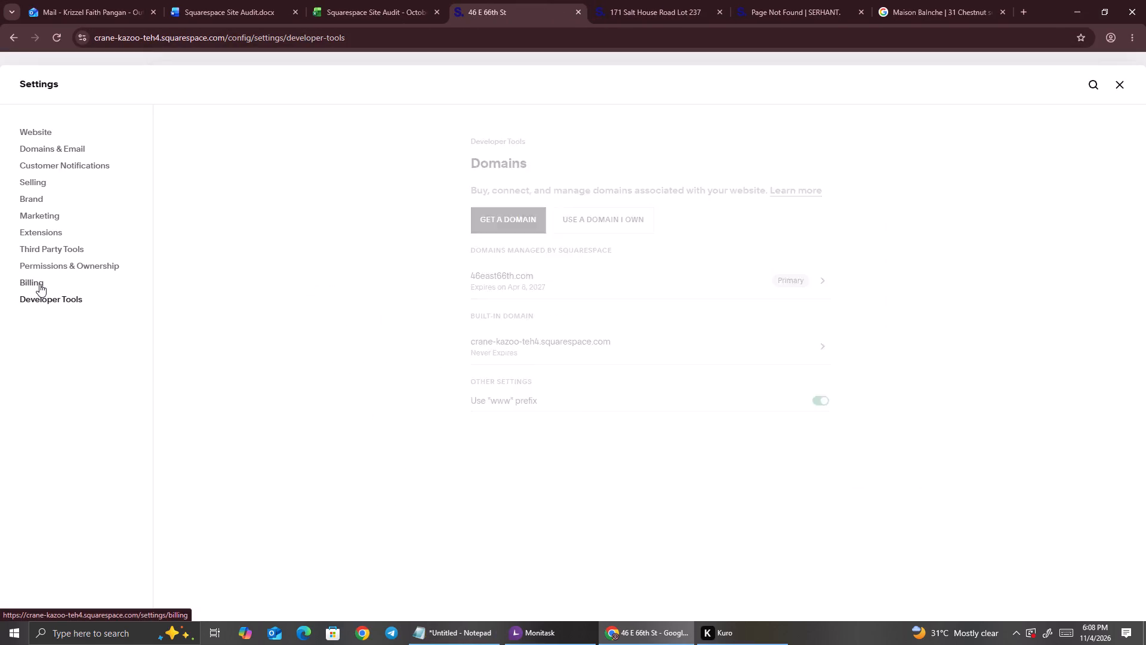
click(39, 284)
click(547, 330)
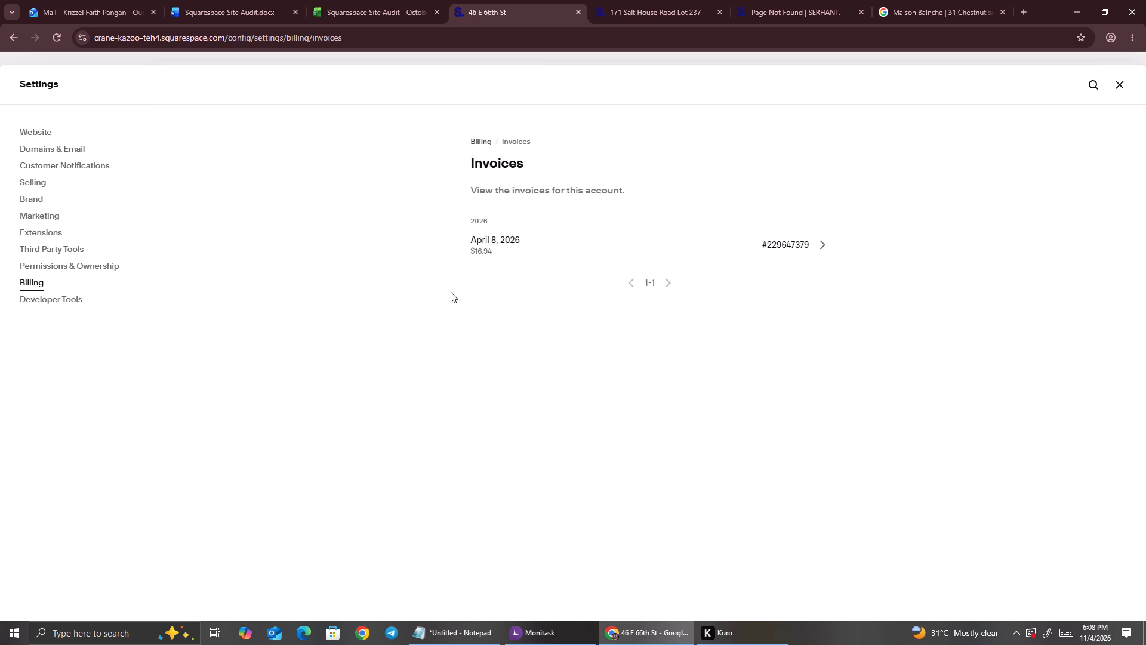
drag(461, 247, 534, 236)
key(ctrl+c)
key(alt+Tab)
click(462, 294)
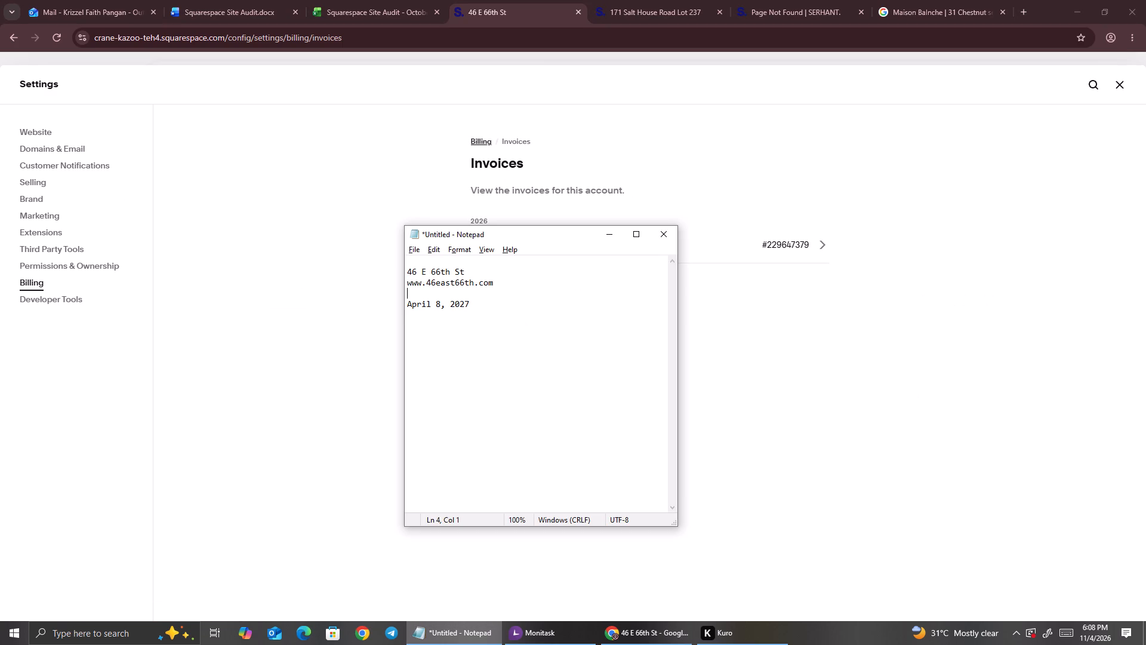
key(Return)
key(ctrl+v)
Look over the upper part of the 46 E 66th St home page and recheck the serhant.com search suggestions for the address.
click(1126, 92)
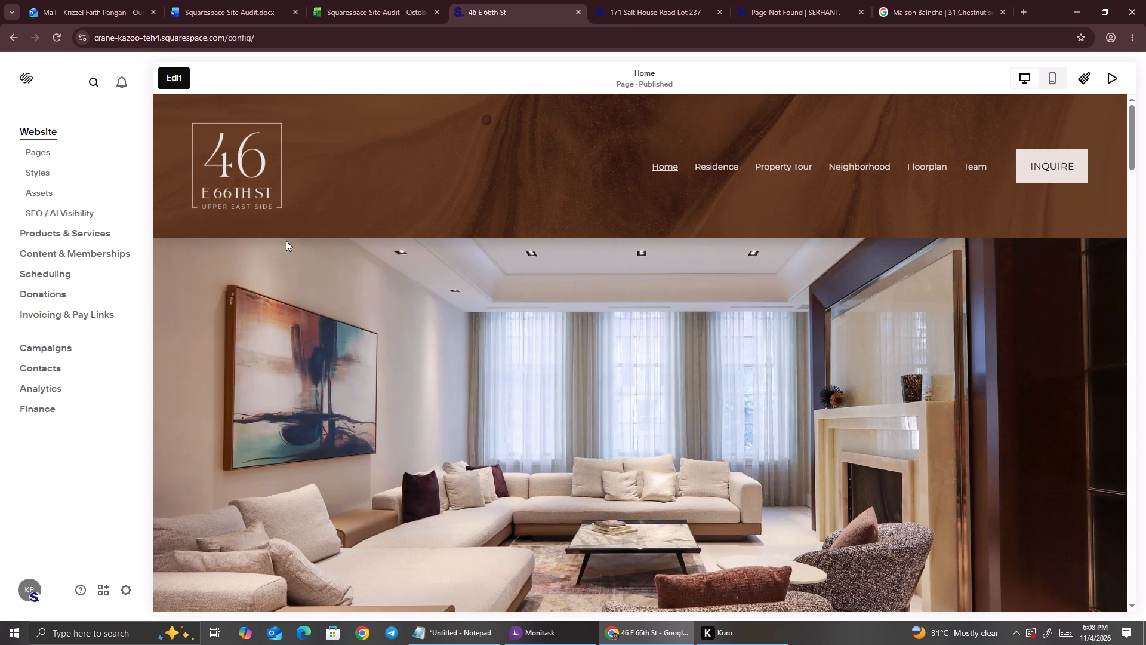
scroll(238, 333, down, 8)
scroll(309, 324, down, 5)
scroll(538, 349, up, 6)
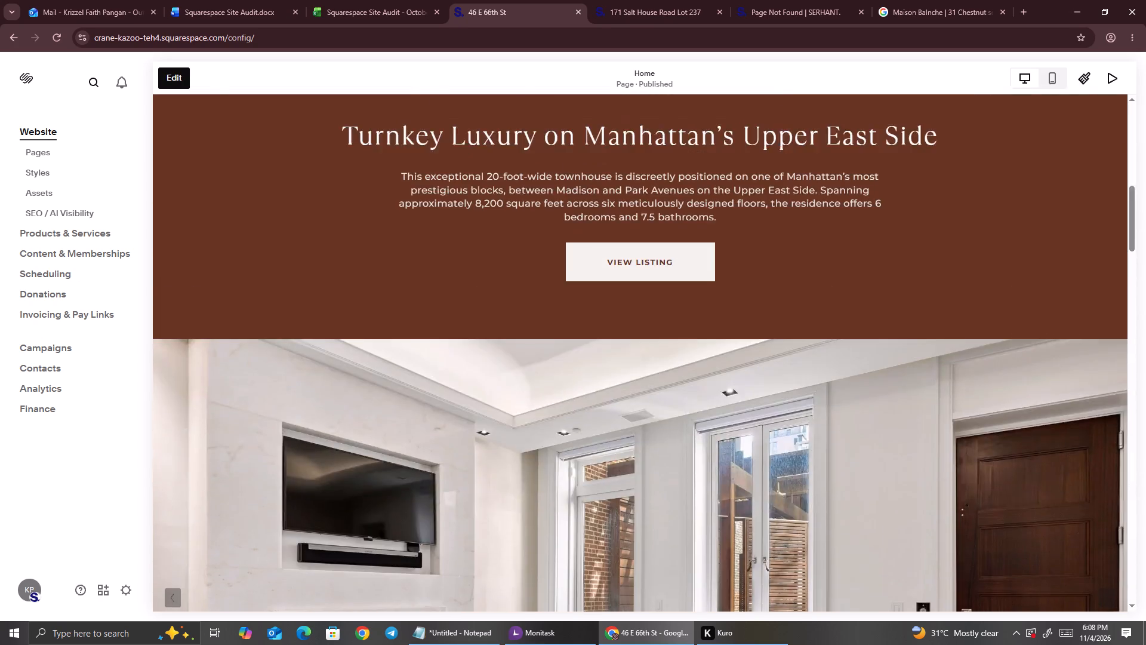
scroll(559, 345, up, 7)
scroll(574, 342, down, 13)
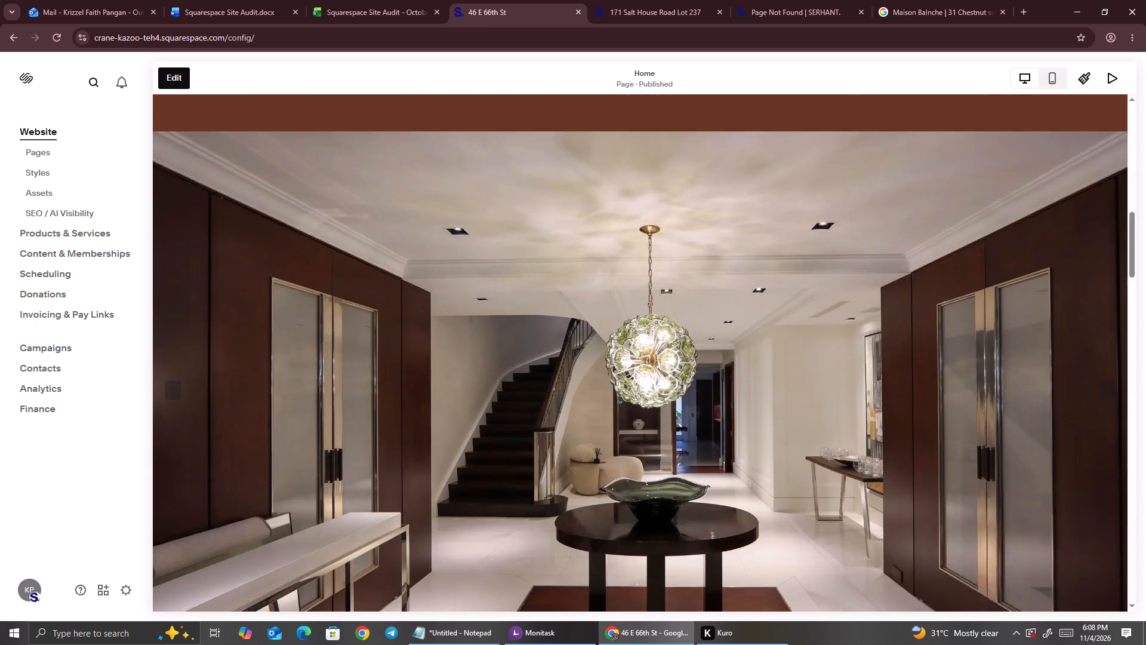
click(806, 0)
click(700, 0)
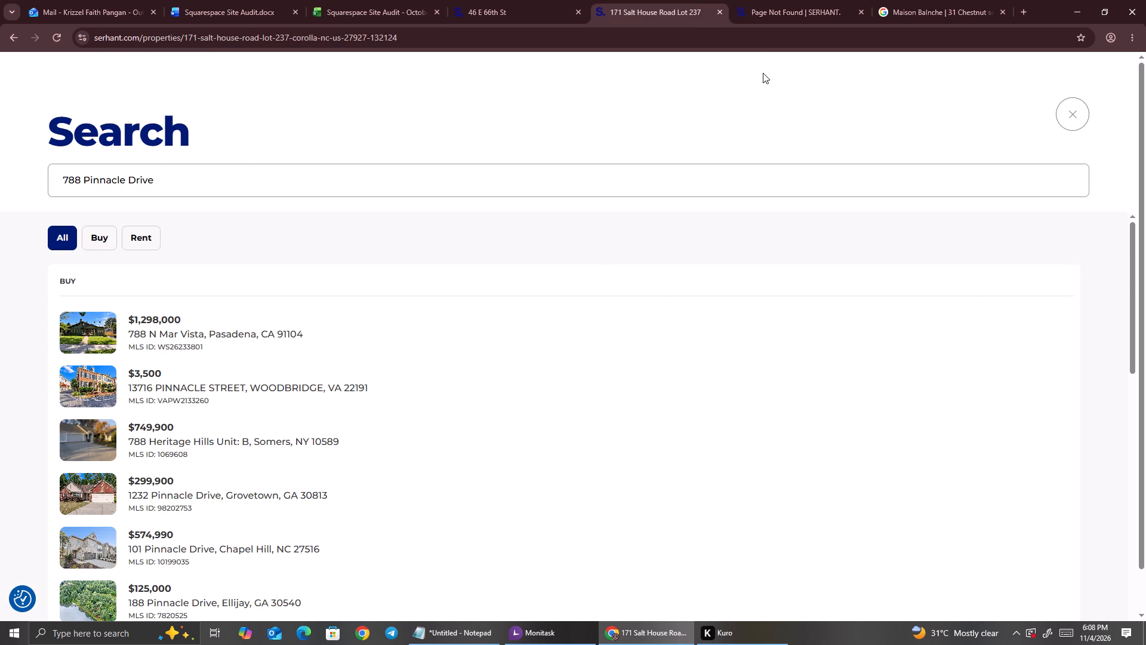
click(757, 0)
click(19, 44)
scroll(668, 368, down, 1)
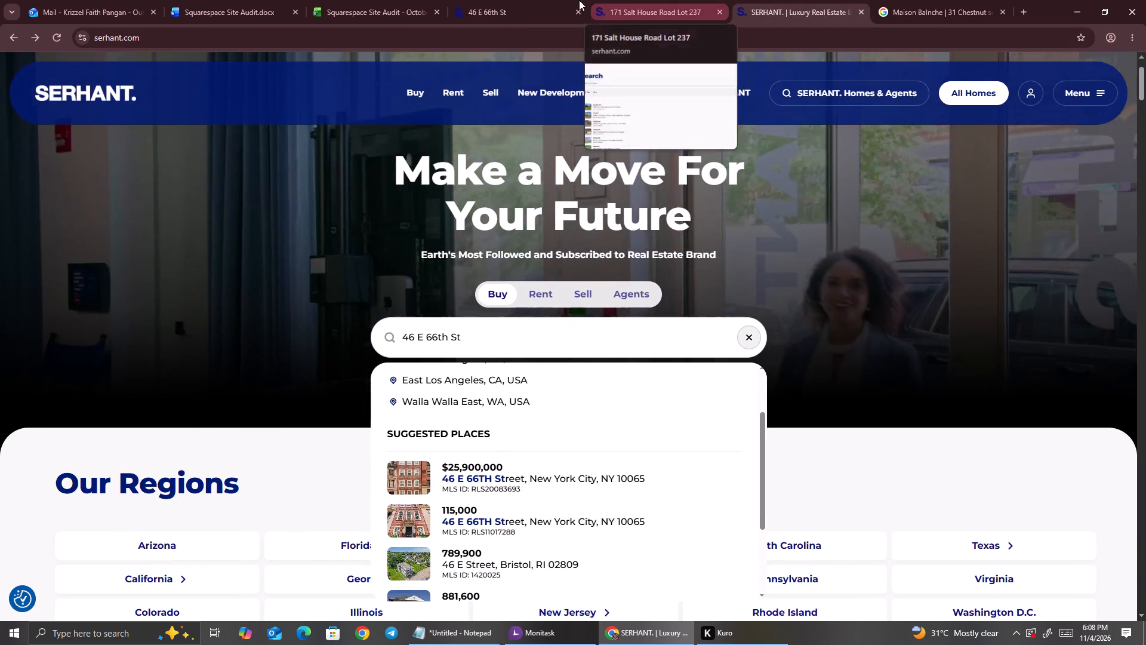
click(547, 0)
scroll(546, 355, down, 14)
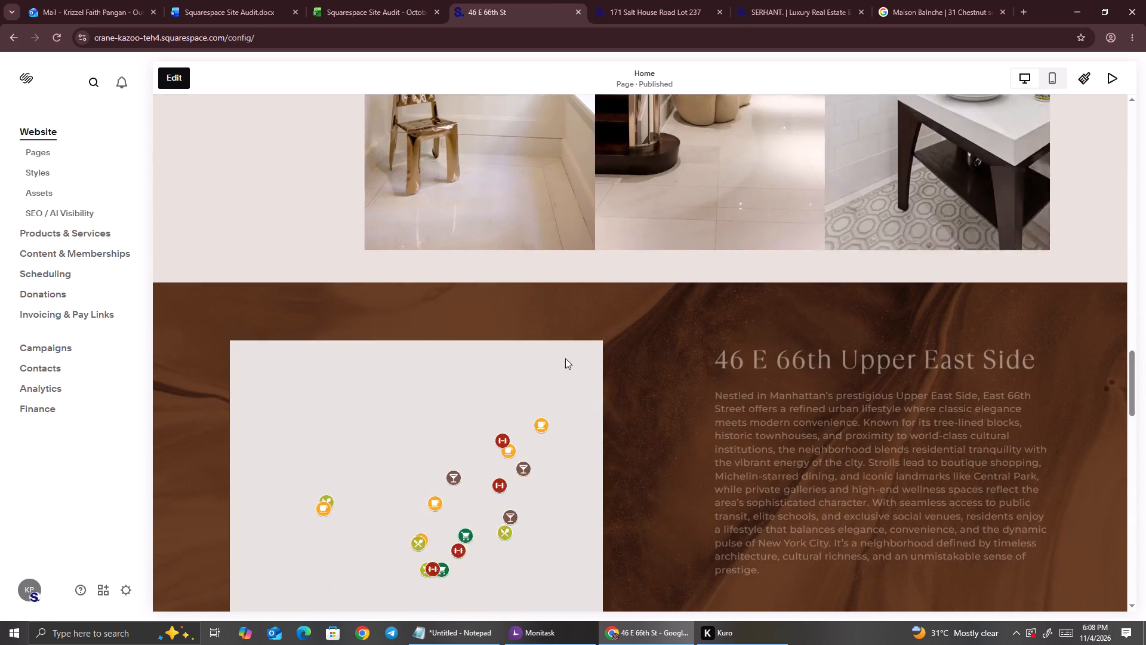
scroll(565, 358, down, 4)
scroll(519, 399, down, 6)
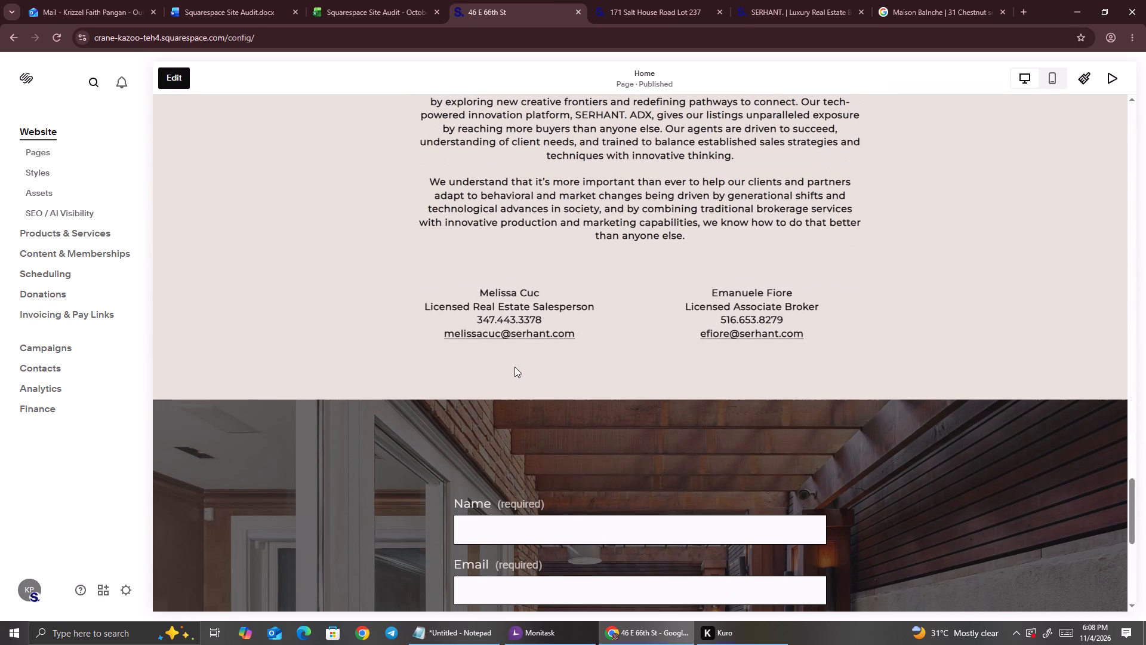
drag(470, 294, 549, 295)
key(ctrl+c)
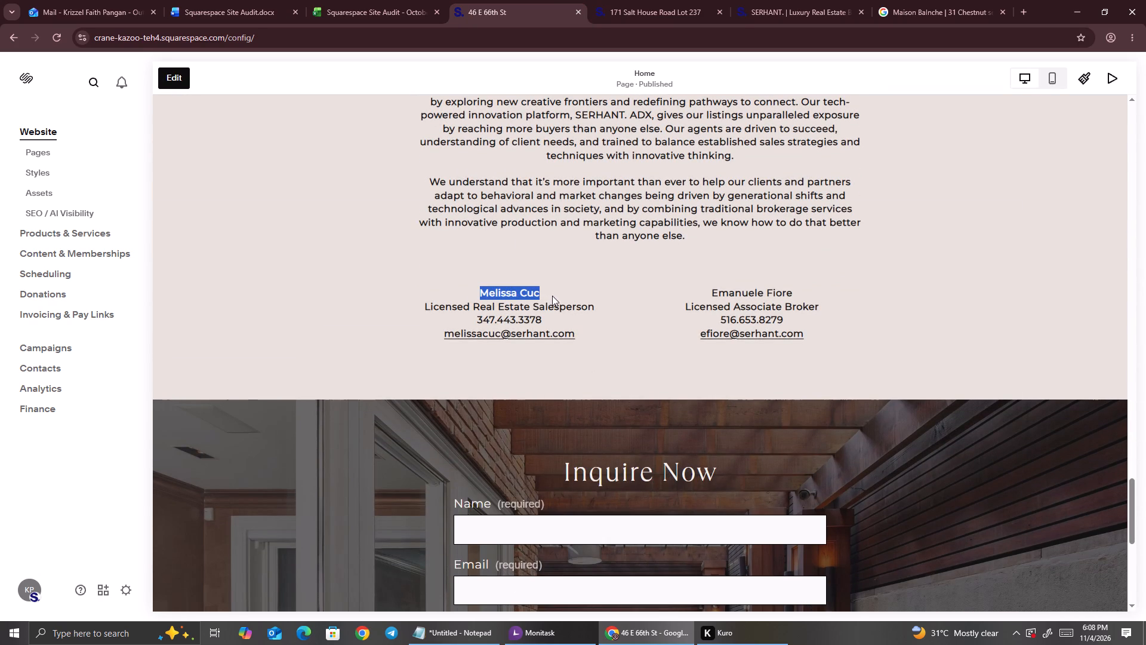
key(alt+Tab)
click(619, 302)
click(572, 361)
key(Return)
key(Return)
key(ctrl+v)
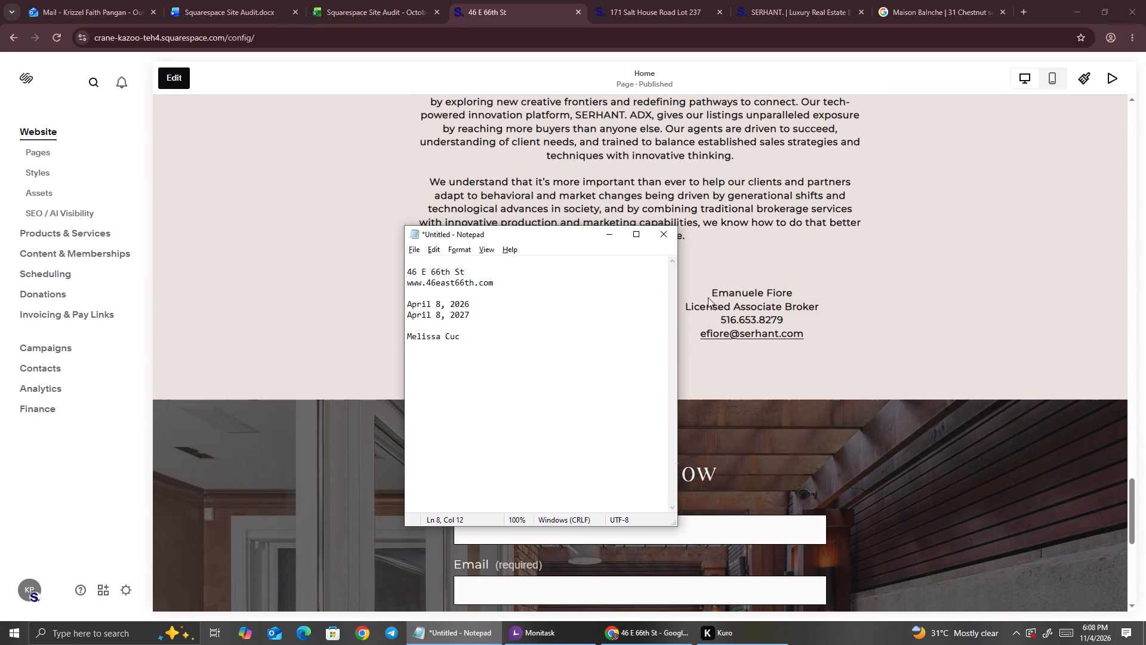
Add the second agent's name from the home page to the same Notepad line, joined with "&".
drag(705, 295, 800, 290)
key(ctrl+c)
key(alt+Tab)
click(513, 374)
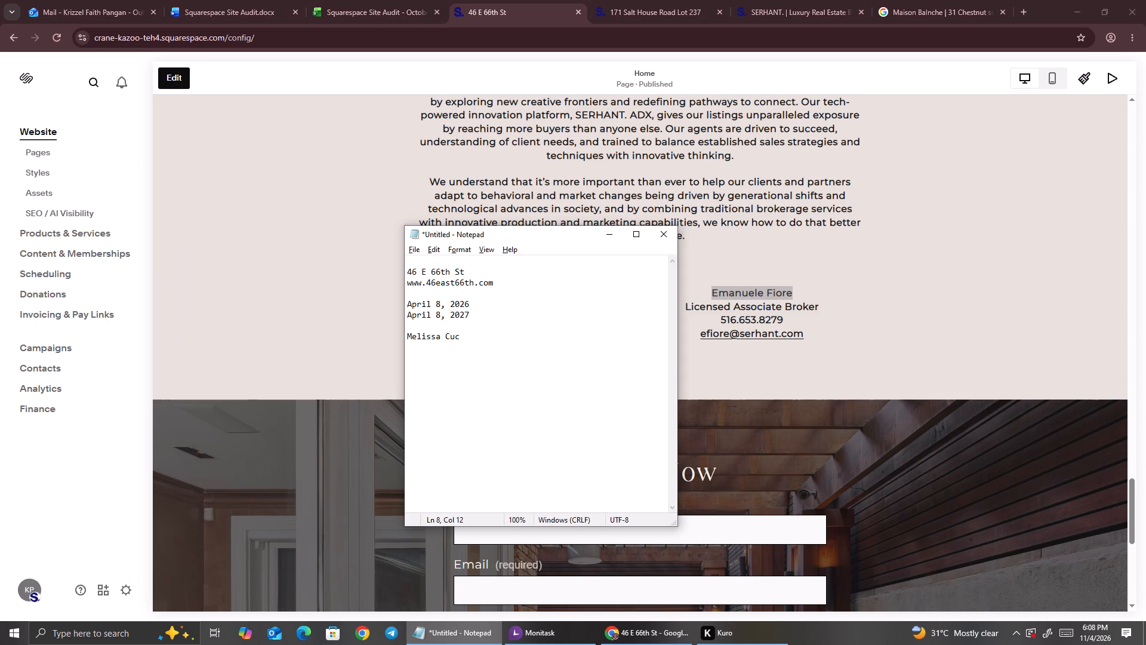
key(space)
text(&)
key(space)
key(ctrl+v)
Look over the 46 E 66th St home page, from the footer to the introduction and the pricing section.
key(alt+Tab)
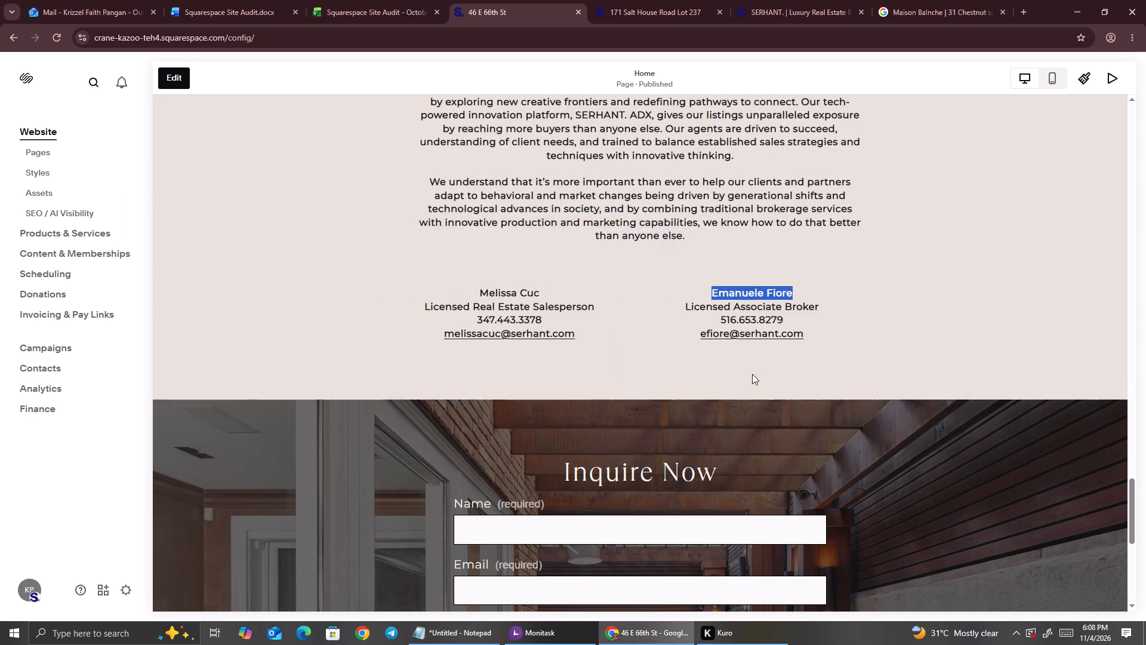
scroll(748, 386, down, 14)
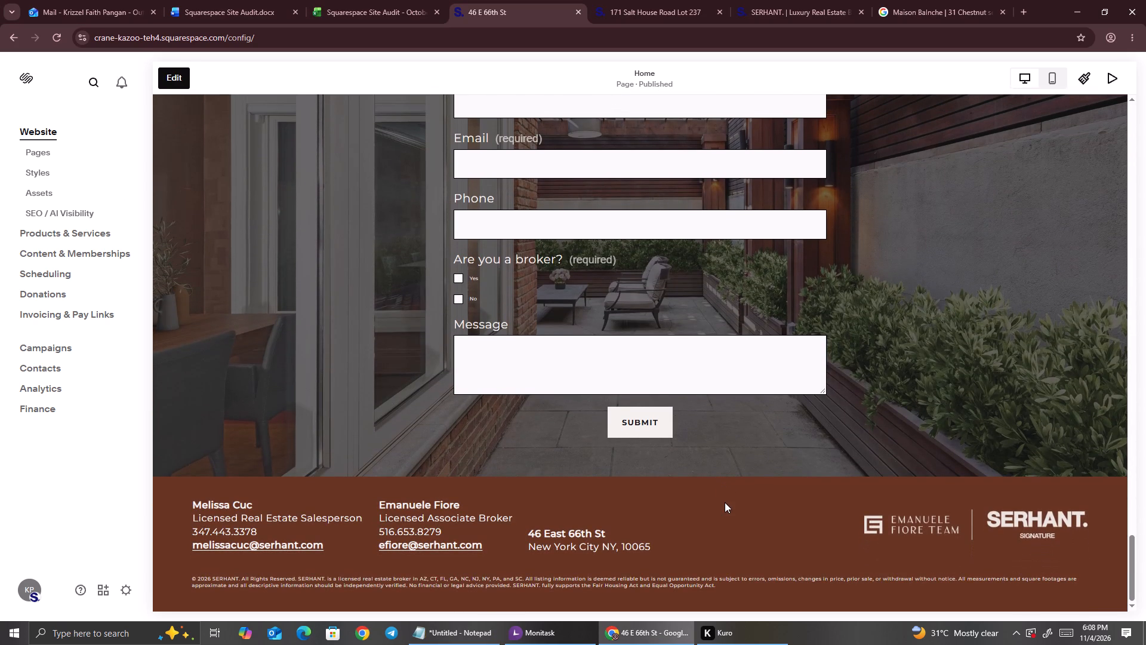
scroll(727, 502, up, 17)
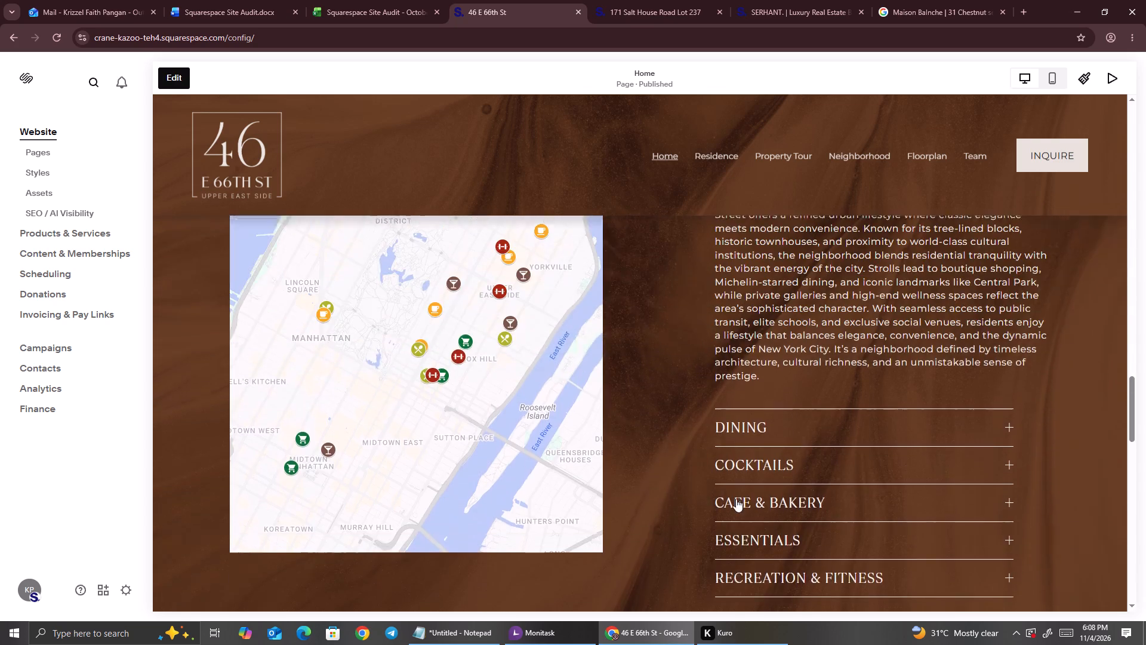
scroll(744, 497, up, 3)
scroll(744, 497, up, 20)
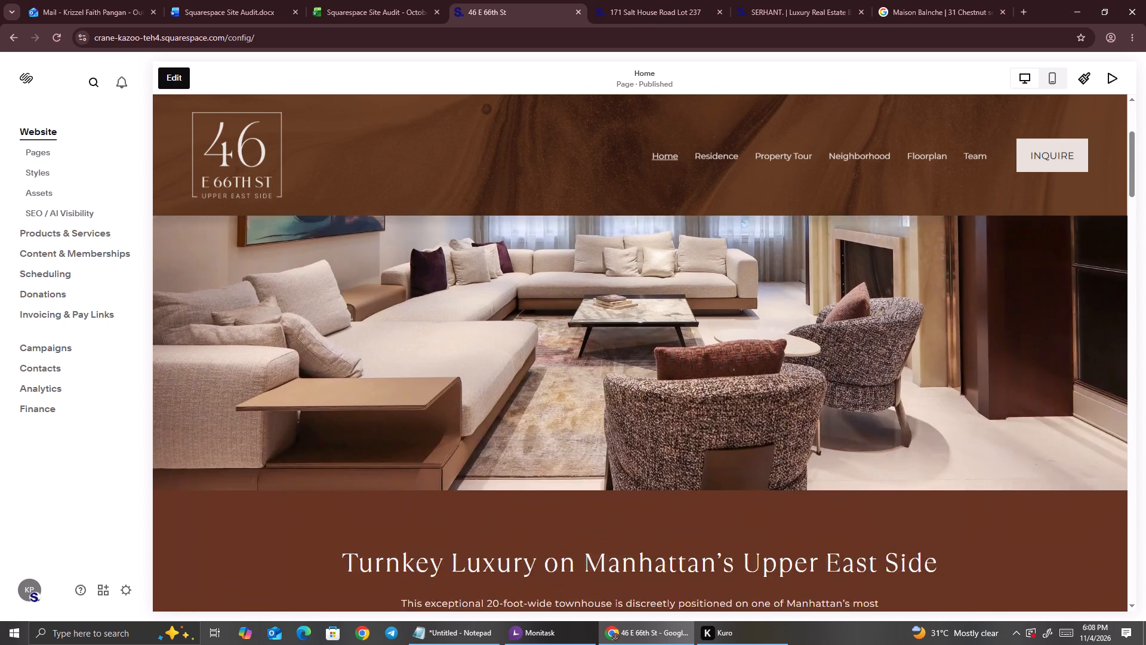
scroll(748, 486, up, 16)
scroll(1145, 231, up, 4)
scroll(859, 286, down, 5)
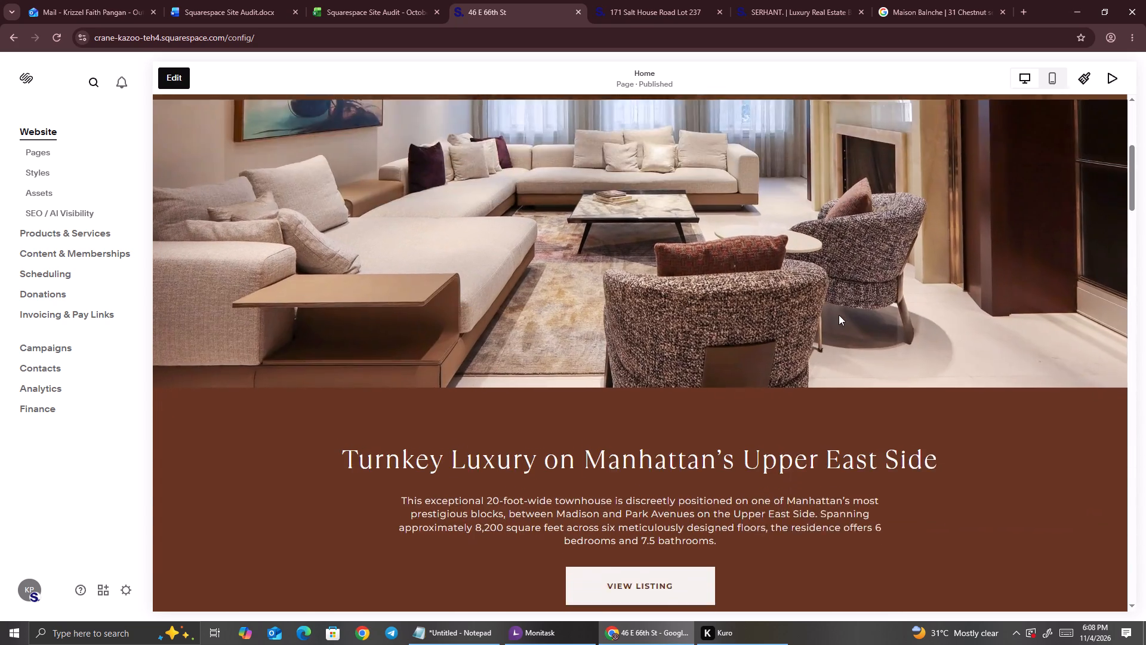
scroll(839, 315, down, 10)
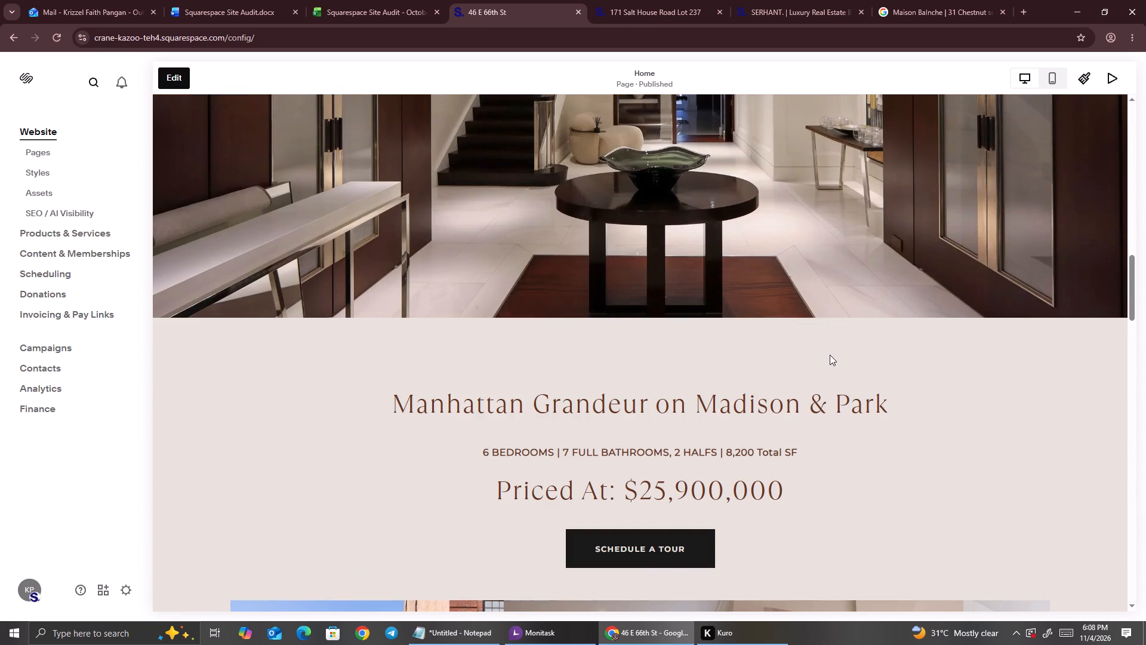
click(398, 0)
key(alt+Tab)
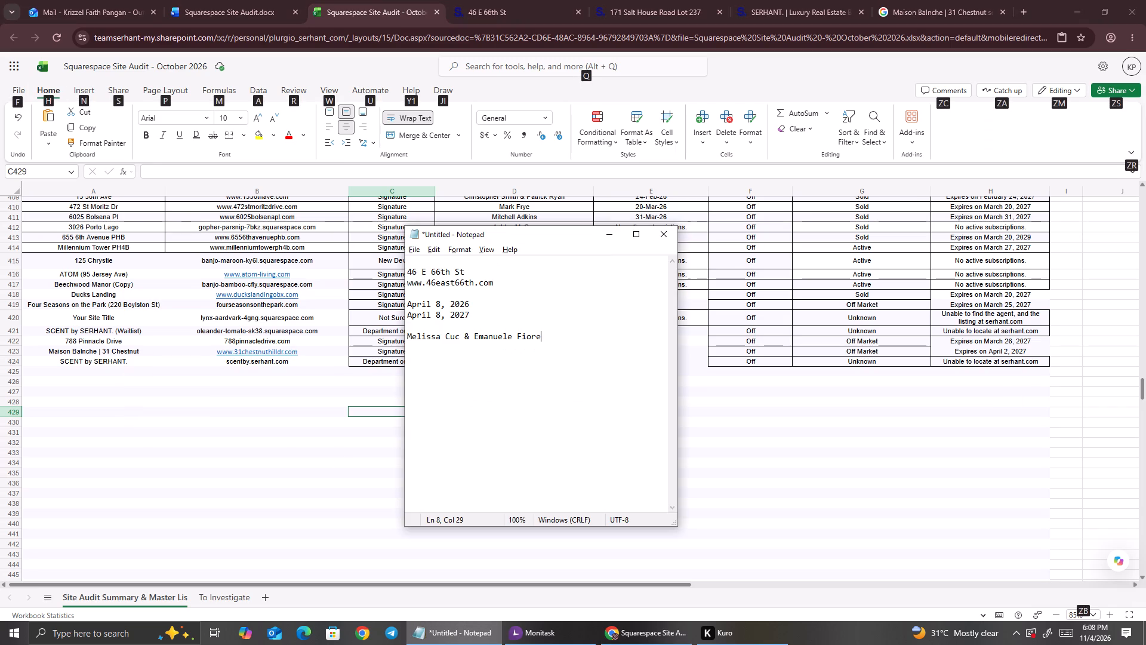
drag(482, 274, 342, 268)
key(ctrl+c)
click(115, 367)
key(ctrl+v)
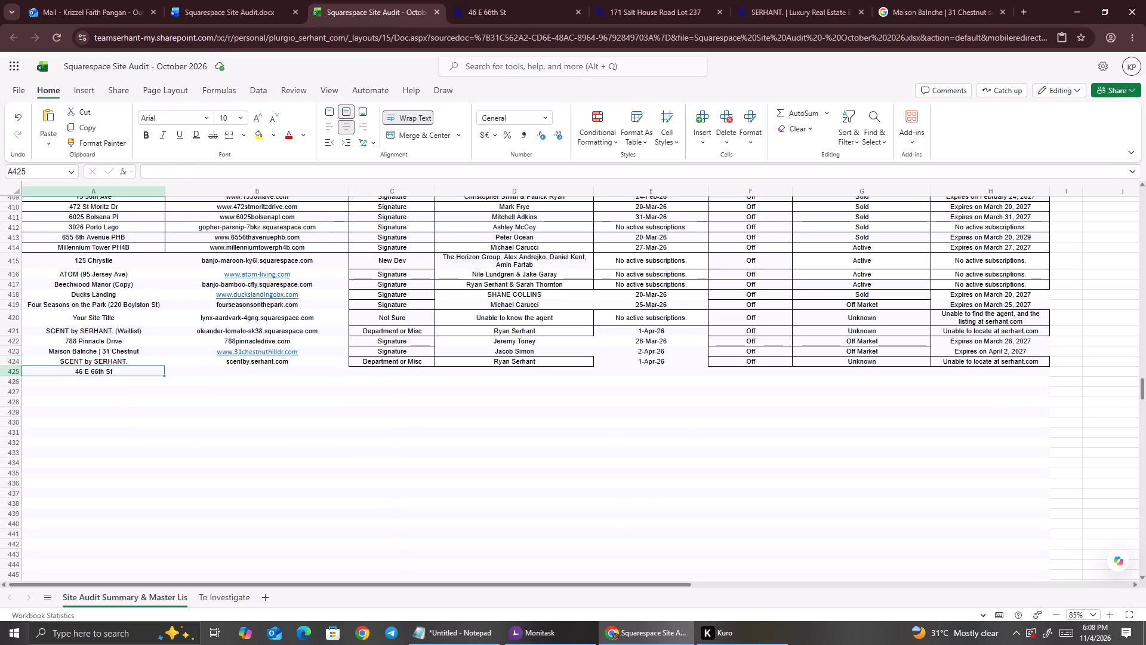
key(alt+Tab)
drag(531, 281, 395, 280)
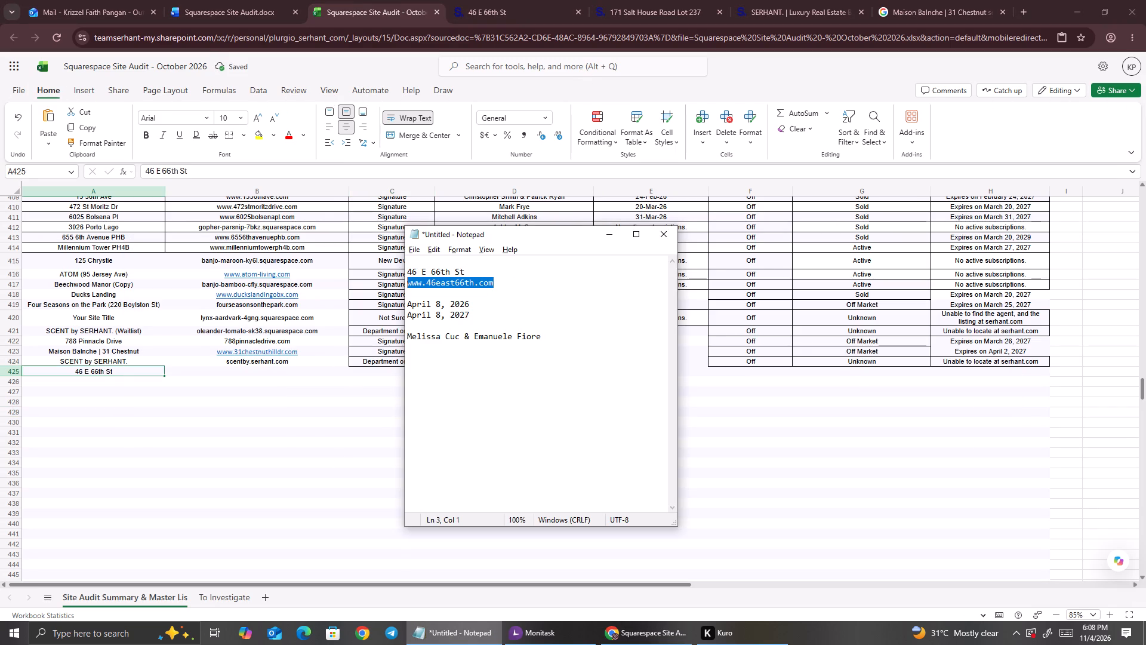
key(ctrl+c)
click(202, 370)
key(ctrl+v)
click(414, 343)
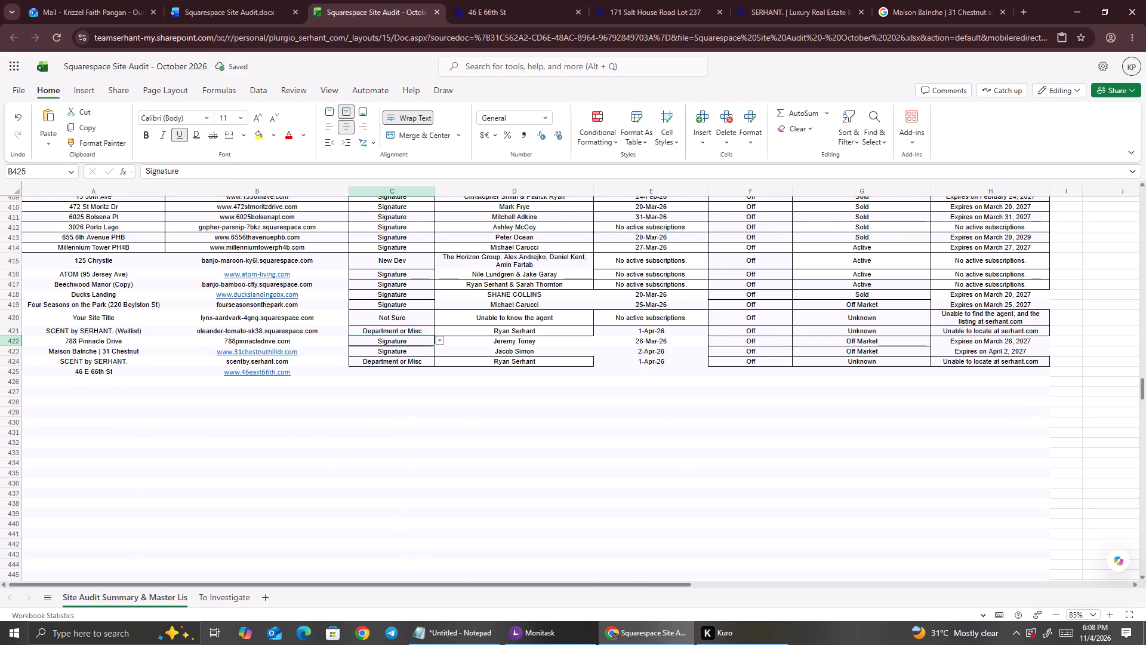
key(ctrl+c)
click(394, 369)
key(ctrl+v)
Copy the two agents' names from the Notepad note into column D of the 46 E 66th St row.
key(alt+Tab)
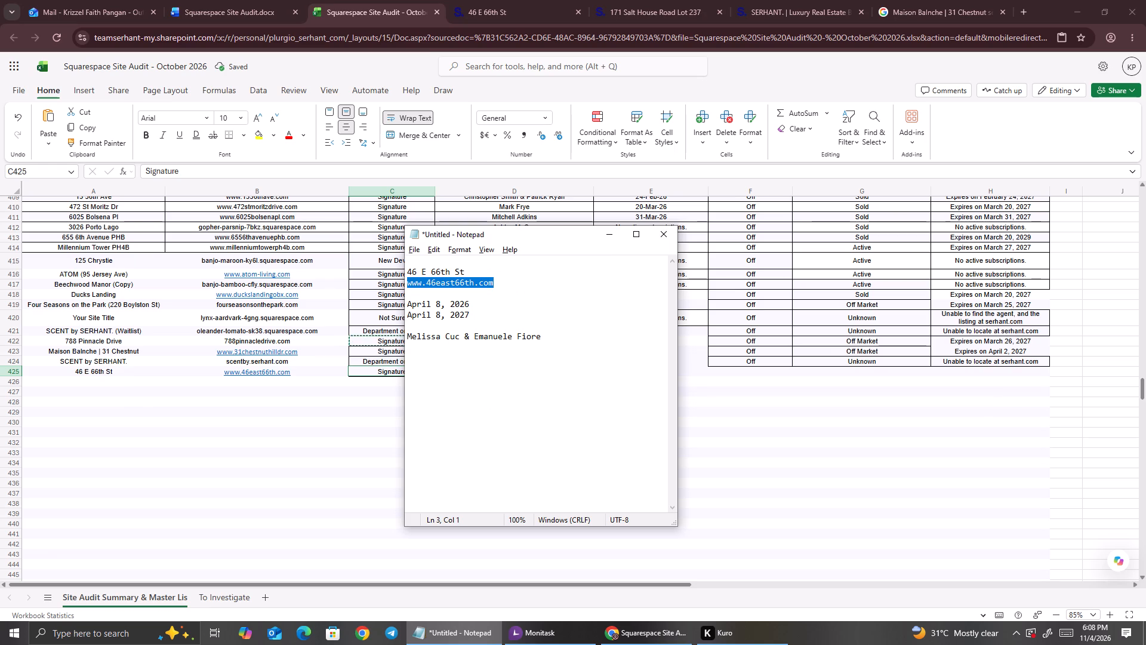
drag(547, 334, 361, 346)
key(ctrl+c)
click(363, 423)
click(501, 377)
key(ctrl+v)
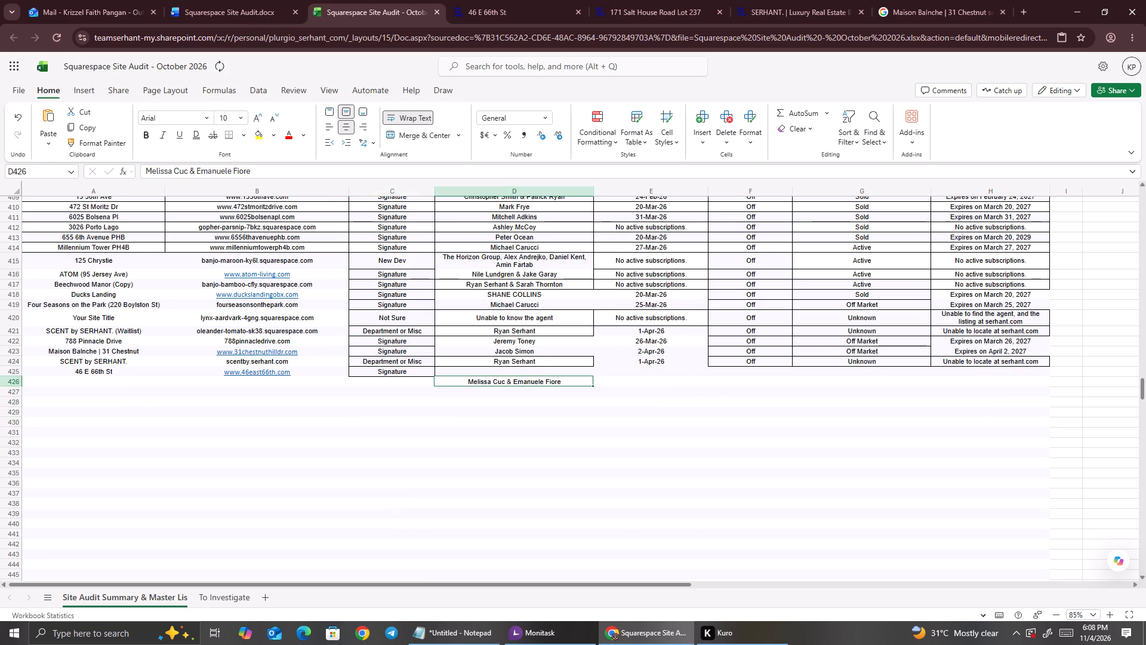
key(ctrl+z)
click(509, 368)
key(ctrl+v)
key(alt+Tab)
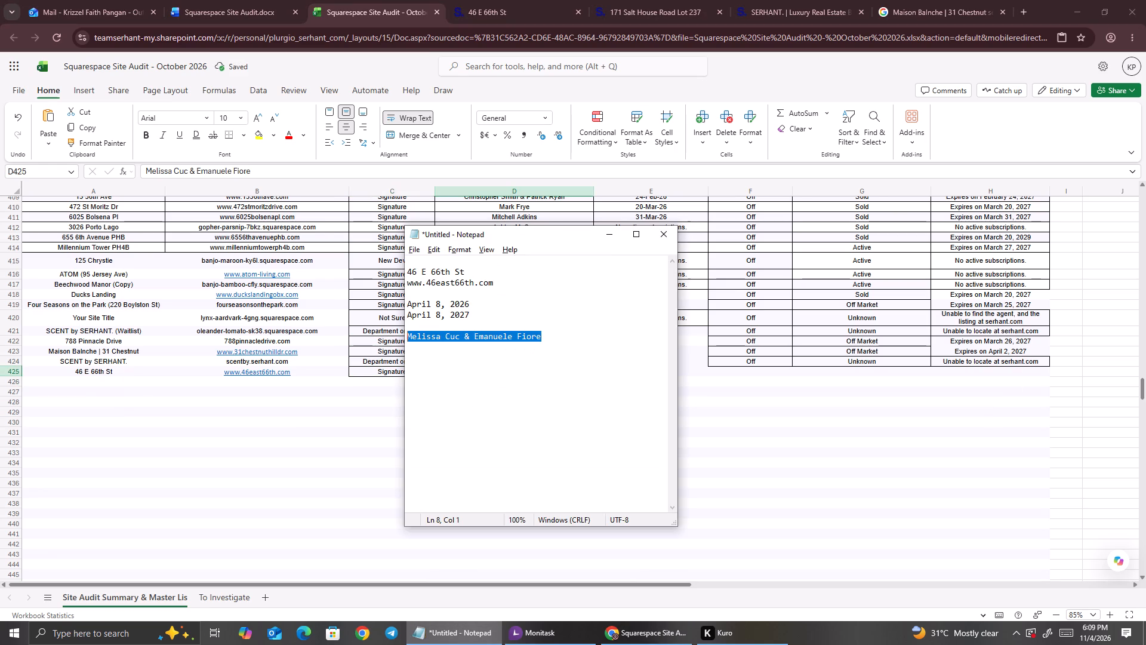
drag(476, 306, 393, 308)
key(ctrl+c)
click(346, 407)
click(658, 373)
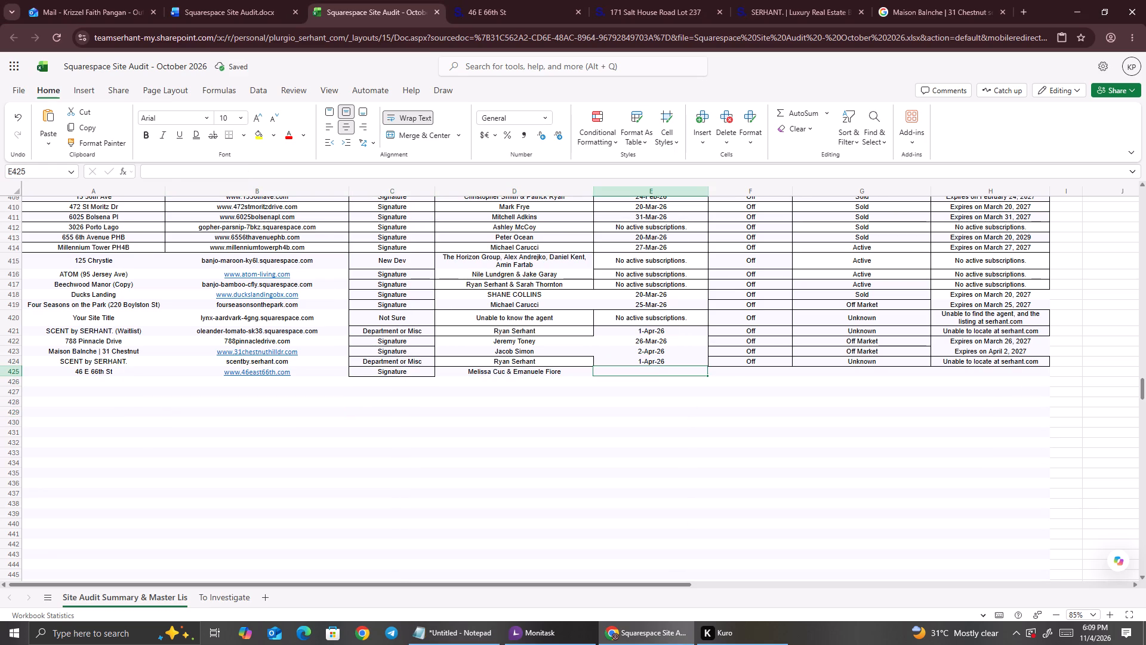
key(ctrl+v)
Fill columns F and G of the 46 E 66th St row with Off and Off Market, copied from the rows above.
click(753, 363)
key(ctrl+c)
click(755, 373)
key(ctrl+v)
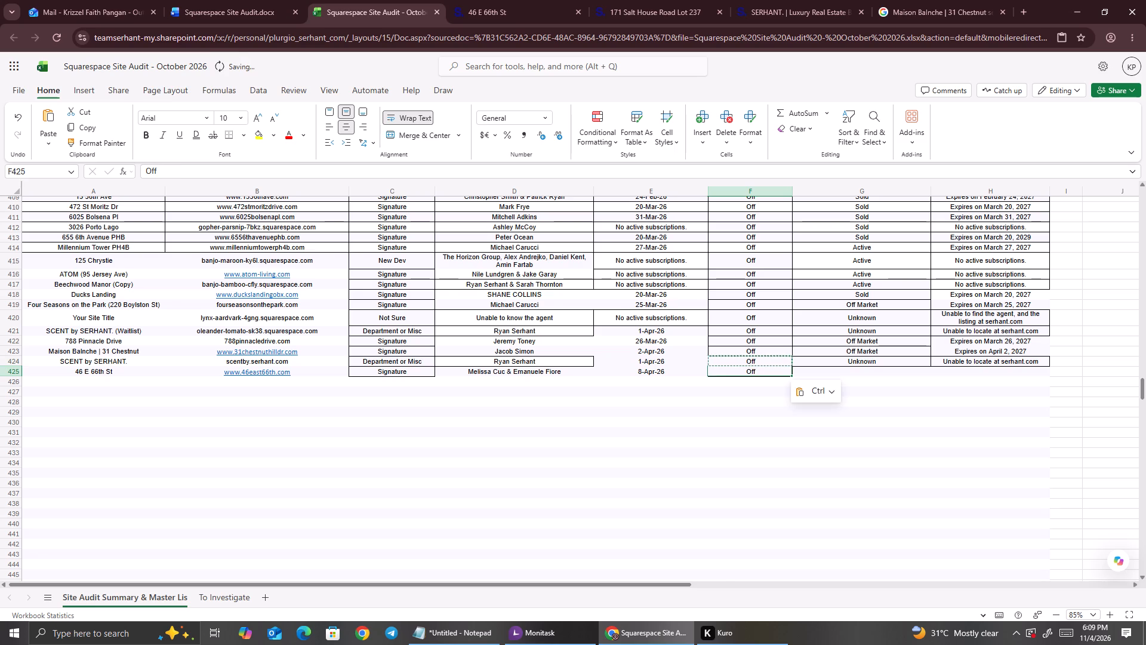
click(860, 349)
key(ctrl+c)
click(862, 372)
key(ctrl+v)
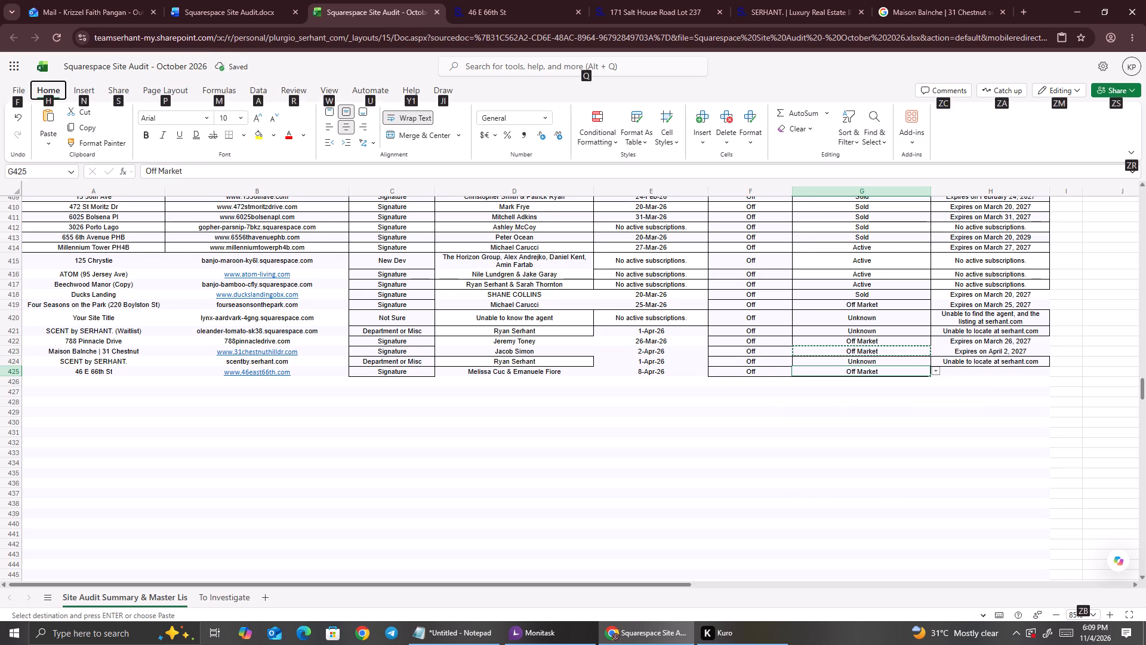
Copy the expiry remark from the Maison Balnche row into column H for 46 E 66th St and edit it to "Expires on April 8, 2027".
click(969, 348)
key(ctrl+c)
key(alt+Tab)
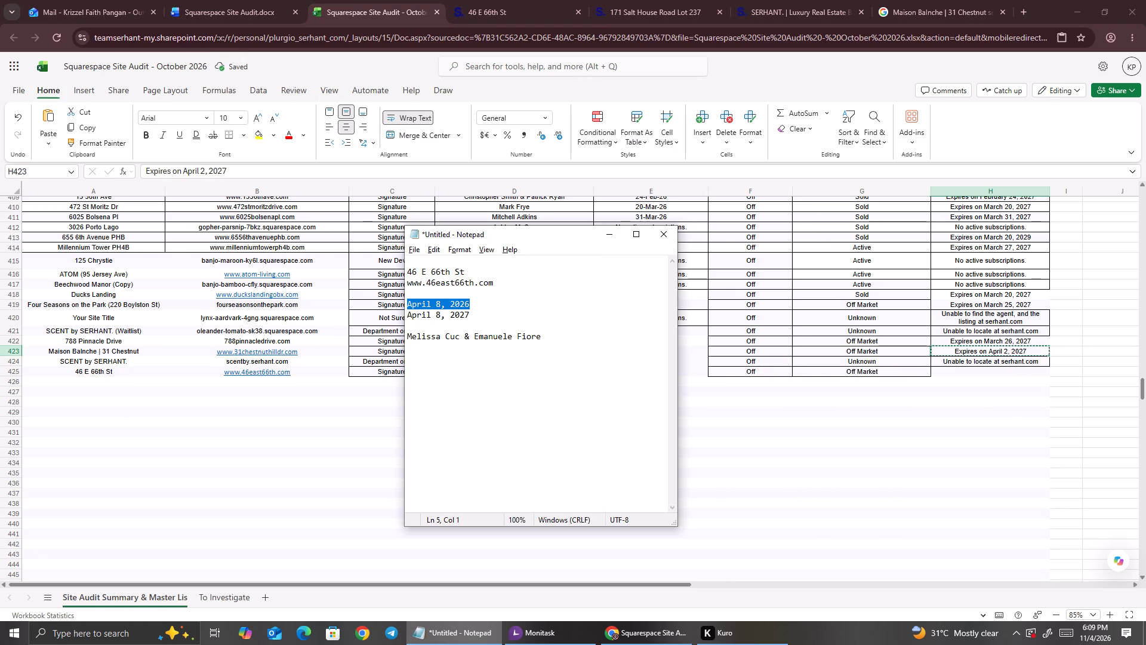
click(1015, 369)
key(ctrl+v)
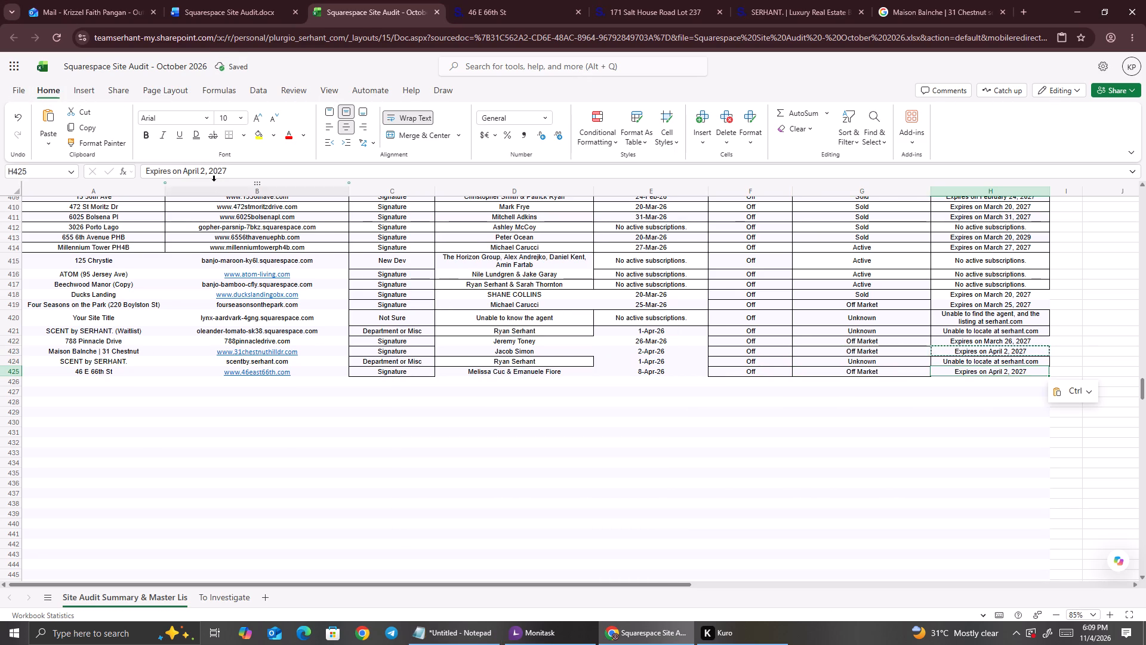
click(201, 170)
key(Right)
key(BackSpace)
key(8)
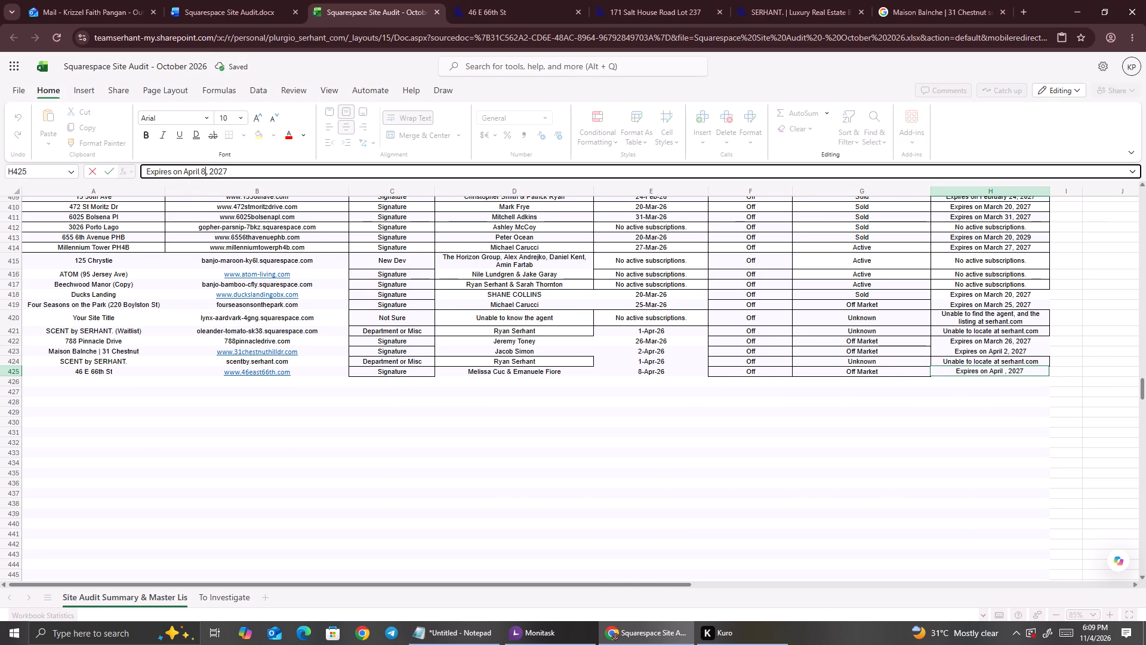
click(269, 510)
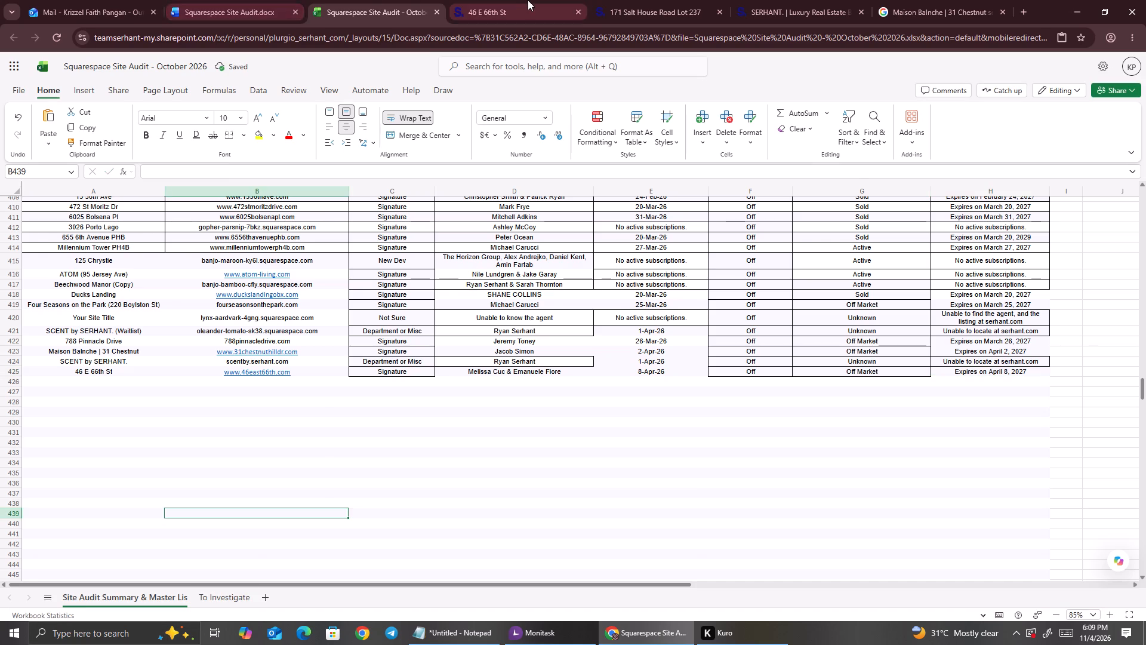
click(529, 0)
click(433, 0)
click(528, 0)
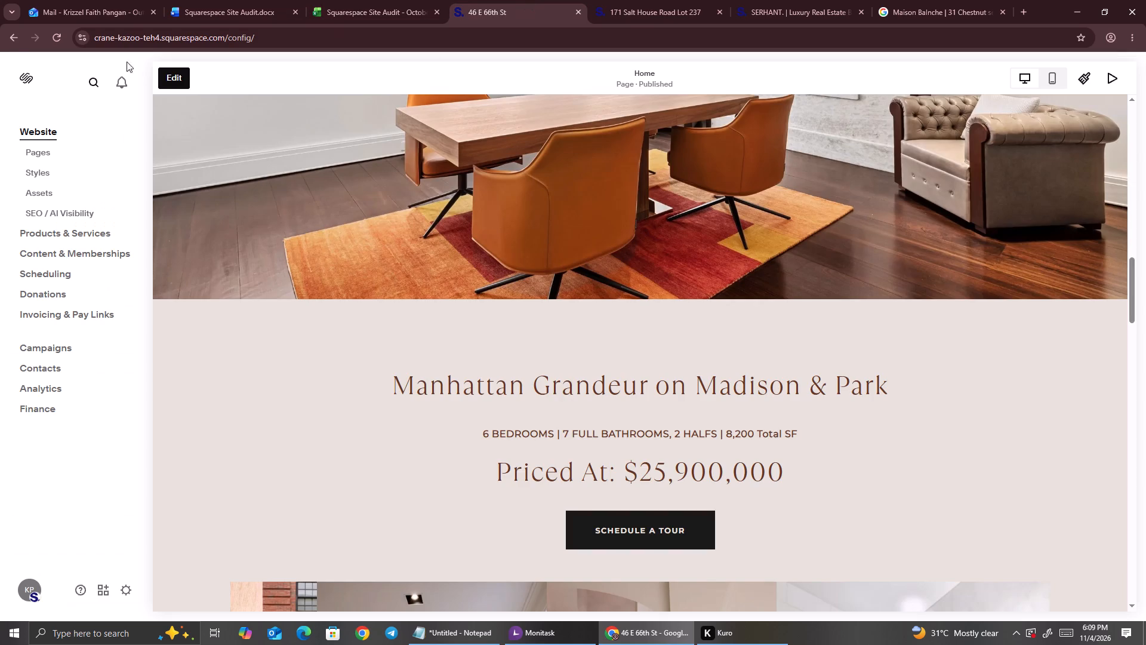
double_click(11, 36)
click(11, 36)
triple_click(11, 36)
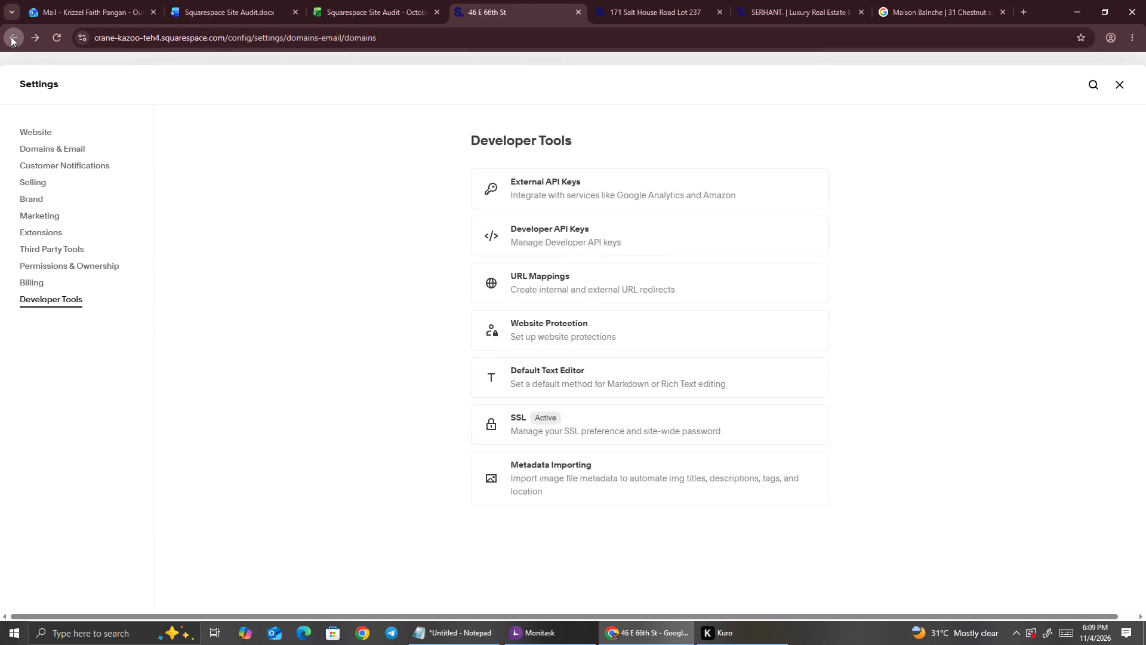
click(11, 36)
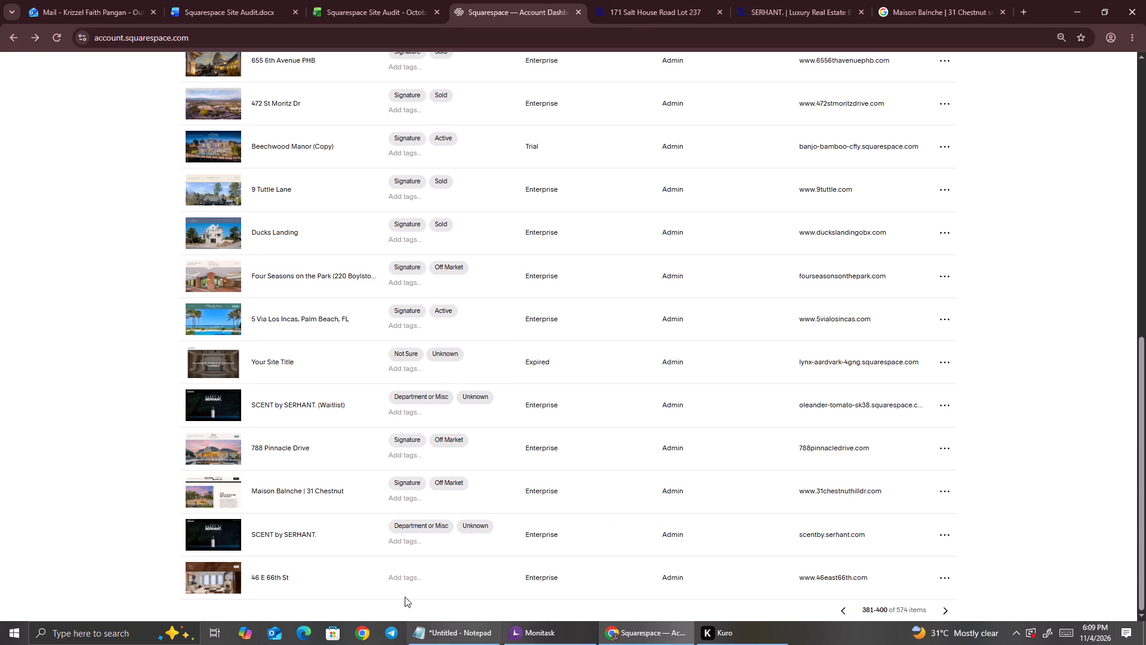
click(403, 579)
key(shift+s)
key(Down)
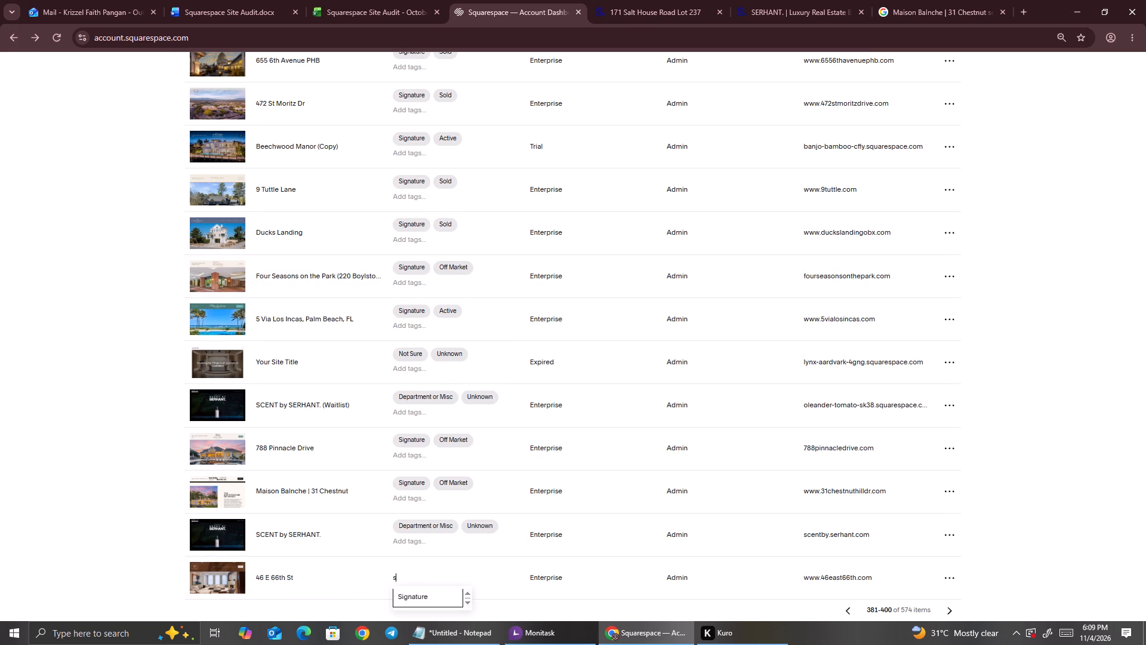
key(Down)
key(Up)
key(Return)
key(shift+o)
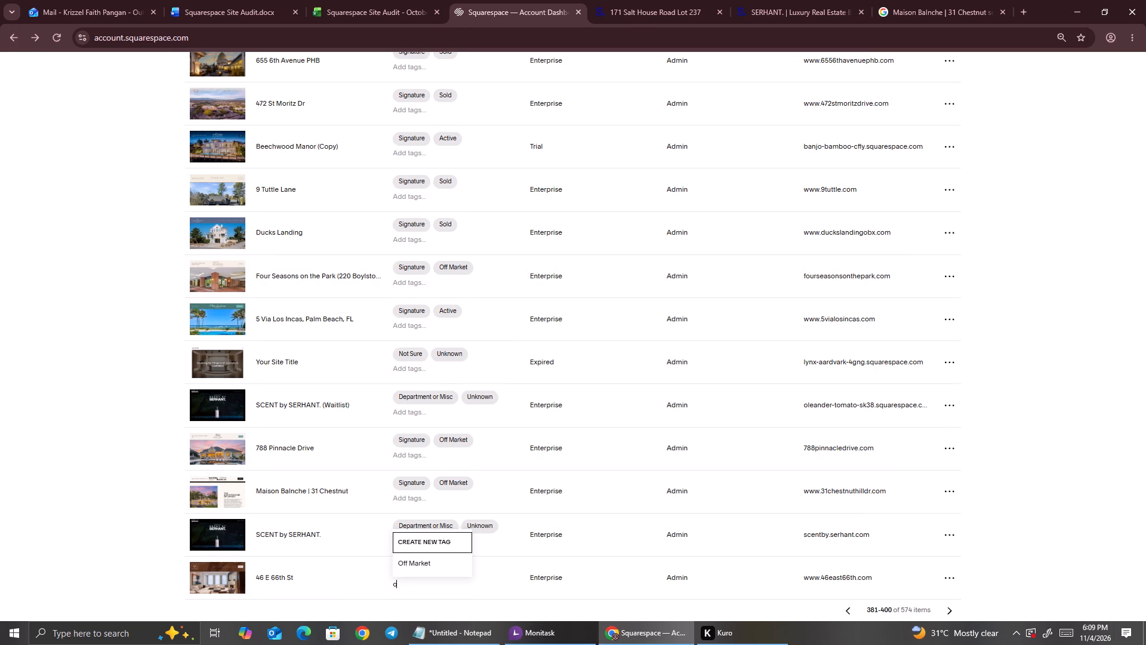
key(Down)
key(Return)
scroll(440, 548, down, 5)
click(949, 615)
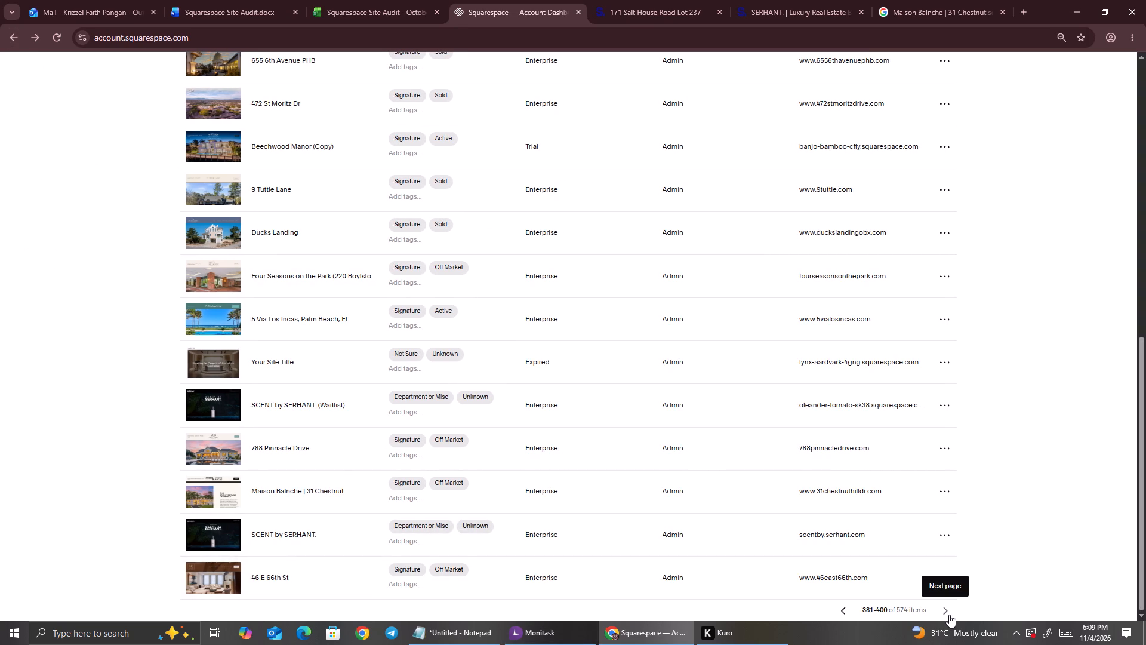
scroll(374, 517, up, 8)
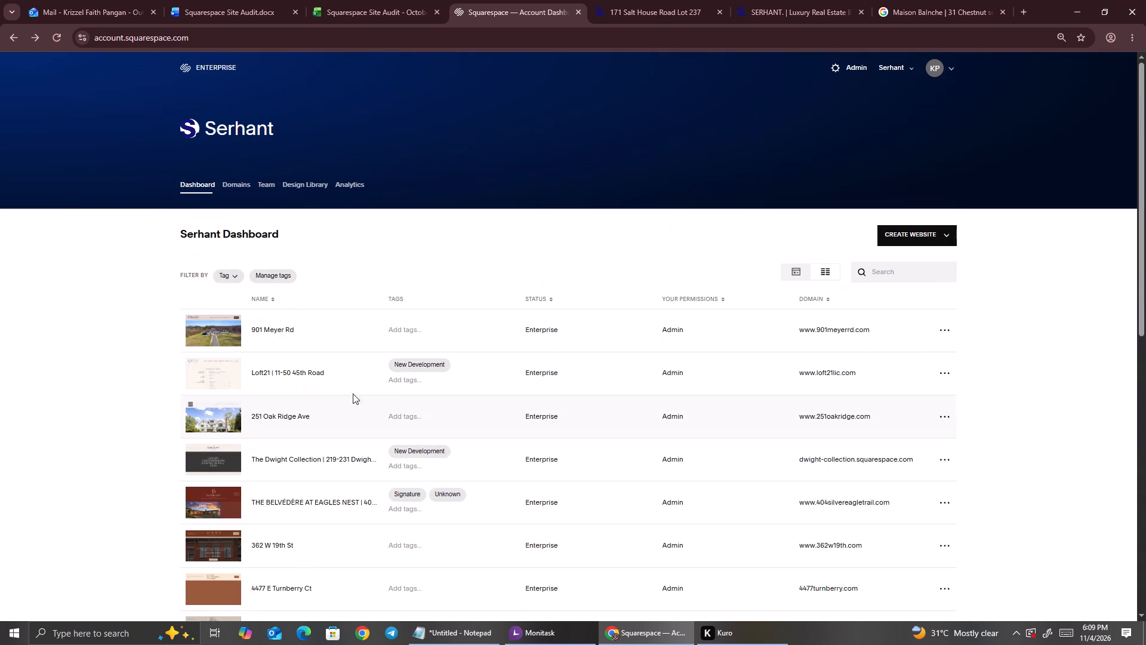
drag(312, 326, 238, 325)
key(ctrl+c)
key(alt+Tab)
key(ctrl+a)
key(ctrl+v)
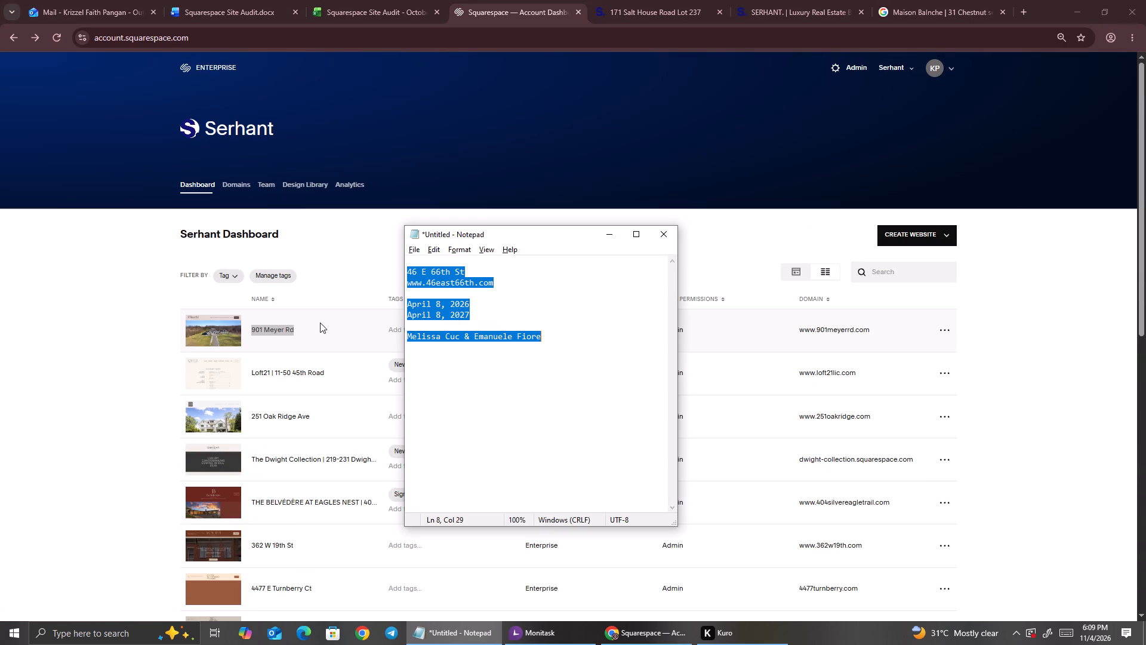
drag(801, 336, 901, 328)
key(ctrl+c)
key(alt+Tab)
key(Return)
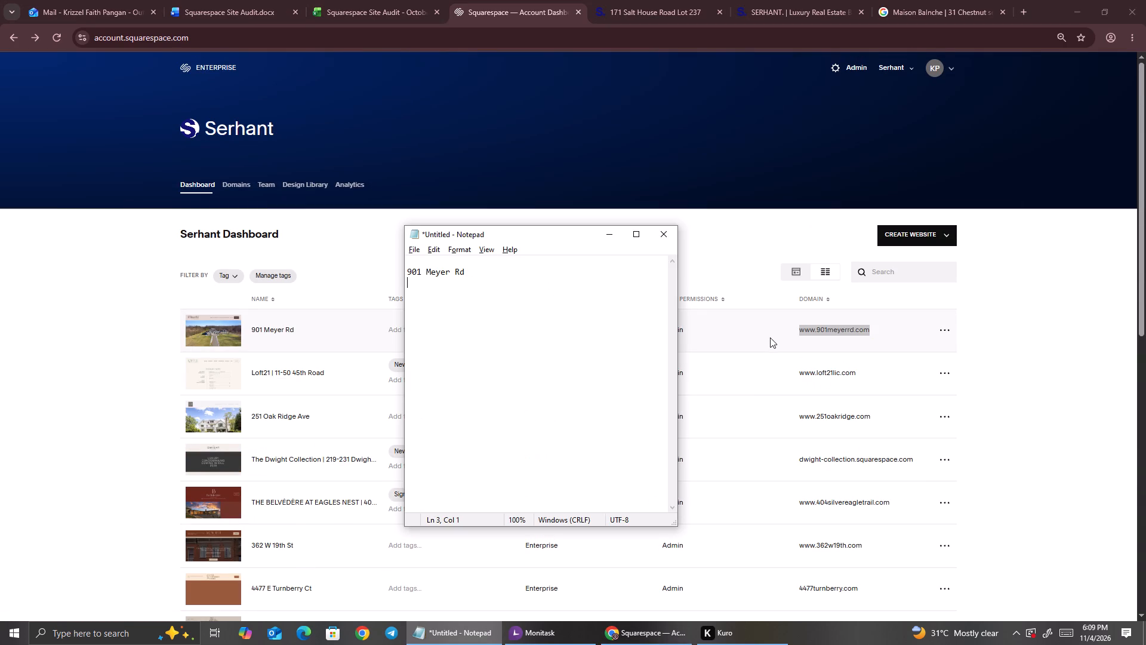
key(ctrl+v)
drag(467, 274, 359, 274)
key(ctrl+c)
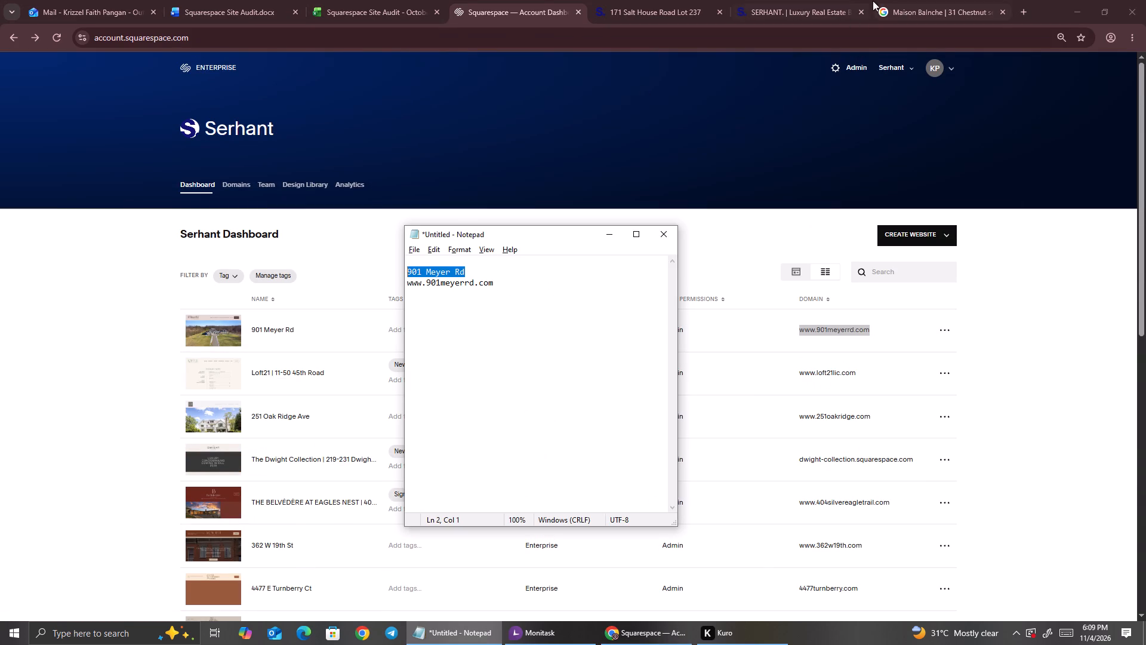
click(784, 0)
click(424, 336)
key(ctrl+a)
key(ctrl+v)
key(Return)
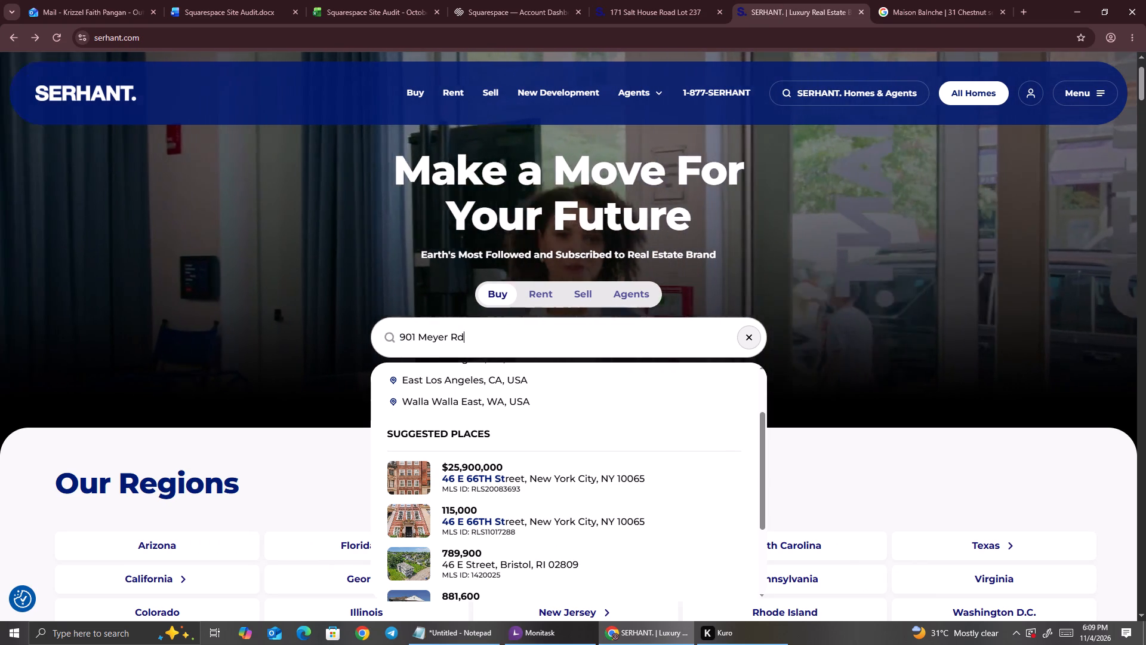
click(553, 0)
click(957, 336)
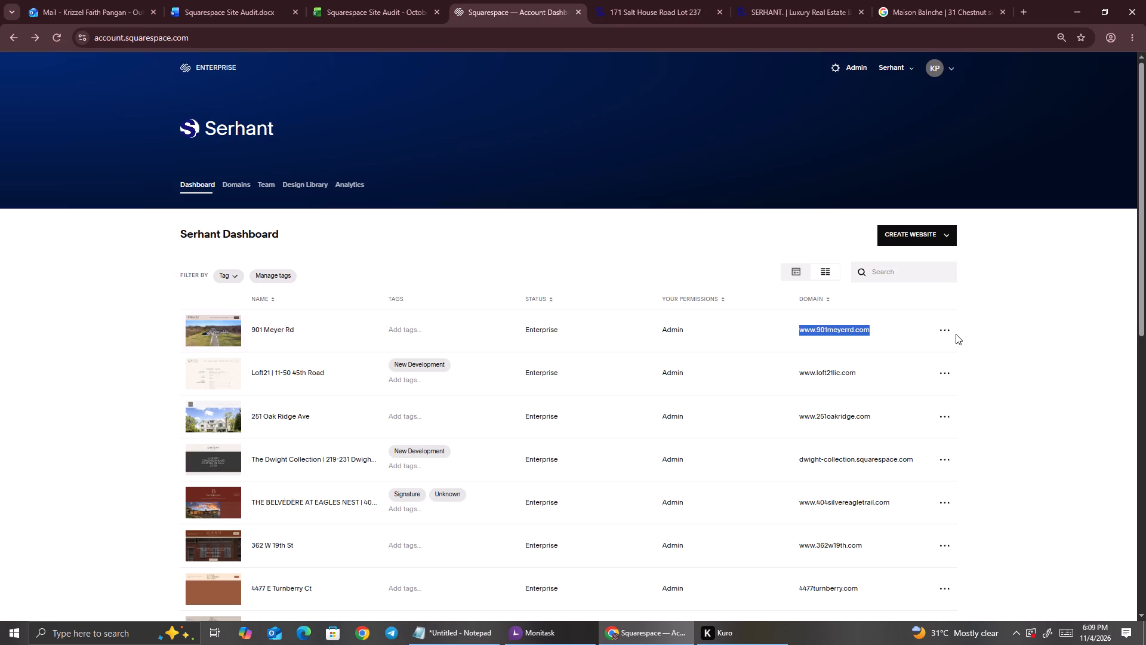
click(936, 330)
click(945, 394)
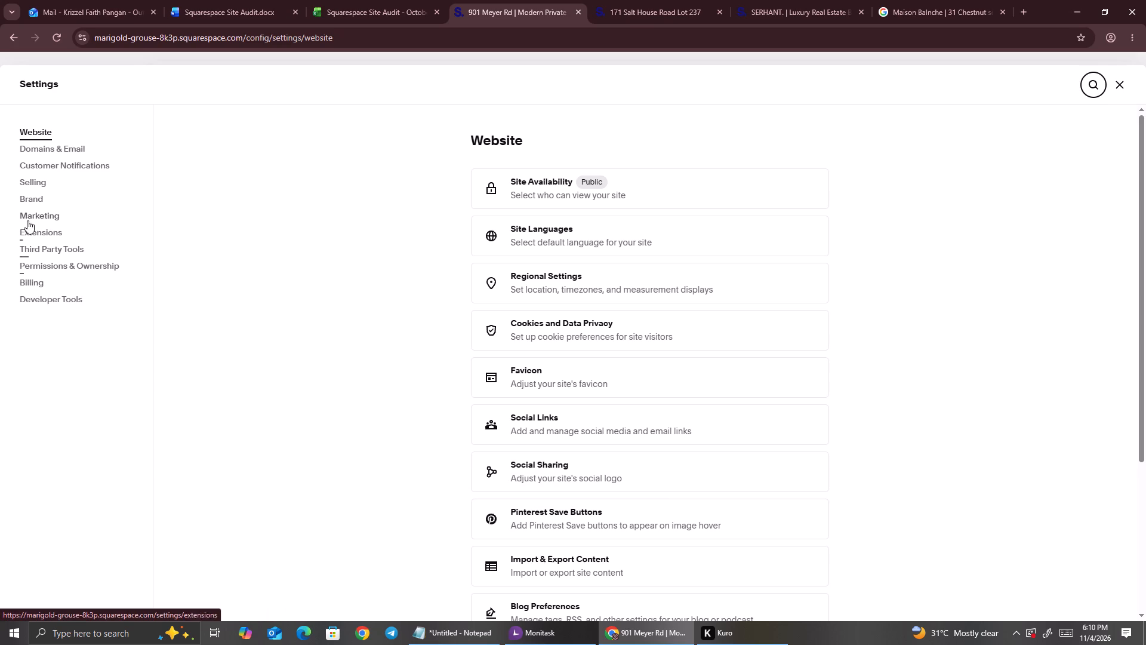
click(59, 150)
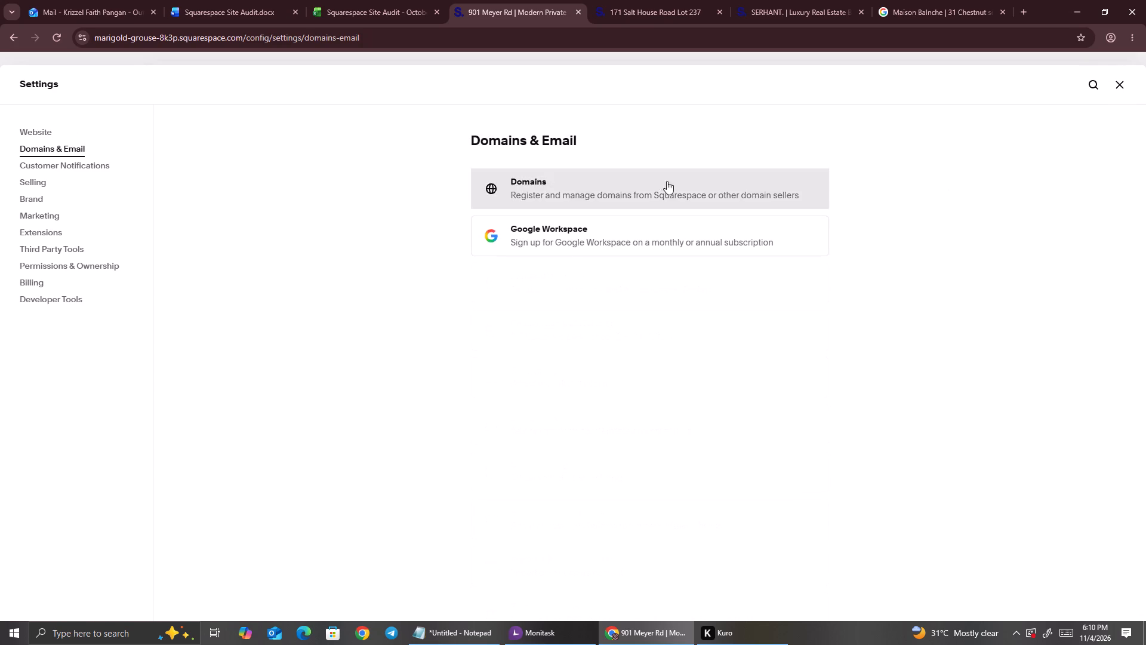
click(656, 185)
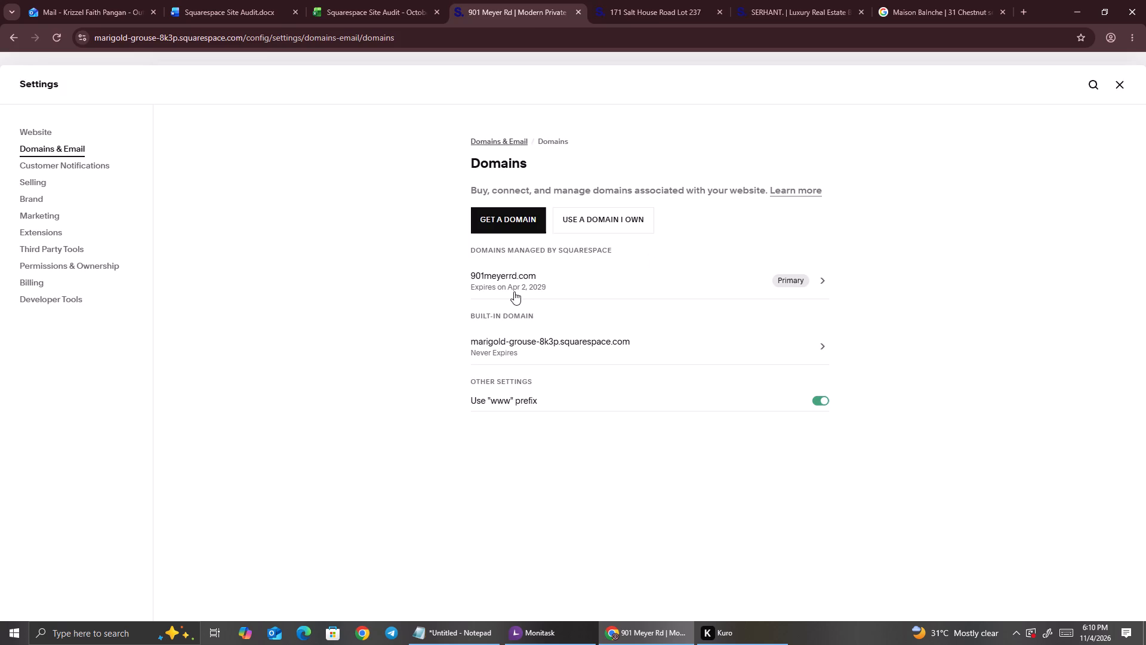
click(514, 291)
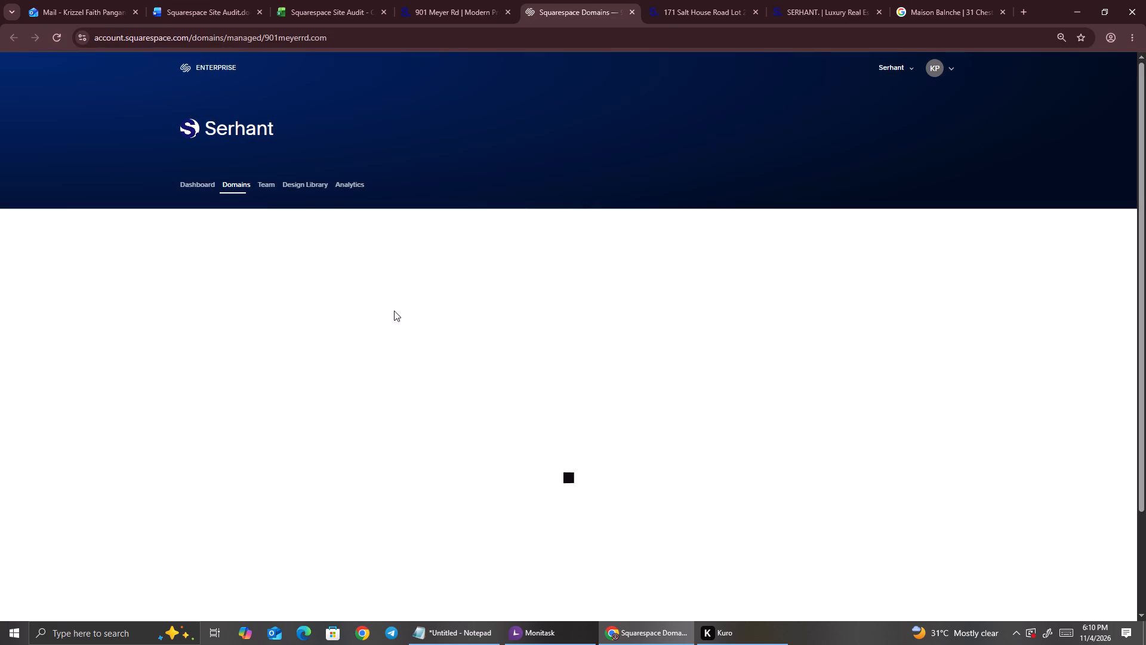
drag(306, 303, 411, 302)
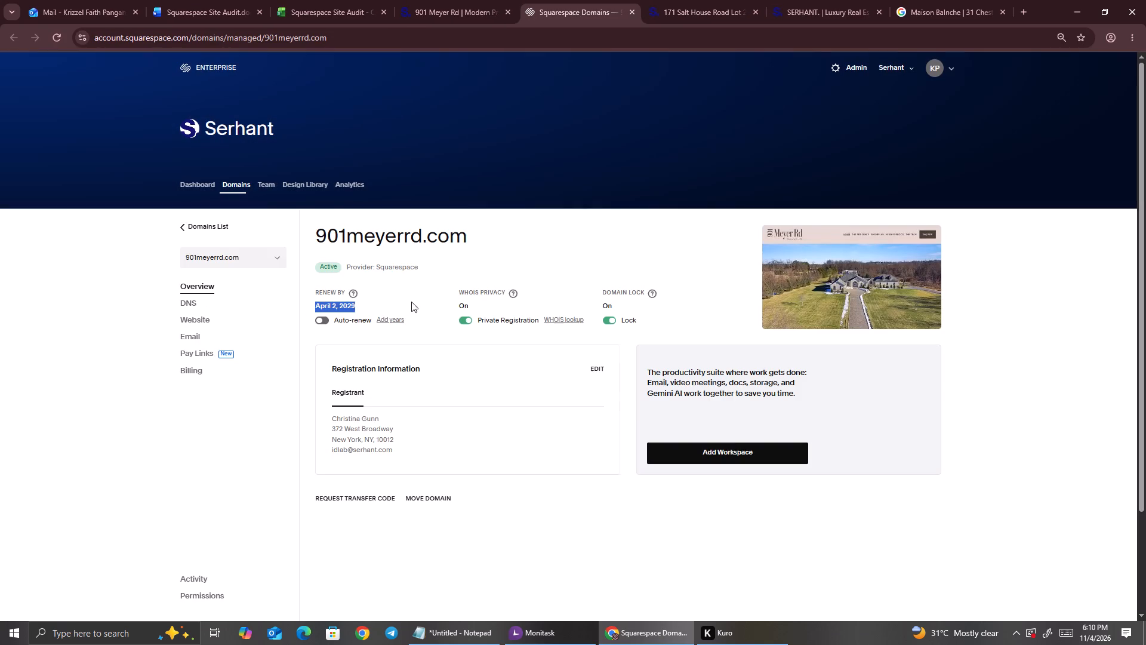
drag(411, 302, 408, 302)
key(ctrl+c)
key(alt+Tab)
click(541, 331)
key(Return)
key(Return)
key(Return)
key(ctrl+v)
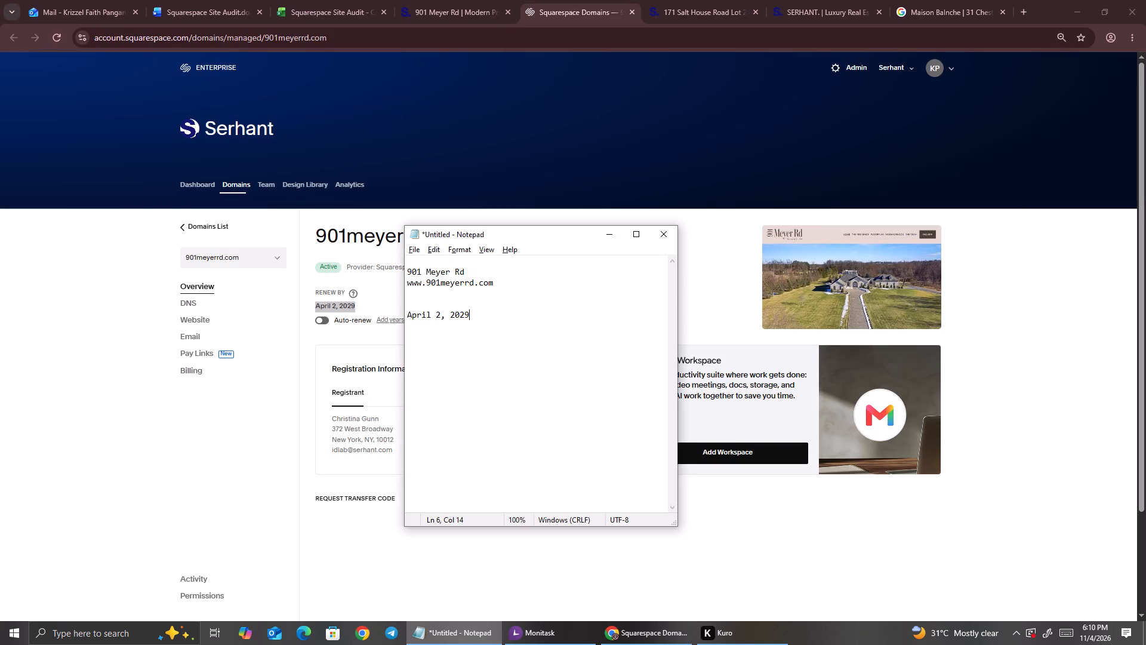
click(634, 14)
Copy the invoice date April 2, 2026 from the site's billing settings into Notepad above the renewal date, then close the settings.
click(26, 282)
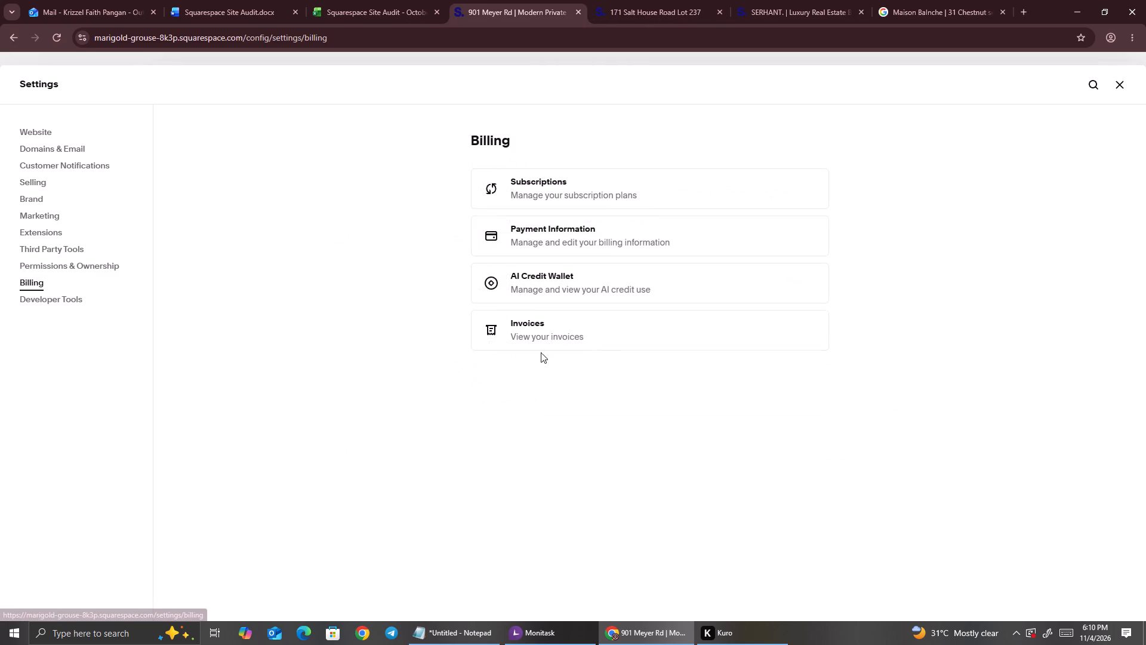
click(550, 335)
drag(462, 244, 526, 238)
key(ctrl+c)
key(alt+Tab)
click(437, 306)
key(ctrl+v)
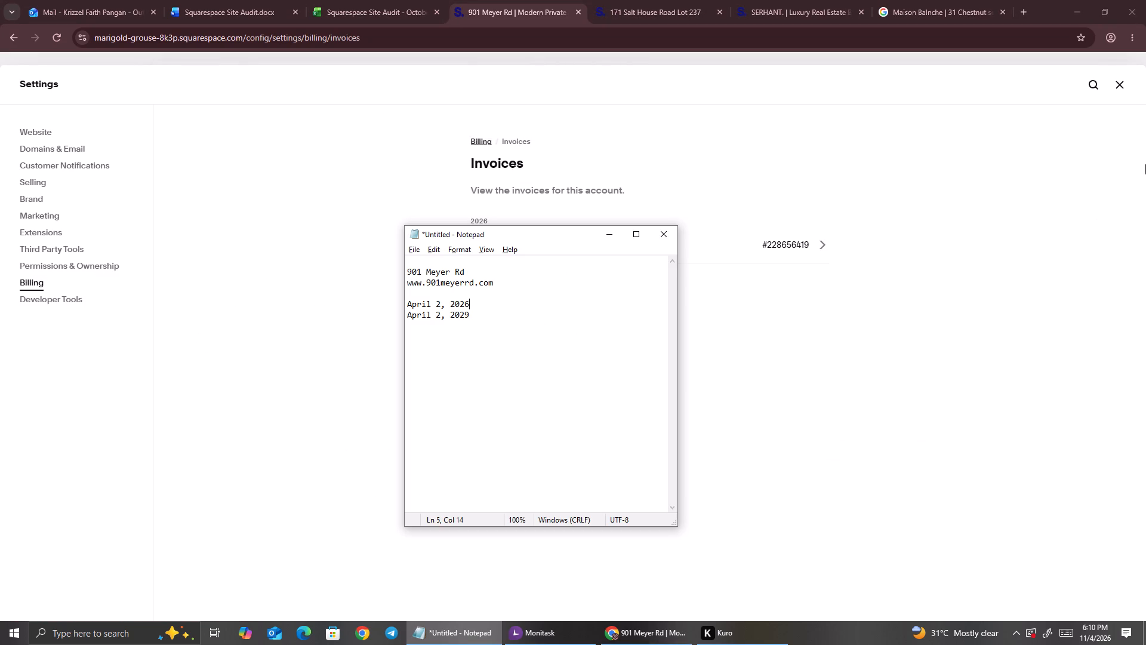
click(1116, 80)
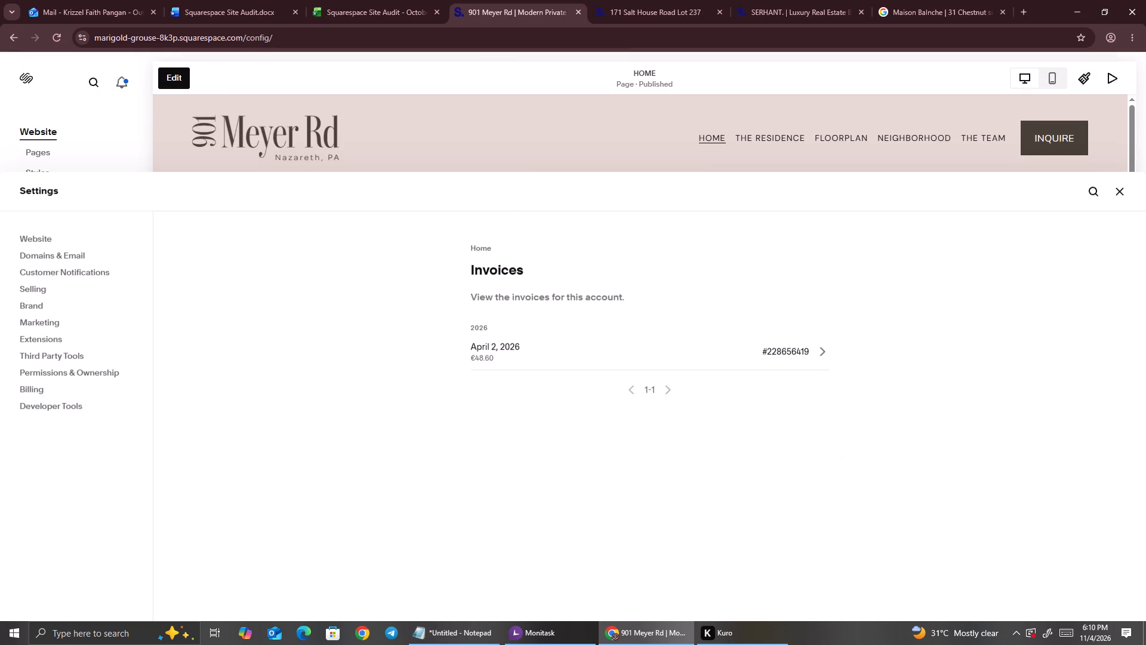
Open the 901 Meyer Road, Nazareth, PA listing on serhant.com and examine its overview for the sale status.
key(alt+Tab)
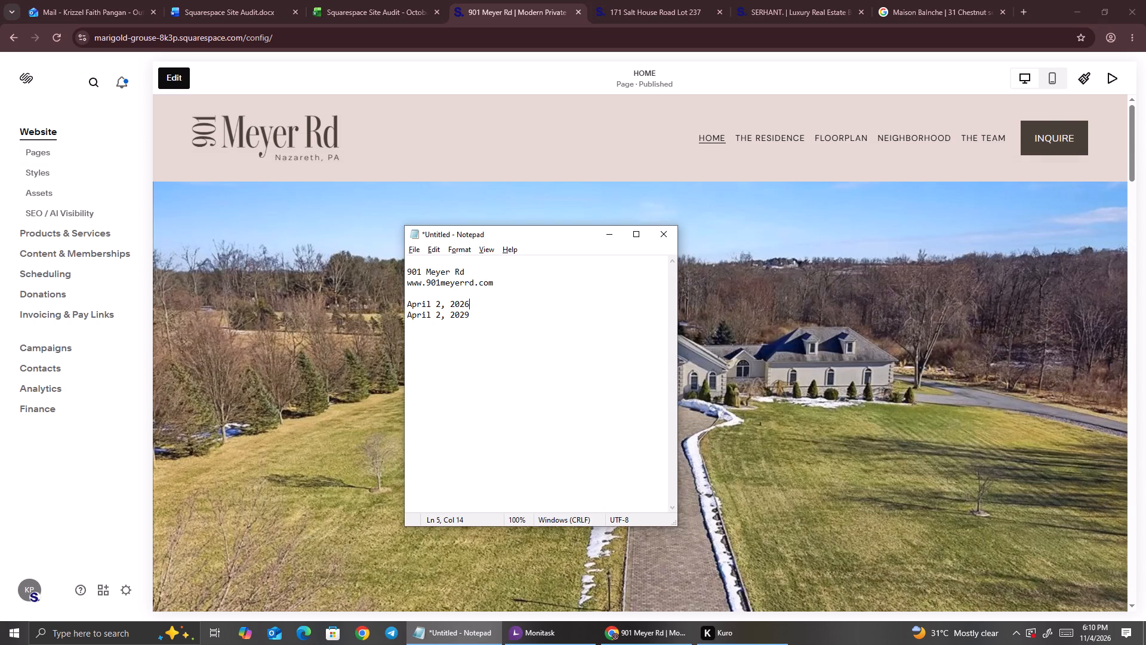
drag(472, 273, 366, 271)
key(ctrl+c)
click(790, 0)
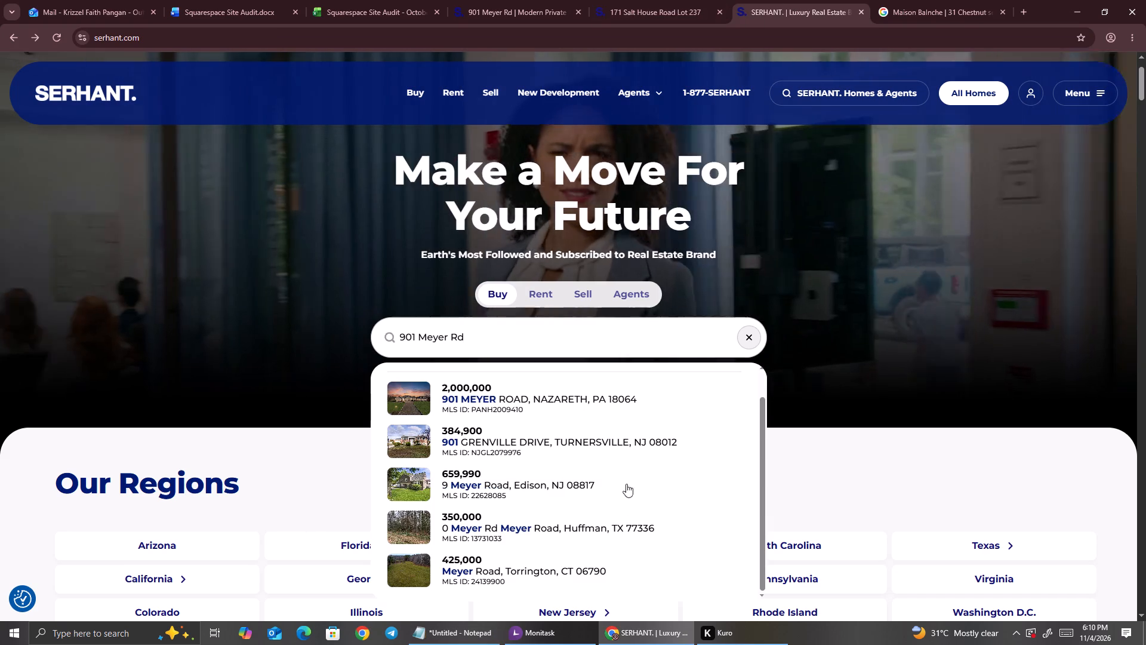
click(568, 409)
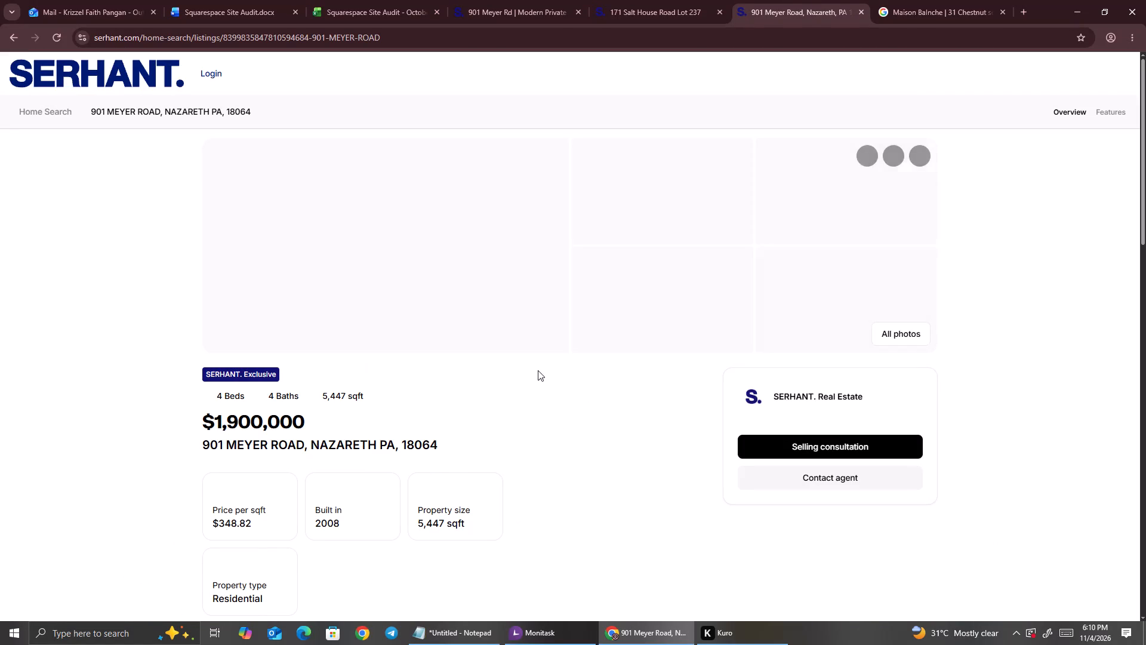
scroll(475, 444, down, 3)
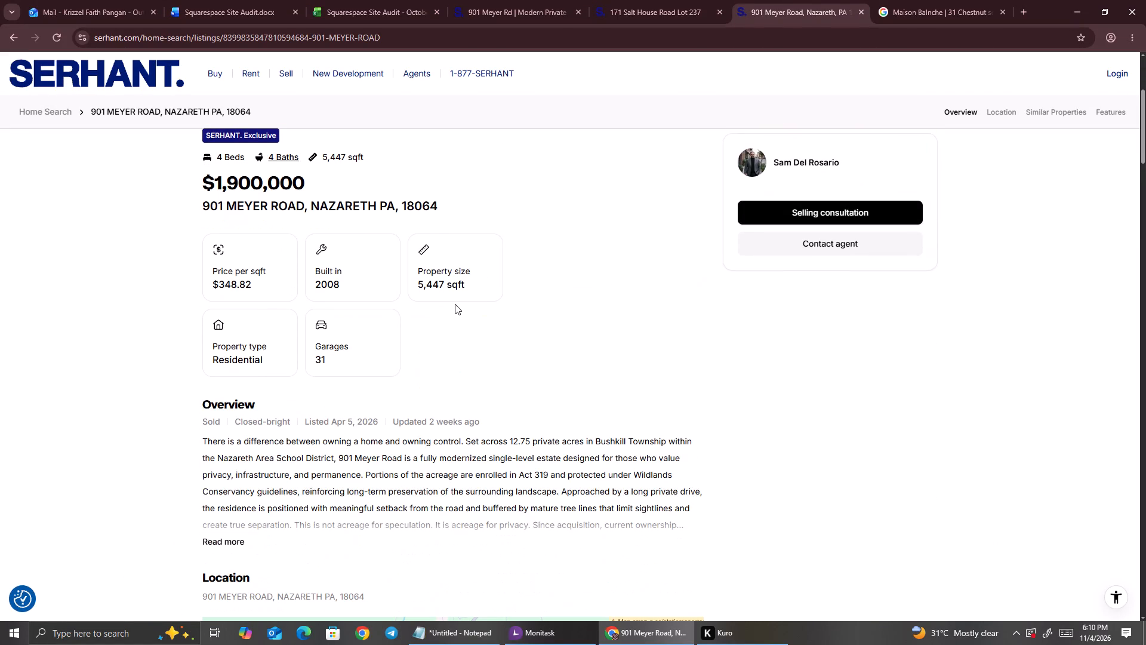
In the audit spreadsheet, fill column G of row 426 with Sold, copied from the Ducks Landing row.
click(366, 0)
click(852, 422)
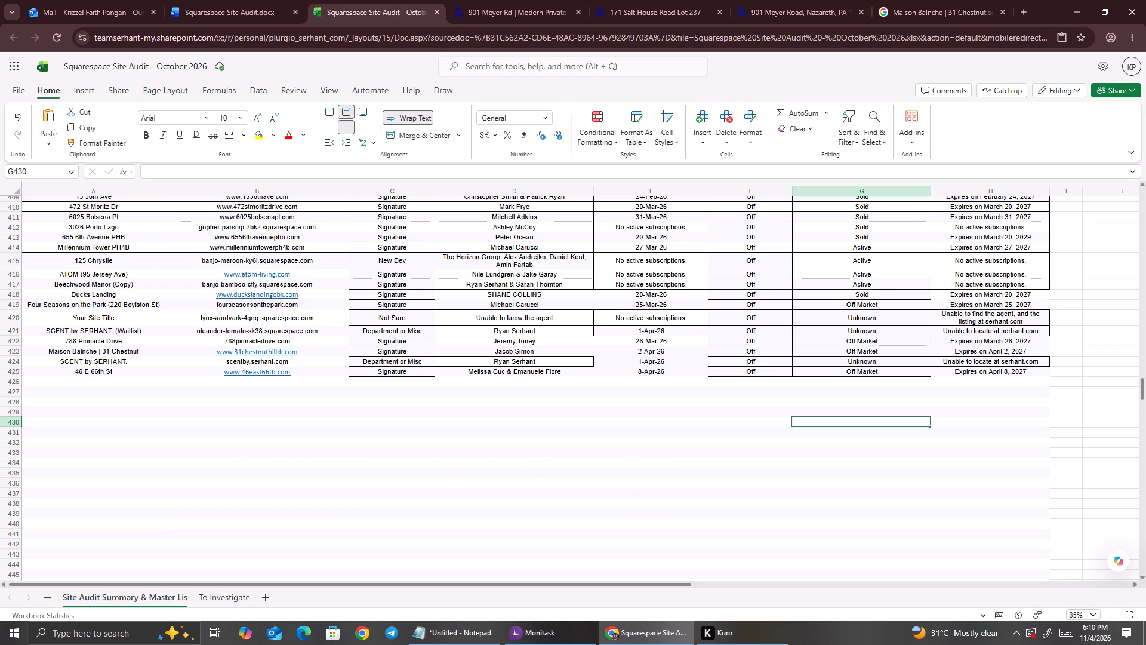
click(885, 302)
click(877, 291)
key(ctrl+c)
click(884, 376)
key(ctrl+v)
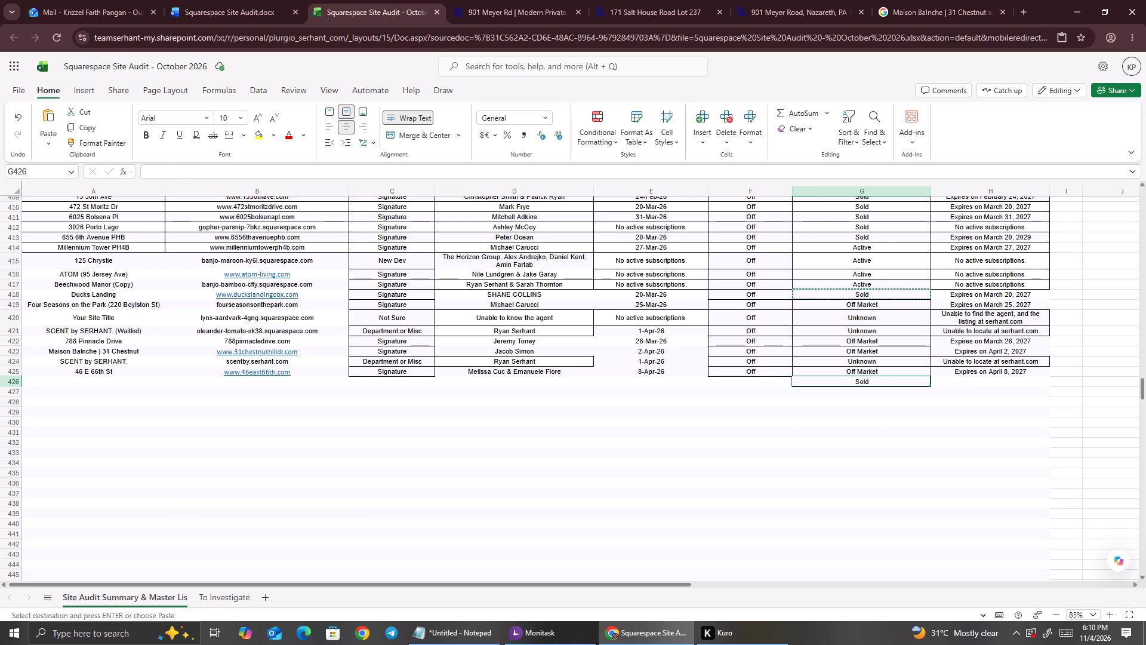
Prefix the renewal date in Notepad with "Expires on" so the line reads "Expires on April 2, 2029".
key(alt+Tab)
click(417, 313)
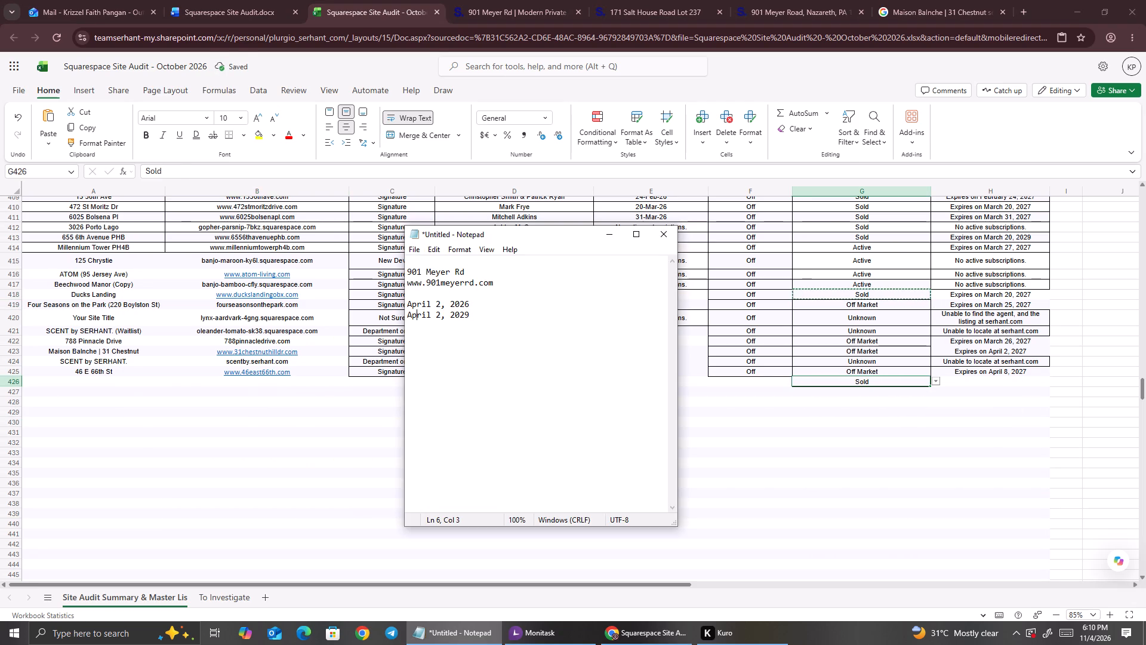
key(Left)
key(Left)
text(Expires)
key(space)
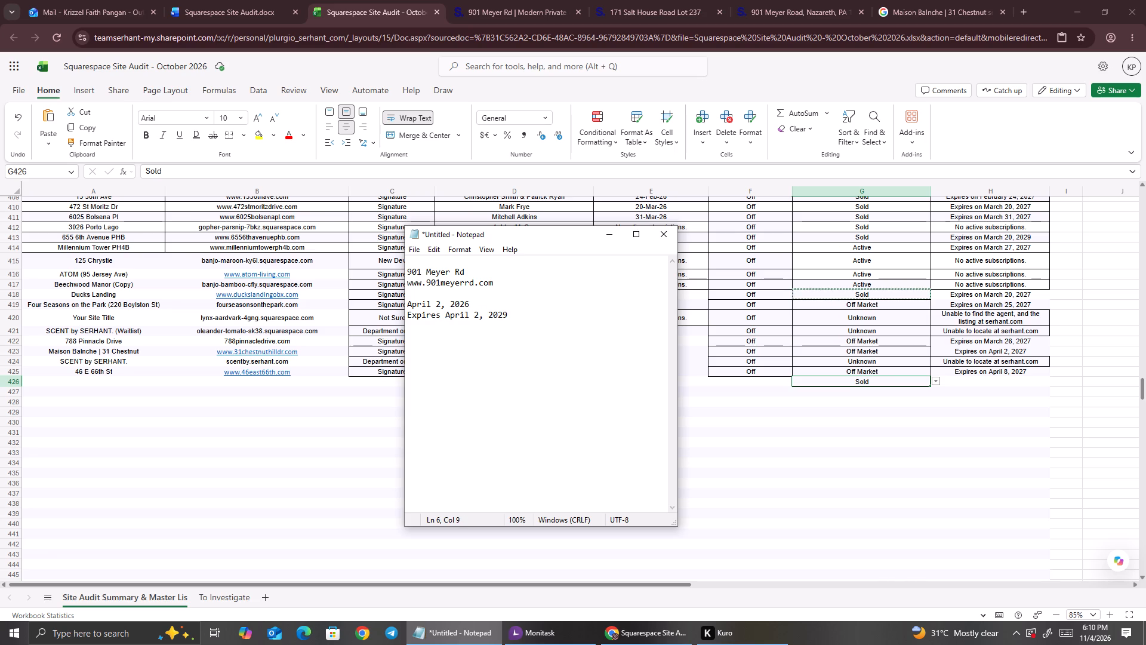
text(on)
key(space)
click(513, 0)
scroll(641, 422, down, 4)
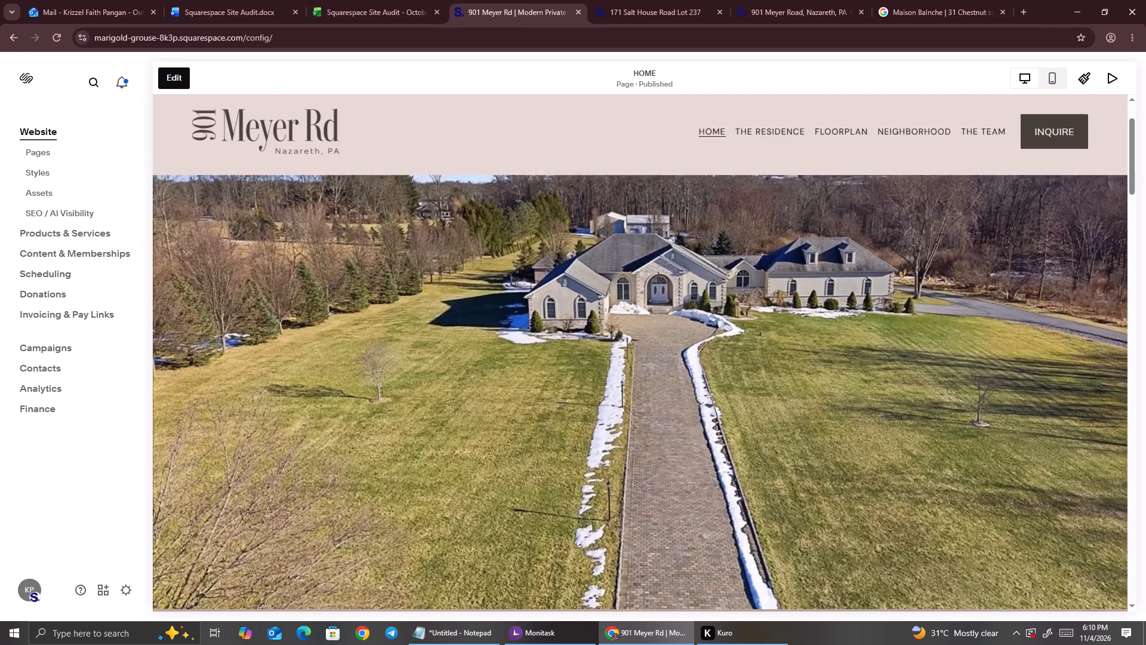
scroll(813, 429, down, 20)
scroll(813, 429, down, 7)
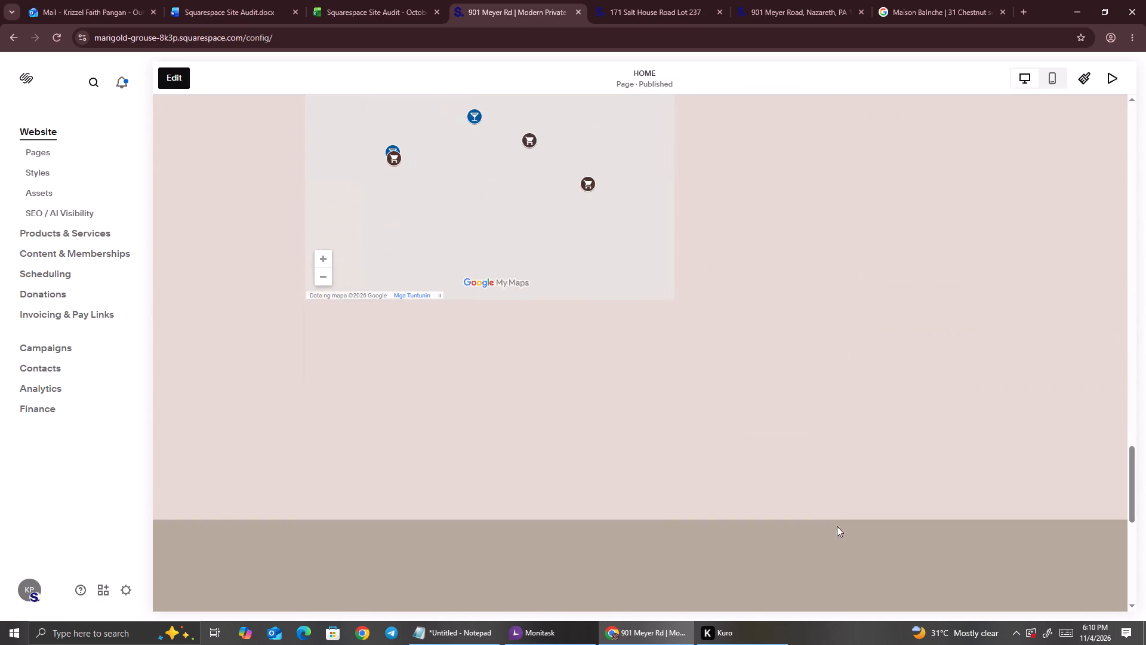
scroll(837, 526, down, 10)
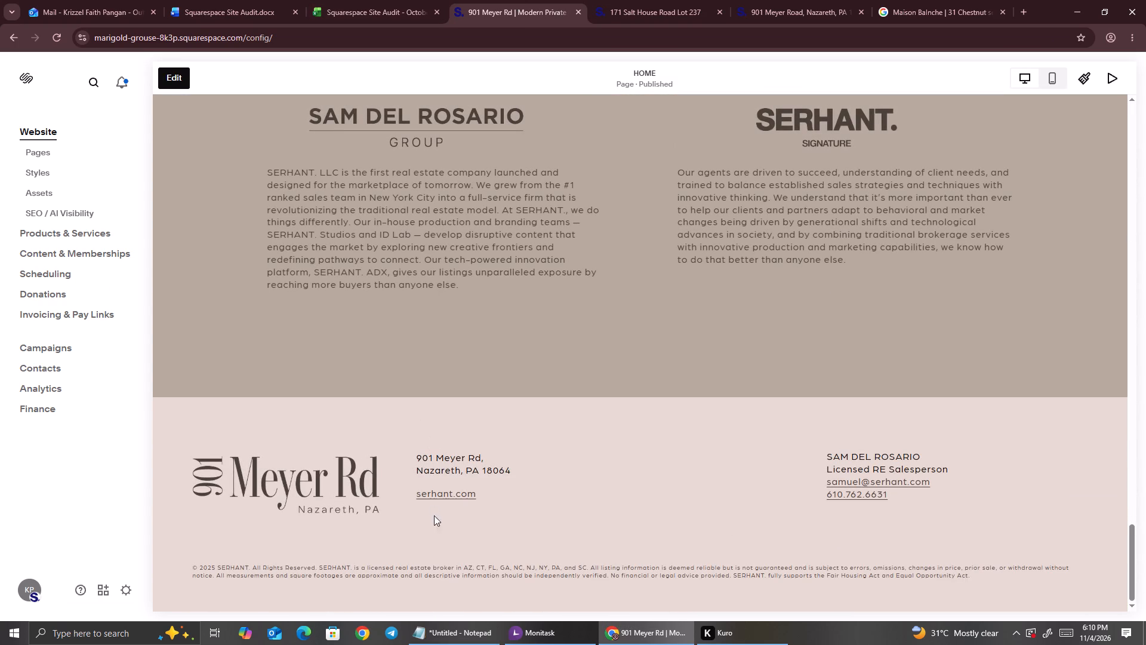
drag(814, 459, 935, 451)
key(ctrl+c)
key(alt+Tab)
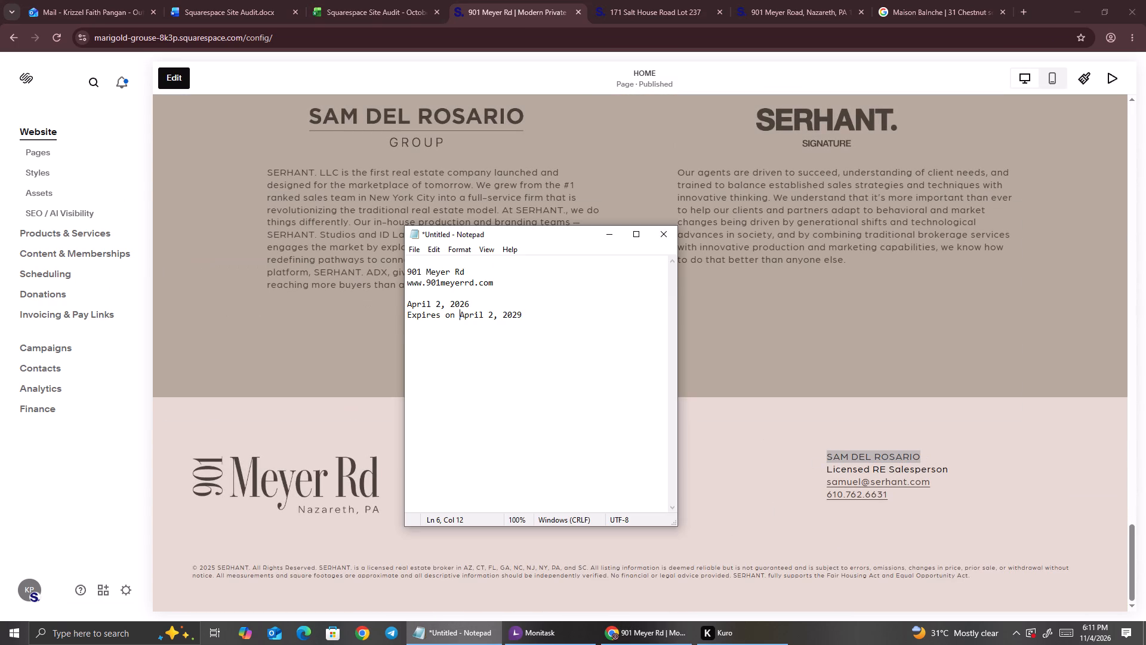
click(609, 368)
key(Return)
key(Return)
key(ctrl+v)
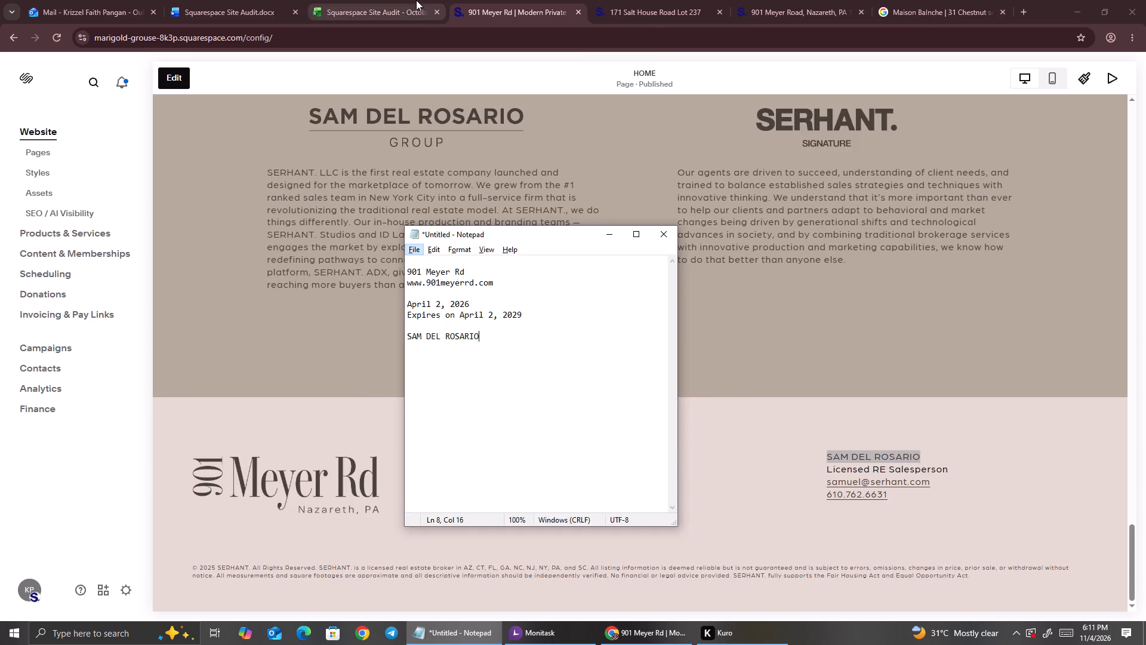
click(416, 0)
key(alt+Tab)
drag(473, 272, 384, 274)
key(ctrl+c)
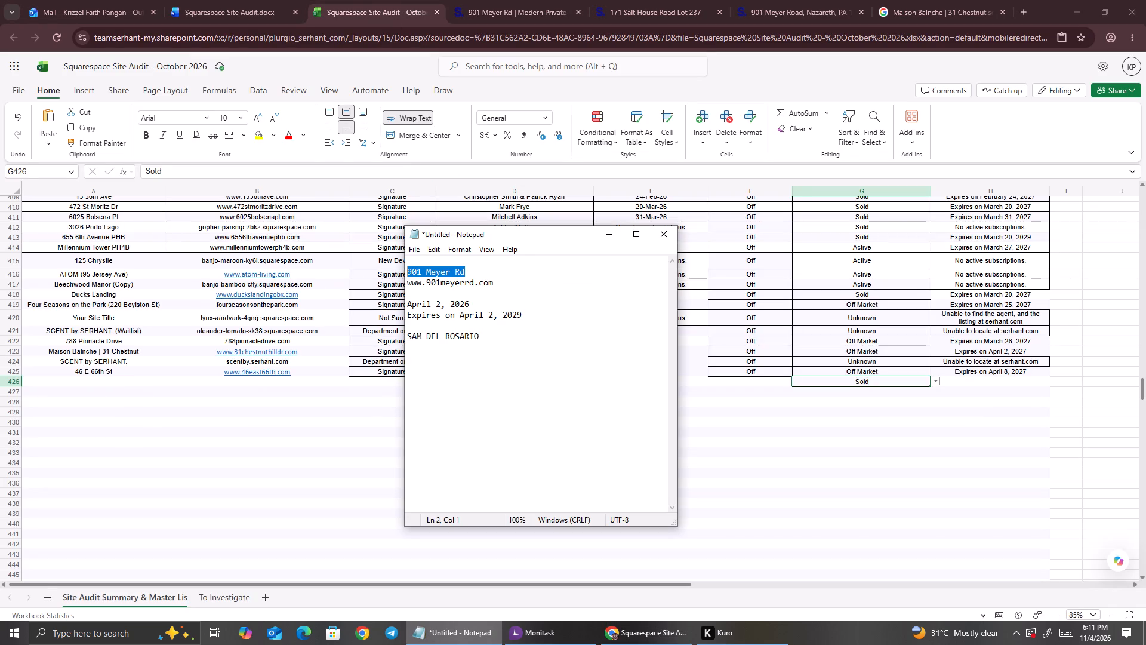
click(153, 377)
key(ctrl+v)
key(alt+Tab)
drag(515, 290, 383, 284)
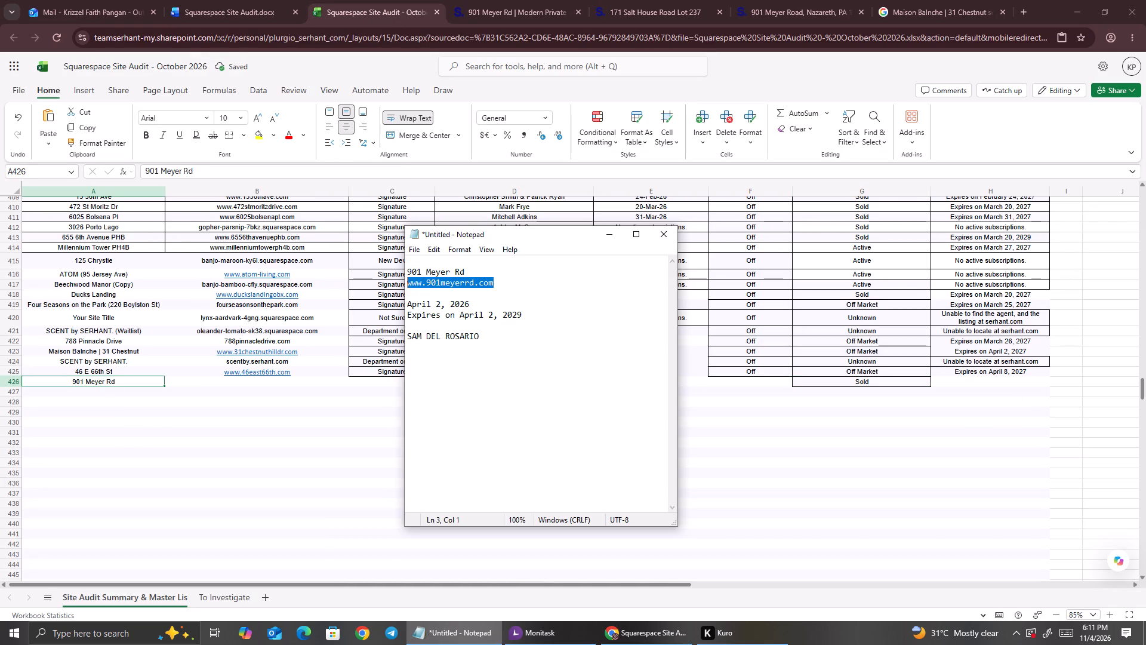
drag(383, 284, 383, 284)
key(ctrl+c)
click(257, 386)
key(ctrl+v)
Fill row 426 with April 2, 2026 from Notepad in column E and Signature from the row above in column C.
key(alt+Tab)
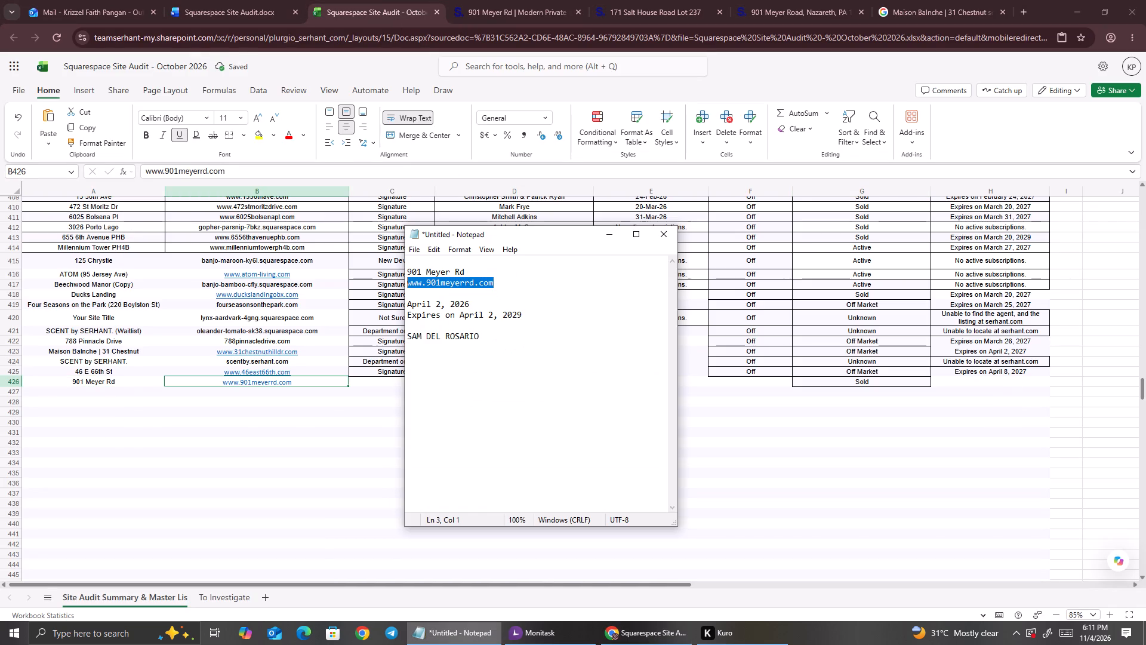
drag(499, 303, 396, 303)
key(ctrl+c)
click(350, 449)
click(650, 379)
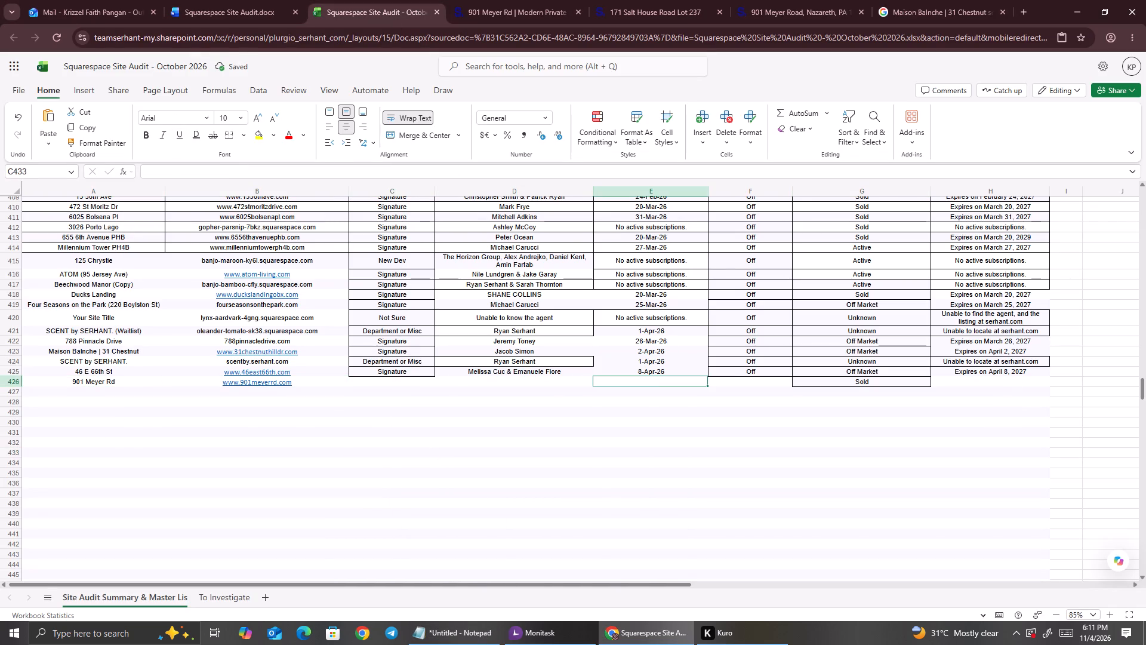
key(ctrl+v)
click(412, 372)
key(ctrl+c)
click(409, 382)
key(ctrl+v)
Fill row 426 with the agent's name from Notepad in column D and Off from the row above in column F.
key(alt+Tab)
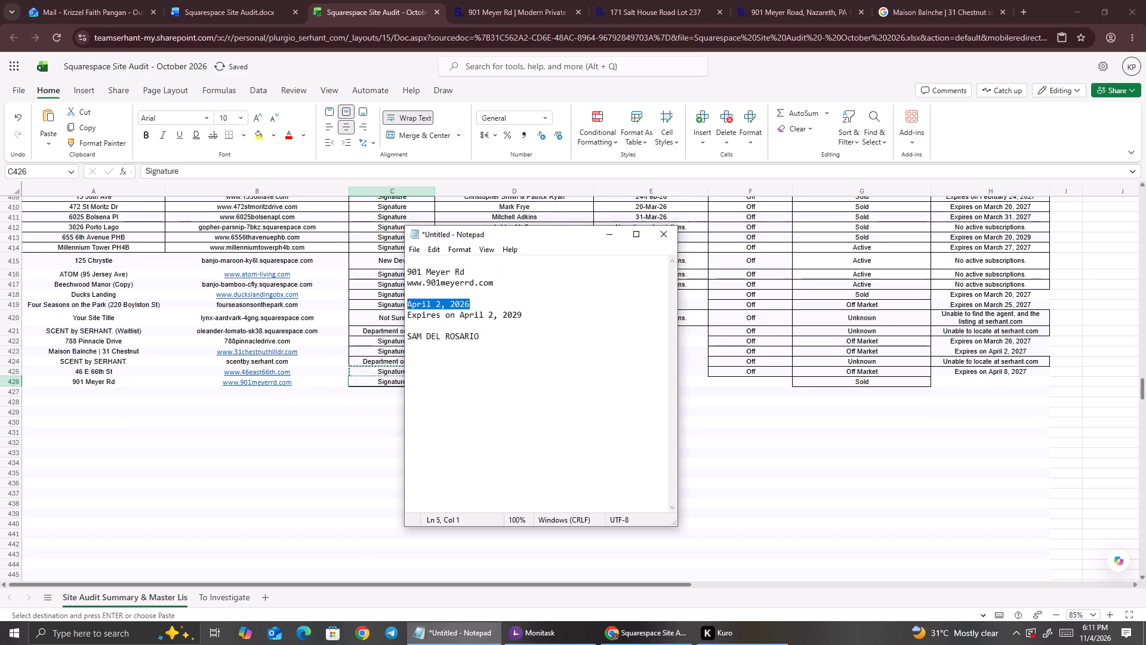
drag(505, 337, 378, 339)
key(ctrl+c)
click(356, 436)
click(509, 384)
key(ctrl+v)
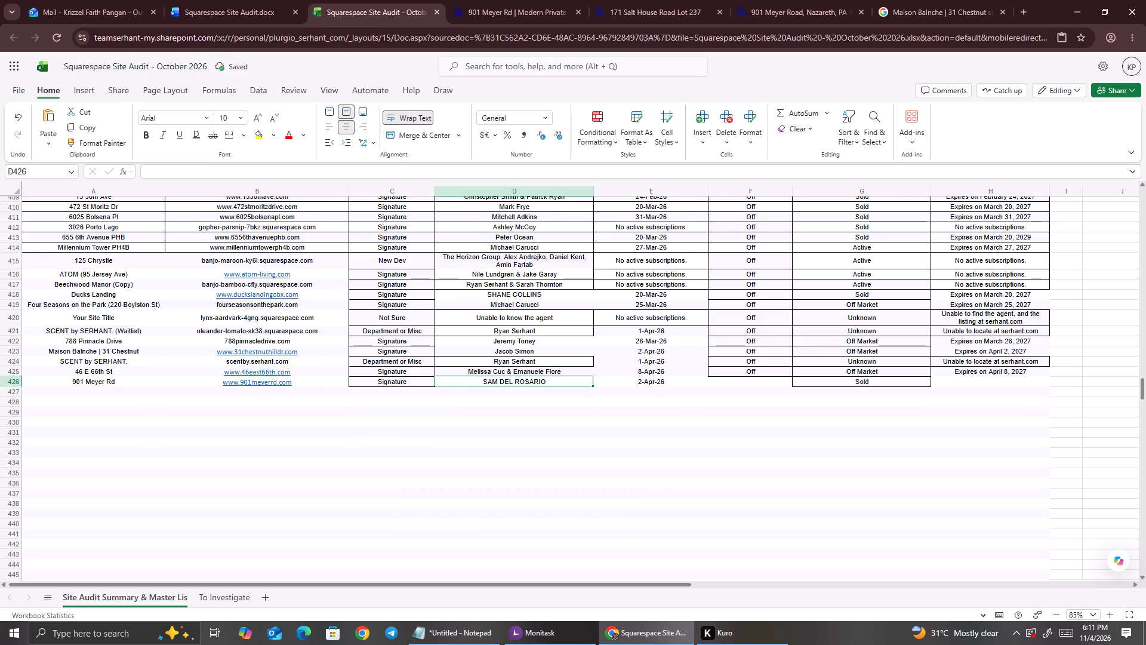
click(762, 374)
key(ctrl+c)
click(756, 382)
key(ctrl+v)
key(alt+Tab)
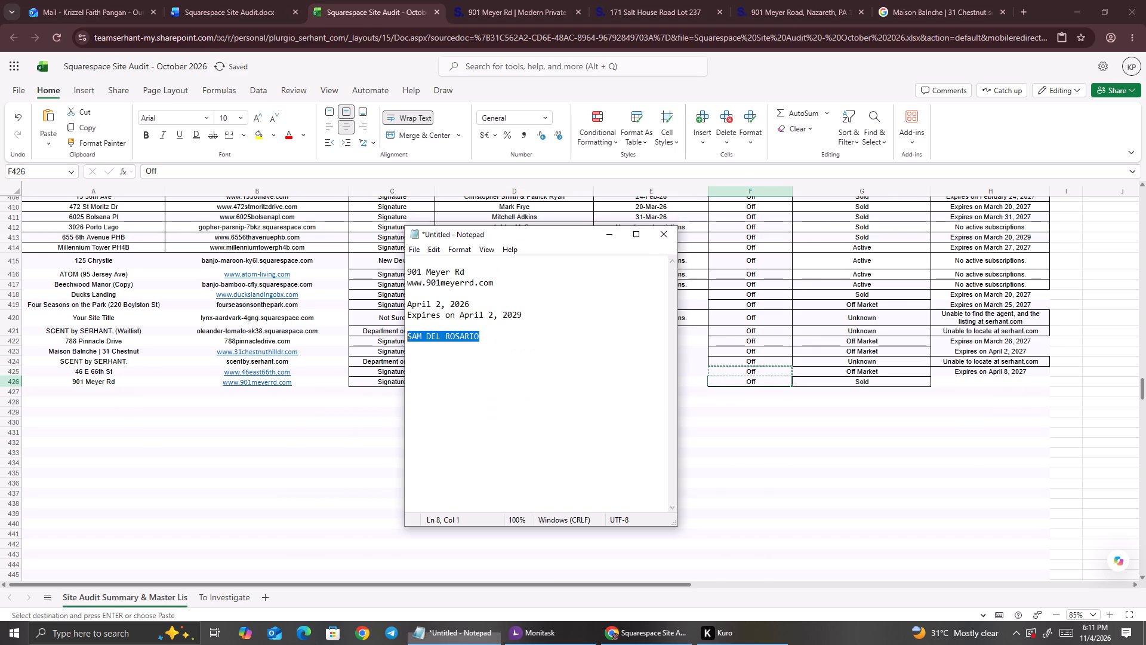
click(514, 324)
drag(534, 315, 343, 311)
key(ctrl+c)
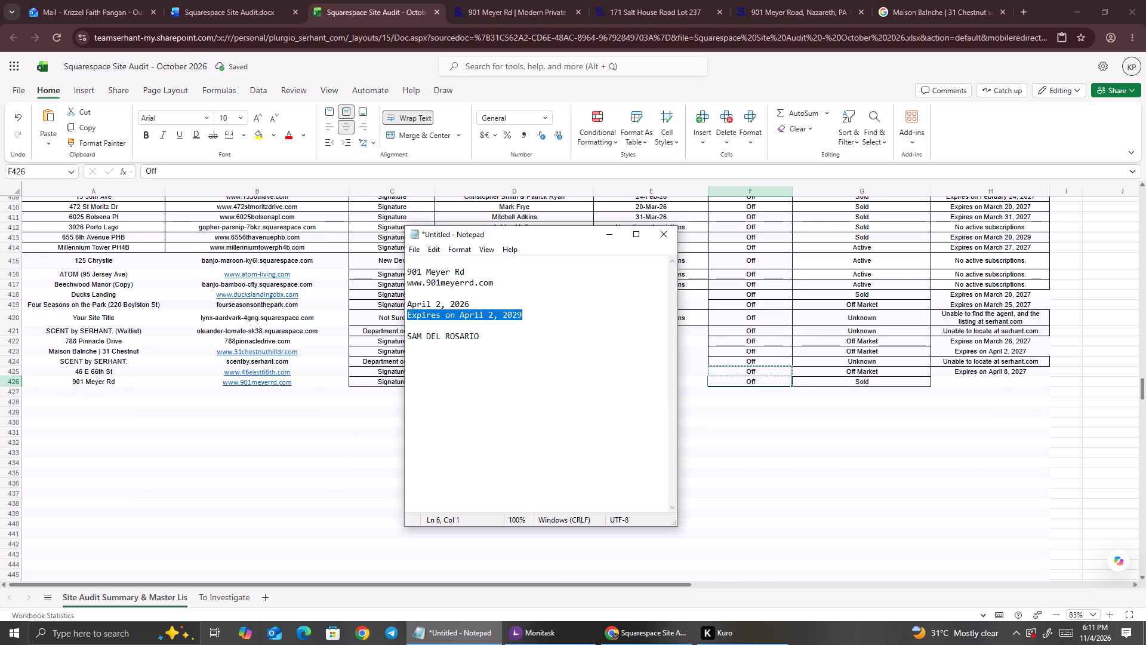
click(998, 382)
key(ctrl+v)
click(981, 442)
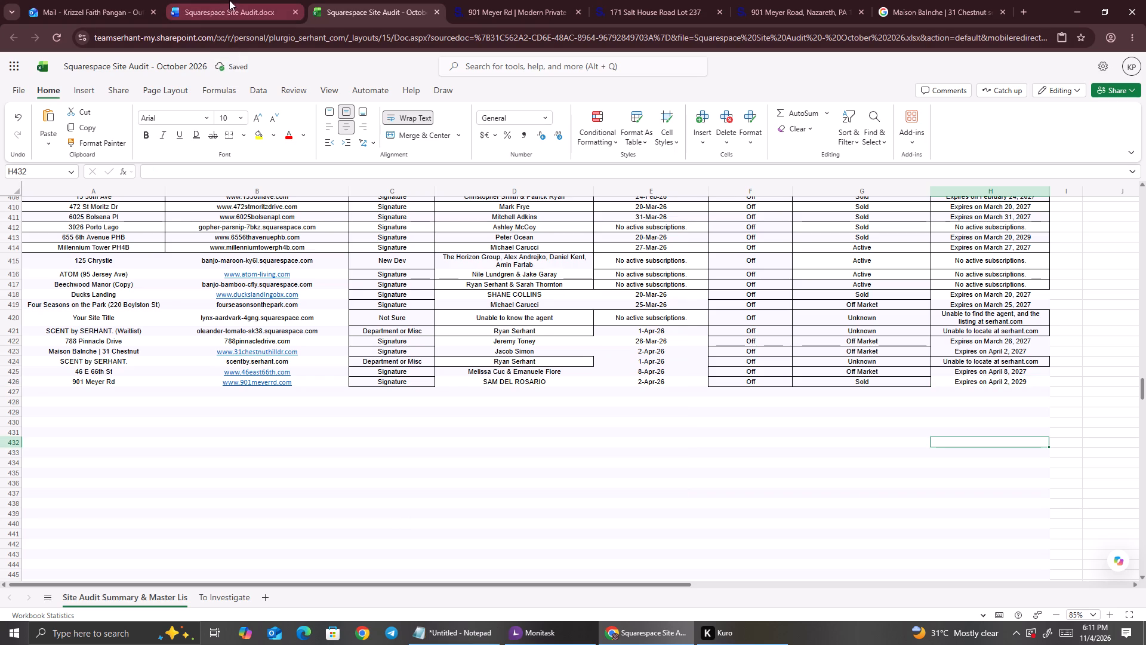
click(232, 0)
click(512, 0)
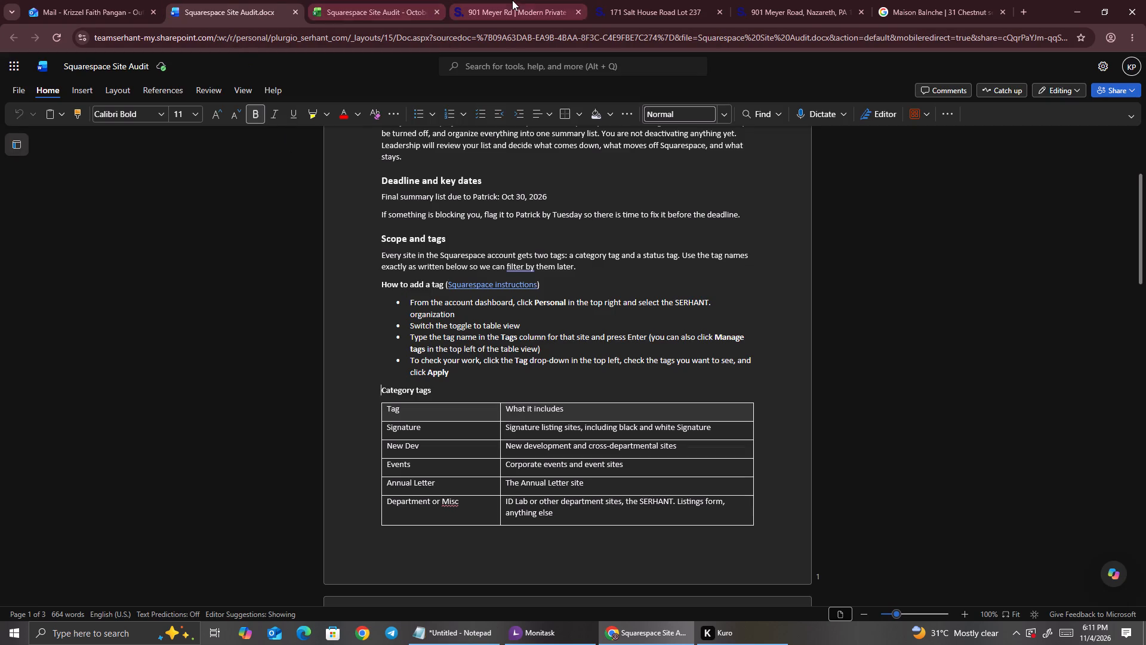
double_click(18, 33)
click(18, 33)
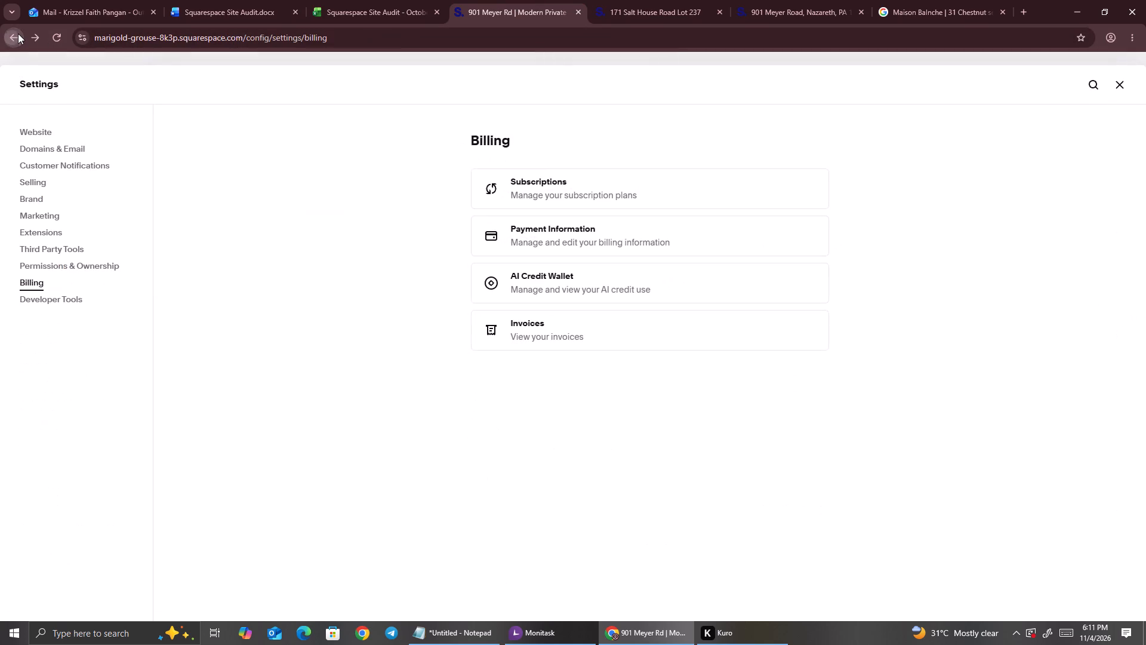
click(18, 33)
click(18, 33)
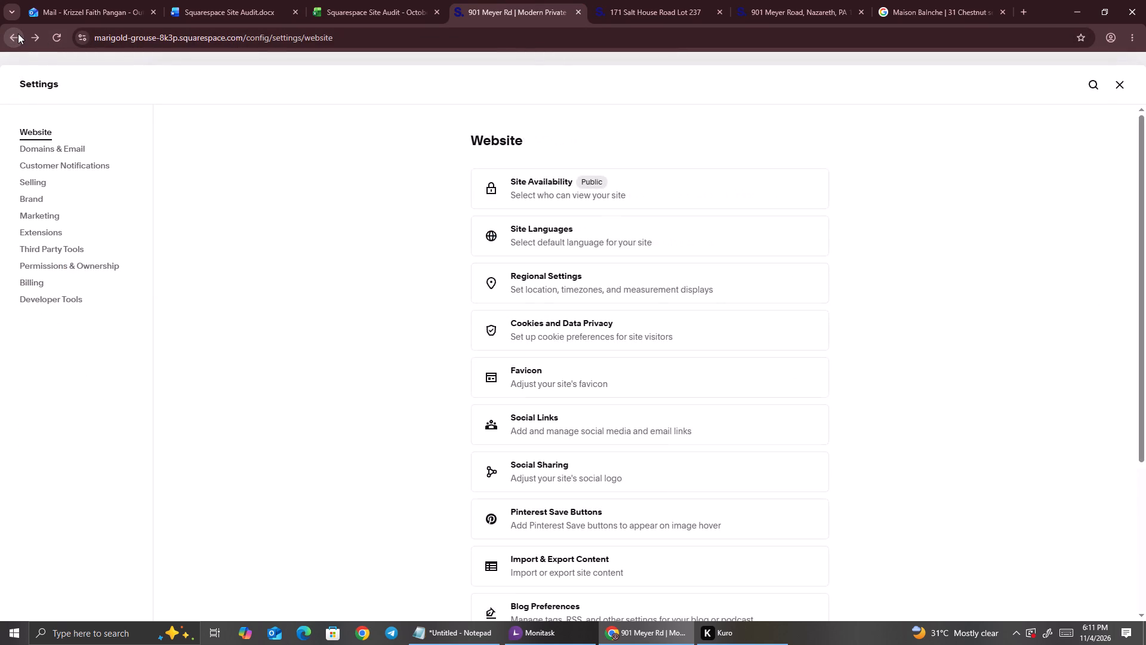
click(18, 33)
click(400, 328)
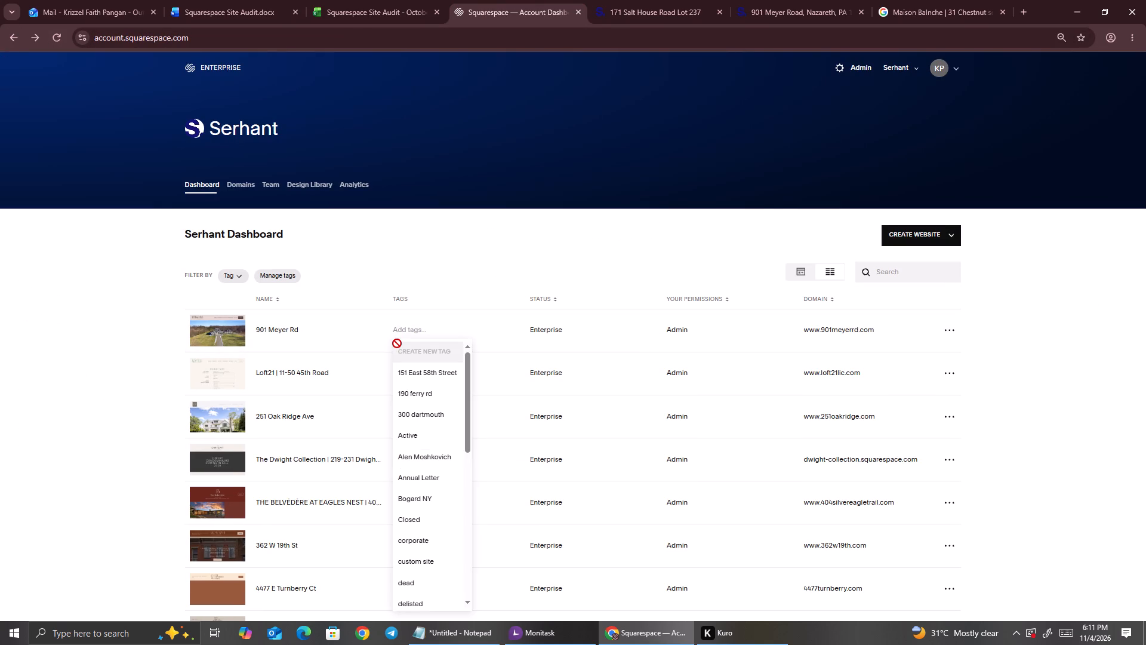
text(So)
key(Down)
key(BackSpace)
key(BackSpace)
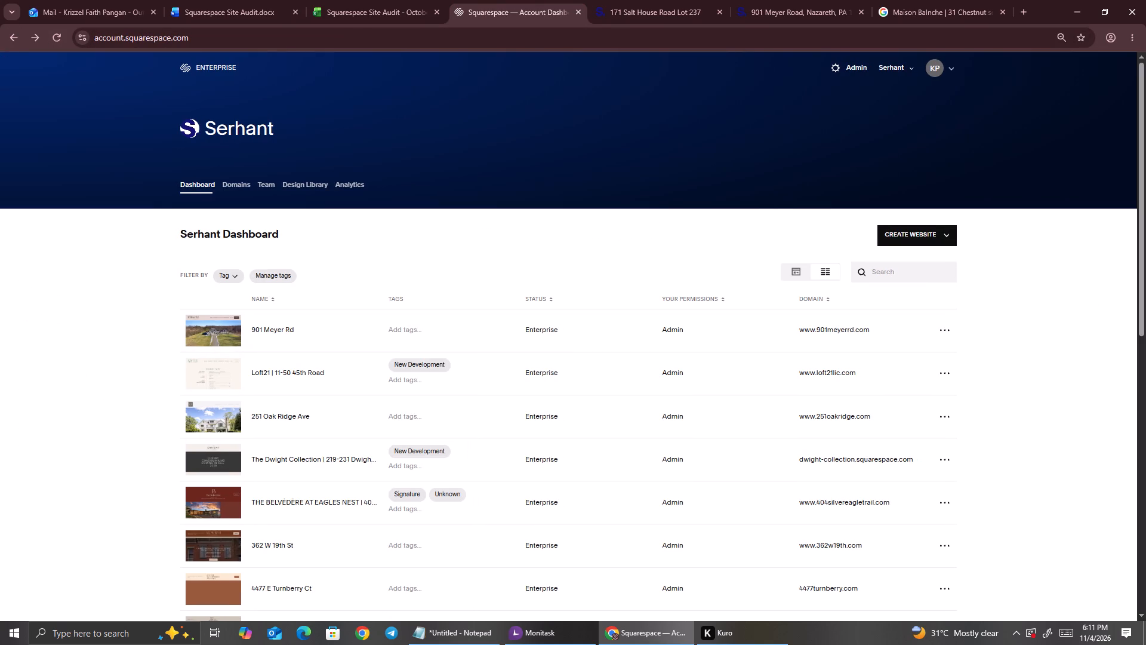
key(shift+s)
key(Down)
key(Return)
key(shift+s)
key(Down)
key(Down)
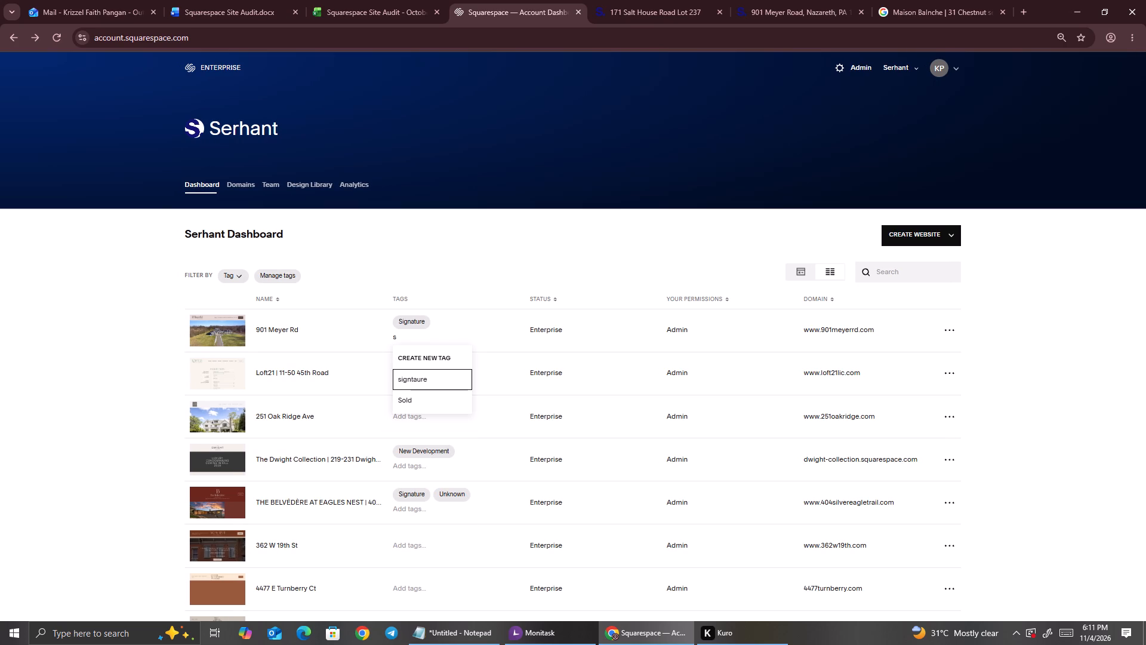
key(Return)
drag(315, 414, 249, 413)
key(ctrl+c)
key(alt+Tab)
key(ctrl+a)
key(ctrl+v)
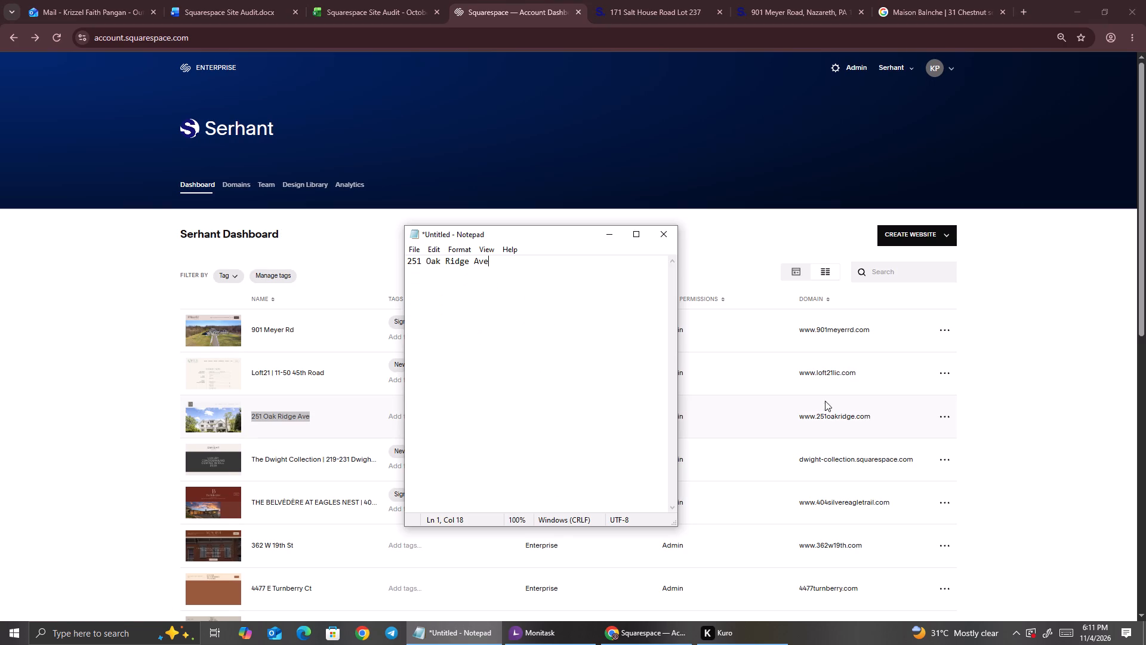
drag(780, 414, 893, 413)
key(ctrl+c)
key(alt+Tab)
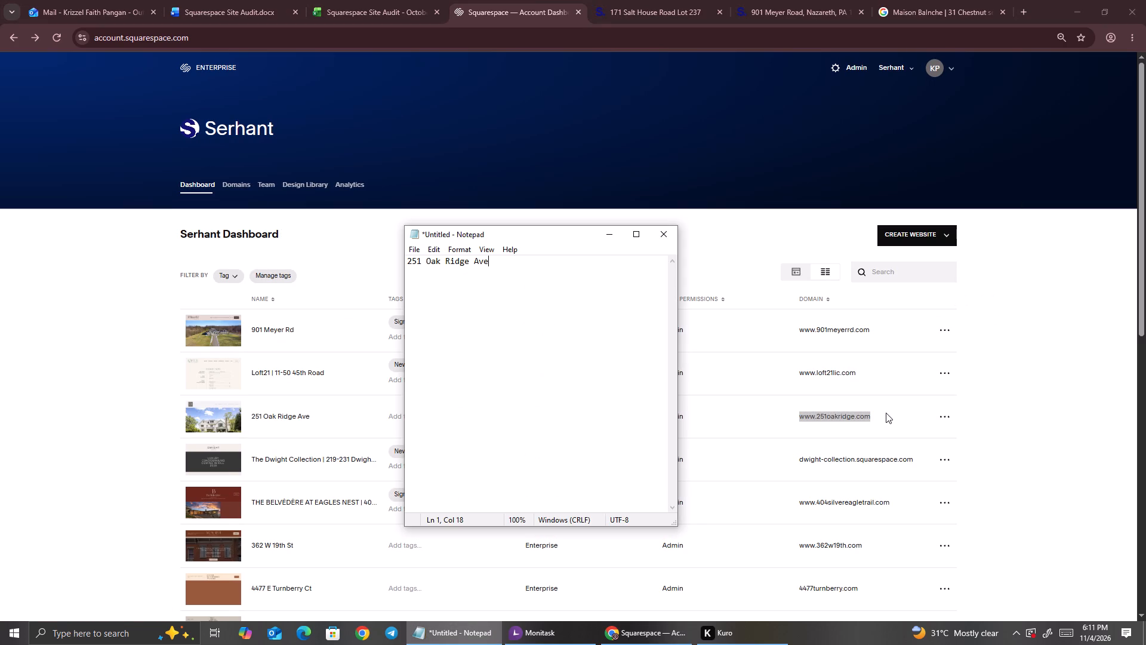
key(ctrl+v)
drag(495, 261, 322, 259)
key(ctrl+c)
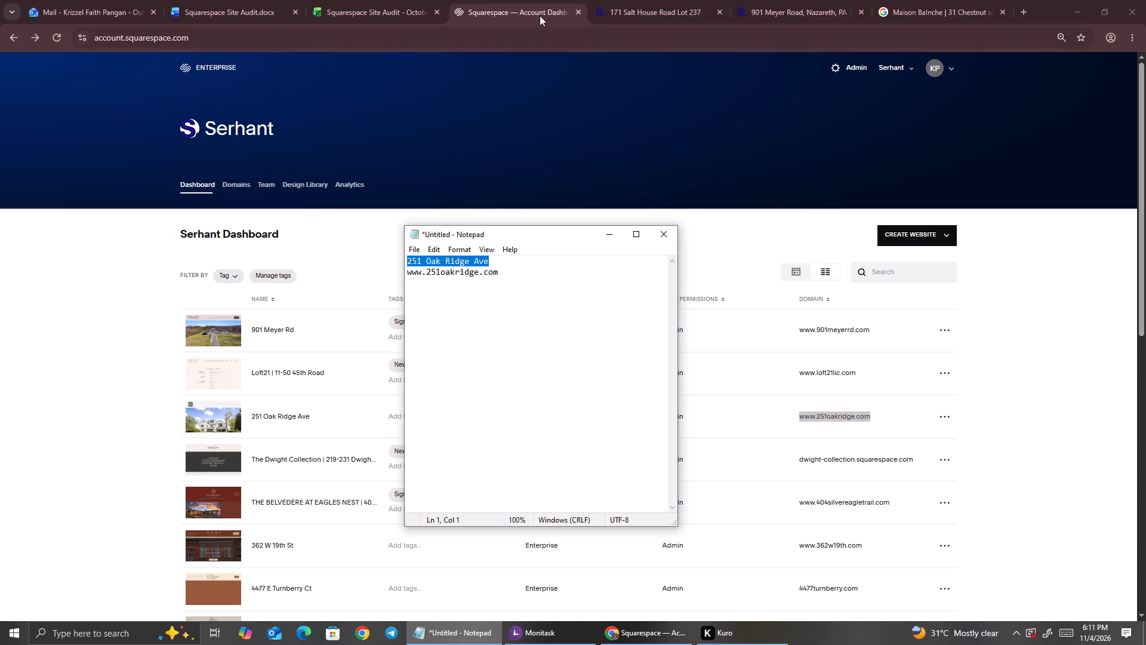
click(754, 0)
click(9, 38)
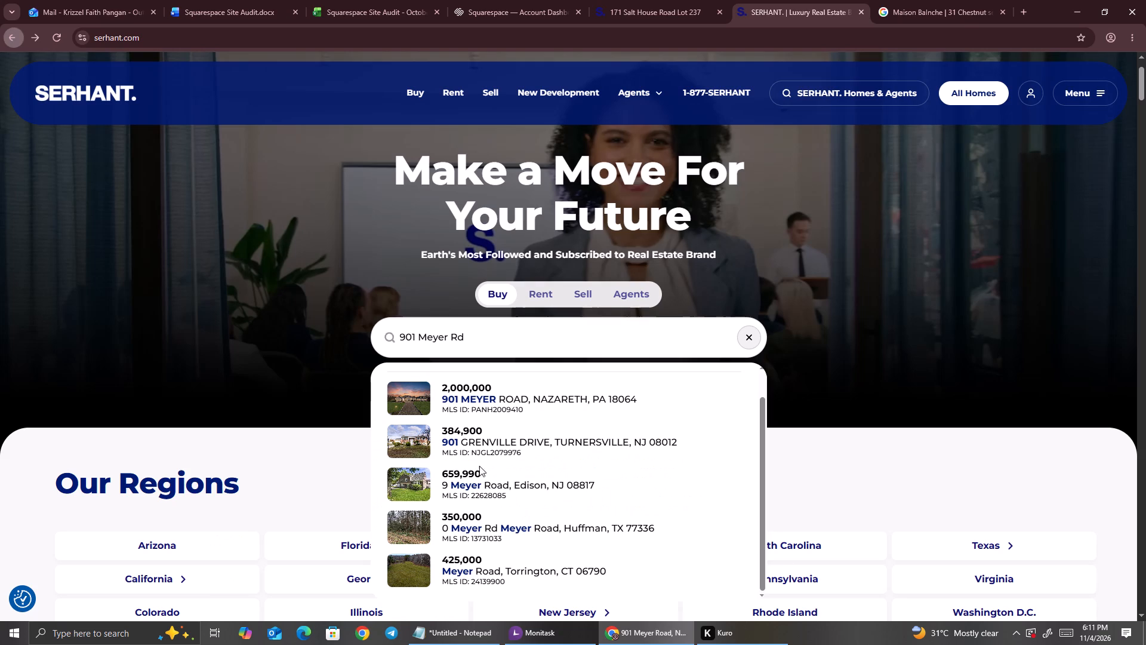
click(519, 341)
key(ctrl+a)
key(ctrl+v)
key(Return)
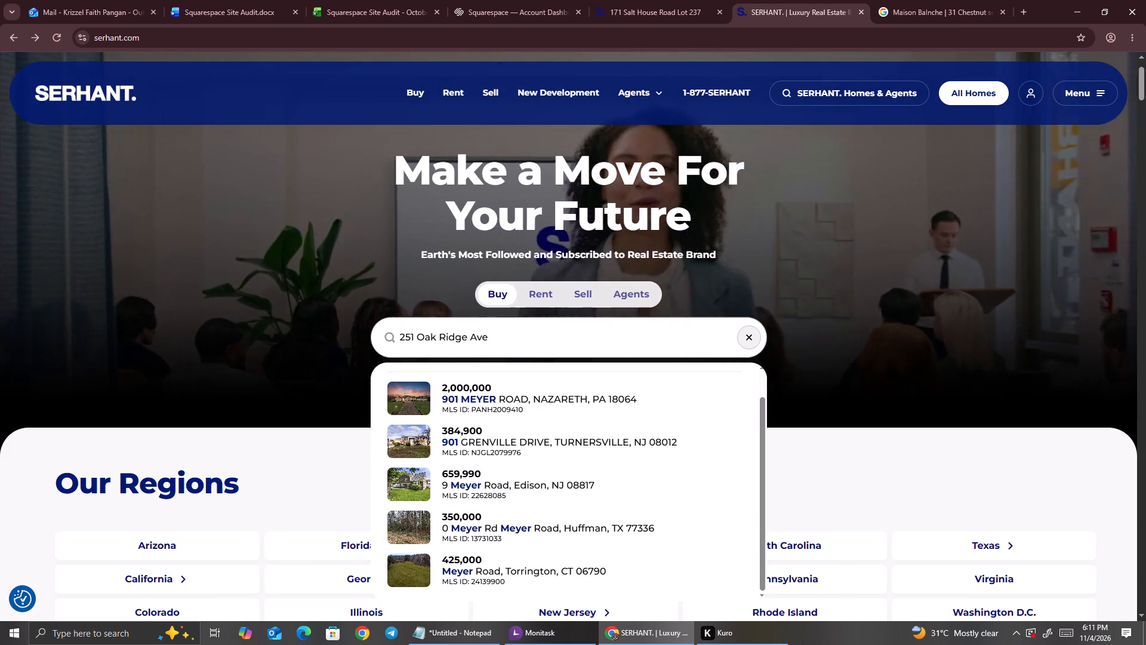
key(alt+Tab)
key(alt+Tab)
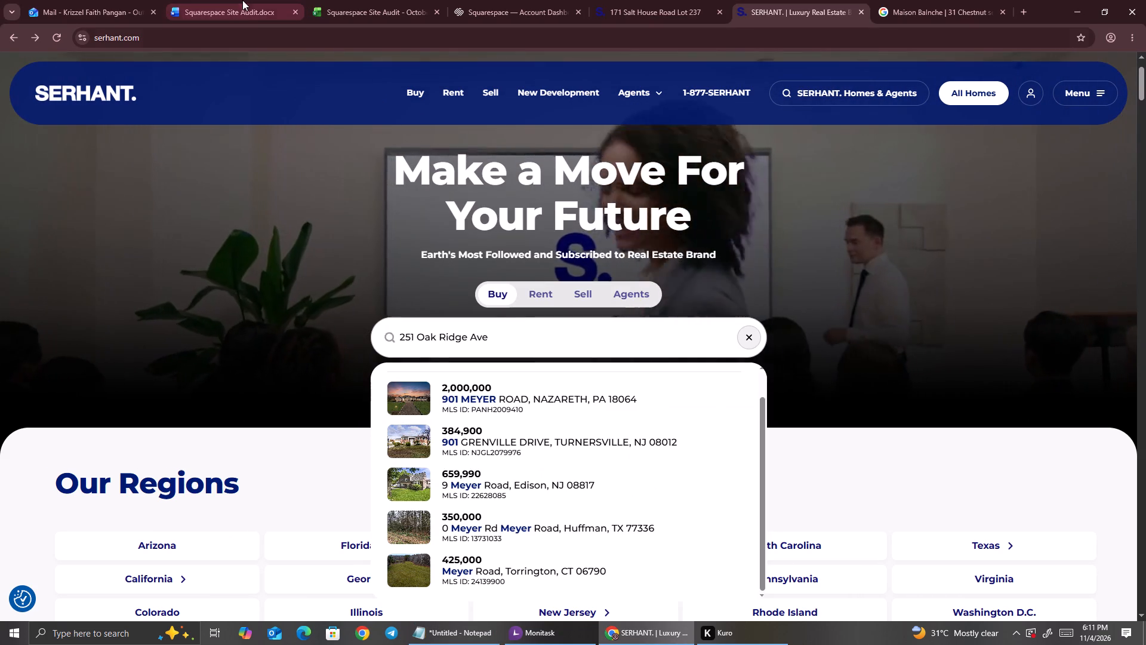
key(alt+Tab)
key(alt+Tab)
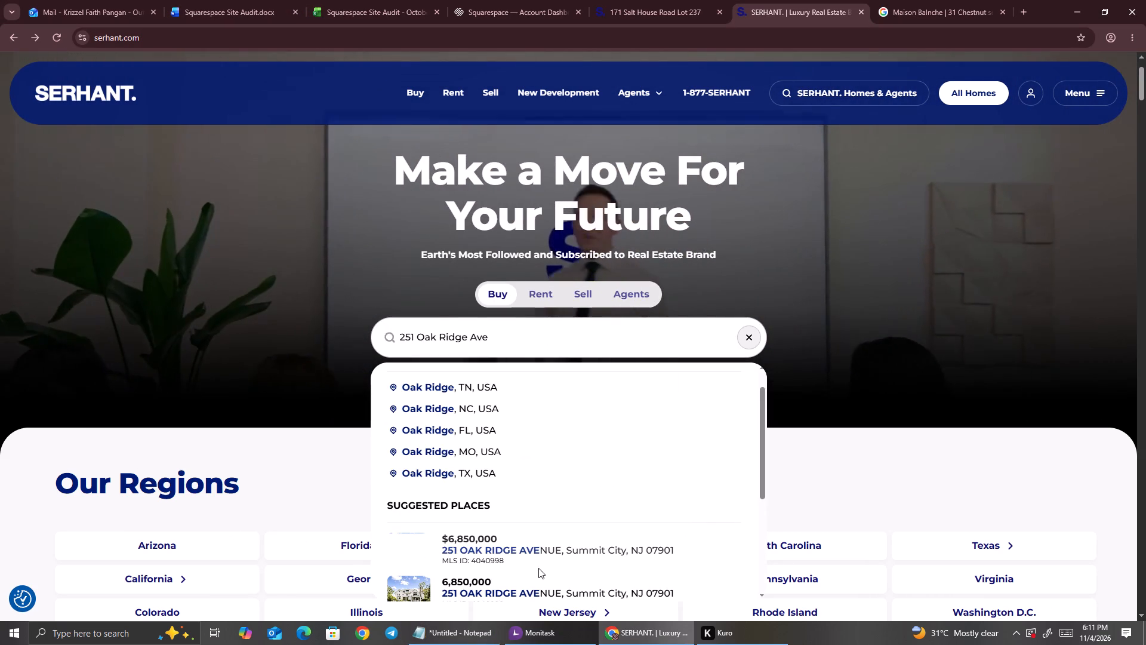
click(537, 550)
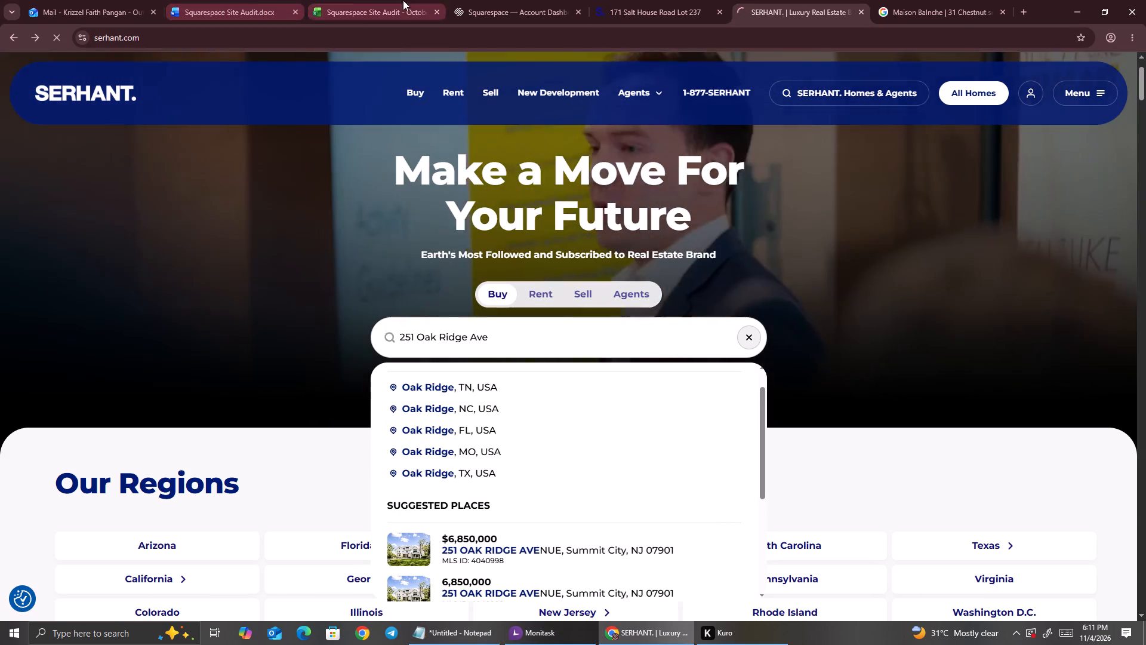
click(509, 0)
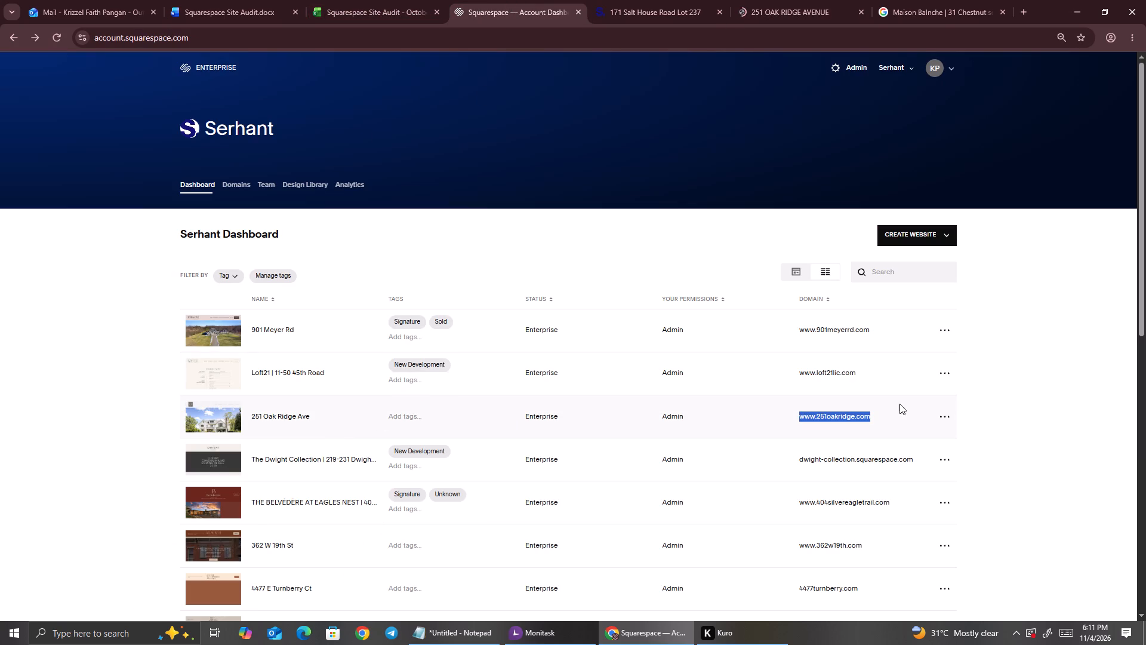
click(949, 416)
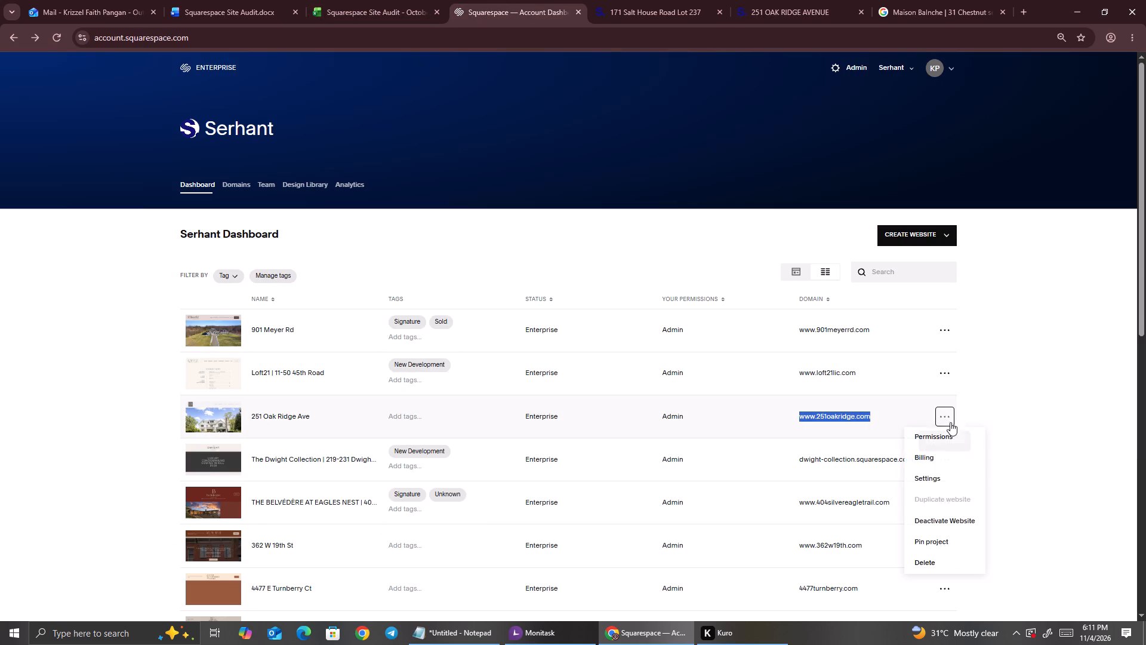
click(934, 481)
click(642, 0)
click(754, 0)
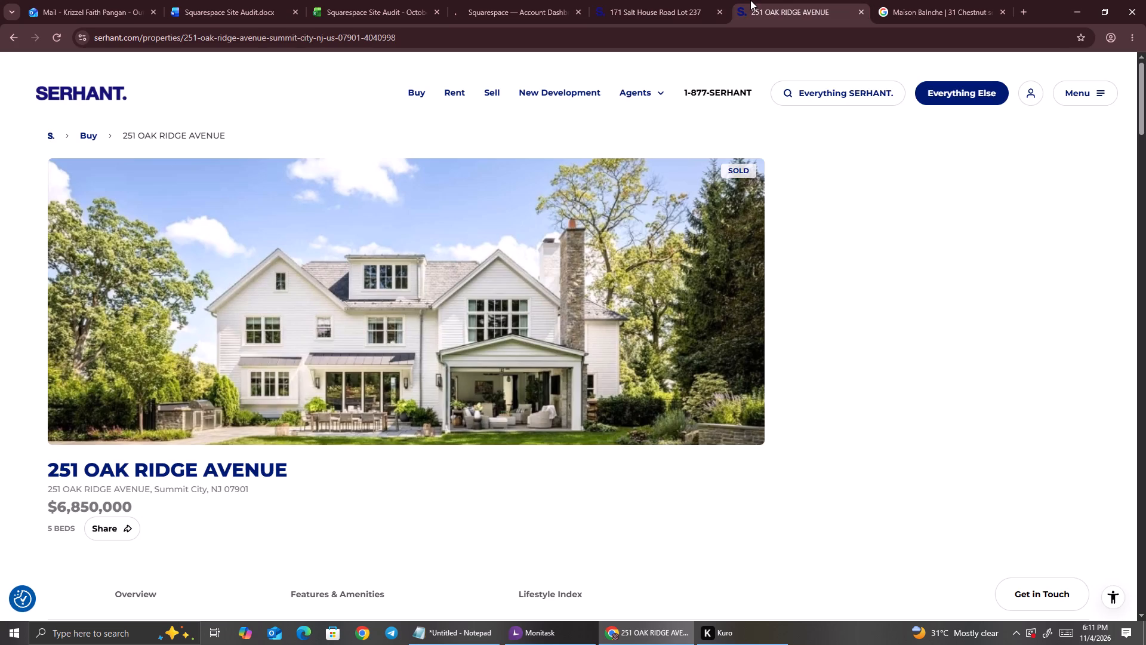
click(719, 12)
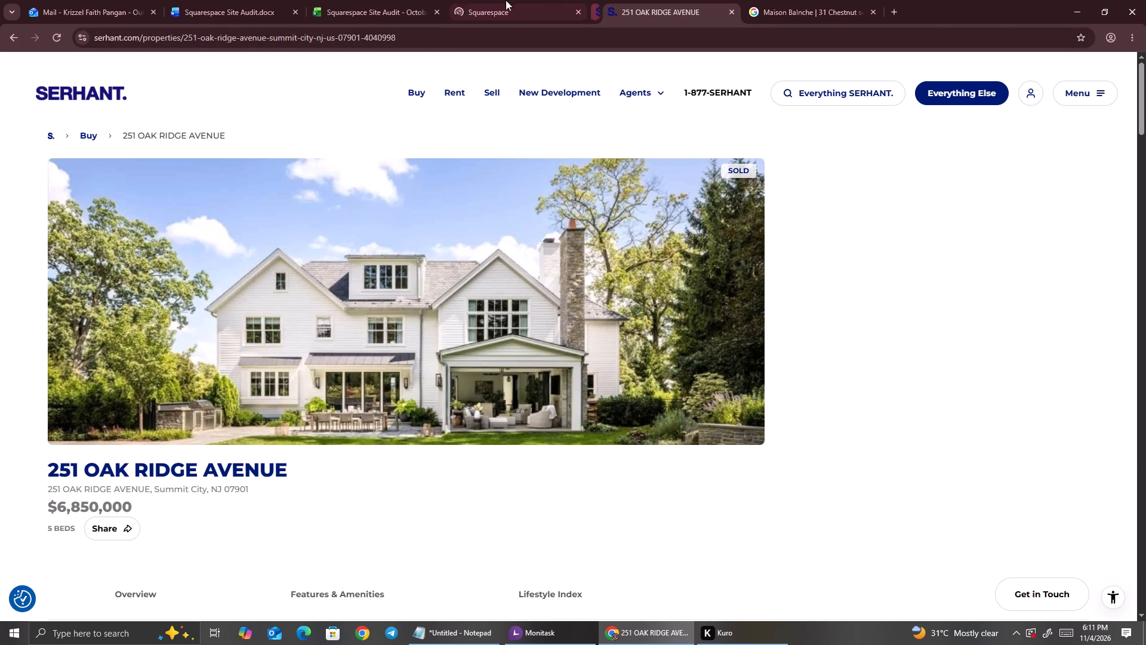
click(401, 0)
click(913, 387)
click(910, 380)
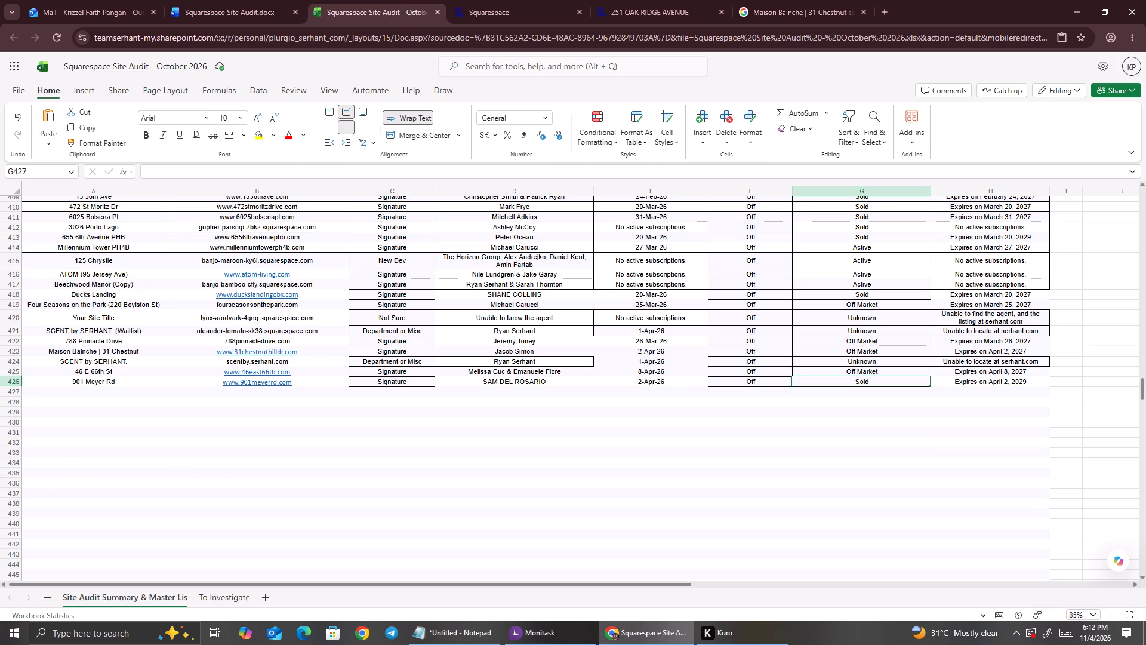
key(ctrl+c)
click(901, 391)
key(ctrl+v)
key(alt+Tab)
click(488, 278)
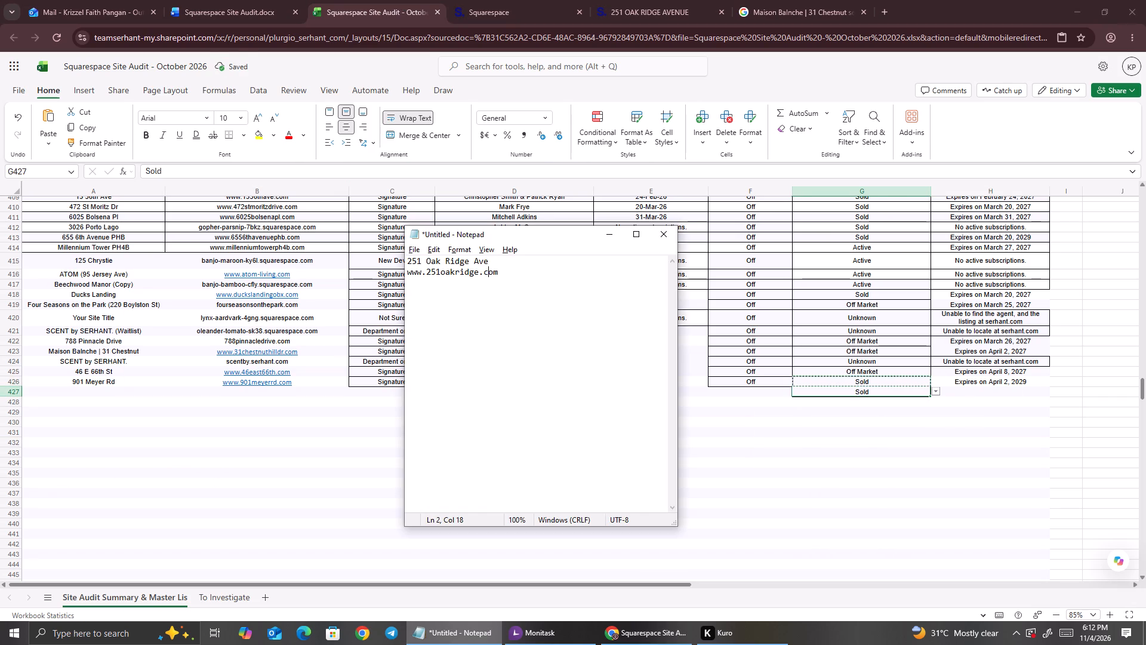
drag(488, 262, 361, 262)
key(ctrl+c)
click(109, 396)
key(ctrl+v)
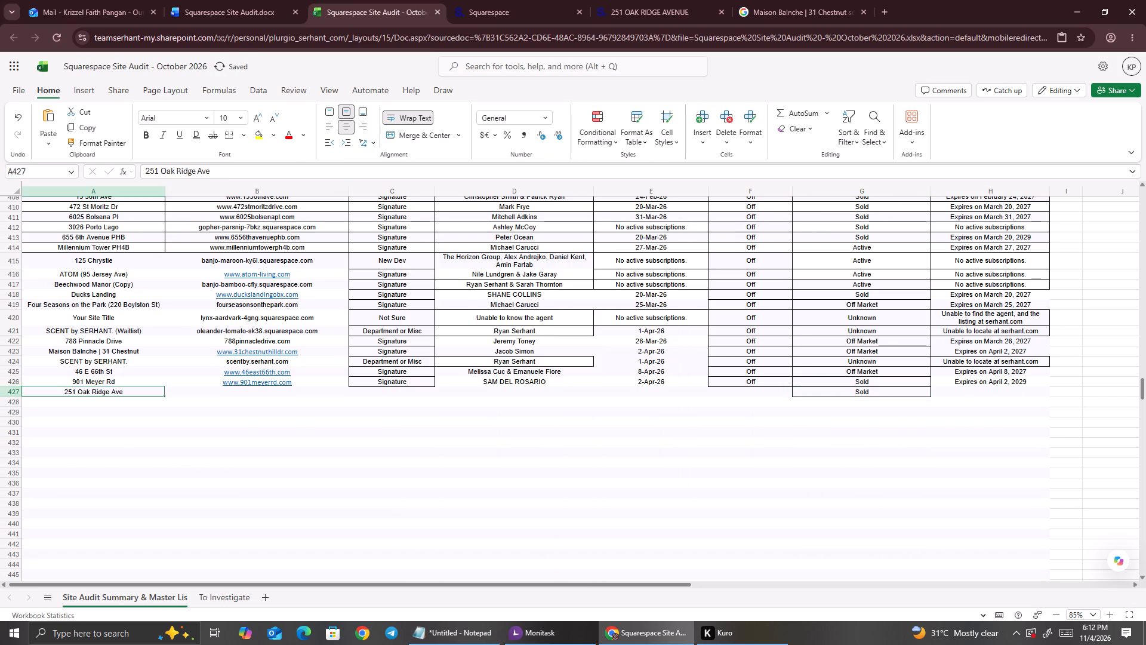
key(alt+Tab)
drag(519, 274, 396, 275)
key(ctrl+c)
click(264, 395)
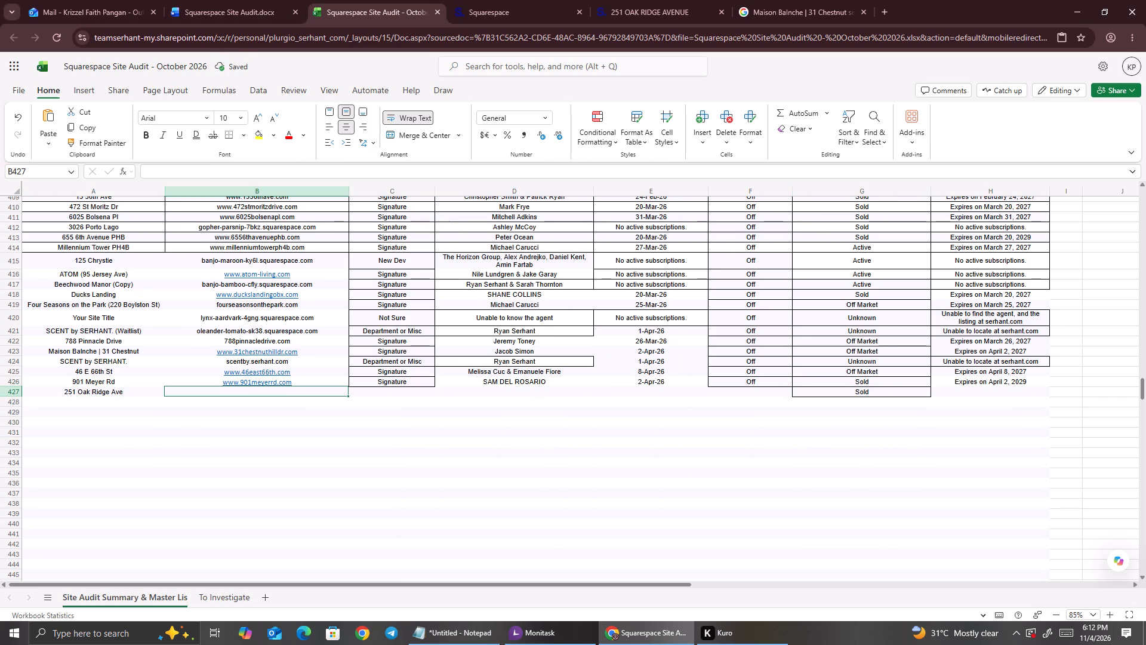
key(ctrl+v)
click(392, 380)
key(ctrl+c)
click(401, 395)
key(ctrl+v)
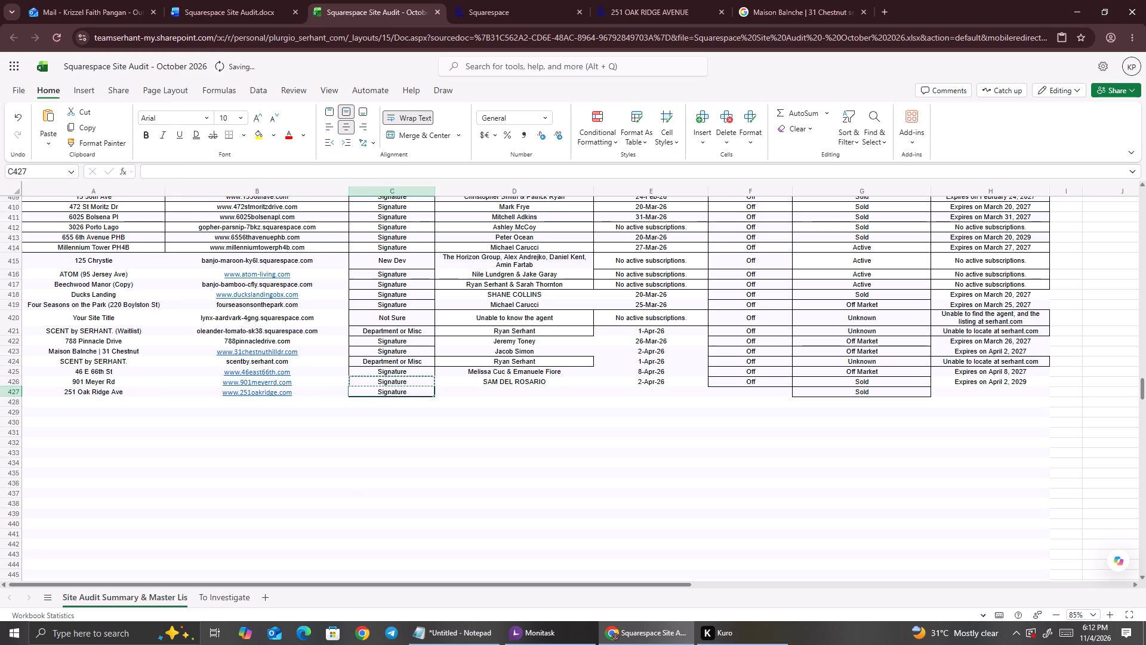
click(692, 450)
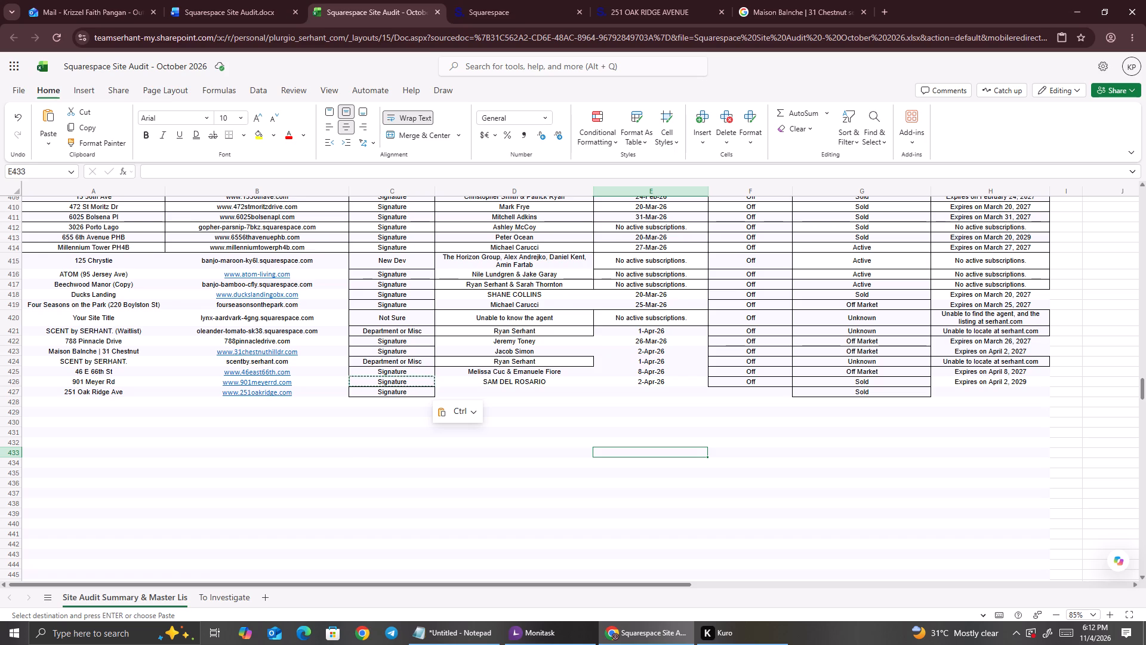
Open the domain overview of 251oakridge.com in the Squarespace site's domain settings to examine its details.
click(527, 0)
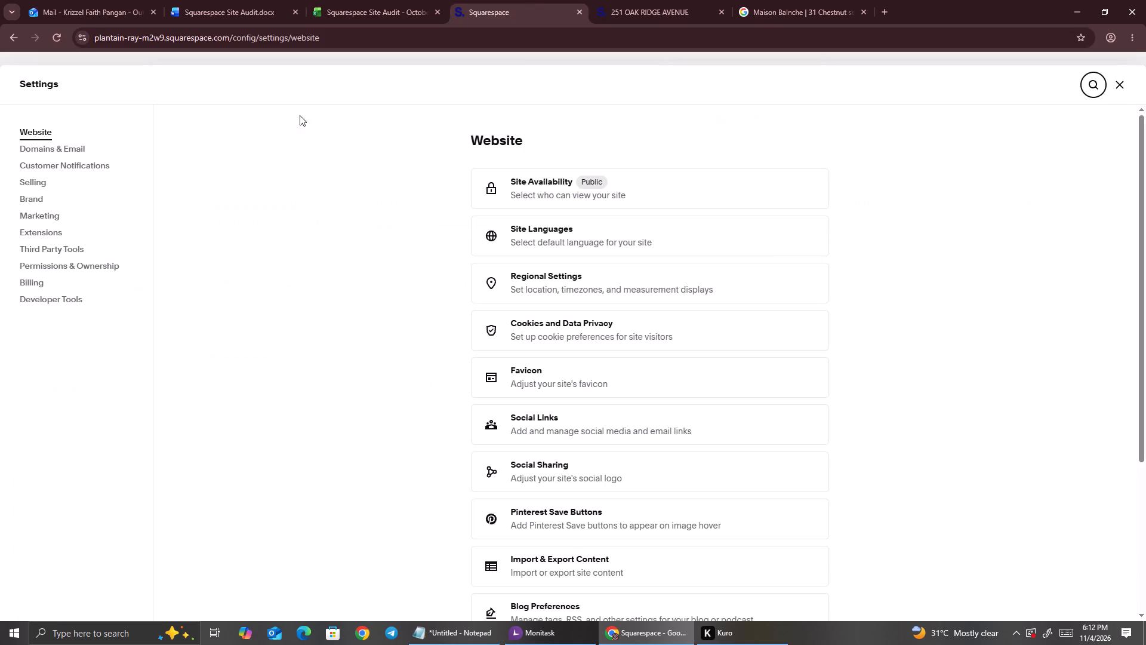
click(66, 145)
click(651, 195)
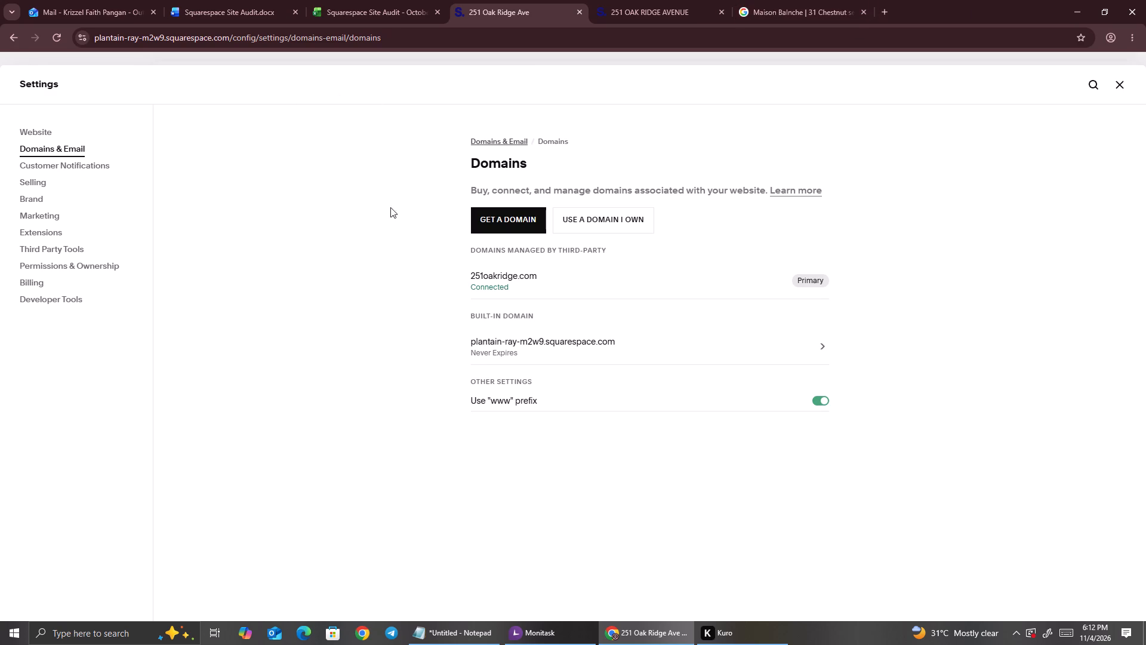
click(555, 274)
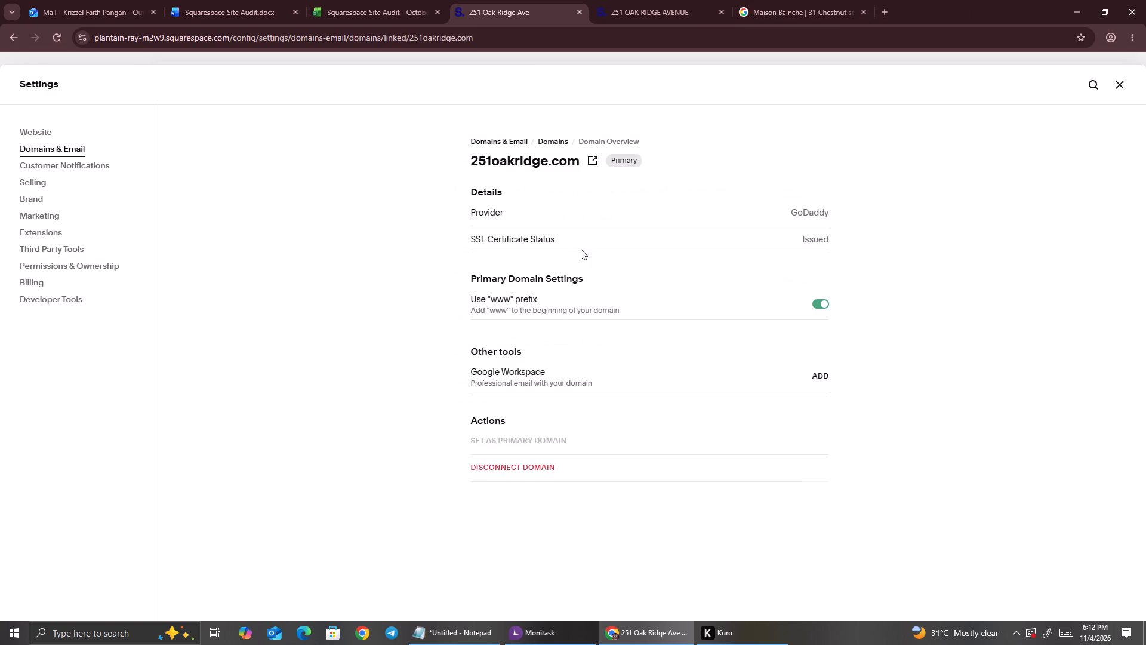
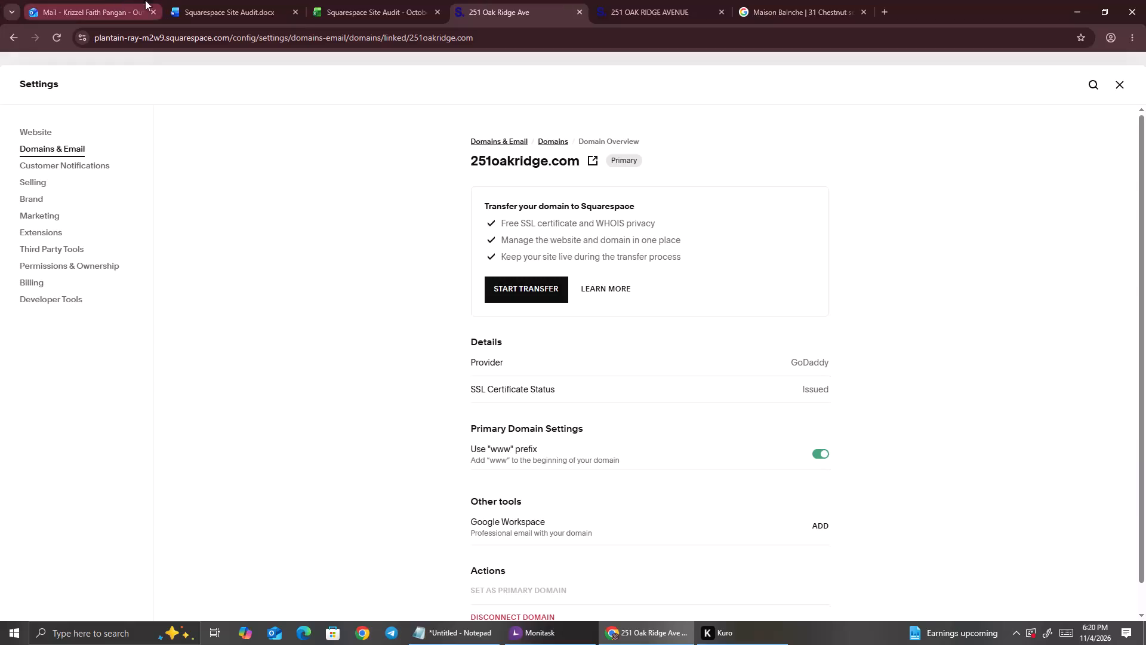
Switch to the Squarespace Site Audit document to consult its site tagging instructions.
click(216, 0)
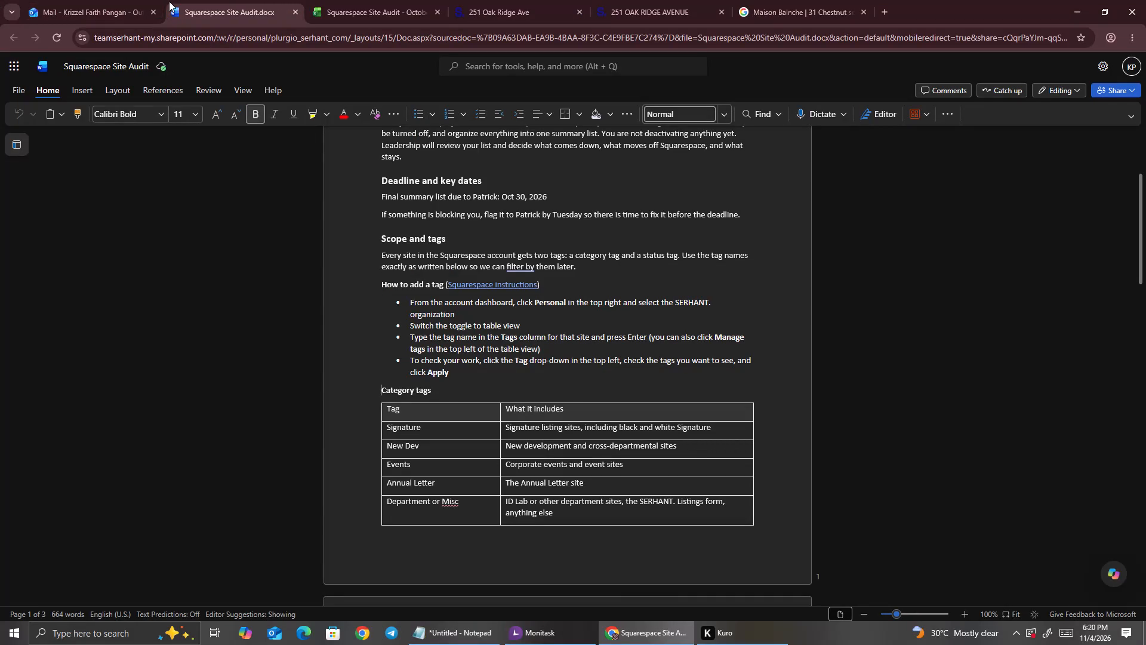
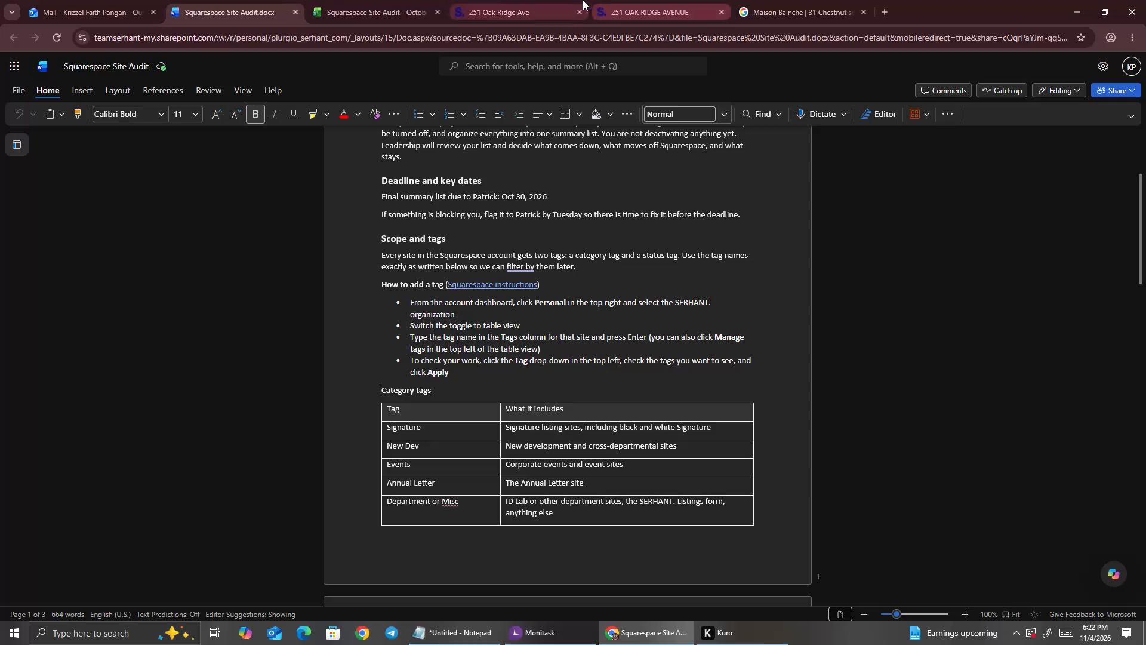
click(570, 0)
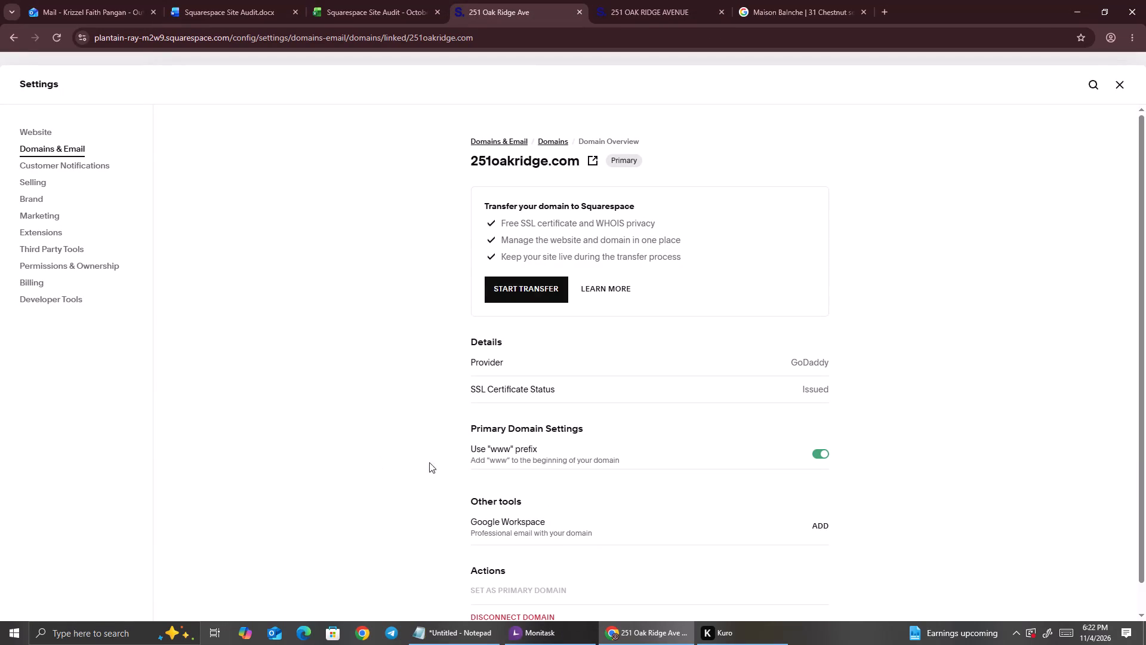
click(41, 285)
click(519, 317)
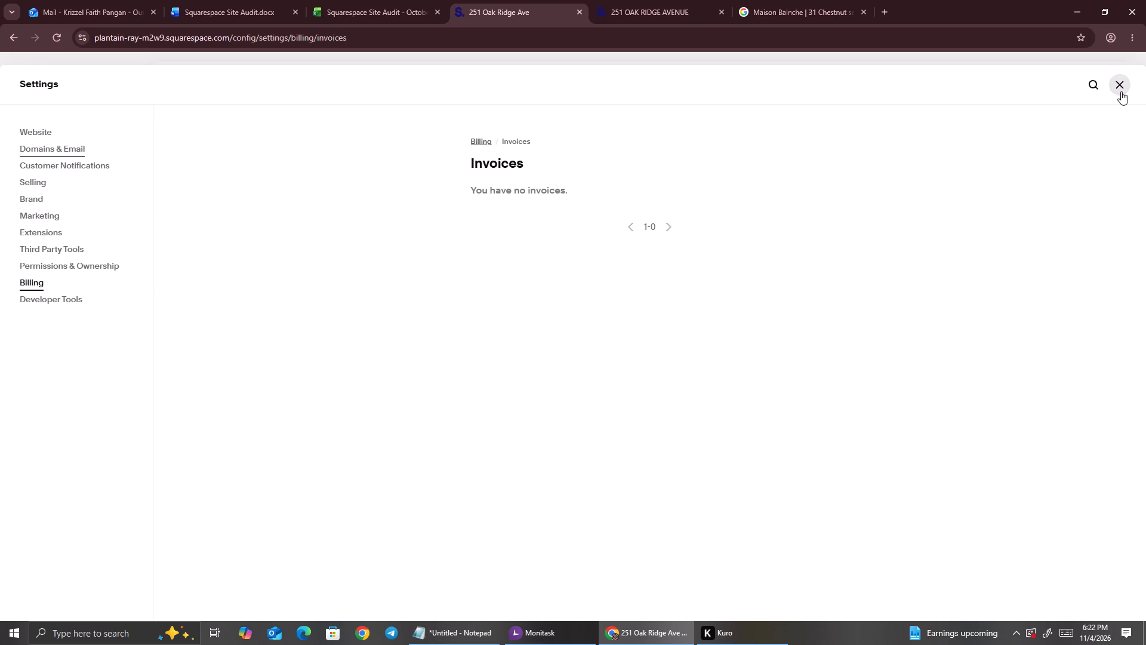
click(479, 143)
click(541, 179)
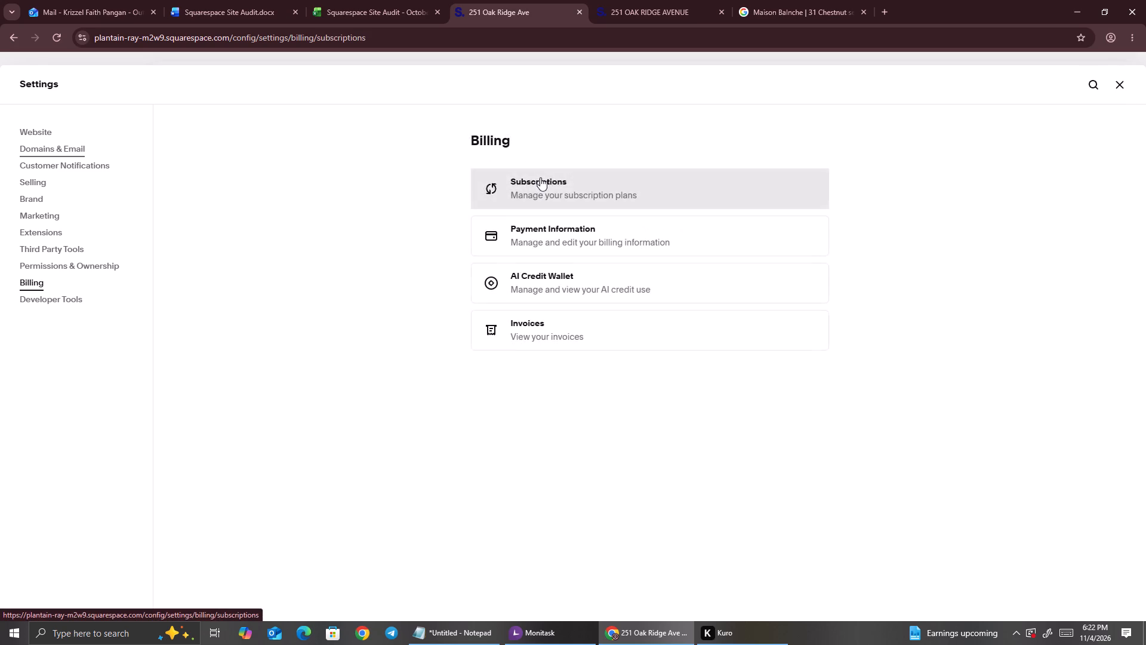
click(1120, 81)
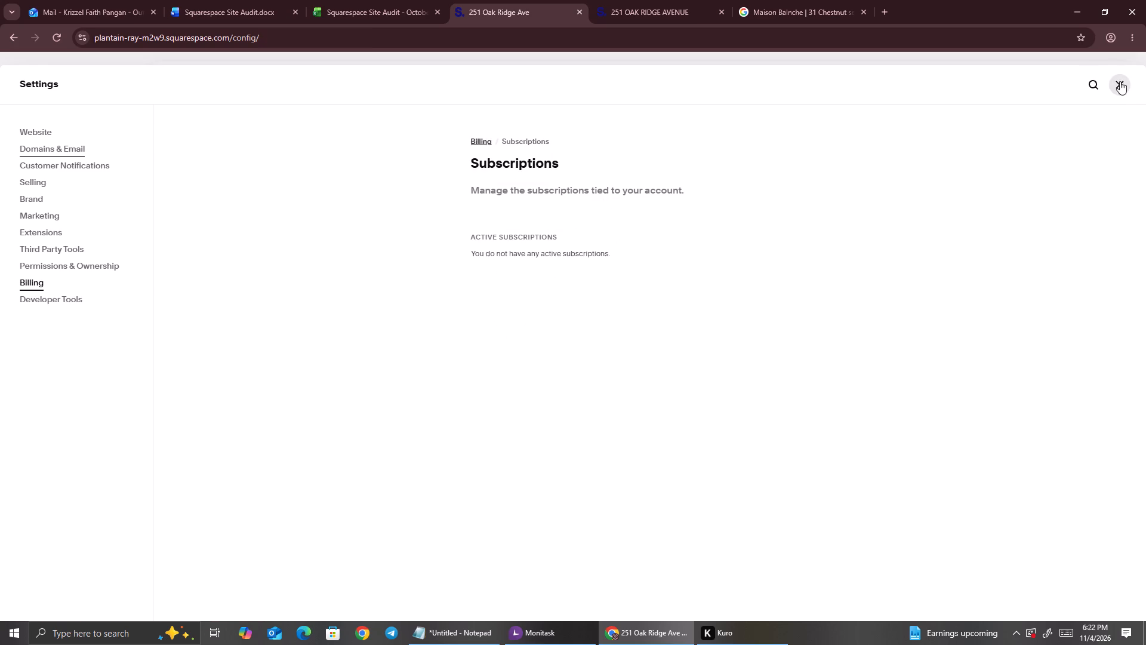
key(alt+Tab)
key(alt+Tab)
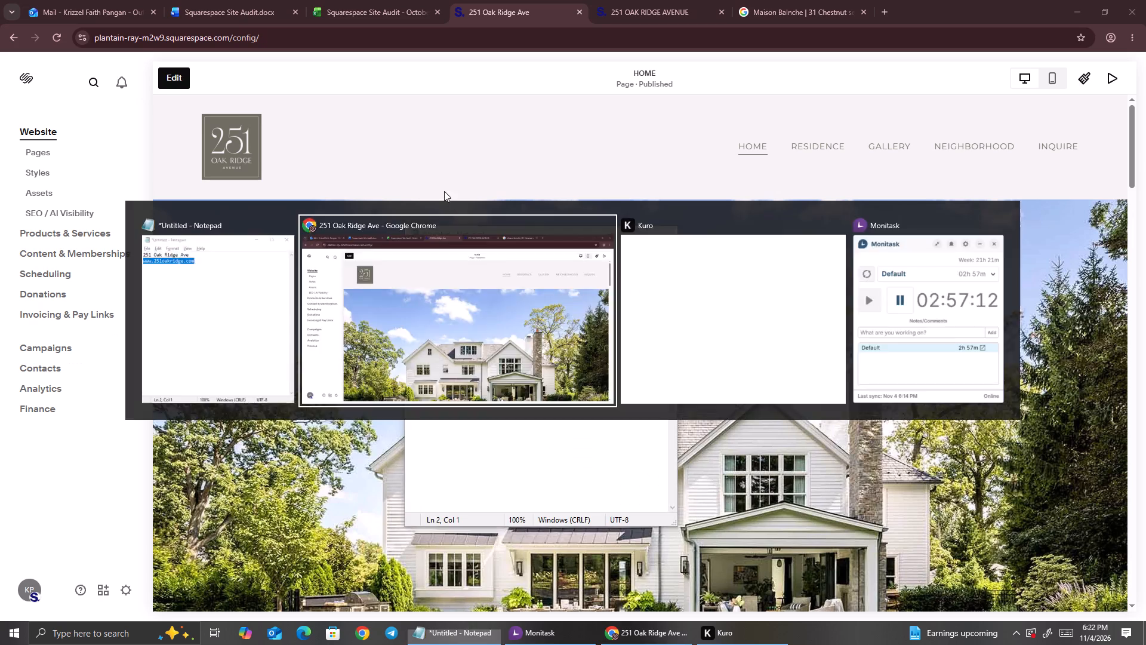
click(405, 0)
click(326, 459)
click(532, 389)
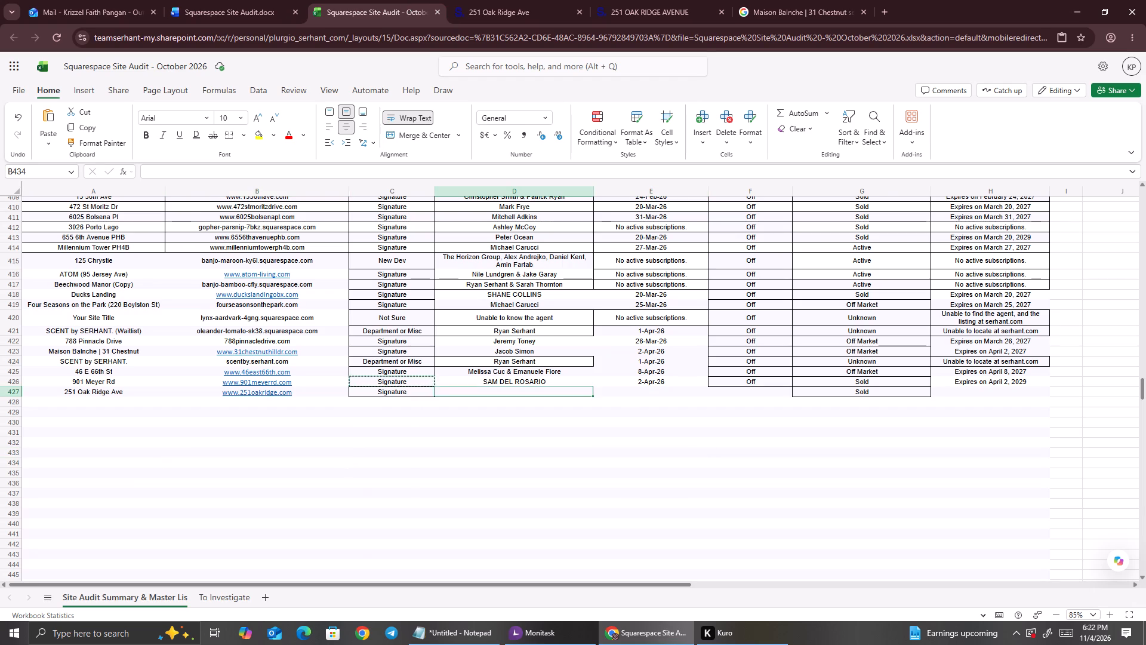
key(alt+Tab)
click(513, 0)
scroll(522, 376, down, 12)
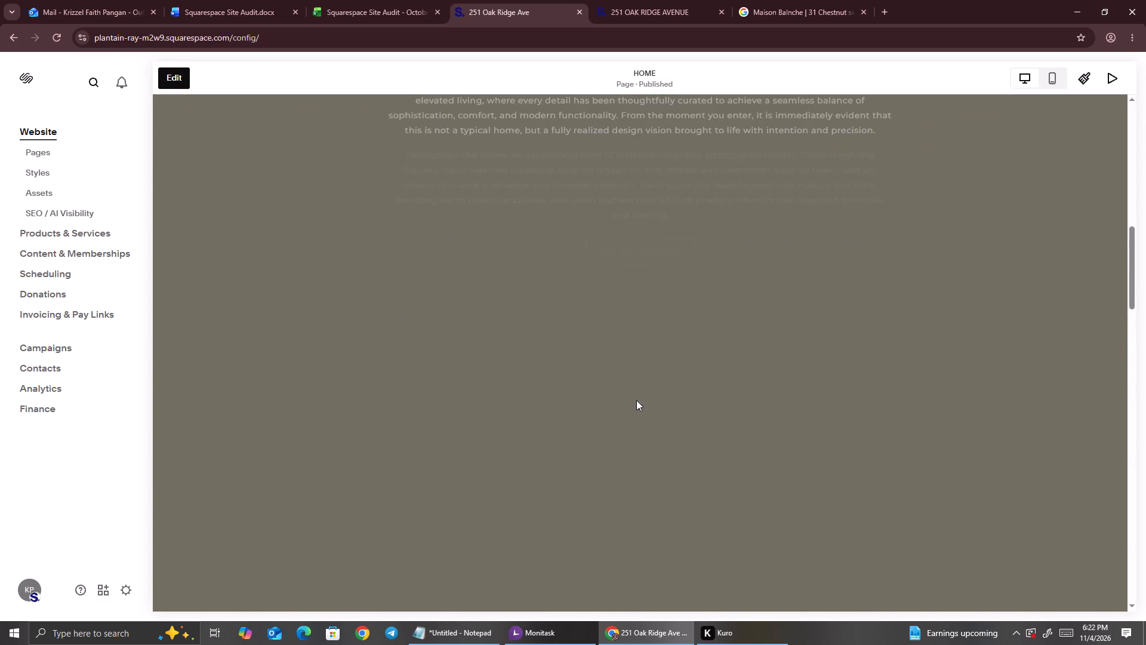
scroll(636, 400, down, 20)
scroll(636, 400, down, 10)
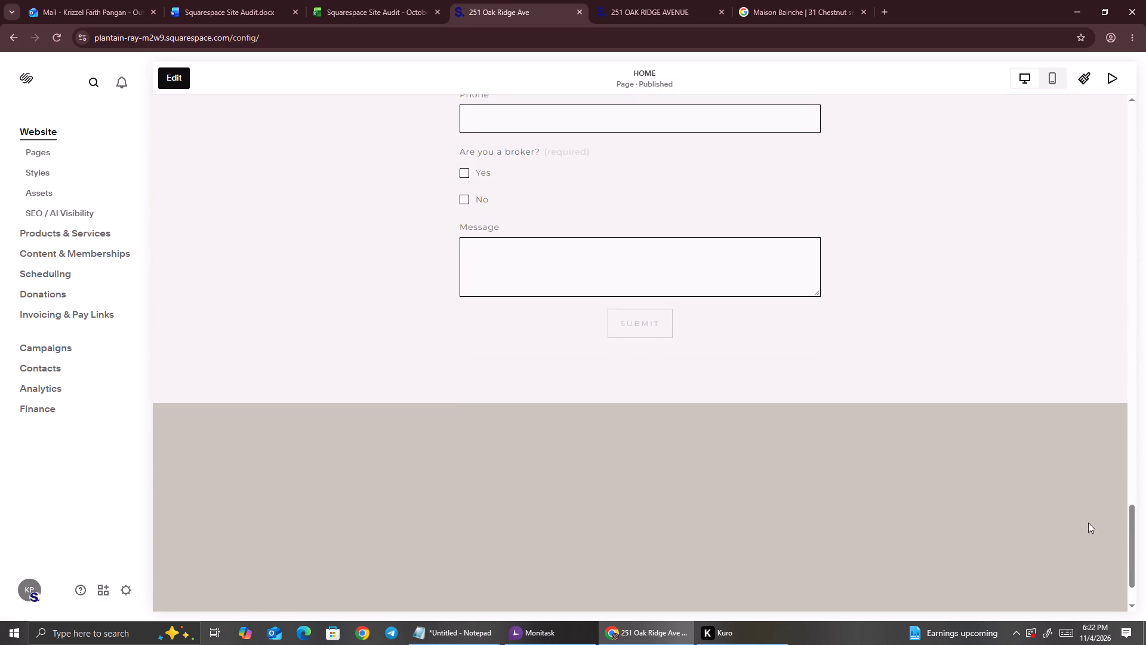
scroll(1088, 523, down, 5)
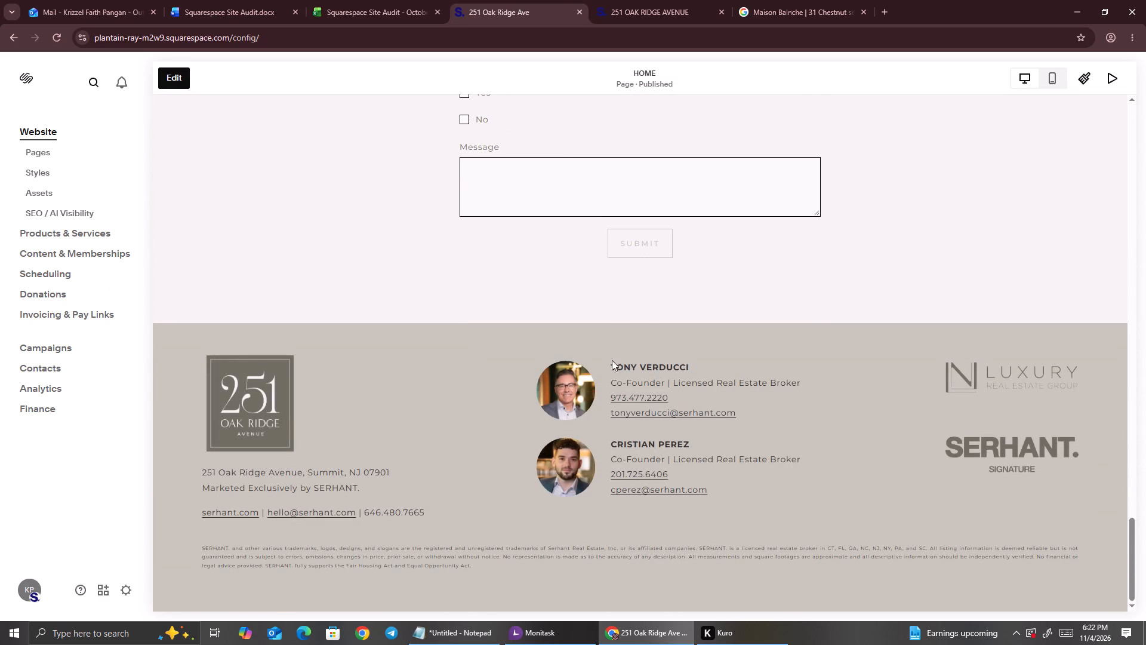
drag(606, 369, 716, 368)
key(ctrl+c)
key(alt+Tab)
click(611, 382)
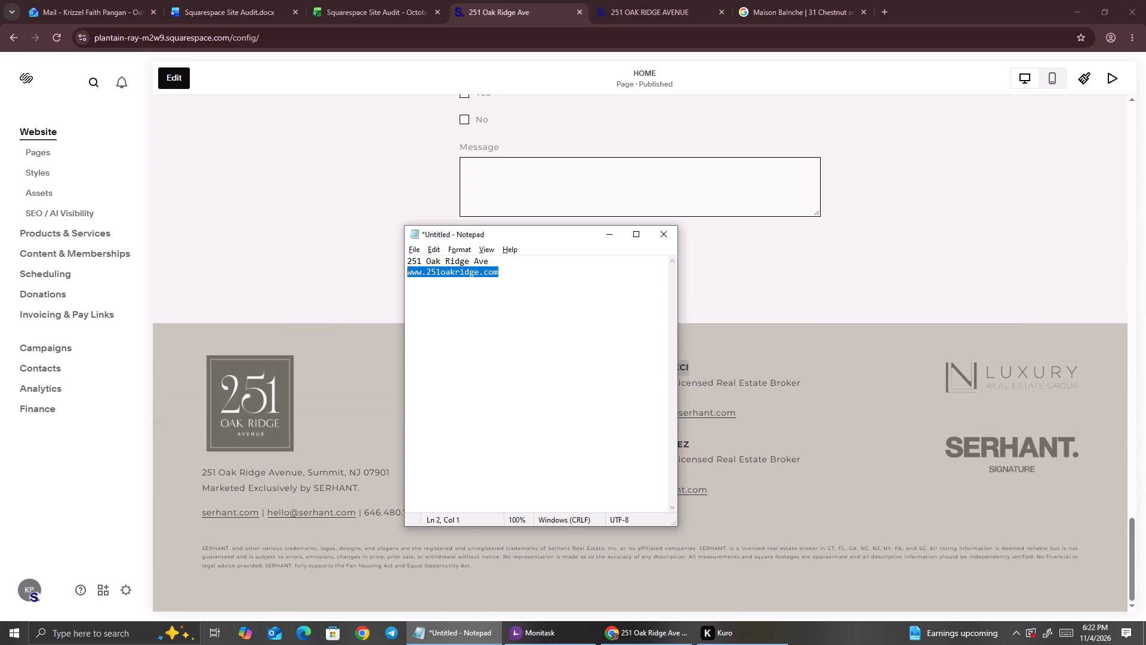
key(Return)
key(Return)
key(ctrl+v)
key(alt+Tab)
drag(606, 443, 727, 443)
key(ctrl+c)
key(alt+Tab)
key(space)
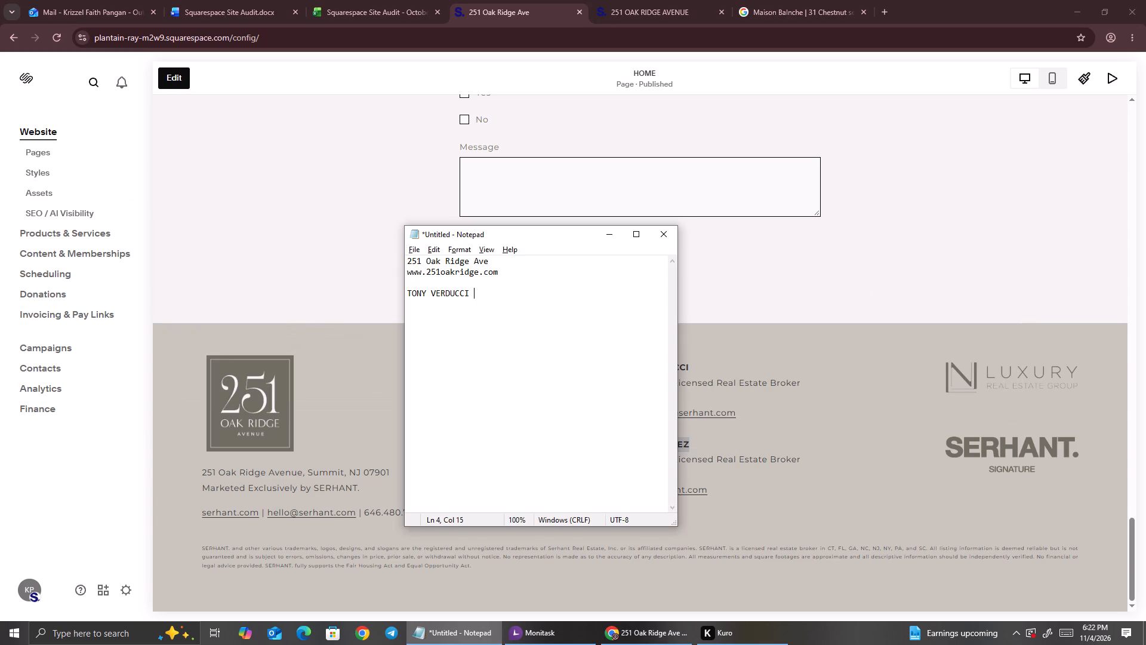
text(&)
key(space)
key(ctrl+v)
drag(574, 297, 433, 297)
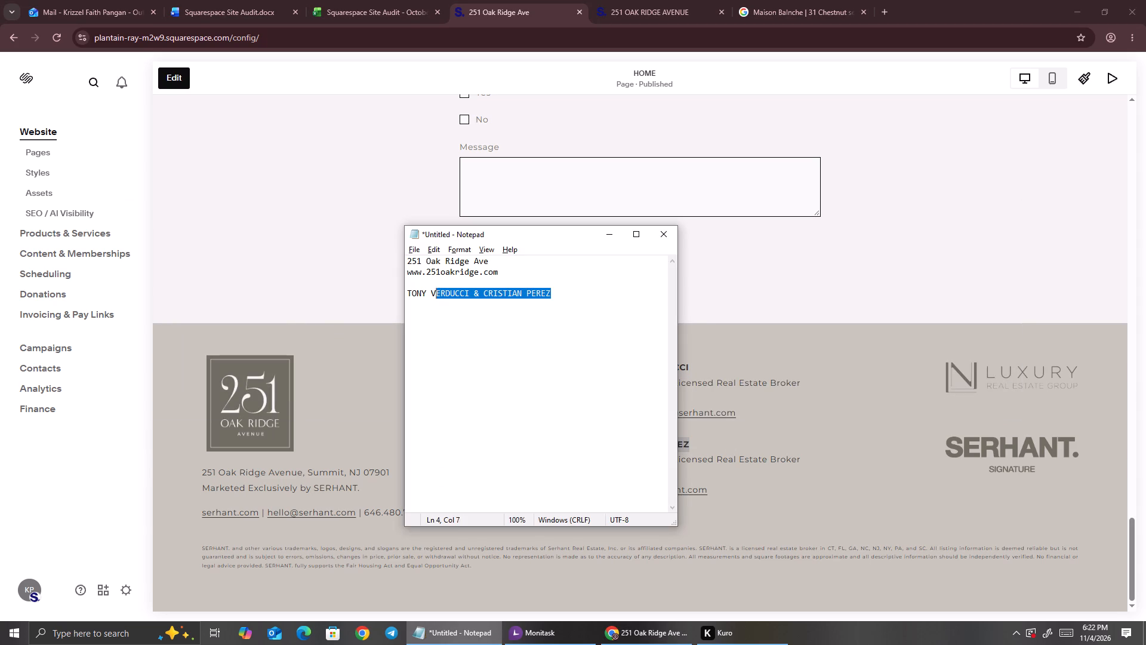
drag(433, 297, 387, 294)
key(ctrl+c)
click(417, 0)
click(516, 355)
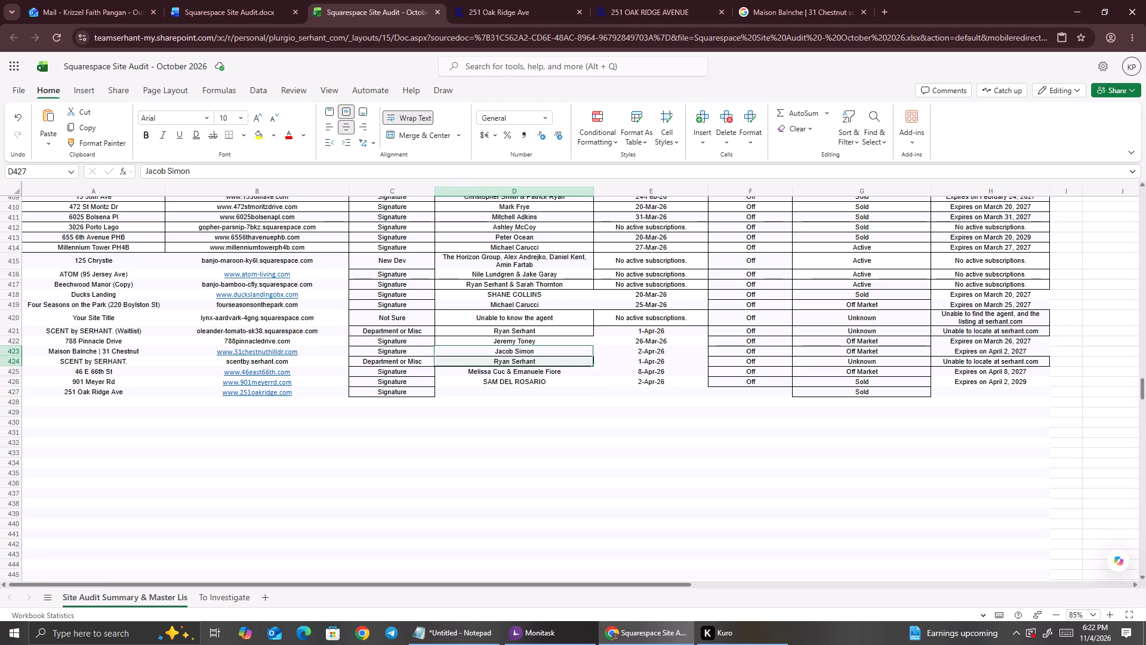
click(515, 388)
key(ctrl+v)
click(522, 435)
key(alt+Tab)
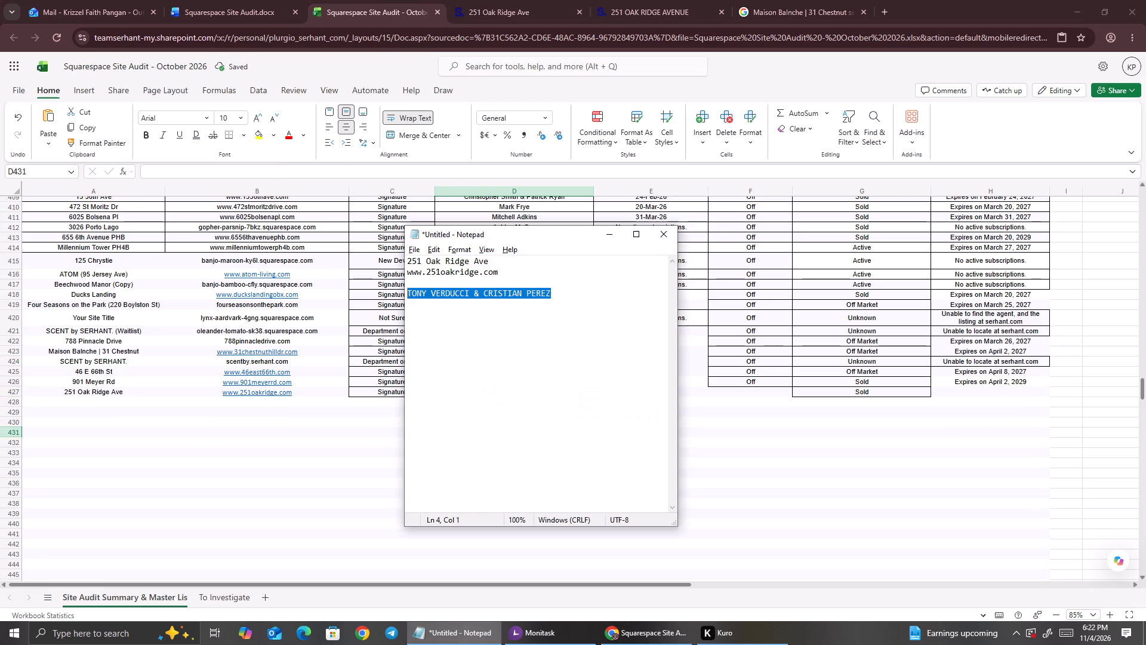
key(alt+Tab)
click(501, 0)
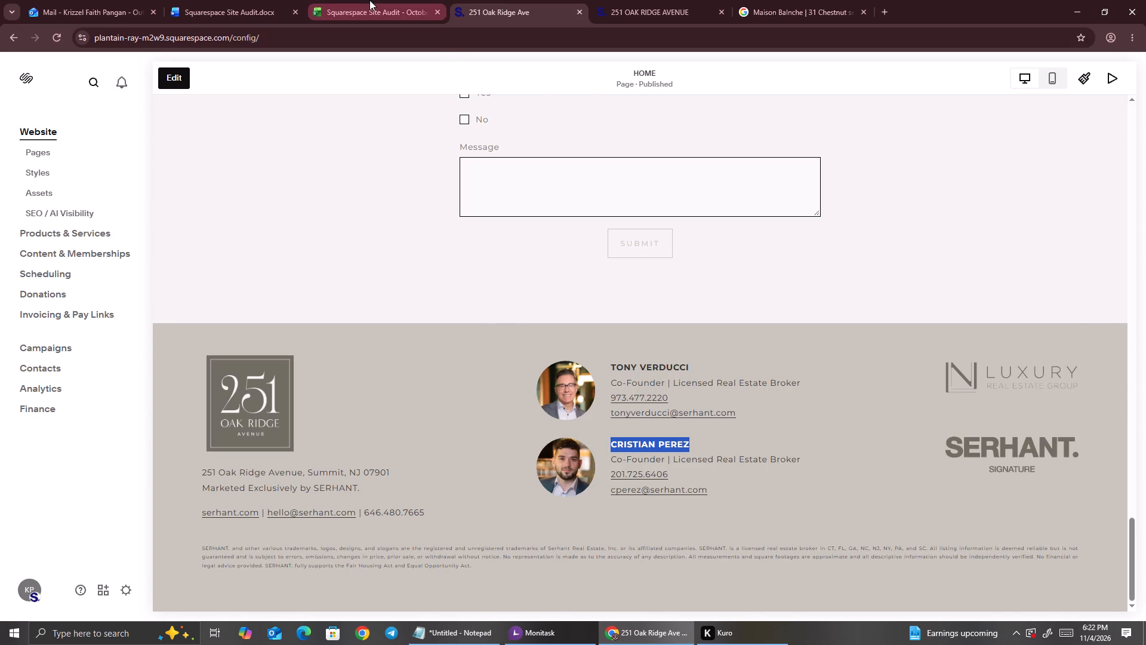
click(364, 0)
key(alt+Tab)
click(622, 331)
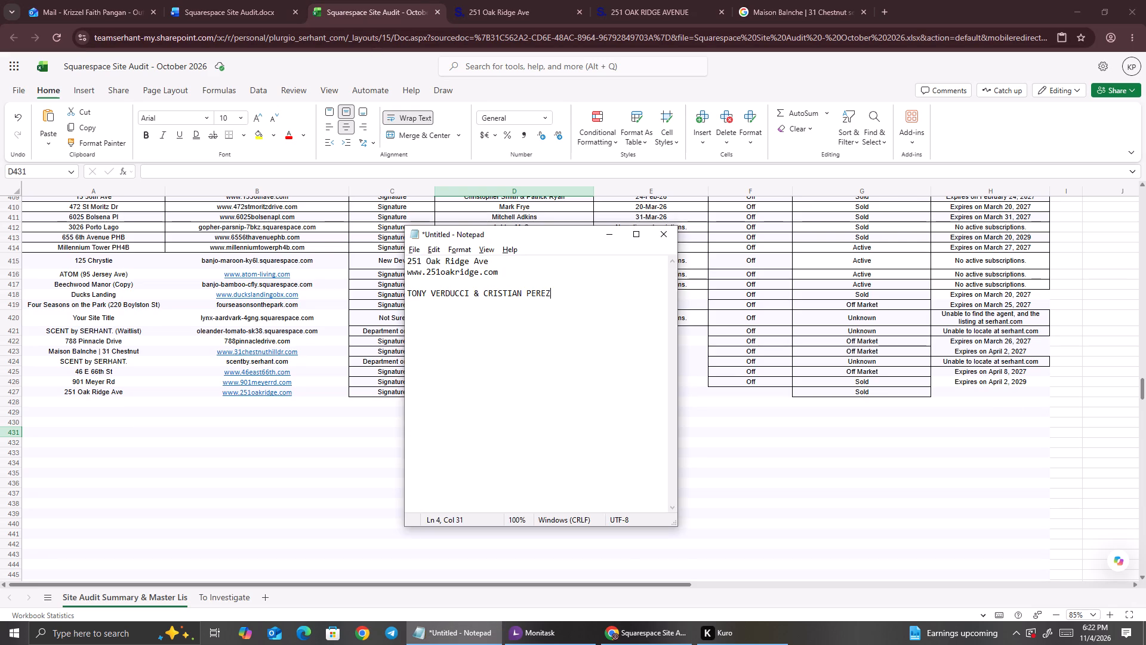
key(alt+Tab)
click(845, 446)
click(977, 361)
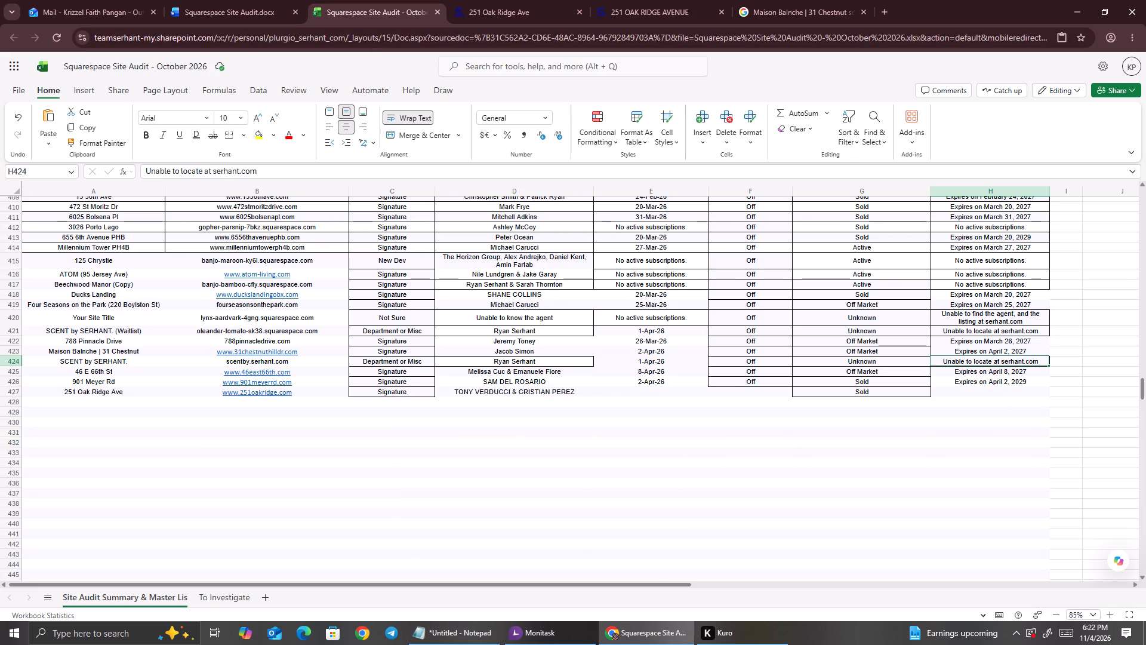
click(667, 281)
key(ctrl+c)
click(652, 390)
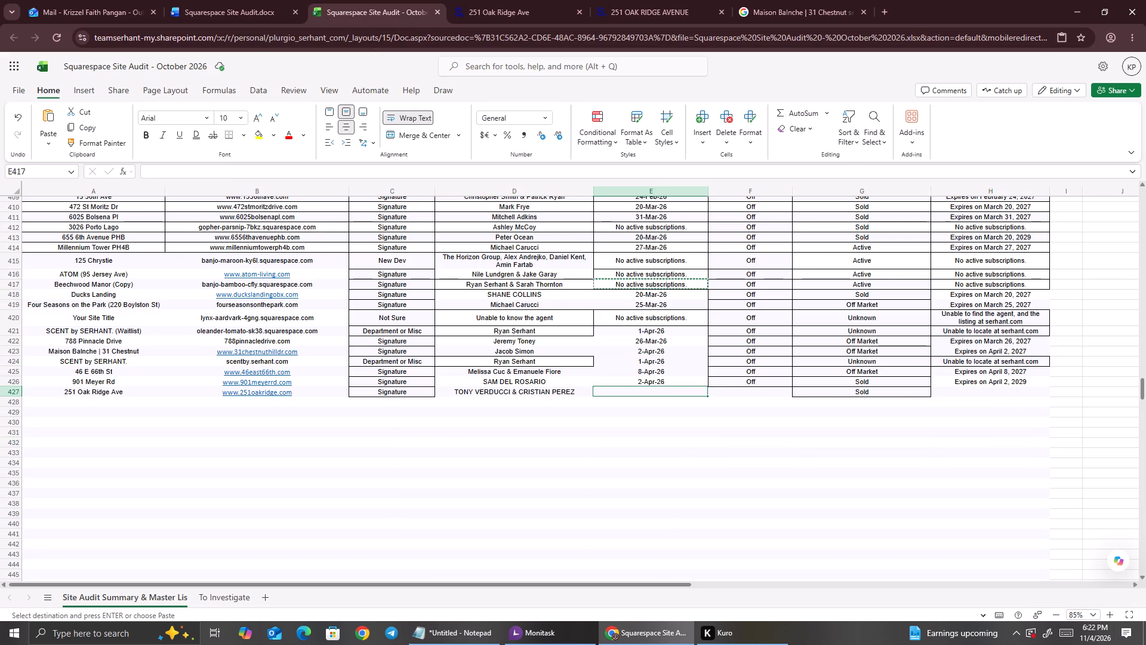
key(ctrl+v)
click(745, 383)
key(ctrl+c)
click(674, 399)
click(675, 391)
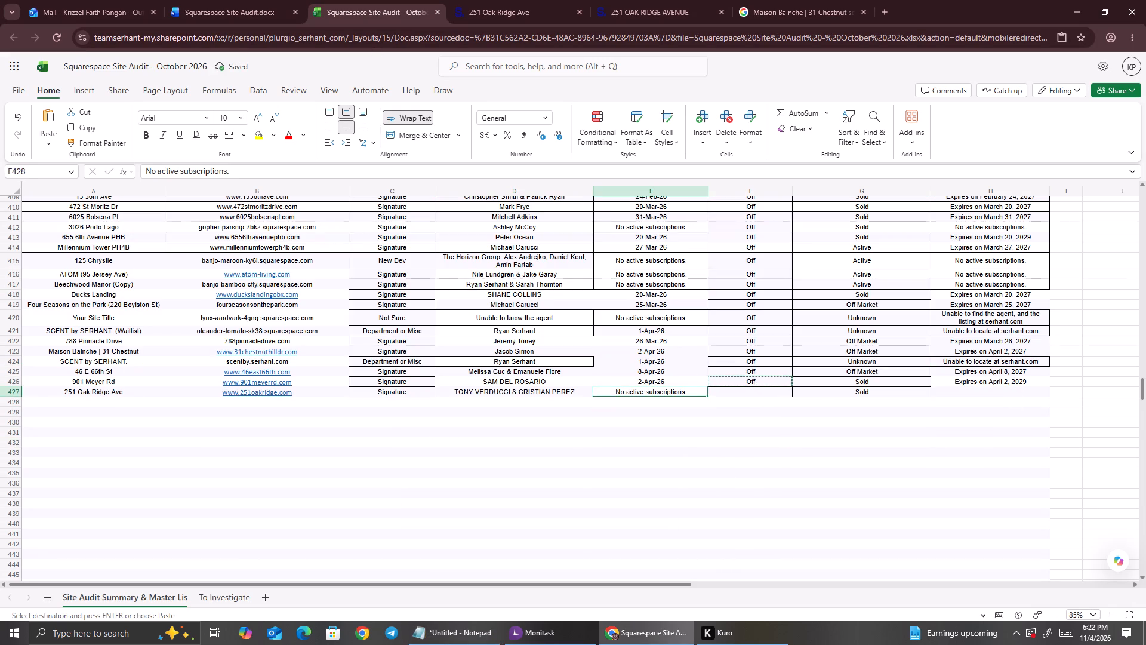
key(ctrl+c)
click(983, 392)
key(ctrl+v)
click(743, 378)
key(ctrl+c)
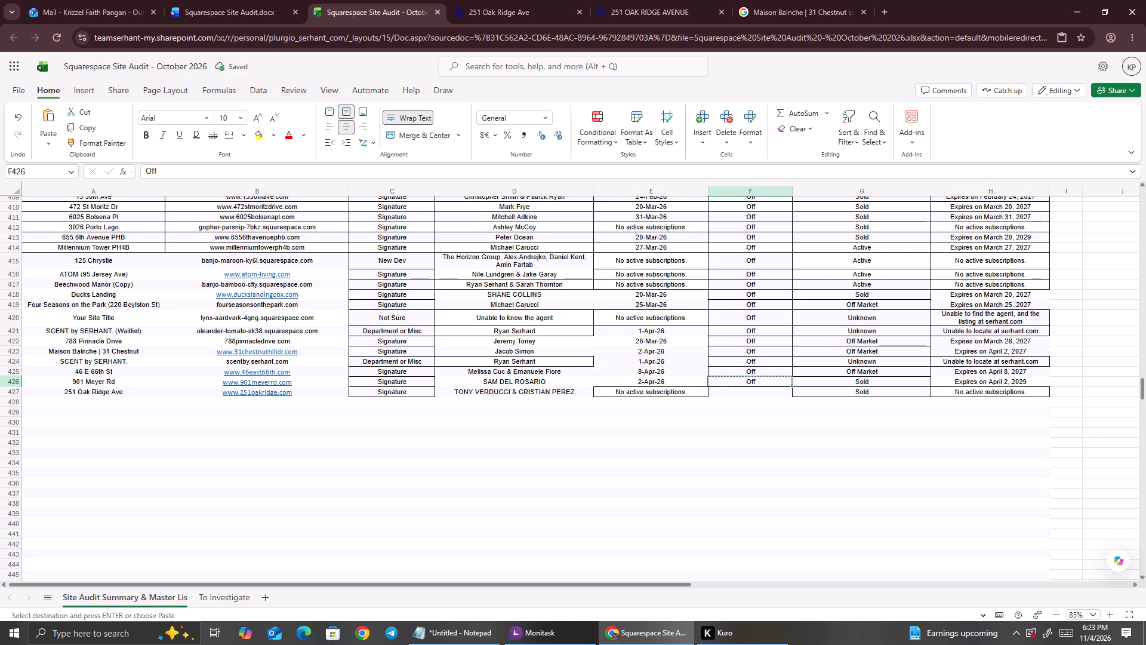
click(756, 388)
key(ctrl+v)
click(694, 437)
Return to the Serhant dashboard in Squarespace and tag 251 Oak Ridge Ave with Signature and Sold.
click(198, 0)
drag(505, 0, 513, 0)
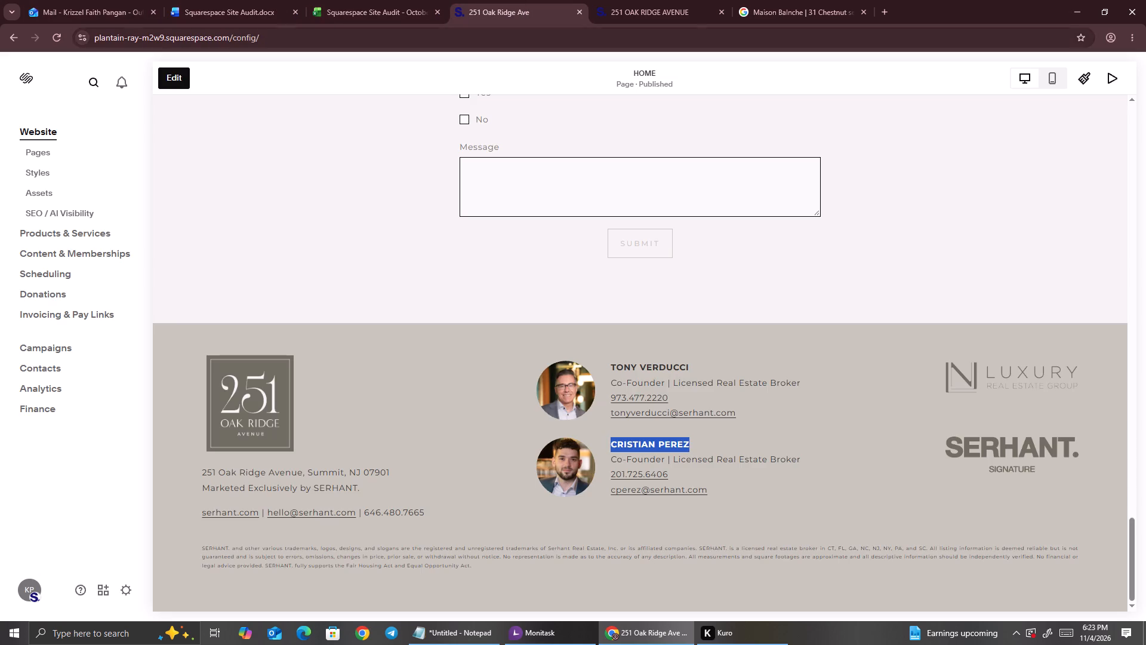
double_click(15, 41)
click(15, 41)
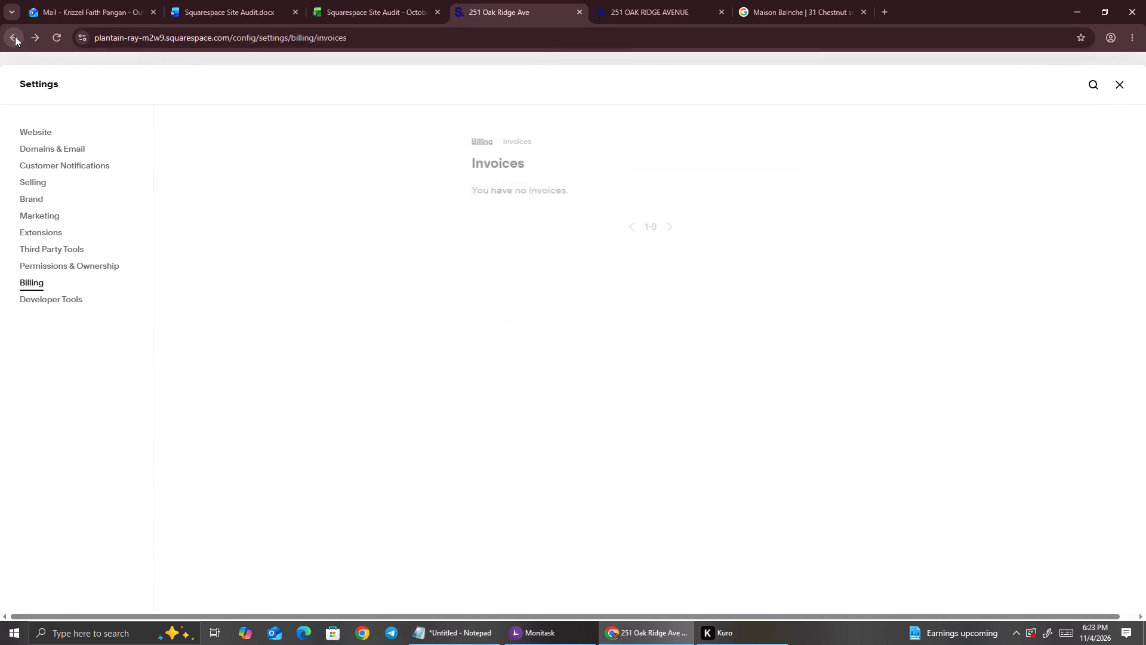
click(15, 36)
click(15, 36)
click(15, 36)
click(15, 36)
click(15, 36)
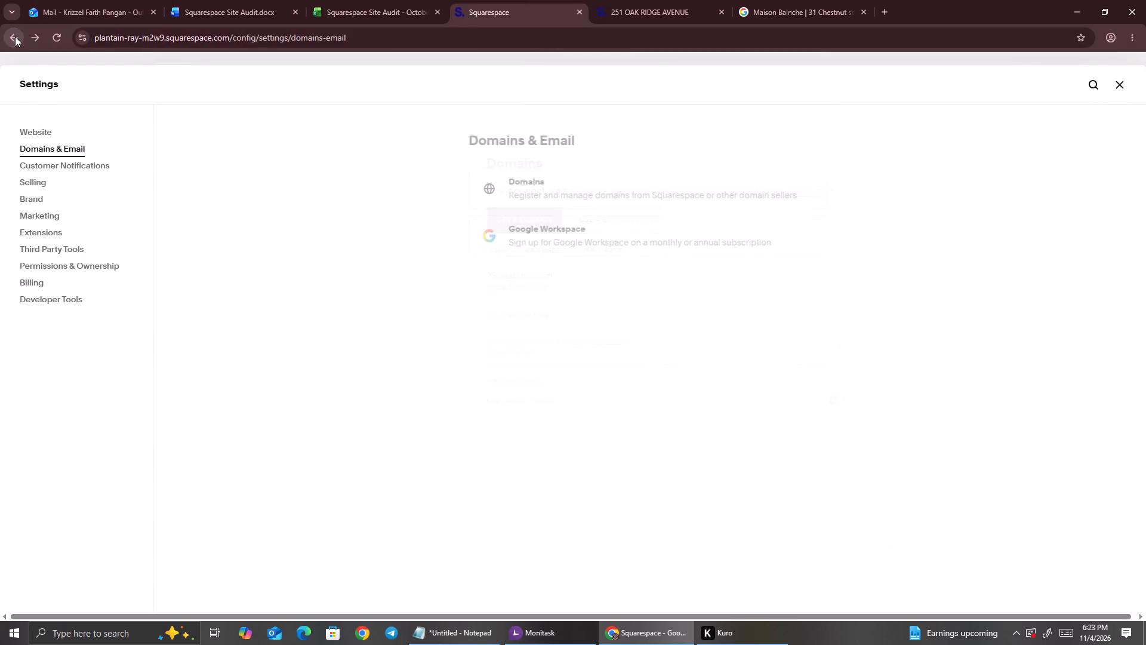
click(15, 36)
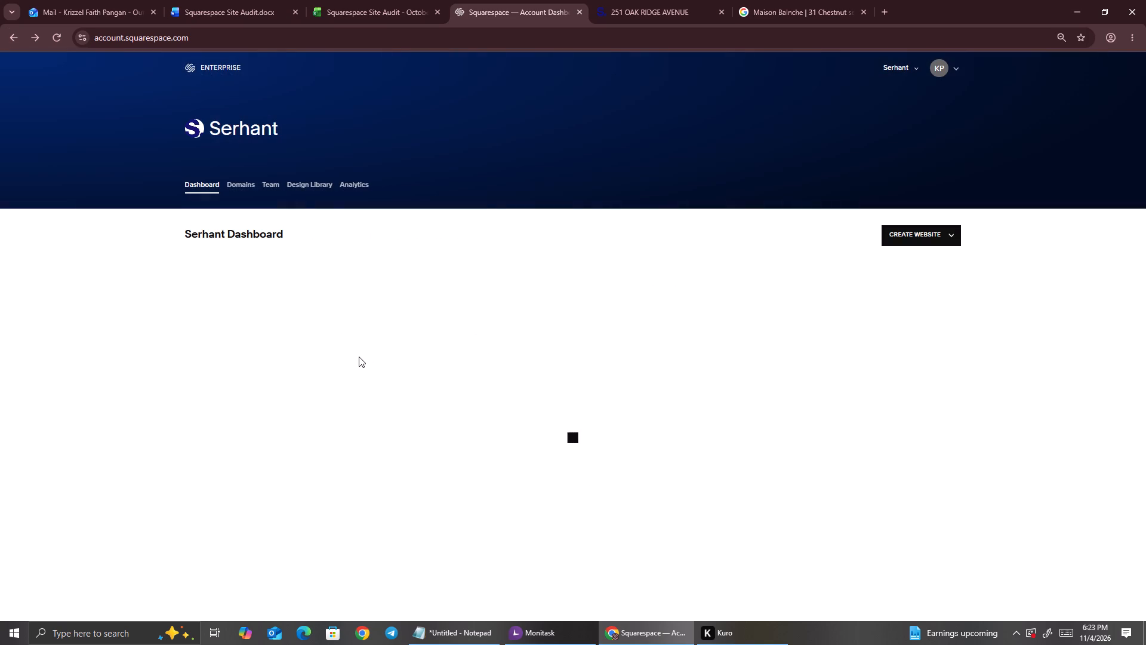
click(405, 325)
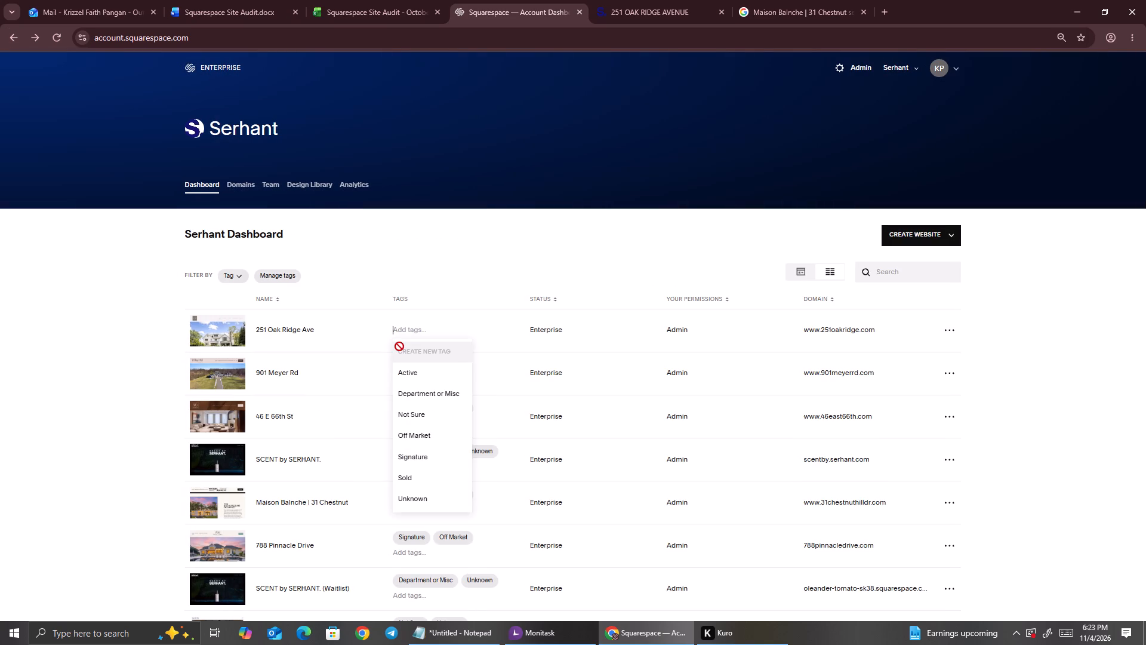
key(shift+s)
key(Down)
key(Return)
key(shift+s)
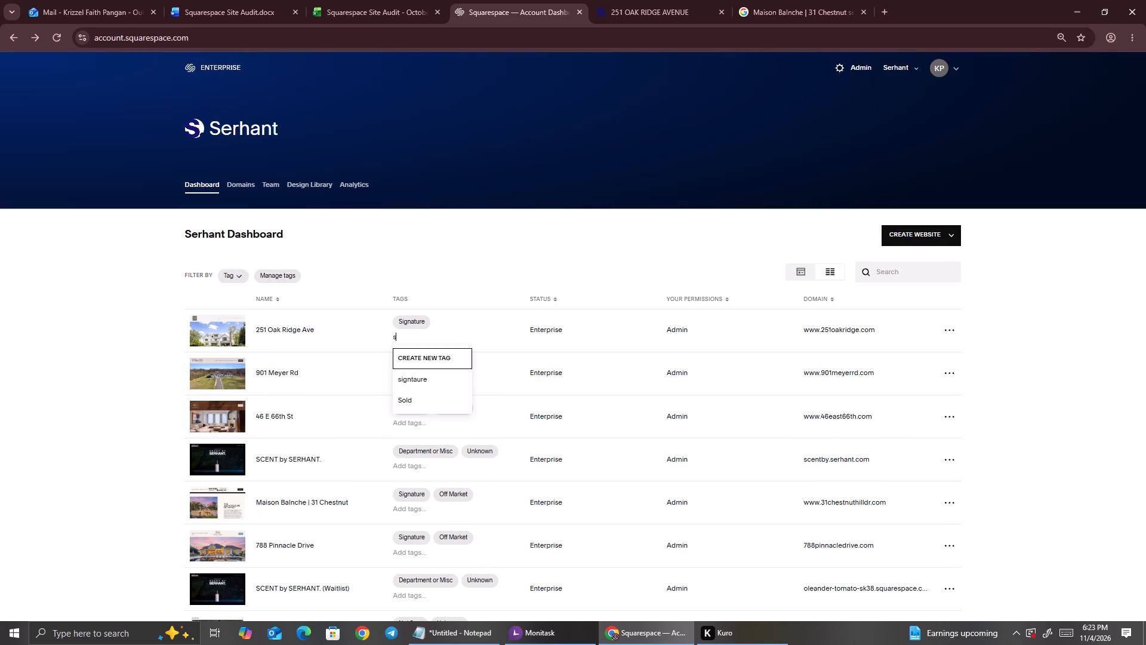
key(Down)
key(Down)
key(Return)
Look through the first four pages of the dashboard's site list for sites that still lack tags.
scroll(478, 508, down, 2)
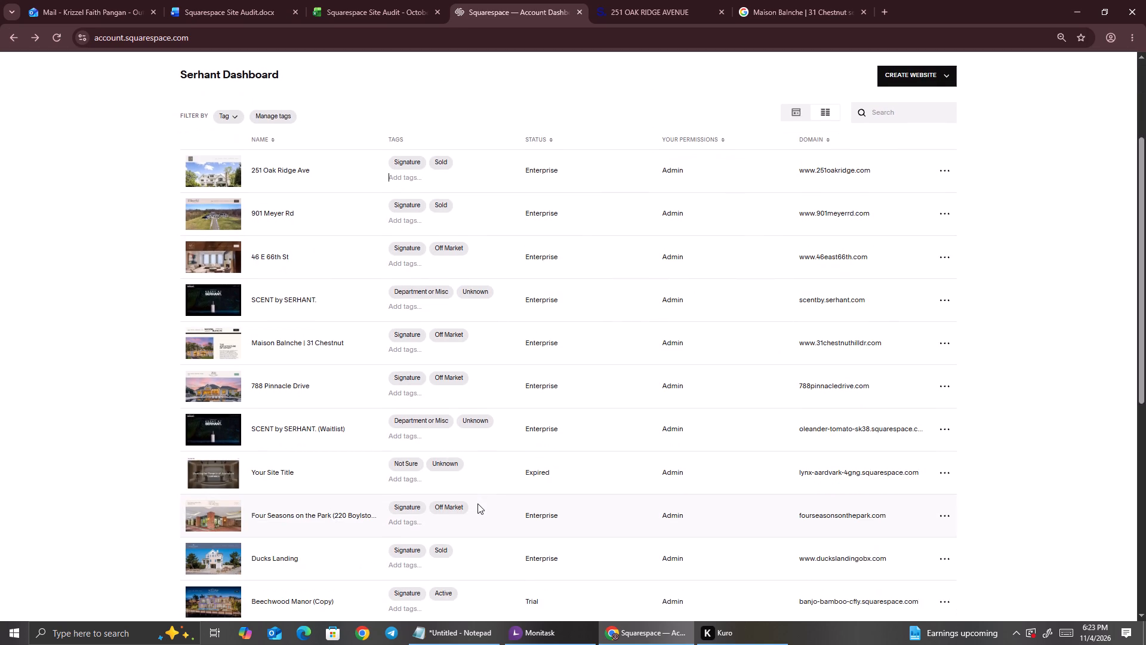
scroll(484, 502, down, 12)
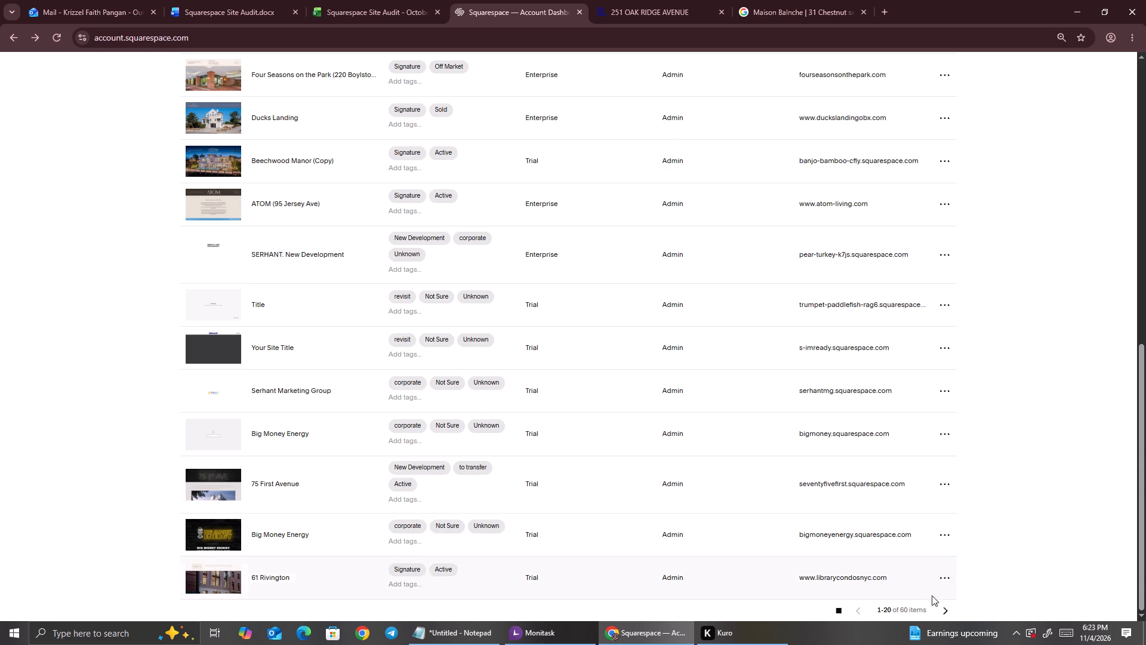
click(943, 607)
scroll(930, 582, down, 9)
click(944, 613)
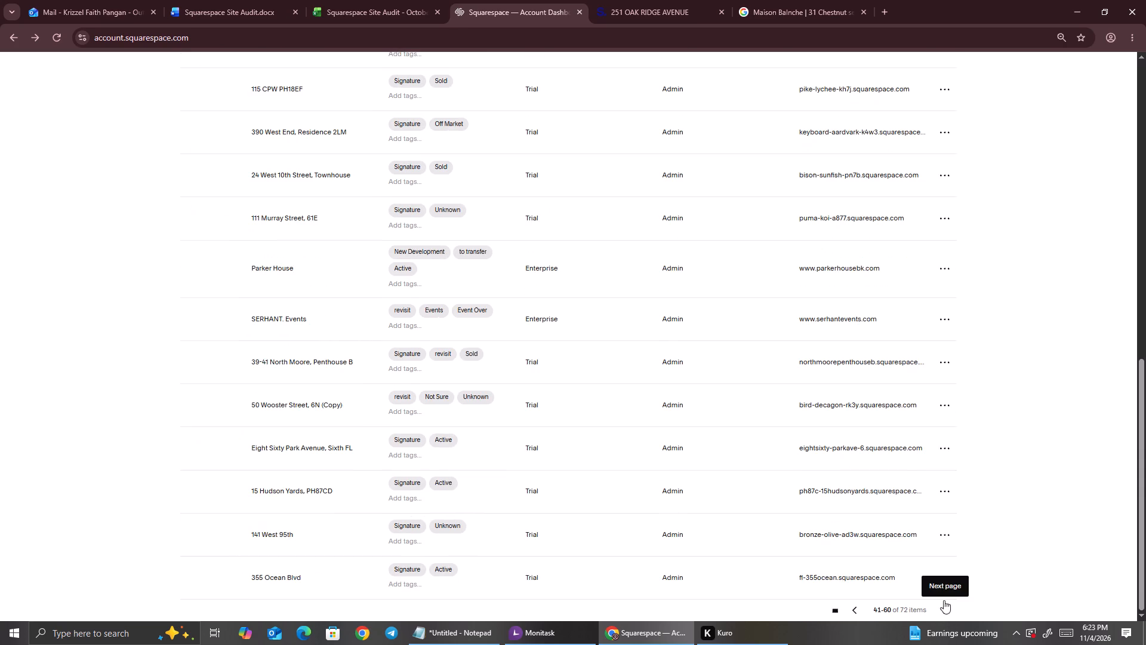
scroll(944, 600, down, 4)
click(945, 613)
scroll(945, 602, down, 5)
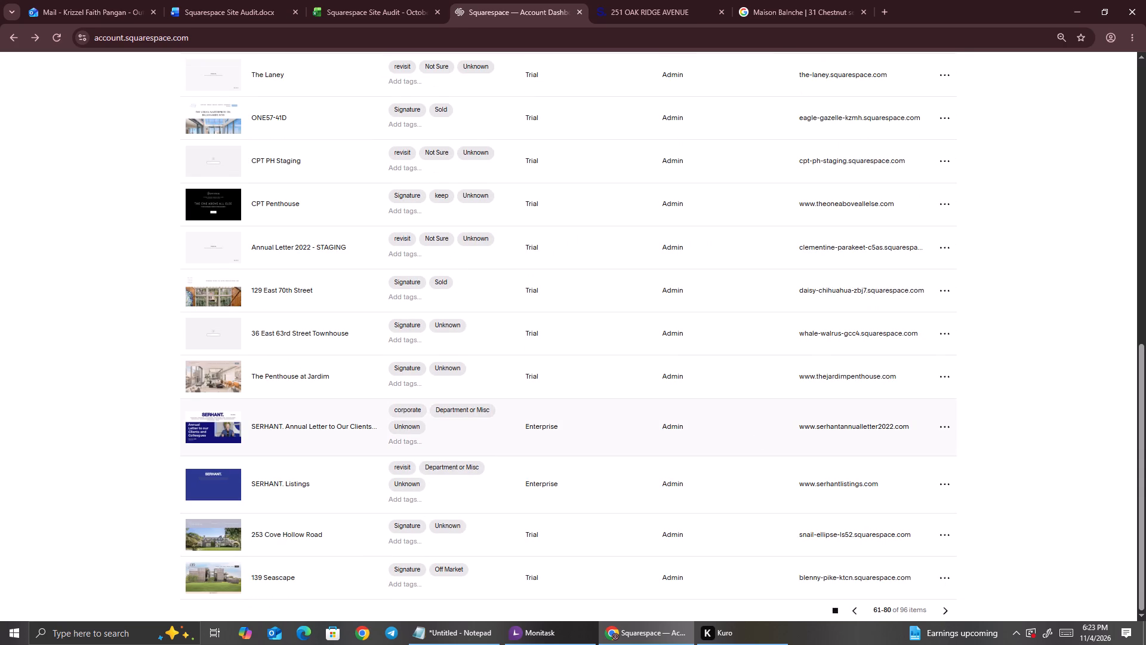
scroll(791, 566, down, 3)
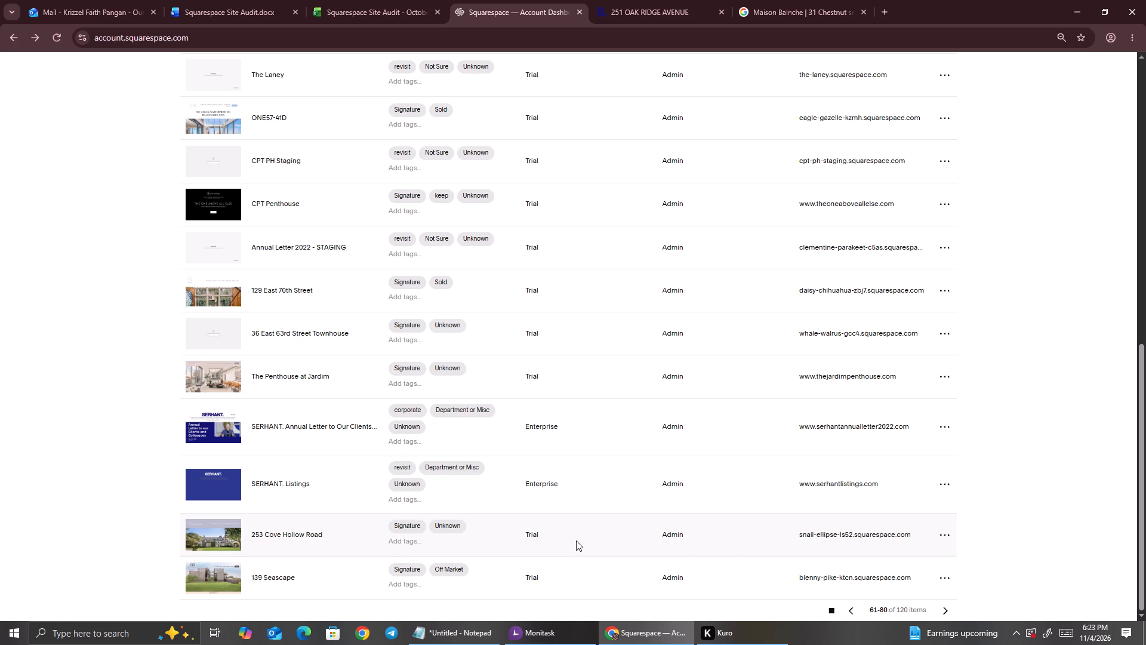
click(359, 0)
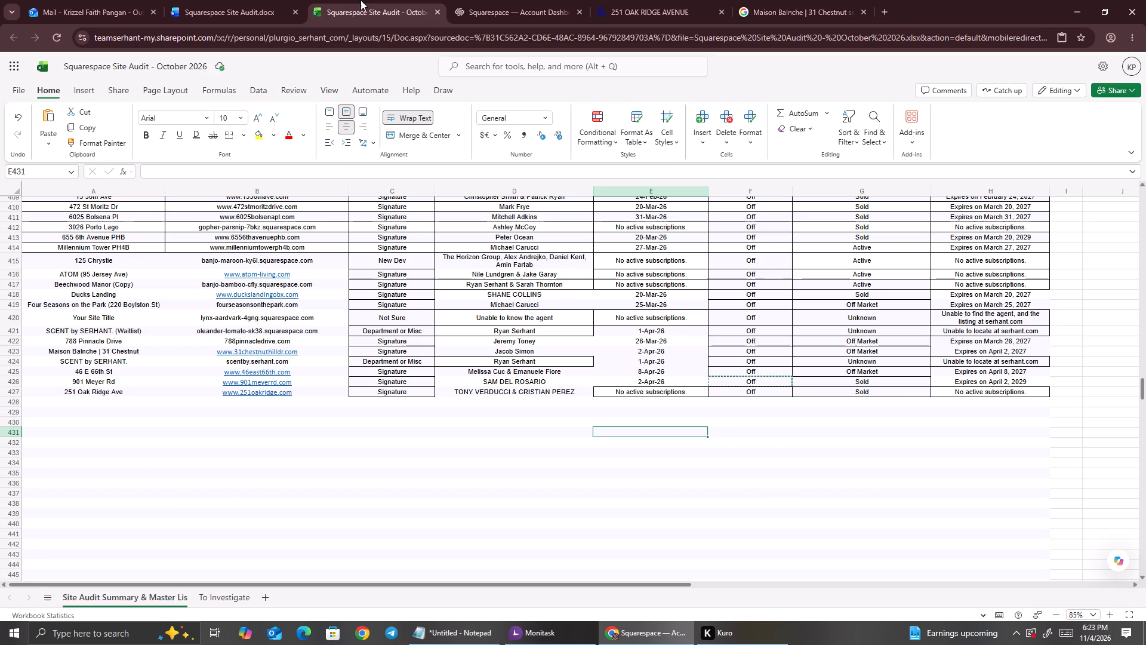
click(210, 460)
drag(129, 262, 1030, 358)
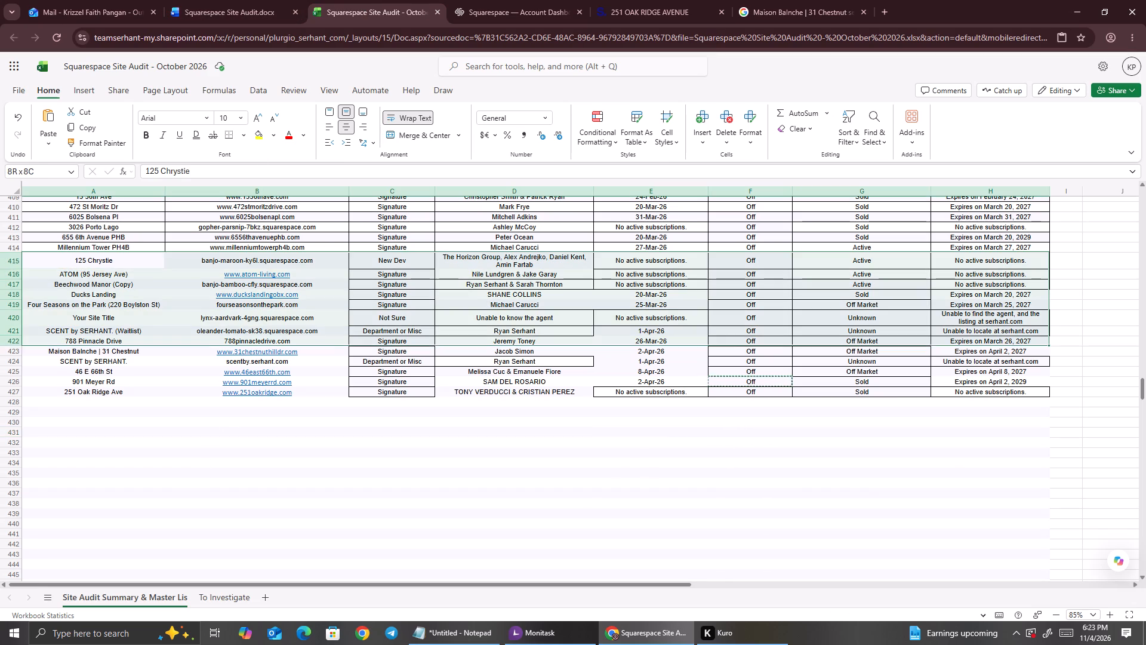
drag(1030, 358, 1027, 390)
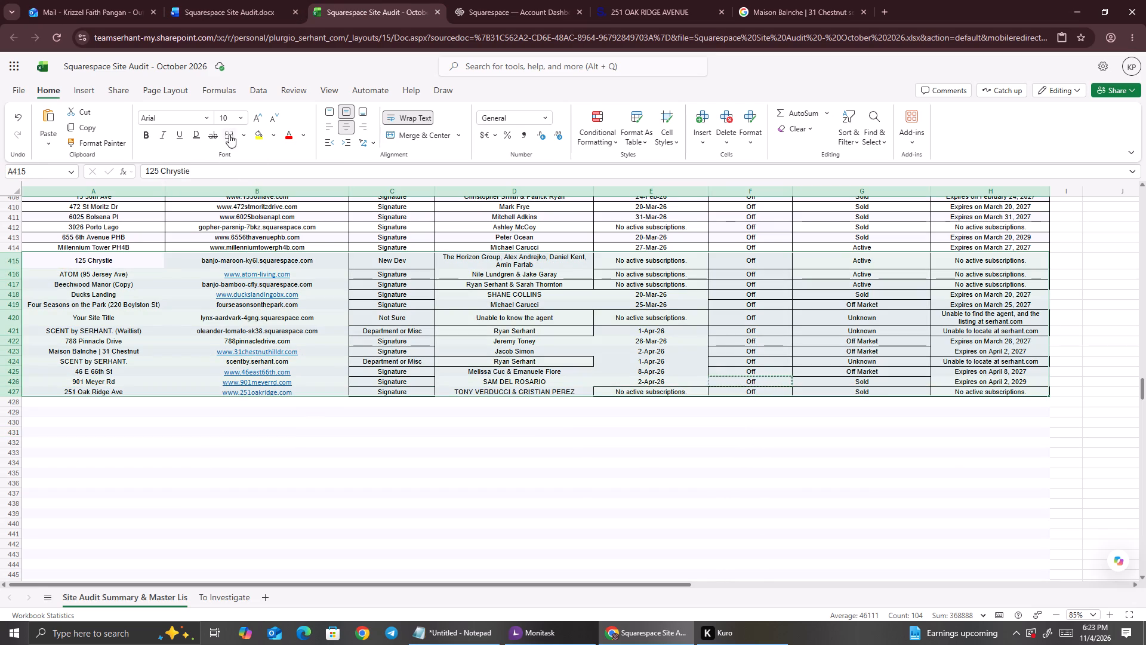
click(244, 134)
click(236, 183)
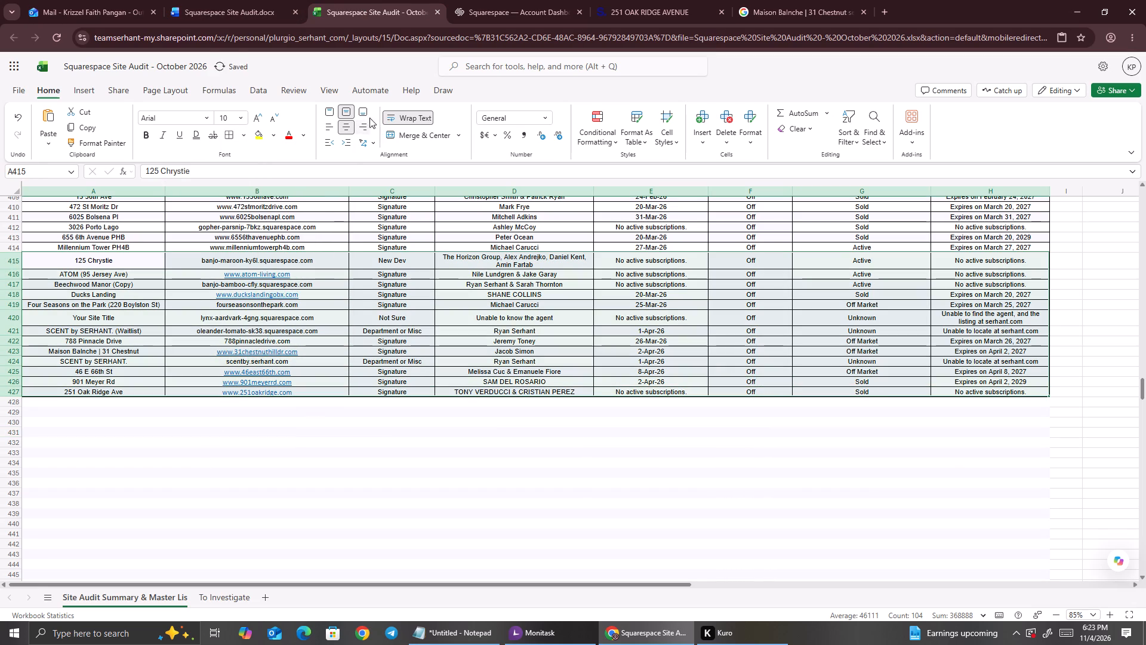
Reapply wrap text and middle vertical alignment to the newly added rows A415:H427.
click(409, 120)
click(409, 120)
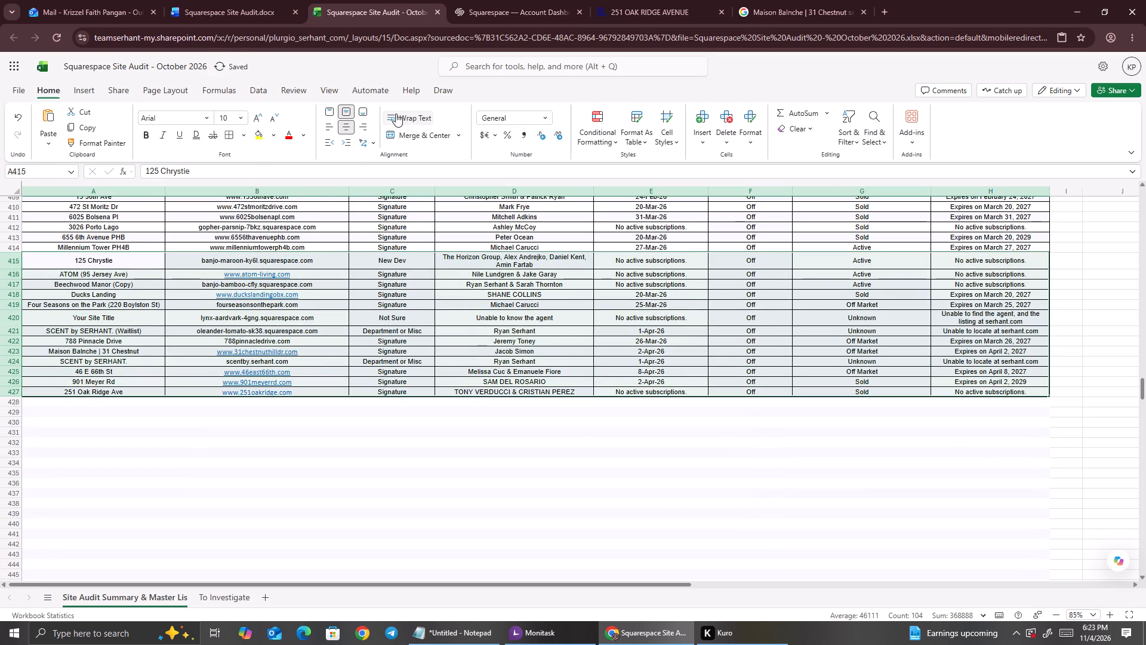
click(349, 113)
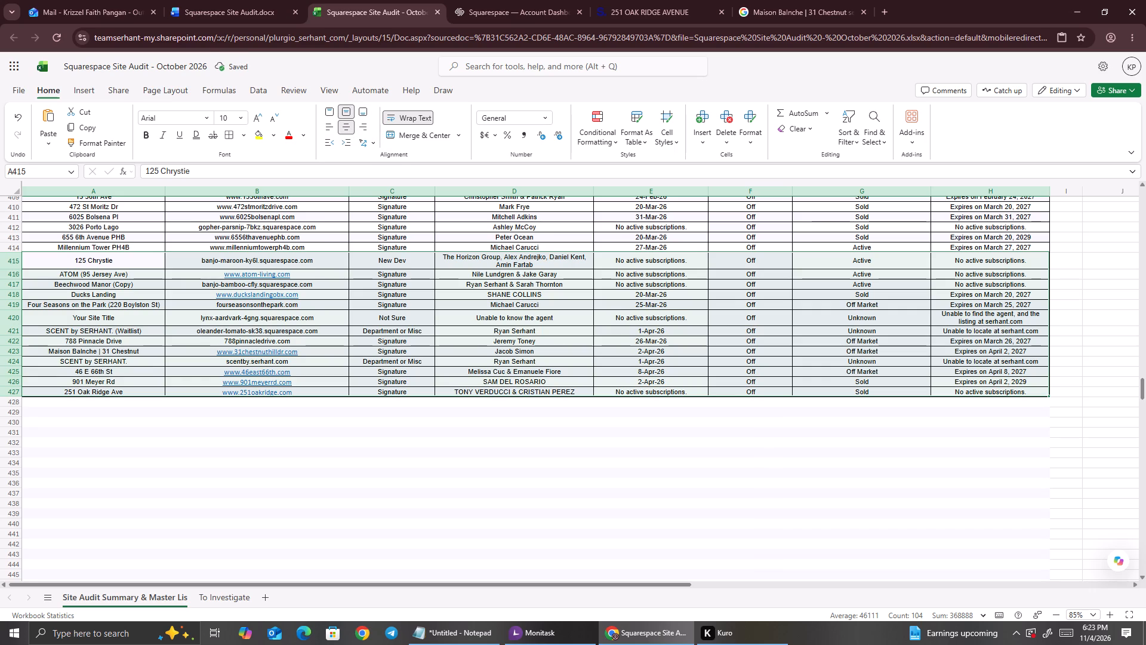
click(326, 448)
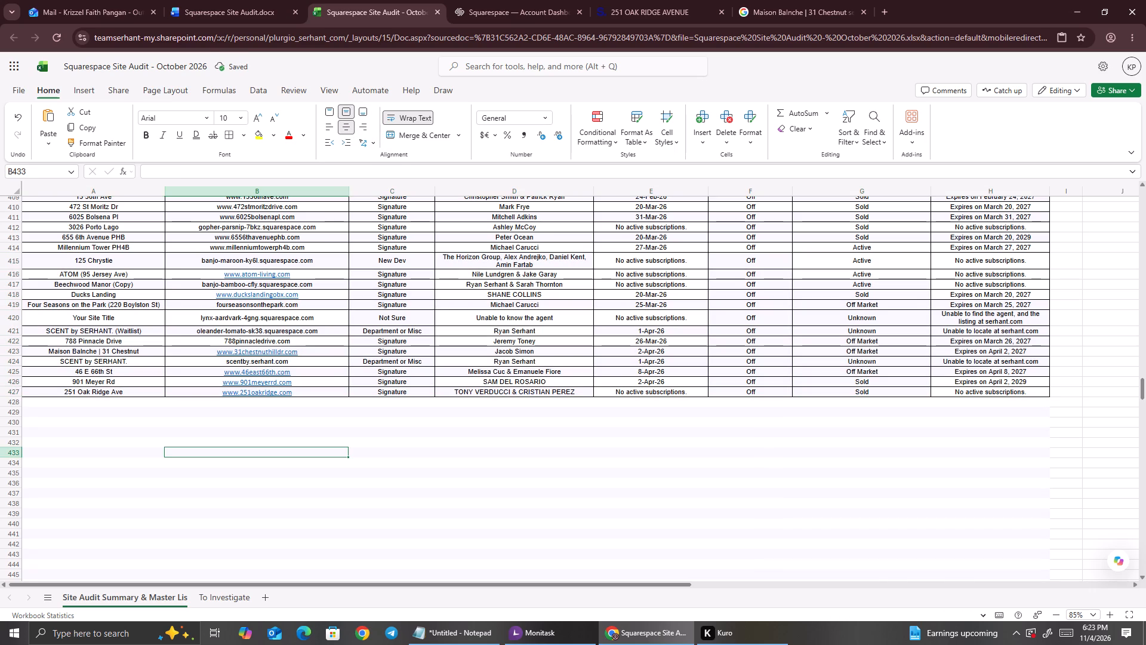
drag(160, 394, 146, 136)
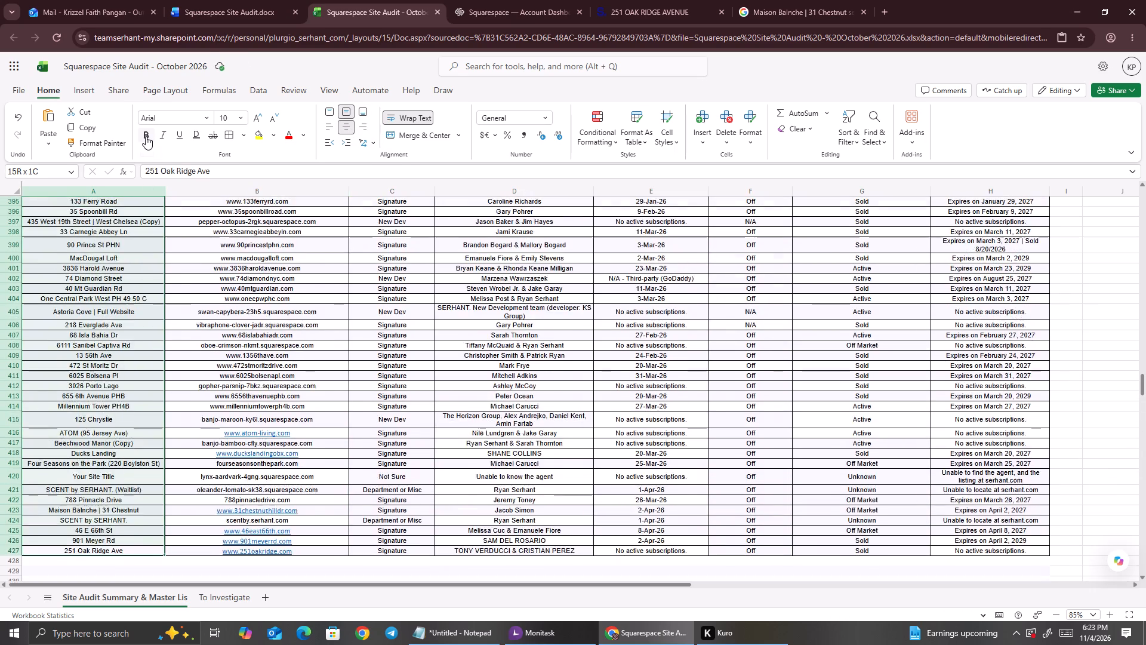
drag(146, 136, 141, 137)
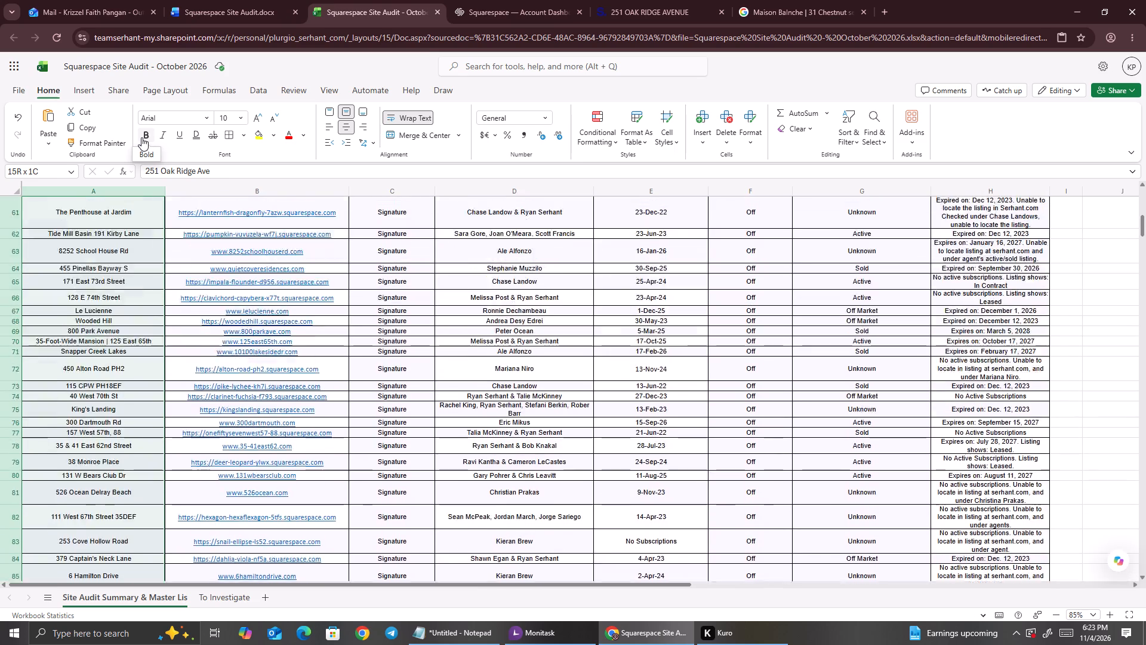
drag(141, 137, 141, 141)
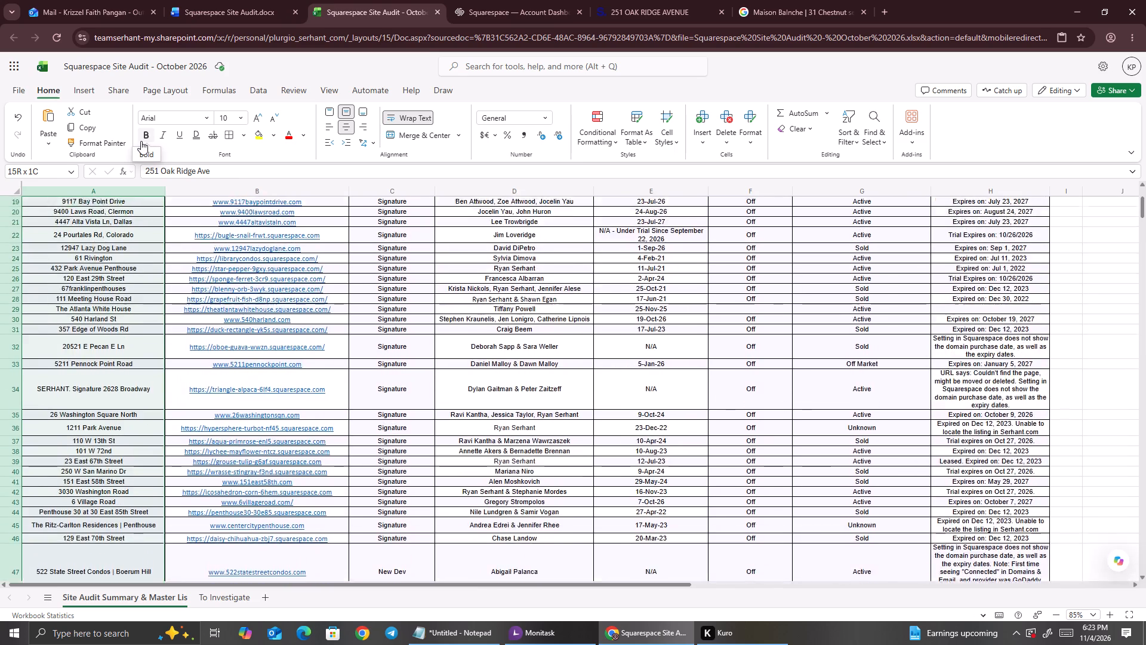
drag(141, 141, 128, 327)
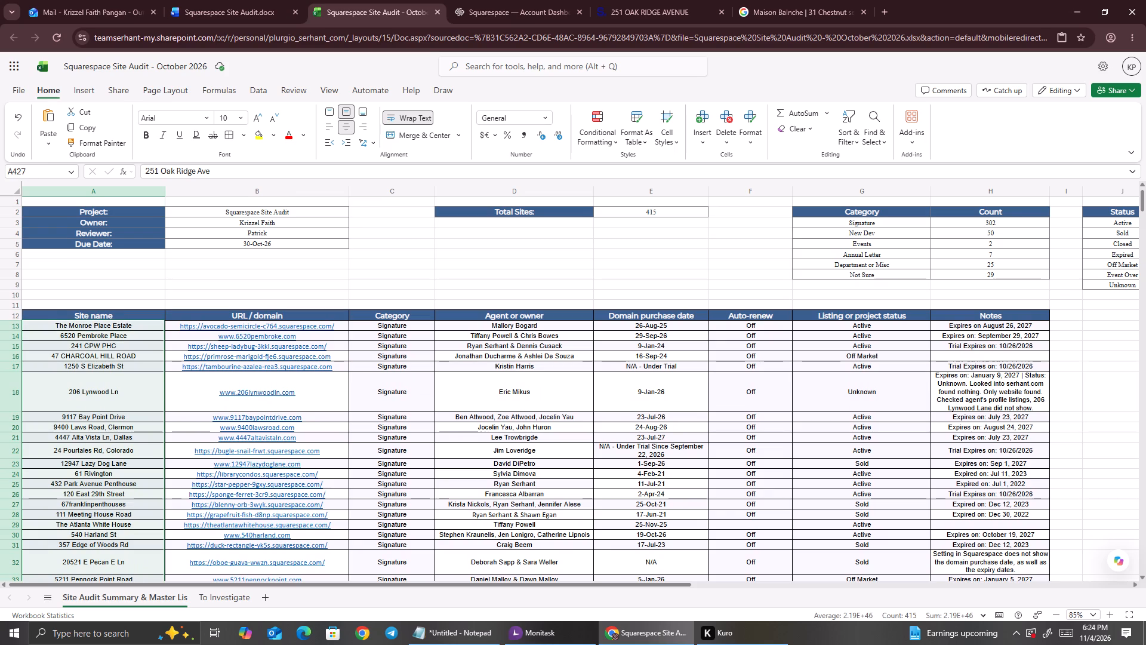
Return to the Squarespace dashboard and check items 61 through 200 of the site list for missing tags.
click(820, 633)
click(465, 0)
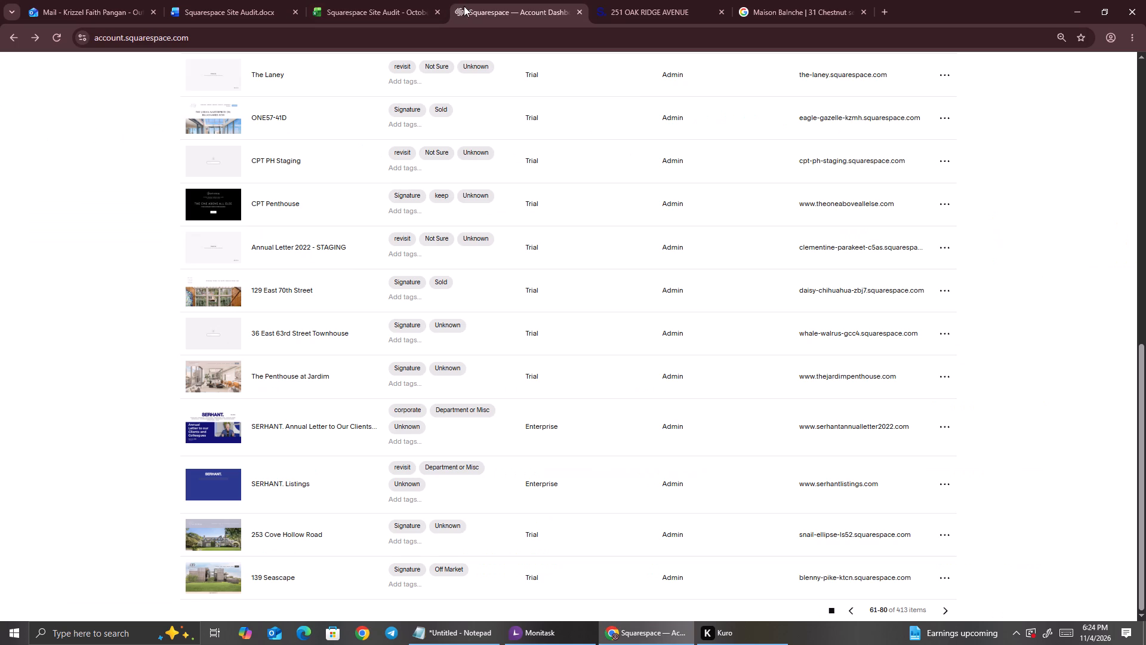
scroll(439, 330, down, 5)
click(948, 609)
scroll(963, 570, down, 6)
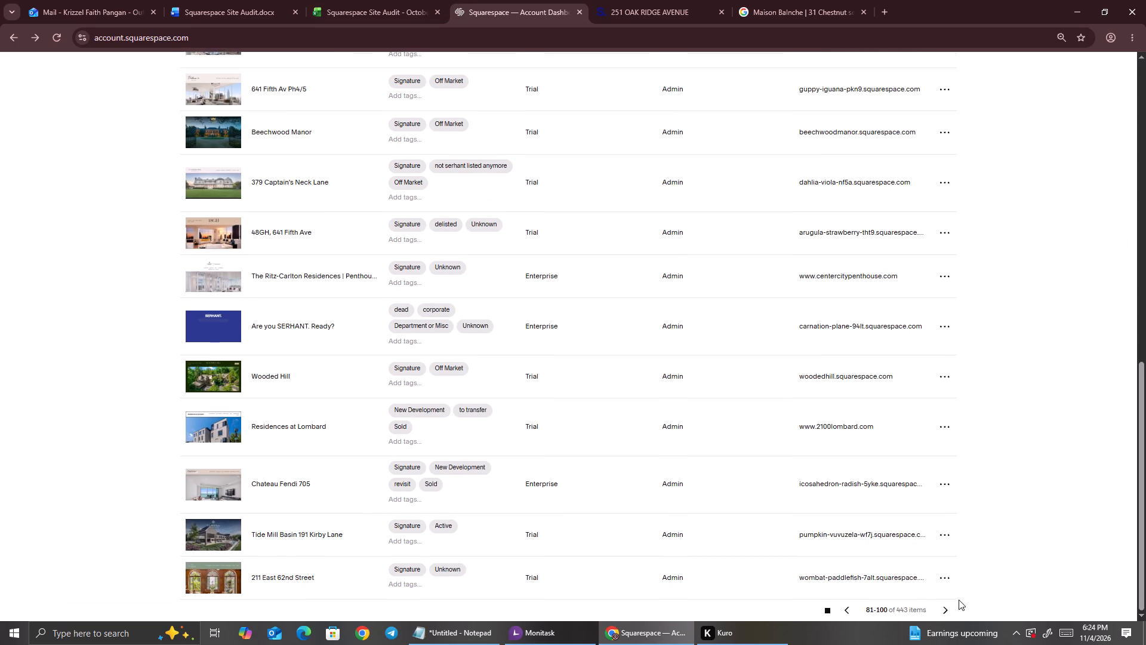
scroll(959, 600, down, 1)
click(953, 610)
scroll(965, 587, down, 4)
click(947, 612)
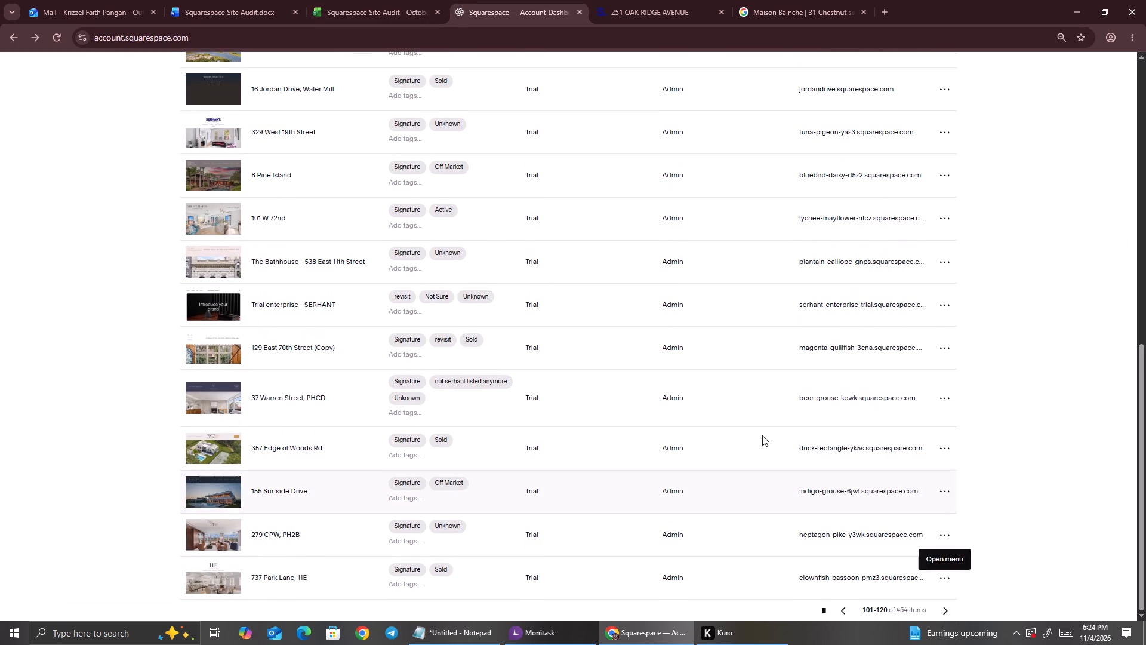
click(1000, 465)
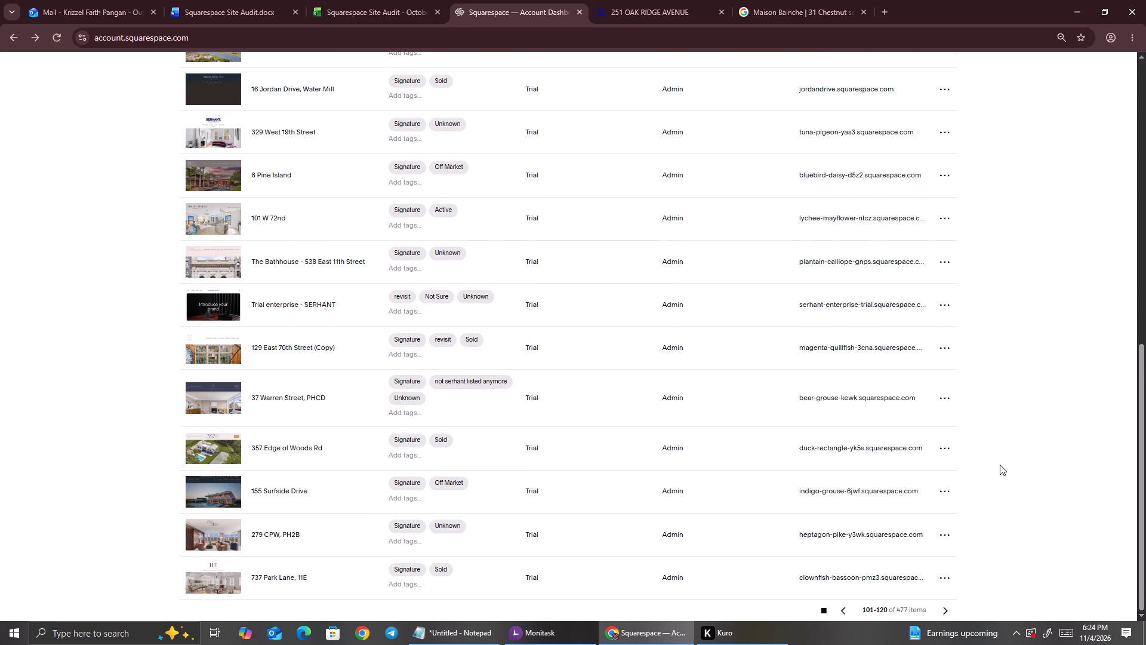
click(950, 610)
scroll(933, 563, down, 3)
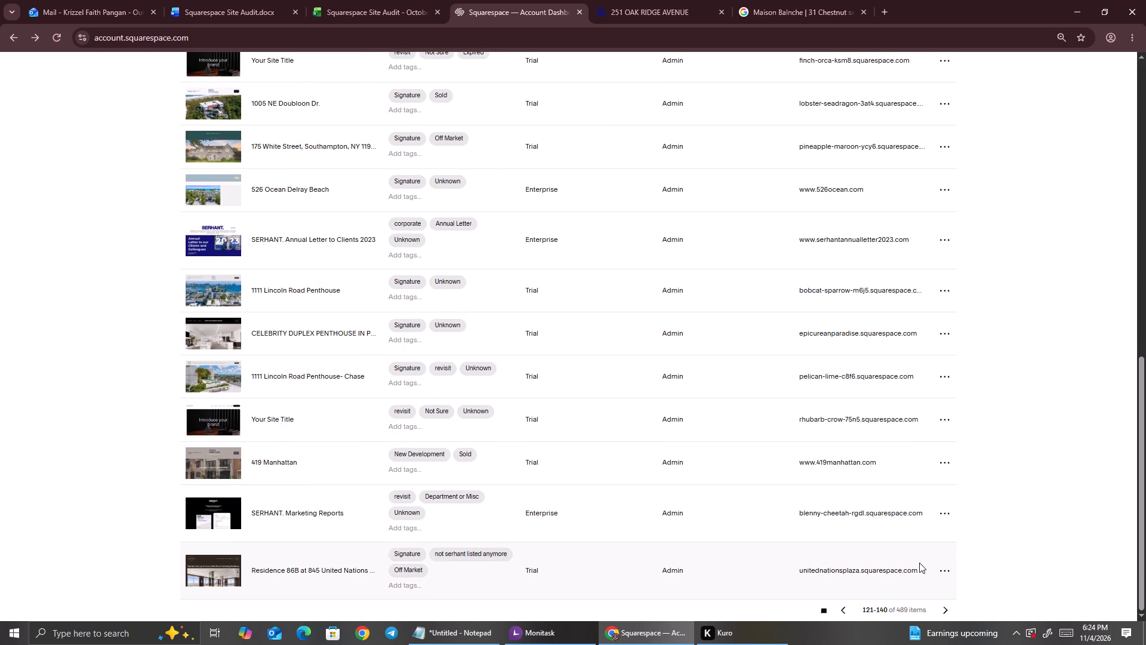
scroll(919, 563, down, 1)
click(949, 614)
scroll(983, 570, down, 3)
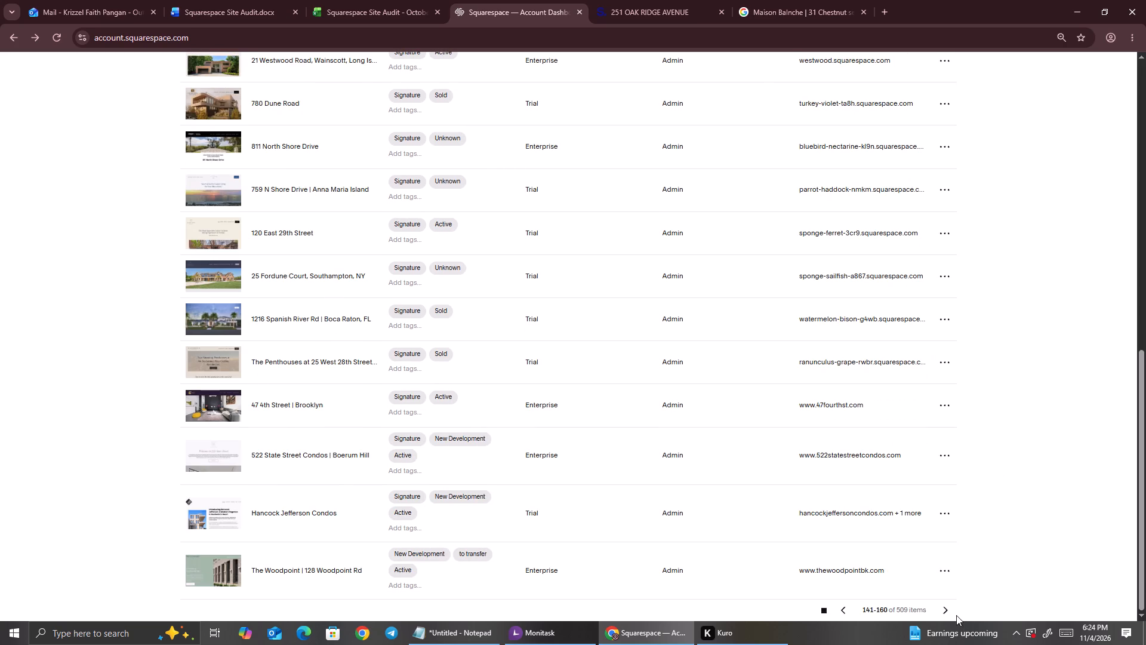
click(945, 615)
scroll(981, 579, down, 3)
click(949, 618)
scroll(970, 582, down, 3)
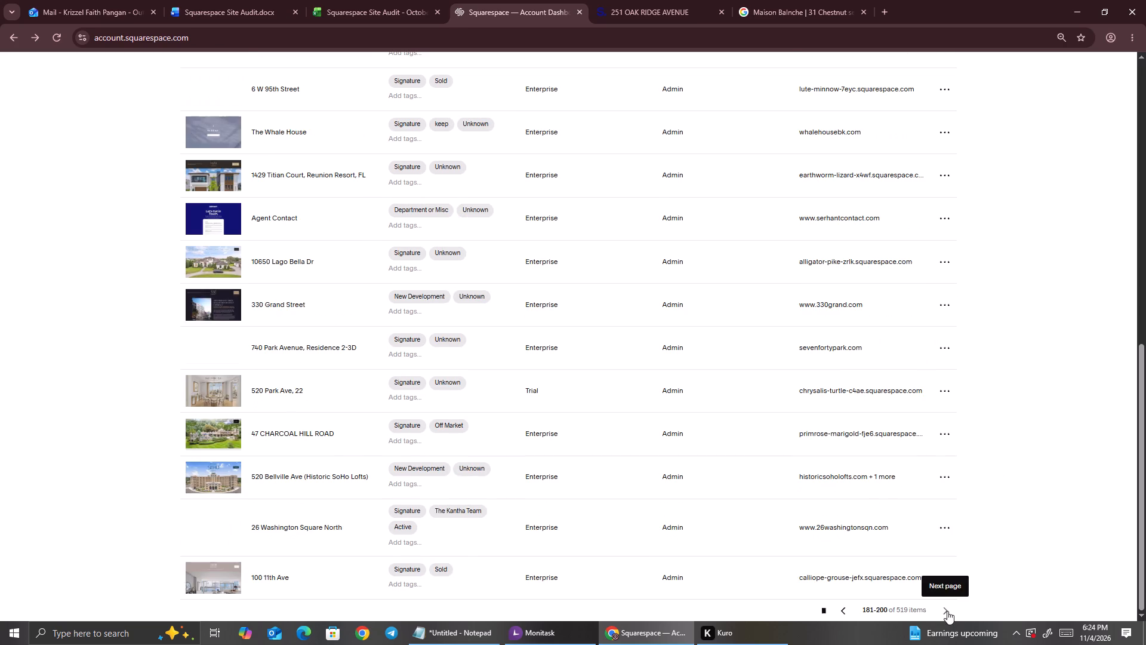
Check items 201 through 400 of the dashboard's site list for sites with missing tags.
click(947, 611)
scroll(978, 563, down, 3)
click(947, 619)
scroll(990, 571, down, 3)
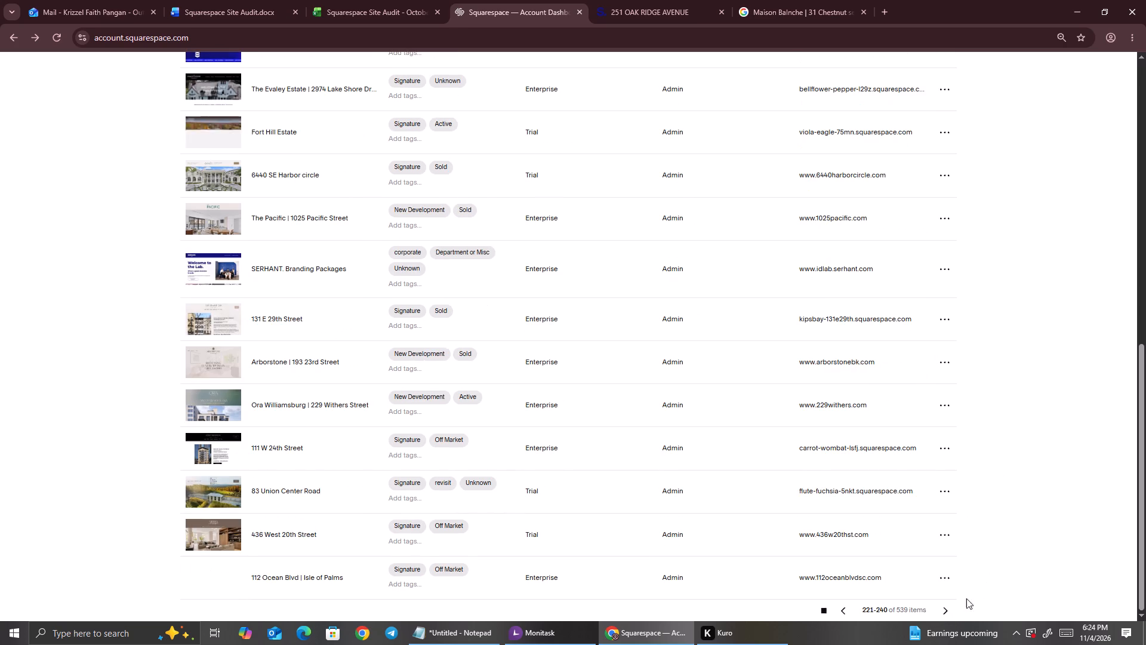
click(945, 618)
scroll(987, 564, down, 4)
click(942, 614)
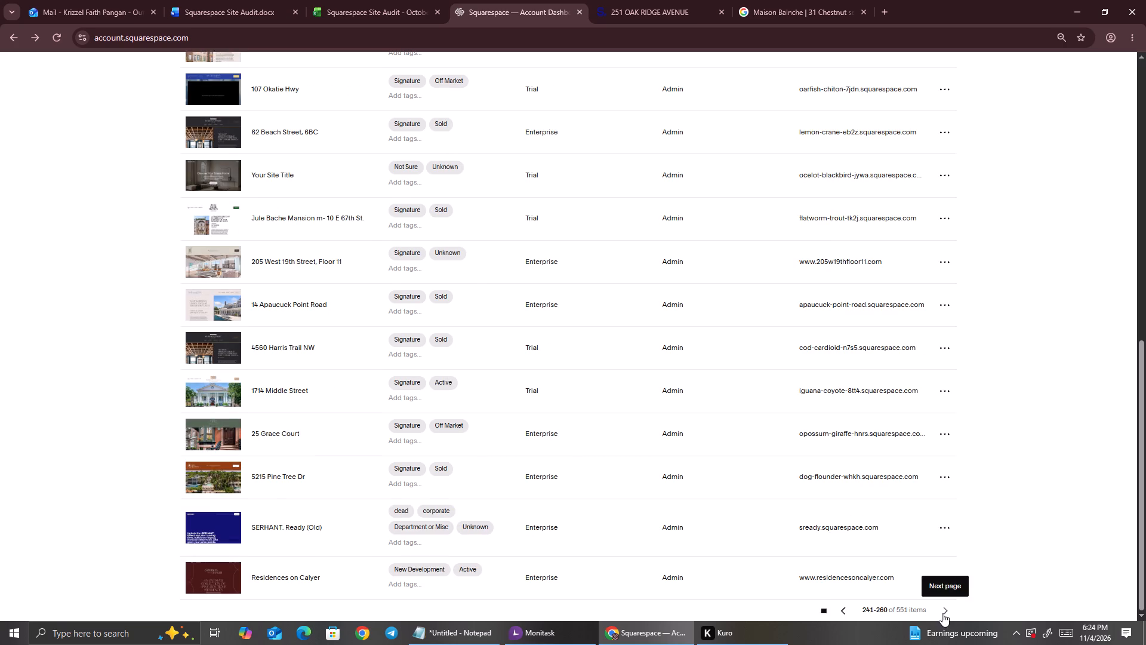
scroll(953, 586, down, 3)
click(947, 611)
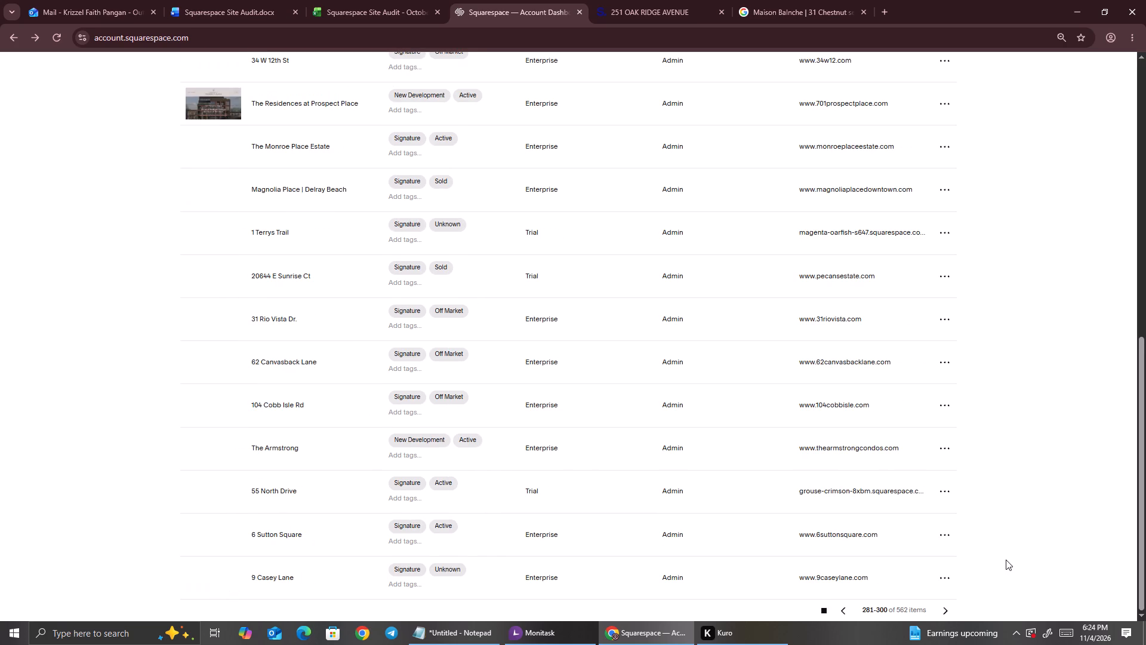
scroll(880, 520, up, 7)
scroll(877, 519, down, 6)
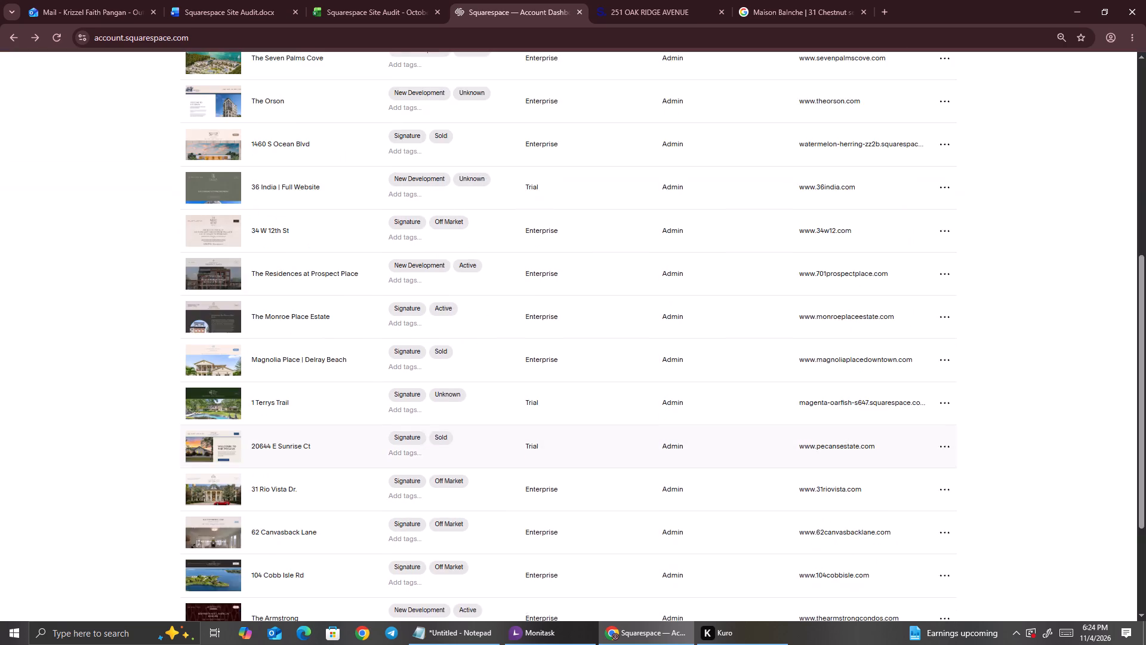
scroll(882, 521, down, 2)
click(953, 610)
scroll(962, 594, down, 3)
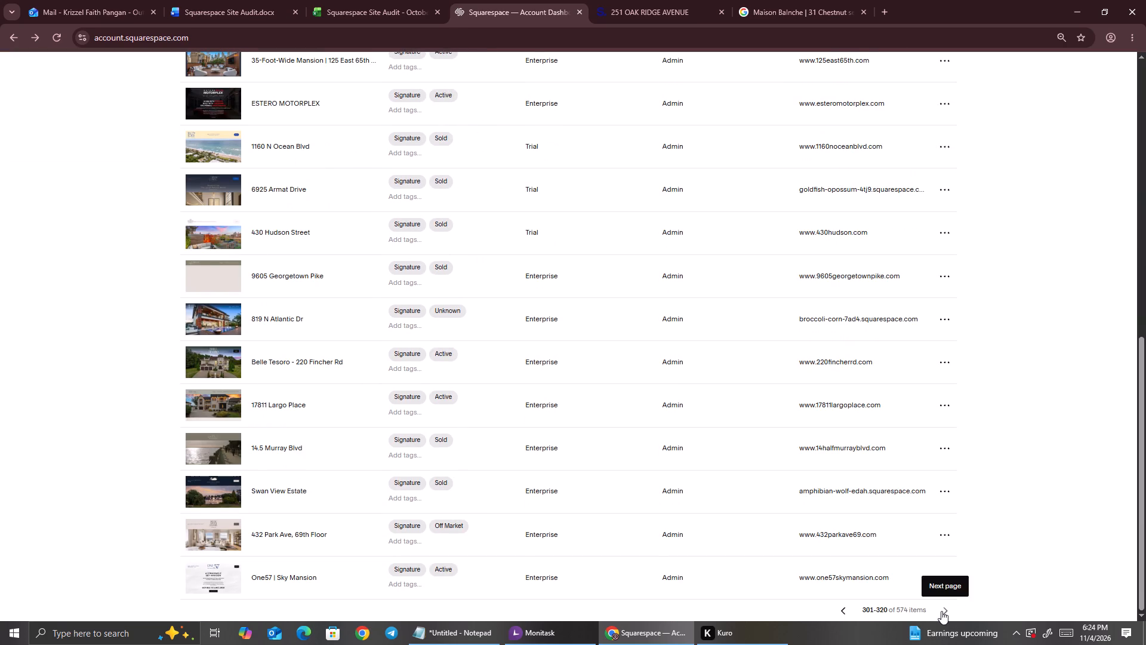
click(941, 611)
scroll(772, 540, up, 6)
scroll(771, 539, down, 8)
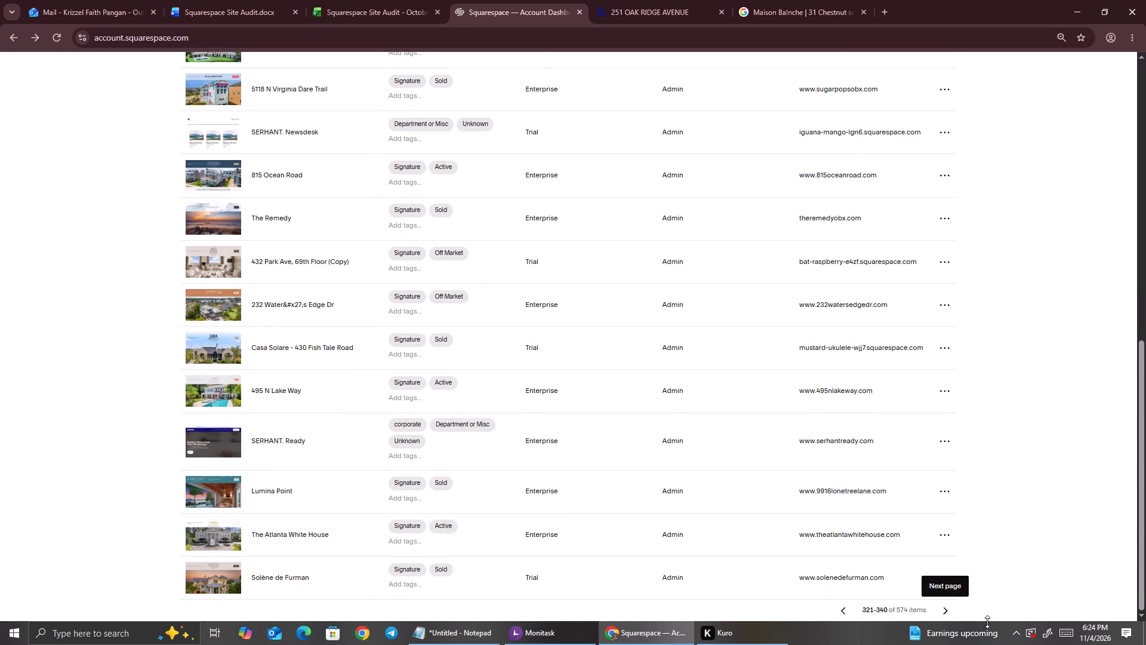
click(941, 610)
click(941, 610)
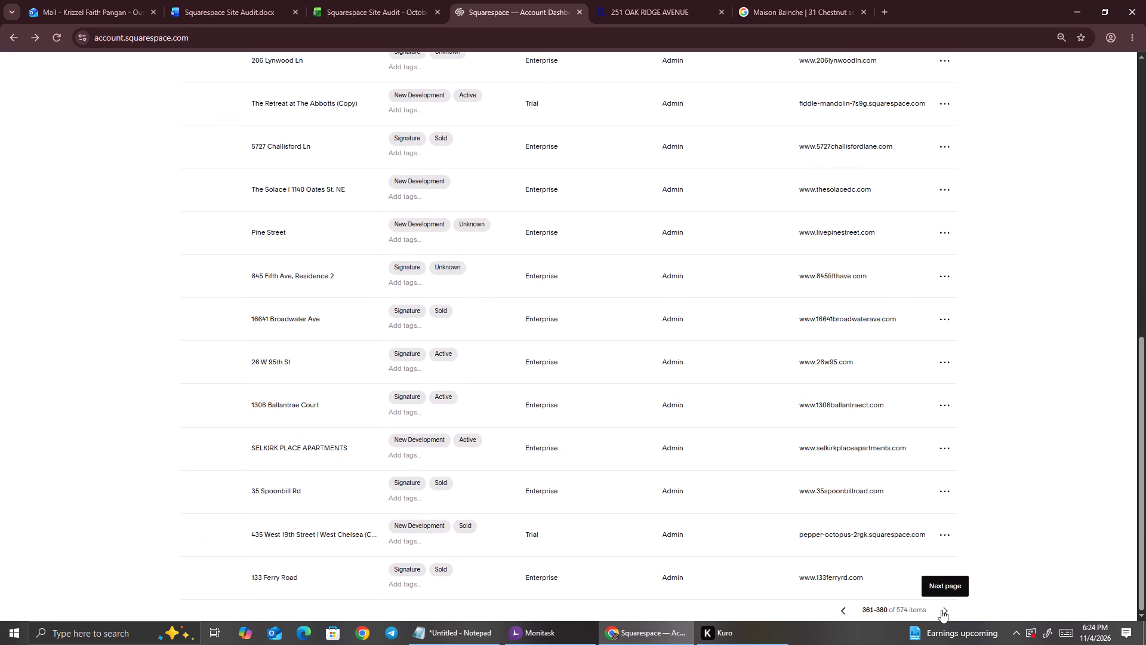
click(941, 610)
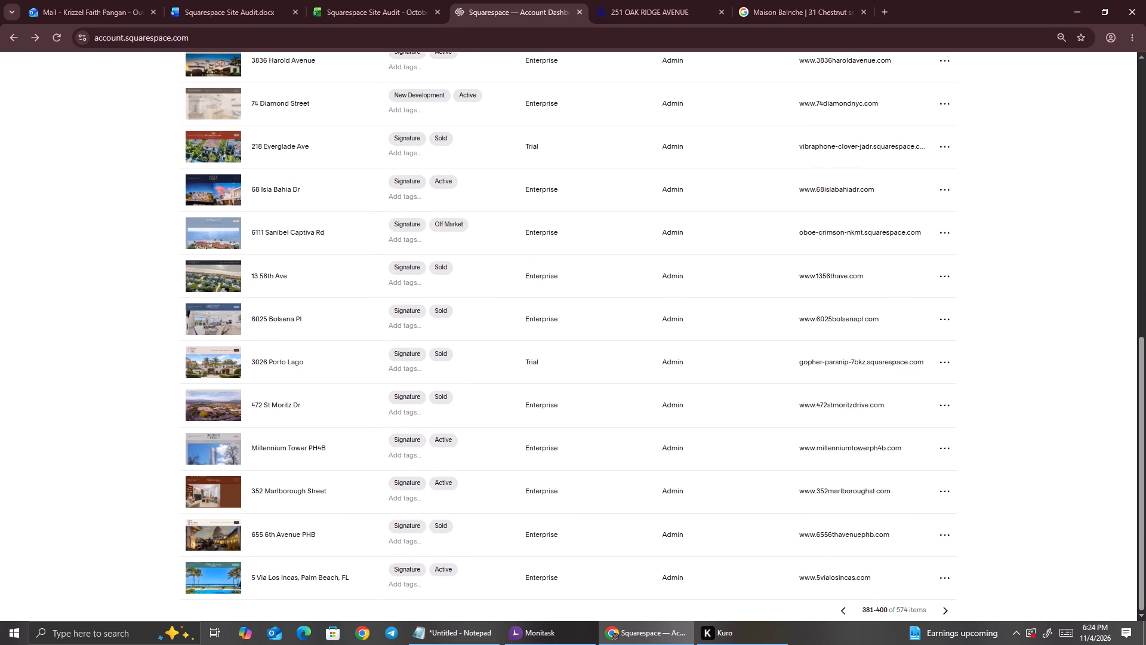
Go back to items 361–380, copy the name "The Solace | 1140 Oates St. NE" and replace the Notepad contents with it.
click(855, 615)
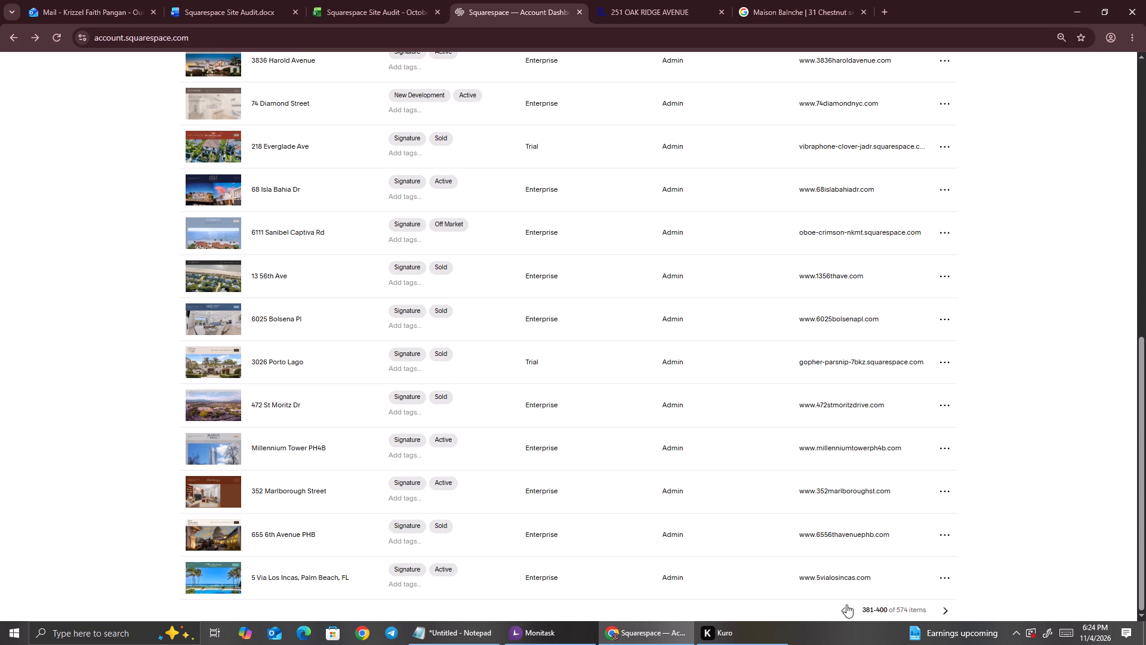
click(845, 610)
scroll(553, 468, up, 5)
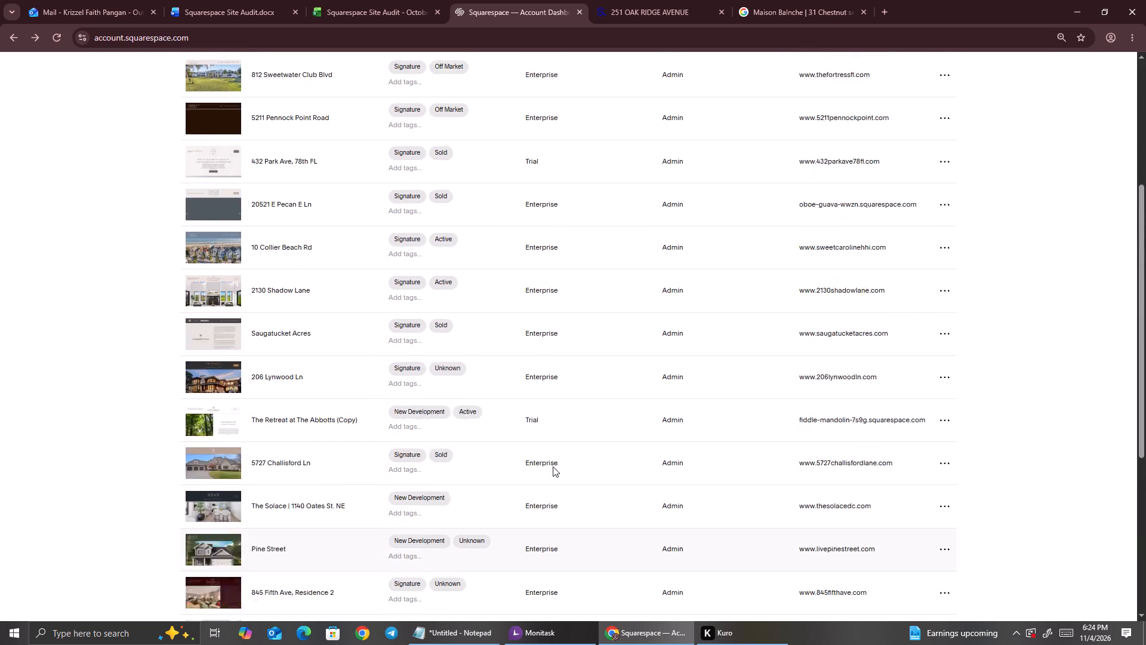
scroll(553, 466, up, 1)
scroll(553, 466, down, 5)
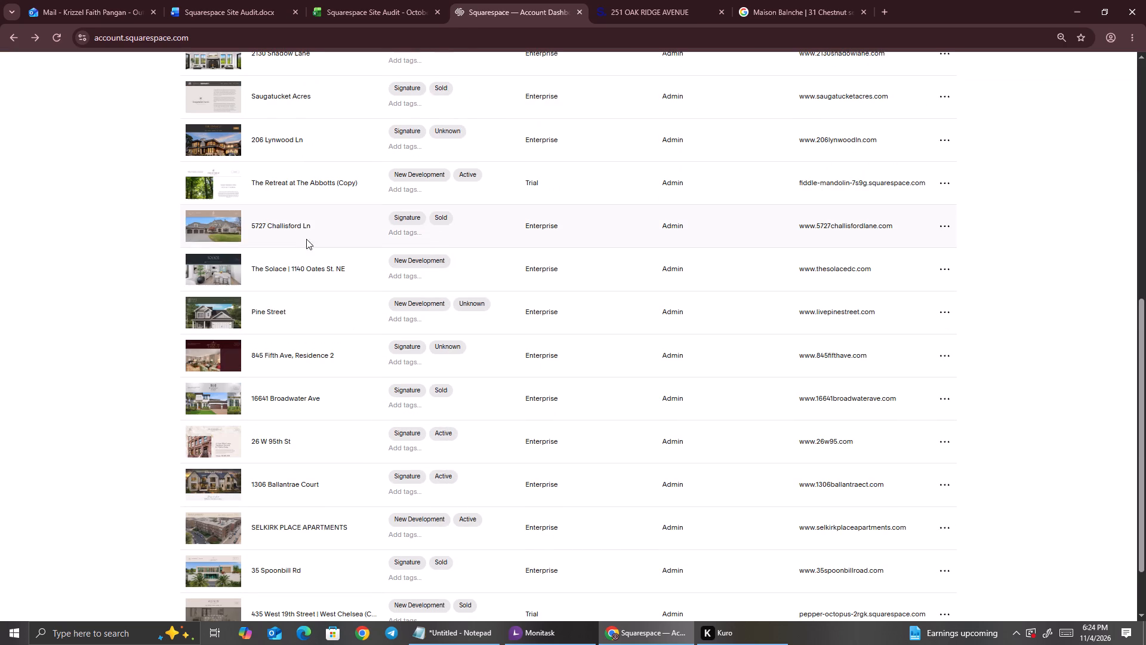
drag(255, 277, 330, 272)
click(100, 275)
drag(247, 271, 353, 273)
key(ctrl+c)
key(alt+Tab)
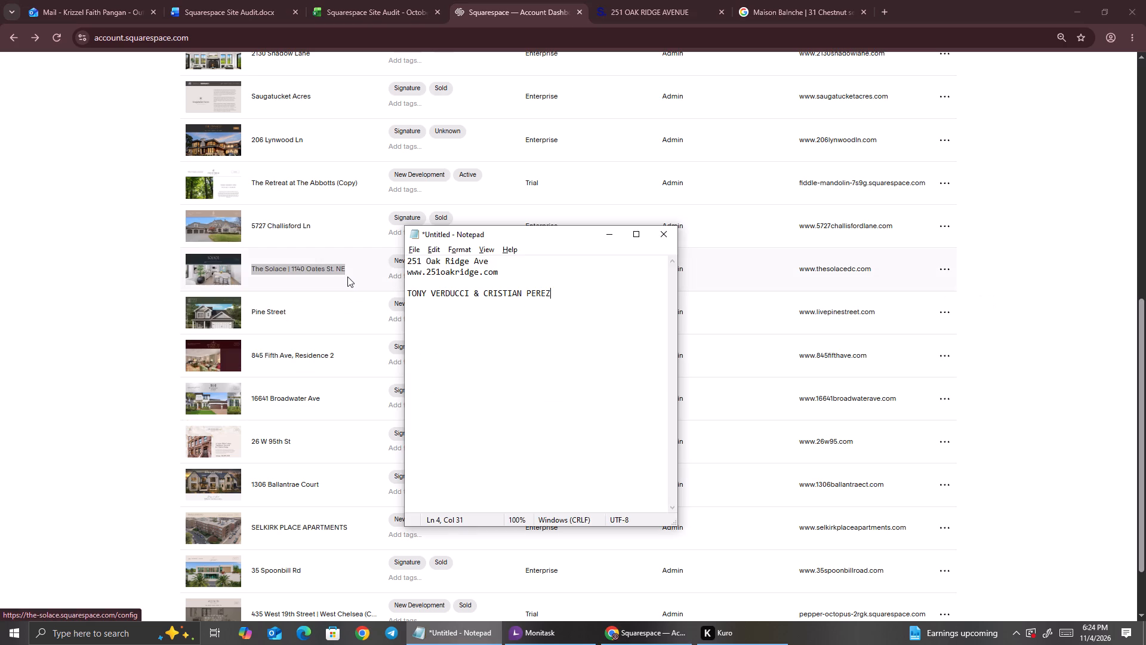
key(ctrl+s)
click(961, 264)
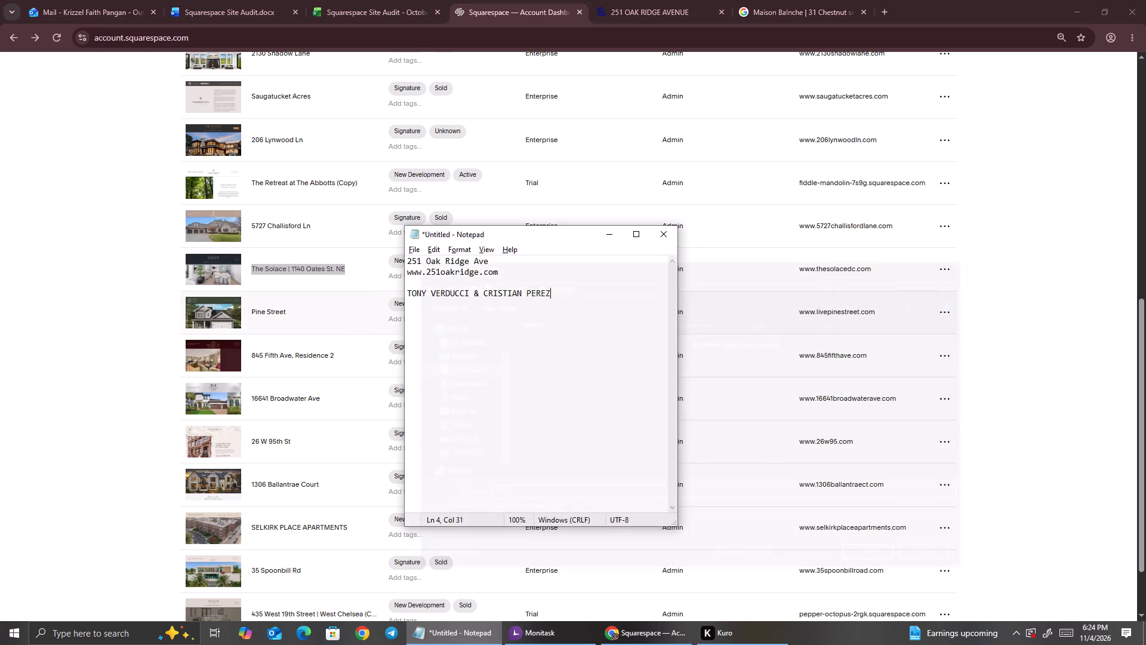
click(492, 336)
key(ctrl+a)
key(ctrl+v)
drag(799, 268, 900, 266)
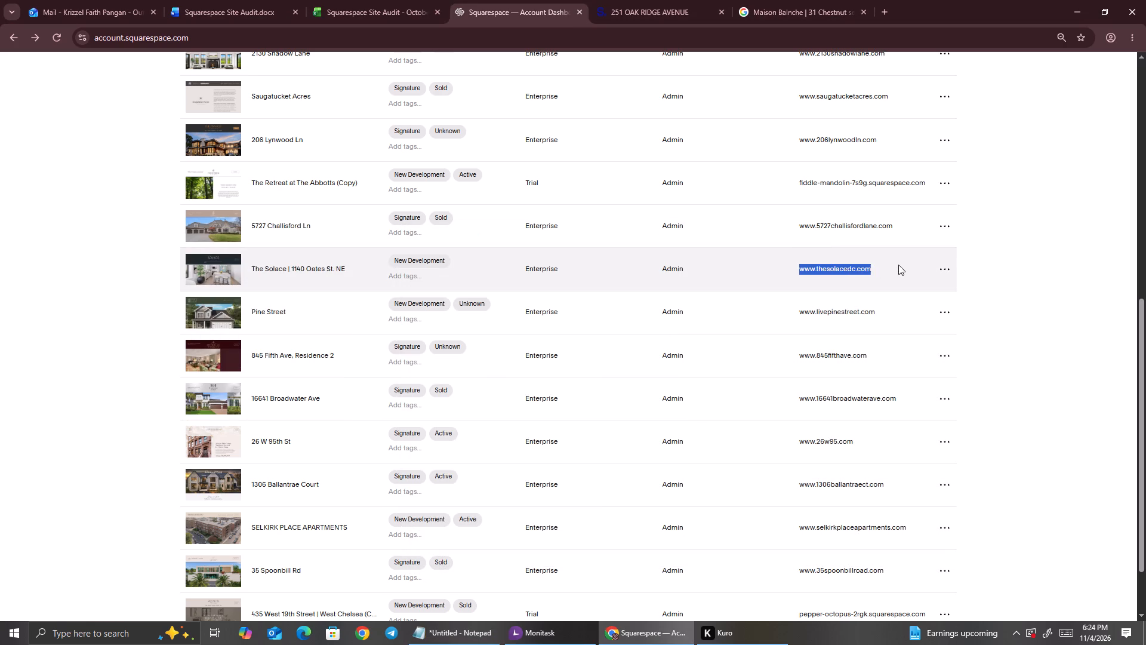
key(ctrl+c)
key(alt+Tab)
key(ctrl+v)
Return to the dashboard and open The Solace | 1140 Oates St. NE through its site options.
key(alt+Tab)
scroll(417, 382, down, 2)
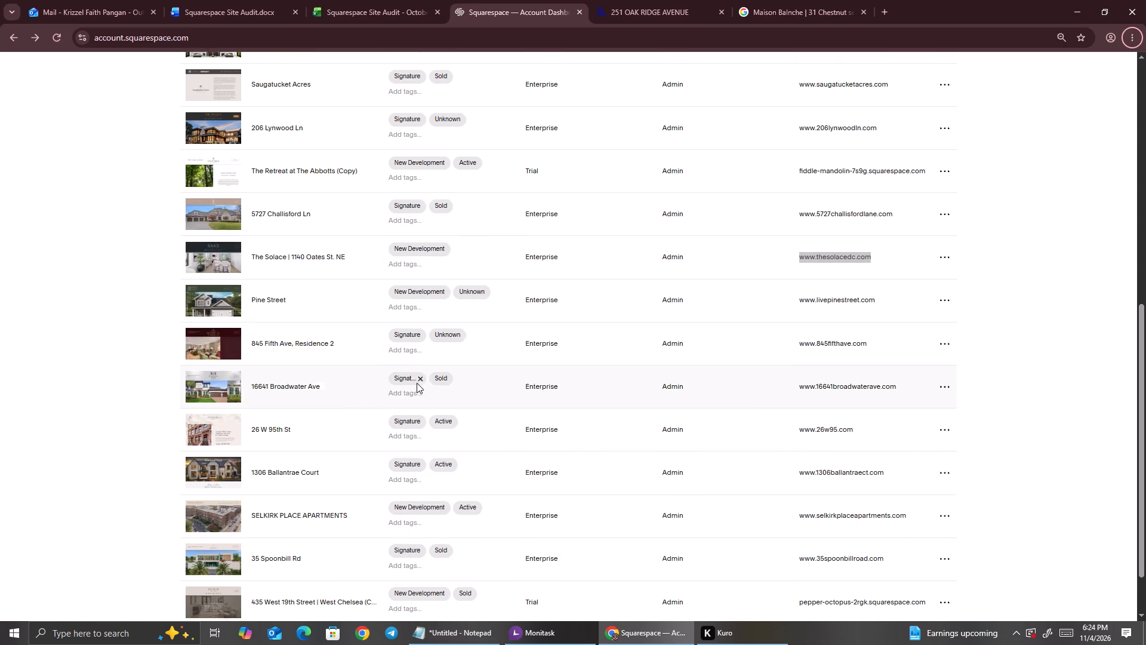
scroll(417, 383, down, 4)
scroll(426, 372, up, 3)
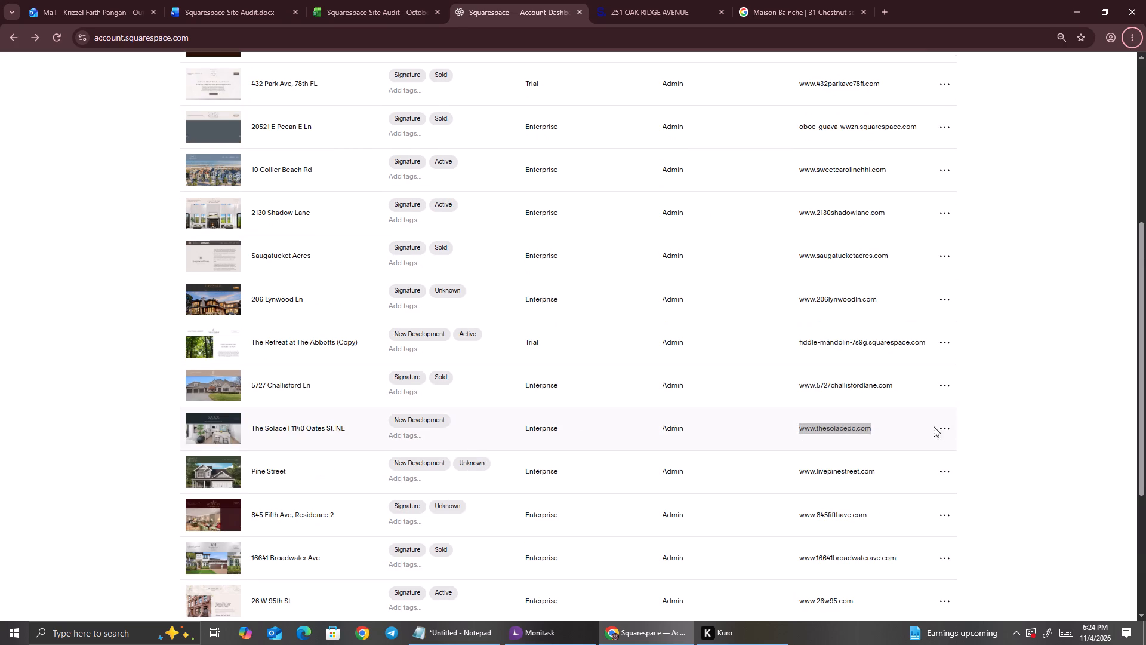
click(959, 426)
click(944, 426)
click(936, 490)
key(alt+Tab)
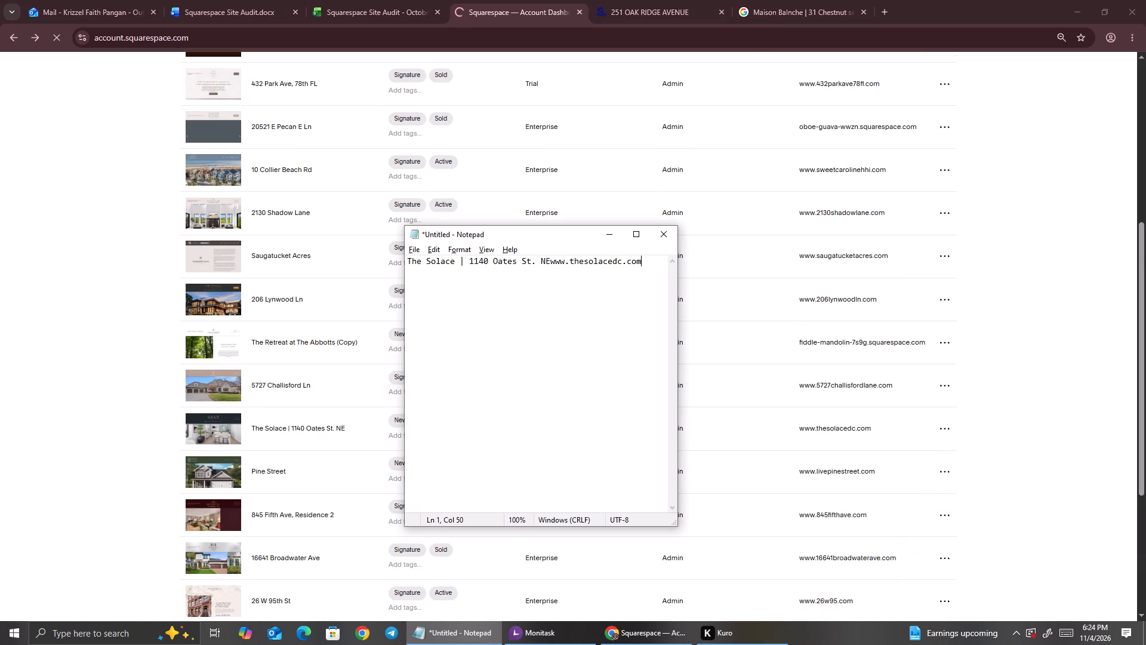
click(547, 262)
key(Right)
key(Right)
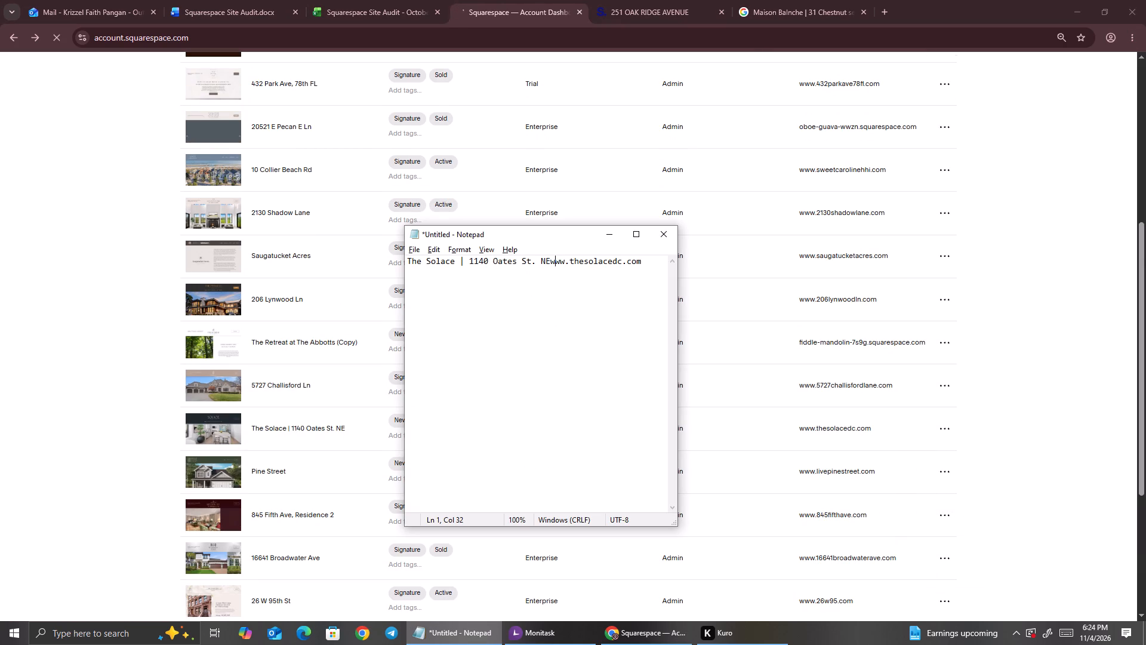
key(Return)
click(565, 260)
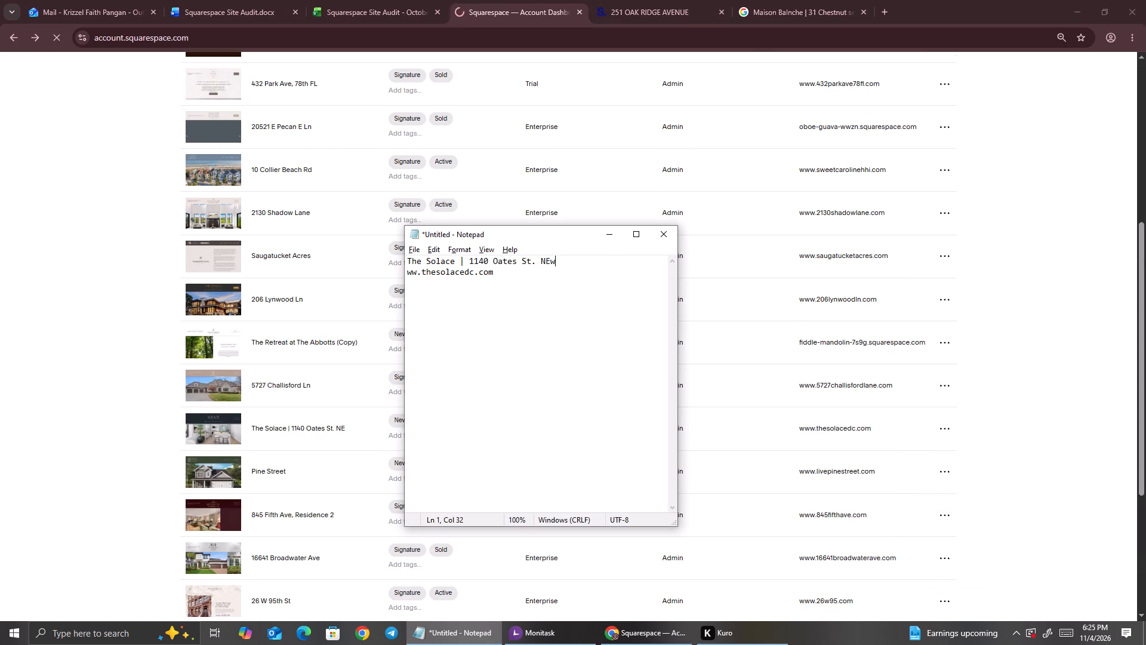
key(BackSpace)
click(409, 271)
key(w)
drag(562, 260, 467, 266)
key(ctrl+c)
click(651, 0)
click(19, 41)
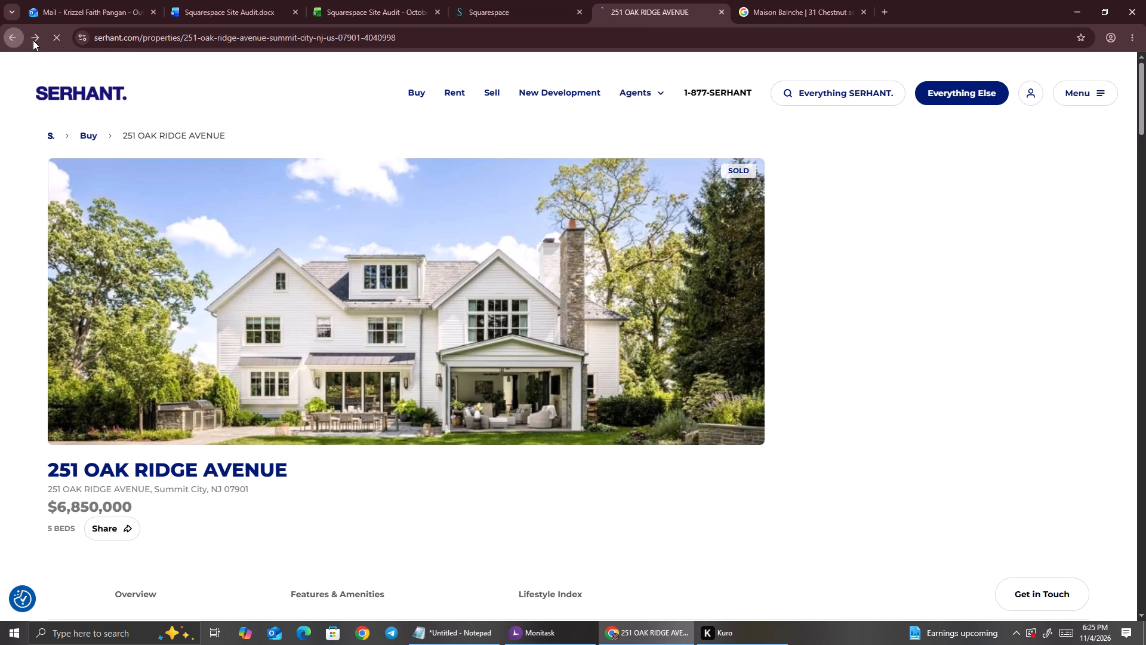
click(565, 356)
ctrl+click(566, 339)
key(ctrl+v)
key(Return)
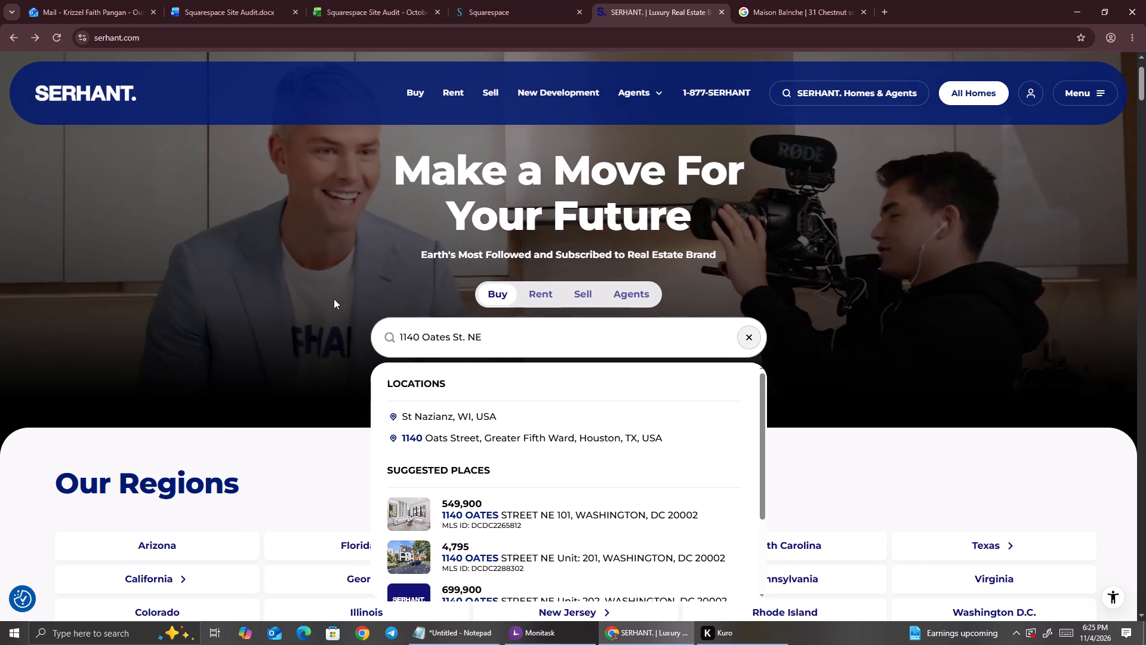
Return to The Solace's Squarespace settings and open the domain overview of thesolacedc.com to check its provider.
click(396, 0)
click(477, 0)
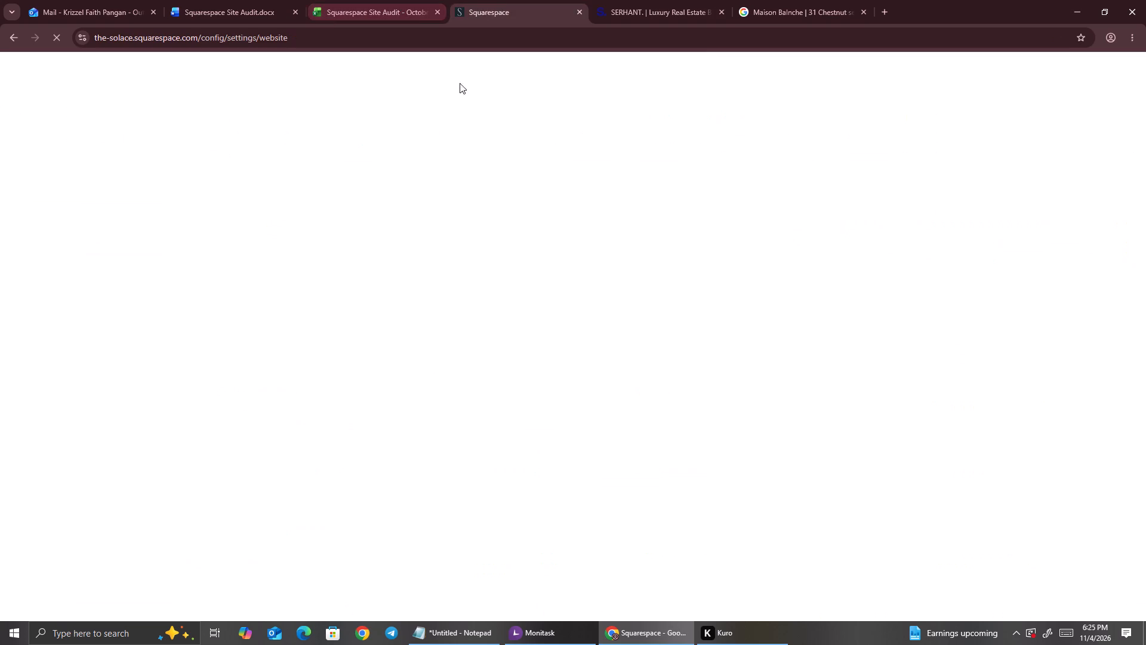
click(61, 146)
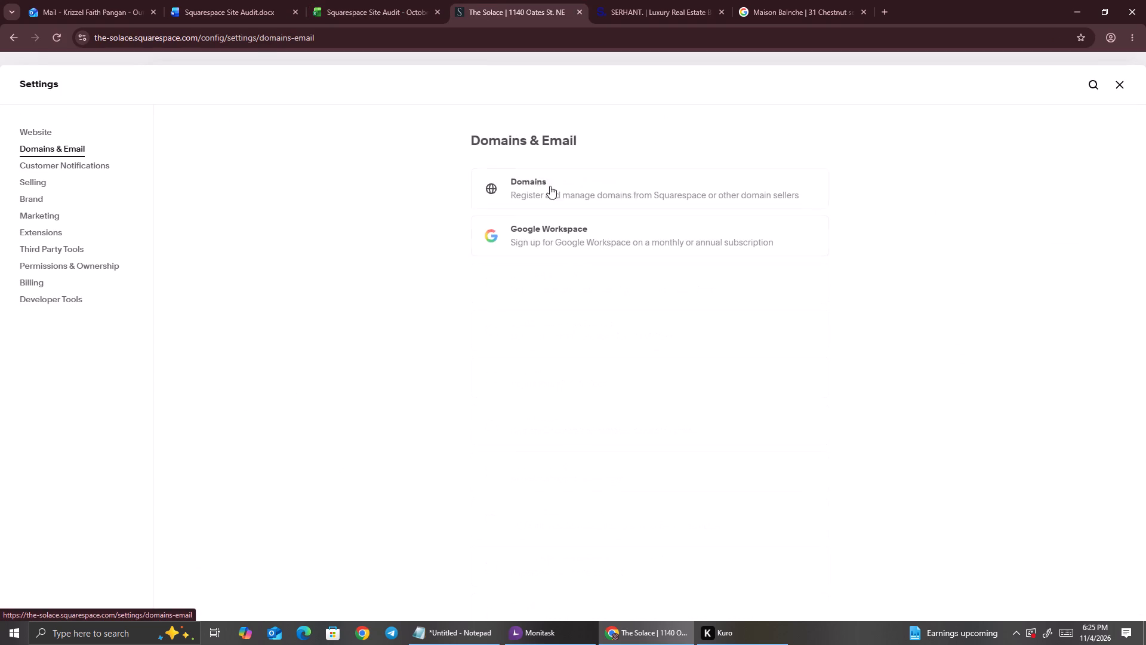
click(626, 188)
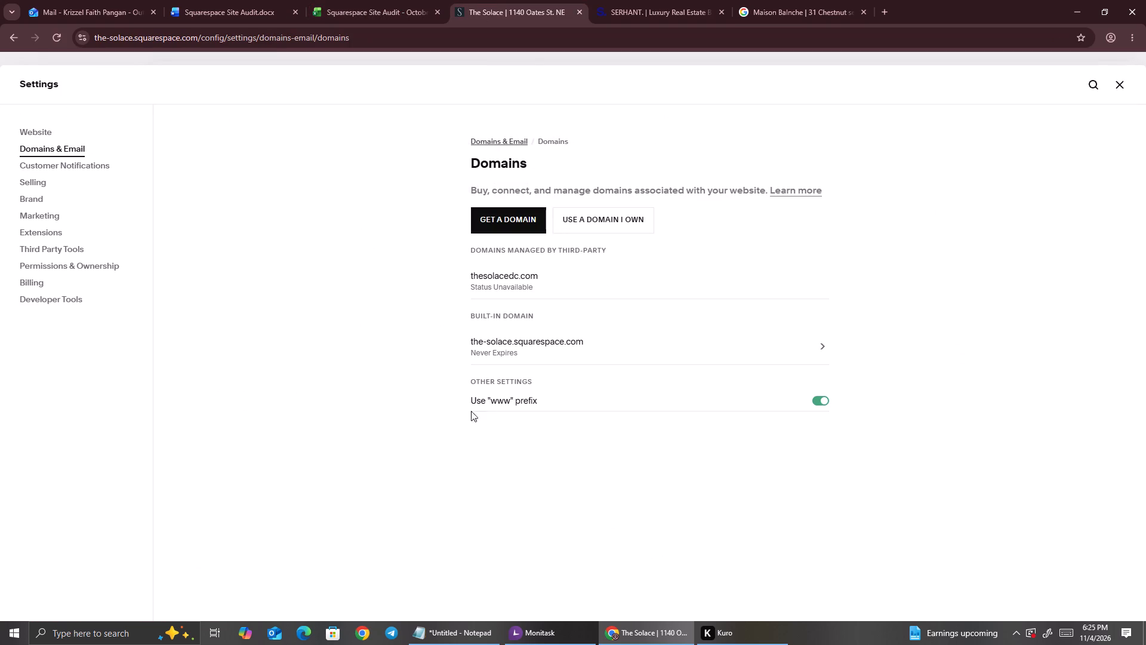
click(546, 285)
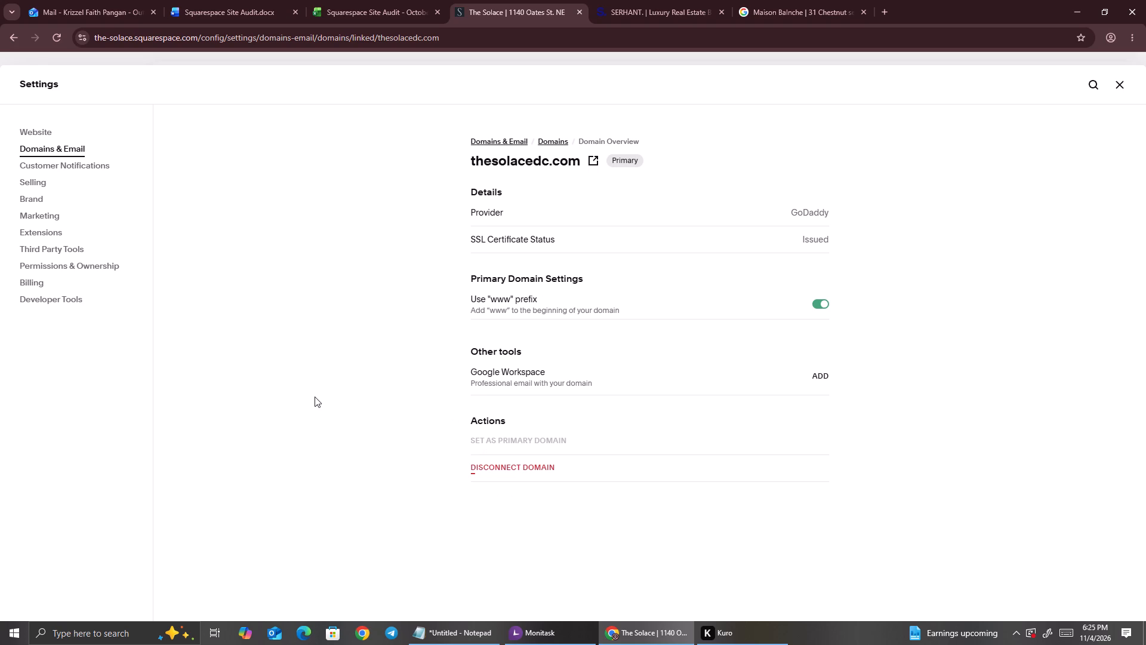
Check The Solace's billing invoices and subscriptions, and close the site settings.
click(41, 283)
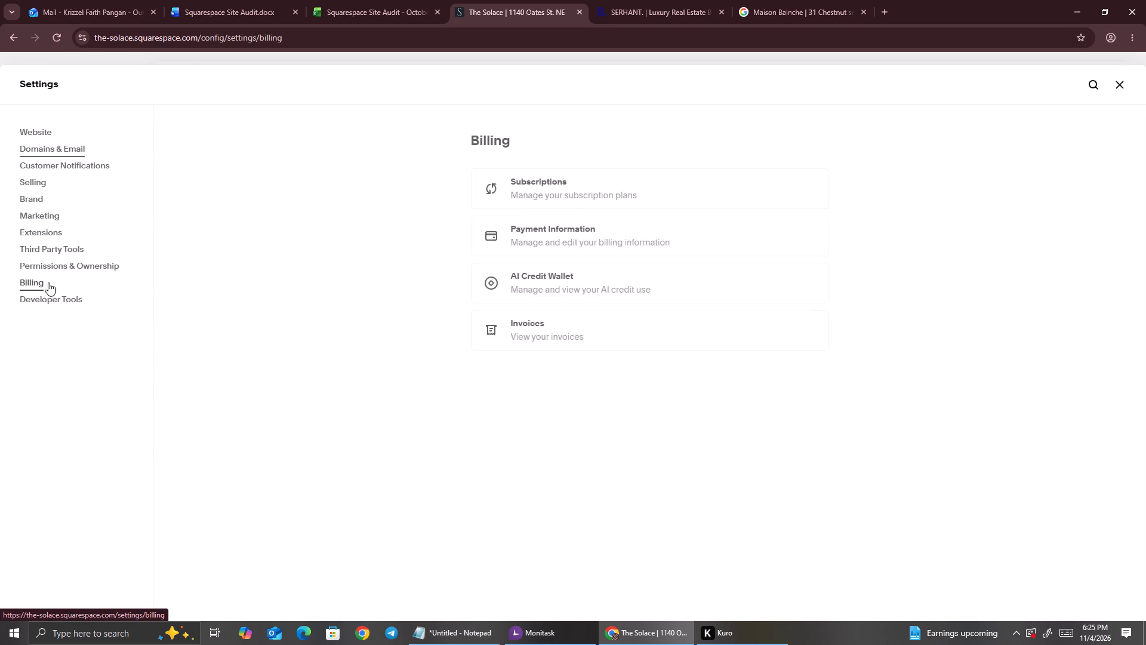
click(590, 311)
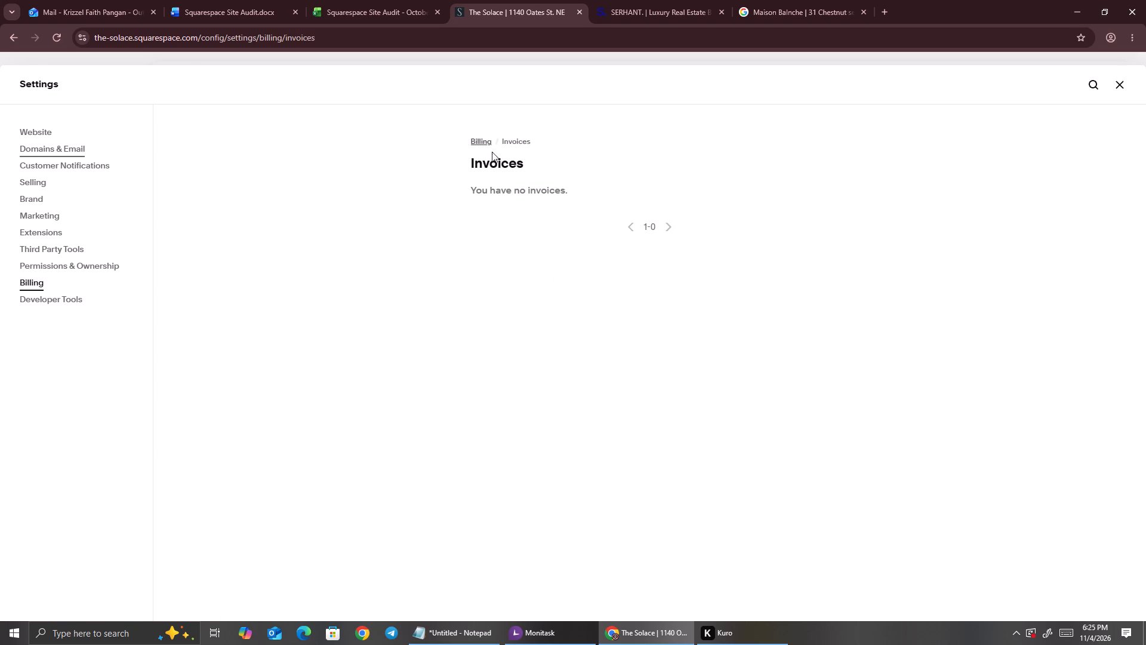
click(487, 145)
click(556, 195)
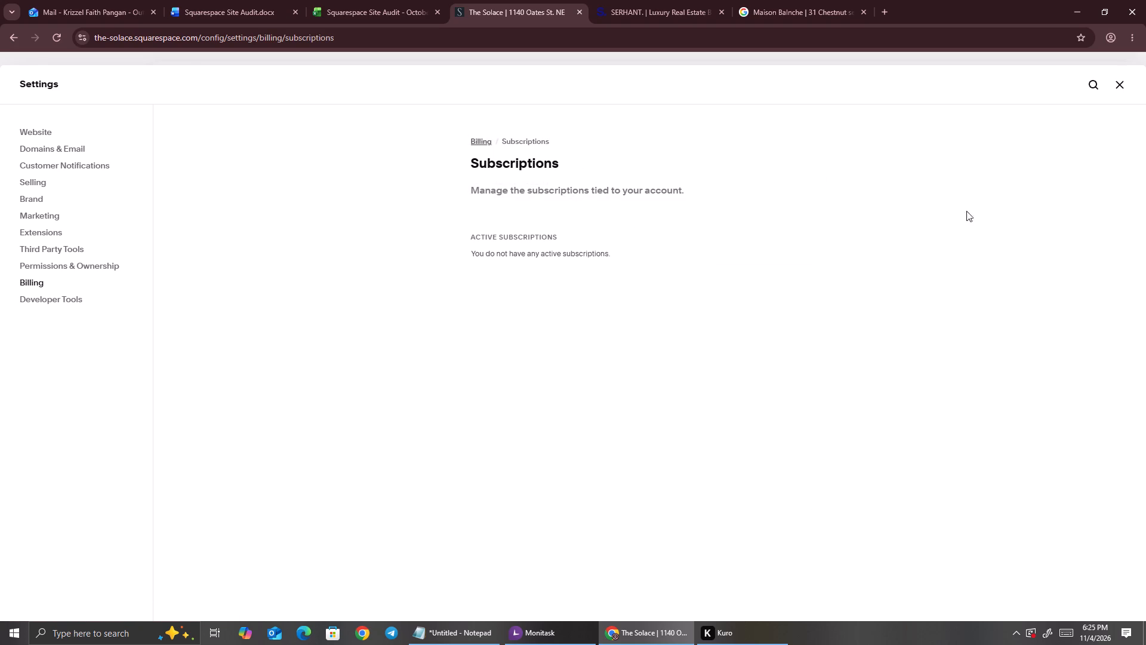
click(1134, 82)
click(1120, 90)
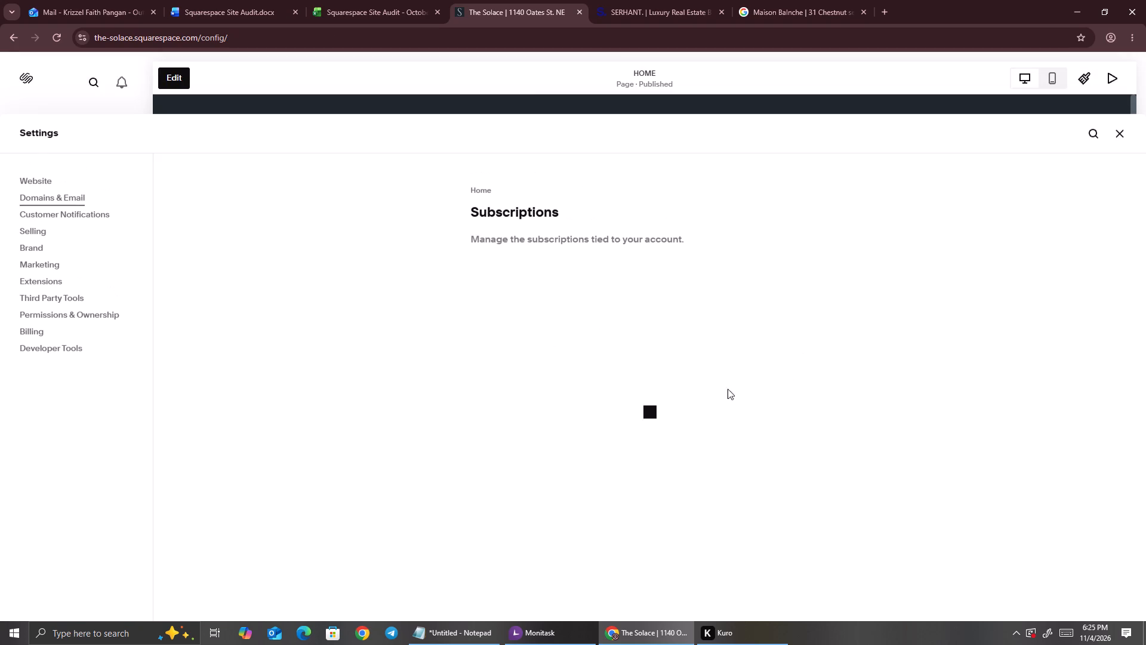
key(alt+Tab)
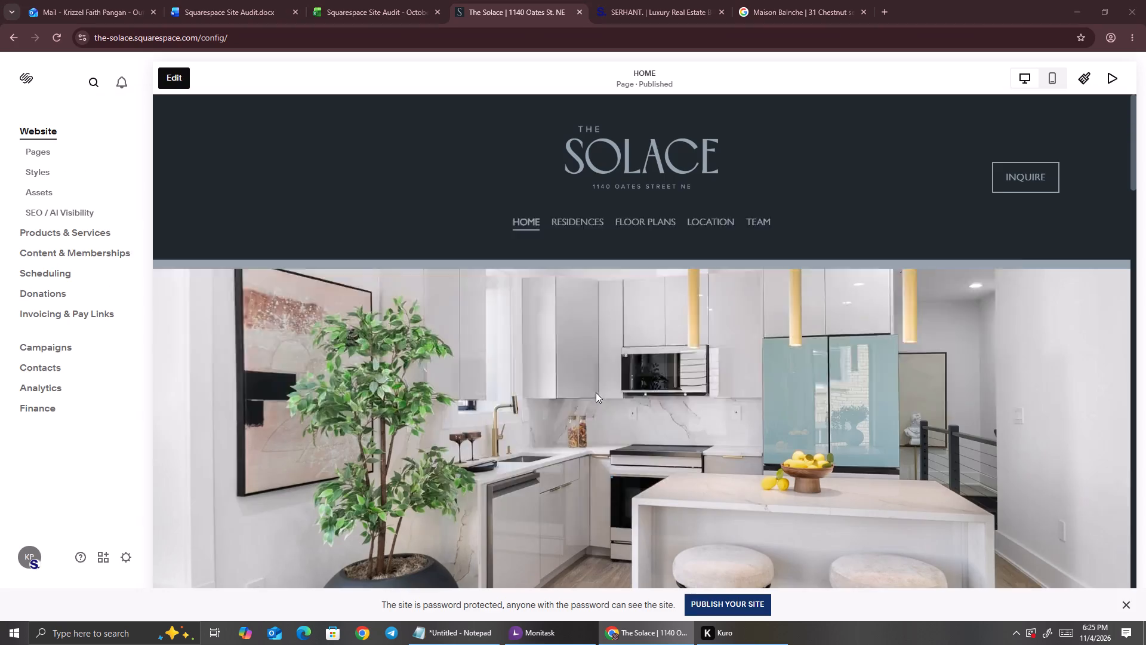
click(471, 294)
drag(473, 263, 532, 263)
drag(466, 261, 559, 268)
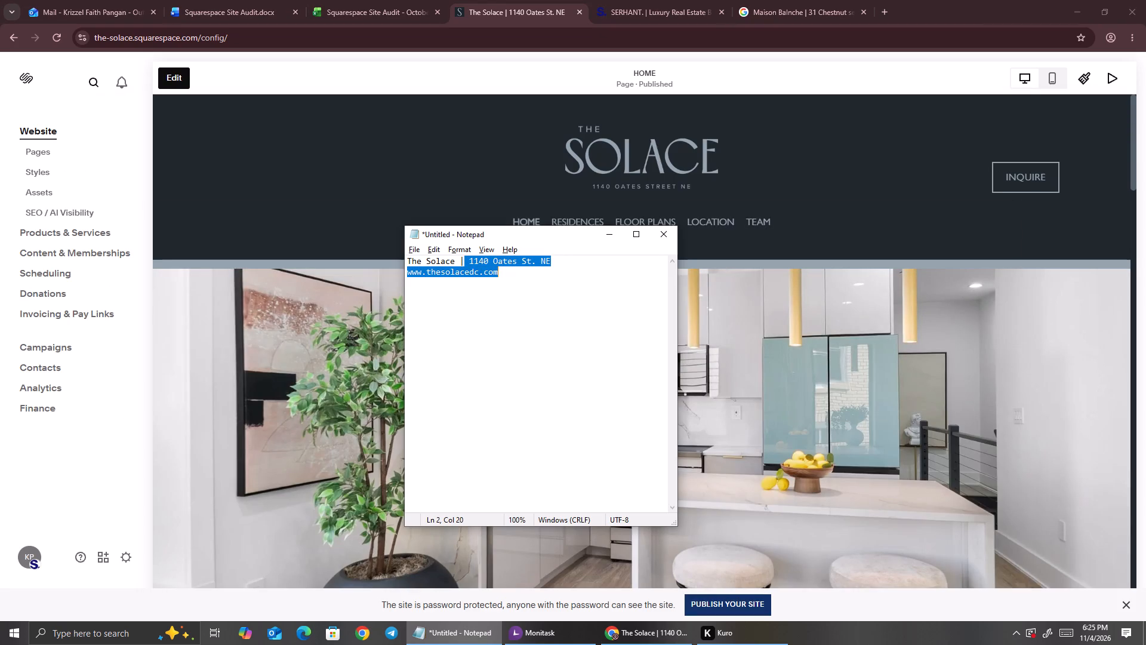
drag(559, 268, 561, 266)
click(554, 266)
drag(470, 261, 582, 256)
key(ctrl+c)
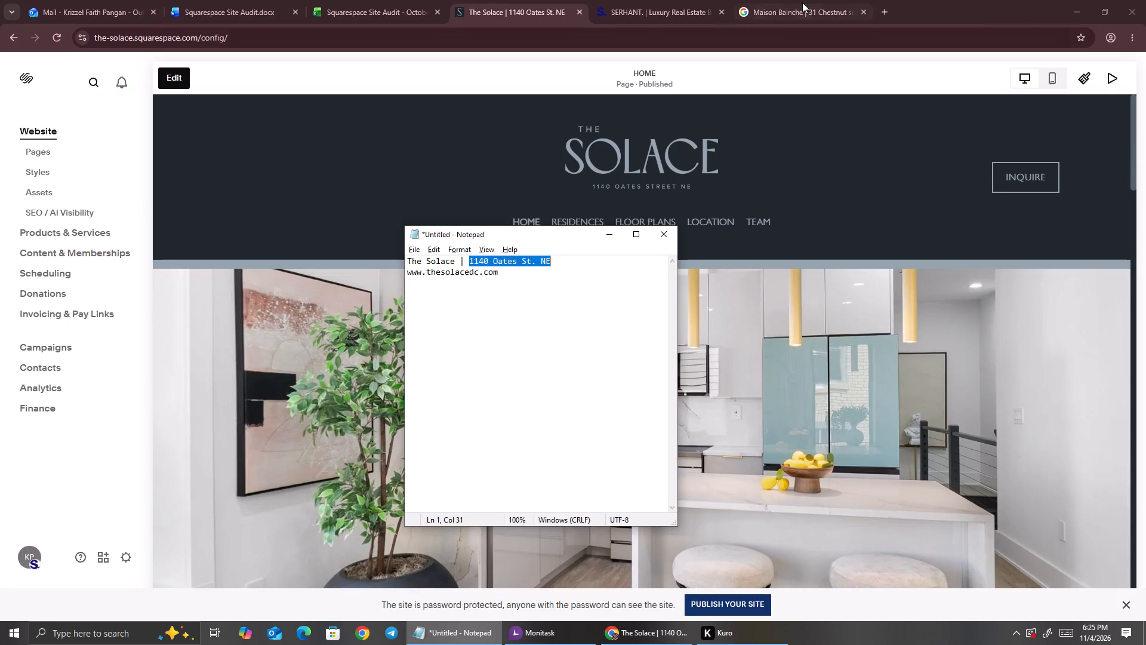
click(802, 2)
click(704, 39)
click(154, 331)
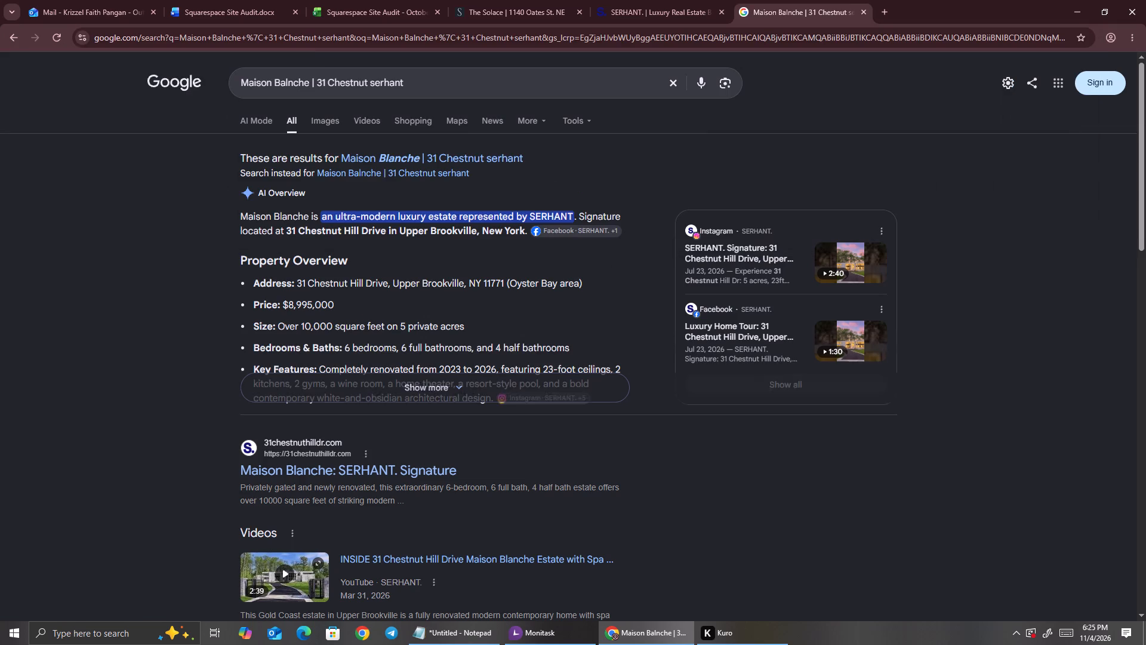
drag(364, 82, 95, 113)
key(ctrl+v)
key(Return)
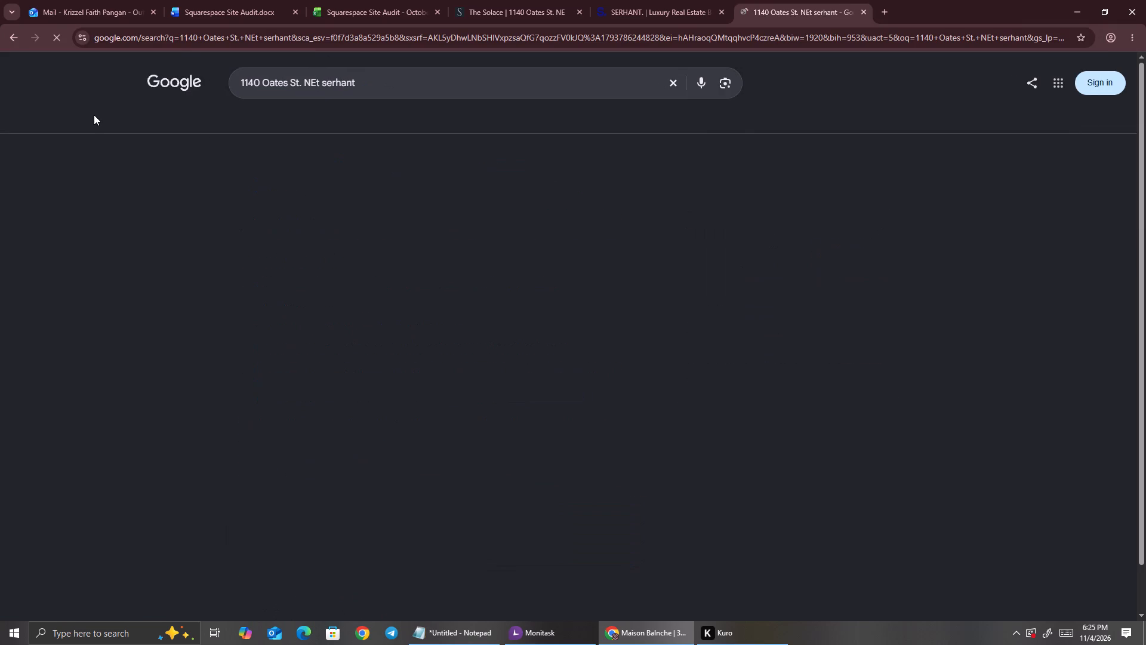
Open the Serhant New Developments result "The Solace | 4 Boutique Condos" from the Google results.
click(343, 438)
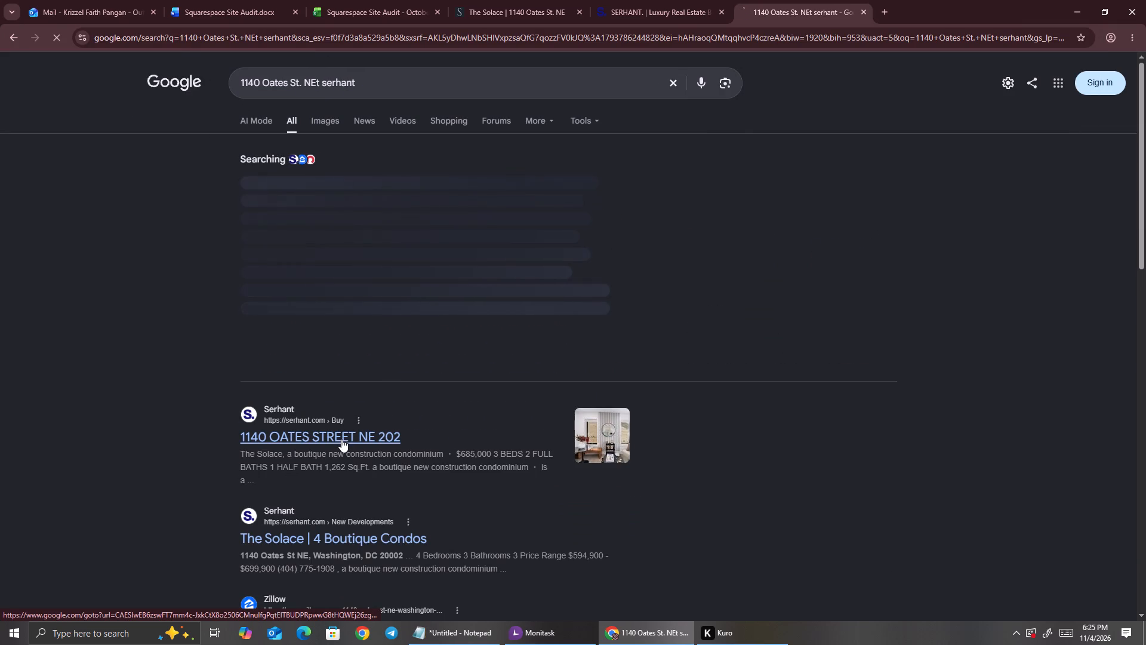
click(333, 543)
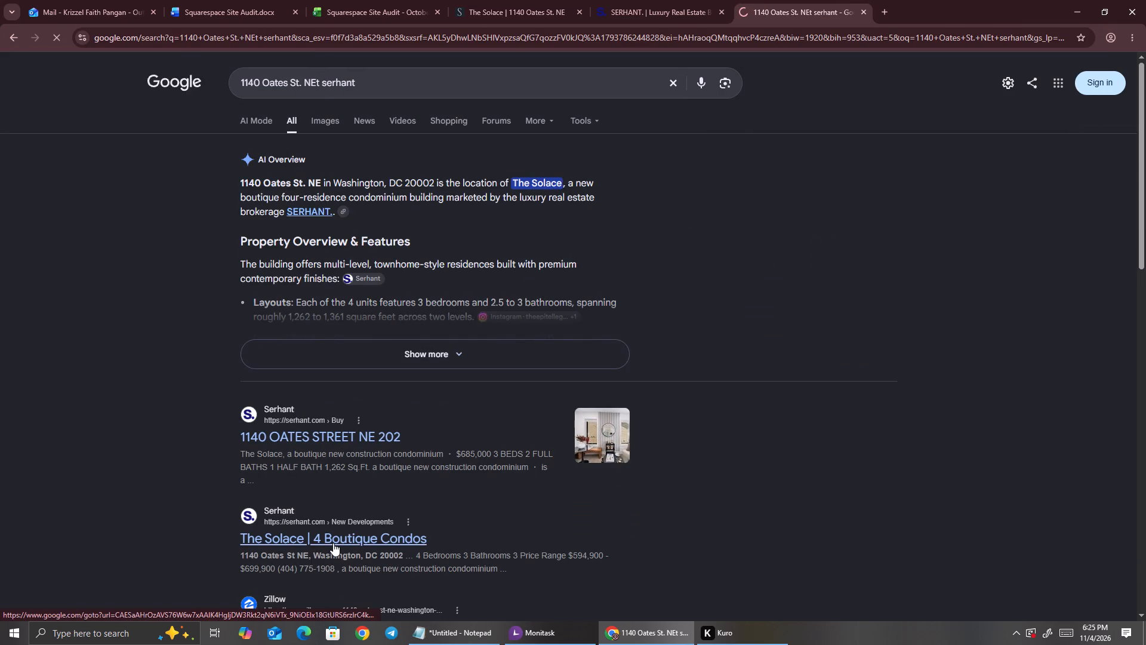
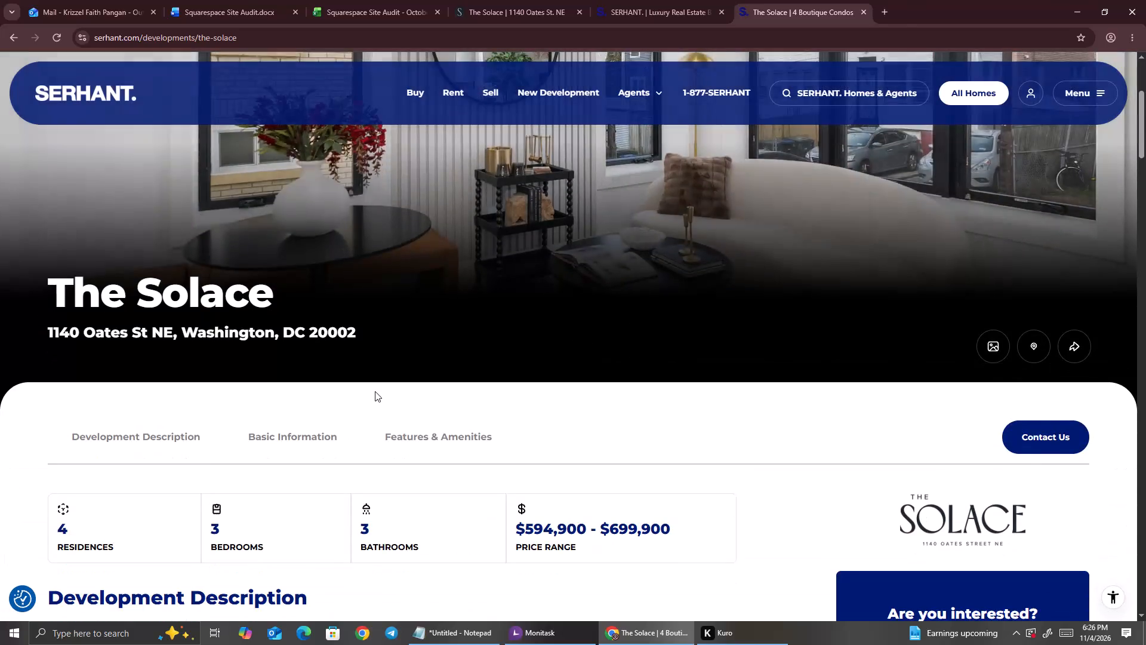
Examine The Solace's Serhant development page for its residences and their listing status.
scroll(375, 391, down, 12)
scroll(387, 380, up, 3)
scroll(387, 380, down, 5)
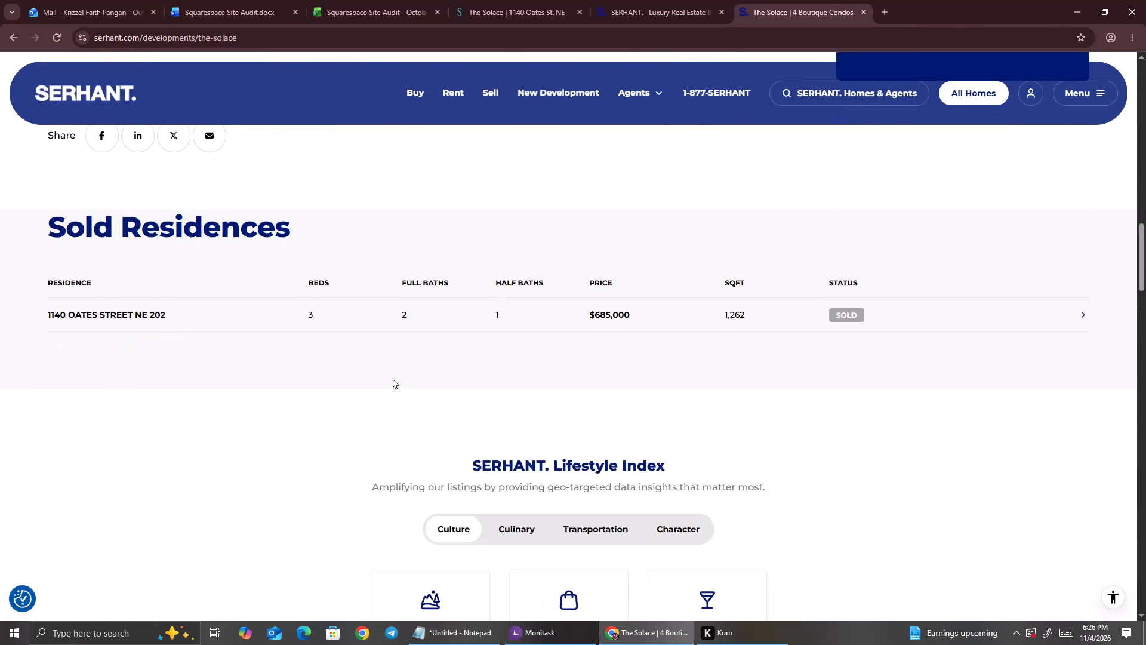
scroll(392, 378, up, 13)
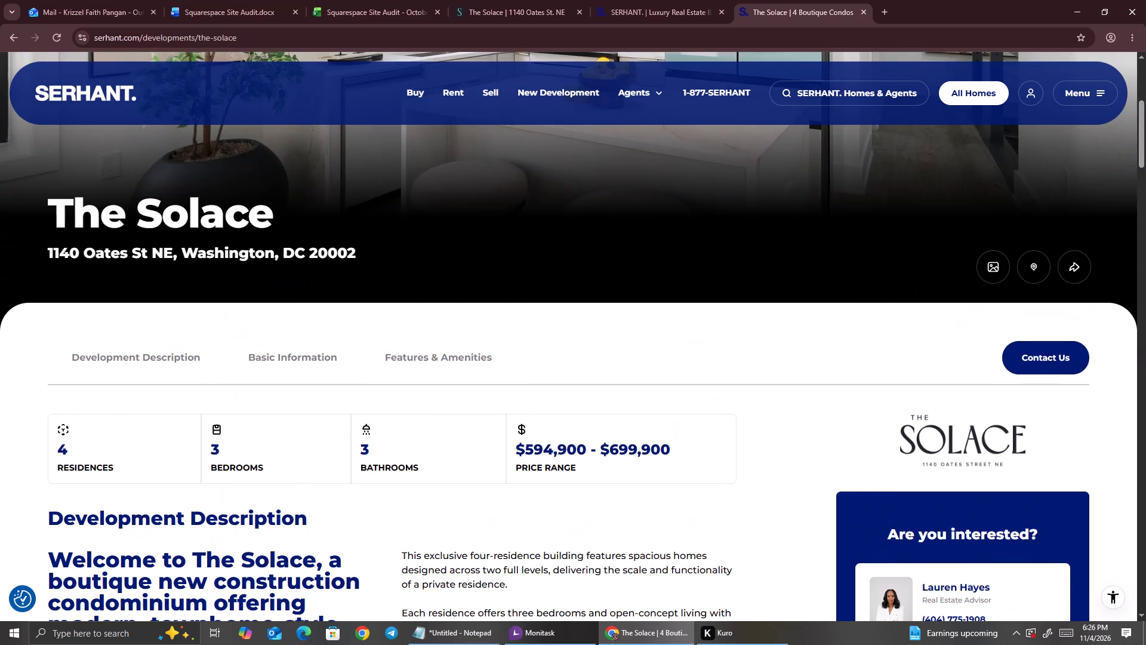
Copy "The Solace | 1140 Oates St. NE" from Notepad into the Site name cell A428 of the October 2026 audit spreadsheet.
click(82, 0)
click(203, 0)
click(335, 0)
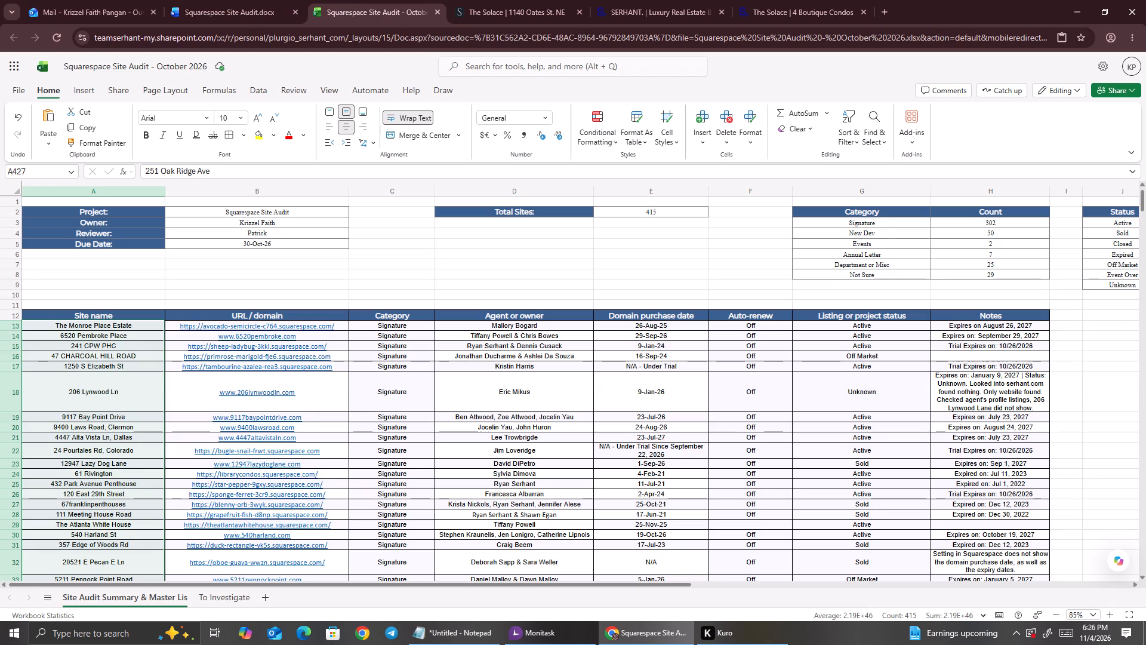
scroll(352, 463, down, 20)
scroll(352, 463, down, 10)
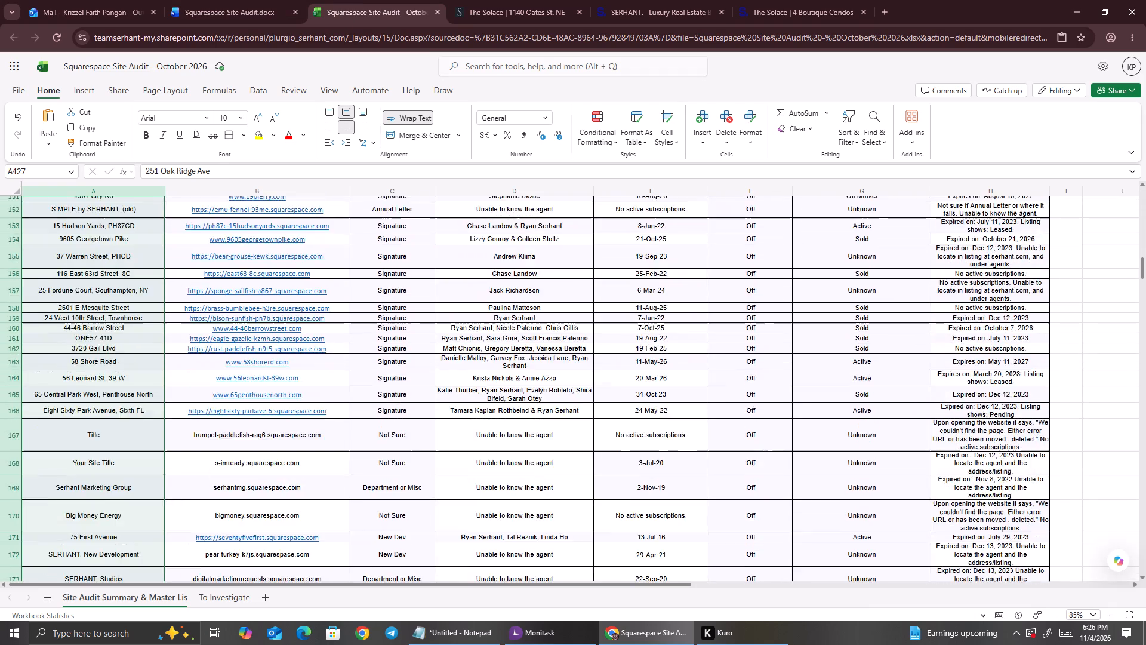
scroll(700, 450, down, 20)
scroll(700, 450, down, 13)
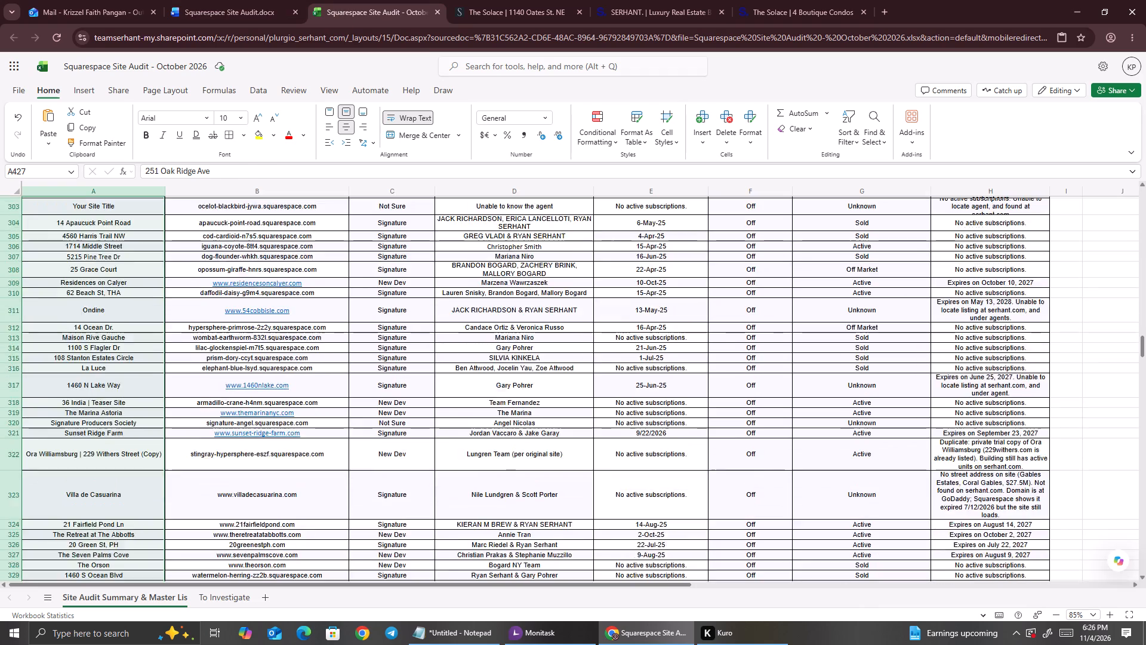
scroll(811, 518, down, 18)
scroll(858, 517, down, 11)
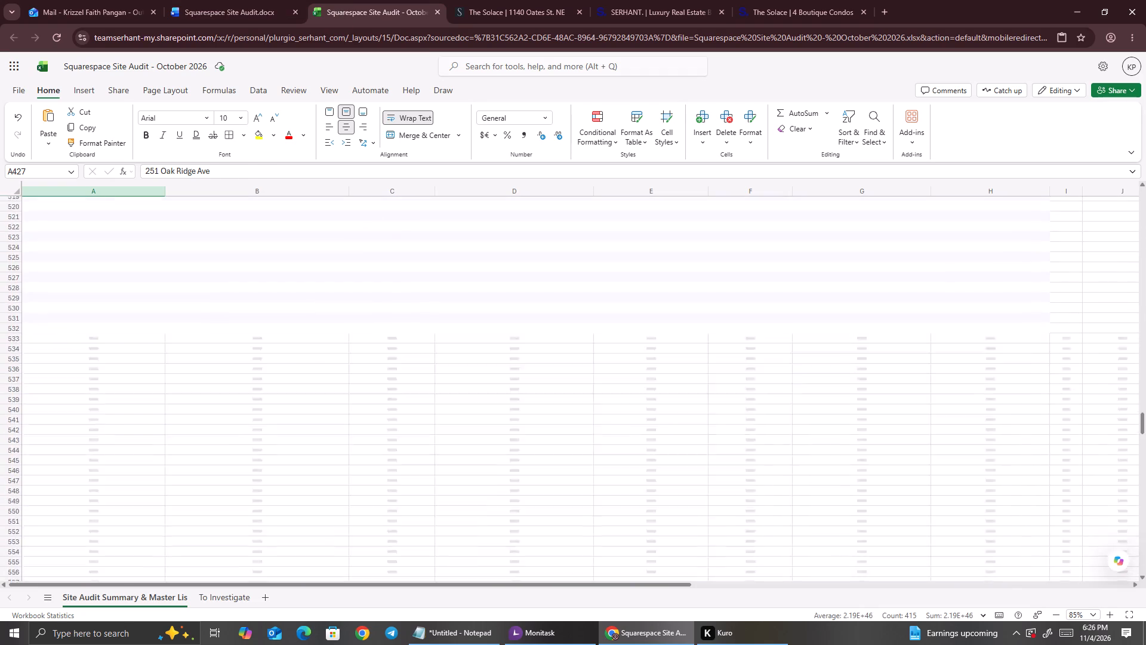
scroll(858, 517, down, 4)
scroll(850, 488, up, 19)
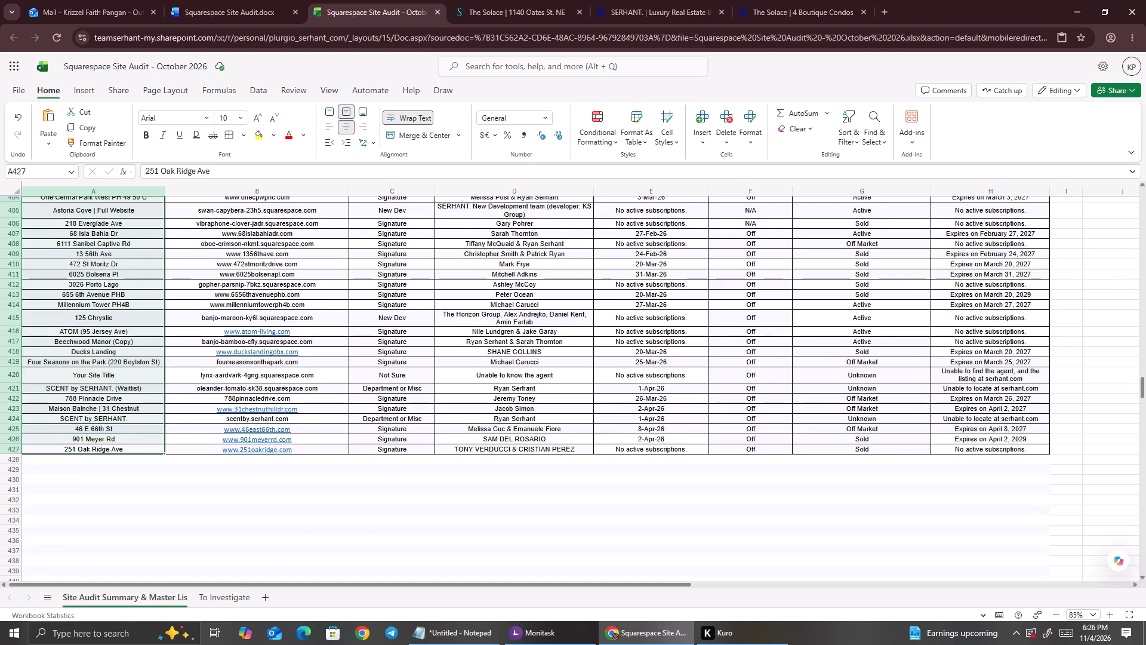
key(alt+Tab)
click(549, 216)
key(alt+Tab)
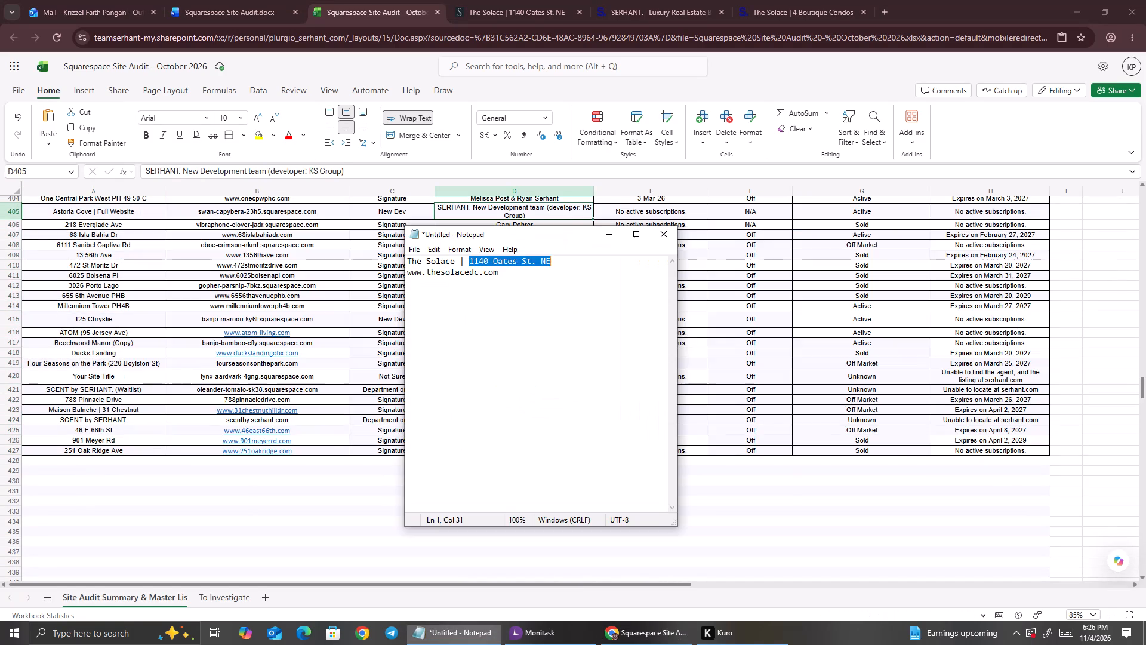
drag(545, 316, 547, 309)
drag(556, 257, 410, 260)
key(ctrl+c)
drag(508, 386, 513, 379)
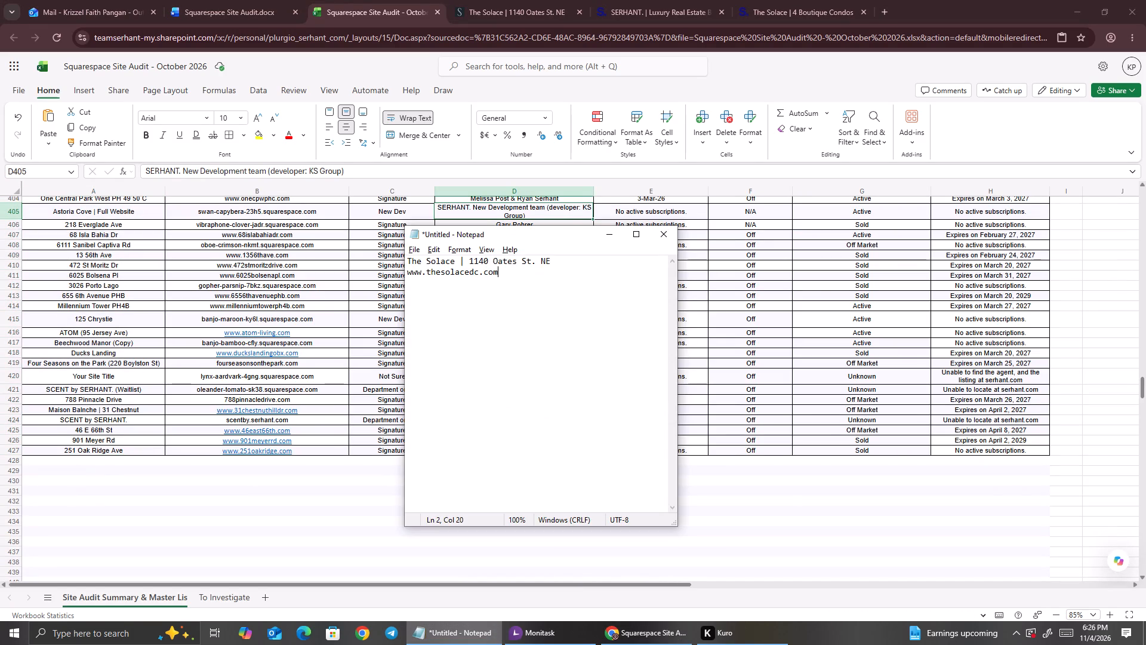
drag(556, 262, 386, 265)
key(ctrl+c)
click(127, 465)
key(ctrl+v)
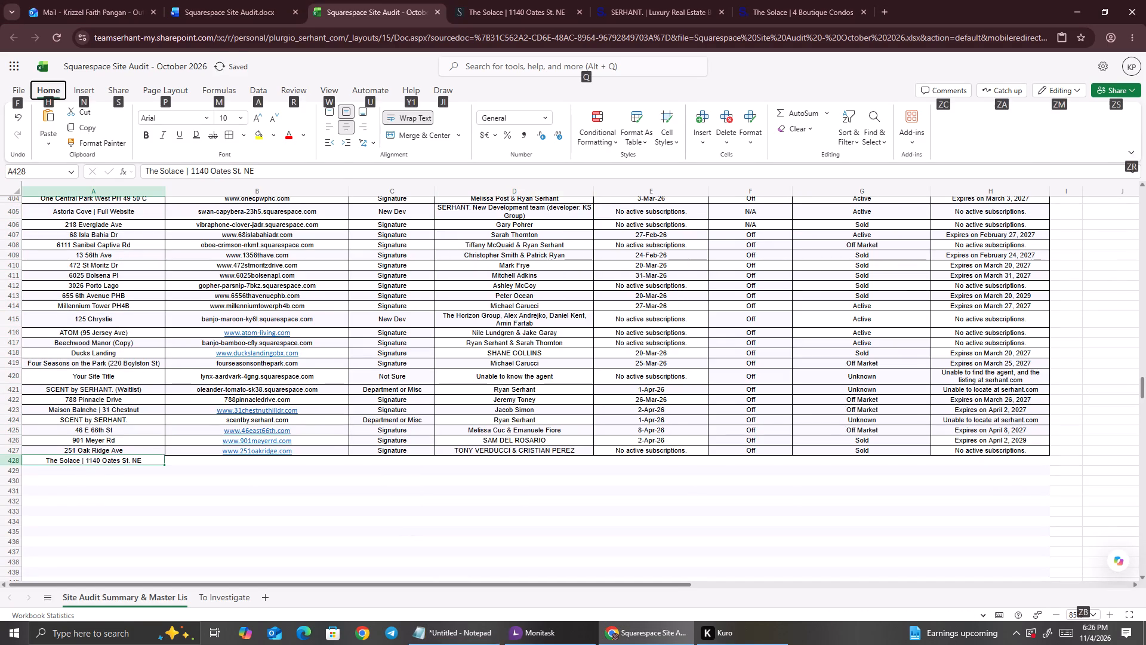
key(alt+Tab)
click(523, 268)
drag(503, 271, 393, 273)
key(ctrl+c)
click(259, 462)
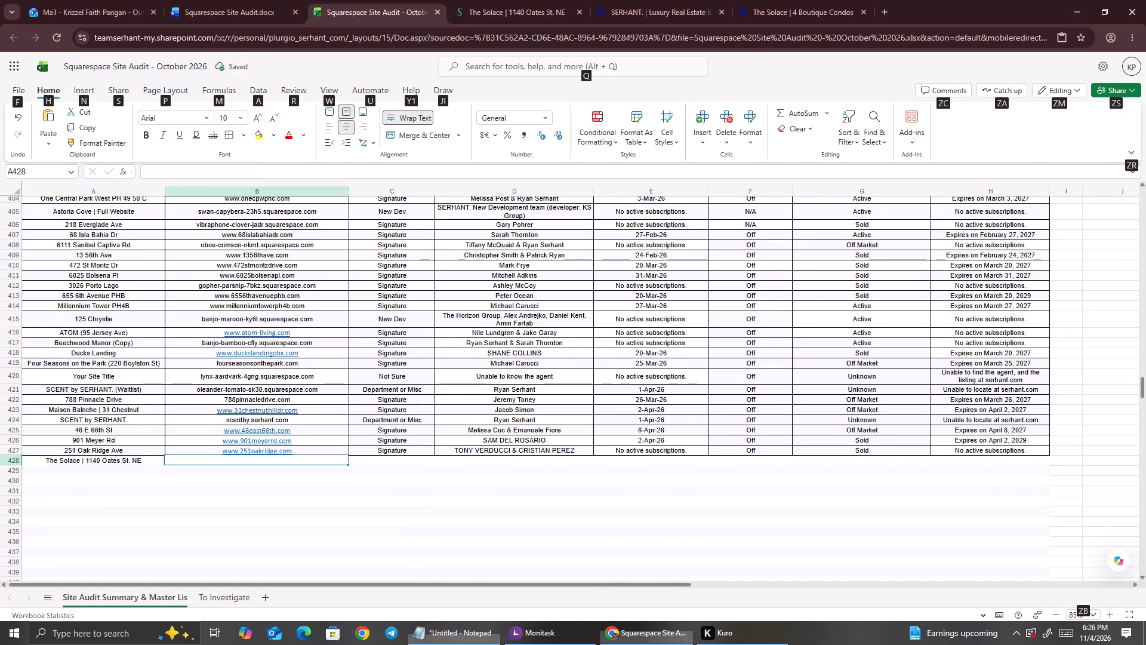
key(ctrl+v)
Set The Solace's category in C428 to "New Dev" by copying it from the 125 Chrystie row.
key(alt+Tab)
click(362, 465)
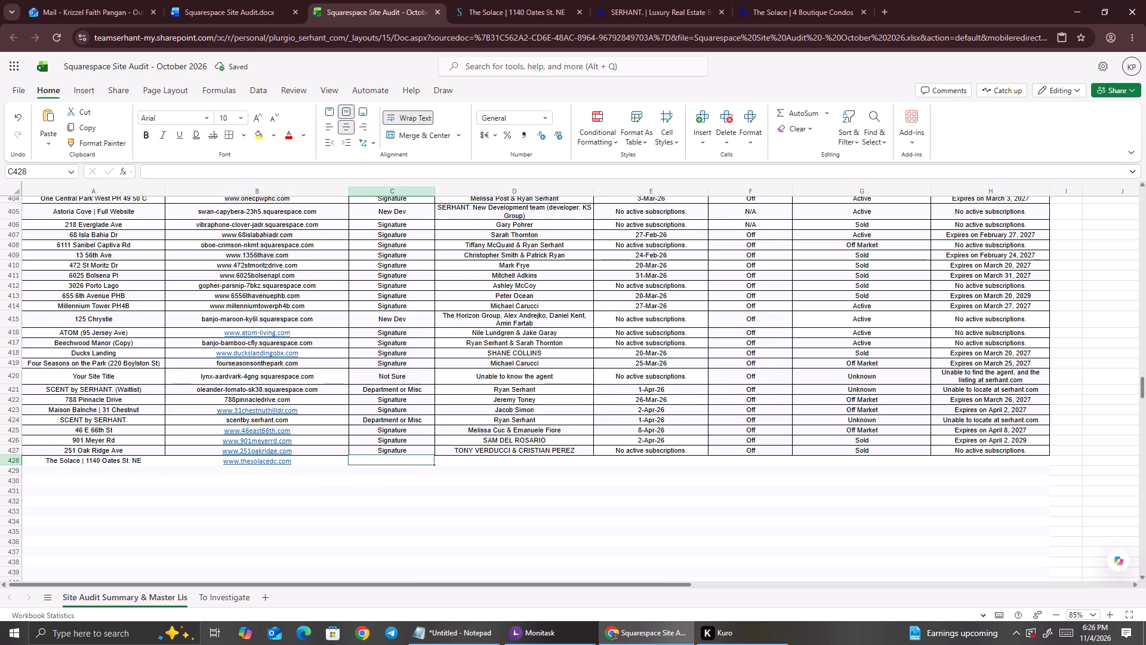
click(397, 321)
key(ctrl+c)
click(393, 460)
key(ctrl+v)
click(376, 505)
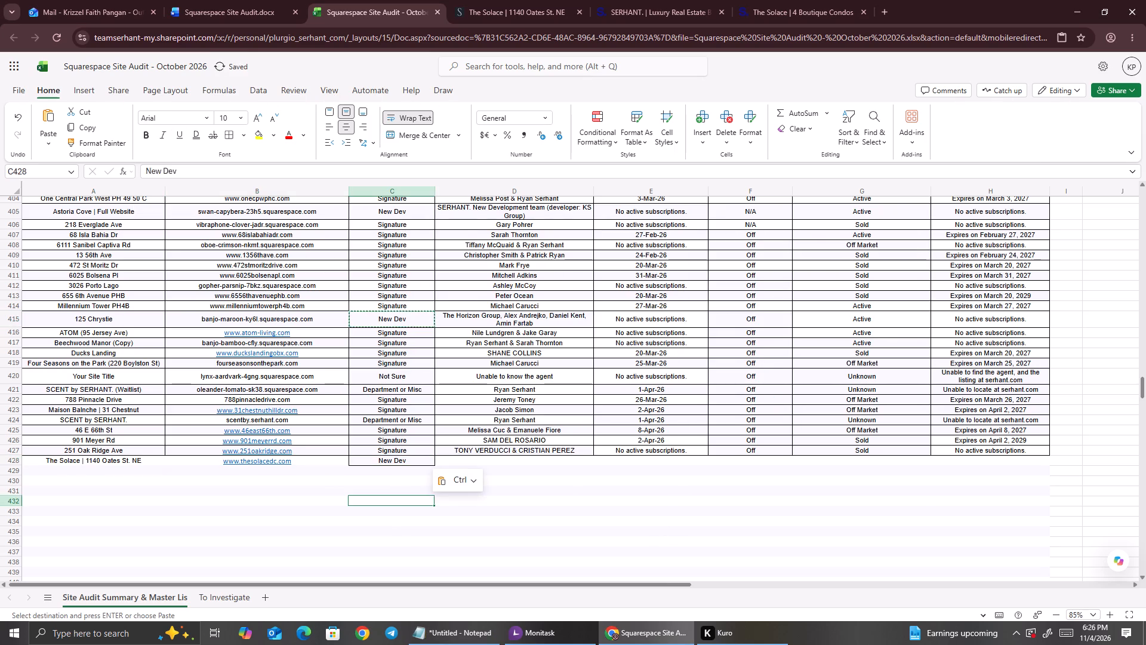
Copy the agent's name from the footer of The Solace's Squarespace home page and replace all the Notepad text with it.
click(498, 0)
scroll(522, 368, down, 15)
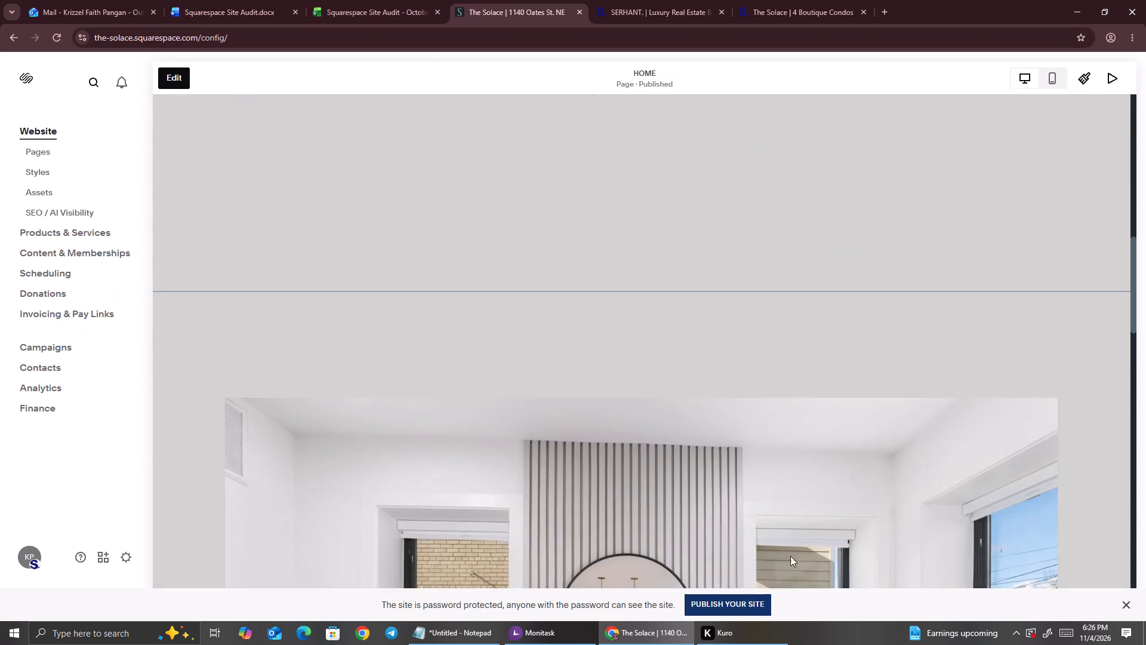
scroll(790, 556, down, 18)
scroll(735, 532, down, 10)
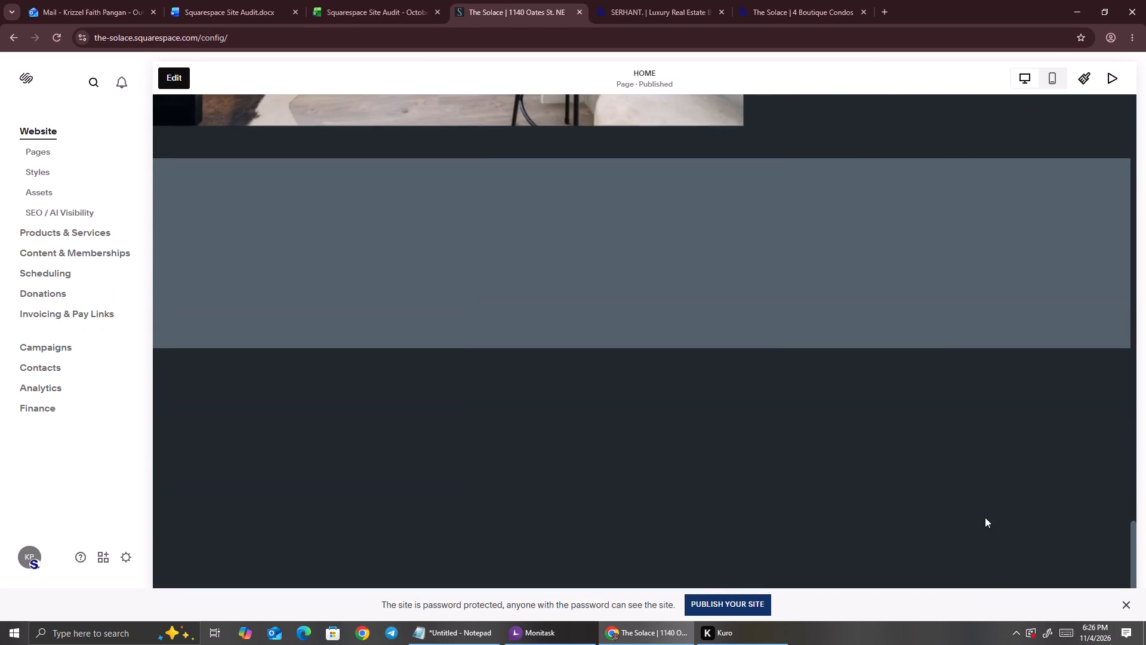
scroll(1016, 563, down, 4)
drag(505, 486, 509, 486)
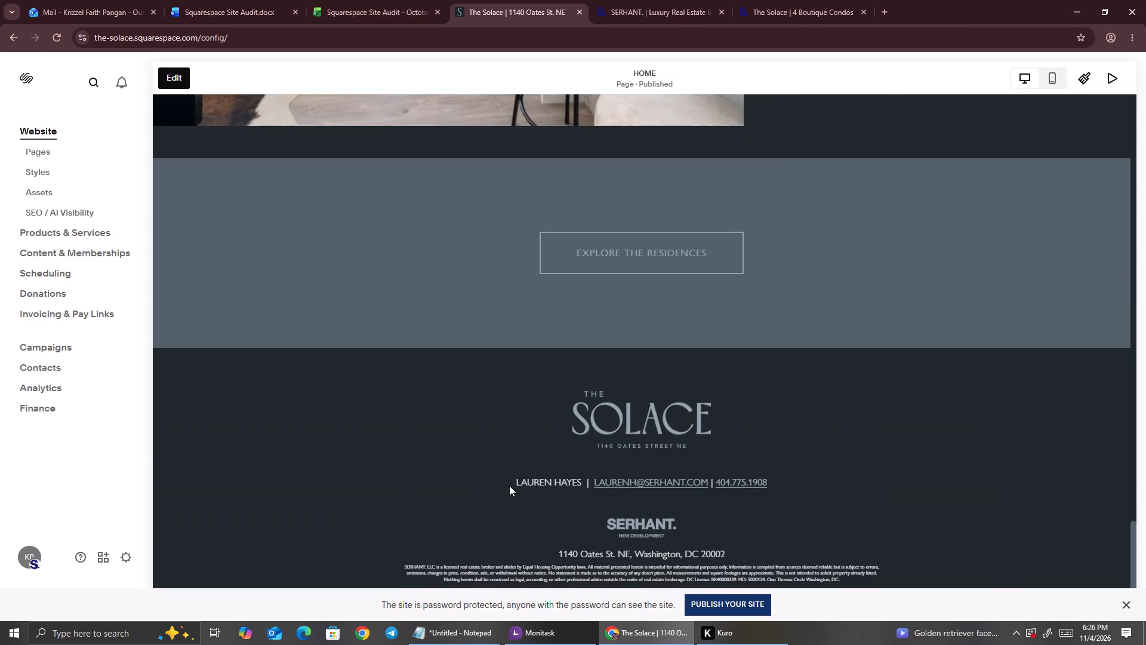
drag(509, 486, 581, 481)
key(ctrl+c)
key(alt+Tab)
key(ctrl+a)
key(ctrl+v)
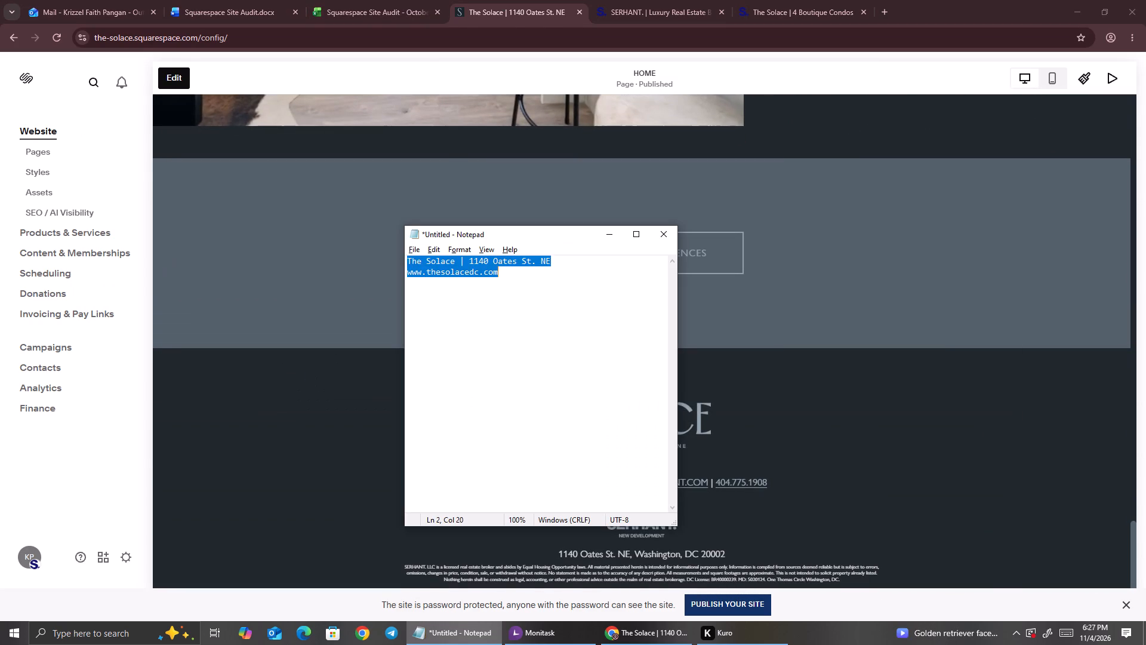
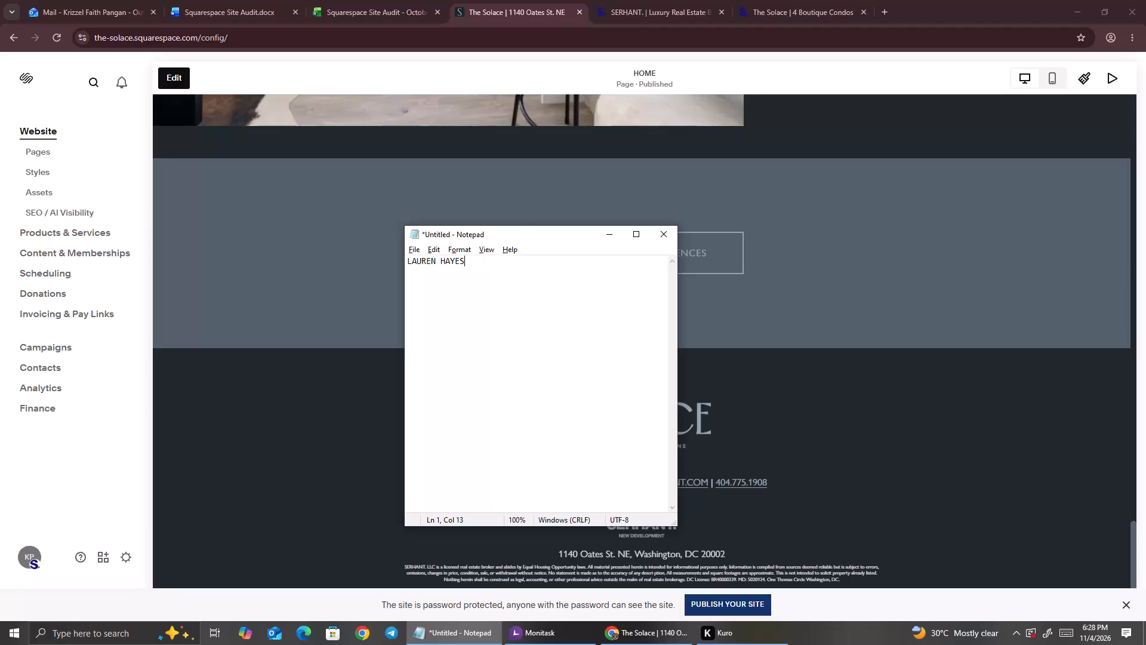
Copy the agent's name from Notepad into cell D428 of The Solace | 1140 Oates St. NE row in the site audit workbook.
key(ctrl+a)
key(ctrl+c)
click(369, 0)
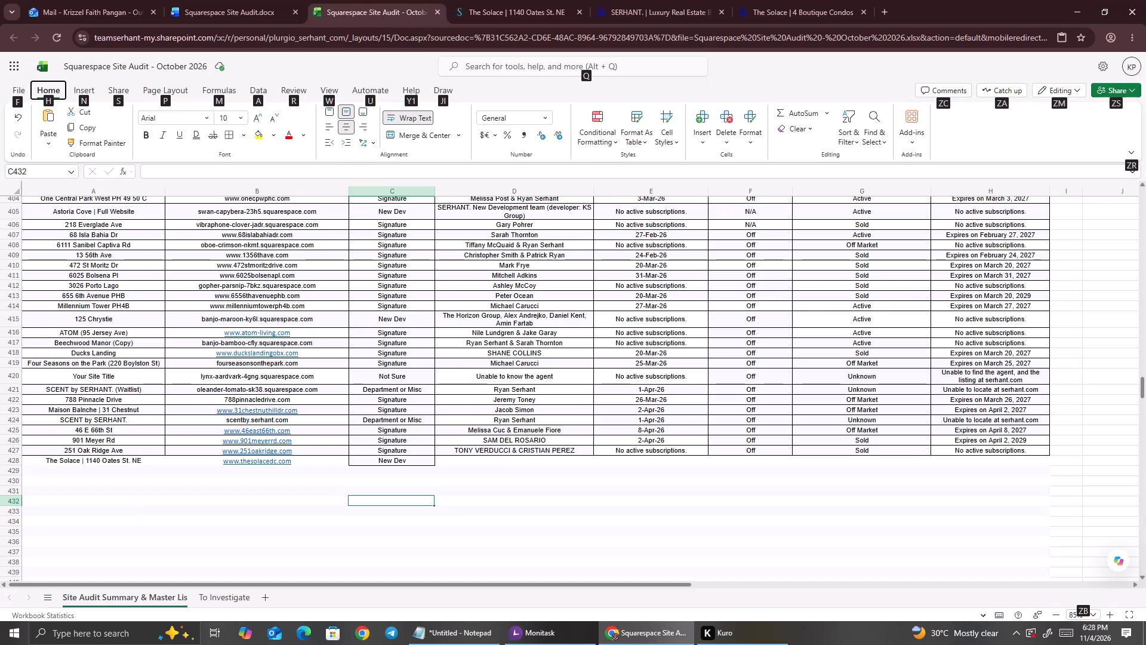
click(543, 462)
key(ctrl+v)
key(alt+Tab)
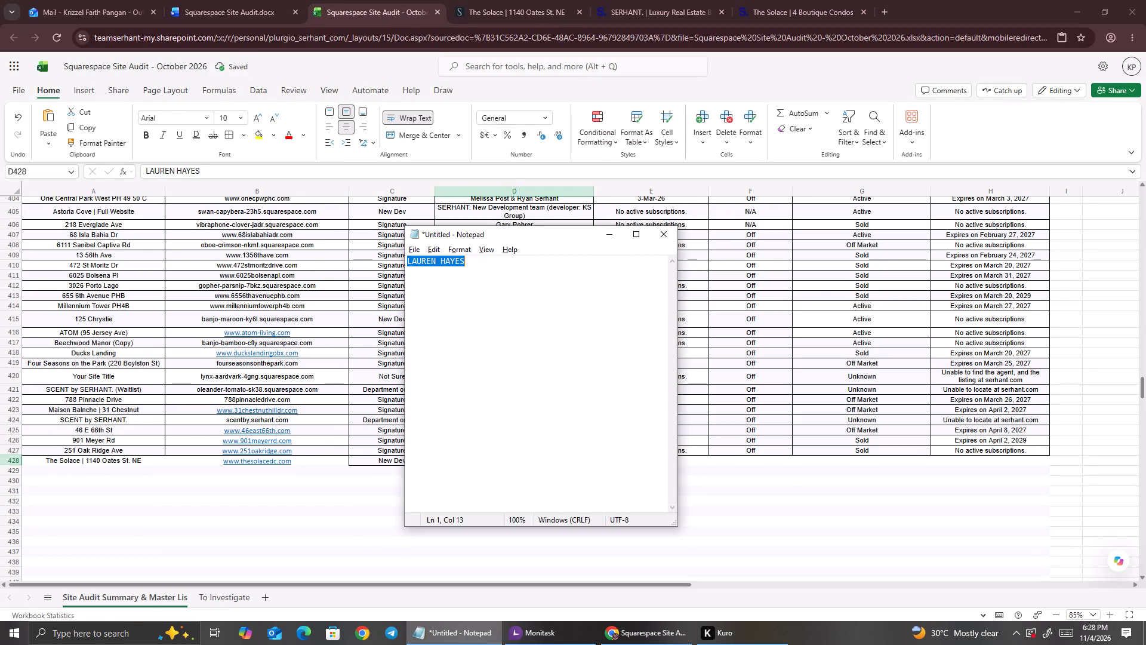
key(alt+Tab)
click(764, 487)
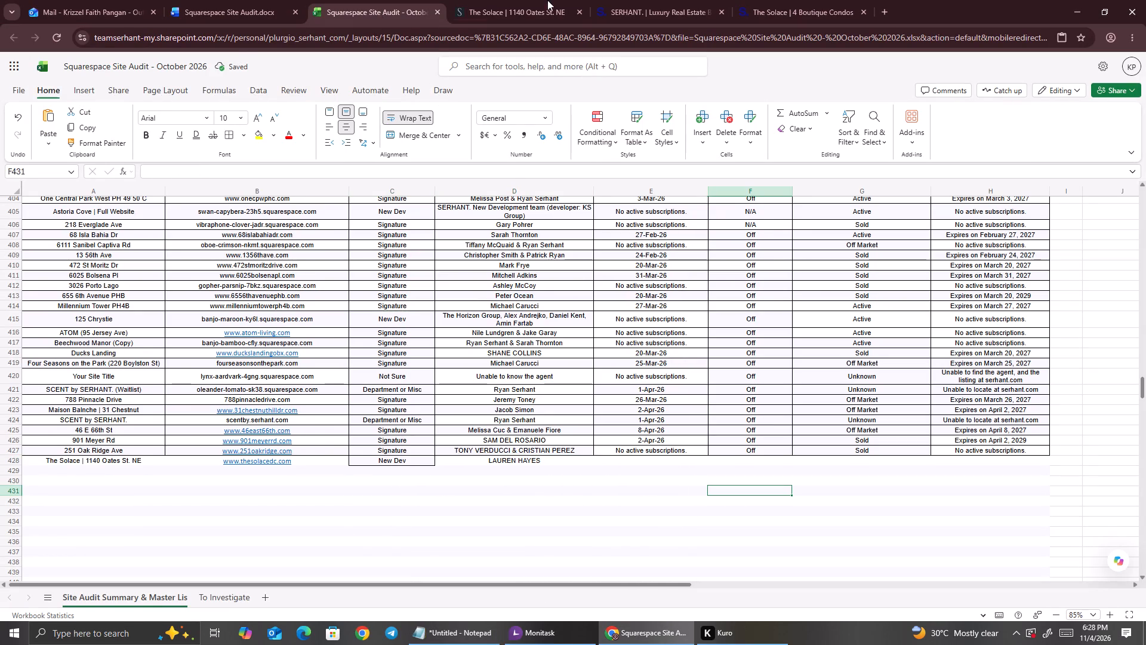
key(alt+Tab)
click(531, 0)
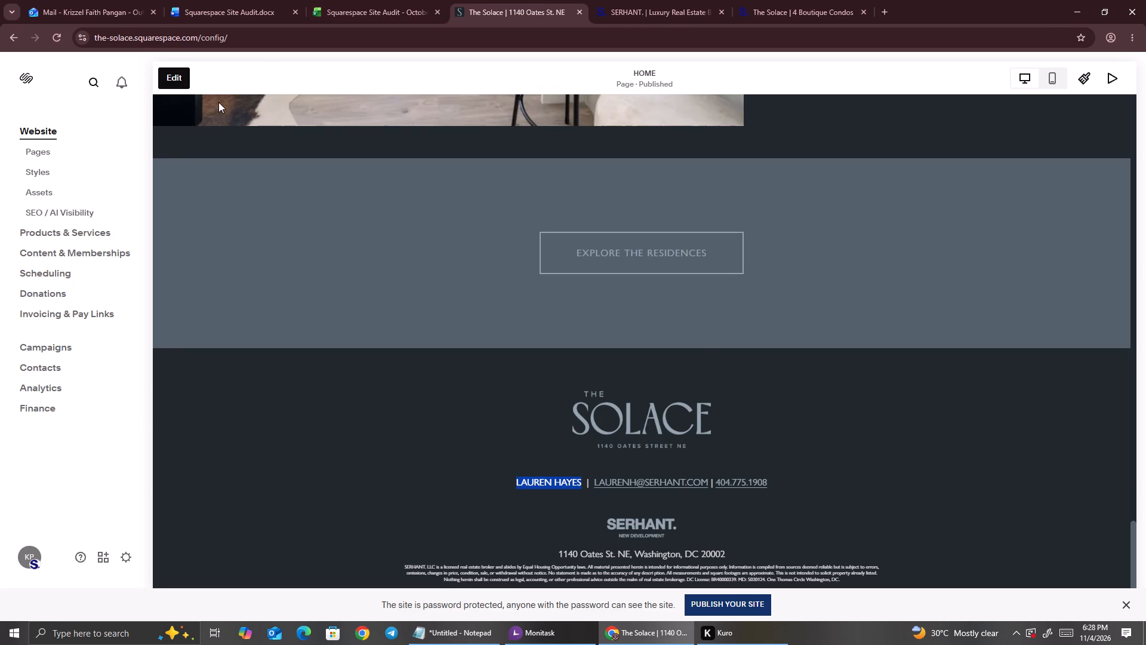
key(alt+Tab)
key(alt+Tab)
click(374, 1)
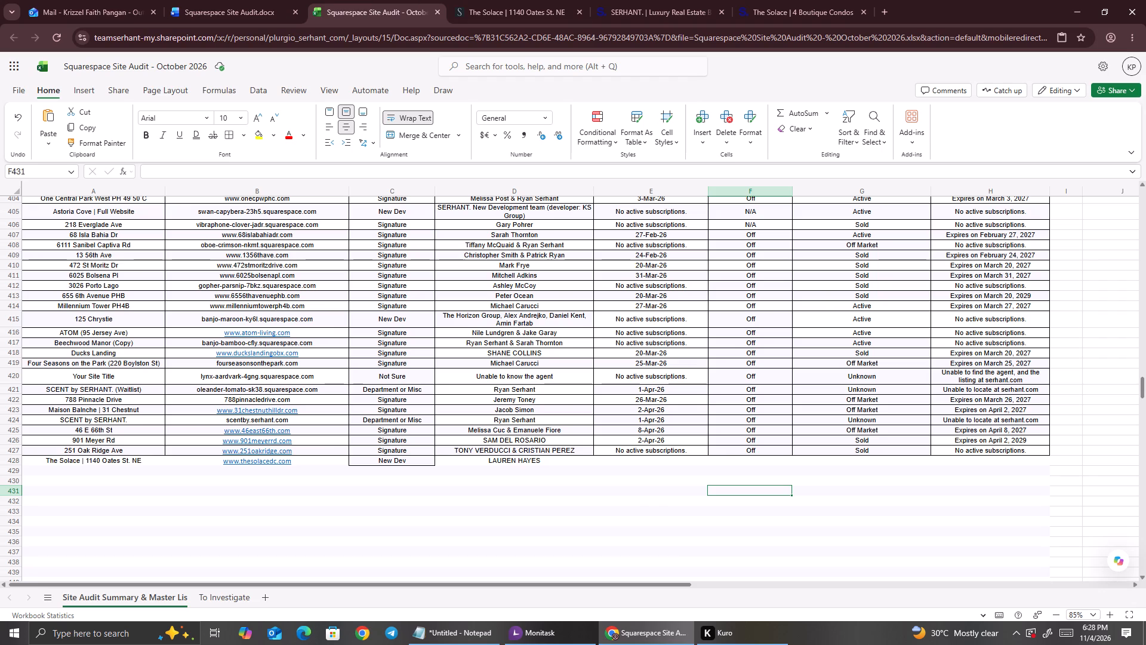
drag(664, 453, 973, 454)
click(676, 459)
drag(634, 451, 856, 448)
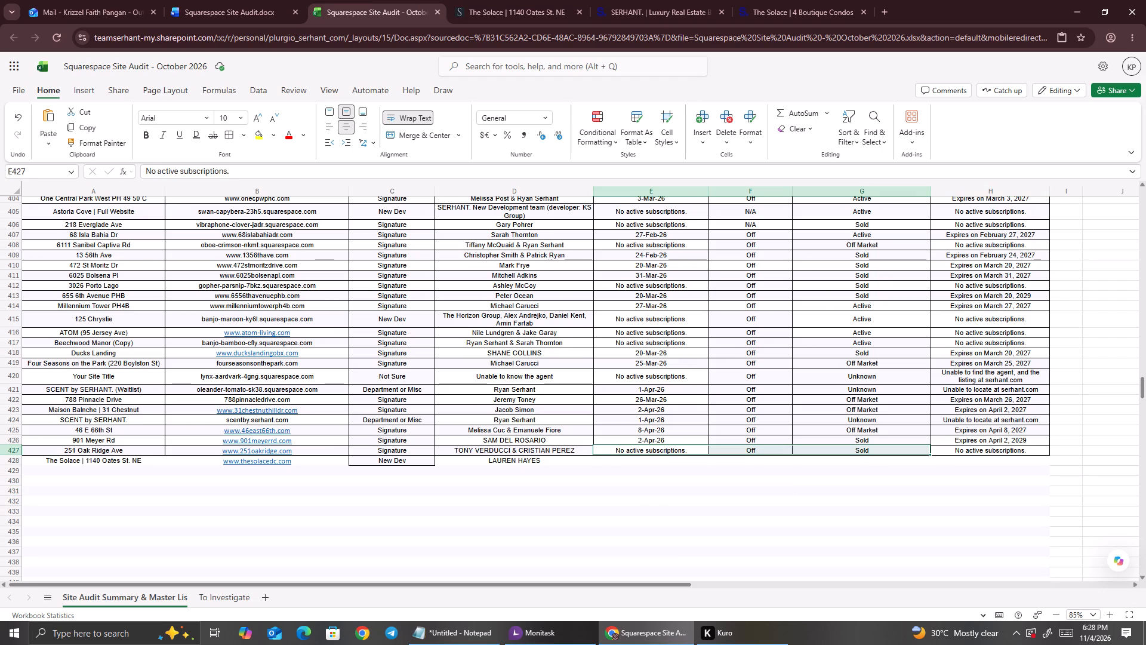
click(656, 451)
drag(658, 452, 1009, 454)
key(ctrl+c)
click(646, 463)
key(ctrl+v)
Set the listing status in cell G428 of The Solace row to Active.
click(902, 466)
click(931, 460)
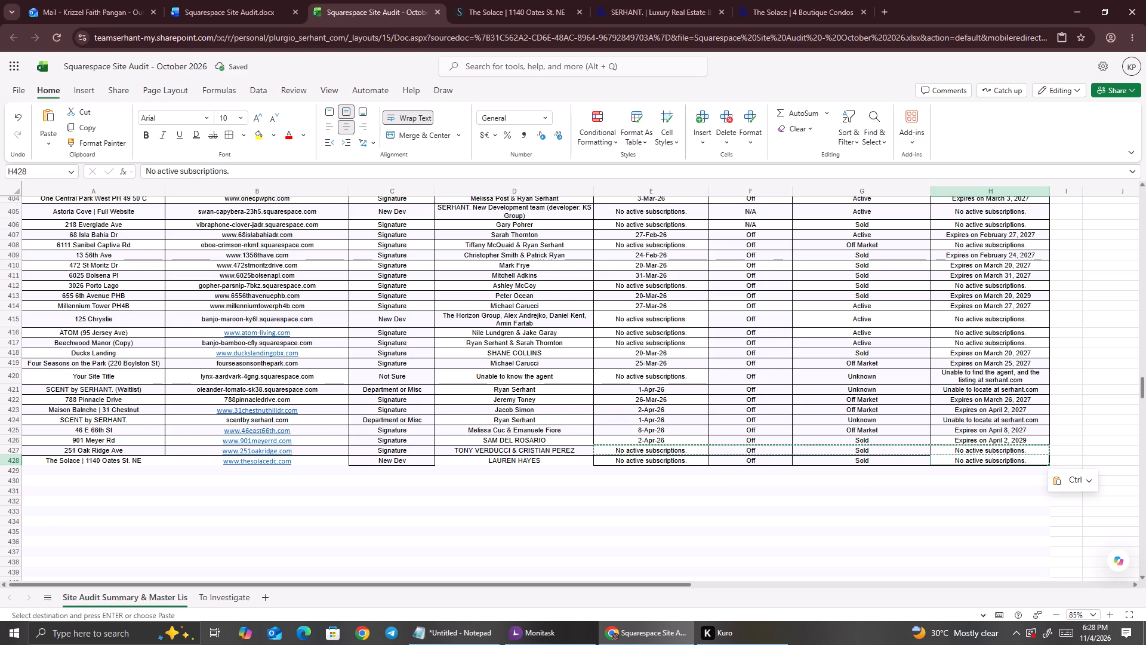
click(901, 463)
click(936, 462)
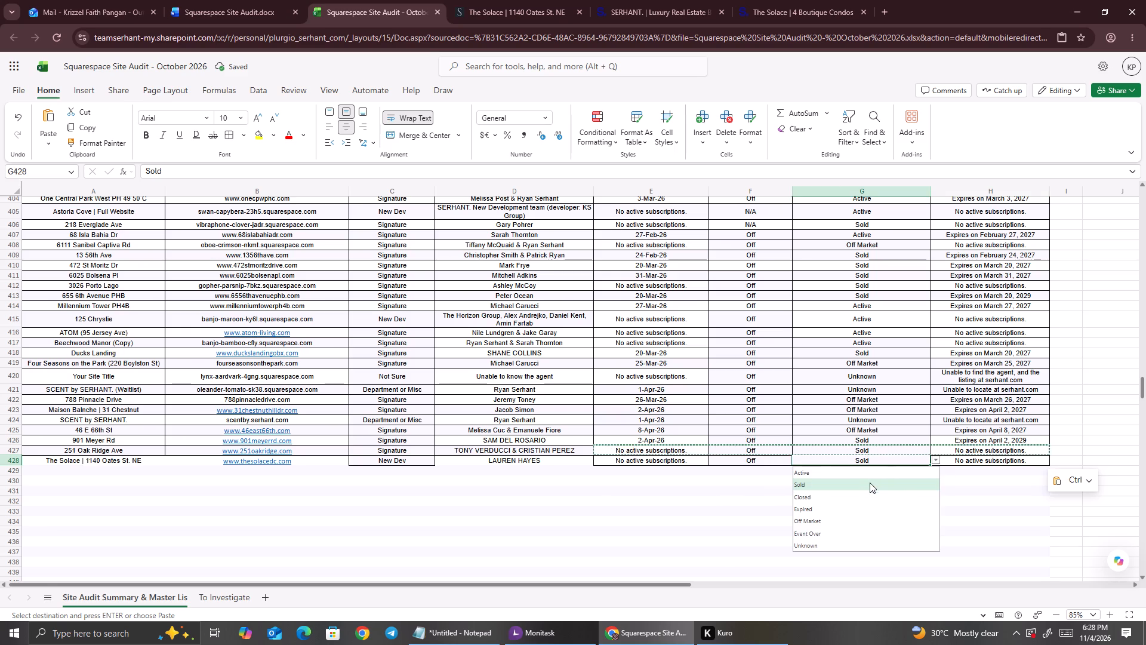
click(867, 477)
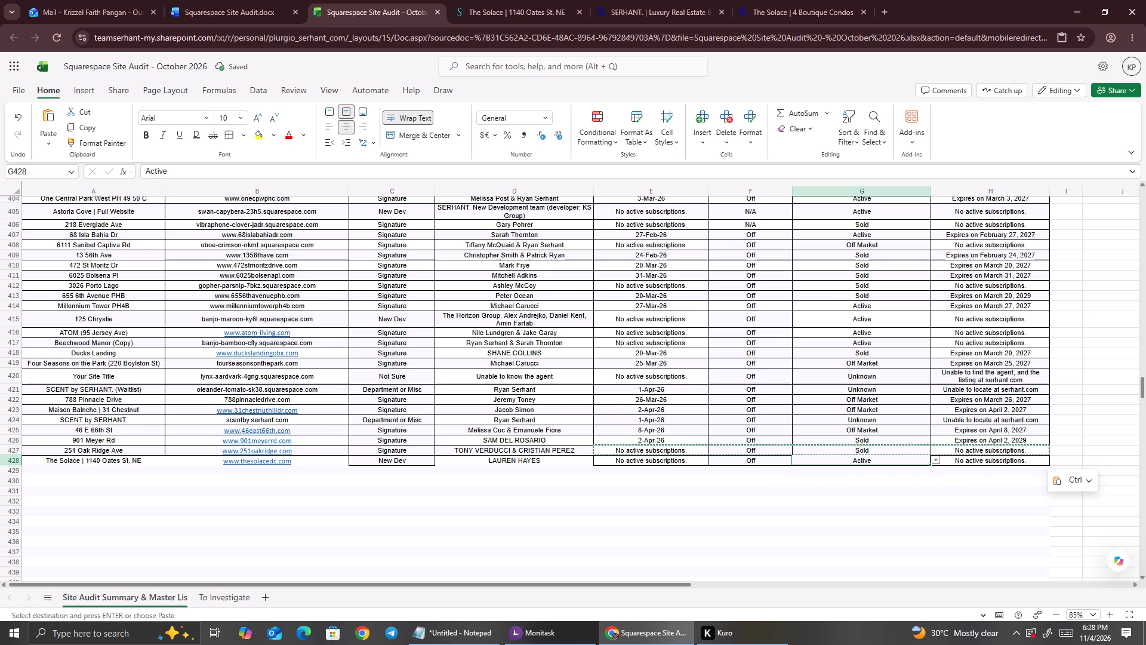
click(722, 523)
Leave The Solace site's settings and return to the site list on the Squarespace account dashboard.
click(220, 0)
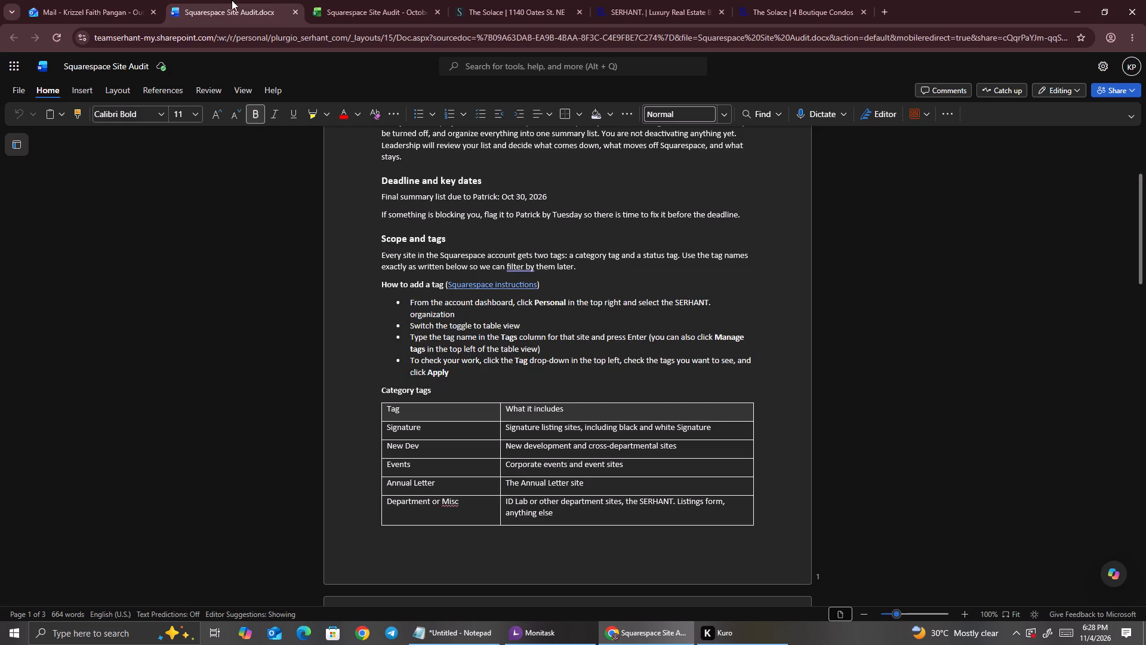
drag(360, 0, 366, 0)
click(501, 0)
triple_click(11, 35)
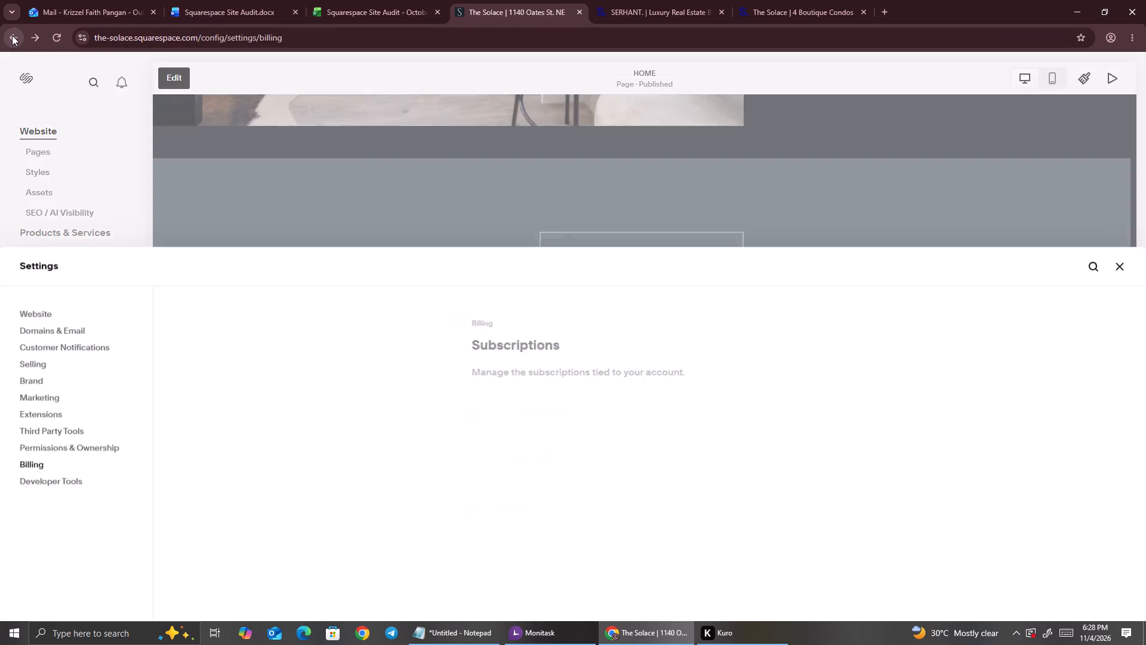
click(13, 35)
click(13, 35)
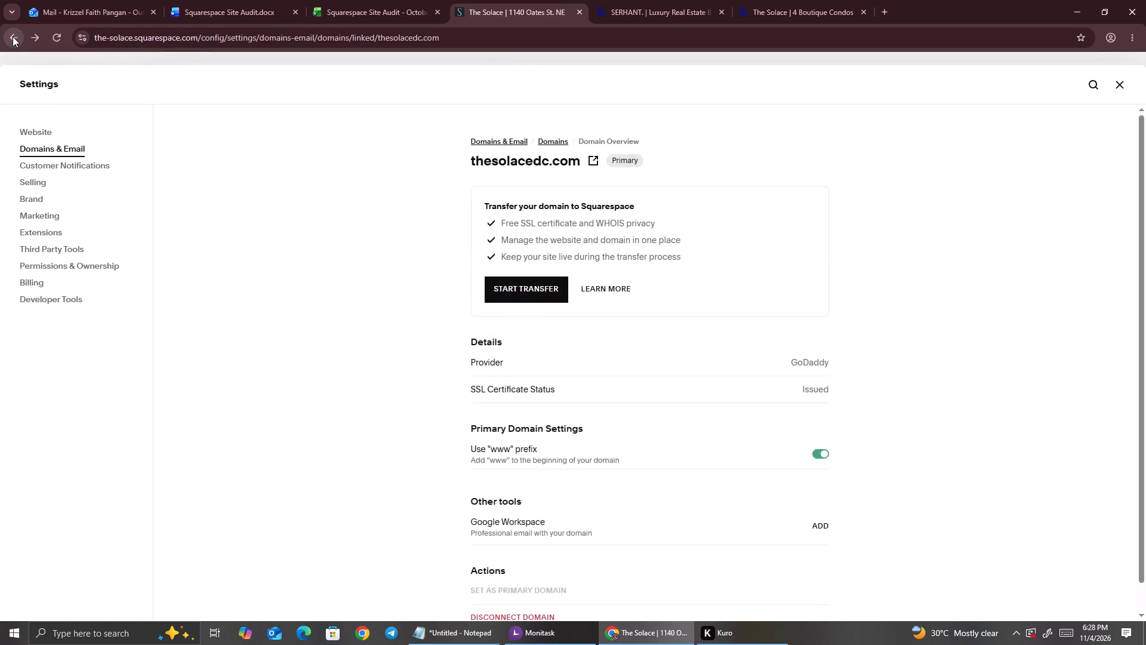
click(13, 36)
click(11, 36)
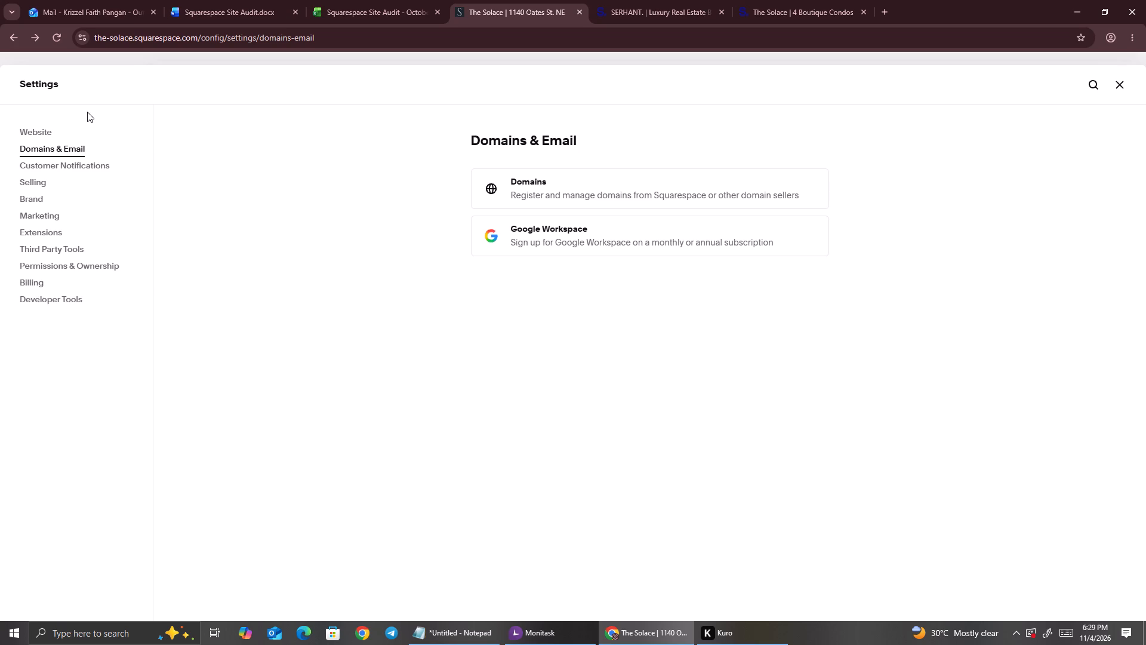
click(605, 192)
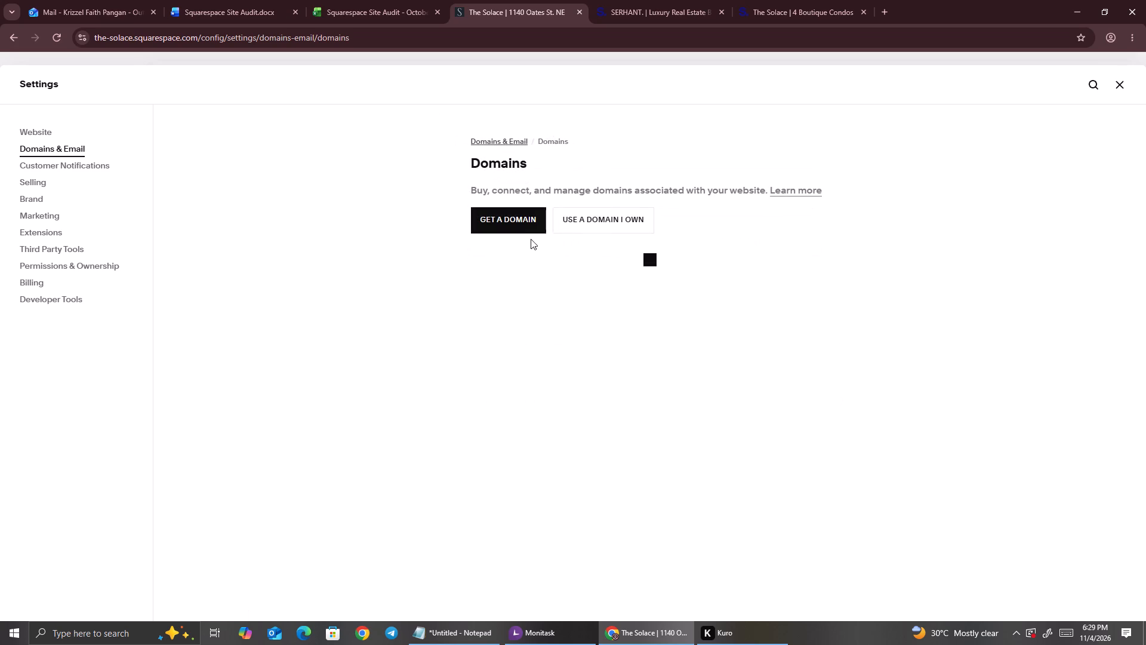
double_click(14, 42)
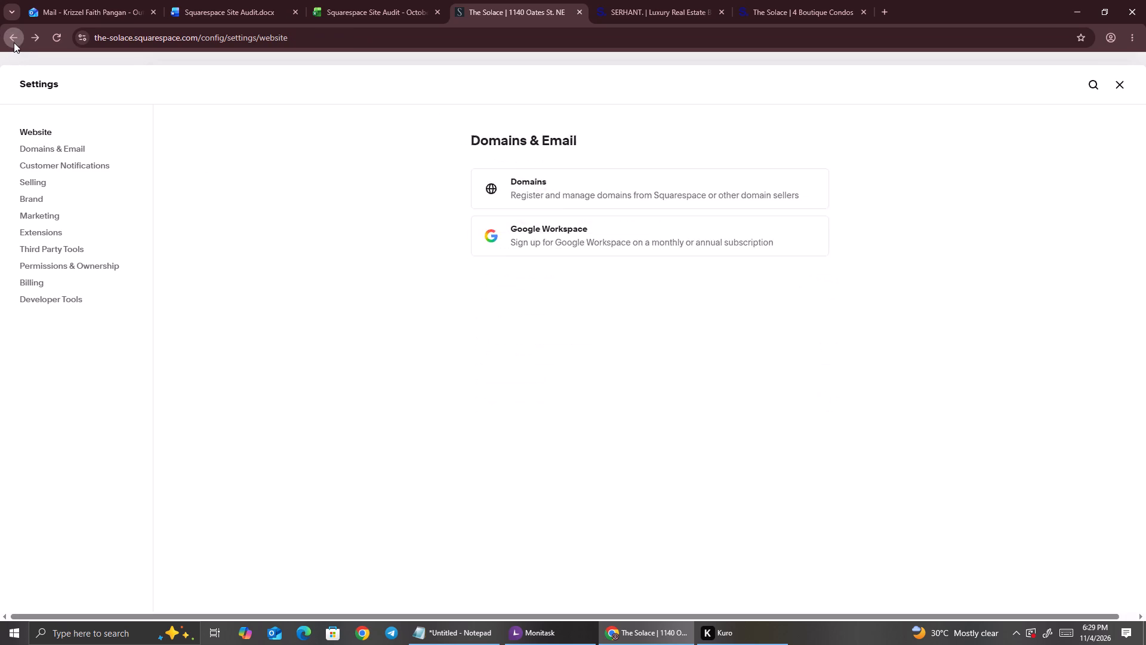
click(14, 42)
Page forward twice through the dashboard's site list and look for the next site without tags.
scroll(464, 528, down, 7)
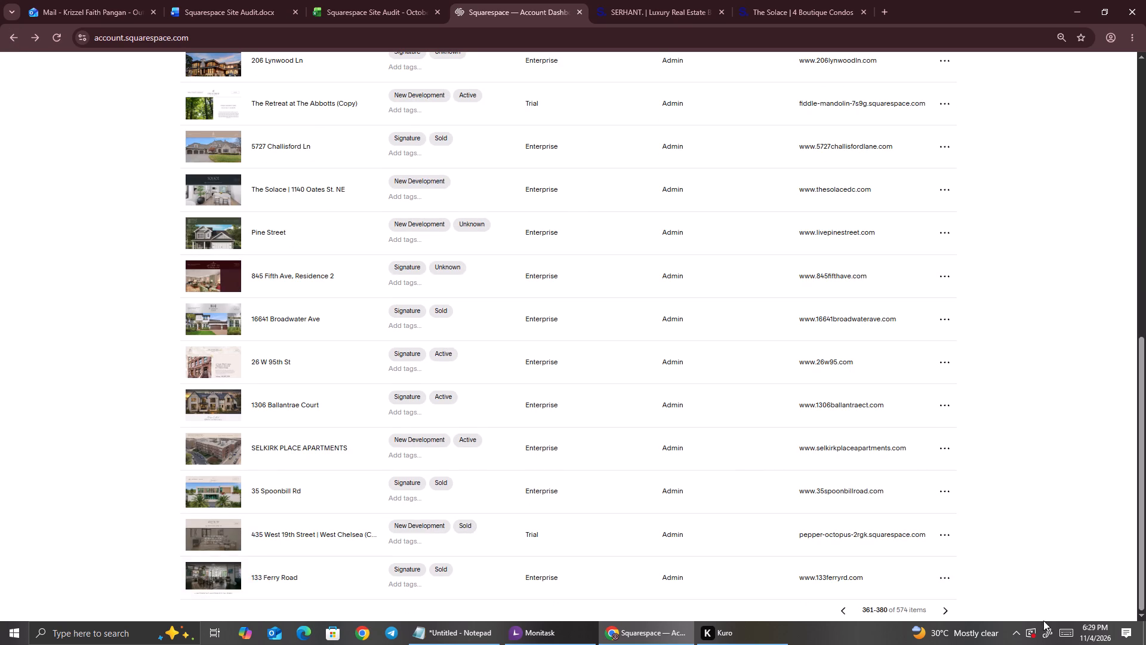
click(940, 606)
scroll(400, 502, up, 3)
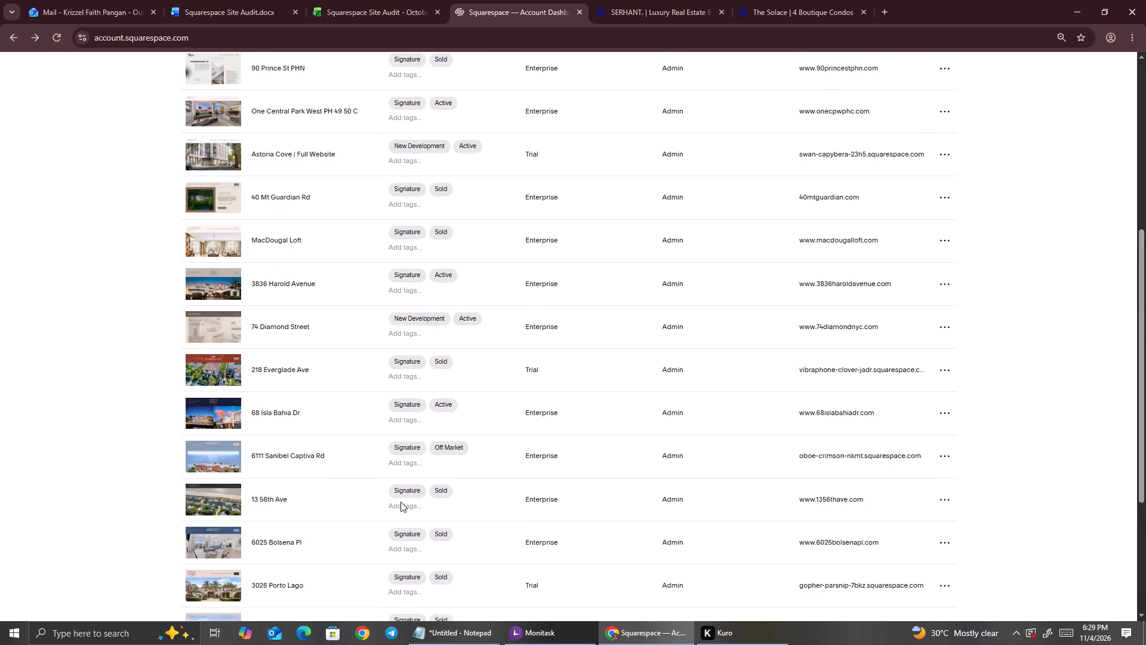
scroll(401, 502, up, 3)
scroll(404, 500, down, 7)
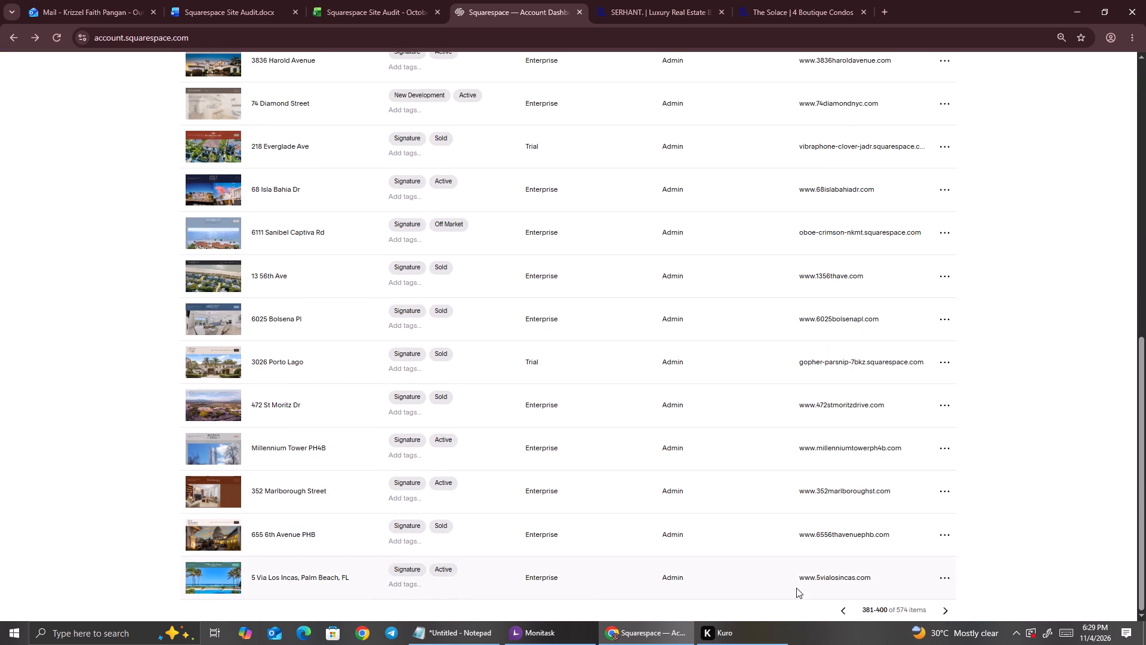
click(955, 606)
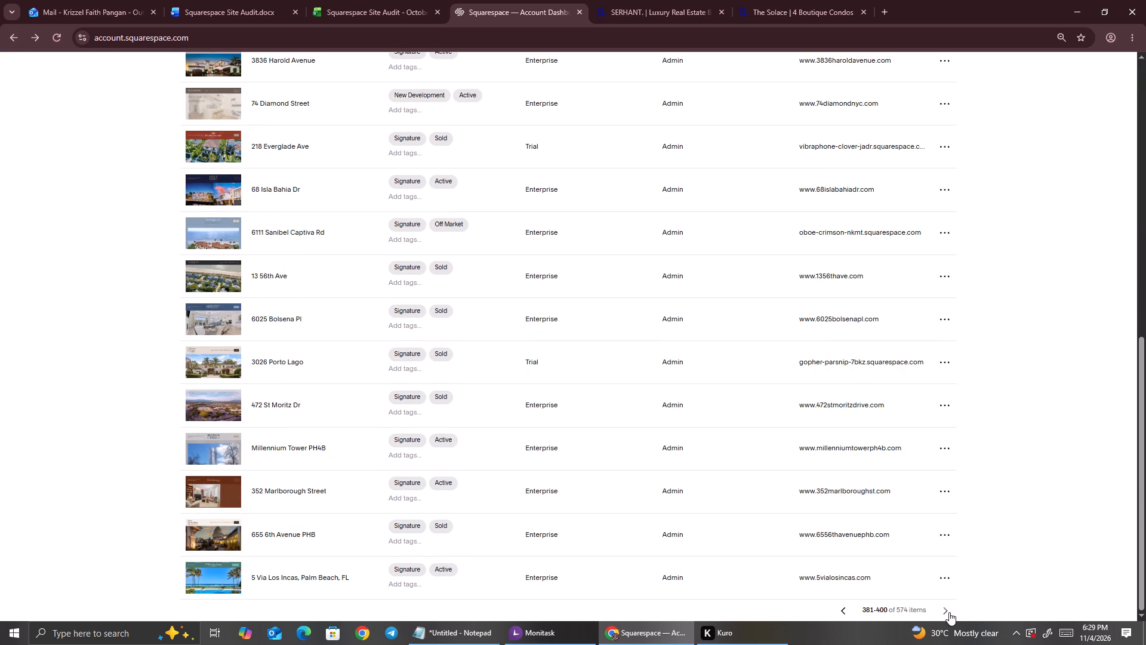
click(949, 612)
scroll(443, 553, up, 6)
scroll(456, 543, down, 3)
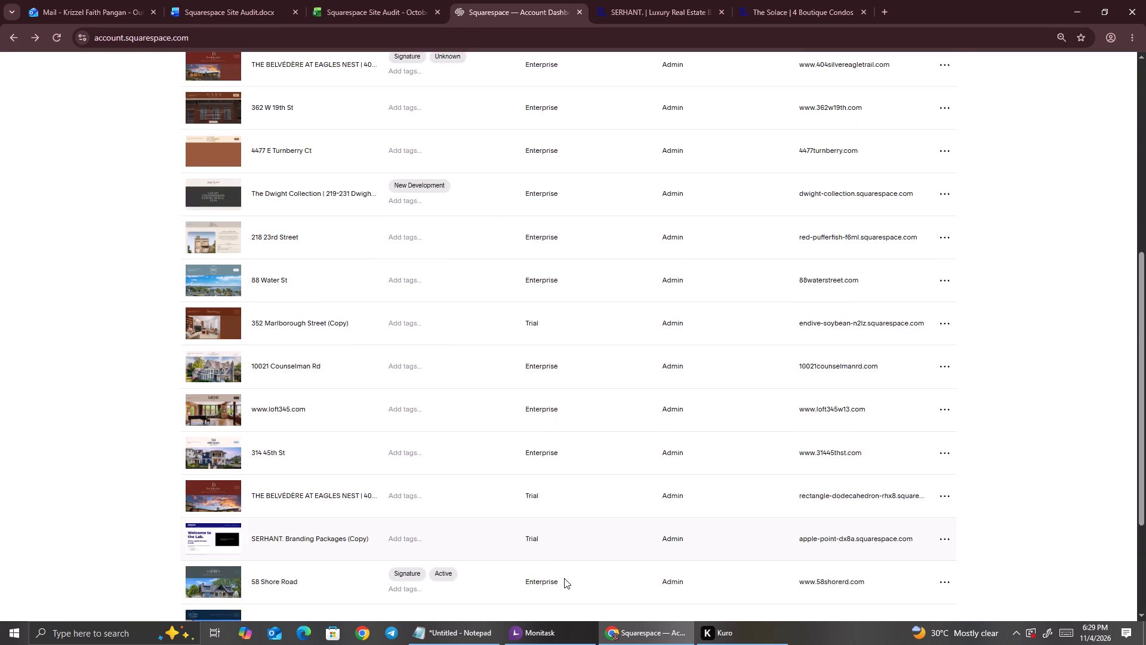
scroll(564, 578, down, 6)
scroll(313, 422, up, 4)
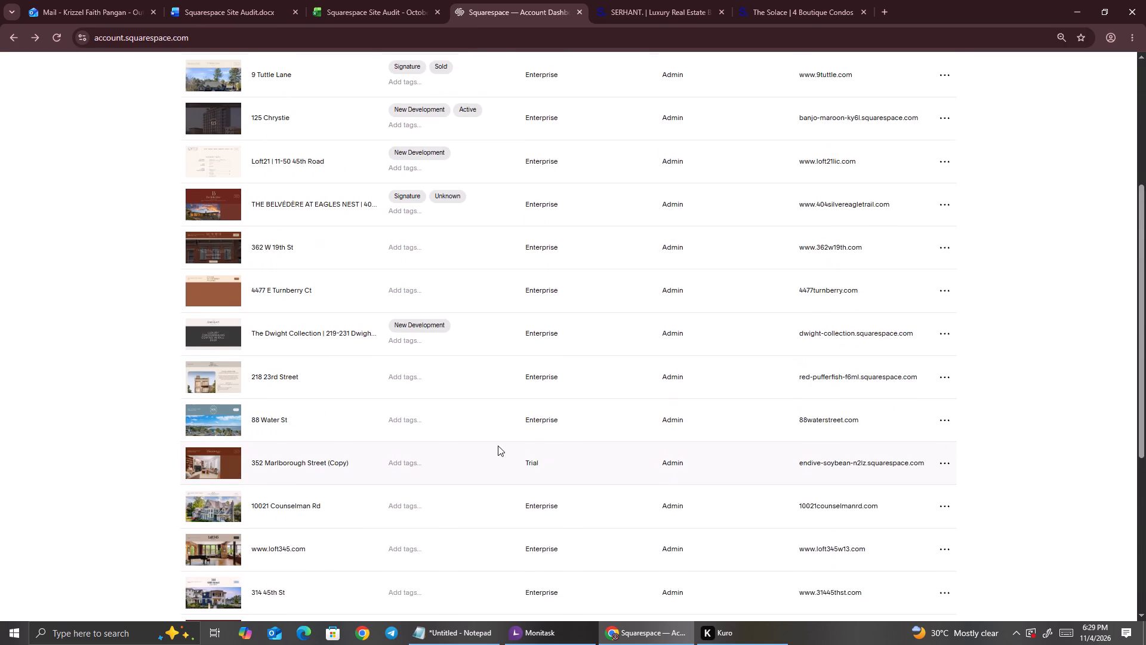
scroll(418, 395, up, 2)
drag(305, 408, 243, 409)
key(ctrl+c)
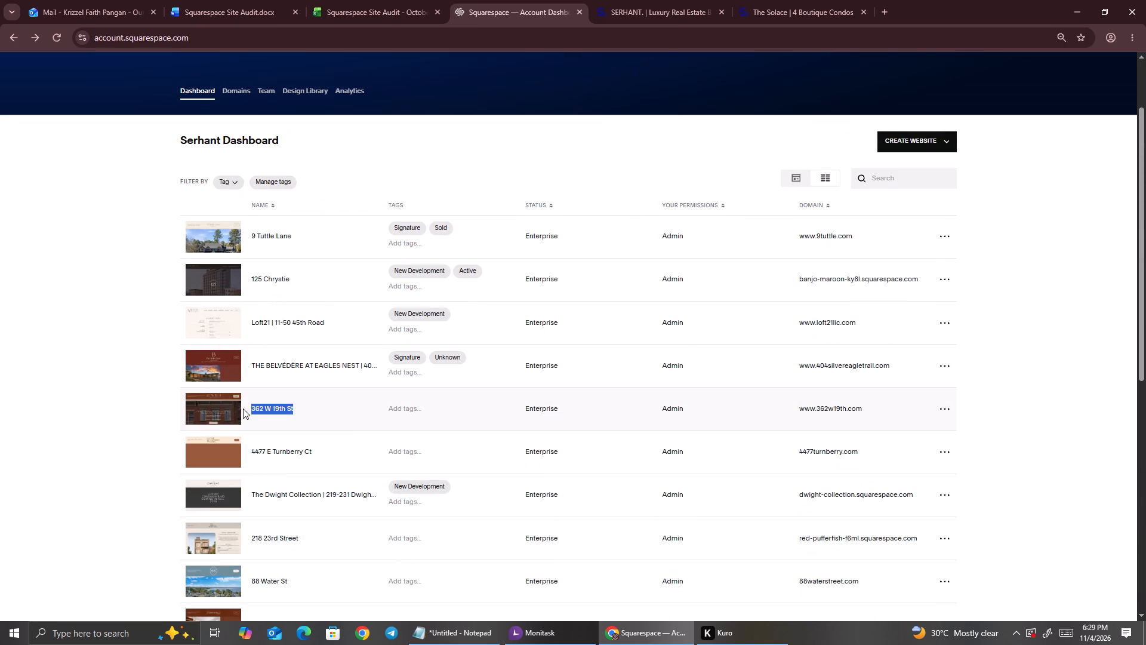
key(alt+Tab)
key(ctrl+a)
key(ctrl+v)
drag(783, 406, 819, 411)
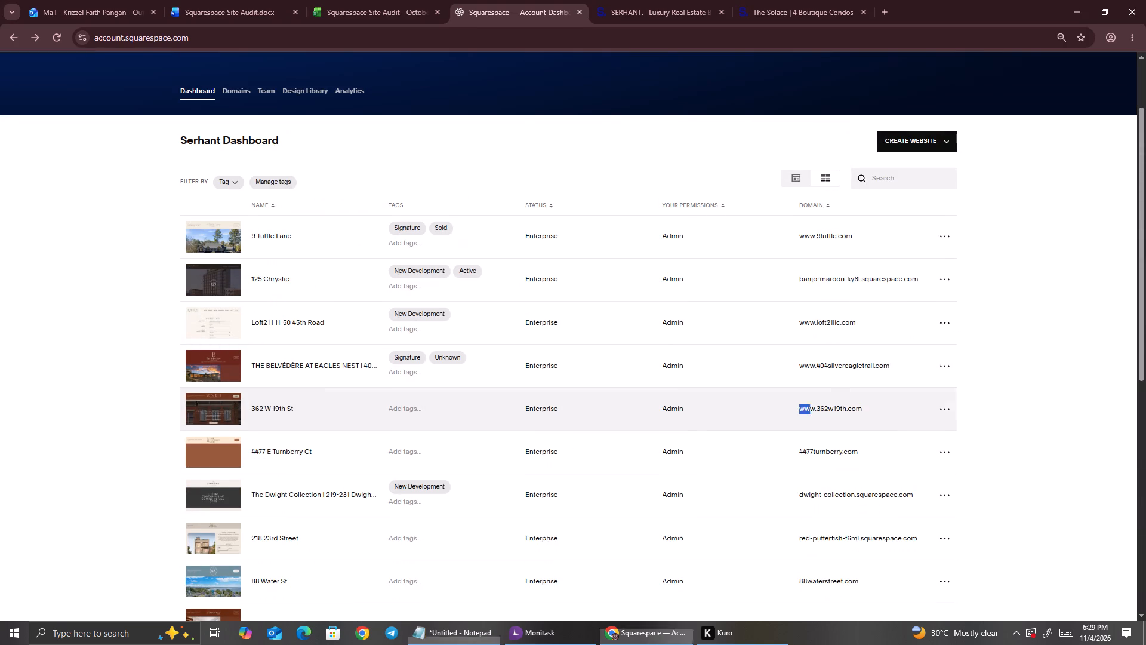
drag(819, 411, 908, 414)
key(ctrl+c)
key(alt+Tab)
key(Return)
key(ctrl+v)
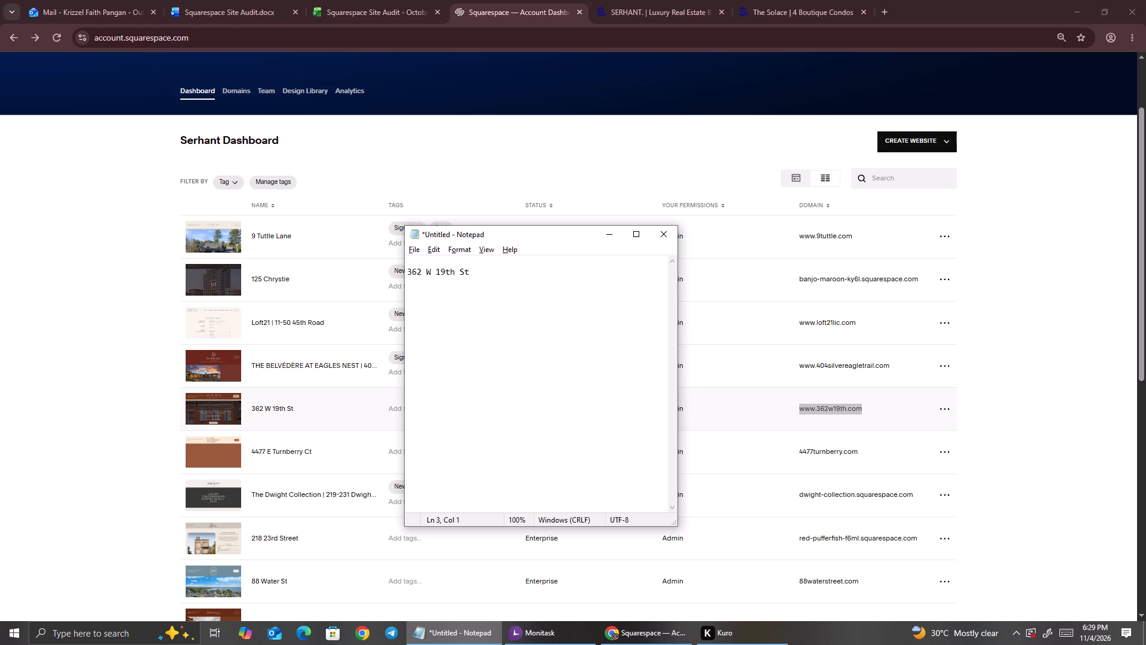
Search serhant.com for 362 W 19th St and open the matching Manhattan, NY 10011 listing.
drag(478, 276, 364, 270)
key(ctrl+c)
click(680, 0)
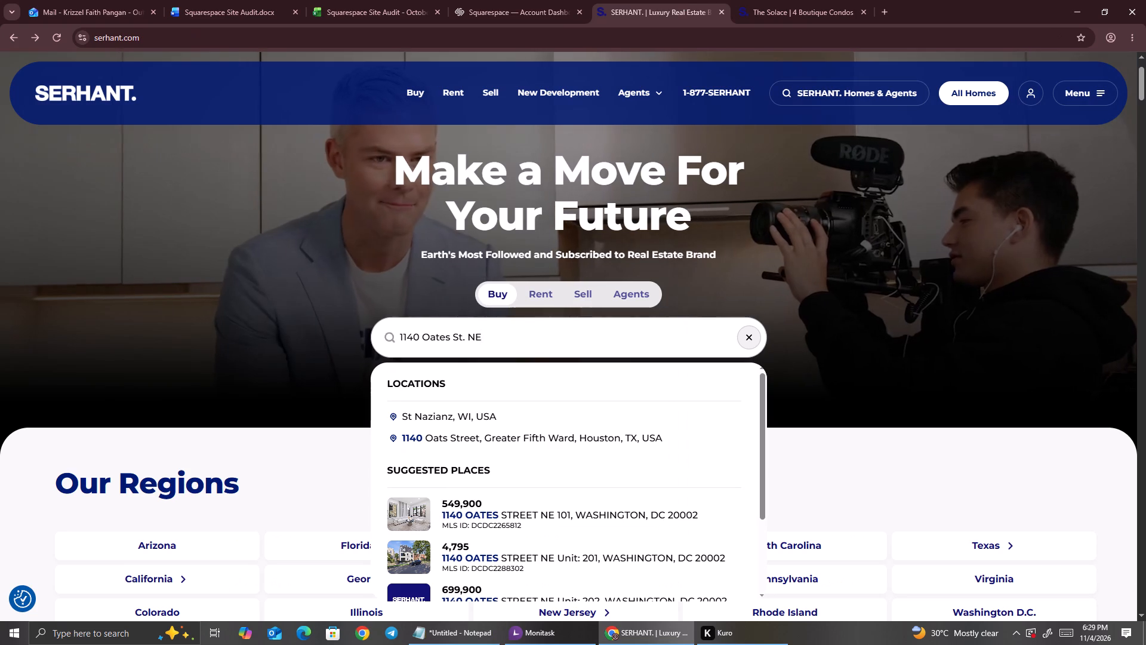
key(ctrl+a)
key(ctrl+v)
key(Return)
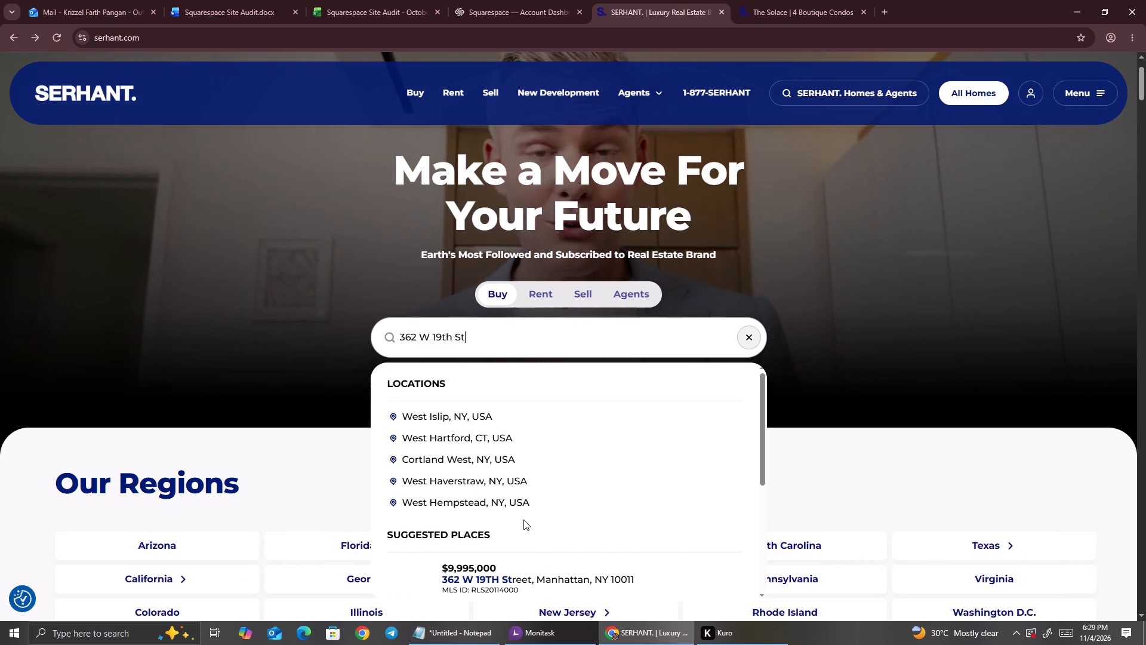
click(517, 585)
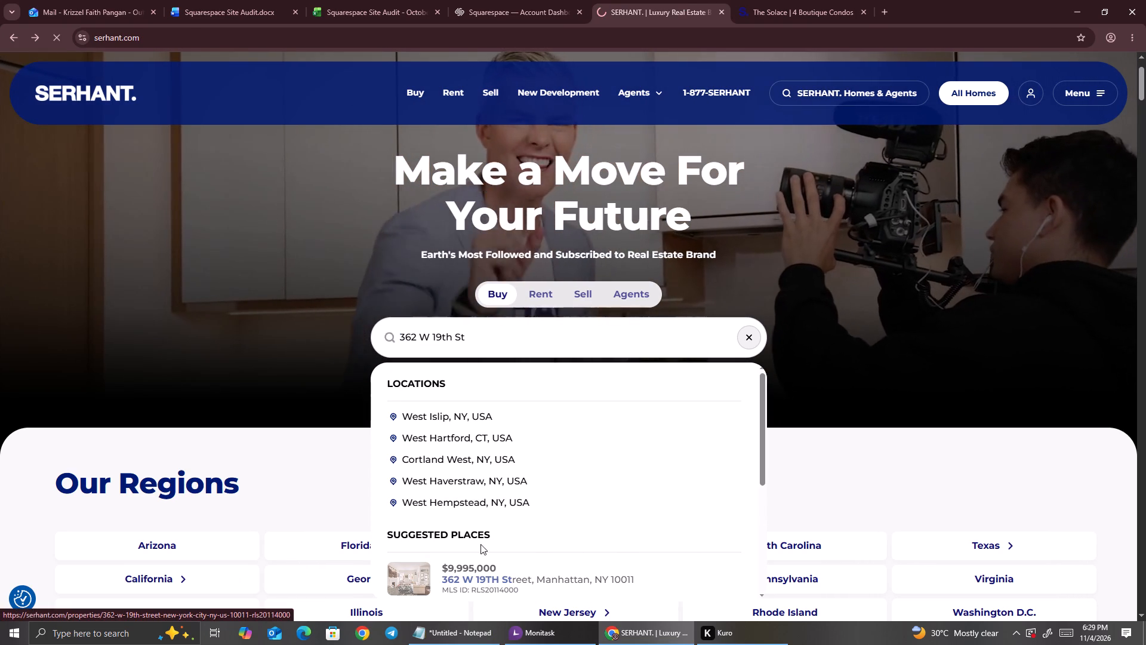
click(546, 8)
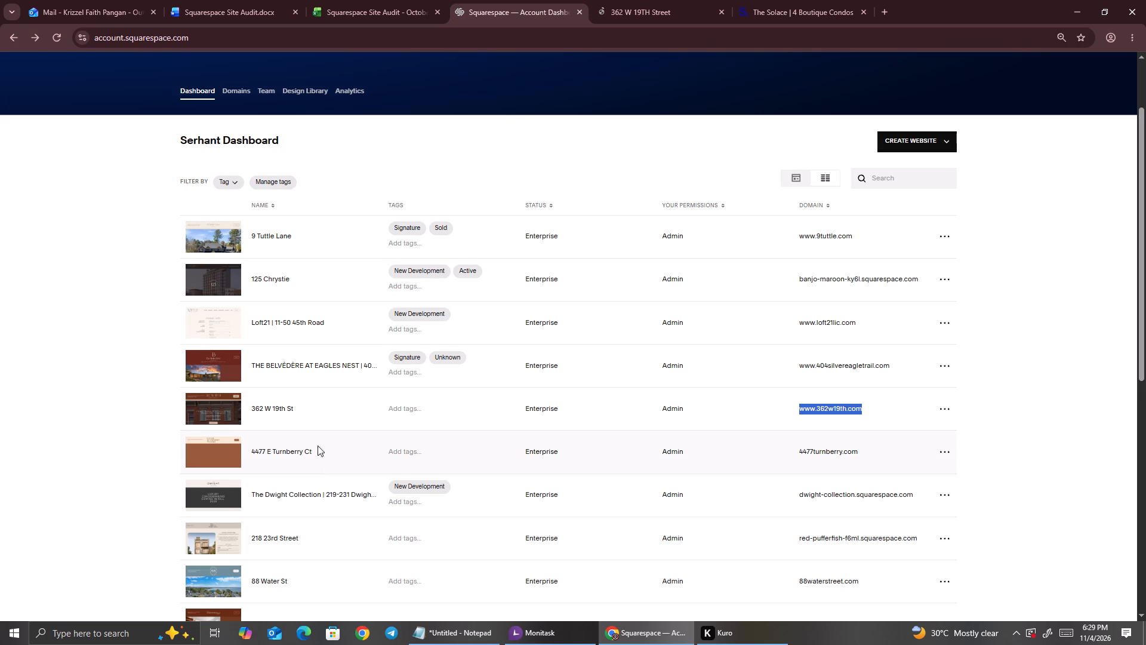
click(405, 408)
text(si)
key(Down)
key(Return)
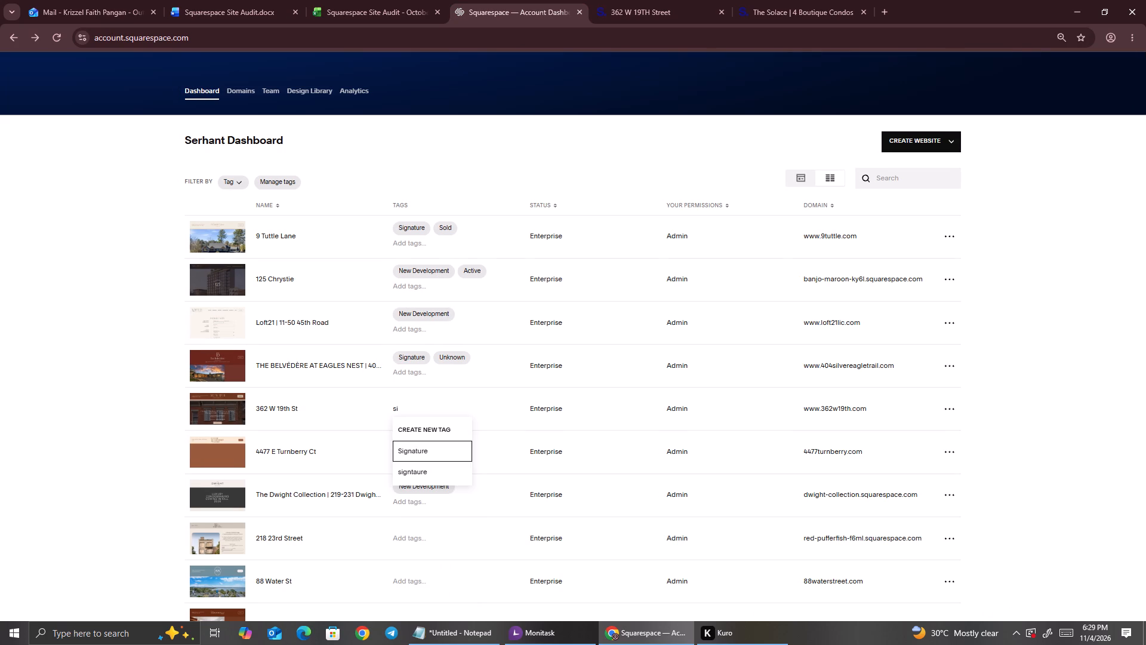
click(670, 0)
click(513, 12)
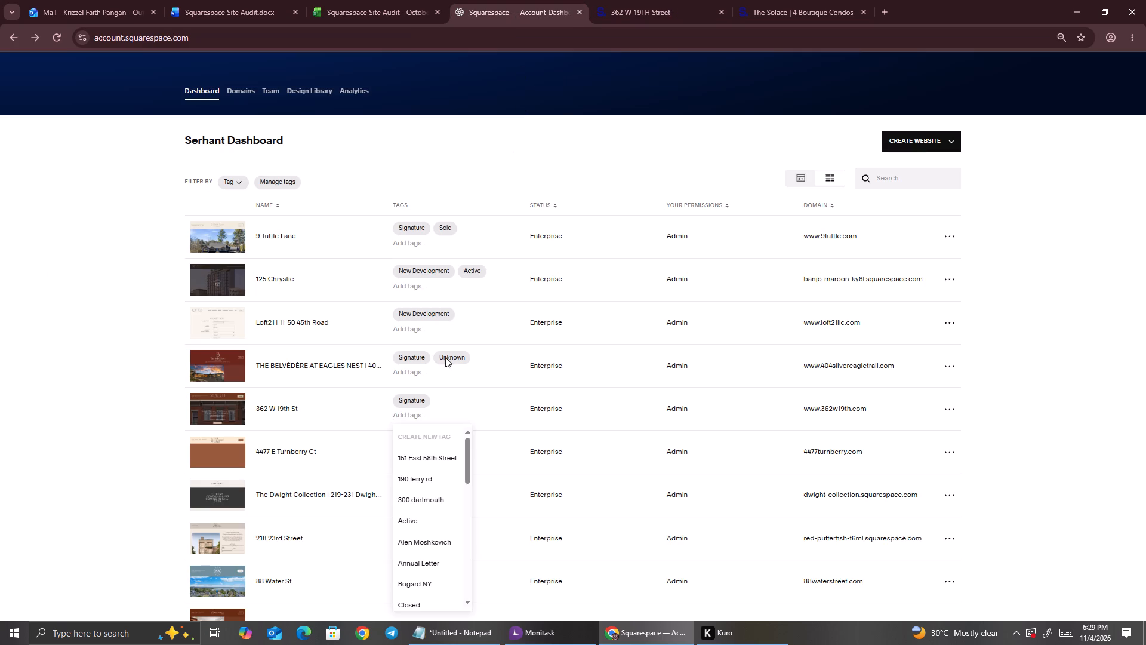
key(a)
click(446, 455)
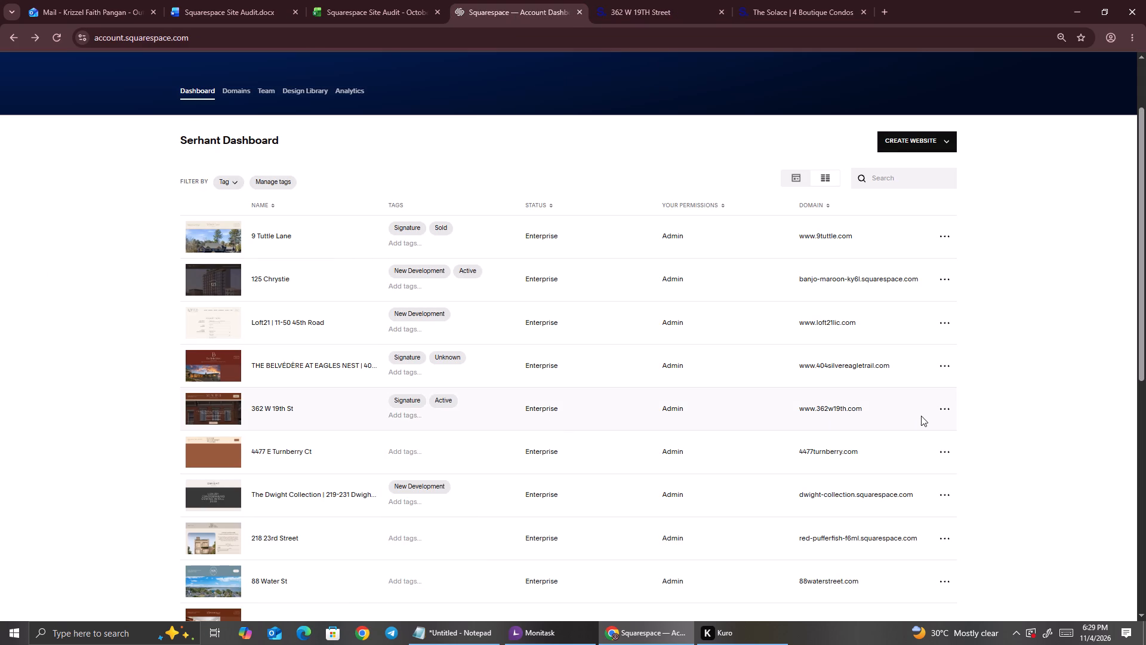
click(952, 405)
click(937, 465)
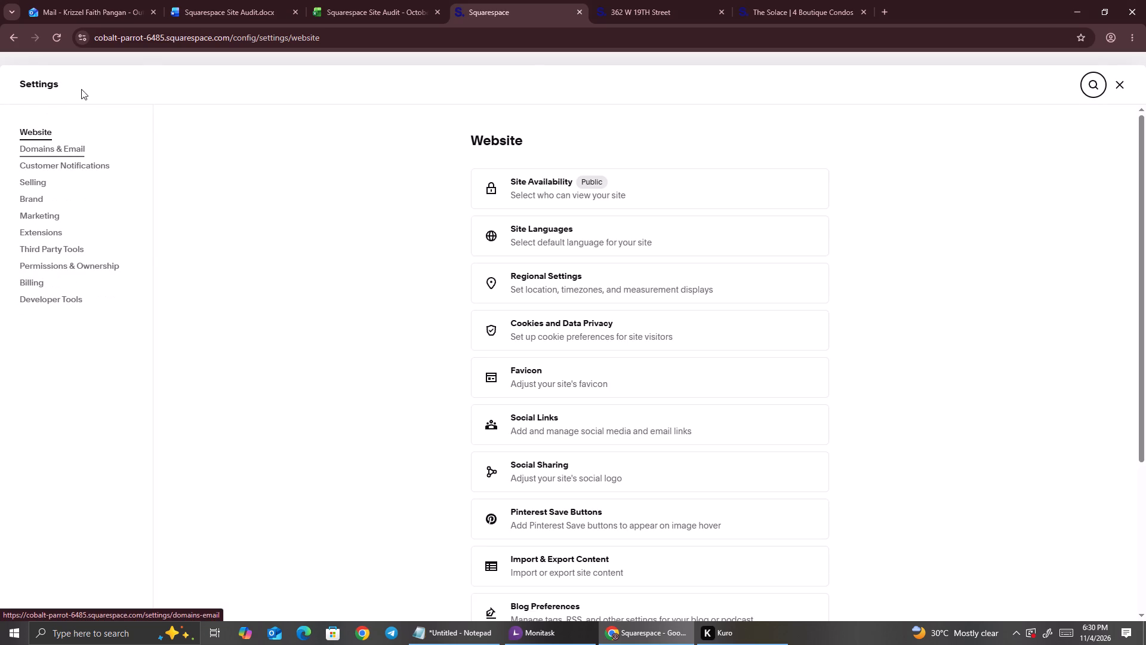
click(60, 141)
click(529, 174)
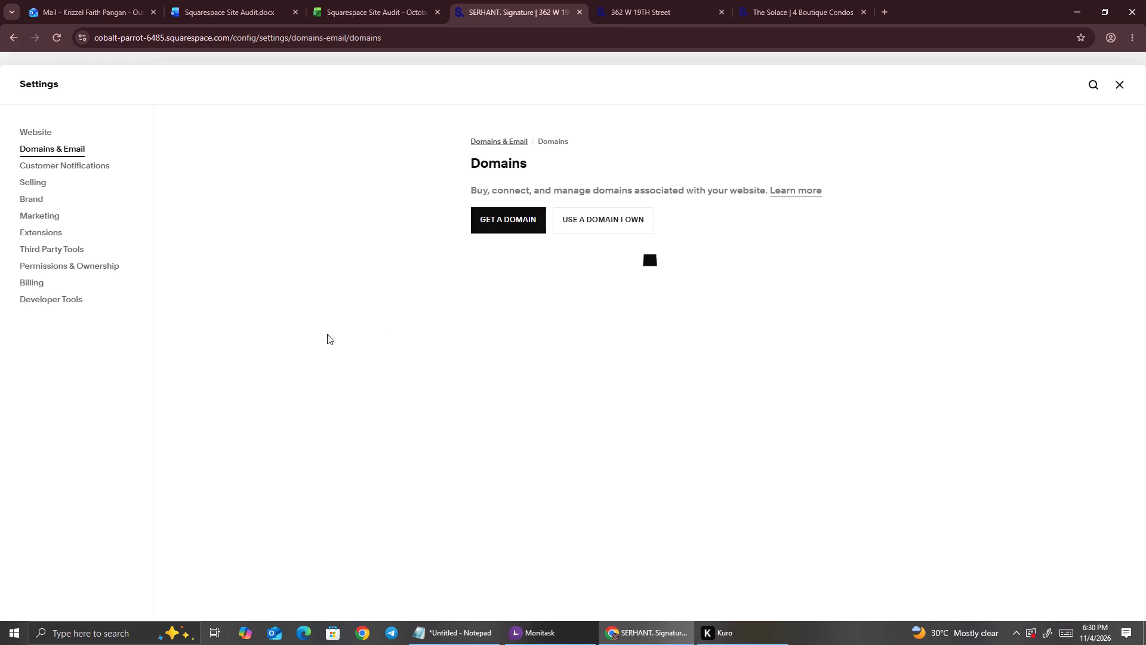
click(586, 287)
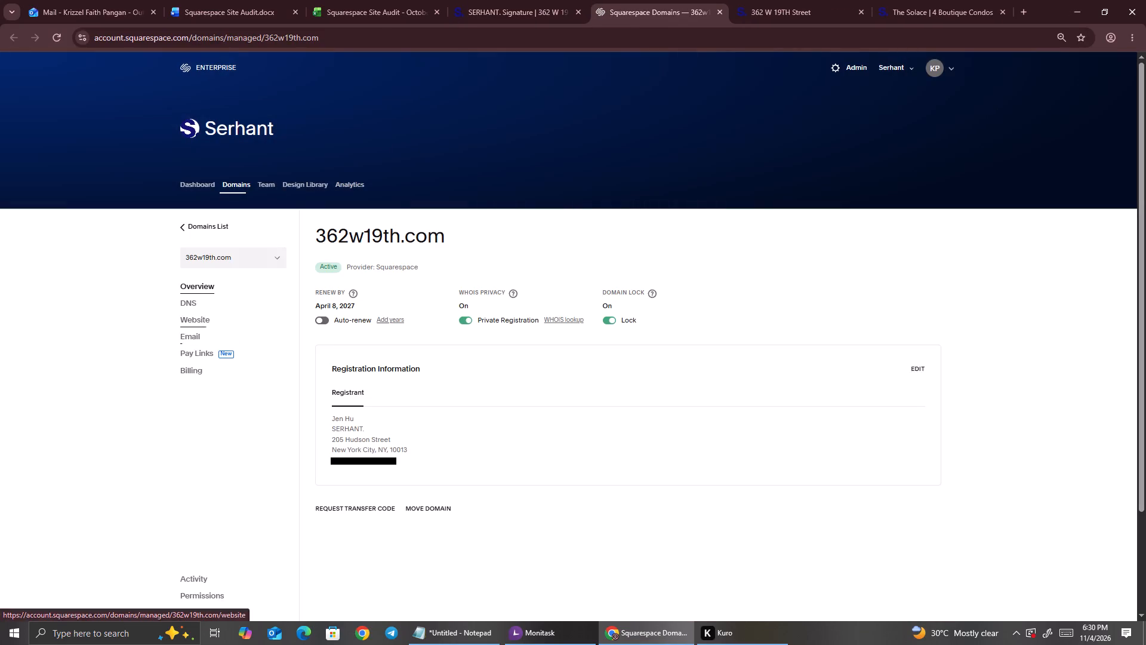
drag(307, 308, 402, 308)
key(ctrl+c)
key(alt+Tab)
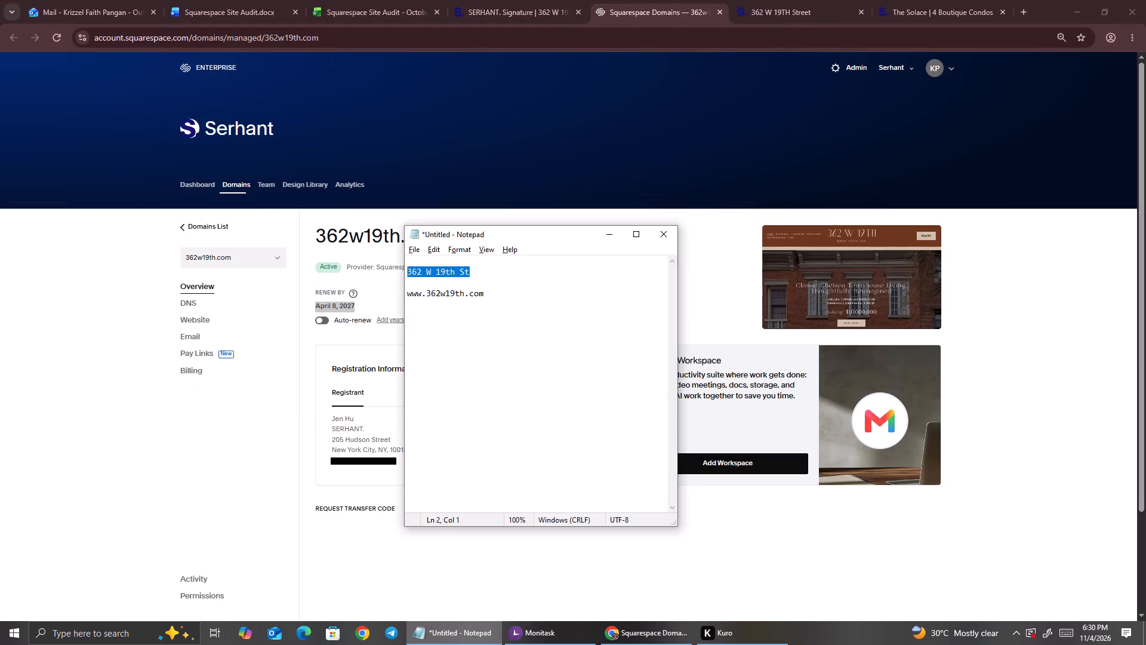
click(498, 305)
key(Return)
key(Return)
key(ctrl+v)
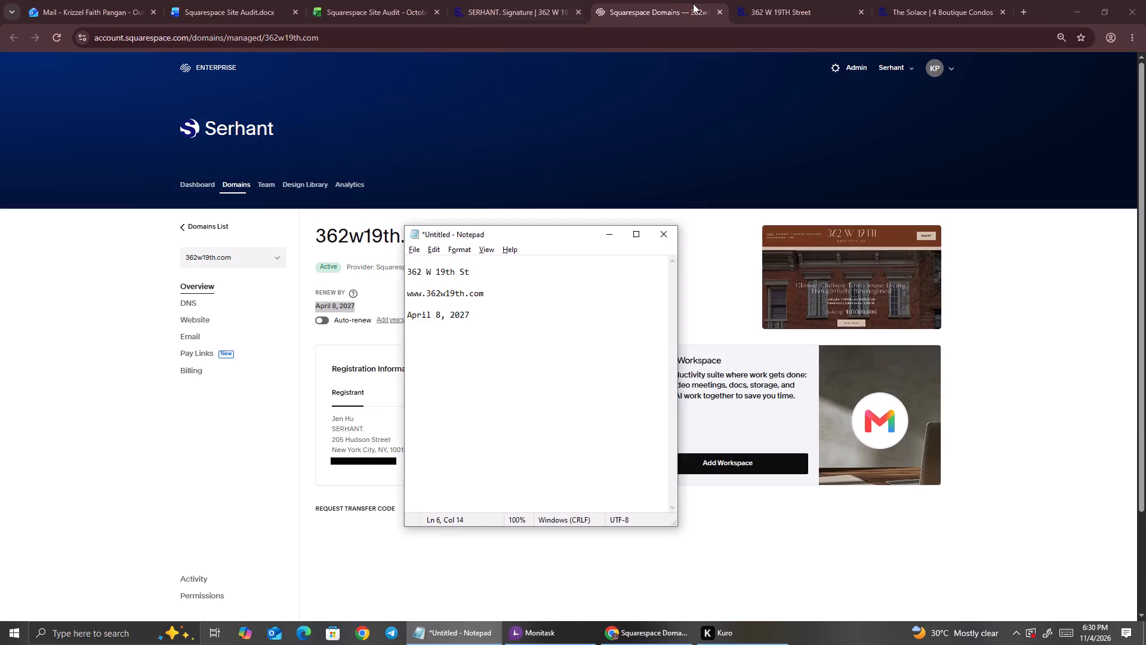
click(718, 8)
Copy the invoice date April 8, 2026 from the site's billing invoices into Notepad, above the renewal date.
click(31, 282)
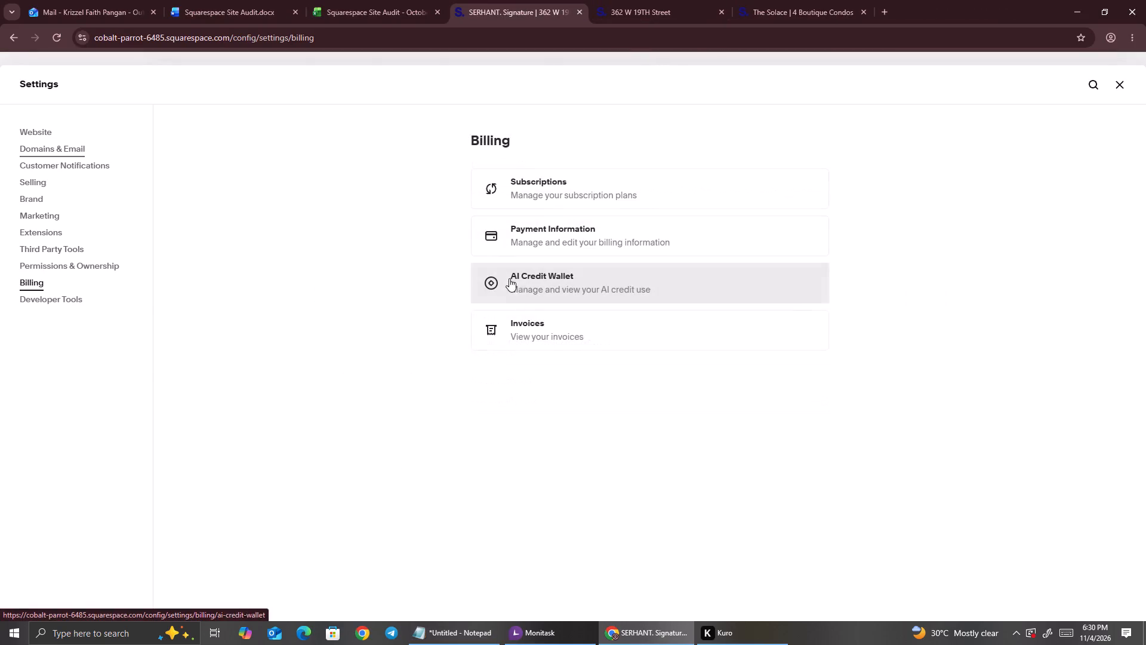
click(530, 340)
drag(464, 235, 552, 236)
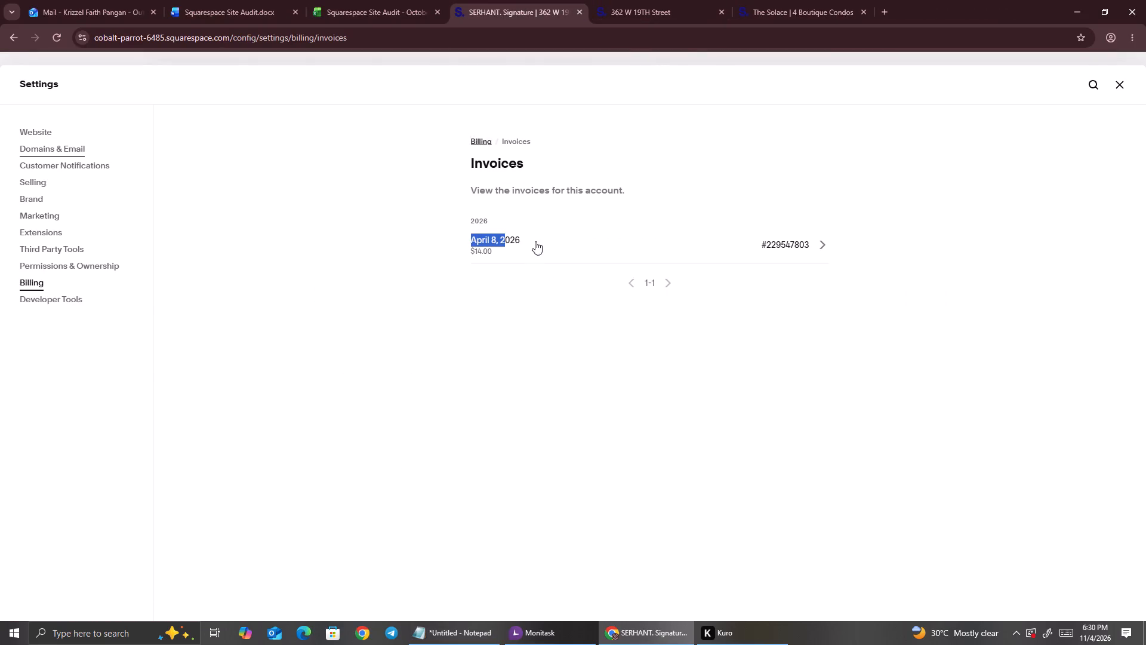
key(ctrl+c)
key(alt+Tab)
click(478, 311)
click(476, 303)
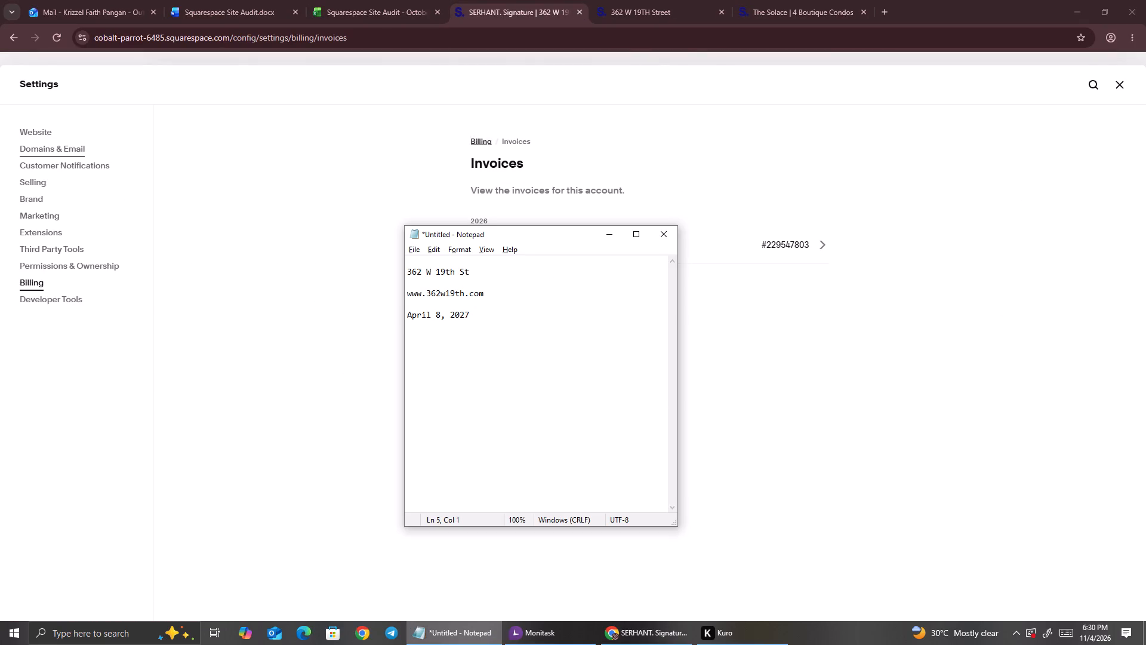
key(Return)
key(ctrl+v)
Leave the settings and examine the site's homepage footer for the names of the listing agents.
click(1130, 86)
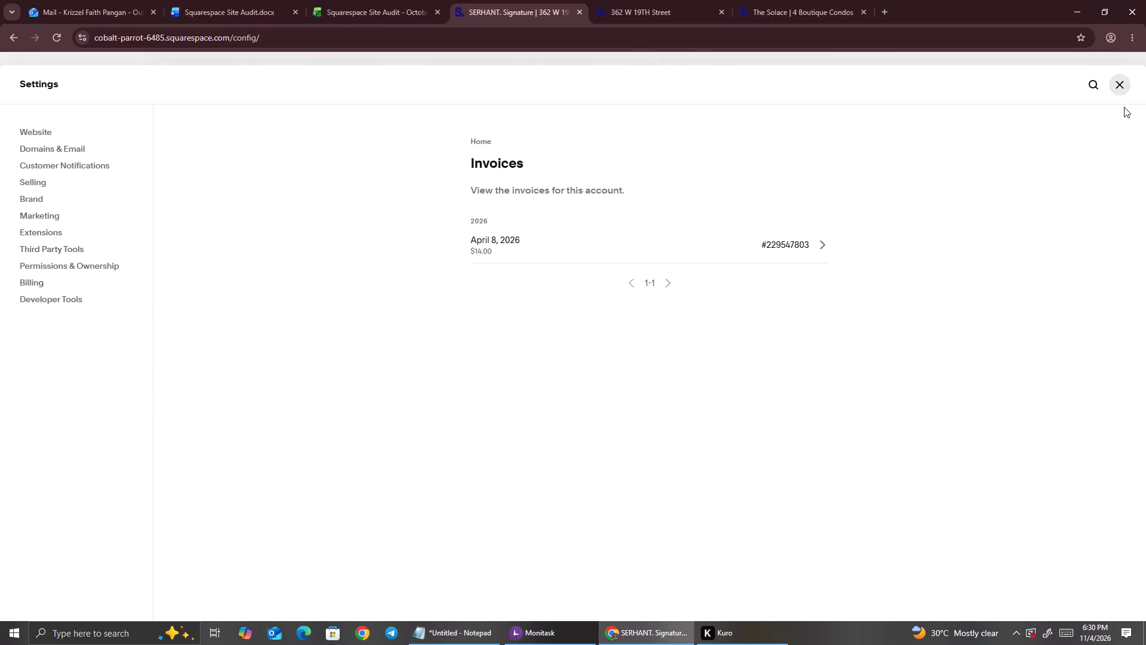
scroll(503, 383, down, 4)
scroll(570, 392, down, 10)
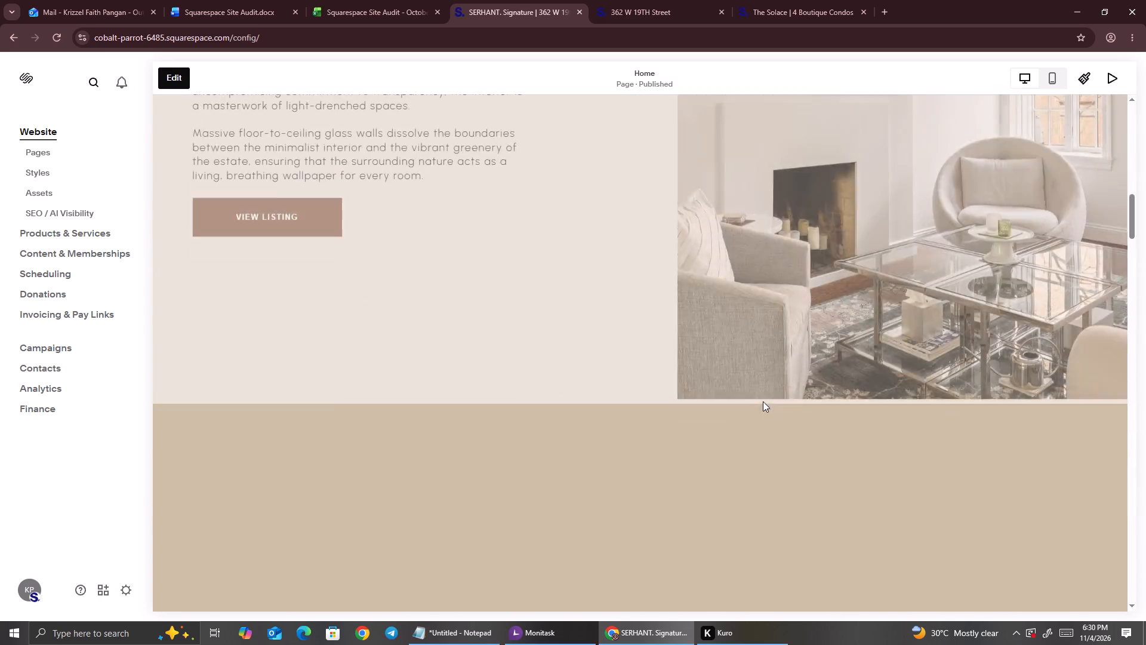
scroll(763, 401, down, 7)
drag(1135, 265, 1141, 548)
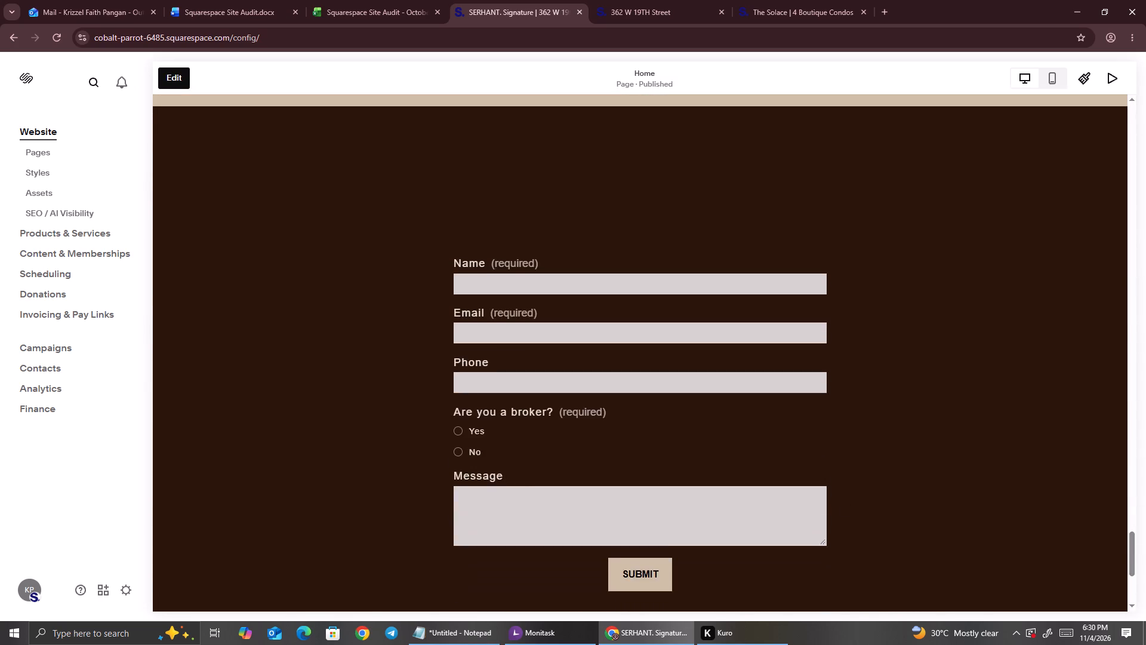
scroll(791, 501, down, 8)
scroll(669, 467, down, 4)
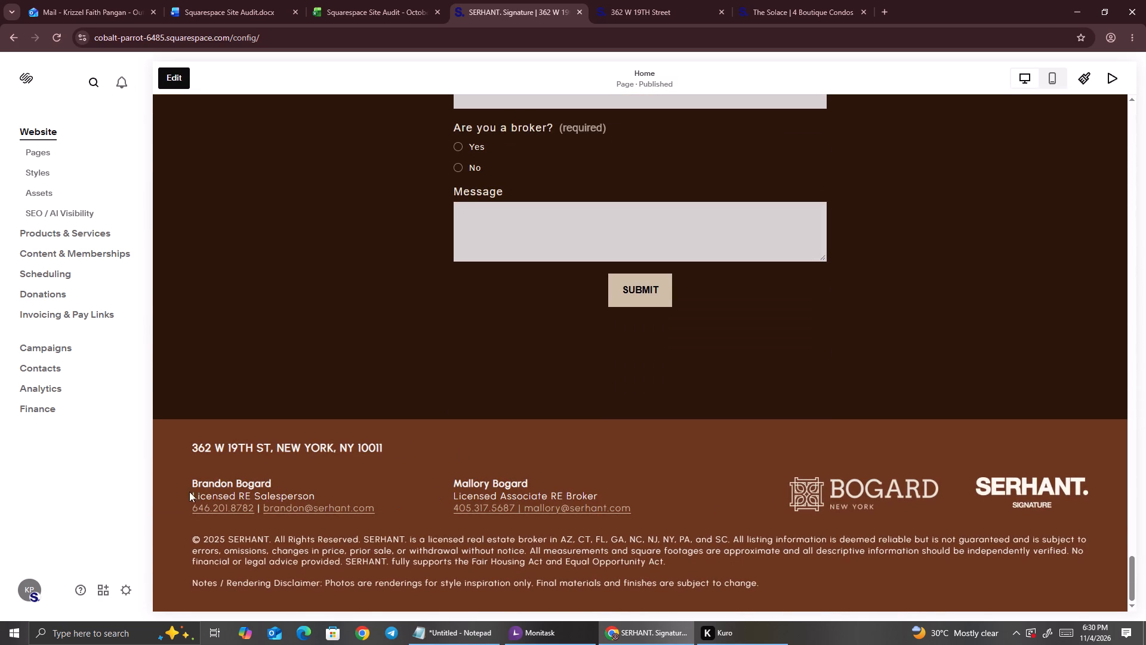
drag(188, 487, 279, 487)
click(414, 0)
key(alt+Tab)
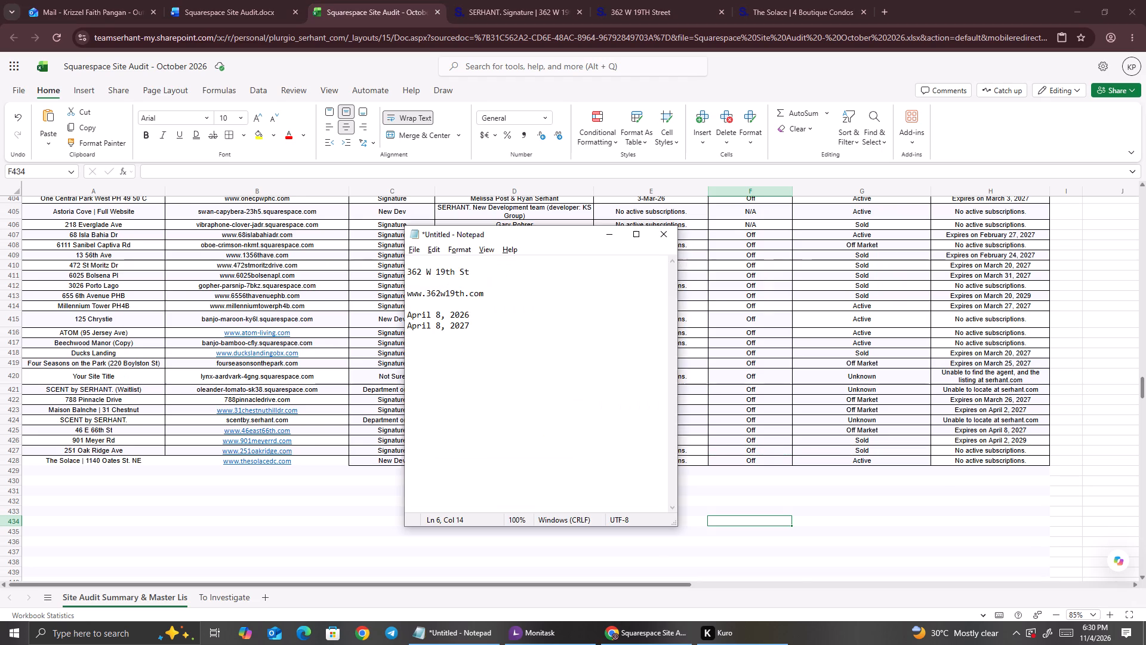
drag(472, 273, 385, 275)
key(ctrl+c)
click(229, 465)
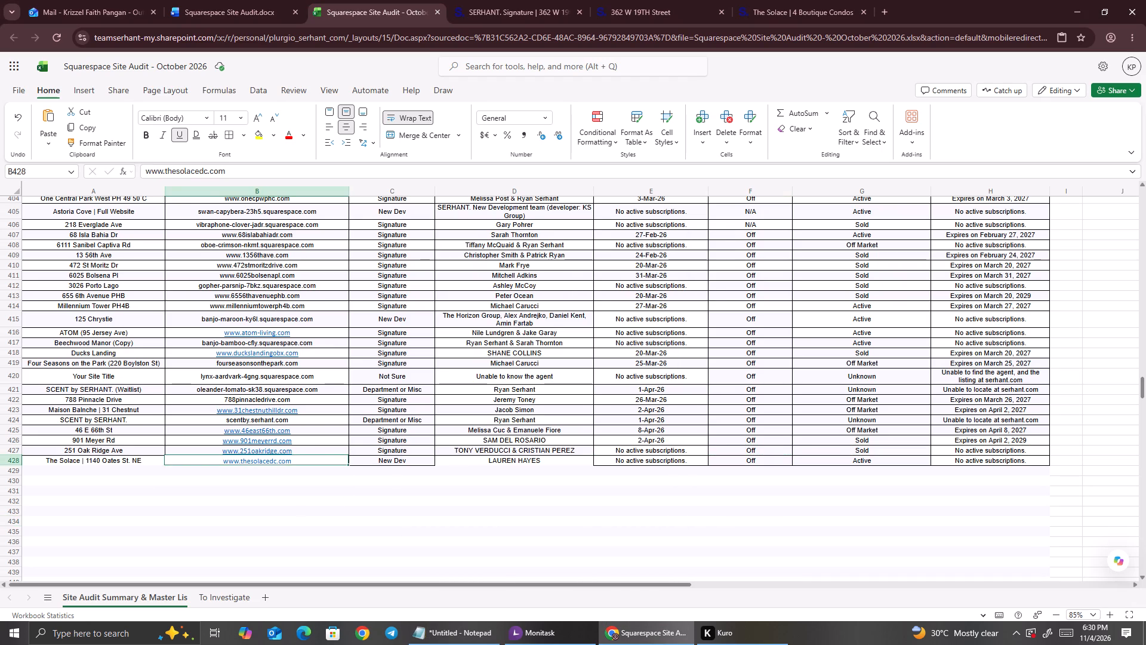
click(144, 474)
key(ctrl+v)
key(alt+Tab)
drag(502, 294, 387, 296)
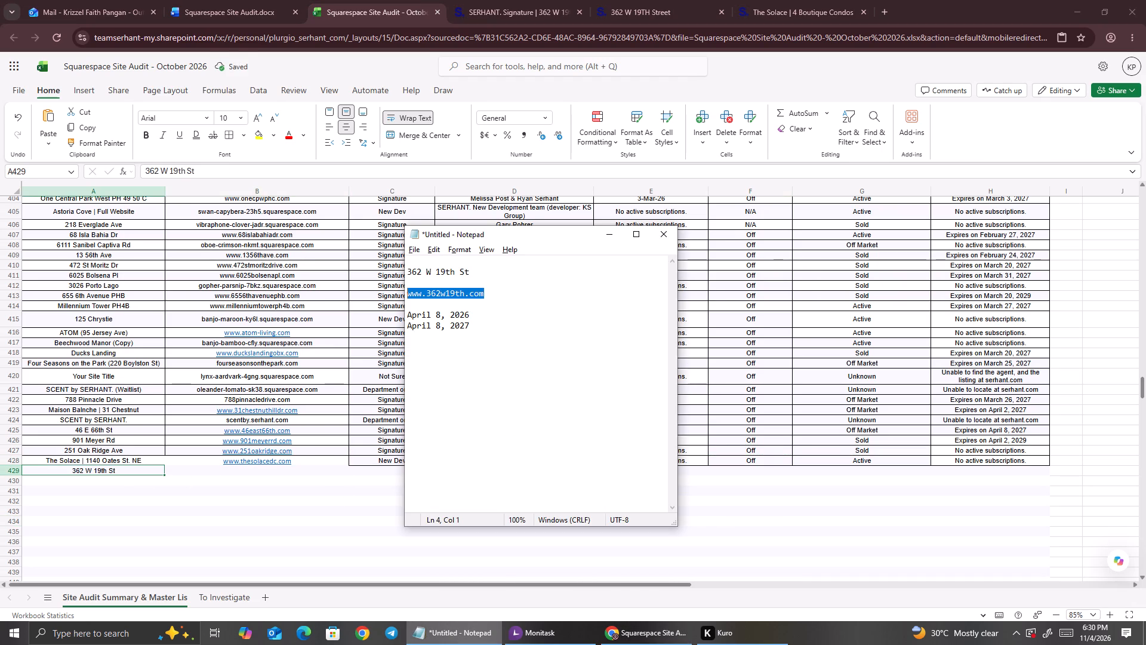
key(ctrl+c)
click(237, 478)
click(246, 469)
key(ctrl+v)
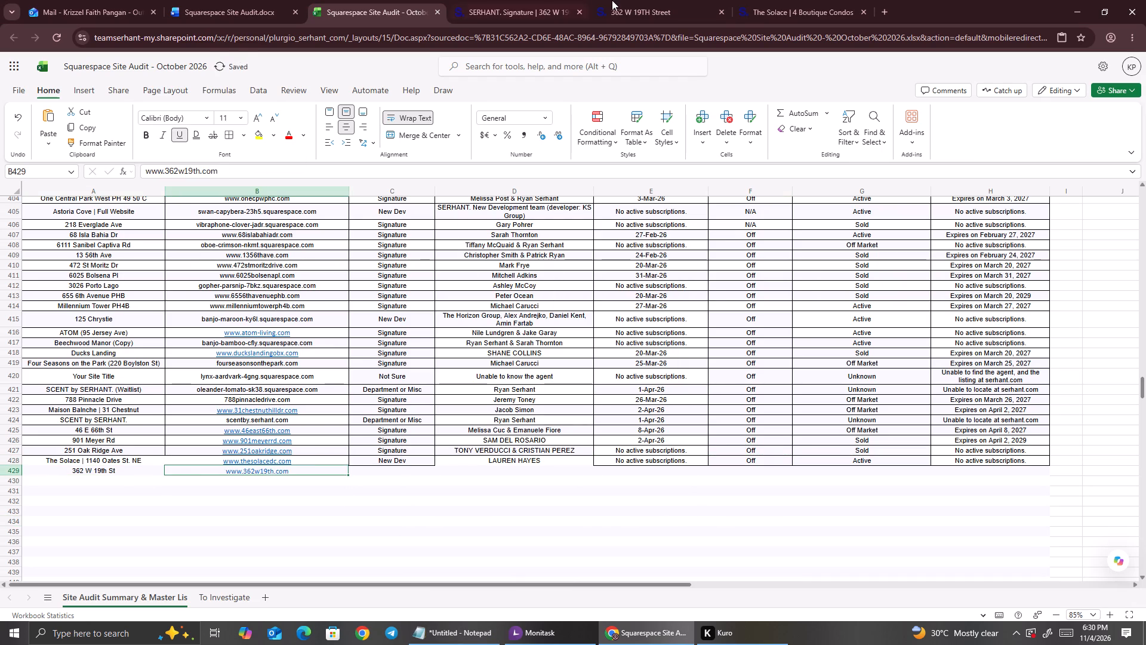
click(613, 0)
click(446, 0)
click(400, 441)
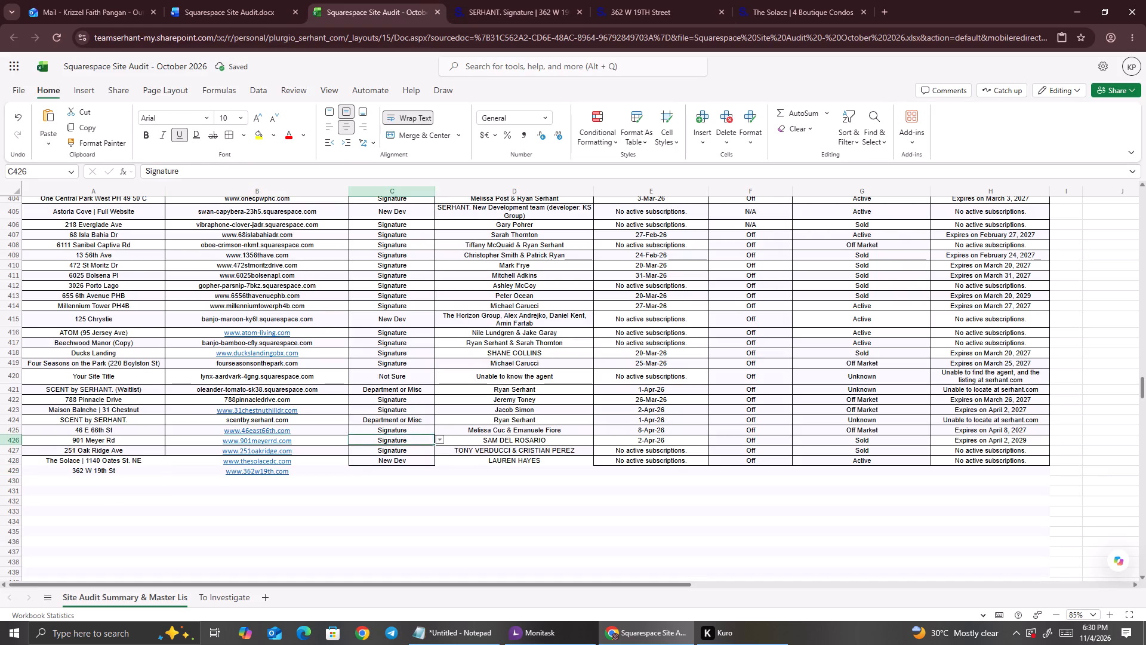
key(ctrl+c)
click(404, 471)
key(ctrl+v)
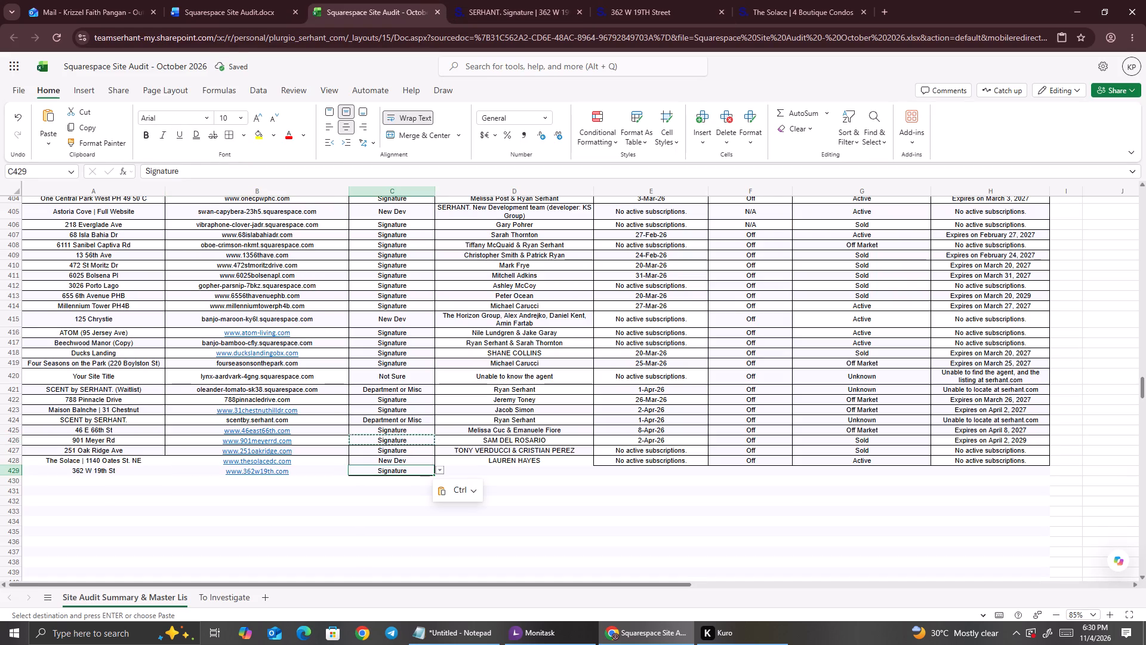
click(738, 512)
Enter the names of both listing agents from the site's footer in cell D429, joined by an ampersand.
key(alt+Tab)
key(alt+Tab)
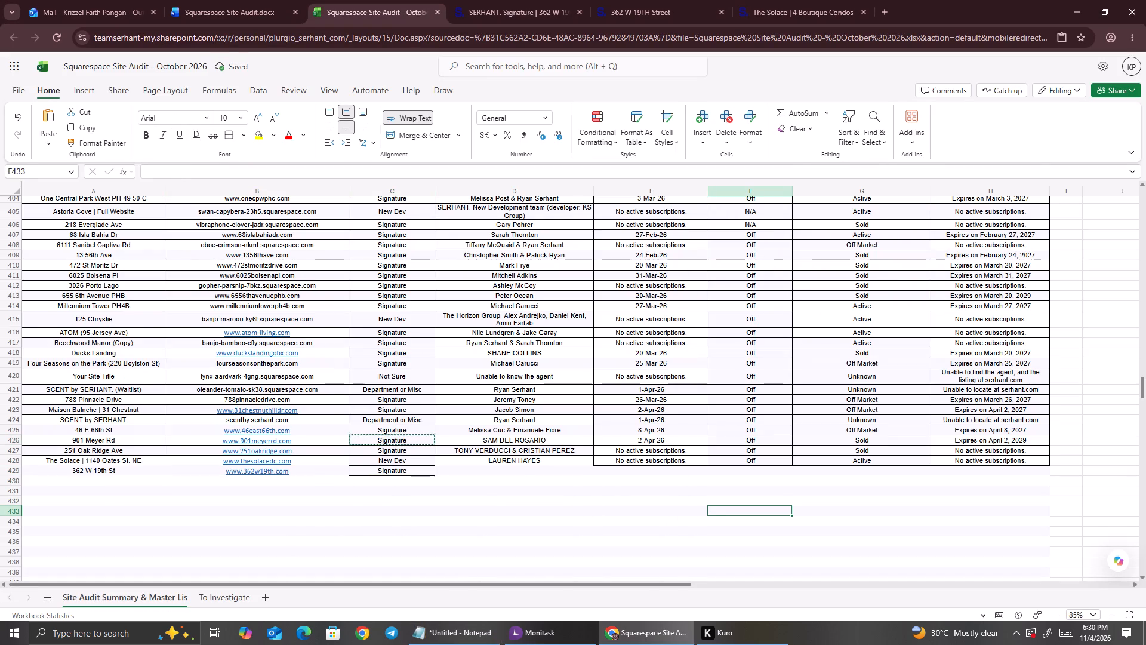
click(526, 475)
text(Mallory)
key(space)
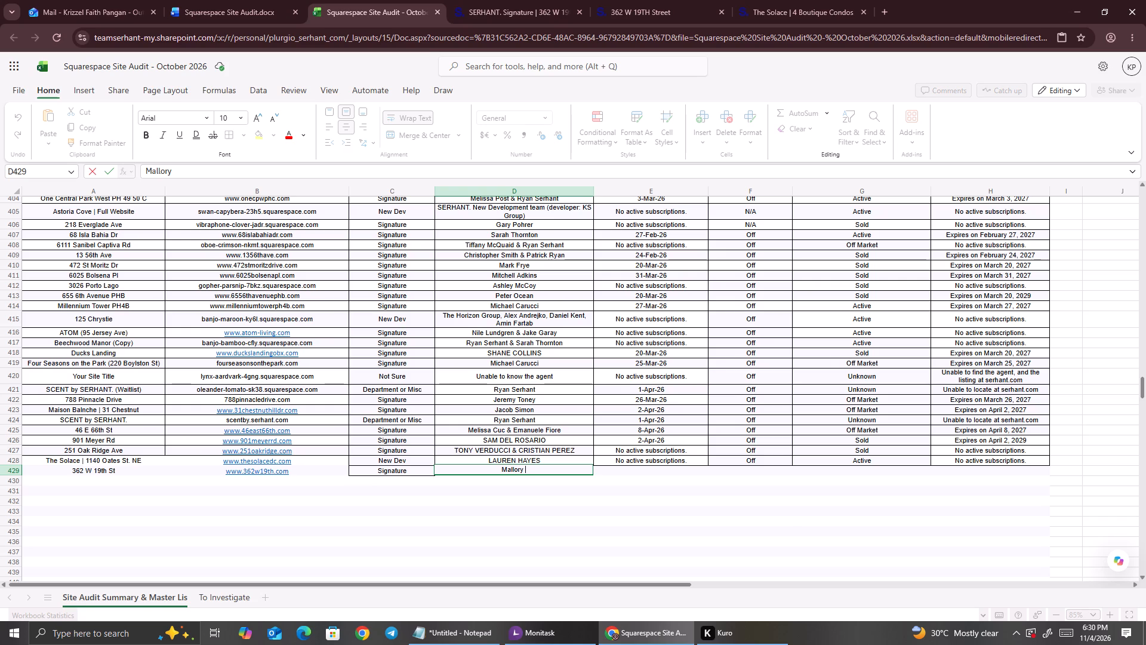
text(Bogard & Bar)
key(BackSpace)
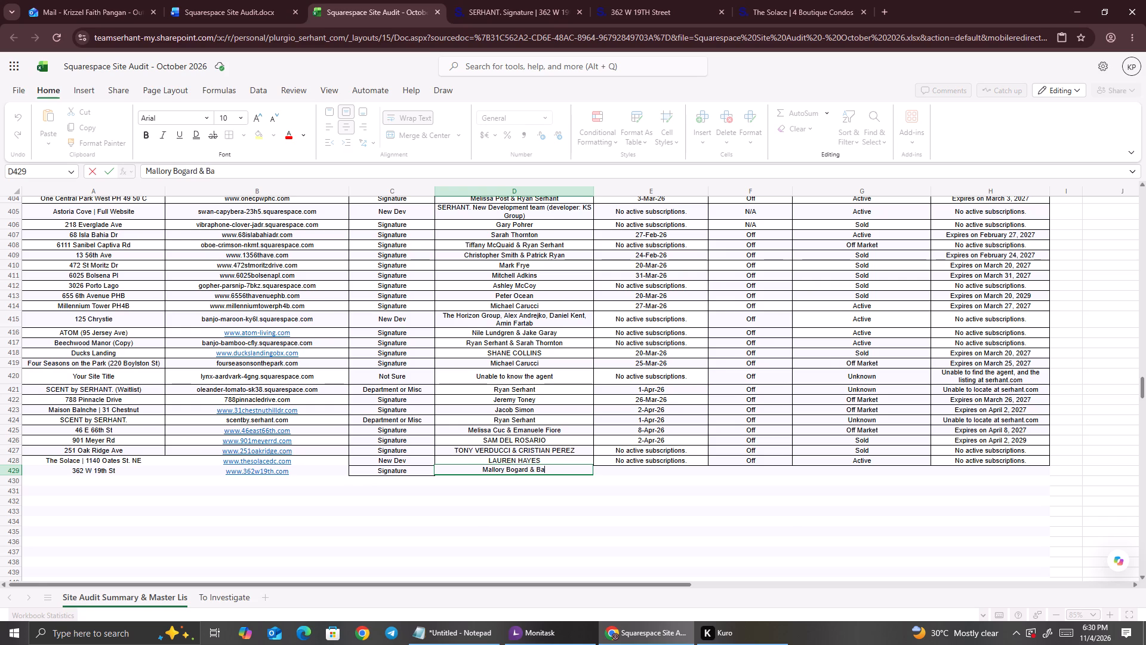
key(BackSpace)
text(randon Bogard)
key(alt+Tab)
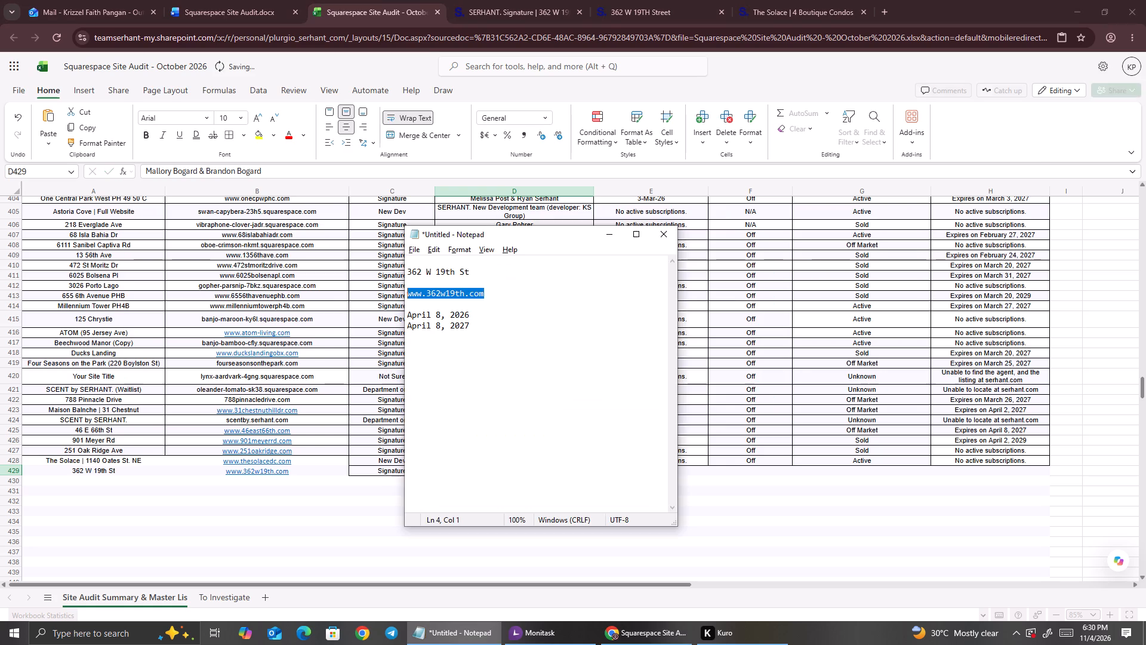
drag(479, 311, 383, 312)
key(ctrl+c)
click(692, 474)
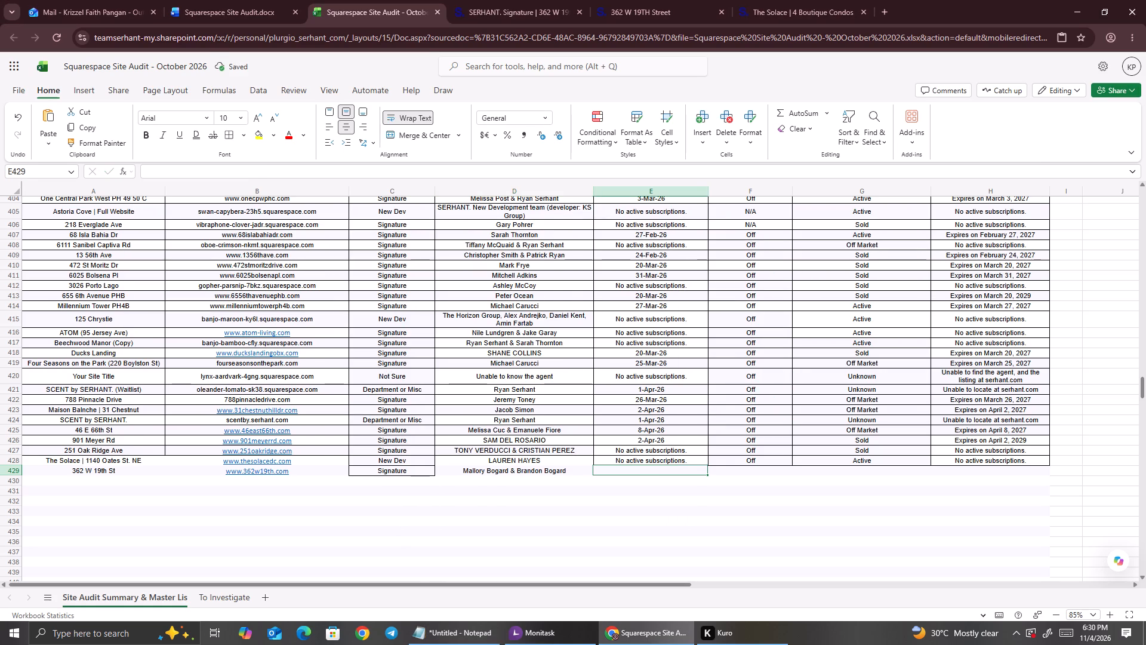
key(ctrl+v)
drag(754, 461, 880, 457)
key(ctrl+c)
click(765, 471)
key(ctrl+v)
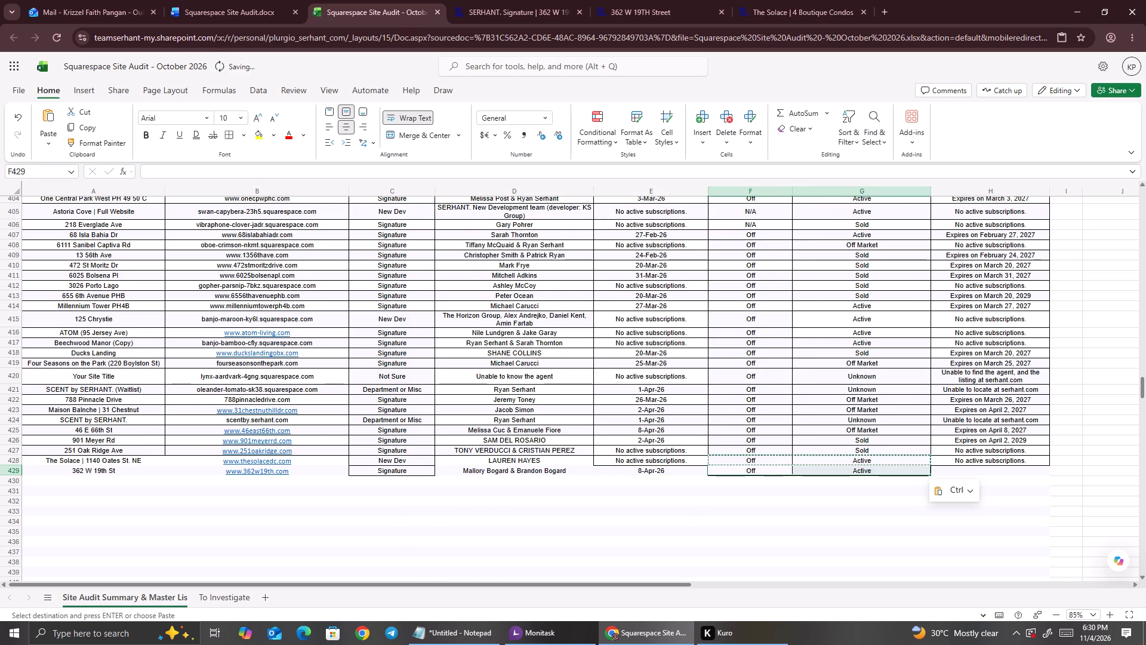
Prefix the renewal date in Notepad with "Expires on" and copy "Expires on April 8, 2027" into cell H429.
key(alt+Tab)
click(423, 328)
key(Left)
key(Left)
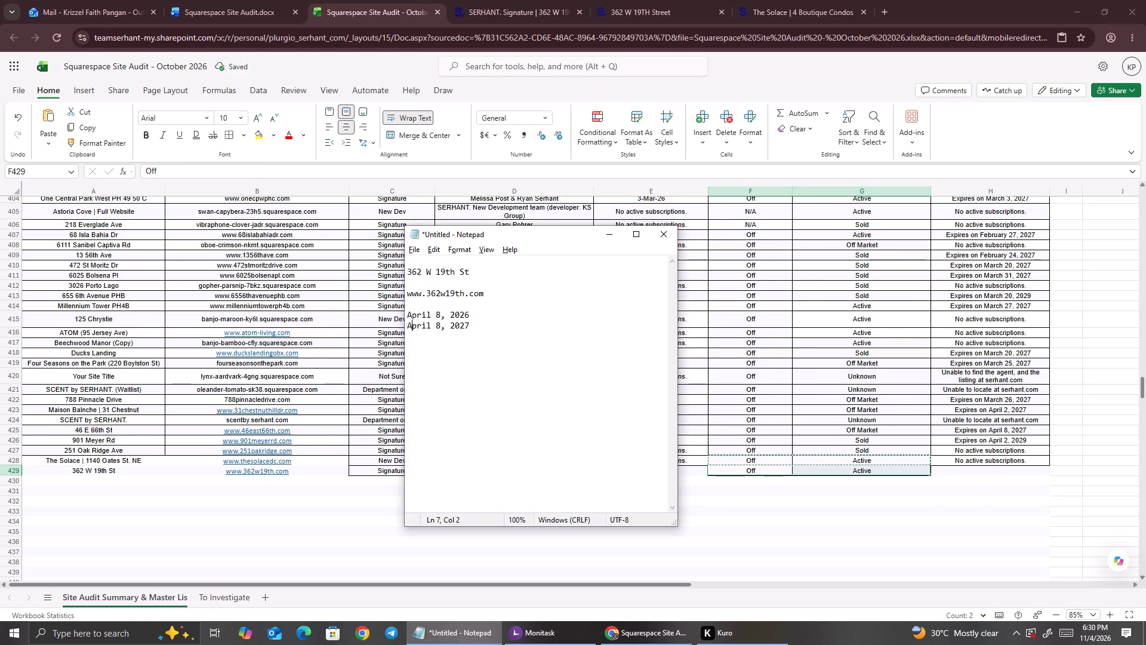
key(Left)
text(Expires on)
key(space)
drag(529, 325, 395, 330)
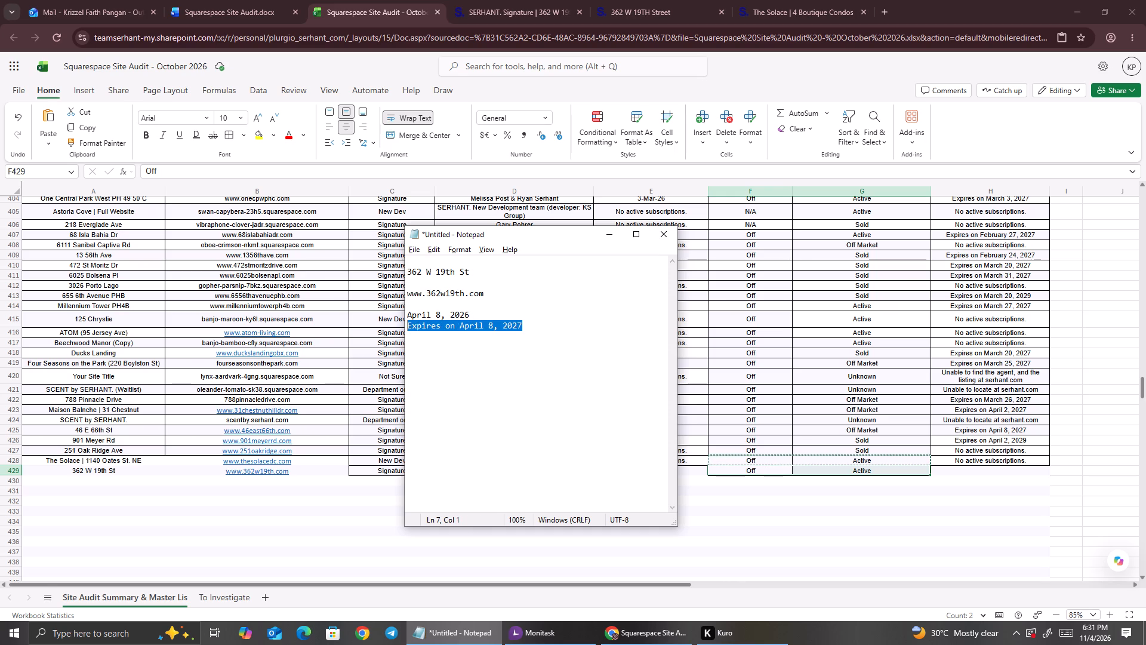
key(ctrl+c)
click(973, 466)
key(ctrl+v)
drag(943, 490, 931, 477)
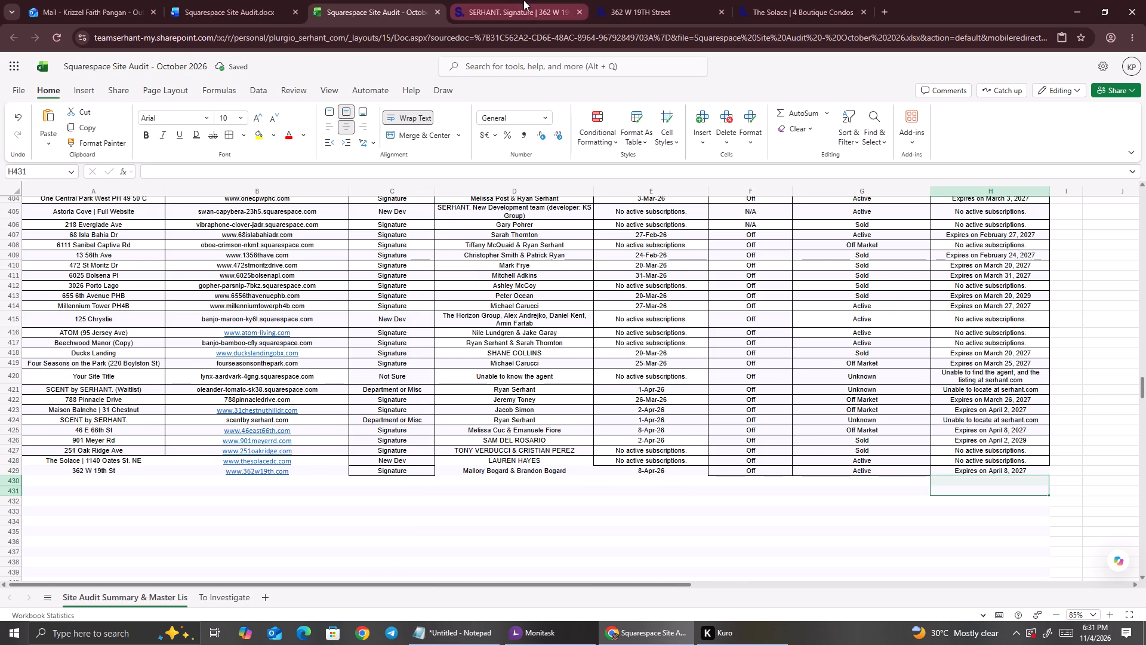
click(525, 0)
triple_click(14, 33)
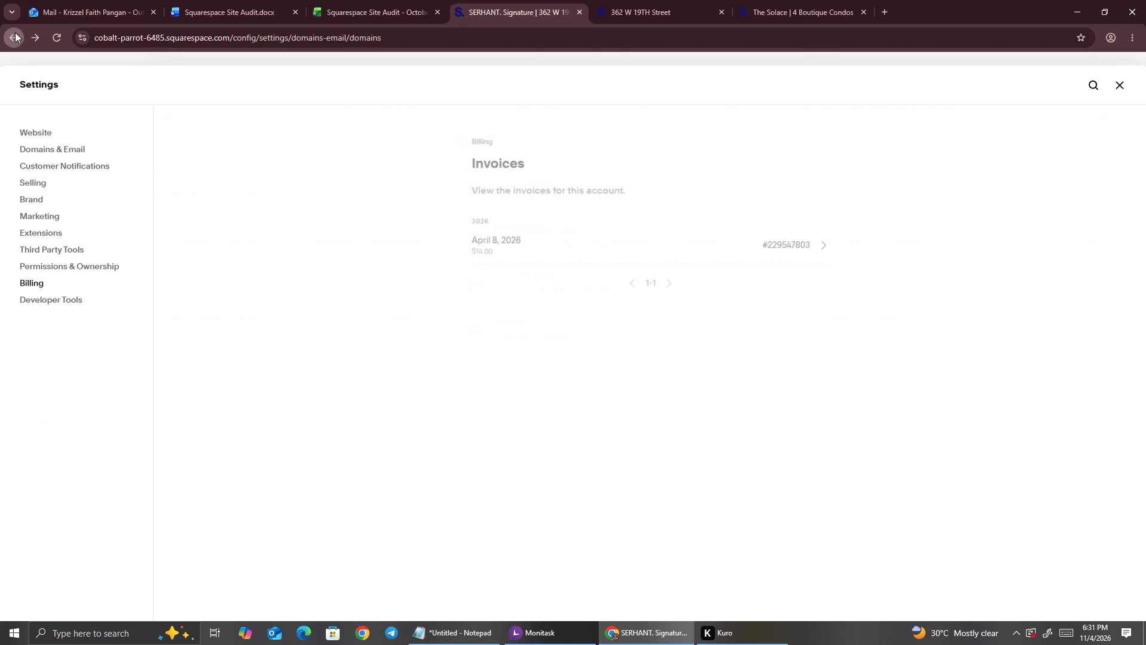
click(16, 31)
click(16, 30)
click(17, 30)
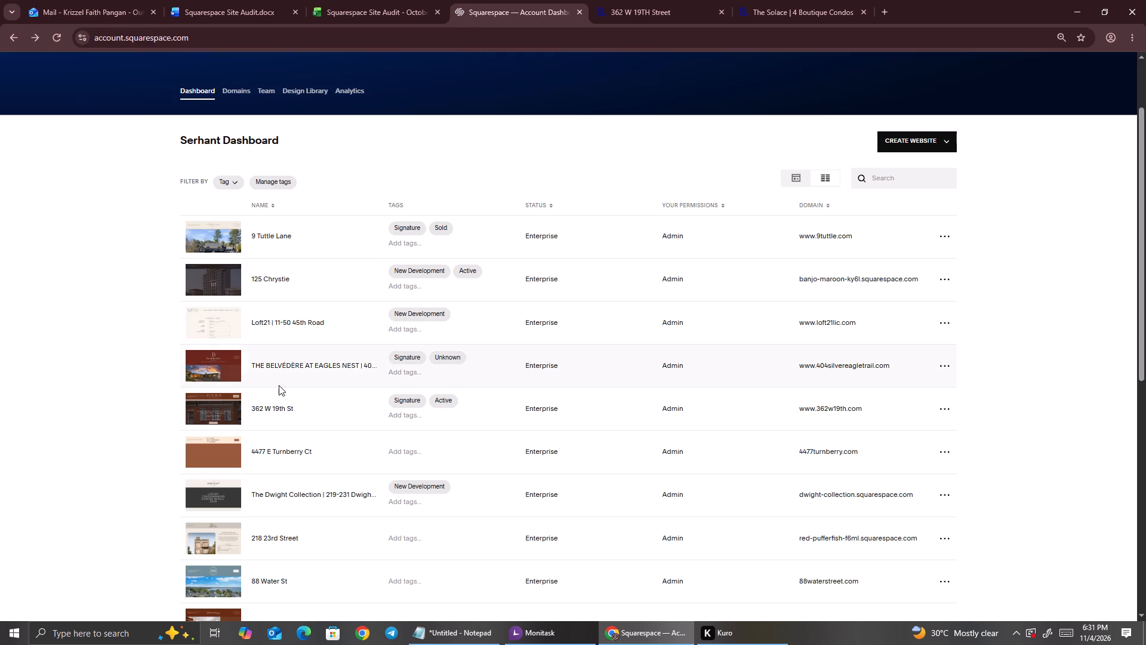
drag(335, 448, 238, 446)
key(ctrl+c)
click(643, 10)
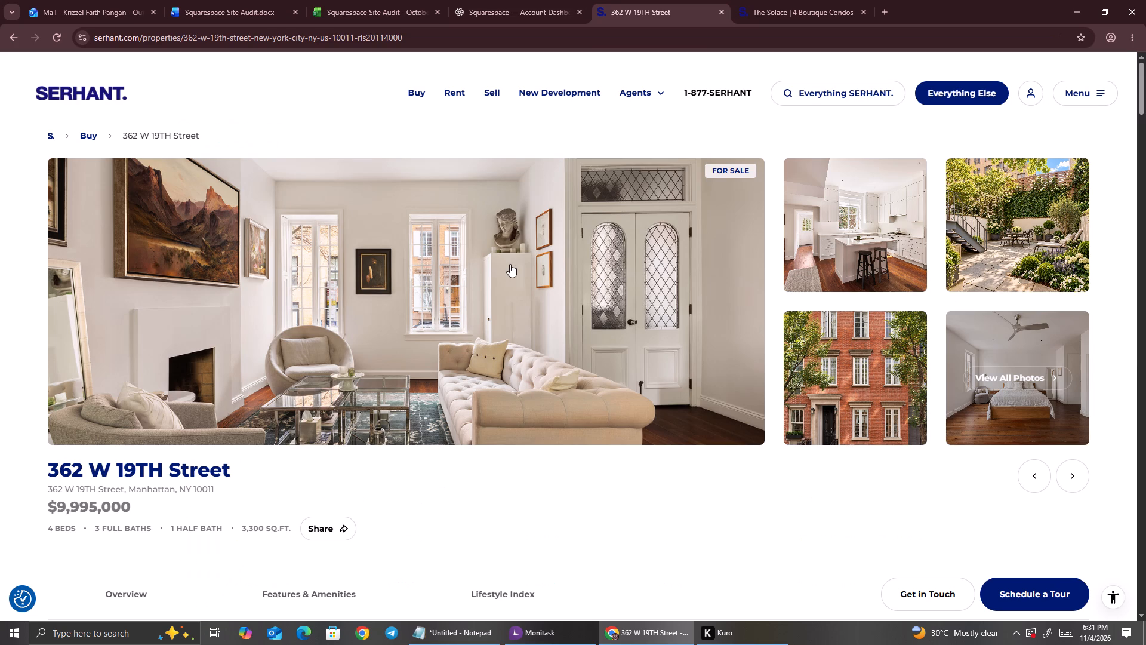
click(15, 39)
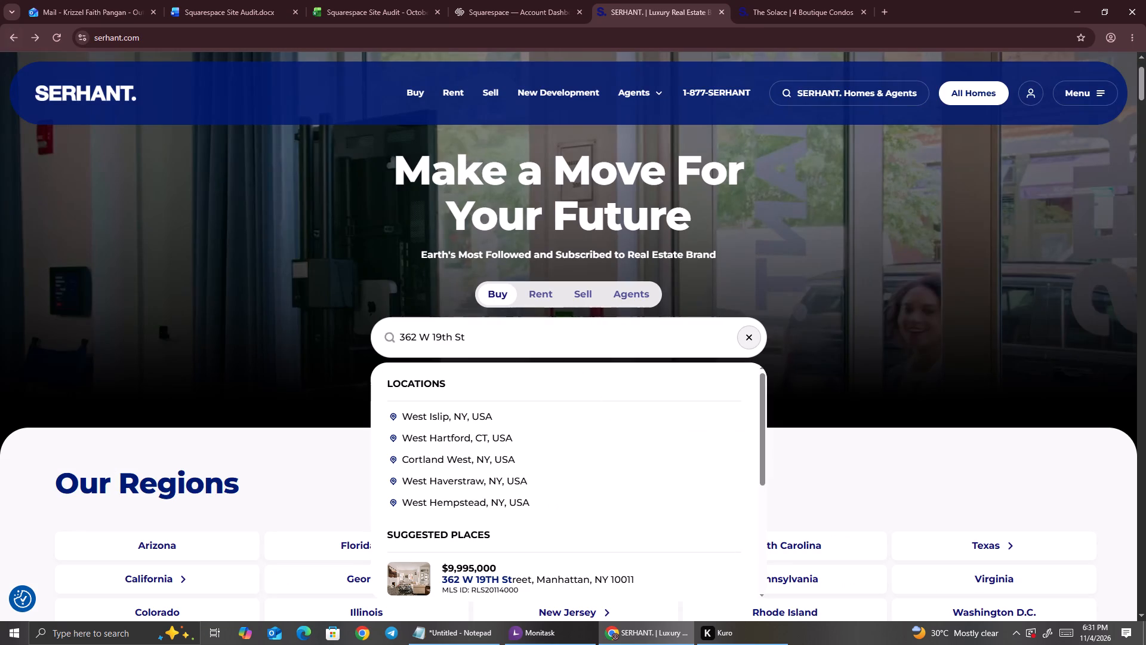
click(533, 340)
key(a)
key(ctrl+a)
key(ctrl+v)
key(Return)
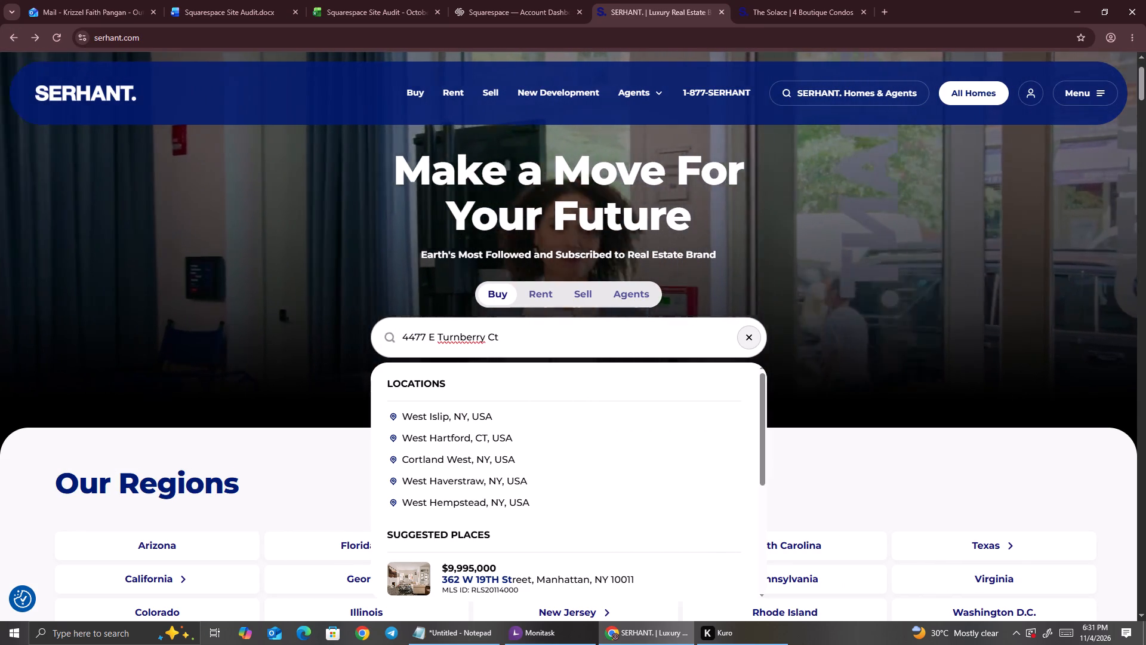
key(alt+Tab)
key(ctrl+a)
key(ctrl+v)
key(alt+Tab)
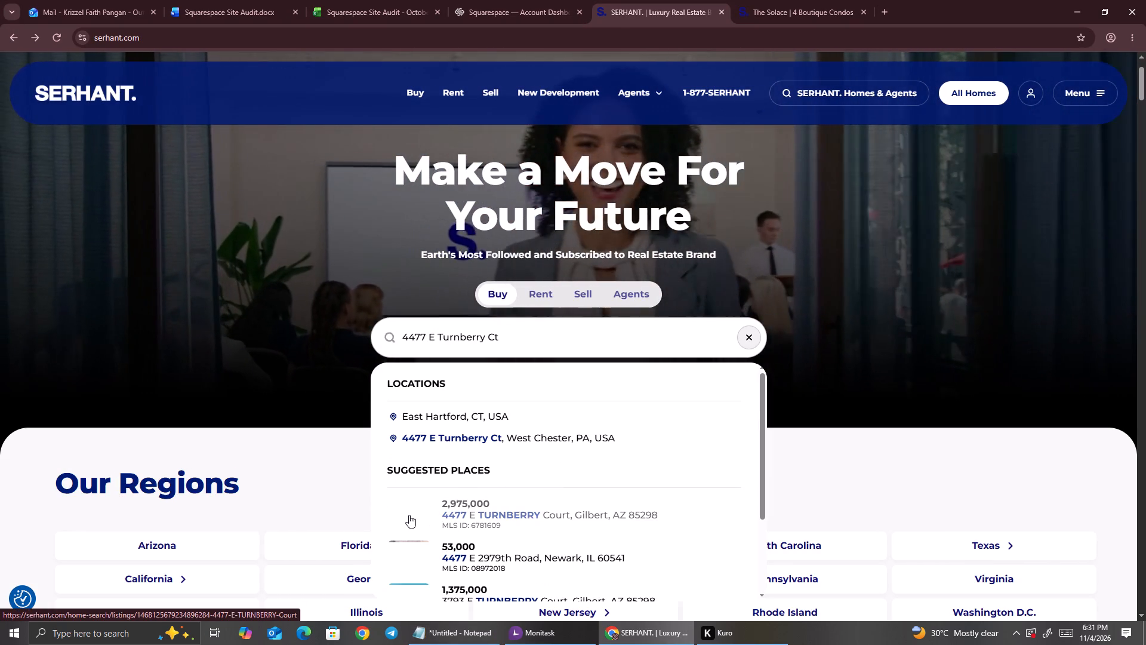
click(409, 515)
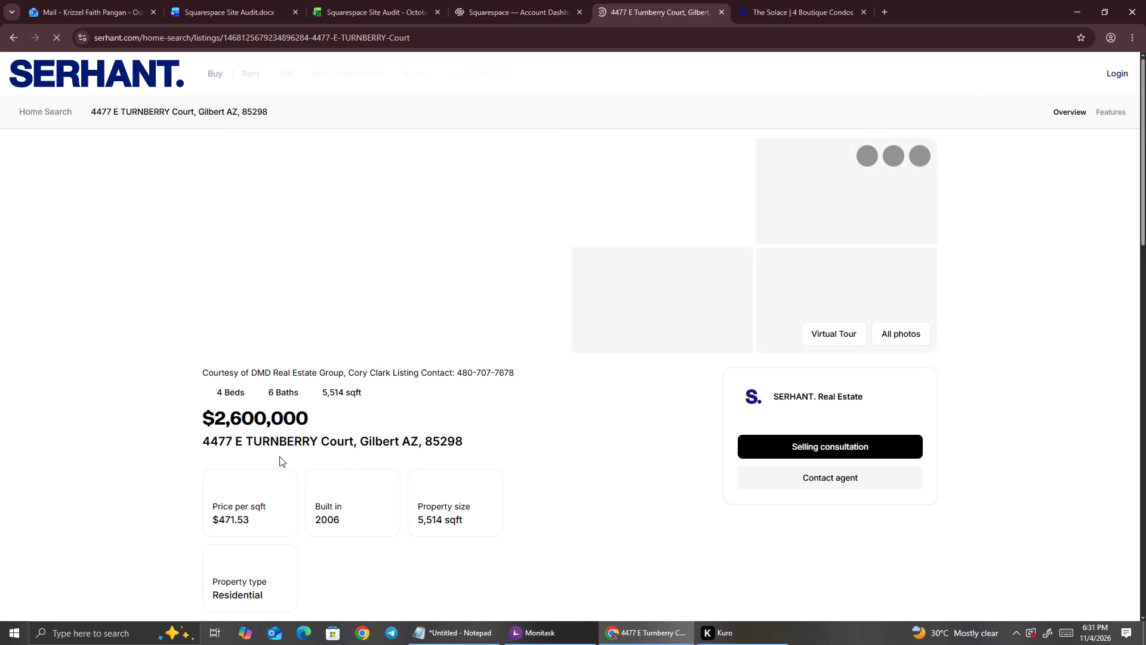
scroll(321, 458, down, 5)
scroll(321, 458, up, 2)
key(alt+Tab)
click(514, 0)
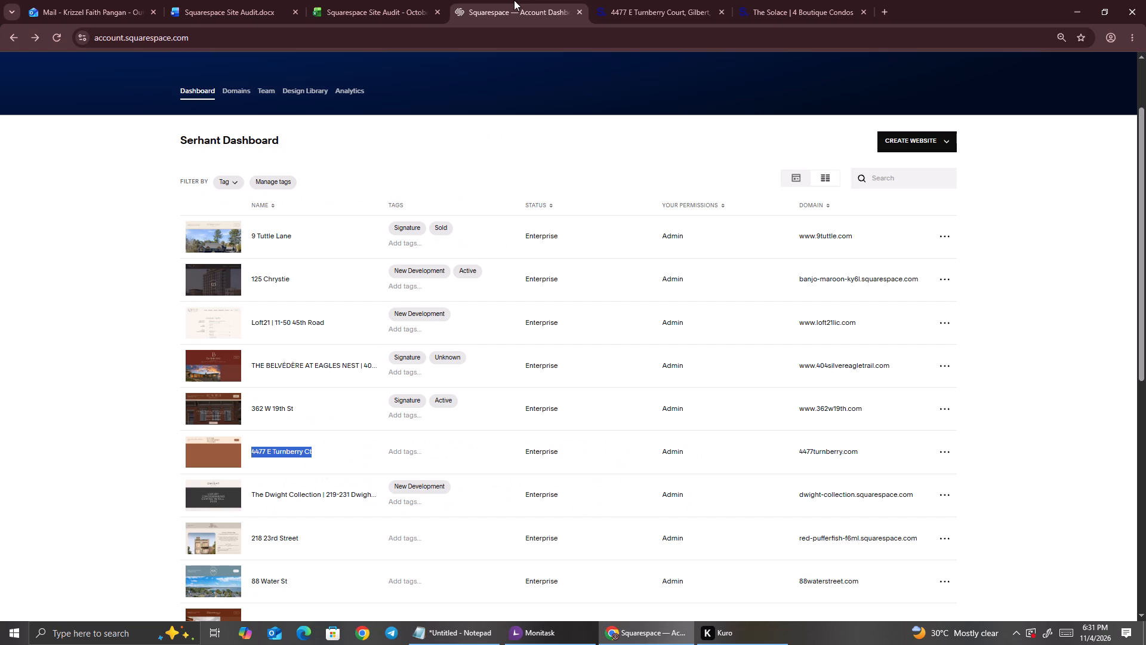
click(407, 450)
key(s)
key(Down)
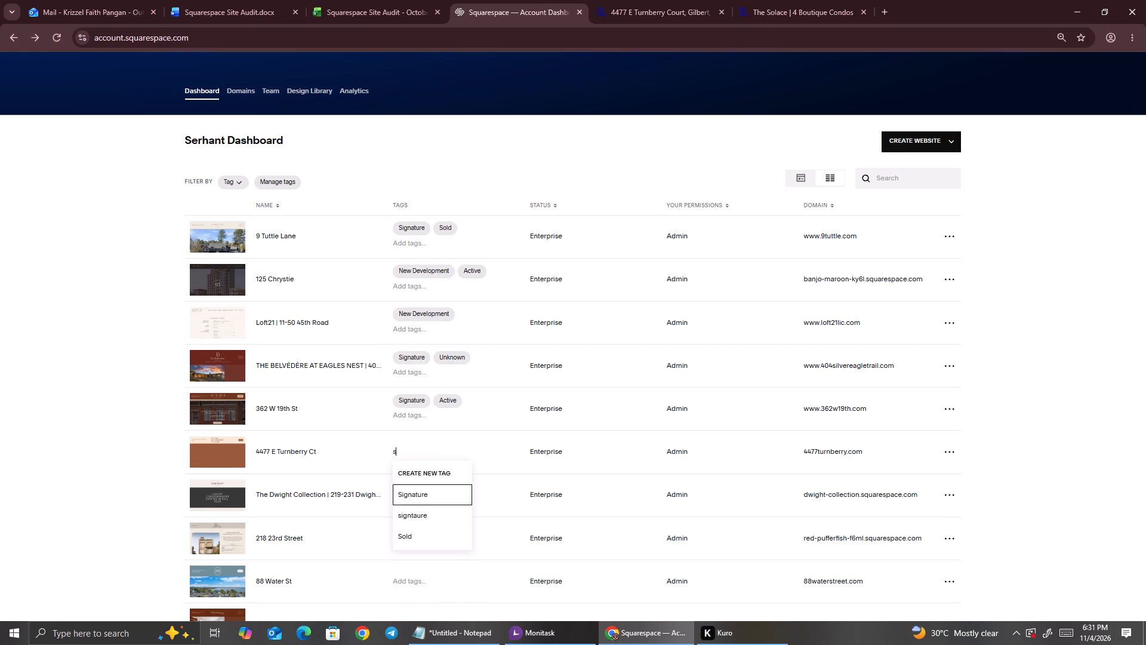
key(Return)
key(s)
key(Down)
key(Down)
key(Return)
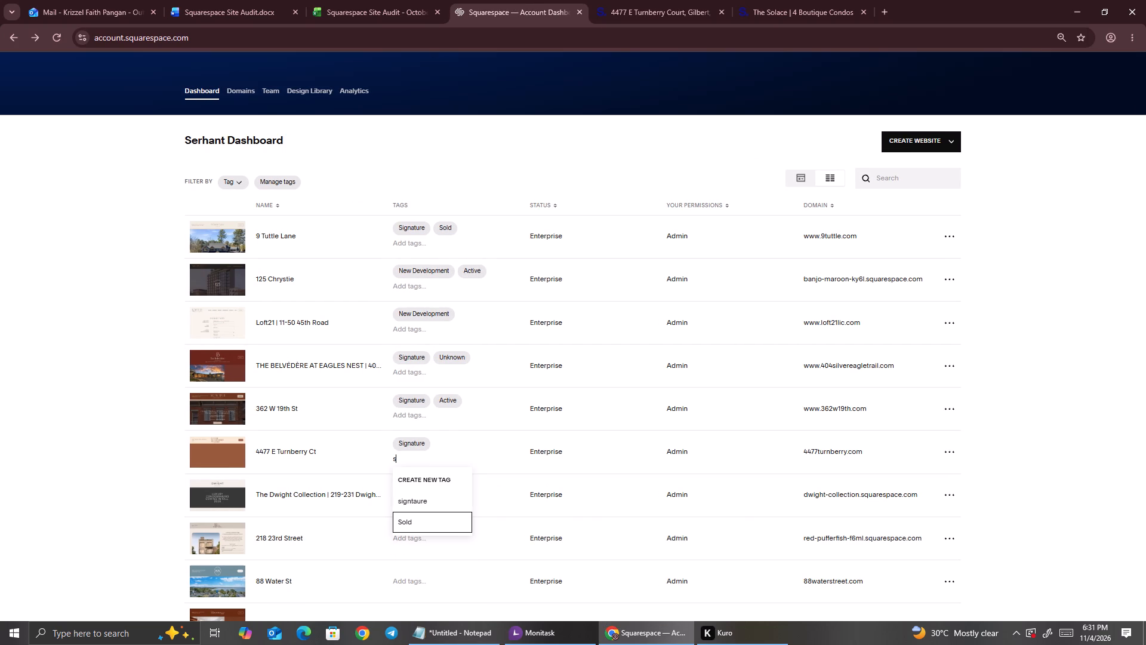
Copy the domain 4477turnberry.com into Notepad below the site name and open the site's settings.
drag(777, 457, 876, 450)
key(ctrl+c)
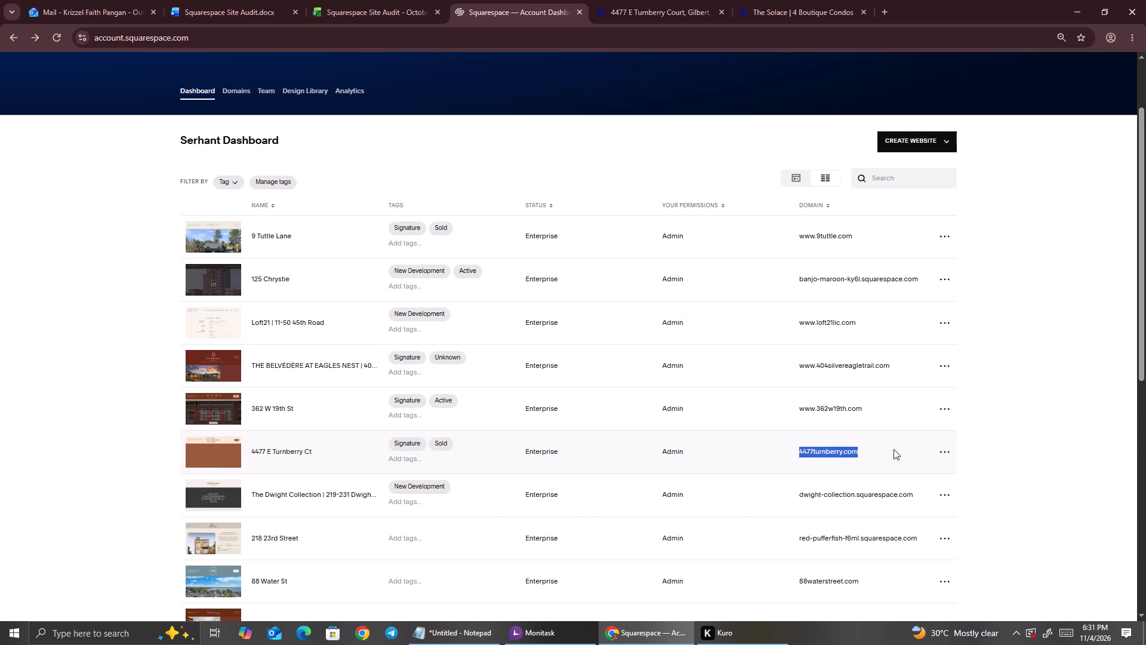
key(alt+Tab)
click(947, 448)
click(922, 510)
key(alt+Tab)
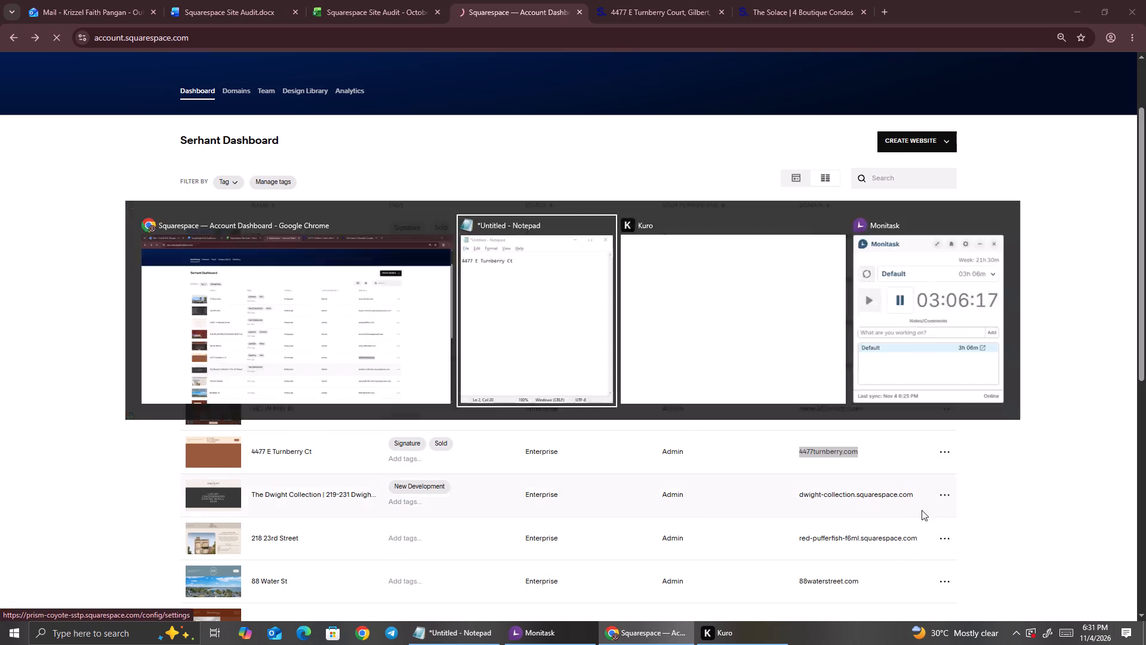
key(Return)
key(ctrl+v)
key(alt+Tab)
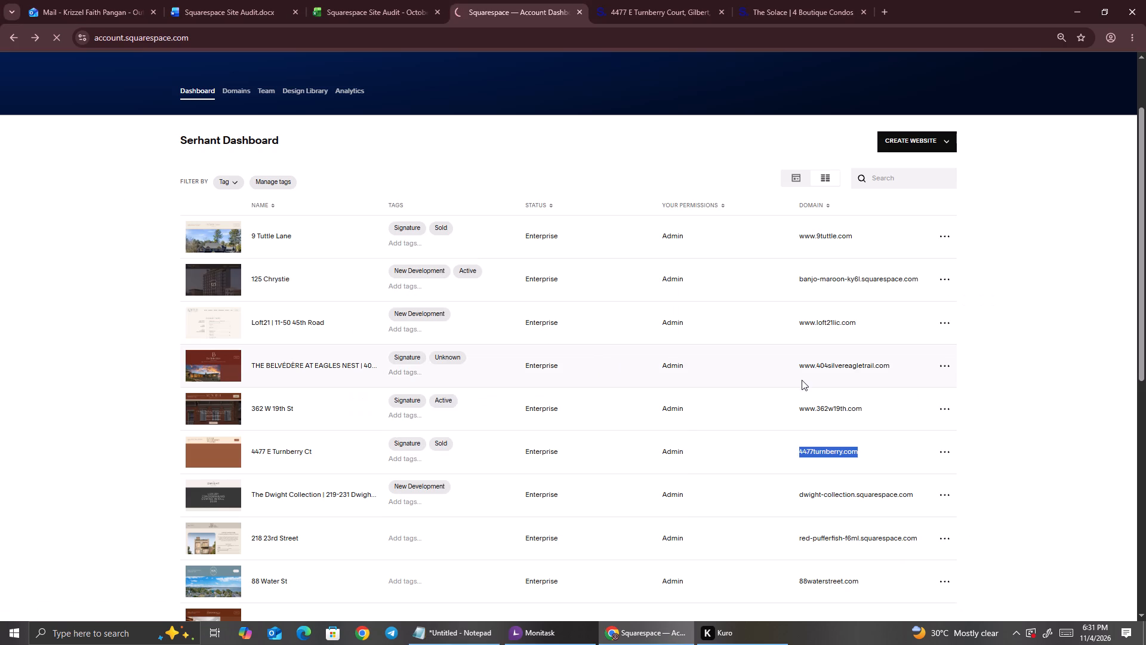
key(alt+Tab)
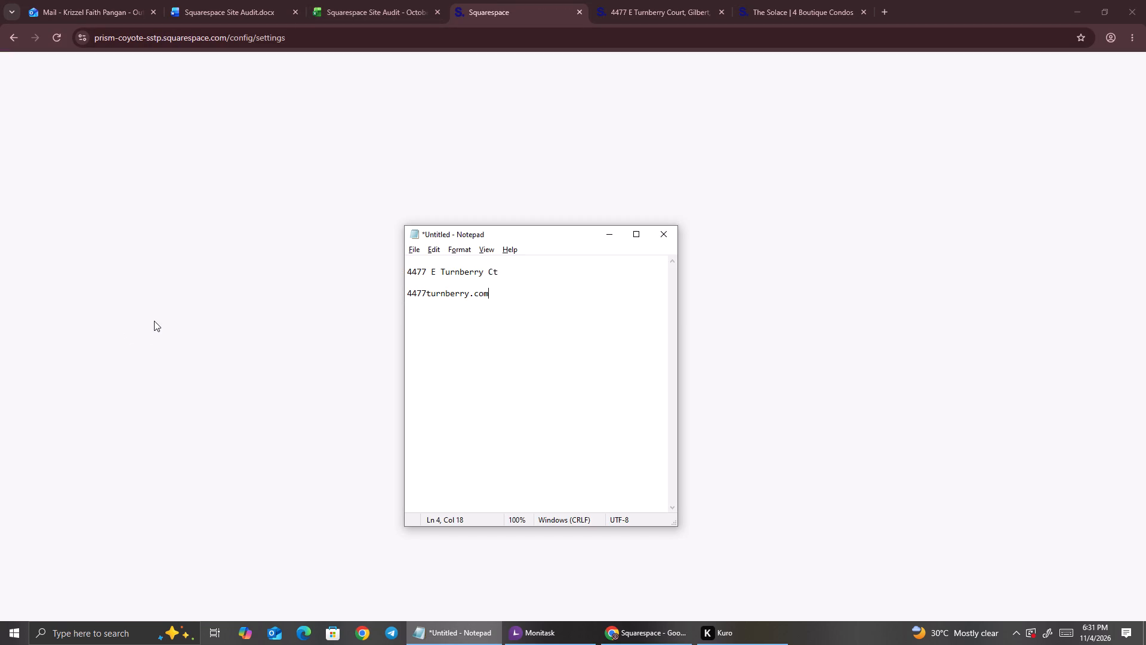
Open the management page of 4477turnberry.com, copy the renewal date May 5, 2027 into Notepad, and close the domain page.
click(73, 149)
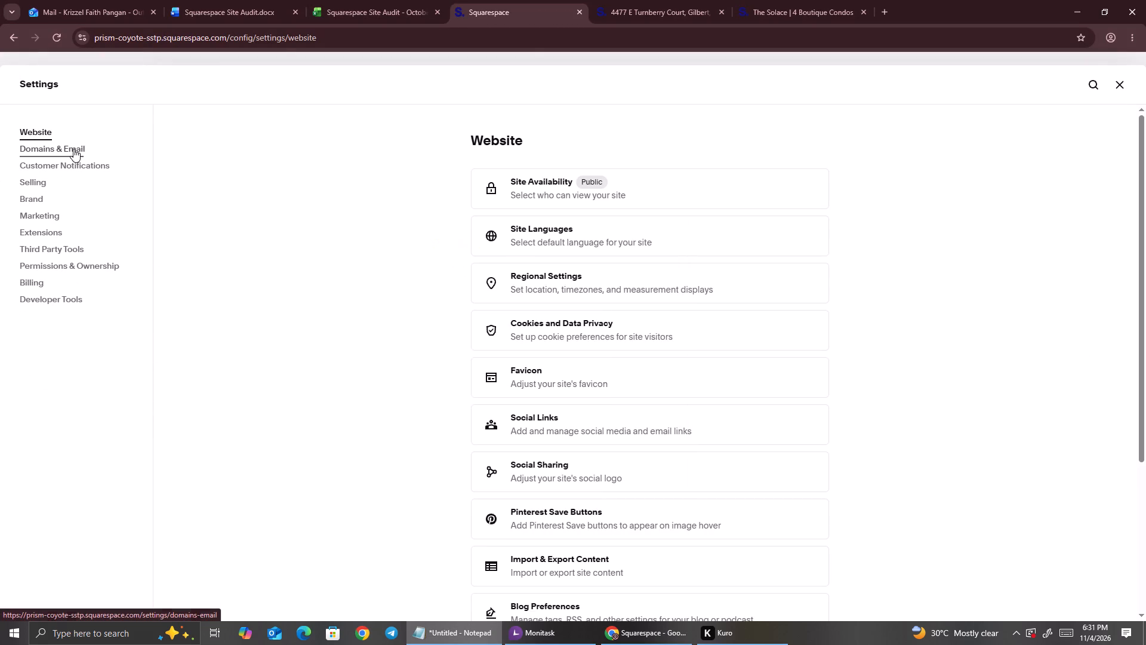
click(532, 197)
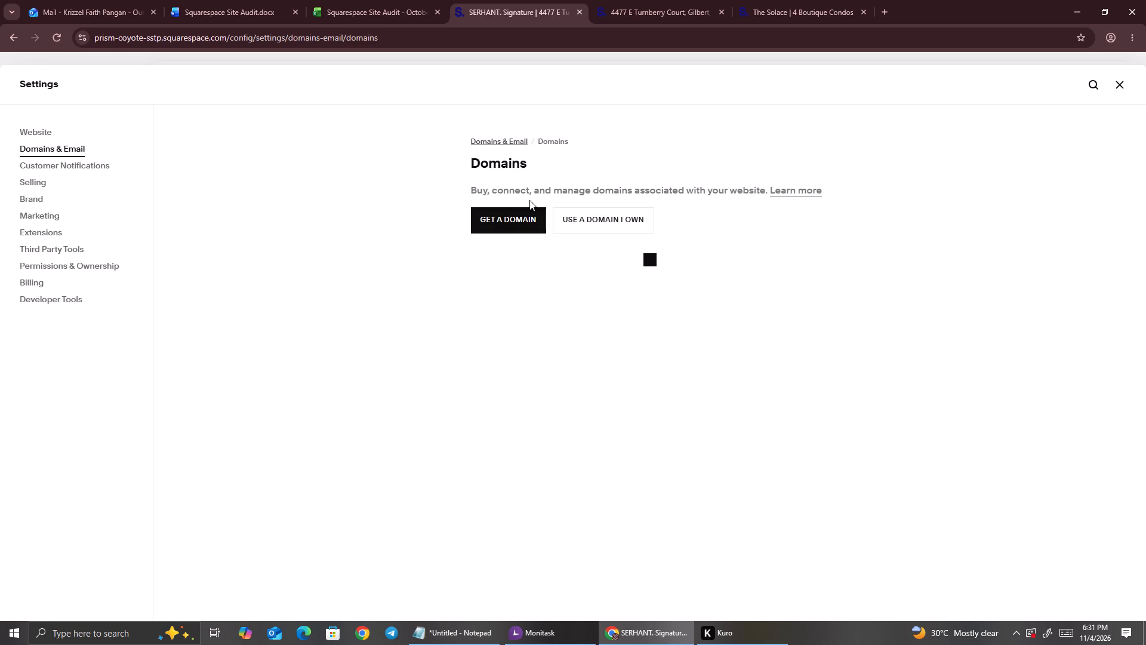
click(463, 277)
click(550, 280)
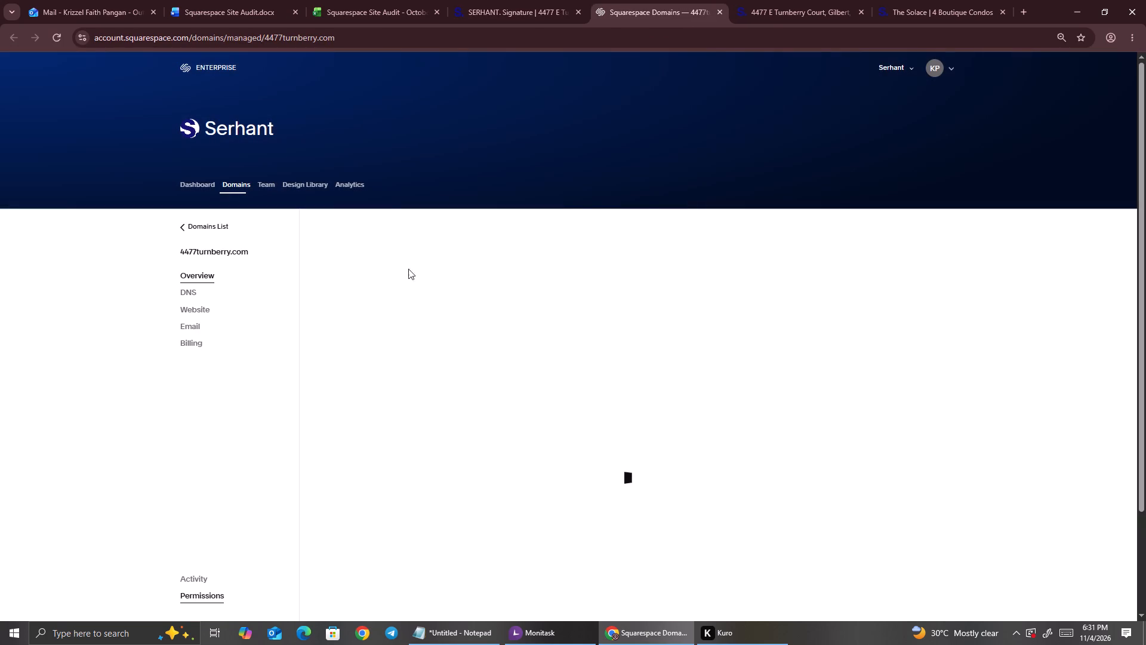
drag(312, 305, 378, 304)
key(ctrl+c)
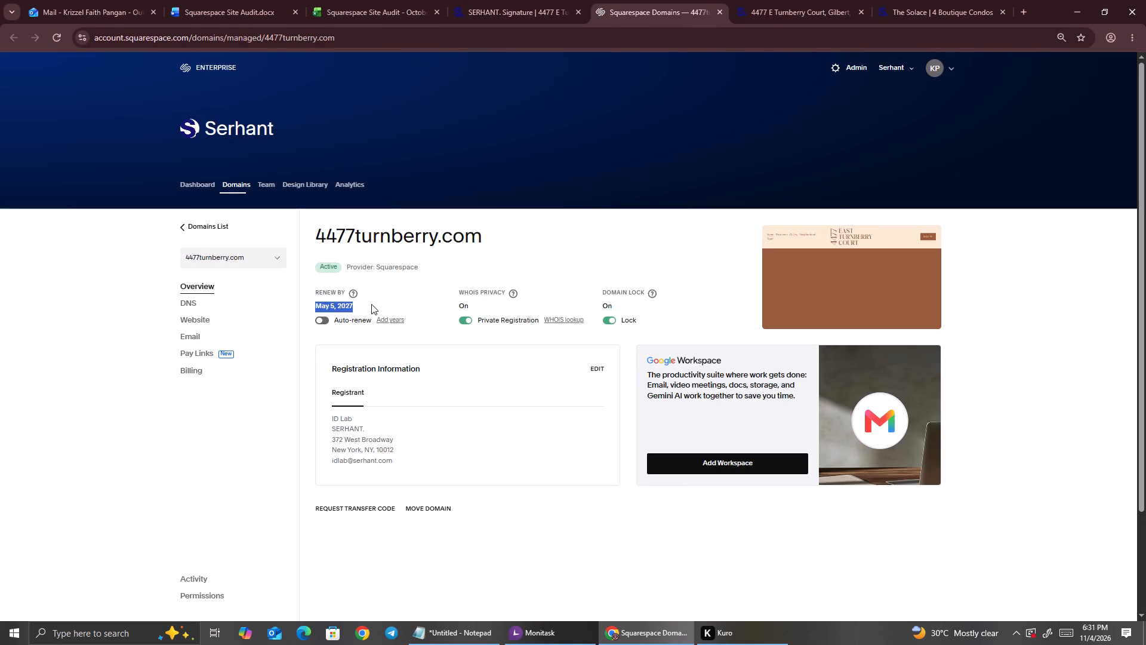
key(alt+Tab)
key(Return)
key(ctrl+v)
key(alt+Tab)
click(229, 431)
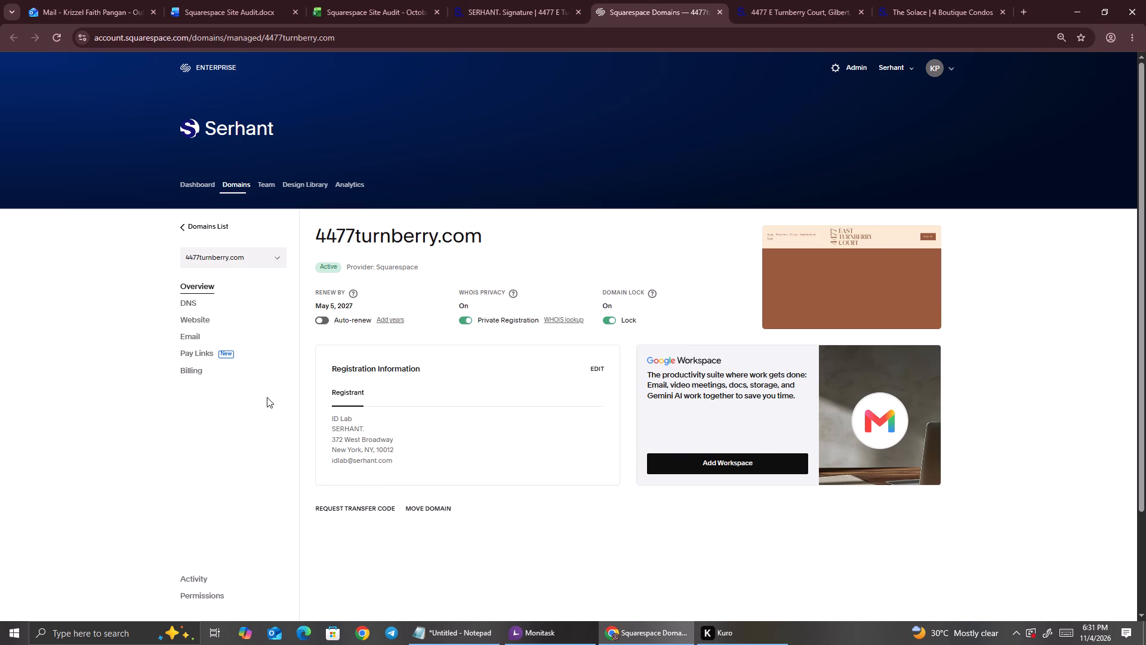
click(513, 0)
click(651, 0)
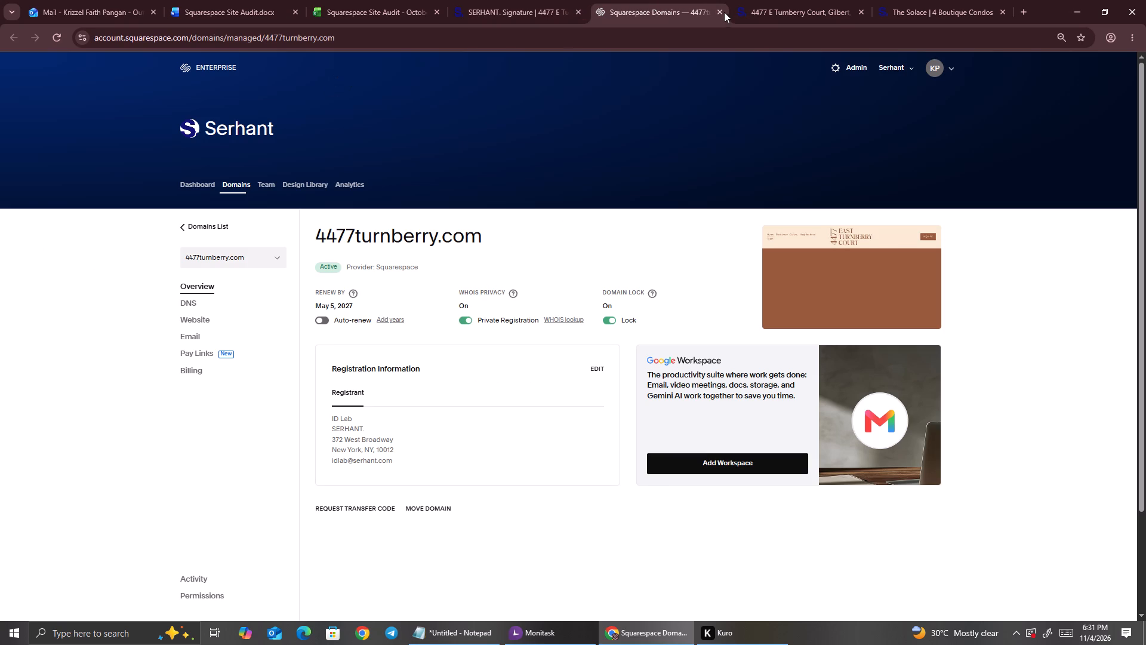
click(717, 13)
Open the site's billing invoices and copy the invoice date May 5, 2026 into Notepad above the renewal date.
click(32, 285)
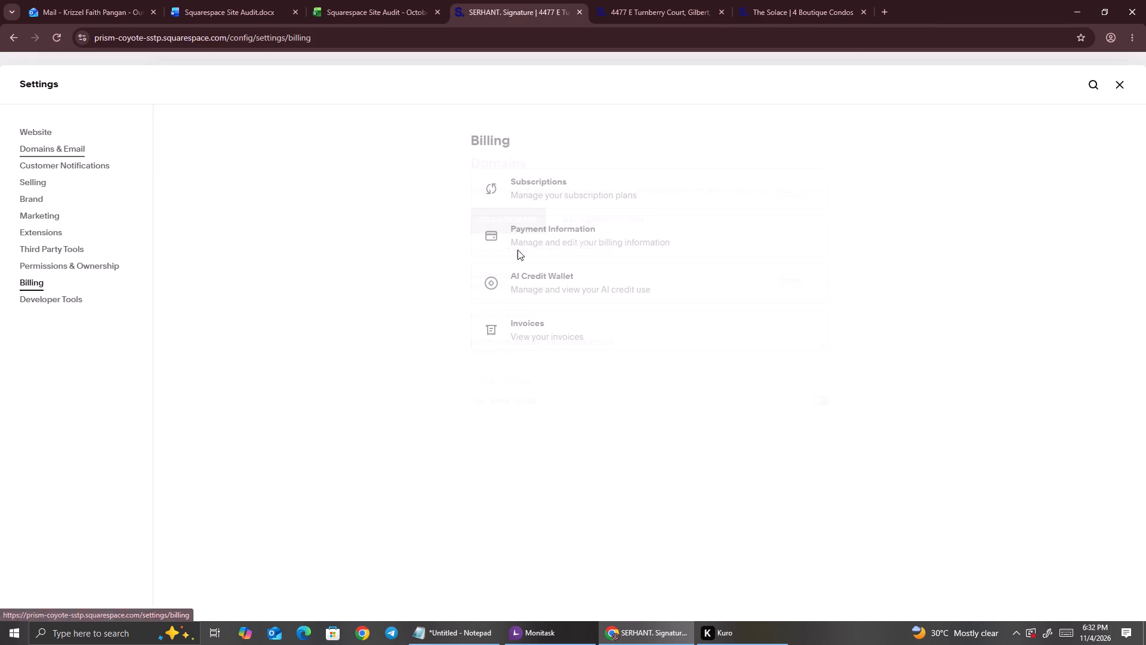
click(537, 321)
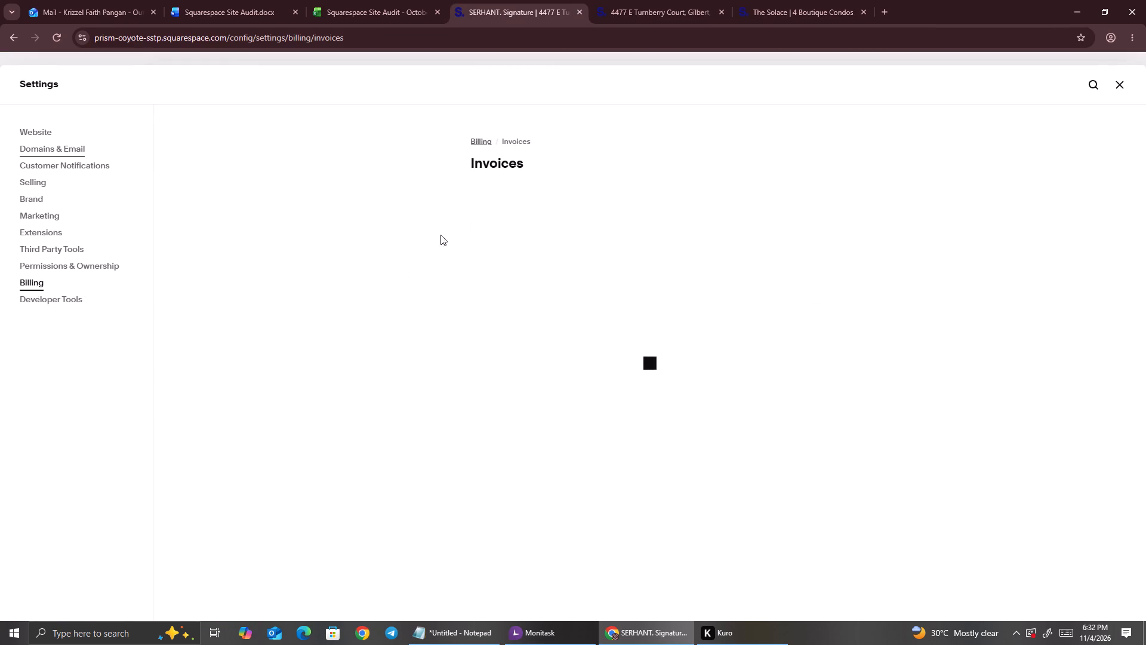
drag(449, 238, 538, 239)
key(ctrl+c)
key(alt+Tab)
click(506, 293)
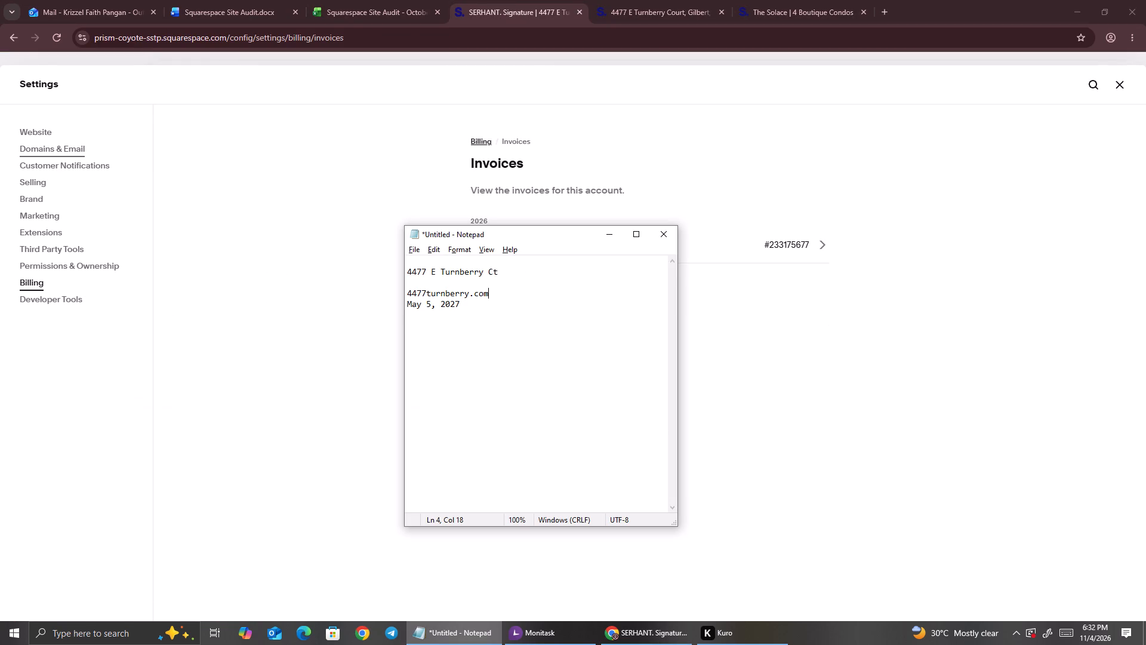
key(Return)
key(Return)
key(ctrl+v)
click(524, 396)
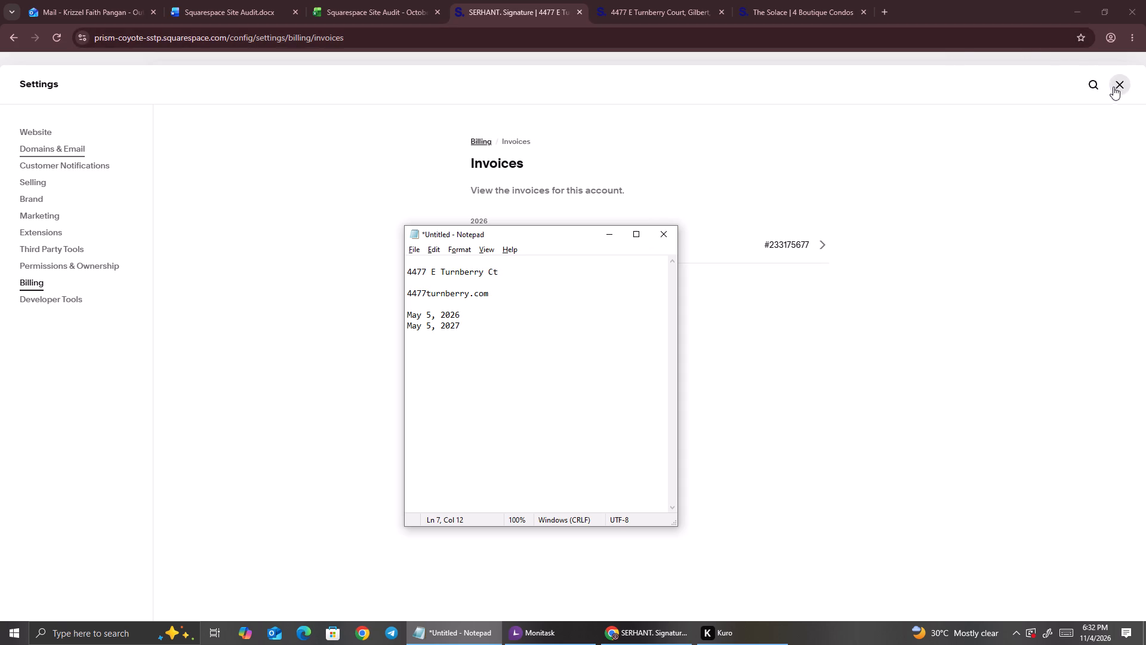
Close the settings and copy the agent's name from the website footer into Notepad below the dates.
click(1113, 87)
scroll(525, 321, down, 19)
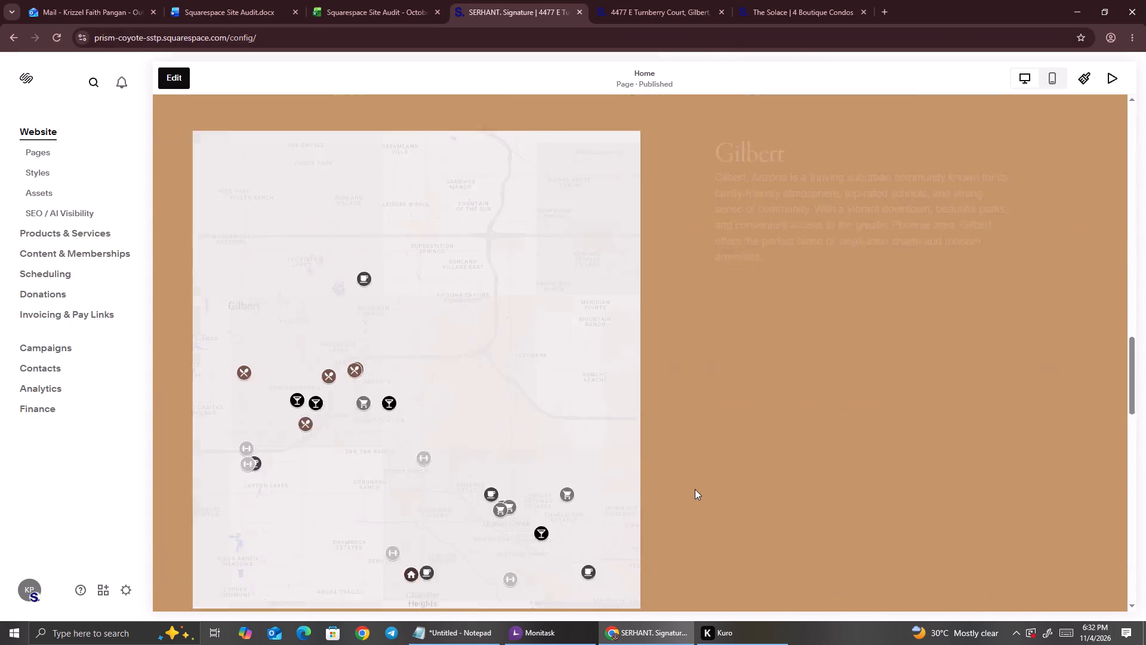
scroll(695, 489, down, 20)
scroll(695, 489, down, 4)
click(642, 0)
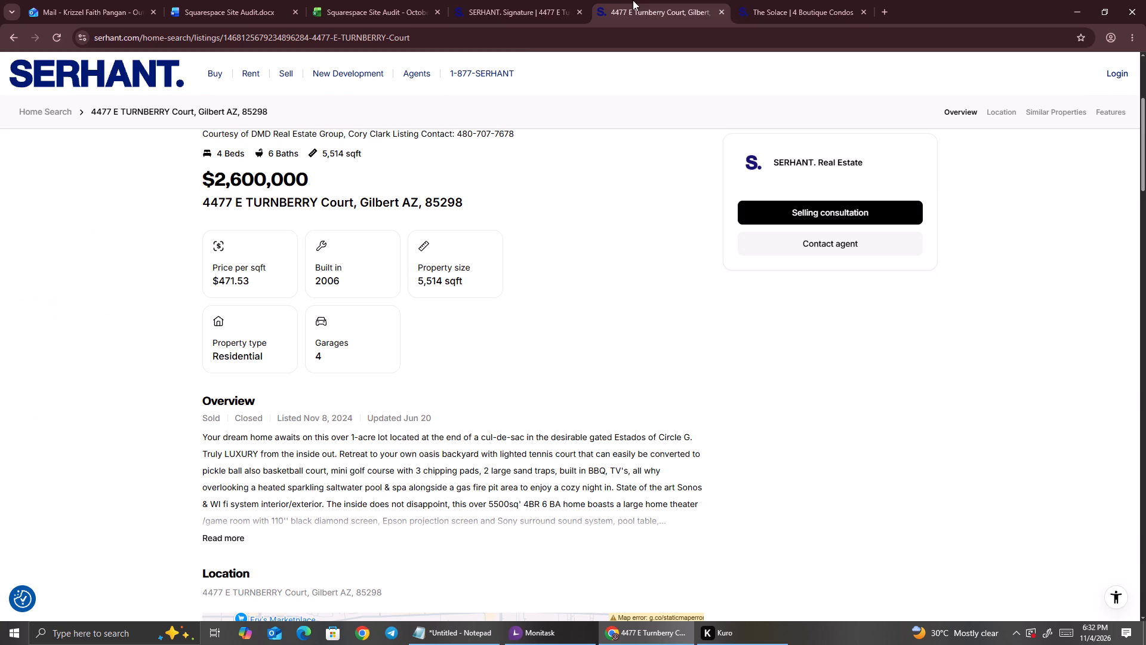
click(534, 0)
scroll(537, 509, down, 4)
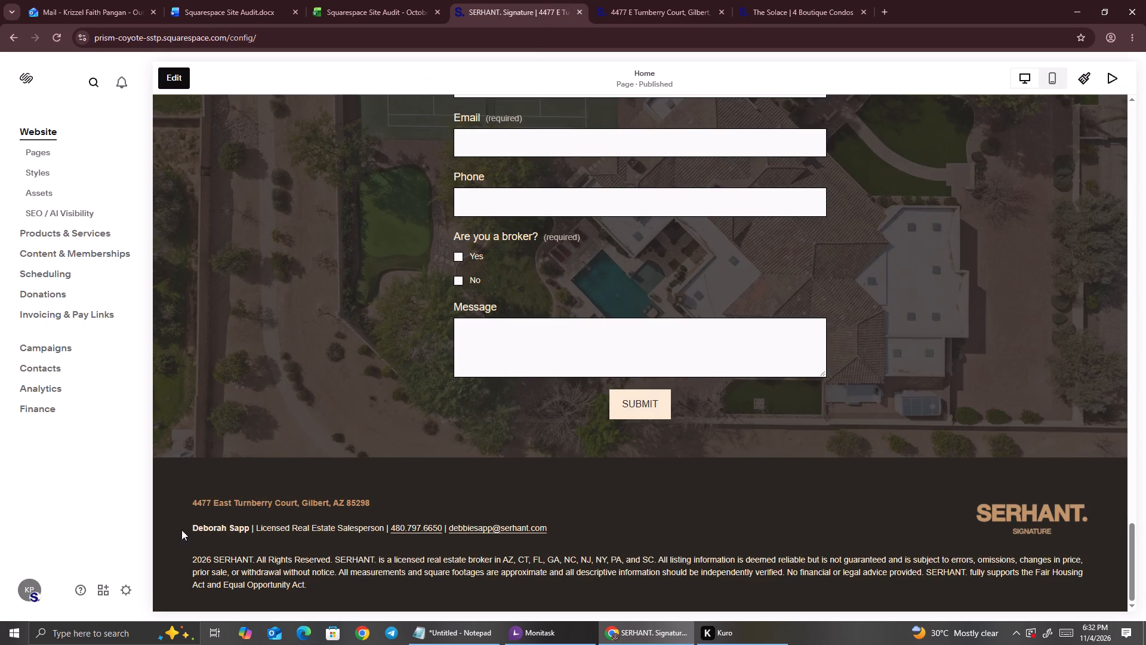
drag(182, 530, 251, 528)
key(ctrl+c)
key(alt+Tab)
drag(582, 410, 587, 403)
key(Return)
key(Return)
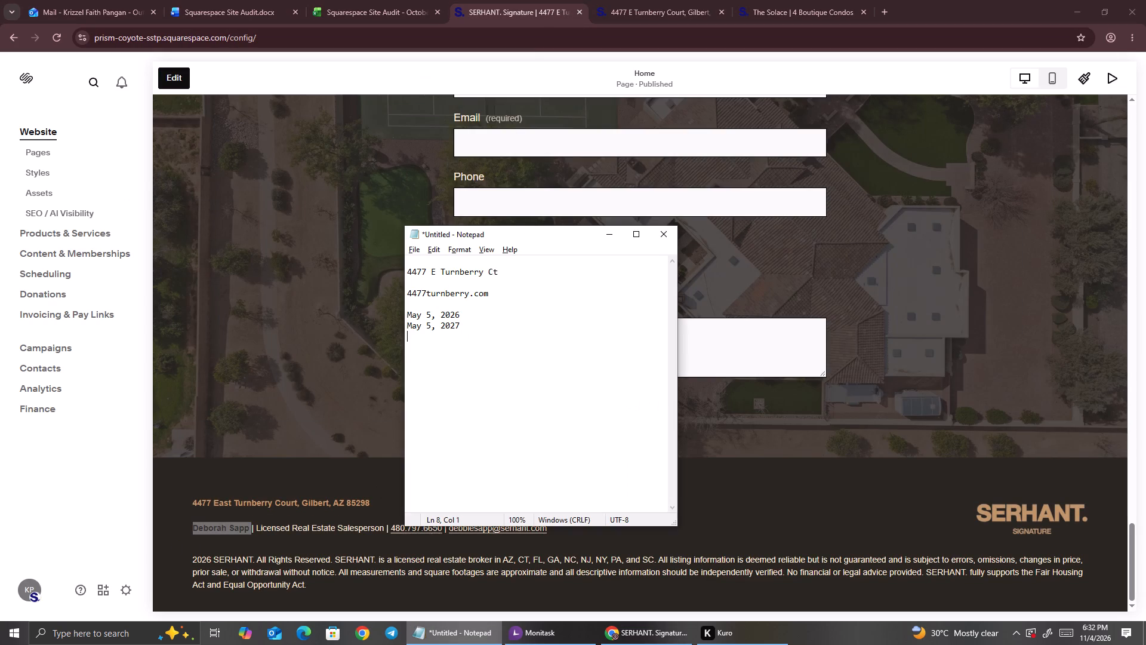
key(ctrl+v)
Prefix the renewal date May 5, 2027 in Notepad with "Expires on".
click(405, 324)
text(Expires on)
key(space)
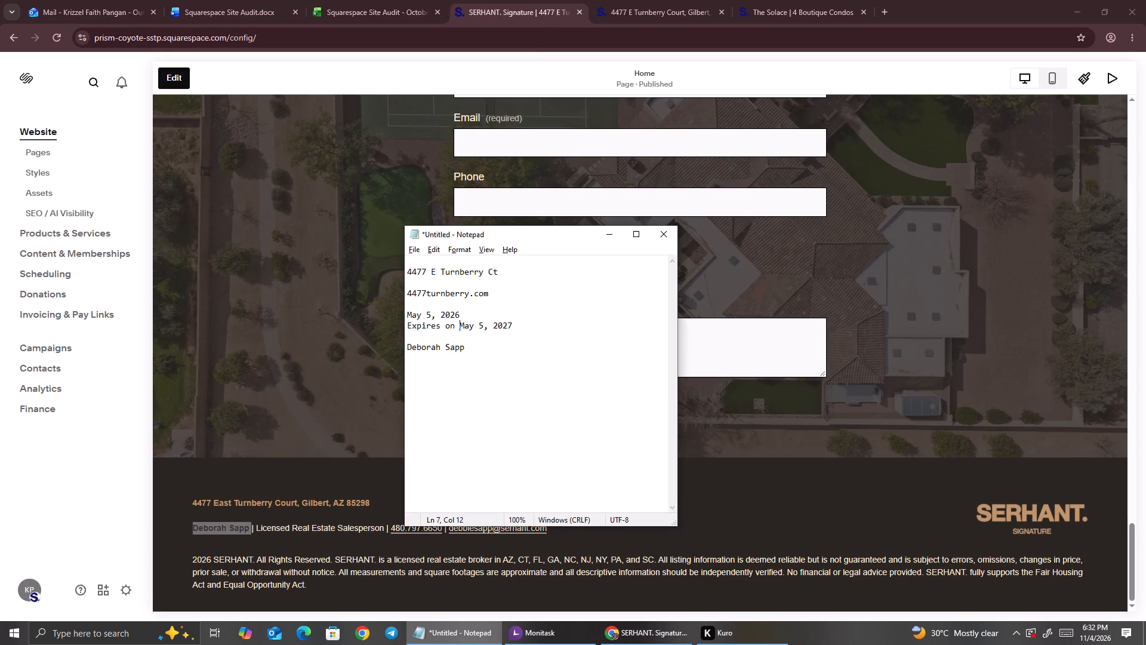
drag(501, 270, 312, 274)
key(ctrl+c)
click(369, 0)
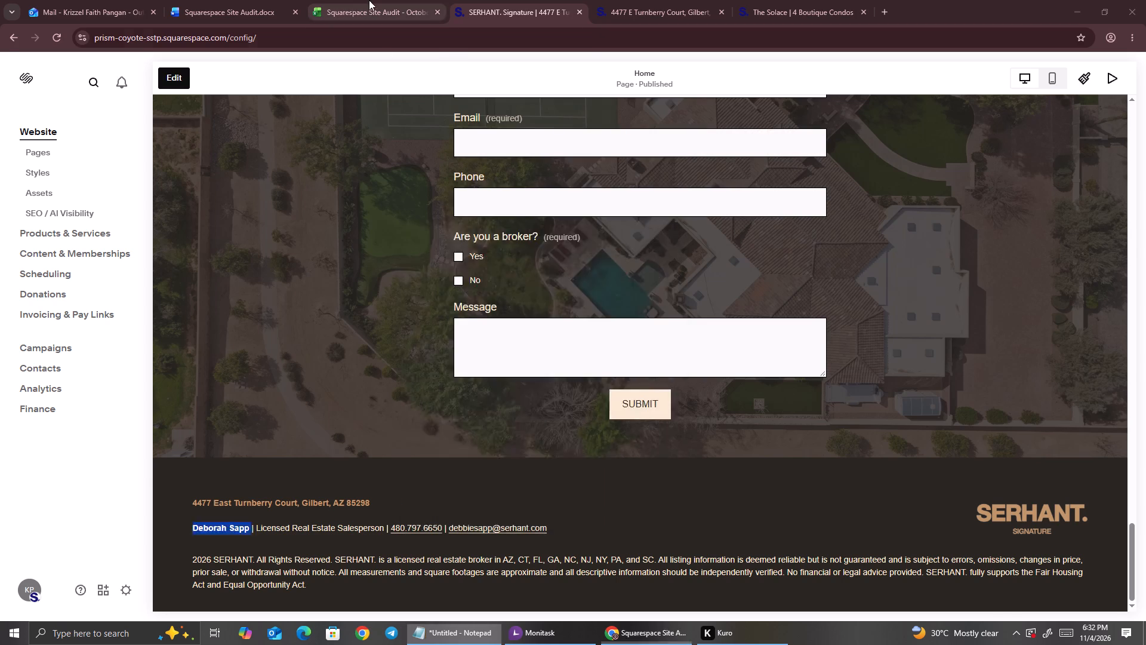
click(99, 487)
click(104, 480)
key(ctrl+v)
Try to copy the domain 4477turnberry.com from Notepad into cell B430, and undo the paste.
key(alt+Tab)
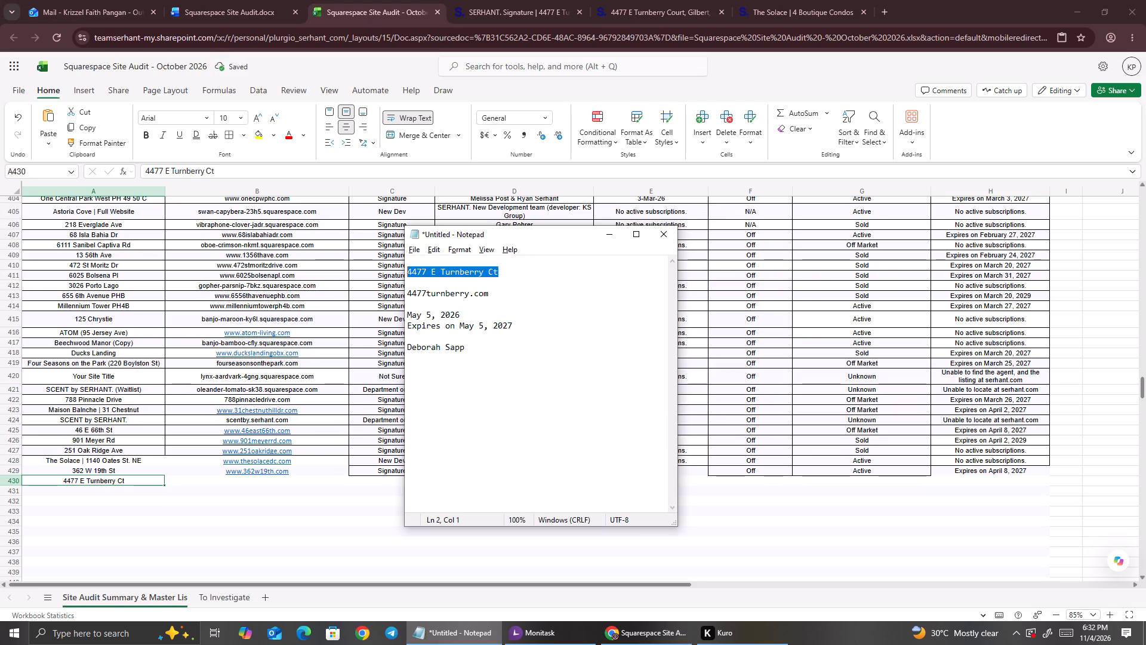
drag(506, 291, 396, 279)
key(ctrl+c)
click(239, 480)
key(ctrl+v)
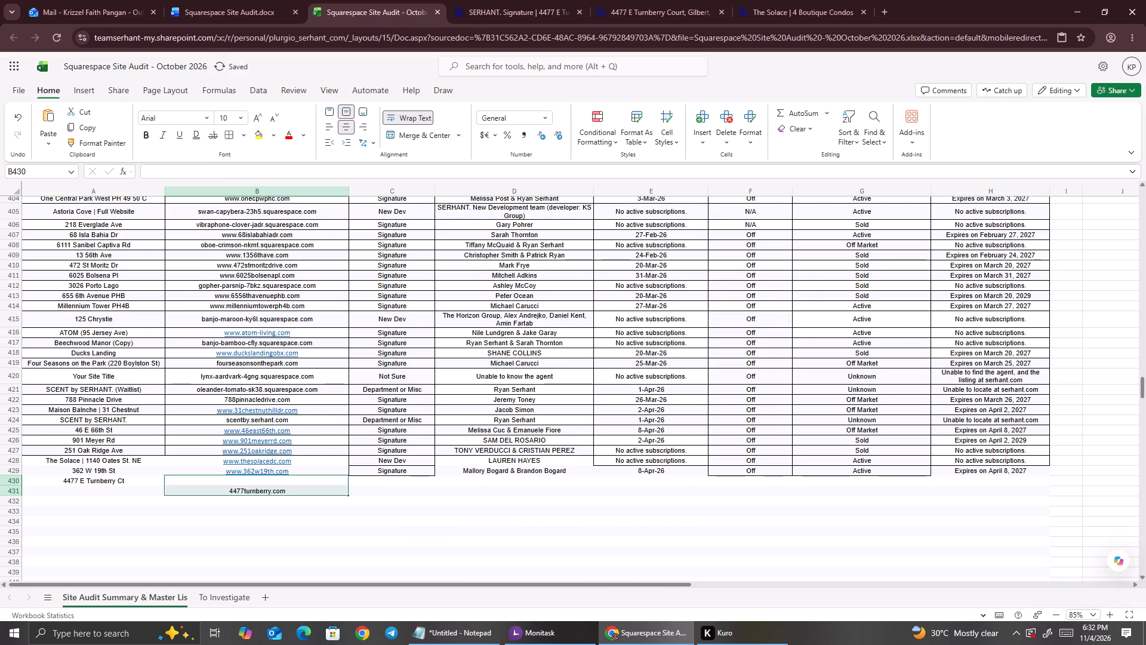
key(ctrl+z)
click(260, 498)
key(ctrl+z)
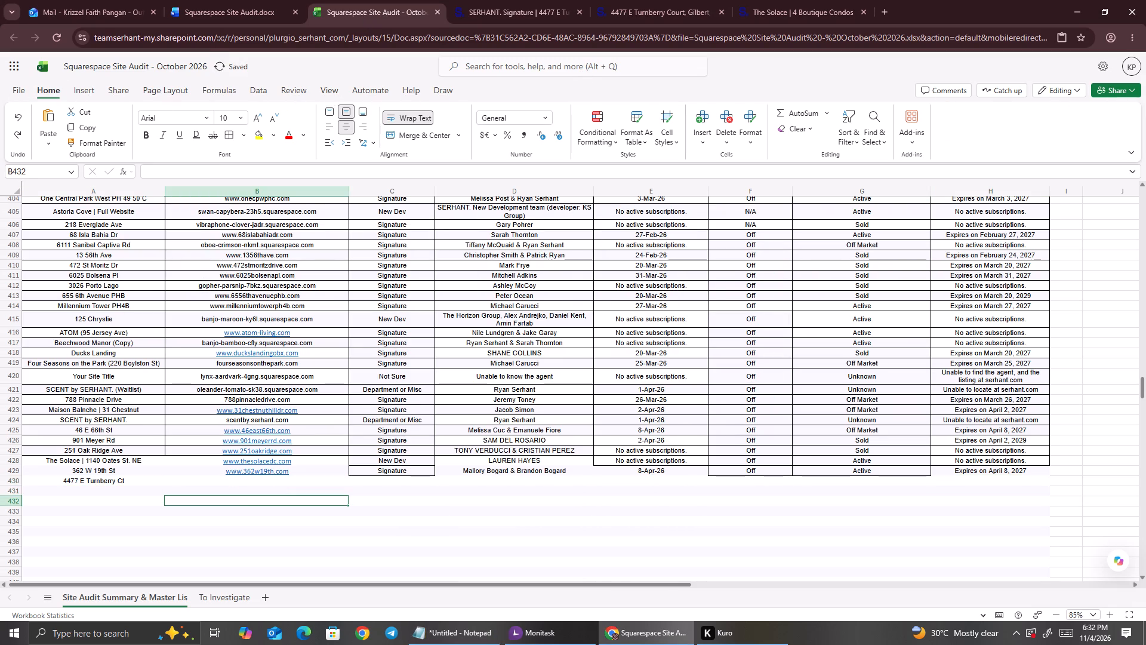
Copy only the domain text 4477turnberry.com from Notepad, without the blank line above, into cell B430.
key(alt+Tab)
click(528, 302)
drag(496, 290, 403, 291)
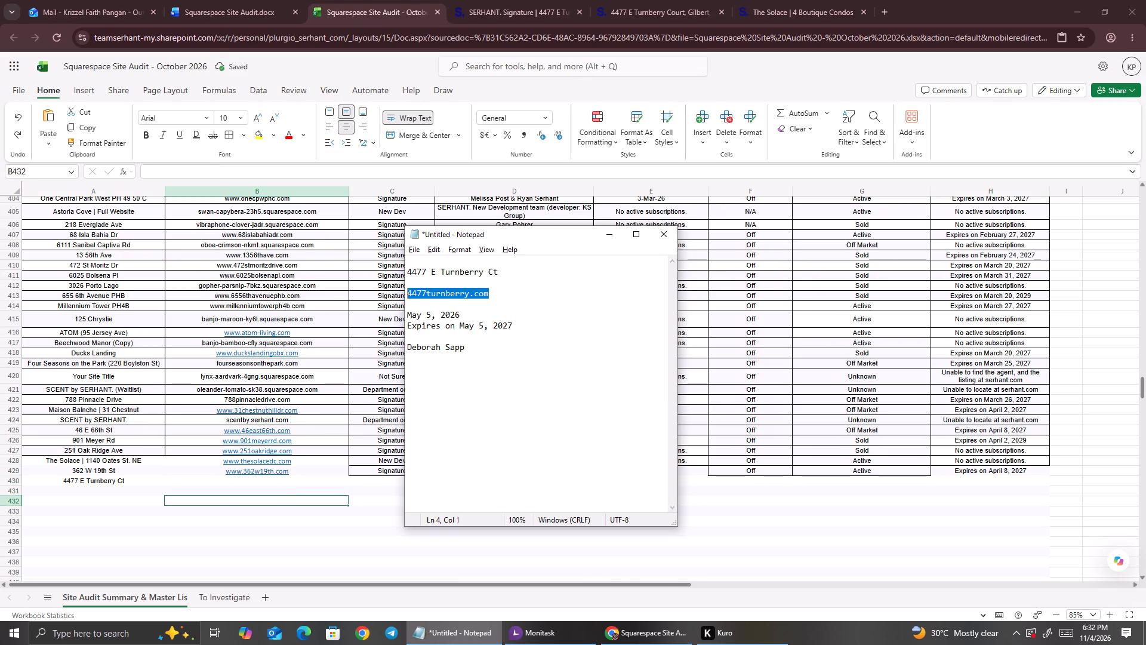
drag(403, 291, 403, 291)
key(ctrl+c)
click(281, 481)
key(ctrl+v)
Copy the category Signature from cell C429 into cell C430.
key(alt+Tab)
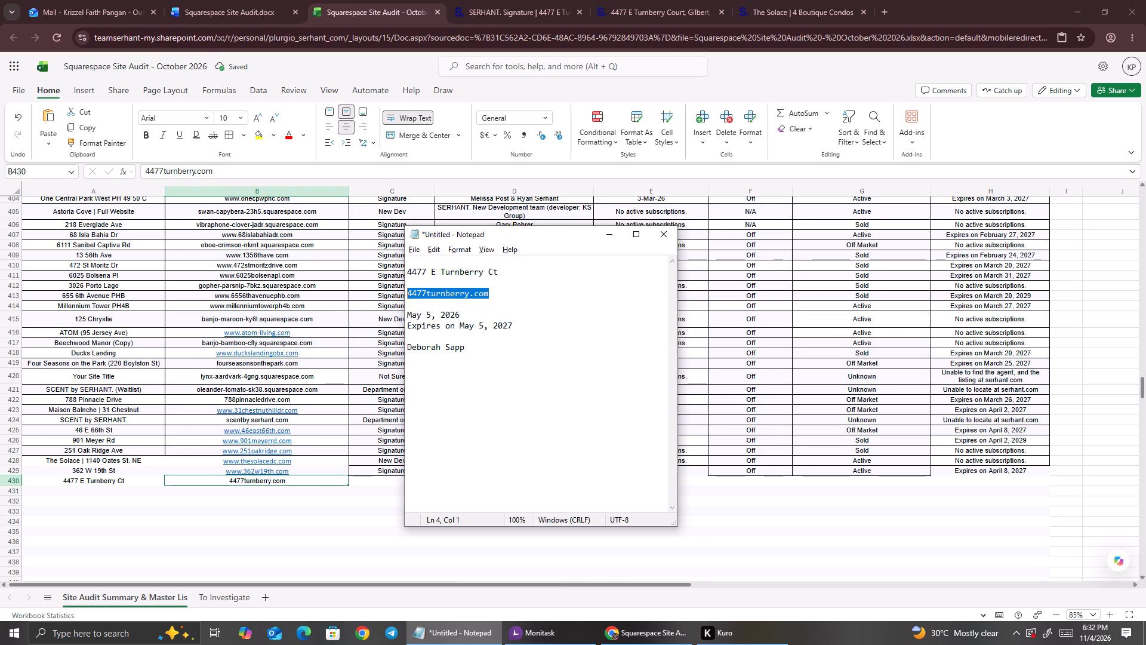
click(365, 486)
click(396, 469)
key(ctrl+c)
click(394, 482)
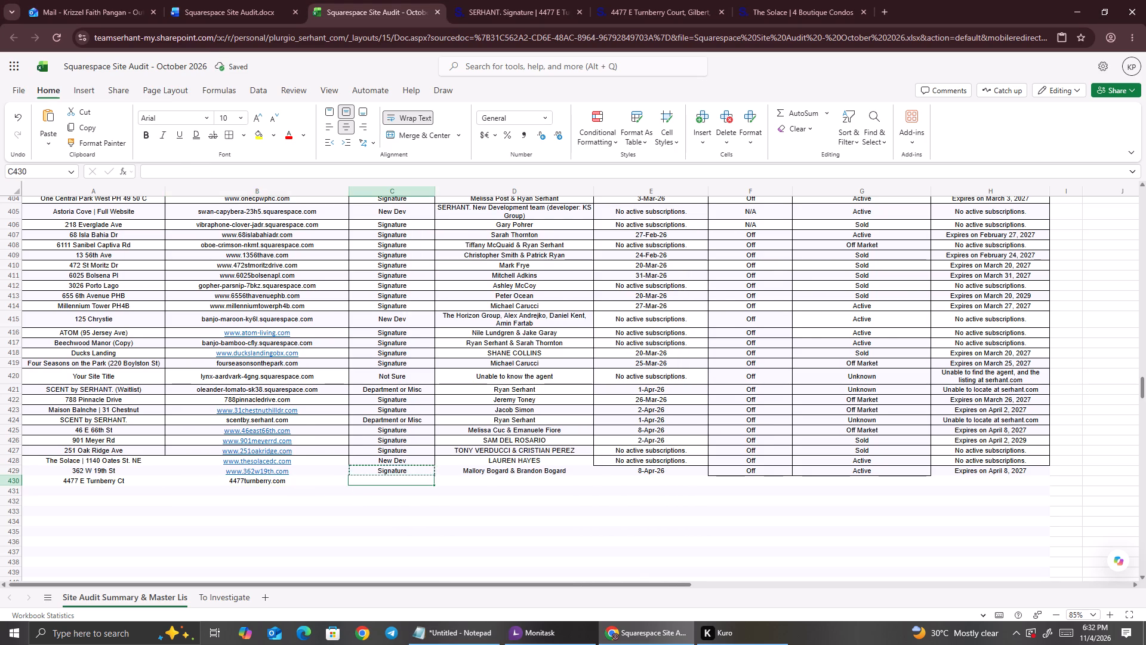
key(ctrl+v)
click(378, 521)
Copy the invoice date May 5, 2026 from Notepad into cell E430.
key(alt+Tab)
click(504, 411)
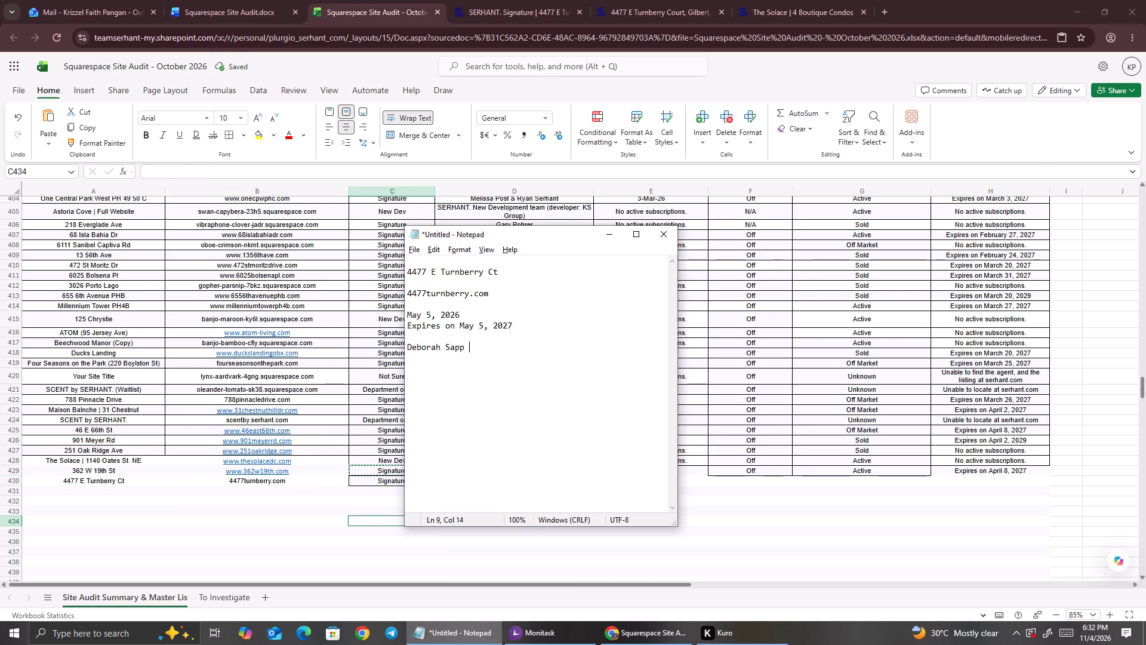
drag(464, 317, 399, 319)
key(ctrl+c)
click(287, 559)
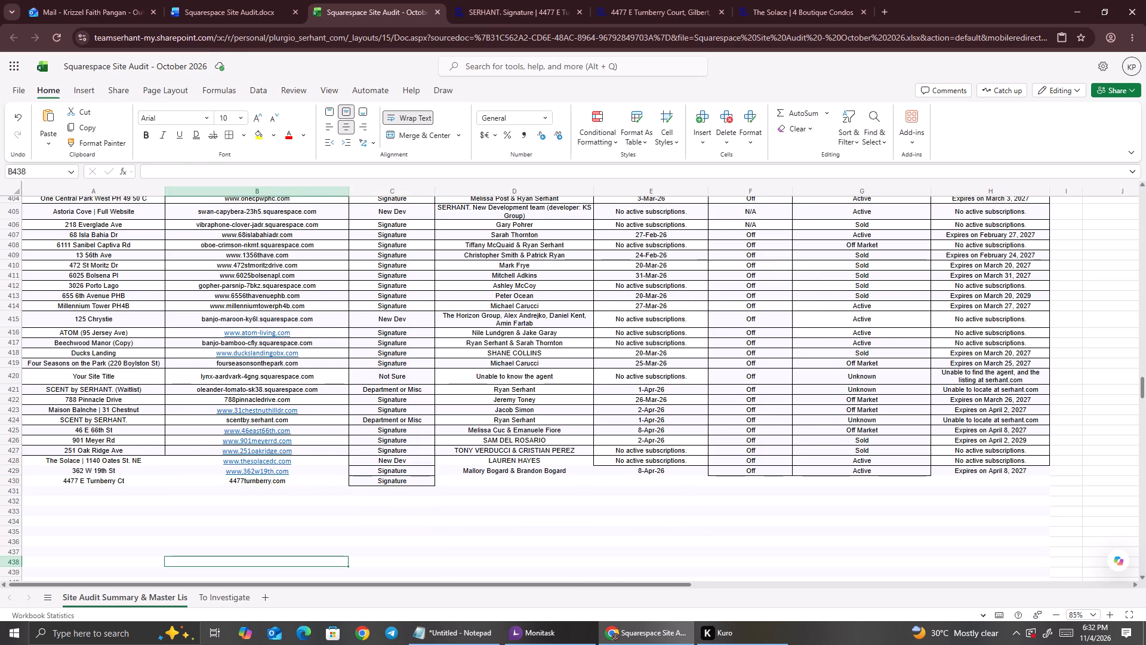
click(630, 481)
key(ctrl+v)
Copy the agent's name from Notepad into cell D430.
key(alt+Tab)
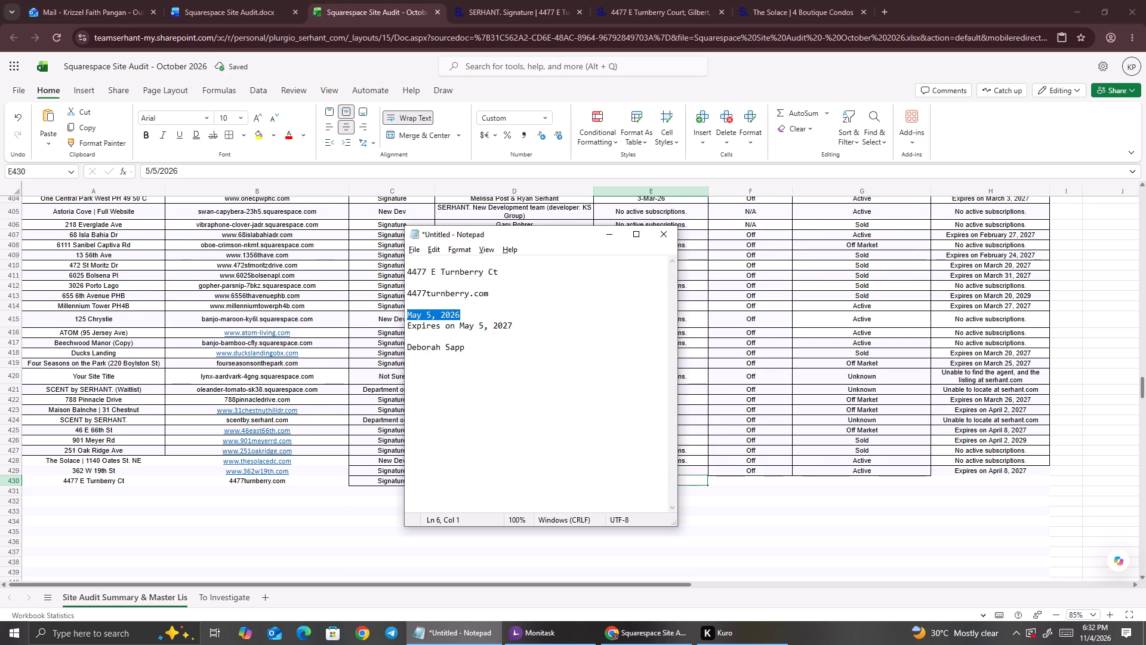
drag(474, 347, 368, 357)
key(ctrl+c)
click(334, 508)
click(507, 481)
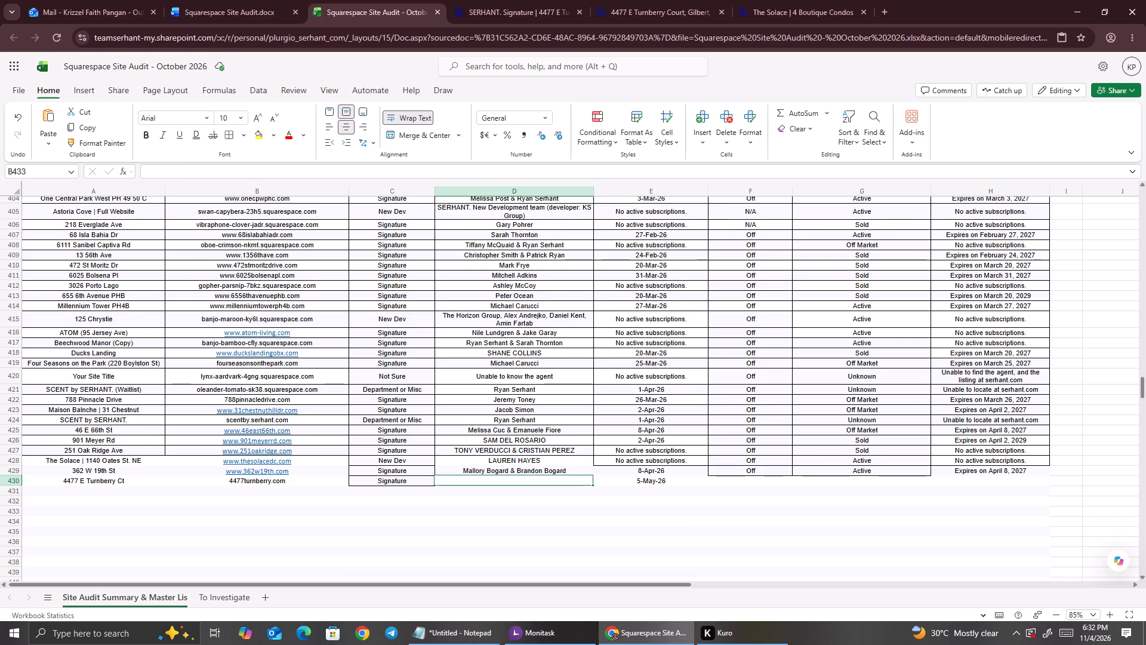
key(ctrl+v)
Copy the value Off from cell F429 into cell F430.
key(alt+Tab)
click(777, 465)
click(778, 468)
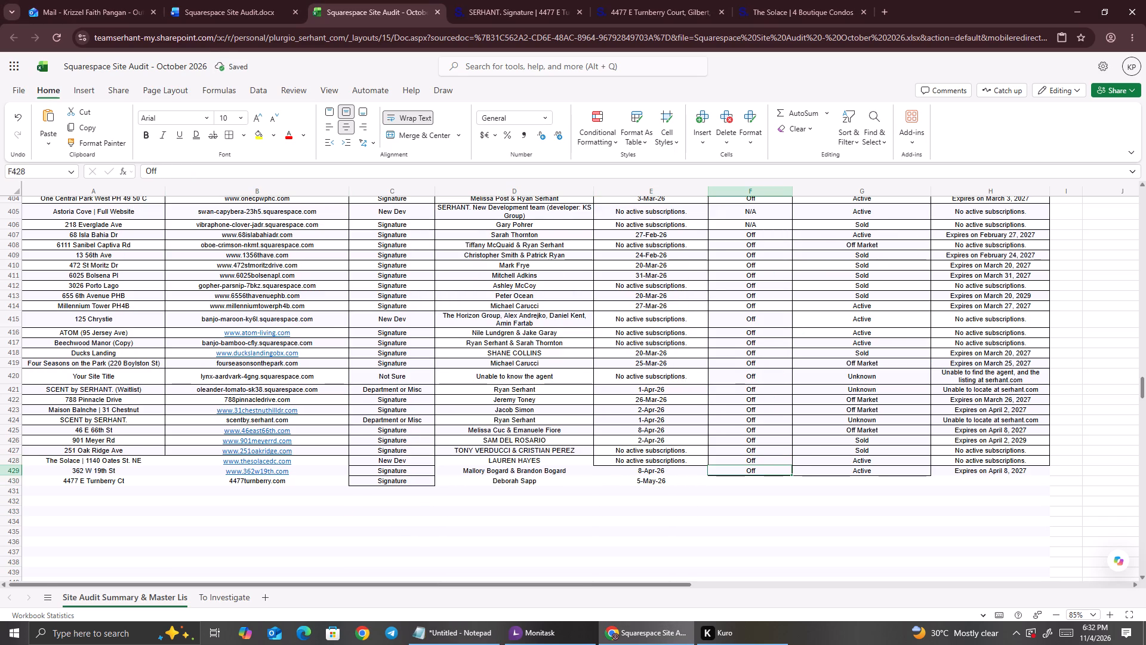
key(ctrl+c)
click(768, 480)
key(ctrl+v)
click(847, 495)
click(874, 477)
click(875, 472)
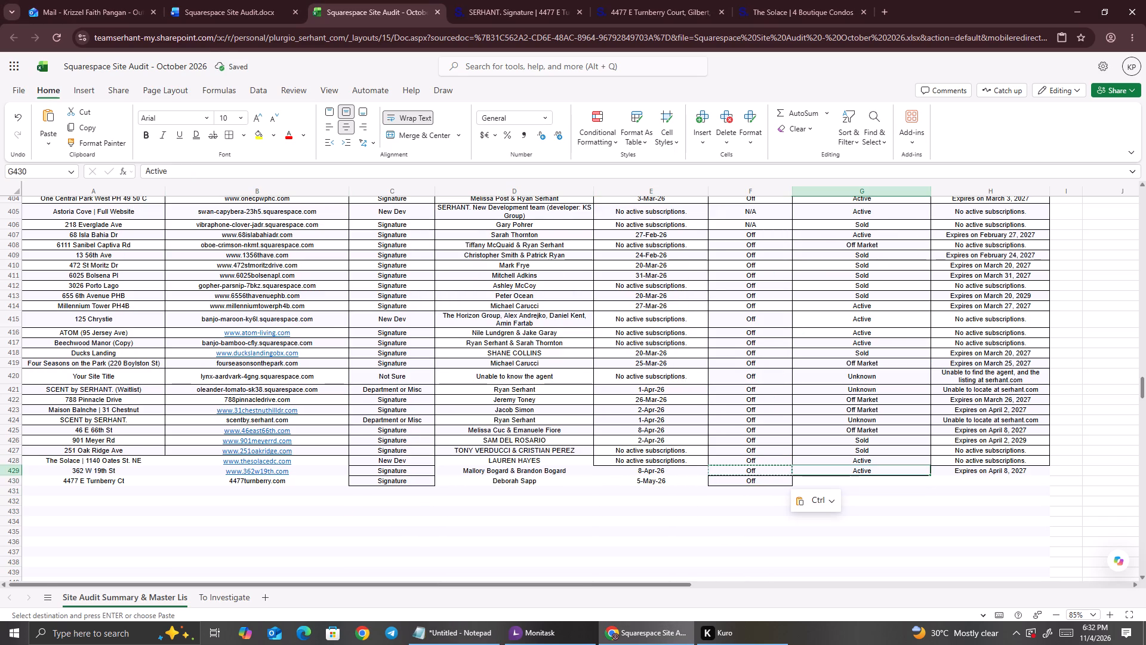
click(876, 450)
key(ctrl+c)
click(867, 484)
key(ctrl+v)
click(867, 517)
Copy the text Expires on May 5, 2027 from Notepad into cell H430.
key(alt+Tab)
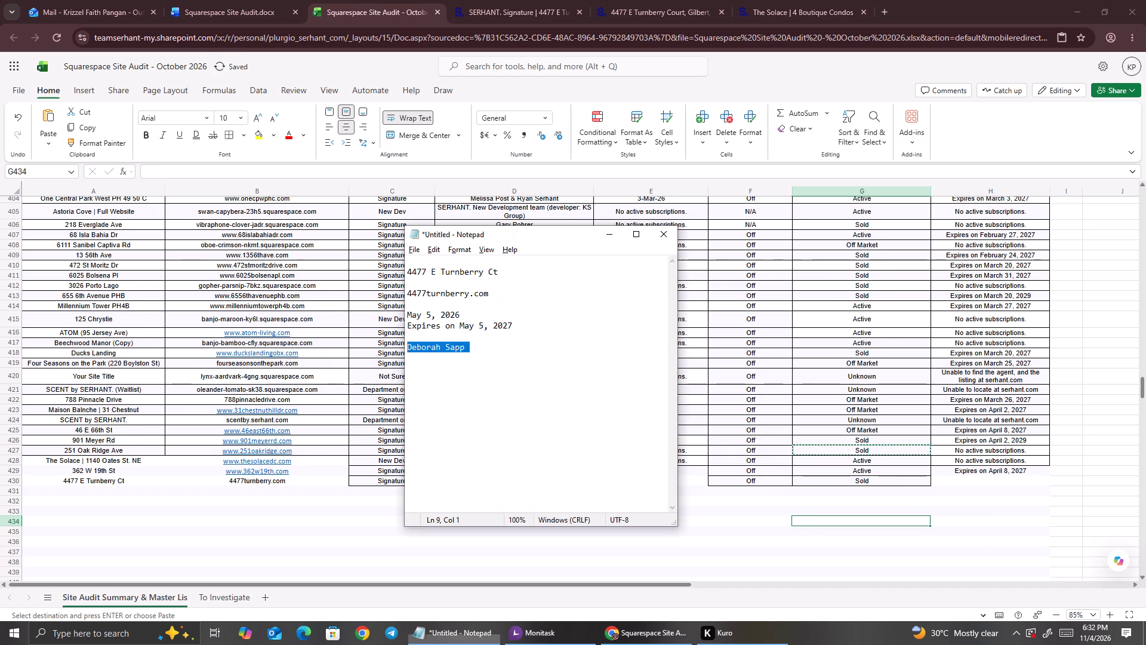
drag(537, 328, 377, 324)
key(ctrl+c)
click(1019, 477)
key(ctrl+v)
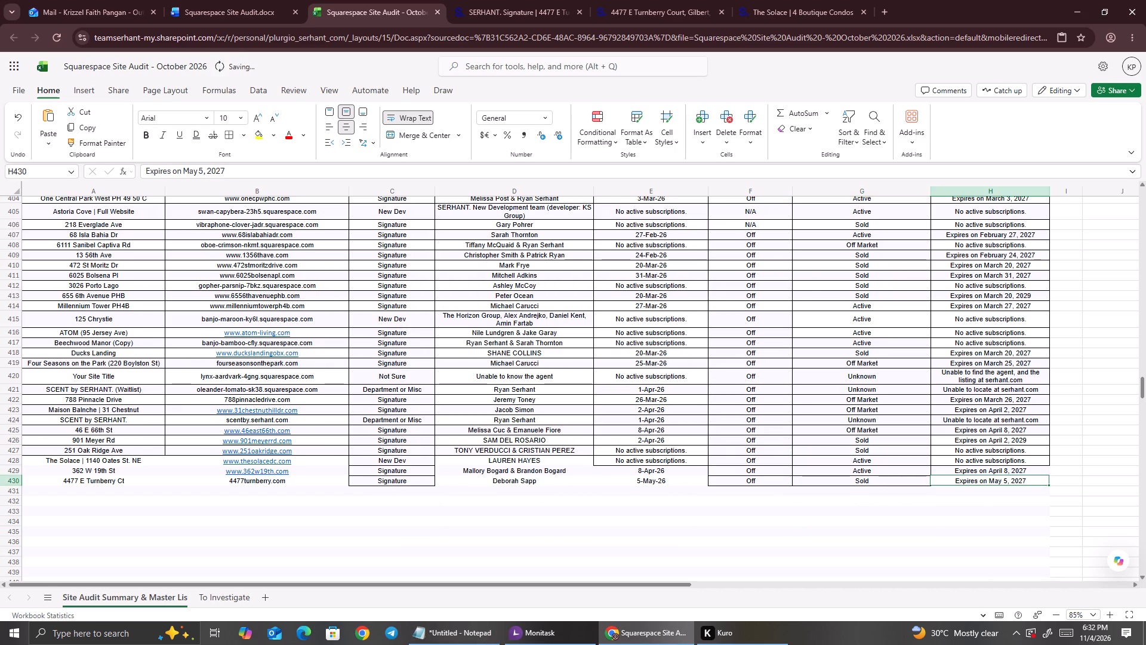
click(855, 529)
click(476, 0)
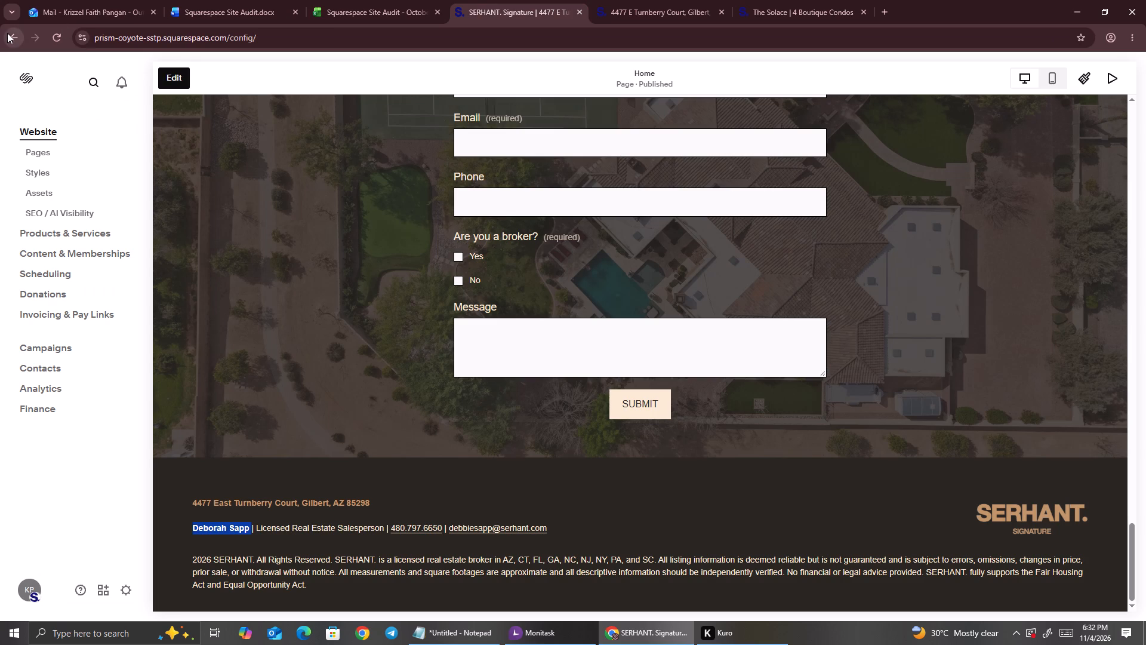
click(7, 33)
click(7, 33)
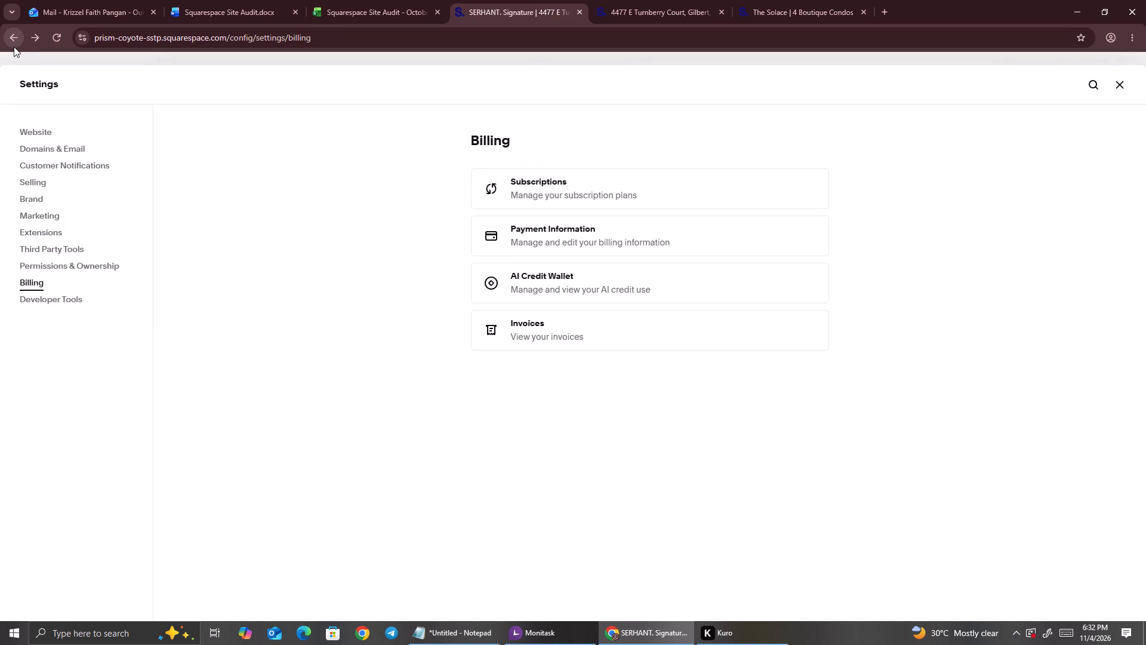
click(14, 47)
click(14, 47)
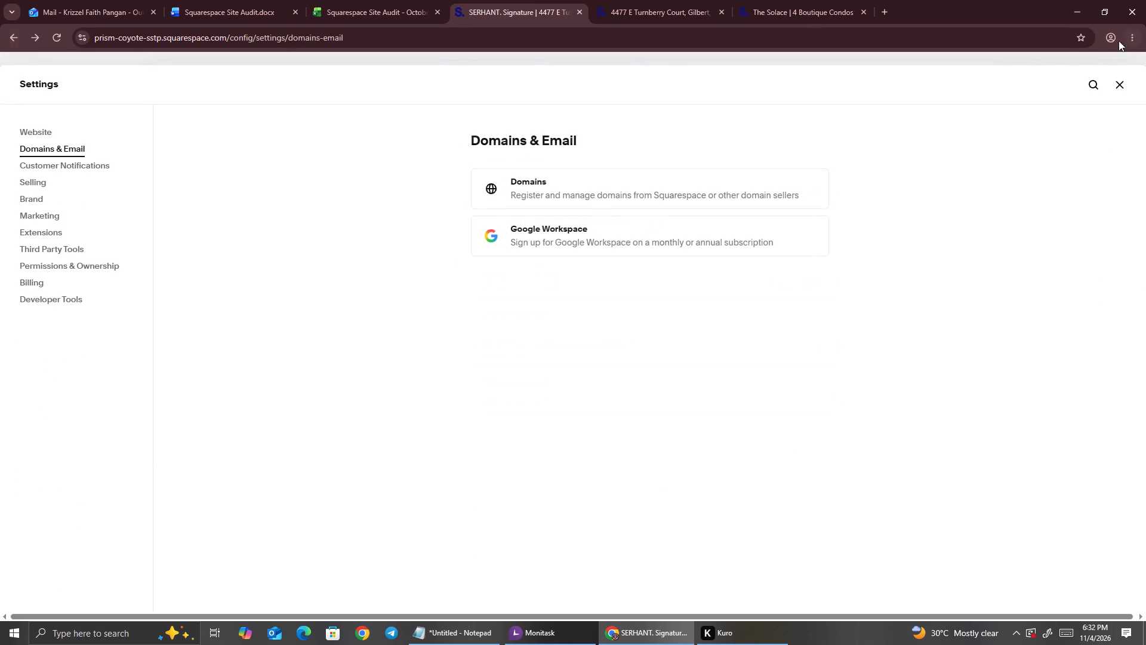
click(1125, 84)
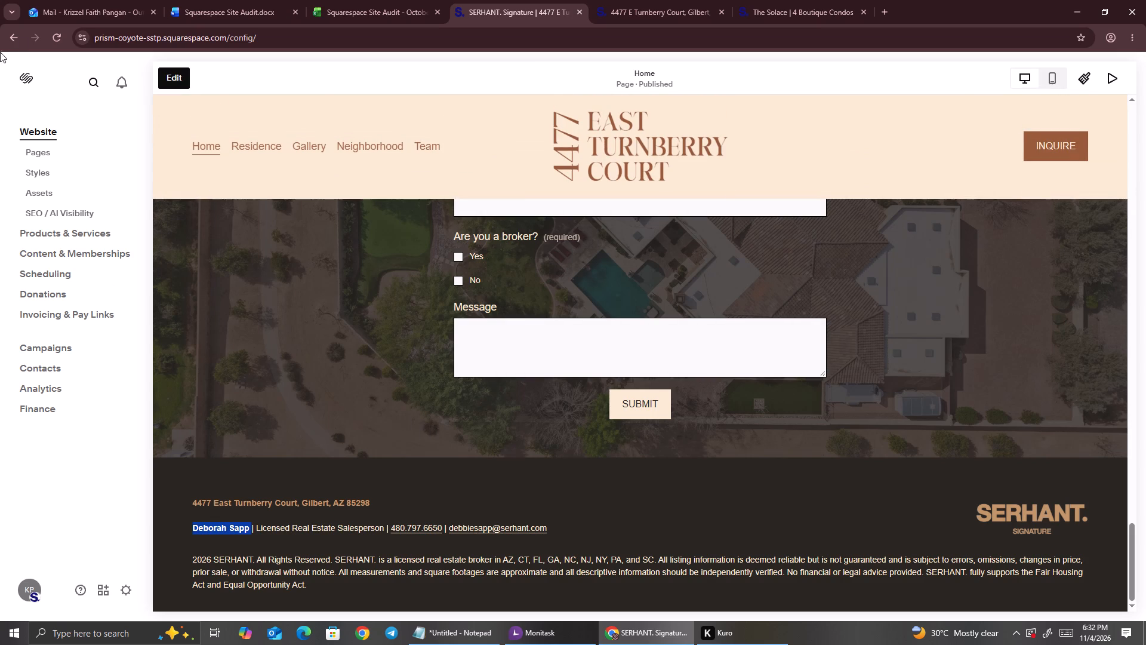
click(20, 39)
click(3, 35)
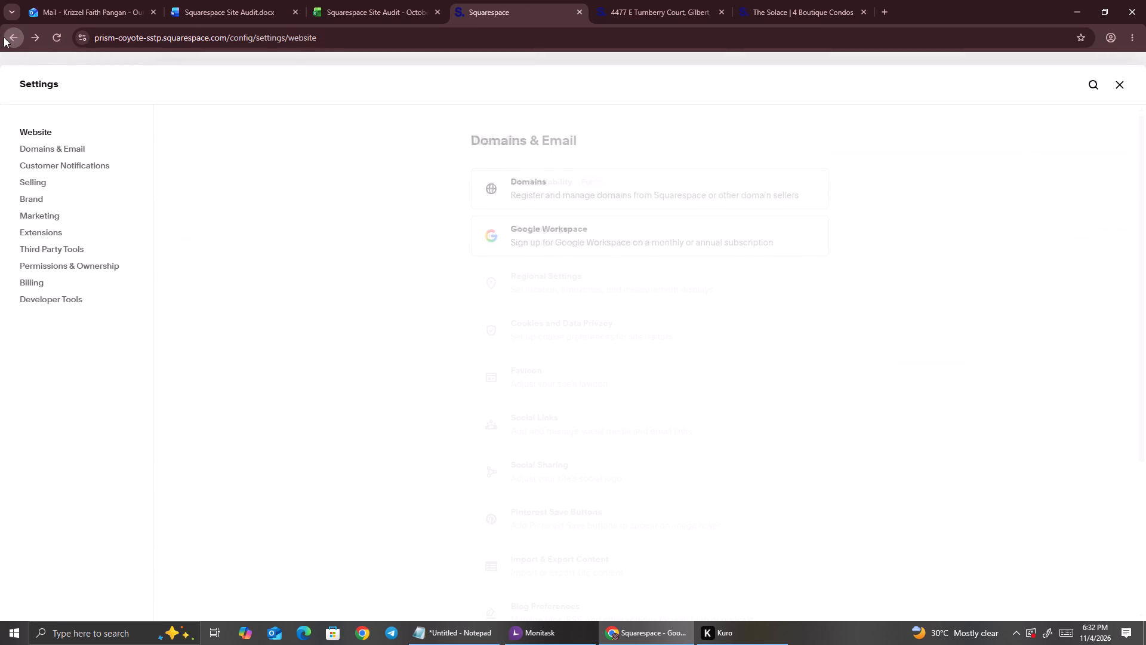
click(14, 42)
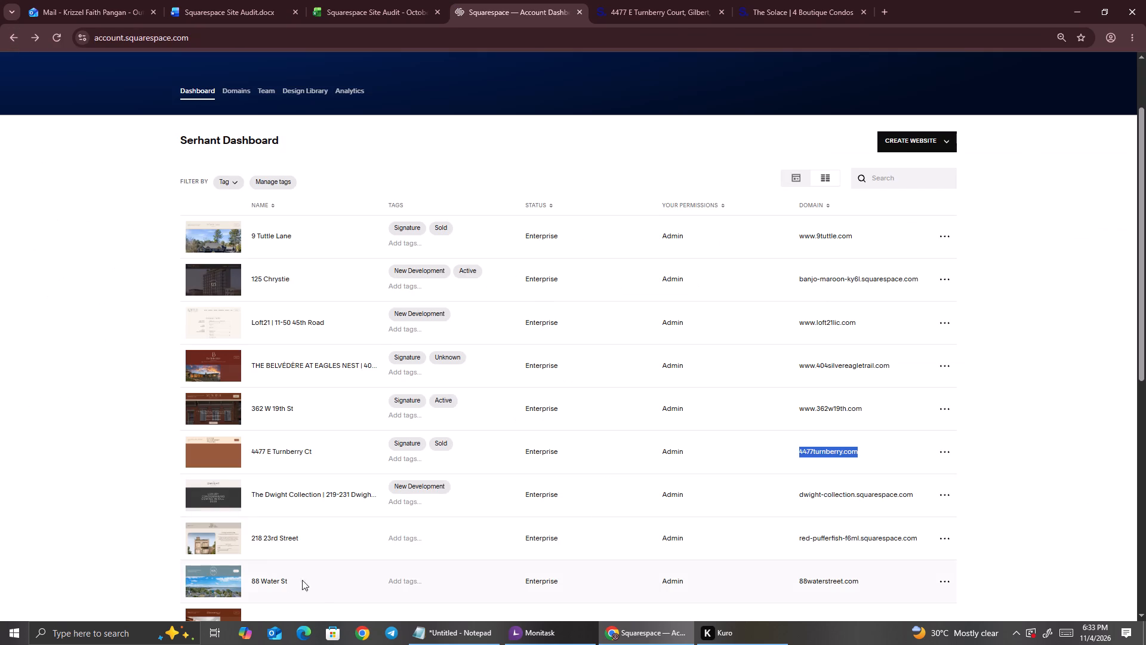
Replace the Notepad contents with the next site's name from the dashboard, The Dwight Collection | 219-231 Dwight.
scroll(324, 536, down, 1)
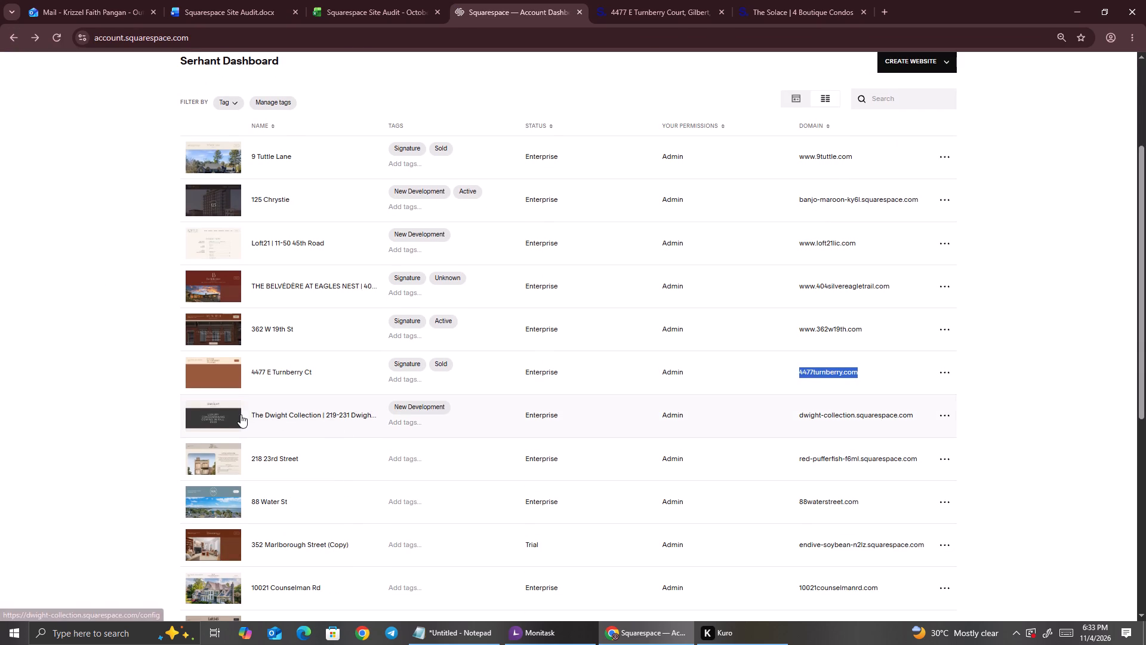
drag(241, 414, 372, 412)
drag(248, 415, 371, 420)
key(ctrl+c)
key(ctrl+c)
key(alt+Tab)
key(ctrl+a)
key(ctrl+v)
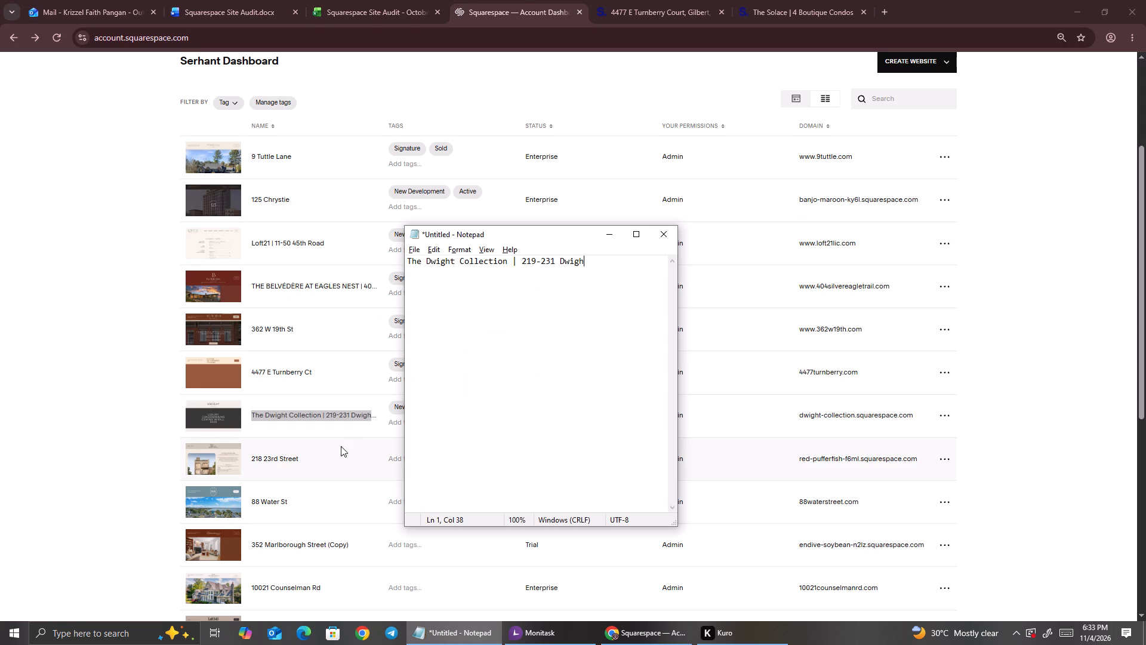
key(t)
Copy The Dwight Collection's domain, dwight-collection.squarespace.com, from the dashboard into Notepad.
drag(783, 417, 924, 412)
key(ctrl+c)
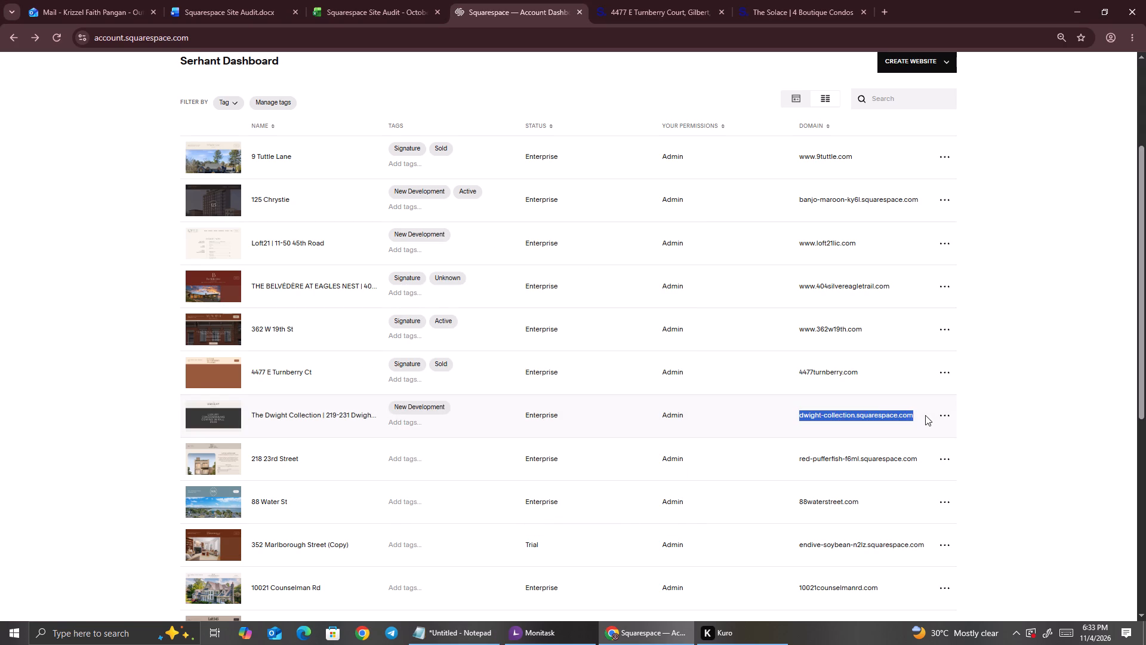
key(alt+Tab)
key(ctrl+v)
click(28, 444)
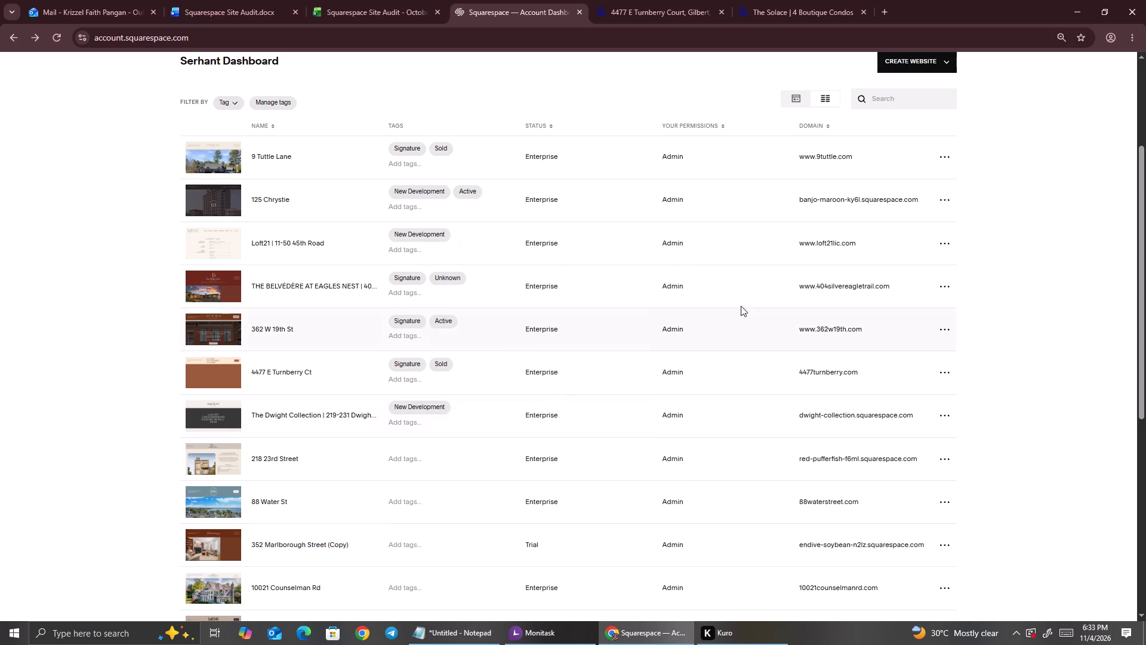
click(671, 0)
click(564, 0)
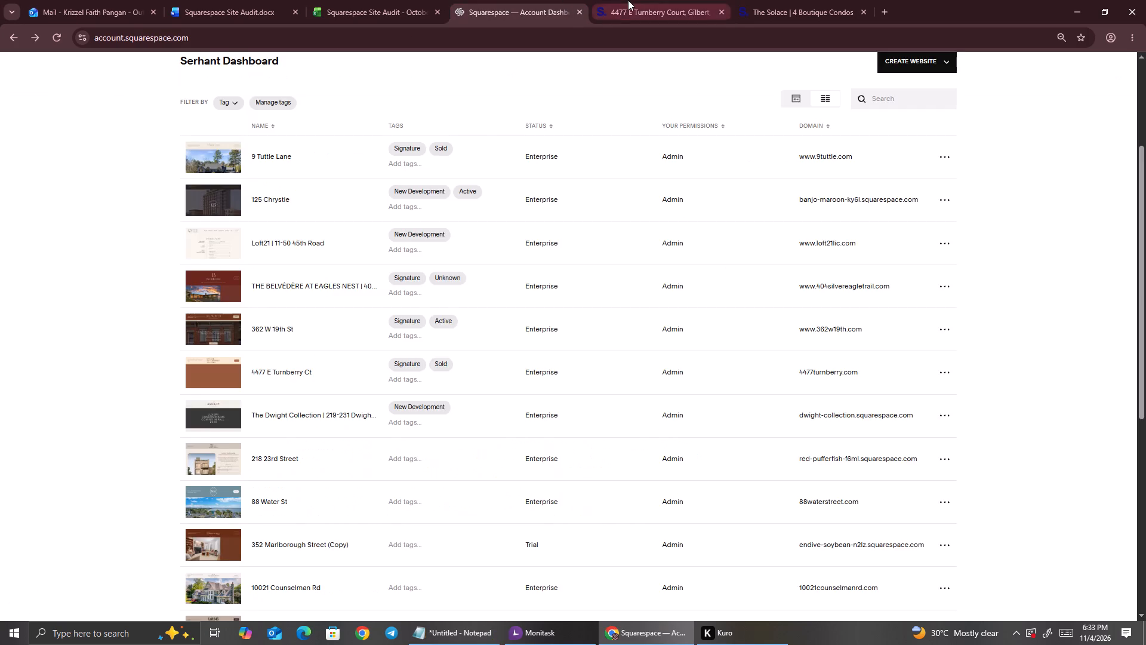
click(628, 0)
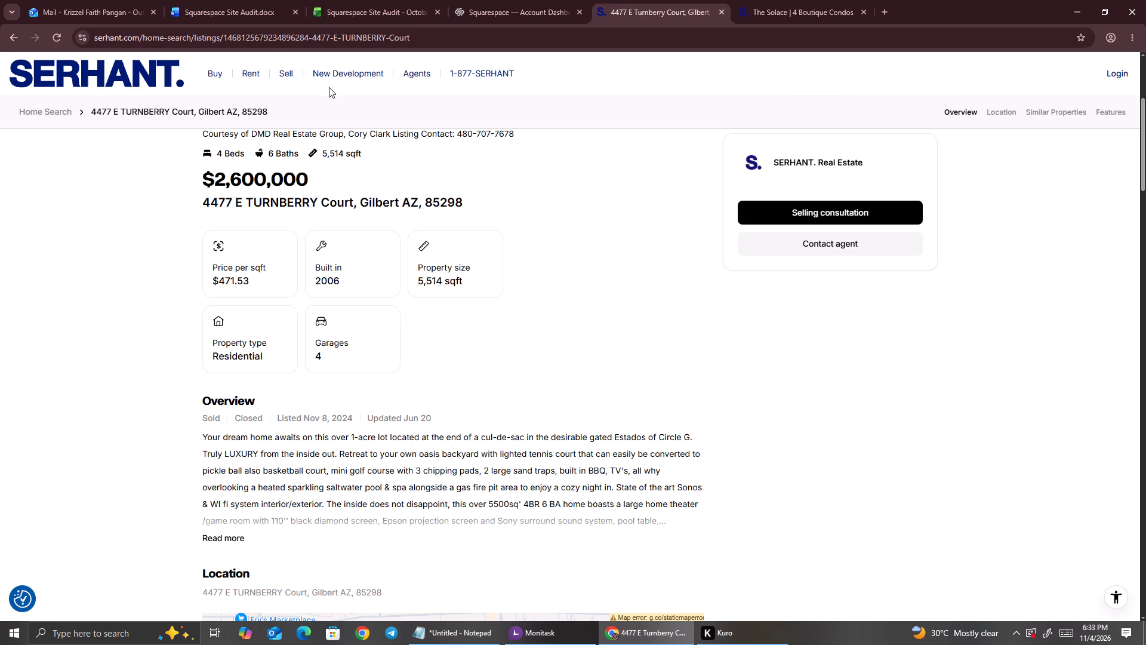
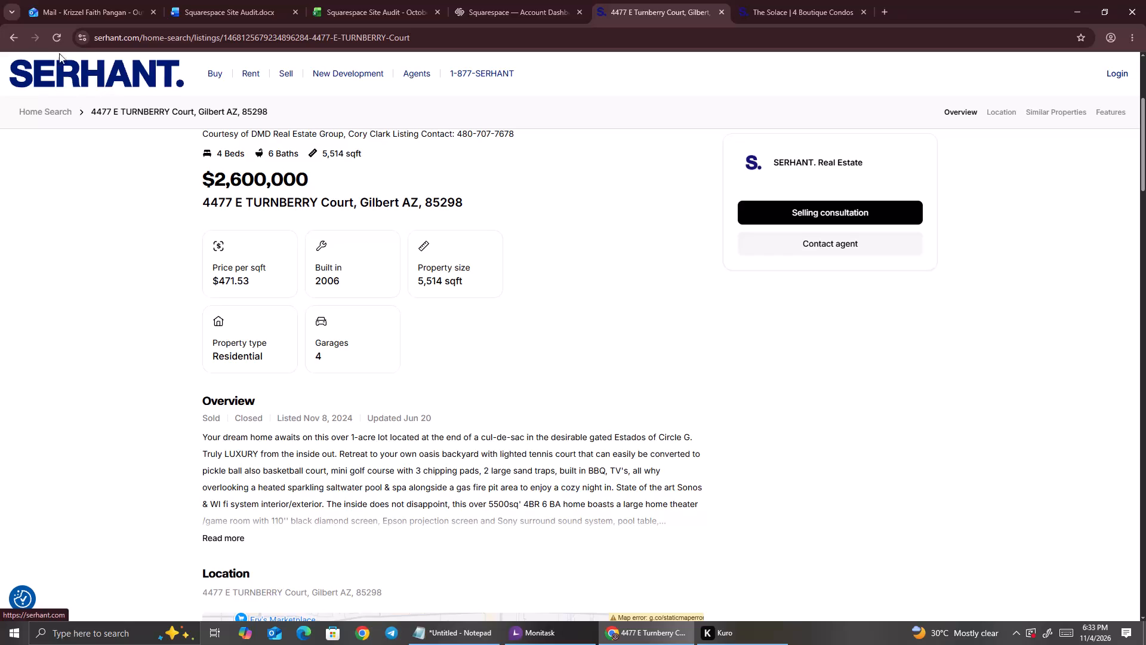
Return to the Serhant Dashboard and open the site settings of The Dwight Collection.
click(534, 0)
click(636, 0)
click(580, 0)
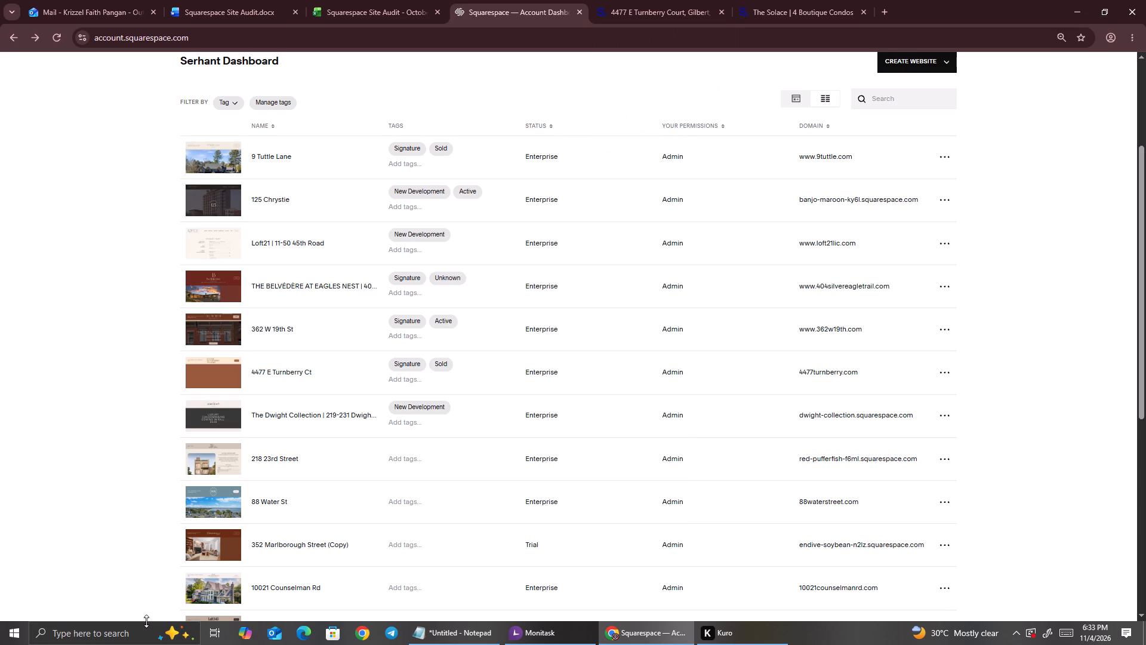
key(alt+Tab)
key(alt+Tab)
key(alt+Tab)
key(alt+Tab)
drag(82, 388, 95, 383)
drag(403, 0, 408, 0)
click(503, 0)
click(931, 409)
click(943, 414)
click(948, 475)
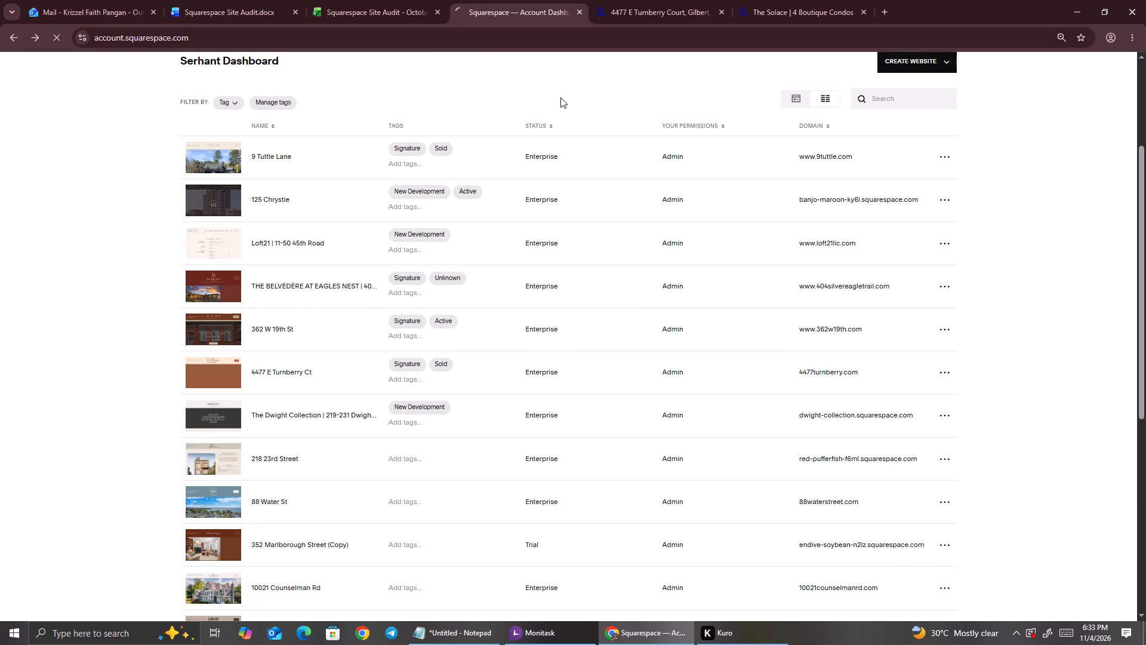
Review The Dwight Collection's domains, invoices and subscriptions in its site settings, and close the settings.
key(alt+Tab)
key(alt+Tab)
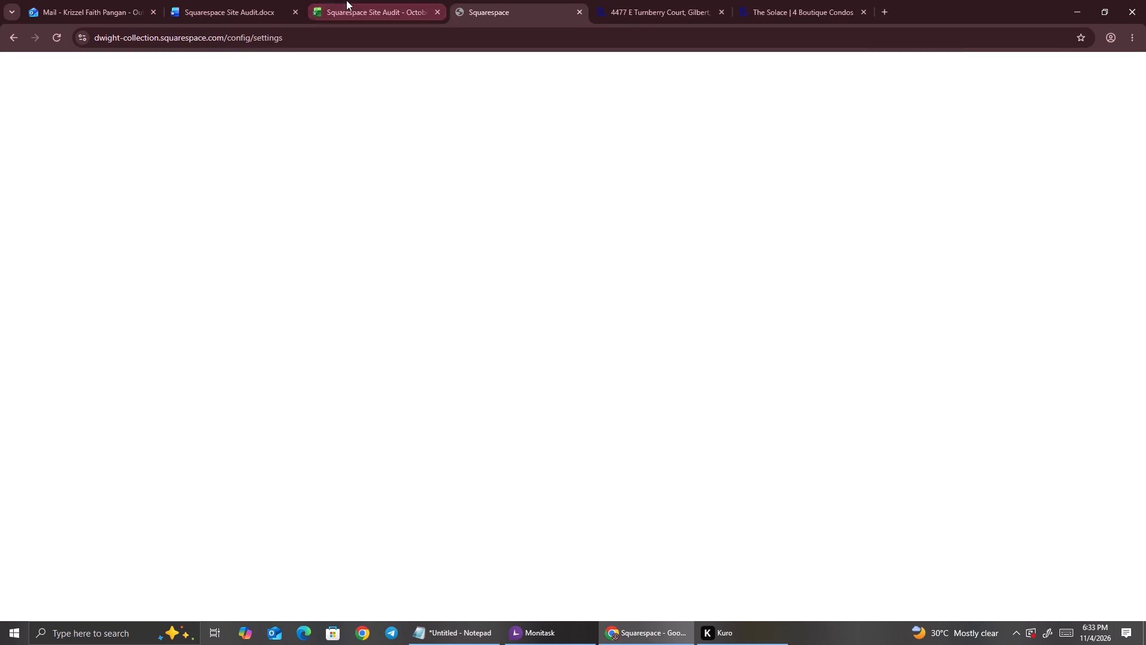
click(346, 0)
click(531, 0)
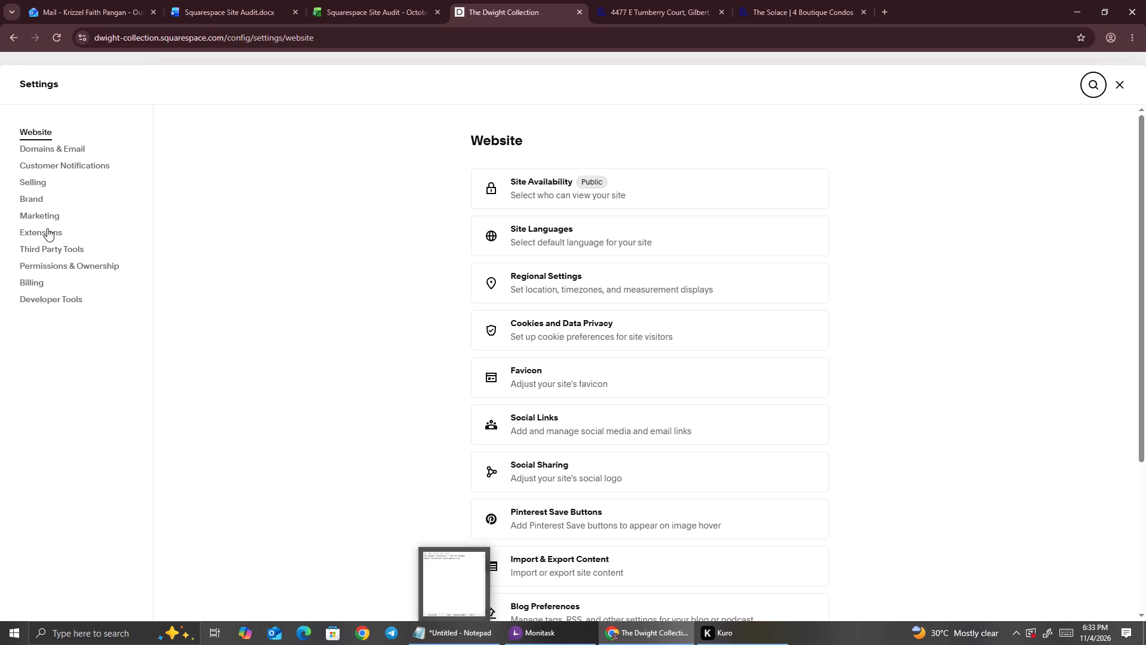
click(47, 142)
click(654, 191)
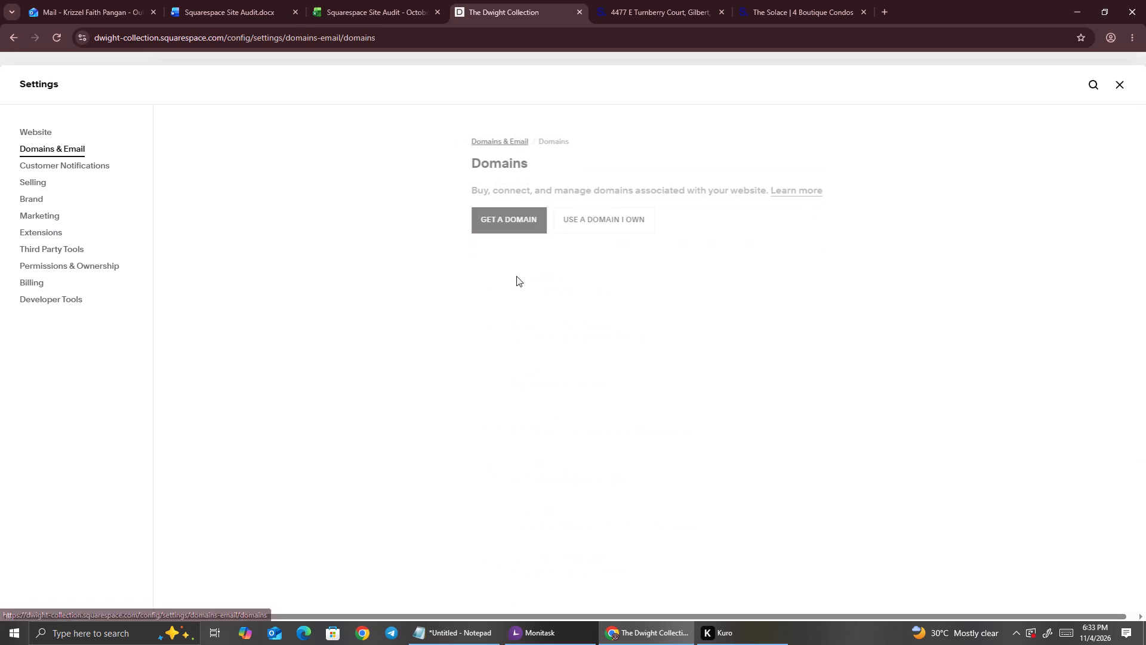
click(35, 281)
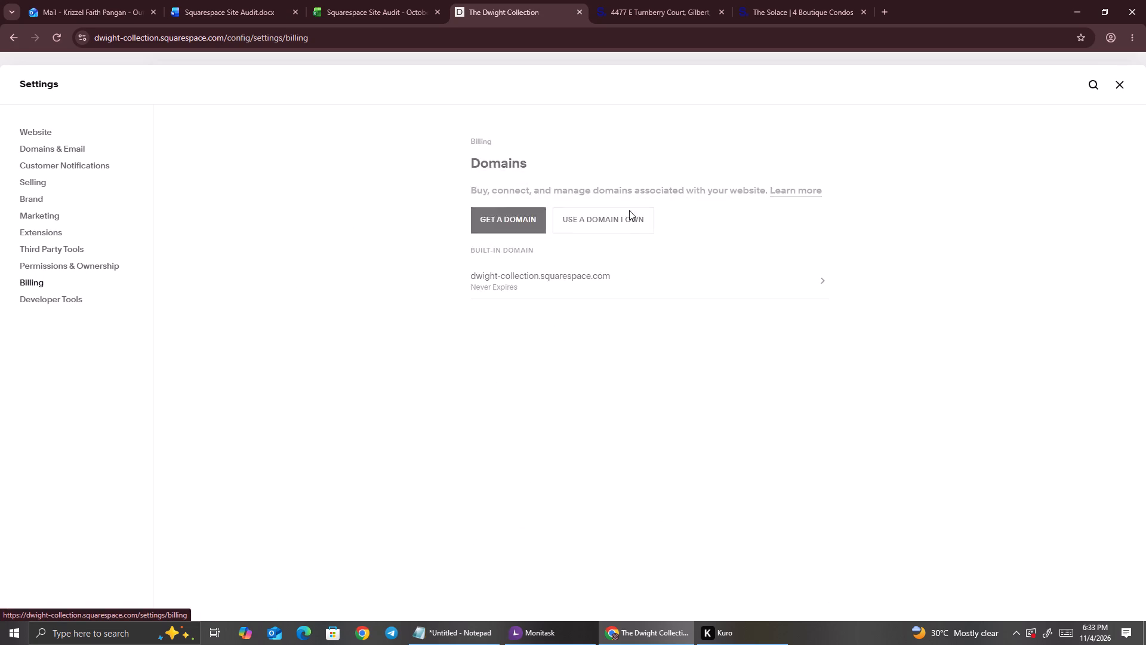
click(557, 333)
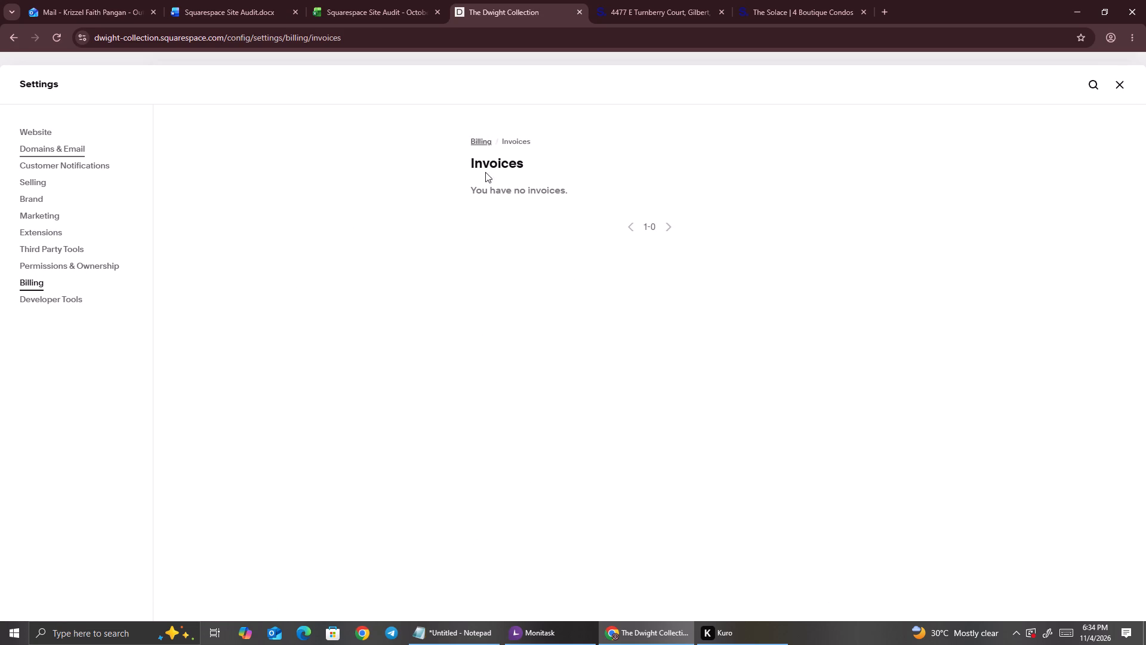
click(483, 143)
click(559, 186)
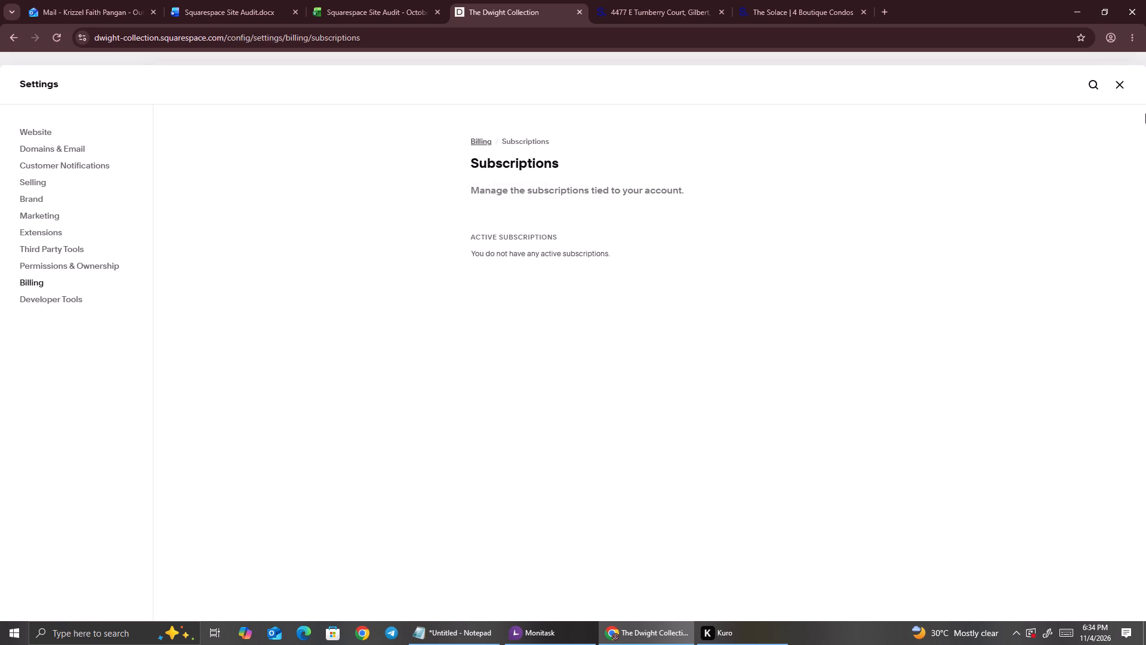
click(1132, 88)
click(1129, 86)
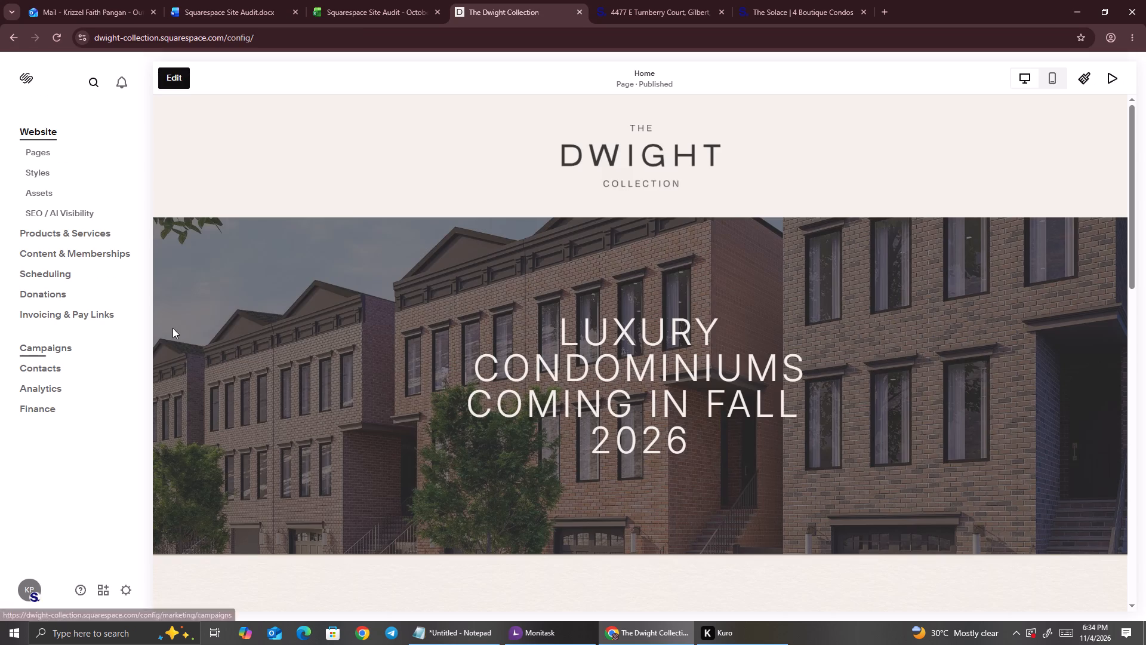
Copy the two agents' names from The Dwight Collection home page footer into Notepad, below the domain after blank lines.
scroll(565, 512, down, 20)
scroll(565, 512, down, 2)
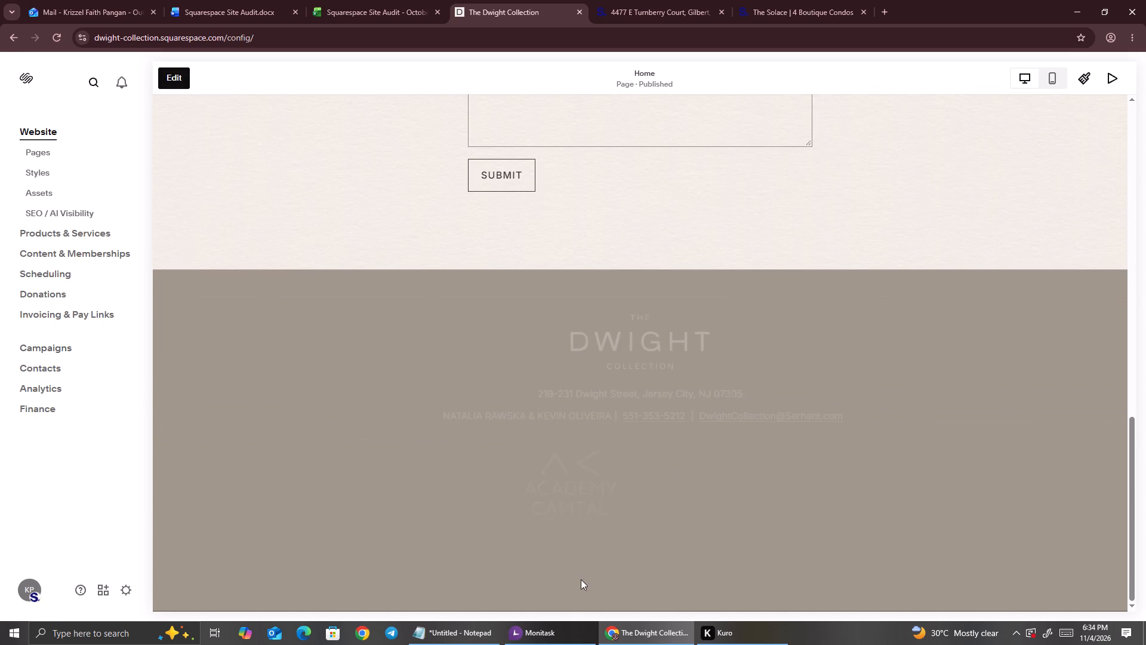
scroll(581, 579, down, 4)
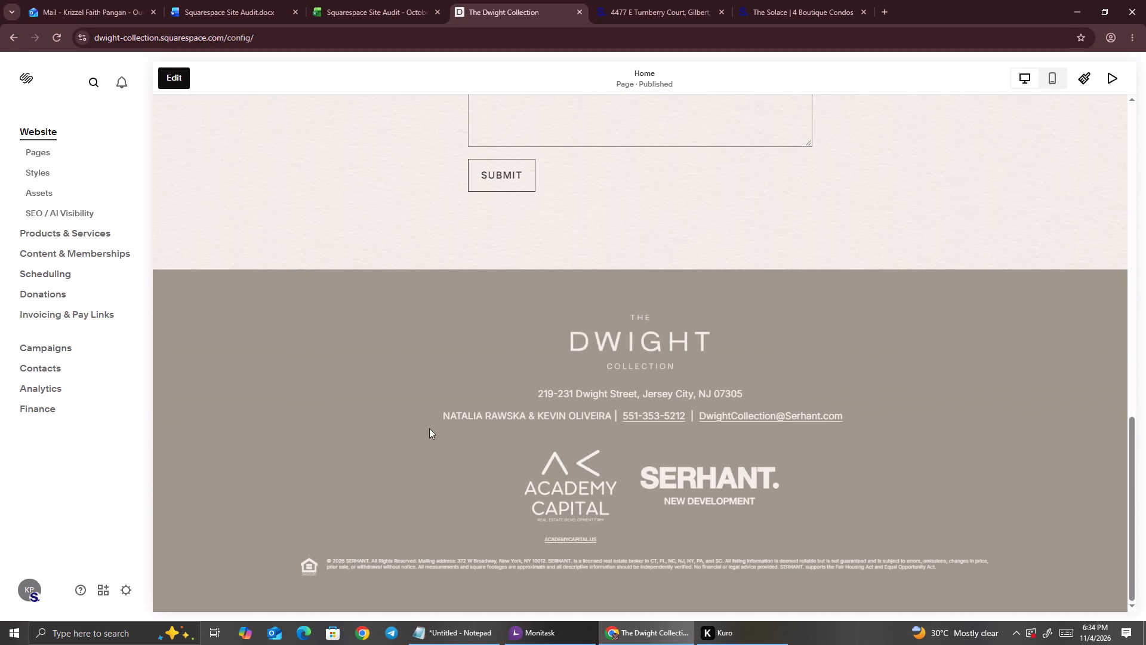
drag(432, 421, 613, 416)
key(ctrl+c)
key(ctrl+c)
key(alt+Tab)
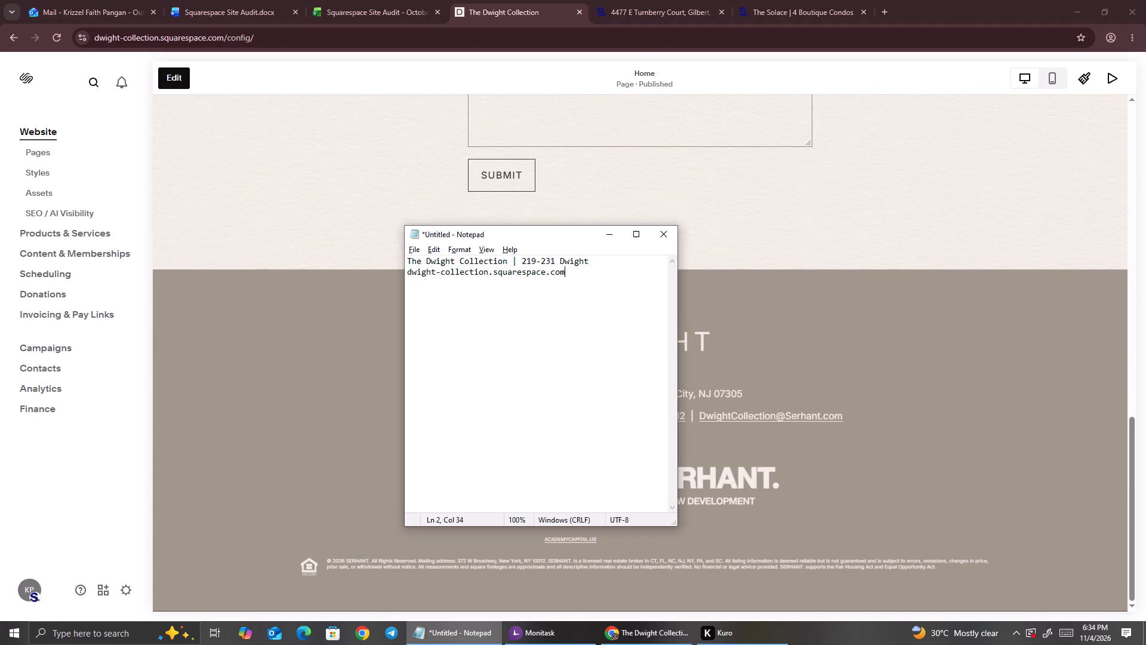
click(679, 336)
key(Return)
key(Return)
key(Return)
key(ctrl+v)
key(alt+Tab)
key(alt+Tab)
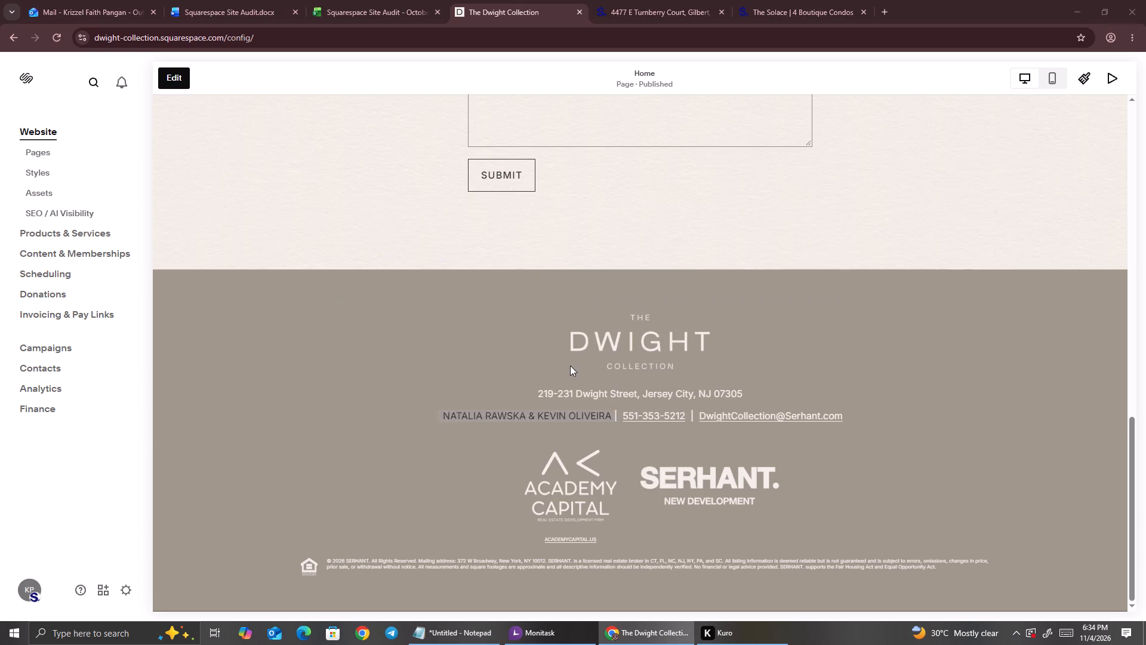
Remove the leading spaces before the agents' names in Notepad.
click(412, 306)
click(418, 305)
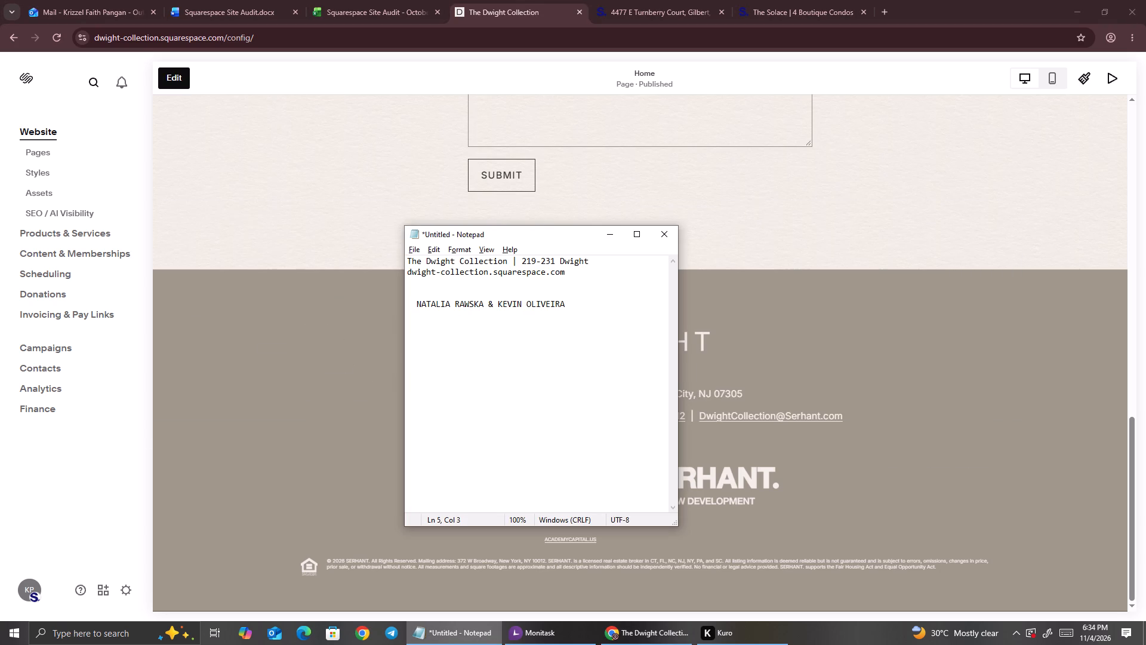
key(BackSpace)
key(BackSpace)
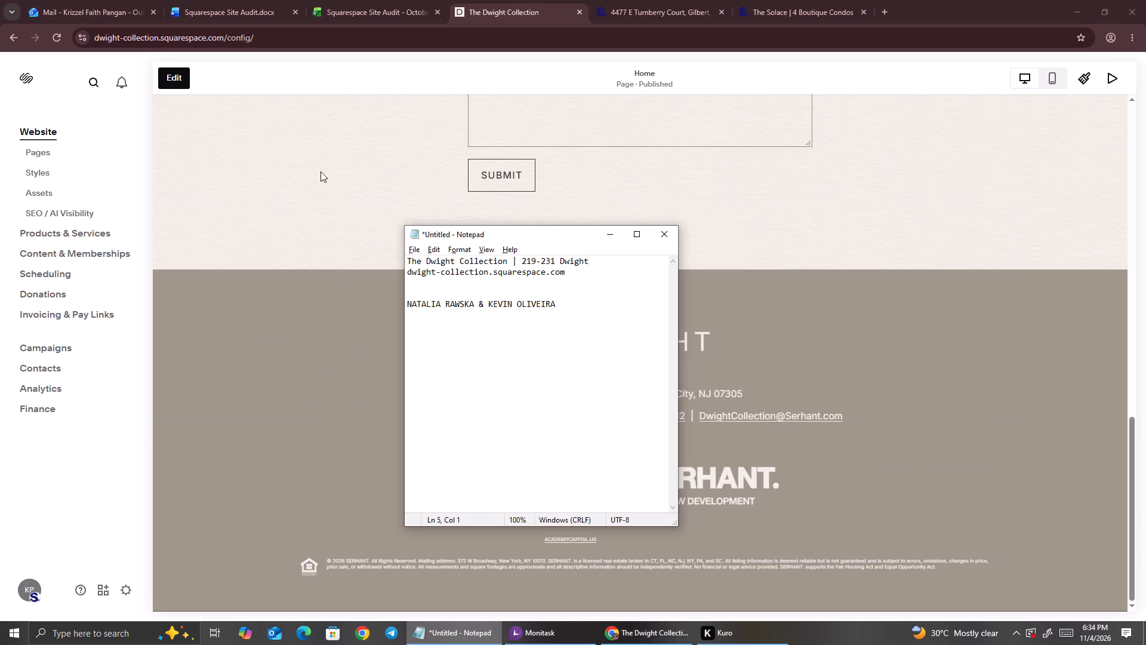
Consult the October 2026 Squarespace Site Audit workbook and the Squarespace Site Audit.docx document.
click(381, 0)
click(255, 6)
click(361, 0)
click(257, 0)
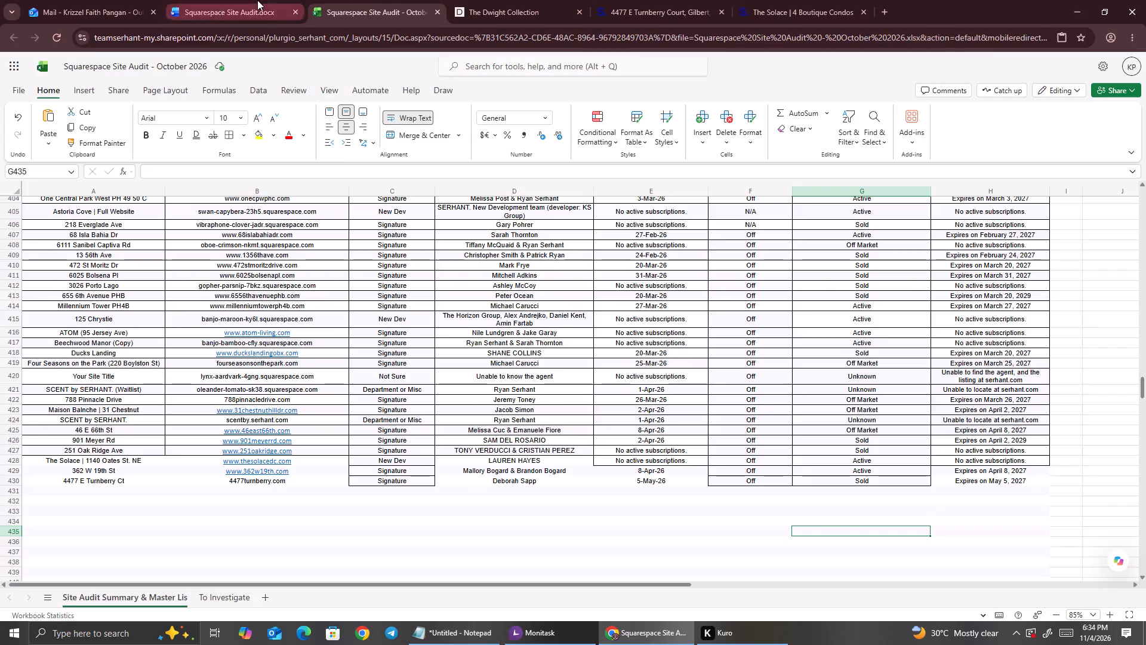
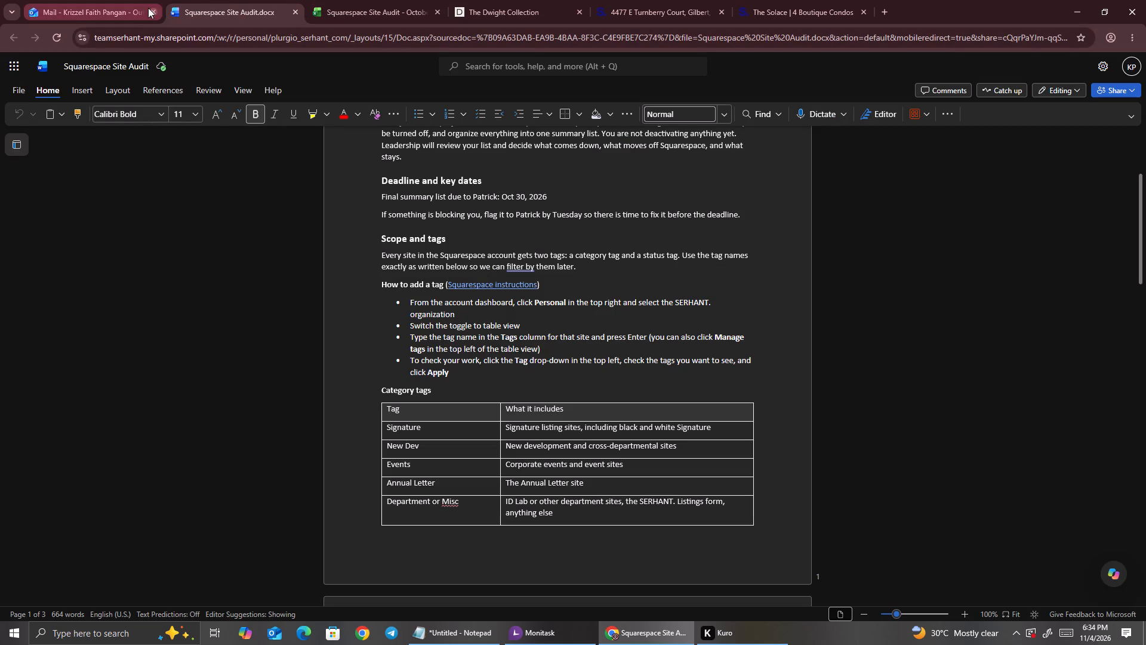
Copy the site name The Dwight Collection | 219-231 Dwight from Notepad into cell A431 of the October 2026 audit workbook.
click(368, 0)
key(alt+Tab)
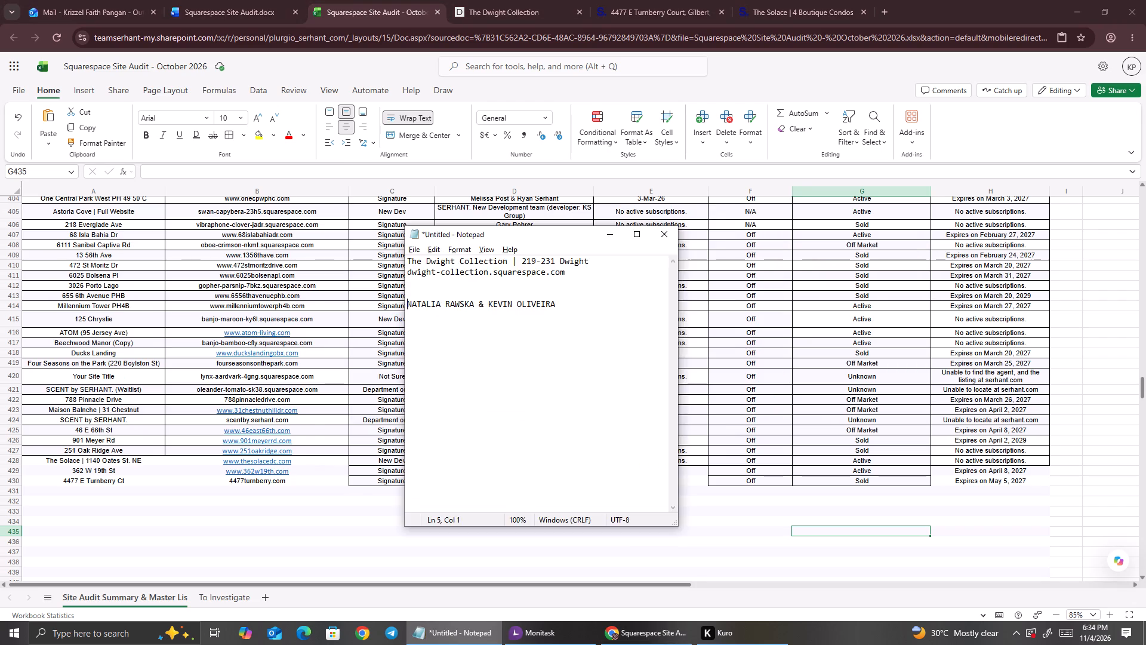
click(295, 533)
key(alt+Tab)
drag(602, 257, 419, 269)
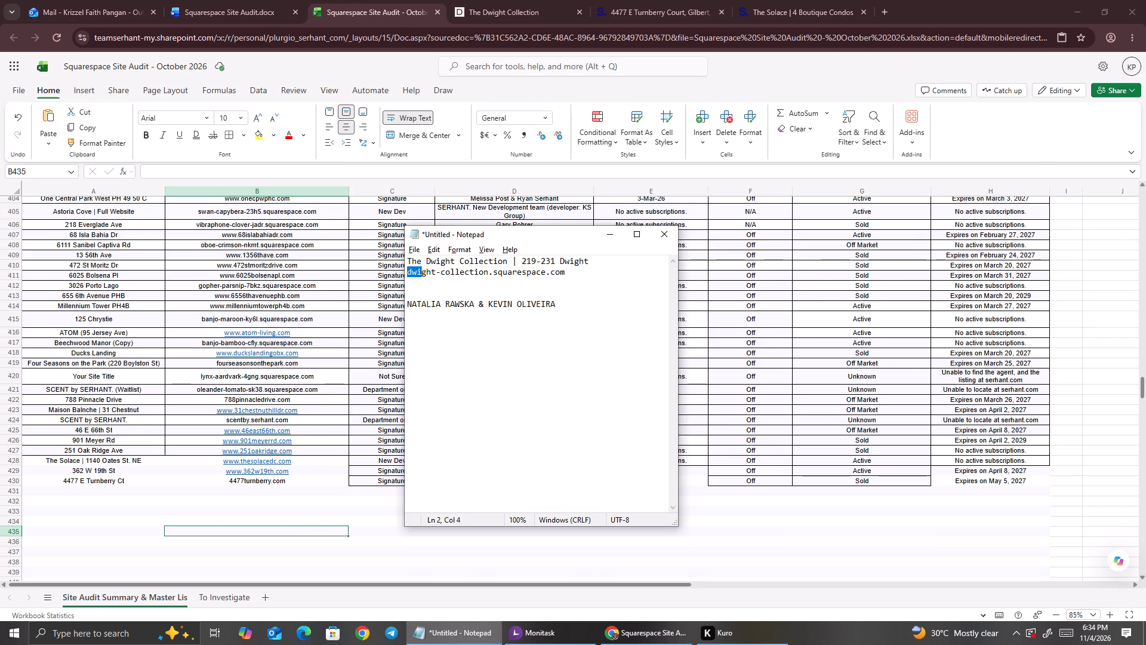
drag(419, 269, 405, 263)
key(ctrl+c)
click(115, 489)
key(ctrl+v)
Copy the domain dwight-collection.squarespace.com from Notepad into cell B431 of the audit workbook.
key(alt+Tab)
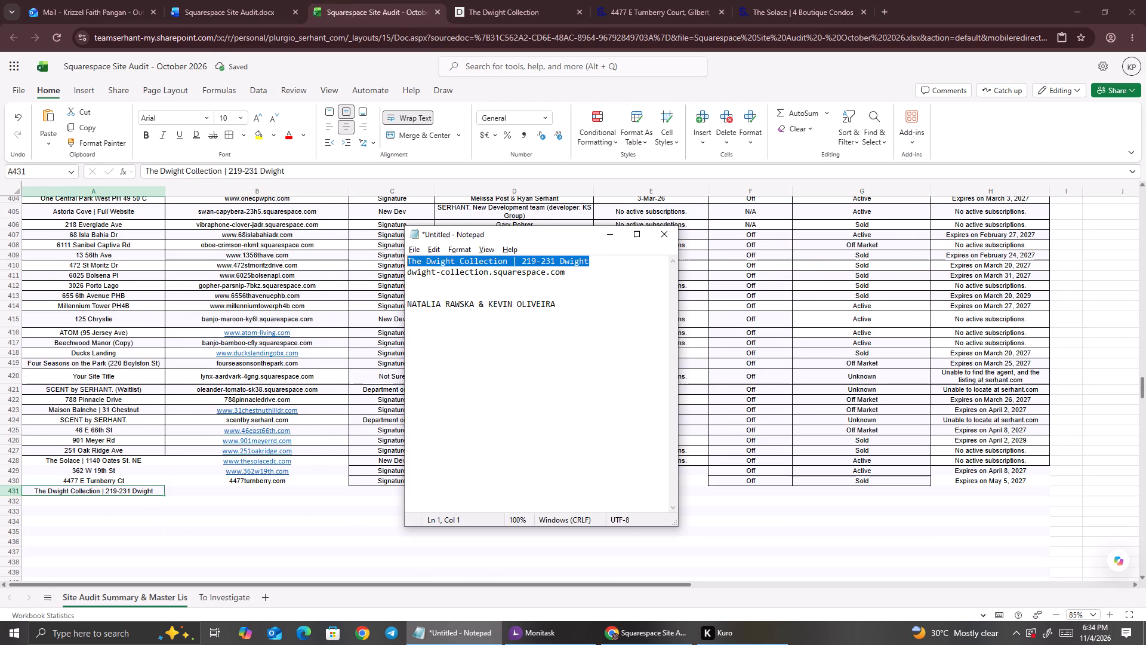
drag(574, 273, 392, 274)
key(ctrl+c)
click(267, 494)
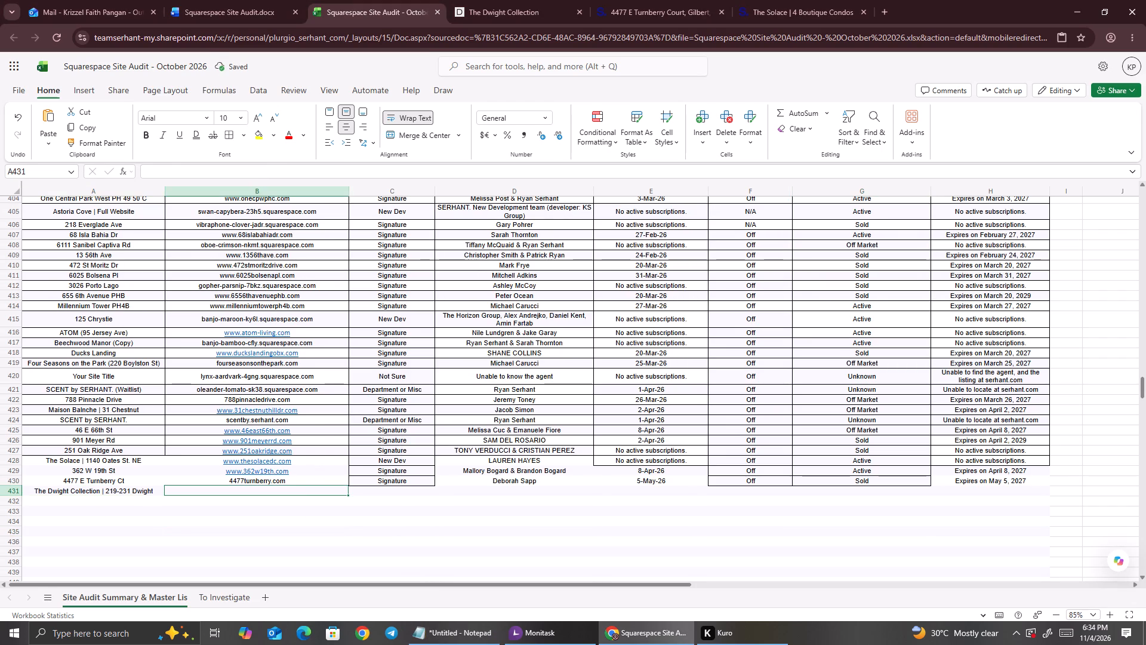
key(ctrl+v)
Copy the two agents' names from Notepad into cell D431 of the audit workbook.
key(alt+Tab)
drag(584, 304, 375, 308)
key(ctrl+c)
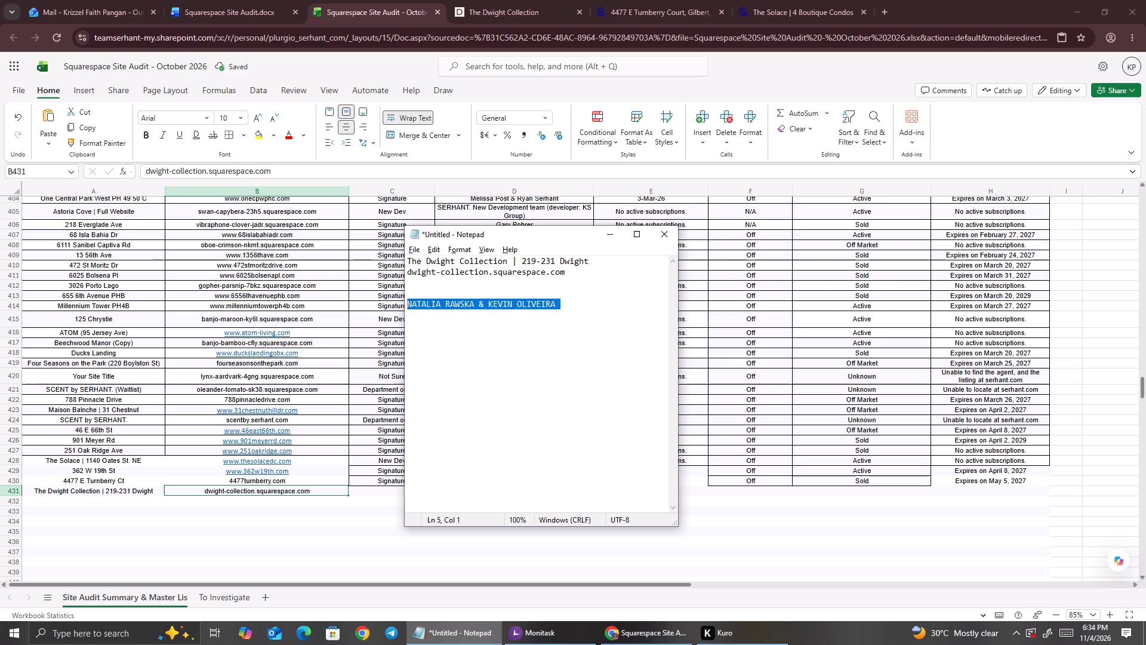
key(alt+Tab)
click(518, 487)
key(ctrl+v)
Set The Dwight Collection's category in C431 to New Dev by copying it from The Solace row.
key(alt+Tab)
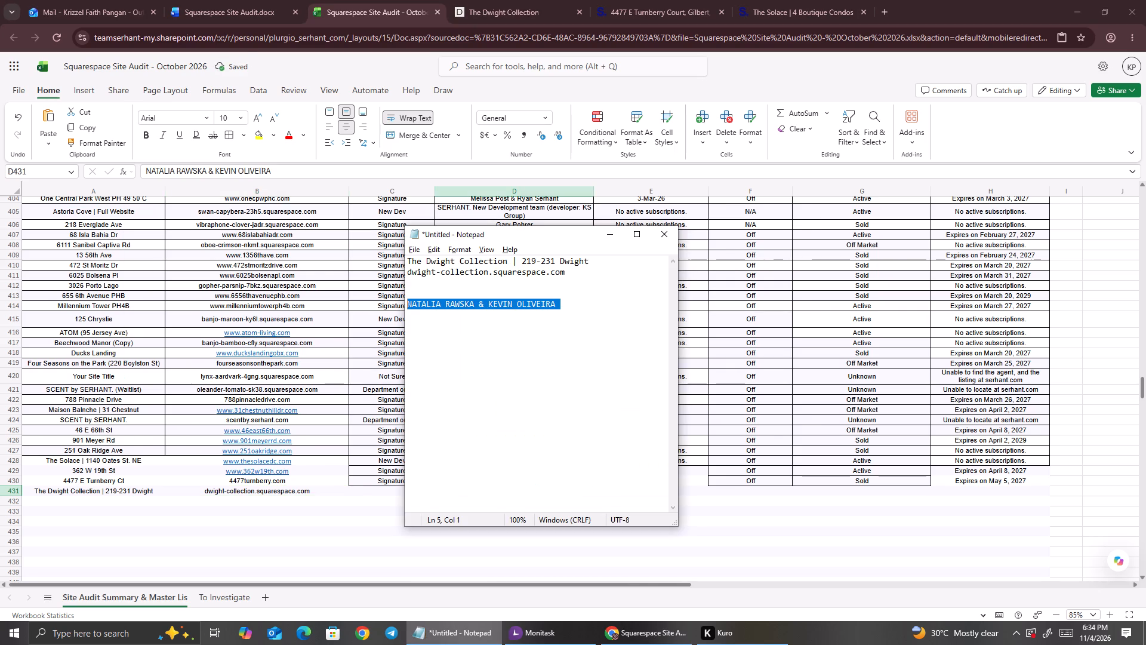
click(392, 492)
key(alt+Tab)
click(500, 2)
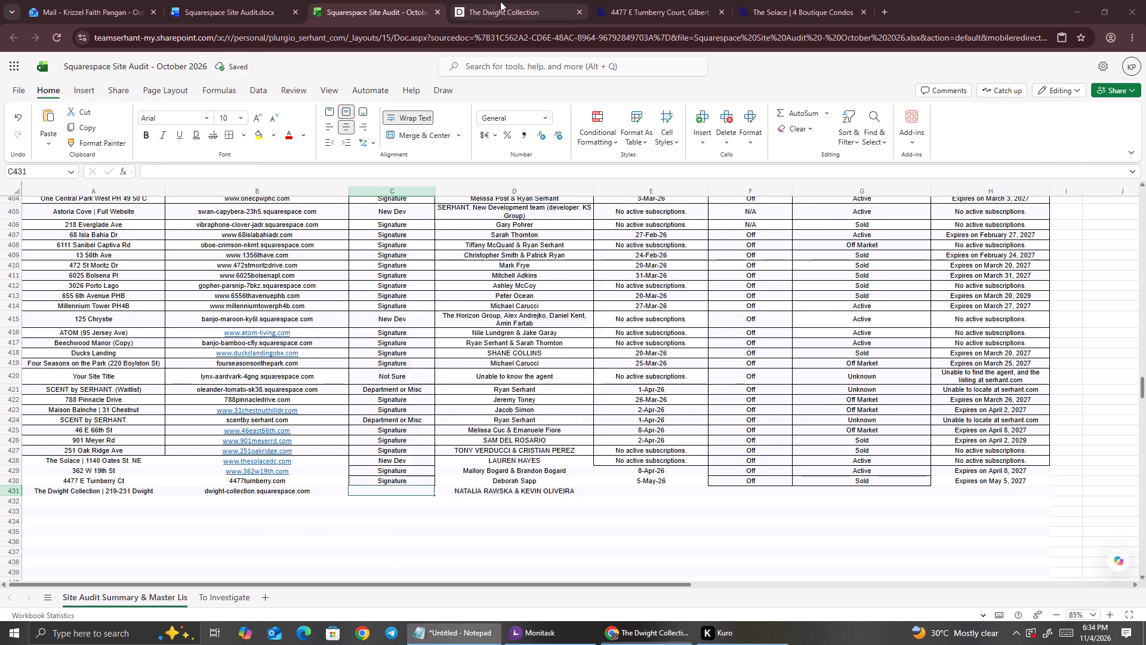
key(alt+Tab)
click(387, 8)
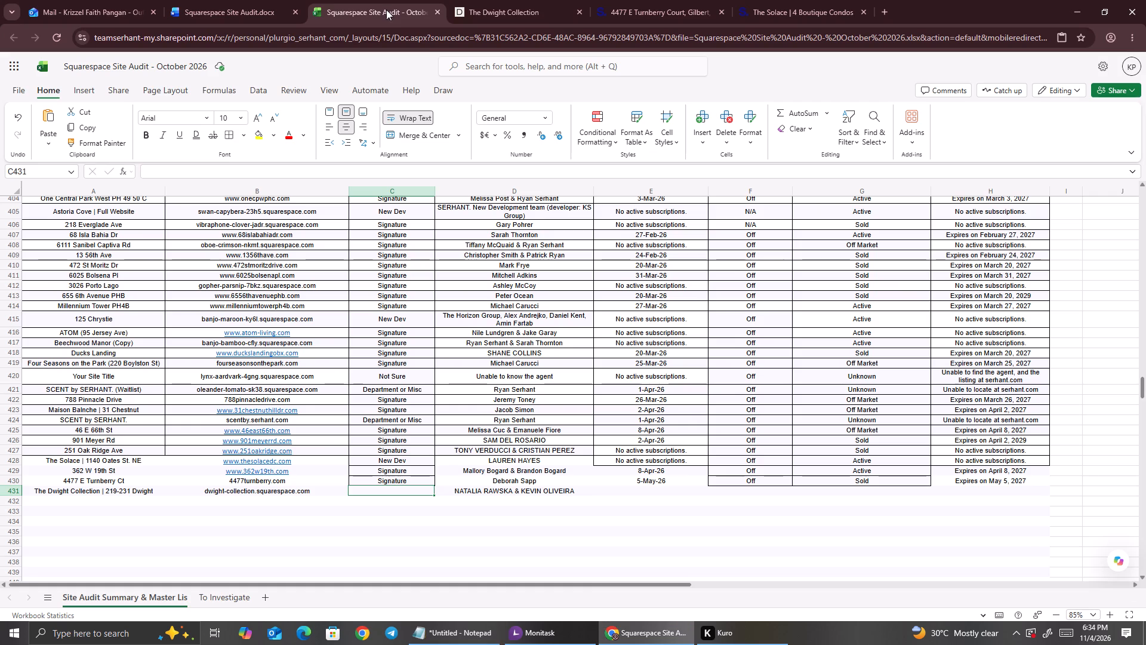
click(397, 466)
click(408, 460)
key(ctrl+c)
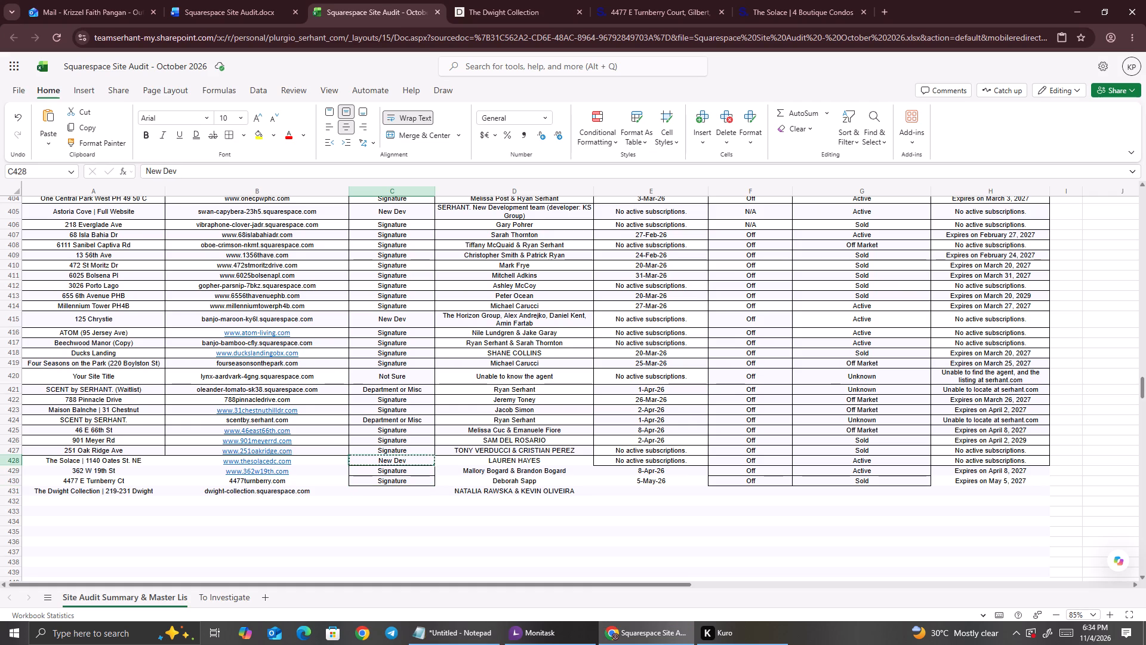
click(405, 489)
key(ctrl+v)
click(418, 516)
Copy 219-231 Dwight from Notepad and search the SERHANT. home page for that address.
click(669, 492)
key(alt+Tab)
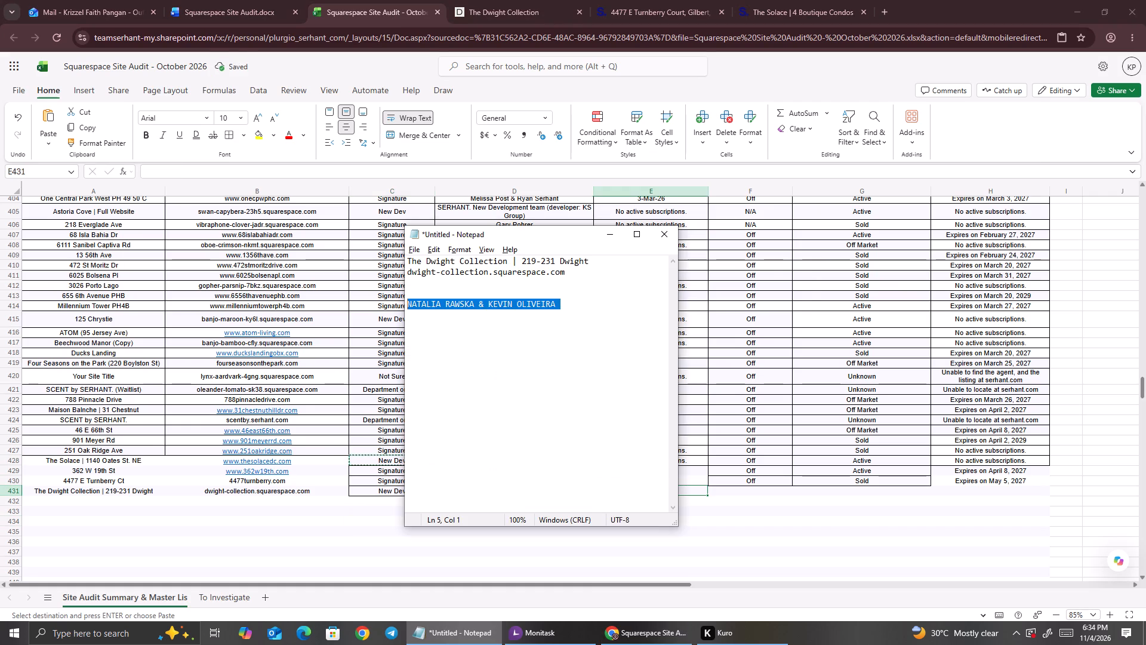
key(alt+Tab)
click(708, 511)
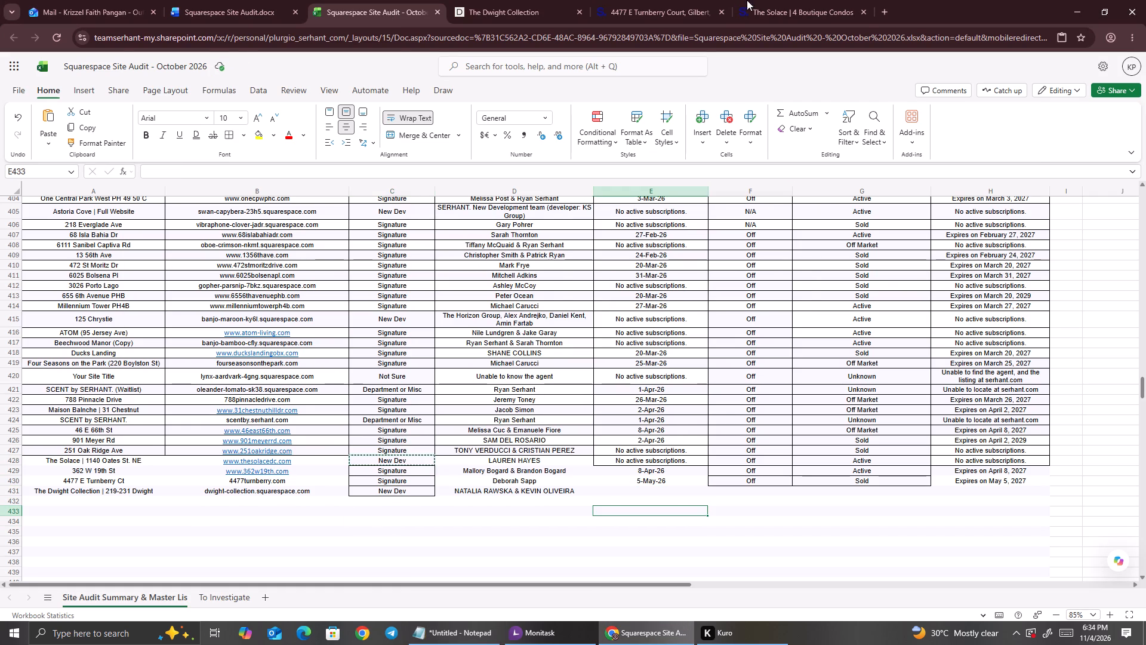
click(660, 0)
click(16, 39)
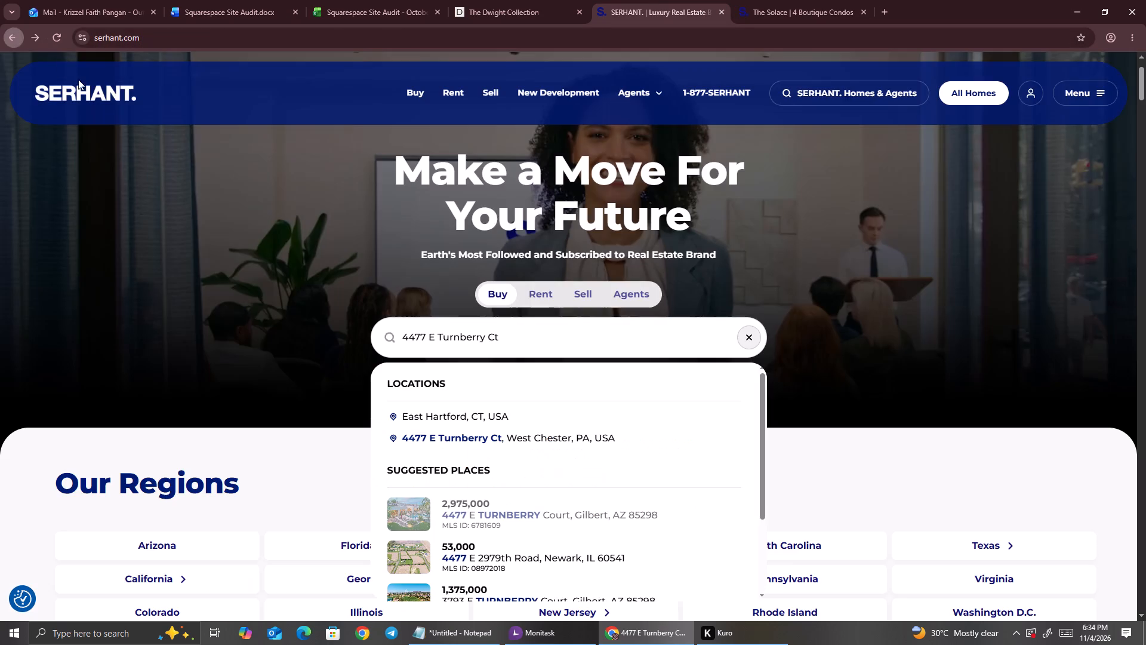
key(alt+Tab)
click(460, 279)
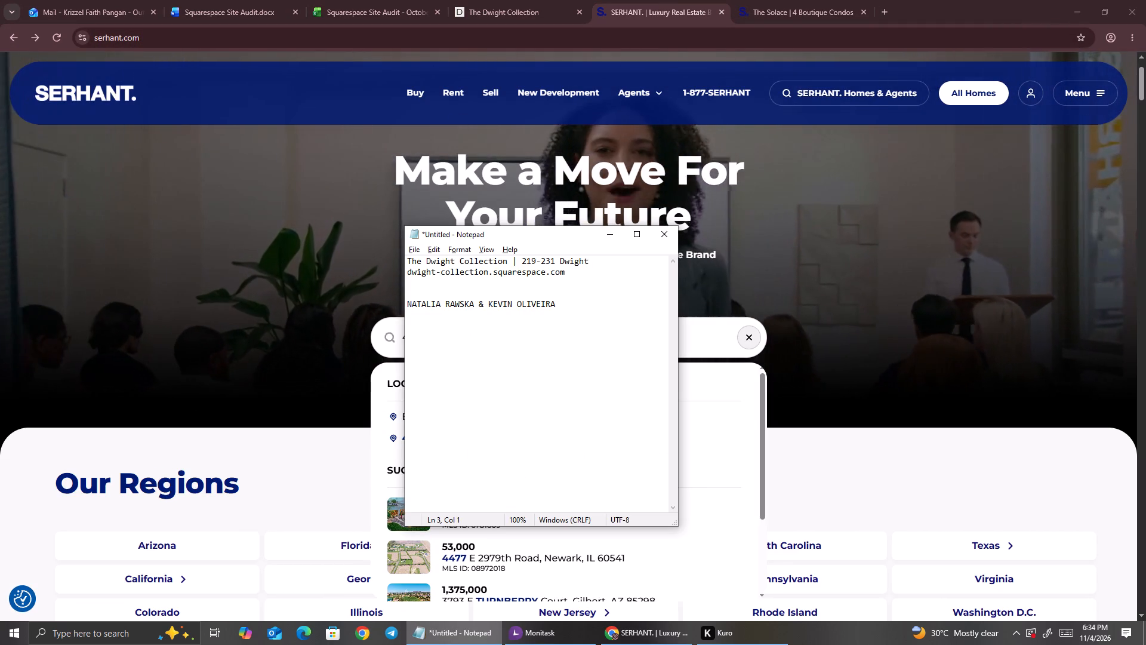
drag(596, 257, 522, 257)
key(ctrl+c)
click(708, 345)
key(ctrl+a)
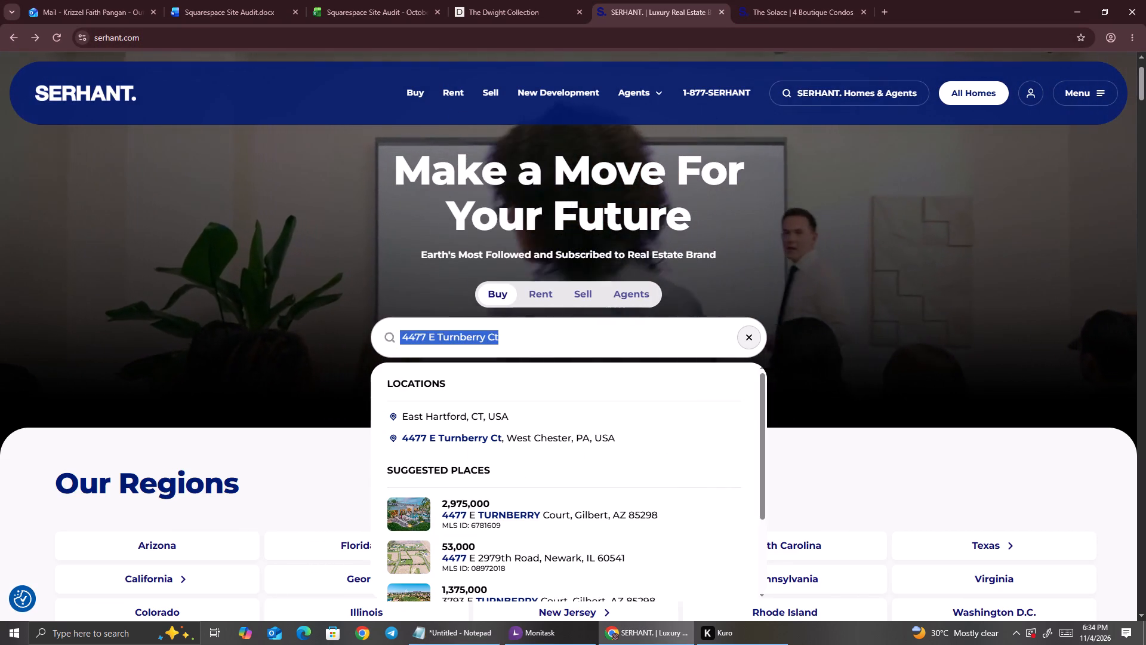
key(ctrl+v)
key(Return)
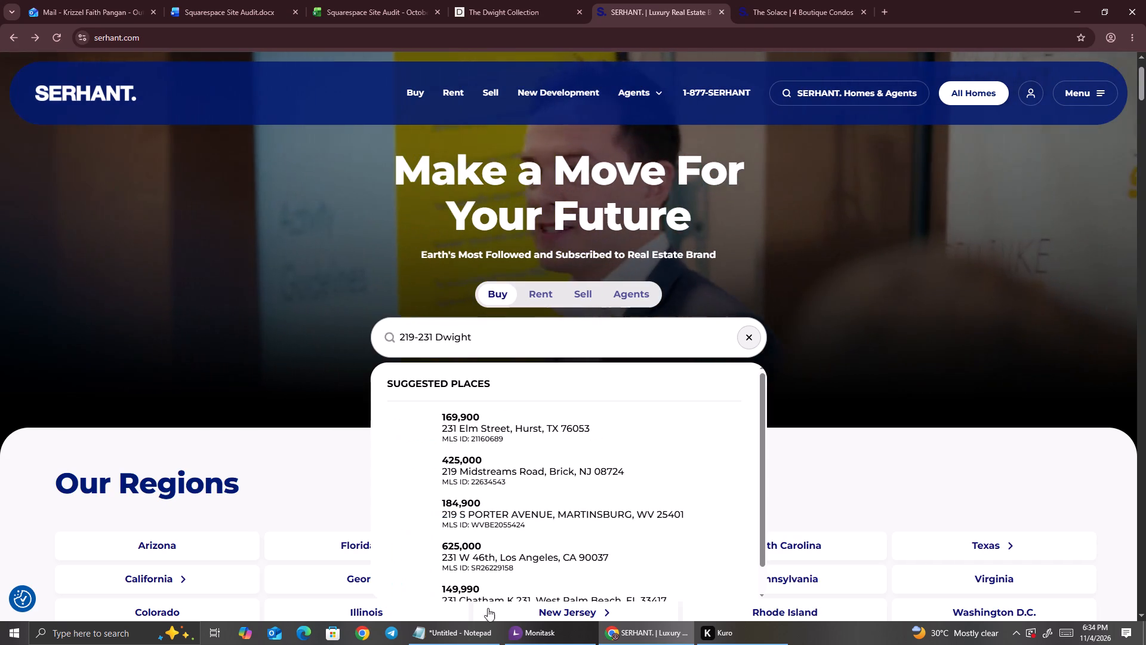
Search Google for "219-231 Dwight serhant", check the Irizarry Team result, and return to the results.
click(778, 1)
click(605, 35)
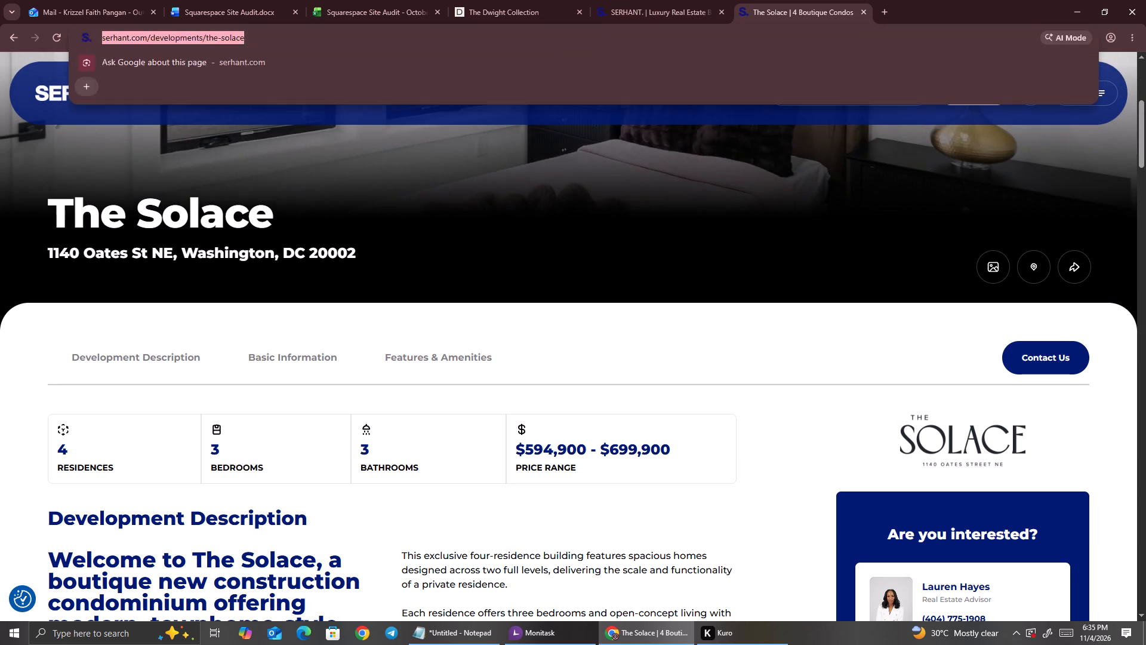
key(ctrl+v)
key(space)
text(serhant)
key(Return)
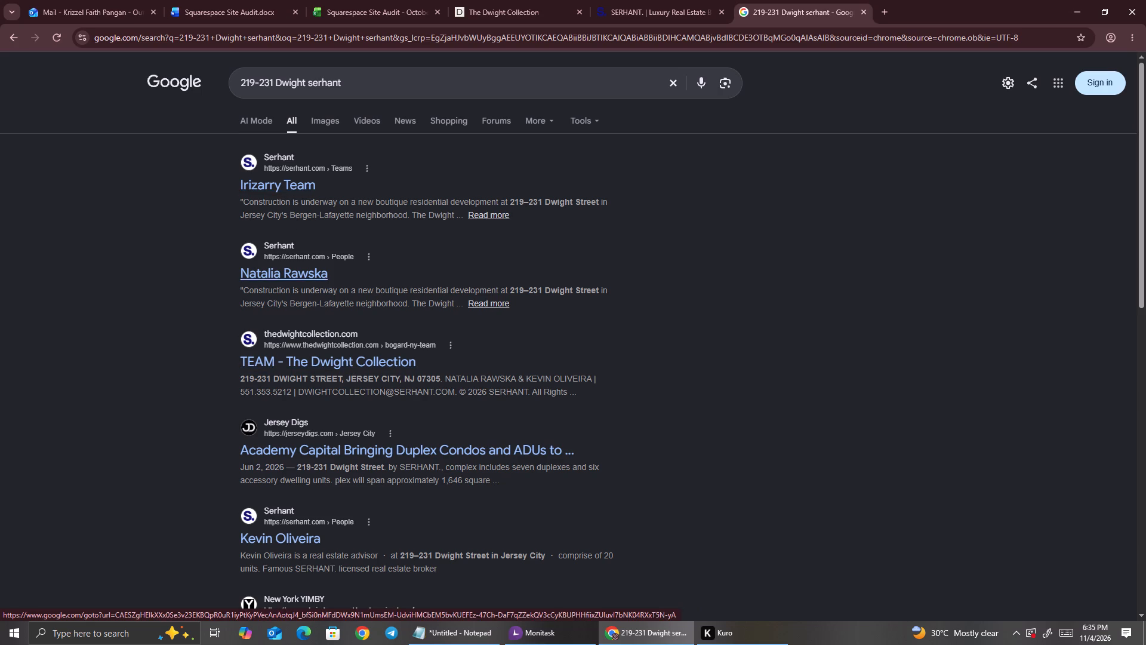
click(301, 188)
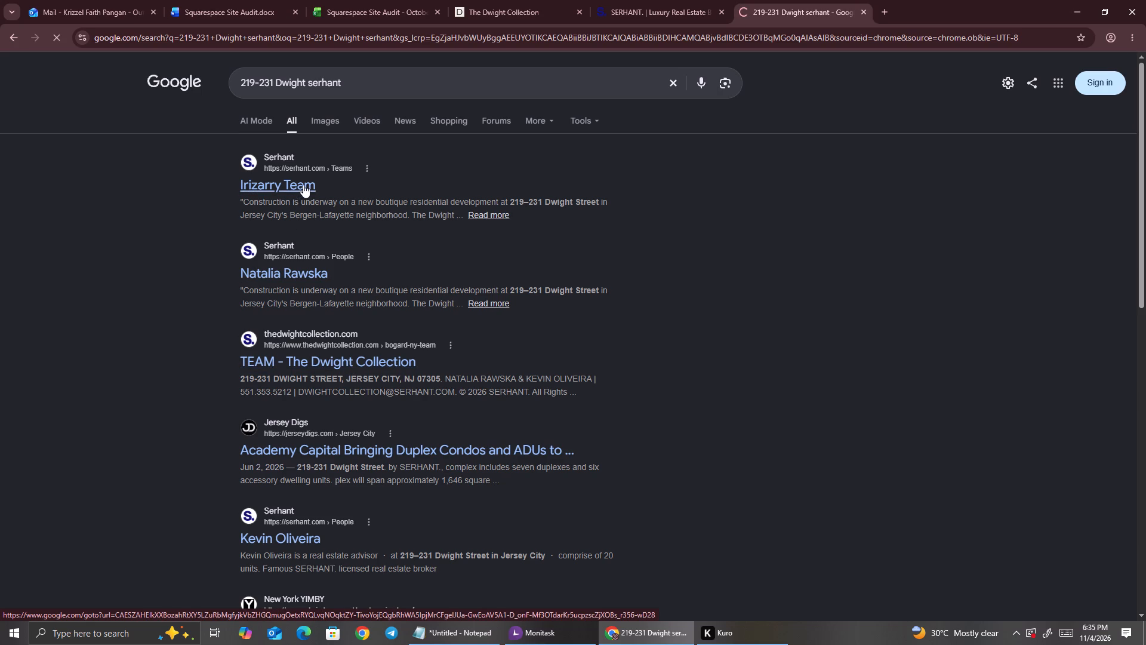
scroll(391, 354, down, 2)
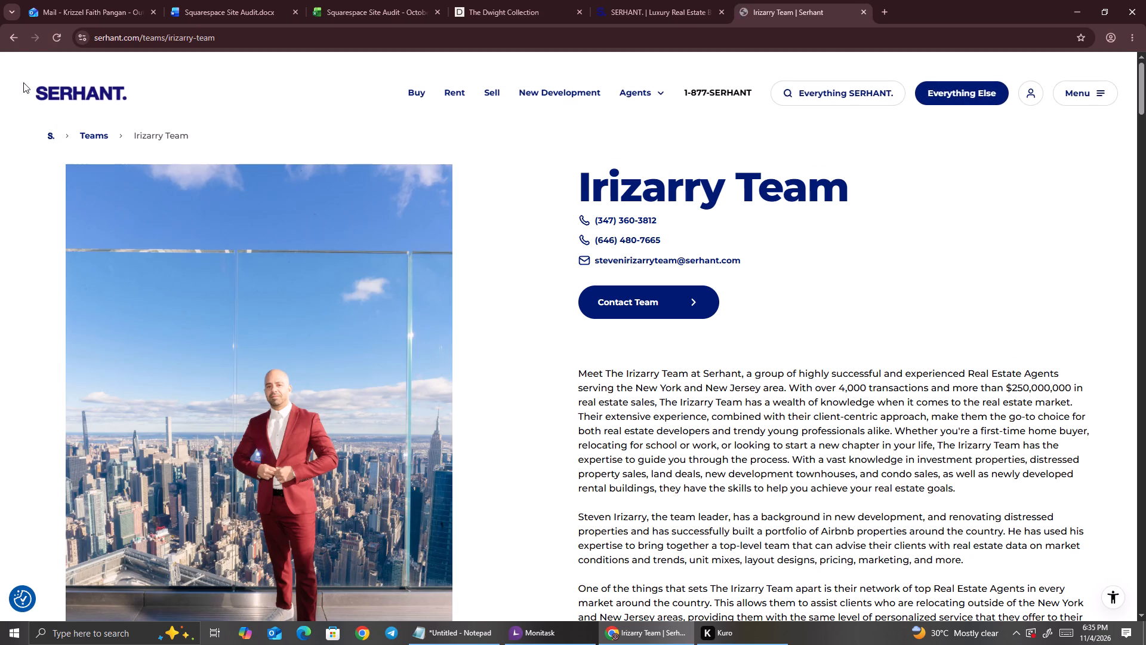
click(17, 42)
Copy row 420's No active subscriptions., Off and Unknown entries into E431:G431 for The Dwight Collection in the audit workbook.
click(685, 0)
click(534, 0)
click(369, 0)
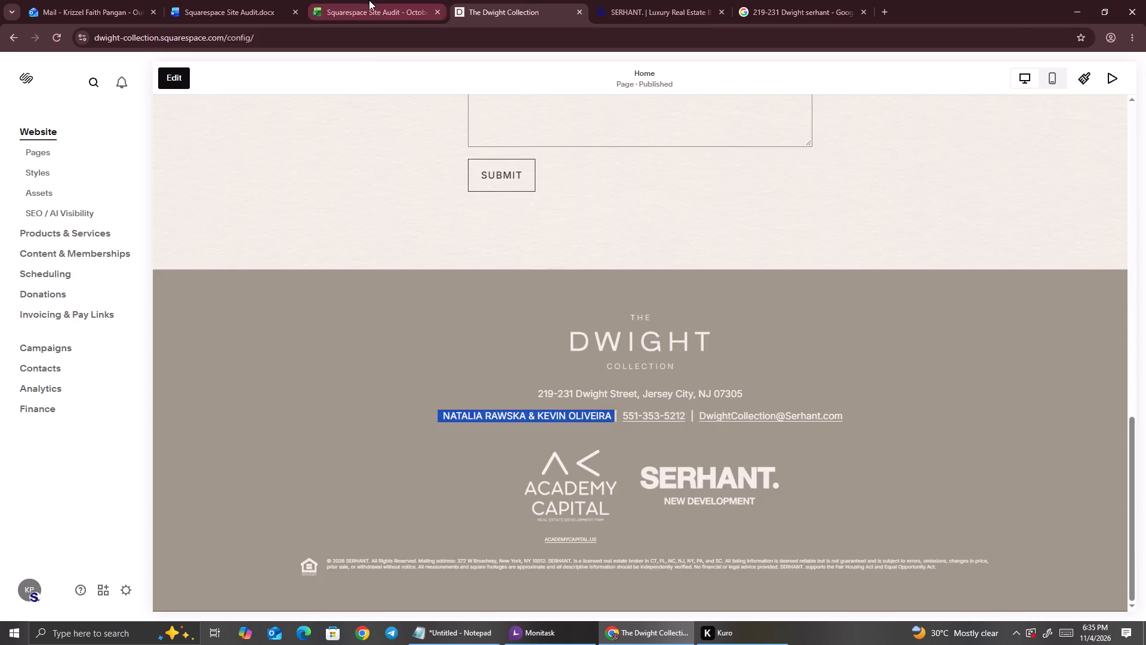
click(667, 496)
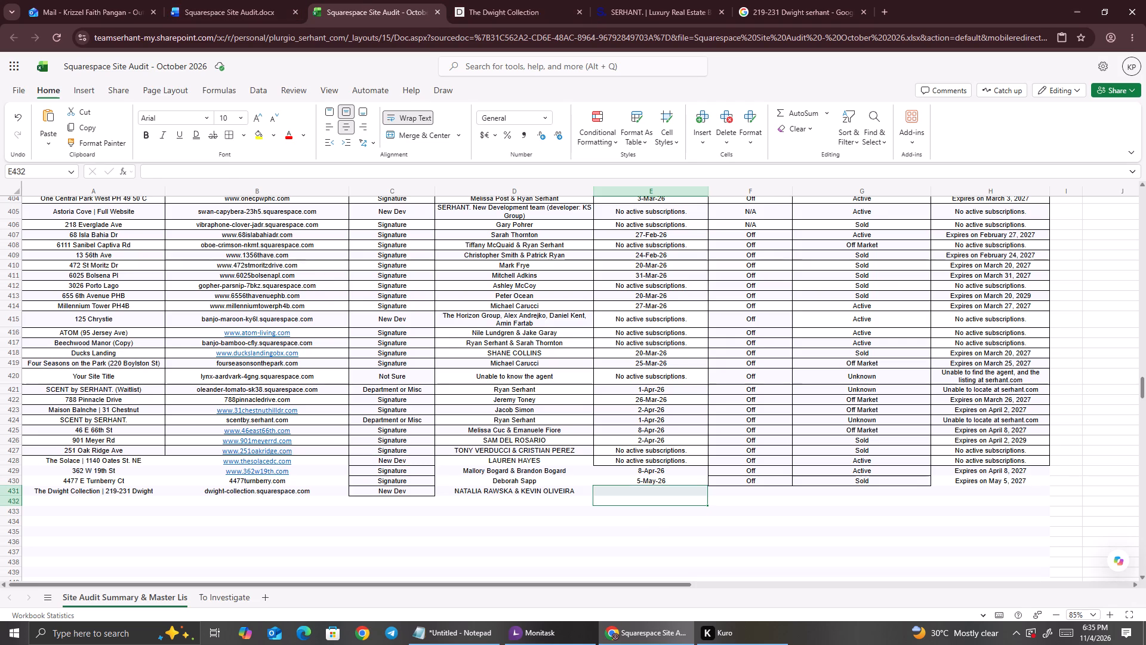
drag(667, 456, 856, 454)
click(711, 462)
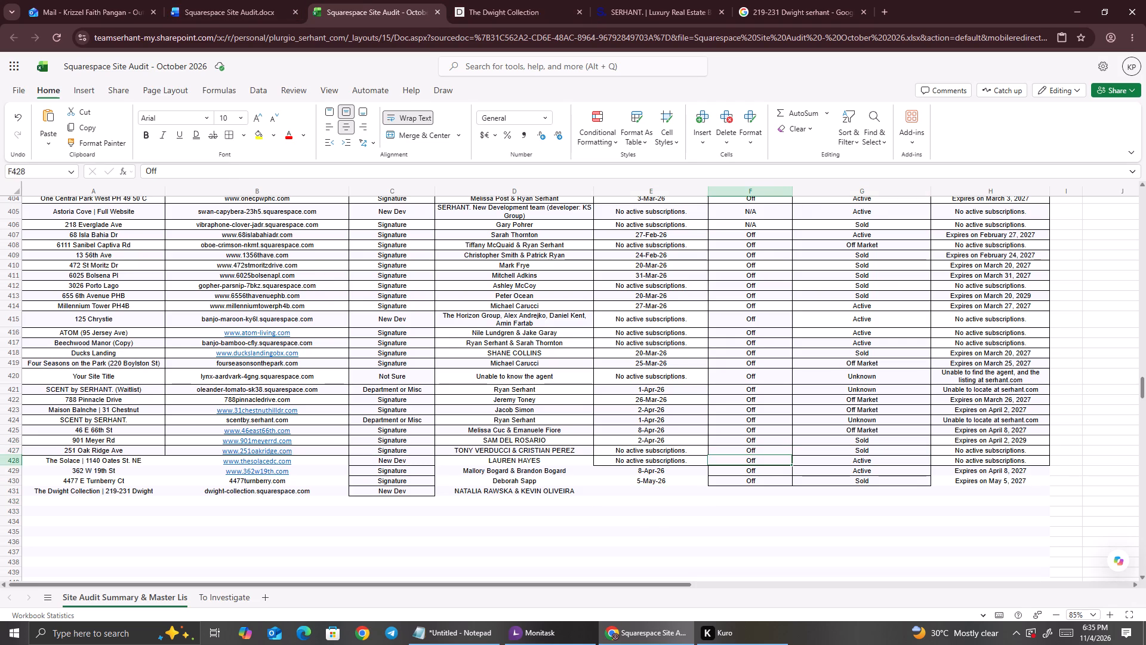
drag(662, 374, 858, 376)
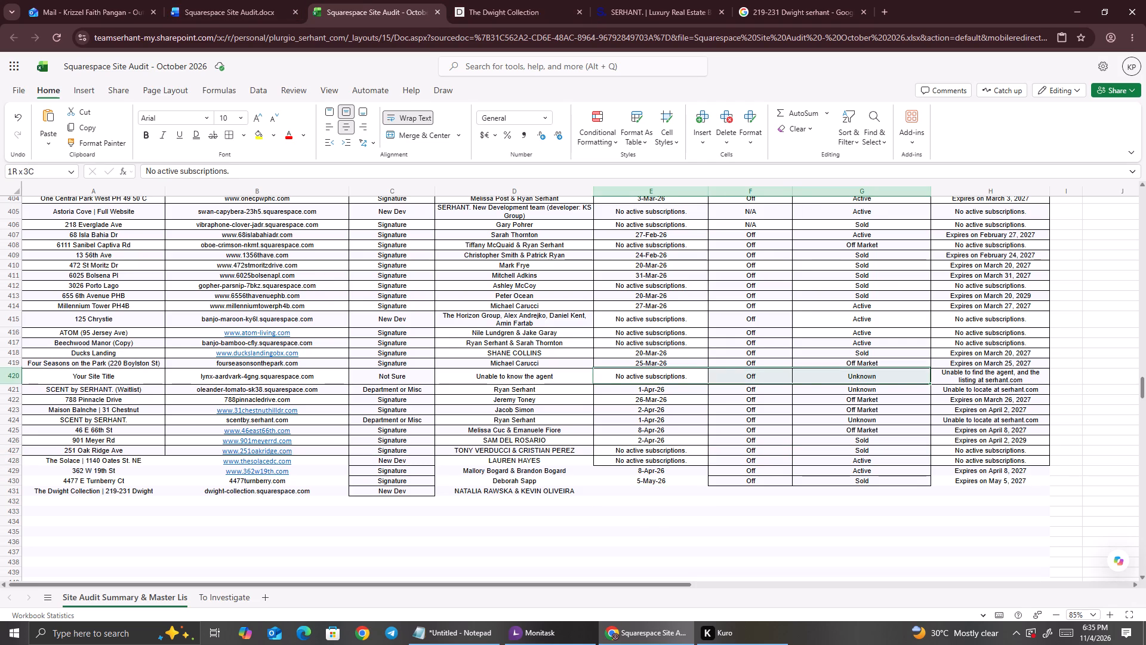
drag(858, 376, 860, 376)
key(ctrl+c)
click(660, 490)
key(ctrl+v)
click(944, 517)
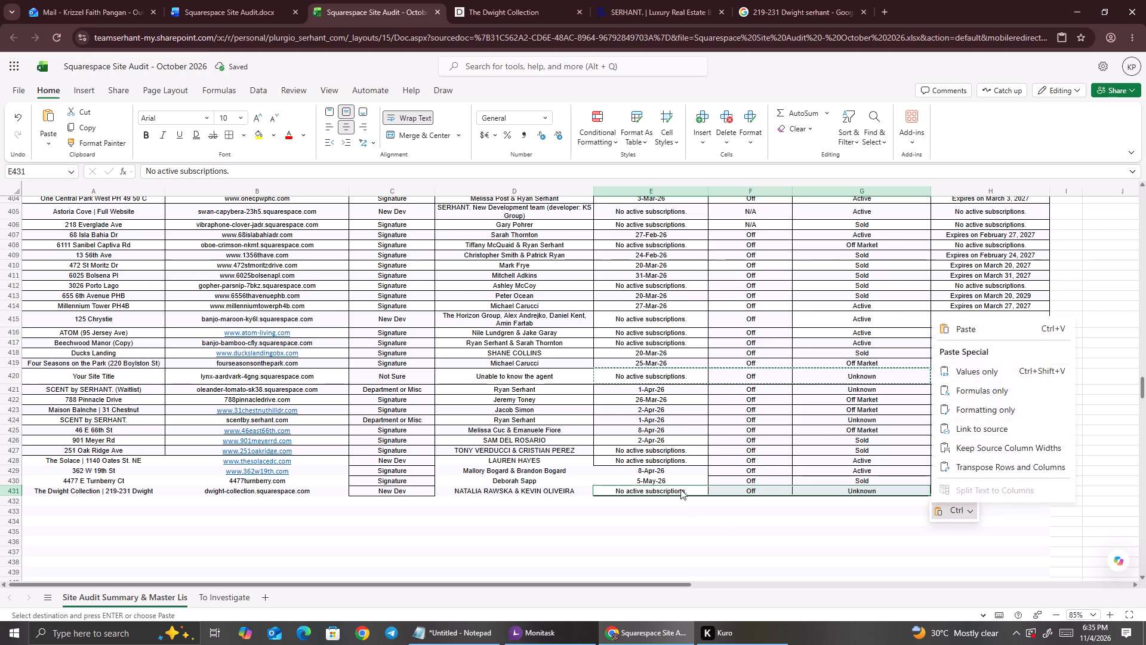
Copy No active subscriptions. from E431 into The Dwight Collection's notes cell, H431.
click(663, 487)
click(669, 490)
key(ctrl+c)
click(1010, 492)
key(ctrl+v)
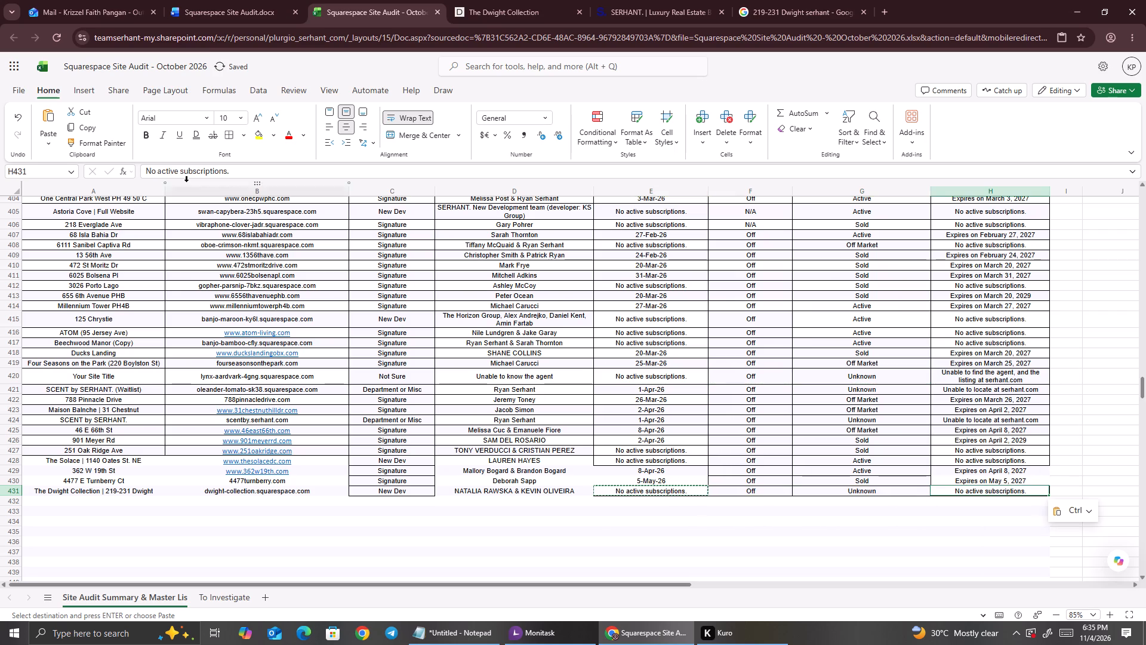
Append "Unable to locate the listing under serhant.com and under agents." to the note in H431.
click(254, 163)
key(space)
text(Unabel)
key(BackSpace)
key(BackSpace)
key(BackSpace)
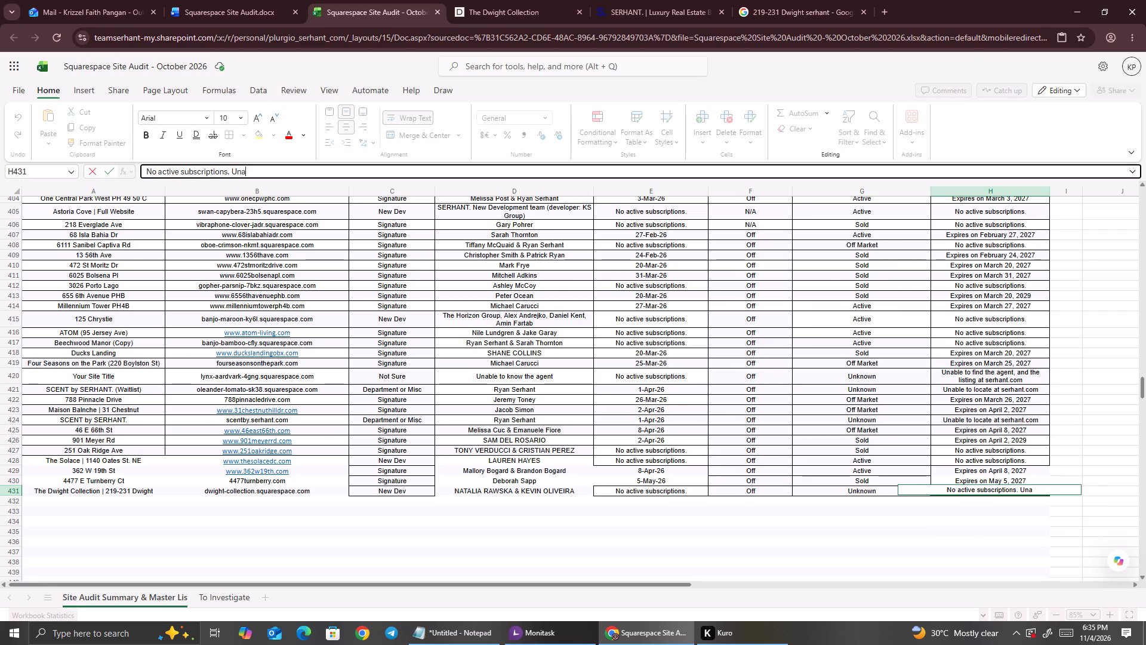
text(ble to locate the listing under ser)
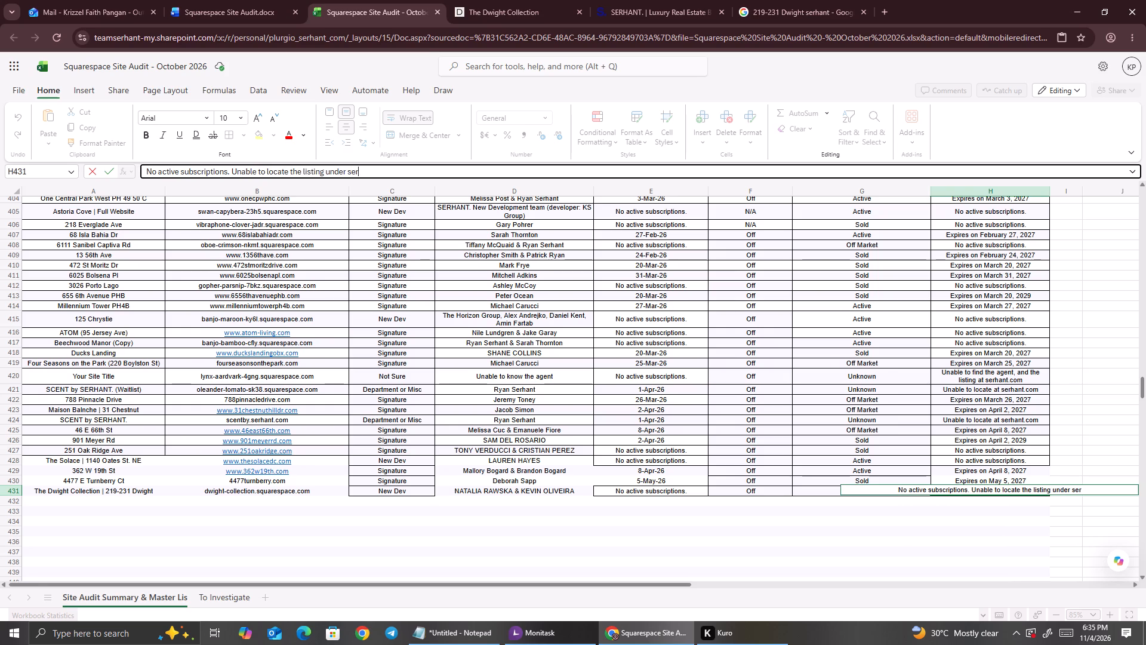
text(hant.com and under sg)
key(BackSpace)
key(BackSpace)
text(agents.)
click(358, 538)
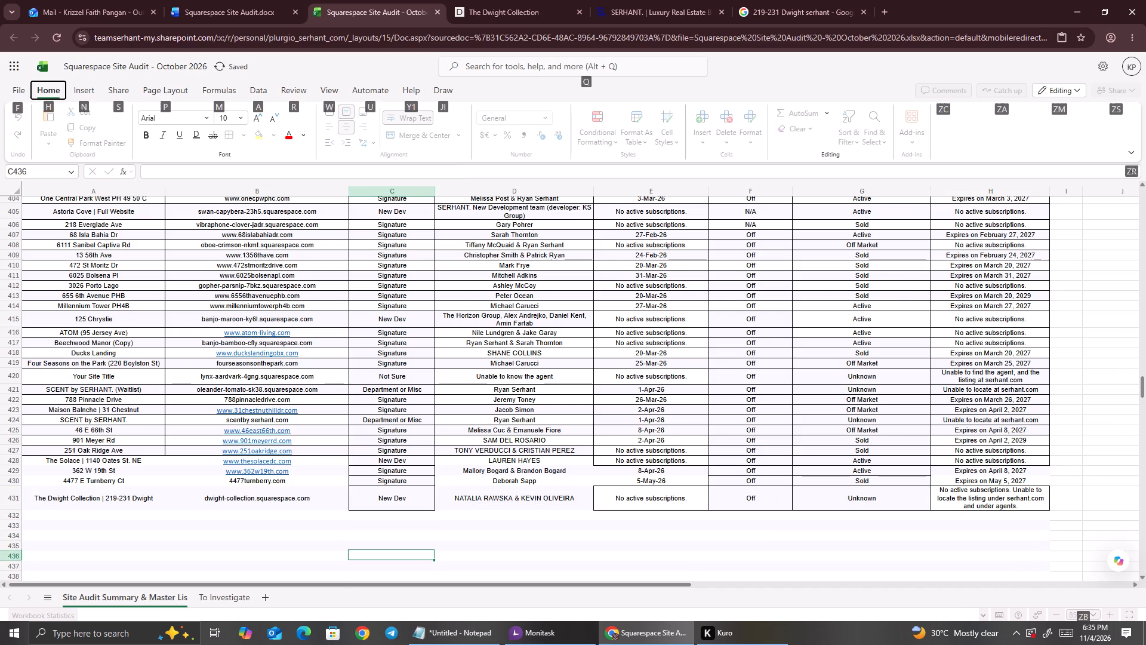
Clear all the text in the Notepad scratch file, leaving only a blank line.
key(alt+Tab)
click(465, 373)
key(ctrl+a)
key(Return)
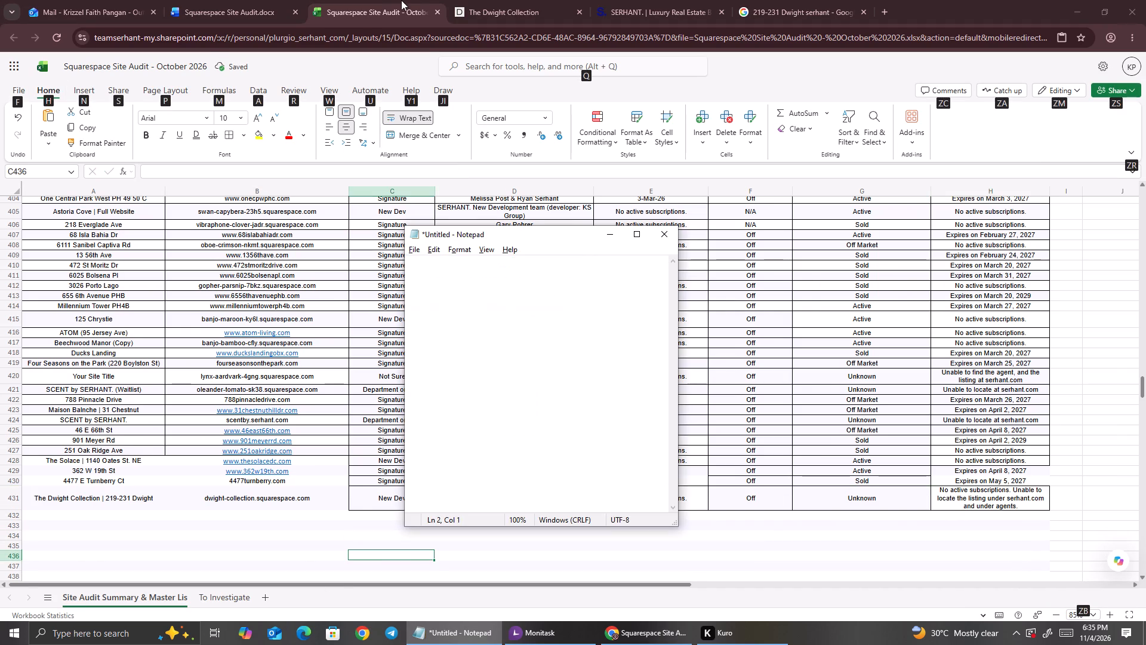
Return to the Serhant Dashboard from The Dwight Collection's site and add the existing Unknown tag to that site.
click(486, 0)
double_click(21, 32)
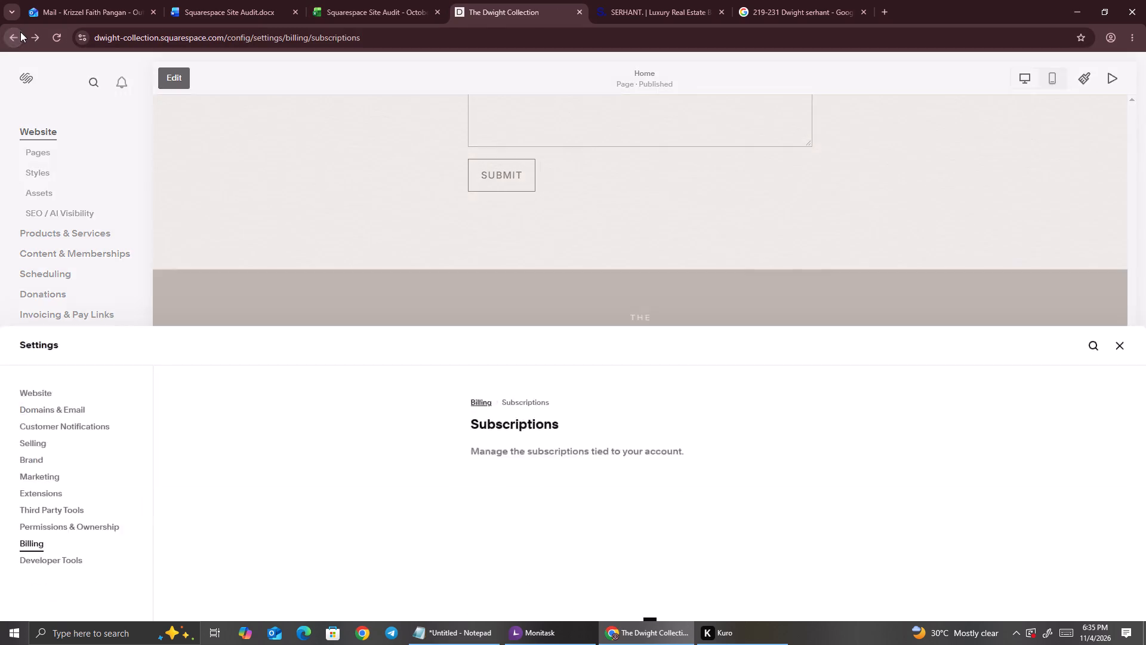
click(356, 0)
click(481, 0)
click(19, 39)
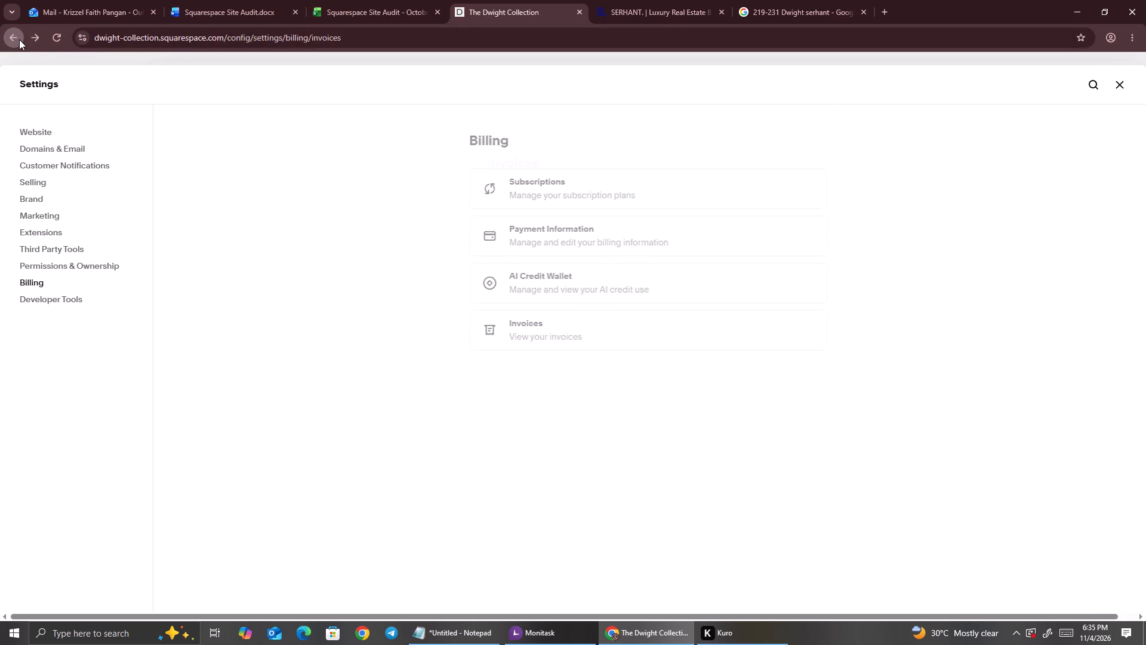
click(19, 39)
click(19, 39)
click(19, 39)
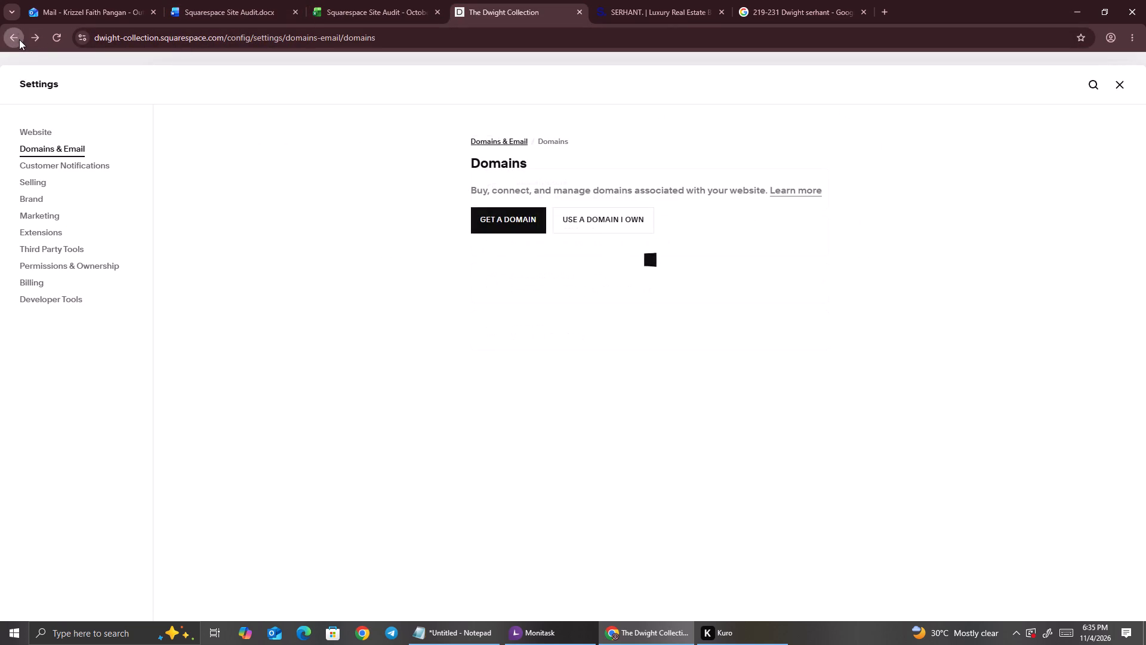
click(19, 40)
click(20, 39)
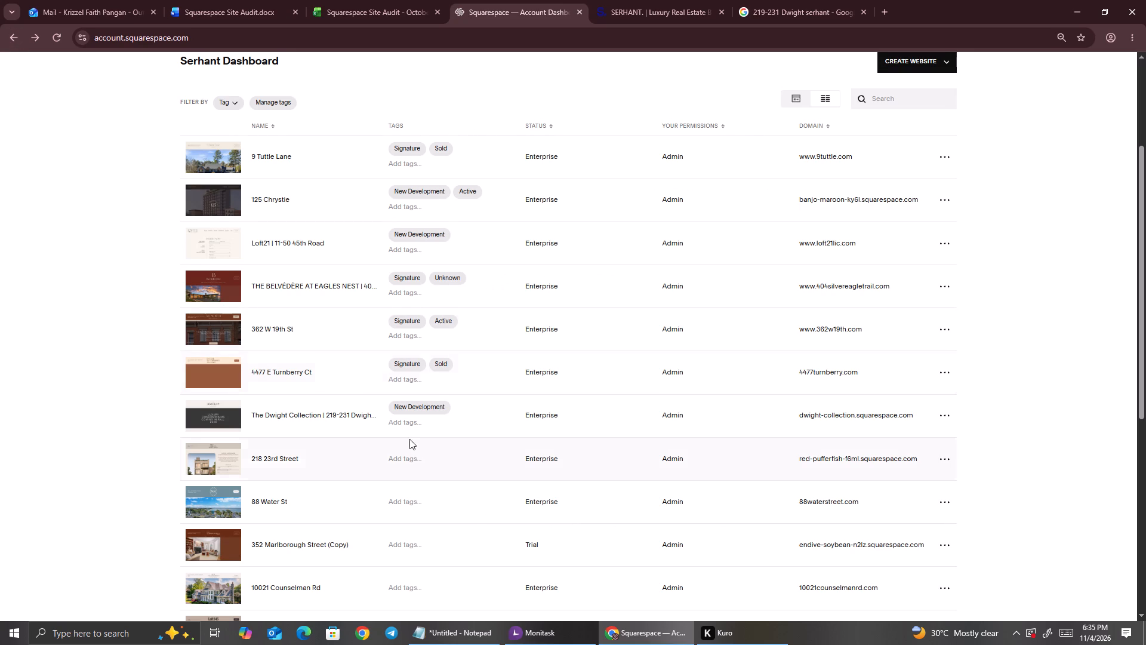
click(417, 423)
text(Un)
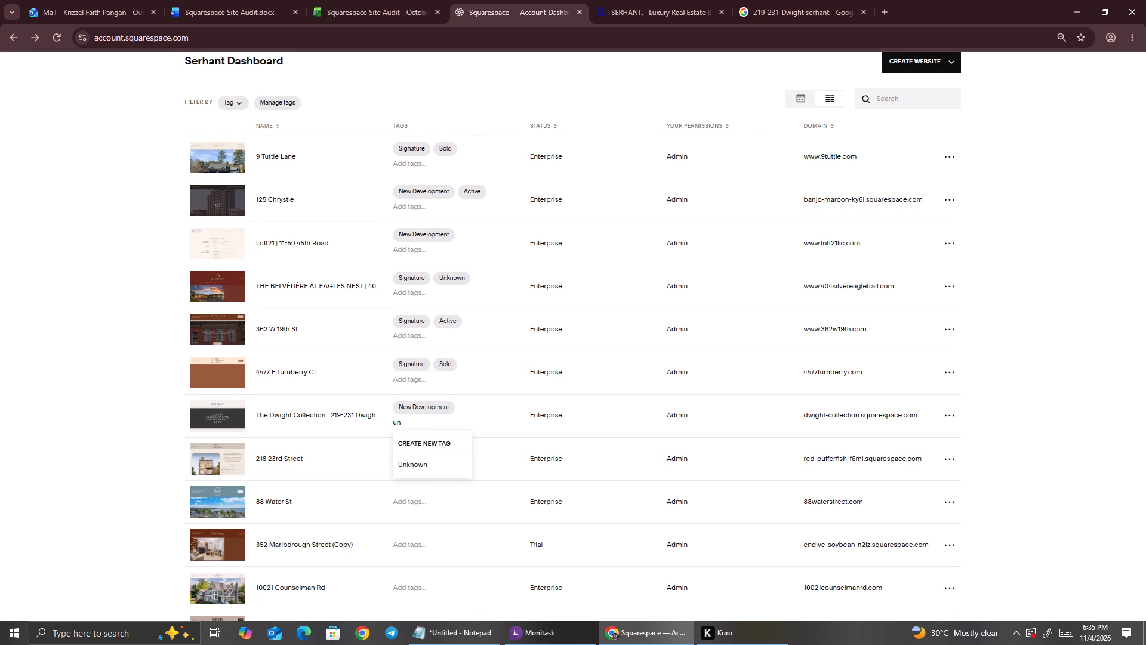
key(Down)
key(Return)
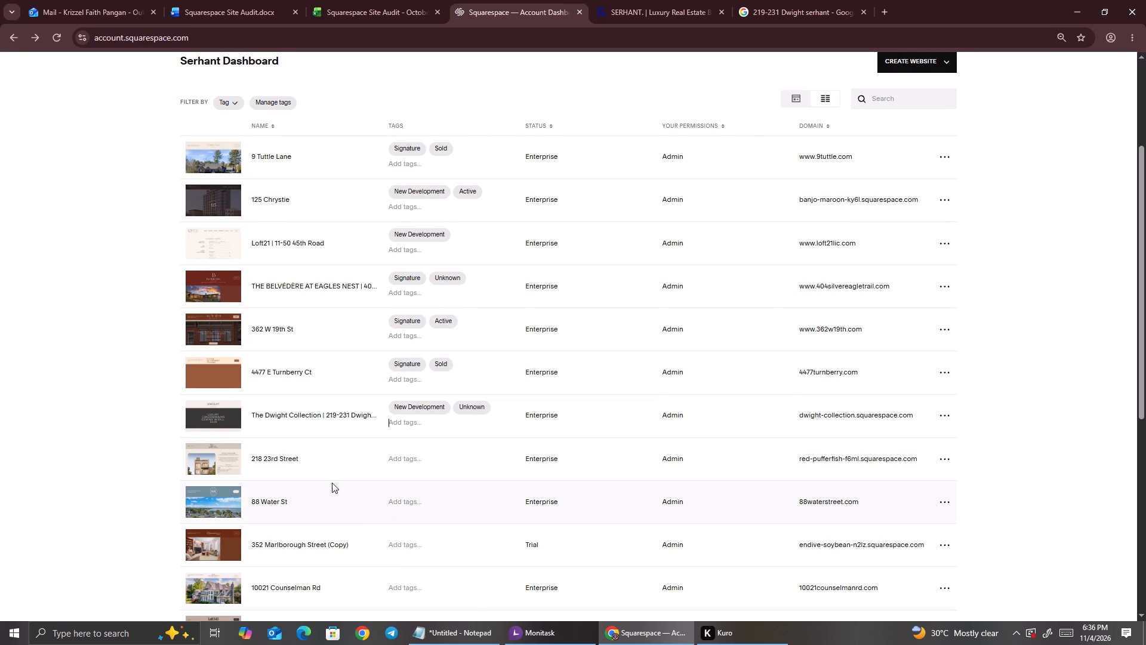
drag(319, 469, 245, 468)
key(ctrl+c)
key(ctrl+c)
key(alt+Tab)
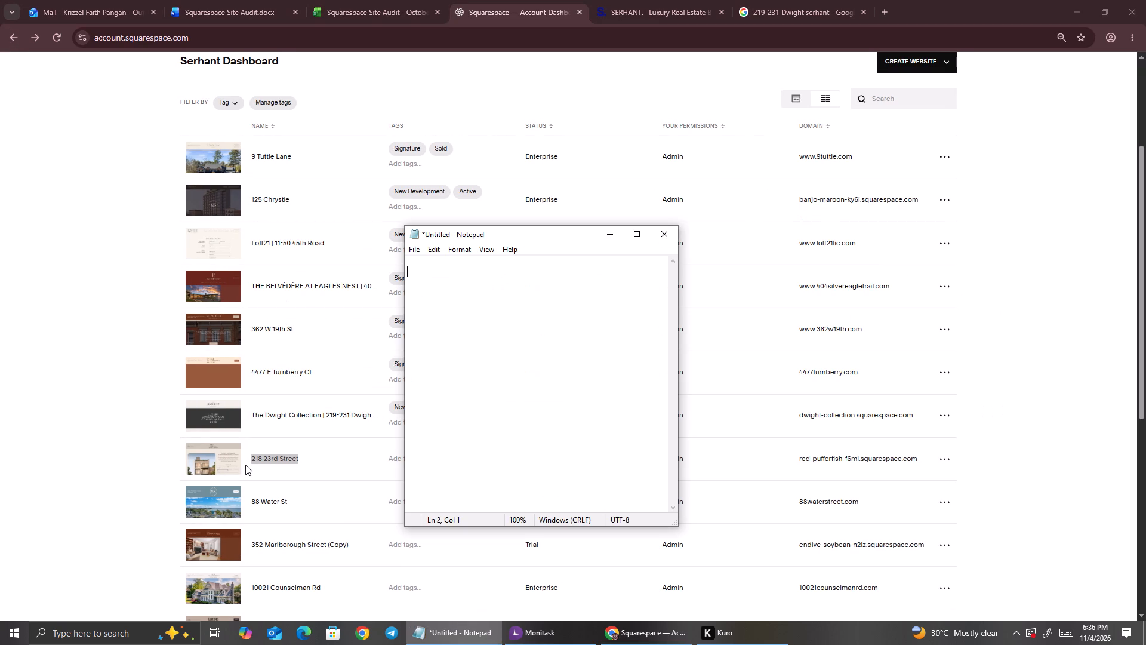
key(ctrl+a)
key(BackSpace)
key(BackSpace)
key(ctrl+v)
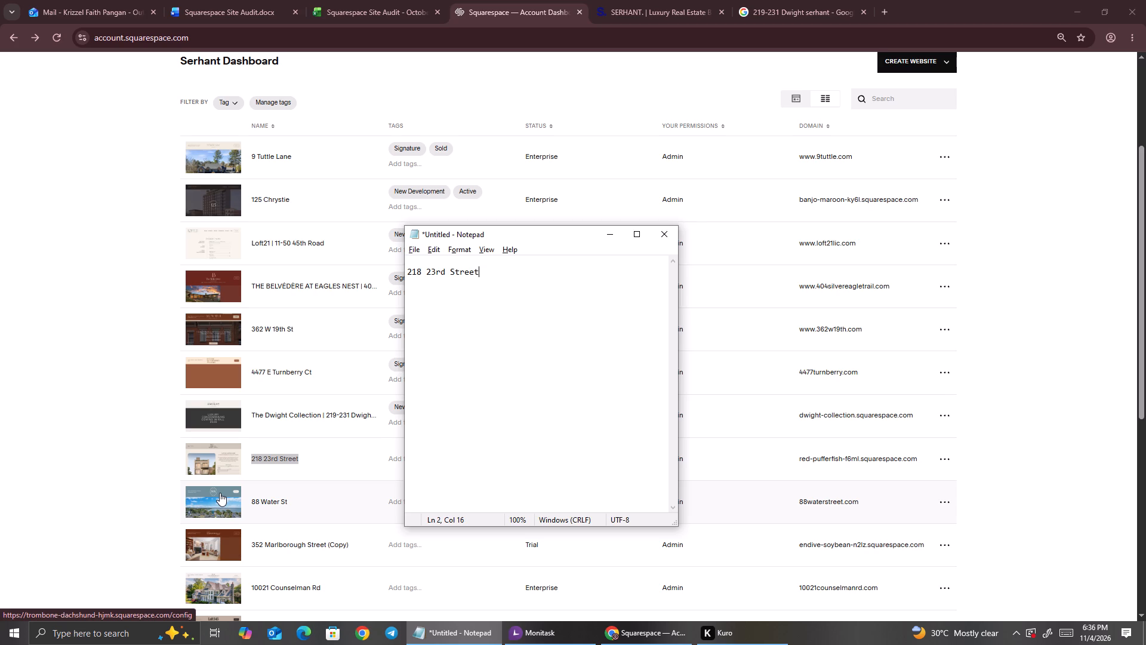
key(alt+Tab)
drag(798, 457, 929, 459)
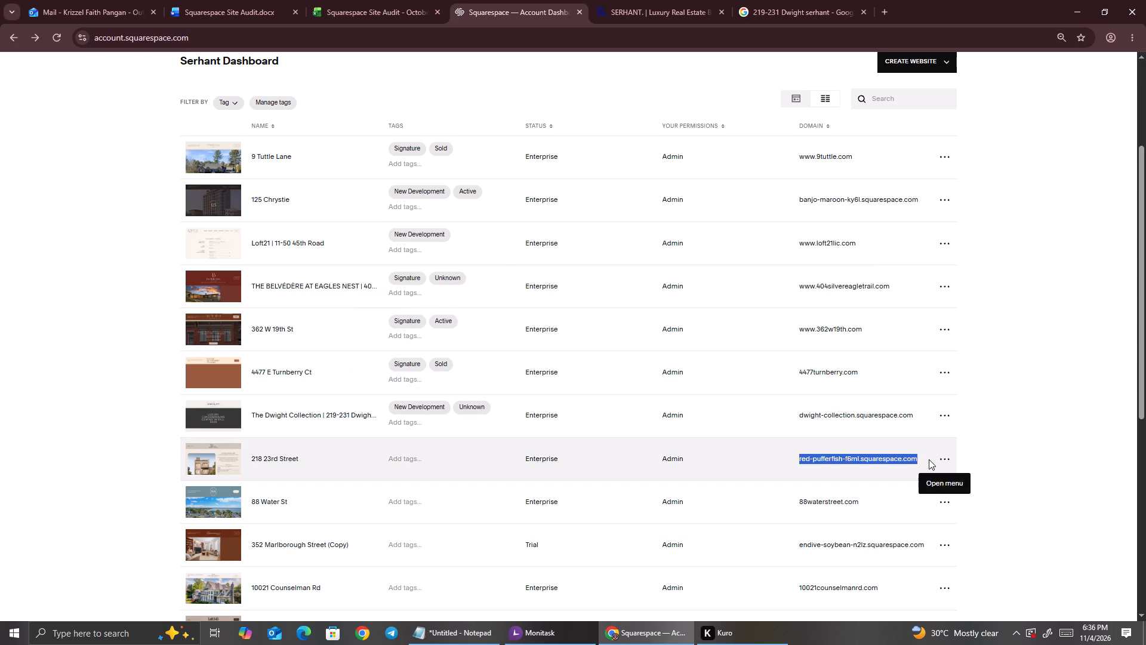
drag(929, 459, 926, 459)
key(ctrl+c)
key(ctrl+c)
key(alt+Tab)
key(ctrl+v)
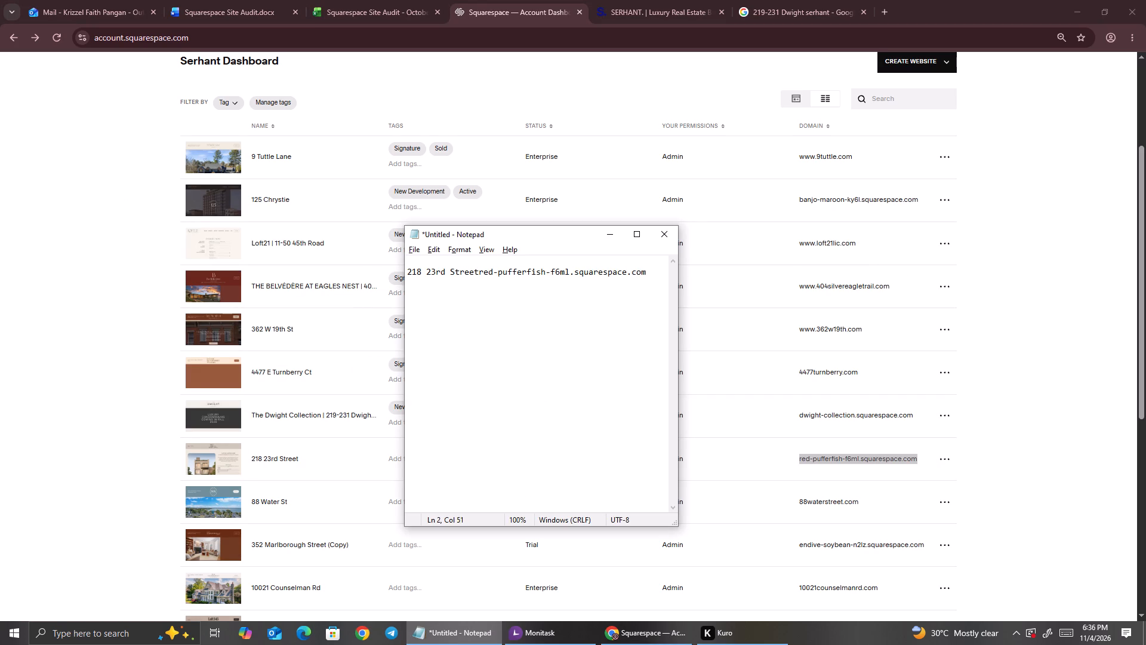
key(ctrl+z)
key(ctrl+z)
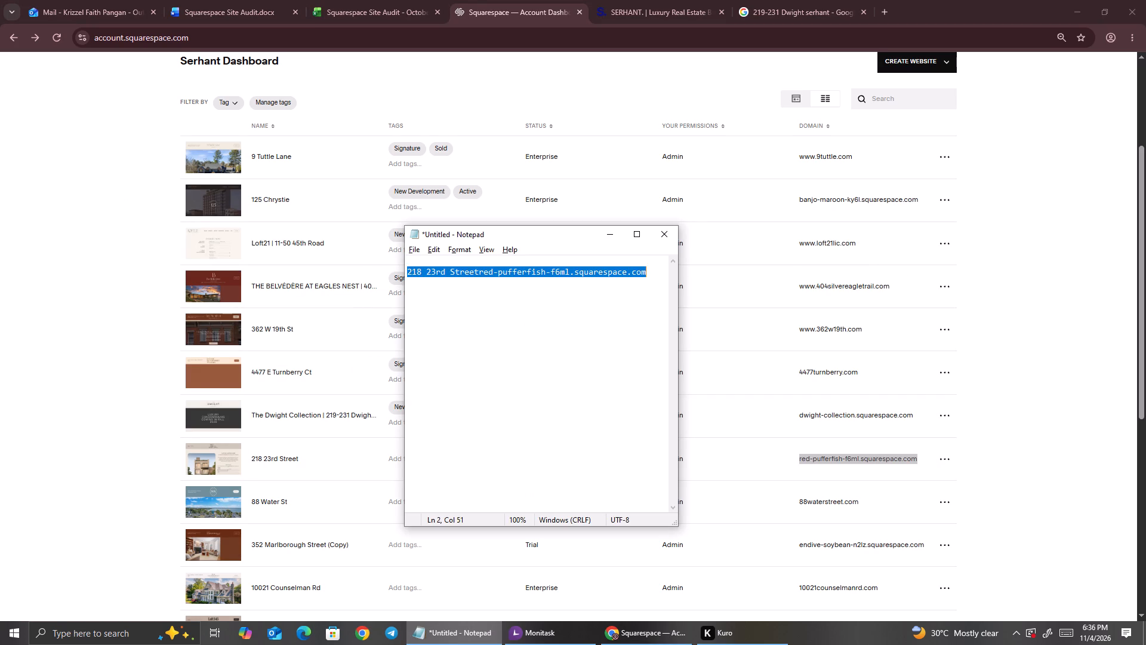
click(513, 293)
click(479, 274)
key(Return)
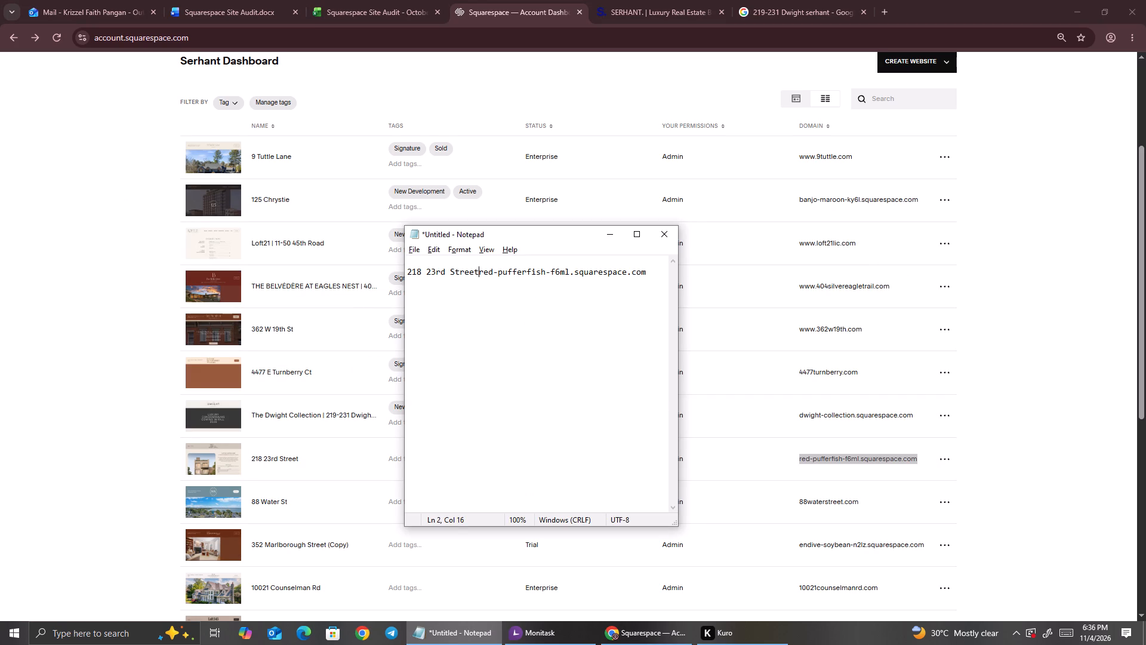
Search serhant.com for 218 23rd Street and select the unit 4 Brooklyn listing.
drag(99, 499, 109, 494)
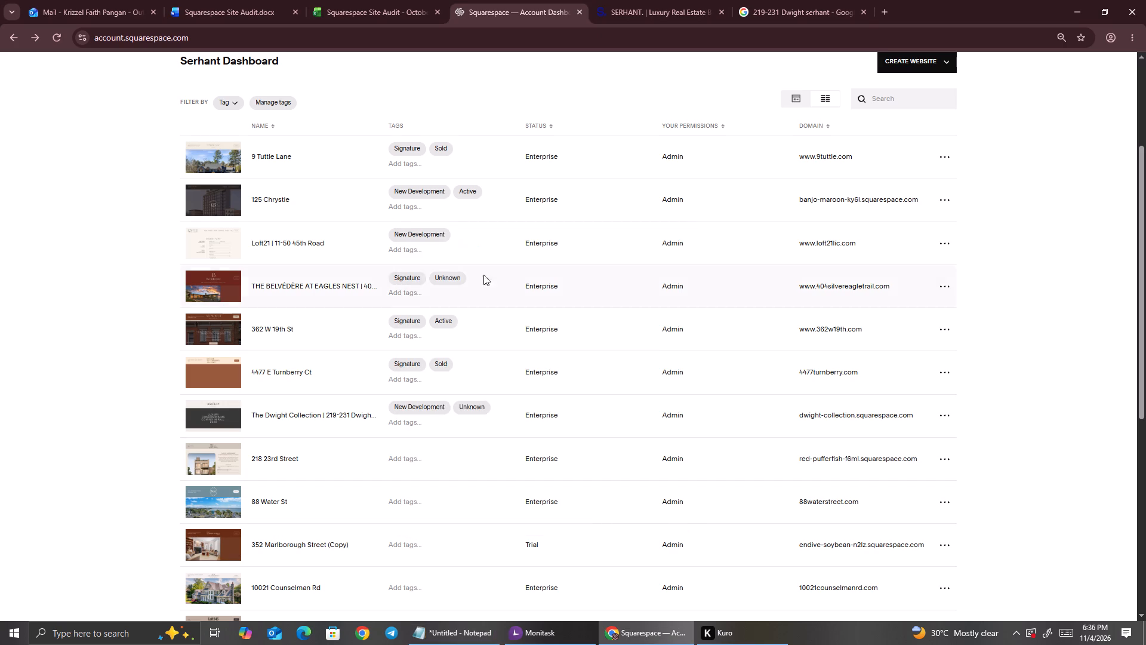
click(690, 1)
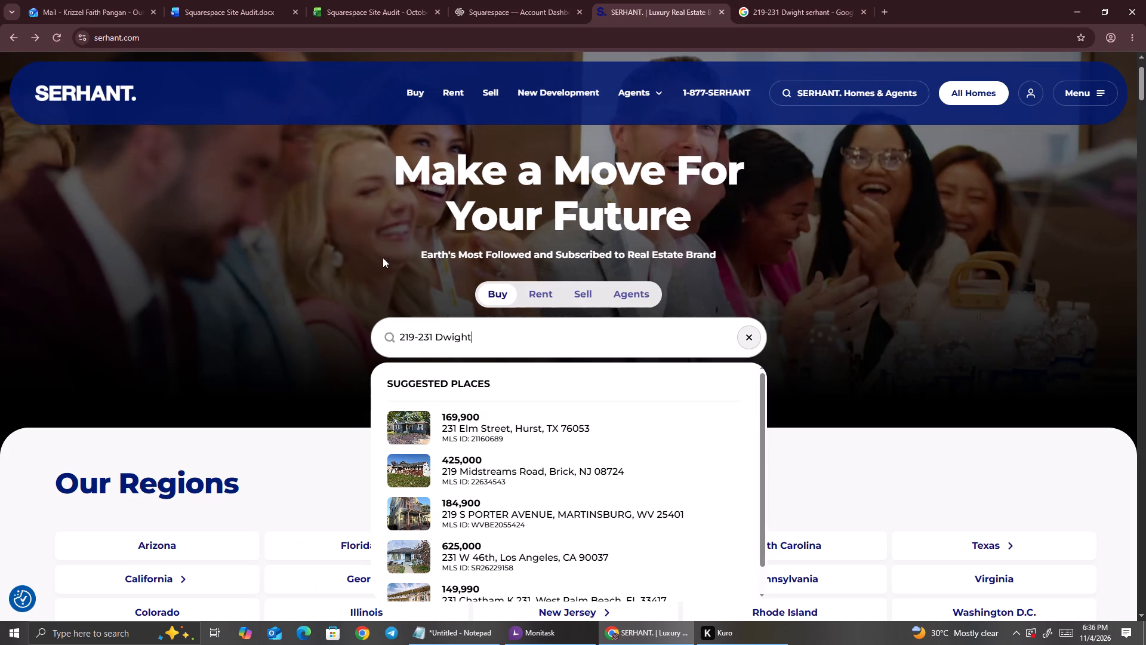
key(alt+Tab)
drag(489, 269, 386, 276)
key(ctrl+c)
click(686, 337)
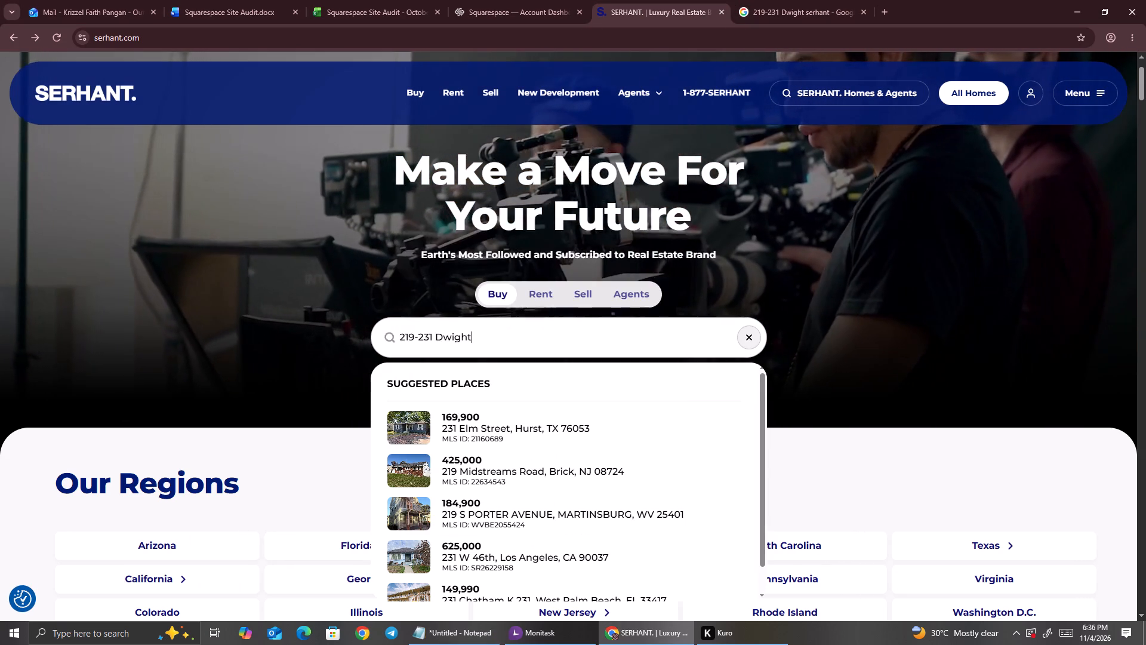
key(ctrl+a)
key(ctrl+v)
key(Return)
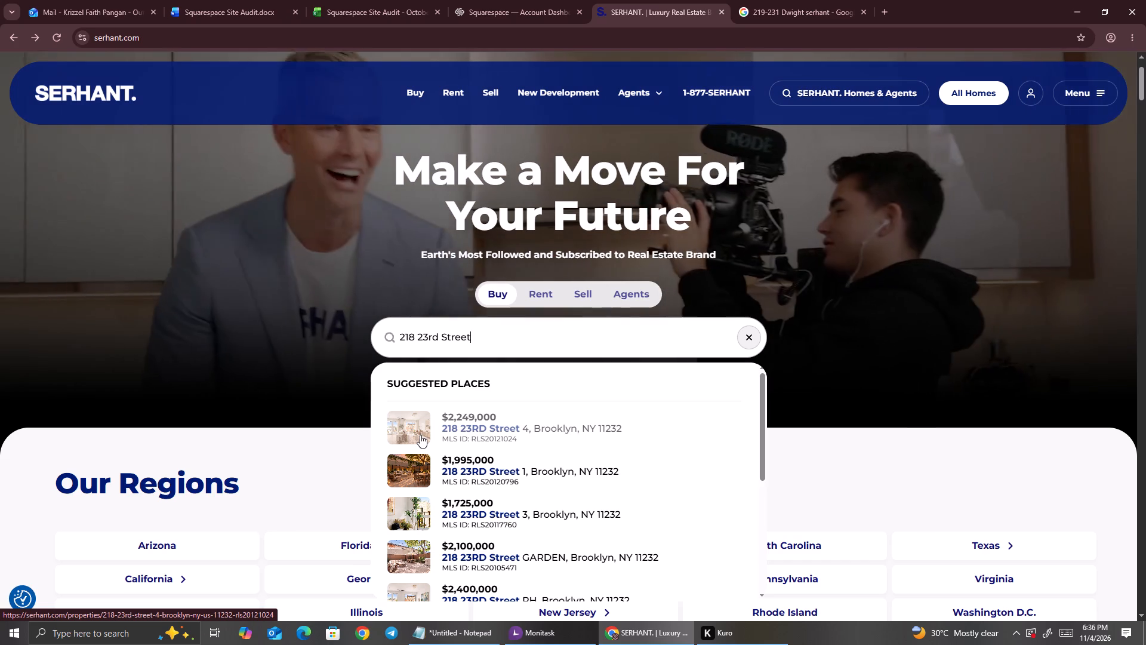
click(420, 435)
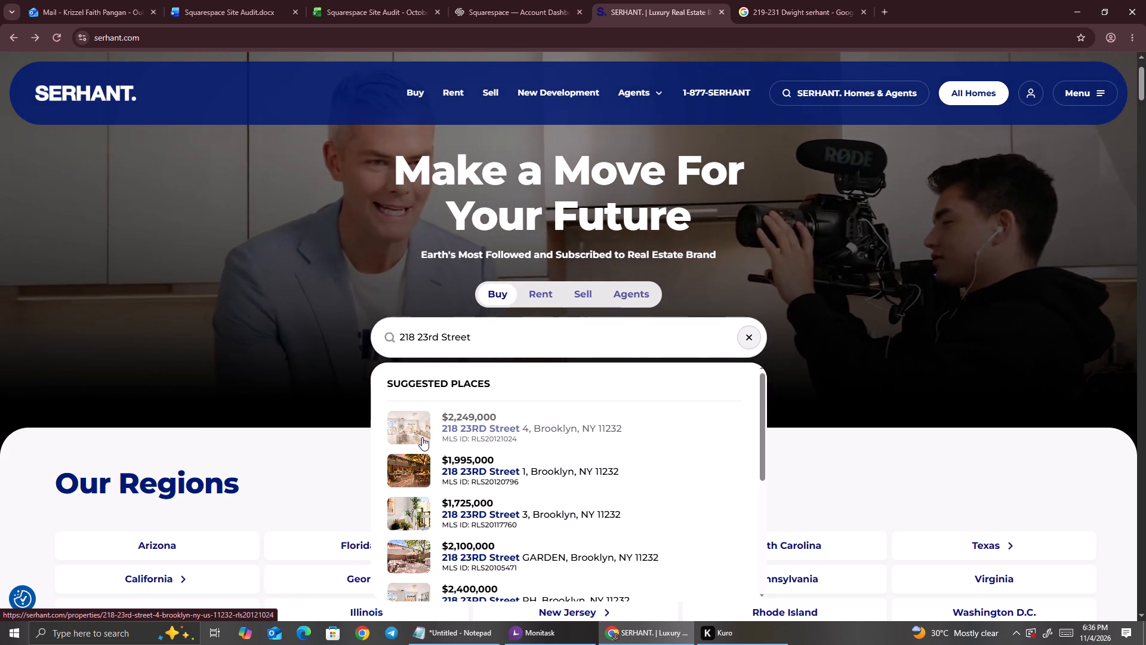
click(563, 13)
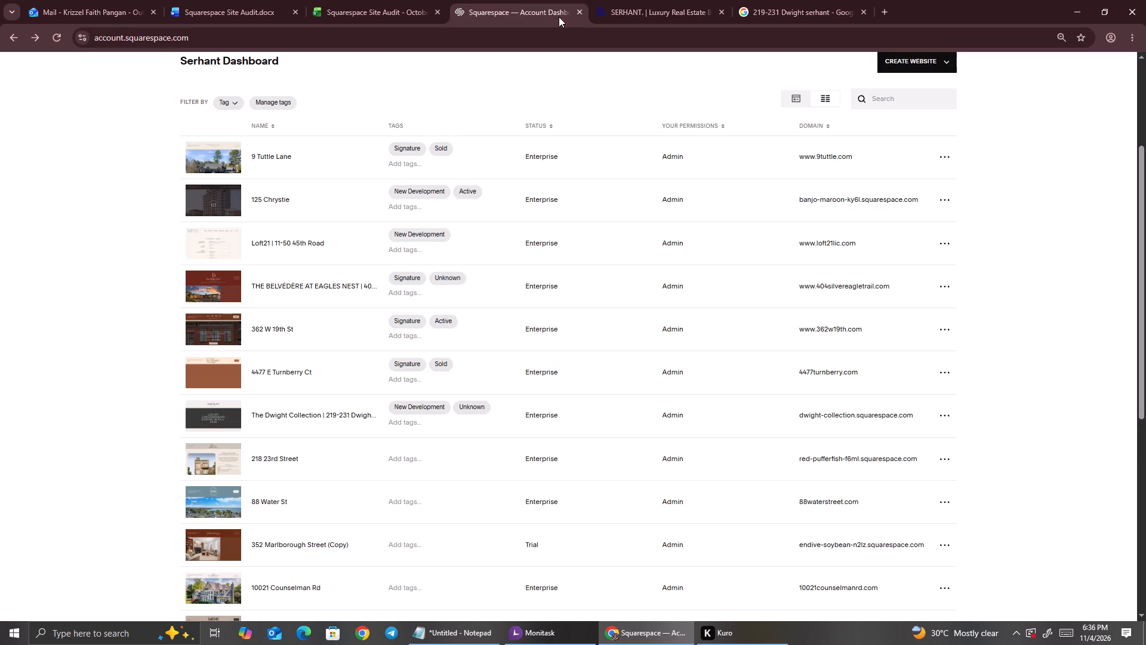
click(400, 459)
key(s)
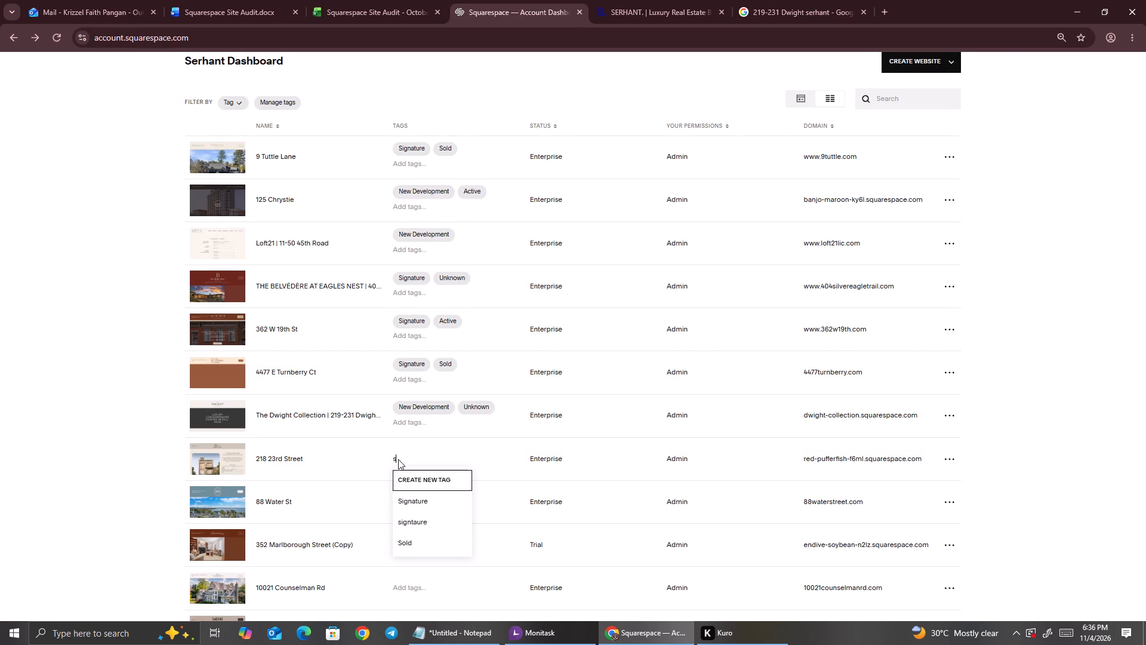
key(Down)
key(Return)
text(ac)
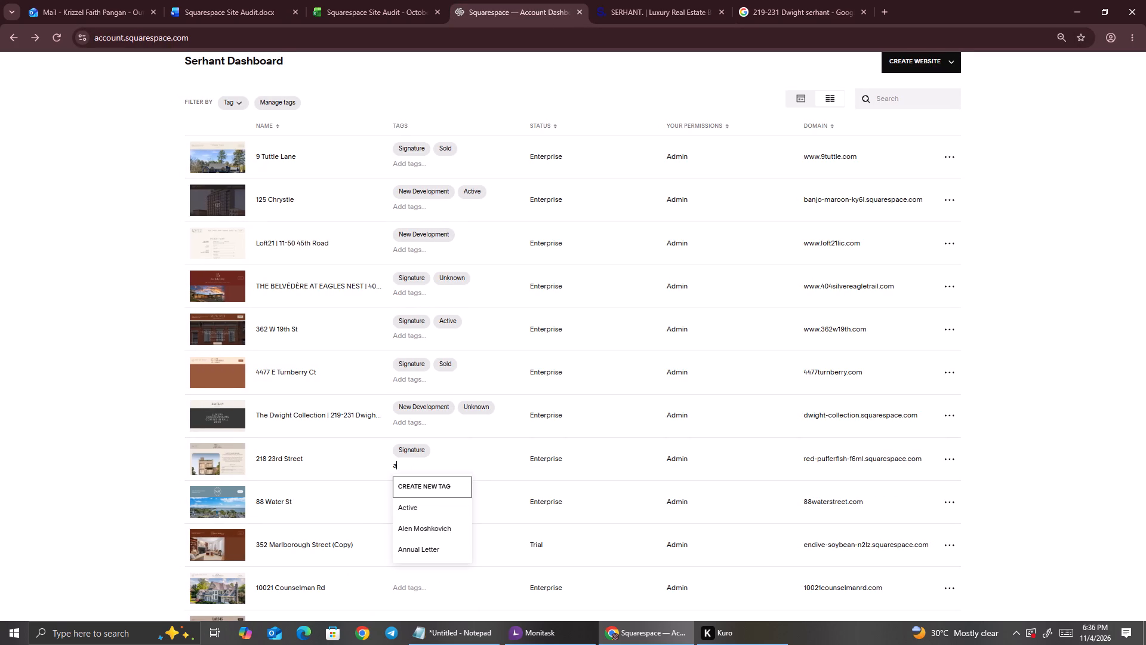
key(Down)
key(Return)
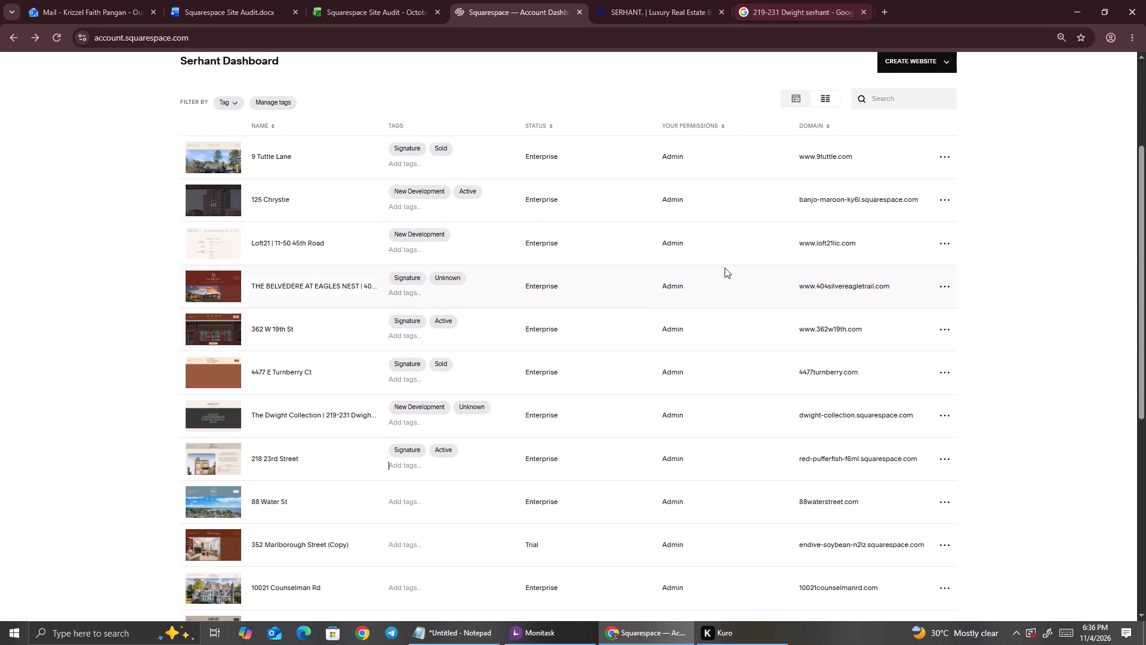
click(624, 0)
click(463, 0)
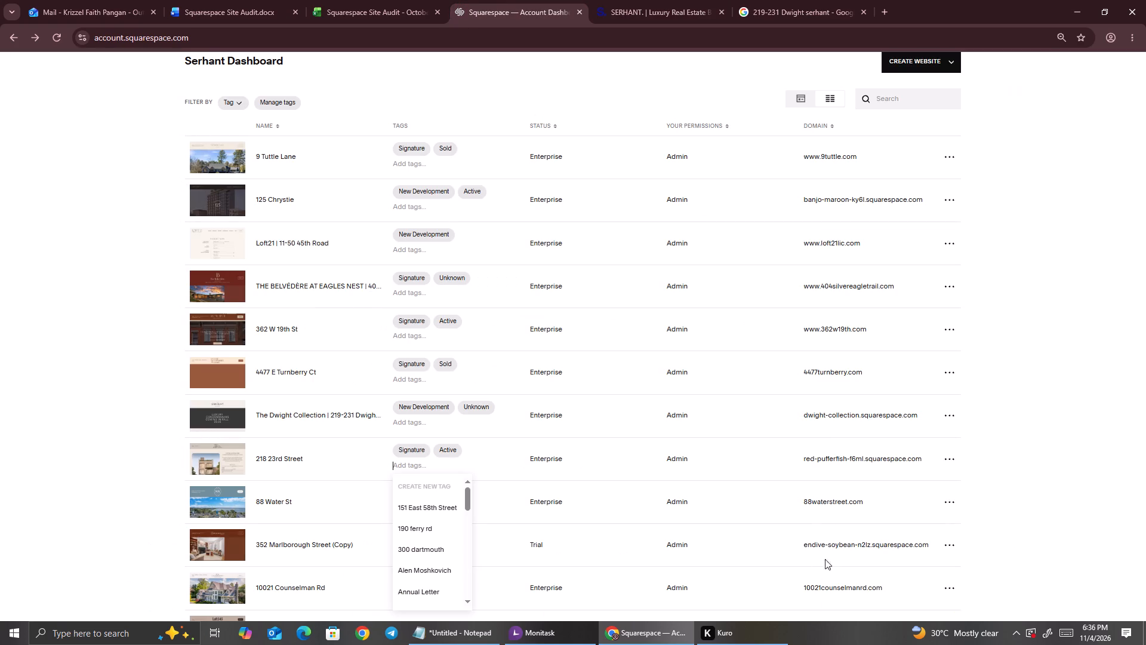
click(954, 454)
click(949, 458)
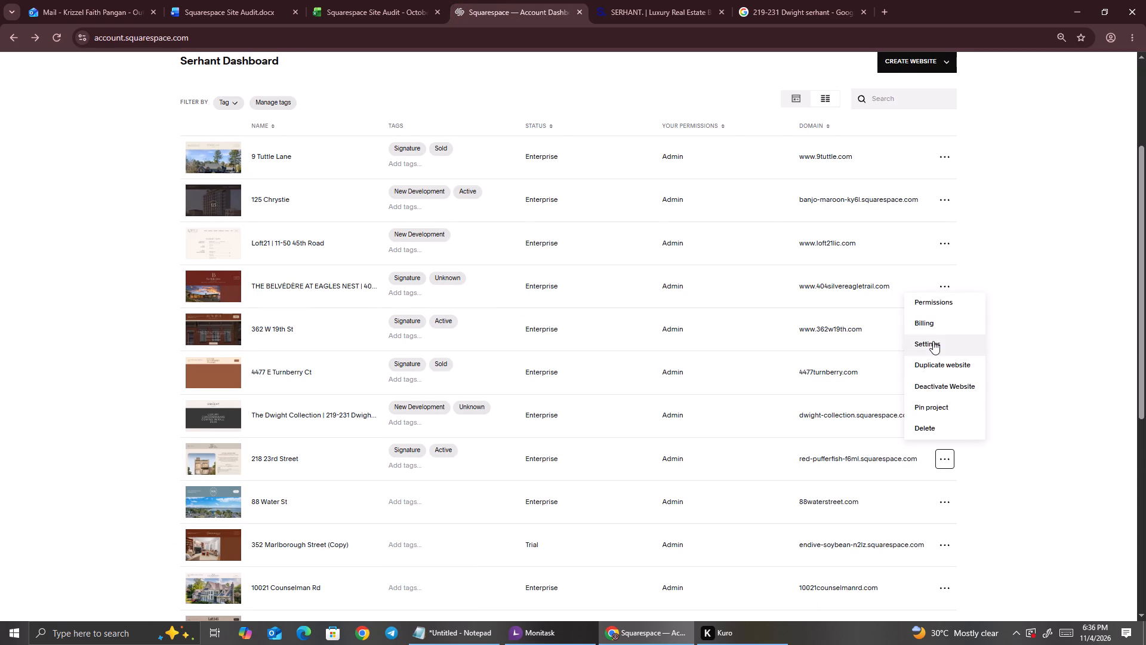
click(933, 341)
key(alt+Tab)
drag(452, 276, 458, 275)
drag(496, 273, 410, 268)
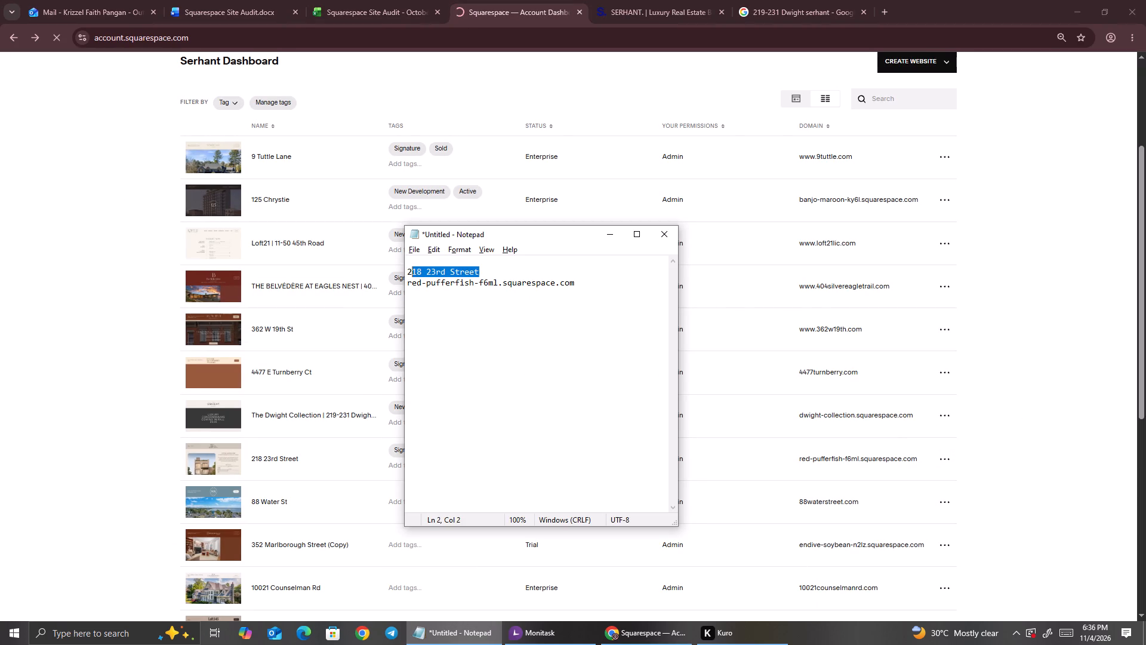
drag(410, 268, 387, 267)
key(ctrl+c)
click(383, 17)
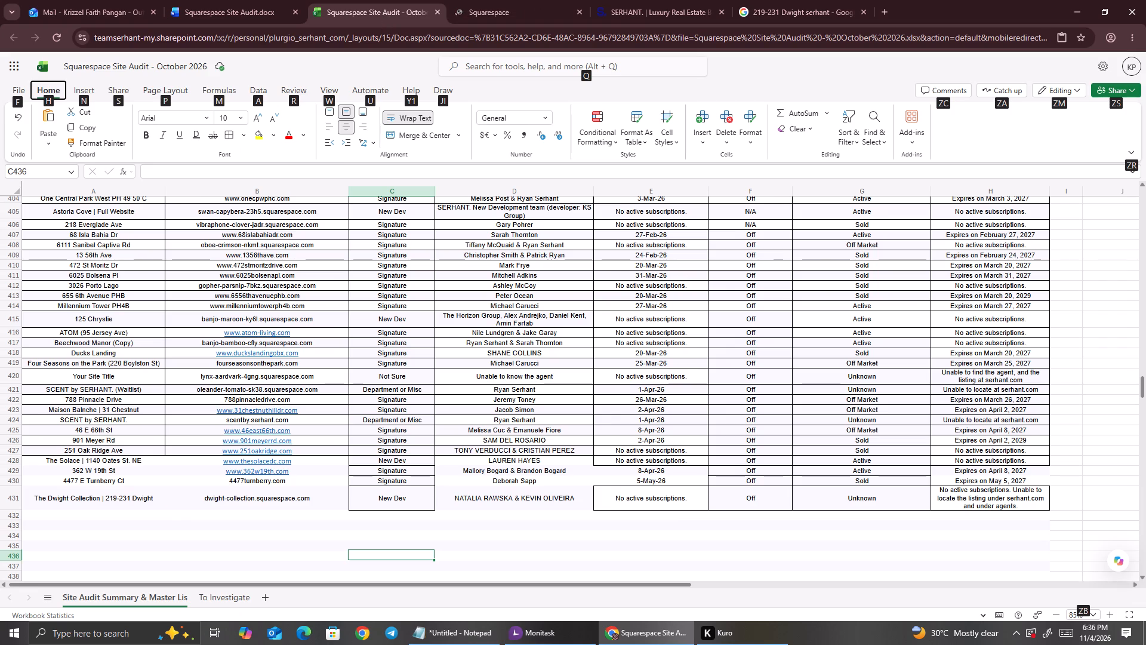
click(98, 517)
click(101, 505)
click(100, 514)
key(ctrl+v)
Copy the domain red-pufferfish-f6ml.squarespace.com from Notepad into B432.
key(alt+Tab)
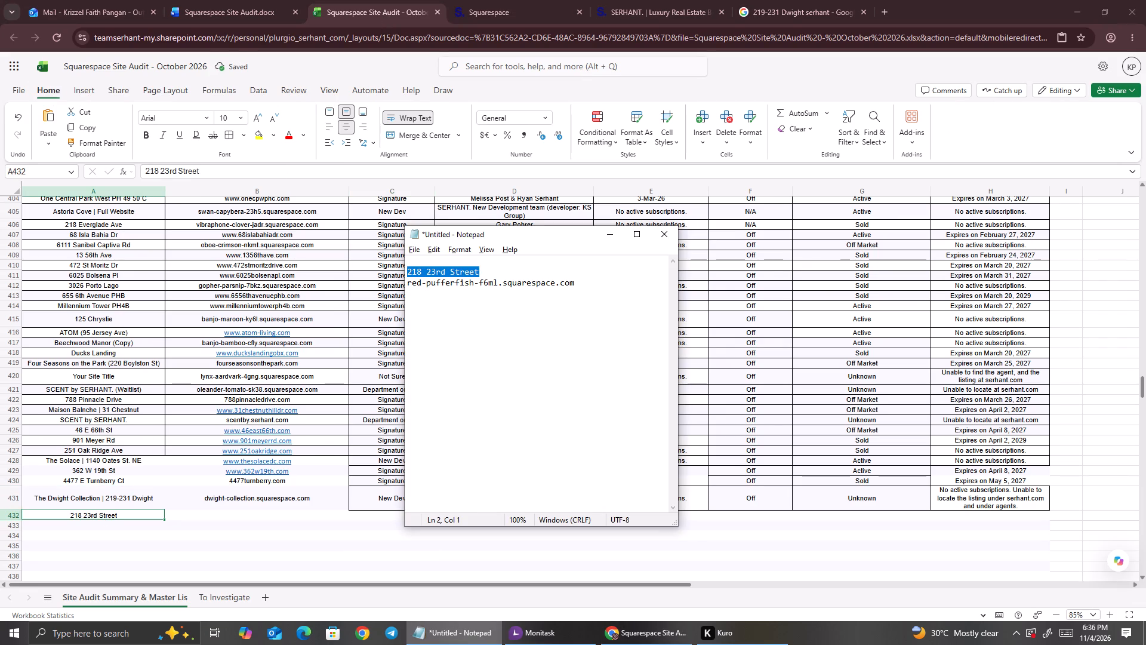
drag(583, 278, 400, 294)
key(ctrl+c)
click(235, 515)
key(ctrl+v)
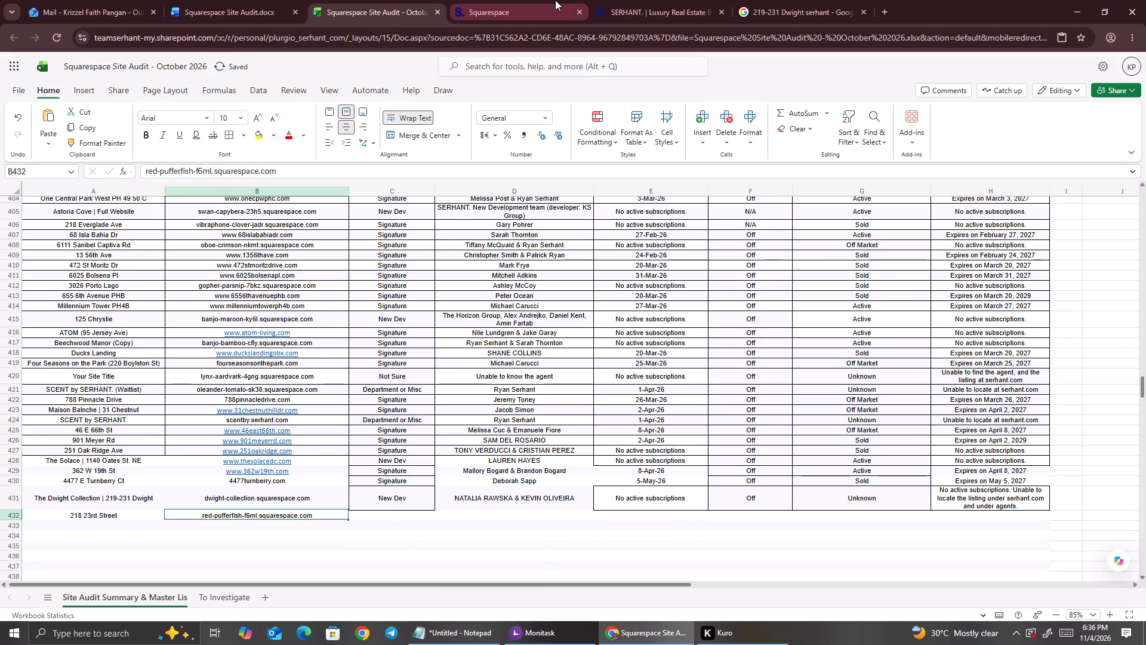
click(571, 0)
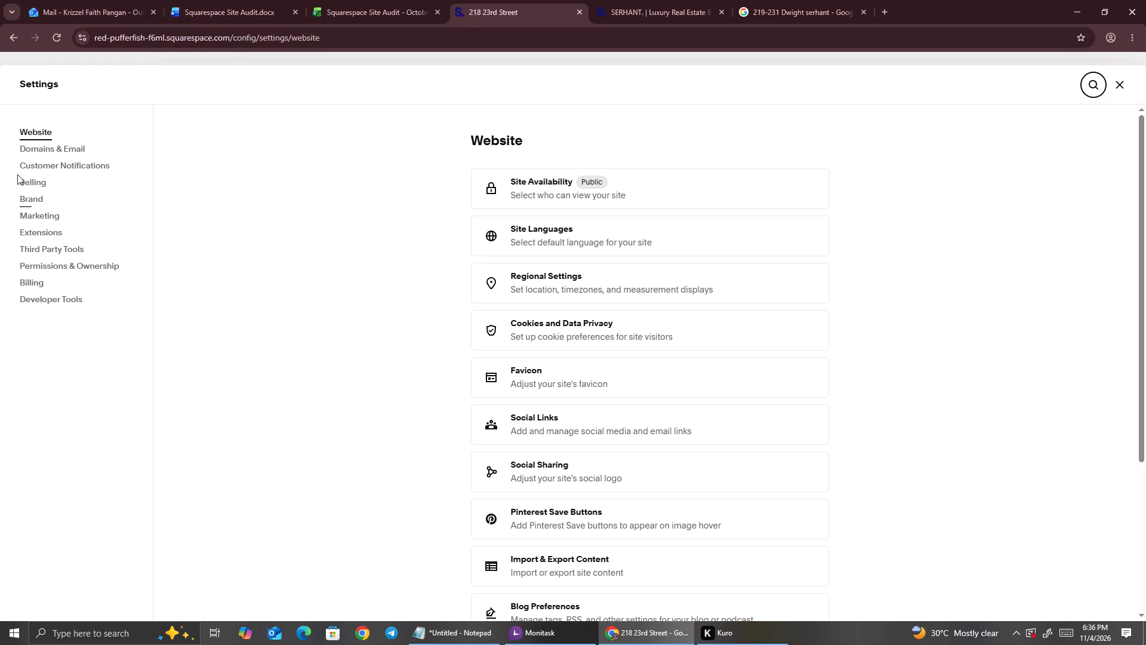
click(56, 146)
click(588, 187)
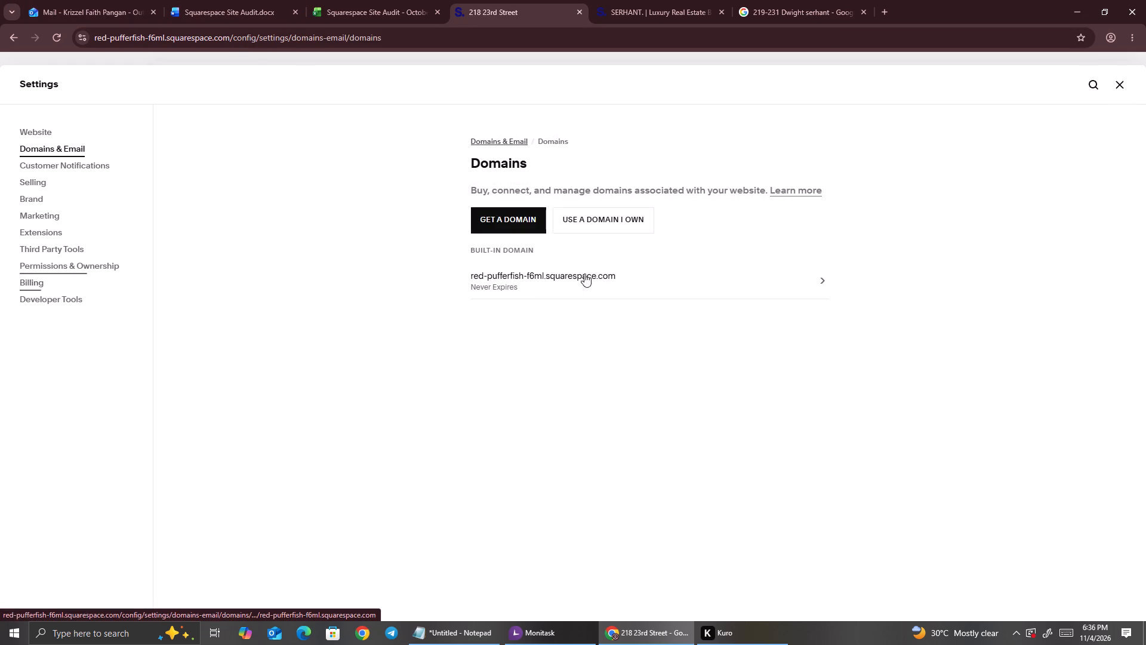
click(36, 281)
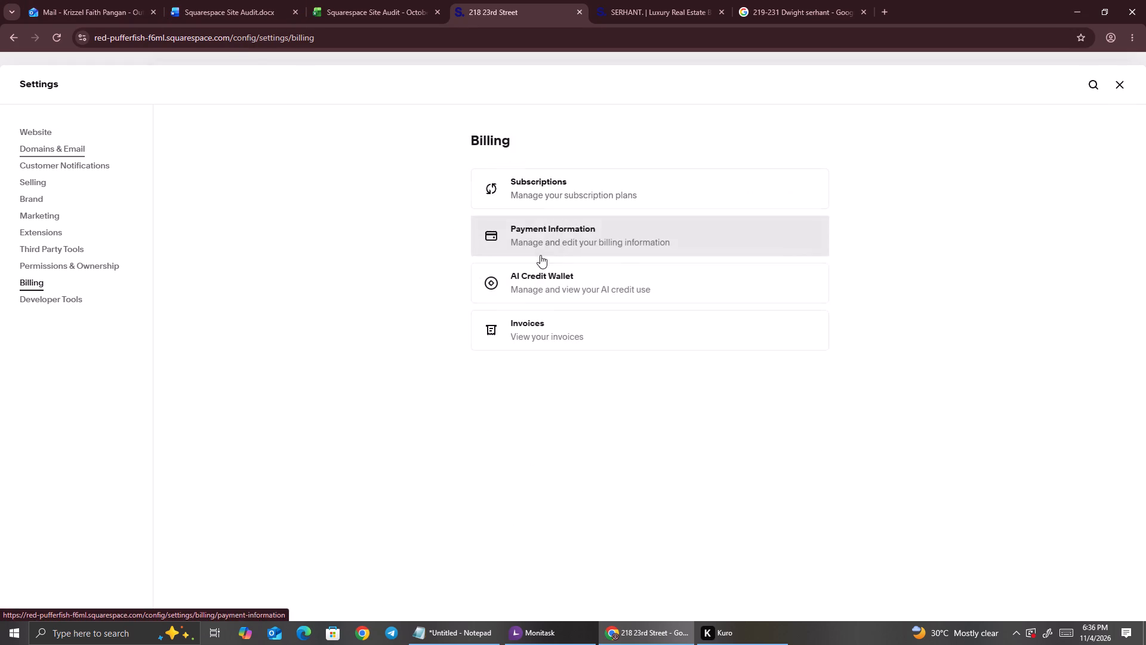
click(534, 330)
click(472, 141)
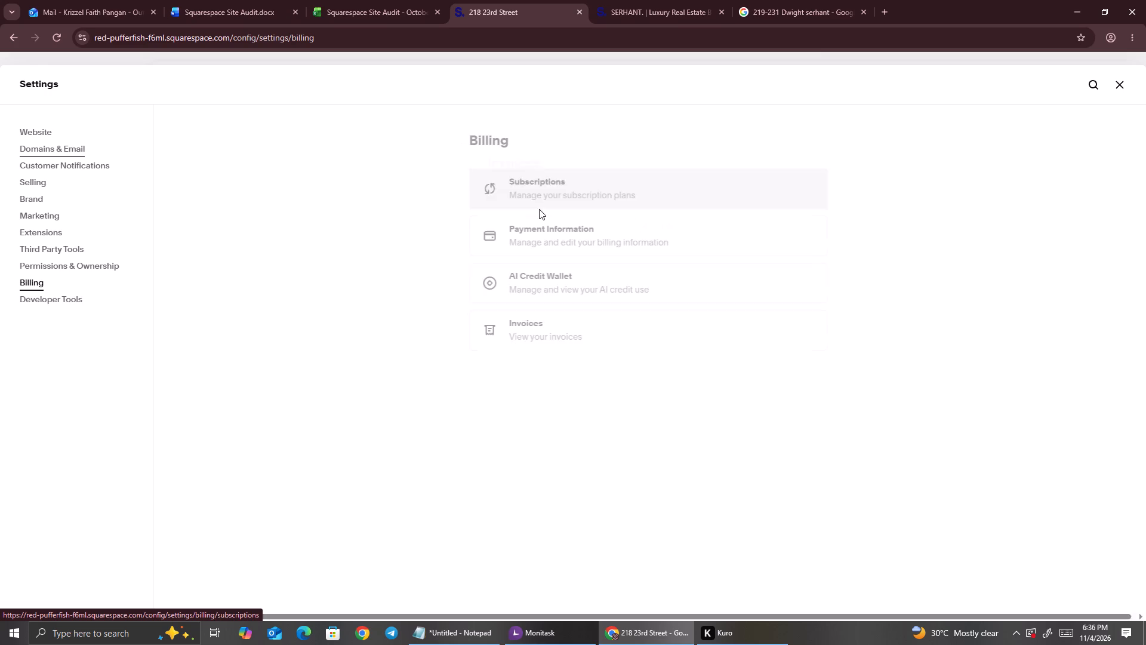
click(544, 200)
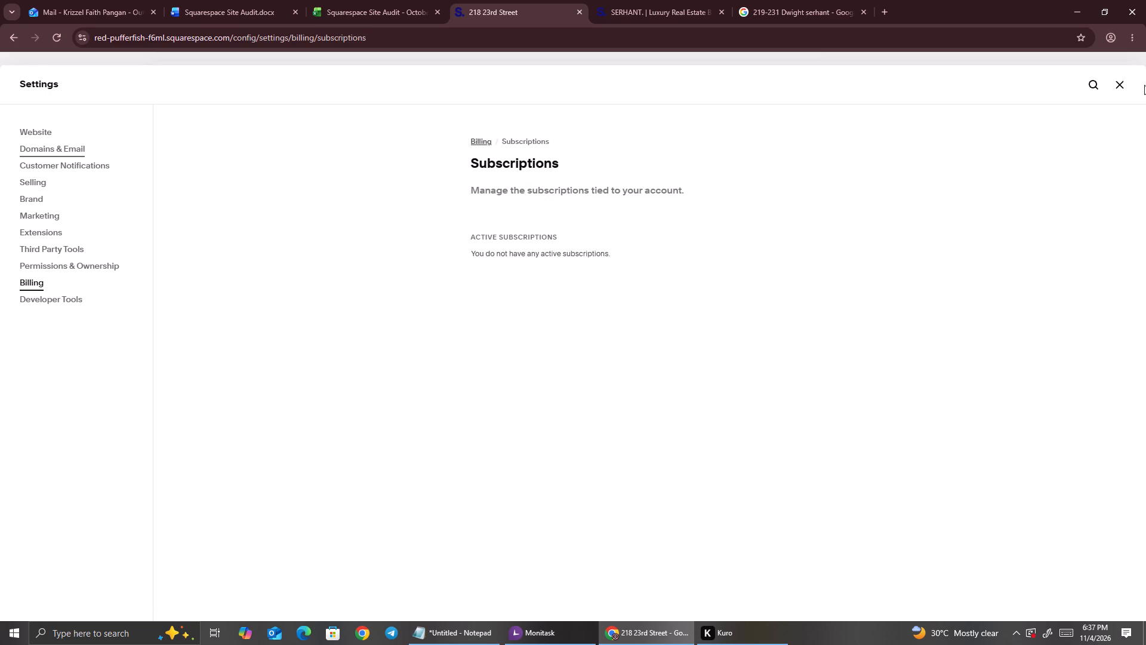
click(1115, 84)
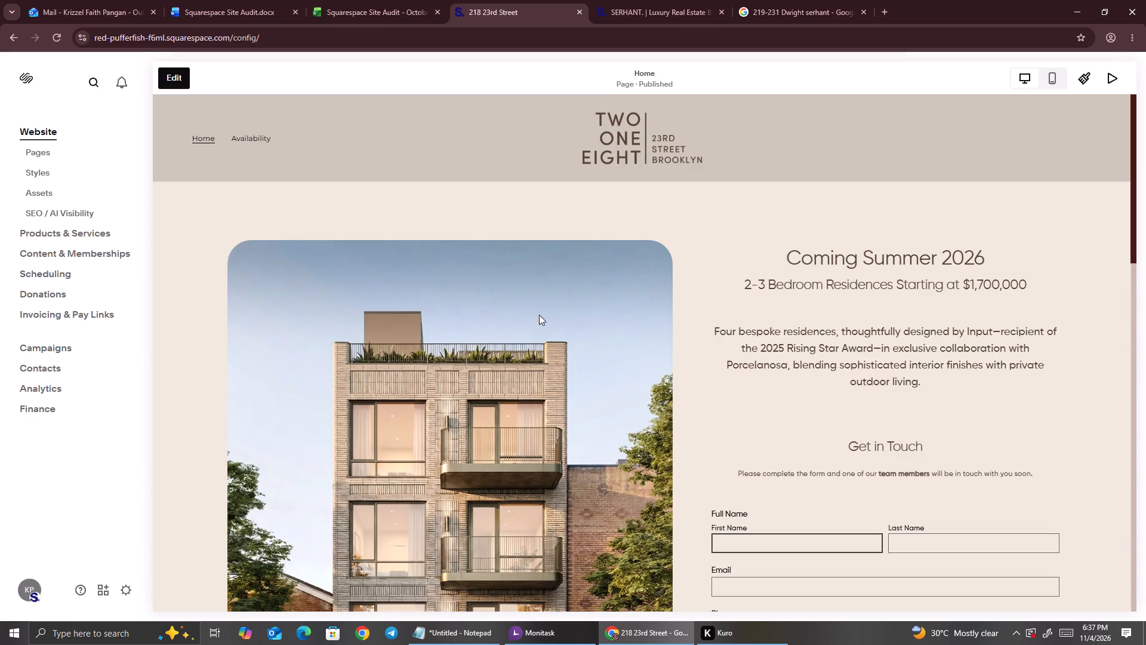
scroll(655, 362, down, 3)
scroll(687, 492, down, 8)
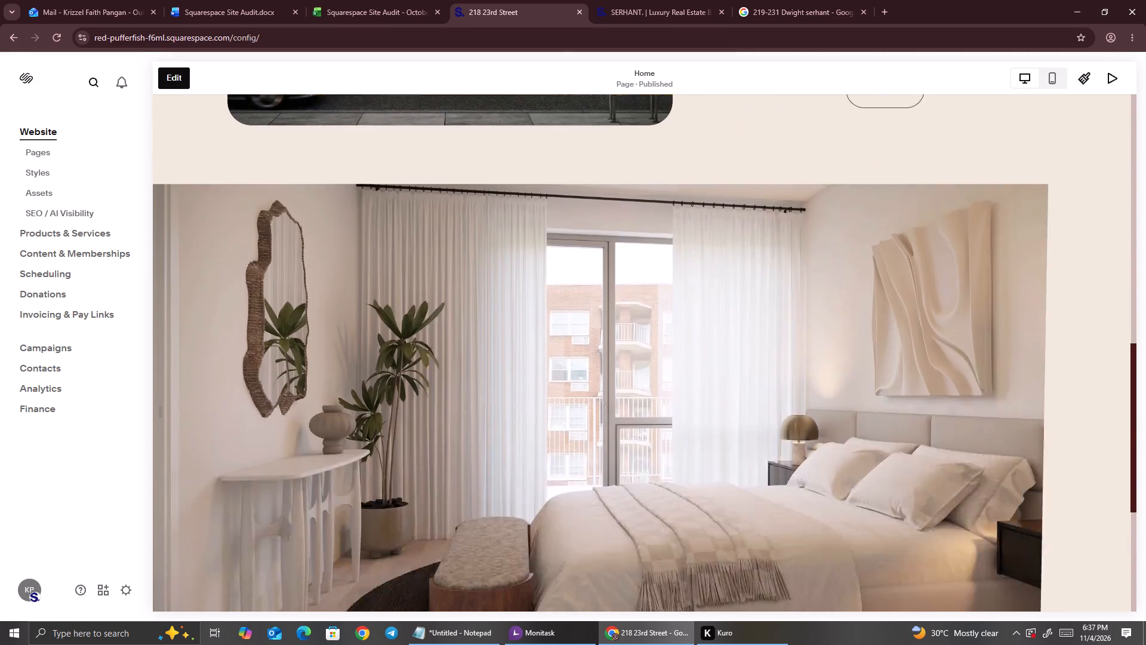
scroll(698, 483, down, 7)
click(366, 0)
click(463, 0)
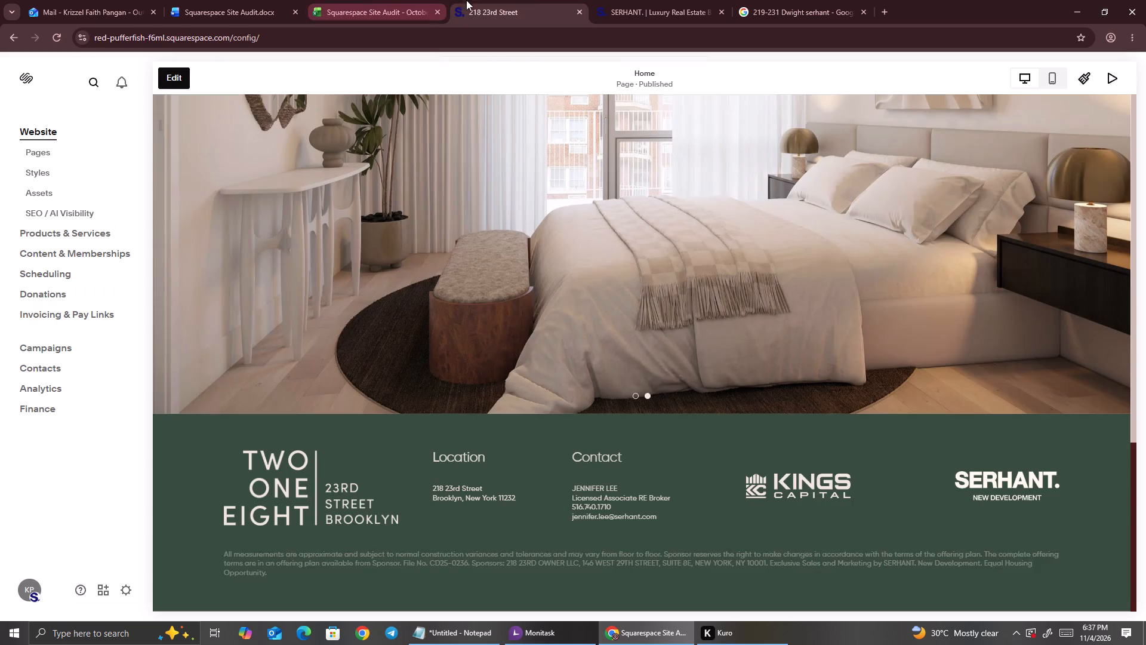
click(409, 0)
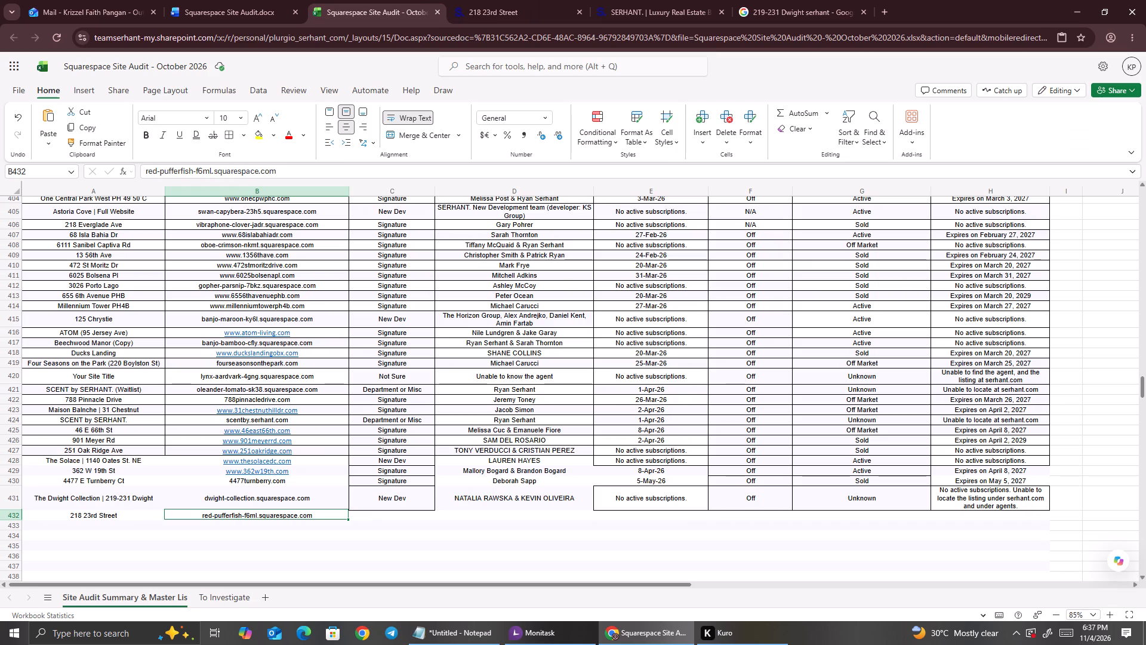
click(408, 537)
click(405, 496)
key(ctrl+c)
click(402, 517)
key(ctrl+v)
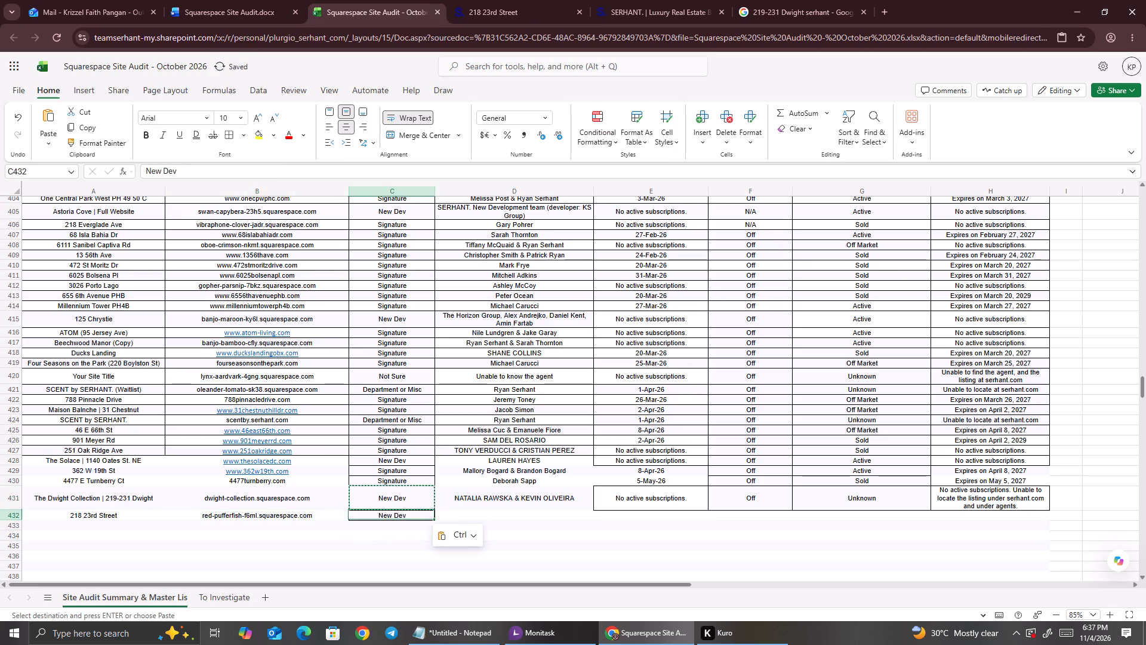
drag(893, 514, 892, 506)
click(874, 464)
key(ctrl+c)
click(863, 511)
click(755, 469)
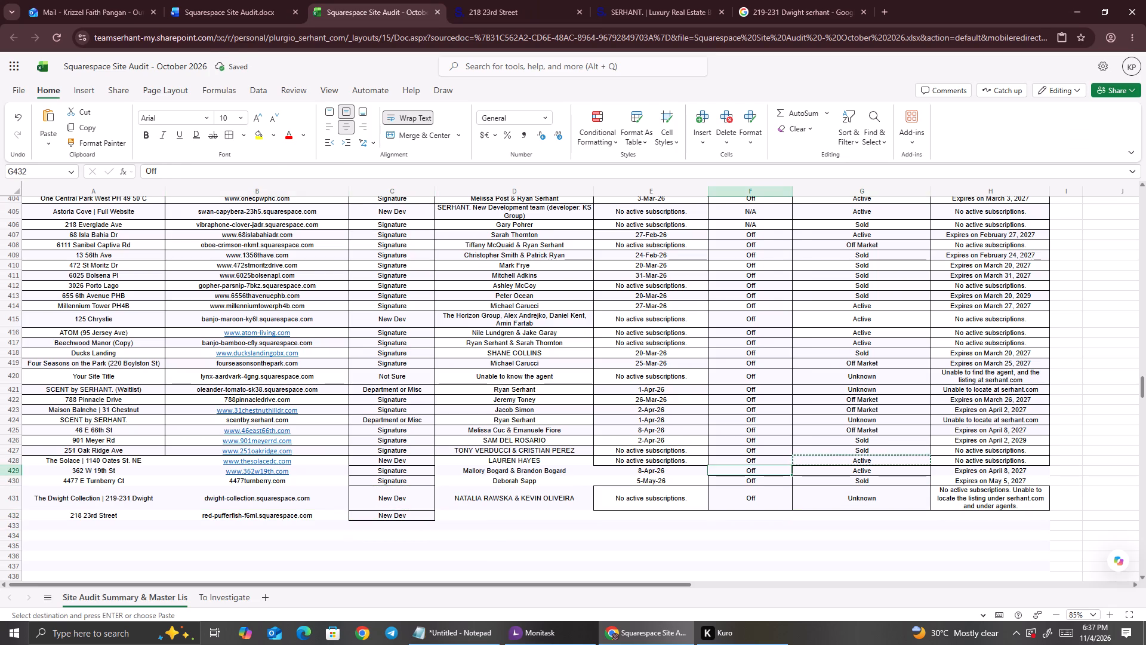
Copy The Solace's subscription, Off, Active and notes cells, E428 through H428, into row 432 starting at E432.
drag(671, 459, 971, 458)
key(ctrl+c)
click(642, 517)
key(ctrl+v)
click(528, 0)
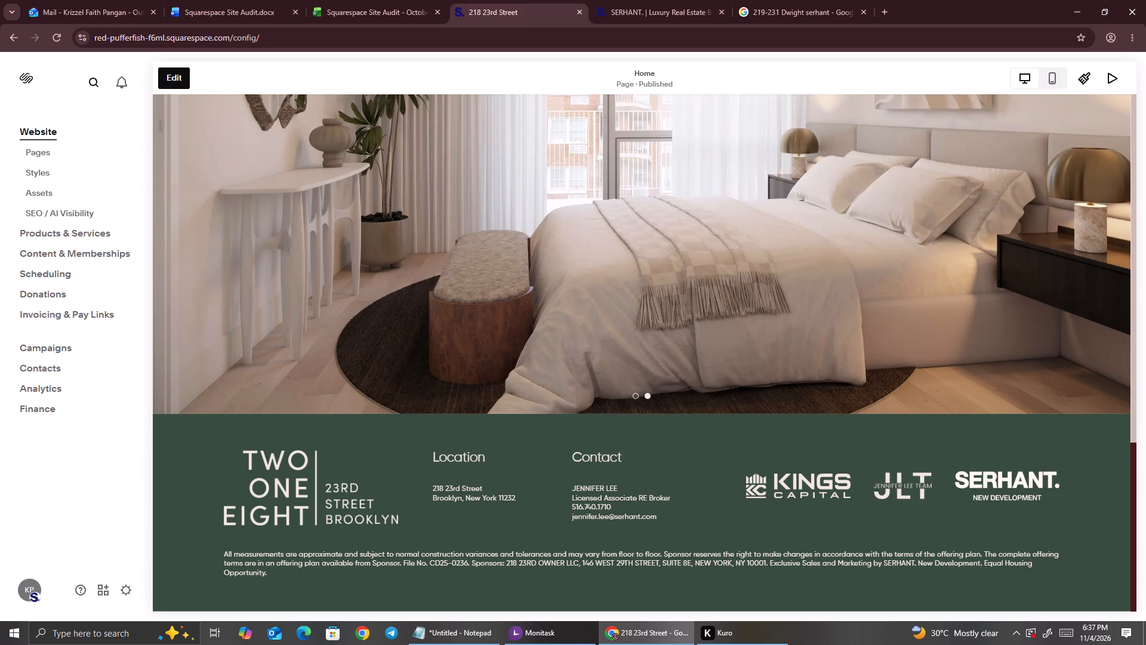
scroll(1043, 375, down, 2)
drag(562, 481, 649, 483)
click(534, 481)
click(571, 487)
drag(649, 487, 586, 485)
click(545, 422)
drag(568, 487, 643, 482)
click(552, 457)
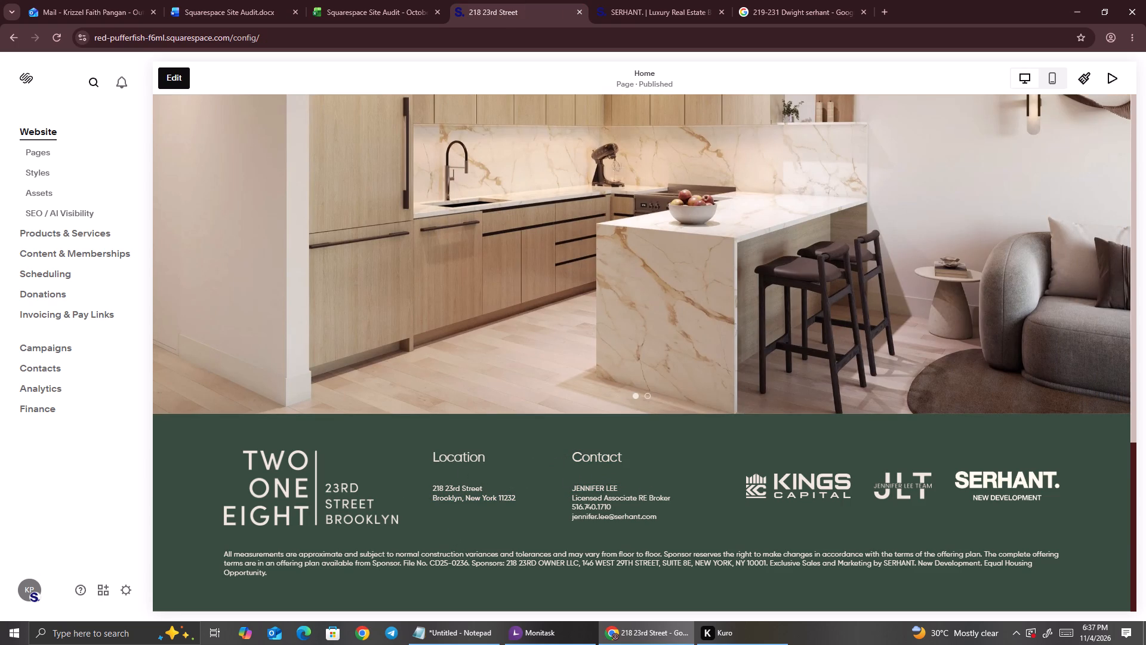
drag(568, 486, 627, 483)
key(ctrl+c)
key(alt+Tab)
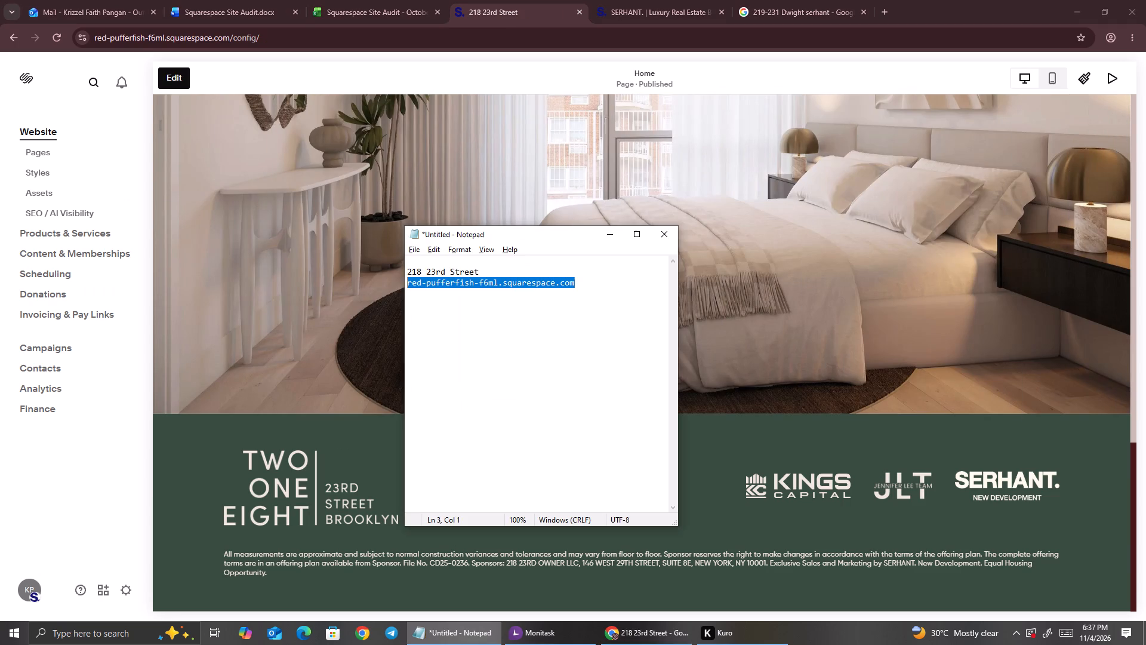
key(ctrl+a)
key(ctrl+v)
drag(493, 304, 351, 296)
click(544, 324)
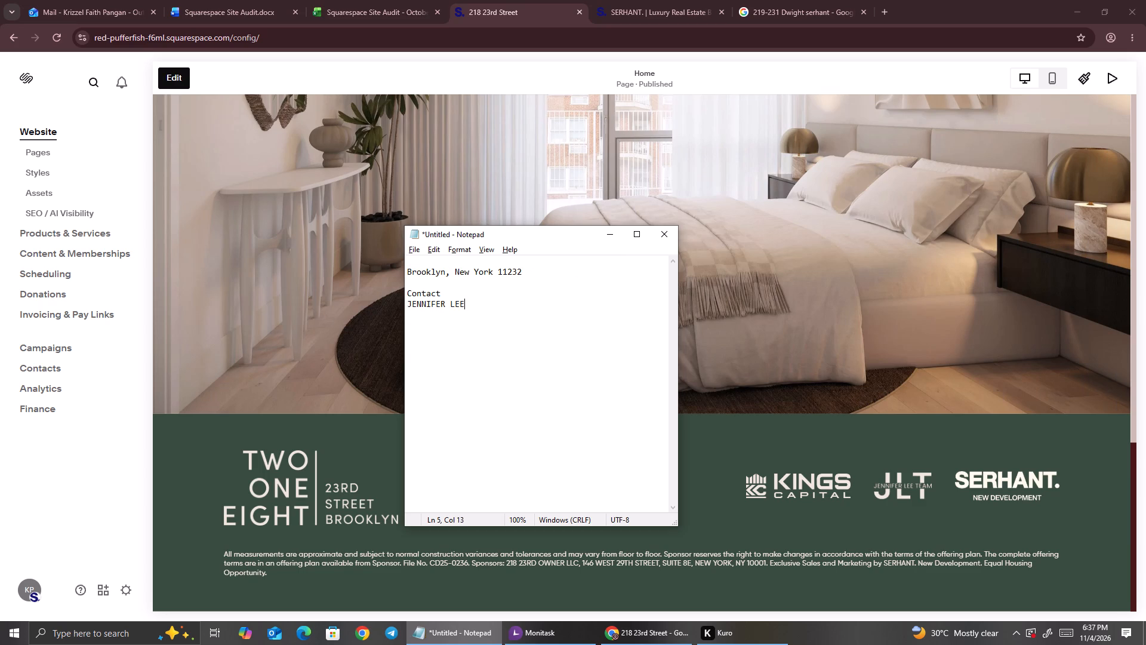
drag(469, 307, 398, 305)
key(ctrl+c)
triple_click(14, 36)
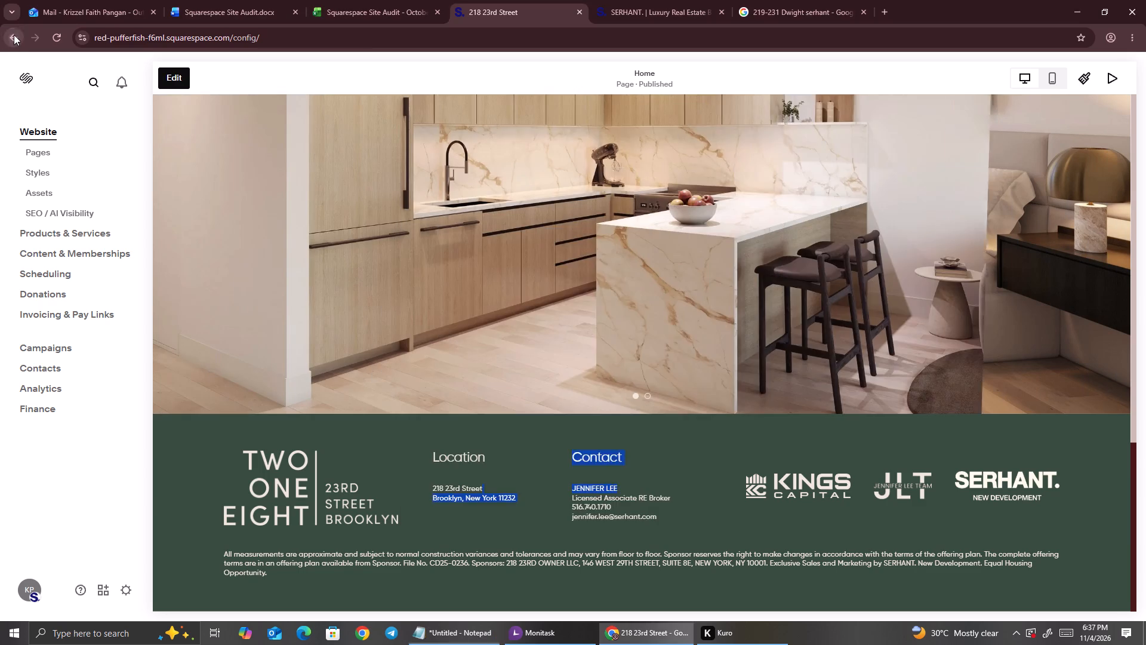
click(14, 35)
click(14, 35)
click(14, 35)
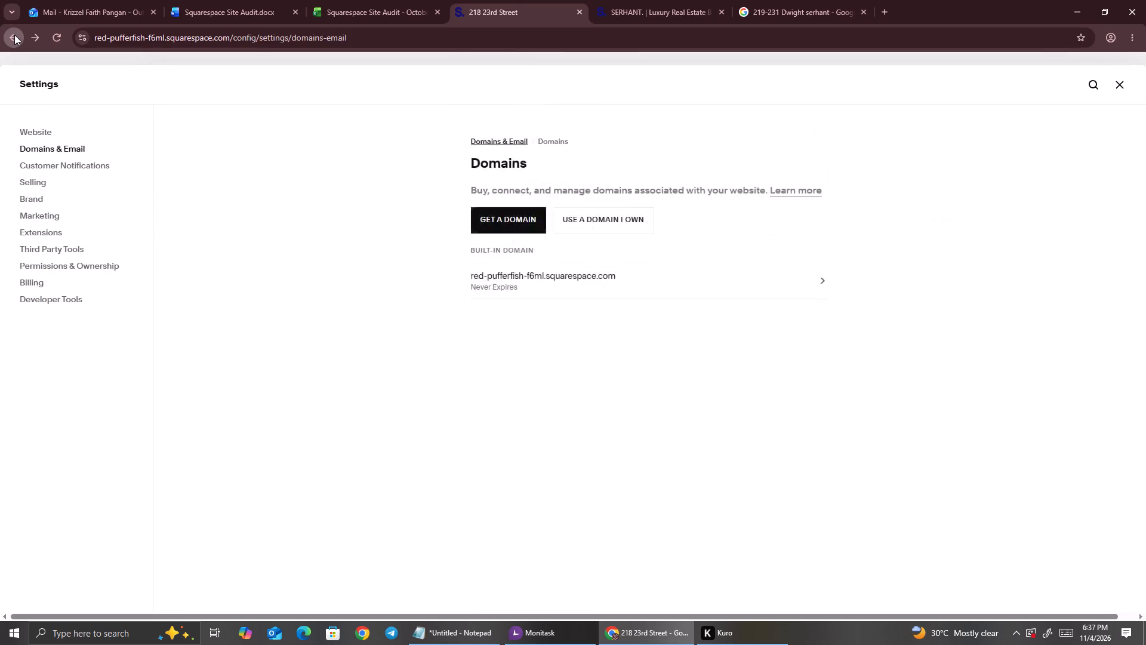
click(14, 35)
click(14, 35)
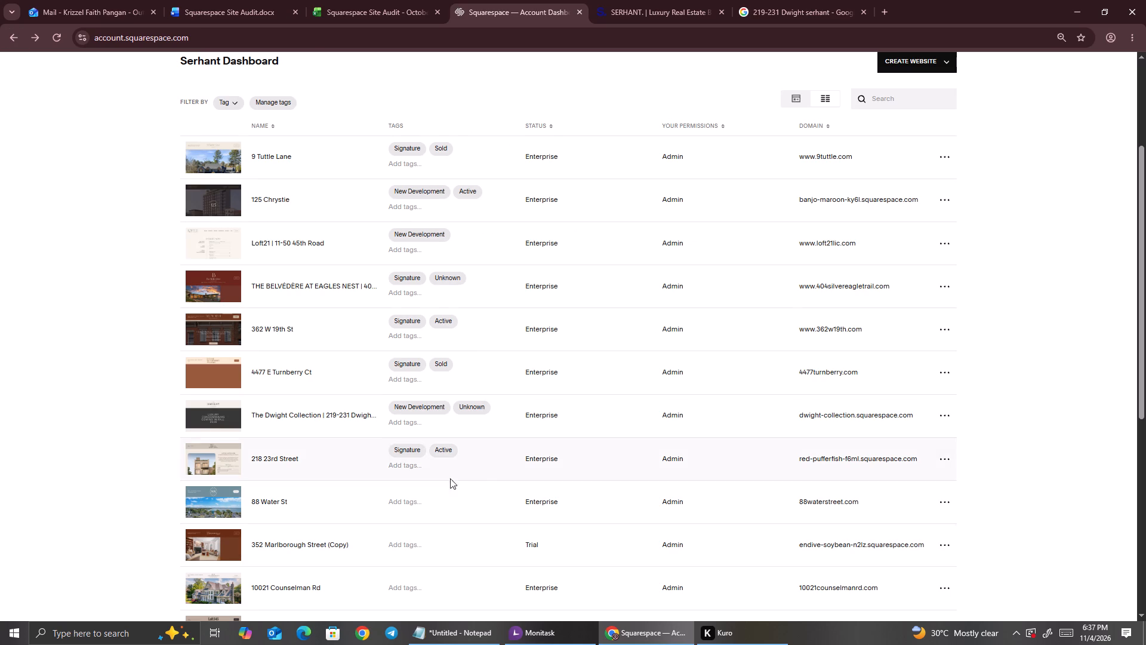
click(386, 0)
click(524, 508)
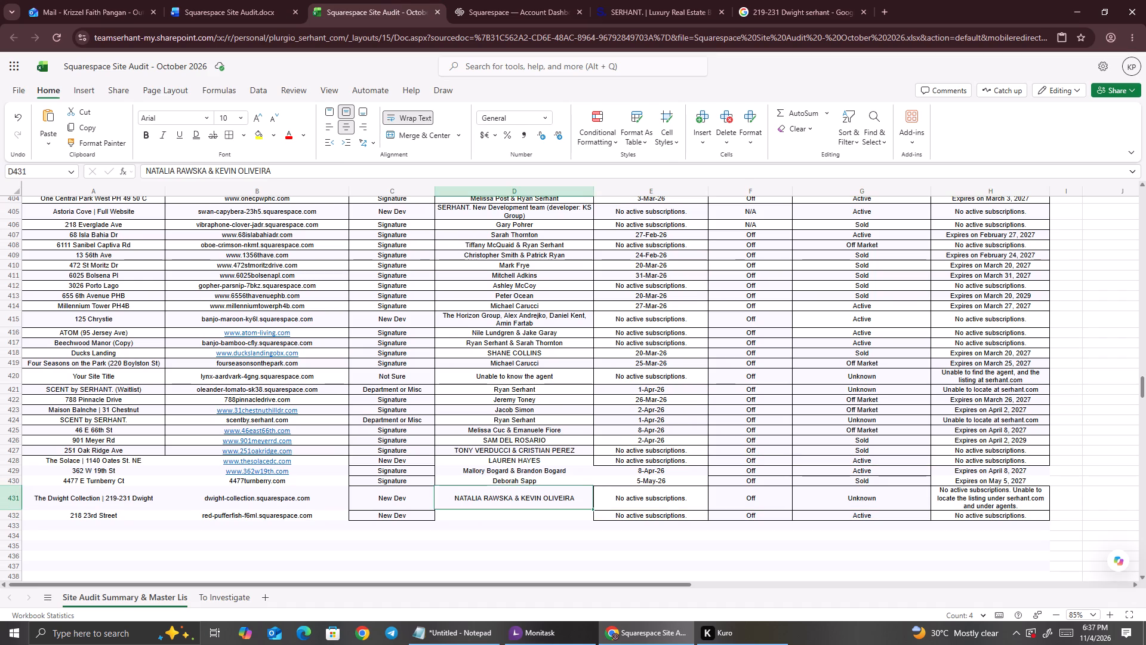
click(532, 515)
key(ctrl+v)
drag(525, 545, 527, 535)
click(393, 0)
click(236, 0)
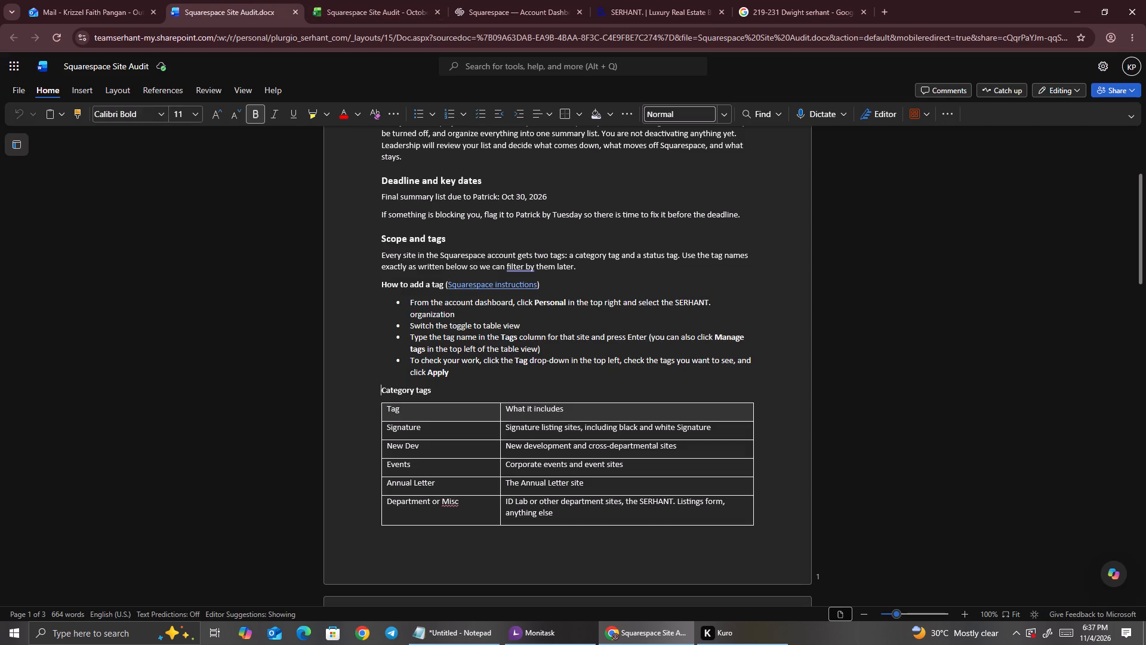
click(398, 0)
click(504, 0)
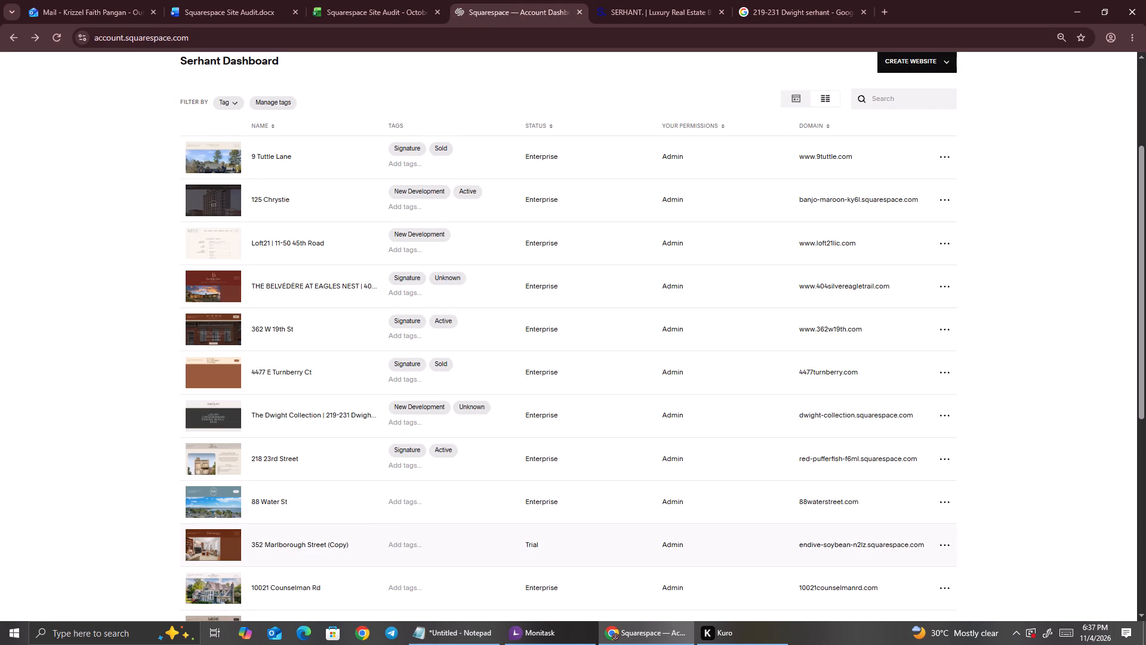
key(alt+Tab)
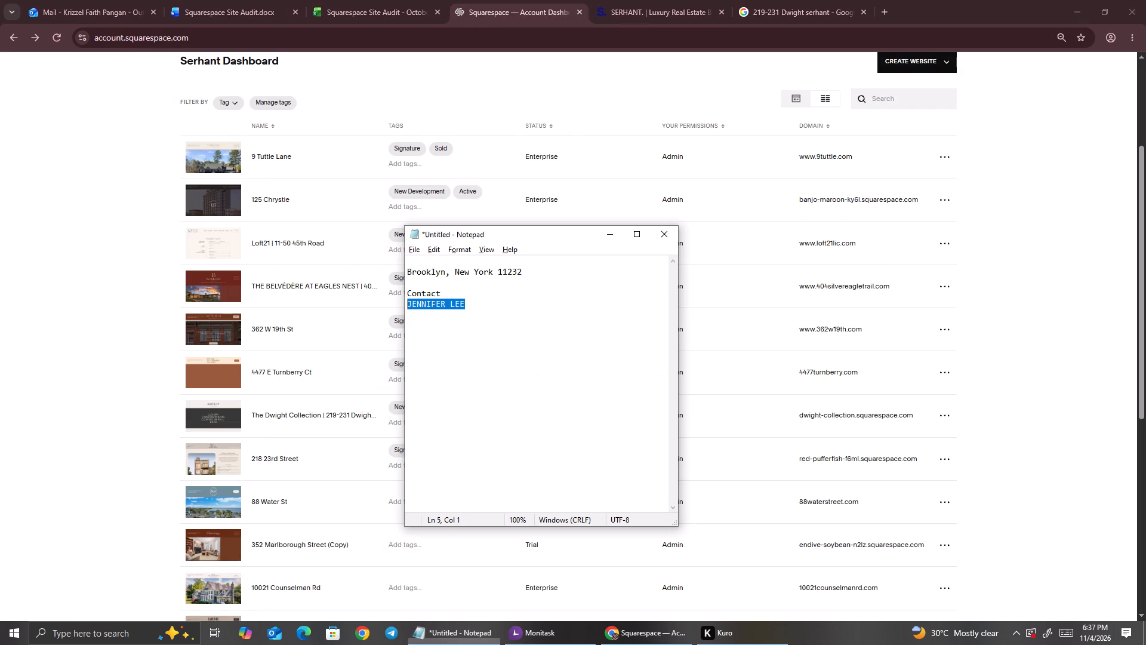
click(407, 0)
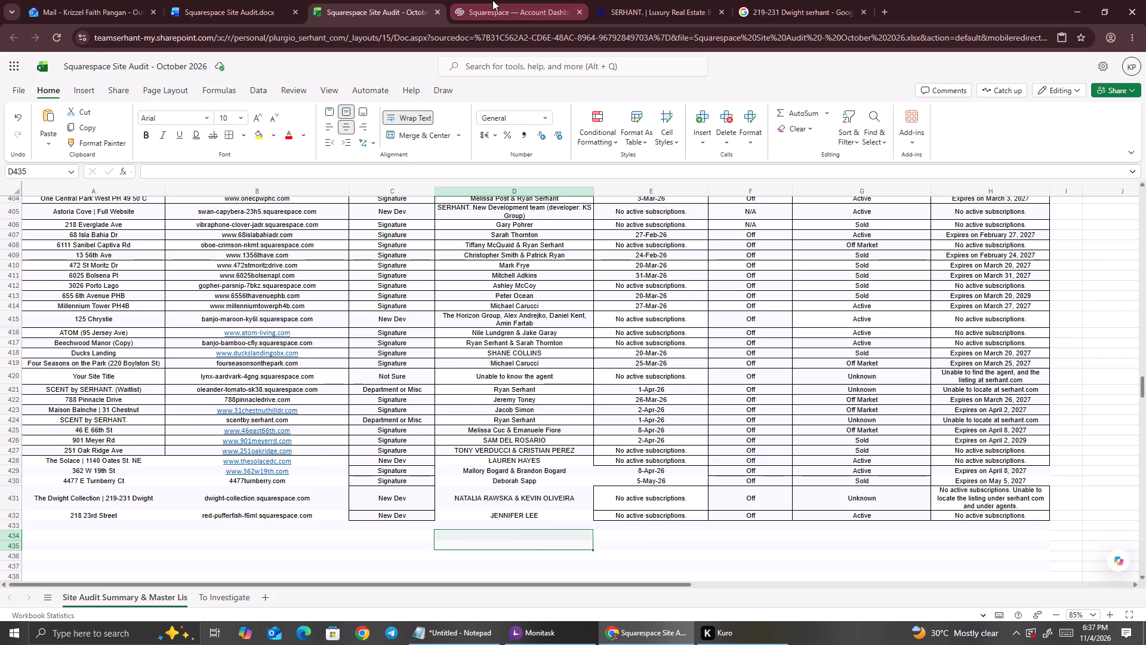
Replace the tags on 218 23rd Street in the Squarespace dashboard with New Development and Active.
click(492, 0)
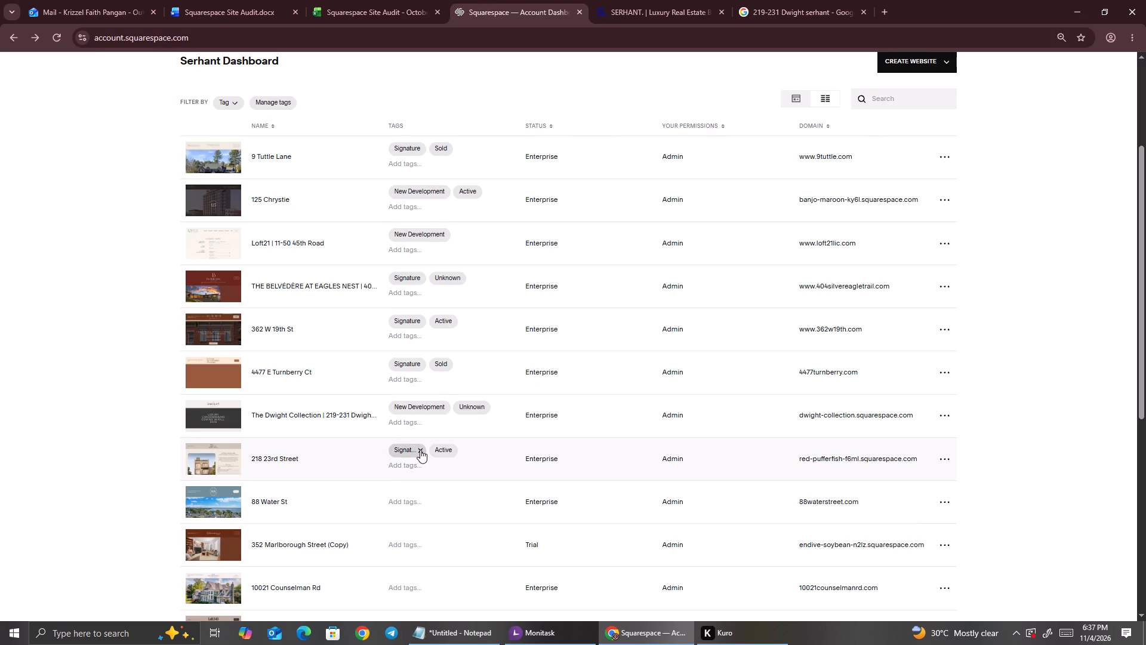
click(420, 450)
click(415, 449)
click(410, 455)
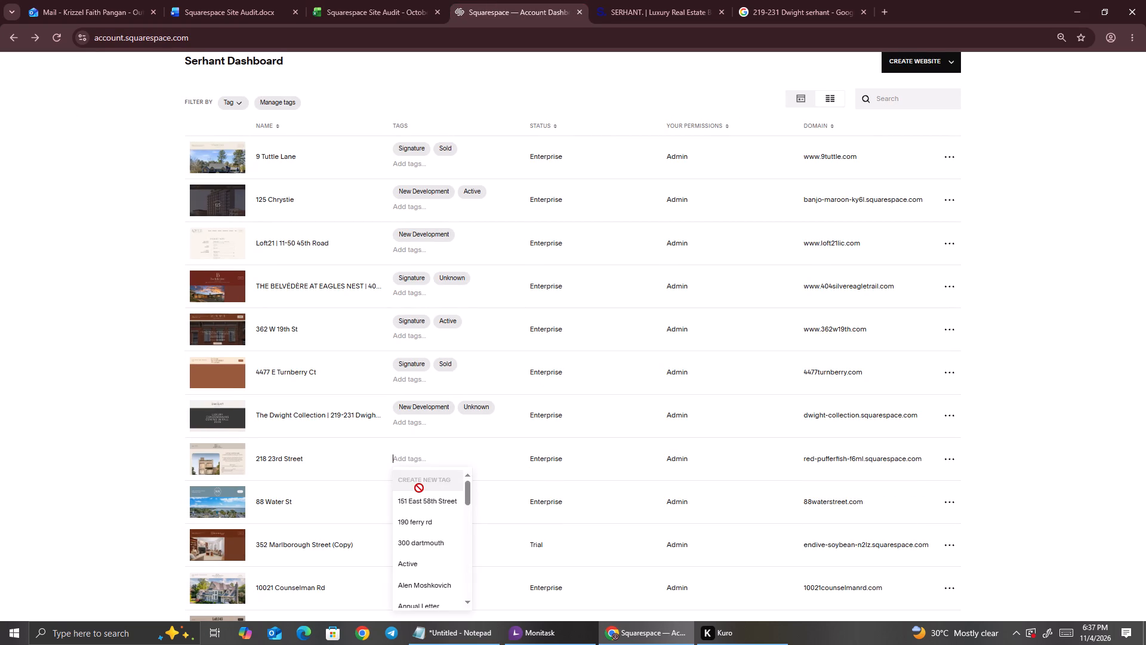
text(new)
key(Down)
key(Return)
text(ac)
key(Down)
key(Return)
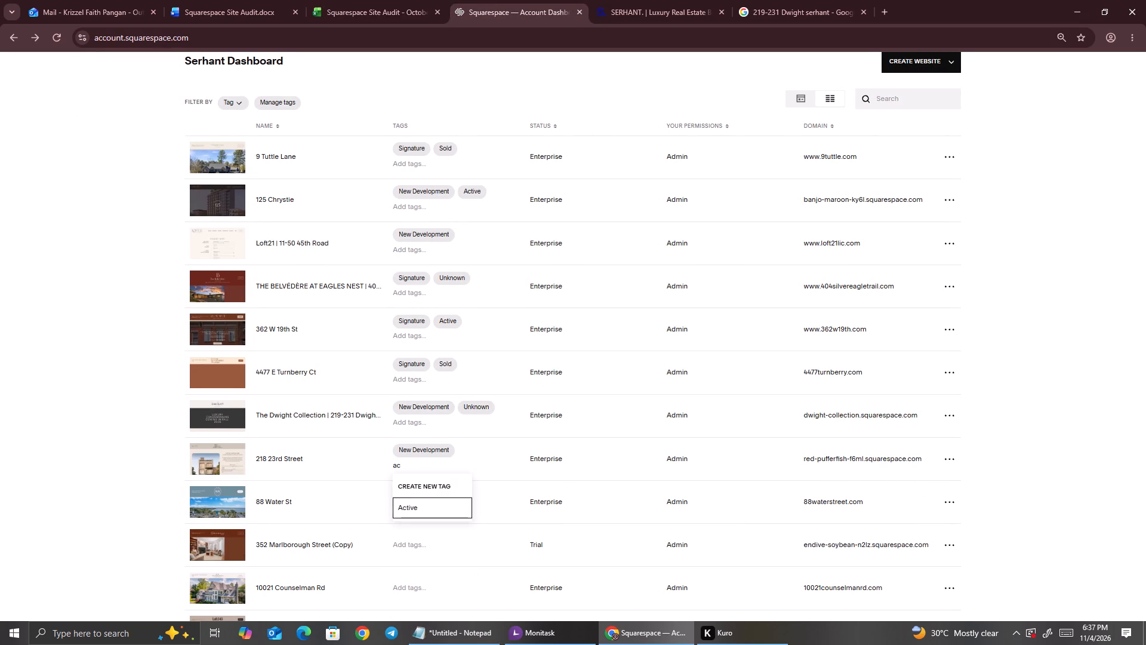
Copy the 88 Water St site name and its domain 88waterstreet.com from the dashboard into Notepad, replacing the old text.
scroll(401, 494, down, 8)
scroll(308, 557, up, 3)
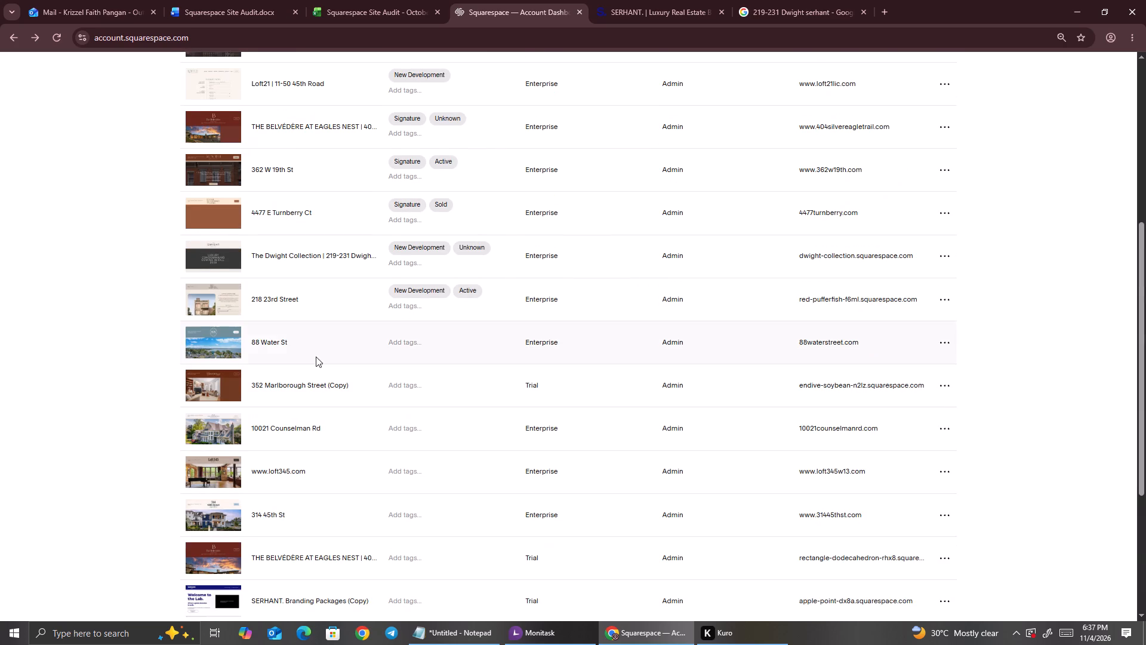
drag(304, 335, 249, 344)
key(ctrl+c)
key(alt+Tab)
key(ctrl+a)
key(ctrl+v)
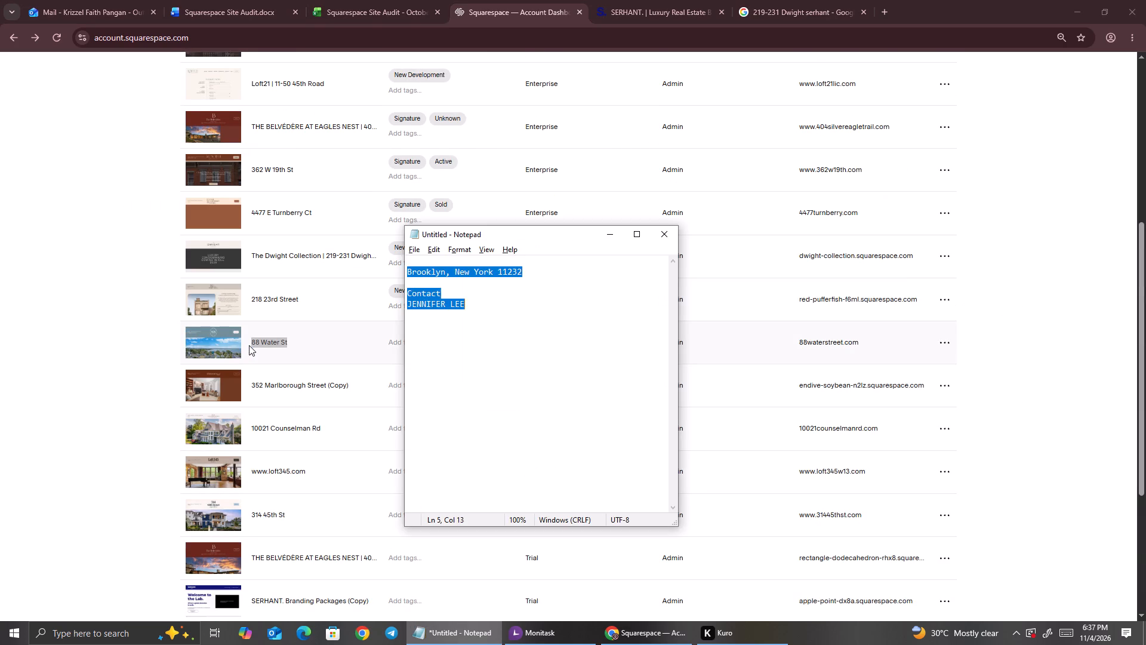
drag(777, 351, 896, 346)
key(ctrl+c)
key(alt+Tab)
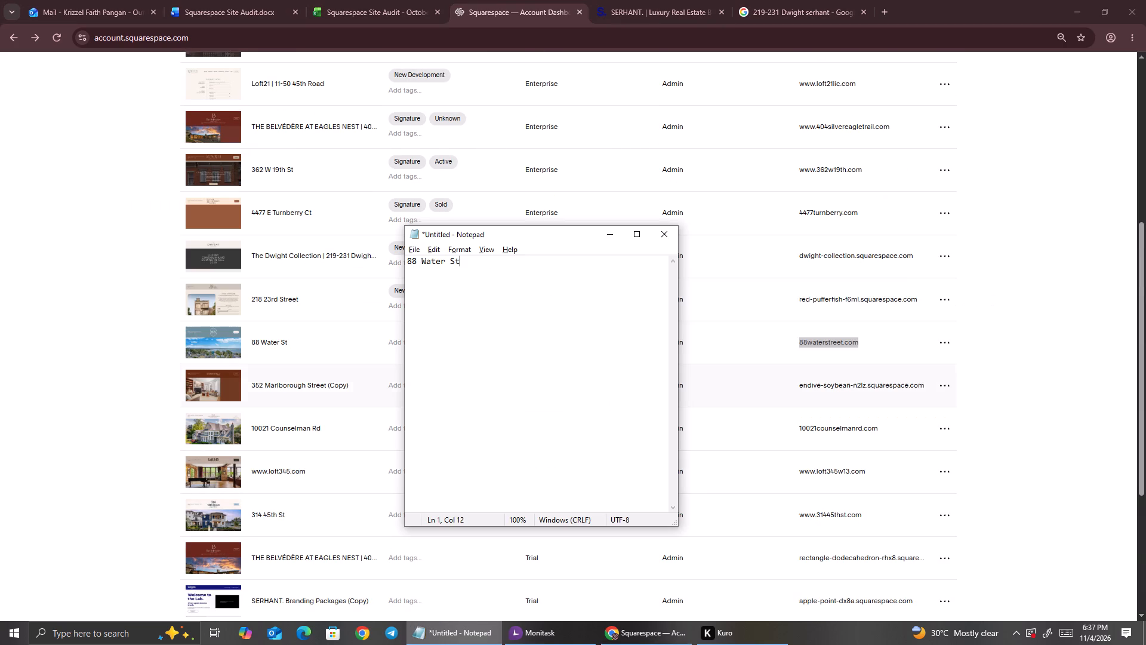
key(Return)
key(ctrl+v)
click(936, 342)
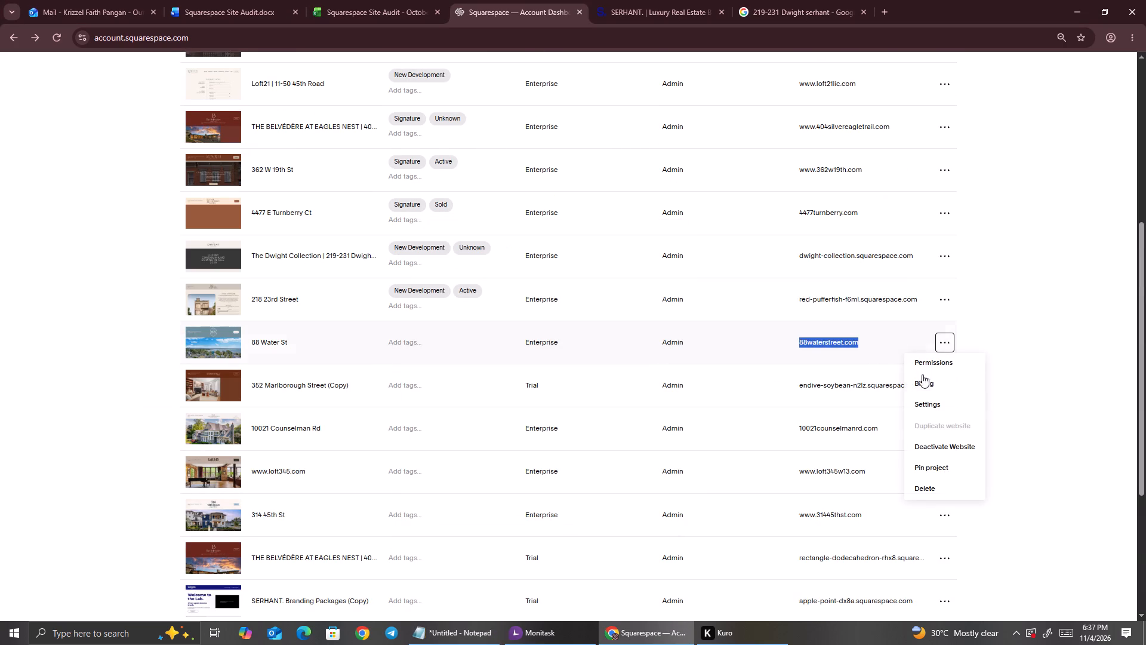
click(922, 404)
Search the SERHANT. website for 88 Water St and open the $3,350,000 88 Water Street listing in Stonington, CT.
key(alt+Tab)
drag(472, 266, 286, 265)
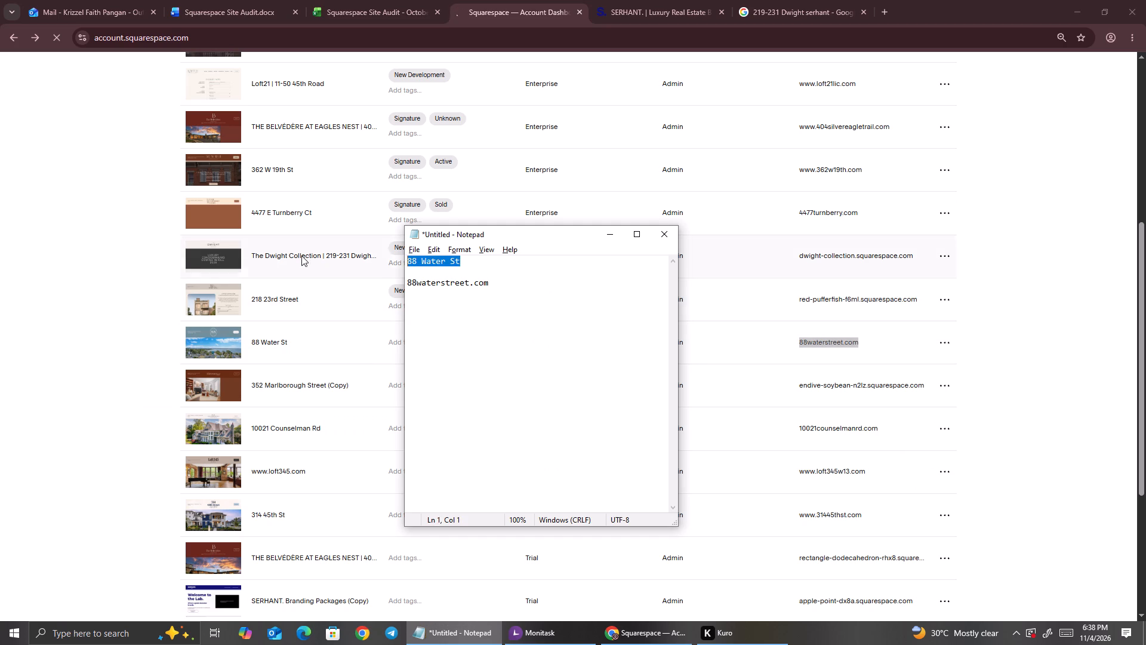
key(ctrl+c)
click(637, 0)
click(455, 339)
key(ctrl+a)
key(ctrl+v)
key(Return)
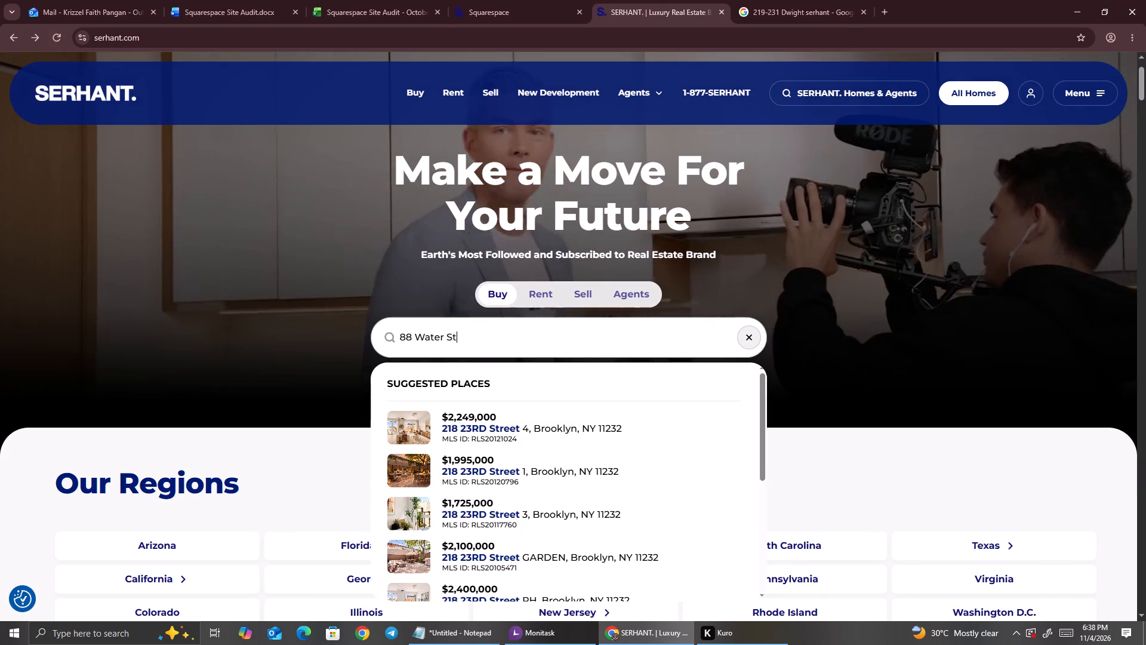
key(Return)
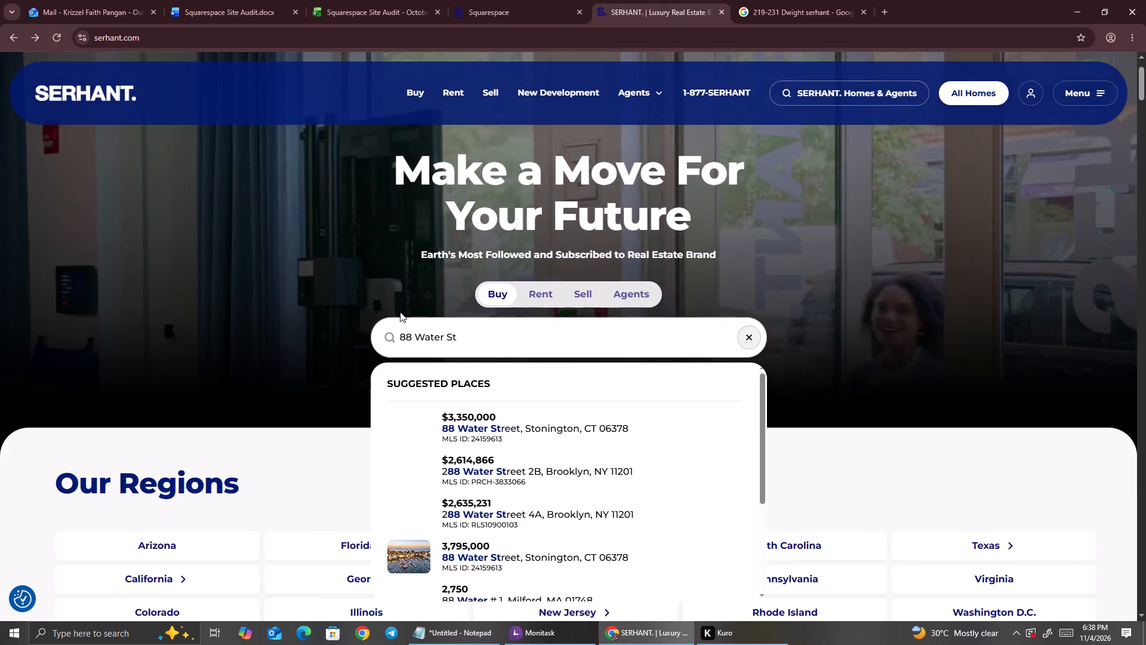
click(412, 425)
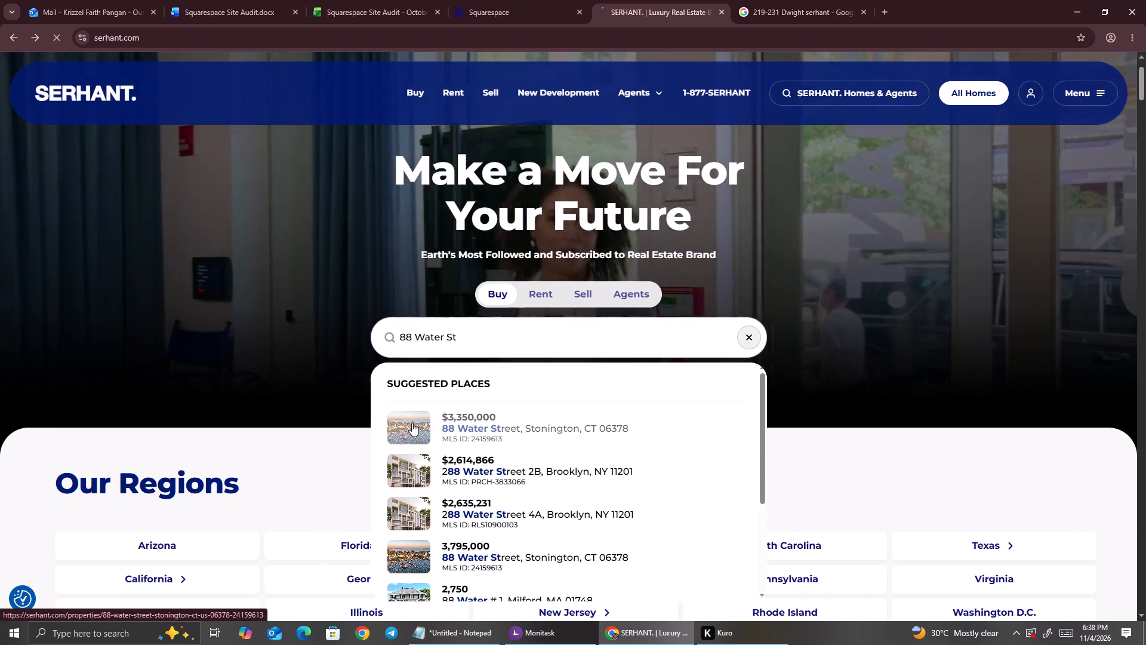
Copy the renewal date May 16, 2027 from the 88waterstreet.com domain overview into Notepad below the domain name.
click(529, 0)
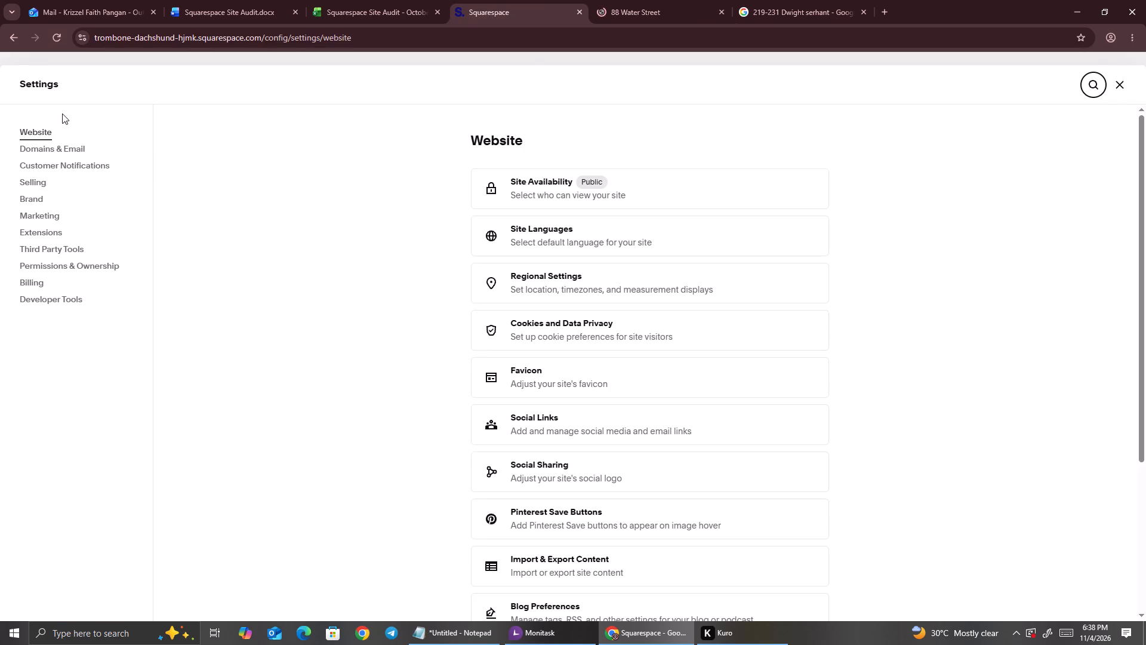
click(47, 153)
click(578, 189)
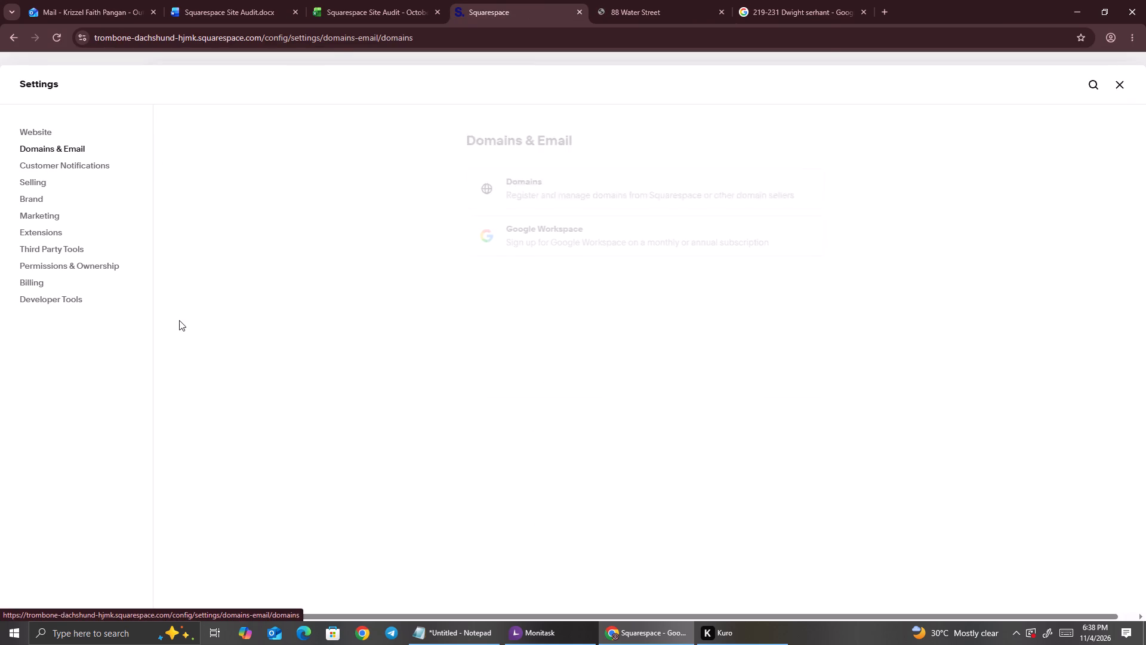
click(571, 288)
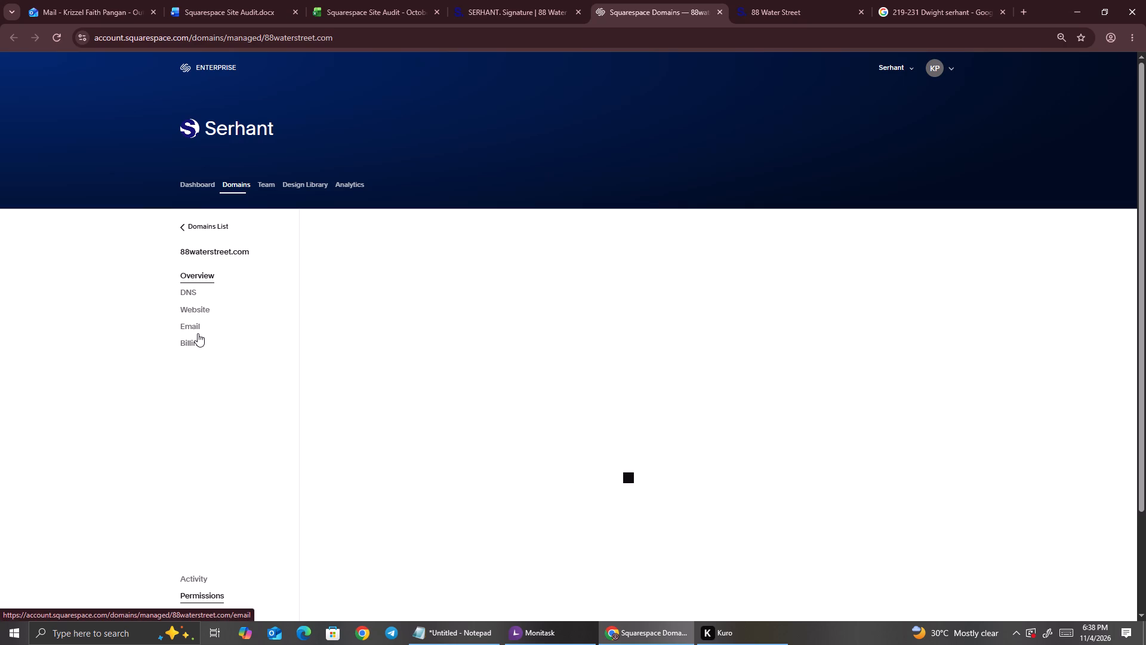
drag(359, 301, 286, 303)
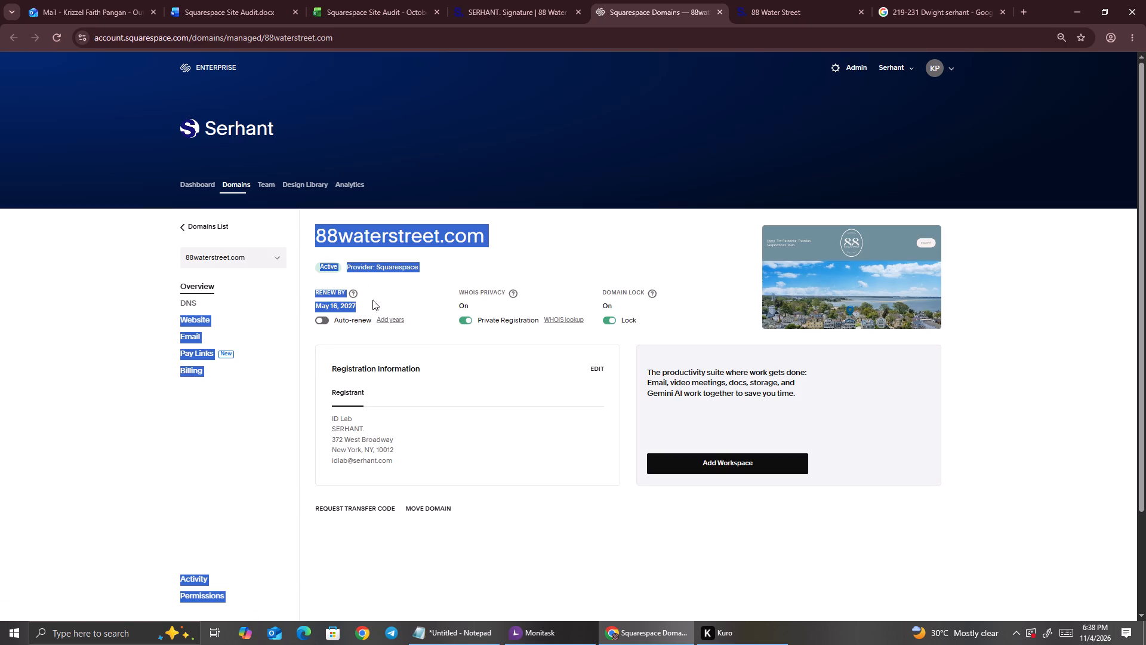
click(385, 300)
click(368, 306)
drag(365, 307, 303, 310)
key(ctrl+c)
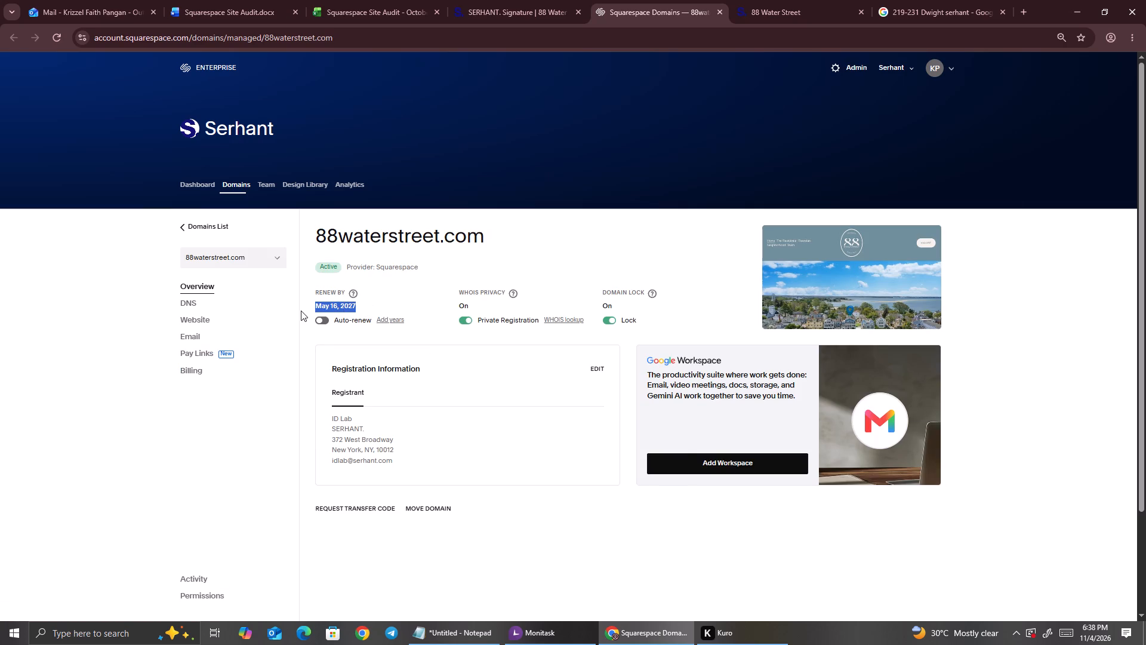
key(alt+Tab)
click(615, 290)
key(Return)
key(Return)
key(Return)
key(ctrl+v)
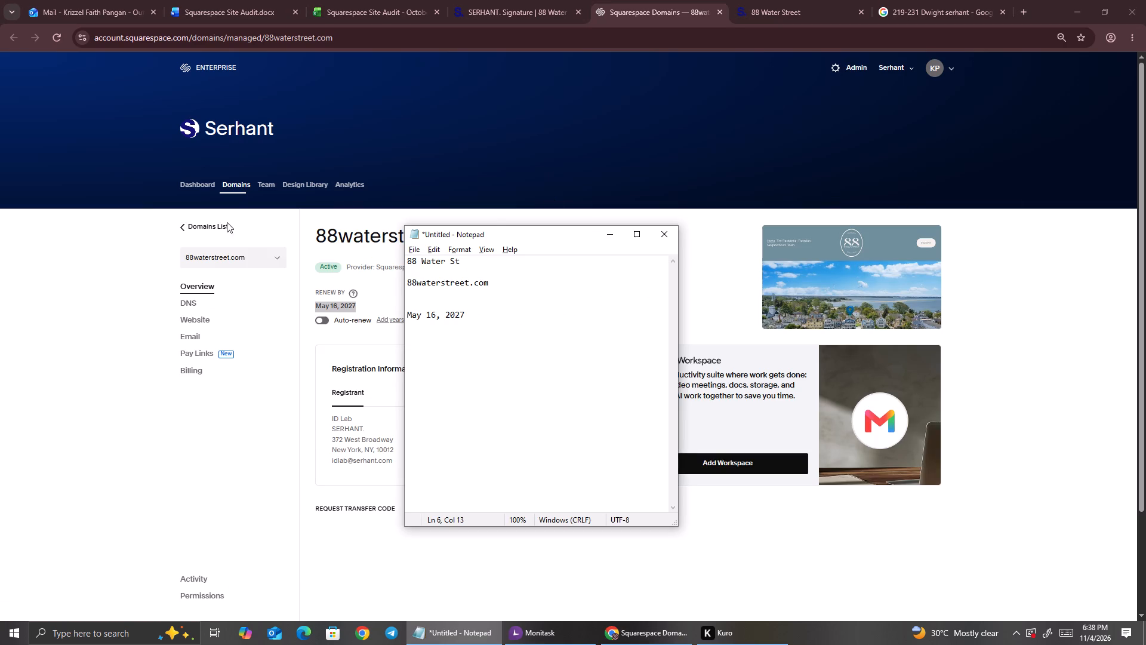
click(507, 14)
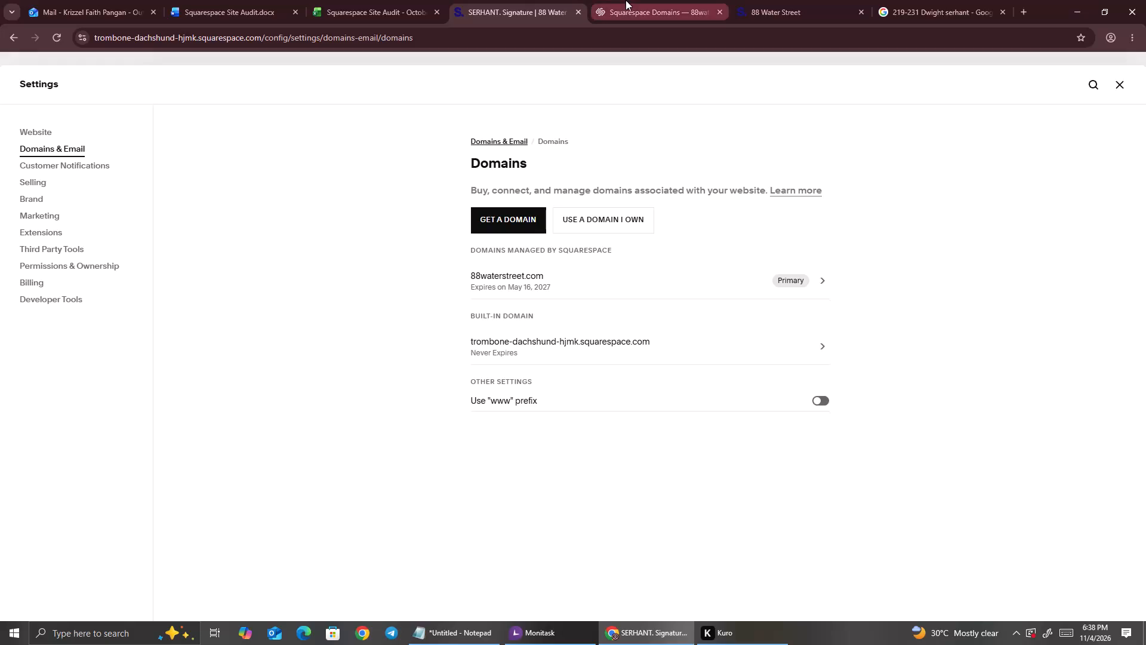
click(20, 277)
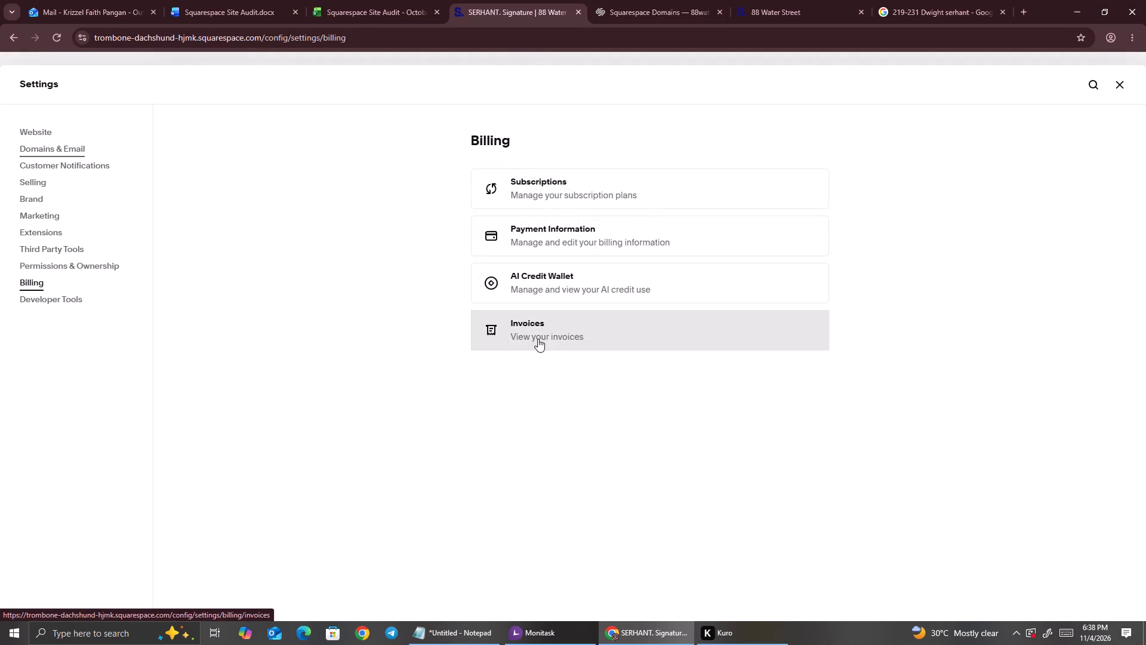
click(541, 329)
drag(470, 236, 552, 239)
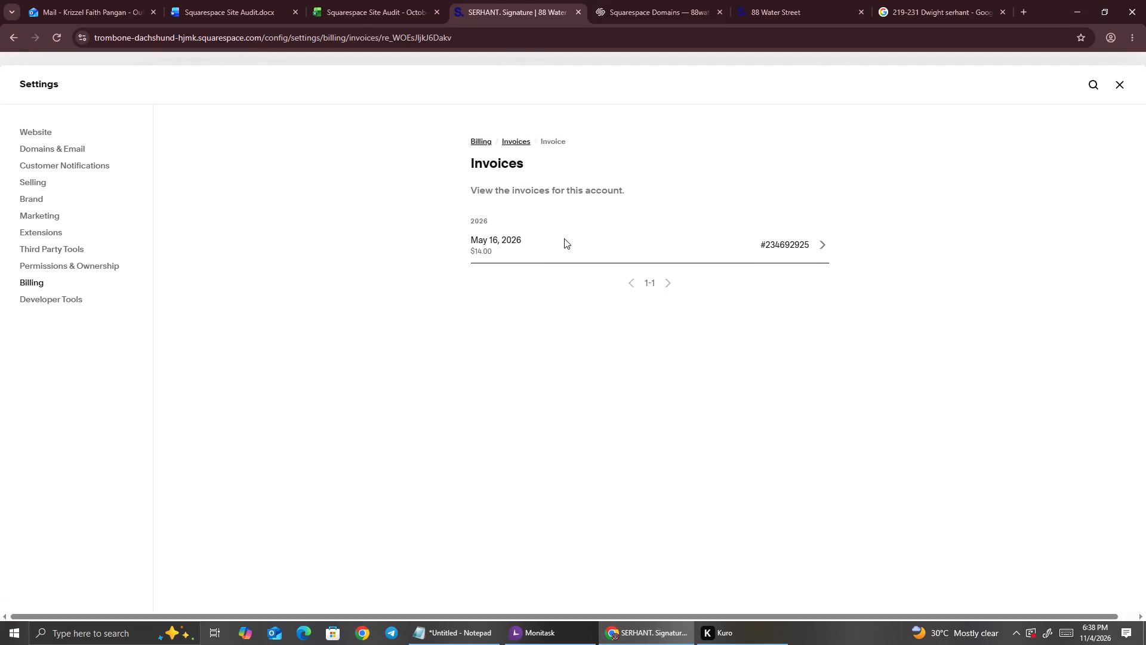
drag(564, 238, 430, 238)
click(468, 139)
click(516, 138)
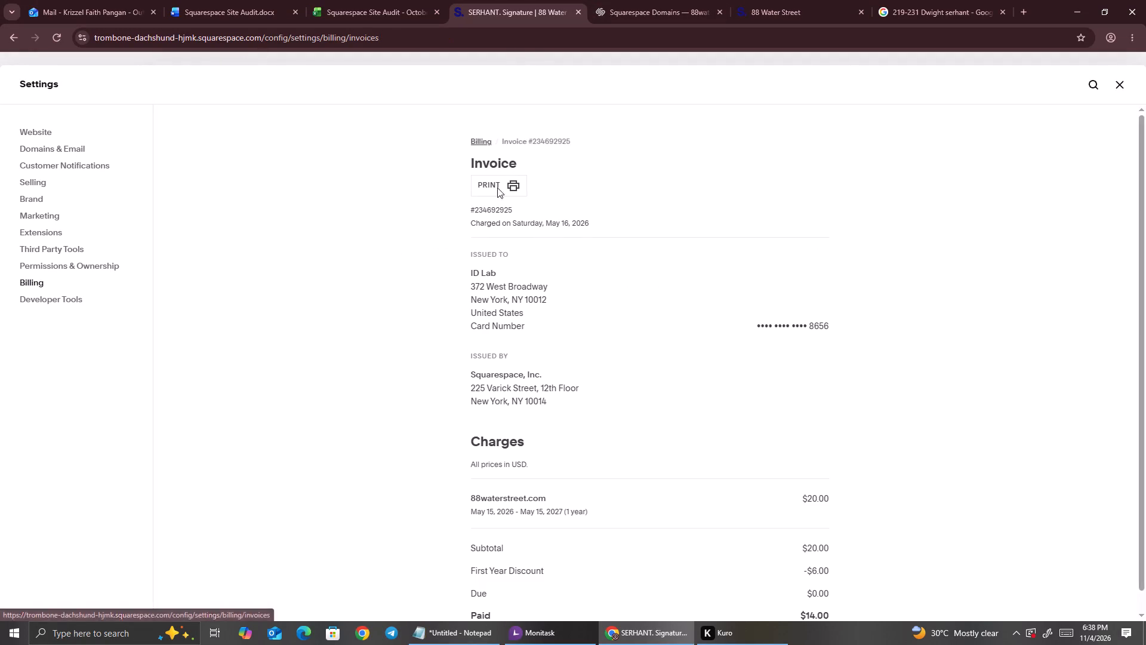
drag(466, 239, 568, 235)
key(ctrl+c)
key(alt+Tab)
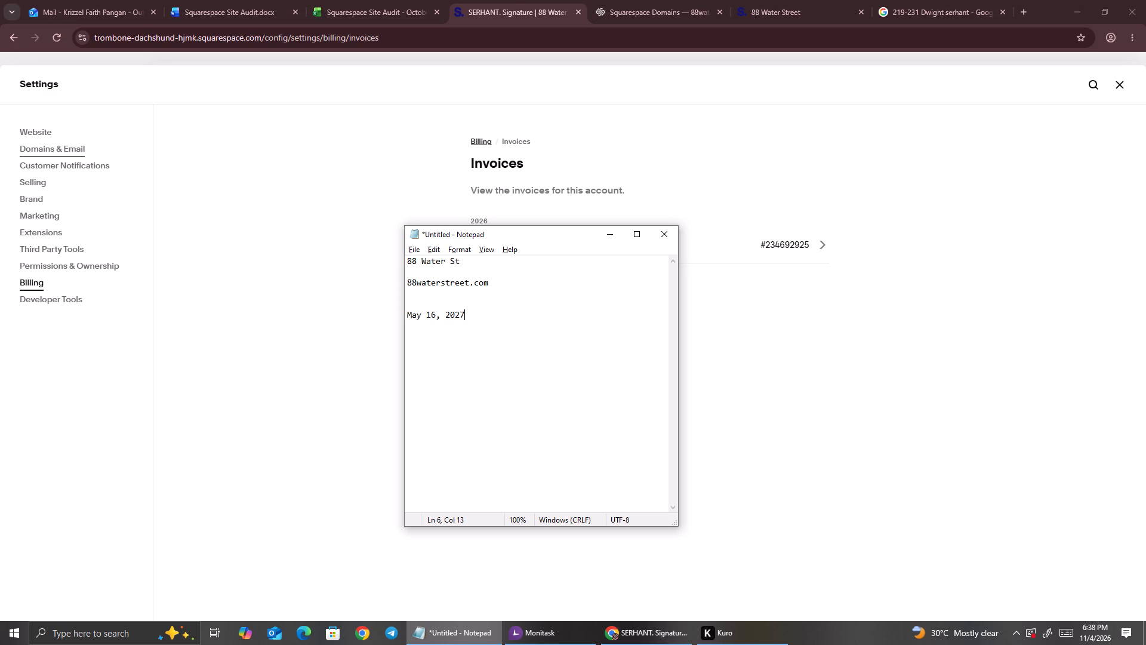
click(460, 305)
key(ctrl+v)
click(1120, 91)
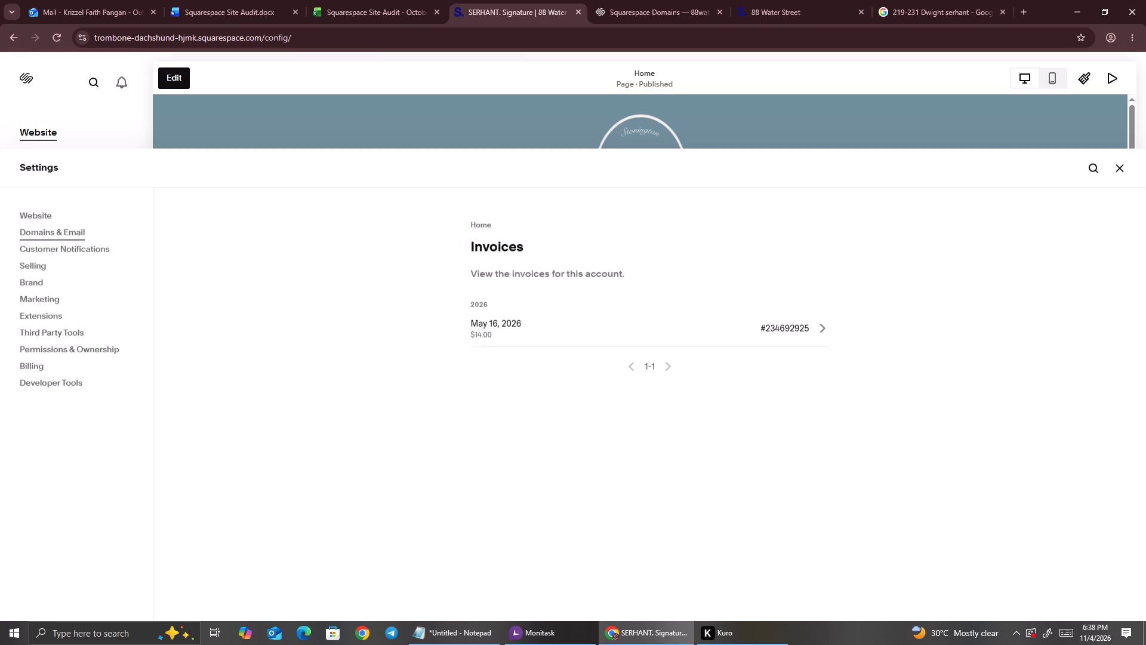
Close the 88waterstreet.com domain page and review the 88 Water Street listing's sale status on the SERHANT. website.
scroll(760, 321, down, 3)
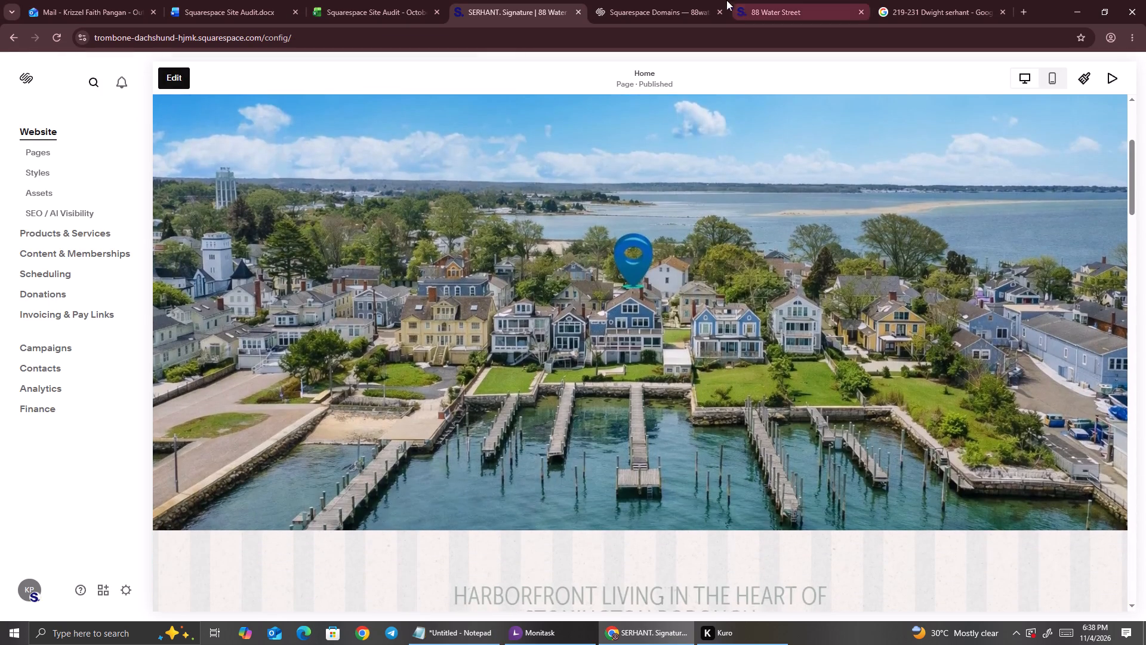
click(657, 0)
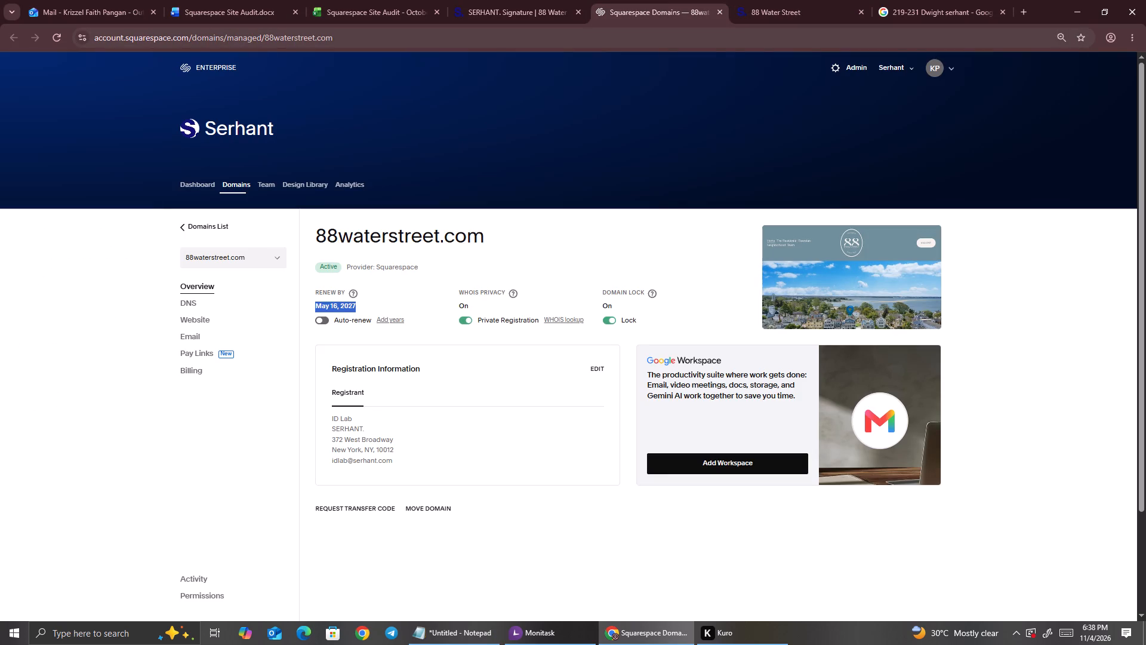
click(774, 0)
click(717, 10)
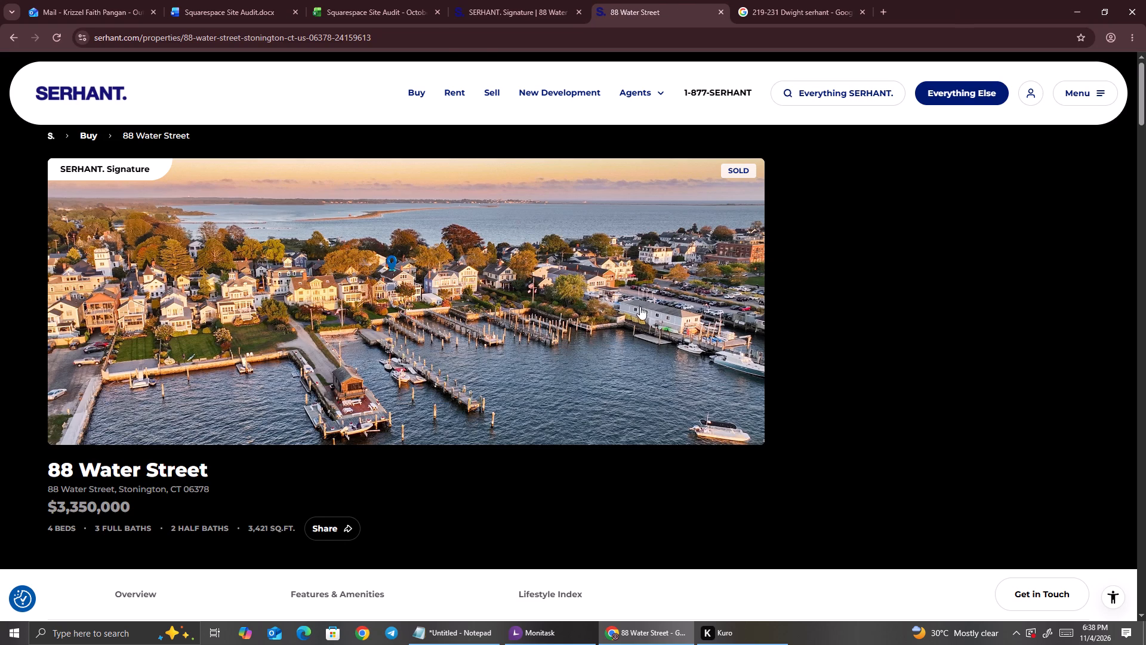
scroll(640, 309, down, 1)
scroll(665, 305, up, 3)
click(498, 0)
click(392, 0)
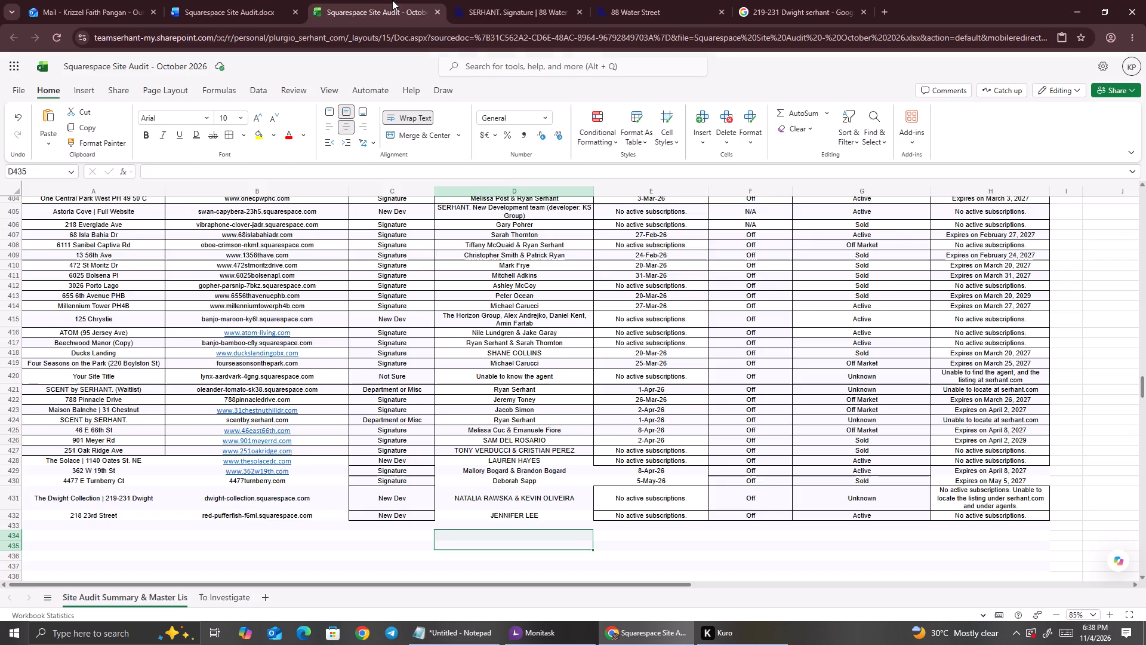
Copy the first agent's name from the bottom of the 88 Water St site into Notepad below the dates.
click(498, 2)
scroll(667, 292, down, 10)
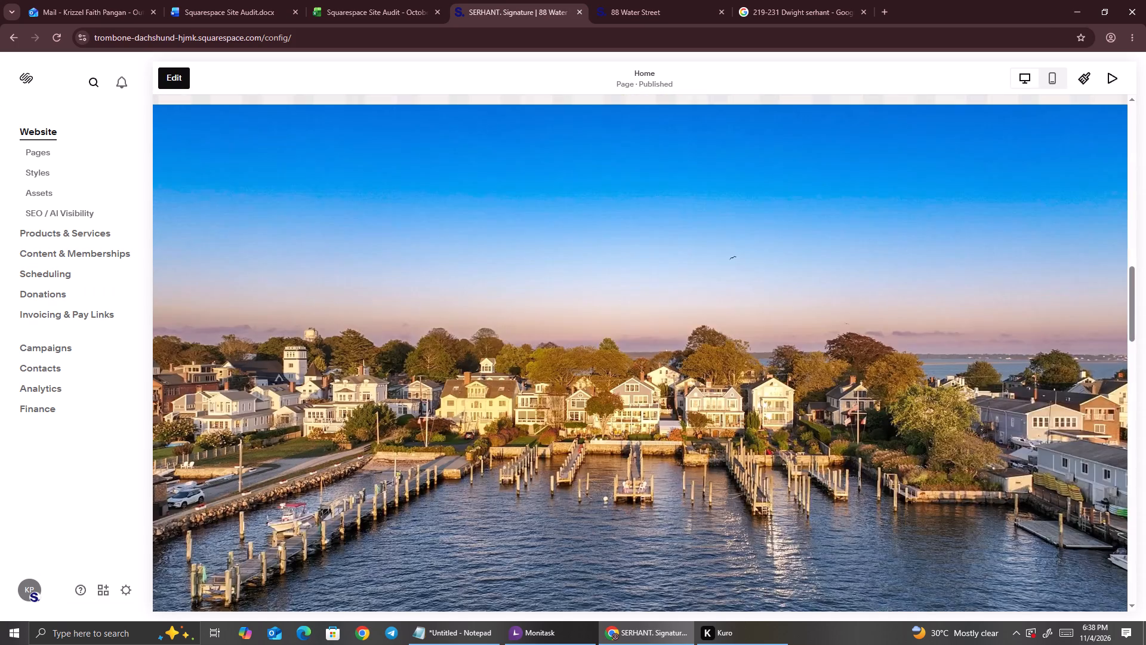
scroll(698, 521, down, 20)
scroll(698, 521, down, 6)
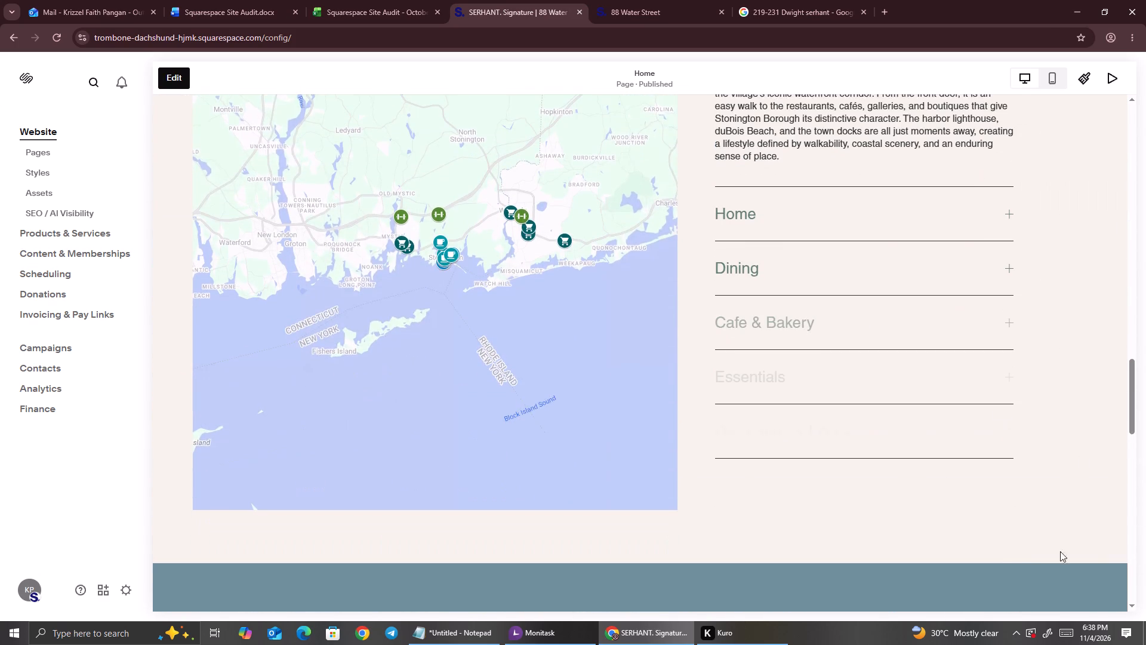
scroll(1060, 551, down, 20)
scroll(1060, 551, down, 1)
scroll(1002, 580, down, 3)
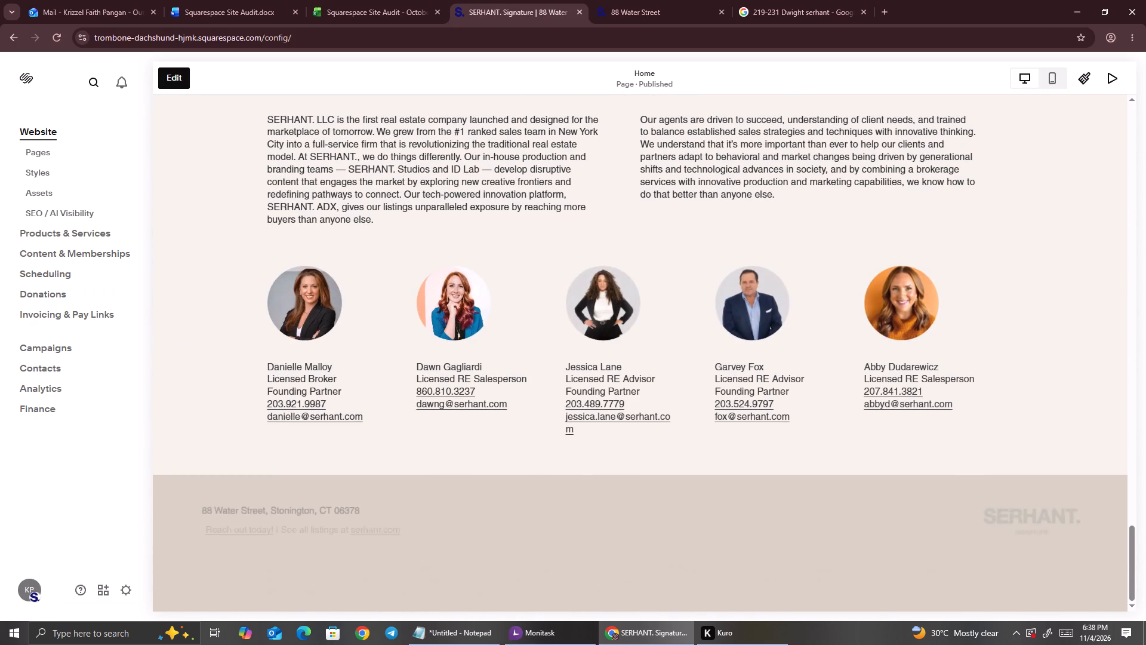
drag(258, 369, 342, 363)
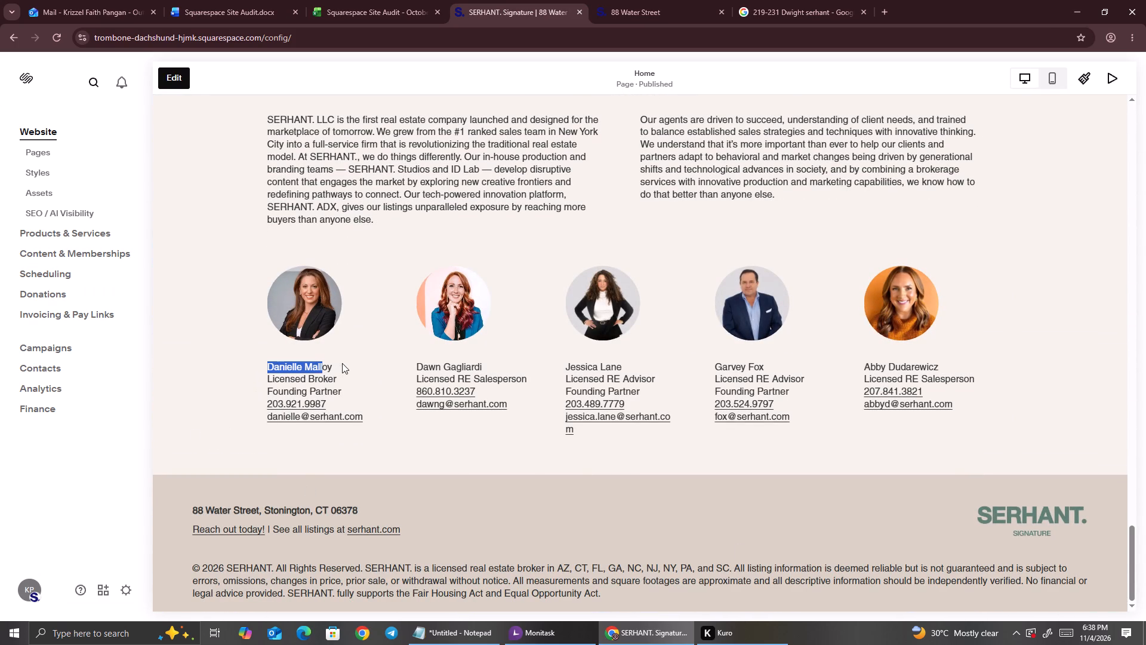
drag(342, 363, 341, 363)
key(ctrl+c)
key(alt+Tab)
drag(526, 368, 533, 362)
key(Return)
key(Return)
key(ctrl+v)
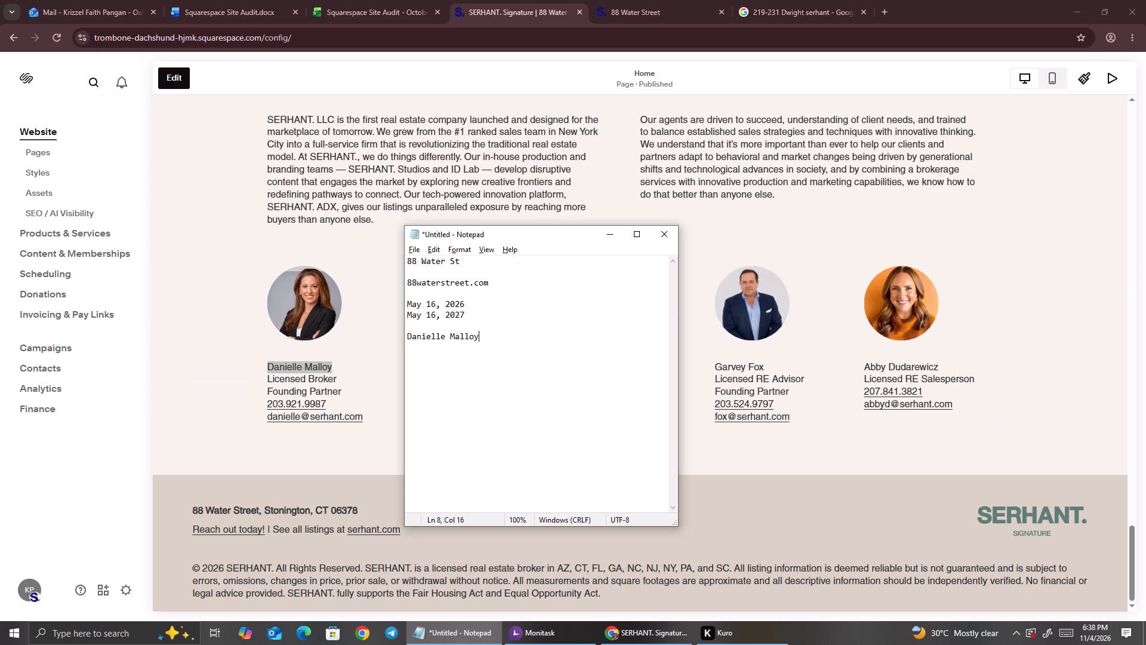
Copy the second agent's name from the 88 Water St site and add it after the first name in Notepad, separated by a comma.
key(alt+Tab)
drag(406, 367, 516, 364)
drag(503, 363, 423, 367)
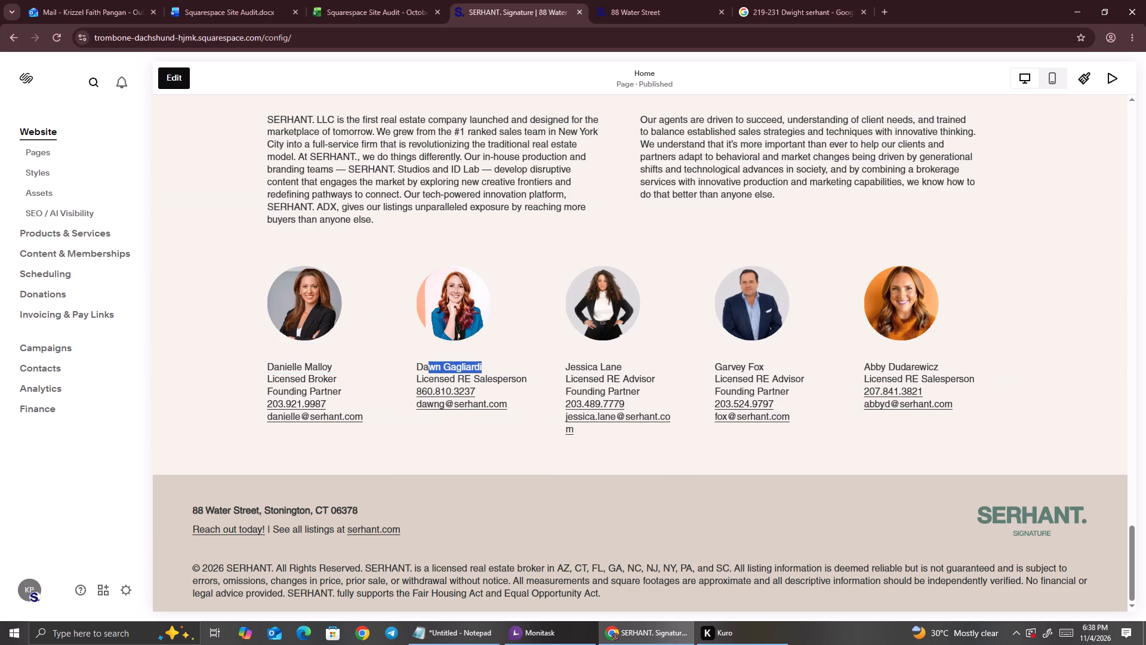
drag(423, 367, 405, 367)
key(ctrl+c)
key(alt+Tab)
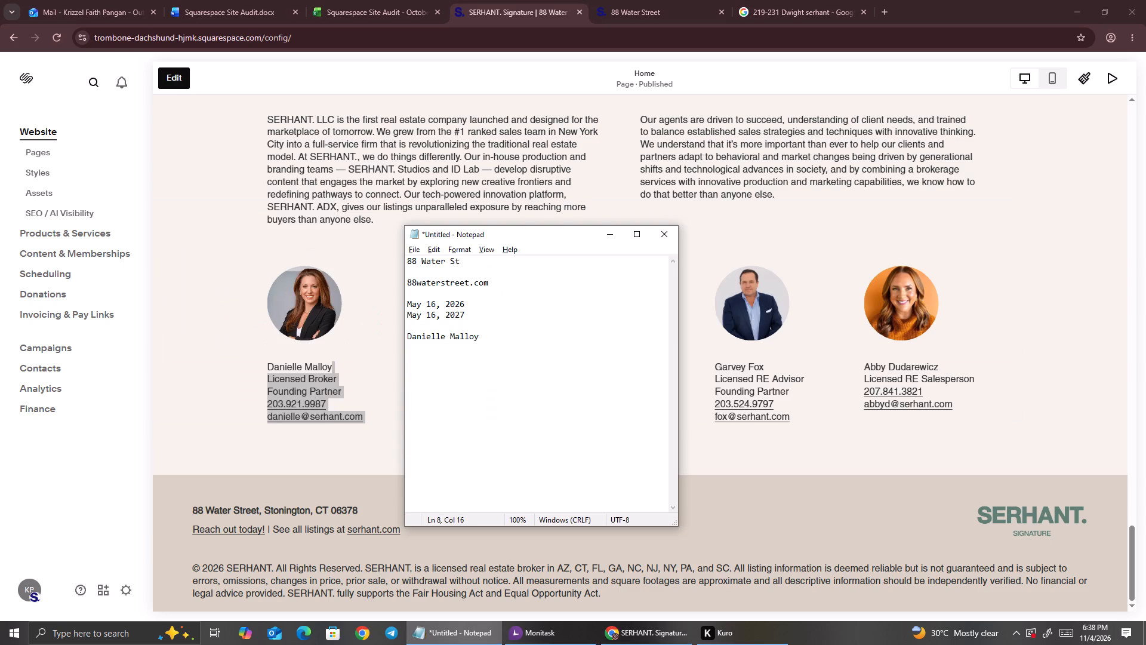
key(Return)
key(Return)
key(ctrl+v)
drag(475, 421, 430, 426)
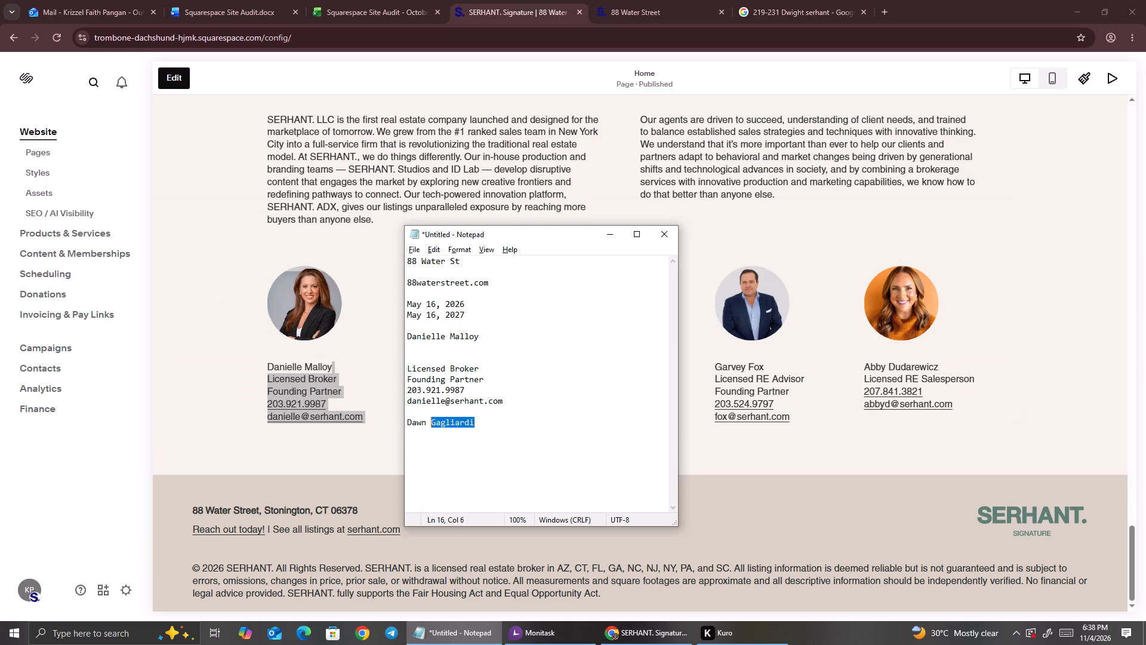
drag(430, 426, 366, 426)
key(ctrl+c)
click(507, 330)
click(491, 339)
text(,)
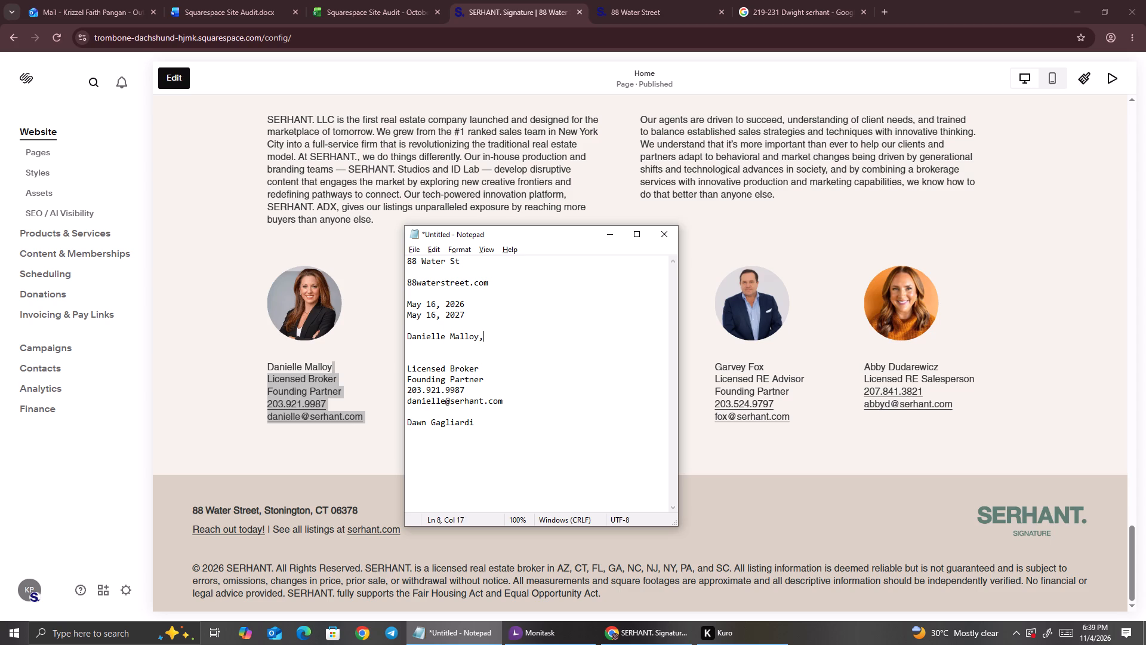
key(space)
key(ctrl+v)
Add the third and fourth agents' names from the 88 Water St site to the comma-separated agent line in Notepad.
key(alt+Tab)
drag(639, 369, 566, 364)
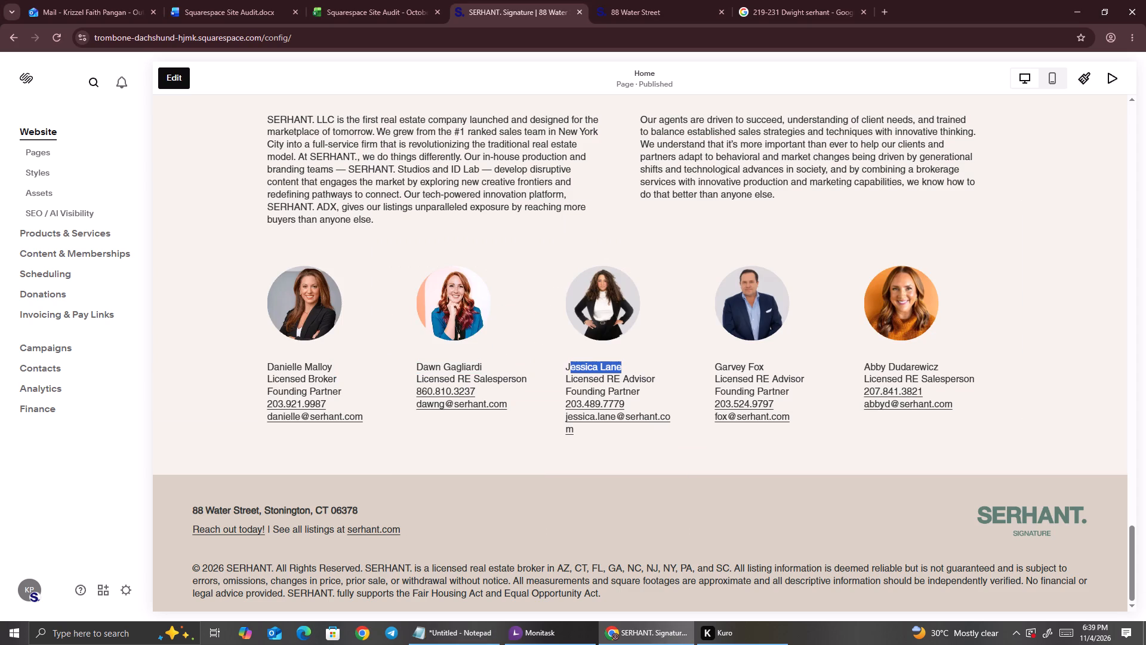
drag(566, 364, 560, 364)
key(ctrl+c)
key(alt+Tab)
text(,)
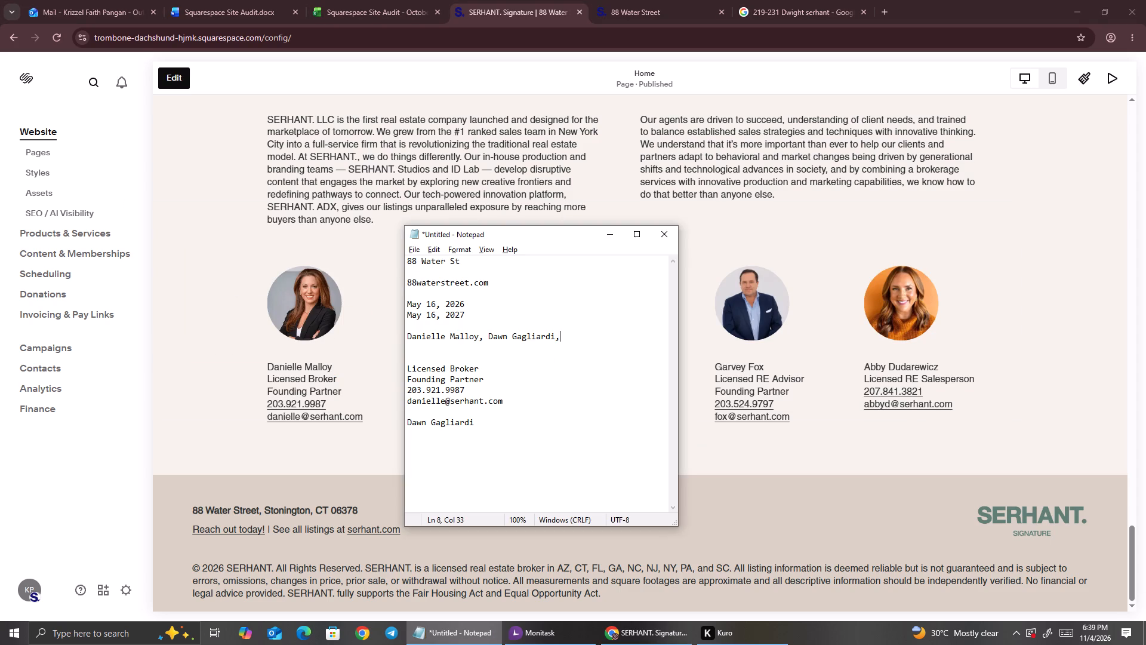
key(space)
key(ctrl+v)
drag(781, 364, 705, 368)
key(ctrl+c)
key(alt+Tab)
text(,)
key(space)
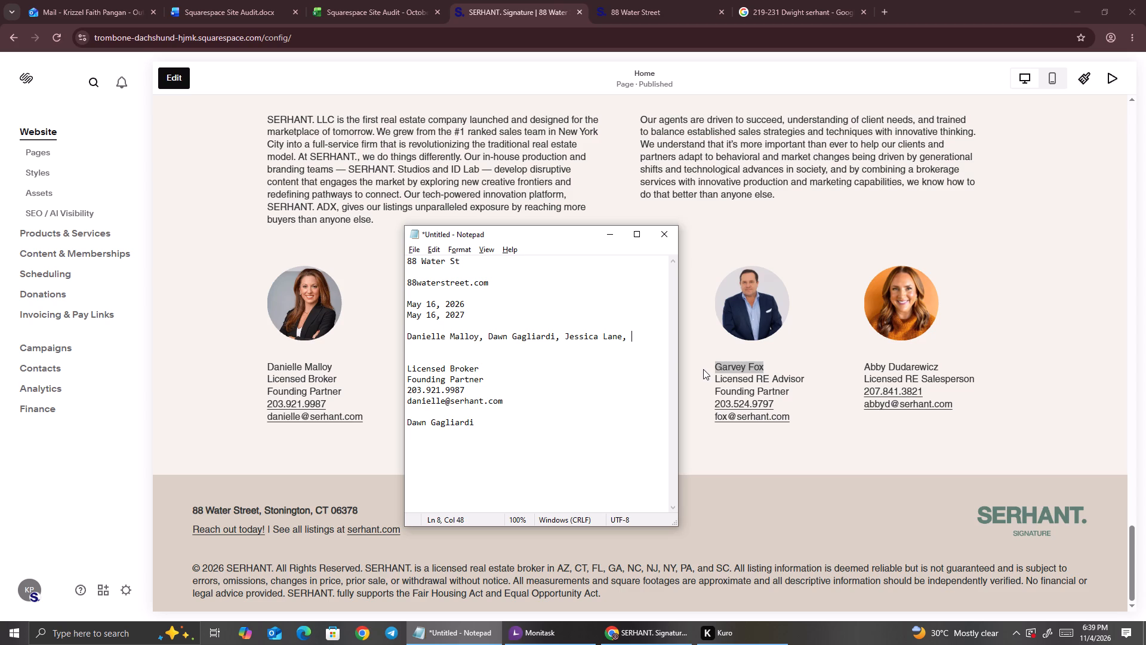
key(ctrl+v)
Append the fifth agent's name from the 88 Water St site to the comma-separated agent line in Notepad.
drag(948, 363, 842, 368)
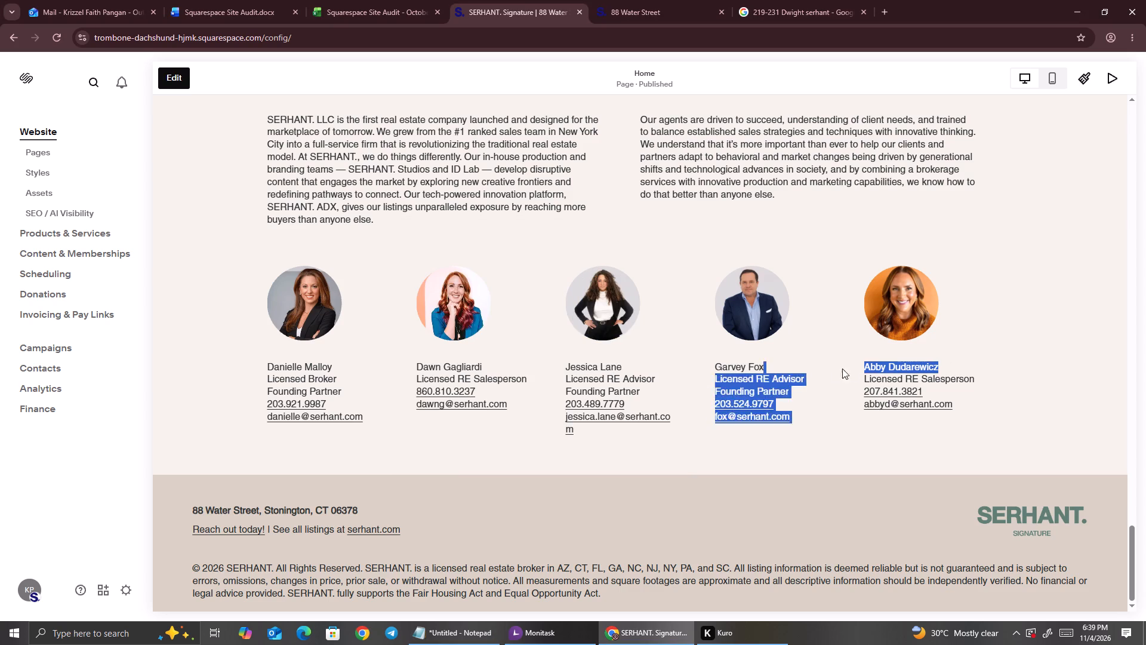
drag(842, 368, 863, 367)
key(ctrl+c)
key(alt+Tab)
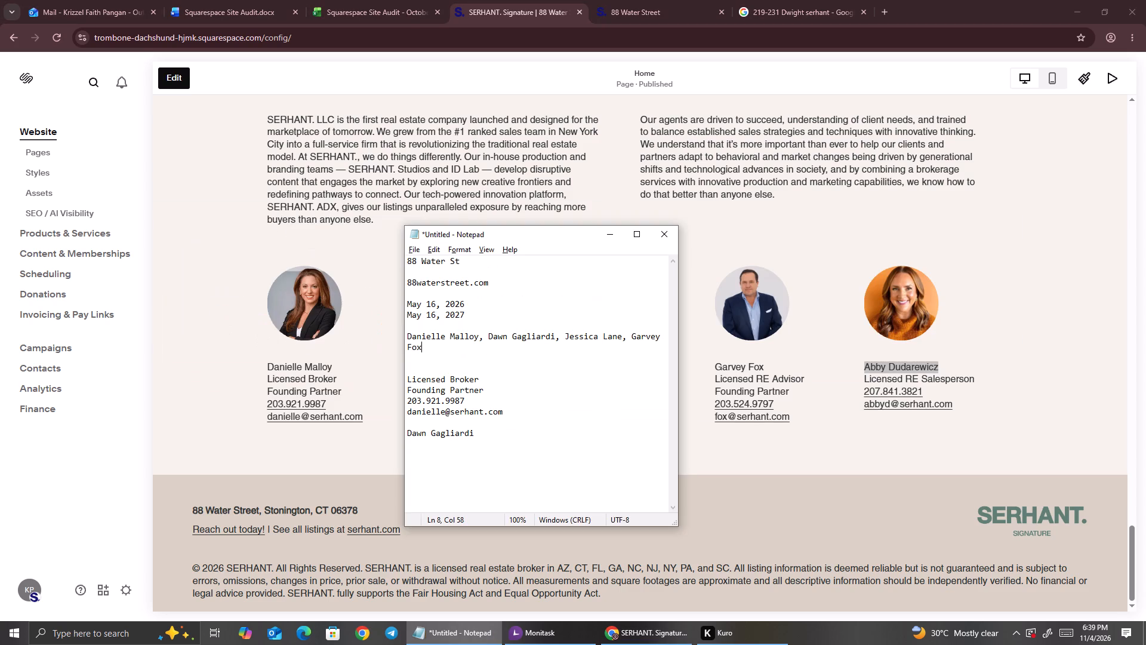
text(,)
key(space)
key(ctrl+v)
Copy the complete line of five agent names from Notepad into agent cell D433 of the audit workbook.
drag(513, 348, 387, 340)
key(ctrl+c)
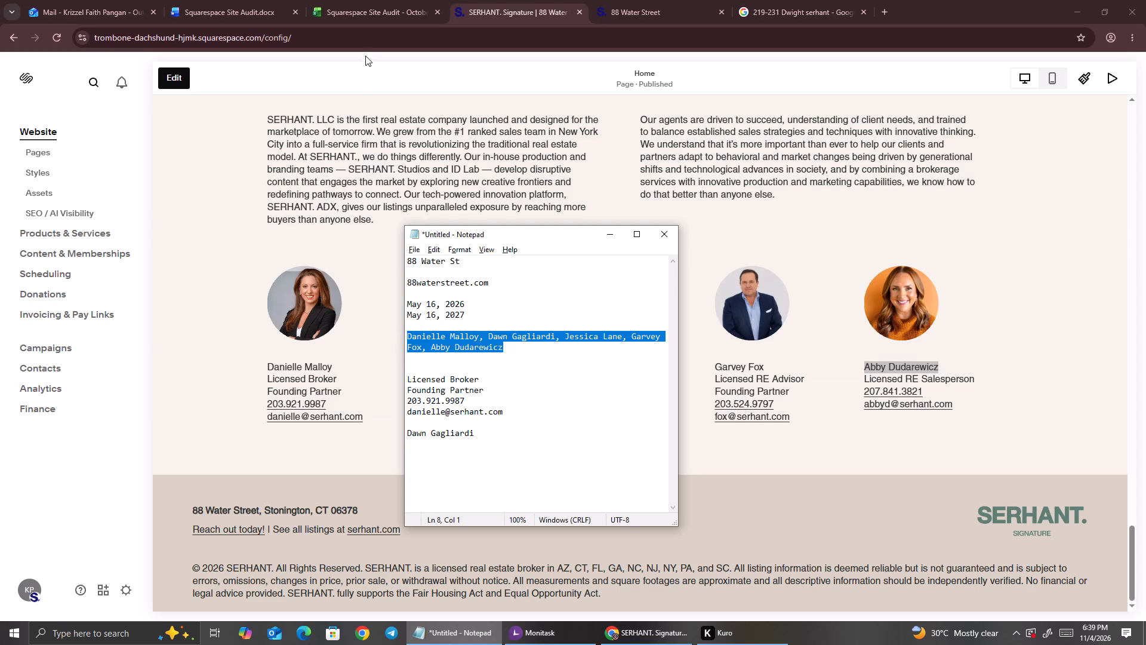
click(378, 0)
click(602, 540)
click(544, 528)
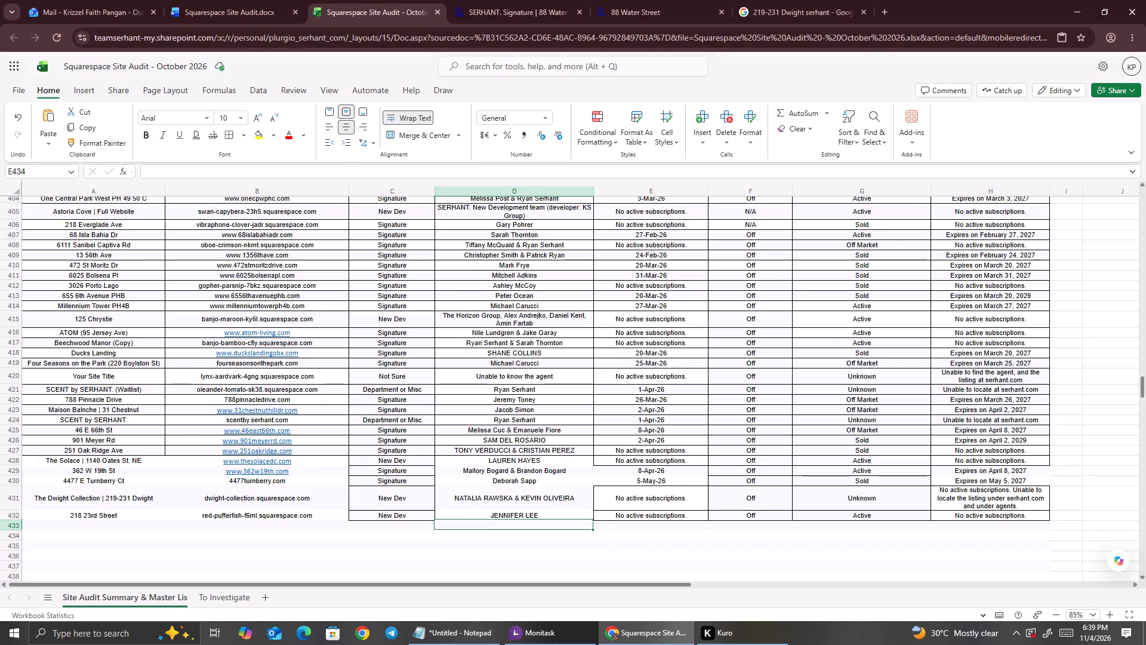
key(ctrl+v)
key(alt+Tab)
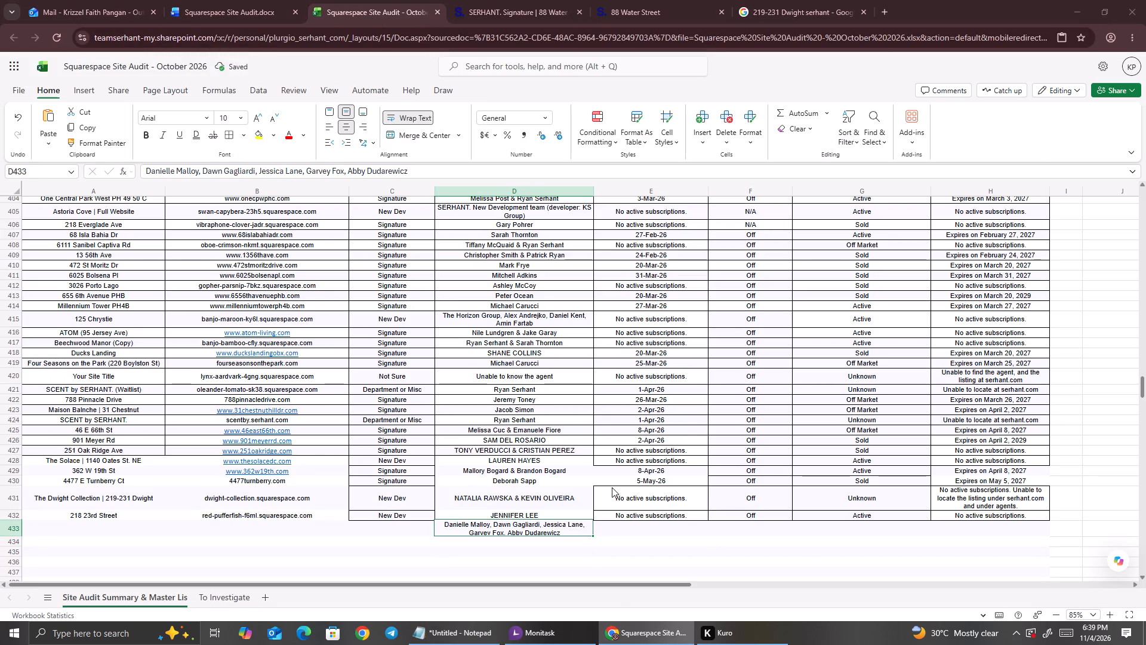
key(alt+Tab)
Set the status in cell G433 to Sold by copying it from an existing row.
click(864, 465)
click(877, 451)
key(ctrl+c)
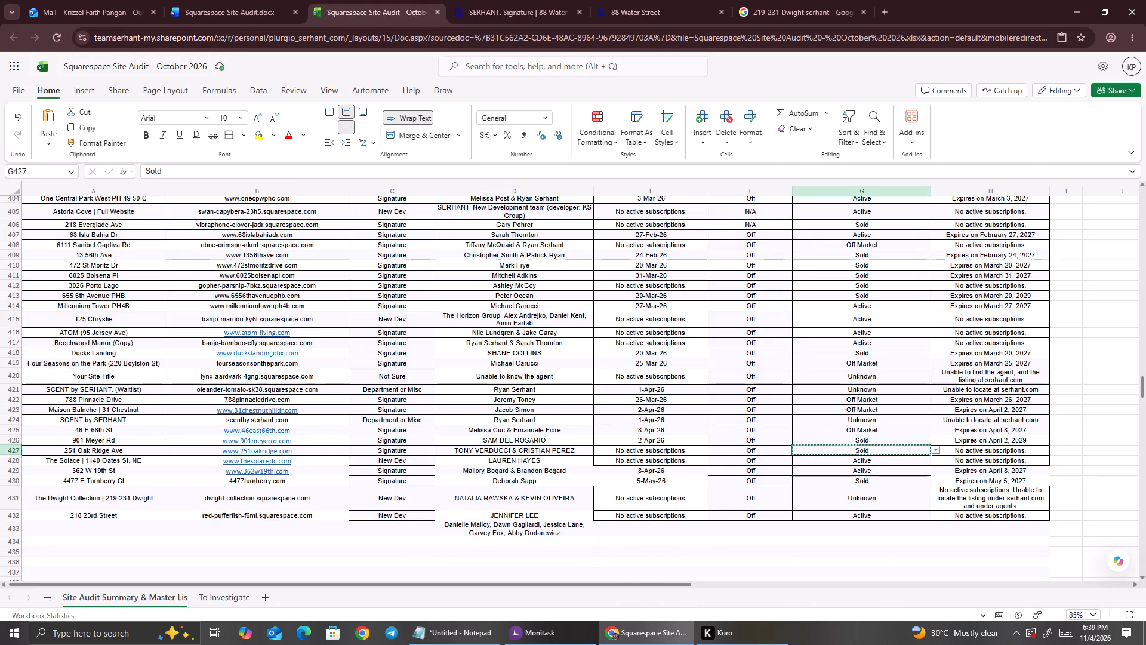
click(881, 531)
key(ctrl+v)
Prefix the renewal date in Notepad with "Expires on" and copy "Expires on May 16, 2027" into cell H433 of the workbook.
key(alt+Tab)
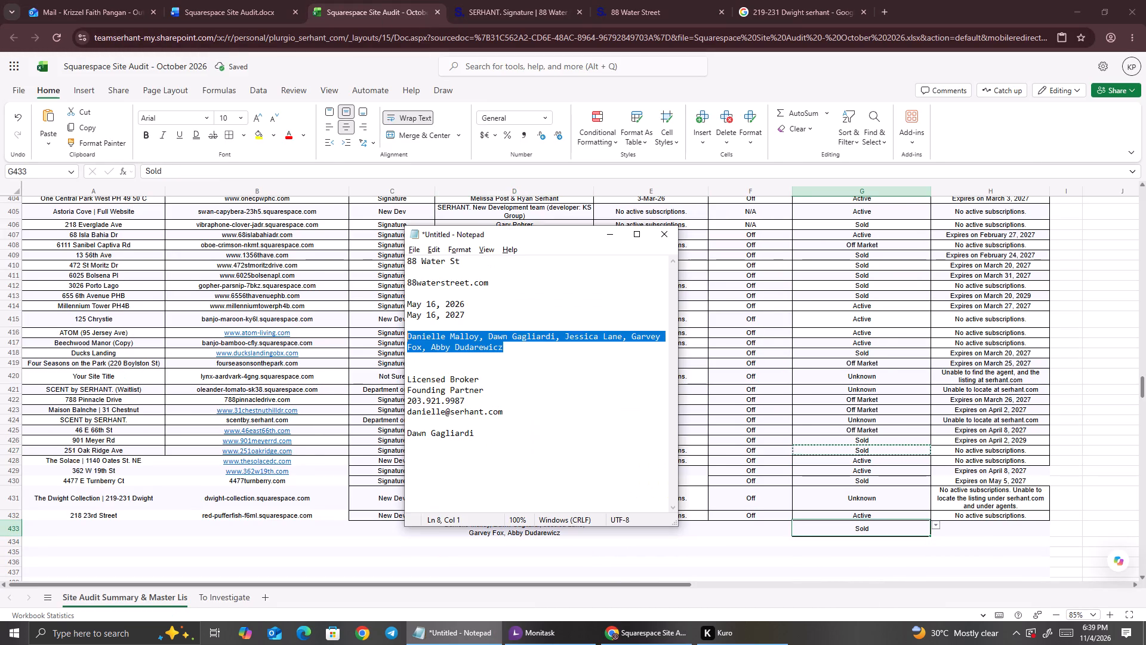
click(457, 347)
click(410, 315)
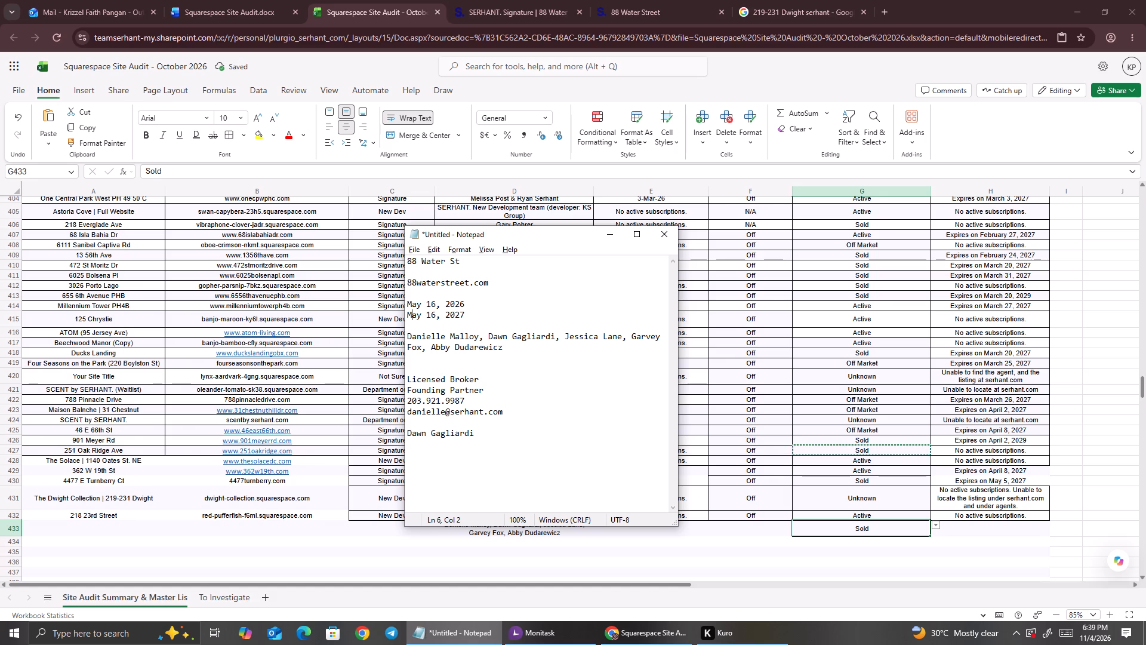
key(Left)
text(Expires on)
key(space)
drag(526, 319, 413, 315)
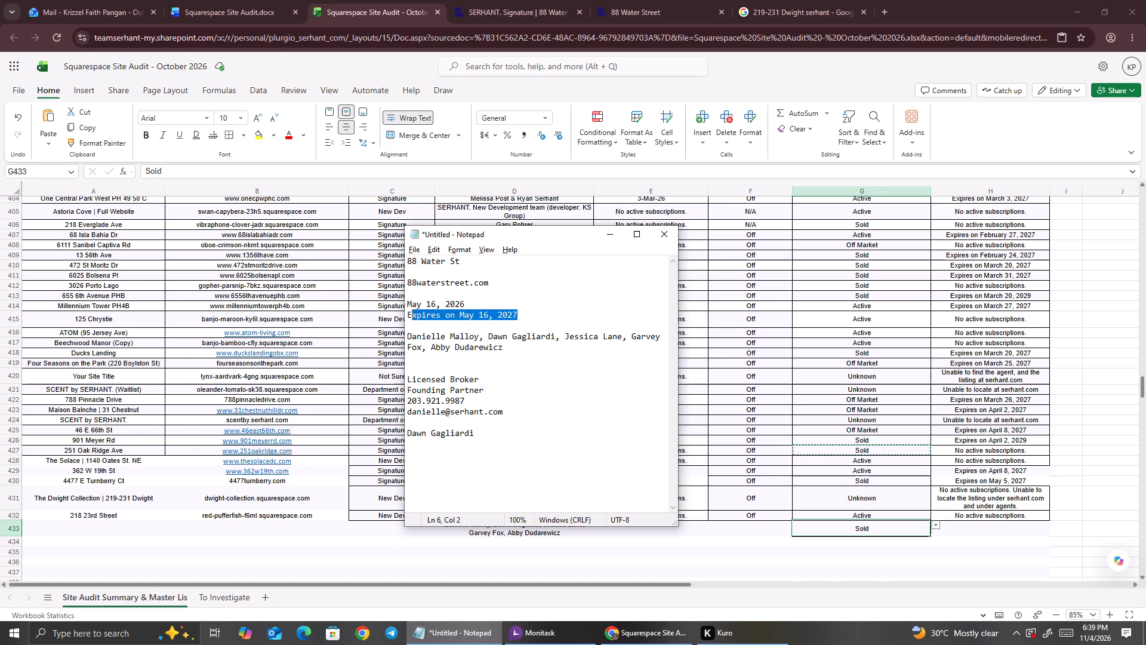
drag(413, 315, 396, 315)
key(ctrl+c)
click(1003, 529)
key(ctrl+v)
click(765, 518)
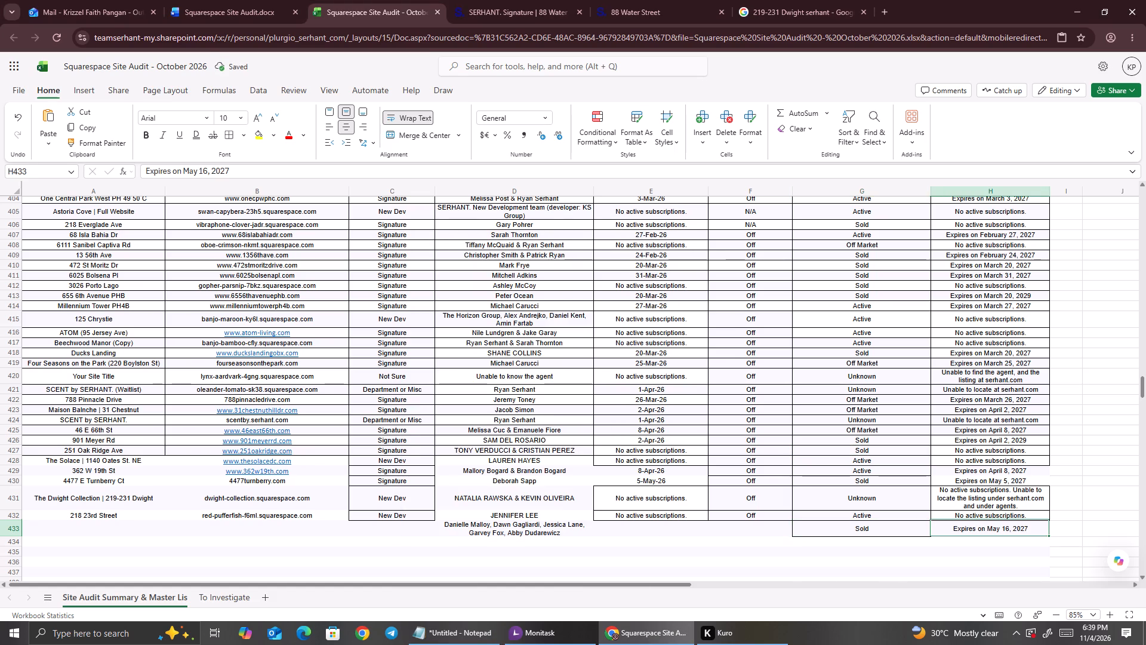
key(ctrl+c)
click(743, 529)
key(ctrl+v)
Copy the invoice date May 16, 2026 from Notepad into cell E433, undoing the misplaced paste.
key(alt+Tab)
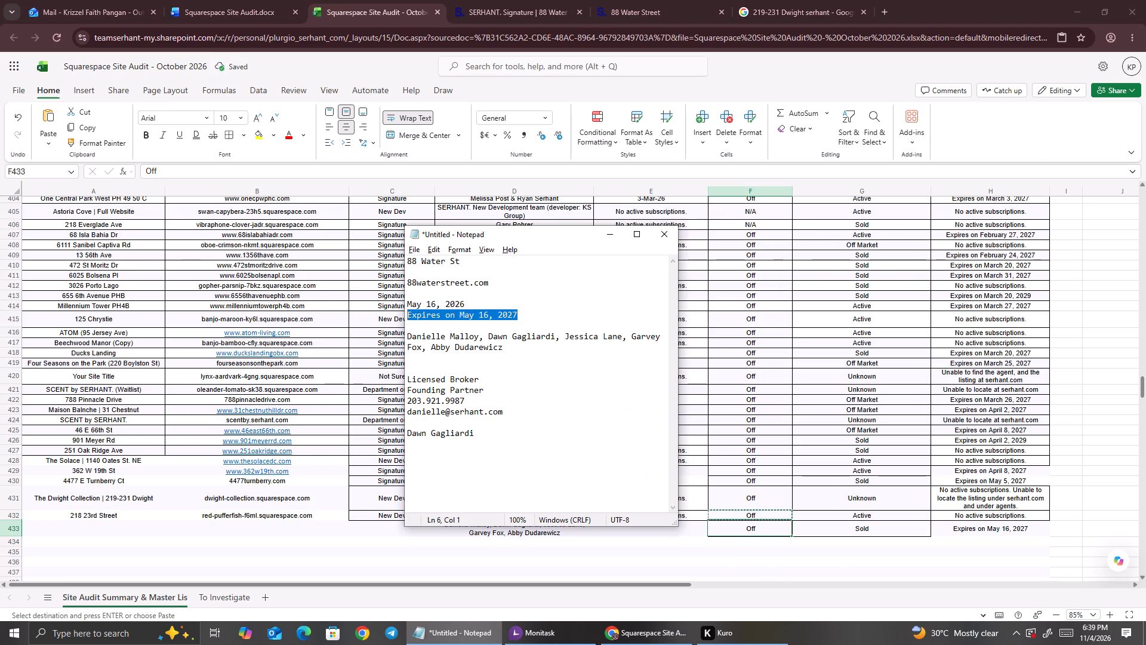
drag(471, 304, 371, 310)
drag(463, 305, 371, 310)
key(ctrl+c)
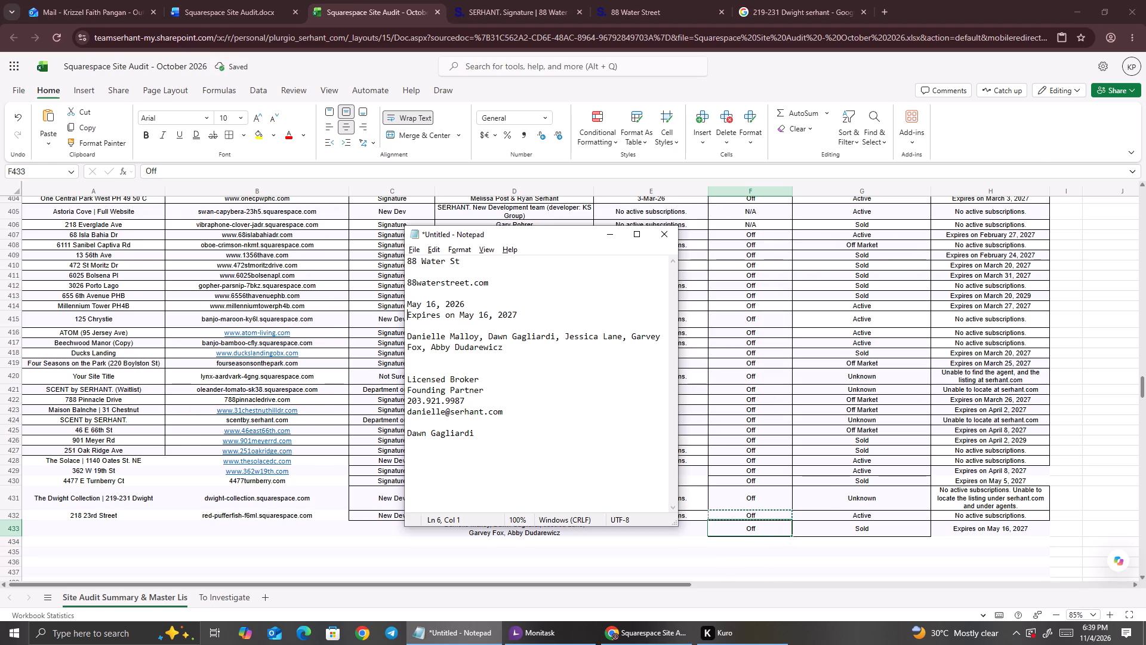
drag(469, 302, 372, 299)
key(ctrl+c)
click(715, 537)
click(680, 529)
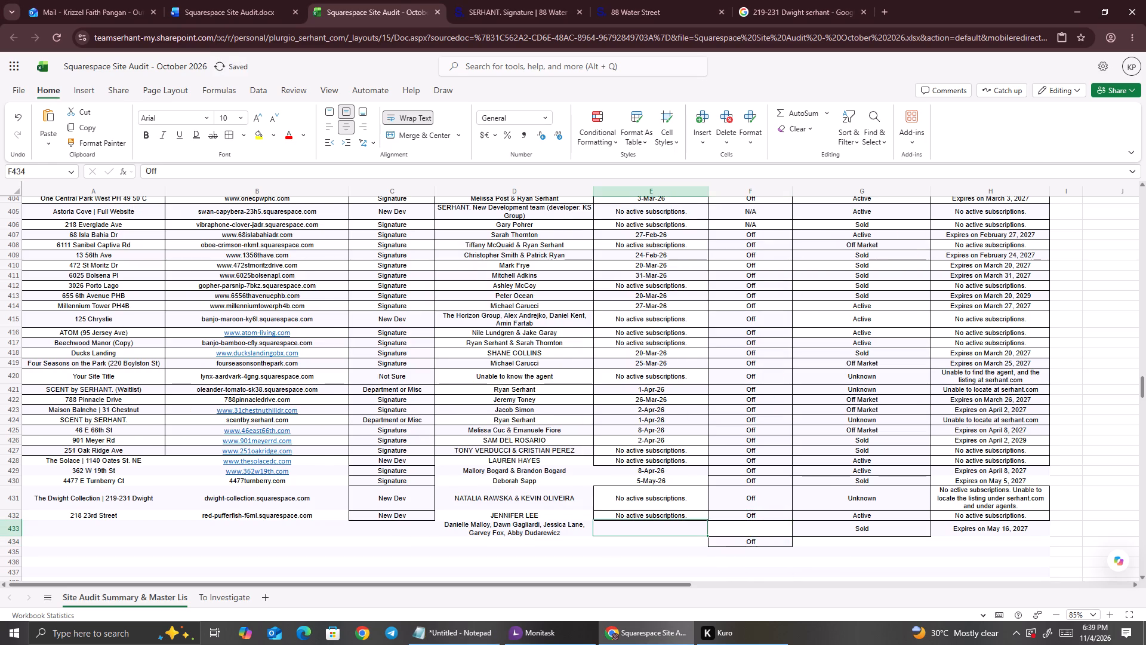
key(ctrl+v)
key(ctrl+z)
key(ctrl+z)
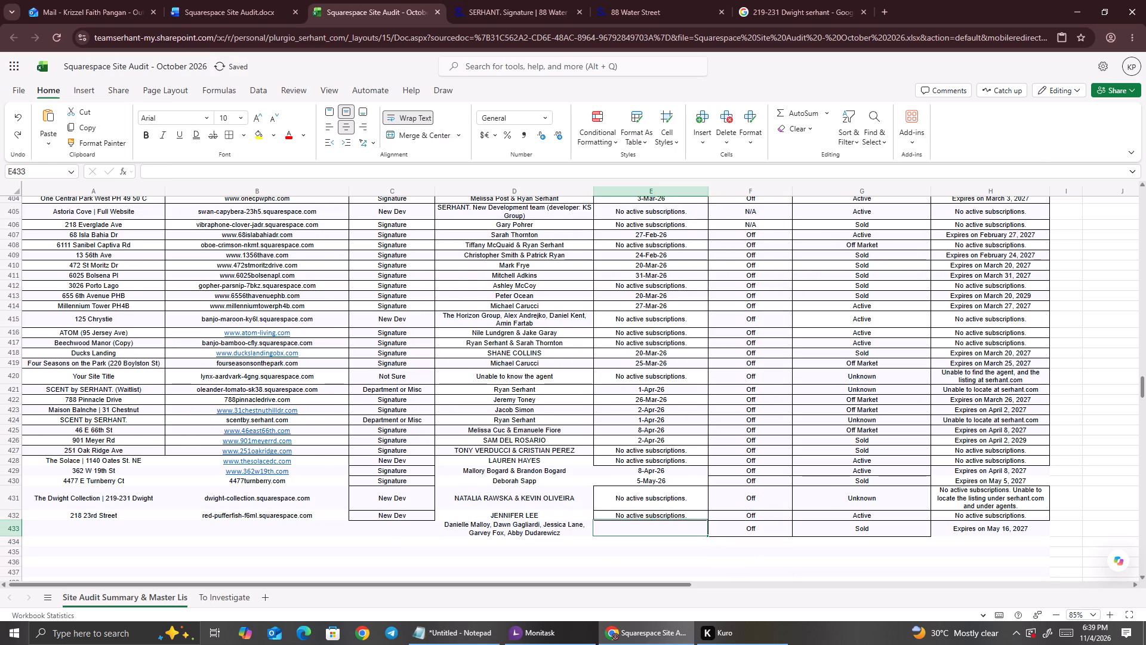
click(671, 554)
click(662, 529)
key(ctrl+v)
click(649, 554)
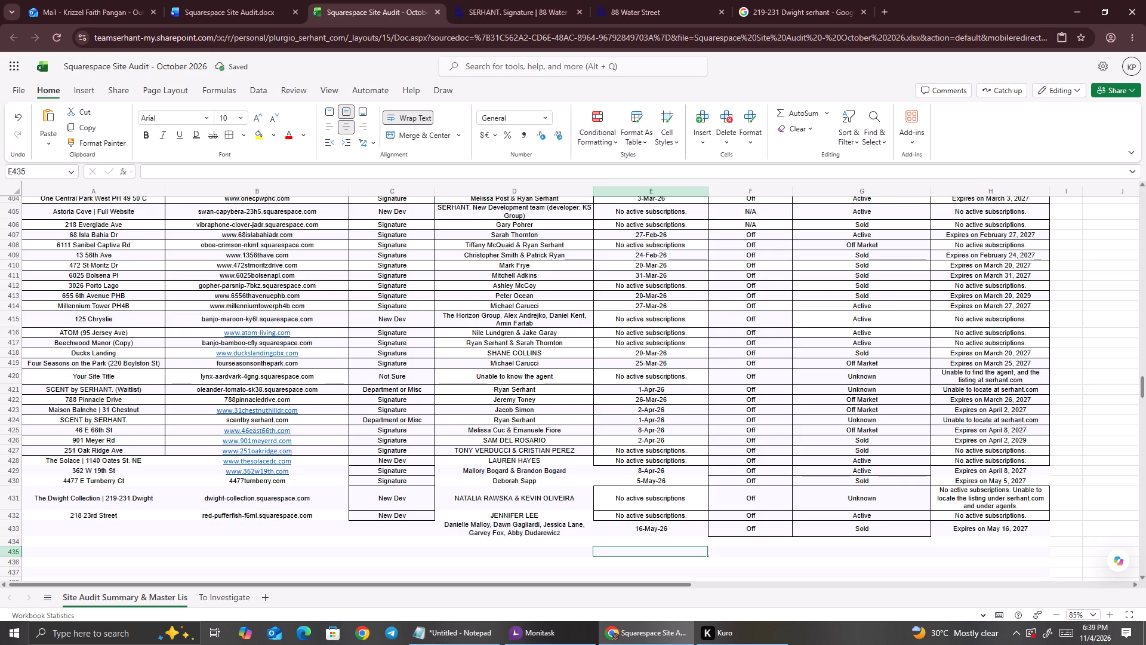
click(399, 475)
key(ctrl+c)
click(398, 530)
key(ctrl+v)
Copy the domain 88waterstreet.com from Notepad into cell B433 of the audit workbook.
key(alt+Tab)
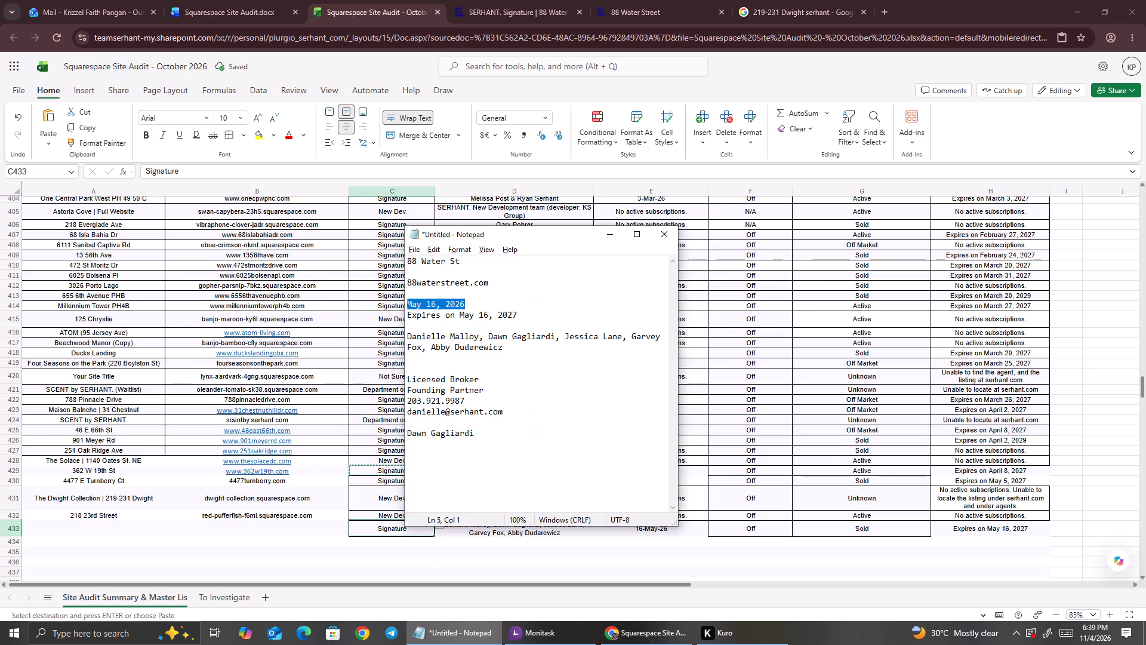
drag(498, 280, 371, 284)
key(ctrl+c)
click(247, 524)
key(ctrl+v)
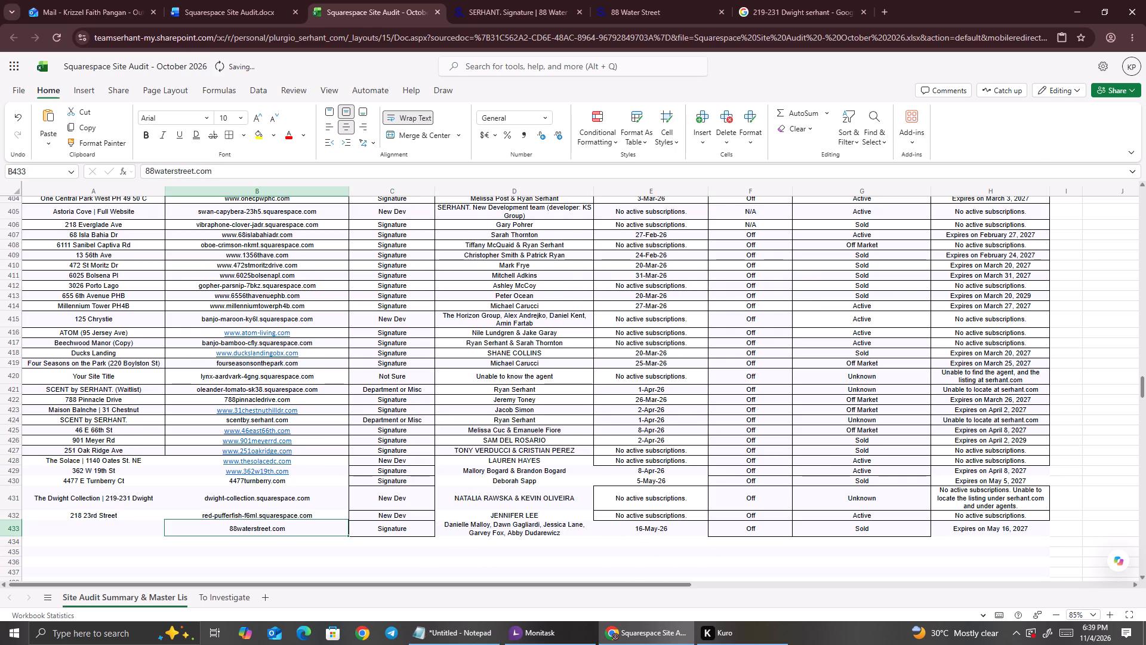
Copy the site name 88 Water St from Notepad into cell A433 of the audit workbook.
key(alt+Tab)
drag(472, 261, 330, 262)
key(ctrl+c)
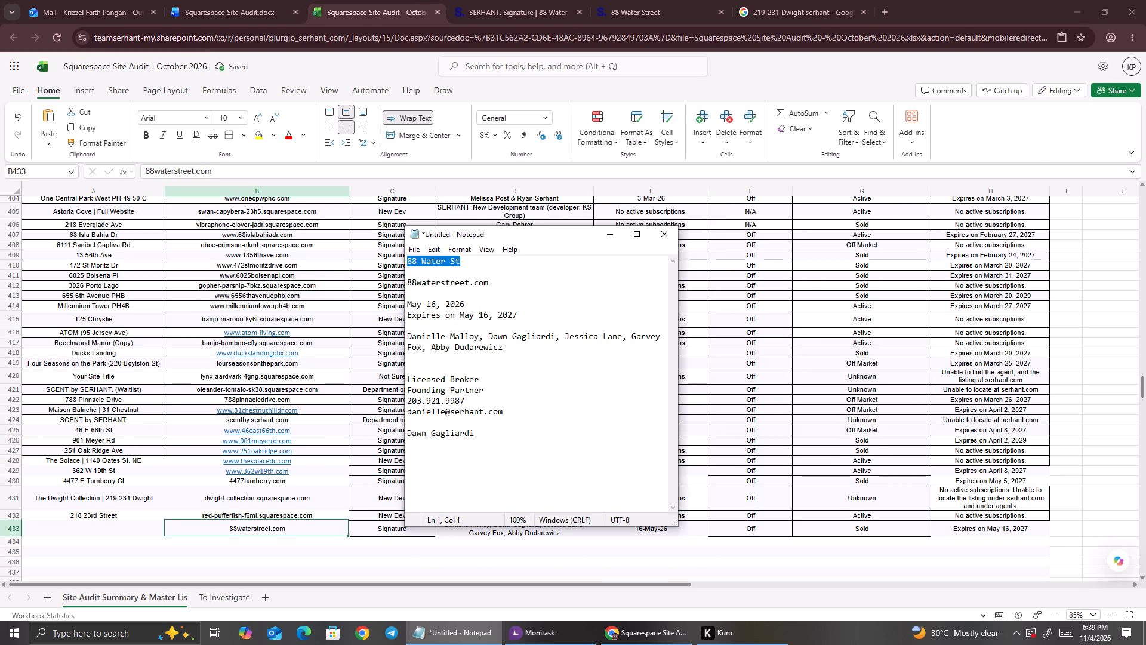
click(105, 529)
key(ctrl+v)
click(496, 0)
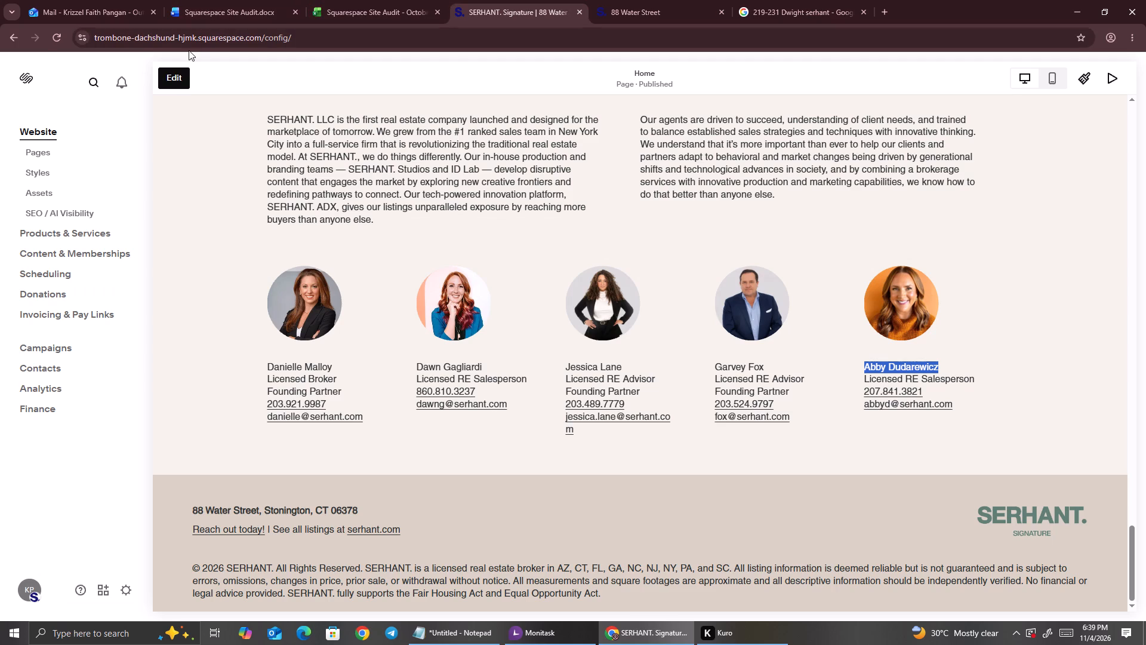
triple_click(3, 36)
double_click(2, 35)
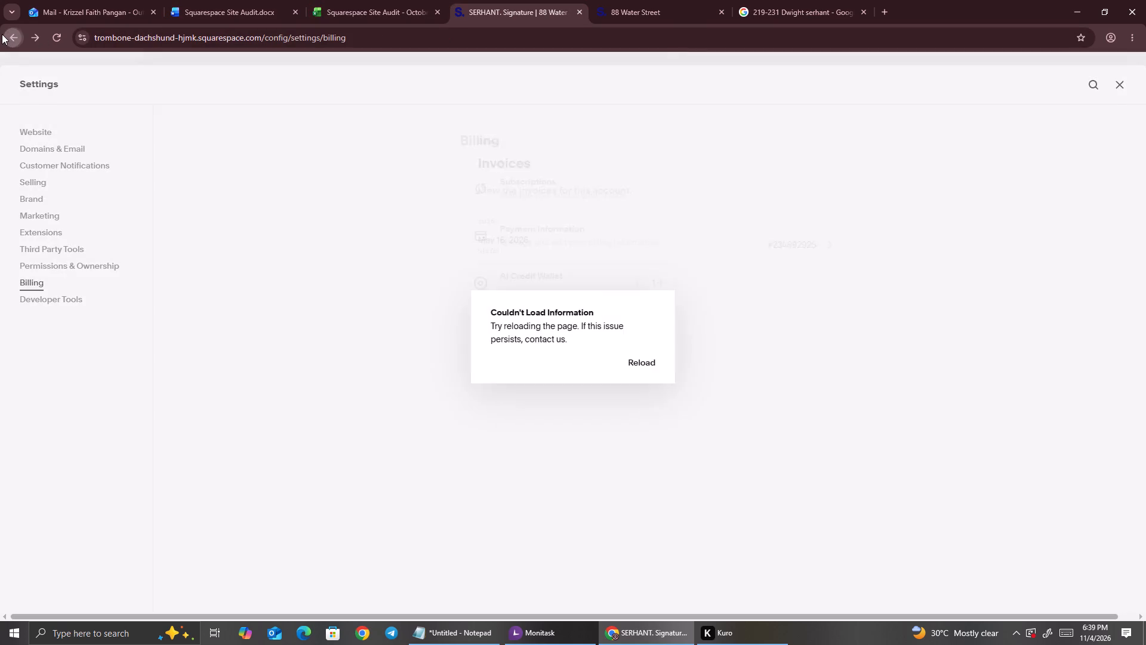
double_click(1, 35)
click(4, 30)
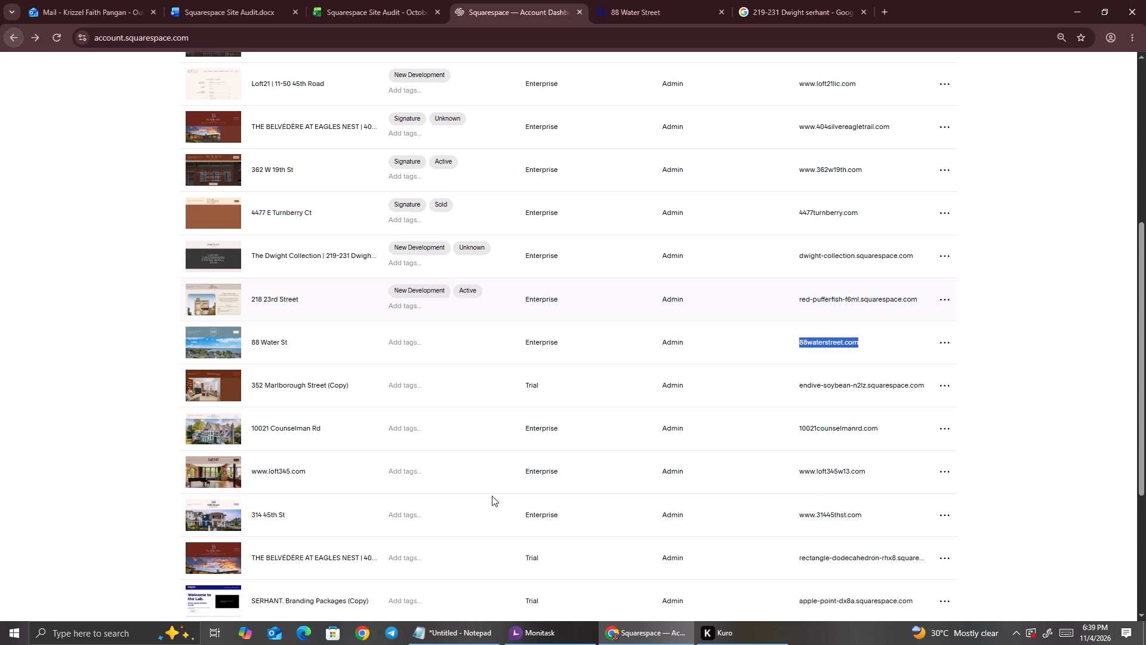
click(420, 338)
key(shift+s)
key(Down)
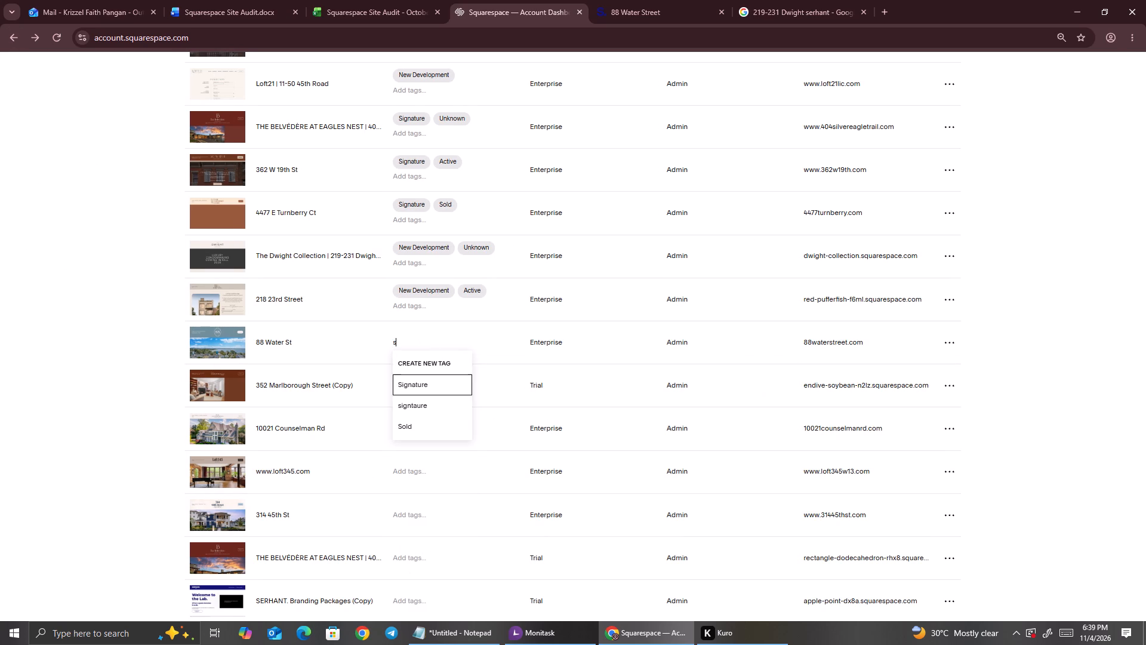
key(Return)
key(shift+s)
key(Down)
key(Down)
key(Return)
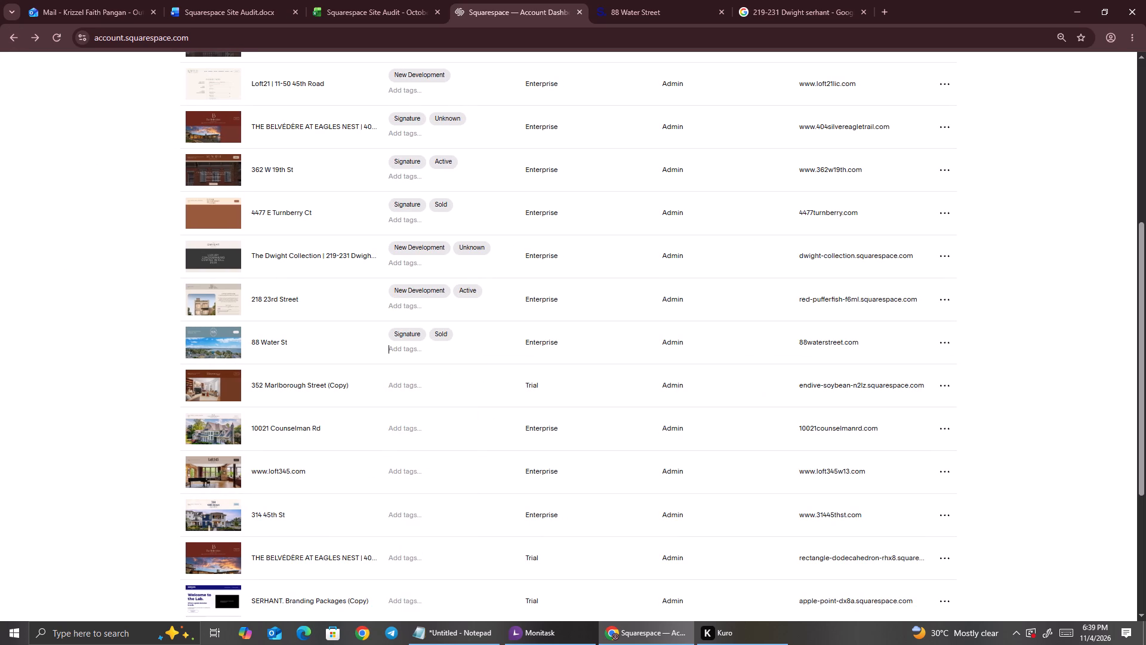
Replace the Notepad notes with the site name 352 Marlborough Street (Copy) and its domain endive-soybean-n2lz.squarespace.com from the dashboard.
drag(364, 393, 244, 392)
key(ctrl+c)
key(alt+Tab)
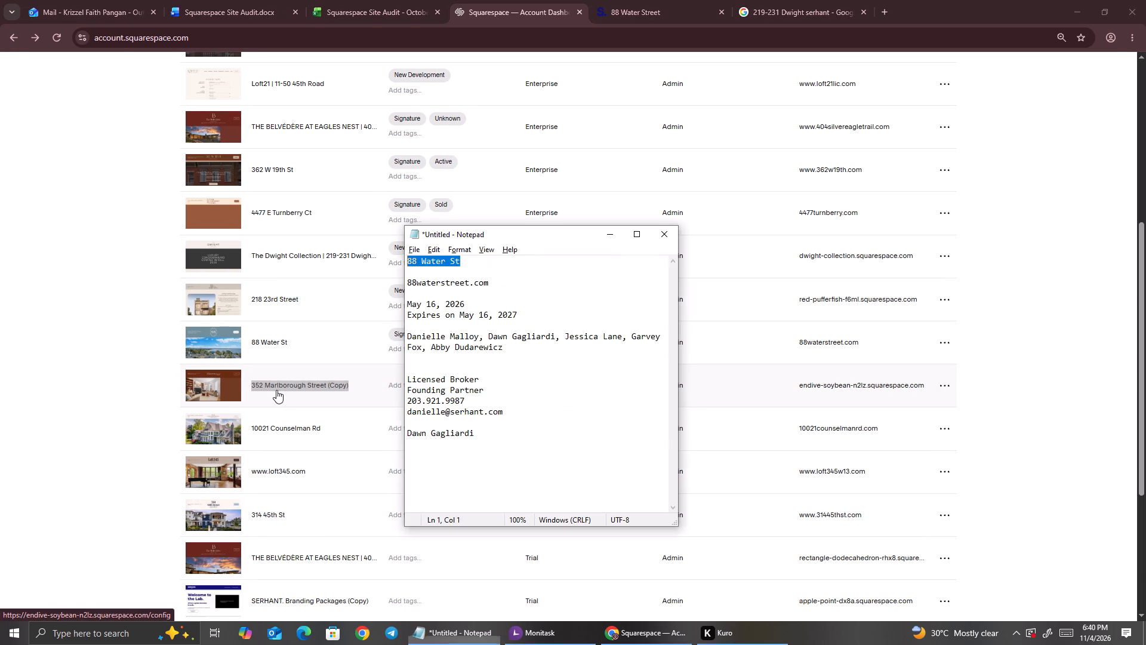
key(ctrl+a)
key(ctrl+v)
drag(775, 386, 930, 380)
key(ctrl+c)
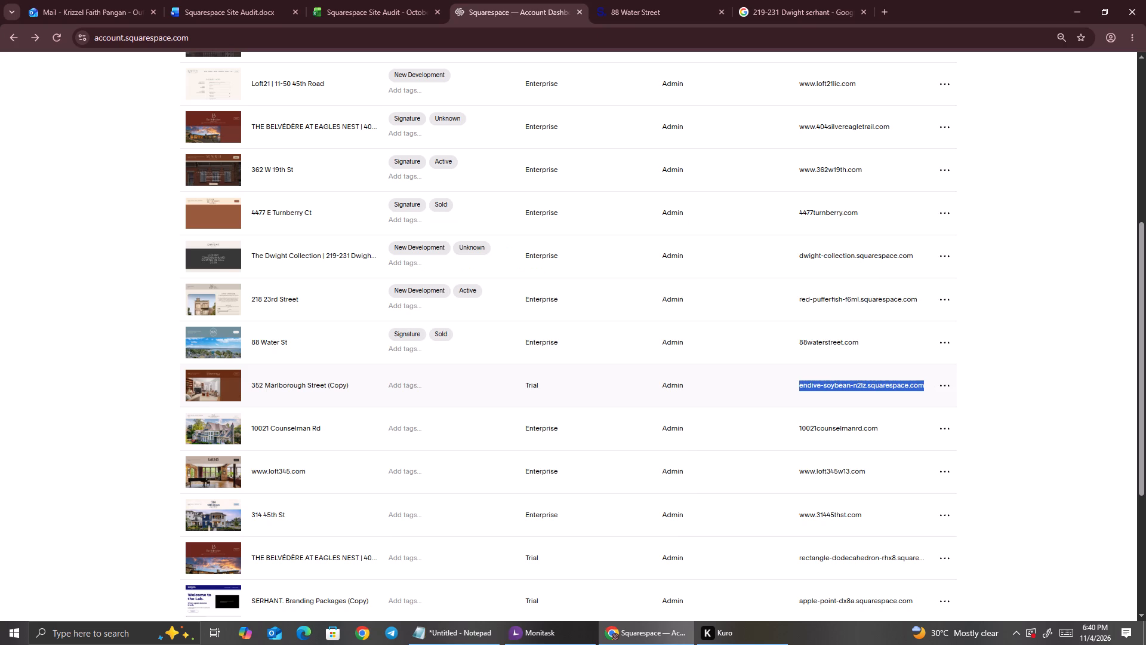
key(alt+Tab)
key(ctrl+v)
click(101, 437)
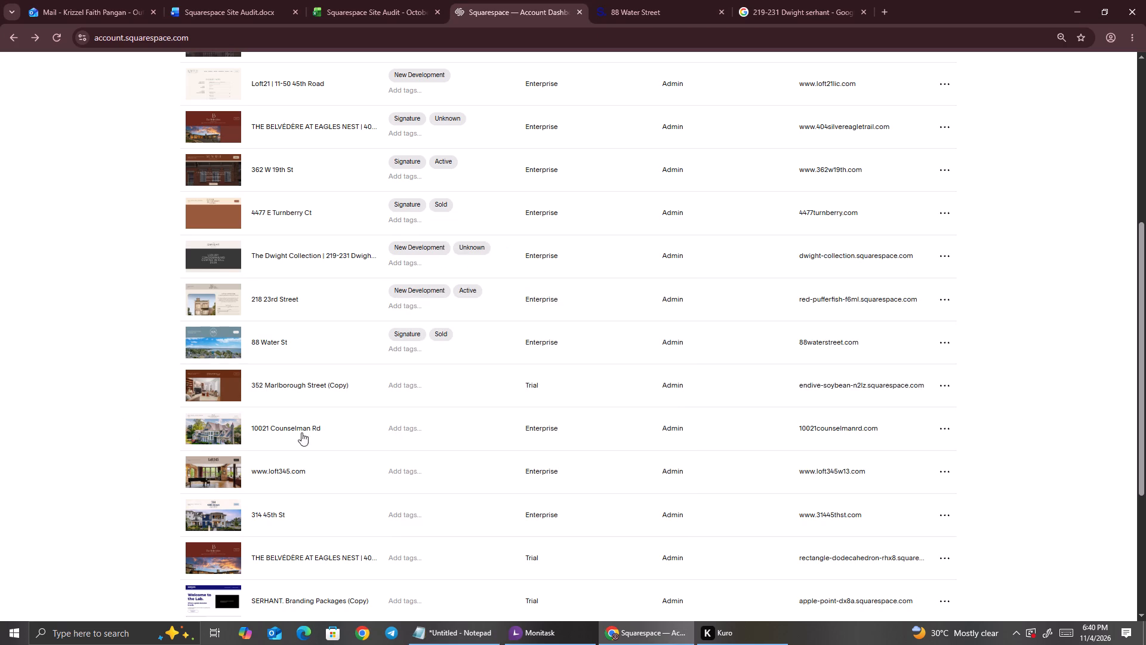
scroll(590, 410, down, 6)
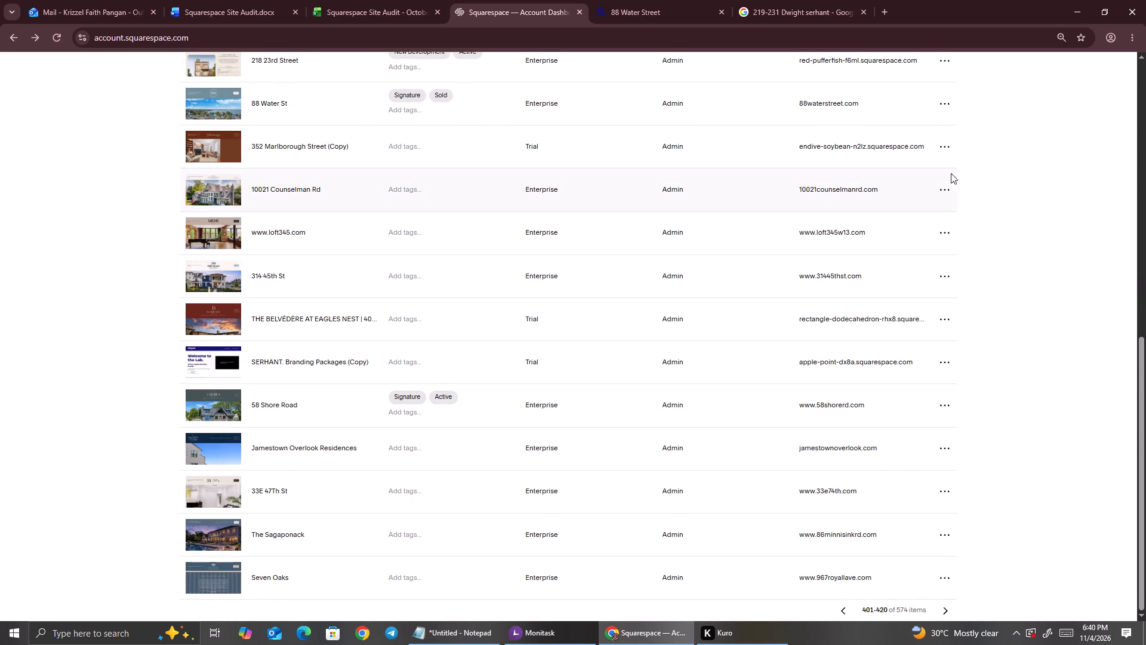
click(941, 149)
click(940, 205)
Search serhant.com for 352 Marlborough, using the address from Notepad, and open the 352 Marlborough St, Boston, MA 02115 listing.
key(alt+Tab)
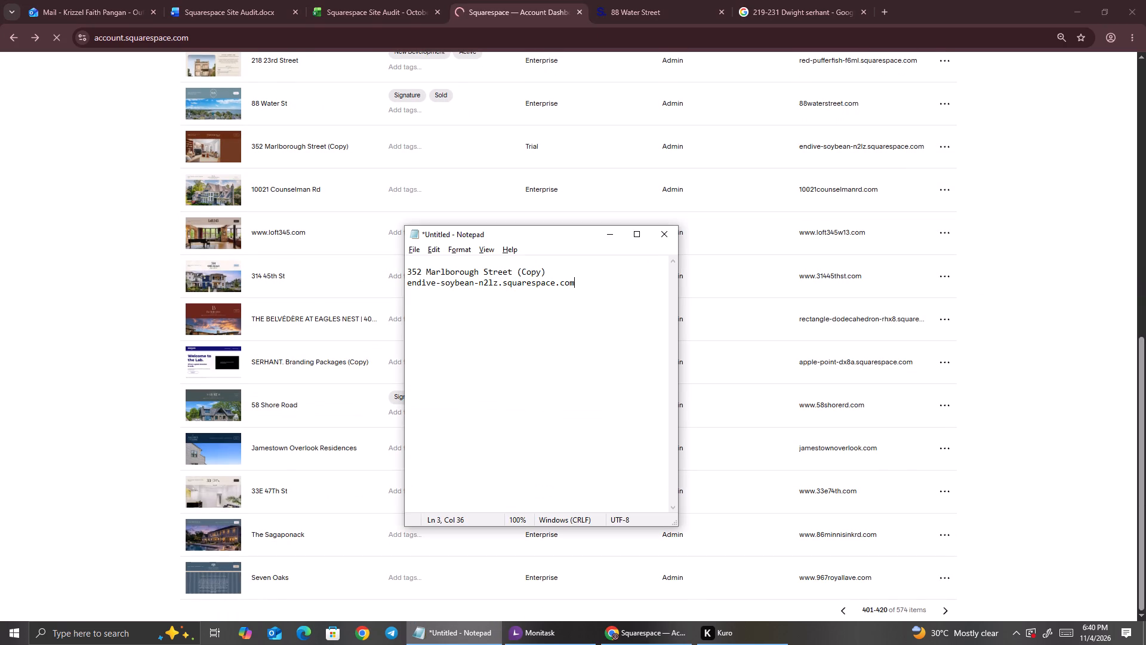
drag(477, 274, 373, 269)
key(ctrl+c)
click(654, 26)
click(654, 6)
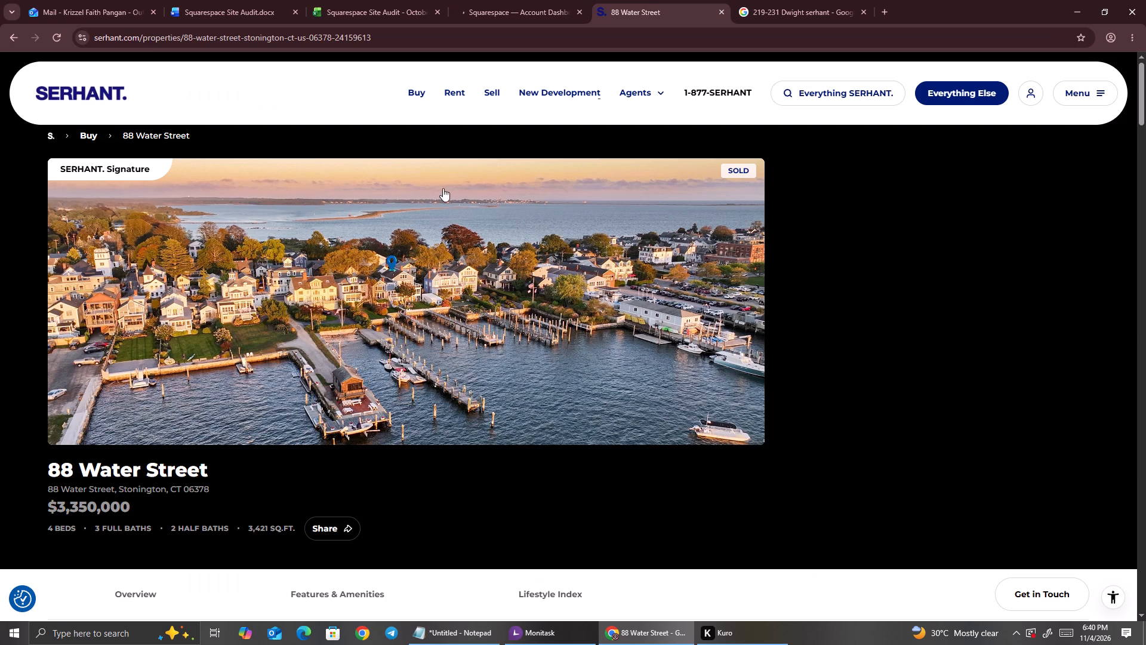
click(16, 38)
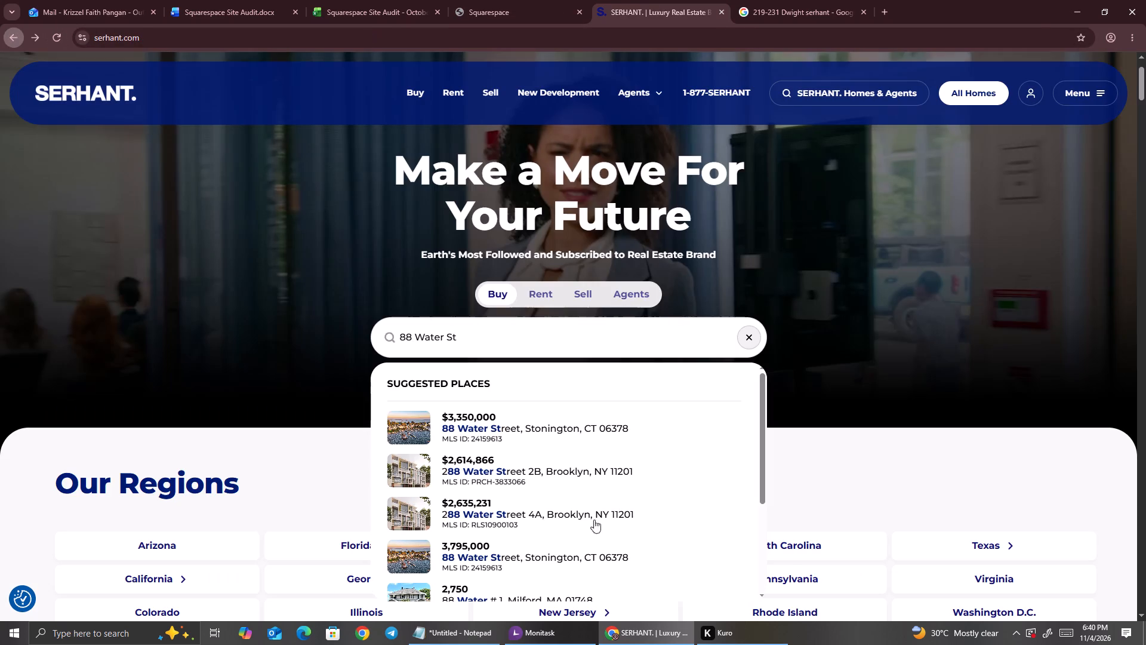
key(ctrl+a)
click(506, 346)
key(ctrl+a)
key(ctrl+v)
key(Return)
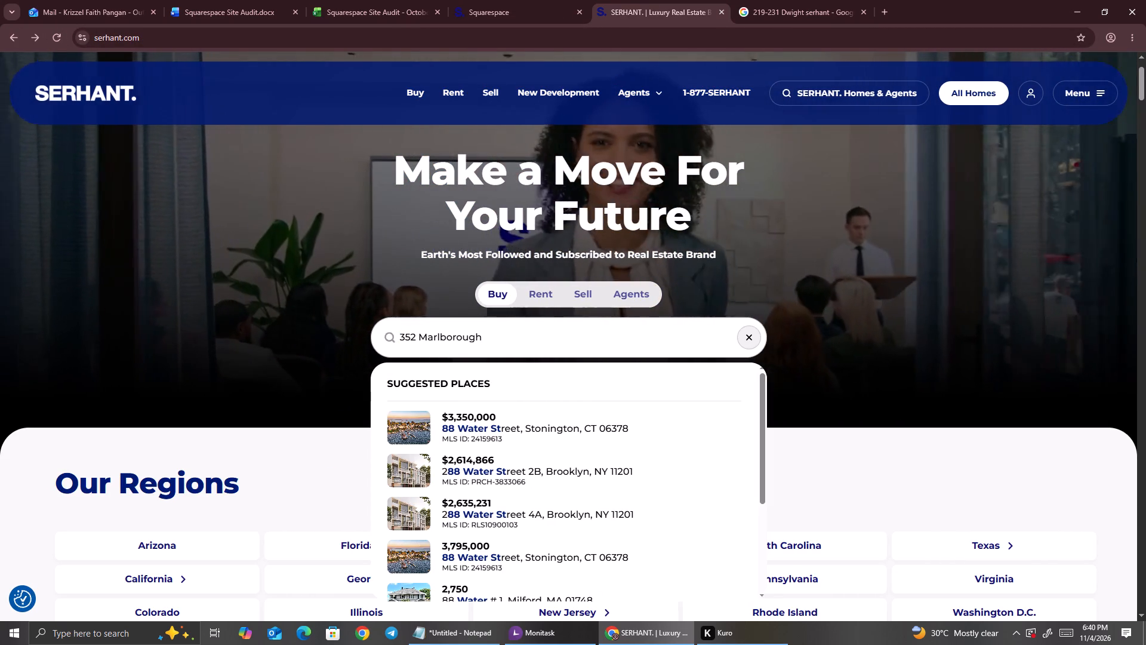
key(Return)
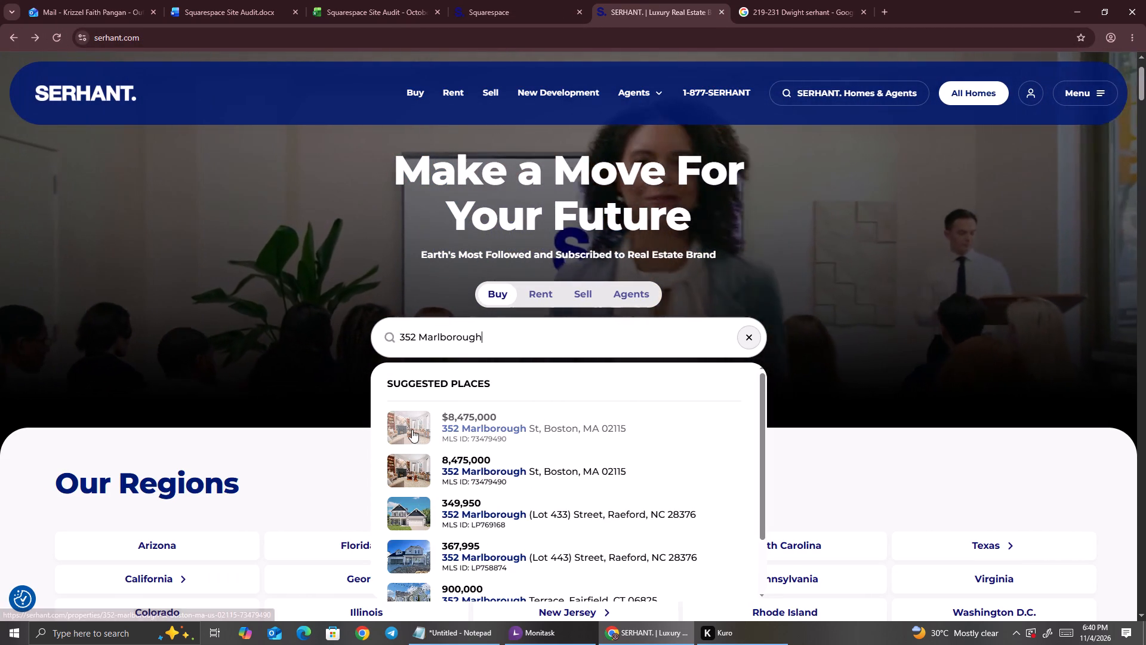
click(412, 429)
click(557, 0)
click(66, 147)
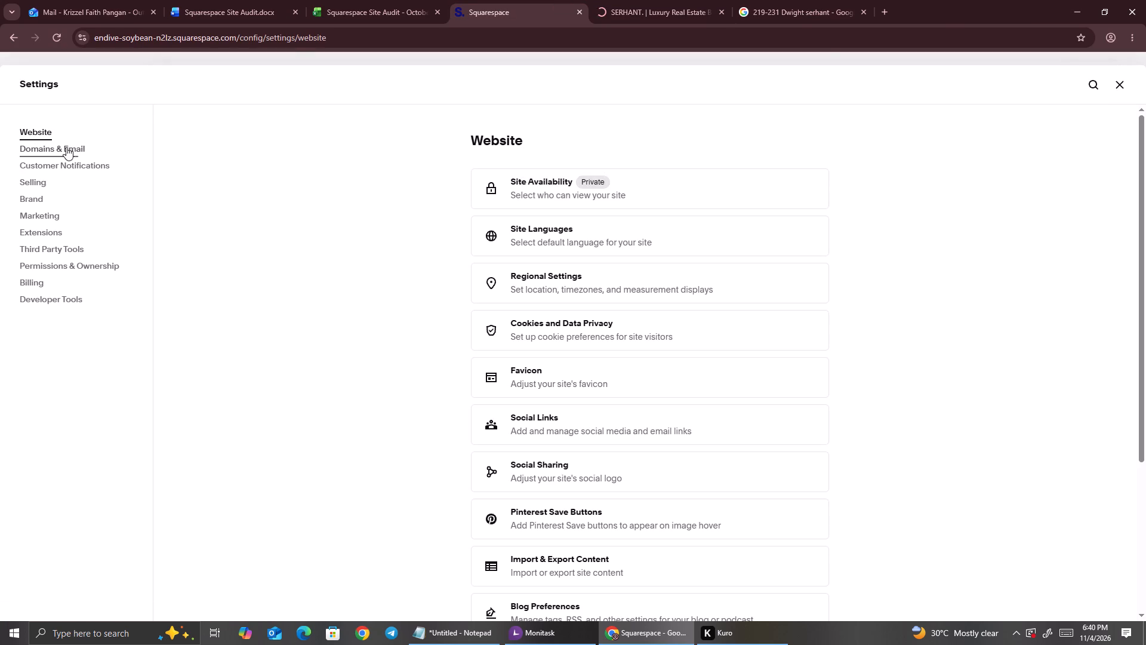
click(561, 176)
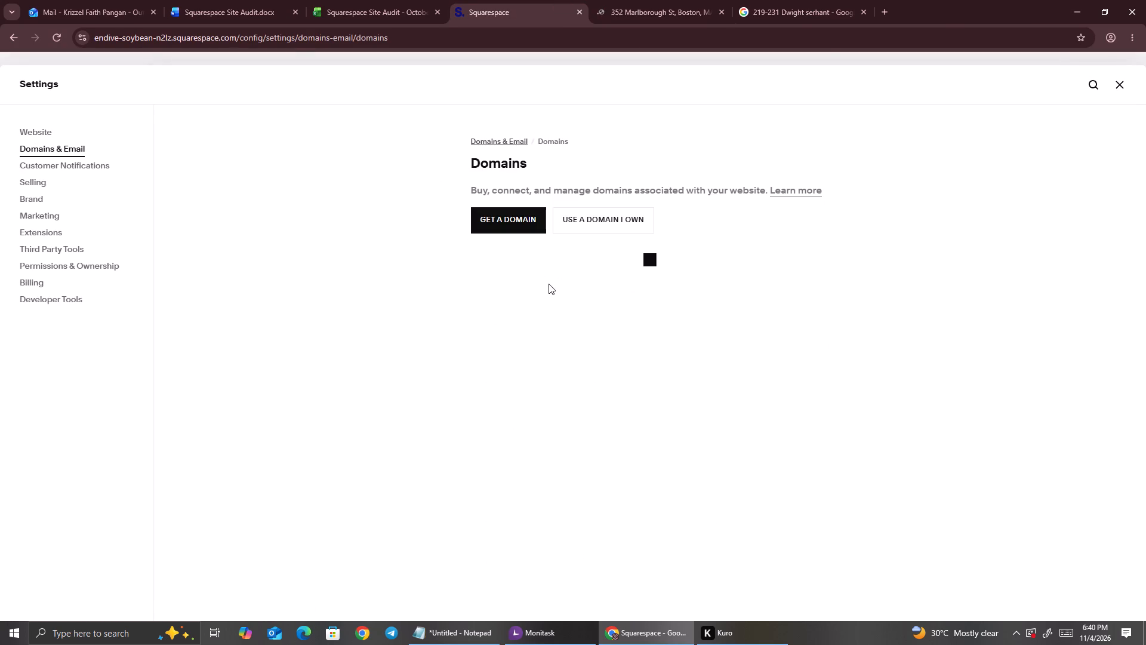
click(33, 279)
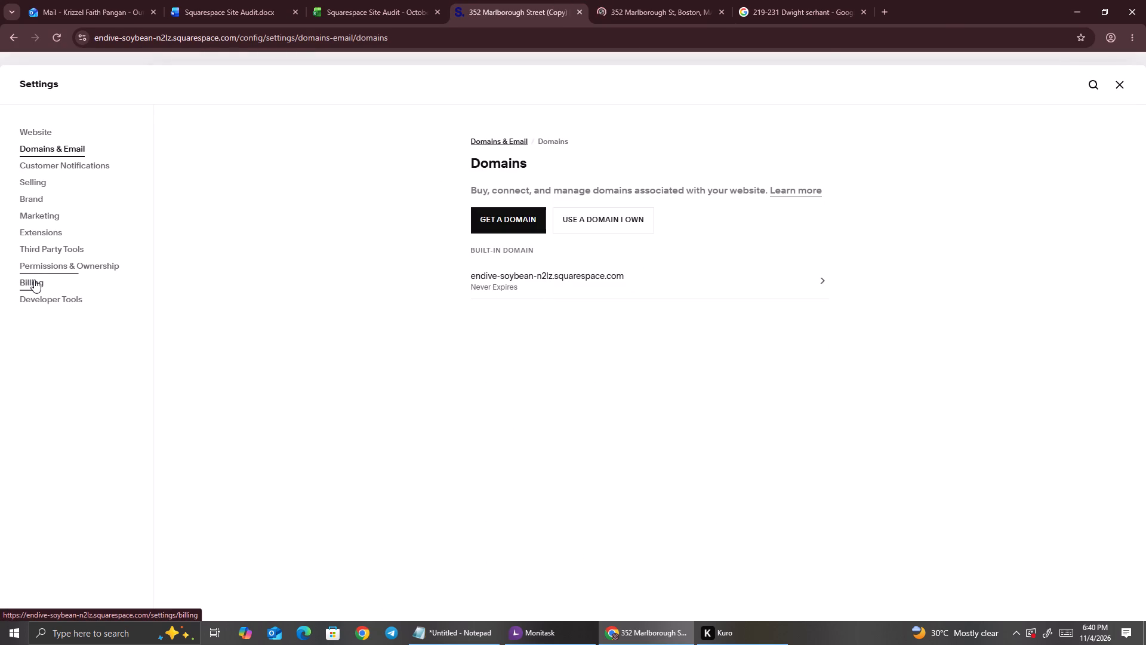
click(535, 316)
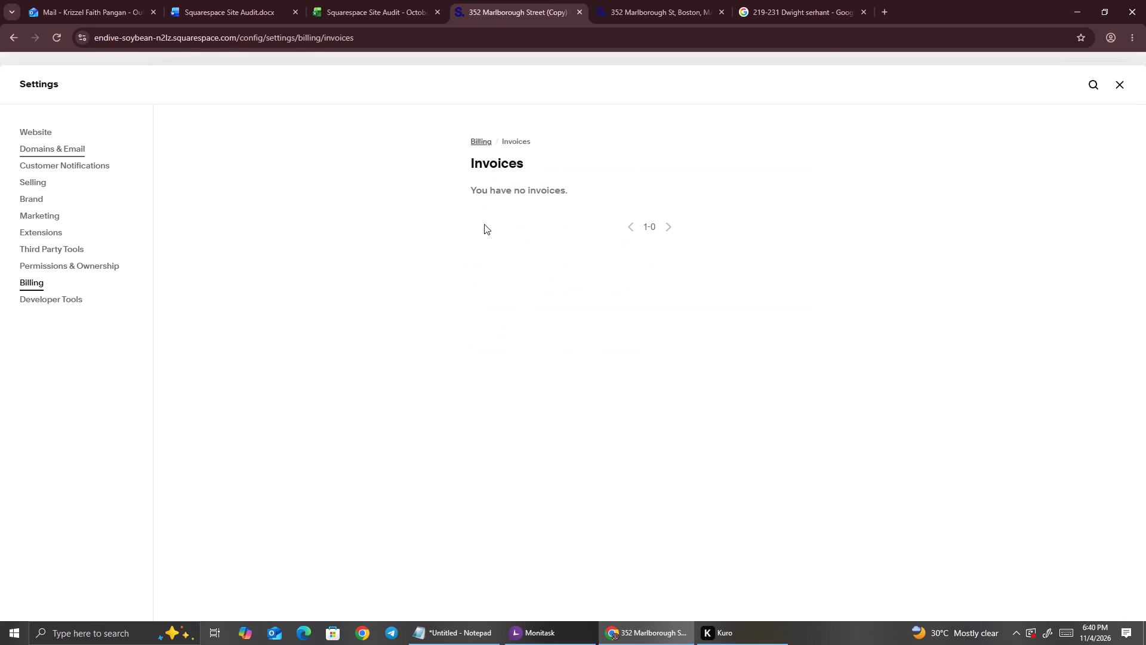
click(482, 134)
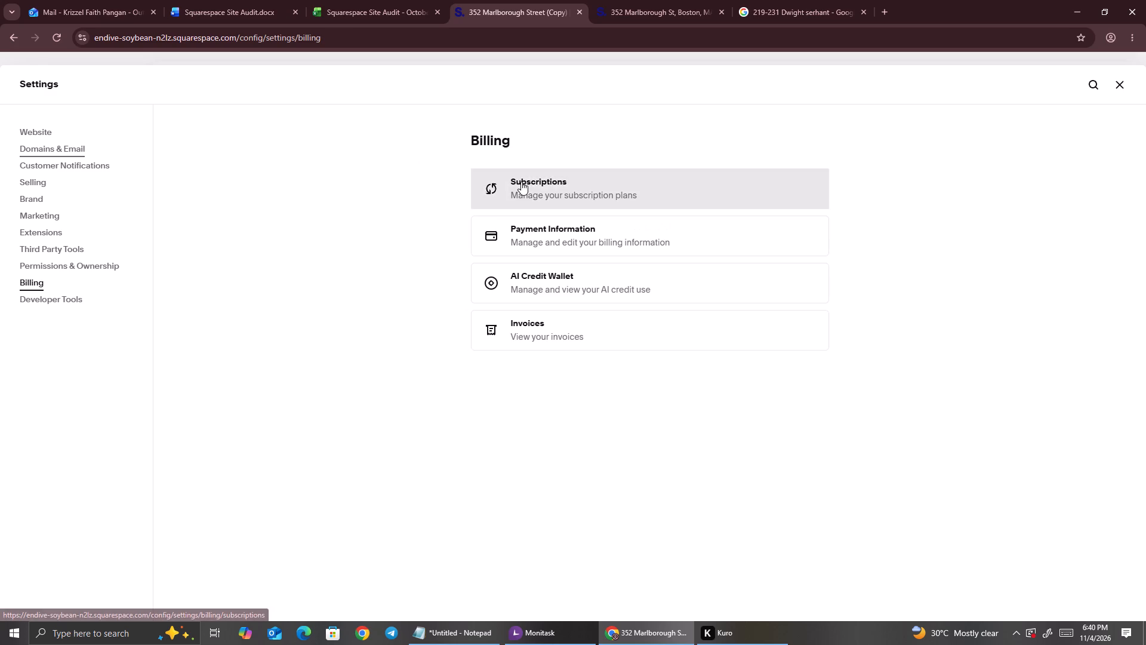
click(521, 182)
click(499, 208)
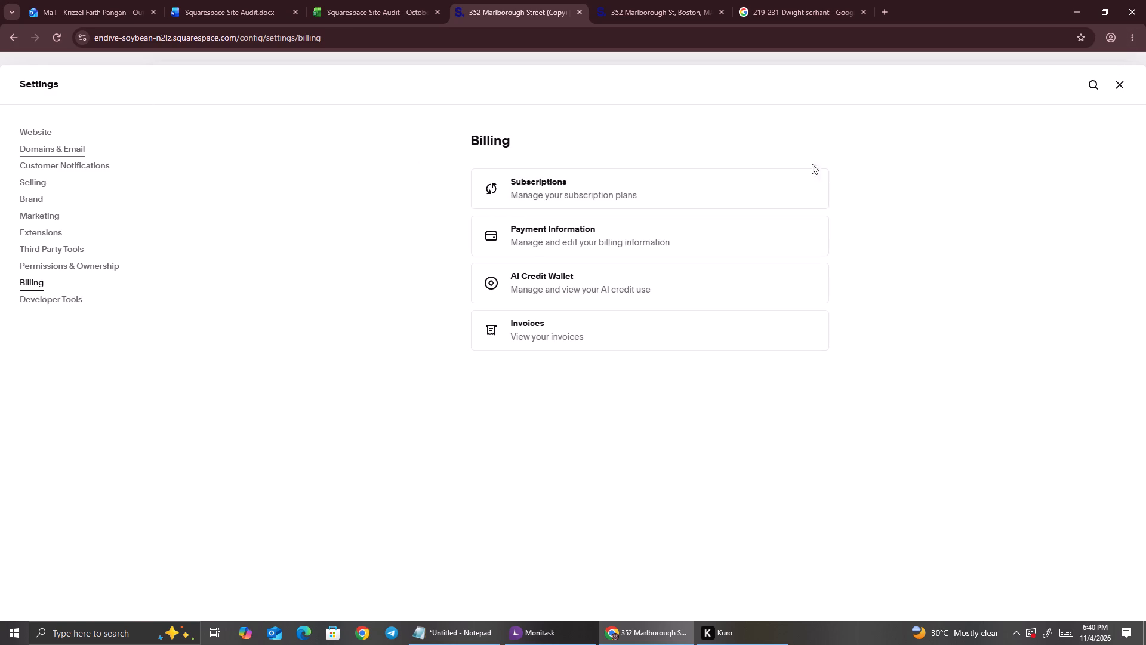
click(666, 201)
click(1115, 85)
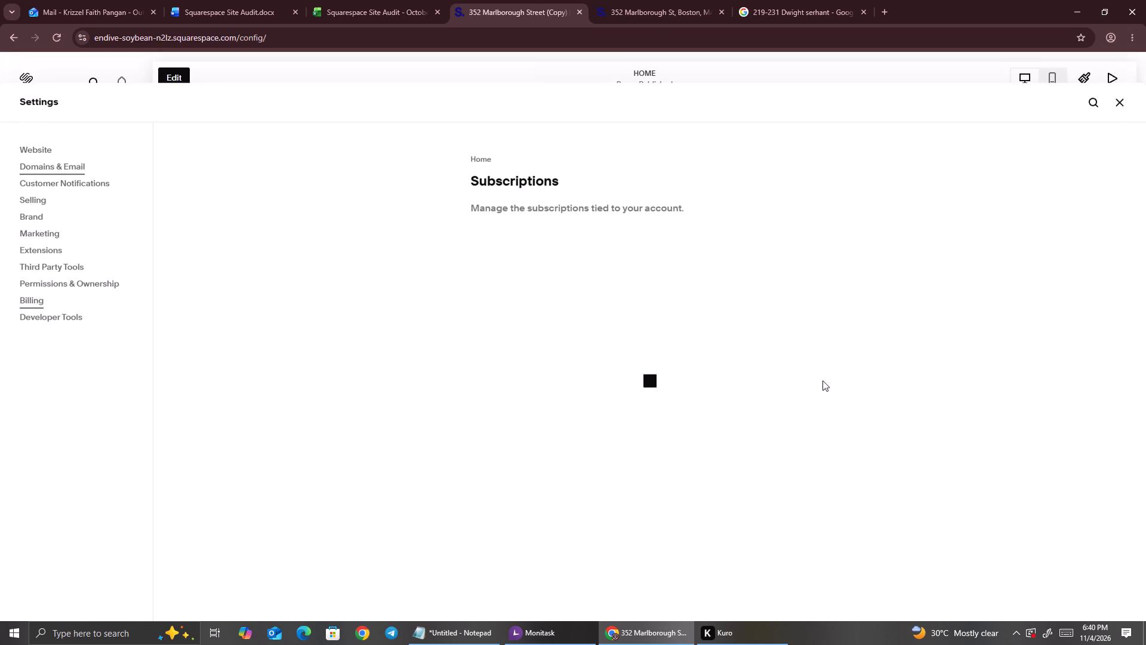
scroll(535, 379, down, 15)
scroll(1137, 486, down, 4)
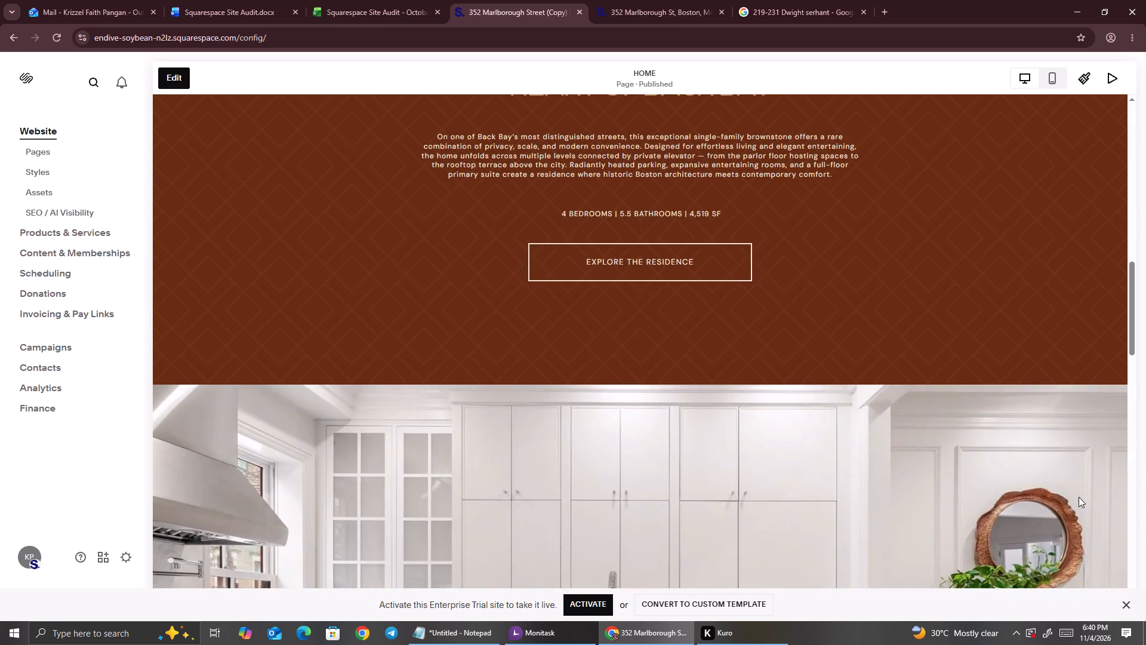
scroll(1062, 514, down, 8)
scroll(1145, 570, down, 4)
scroll(991, 533, down, 3)
scroll(1125, 551, down, 6)
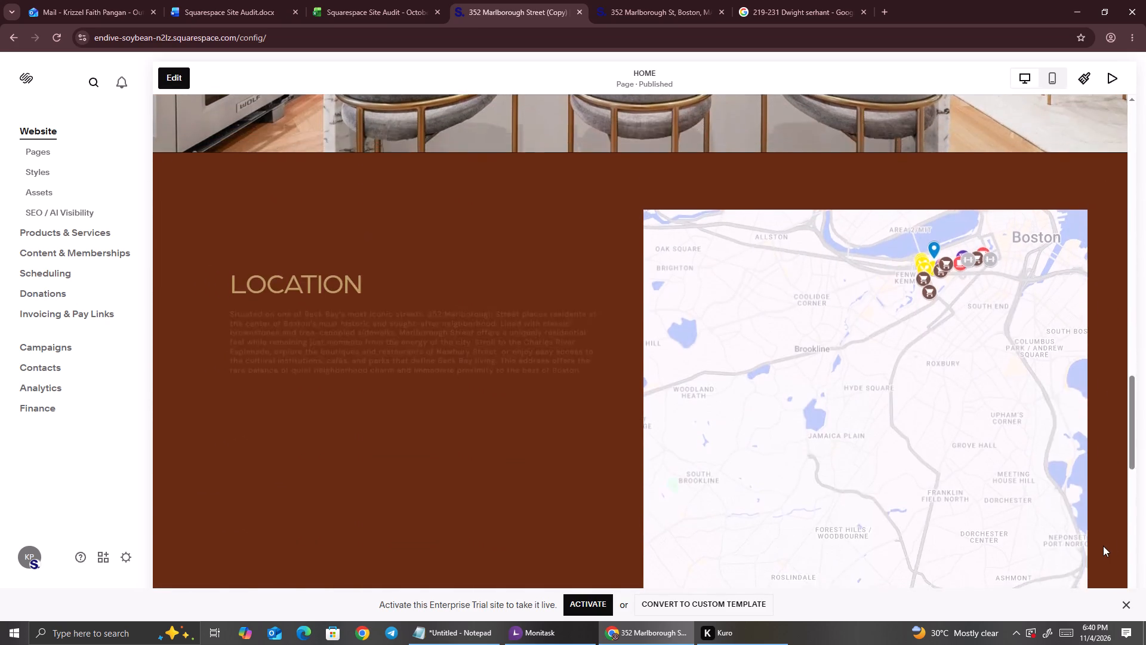
scroll(1103, 546, down, 15)
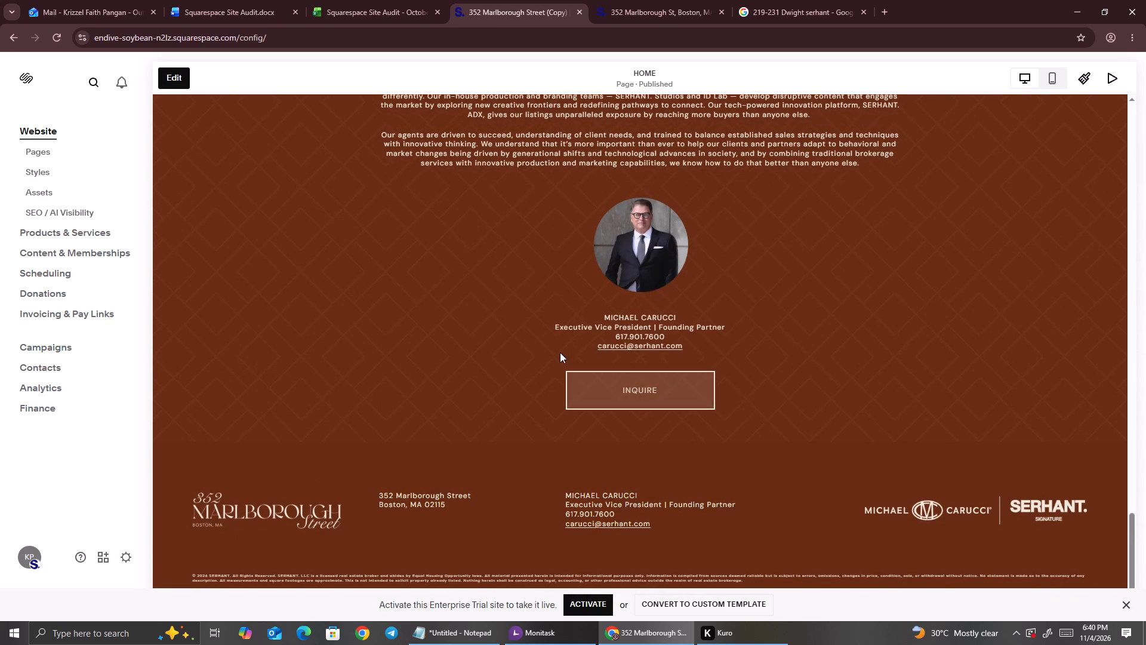
drag(593, 314, 697, 315)
key(ctrl+c)
key(alt+Tab)
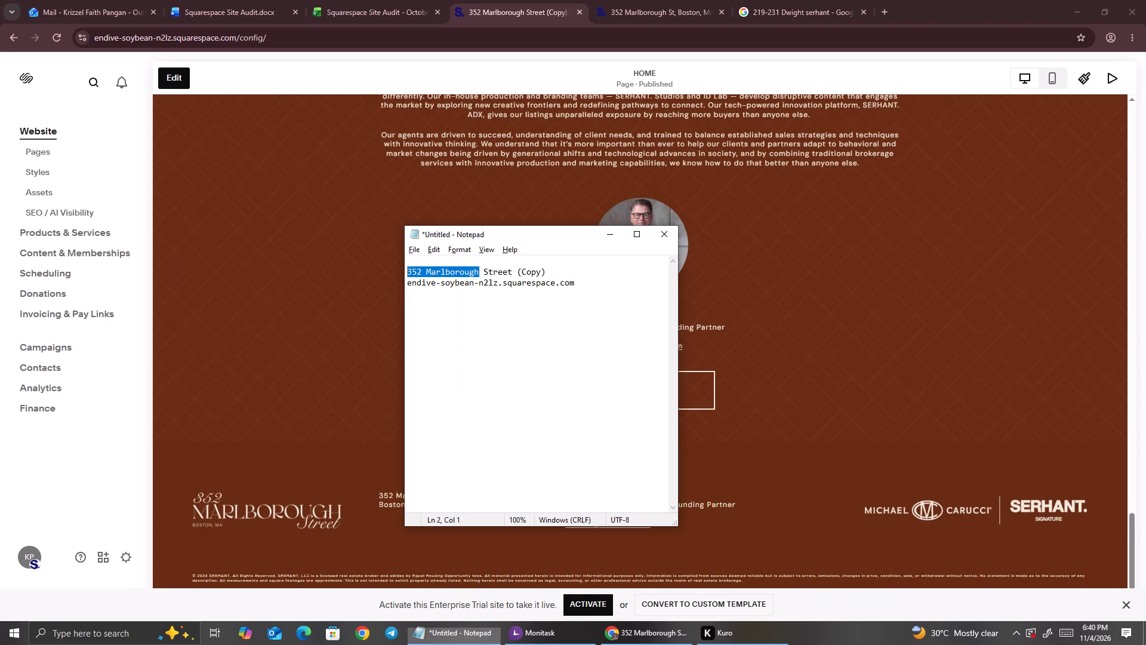
click(564, 376)
key(Return)
key(ctrl+z)
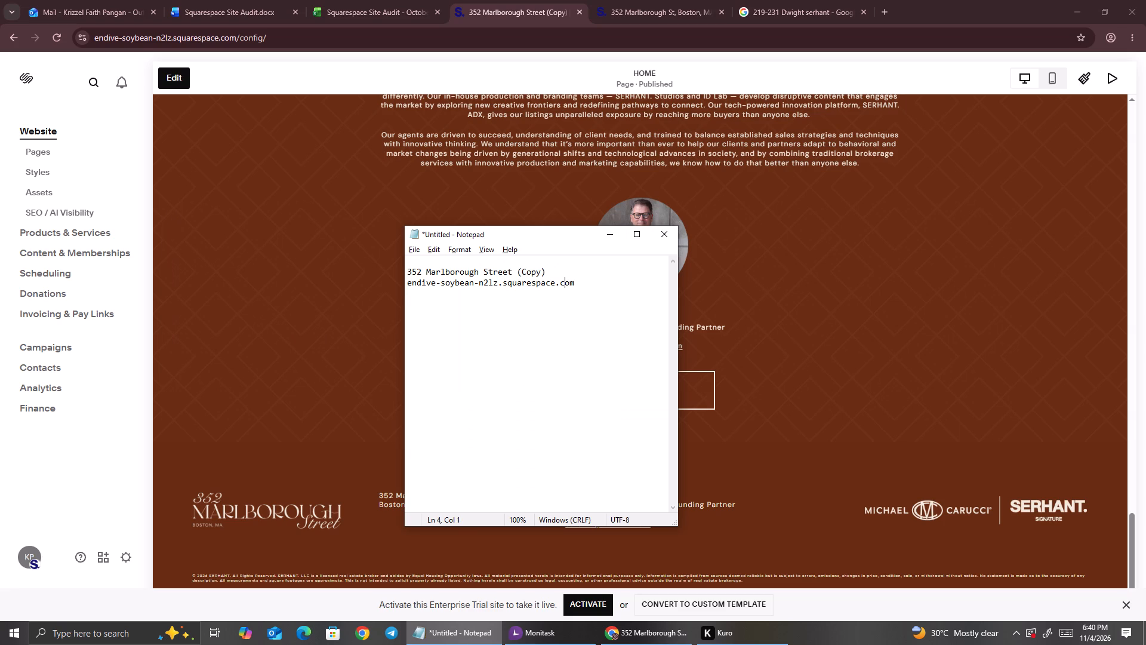
click(616, 308)
key(Return)
key(ctrl+v)
key(alt+Tab)
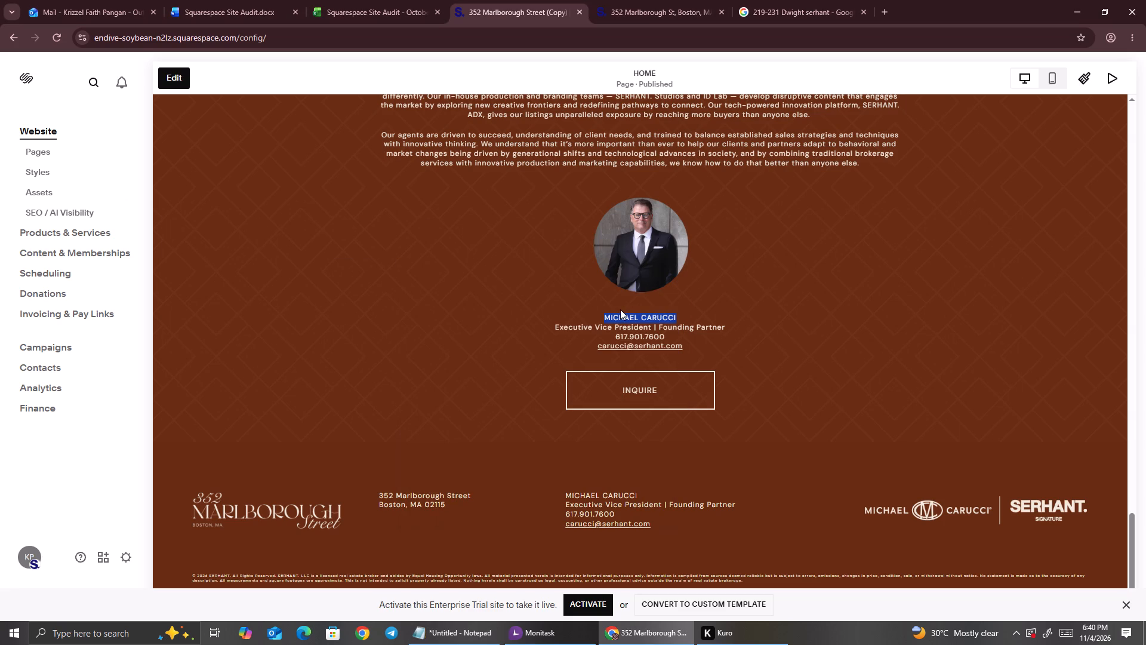
Check the sale status on the 352 Marlborough St listing at serhant.com.
click(646, 0)
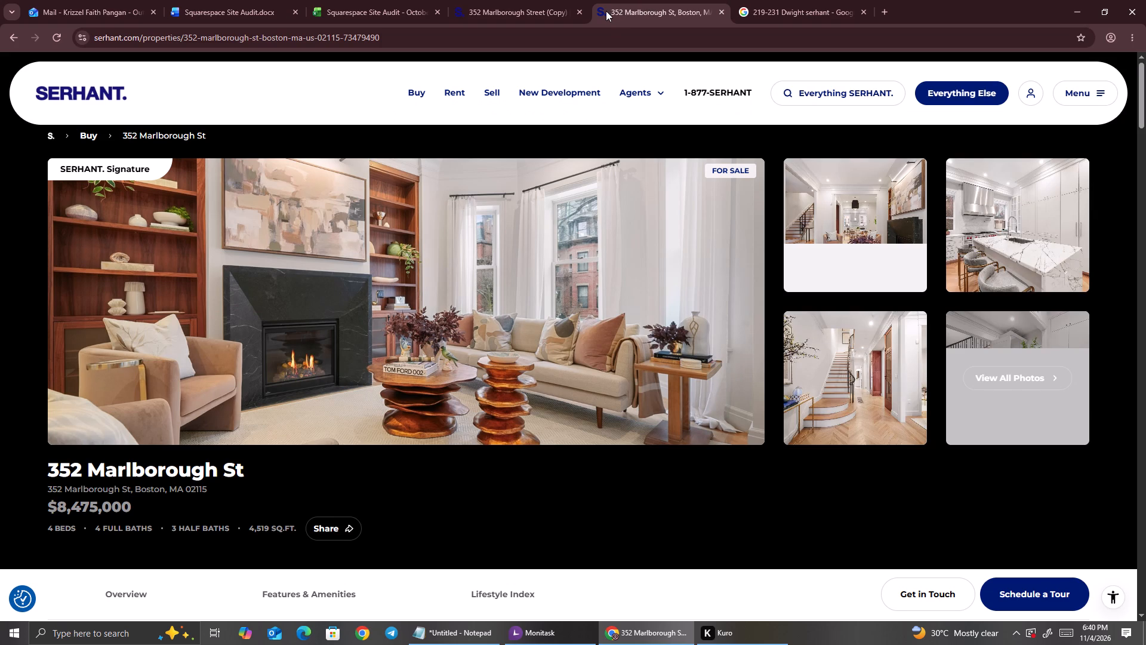
click(347, 0)
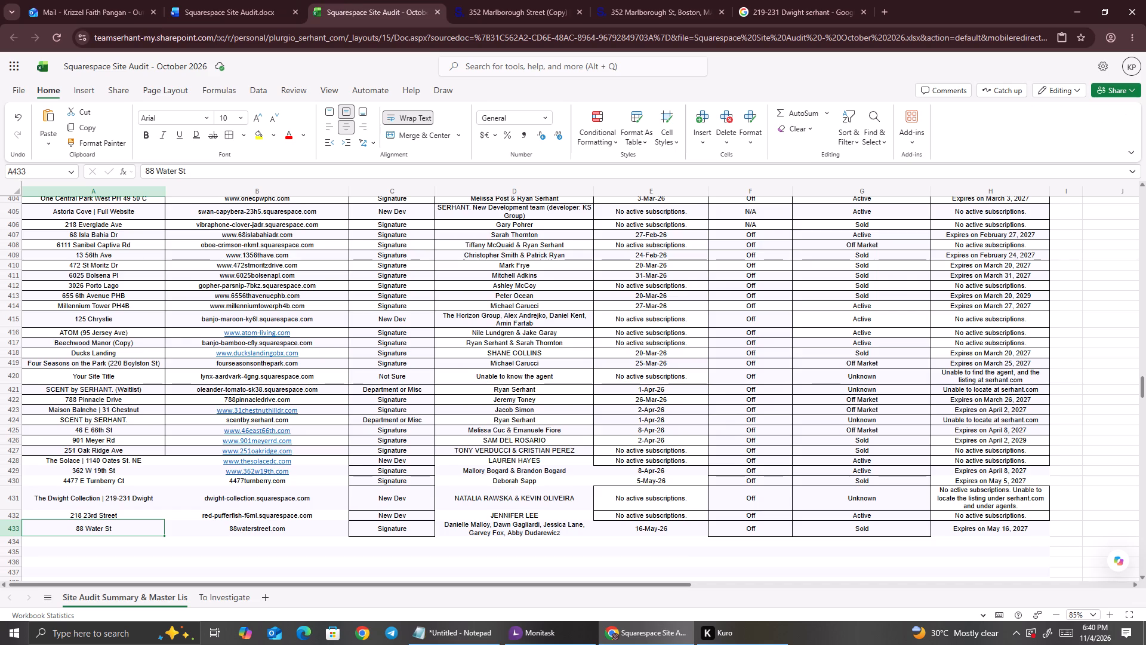
key(alt+Tab)
drag(552, 268, 393, 274)
key(ctrl+c)
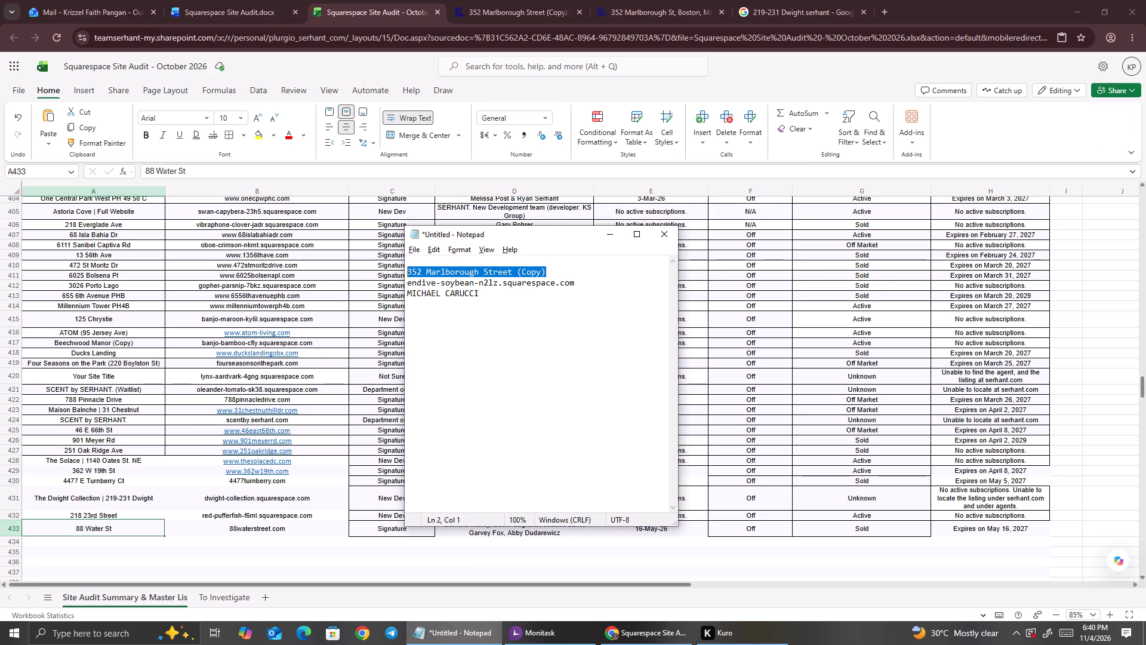
click(135, 539)
key(ctrl+v)
Copy the domain endive-soybean-n2lz.squarespace.com from Notepad into cell B434.
key(alt+Tab)
drag(580, 280, 446, 290)
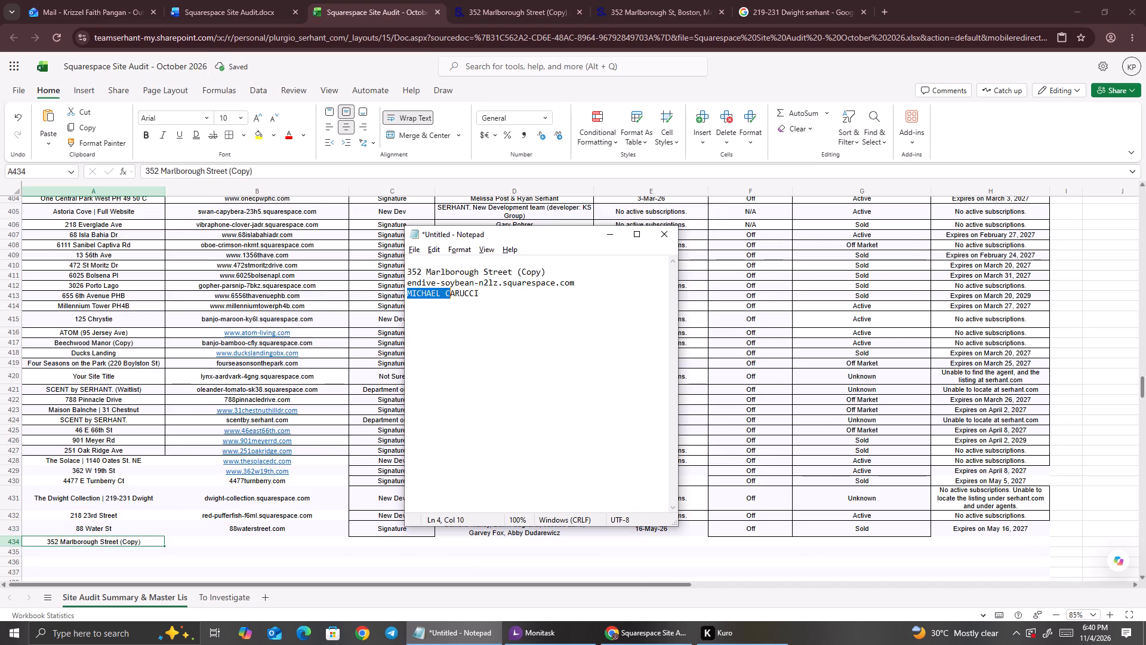
drag(446, 290, 403, 282)
key(ctrl+c)
click(247, 545)
key(ctrl+v)
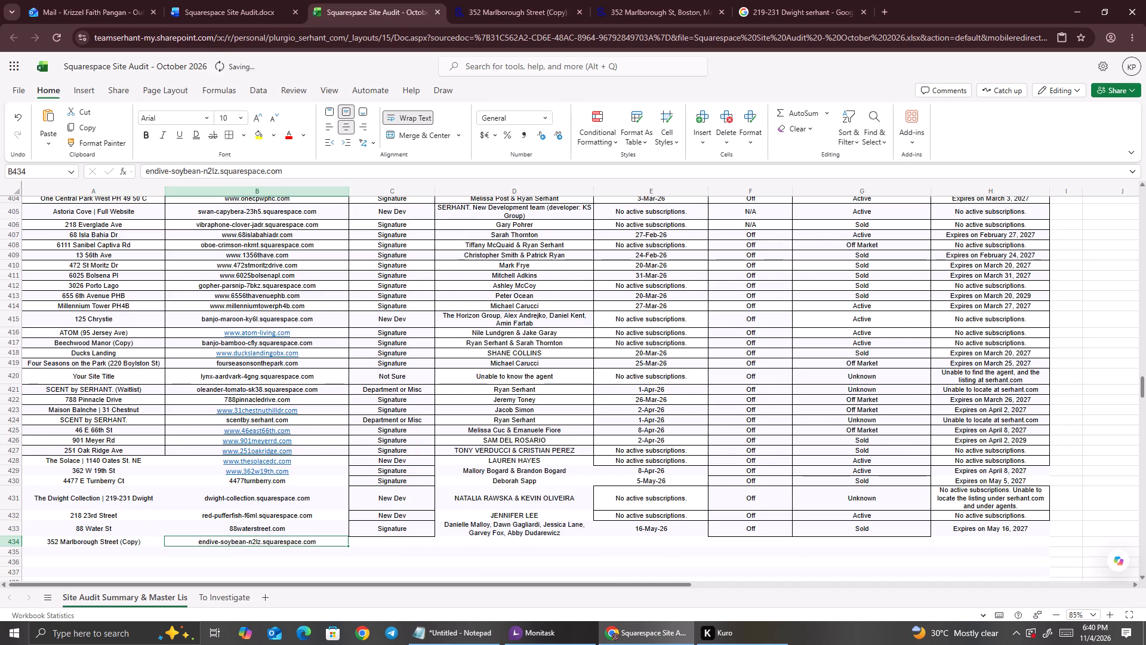
Copy the agent's name from Notepad into cell D434 of the 352 Marlborough Street (Copy) row.
key(alt+Tab)
drag(490, 299, 393, 302)
key(ctrl+c)
click(507, 549)
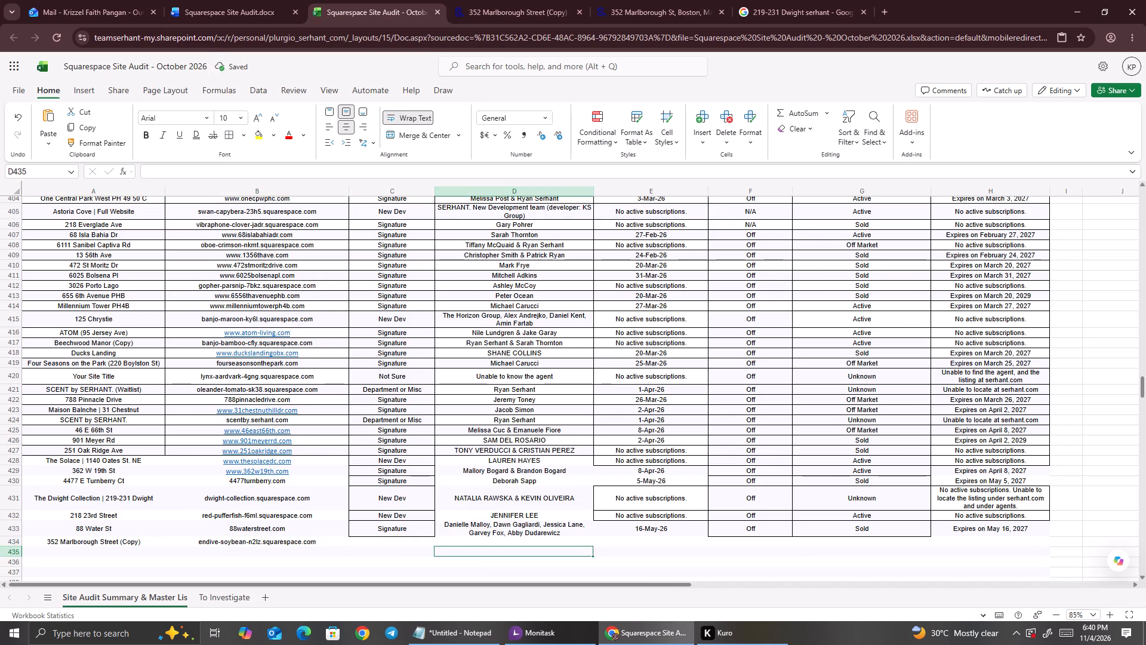
click(513, 536)
key(ctrl+v)
Set the category in cell C434 to Signature by copying it from the 88 Water St row.
click(415, 527)
key(ctrl+c)
click(404, 540)
key(ctrl+v)
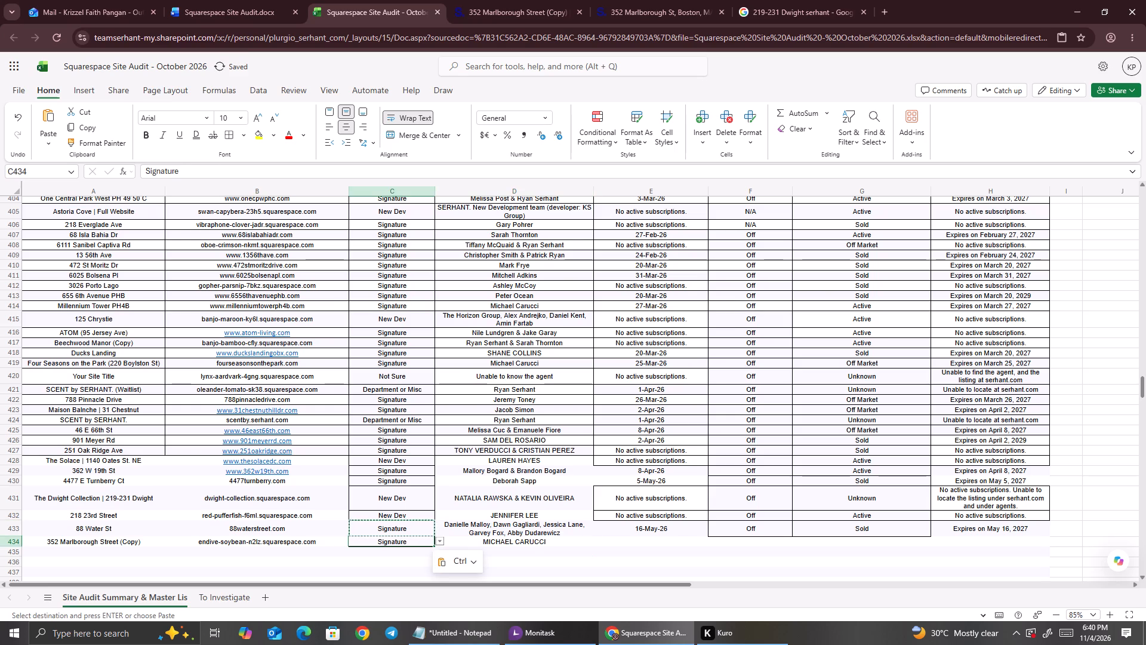
click(877, 516)
key(ctrl+c)
click(863, 543)
key(ctrl+v)
click(777, 551)
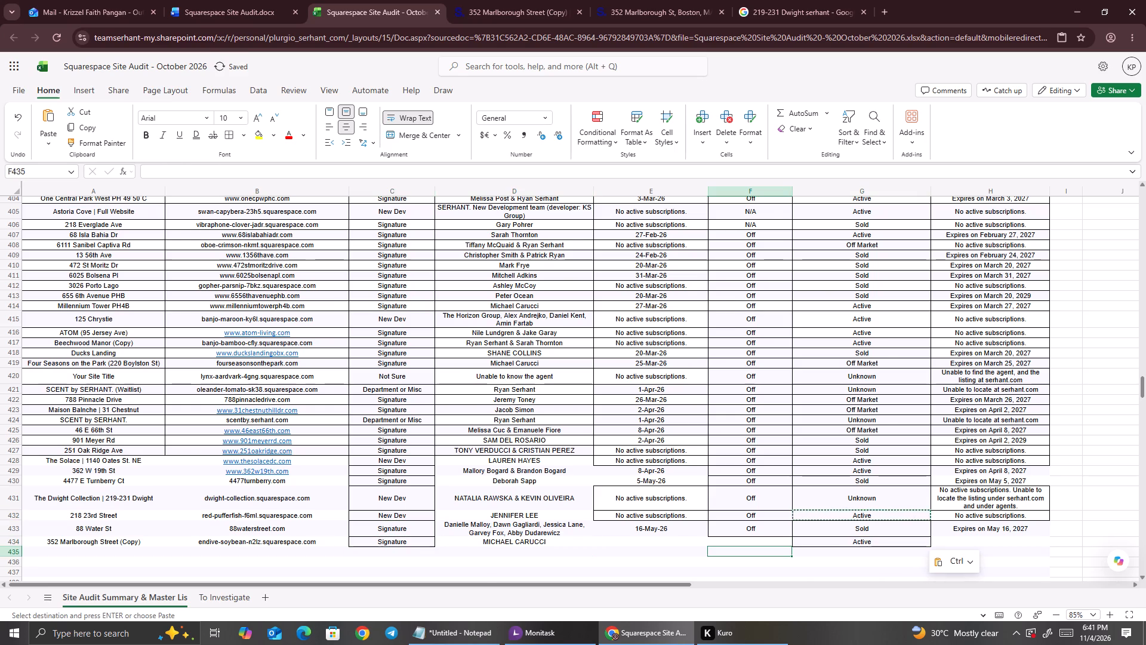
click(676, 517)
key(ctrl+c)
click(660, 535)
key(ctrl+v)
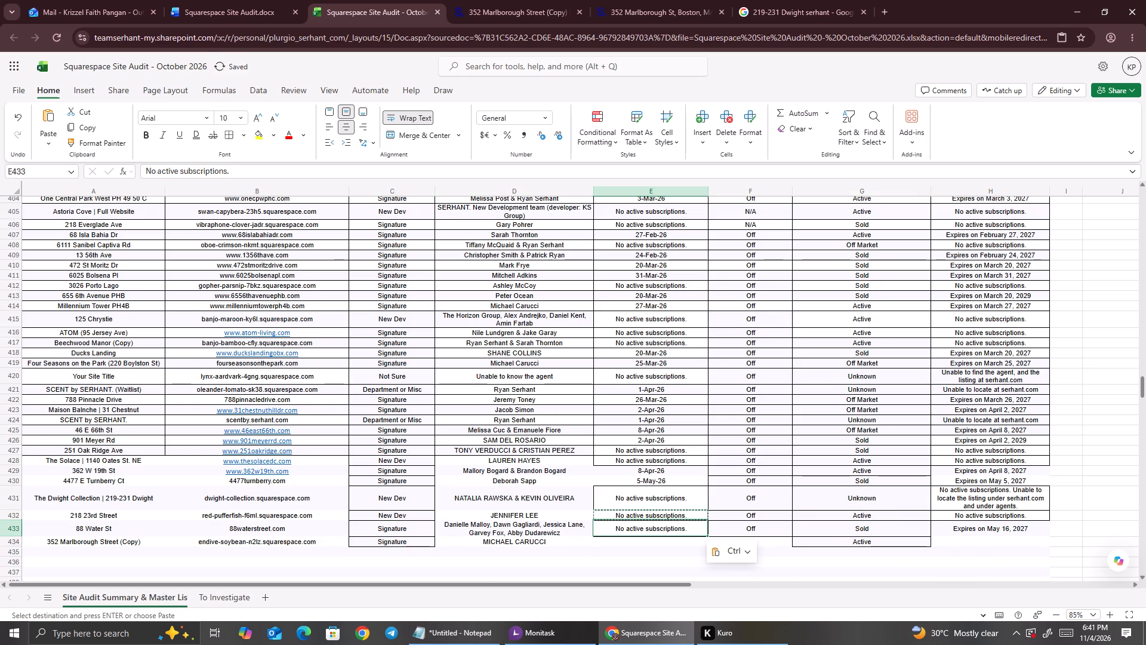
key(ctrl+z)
drag(675, 517, 747, 517)
key(ctrl+c)
click(659, 540)
key(ctrl+v)
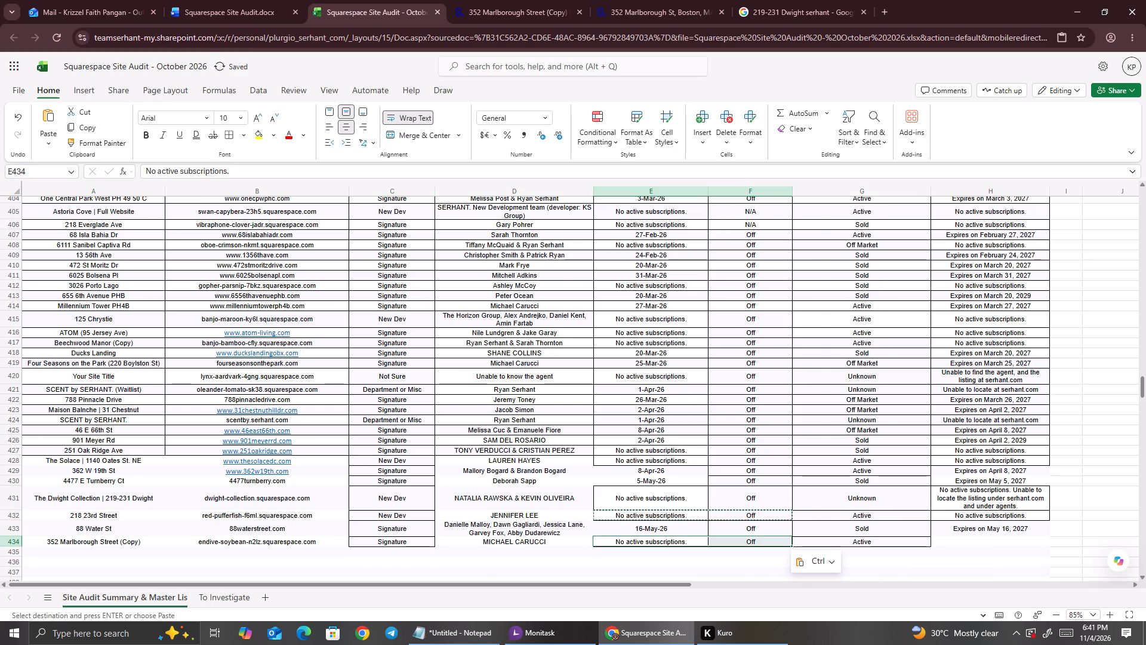
click(669, 516)
key(ctrl+c)
click(989, 535)
key(ctrl+v)
key(ctrl+z)
click(984, 537)
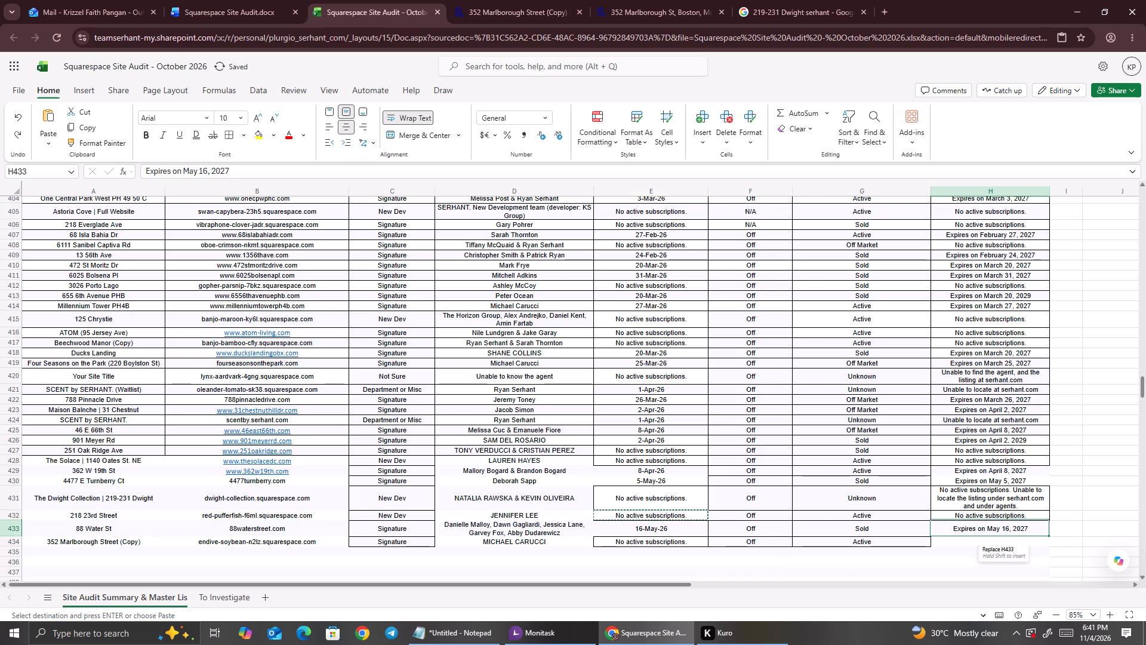
click(978, 541)
key(ctrl+v)
click(827, 558)
scroll(827, 557, down, 2)
key(alt+Tab)
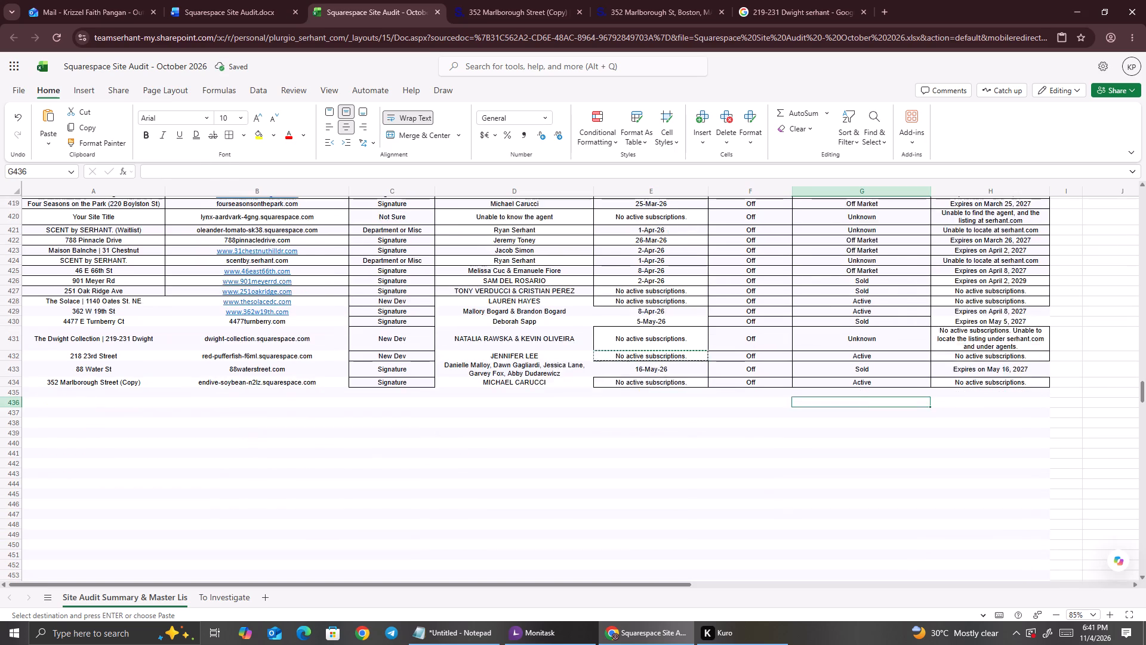
click(513, 0)
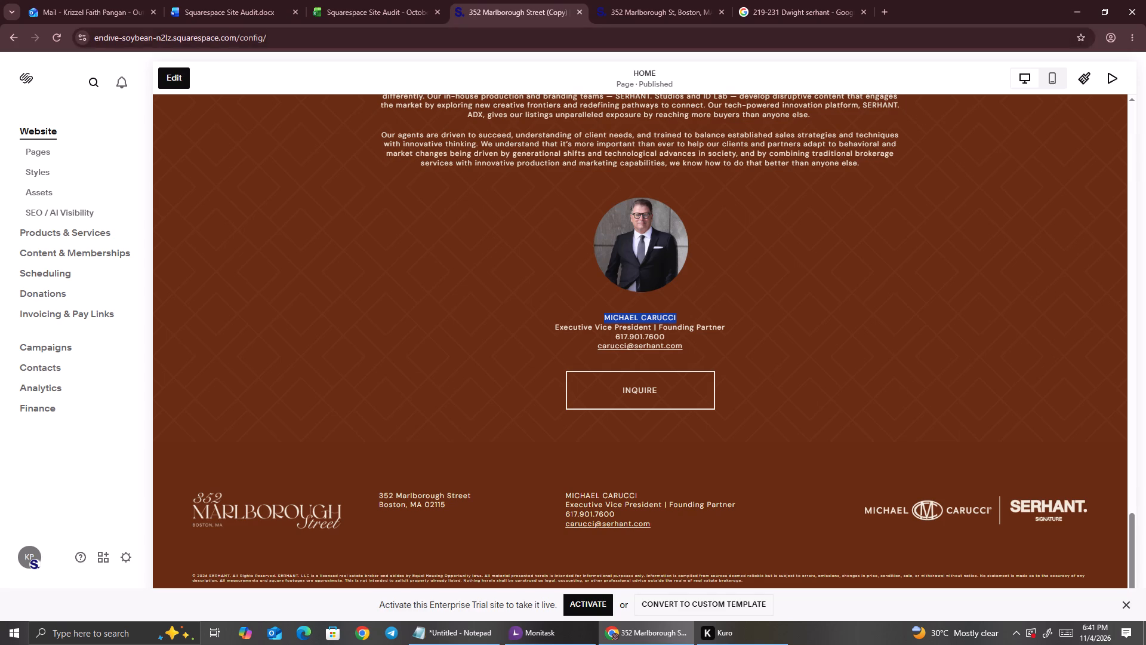
click(10, 41)
click(10, 36)
click(9, 35)
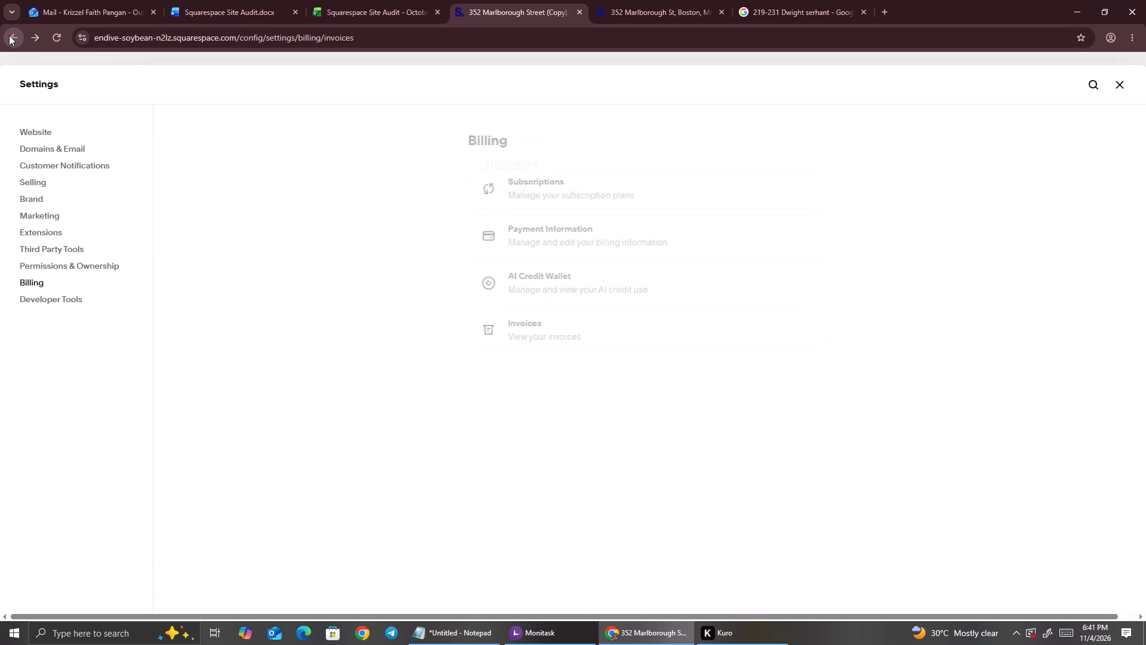
click(9, 35)
click(7, 34)
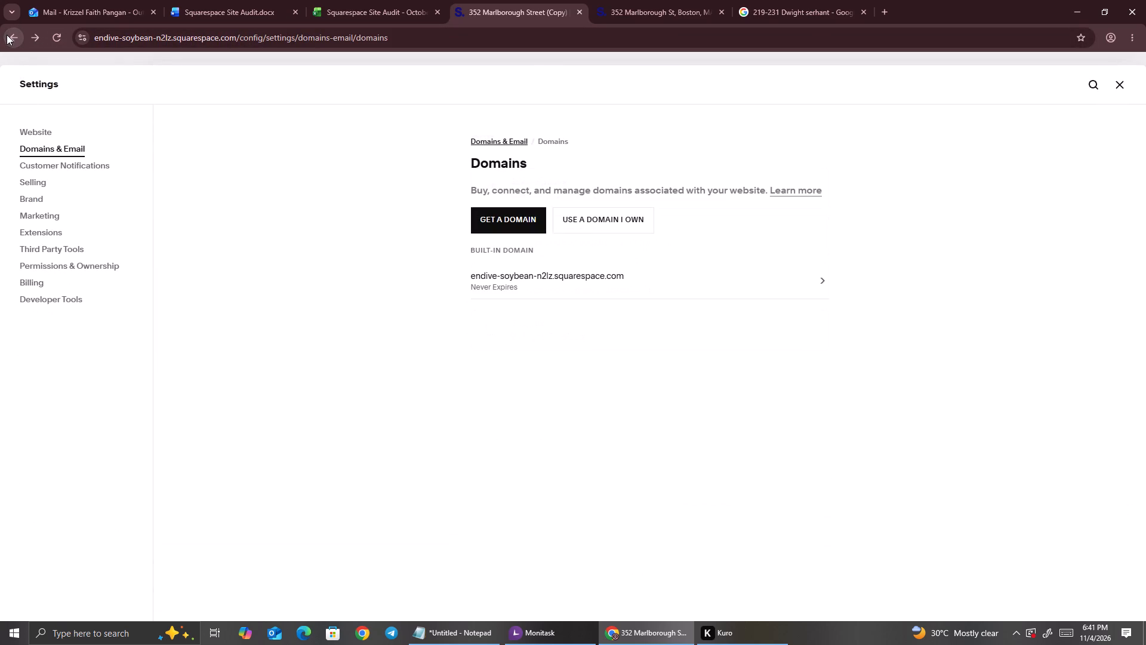
click(7, 35)
click(7, 35)
click(6, 33)
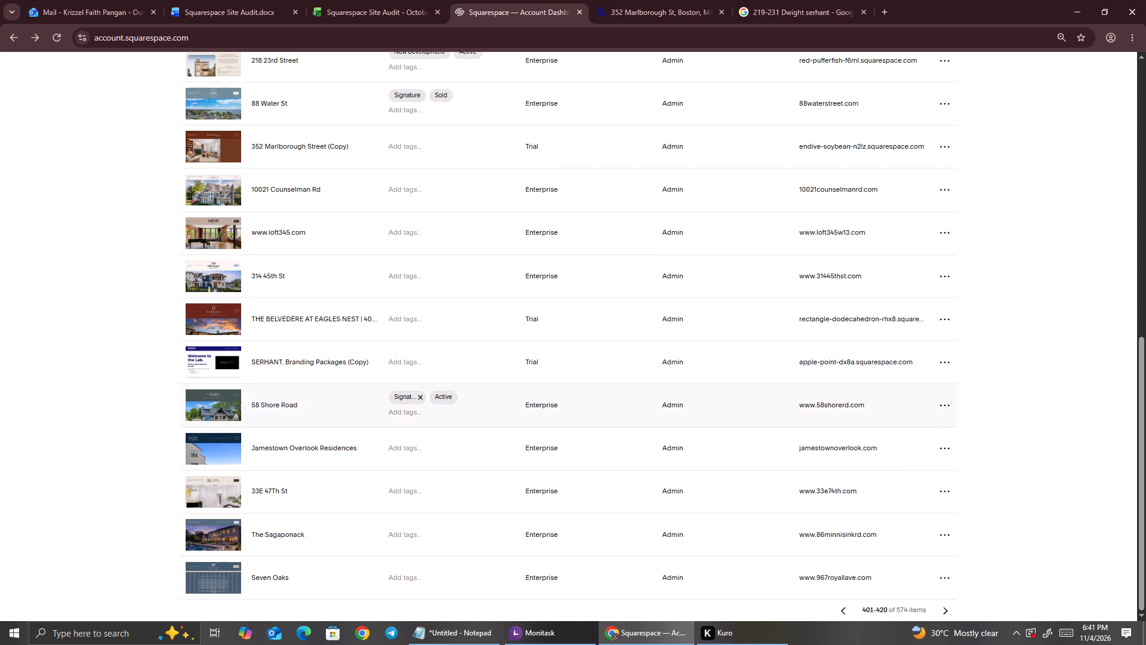
click(409, 158)
click(409, 149)
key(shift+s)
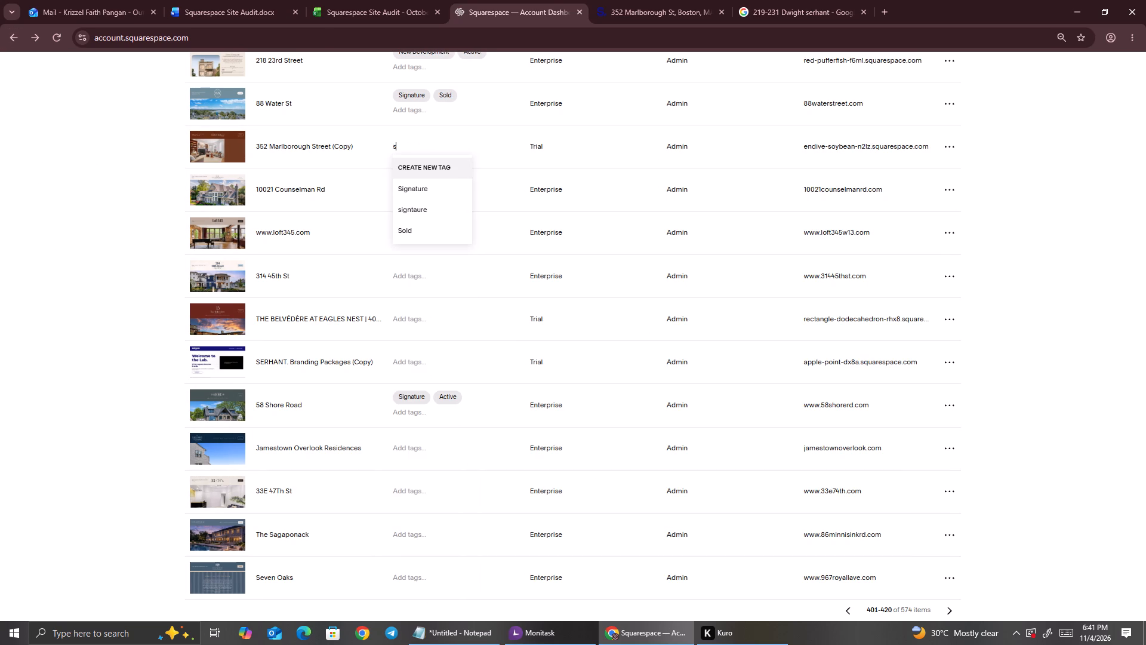
key(Down)
key(Return)
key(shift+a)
key(Down)
key(Return)
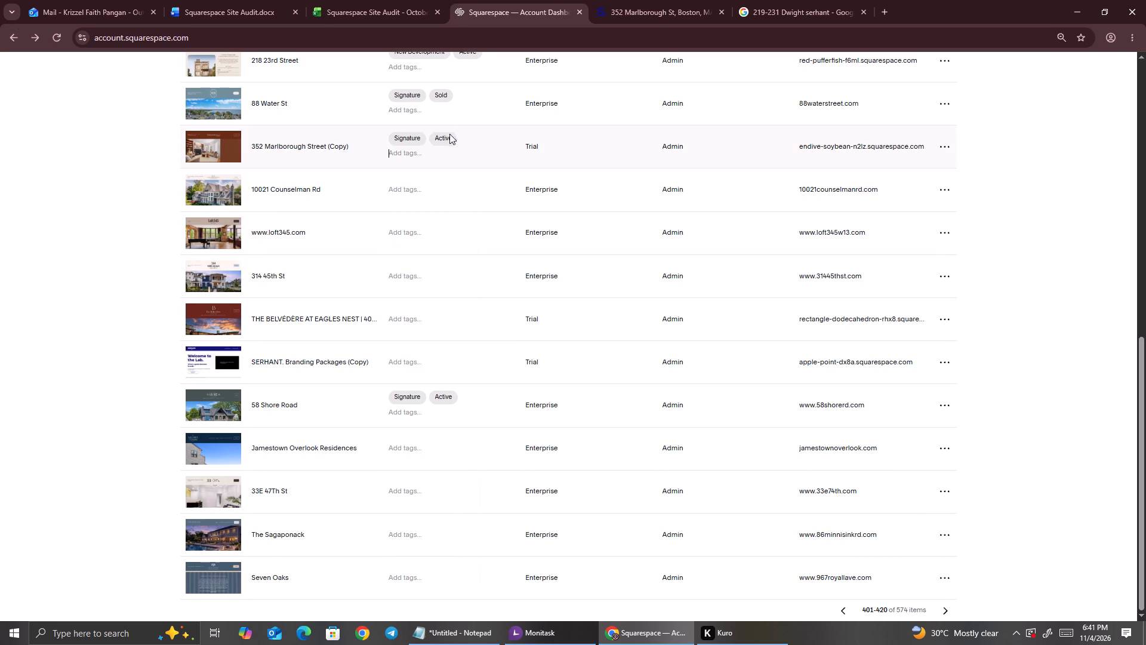
drag(330, 195, 239, 193)
key(ctrl+c)
click(583, 41)
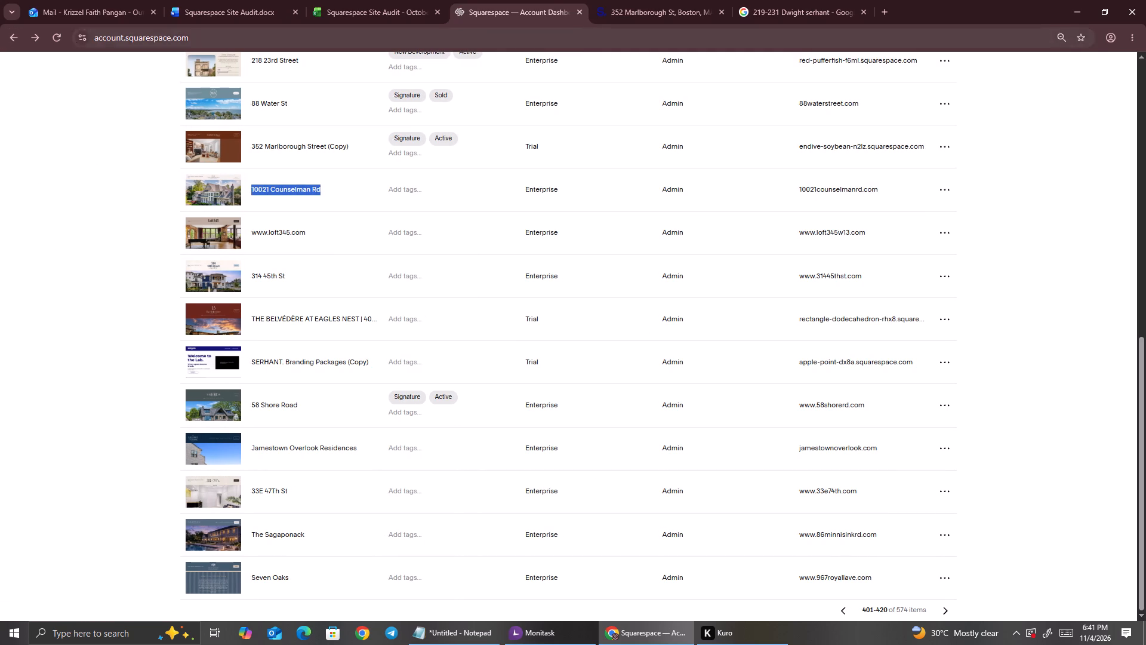
click(639, 13)
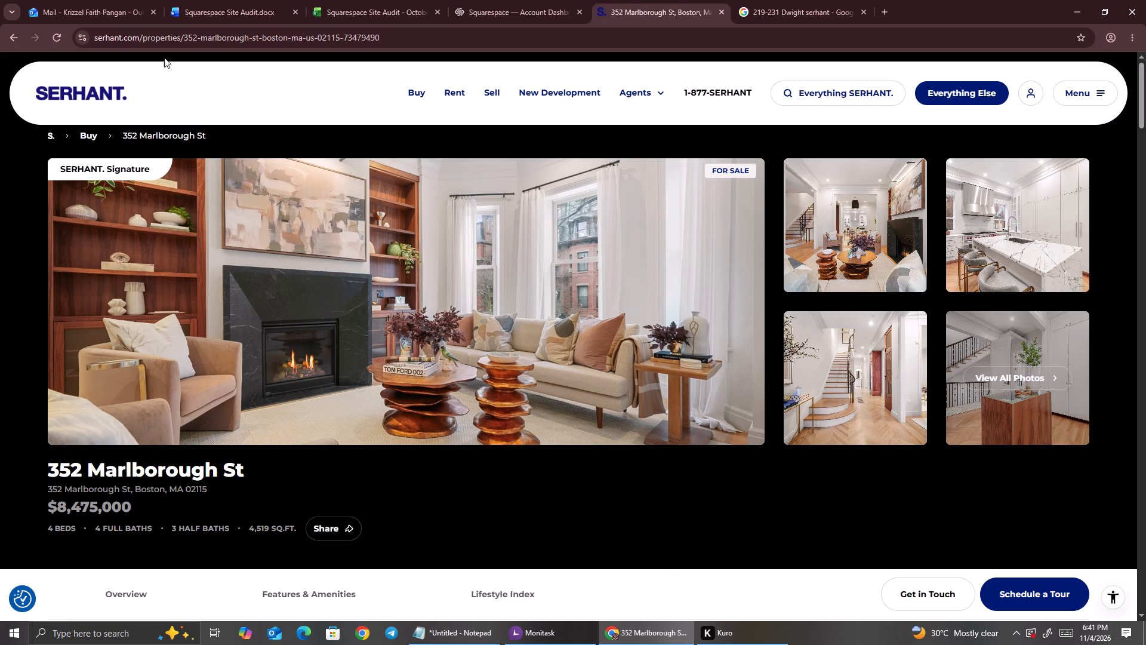
click(18, 40)
click(485, 340)
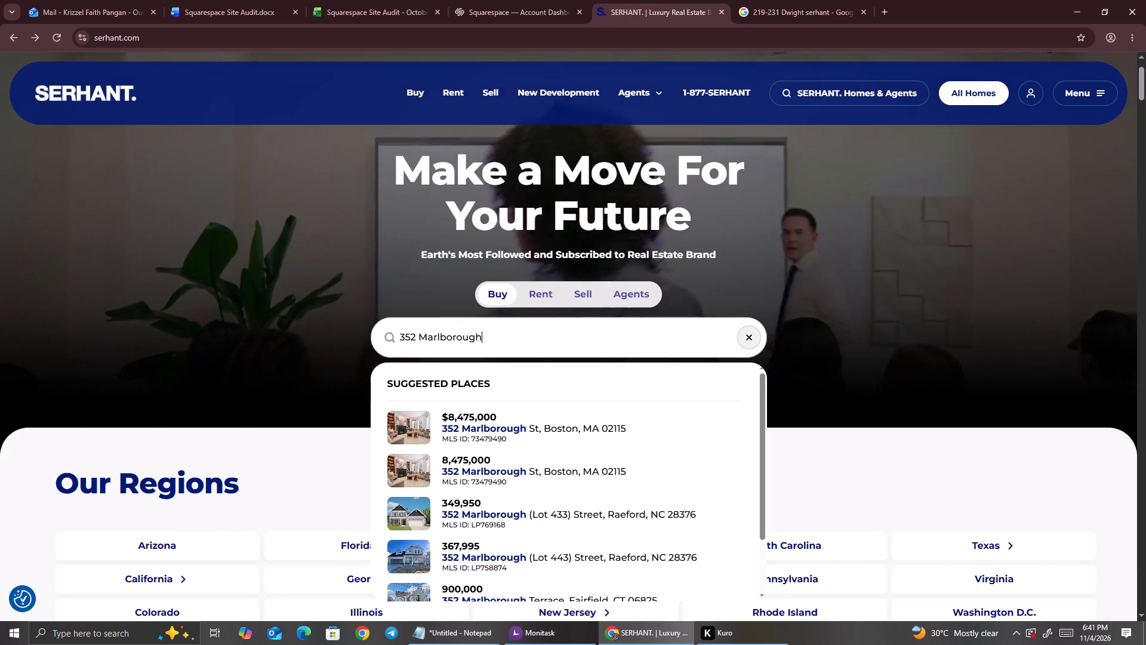
key(ctrl+a)
key(ctrl+v)
key(Return)
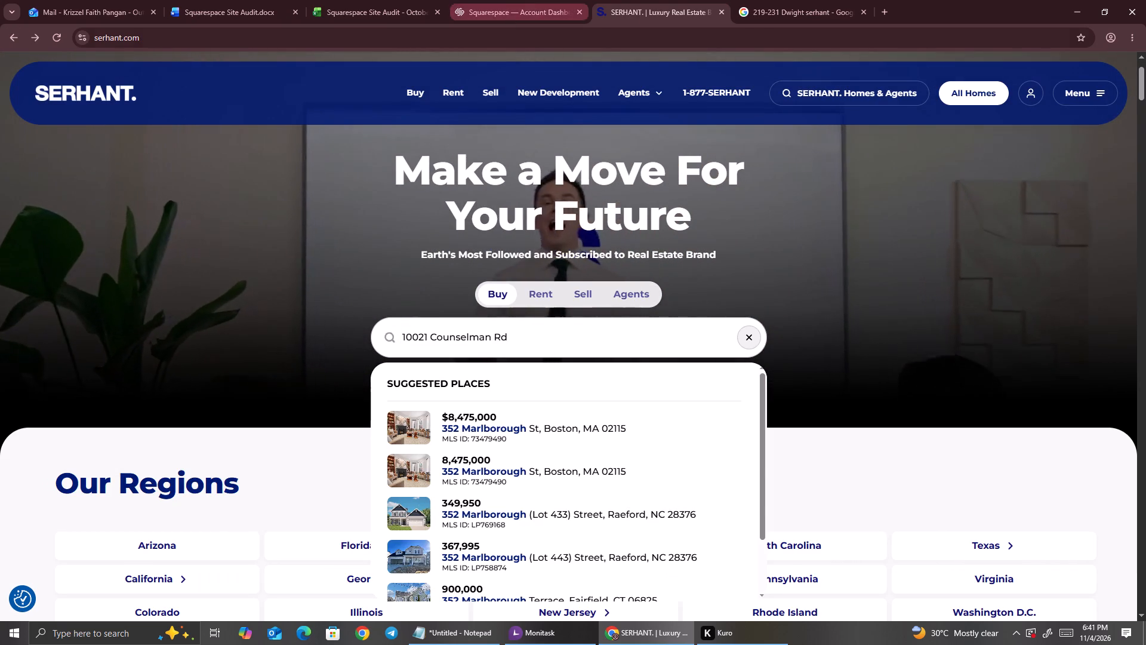
key(alt+Tab)
key(ctrl+a)
key(ctrl+v)
click(387, 0)
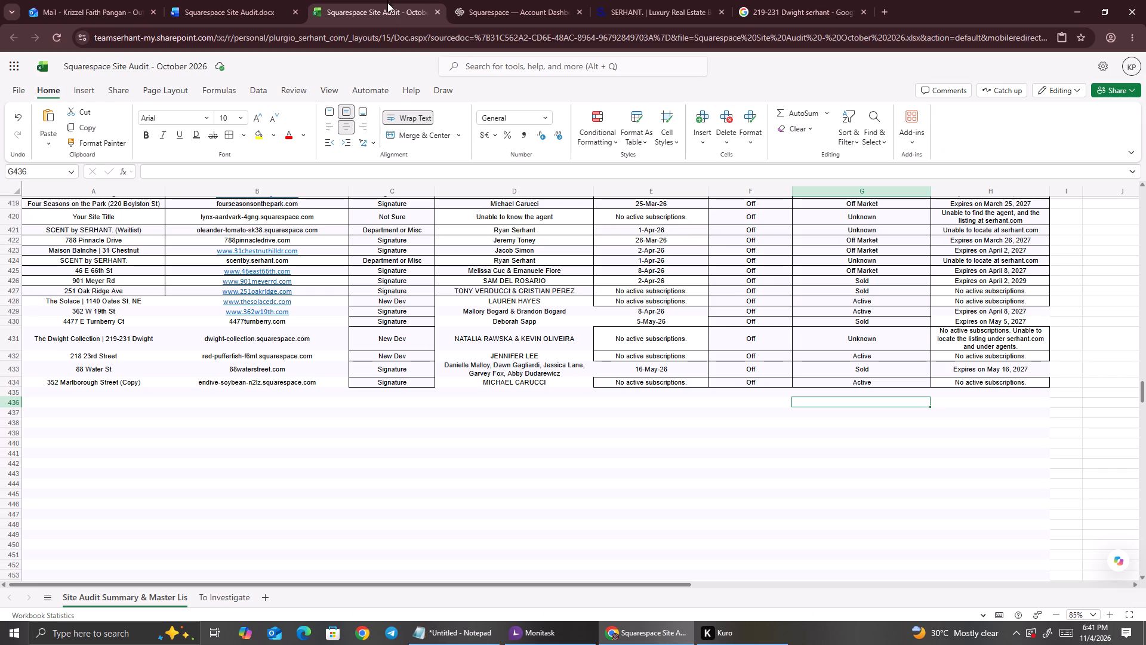
click(506, 0)
drag(795, 186, 886, 192)
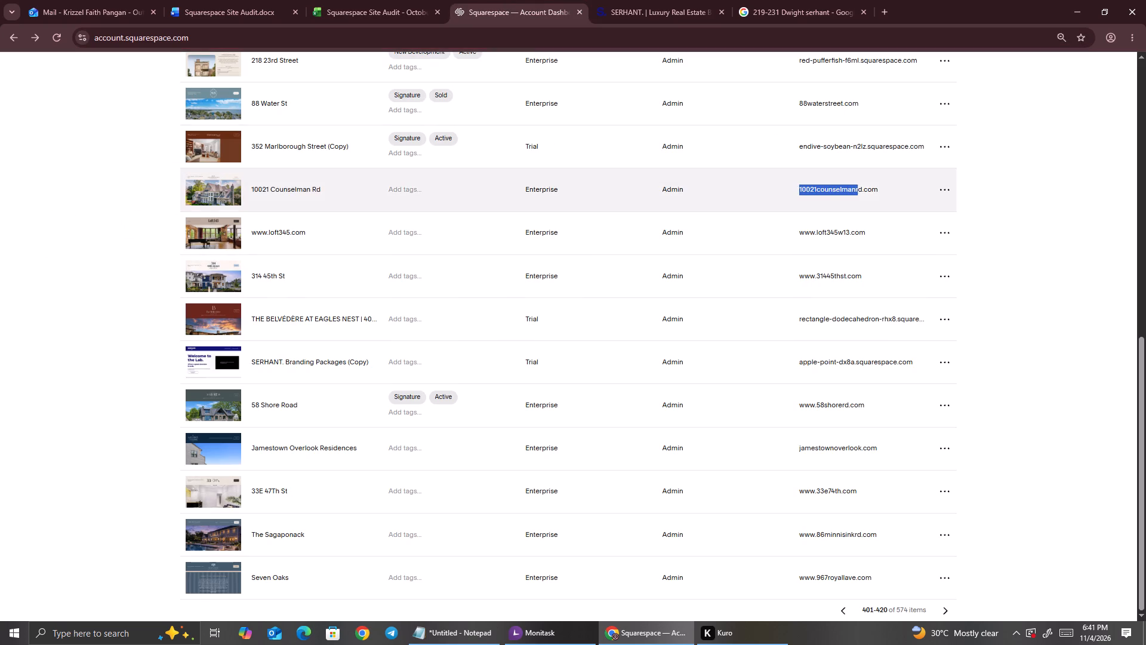
drag(886, 192, 930, 192)
key(ctrl+c)
key(alt+Tab)
key(ctrl+v)
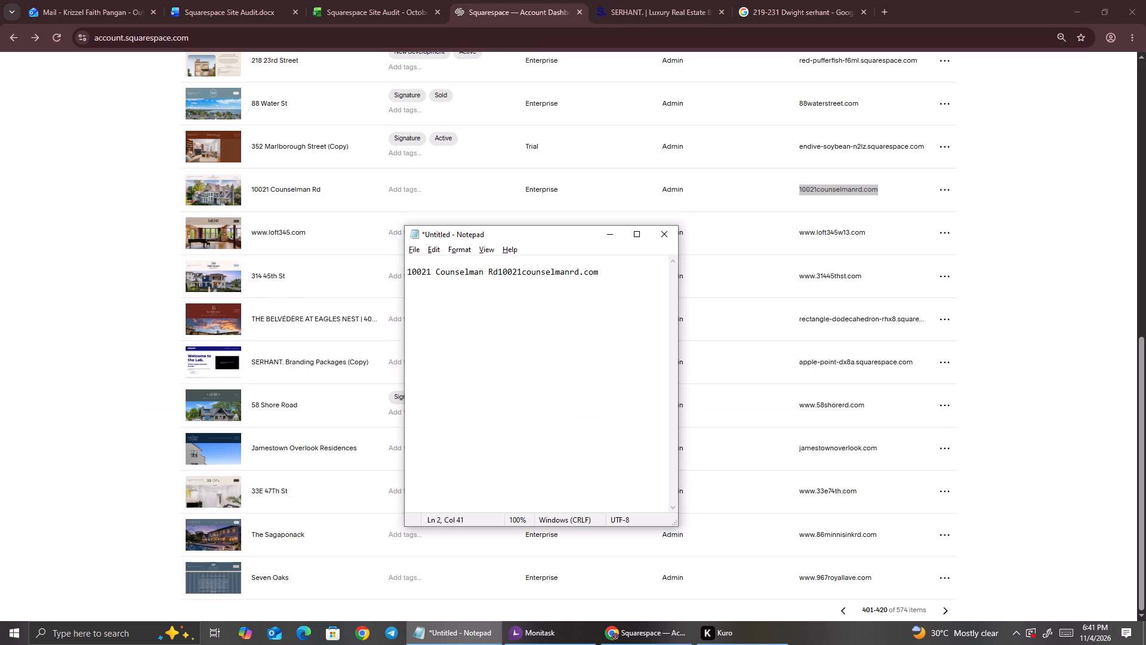
click(500, 271)
key(Left)
key(Return)
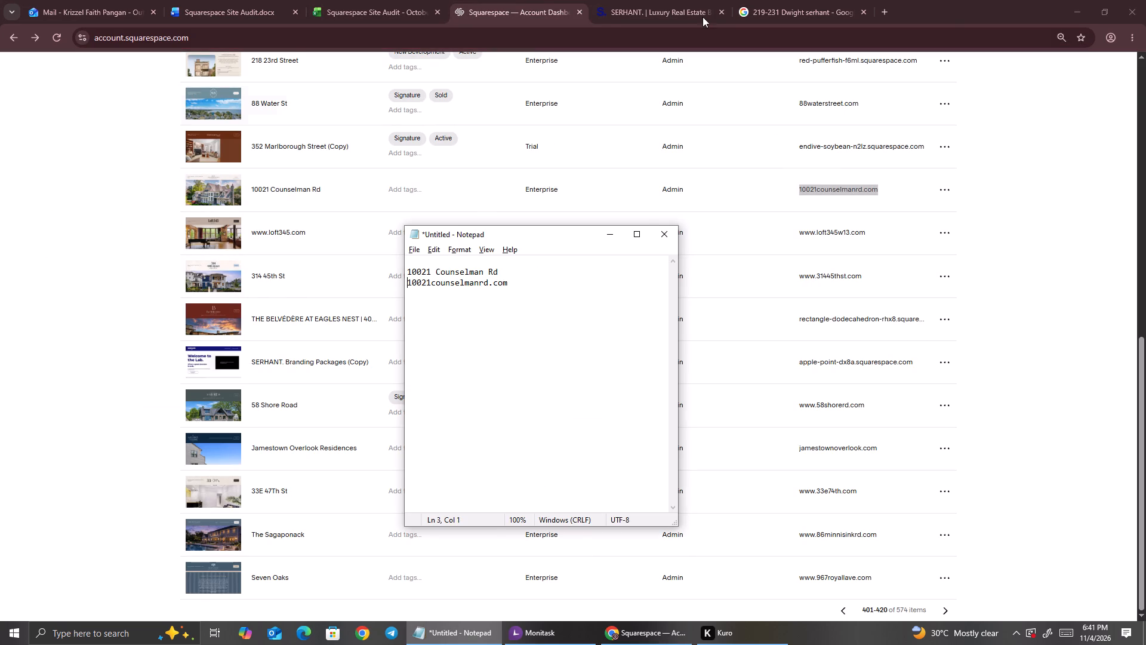
Open the $3,550,000 listing for 10021 Counselman Road, Potomac, from the serhant.com search suggestions.
click(681, 5)
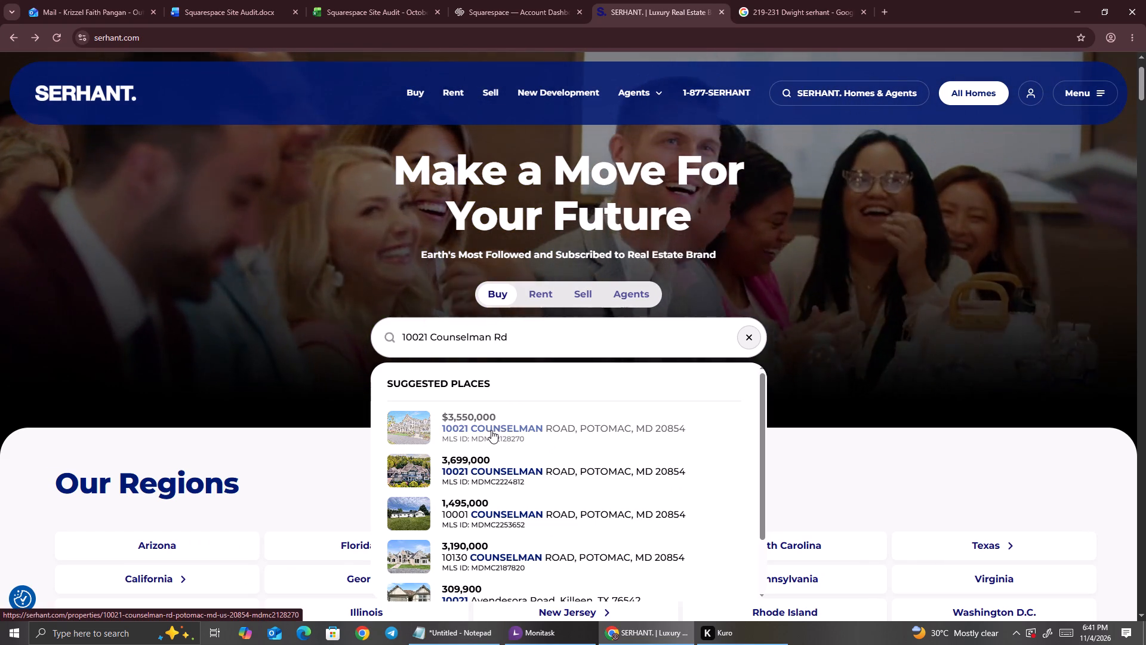
click(494, 430)
click(495, 28)
click(501, 0)
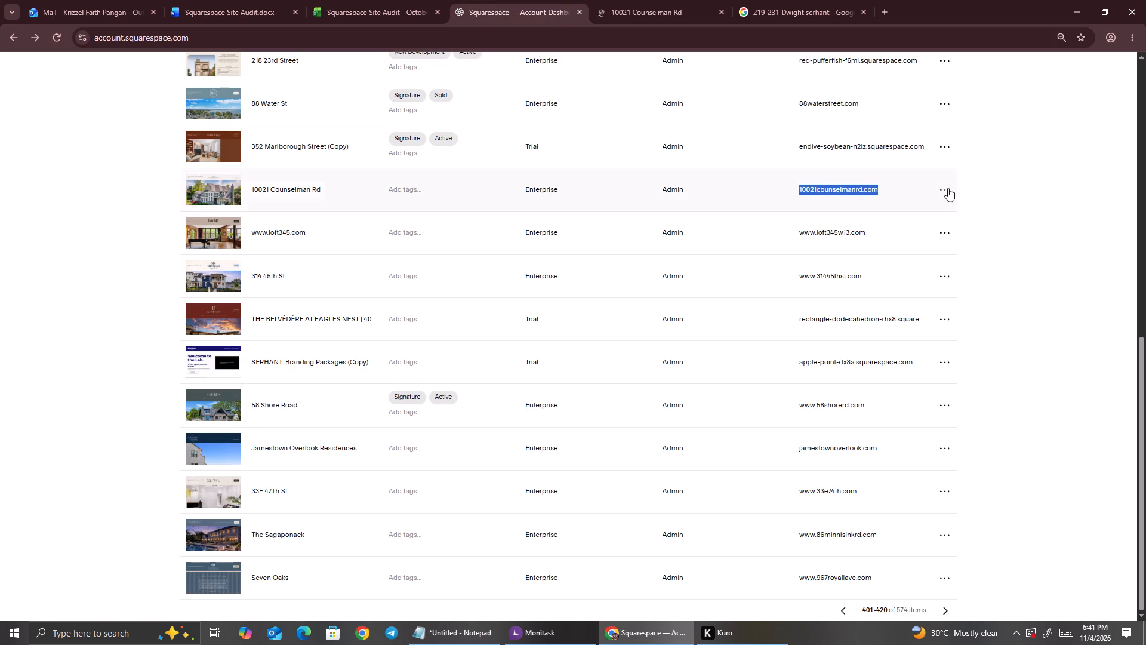
click(947, 188)
click(942, 253)
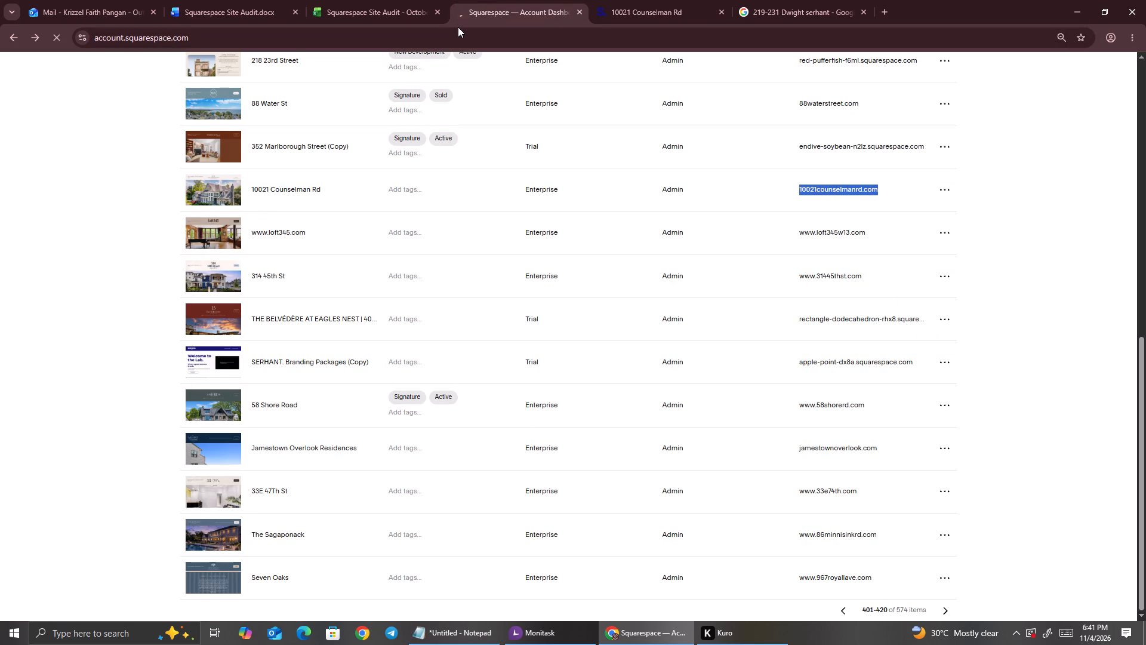
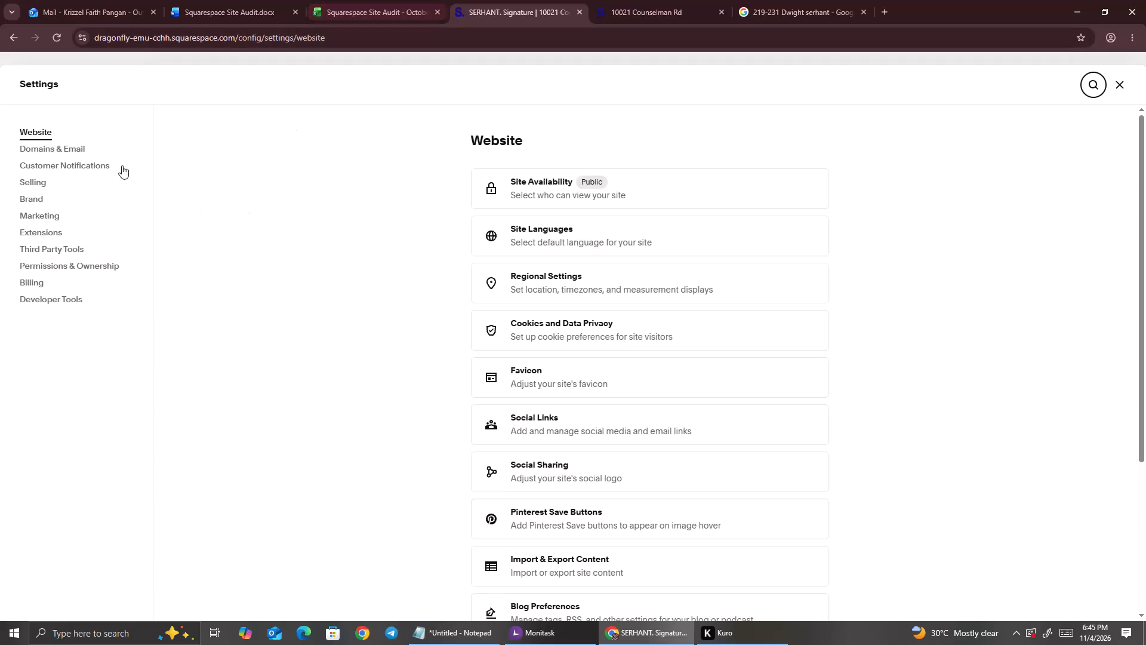
Copy the 10021counselmanrd.com domain's renewal date, April 29, 2027, from its domain overview into Notepad below the domain.
click(59, 145)
click(610, 202)
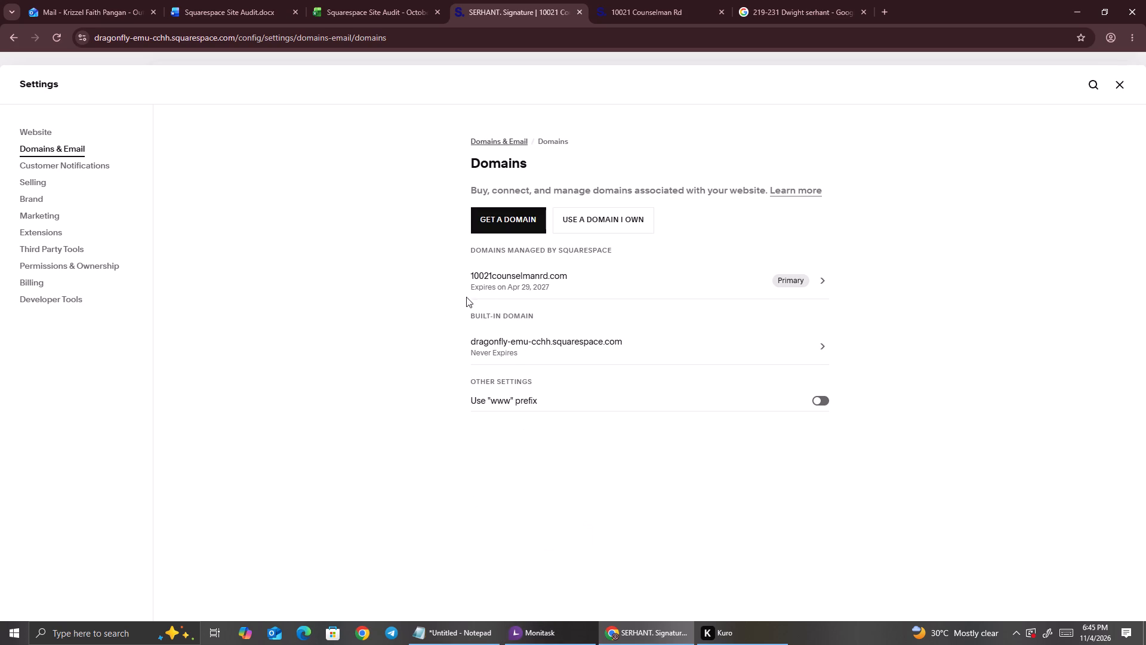
click(517, 284)
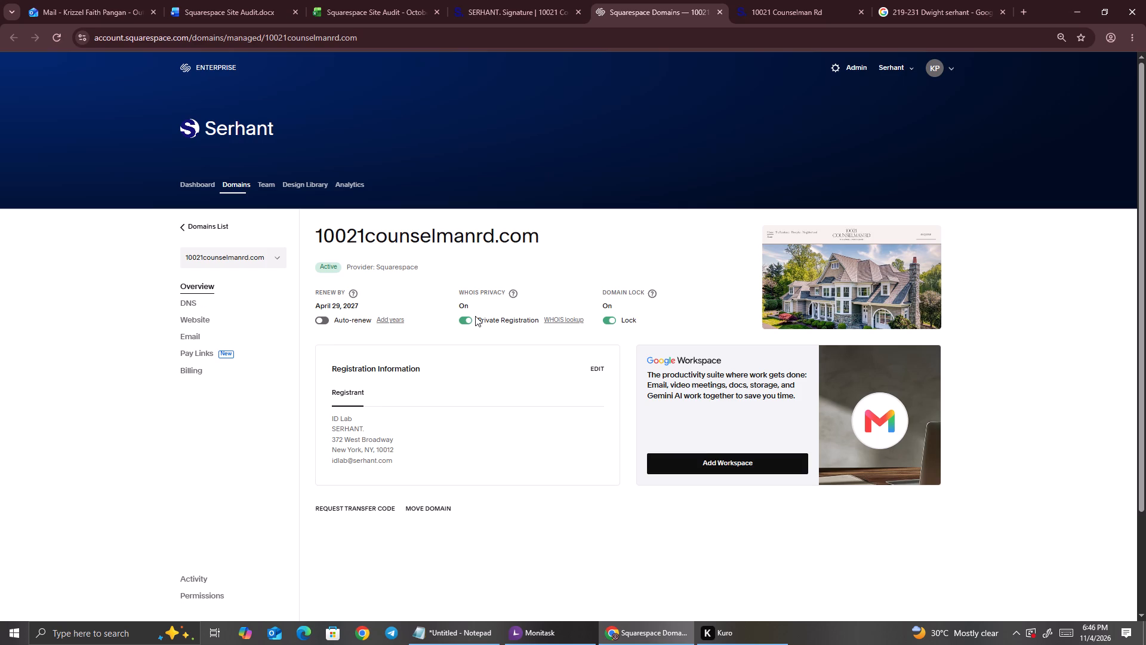
key(alt+Tab)
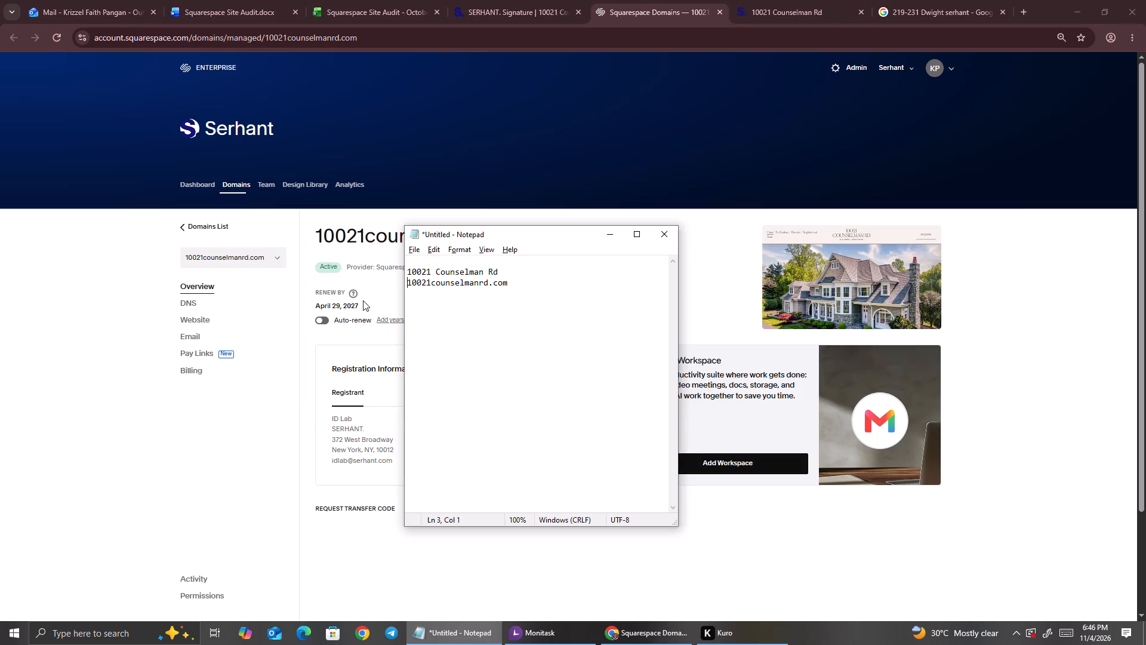
key(alt+Tab)
drag(376, 302, 306, 309)
key(ctrl+c)
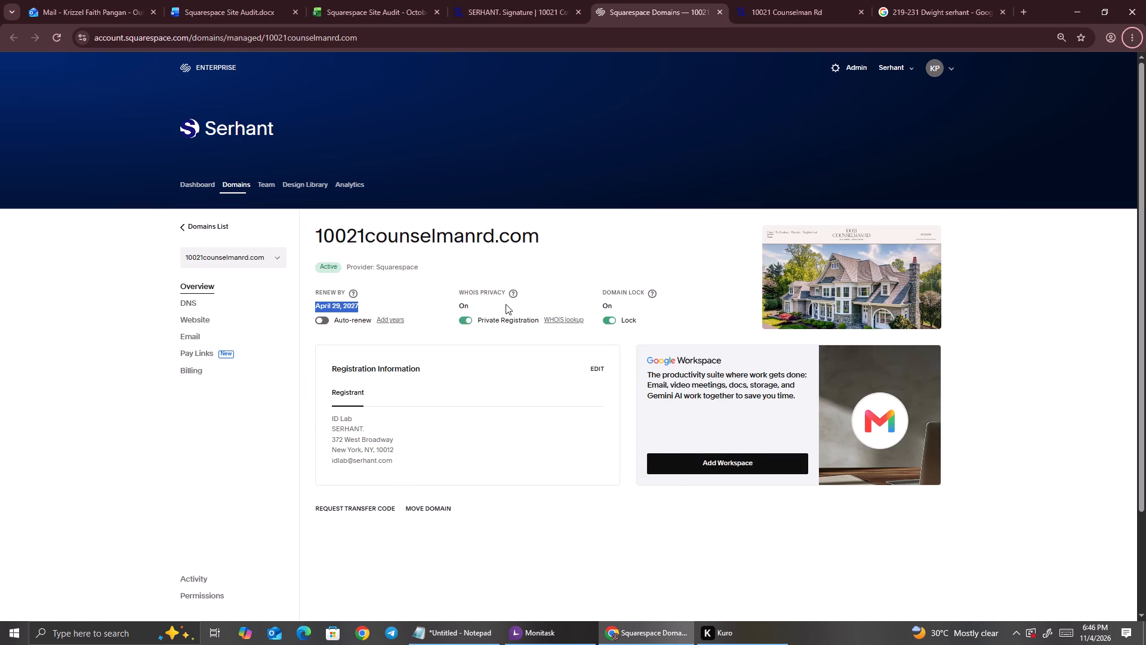
key(alt+Tab)
click(582, 294)
key(Return)
key(ctrl+v)
click(769, 0)
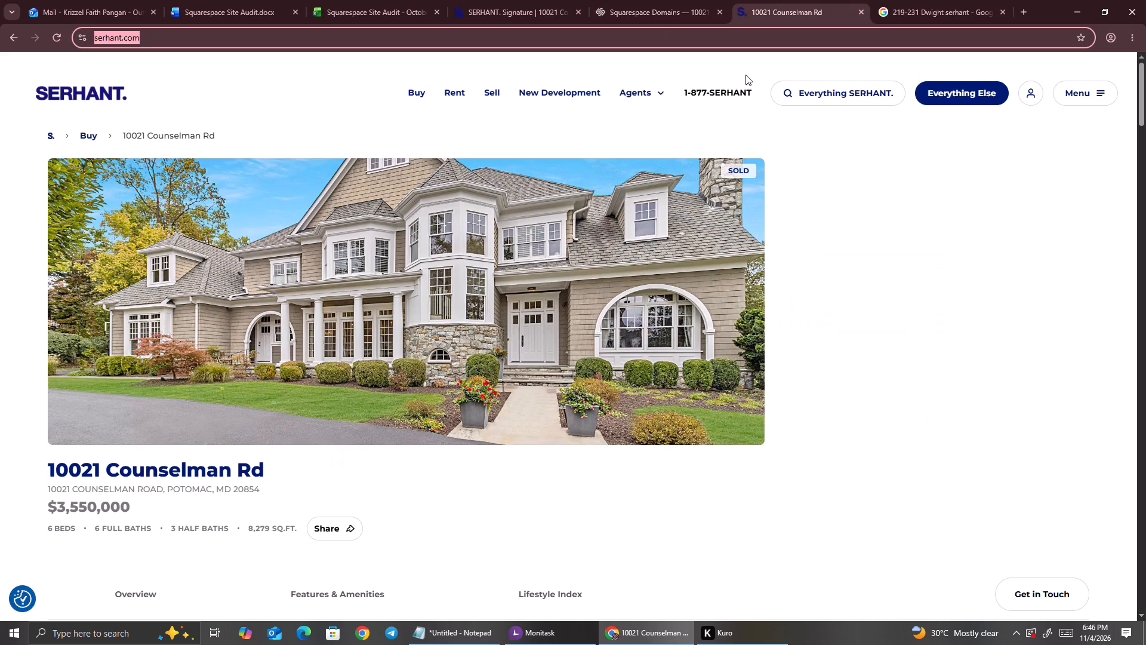
click(626, 0)
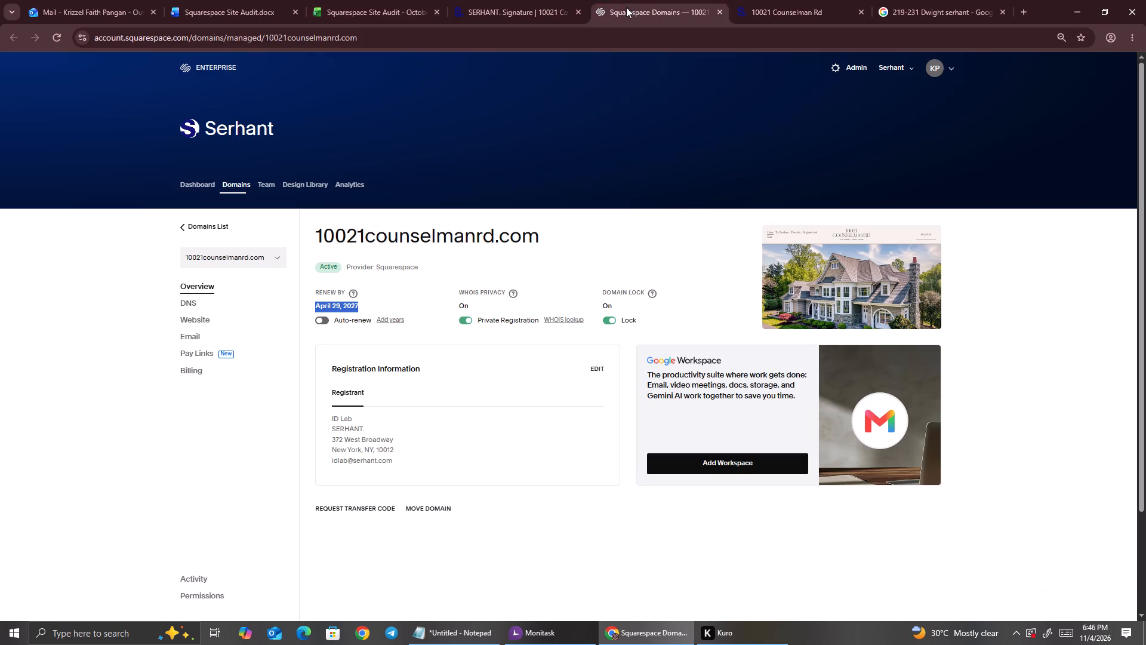
click(719, 11)
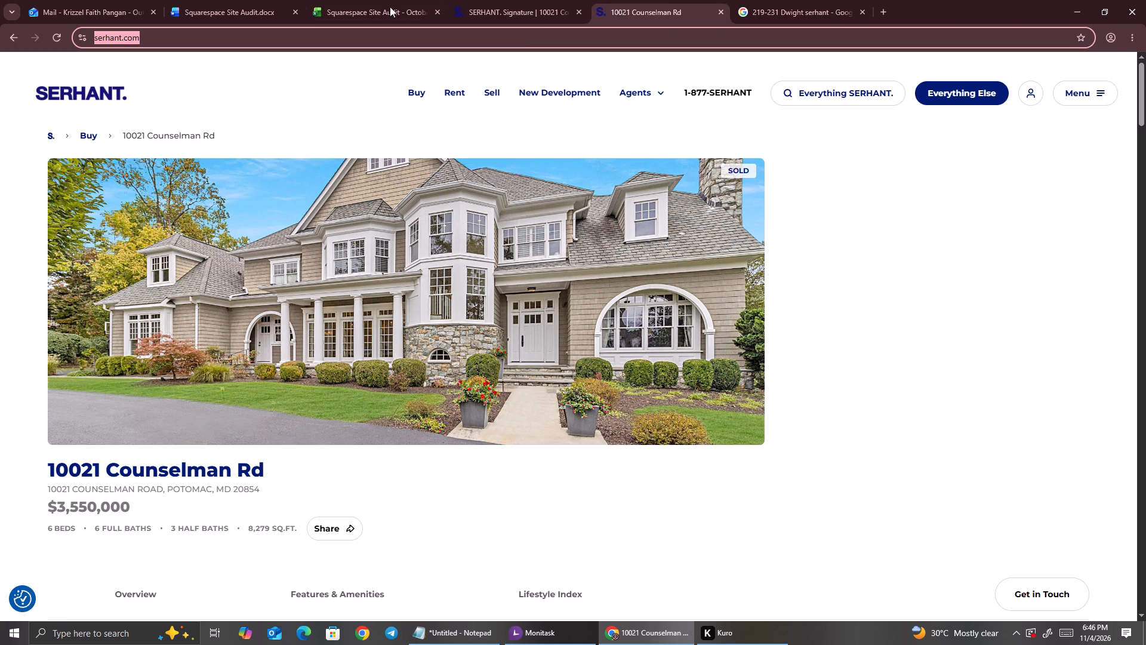
Copy the invoice date April 29, 2026 from the site's billing invoices into Notepad, between the domain and the renewal date.
click(504, 0)
click(31, 280)
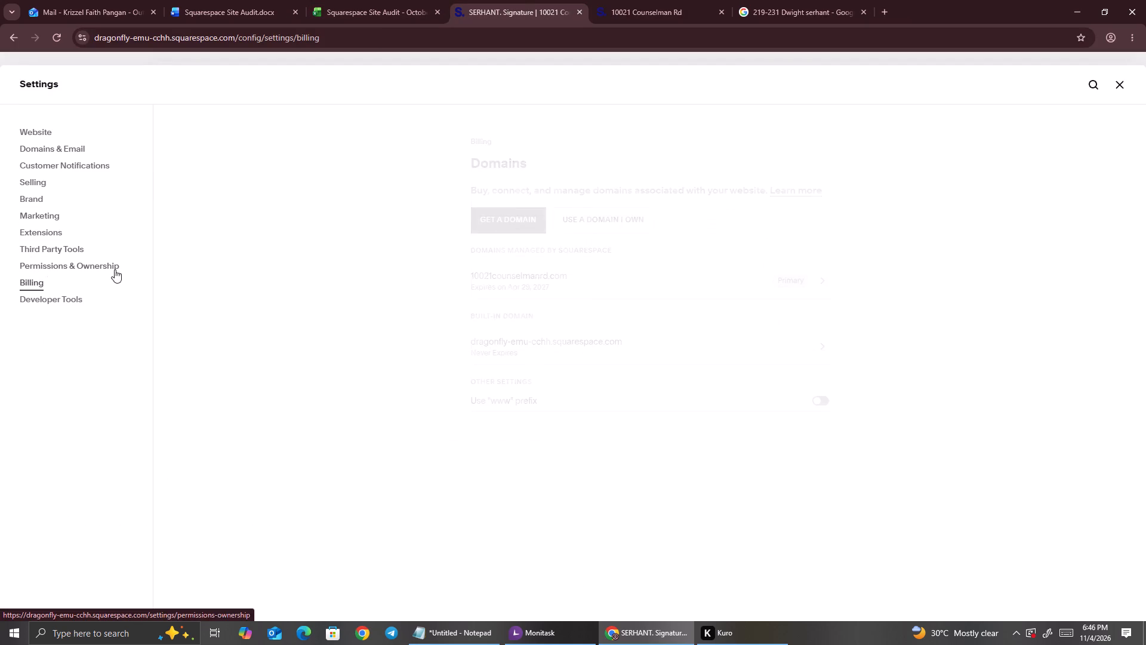
click(594, 322)
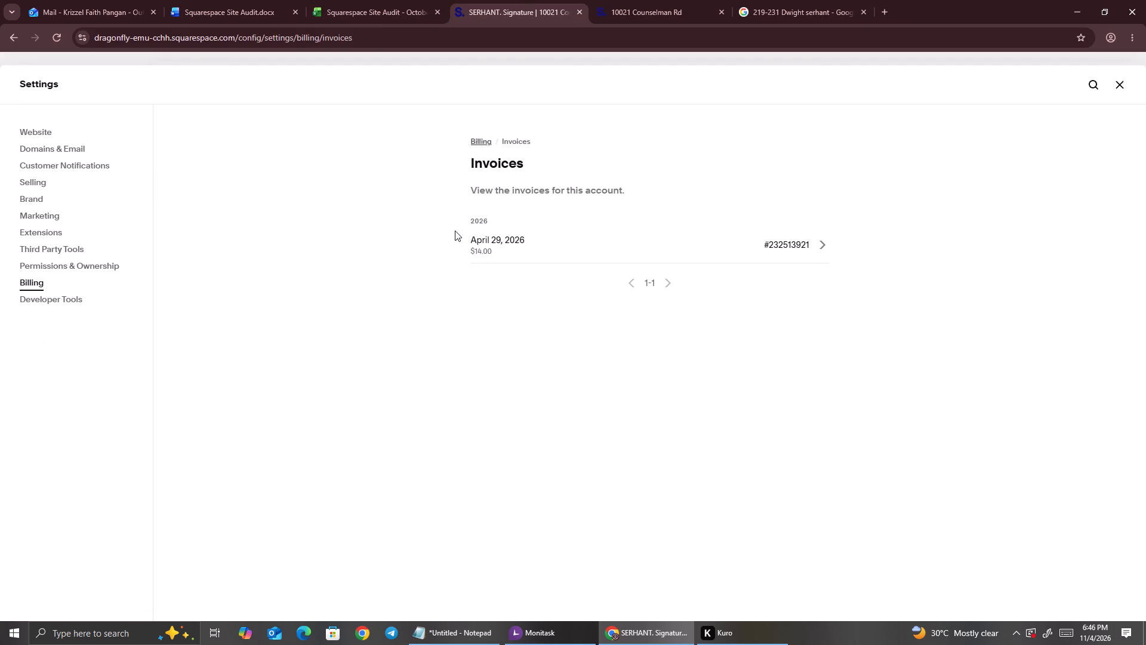
drag(458, 234, 546, 233)
key(ctrl+c)
key(alt+Tab)
click(527, 283)
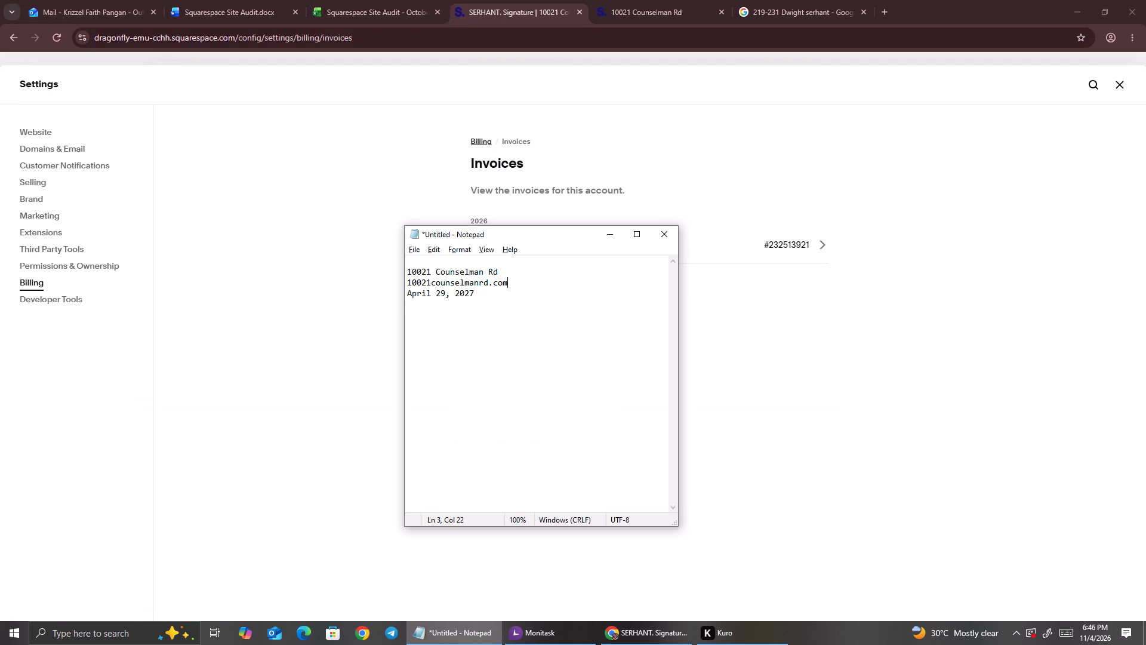
key(Return)
key(ctrl+v)
Copy the listing agent's name from the bottom of the site's home page into Notepad as the last line.
click(1122, 79)
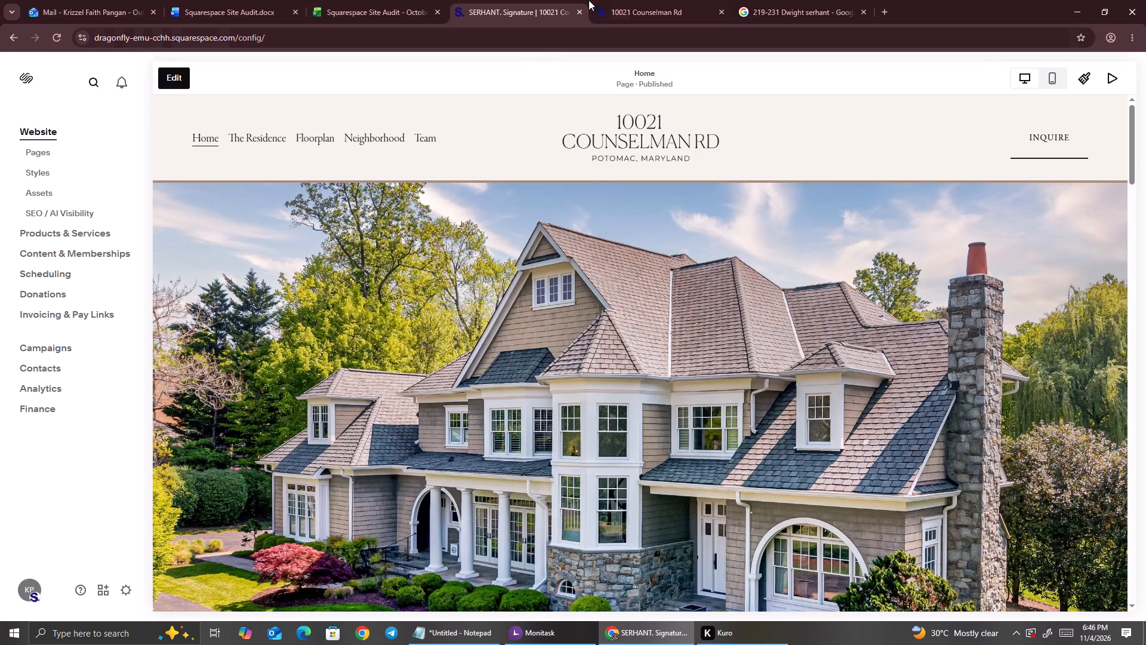
drag(1133, 127, 1111, 494)
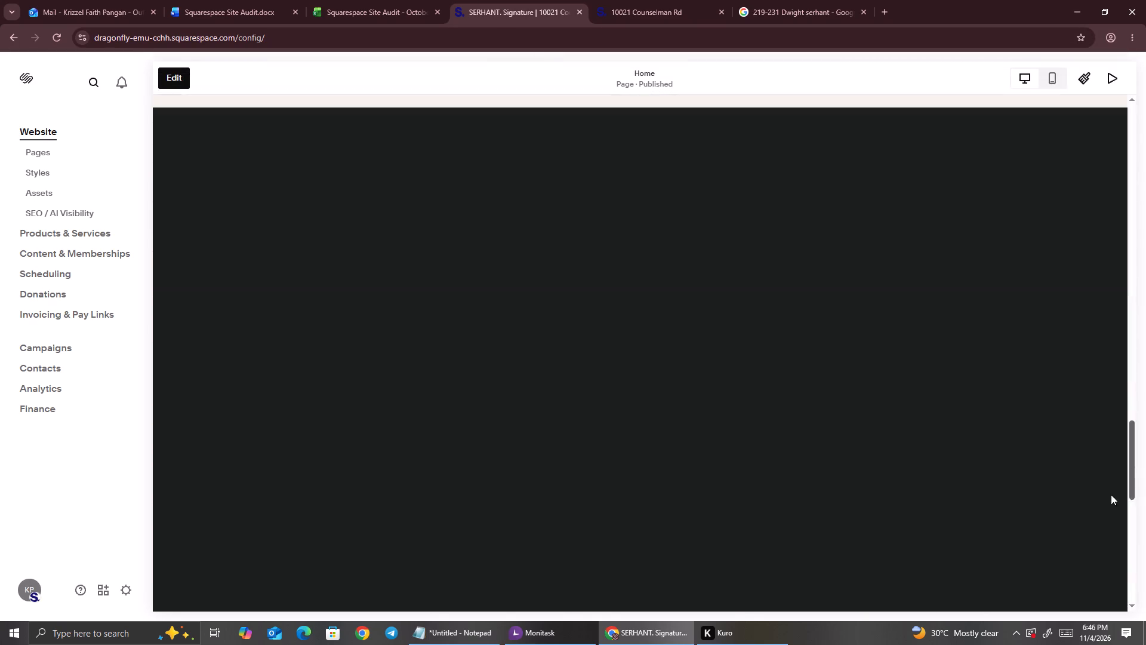
drag(1111, 494, 1107, 540)
scroll(720, 473, down, 7)
drag(635, 330, 716, 324)
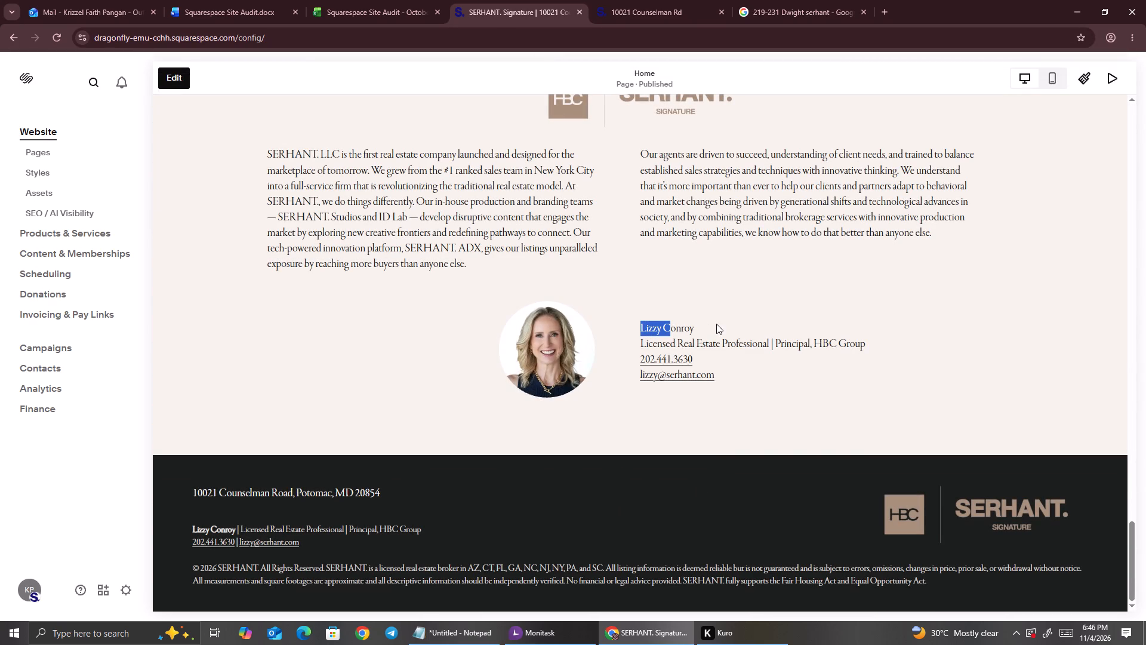
drag(716, 324, 717, 323)
key(ctrl+c)
key(alt+Tab)
click(559, 310)
key(Return)
key(ctrl+v)
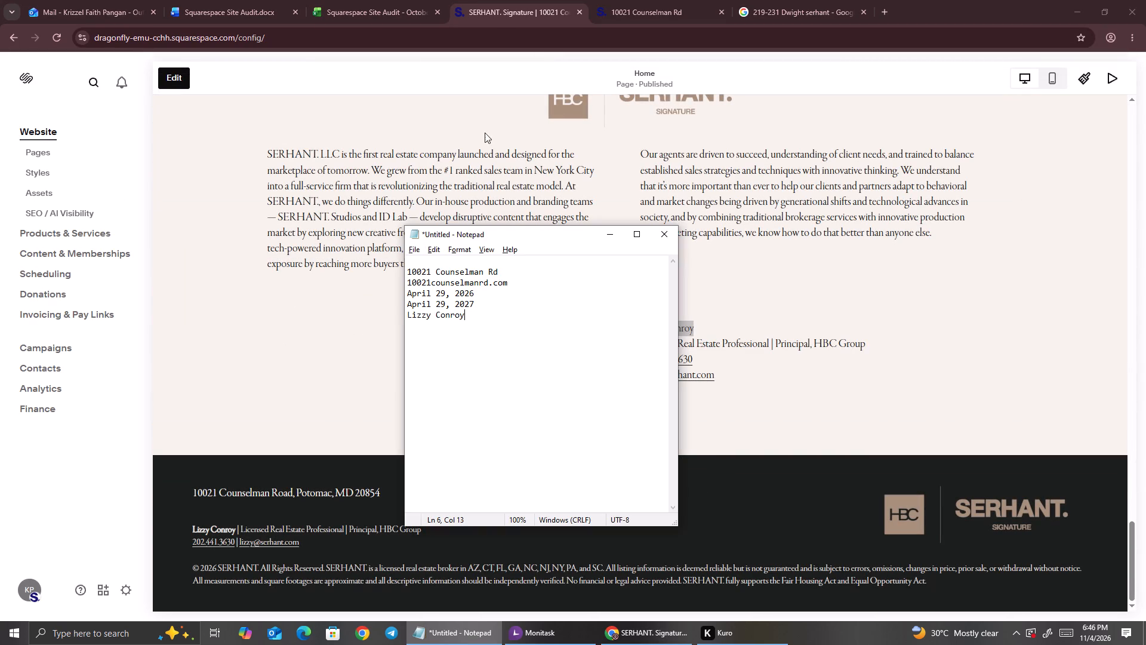
click(385, 10)
key(alt+Tab)
drag(504, 268, 390, 278)
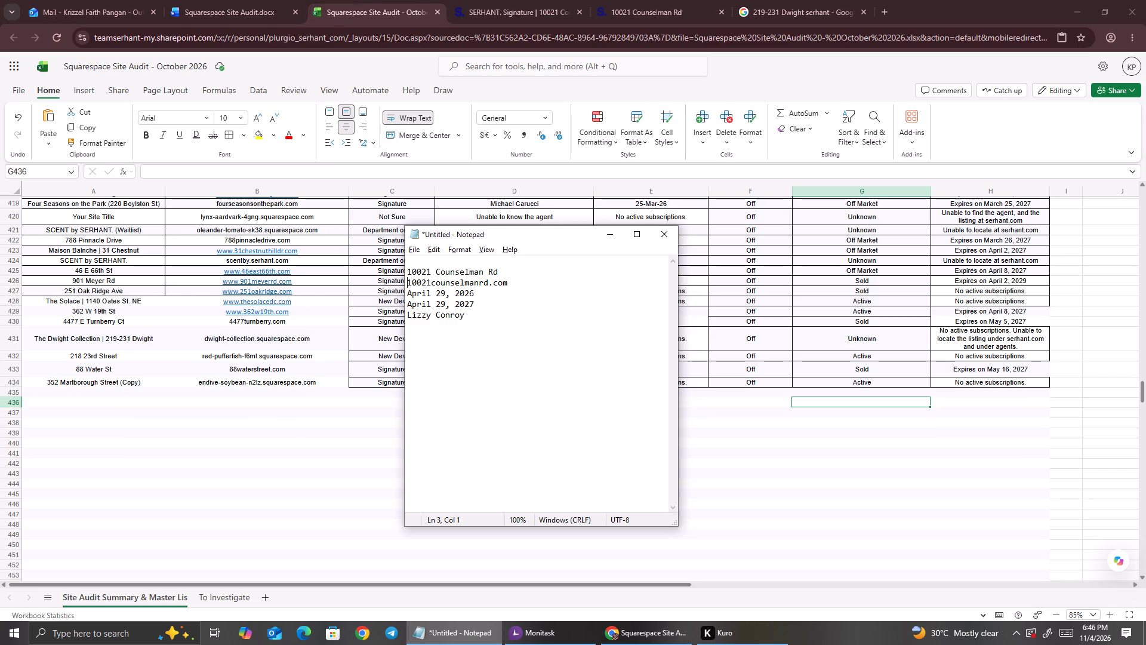
drag(390, 278, 398, 270)
key(ctrl+c)
click(78, 403)
click(93, 392)
key(ctrl+v)
key(alt+Tab)
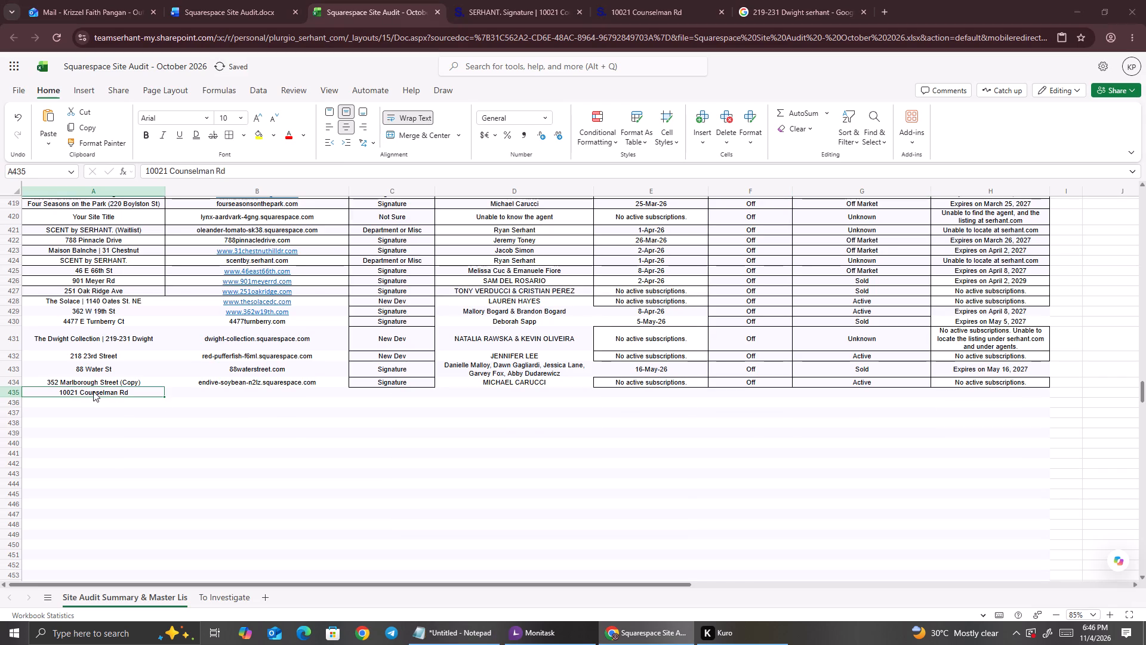
drag(511, 282, 374, 282)
key(ctrl+c)
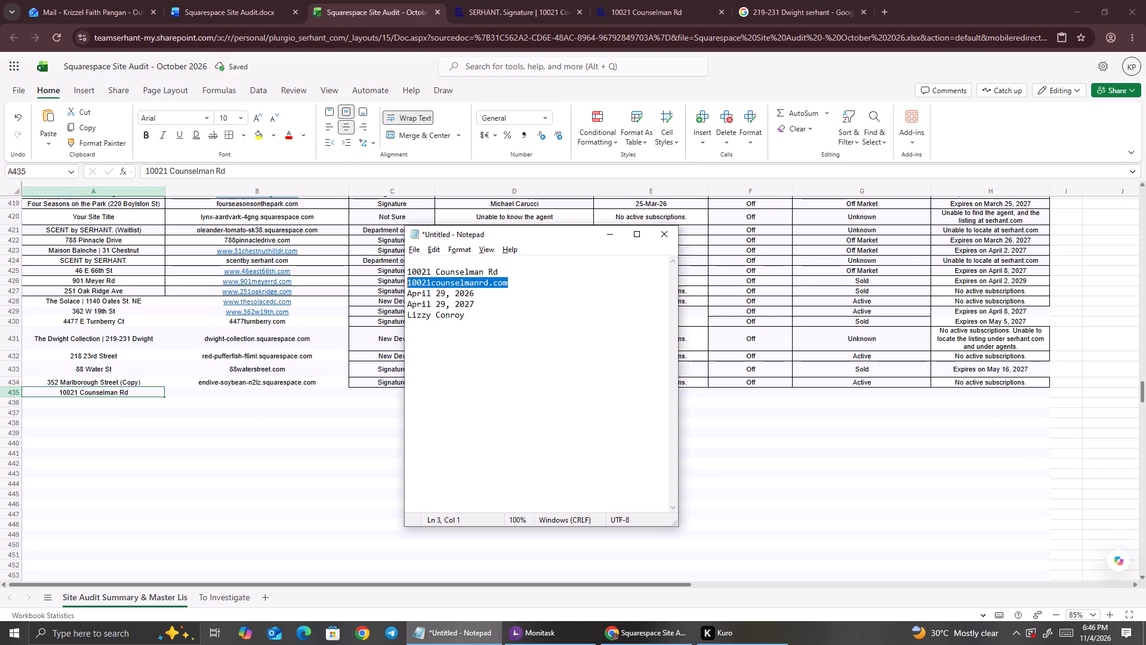
click(271, 392)
key(ctrl+v)
click(414, 374)
key(ctrl+c)
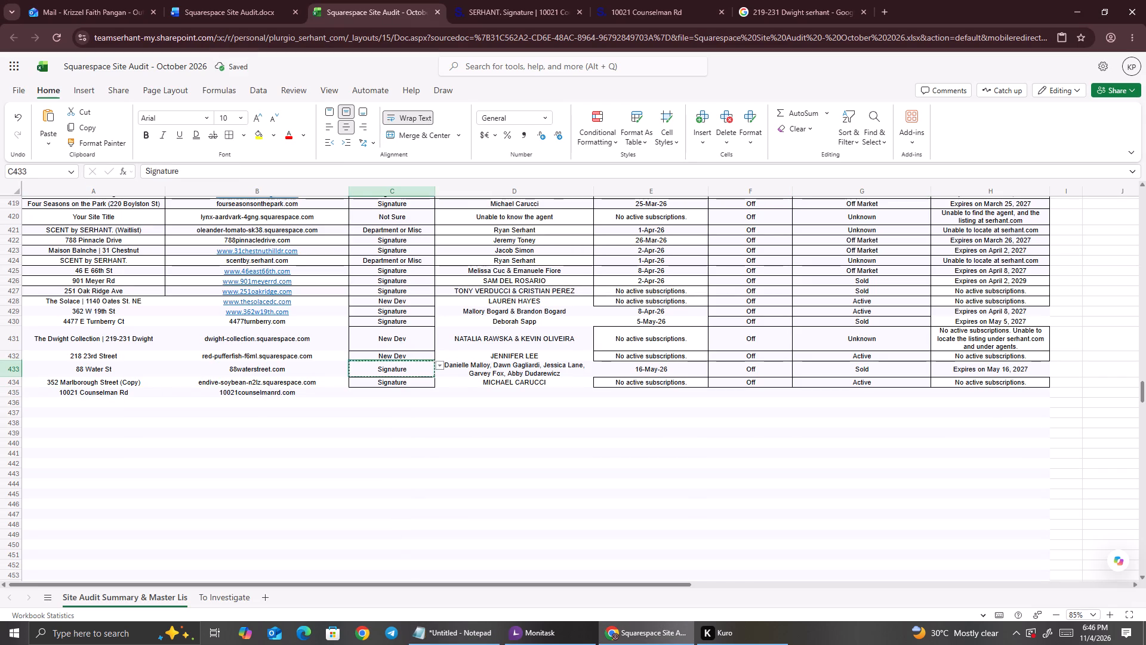
click(402, 391)
key(ctrl+v)
key(alt+Tab)
drag(483, 316, 369, 320)
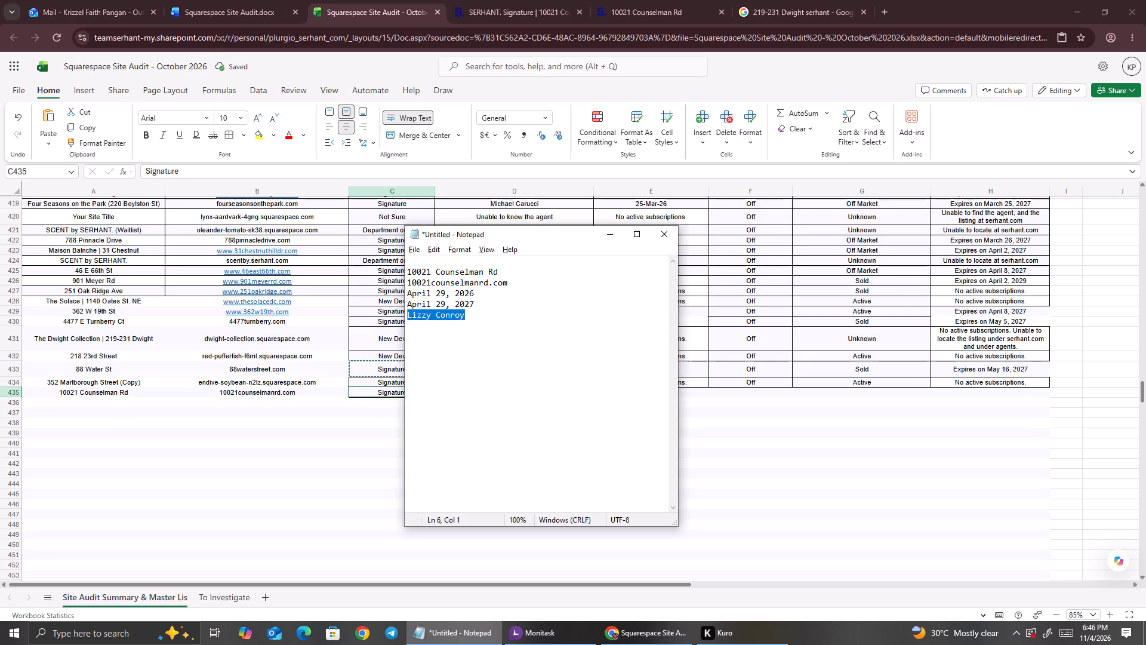
key(ctrl+c)
click(321, 440)
click(494, 391)
key(ctrl+v)
Enter the invoice date April 29, 2026 from Notepad in column E of row 435.
click(652, 383)
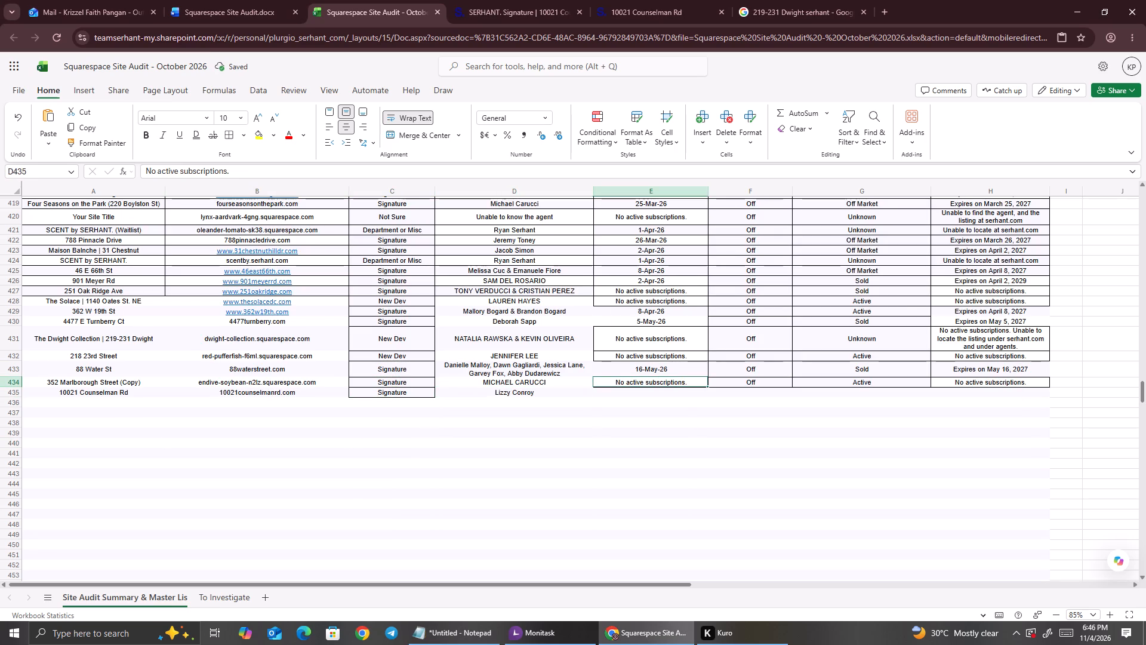
key(alt+Tab)
drag(479, 295, 386, 295)
key(ctrl+c)
click(327, 416)
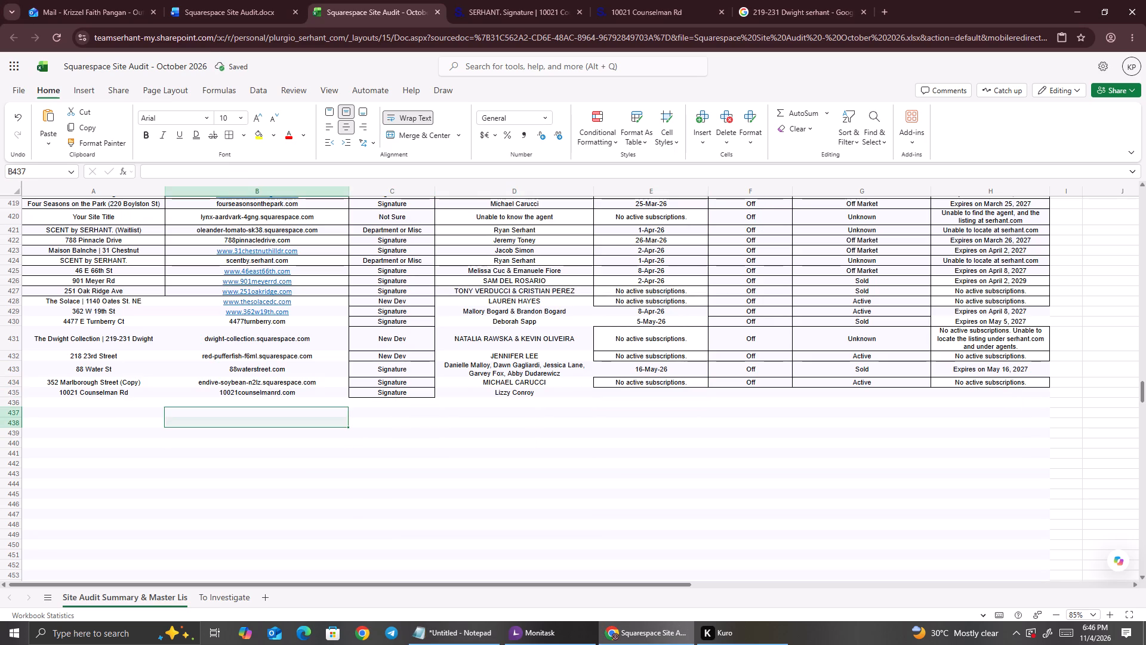
click(642, 399)
click(652, 392)
key(ctrl+v)
Copy Off into column F and the status Sold into column G of row 435 from the rows above.
click(769, 378)
key(ctrl+c)
click(762, 394)
key(ctrl+v)
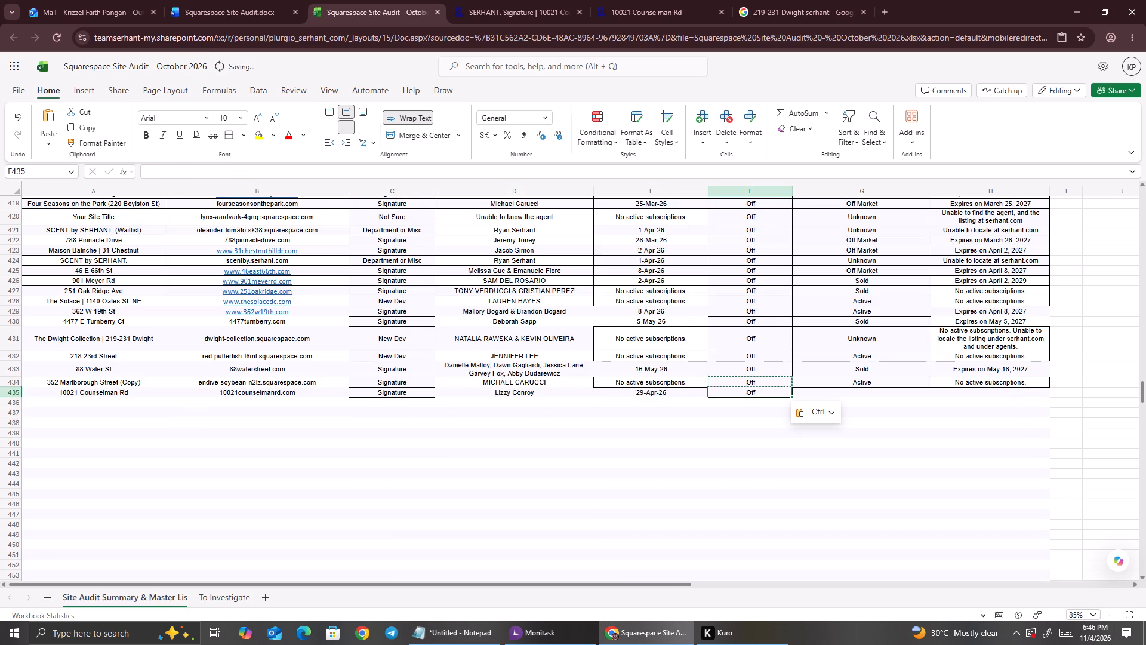
click(872, 370)
key(ctrl+c)
click(867, 390)
key(ctrl+v)
Prefix the renewal date in Notepad with "Expires on" and copy "Expires on April 29, 2027" into column H of row 435.
key(alt+Tab)
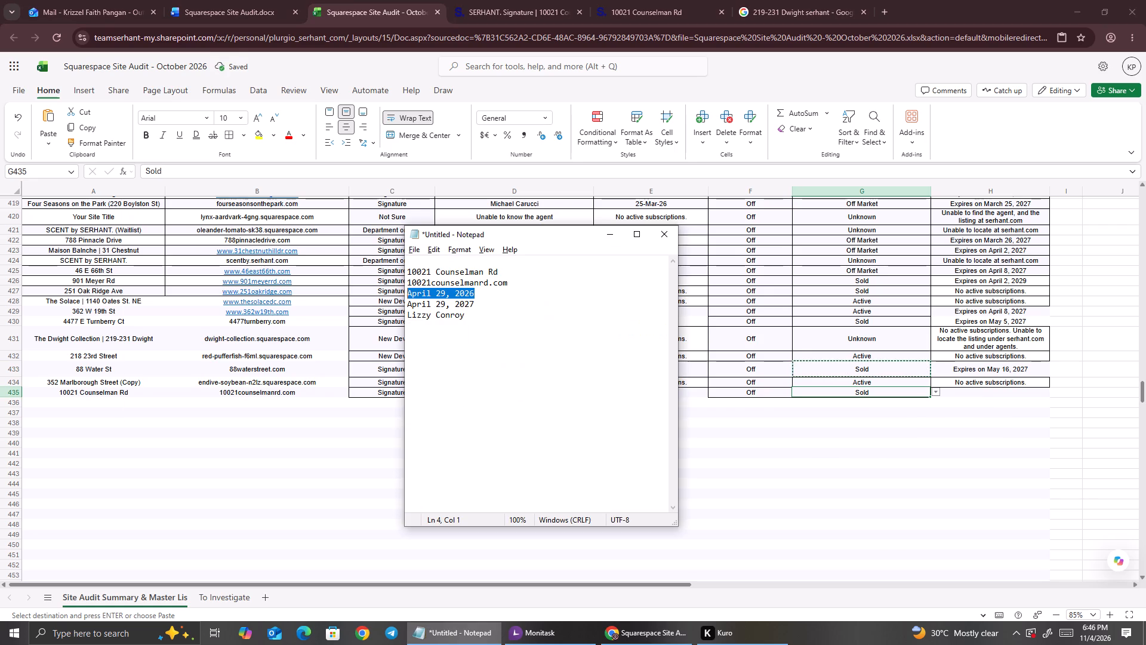
click(409, 303)
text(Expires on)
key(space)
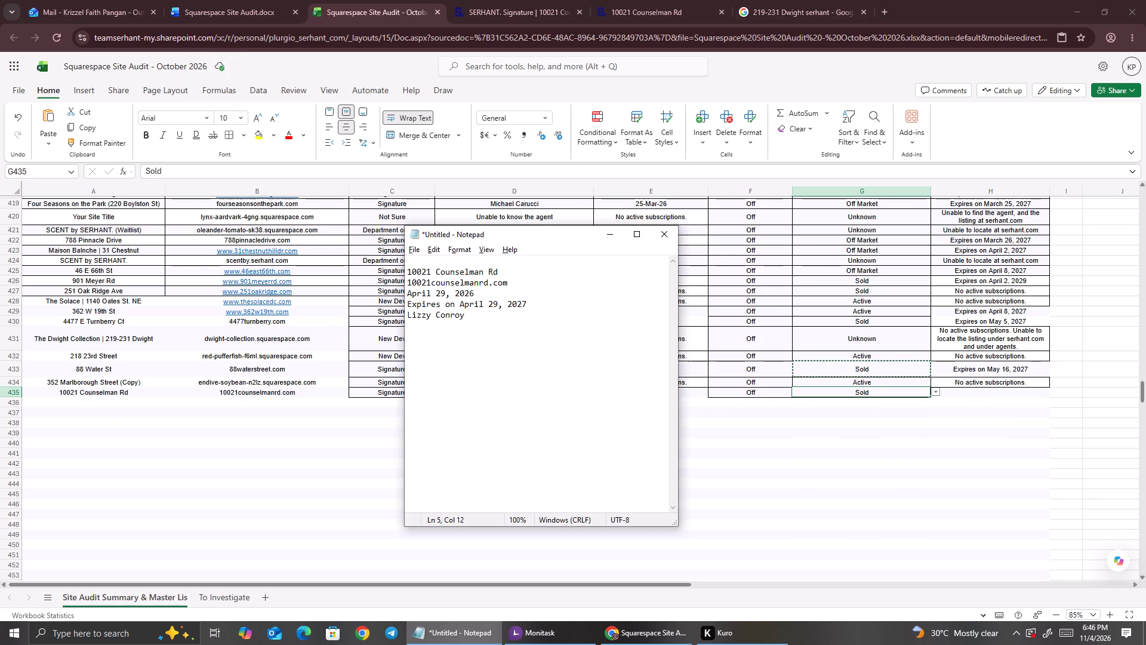
drag(533, 309, 397, 302)
key(ctrl+c)
click(932, 400)
click(984, 391)
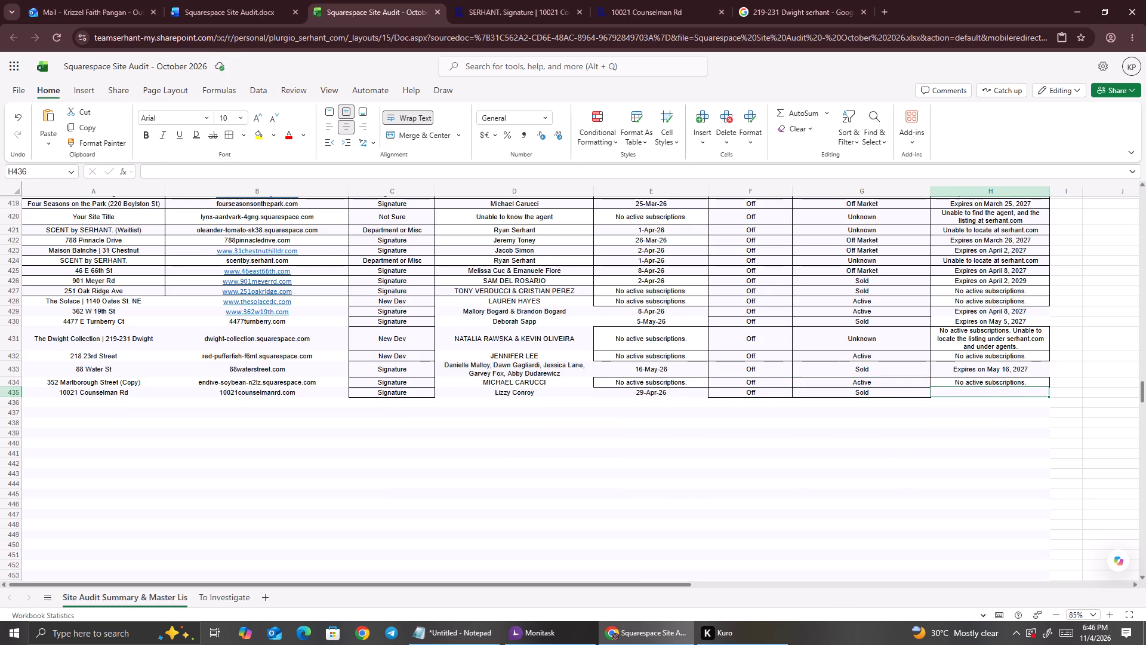
key(ctrl+v)
click(959, 450)
click(507, 0)
click(398, 0)
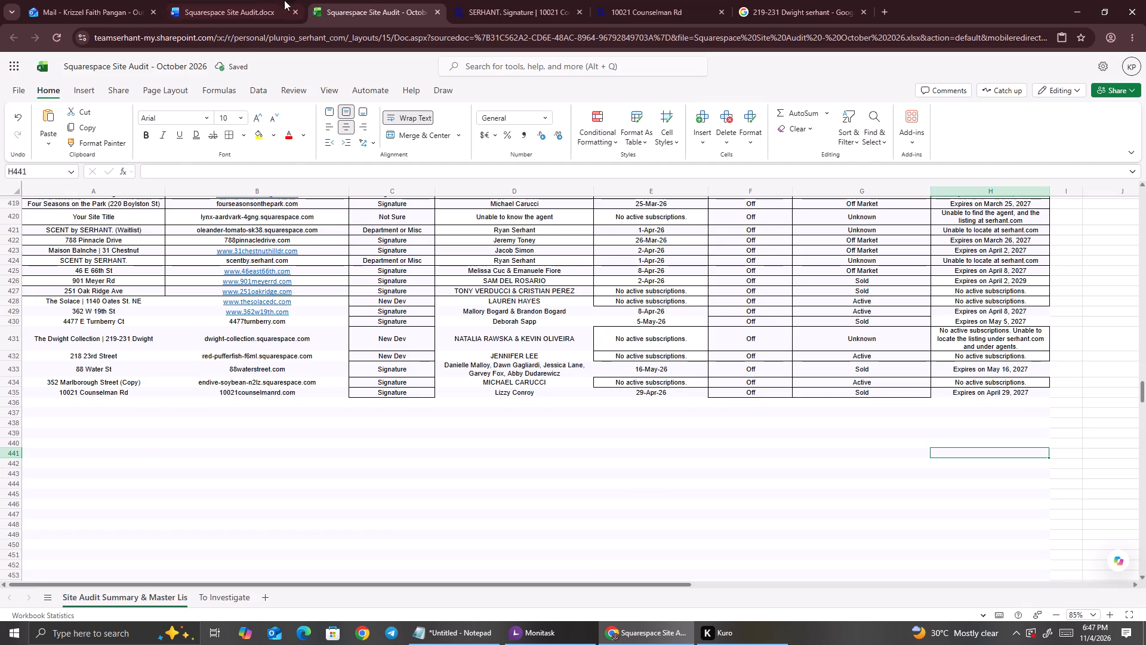
click(542, 0)
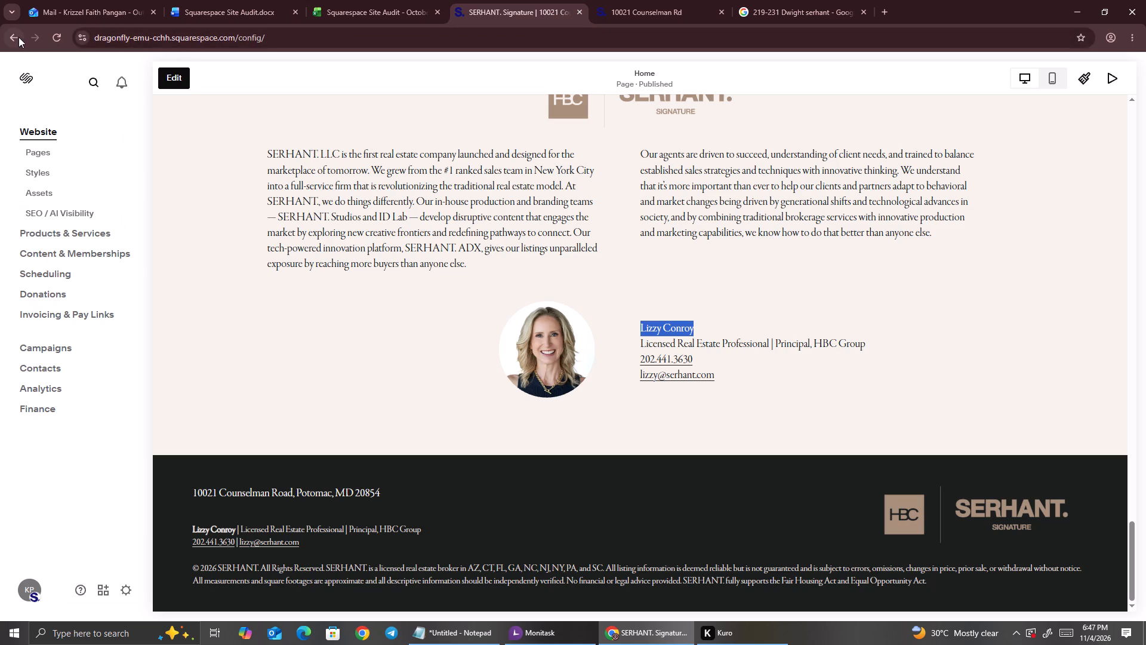
click(19, 37)
click(19, 35)
click(9, 36)
click(10, 35)
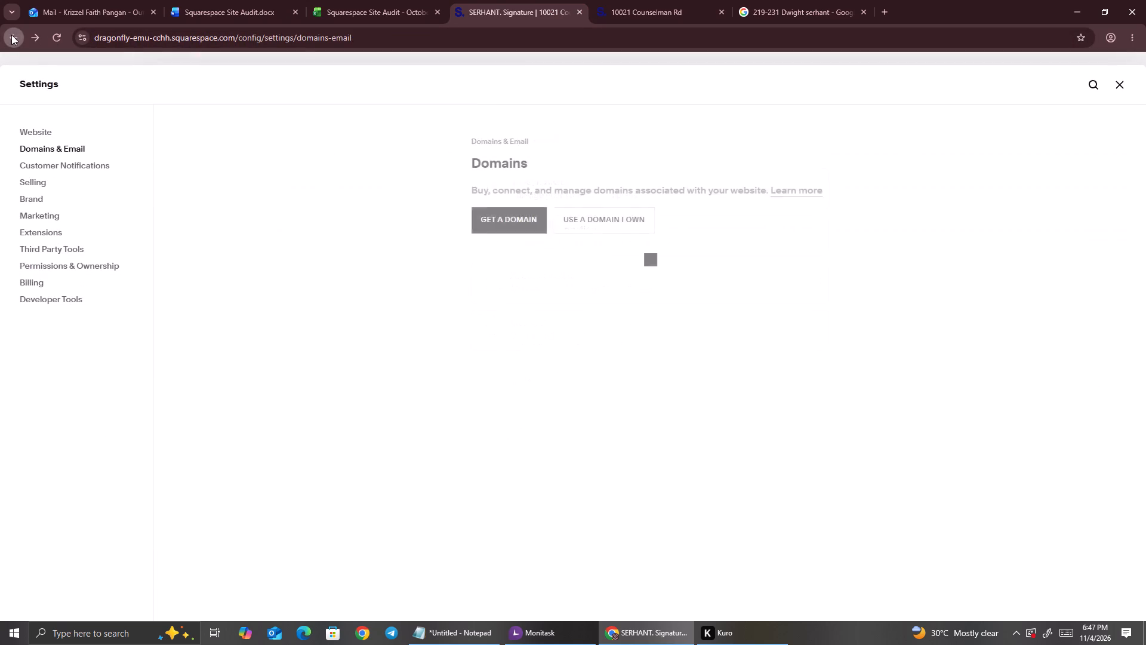
click(12, 34)
click(13, 33)
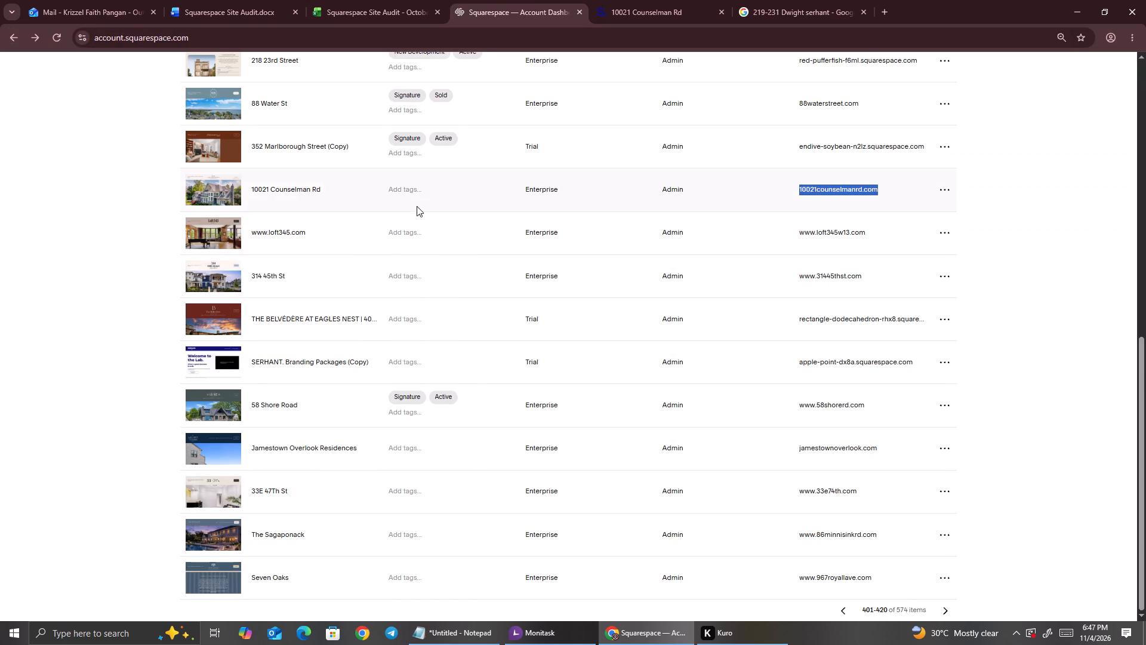
click(405, 194)
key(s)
key(Down)
key(Return)
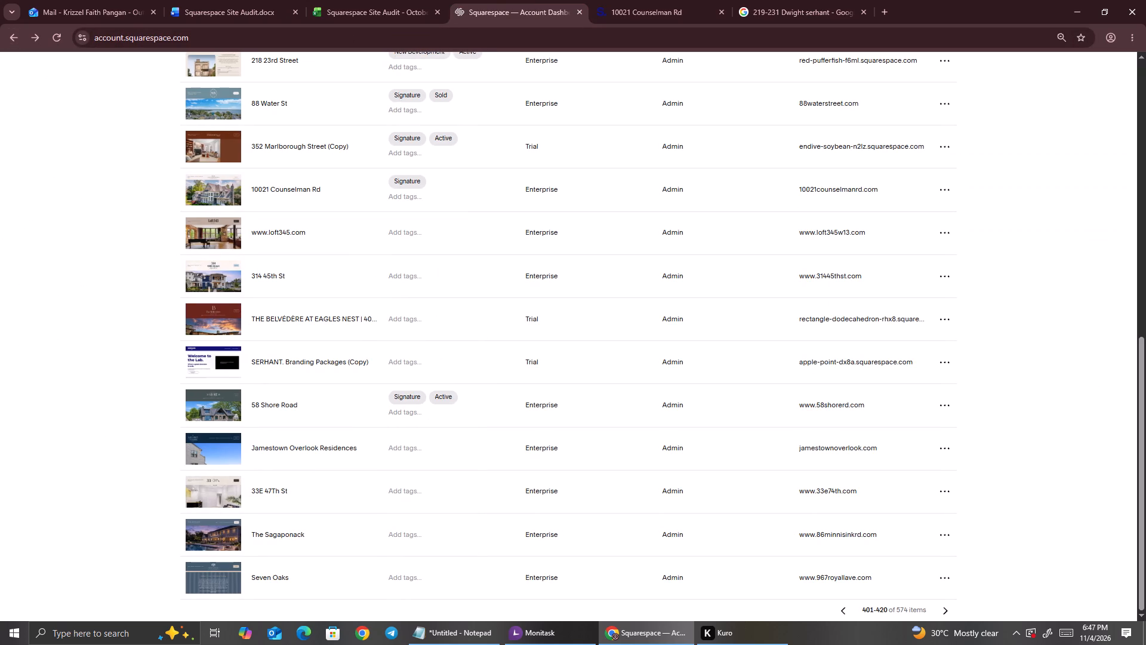
key(Down)
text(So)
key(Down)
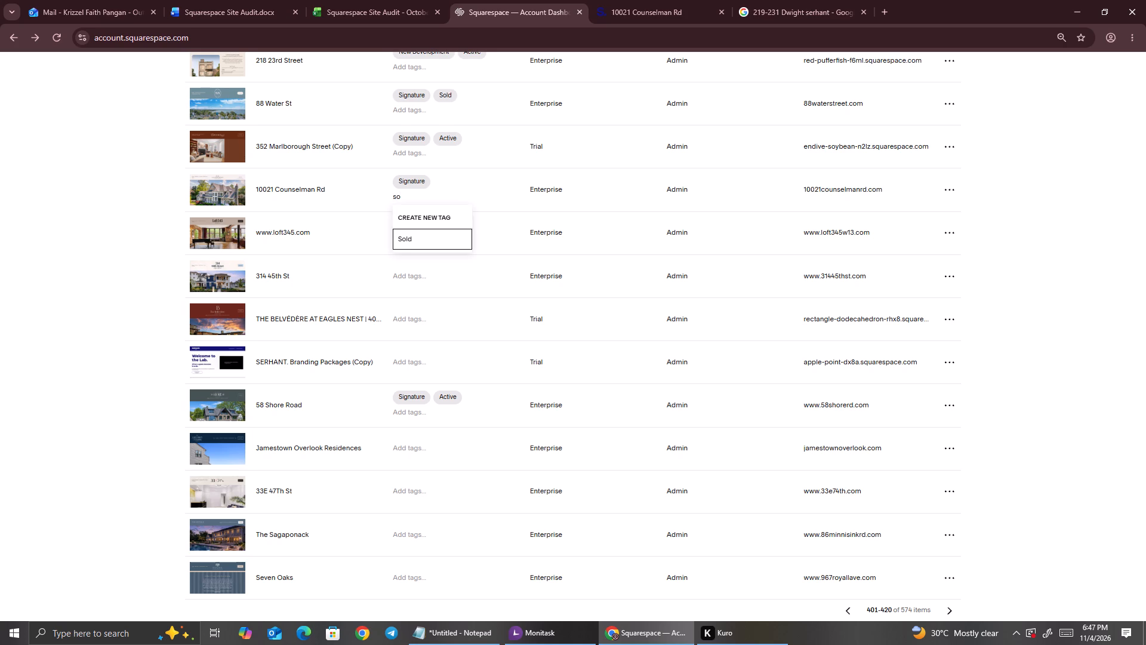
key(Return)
drag(334, 245, 250, 239)
key(ctrl+c)
key(ctrl+c)
key(alt+Tab)
key(ctrl+a)
key(ctrl+v)
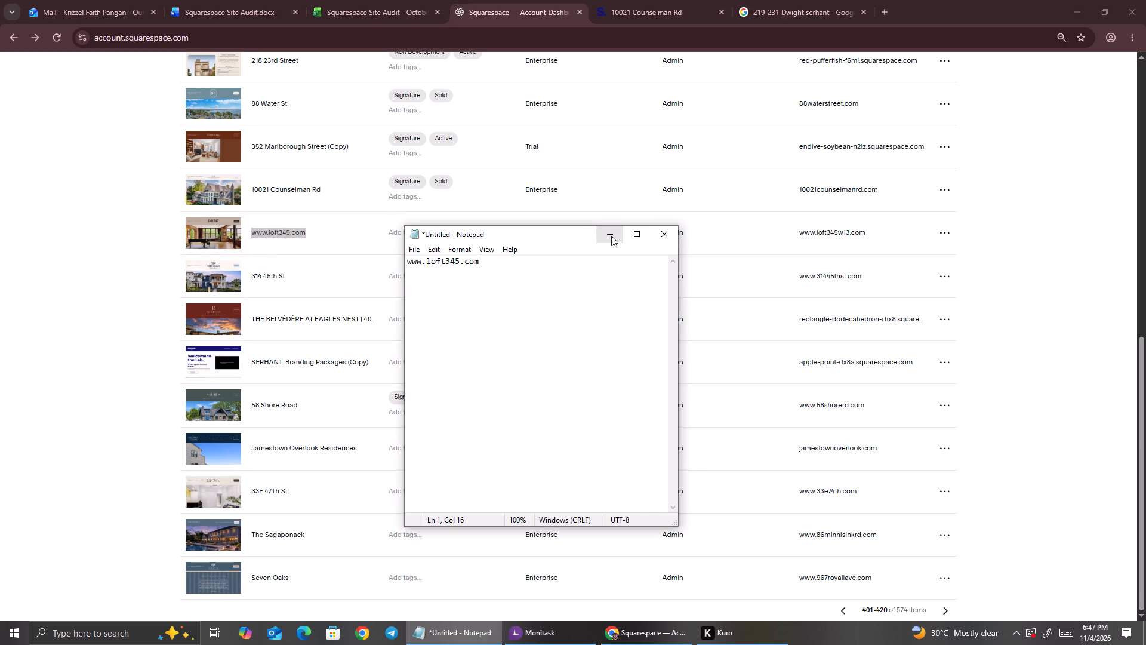
drag(818, 235, 920, 229)
click(1072, 256)
drag(776, 235, 881, 228)
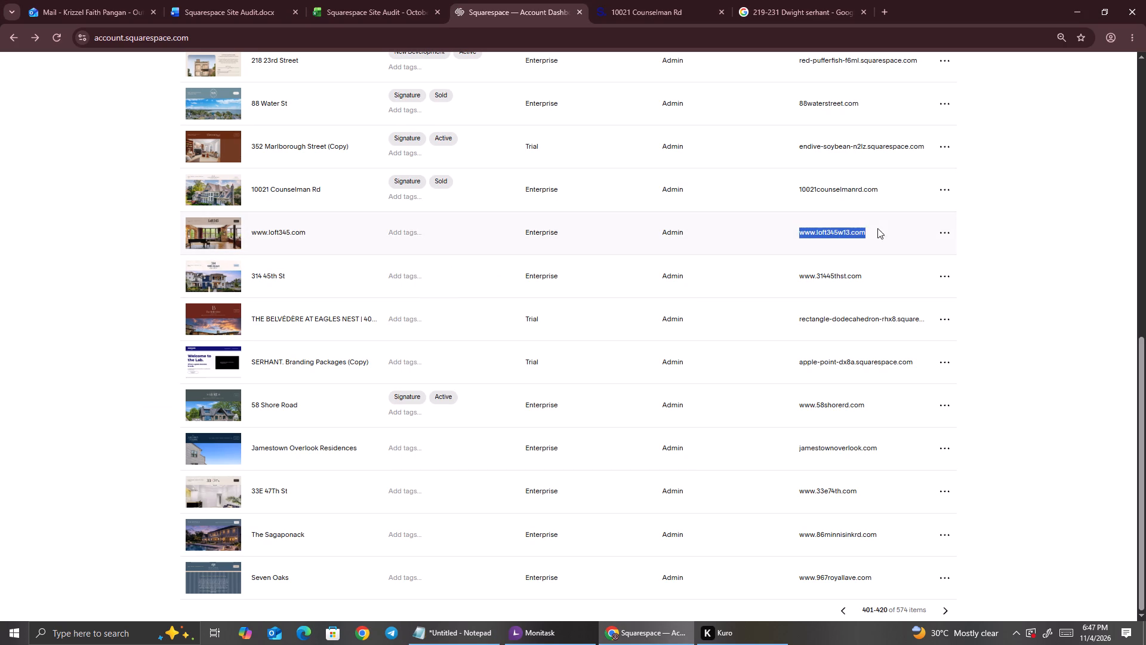
key(ctrl+c)
key(alt+Tab)
key(ctrl+v)
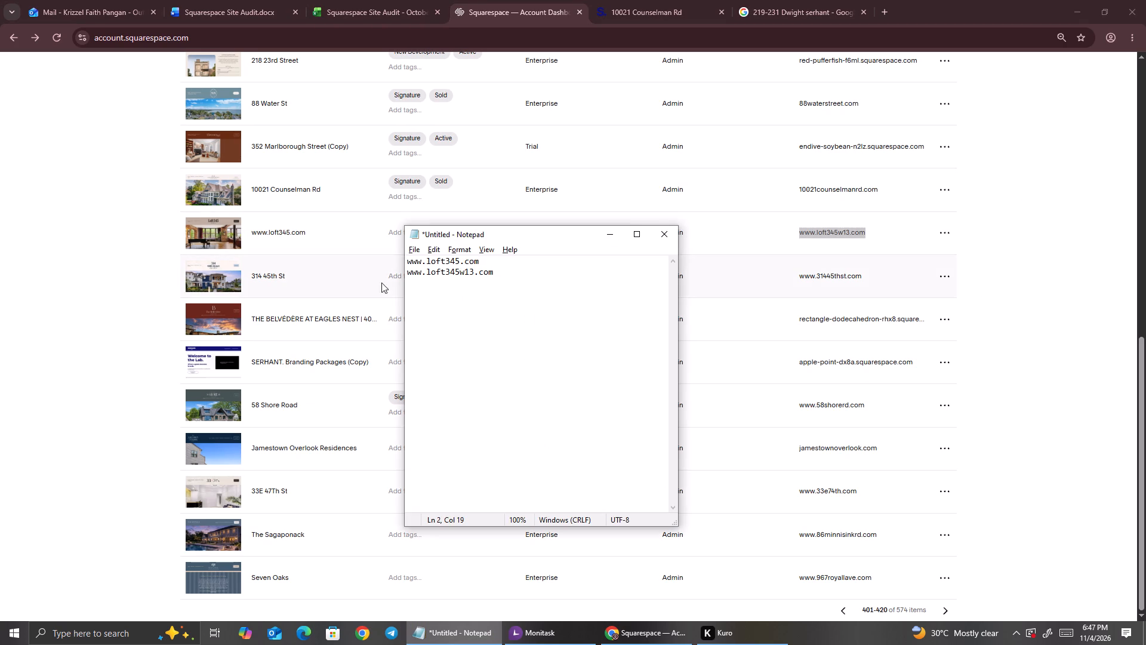
click(962, 232)
click(951, 229)
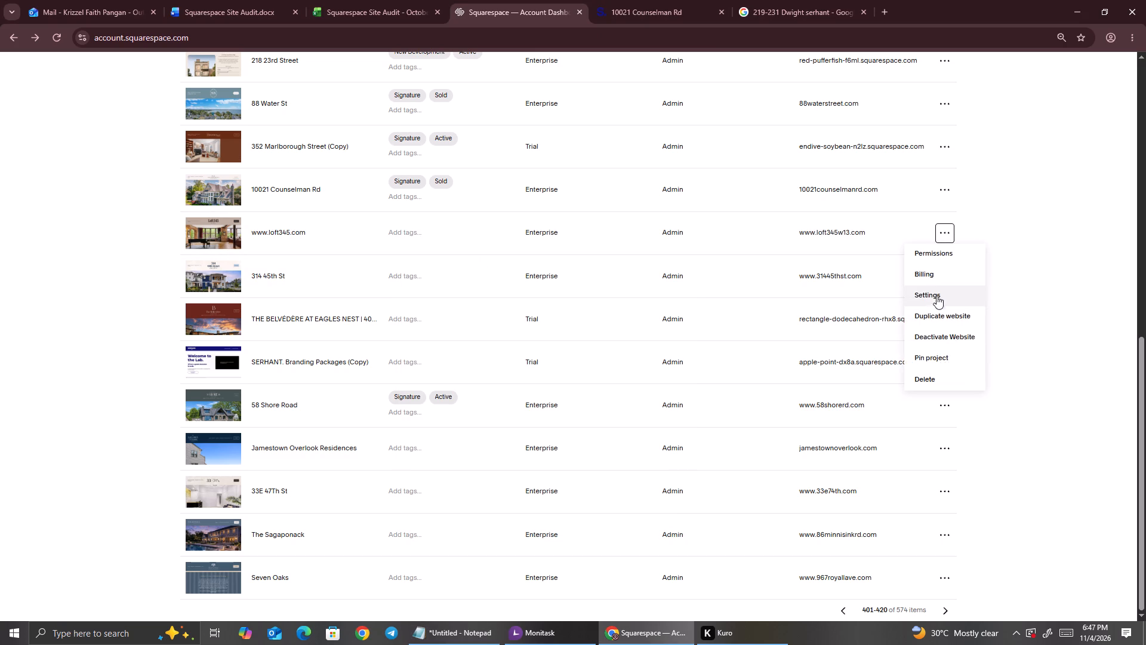
click(936, 293)
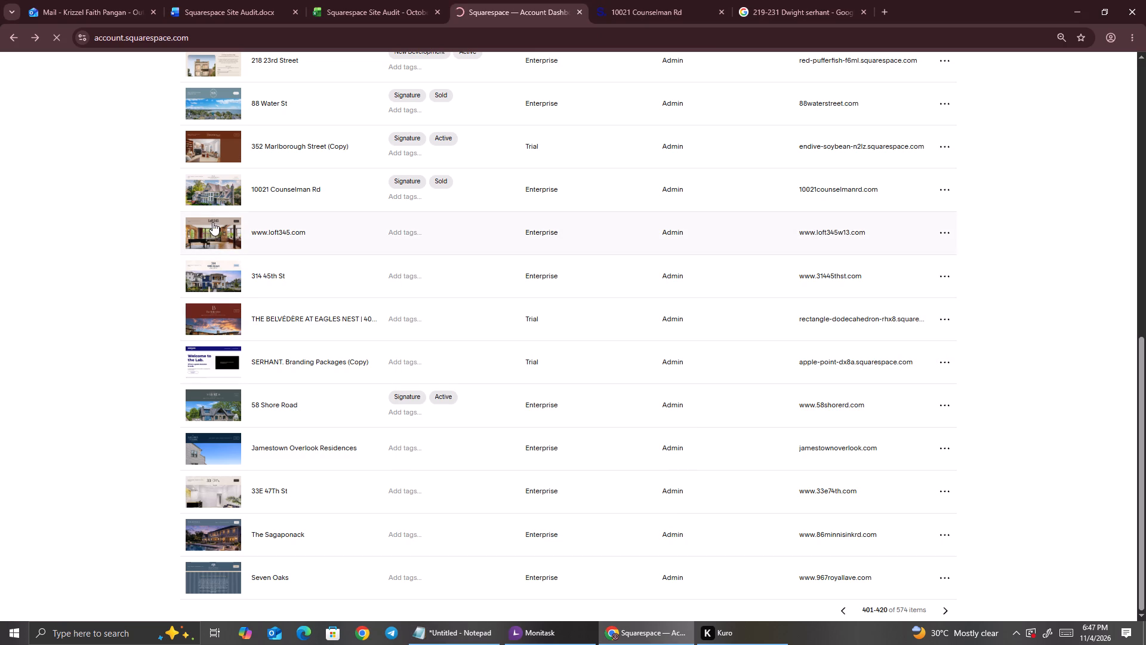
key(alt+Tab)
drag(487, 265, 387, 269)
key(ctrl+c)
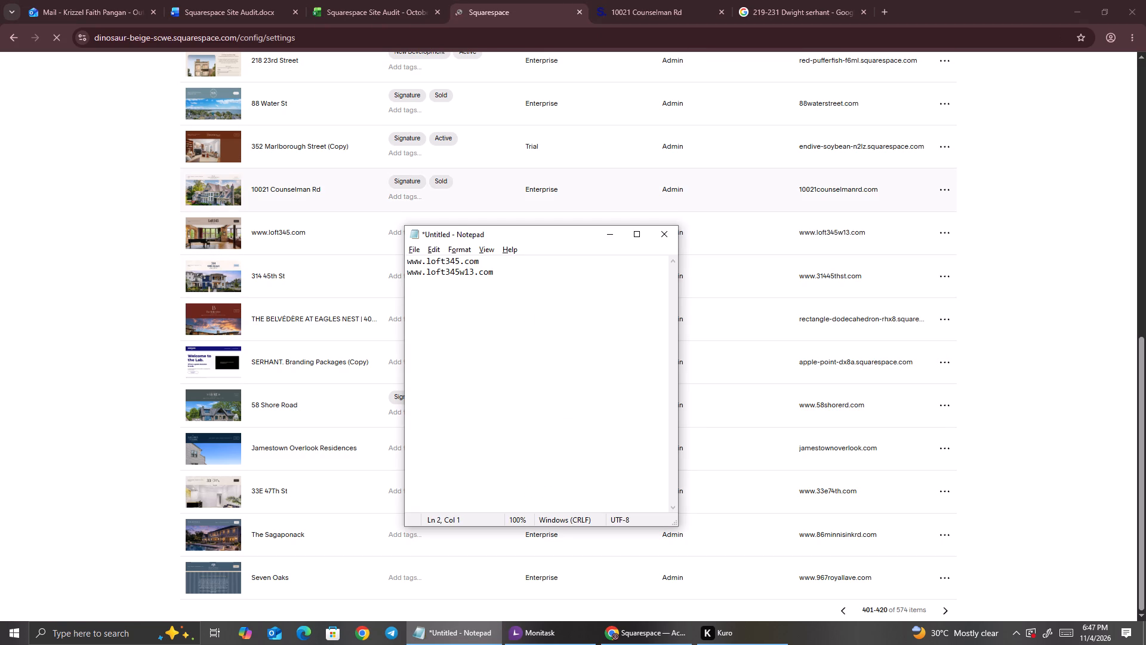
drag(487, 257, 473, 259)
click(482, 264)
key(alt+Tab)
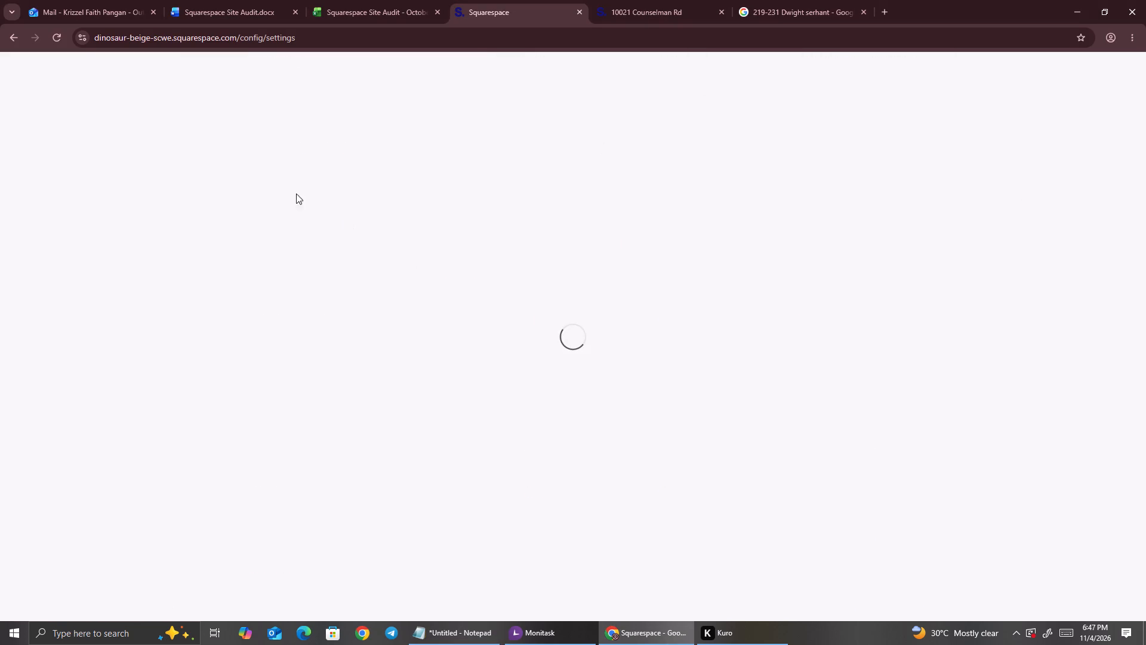
Return from the 10021 Counselman Rd listing to the SERHANT. home page with its property search.
click(648, 0)
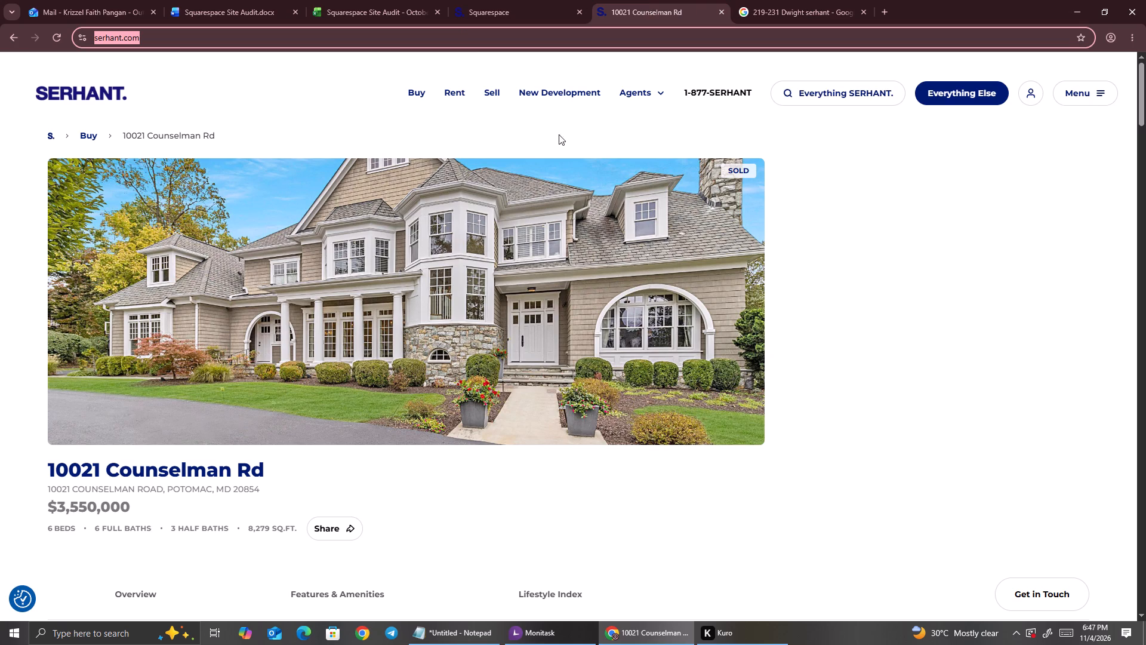
click(543, 0)
click(628, 0)
click(7, 39)
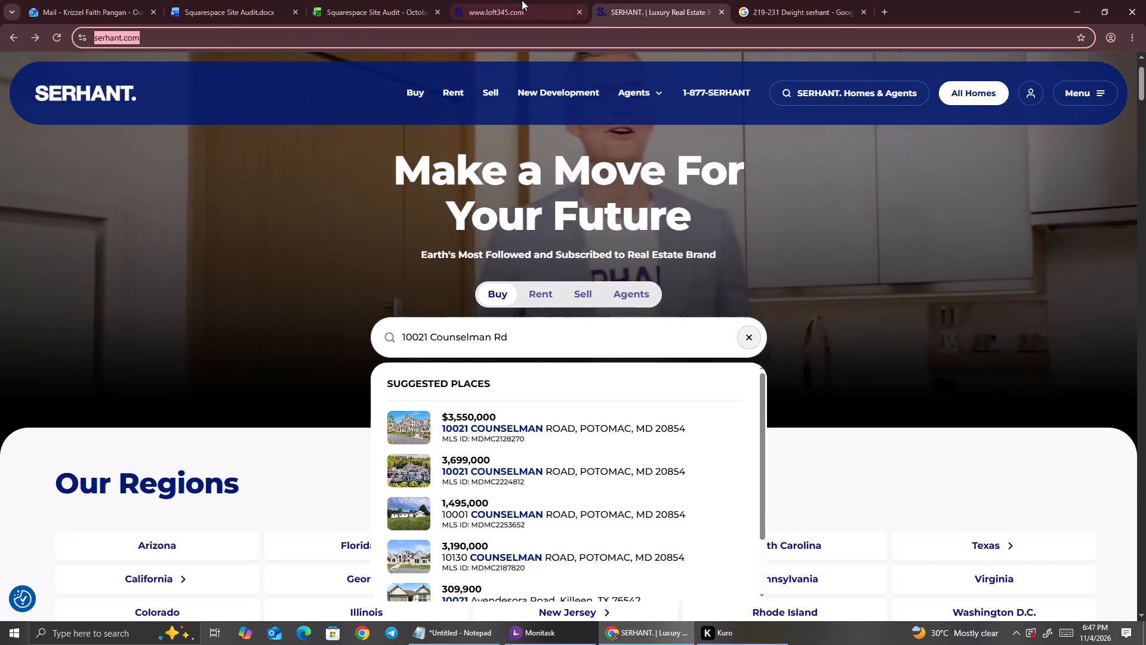
Open the loft345w13.com domain details and copy the renewal date May 5, 2027 into Notepad below the domain.
click(519, 0)
click(97, 153)
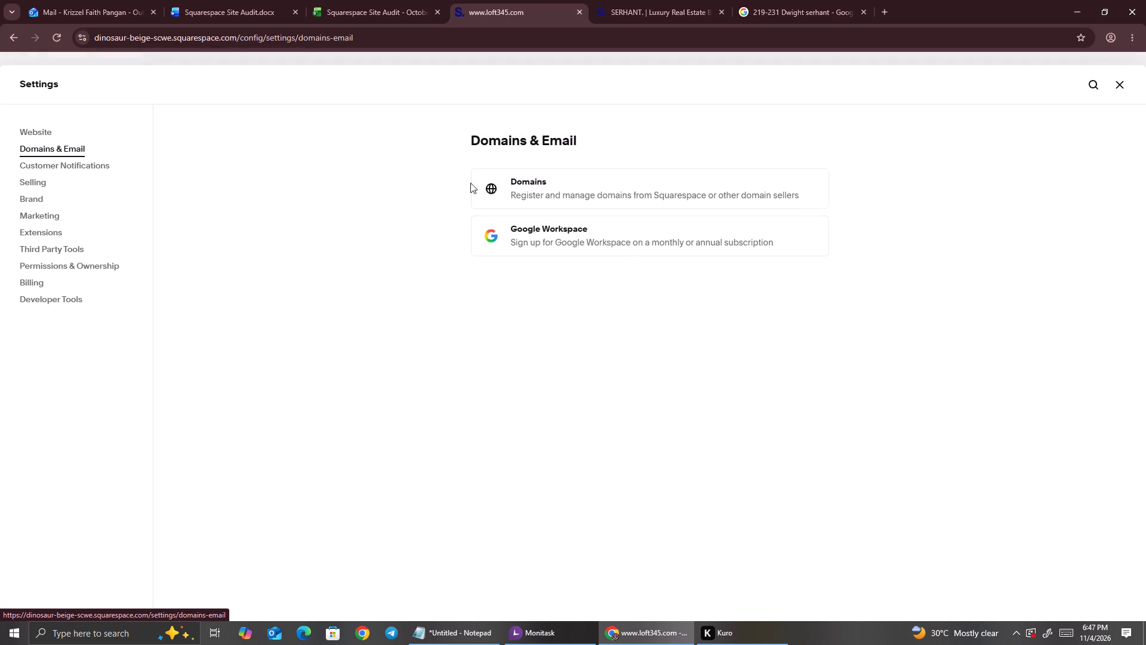
click(565, 177)
click(531, 282)
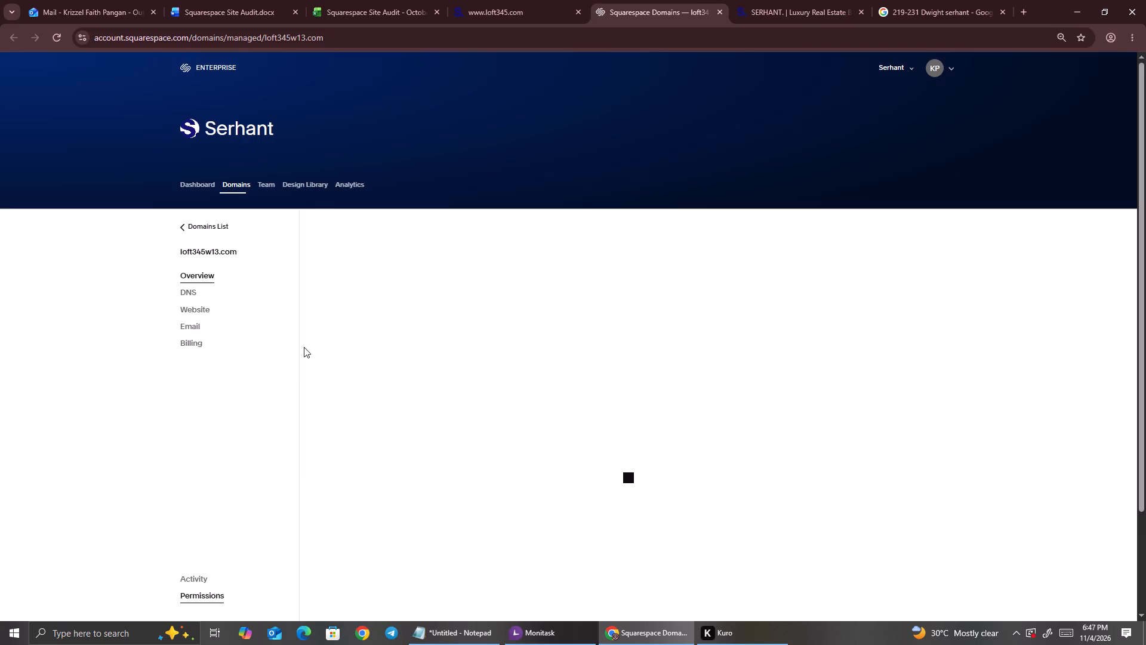
drag(306, 308, 414, 301)
key(ctrl+c)
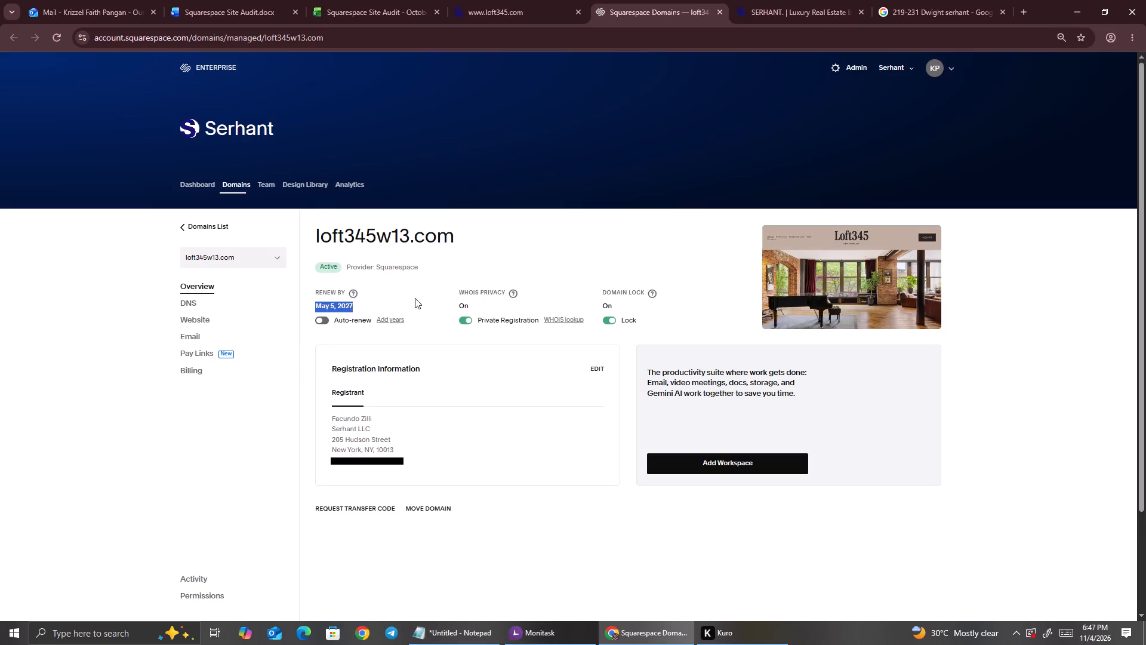
key(alt+Tab)
click(492, 278)
key(Return)
key(ctrl+v)
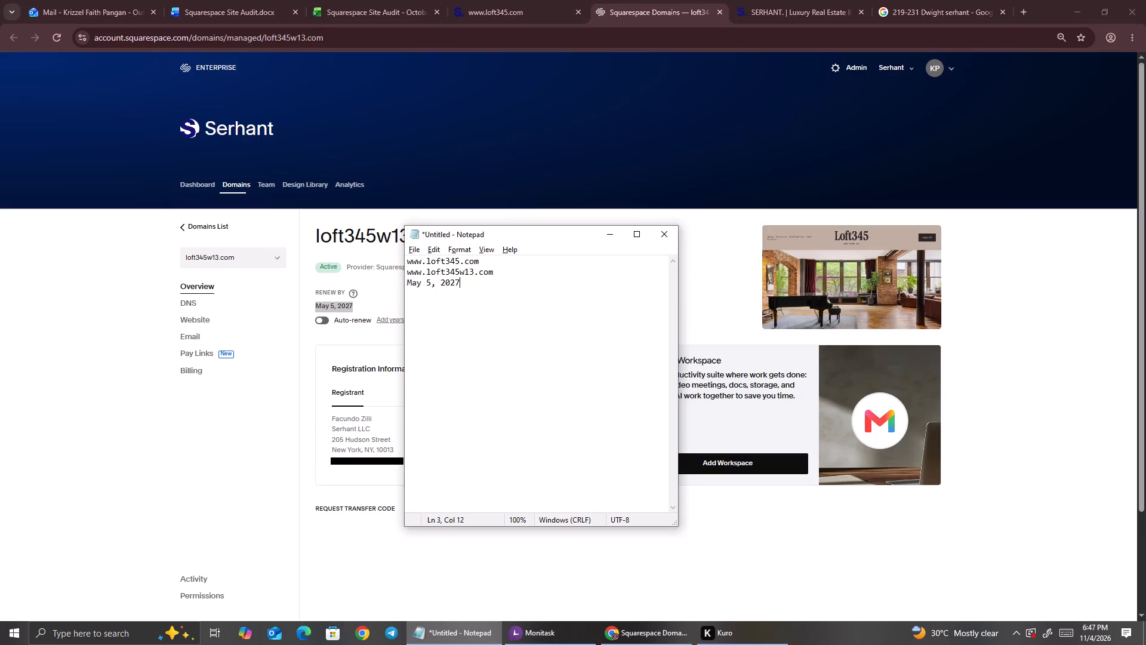
Close the domain details and copy invoice date May 5, 2026 from the site's billing into Notepad between the domain and the renewal date.
key(alt+Tab)
click(530, 4)
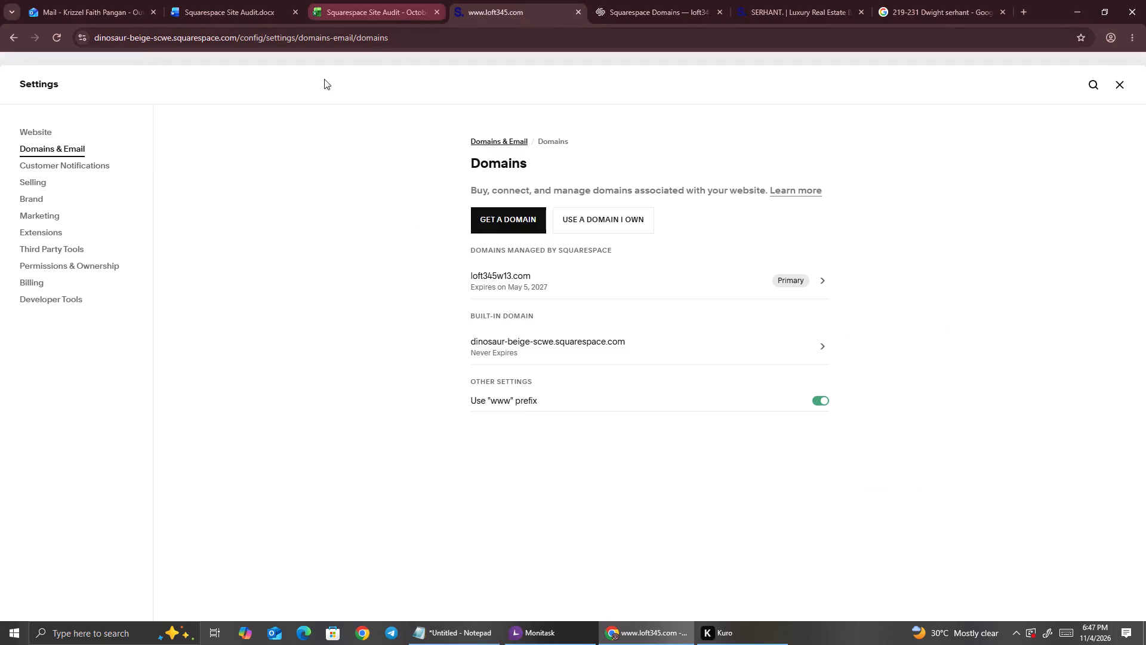
click(35, 281)
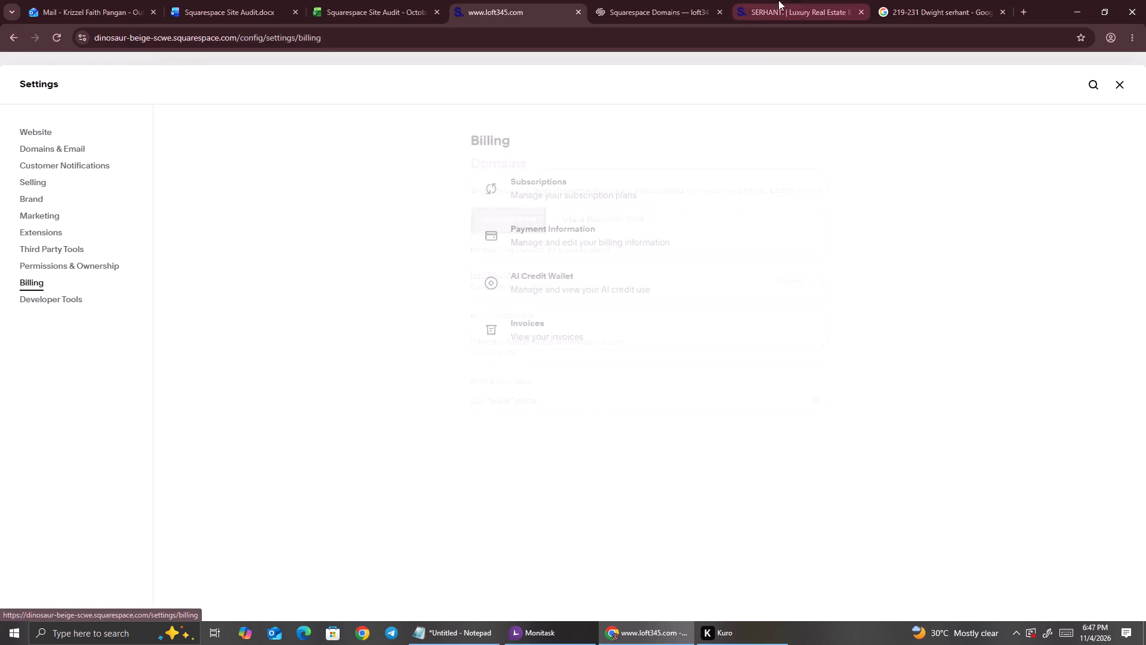
click(713, 7)
click(718, 10)
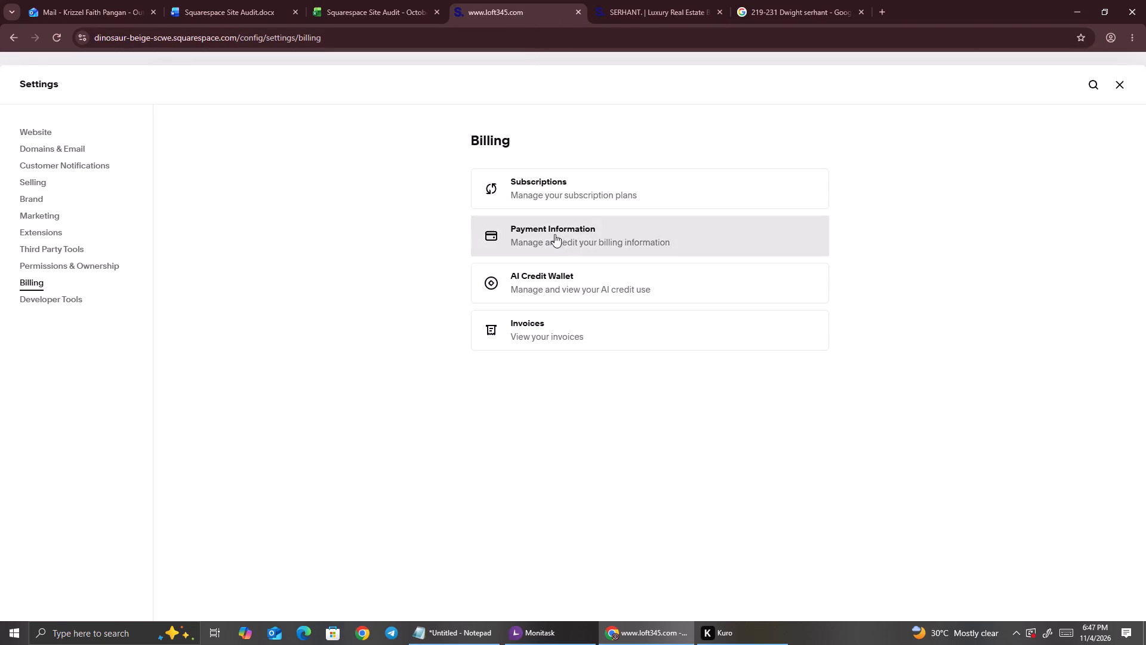
click(565, 355)
click(567, 339)
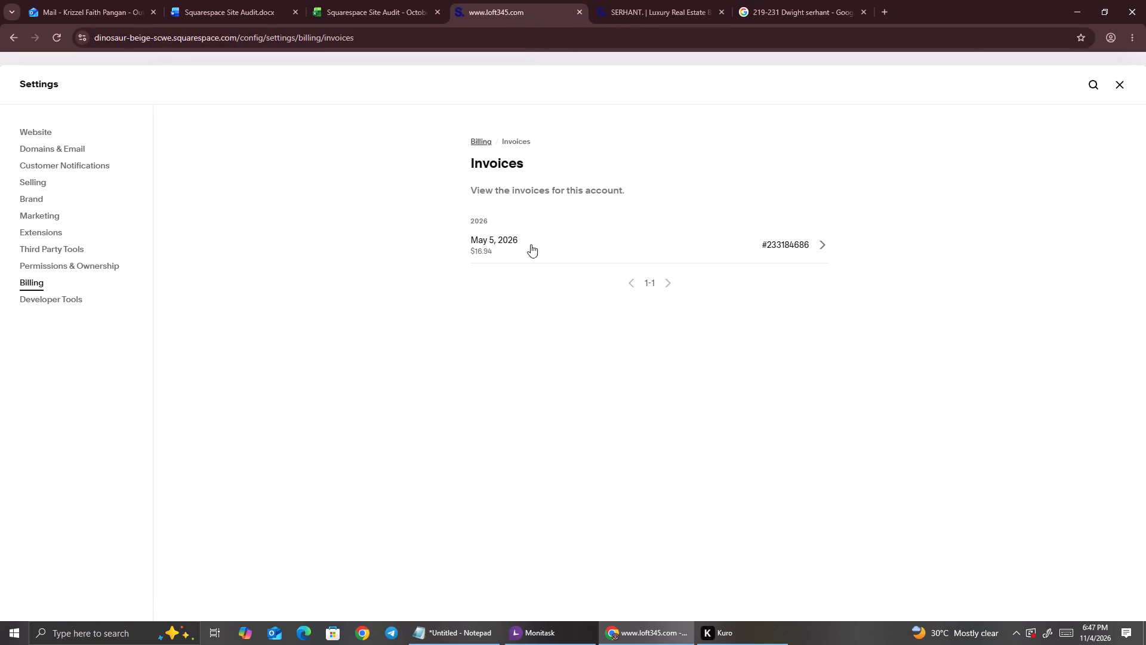
drag(548, 240, 429, 239)
drag(540, 236, 448, 238)
drag(455, 236, 600, 234)
key(ctrl+c)
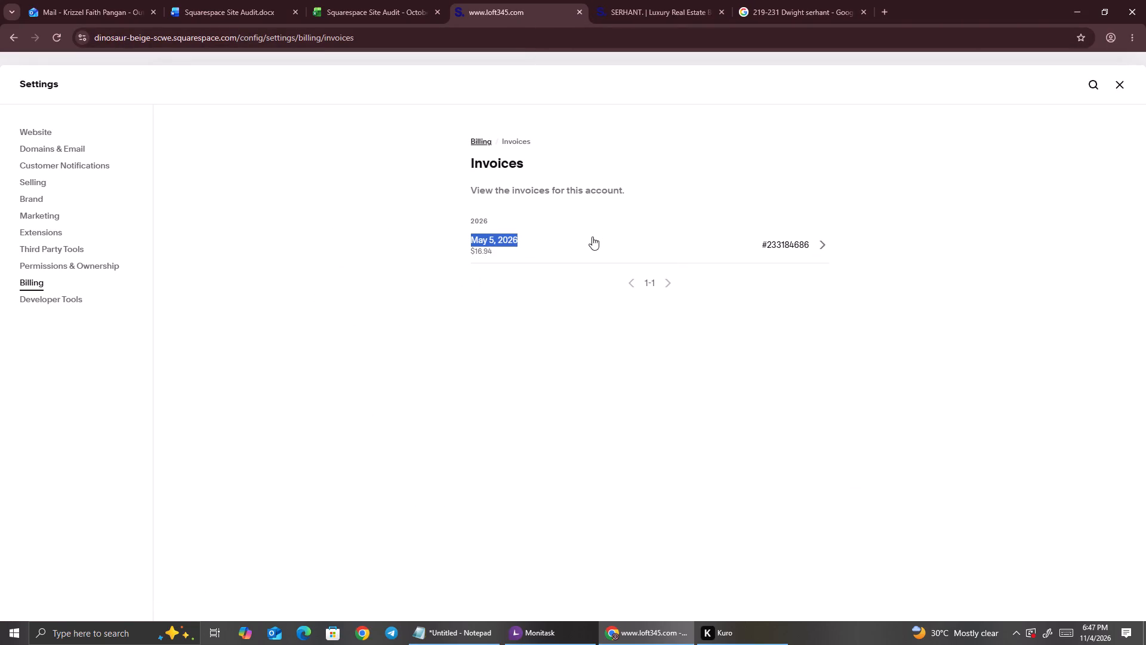
key(alt+Tab)
click(512, 273)
key(Return)
key(ctrl+v)
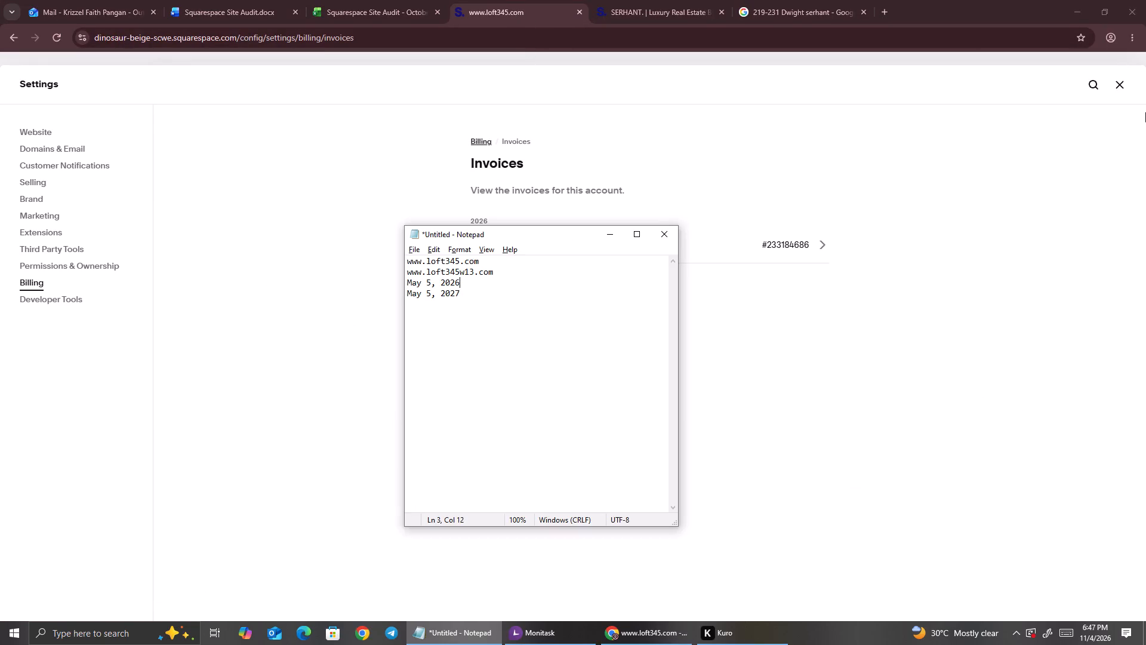
Close the site settings, check the home page for the property name, and write "Loft345" below the dates in Notepad.
click(1122, 87)
scroll(563, 238, down, 9)
scroll(610, 346, up, 2)
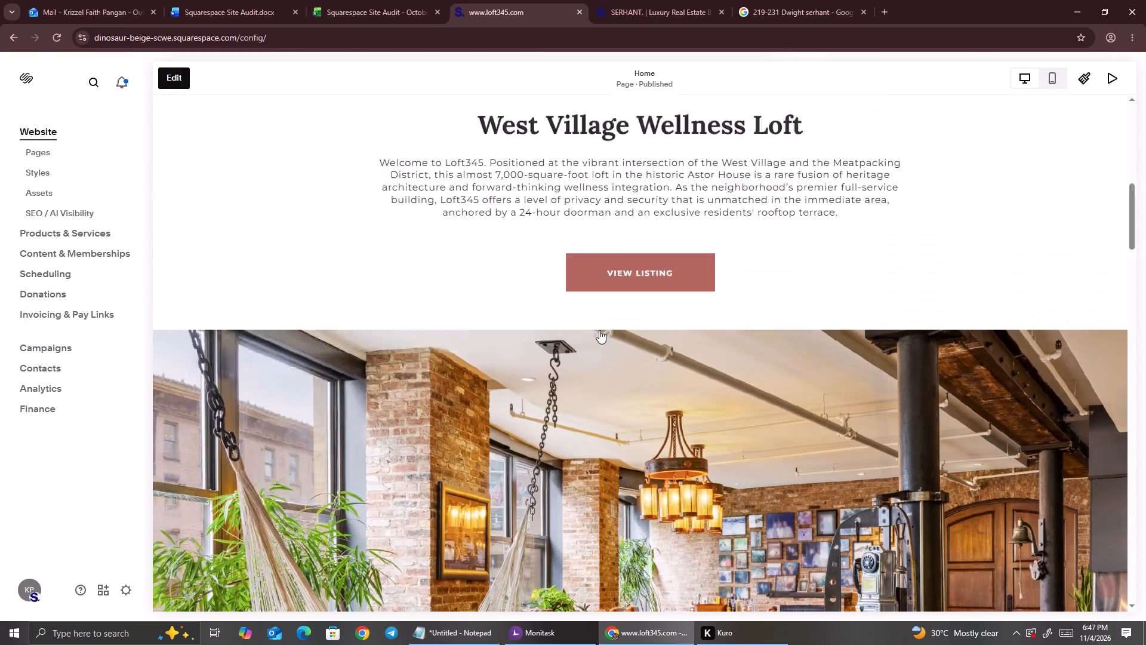
scroll(599, 330, up, 8)
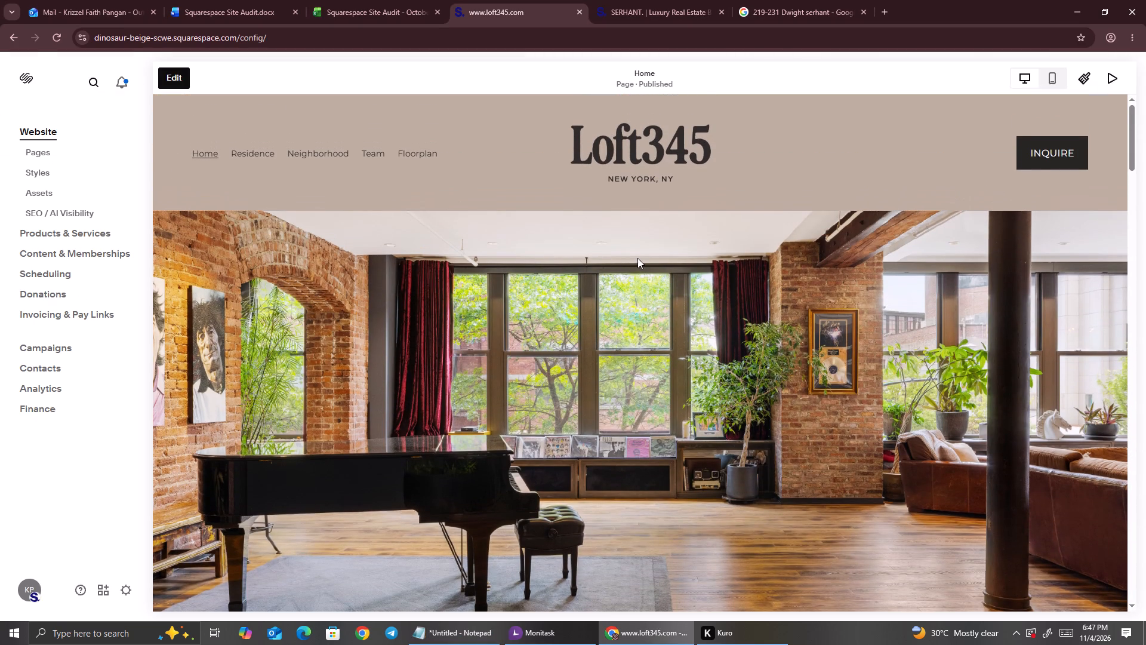
key(alt+Tab)
click(473, 307)
key(Return)
key(Return)
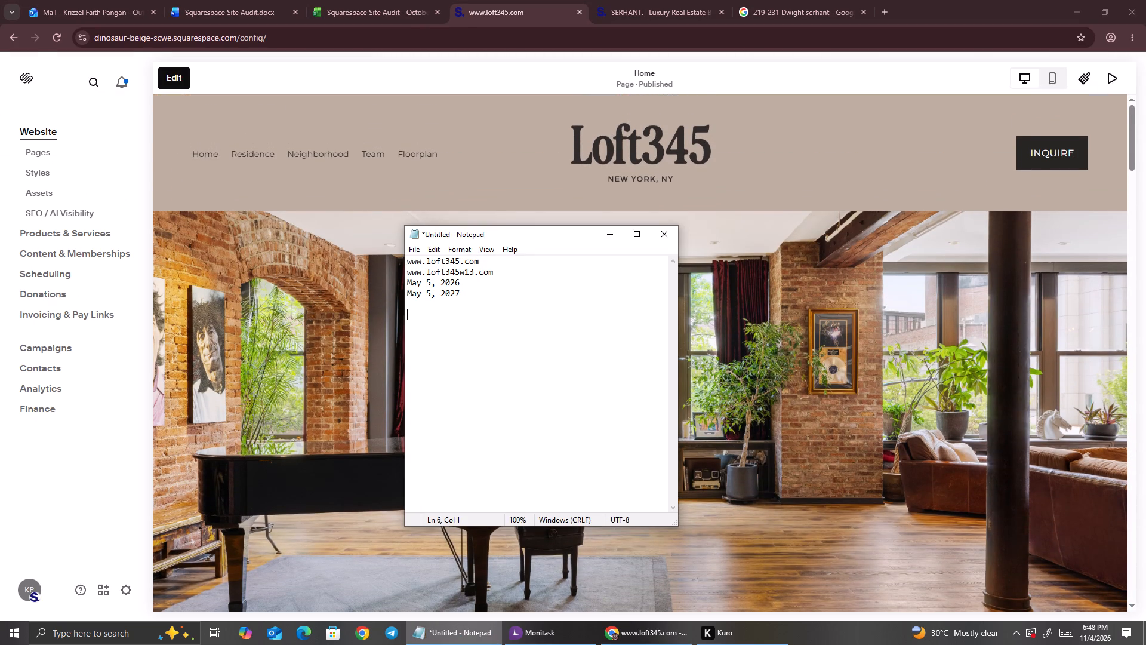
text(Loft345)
Search the SERHANT. site's property search for "Loft345" using the name copied from Notepad.
drag(464, 318, 362, 313)
key(ctrl+c)
click(650, 0)
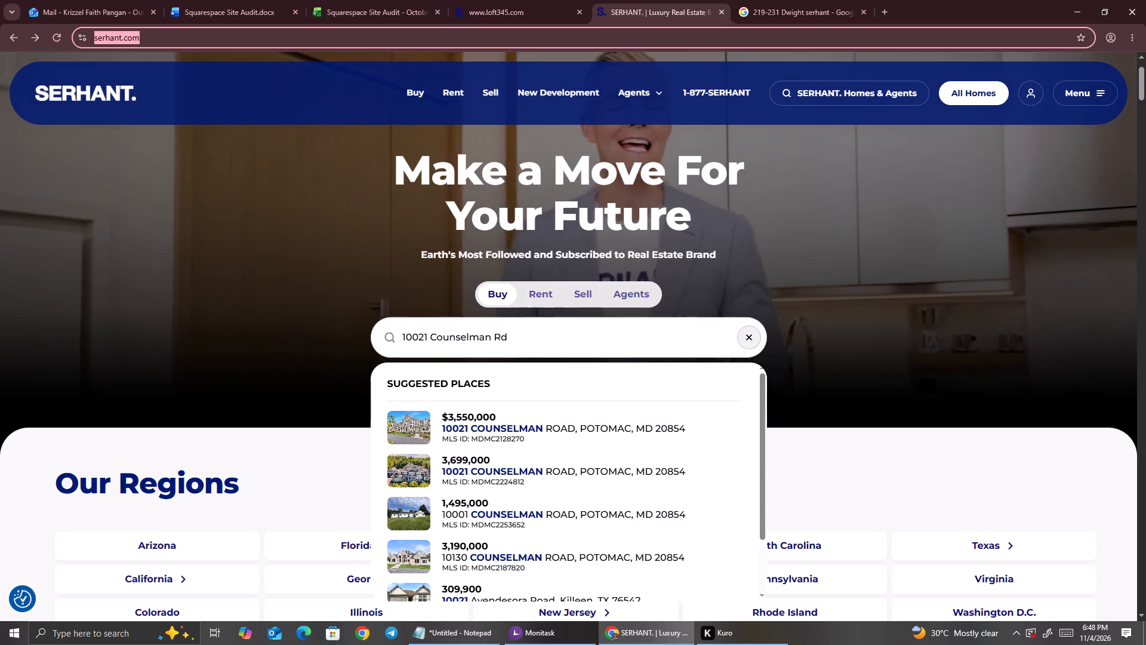
click(503, 351)
key(ctrl+a)
key(ctrl+v)
key(Return)
Copy the licensed salesperson's name from the Loft345 site footer into Notepad and append "& Ryan Serhant".
click(586, 0)
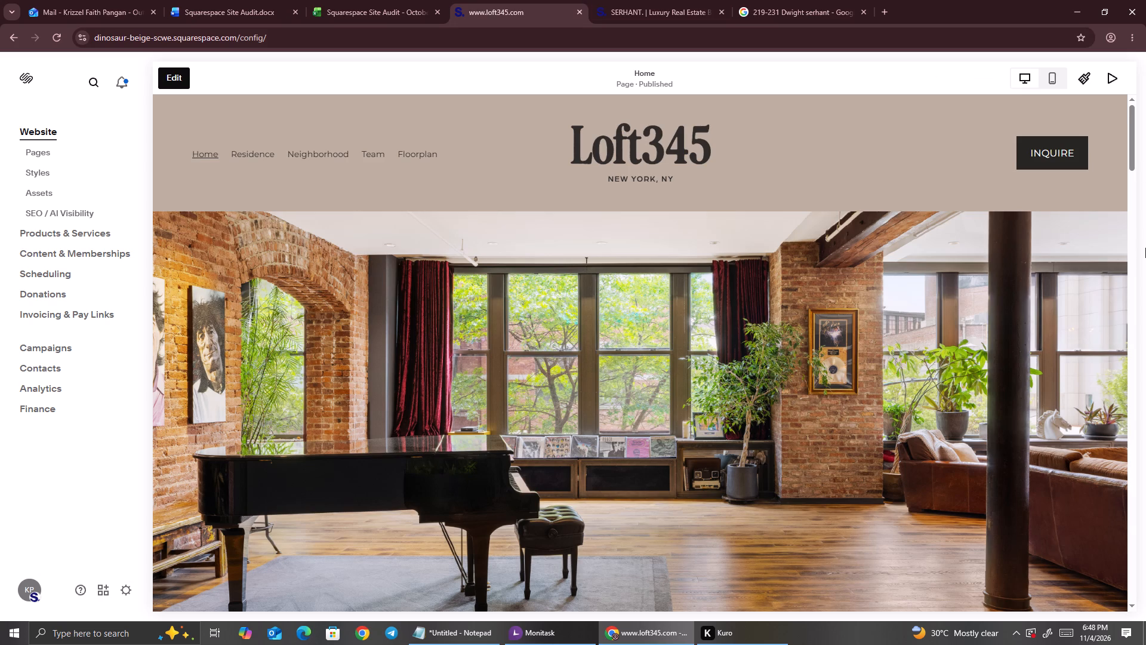
scroll(1016, 434, down, 20)
scroll(1016, 434, down, 3)
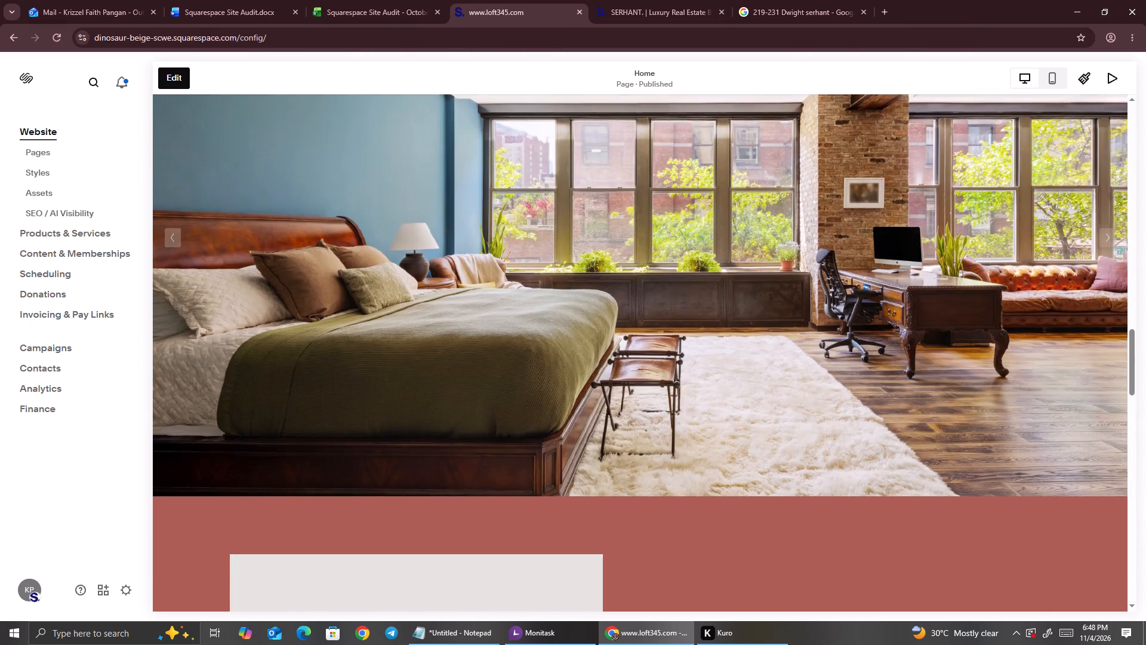
scroll(1086, 571, down, 20)
scroll(1086, 571, down, 4)
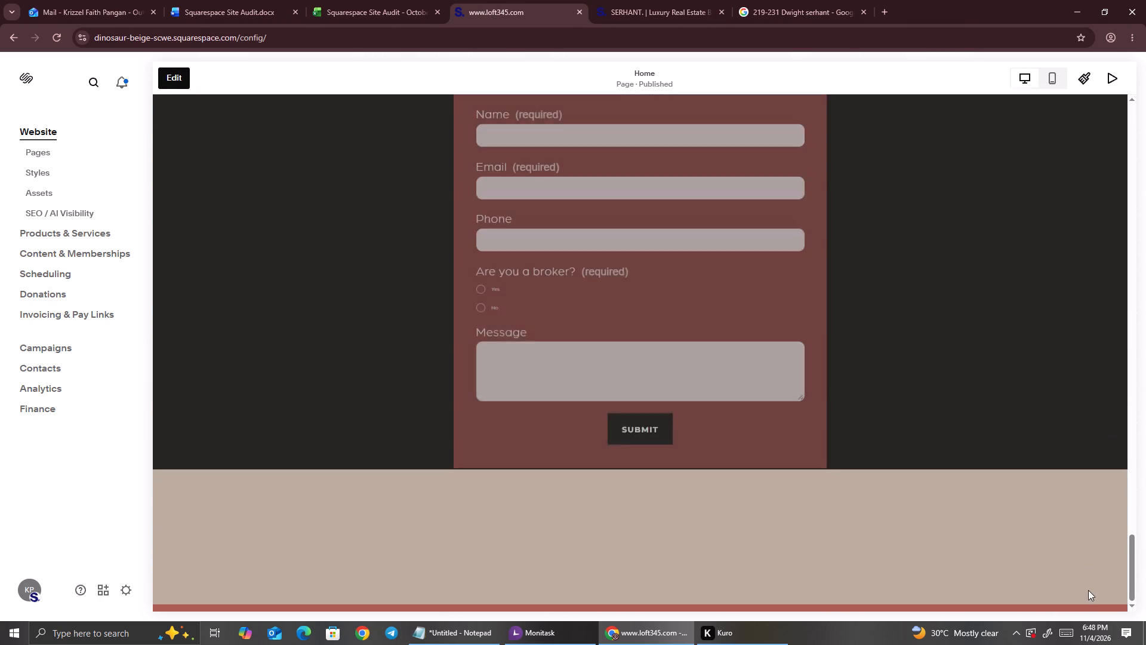
scroll(1088, 590, down, 2)
drag(190, 538, 233, 546)
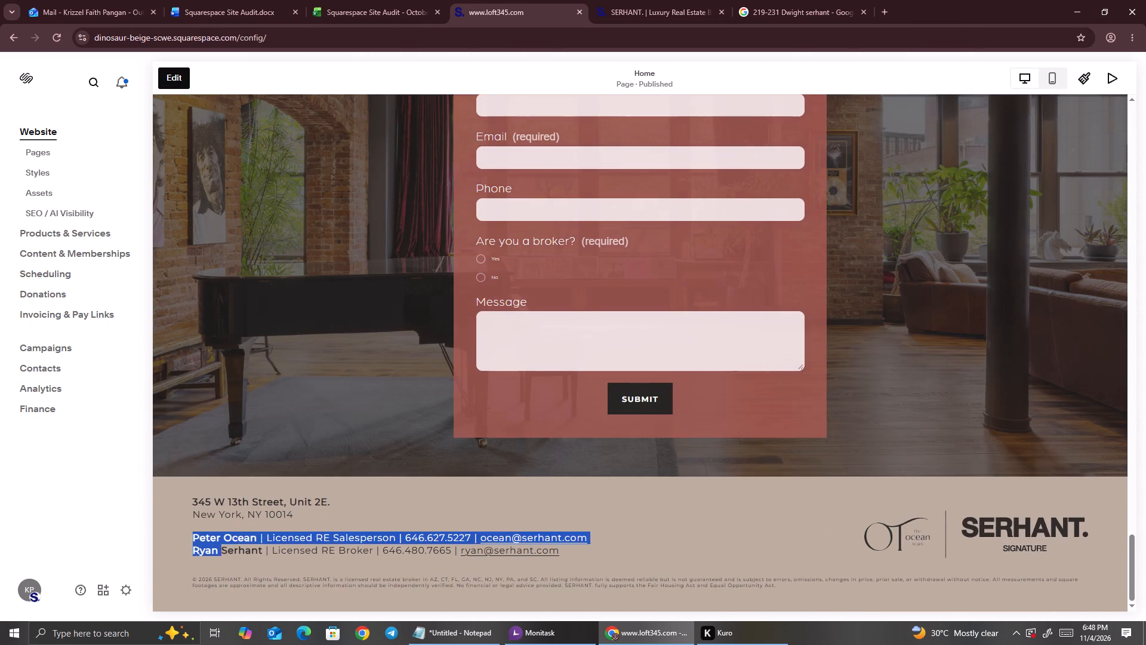
drag(233, 546, 255, 540)
key(ctrl+c)
key(alt+Tab)
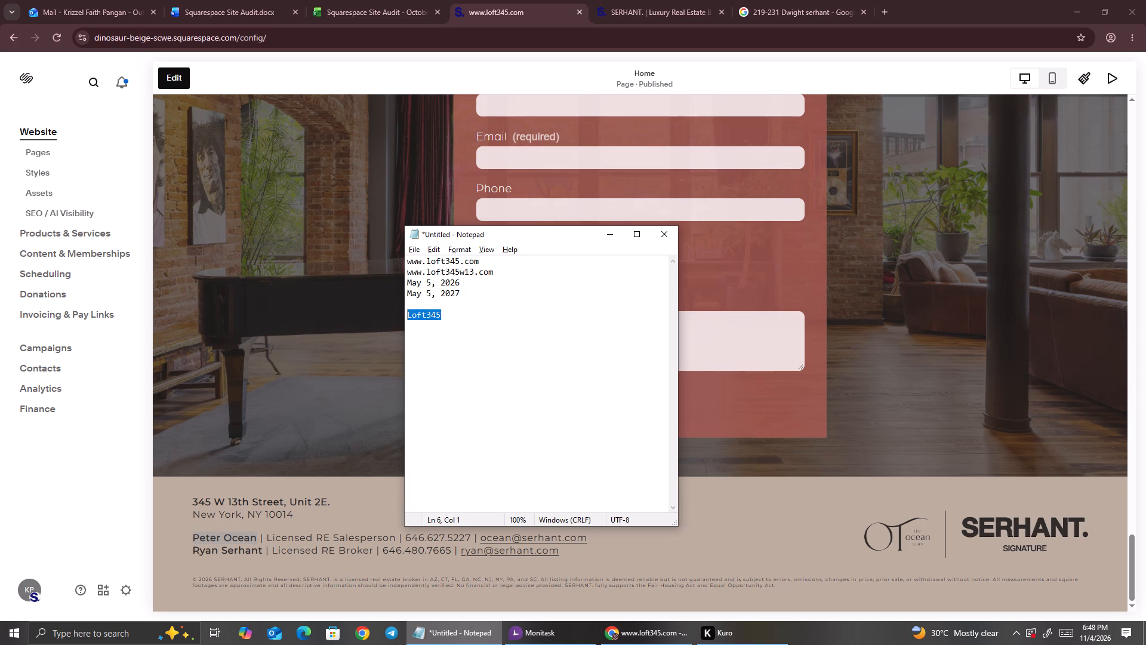
click(521, 342)
key(Return)
key(Return)
key(ctrl+v)
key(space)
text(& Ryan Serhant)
Search SERHANT. properties again with the name spelled "Loft 345".
click(680, 0)
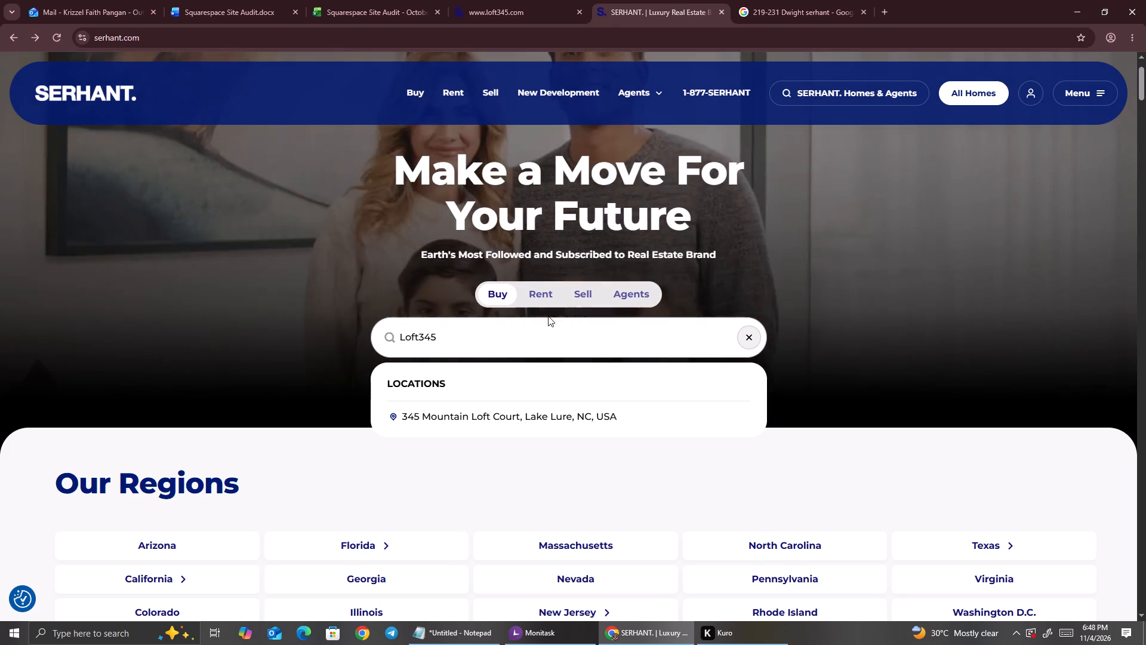
click(421, 333)
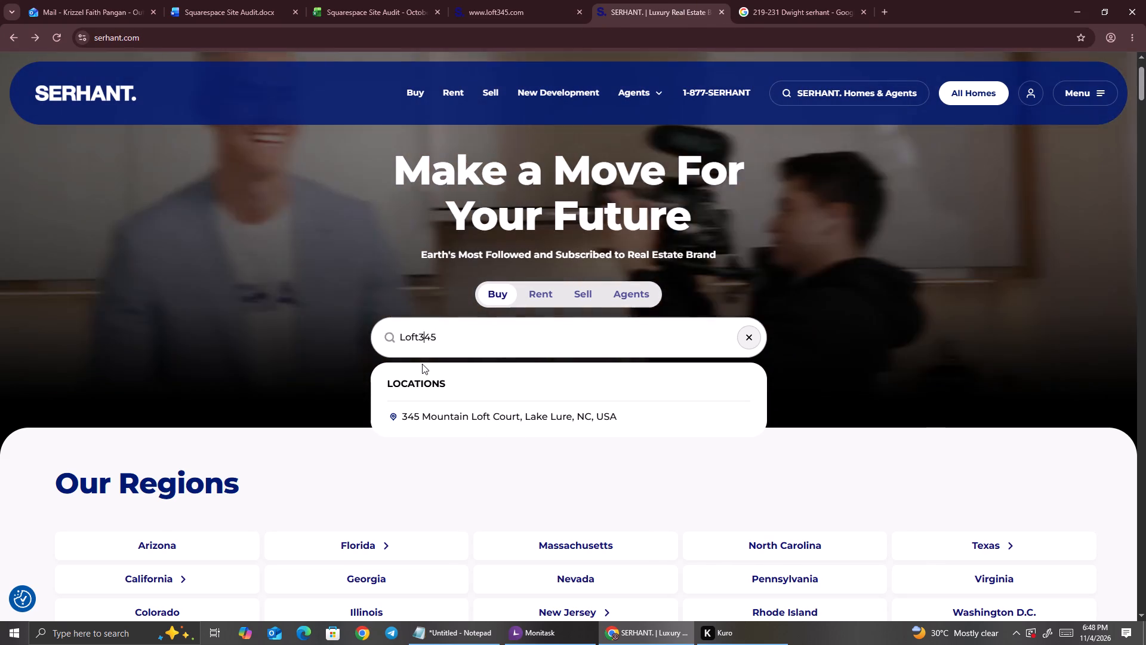
key(Left)
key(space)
key(Return)
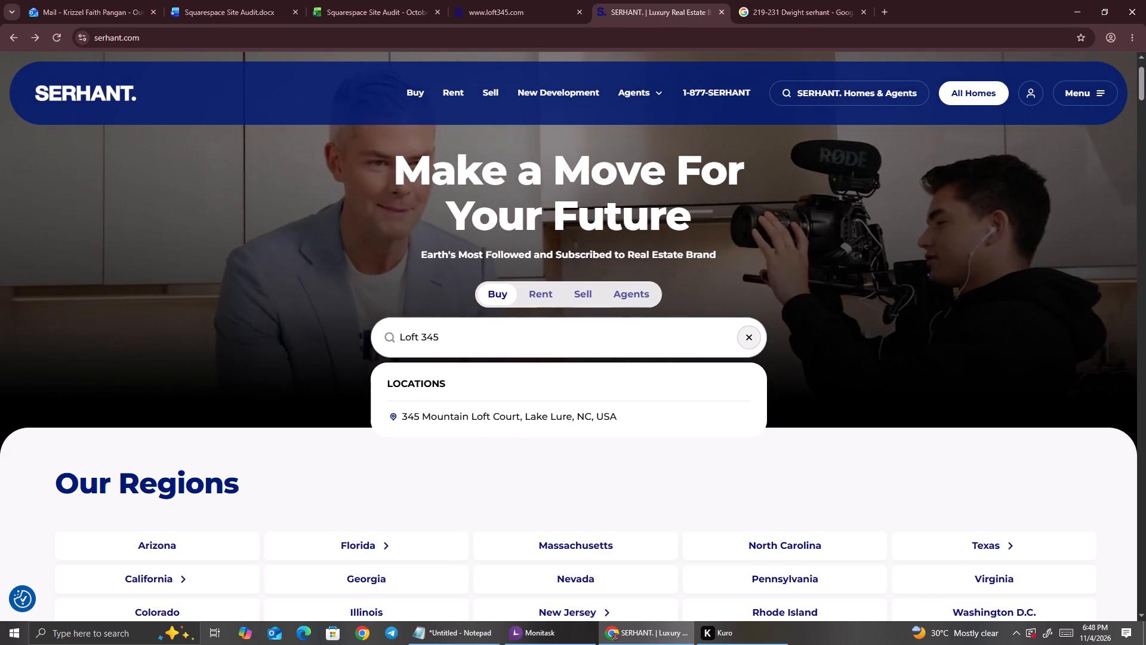
Search SERHANT. properties for the street address and unit copied from the Loft345 site's footer.
click(497, 0)
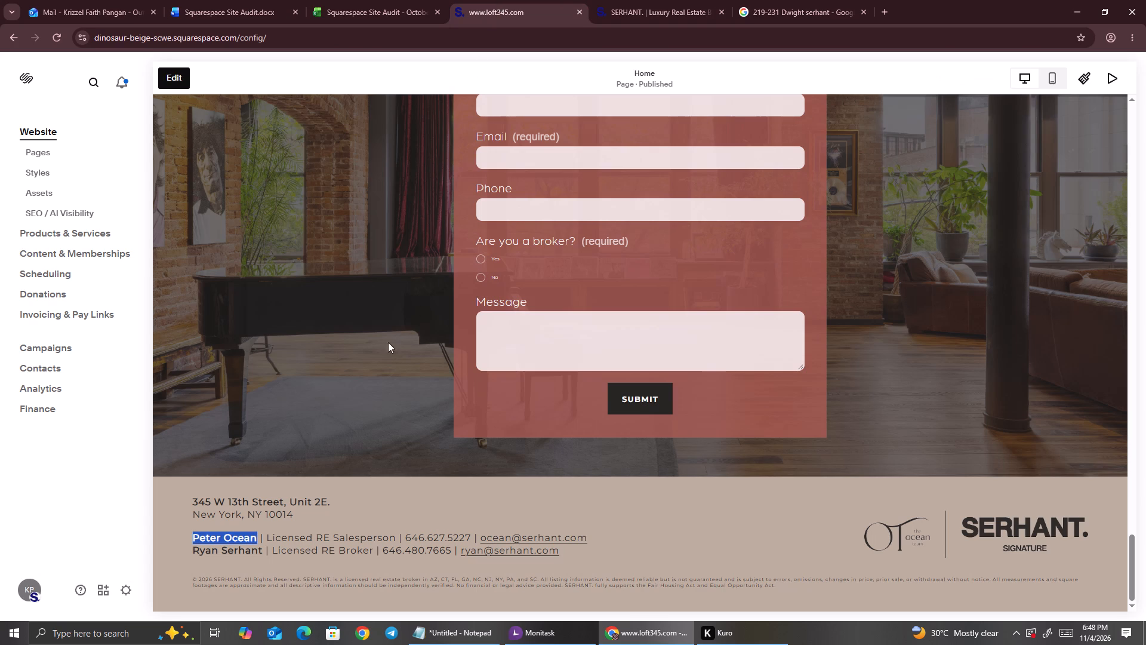
drag(187, 504, 331, 505)
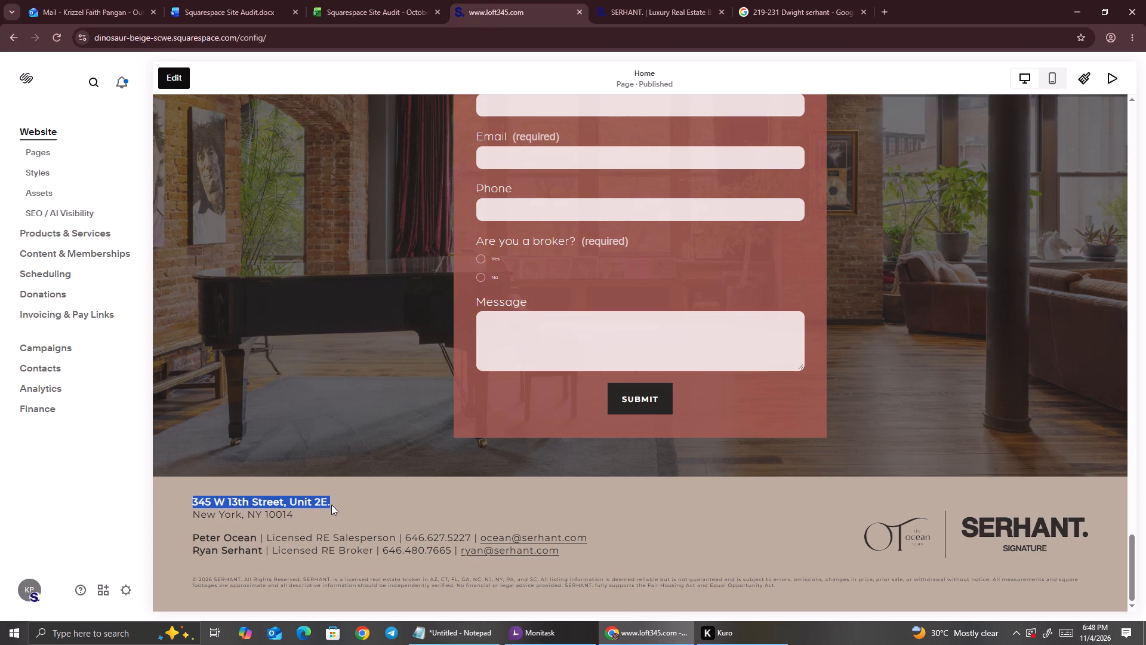
drag(331, 505, 331, 503)
key(ctrl+c)
click(676, 0)
click(532, 357)
key(ctrl+a)
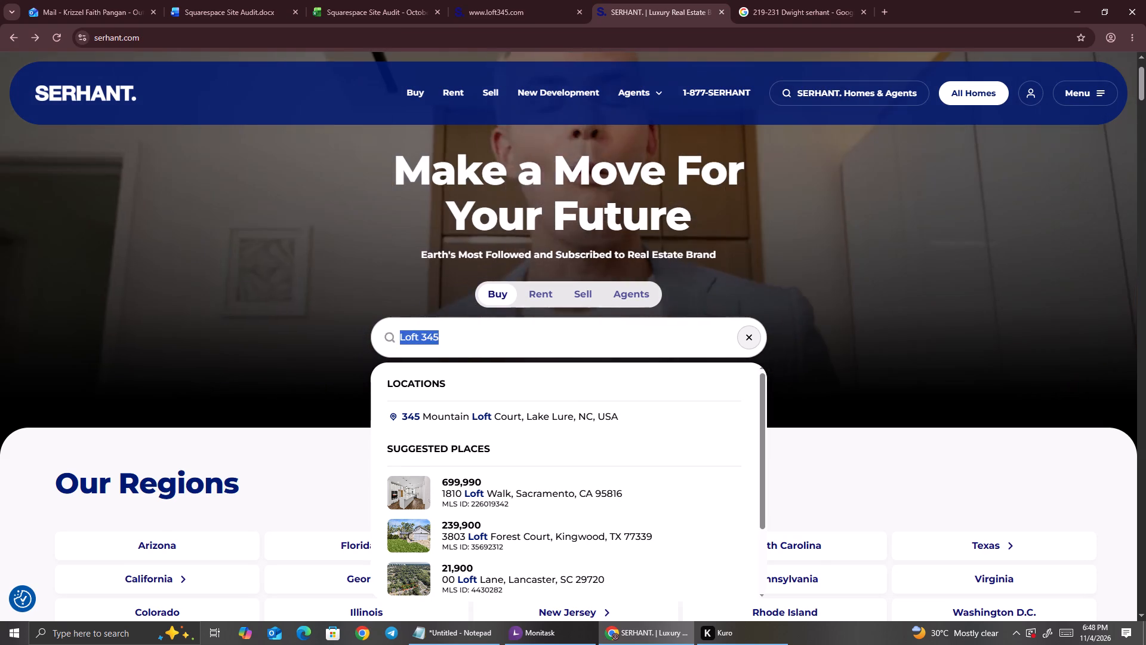
key(ctrl+v)
key(Return)
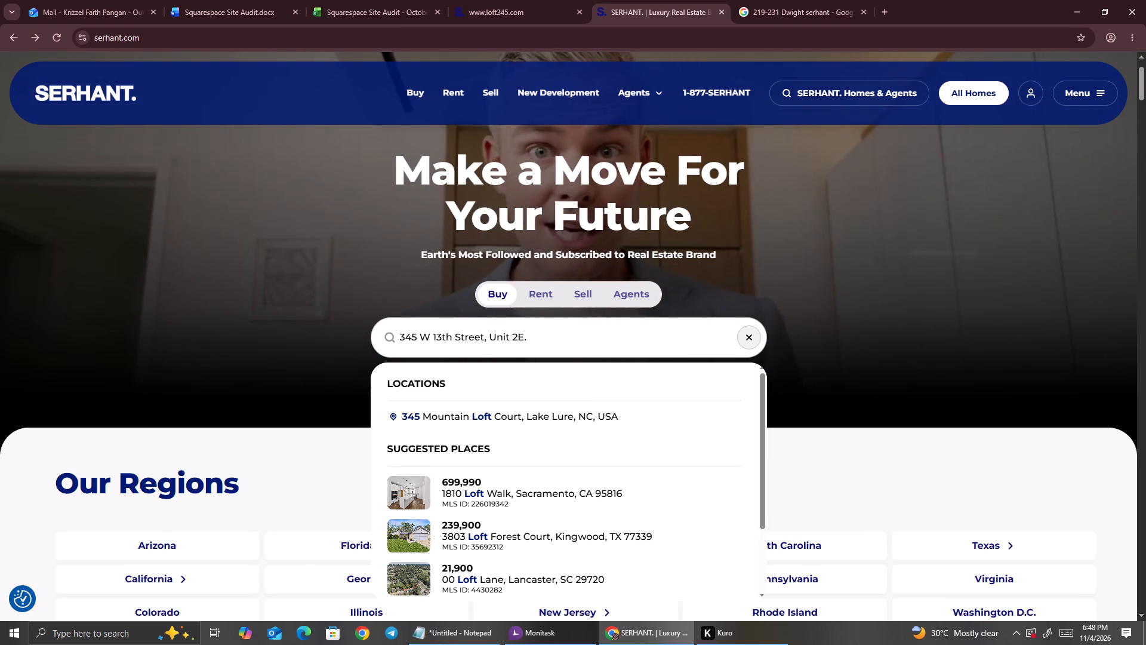
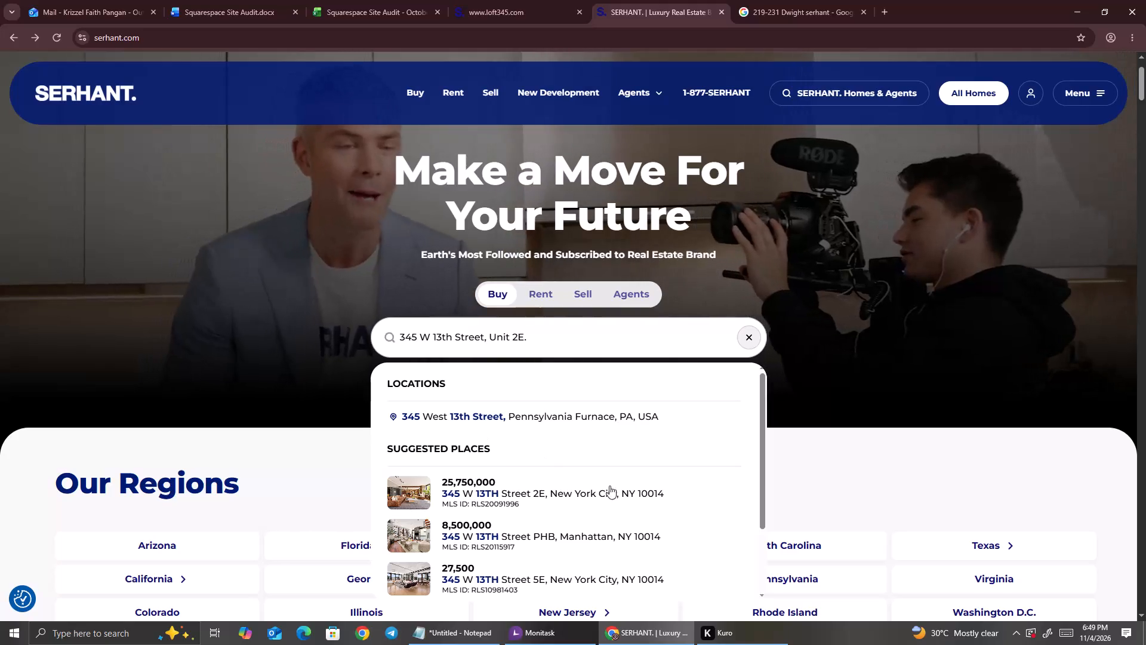
Open the SERHANT. listing for 345 W 13TH Street 2E and examine its agent and listing status.
click(580, 493)
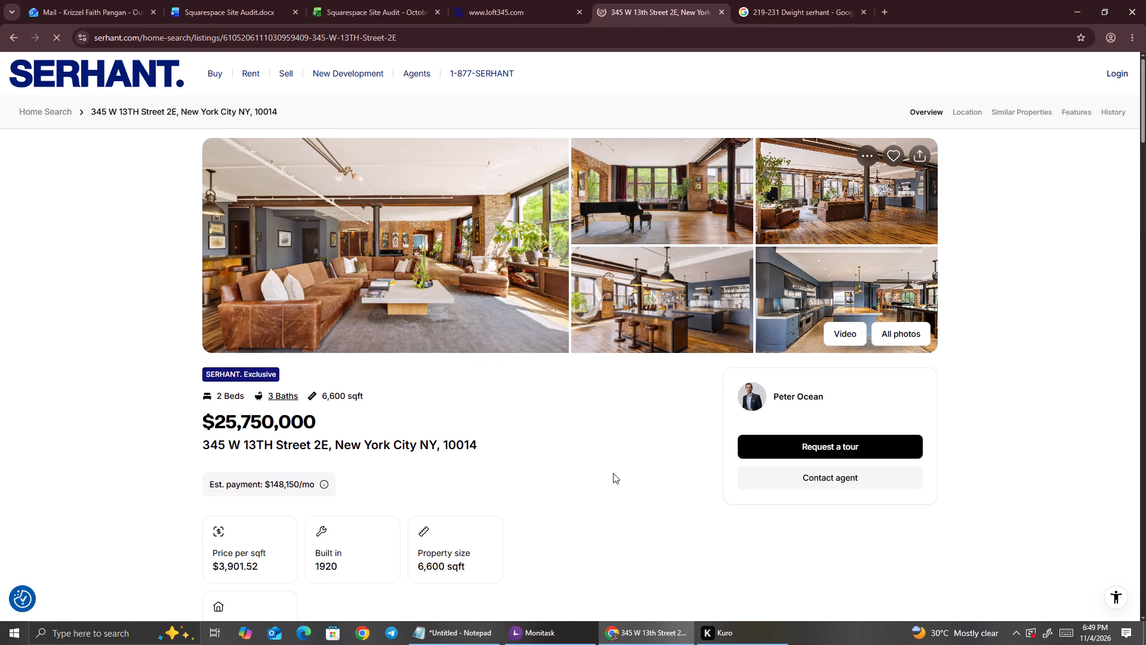
click(569, 0)
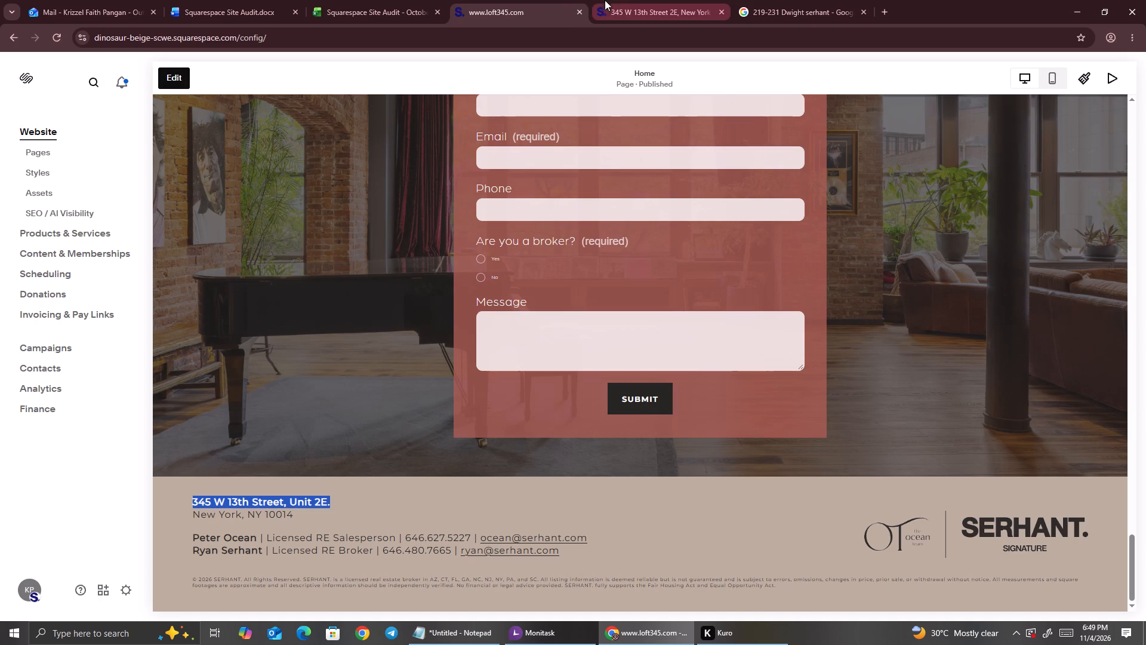
click(623, 0)
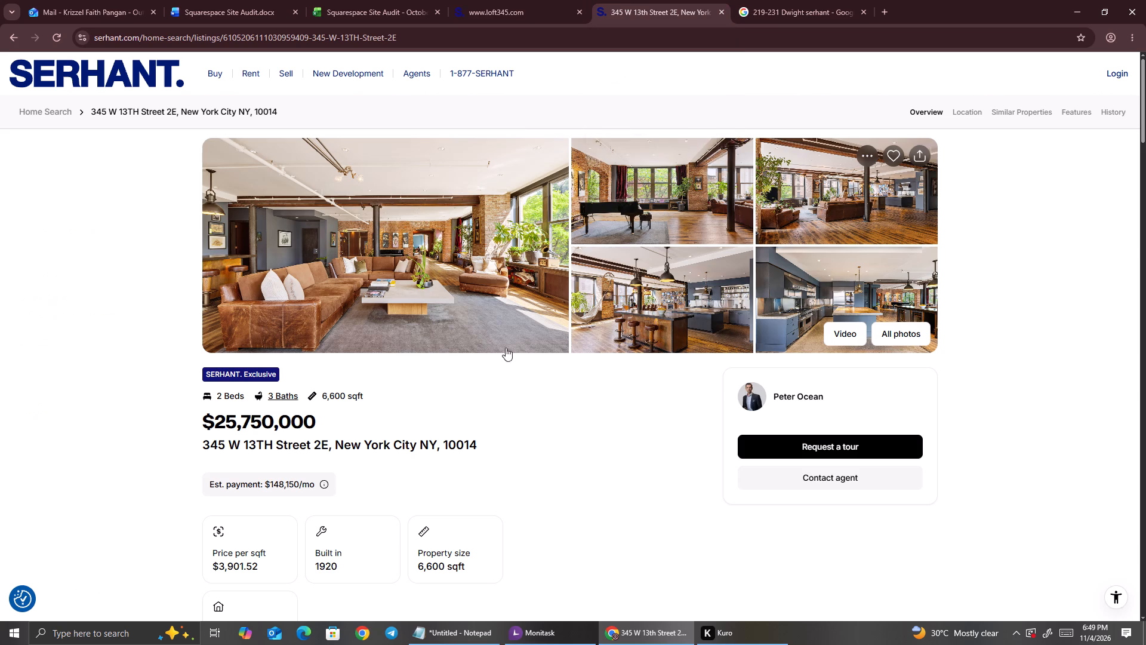
scroll(482, 362, down, 4)
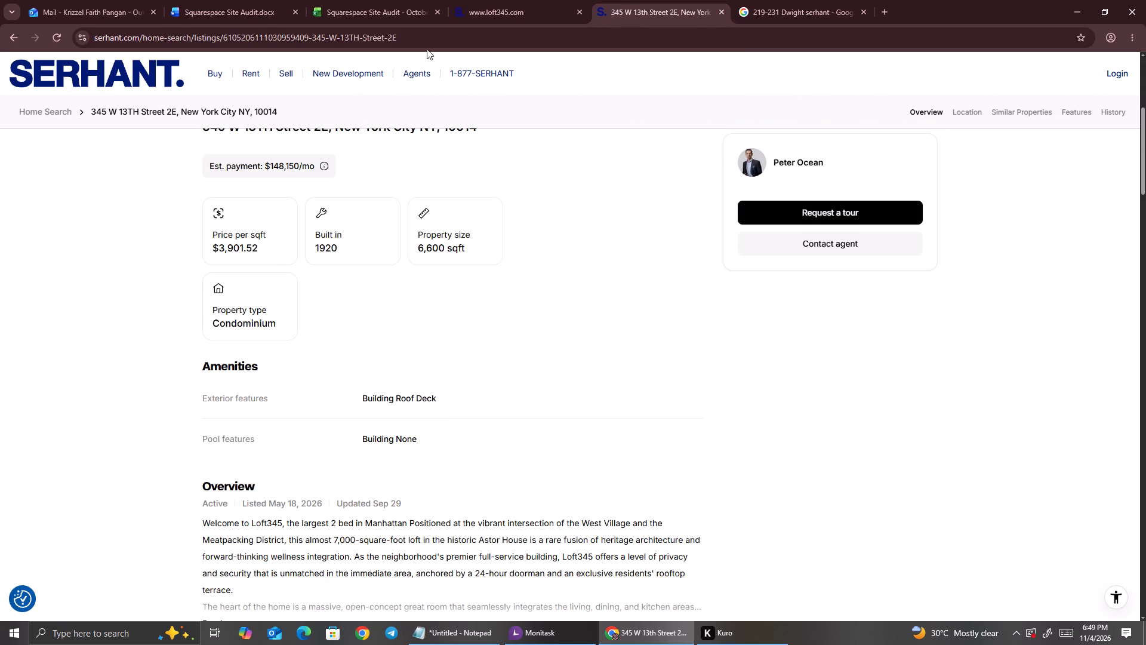
click(417, 0)
click(172, 421)
key(alt+Tab)
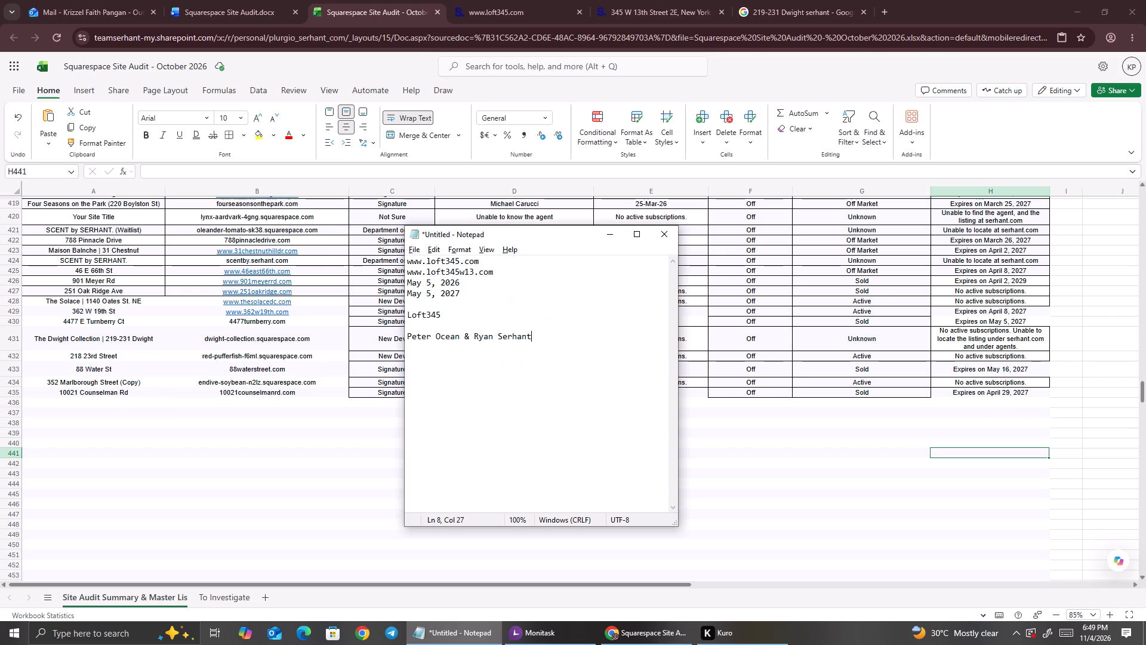
drag(494, 265, 367, 263)
key(ctrl+c)
click(109, 406)
key(ctrl+v)
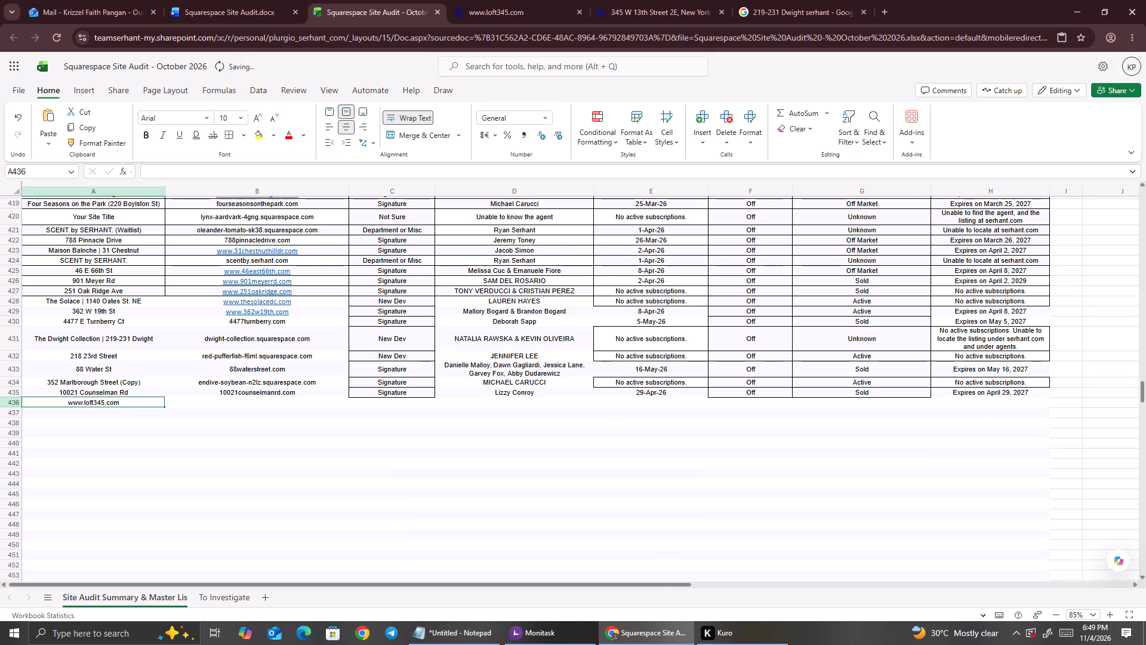
key(alt+Tab)
drag(496, 271, 383, 277)
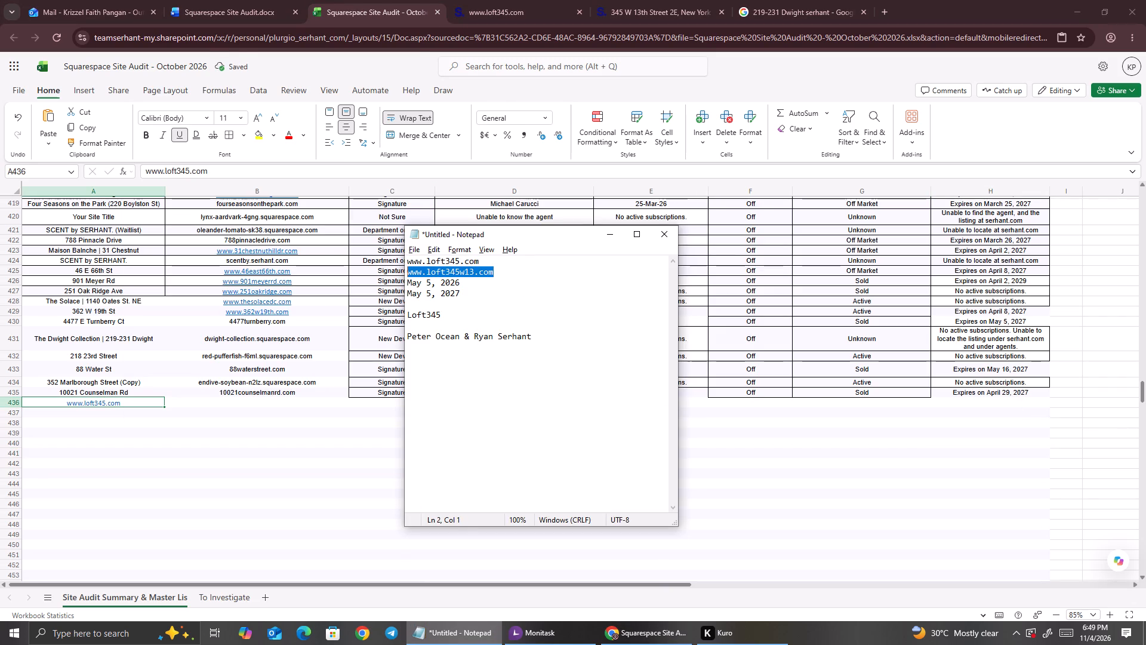
drag(383, 277, 375, 277)
key(ctrl+c)
click(266, 400)
key(ctrl+v)
Set row 436's category to Signature and fill in the agent names copied from Notepad.
click(399, 394)
key(ctrl+c)
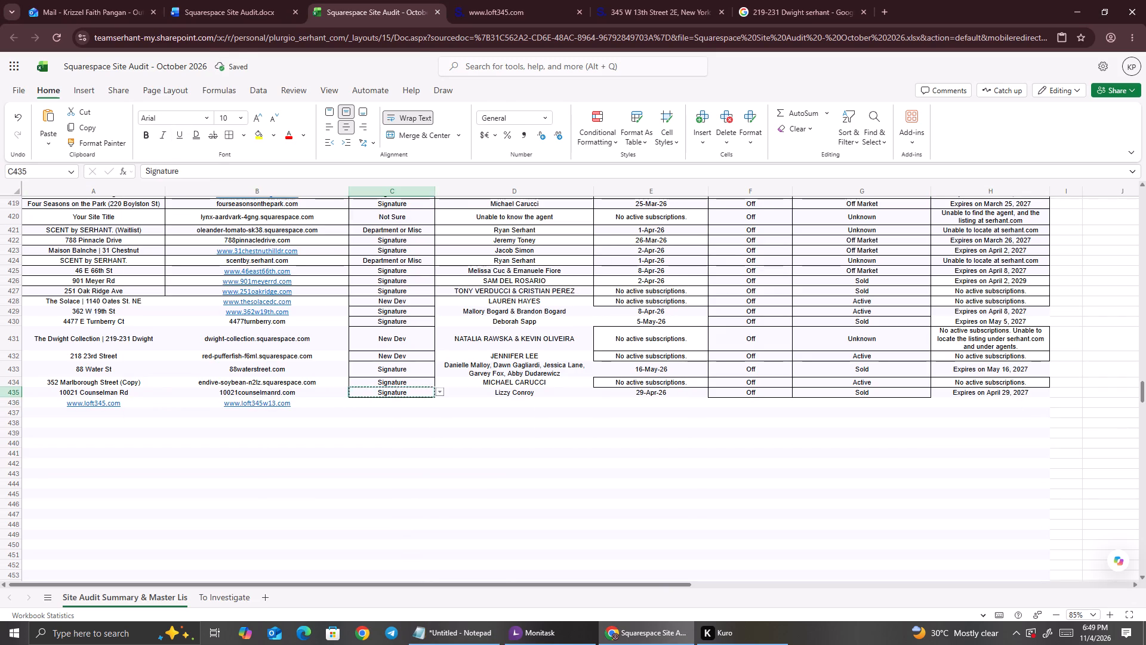
click(402, 404)
key(ctrl+v)
click(504, 0)
click(390, 0)
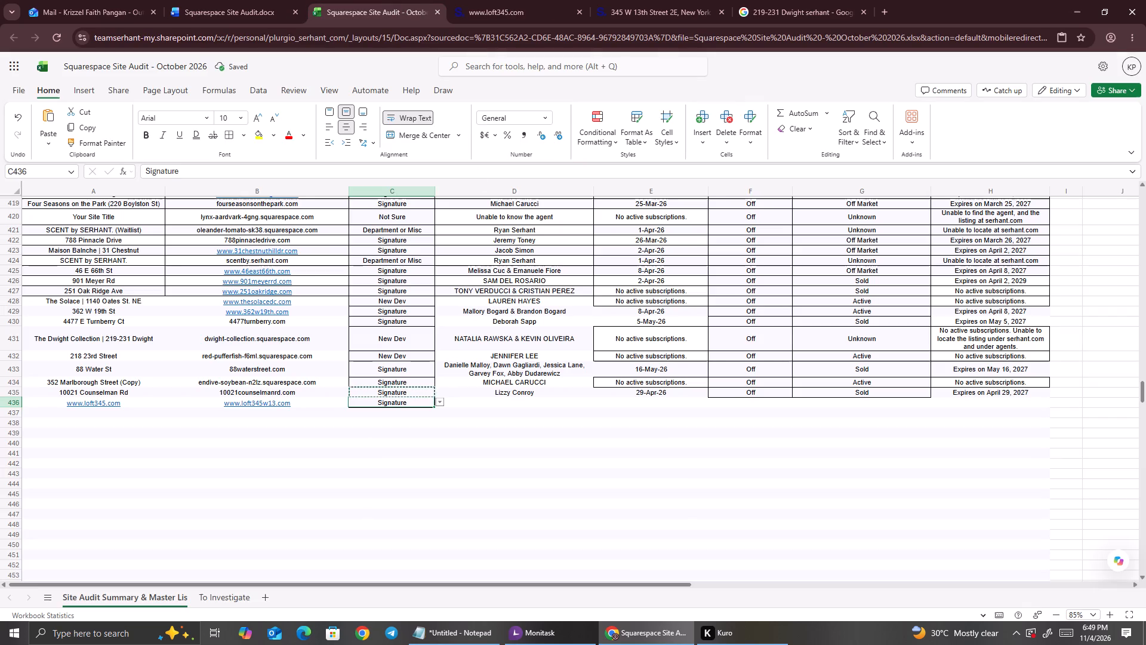
key(alt+Tab)
drag(534, 345, 370, 351)
key(ctrl+c)
click(352, 454)
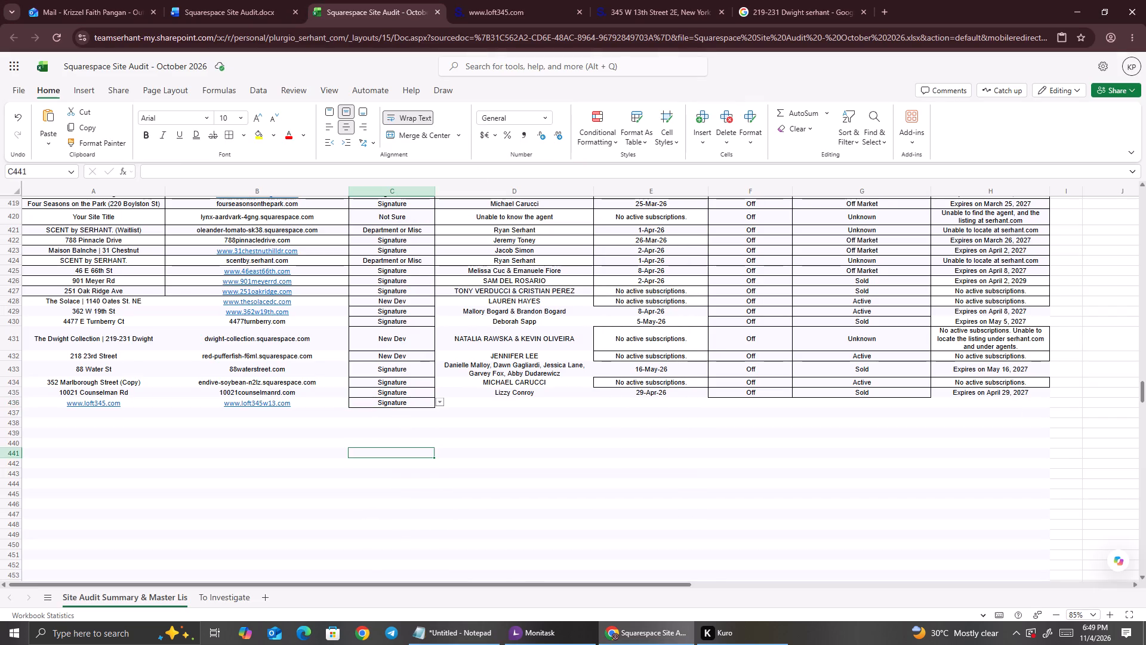
click(515, 399)
key(ctrl+v)
Enter the subscription date May 5, 2026 from Notepad in row 436.
key(alt+Tab)
drag(468, 284, 377, 288)
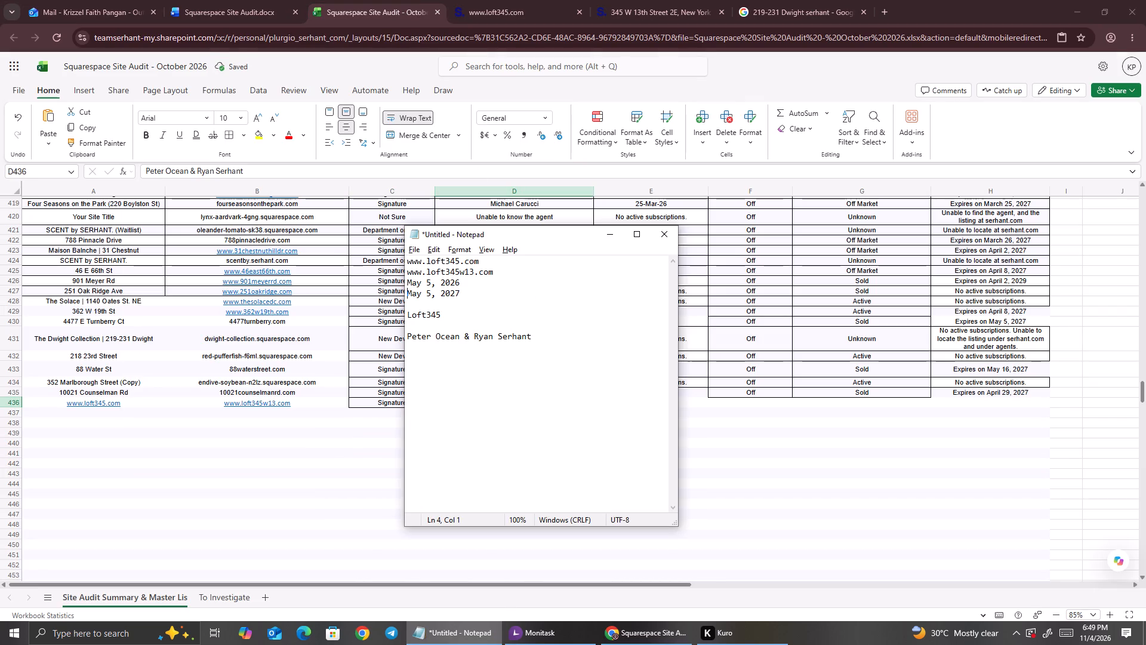
drag(377, 288, 376, 288)
key(ctrl+c)
drag(466, 281, 372, 281)
key(ctrl+c)
click(706, 396)
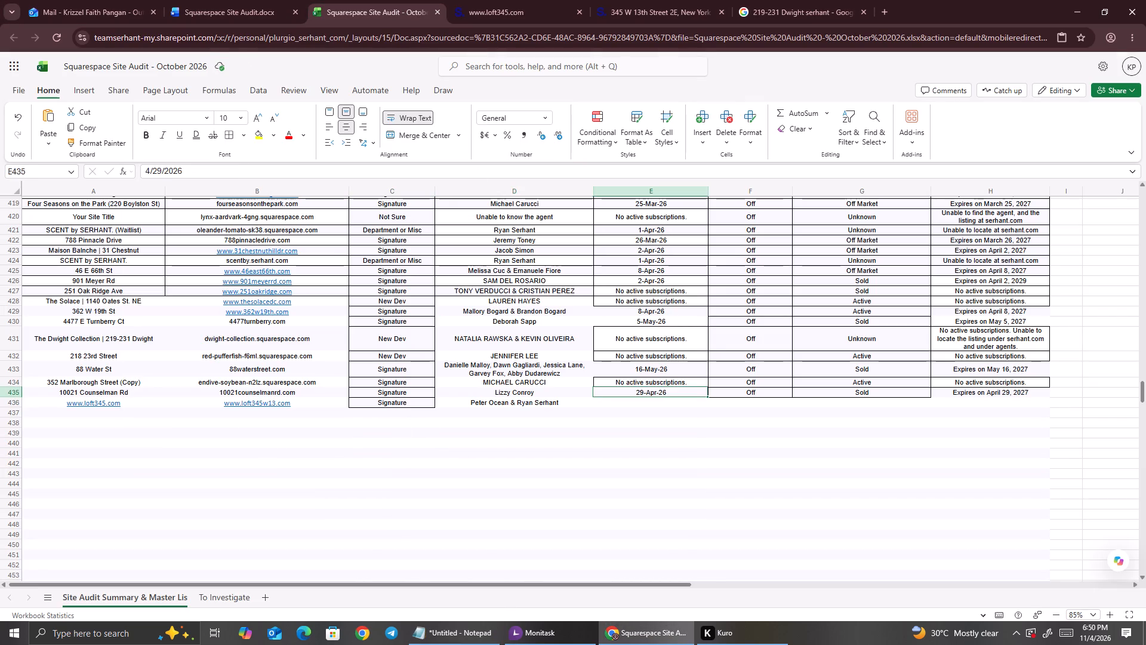
click(676, 404)
key(ctrl+v)
drag(765, 394, 793, 393)
drag(765, 381, 772, 380)
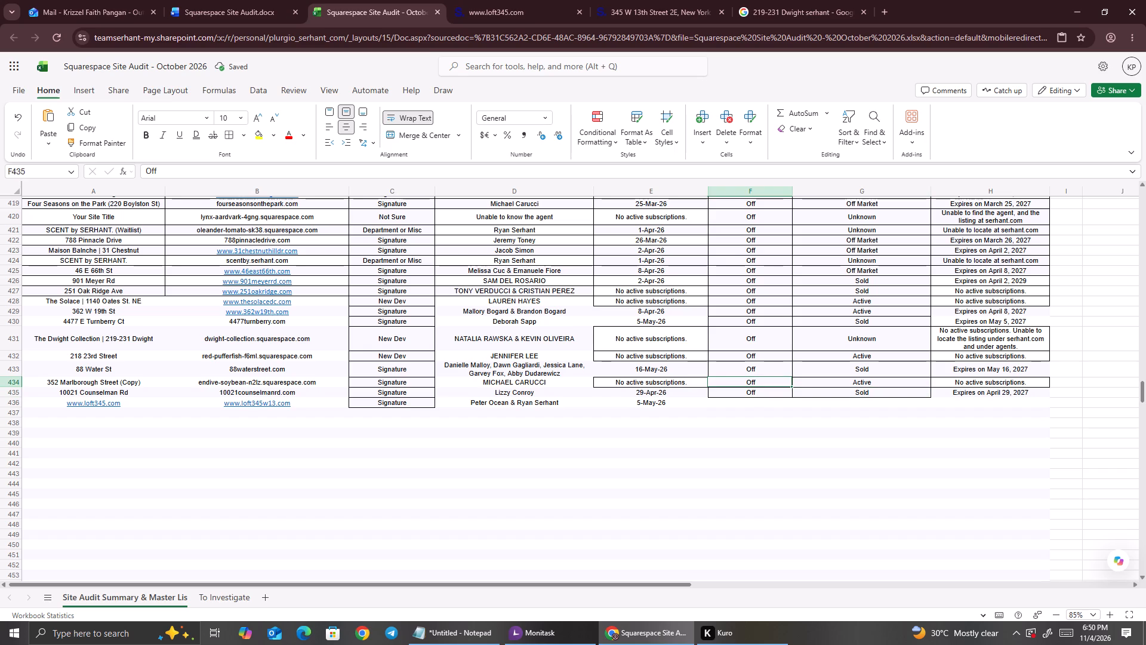
drag(772, 380, 865, 383)
key(ctrl+c)
click(769, 407)
key(ctrl+v)
Fill row 436's notes cell with "Expires on May 5, 2027", reusing the wording of the row above.
click(999, 391)
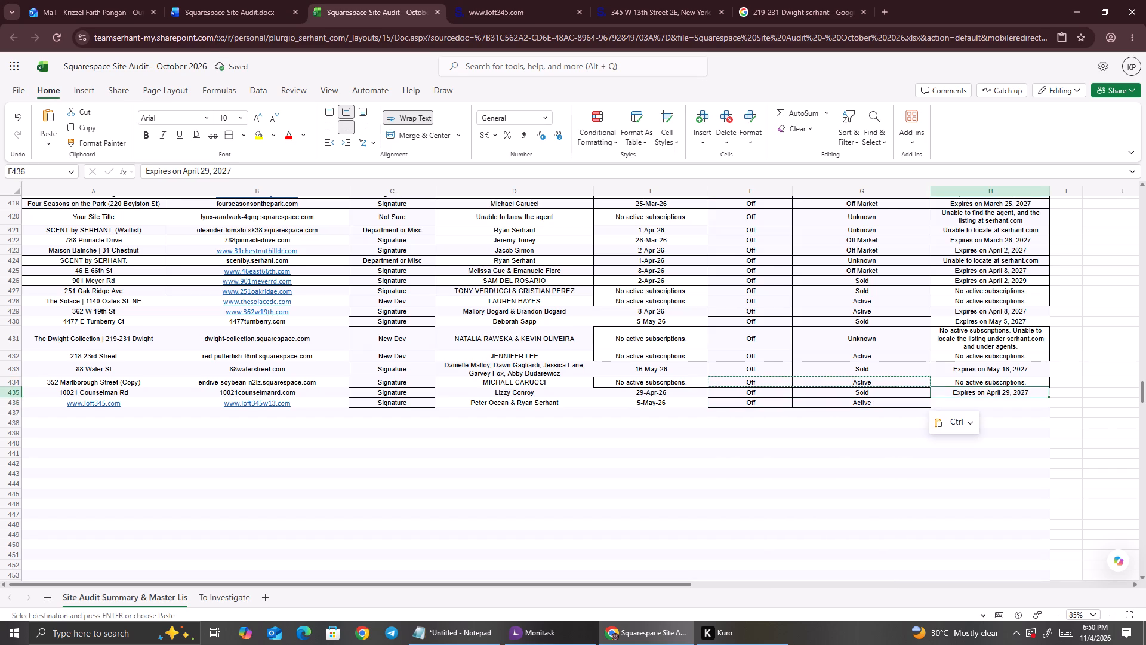
key(ctrl+c)
click(992, 400)
key(ctrl+v)
key(alt+Tab)
drag(469, 297, 382, 293)
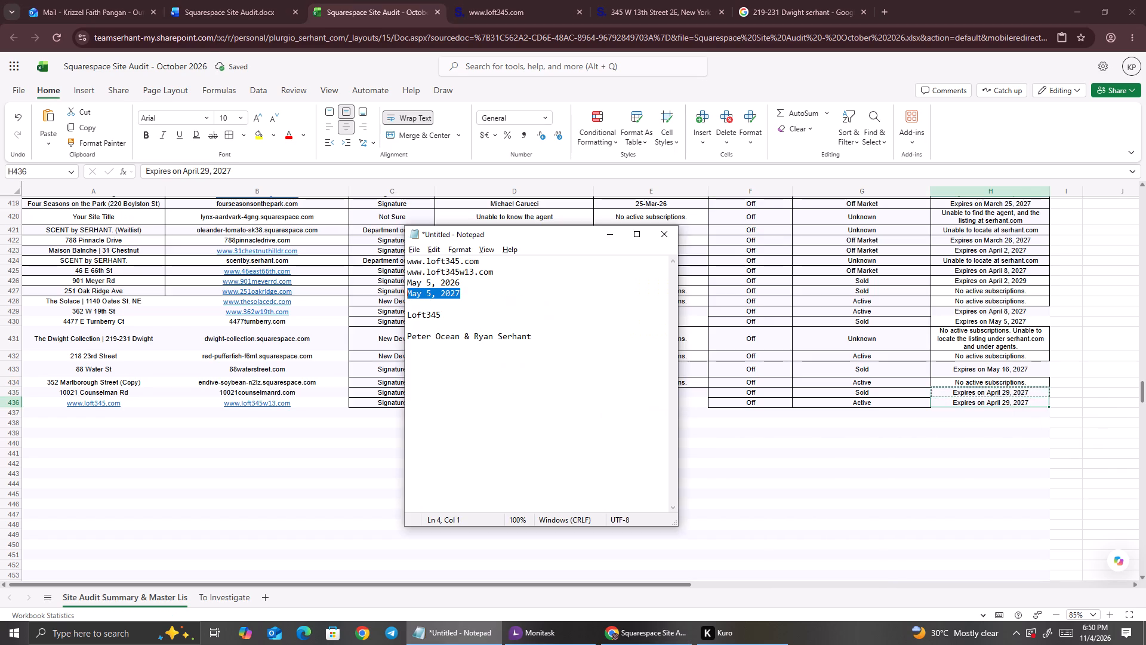
drag(382, 293, 381, 293)
key(ctrl+c)
drag(185, 171, 286, 170)
key(ctrl+v)
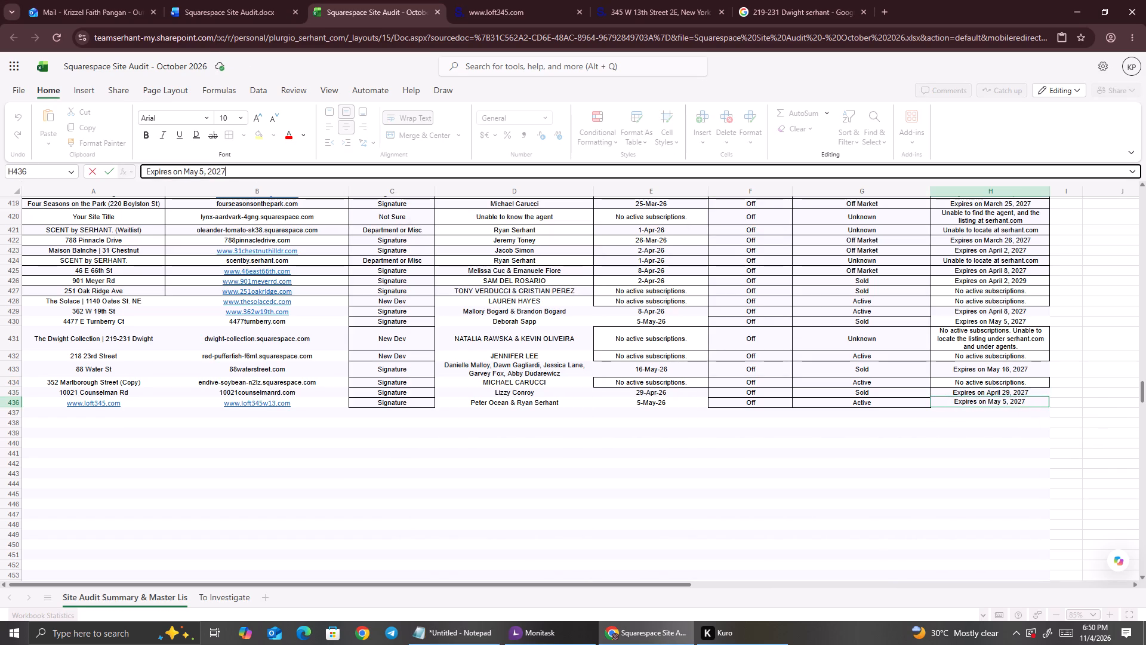
click(320, 435)
click(485, 0)
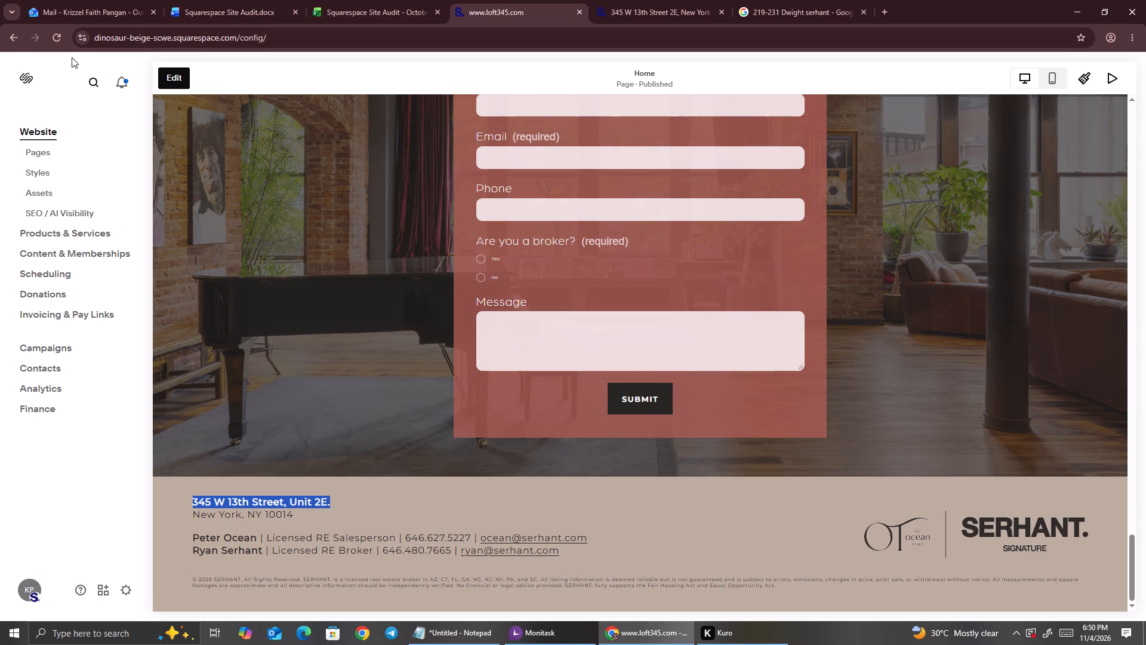
triple_click(4, 35)
double_click(4, 31)
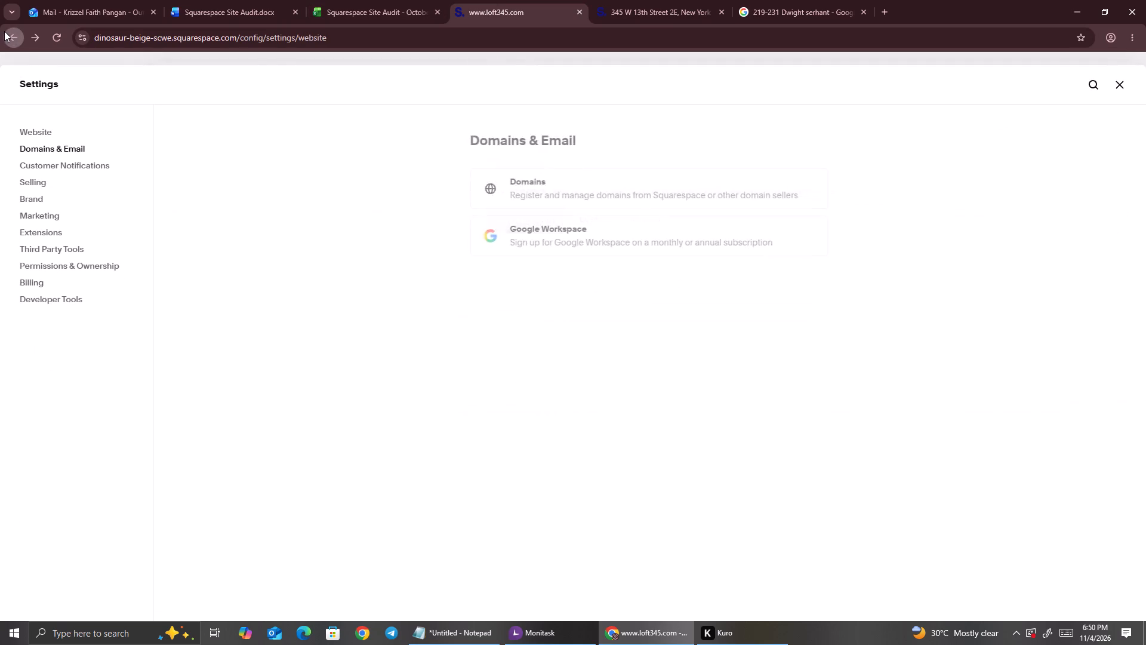
click(4, 31)
click(393, 236)
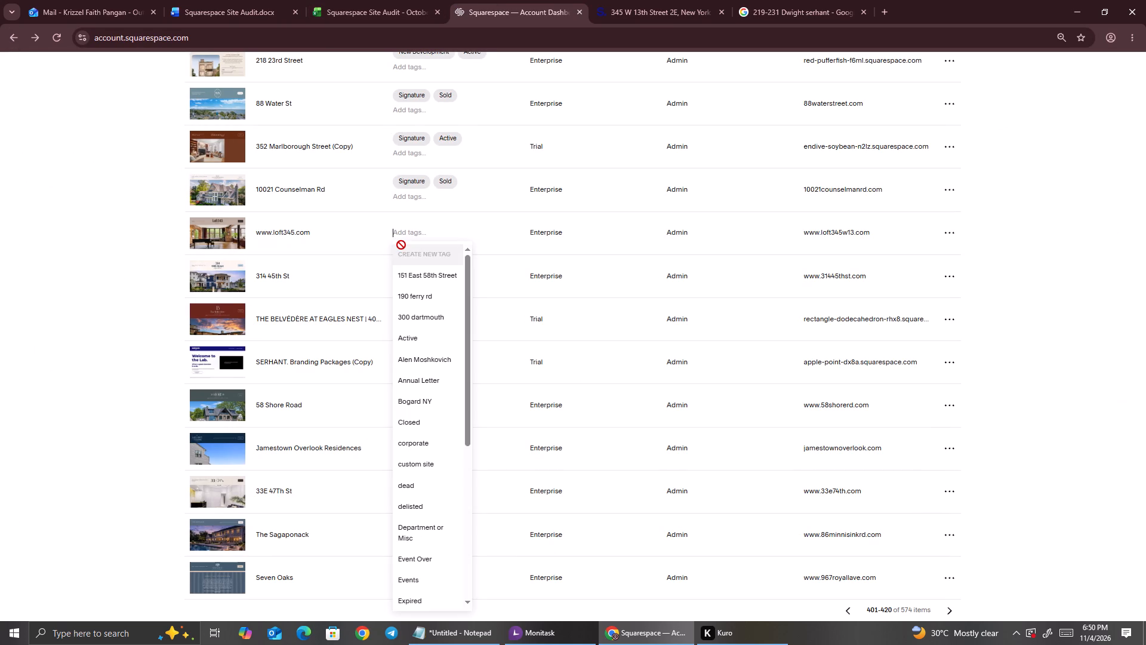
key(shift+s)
key(Down)
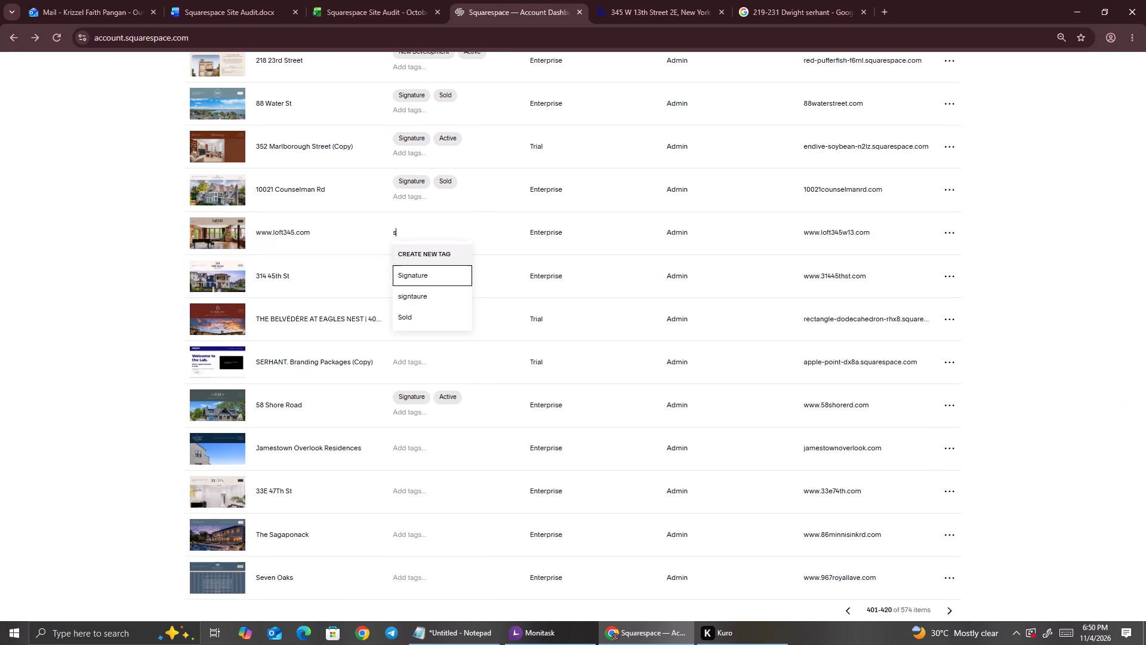
key(Return)
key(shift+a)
key(Down)
key(Return)
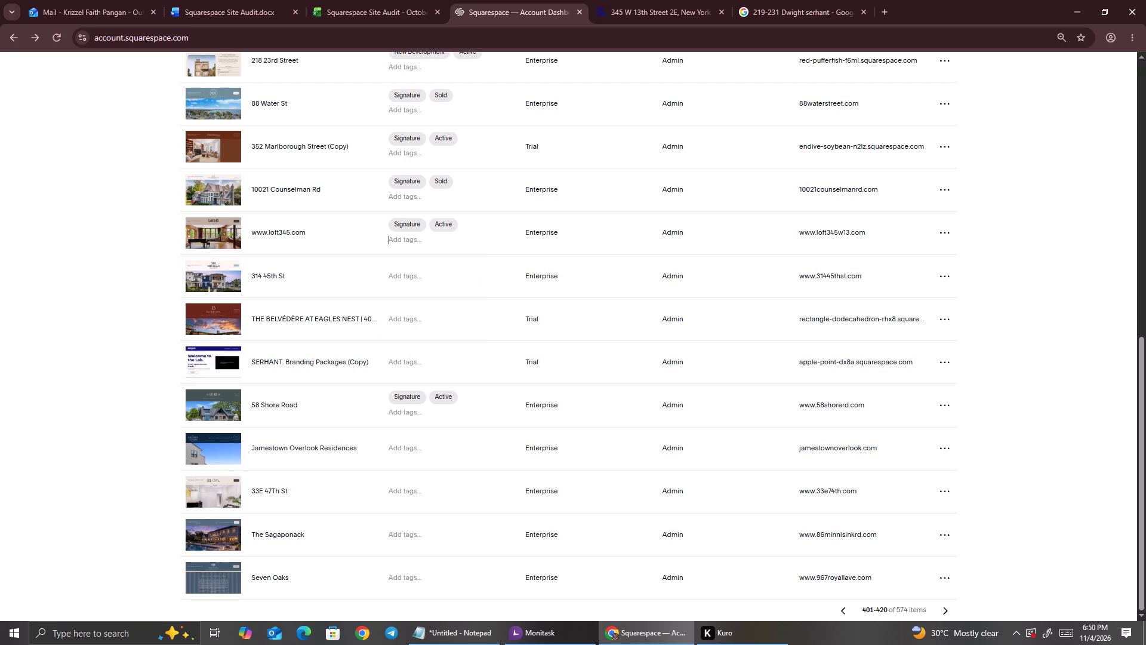
drag(321, 275, 232, 275)
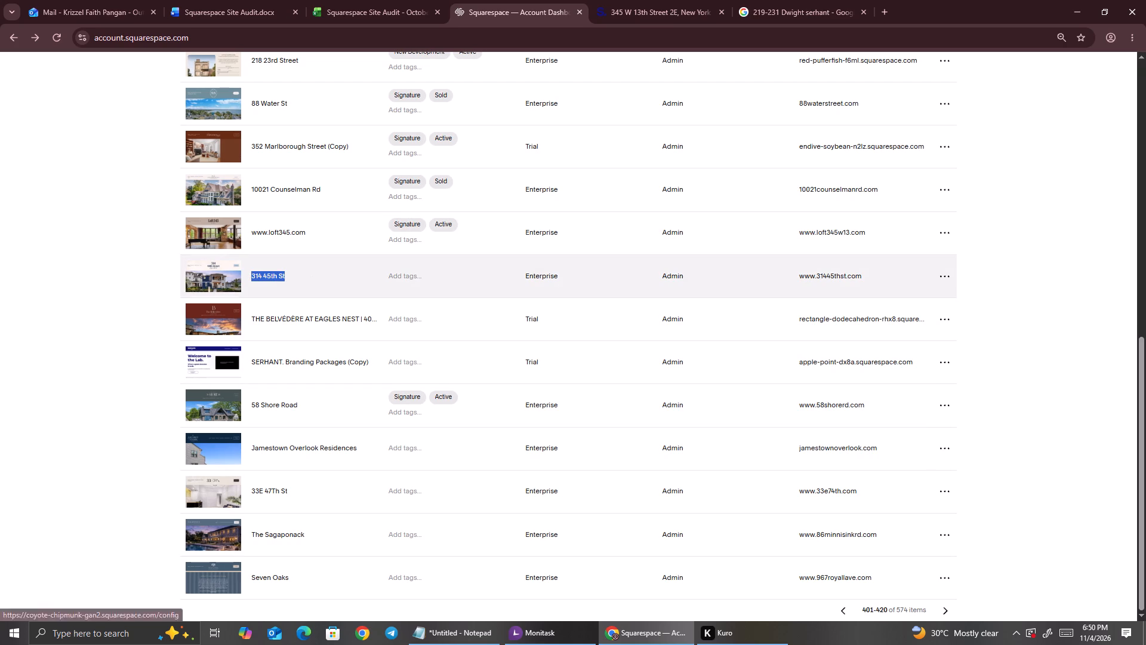
drag(232, 275, 231, 275)
key(ctrl+c)
key(alt+Tab)
key(ctrl+a)
key(ctrl+v)
key(alt+Tab)
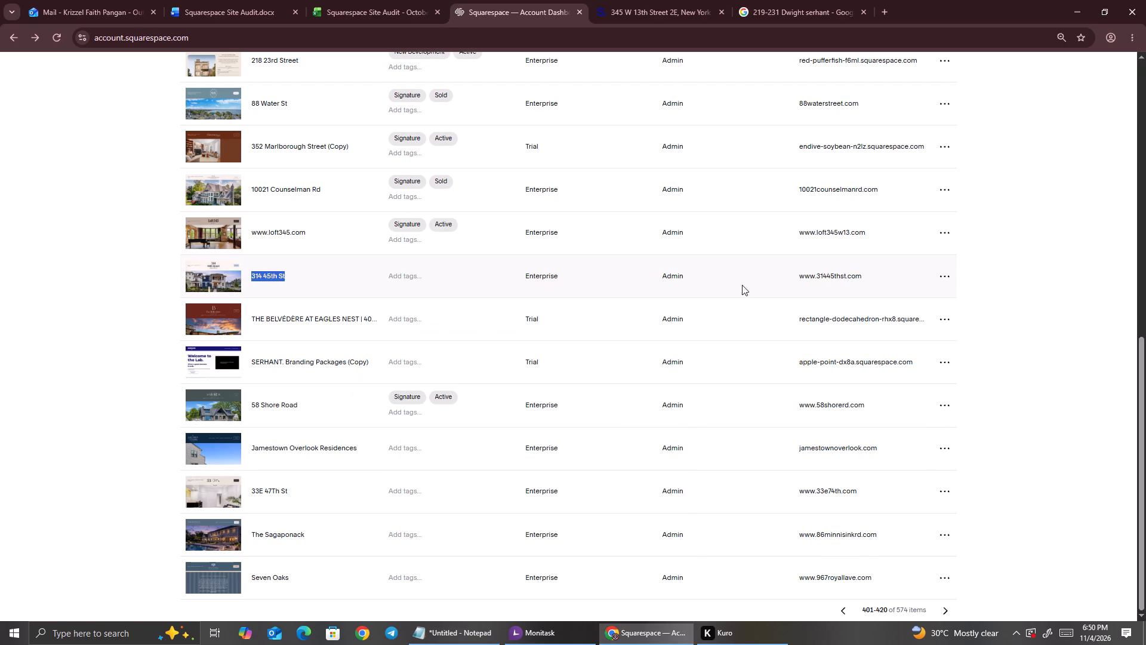
drag(787, 277, 884, 275)
key(ctrl+c)
key(alt+Tab)
key(ctrl+v)
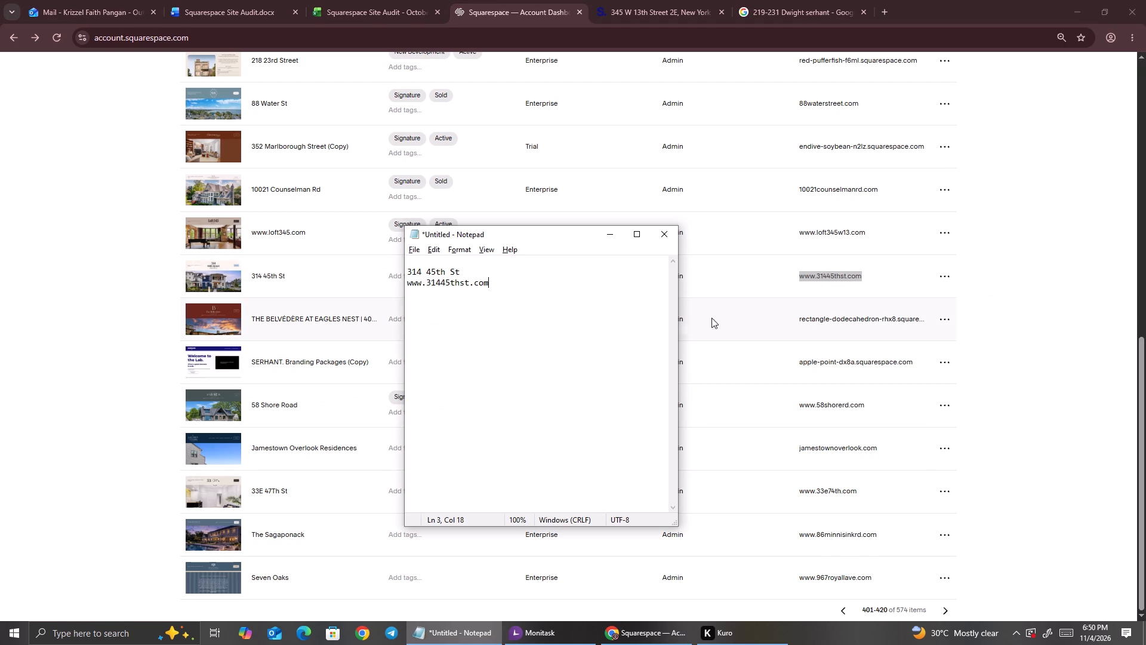
Search SERHANT. properties for "314 45th St" and open the Virginia Beach listing.
drag(476, 274, 369, 272)
key(ctrl+c)
click(652, 0)
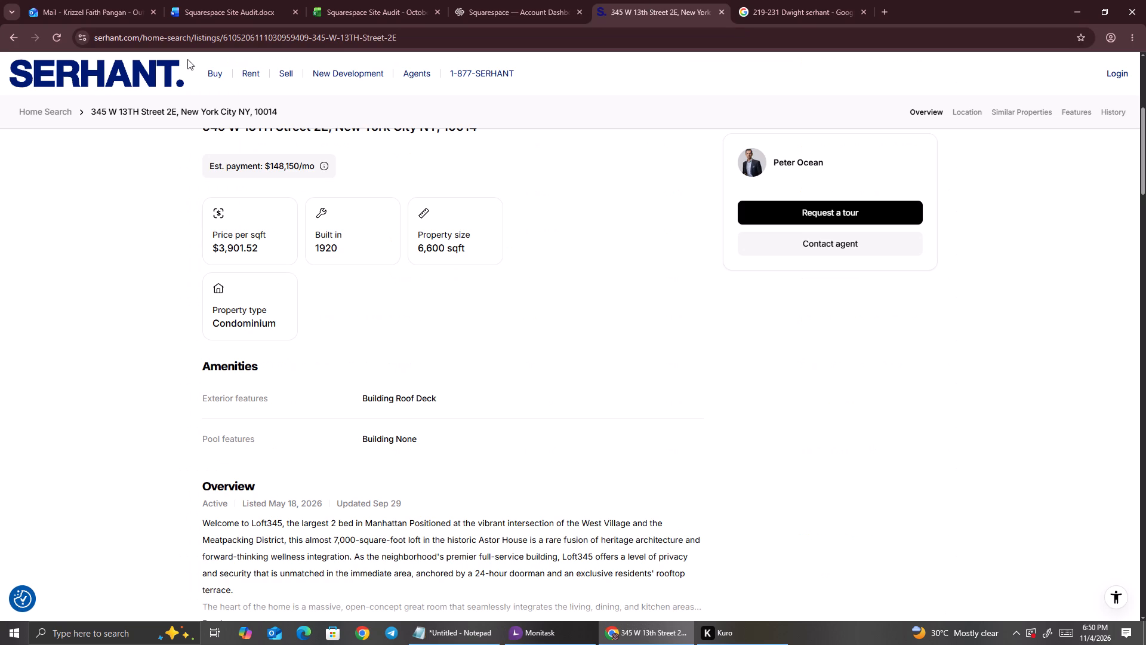
click(530, 0)
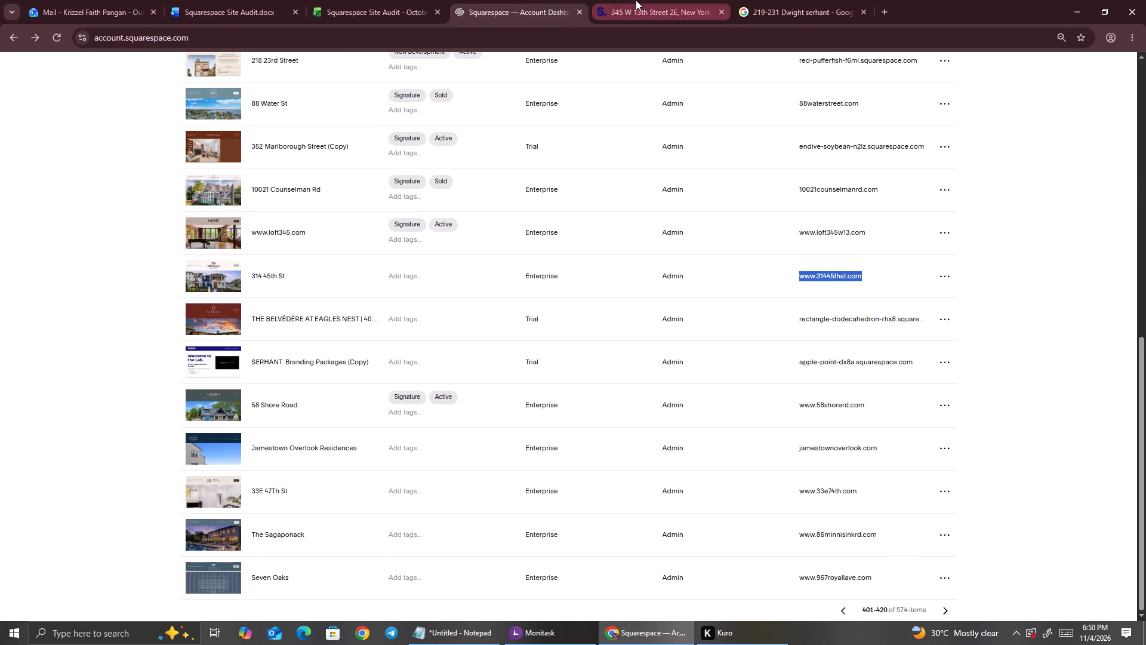
click(636, 0)
click(7, 29)
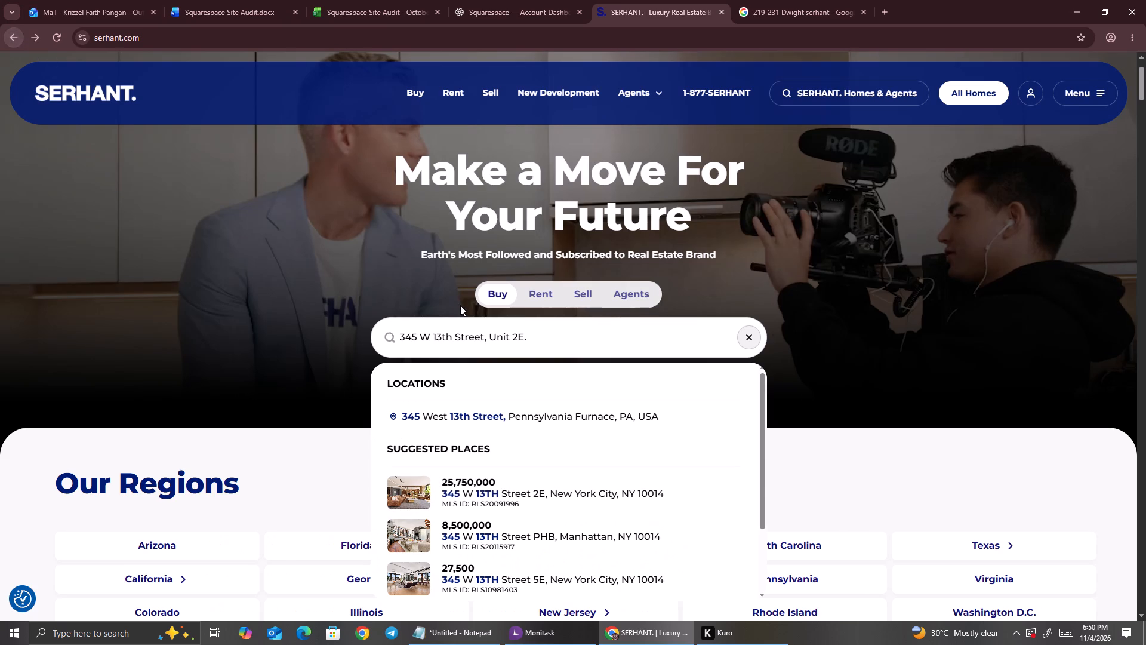
click(473, 321)
key(ctrl+a)
key(ctrl+v)
key(Return)
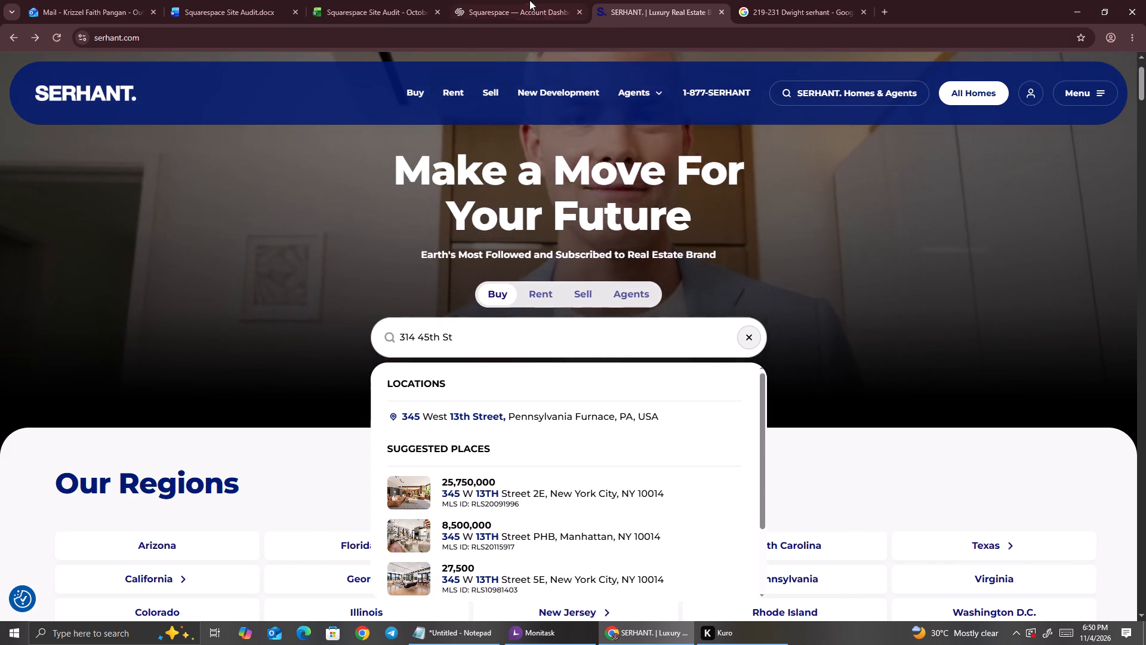
click(529, 0)
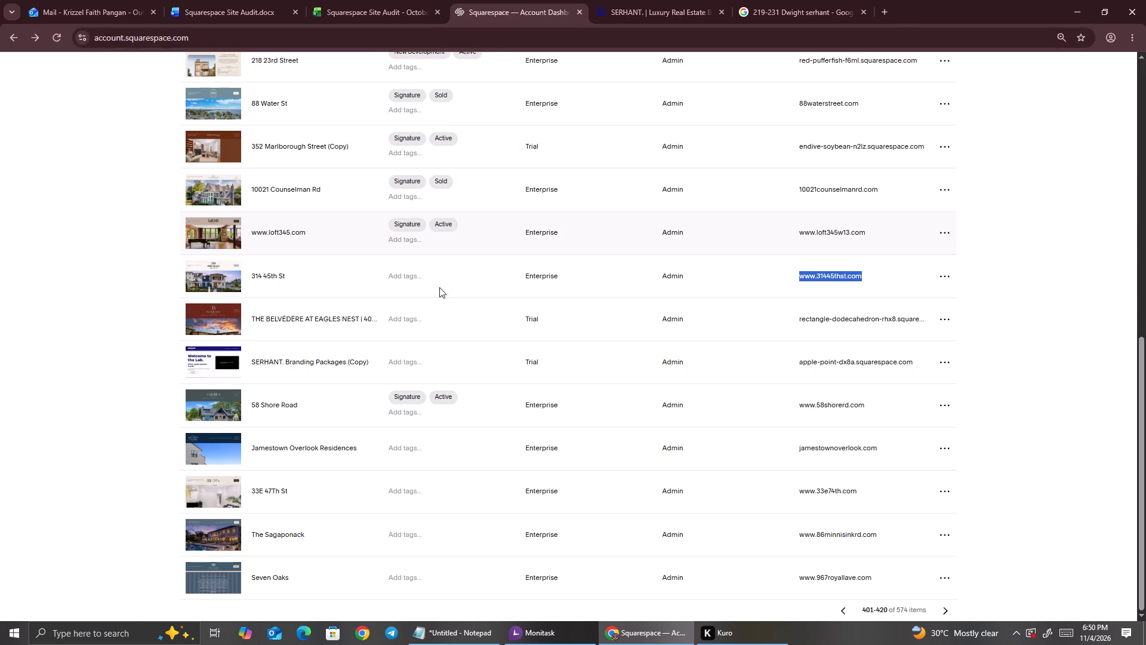
click(689, 0)
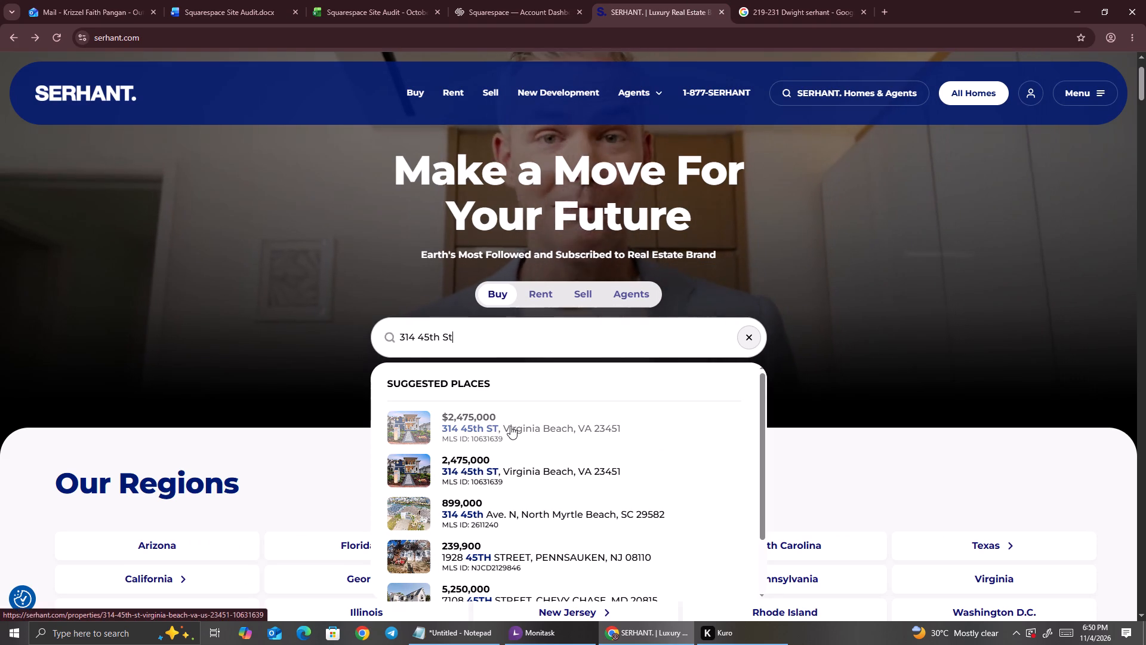
click(510, 426)
Check the 314 45th ST listing's status and open the domain details for 31445thst.com from the 314 45th St site's settings.
click(581, 0)
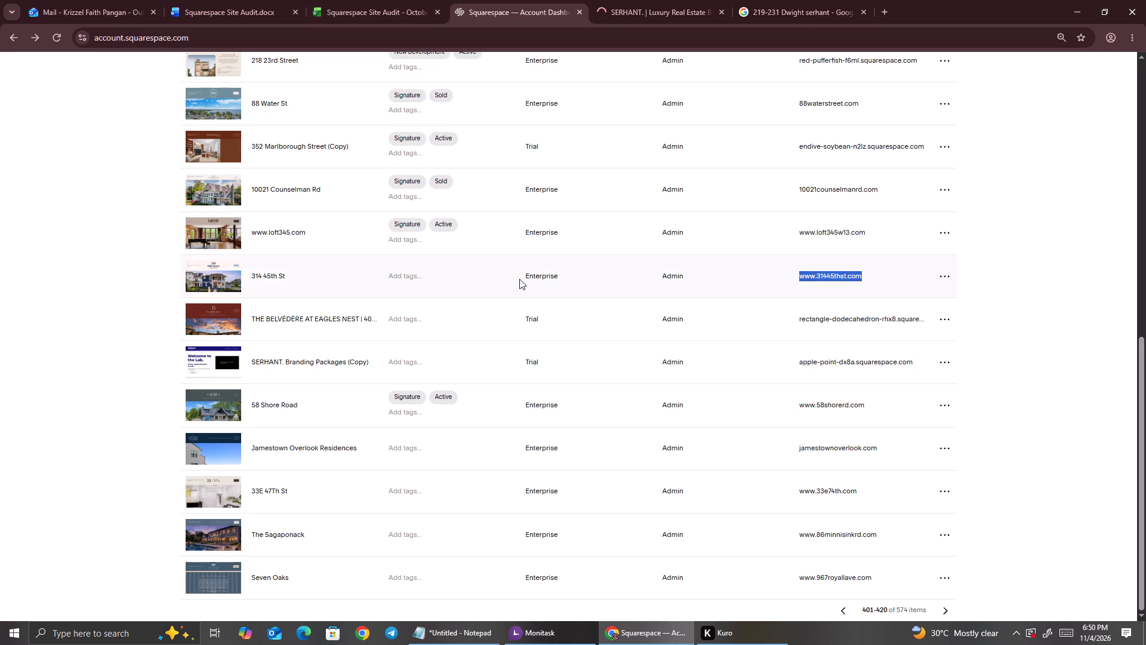
click(942, 270)
click(934, 343)
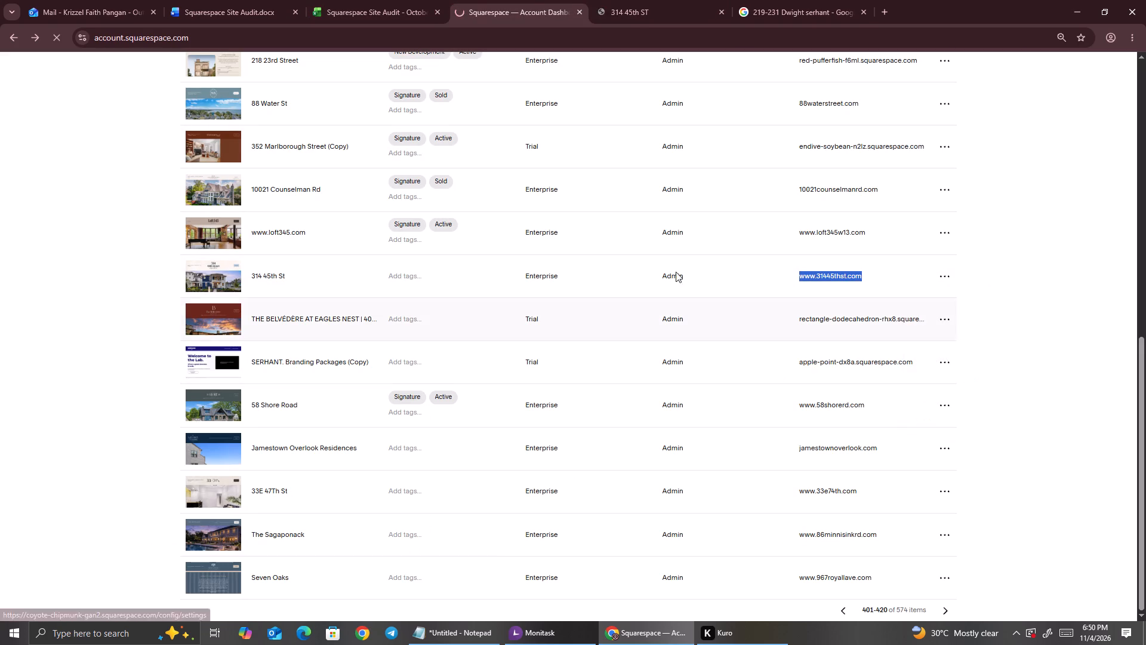
click(658, 0)
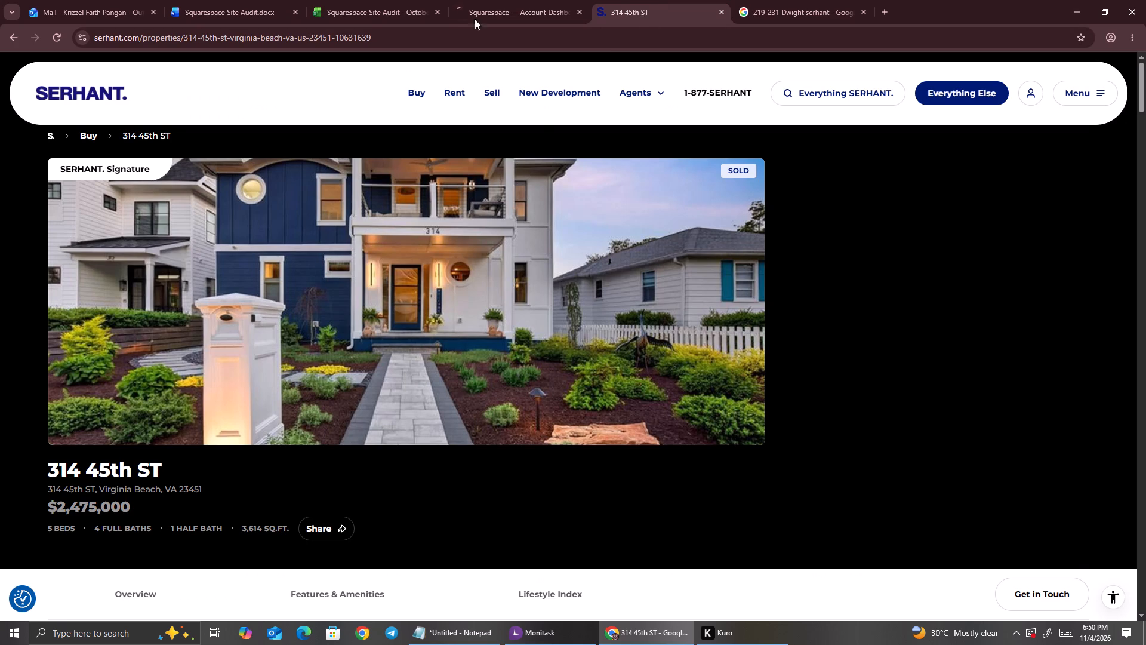
click(502, 0)
click(671, 0)
click(511, 0)
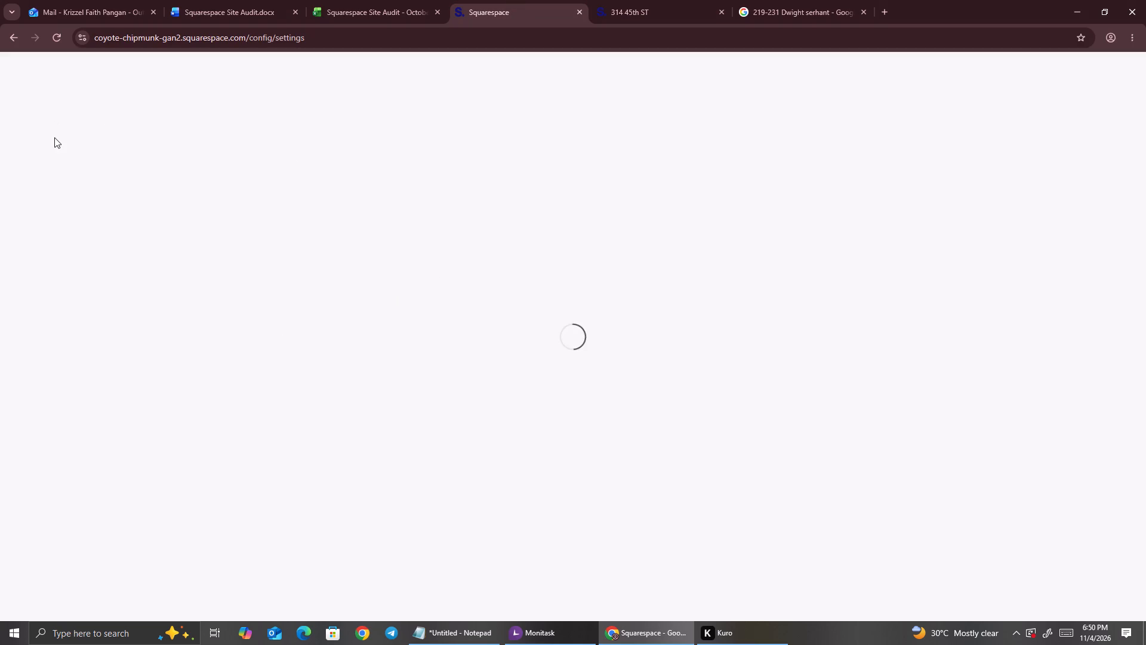
click(69, 148)
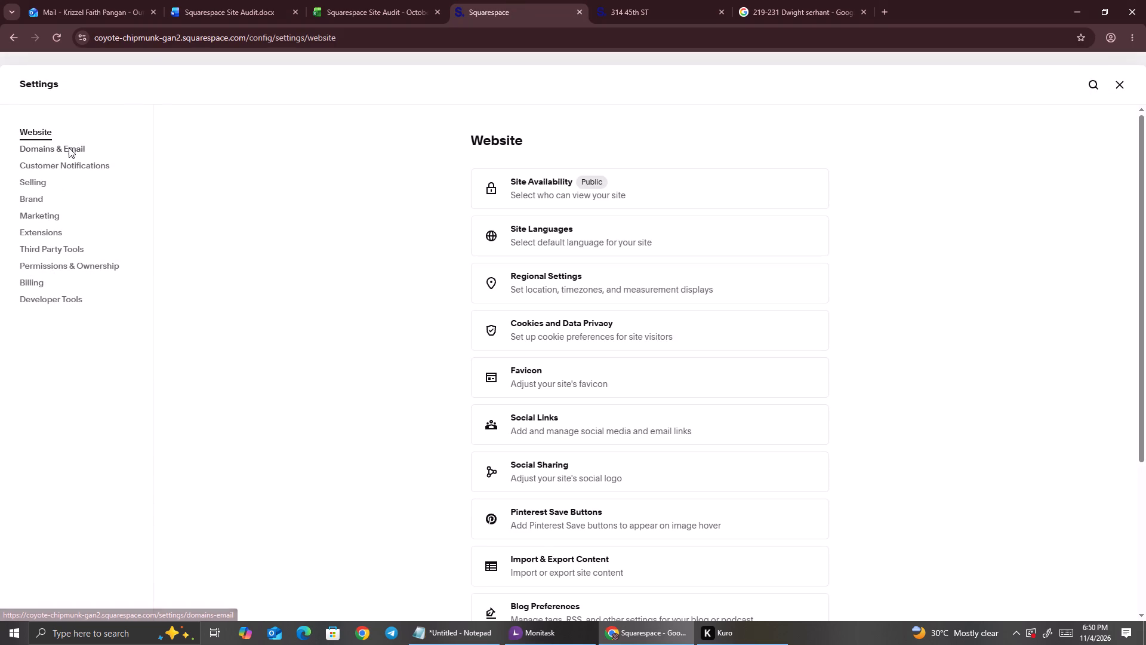
click(575, 183)
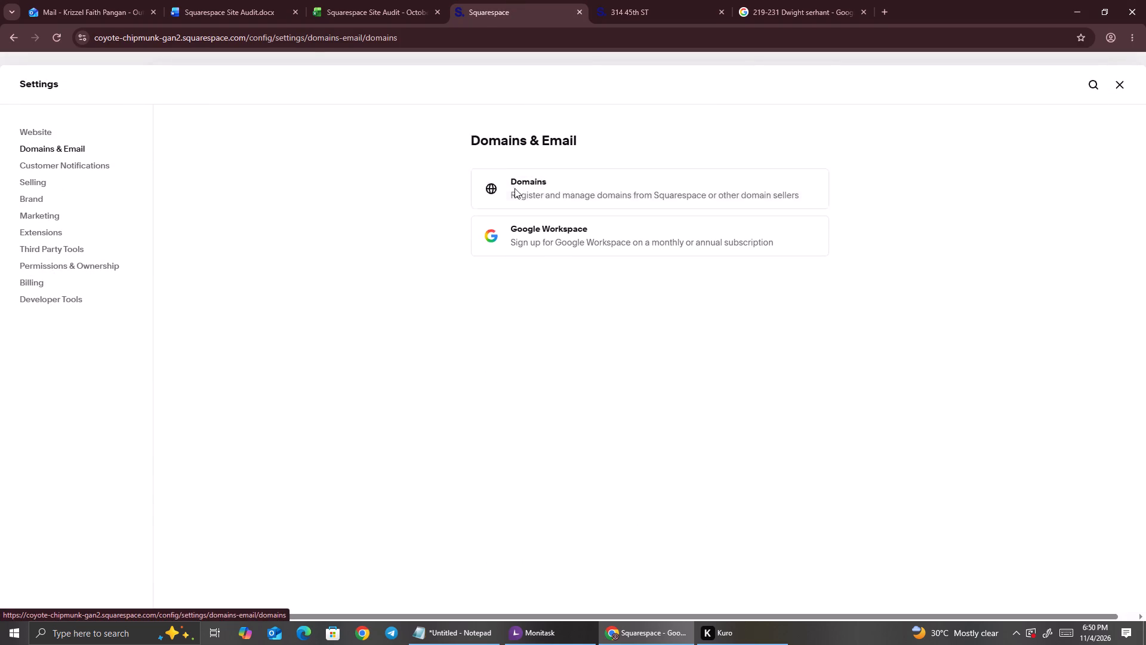
click(537, 285)
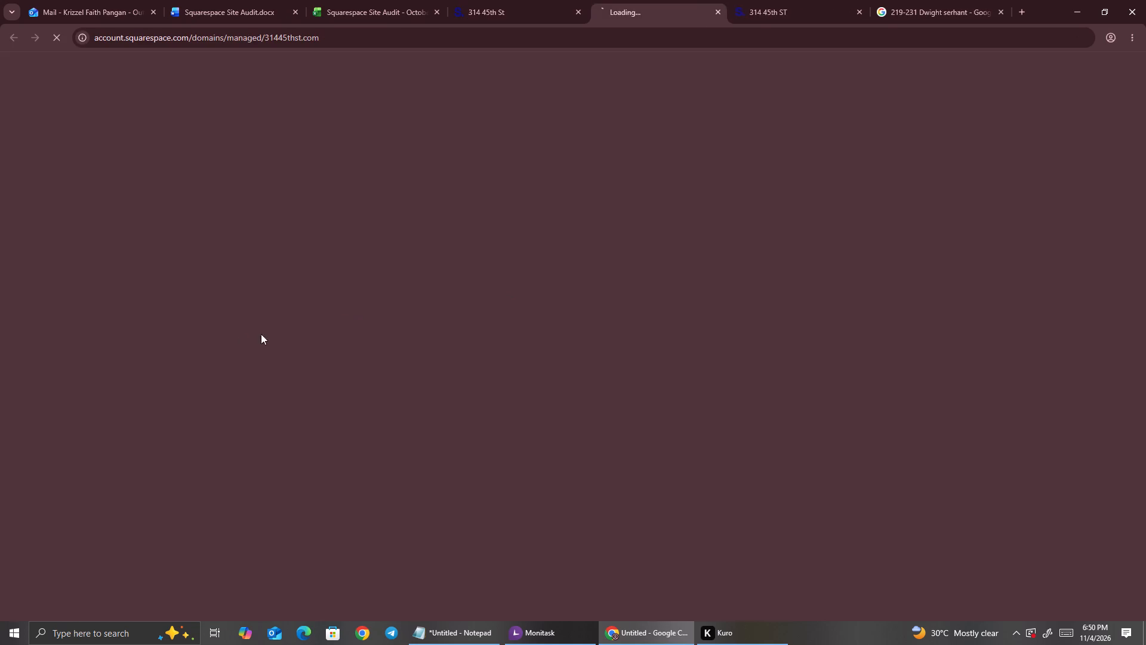
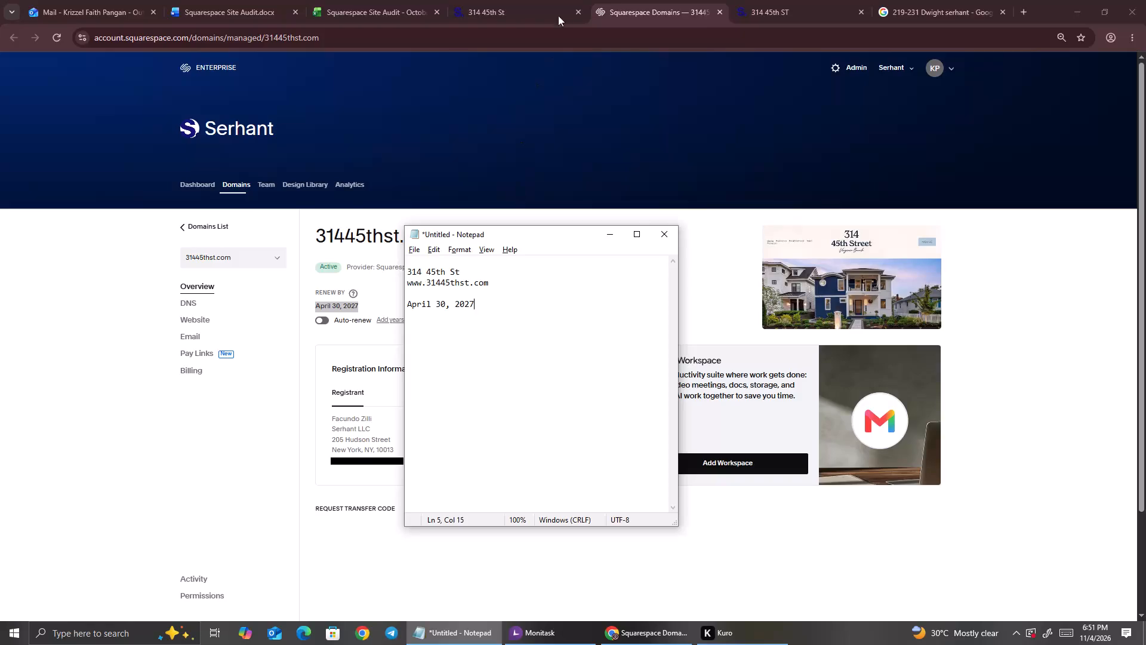
click(525, 0)
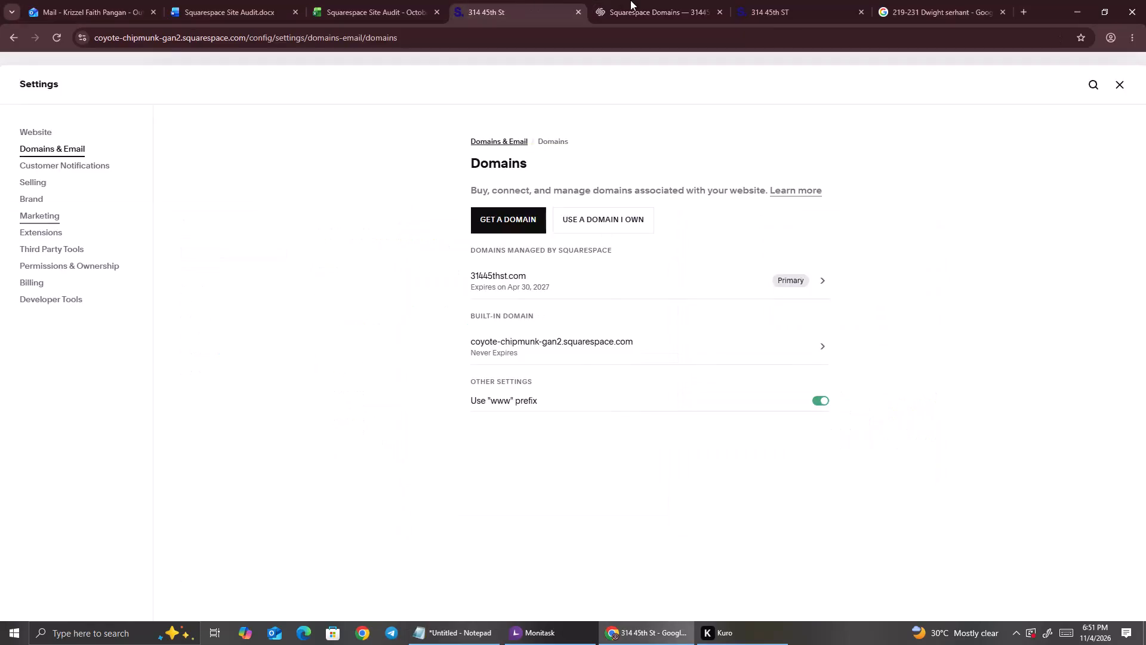
drag(640, 0, 647, 0)
click(719, 9)
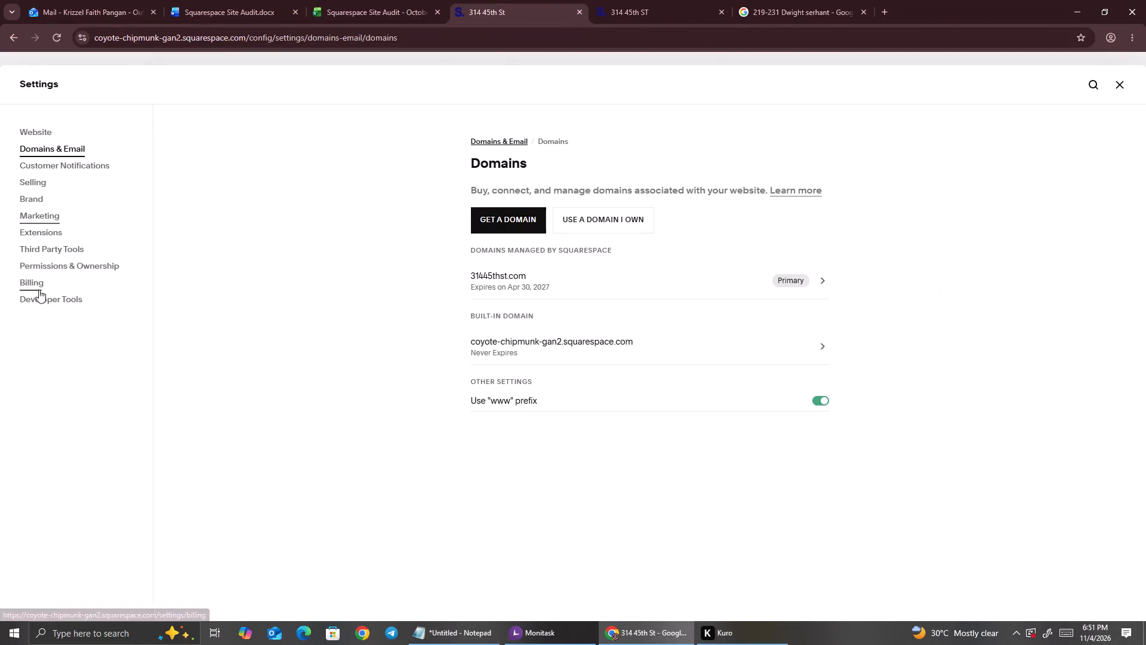
click(39, 290)
click(521, 328)
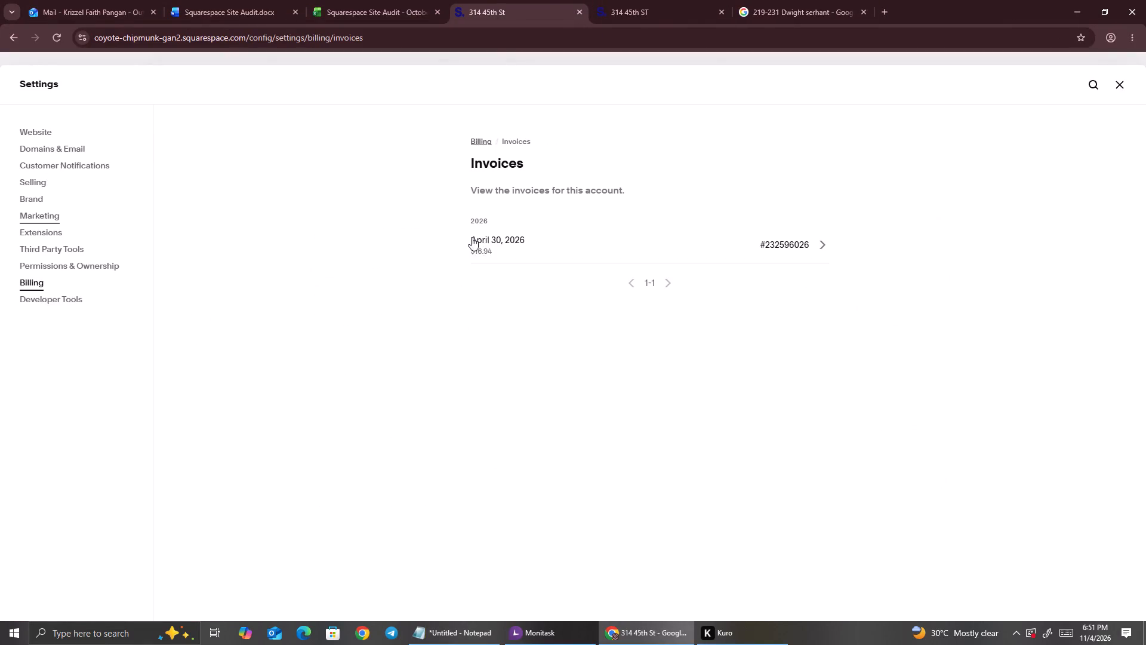
drag(471, 238, 552, 234)
drag(450, 240, 540, 233)
click(526, 140)
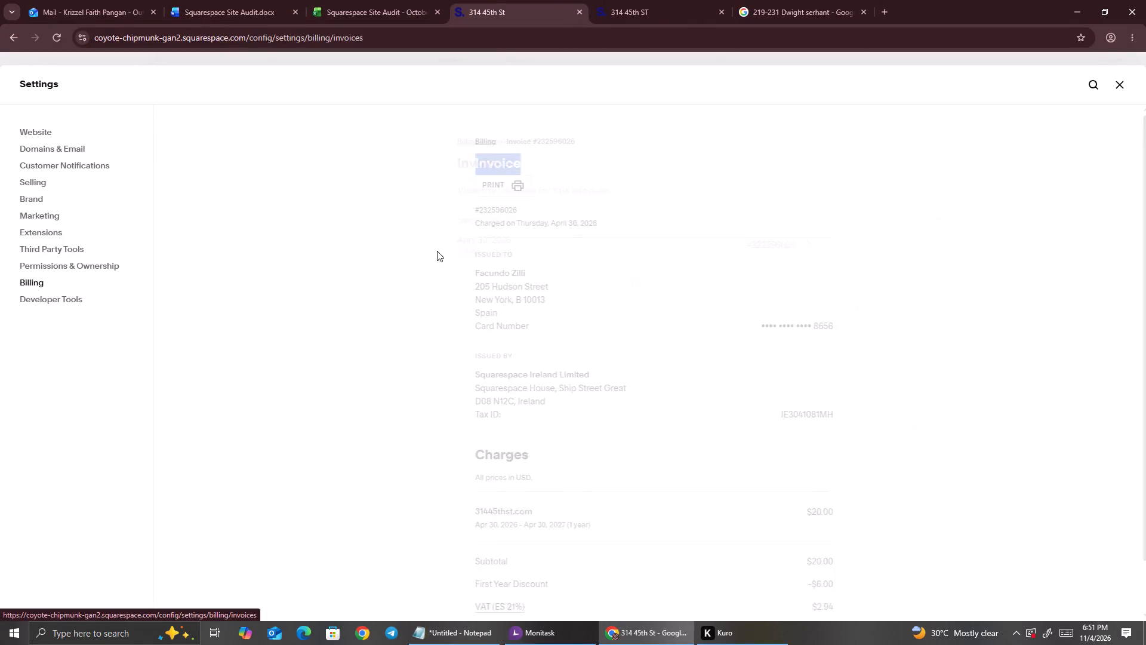
drag(451, 231, 553, 229)
key(ctrl+c)
key(alt+Tab)
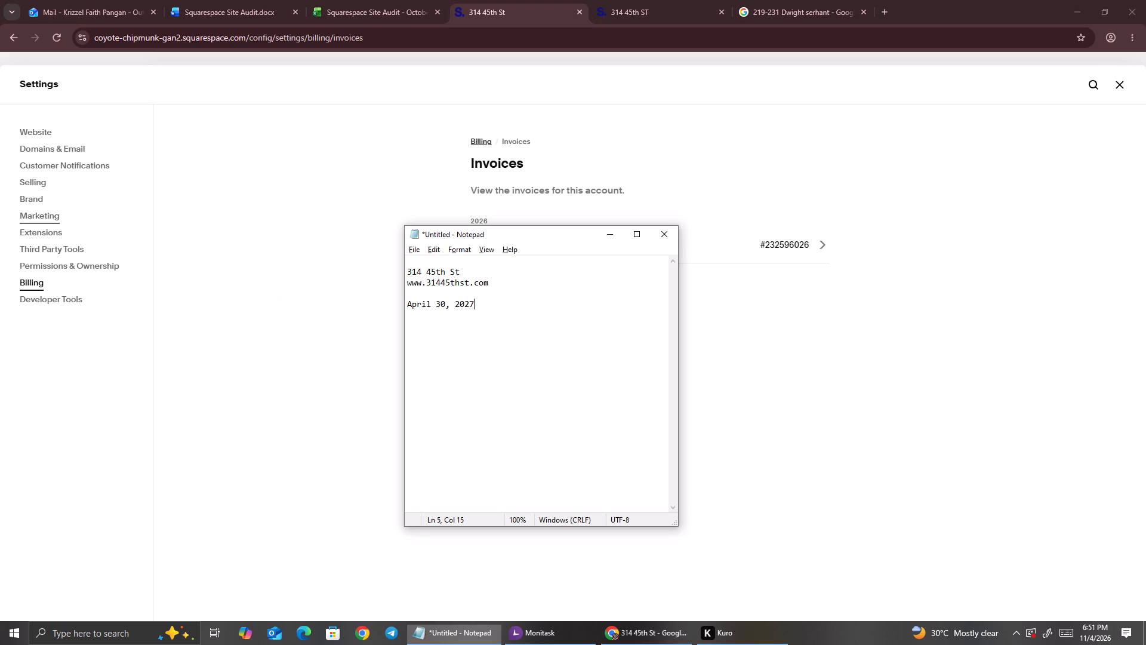
click(461, 297)
key(ctrl+v)
click(1126, 87)
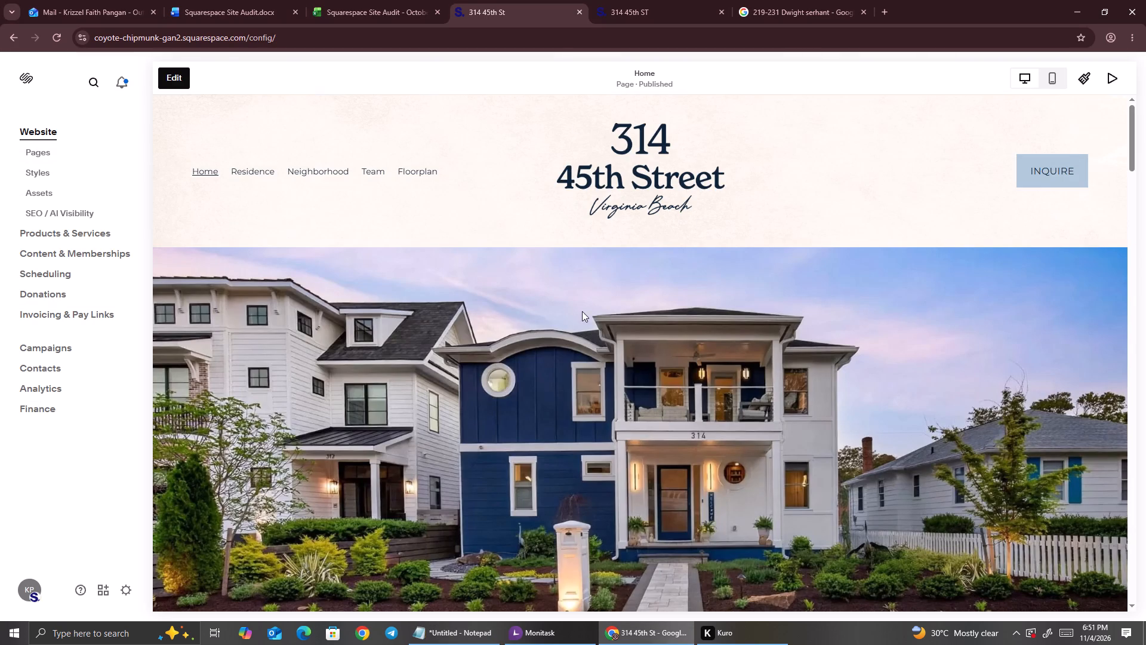
scroll(1145, 238, down, 4)
drag(1132, 134, 1130, 604)
scroll(793, 511, down, 7)
scroll(520, 503, down, 1)
drag(194, 535, 263, 535)
key(ctrl+c)
key(alt+Tab)
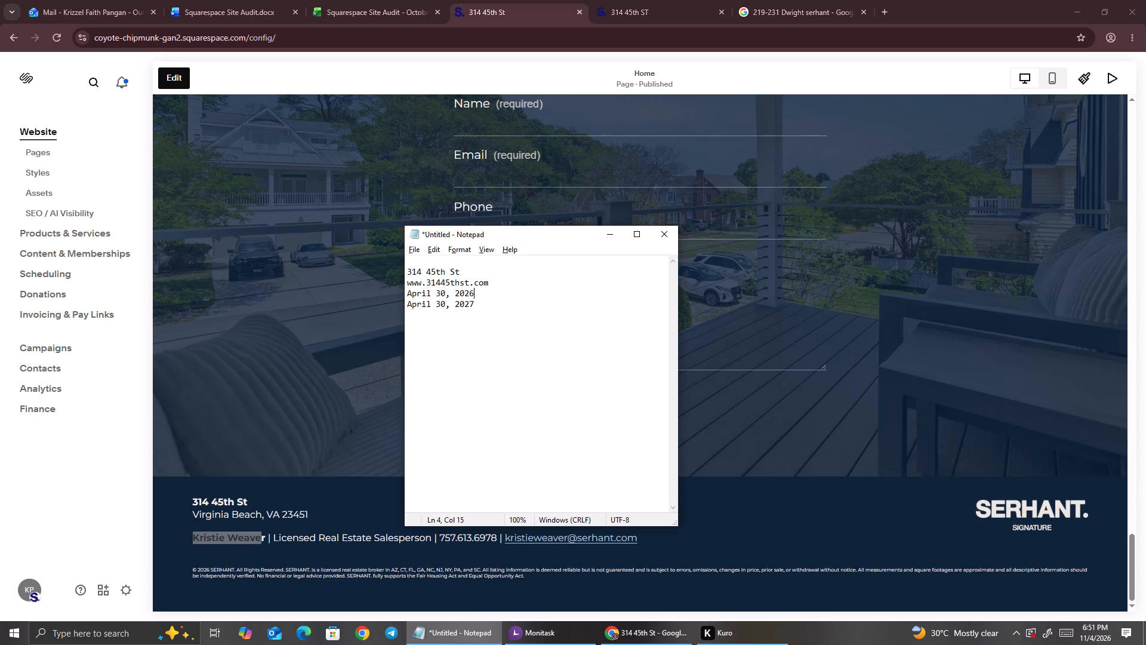
click(608, 417)
key(Return)
key(ctrl+v)
key(r)
click(10, 48)
click(13, 39)
click(14, 39)
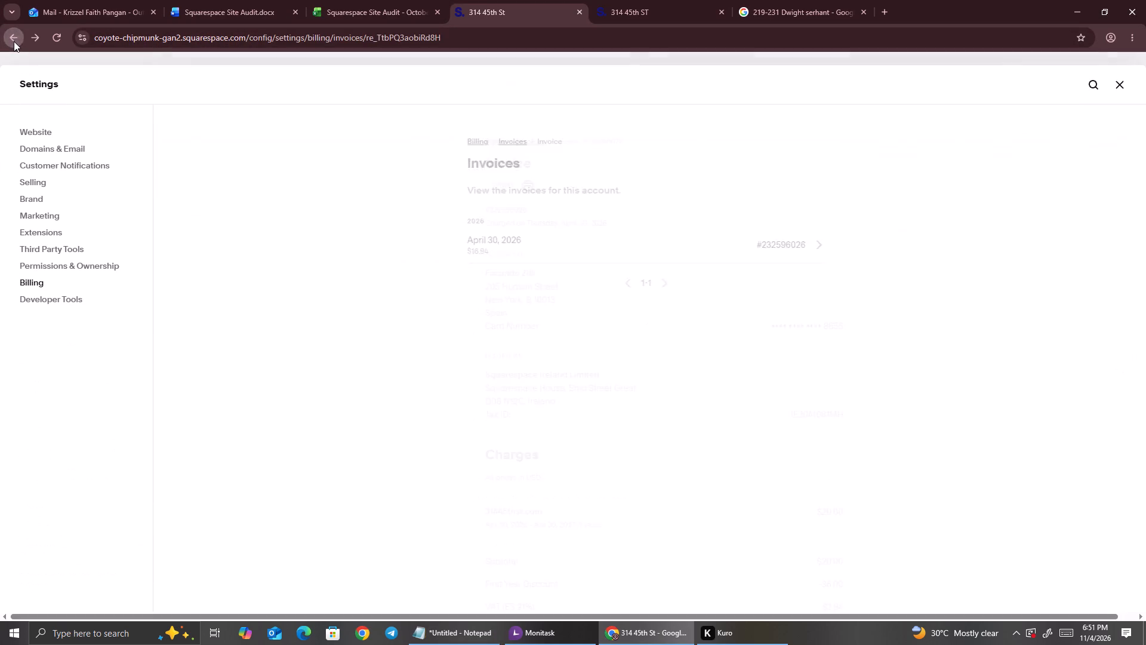
click(14, 41)
click(13, 41)
click(13, 40)
click(13, 40)
click(14, 39)
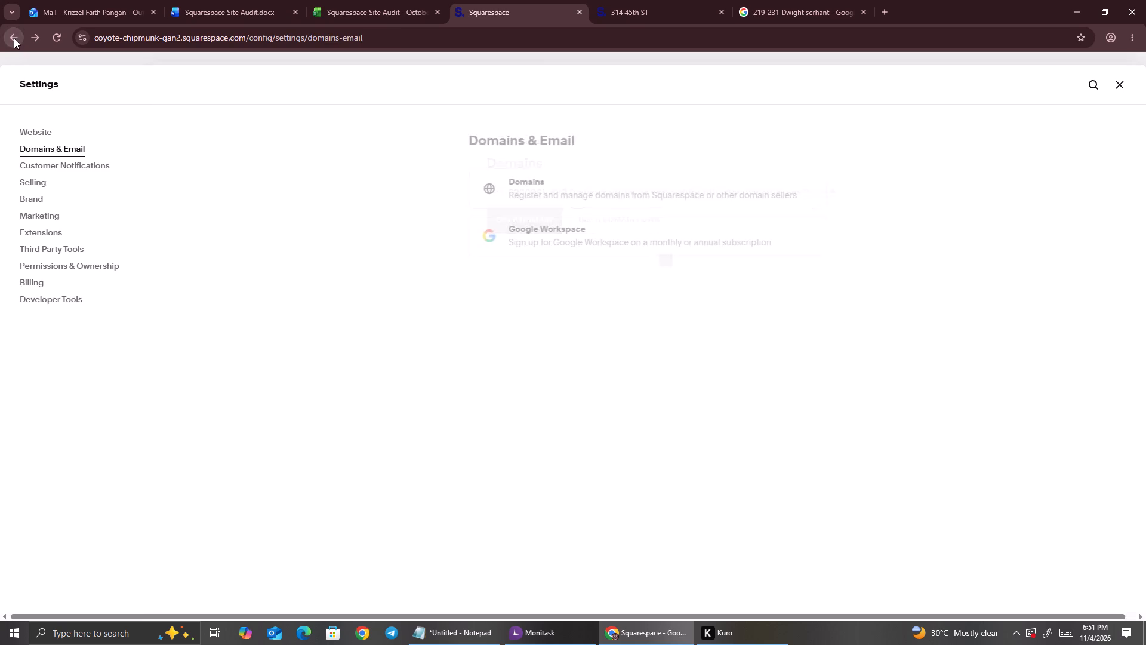
click(13, 38)
click(673, 0)
click(522, 0)
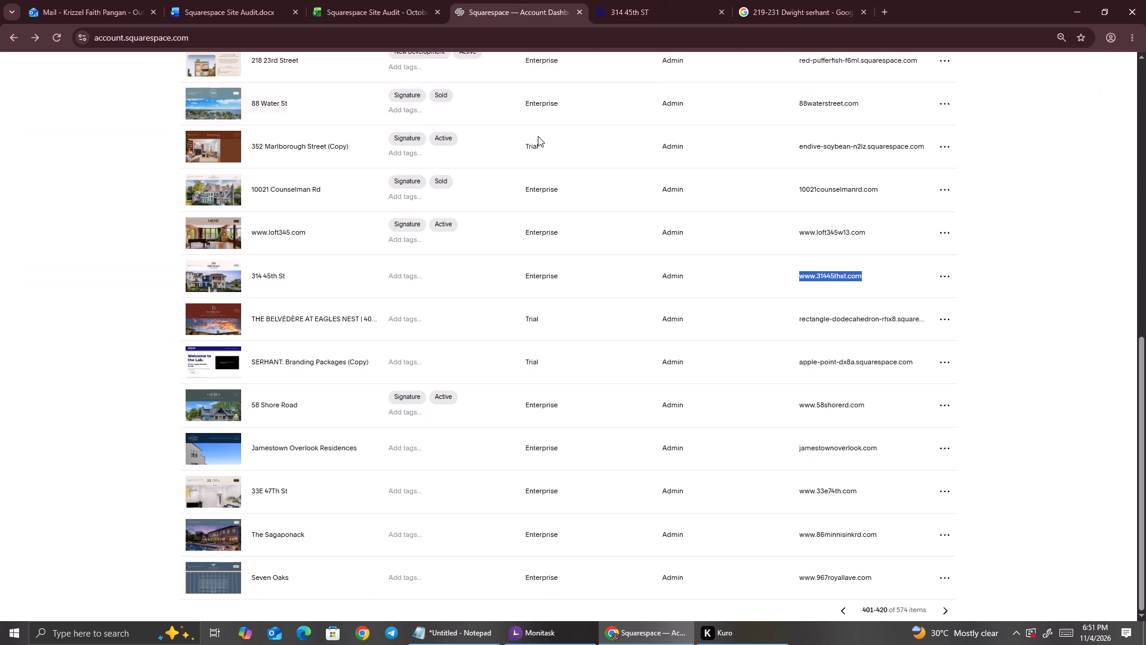
click(414, 271)
key(shift+s)
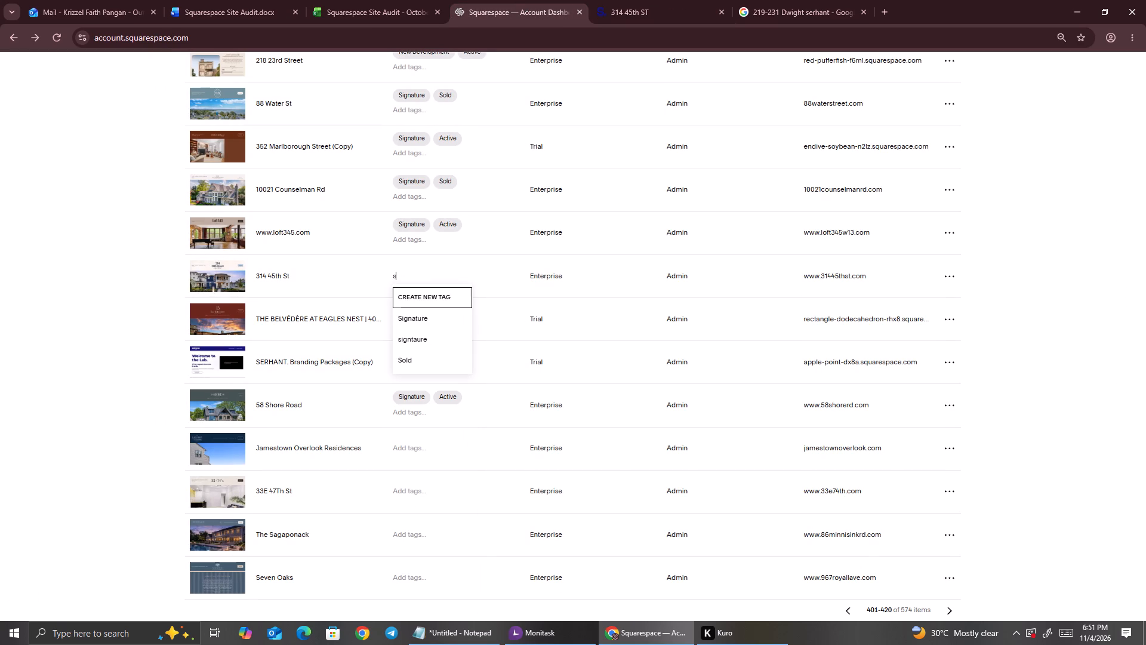
key(Down)
key(Return)
key(shift+s)
key(Down)
key(Down)
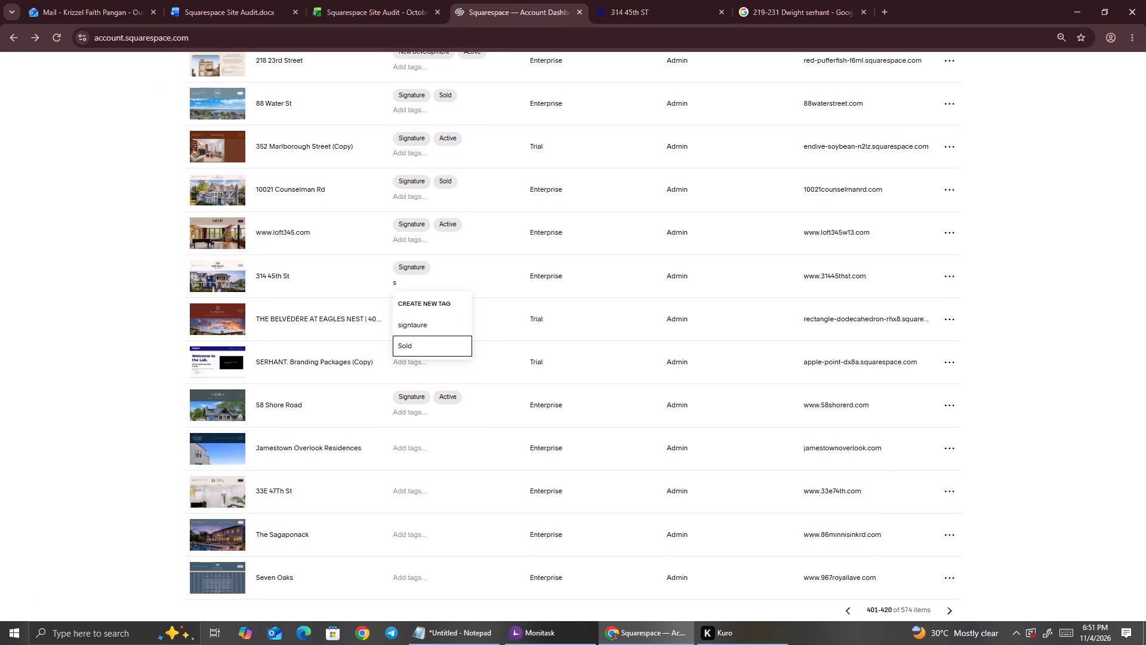
key(Return)
click(319, 0)
key(alt+Tab)
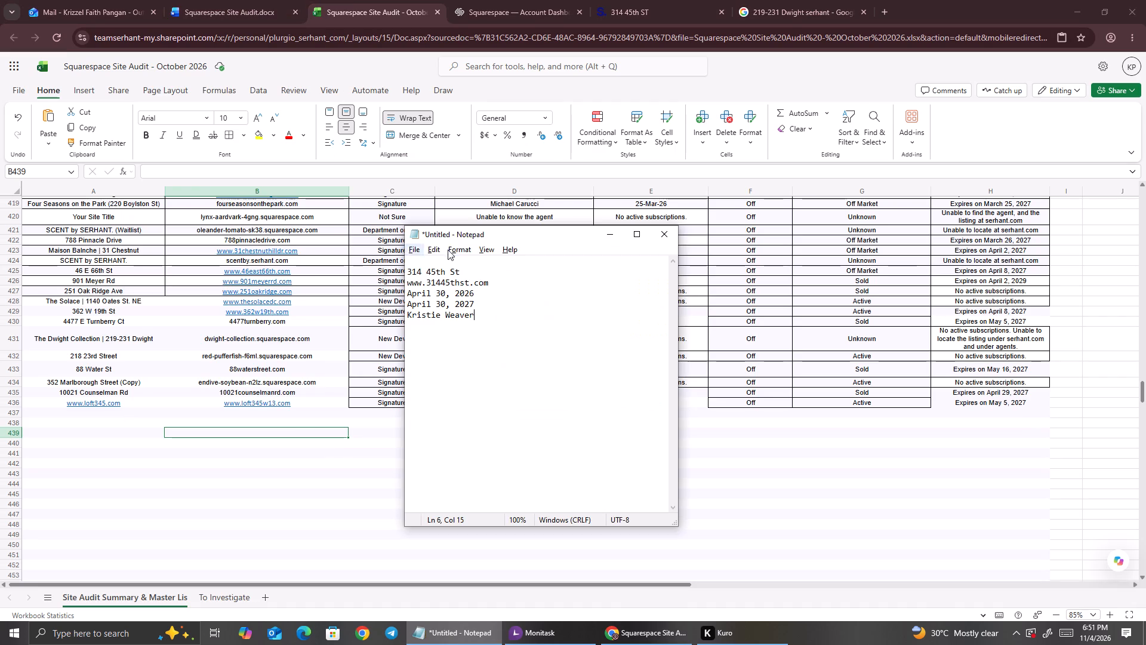
drag(465, 268, 381, 272)
key(ctrl+c)
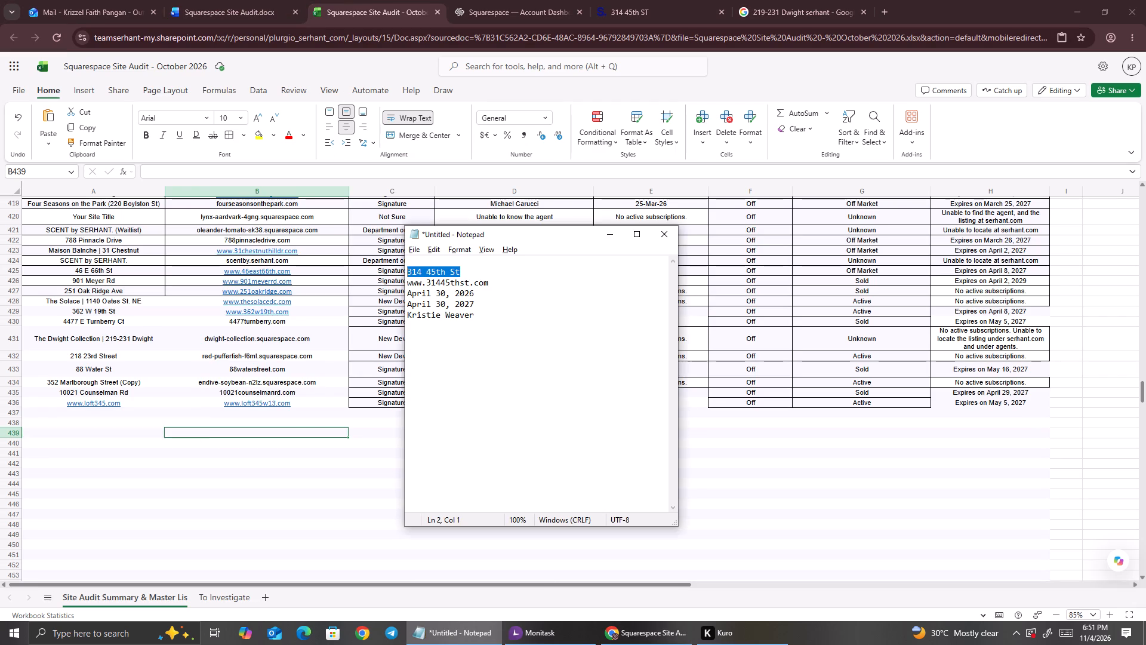
click(257, 446)
click(135, 416)
key(ctrl+v)
key(alt+Tab)
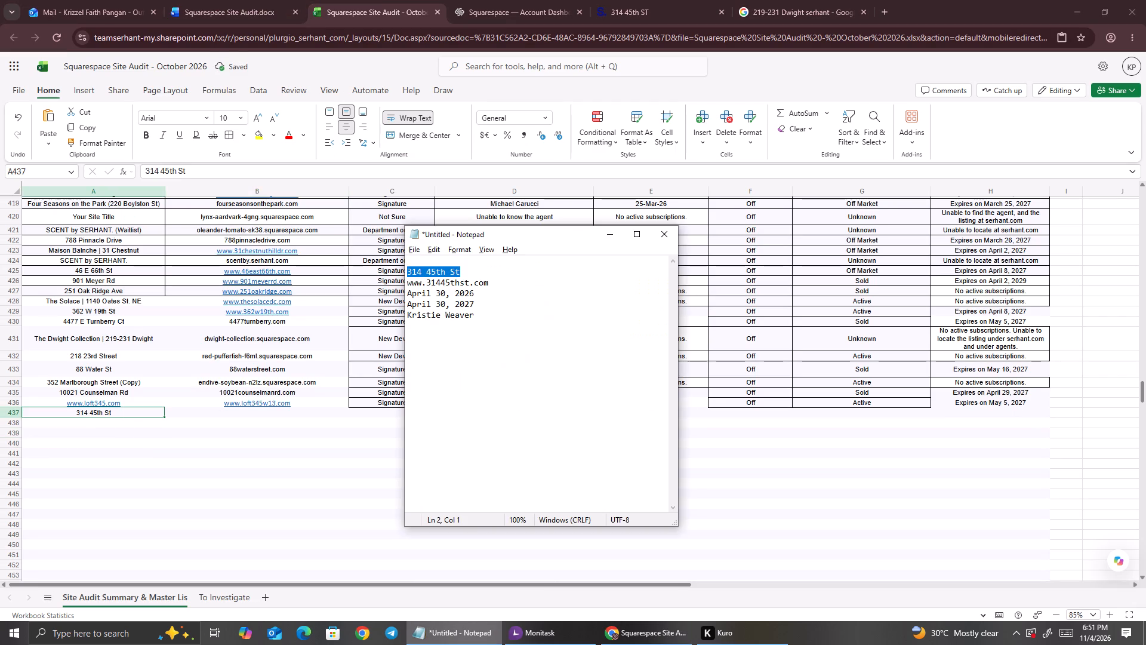
drag(492, 281, 380, 286)
key(ctrl+c)
click(286, 416)
key(ctrl+v)
key(alt+Tab)
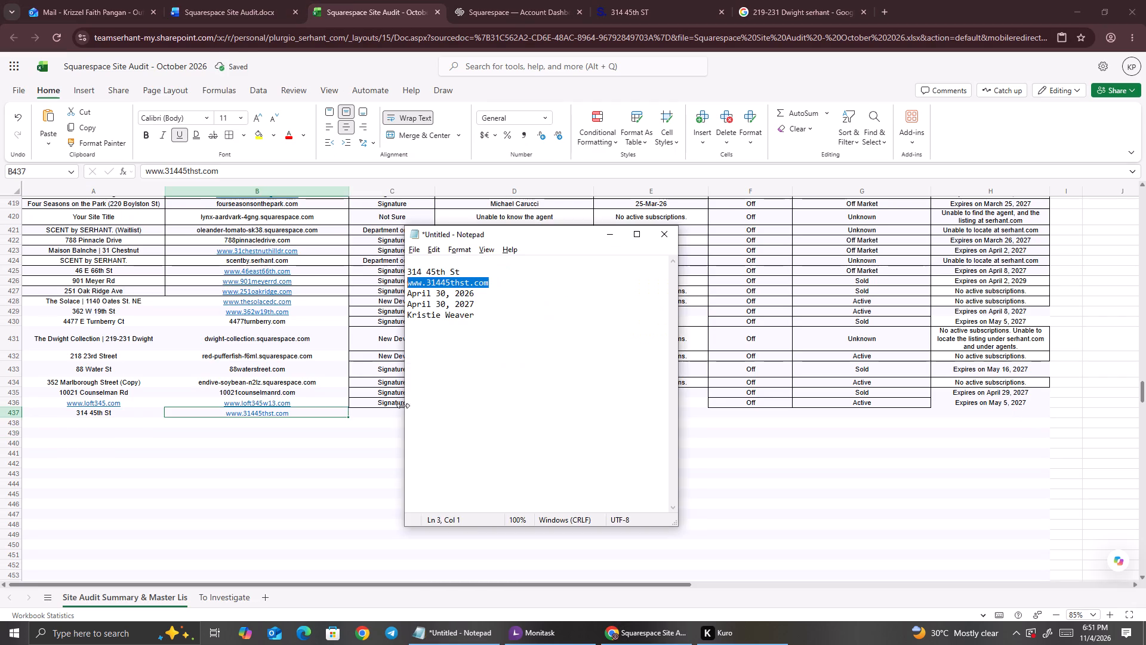
key(alt+Tab)
click(392, 409)
click(398, 400)
key(ctrl+c)
click(398, 413)
key(ctrl+v)
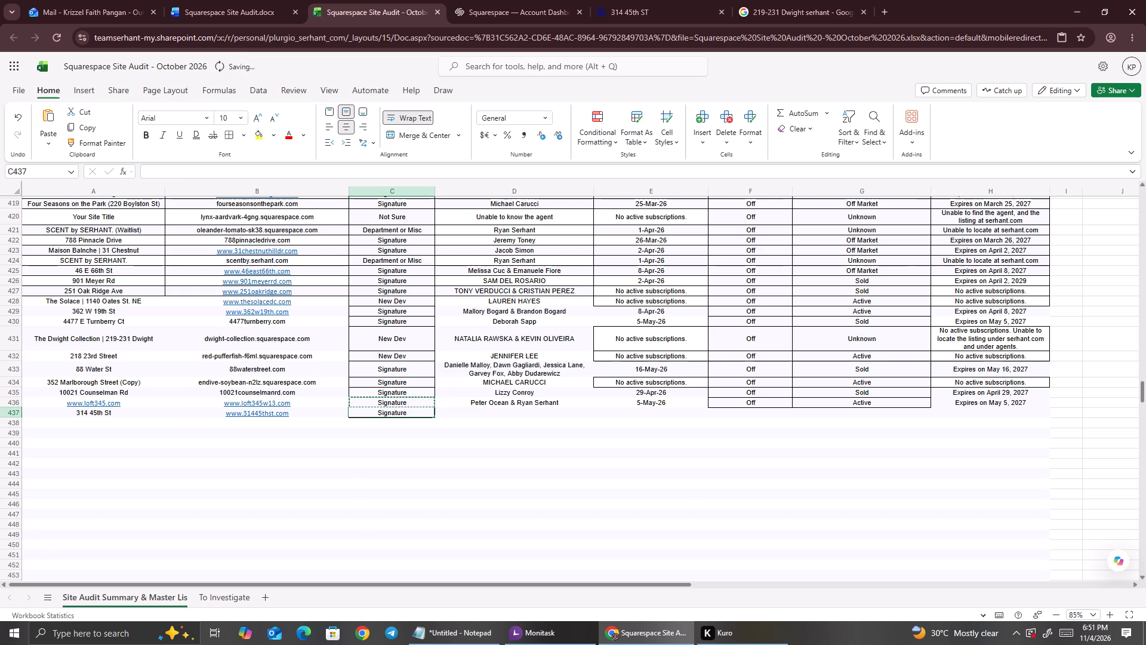
key(alt+Tab)
drag(478, 314, 378, 321)
key(ctrl+c)
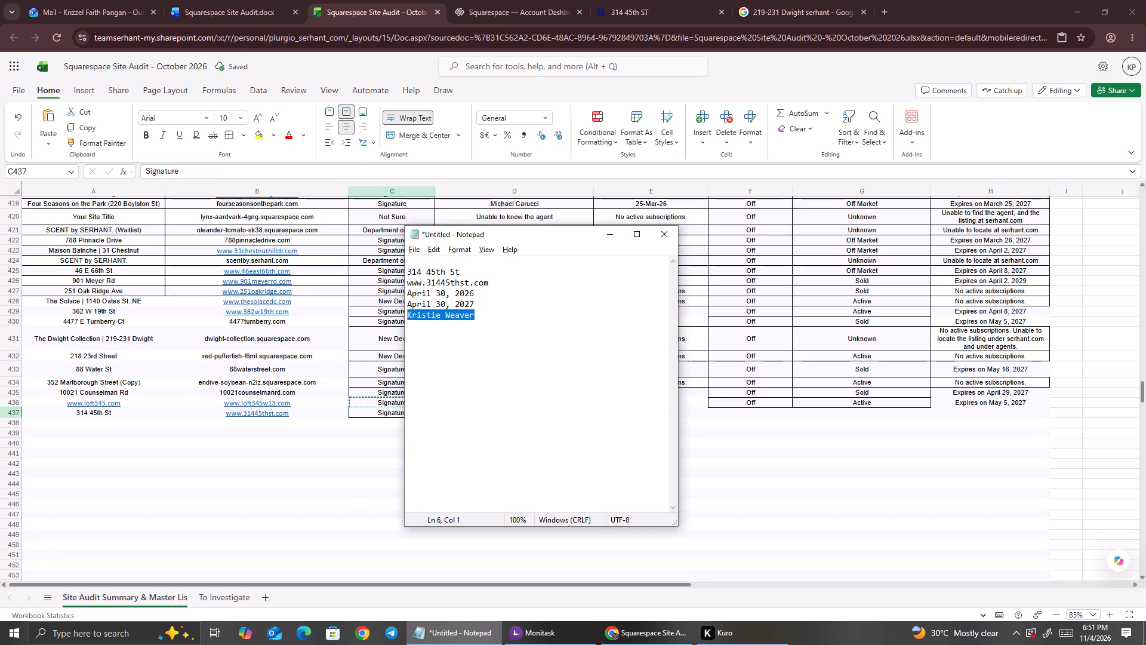
click(350, 456)
click(507, 407)
key(ctrl+v)
key(alt+Tab)
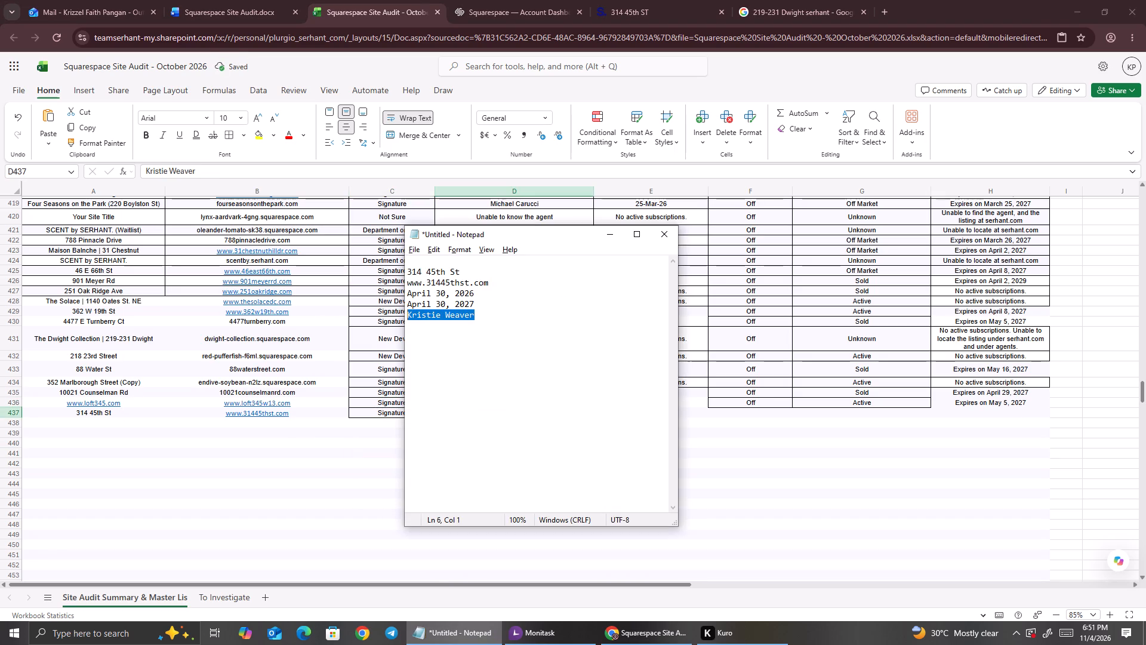
drag(477, 294, 393, 294)
key(ctrl+c)
click(343, 456)
click(635, 410)
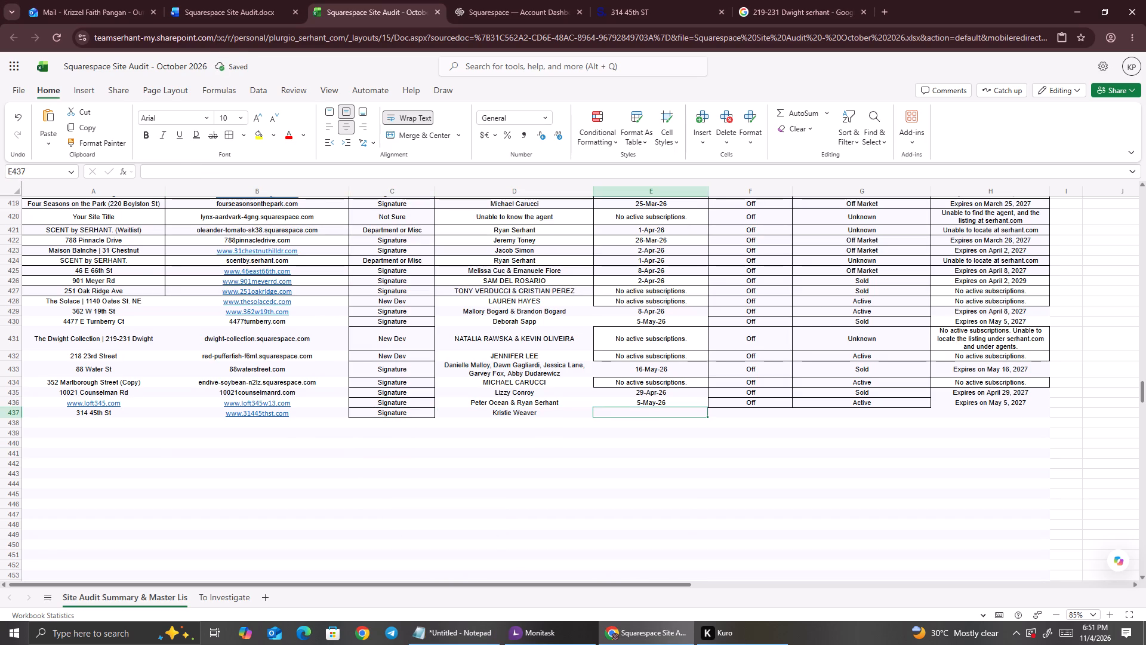
key(ctrl+v)
key(alt+Tab)
click(819, 406)
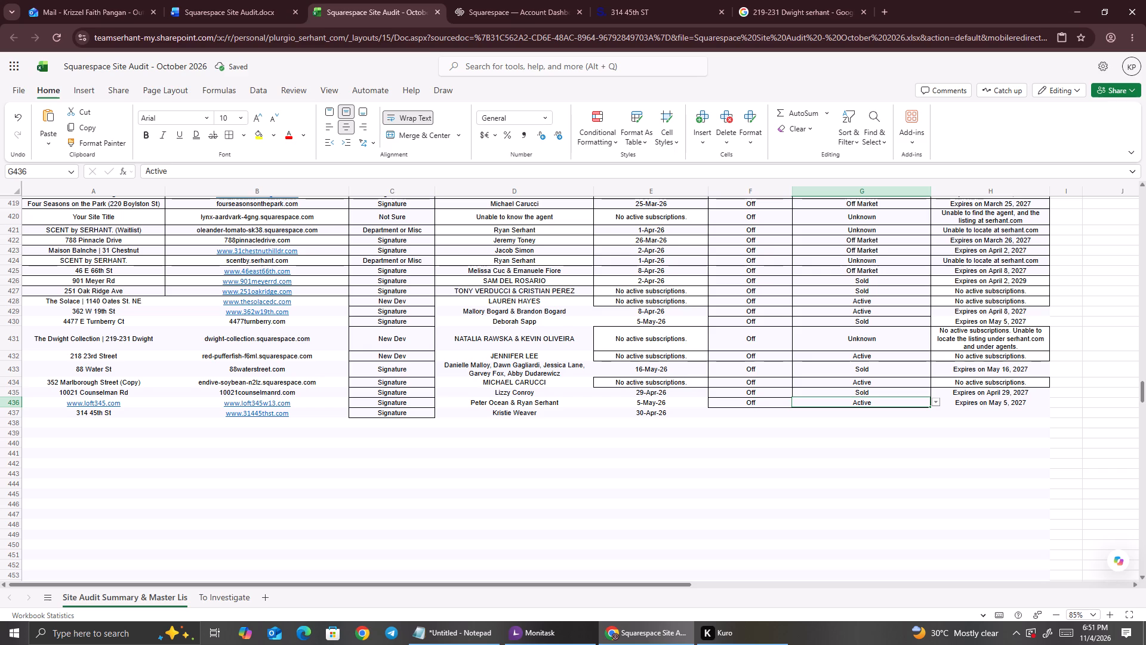
drag(761, 393, 851, 387)
key(ctrl+c)
click(761, 417)
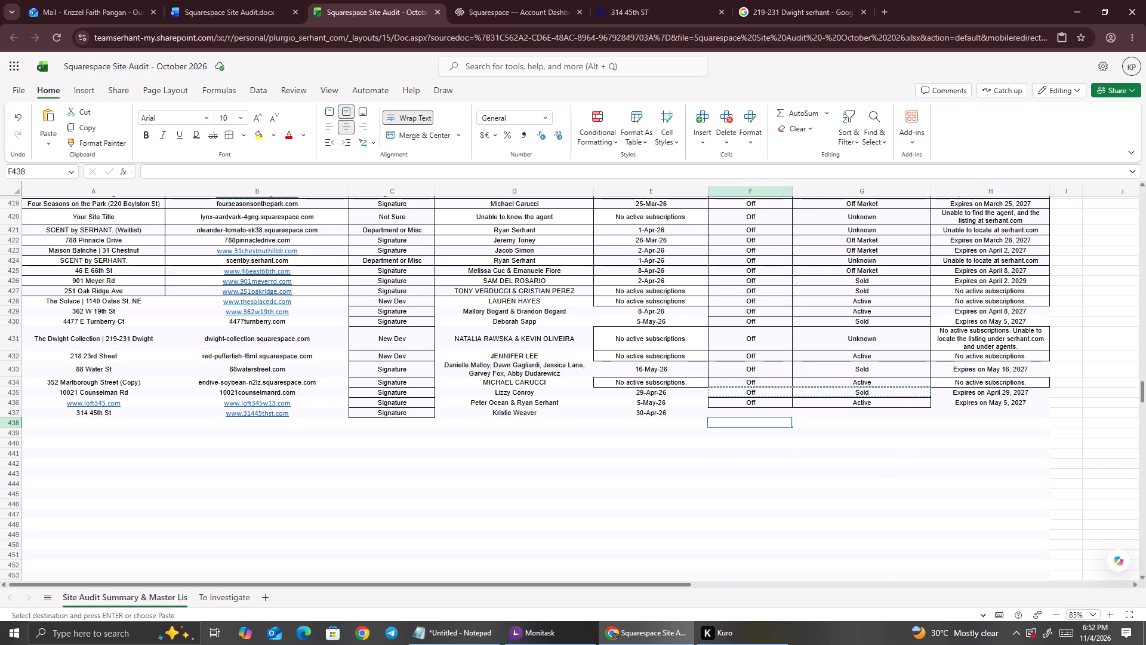
click(761, 413)
key(ctrl+v)
key(alt+Tab)
click(982, 394)
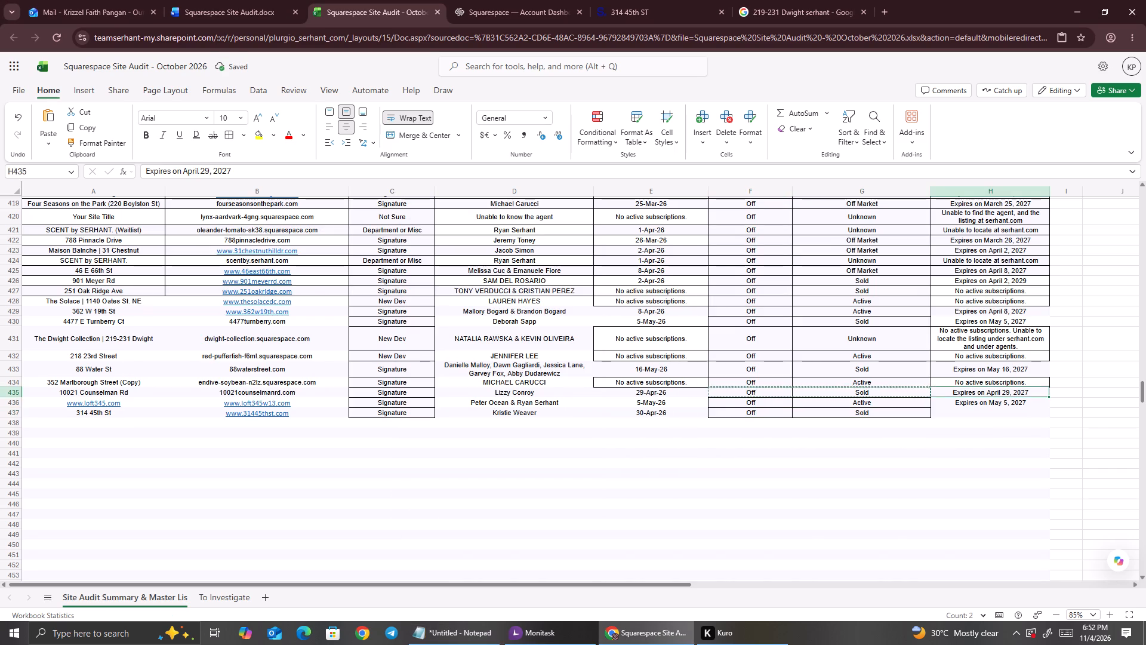
key(ctrl+c)
click(988, 413)
key(ctrl+v)
key(alt+Tab)
drag(487, 306, 486, 305)
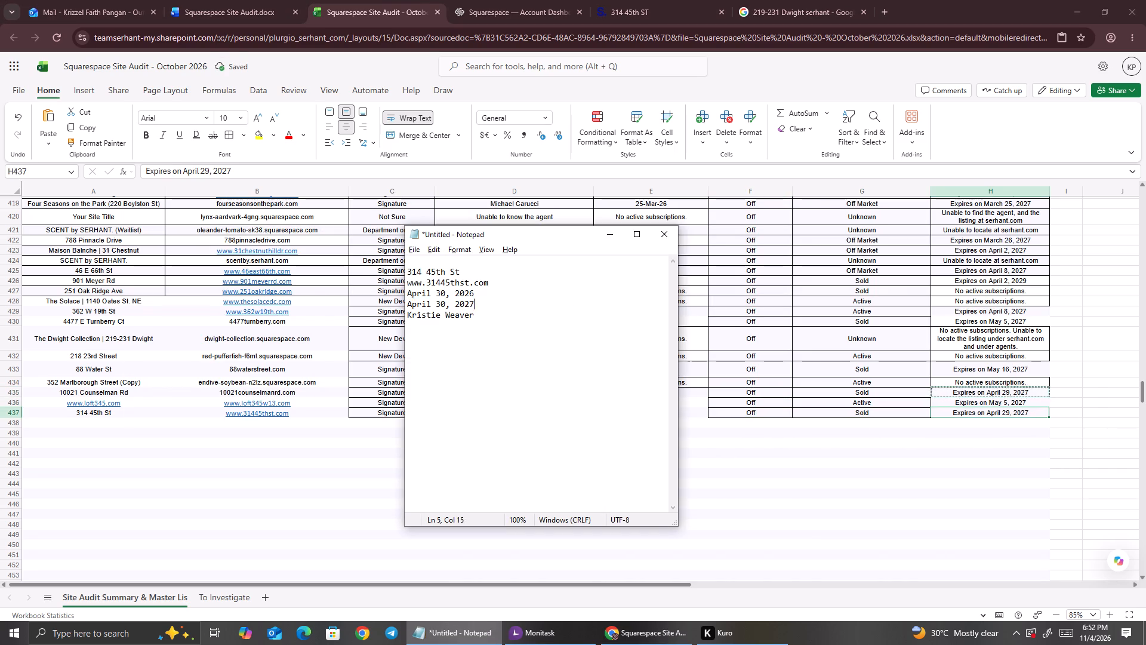
drag(486, 305, 381, 302)
key(ctrl+c)
click(188, 172)
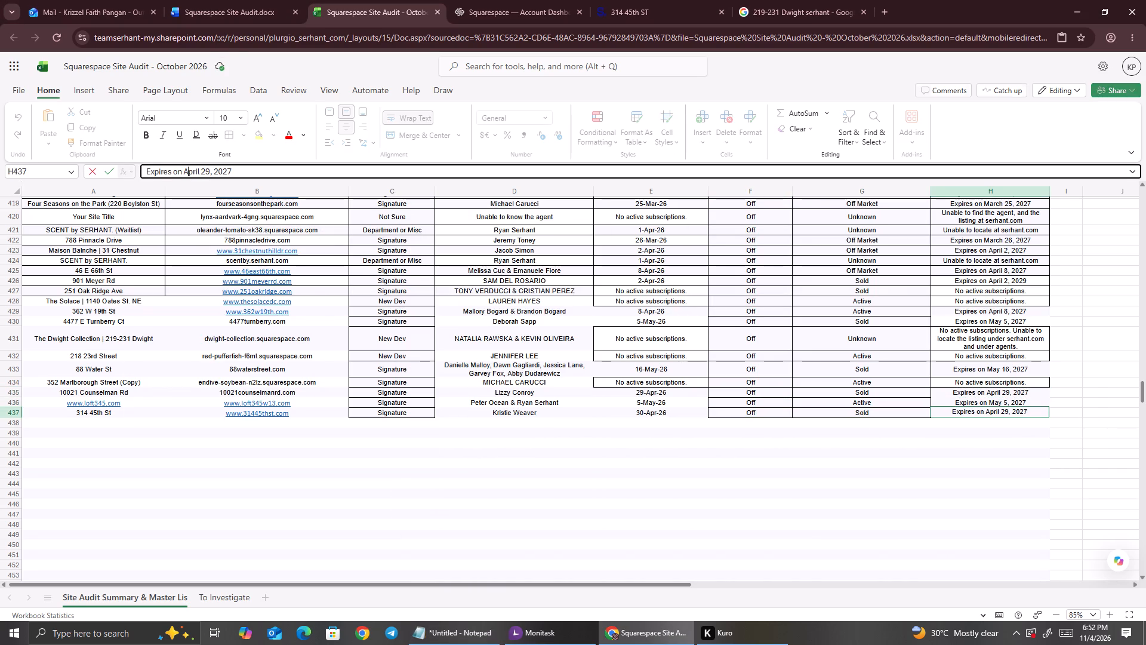
drag(182, 173, 335, 171)
key(ctrl+v)
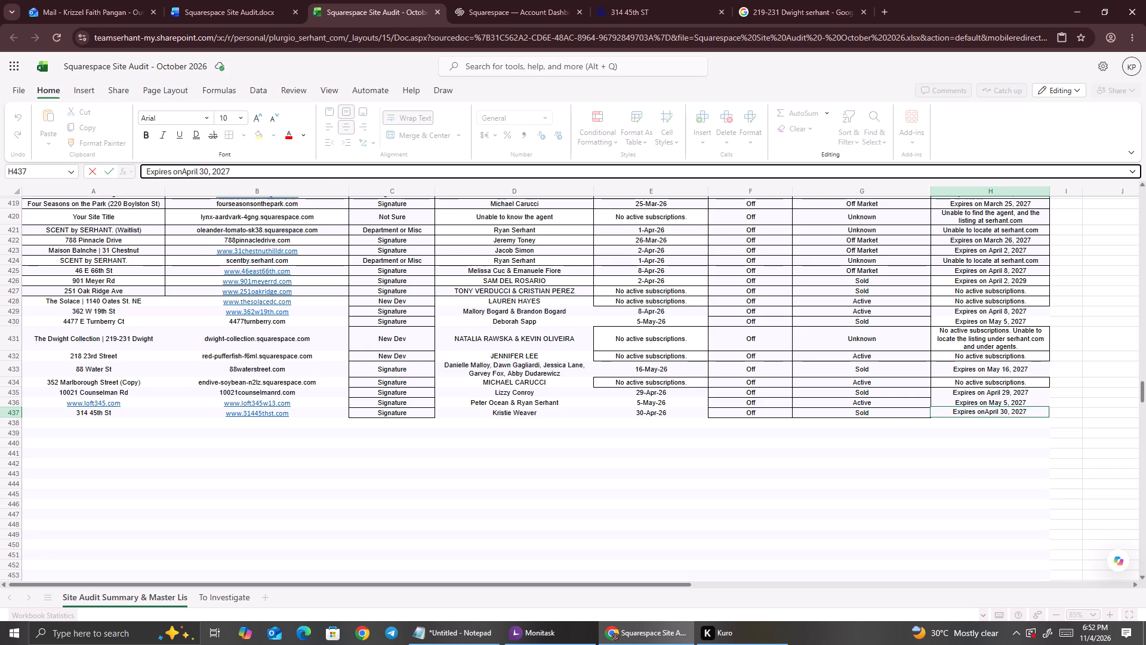
click(180, 168)
key(space)
click(278, 440)
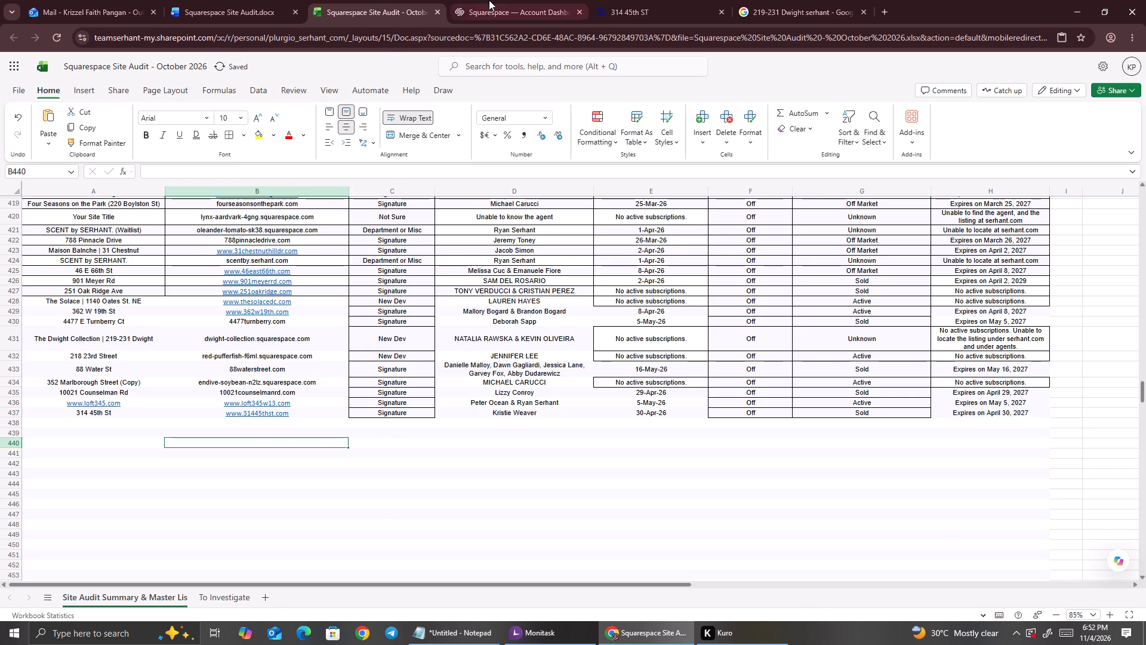
Replace the Notepad contents with the site name THE BELVÉDÈRE AT EAGLES NEST | 40 and its domain rectangle-dodecahedron-rhx8.squarespace.com from the Squarespace dashboard.
click(489, 0)
click(94, 337)
drag(247, 320, 252, 320)
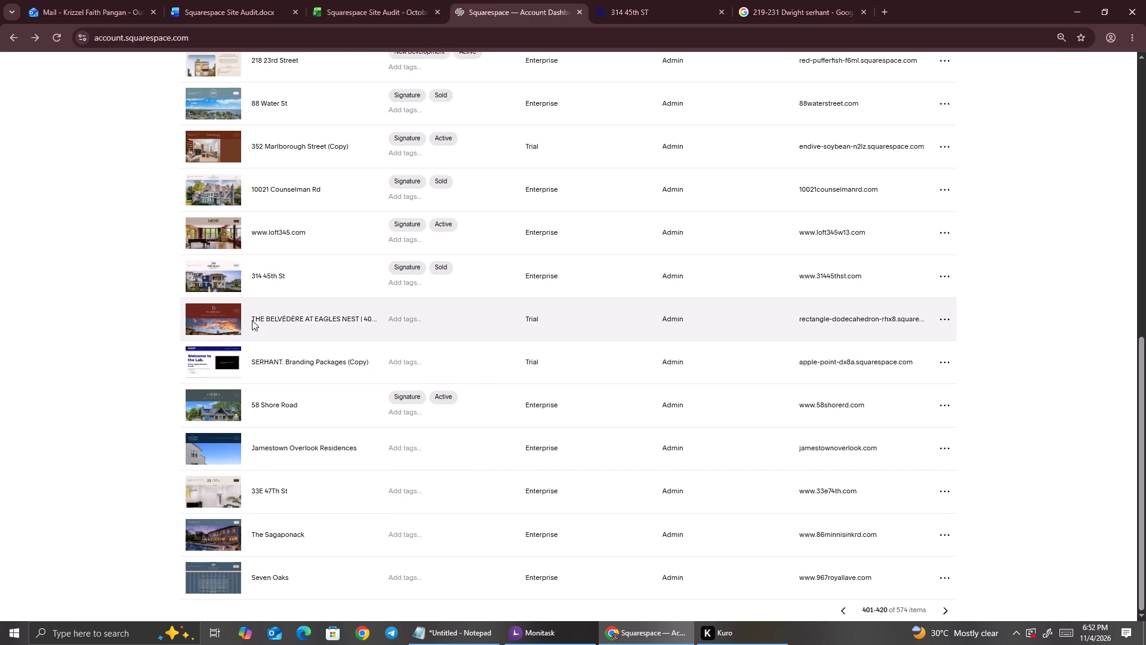
drag(252, 320, 372, 316)
key(ctrl+c)
key(alt+Tab)
key(ctrl+a)
key(ctrl+v)
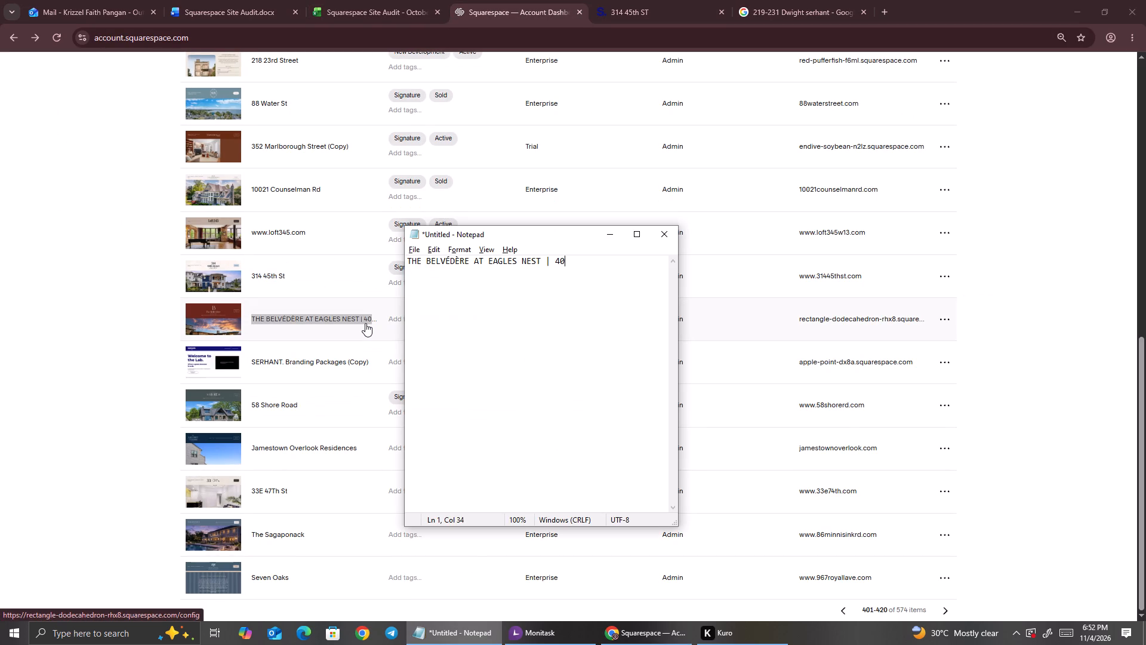
key(alt+Tab)
drag(785, 319, 931, 311)
key(ctrl+c)
key(alt+Tab)
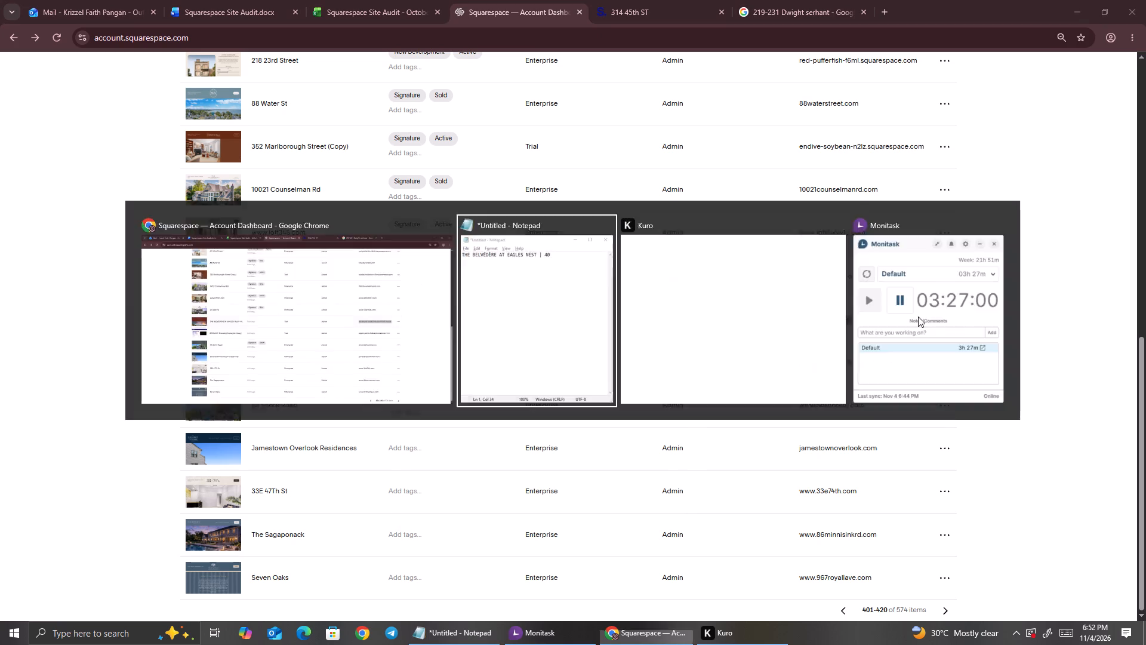
key(ctrl+v)
Open the website settings of THE BELVÉDÈRE AT EAGLES NEST site.
click(948, 323)
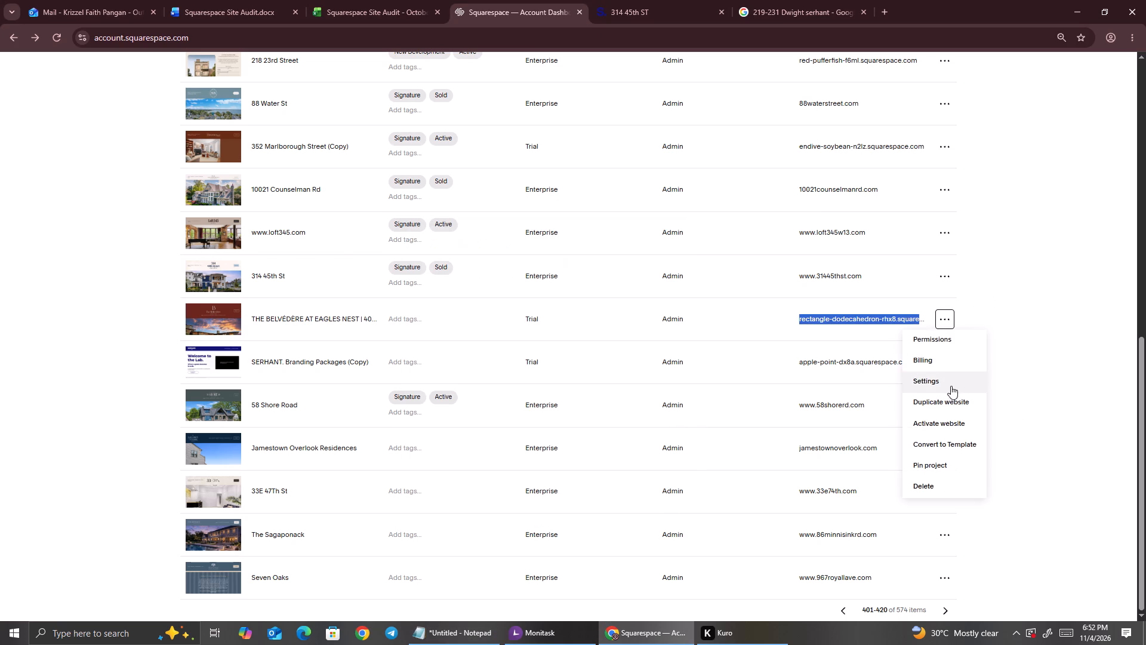
click(951, 385)
key(alt+Tab)
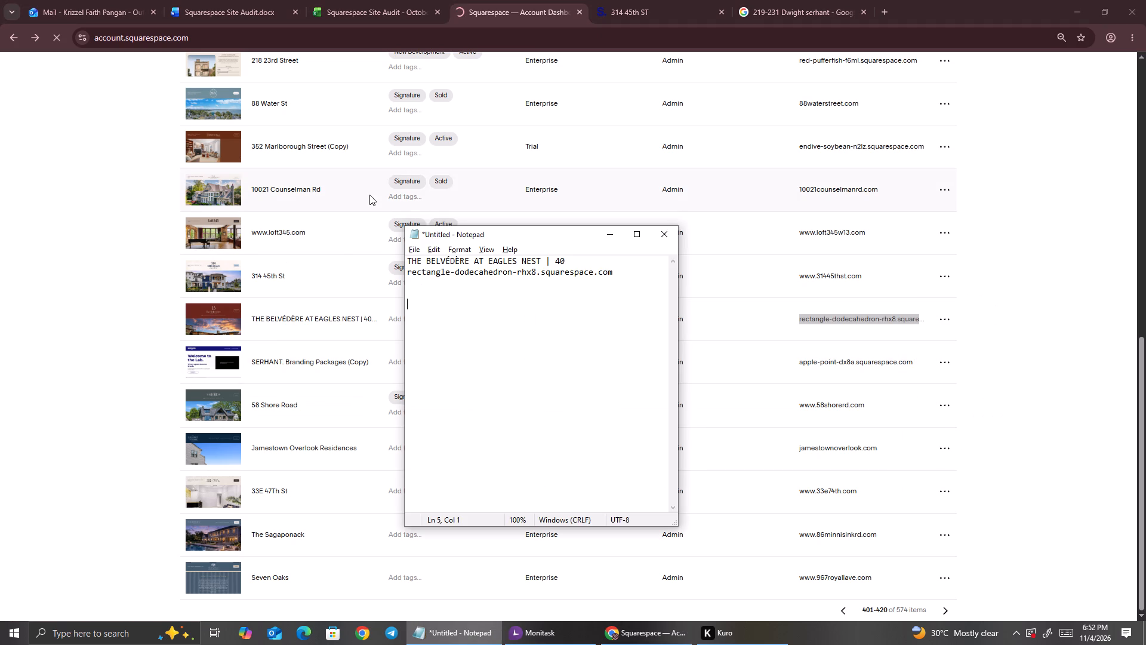
key(alt+Tab)
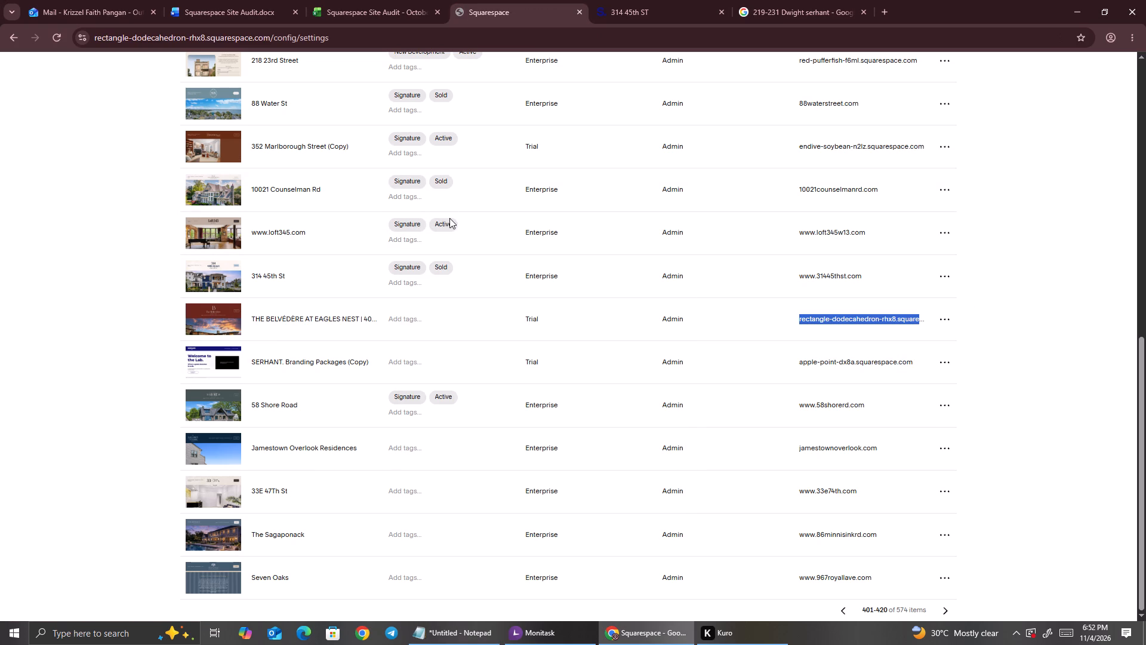
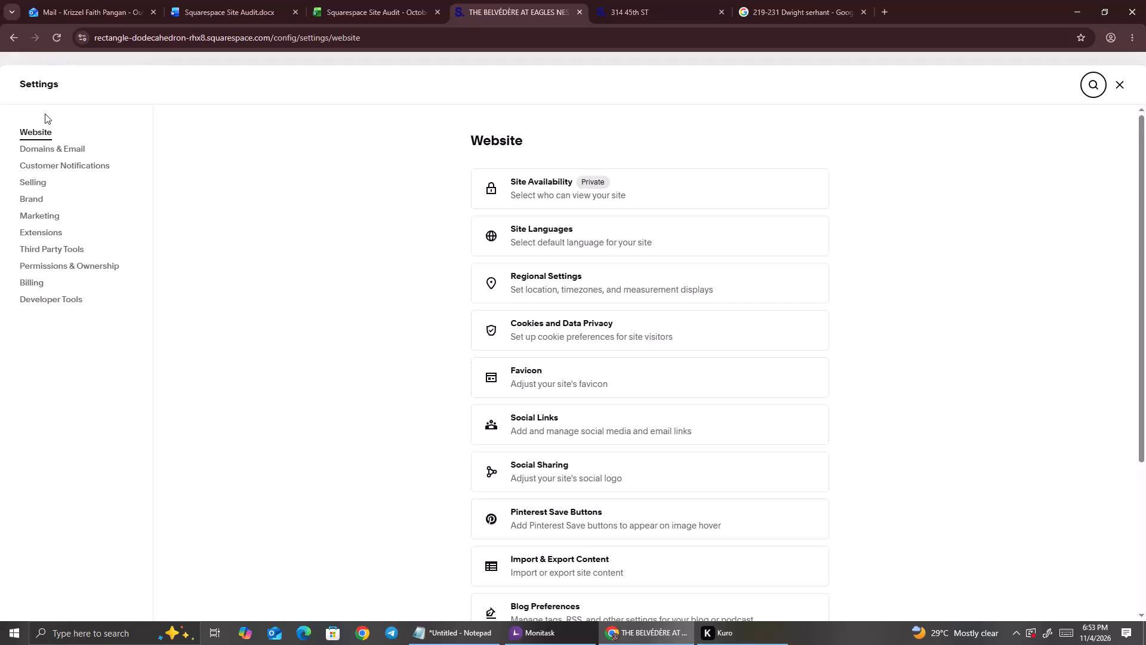
Check the domains, invoices and subscriptions of THE BELVÉDÈRE AT EAGLES NEST site, then leave its settings.
click(41, 148)
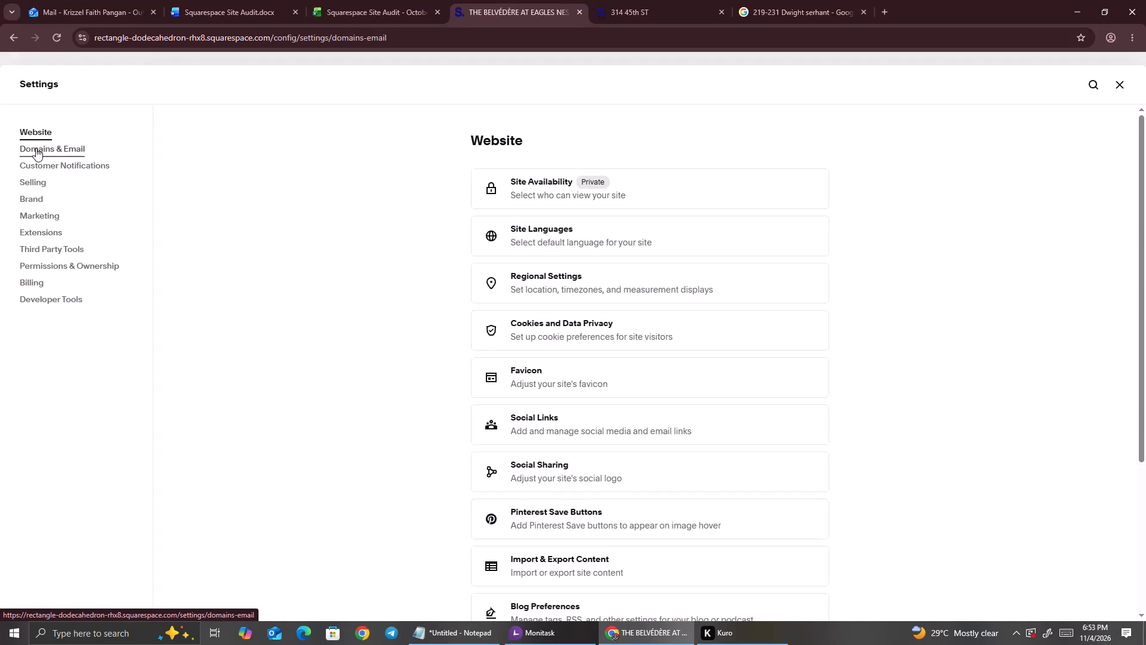
click(734, 200)
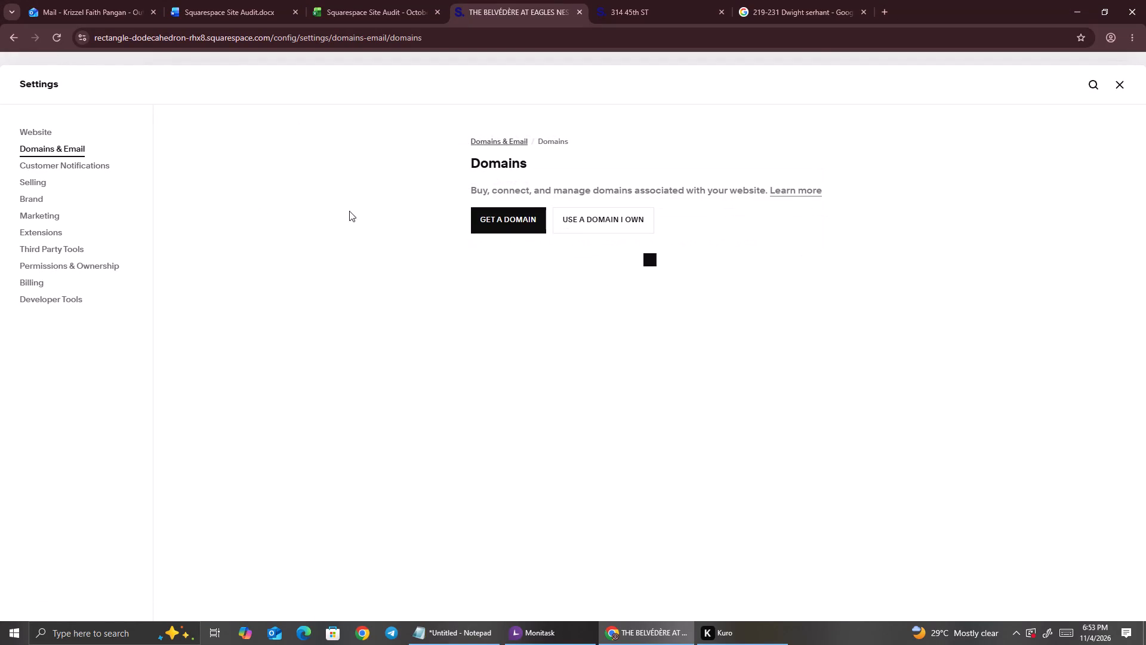
click(30, 277)
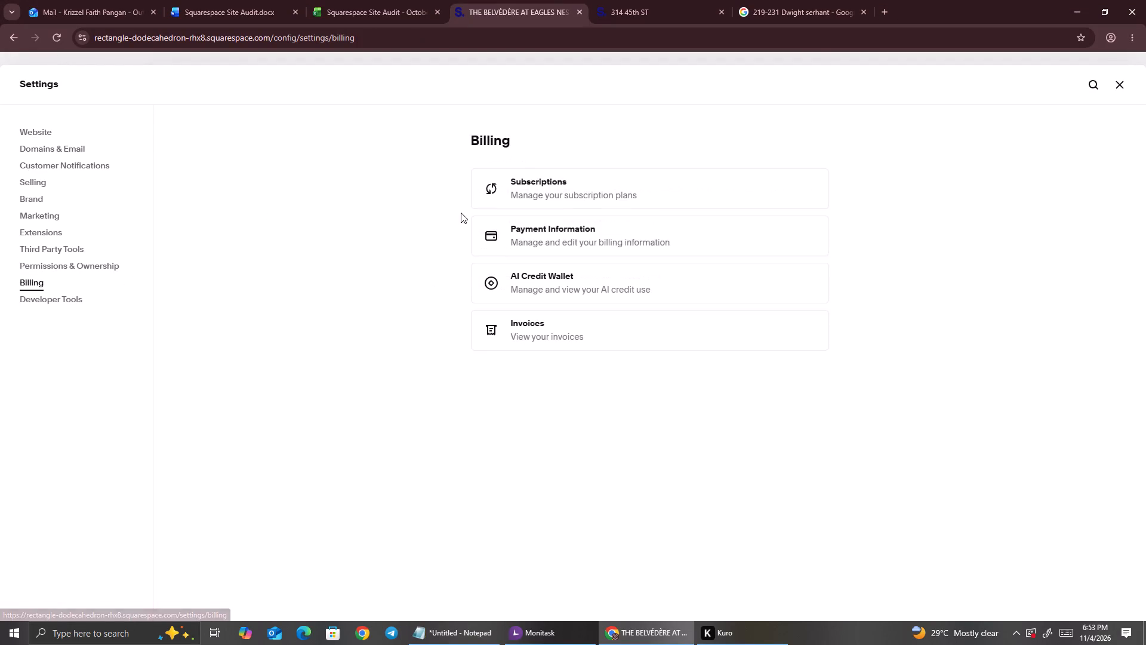
click(563, 316)
click(489, 140)
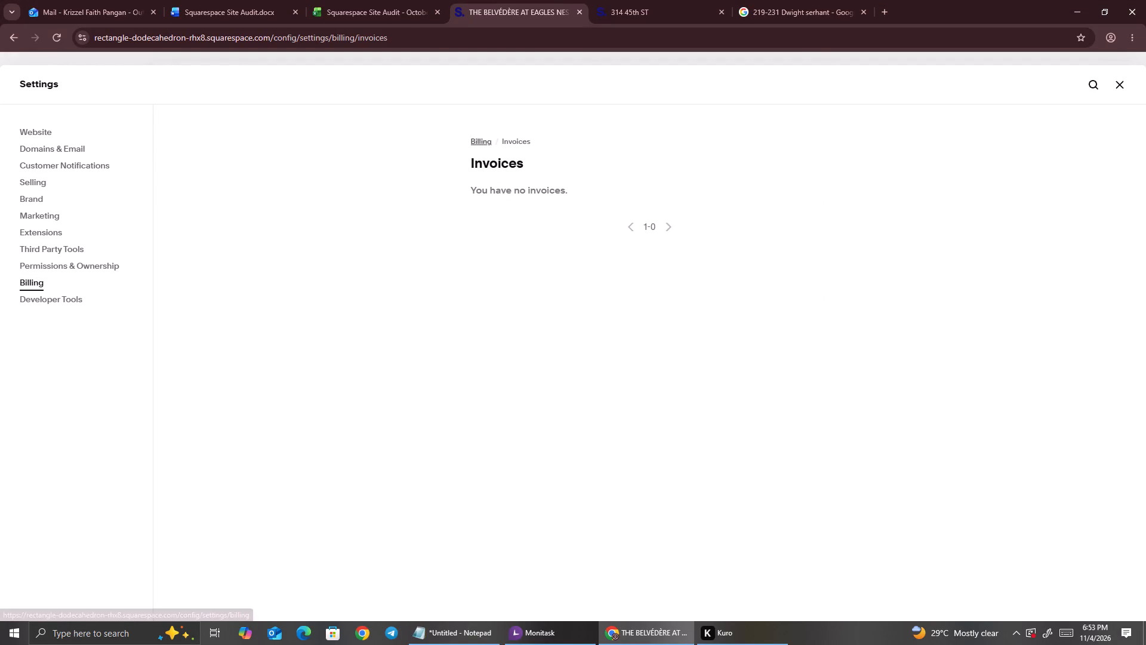
click(482, 141)
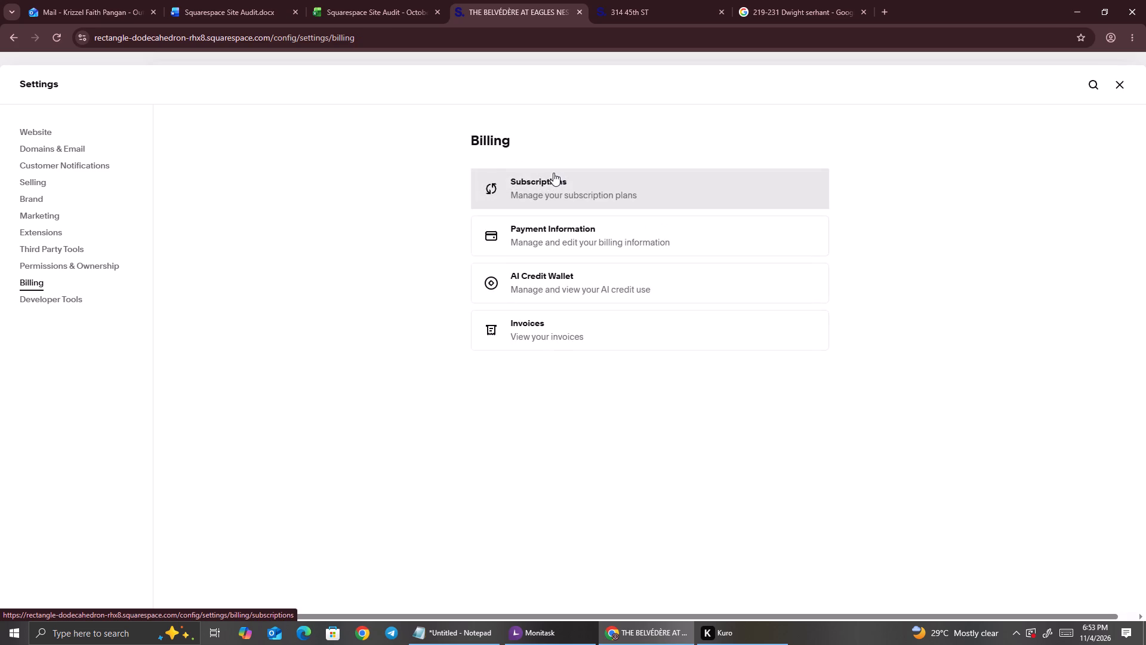
click(553, 173)
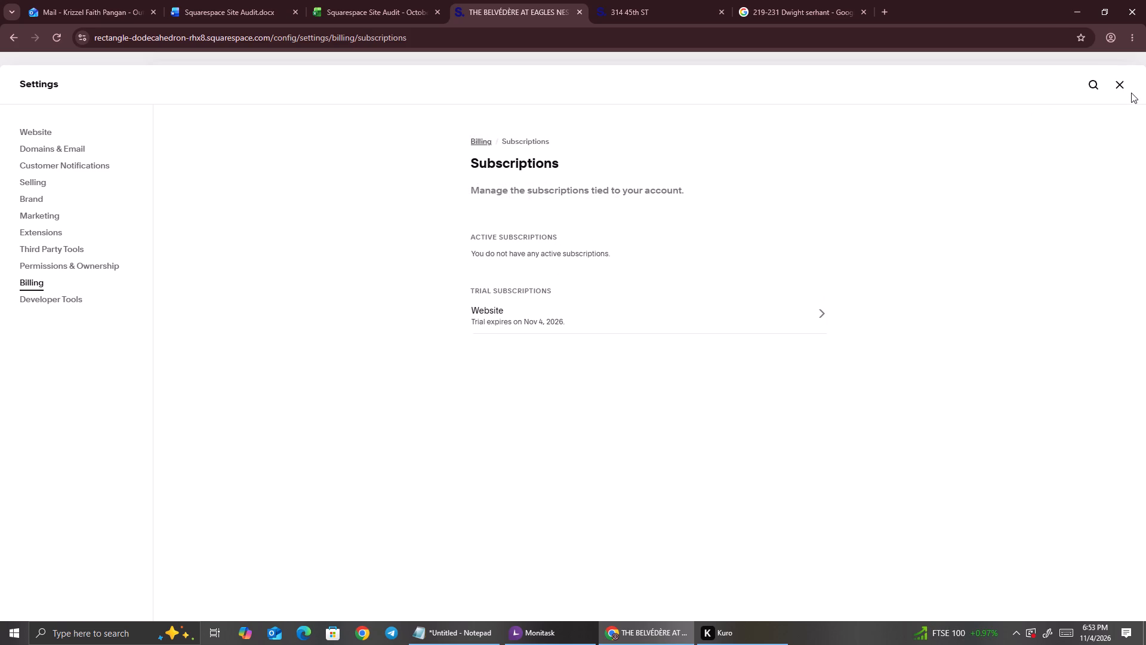
click(1121, 84)
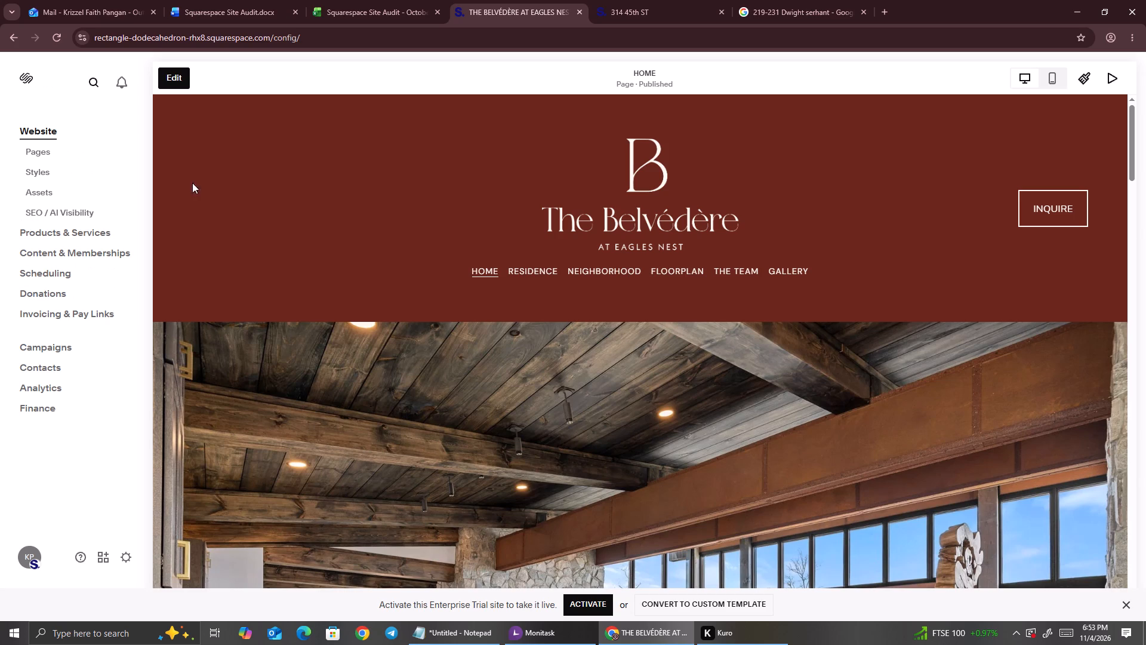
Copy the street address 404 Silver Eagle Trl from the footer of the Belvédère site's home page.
click(629, 0)
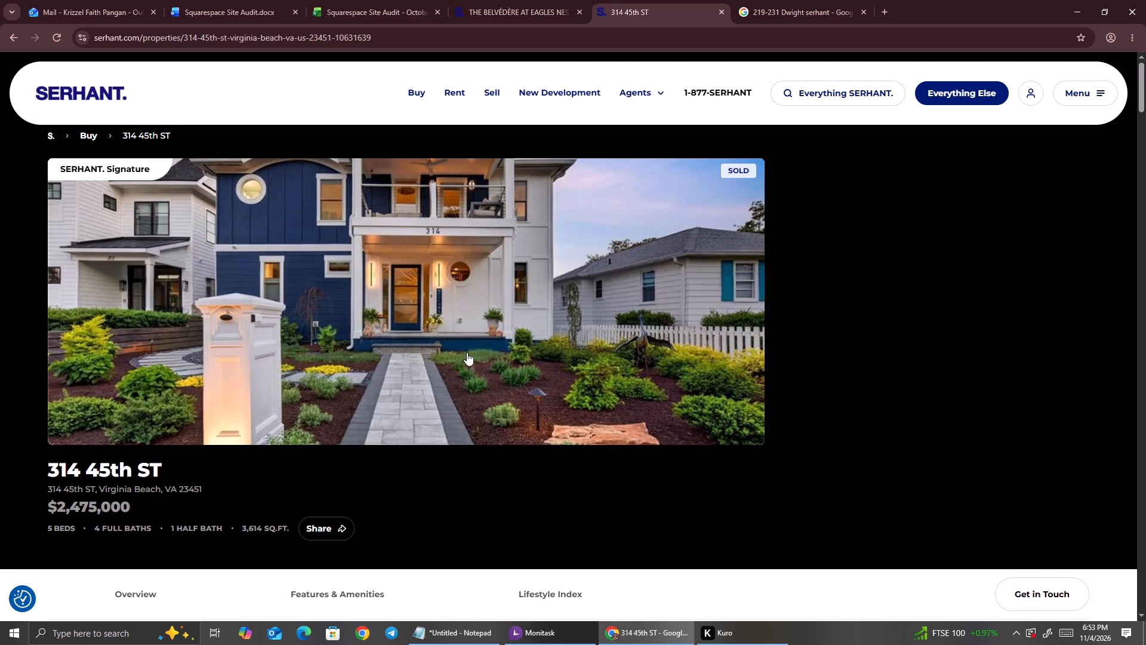
key(alt+Tab)
click(536, 0)
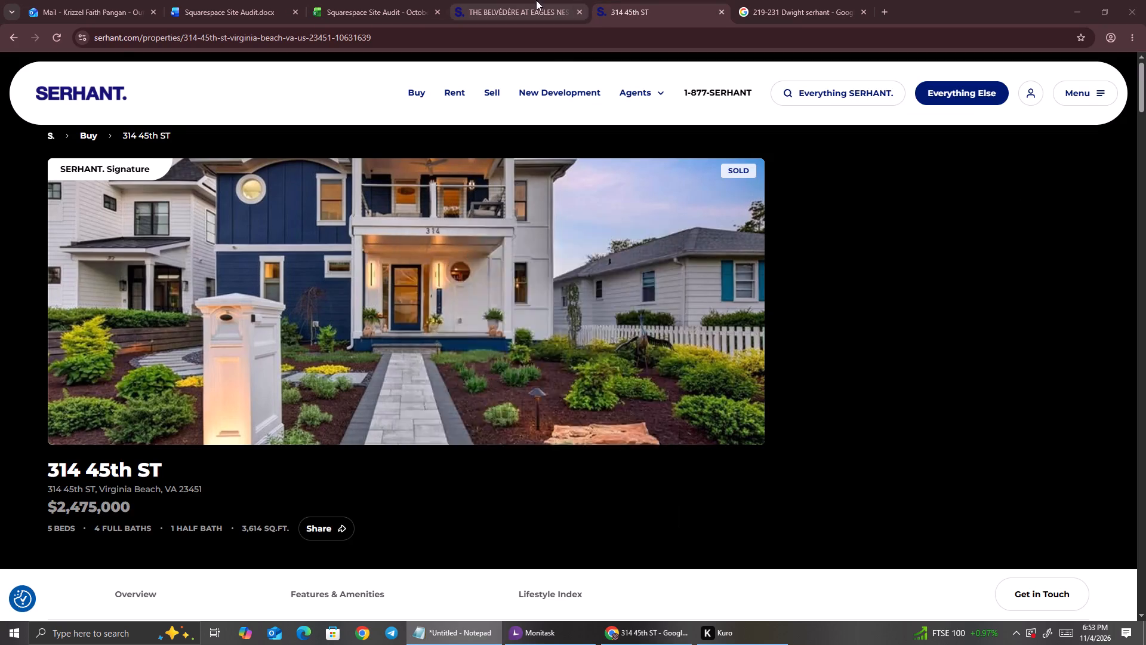
scroll(660, 294, down, 12)
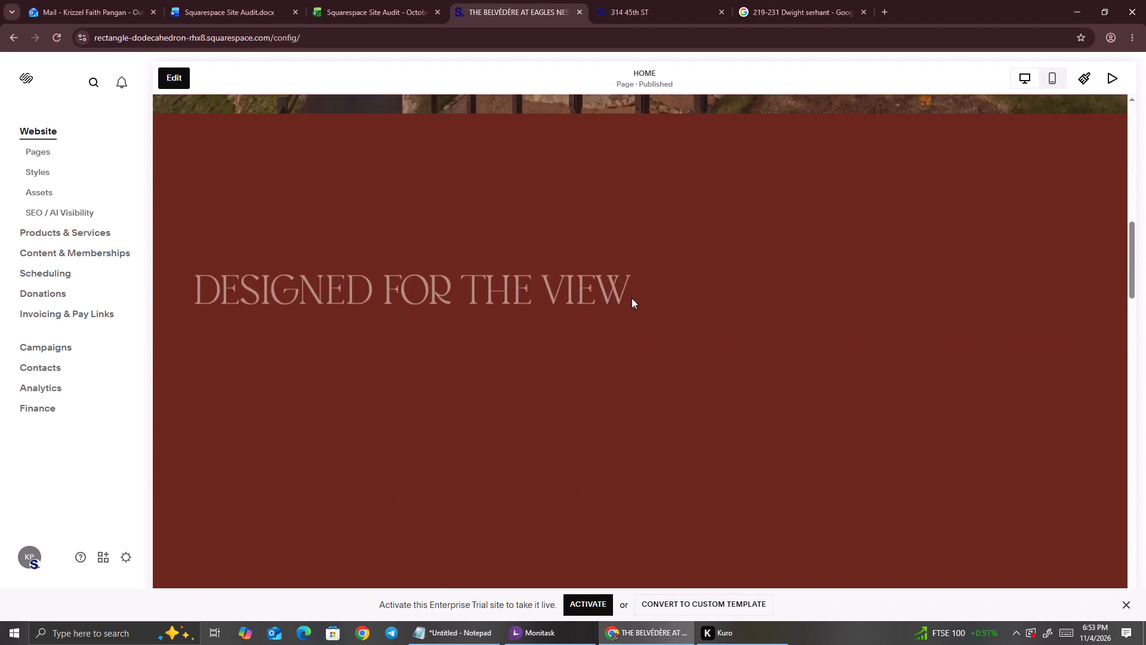
scroll(631, 298, down, 2)
drag(1134, 284, 1105, 635)
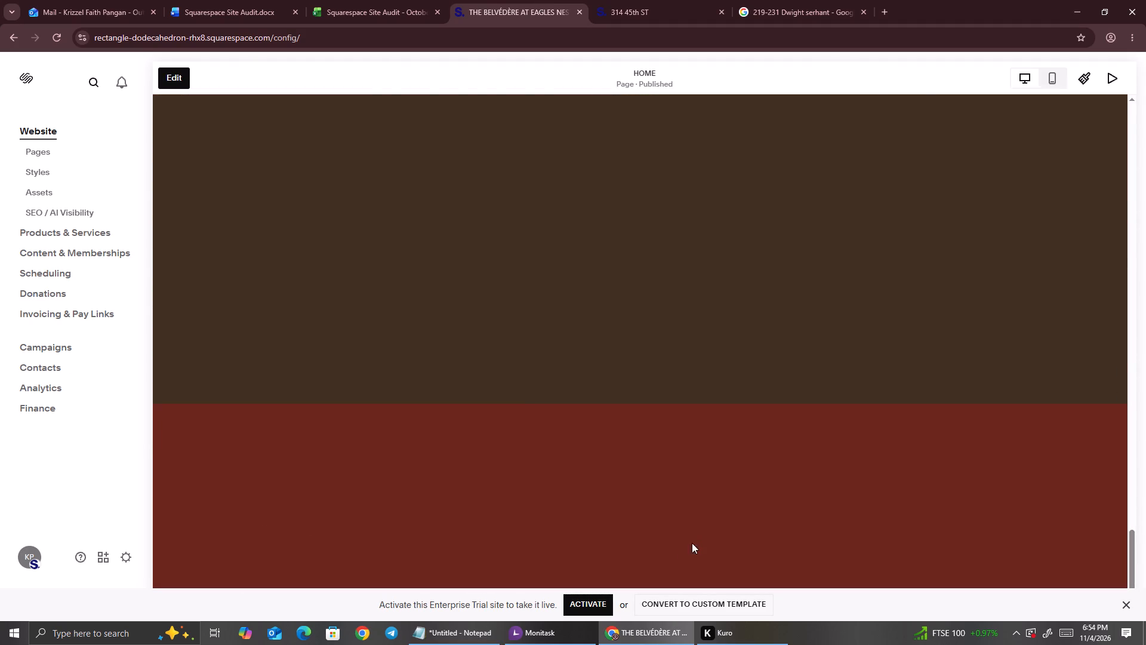
scroll(681, 550, down, 13)
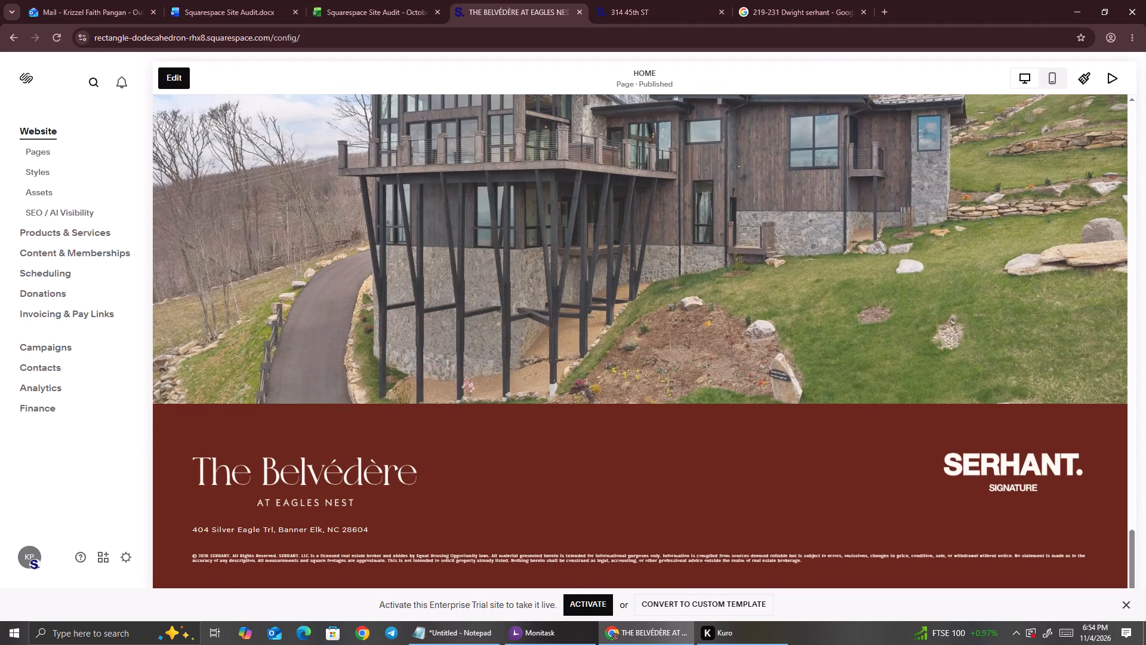
drag(196, 532, 304, 528)
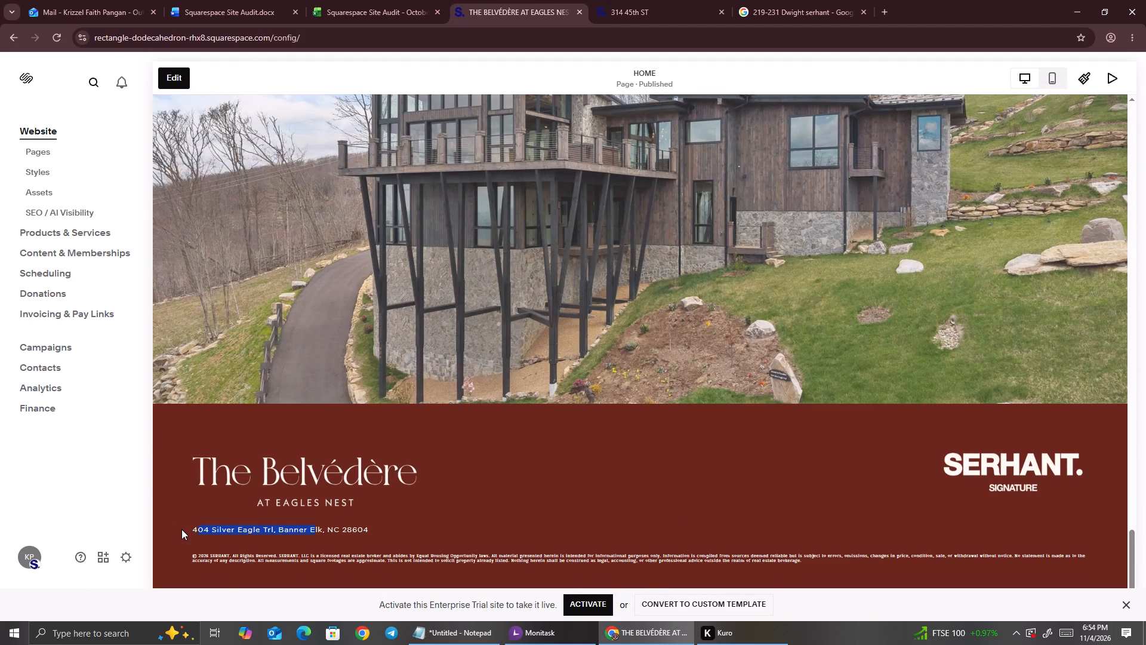
click(181, 529)
drag(185, 529, 276, 530)
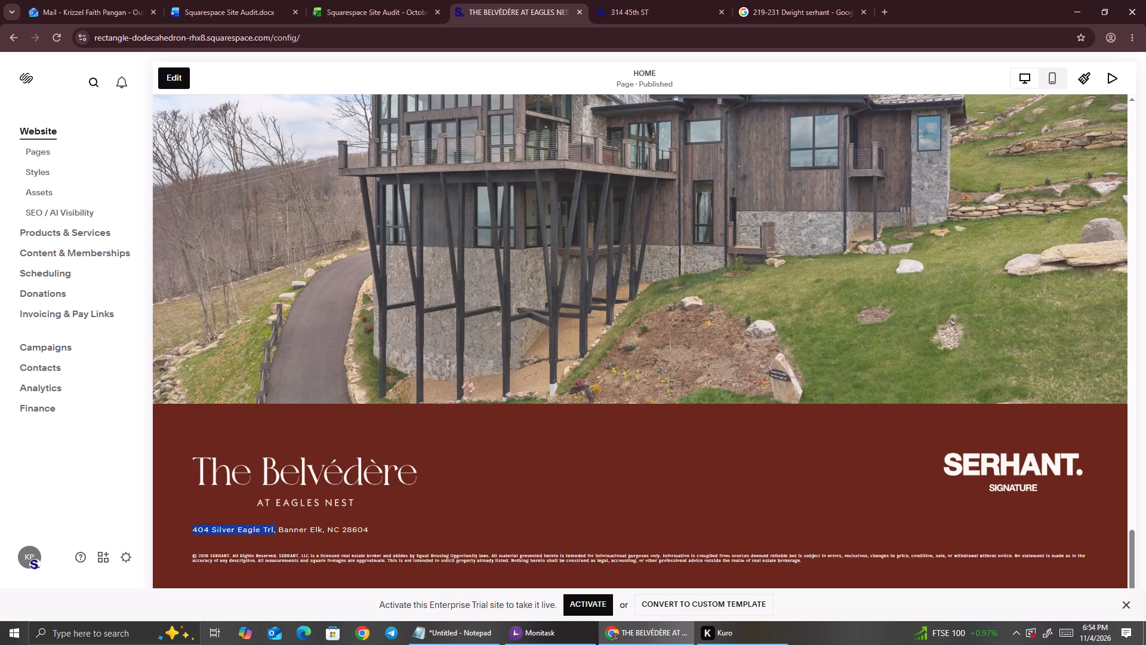
key(ctrl+c)
click(672, 0)
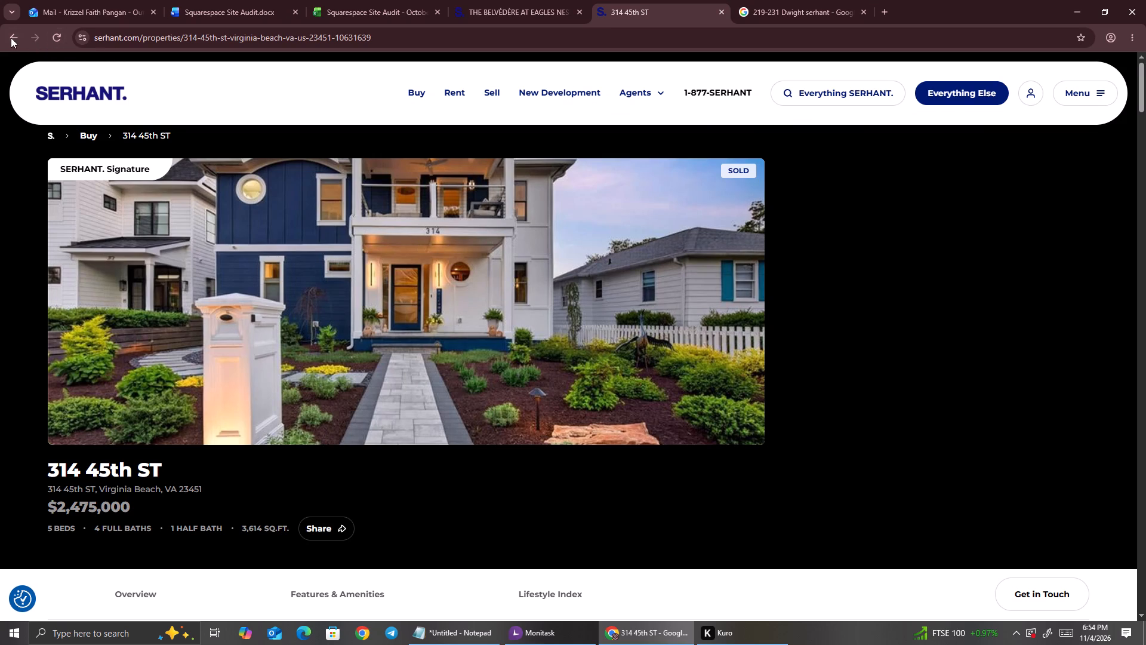
click(10, 38)
click(466, 339)
key(ctrl+a)
key(ctrl+v)
key(Return)
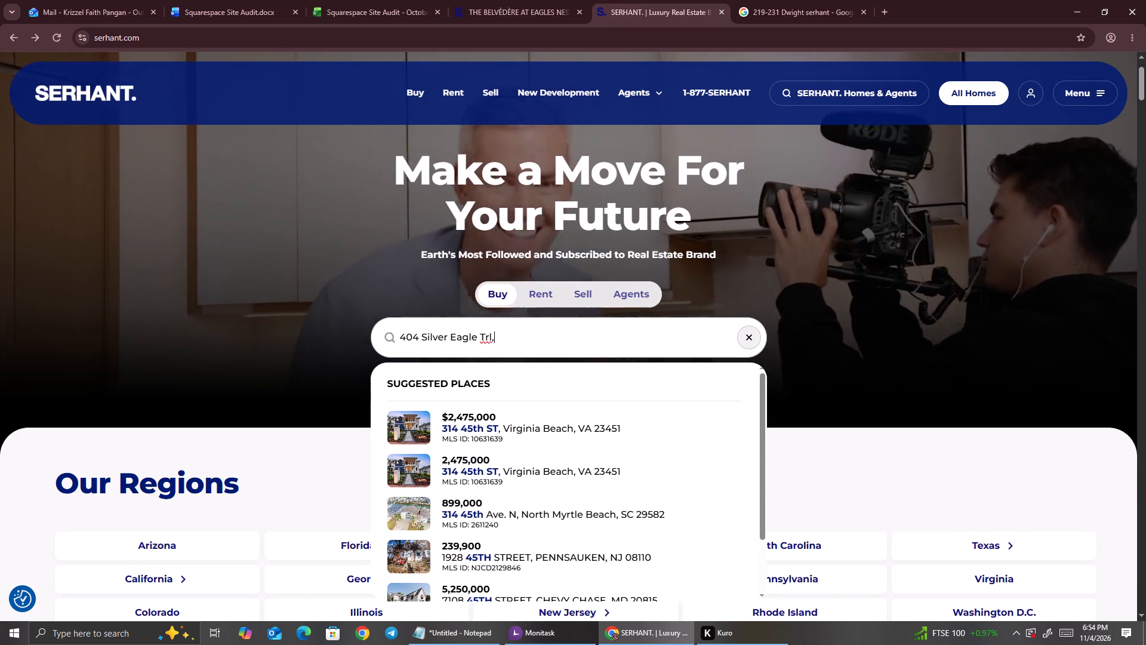
click(512, 343)
key(BackSpace)
key(Return)
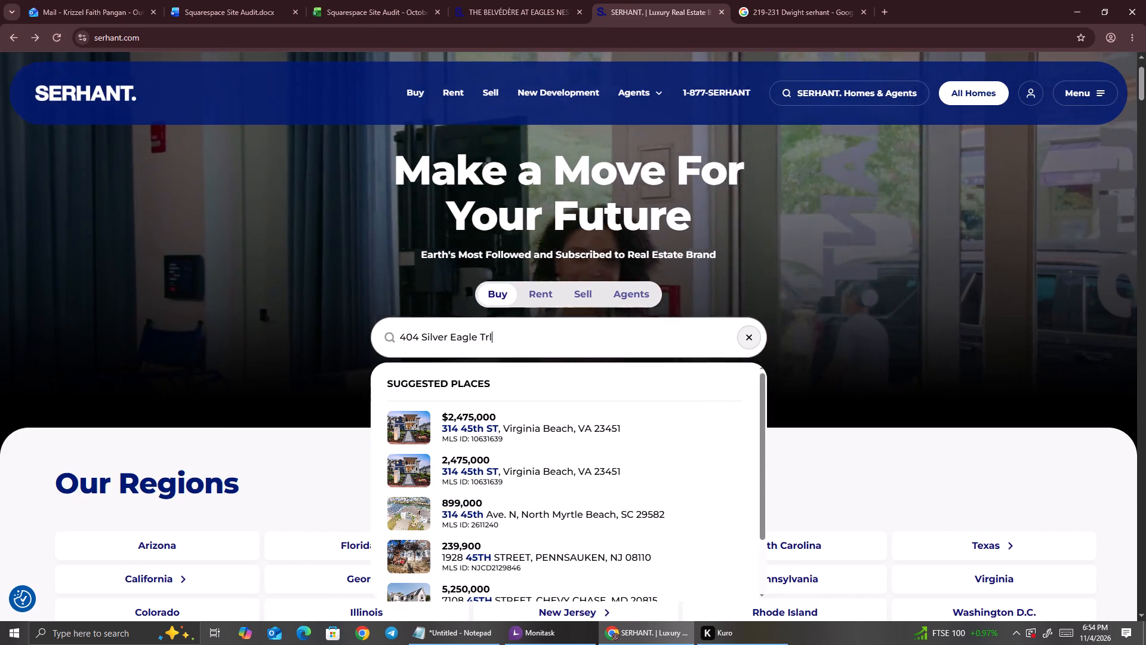
Copy the first broker's name from the Belvédère home page into the Notepad notes, followed by a comma.
click(543, 0)
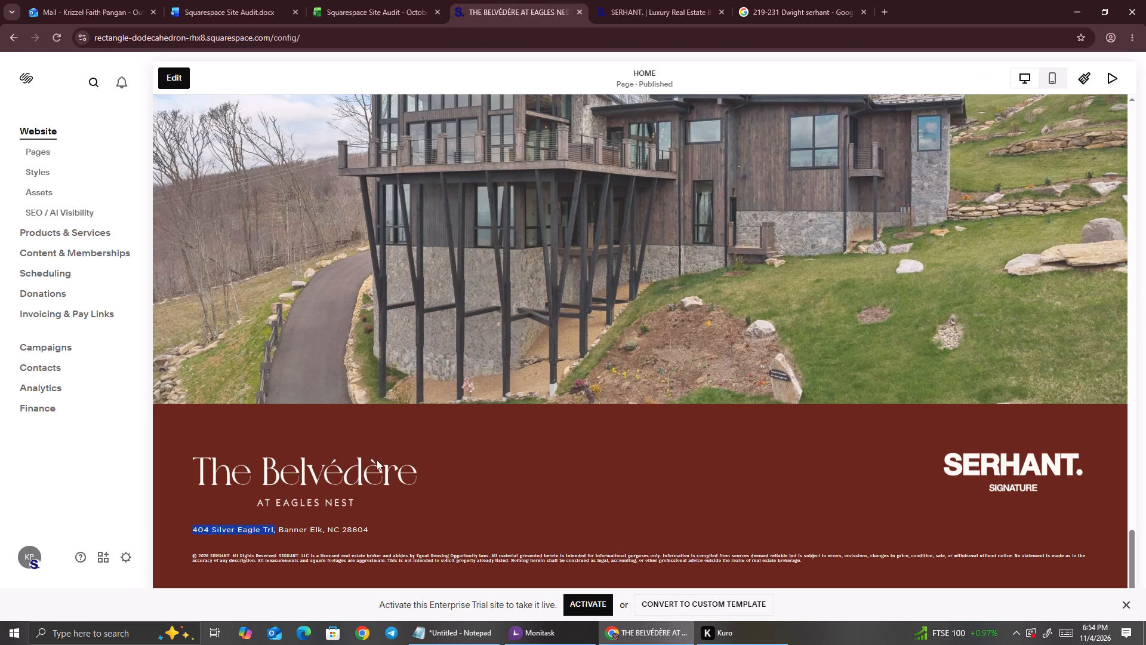
scroll(504, 530, down, 2)
scroll(519, 508, up, 5)
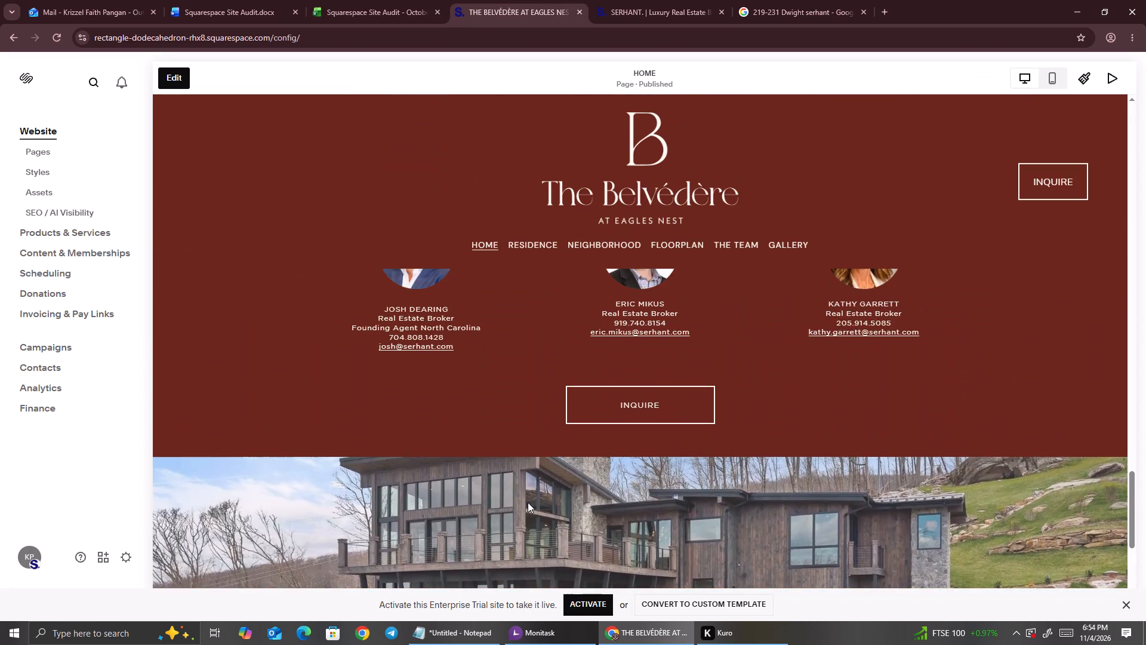
scroll(528, 502, up, 3)
drag(378, 545, 476, 549)
key(ctrl+c)
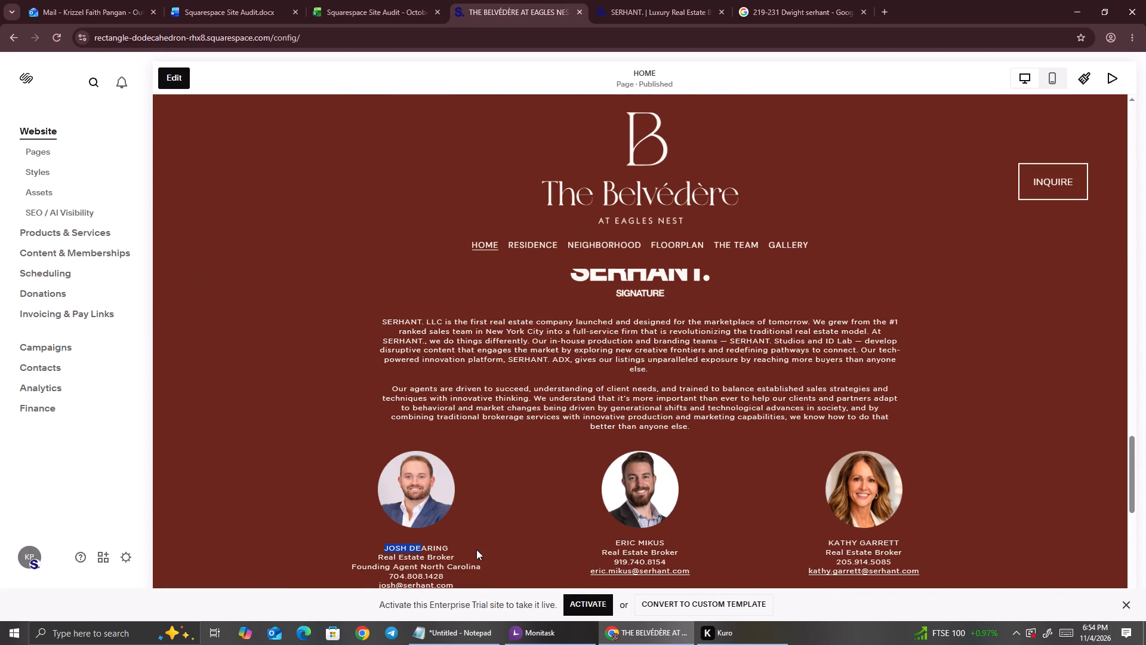
key(alt+Tab)
key(ctrl+v)
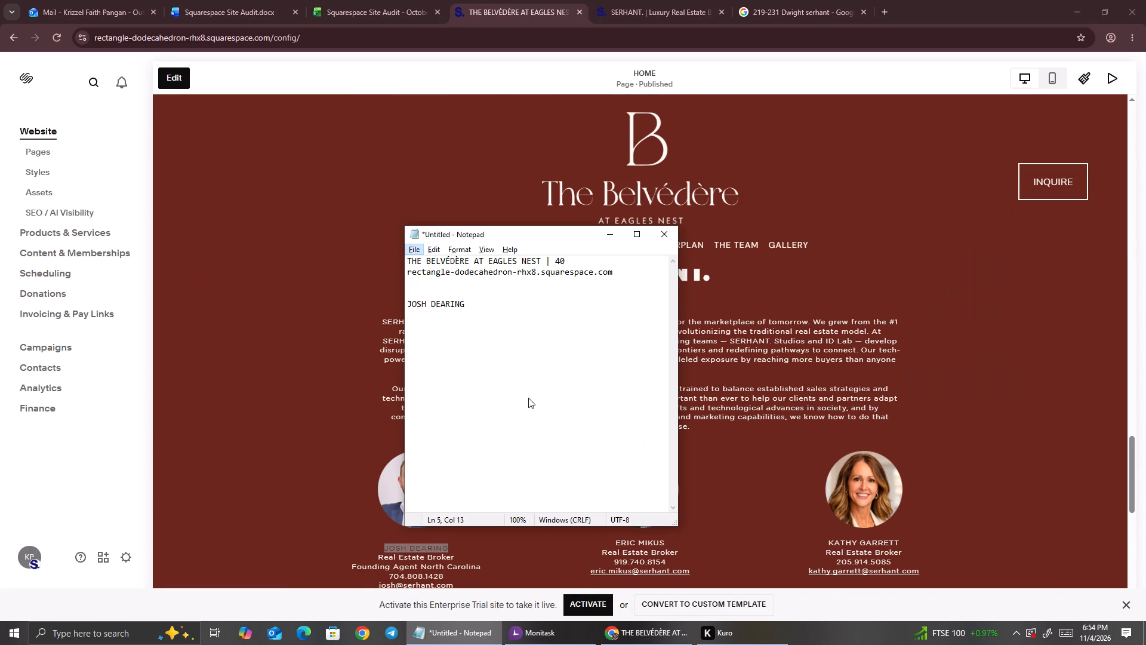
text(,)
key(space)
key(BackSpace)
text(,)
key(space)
Append the second and third brokers' names from the Belvédère home page to the Notepad line, separated by a comma.
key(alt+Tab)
drag(592, 535, 676, 528)
key(ctrl+c)
key(alt+Tab)
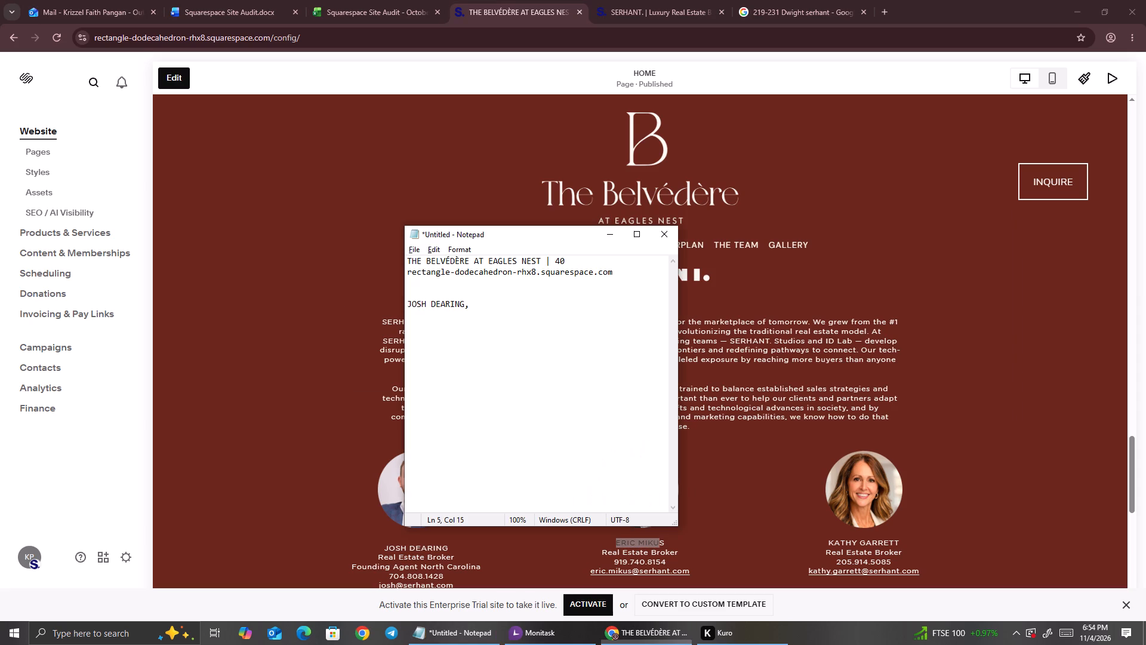
key(ctrl+v)
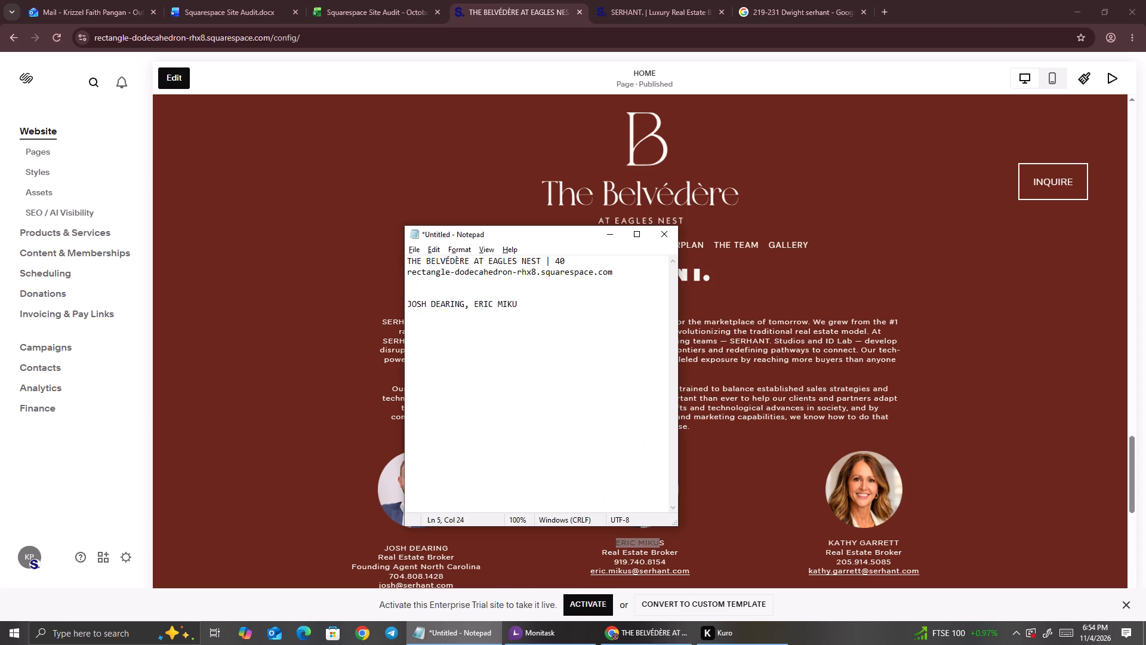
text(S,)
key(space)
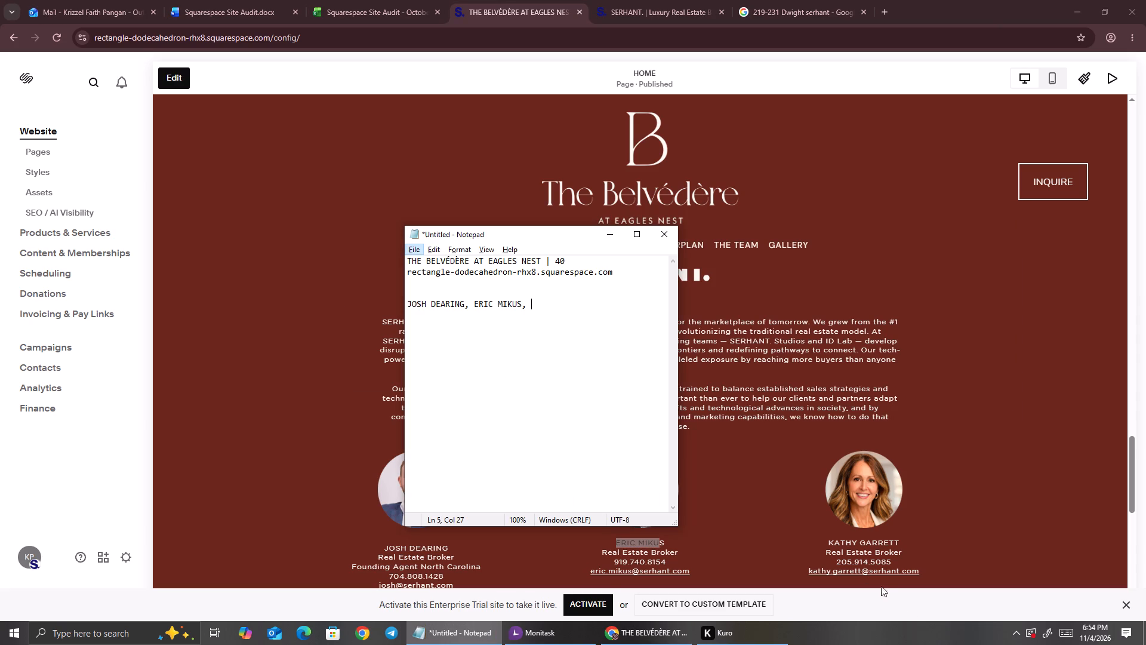
drag(820, 546, 914, 535)
key(ctrl+c)
key(alt+Tab)
key(ctrl+v)
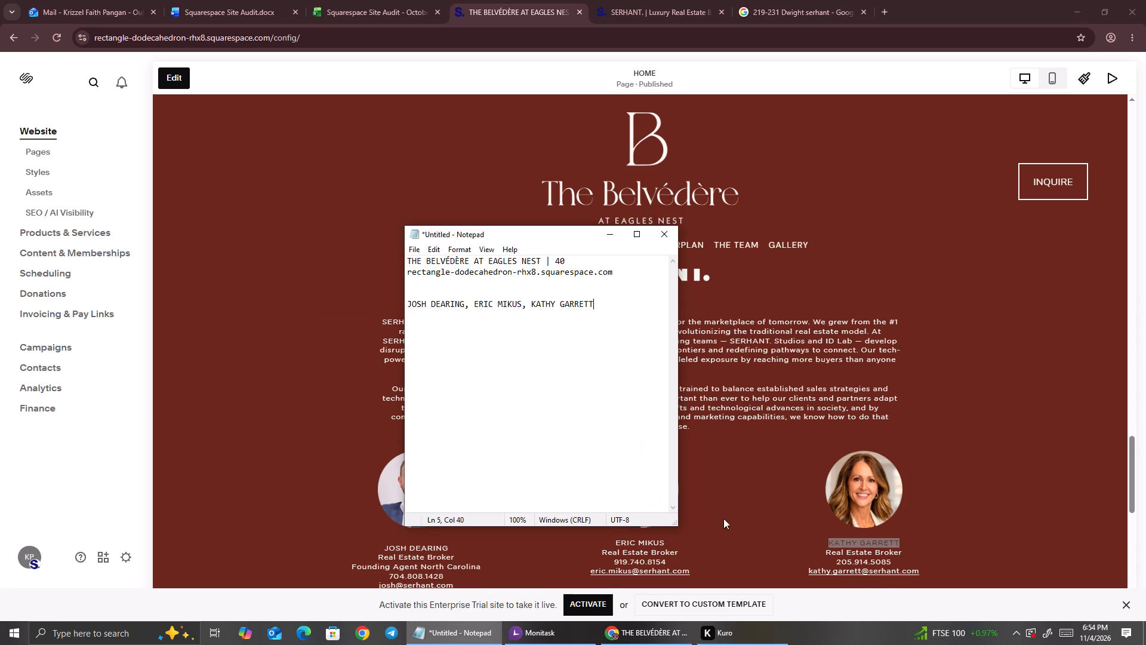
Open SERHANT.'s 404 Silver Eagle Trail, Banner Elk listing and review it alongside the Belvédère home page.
click(635, 0)
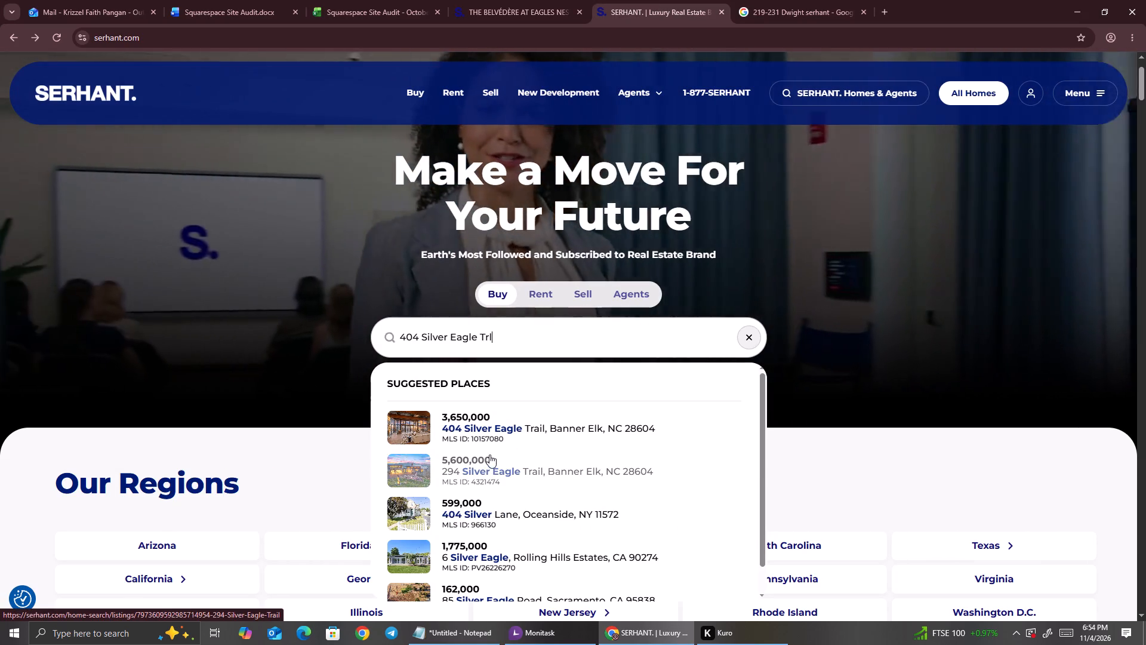
click(490, 441)
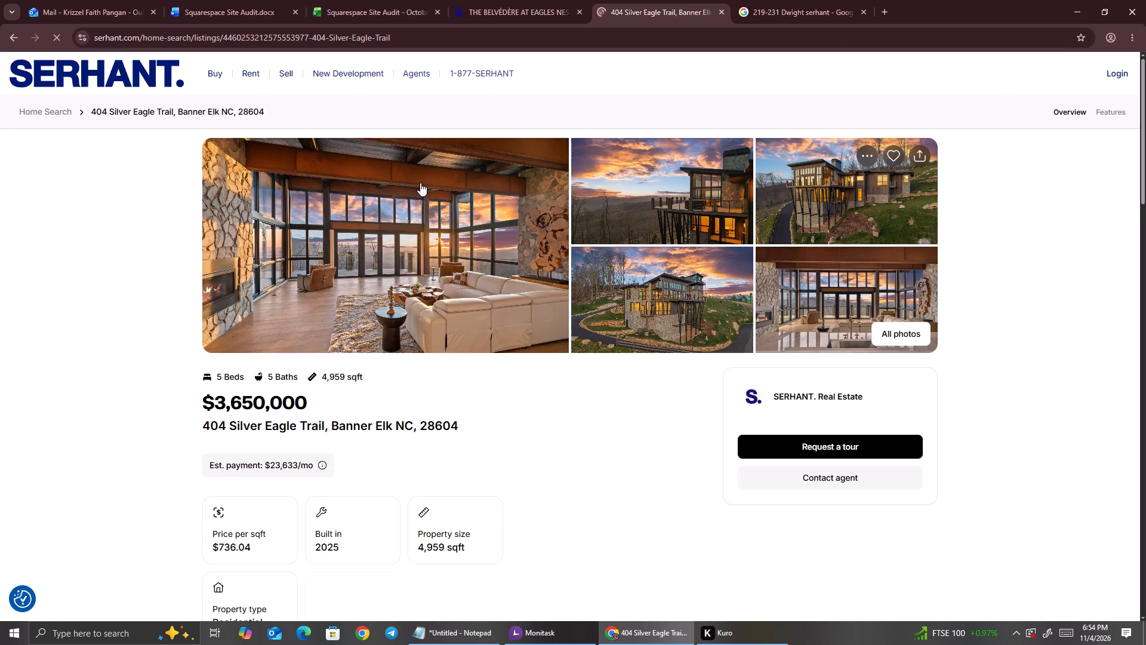
scroll(532, 456, down, 3)
scroll(534, 463, up, 3)
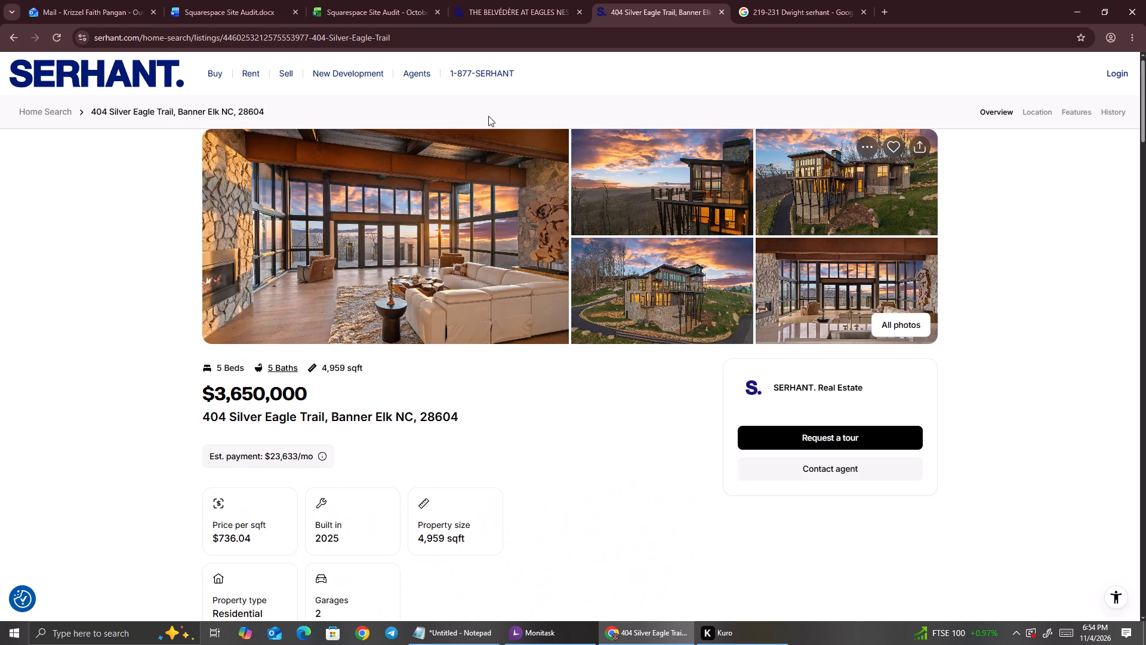
click(505, 0)
scroll(584, 453, up, 14)
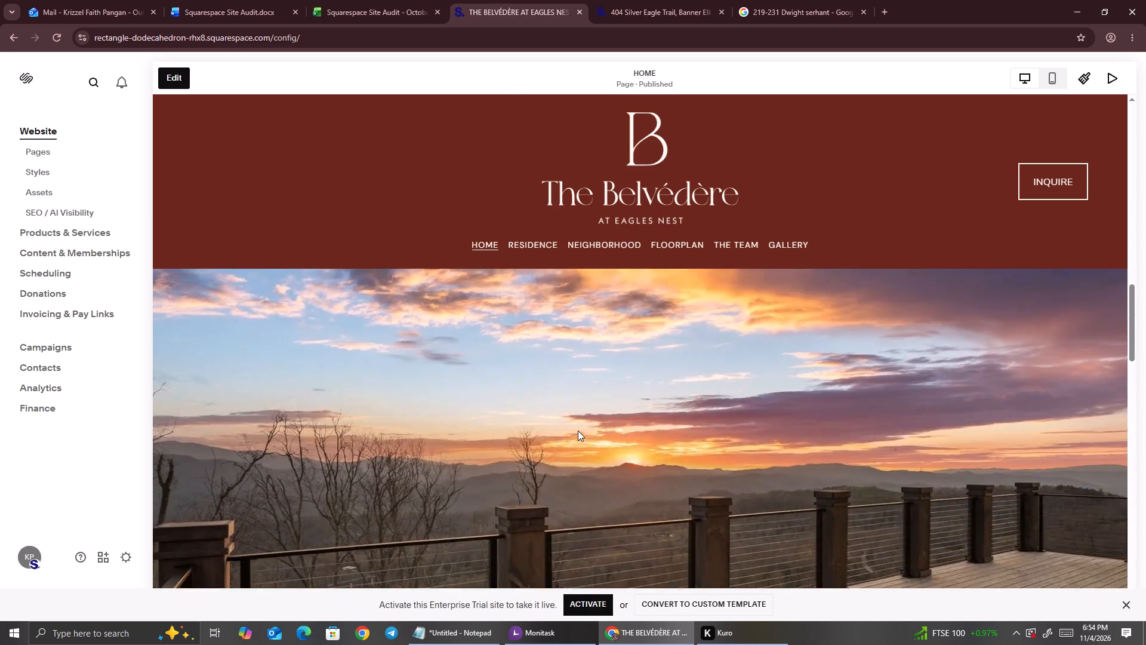
scroll(578, 431, up, 16)
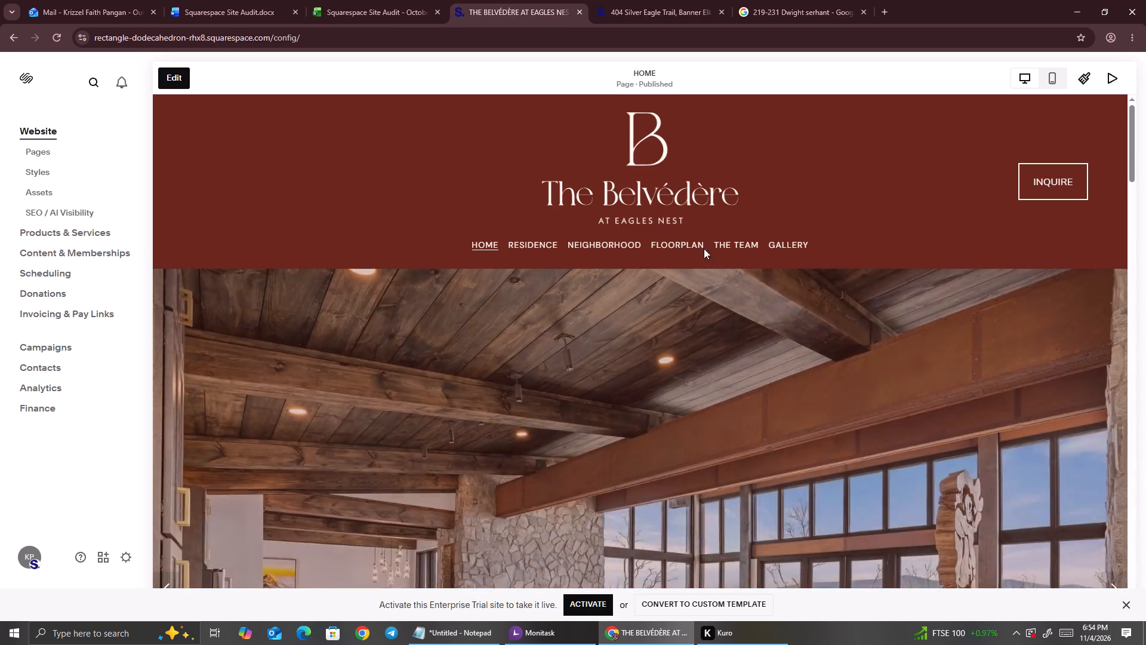
click(659, 0)
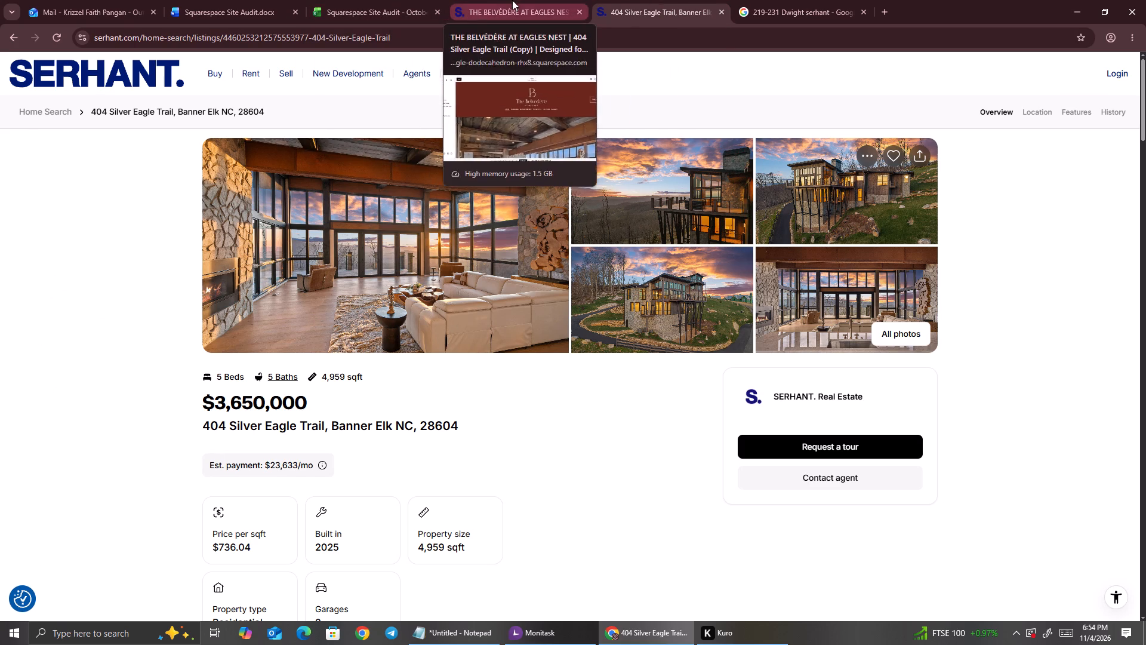
Return to the Squarespace site list and tag THE BELVÉDÈRE AT EAGLES NEST with Signature and Active.
click(482, 0)
double_click(20, 39)
click(21, 38)
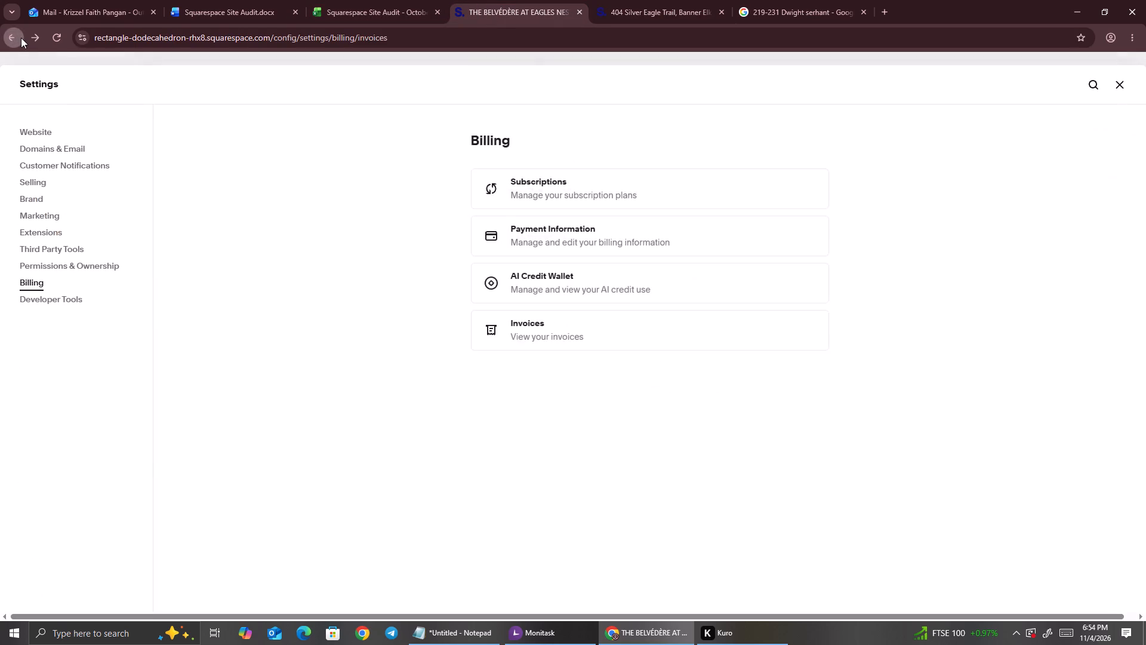
click(21, 38)
click(20, 38)
click(20, 38)
click(19, 36)
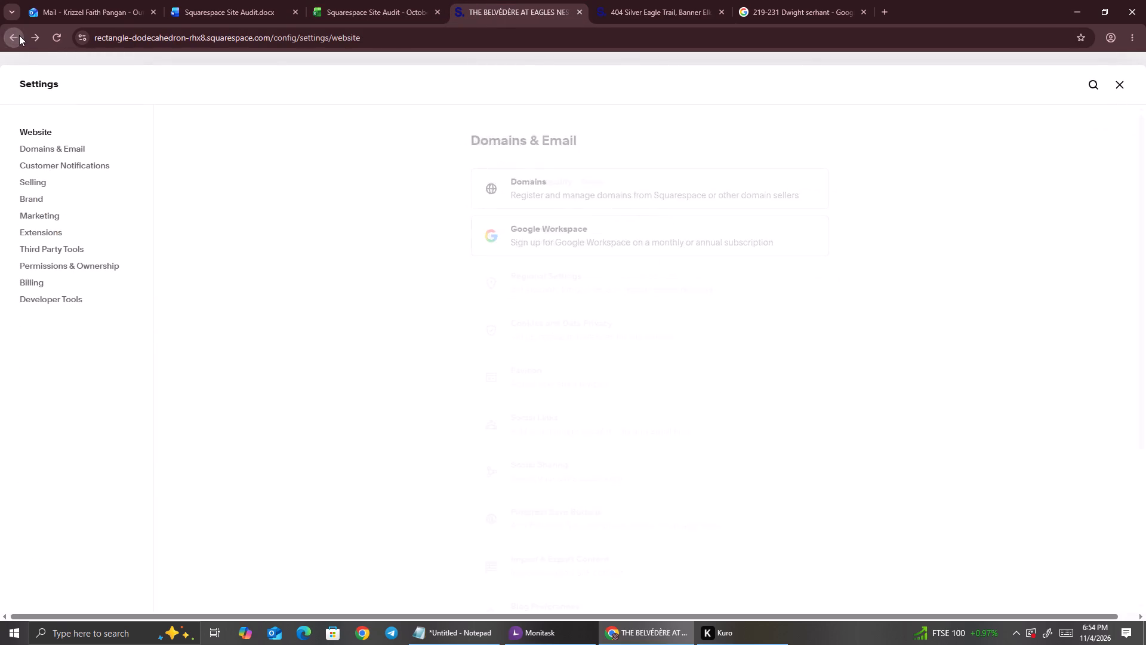
click(19, 35)
drag(408, 322, 415, 317)
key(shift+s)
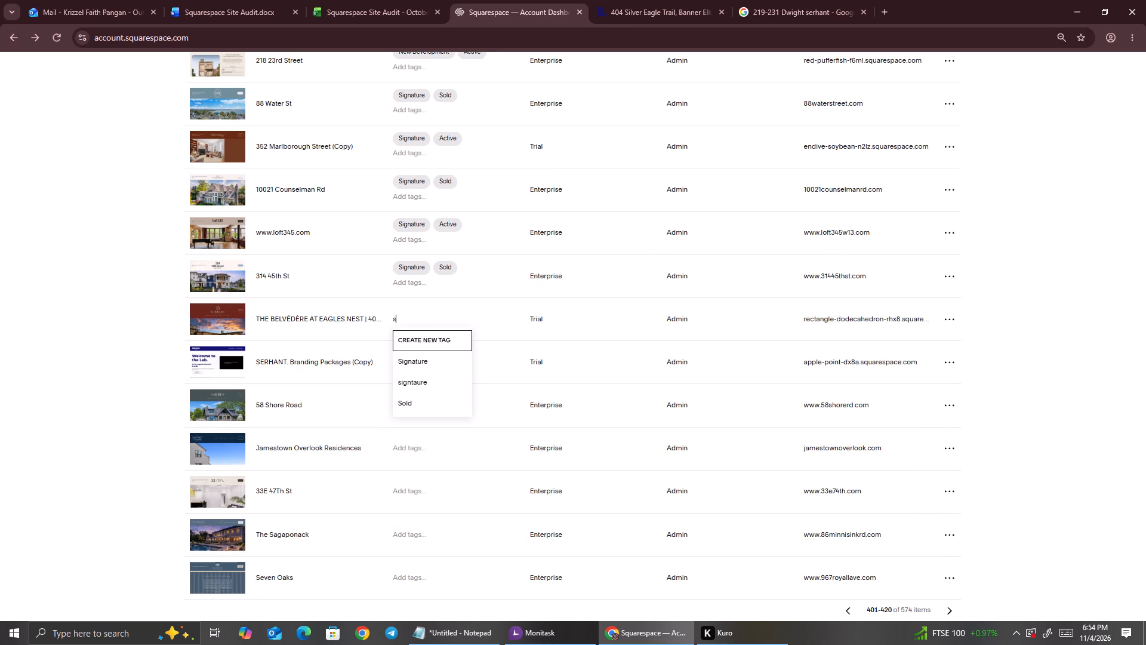
key(Down)
key(Return)
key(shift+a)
key(Down)
key(Return)
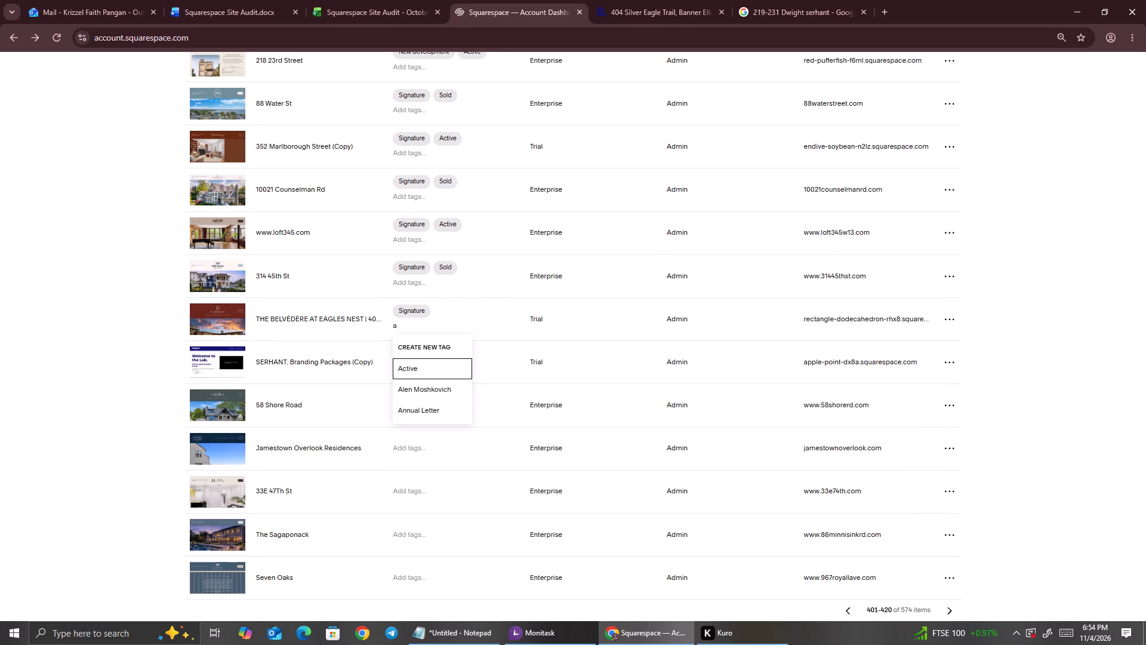
Copy the title "THE BELVÉDÈRE AT EAGLES NEST | 40" from Notepad into cell A438 of the audit workbook.
key(alt+Tab)
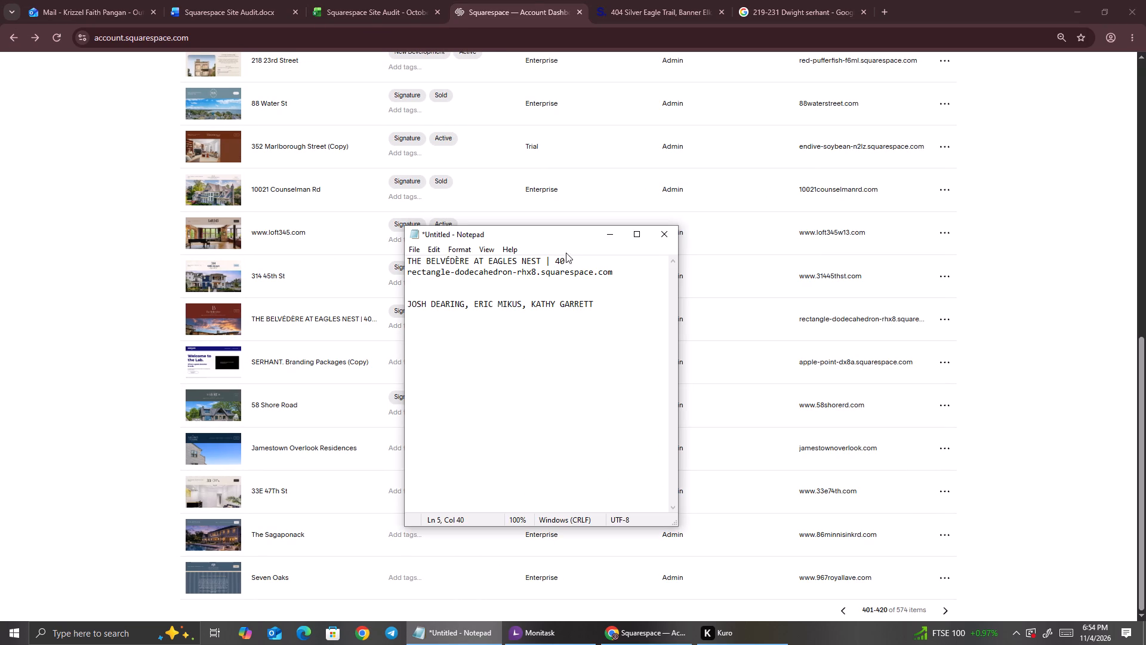
drag(575, 259, 359, 254)
key(ctrl+c)
click(266, 29)
click(313, 8)
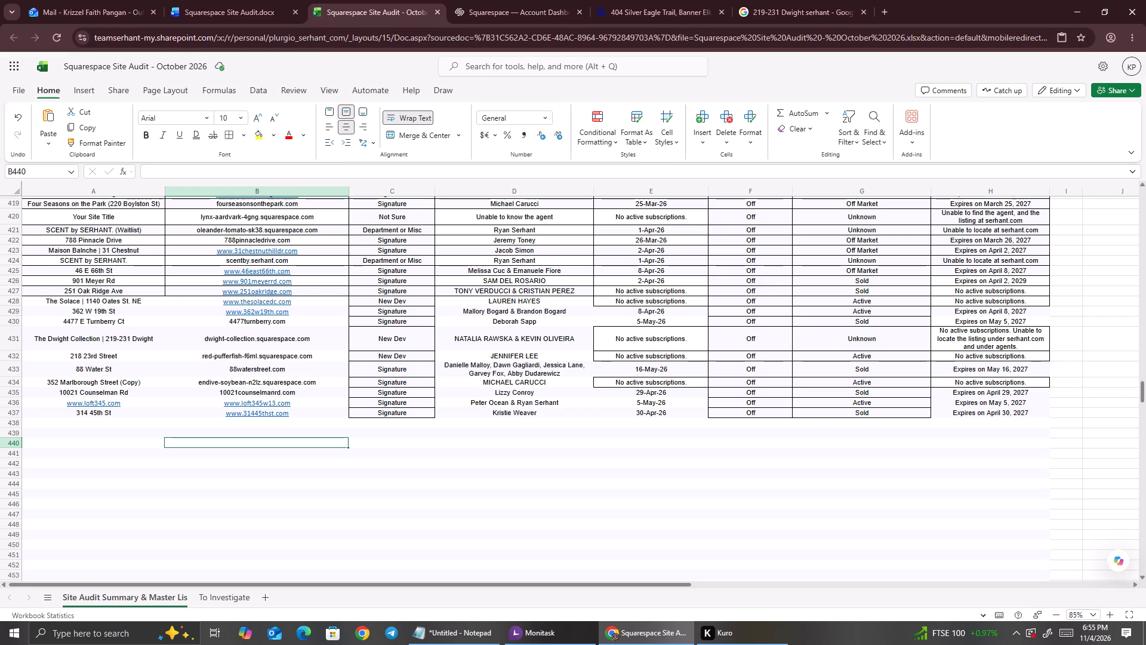
click(70, 429)
click(367, 0)
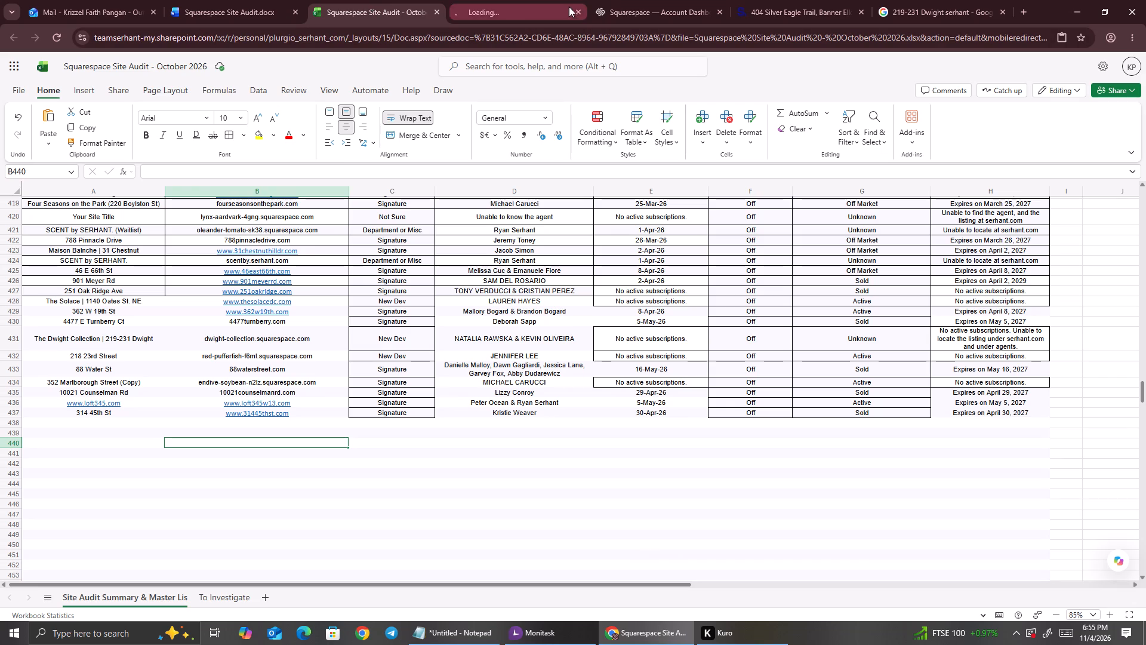
click(580, 13)
click(127, 426)
key(ctrl+v)
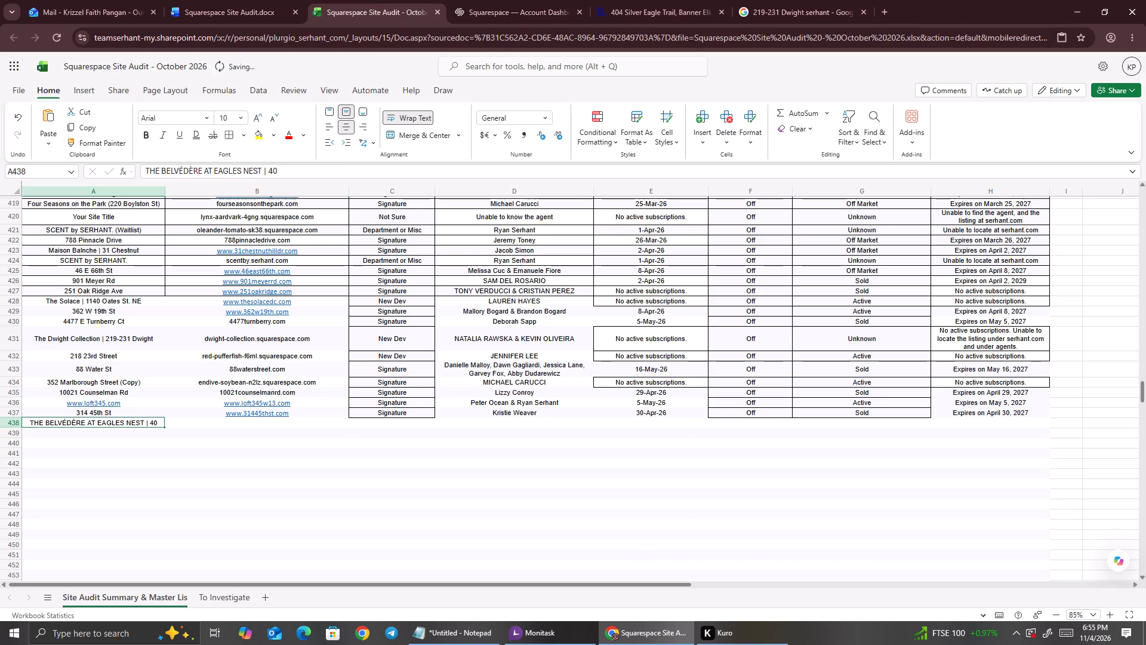
Copy the domain rectangle-dodecahedron-rhx8.squarespace.com from Notepad into column B of the workbook, starting at B438.
key(alt+Tab)
drag(635, 264, 570, 275)
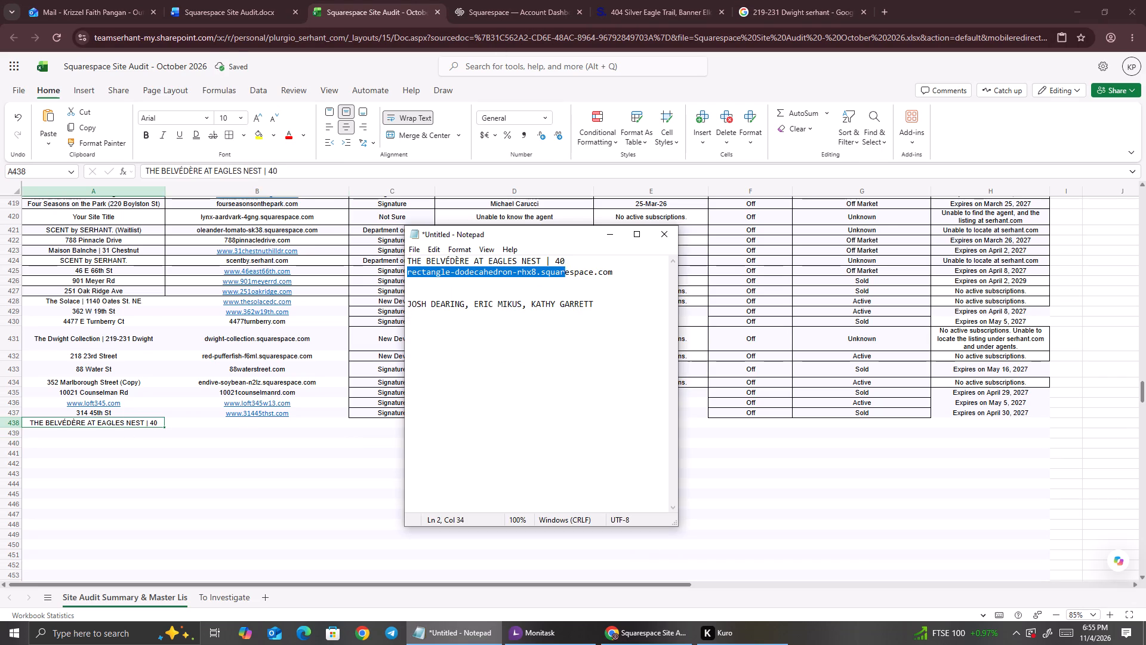
drag(570, 275, 649, 275)
key(ctrl+c)
click(226, 429)
click(230, 423)
key(ctrl+v)
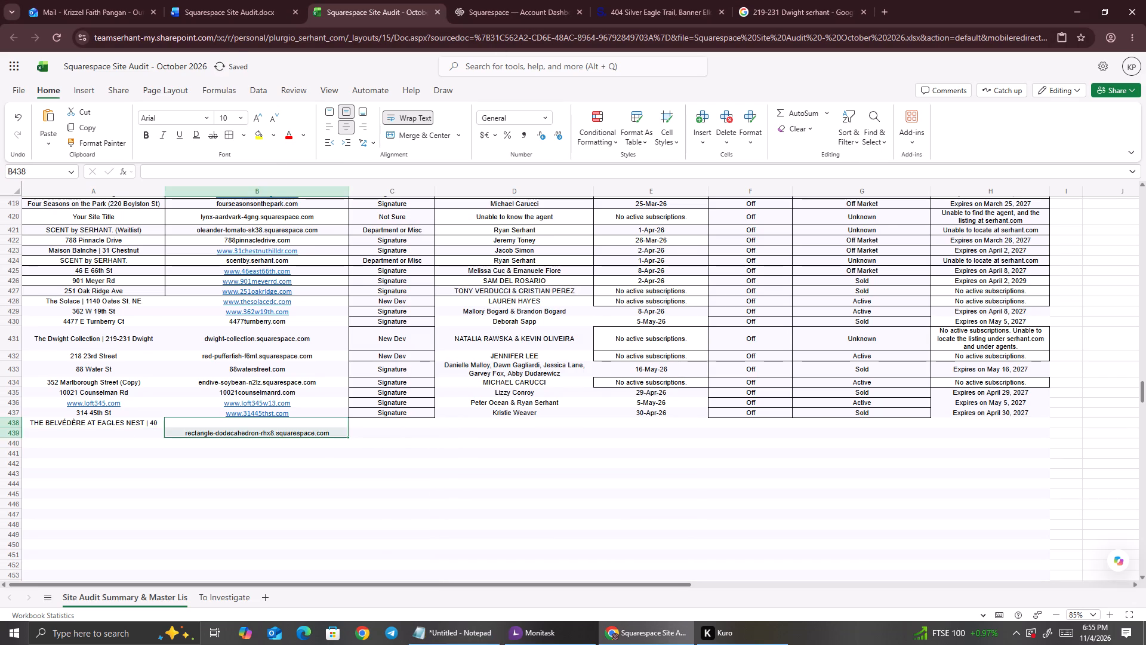
Shorten the site title in A438 to "THE BELVÉDÈRE AT EAGLES NEST".
click(156, 425)
drag(267, 168, 318, 175)
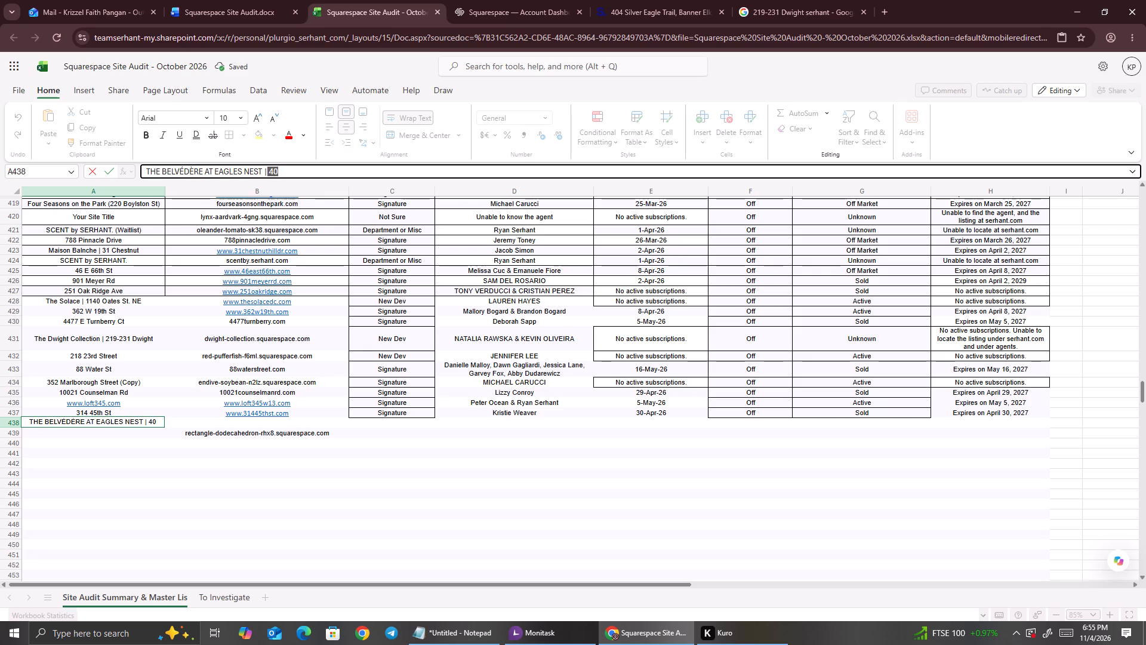
key(BackSpace)
key(BackSpace)
key(BackSpace)
click(403, 400)
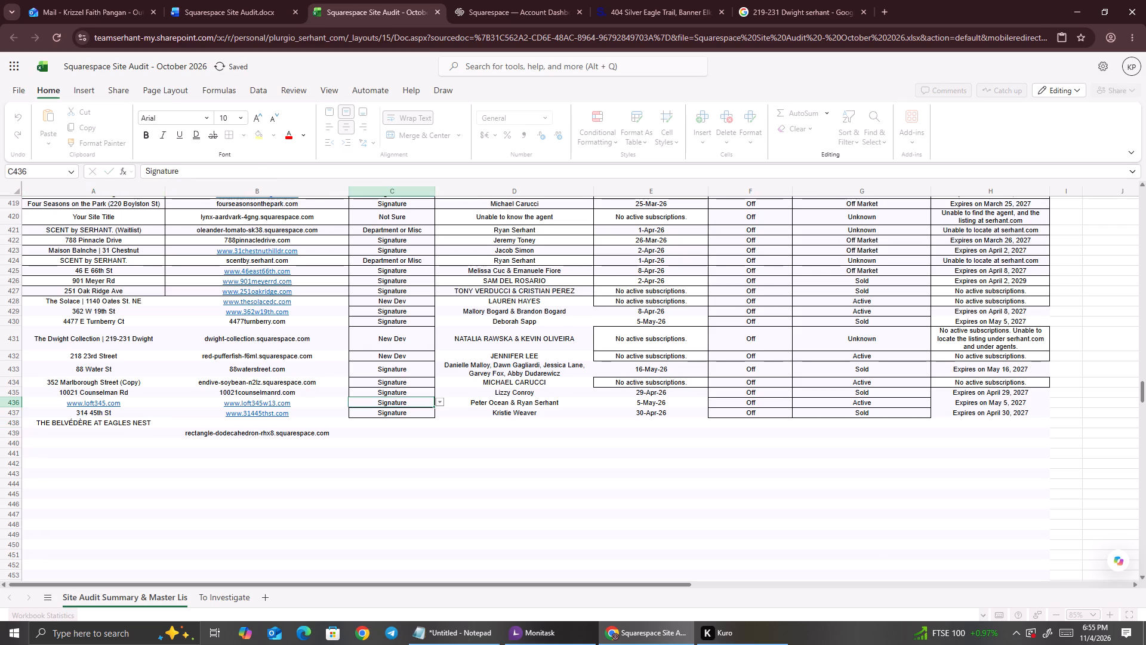
Move the Belvédère domain up from B439 into B438, leaving B439 blank.
click(405, 408)
click(321, 433)
key(ctrl+c)
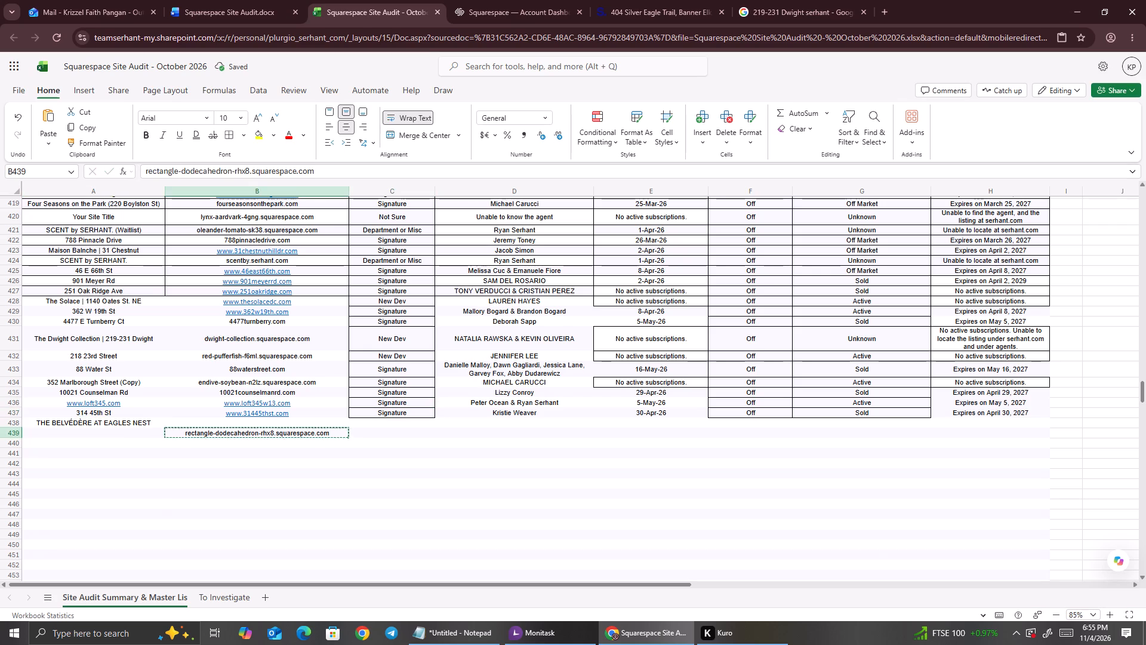
click(318, 421)
key(ctrl+v)
click(407, 432)
key(ctrl+c)
click(309, 431)
key(ctrl+v)
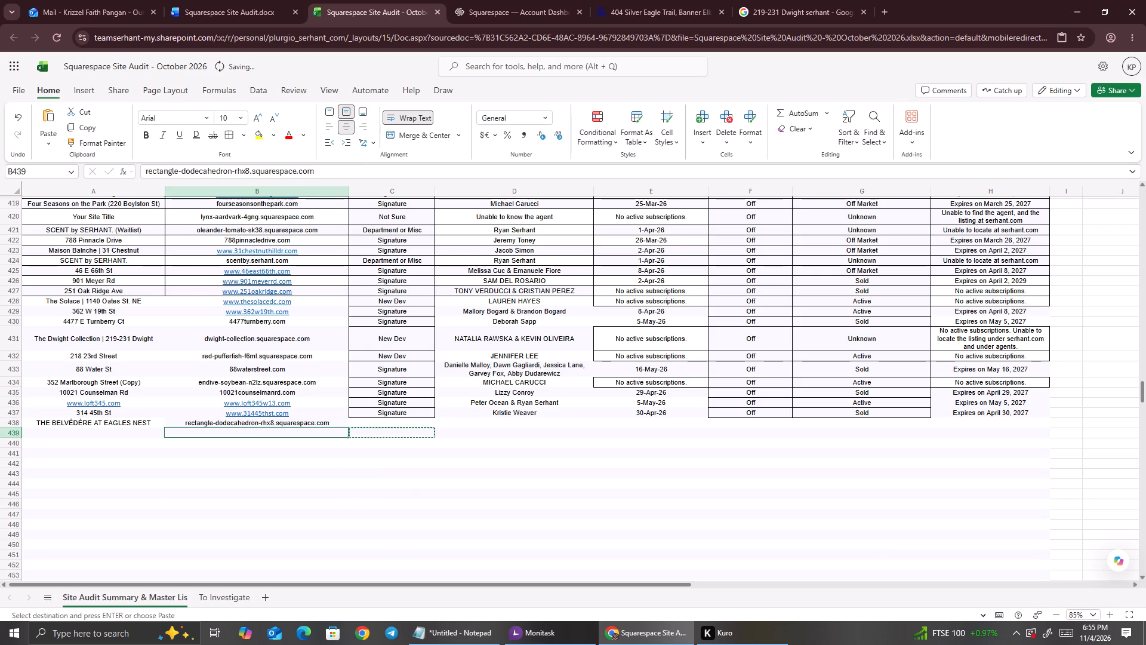
Copy the Signature category from C437 into C438 for the Belvédère row.
click(401, 420)
click(403, 411)
key(ctrl+c)
click(398, 423)
key(ctrl+v)
Copy the three brokers' names from Notepad into cell D438 of the Belvédère row.
click(538, 419)
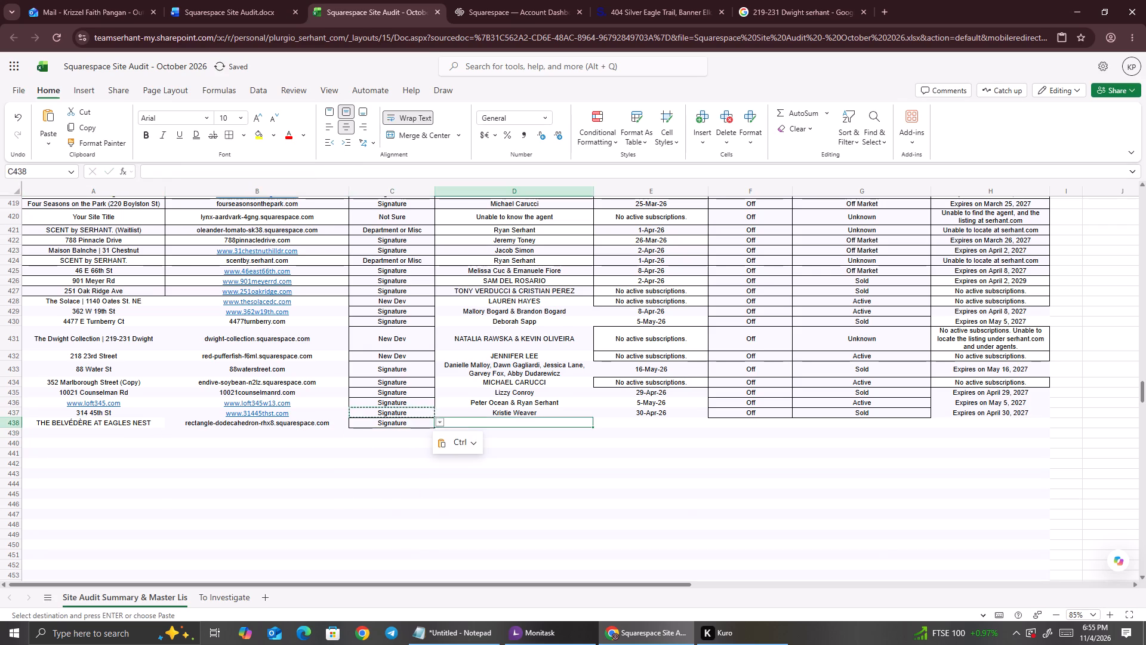
key(alt+Tab)
drag(617, 302, 398, 306)
key(ctrl+c)
click(343, 478)
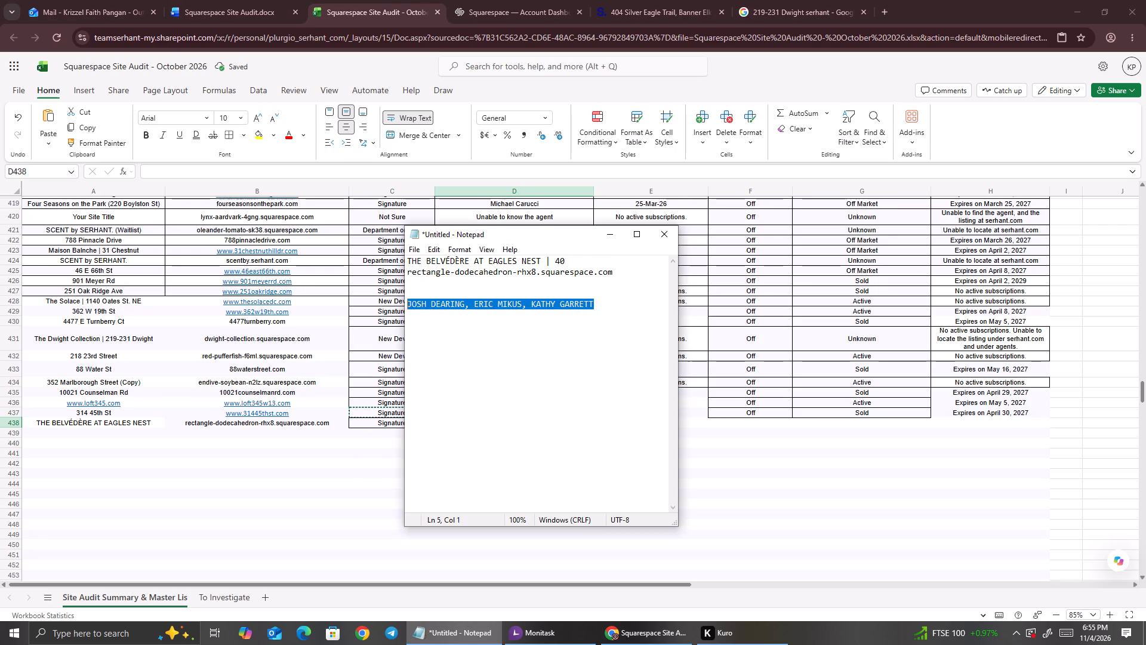
click(505, 417)
key(ctrl+v)
click(612, 469)
key(alt+Tab)
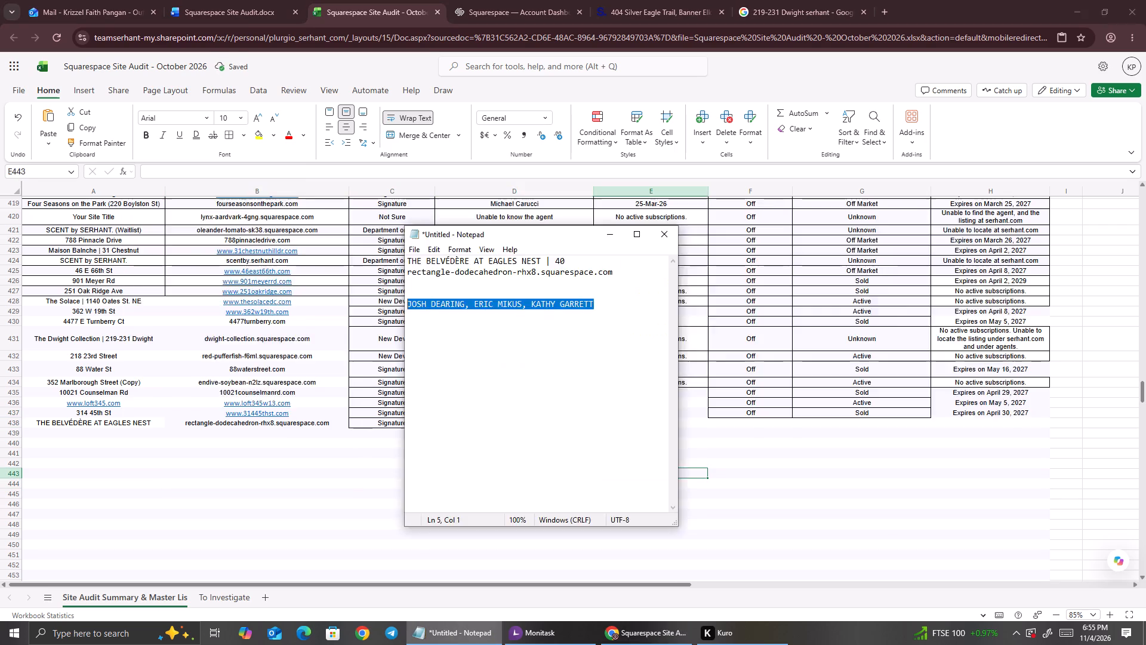
key(alt+Tab)
drag(655, 381, 978, 380)
key(ctrl+c)
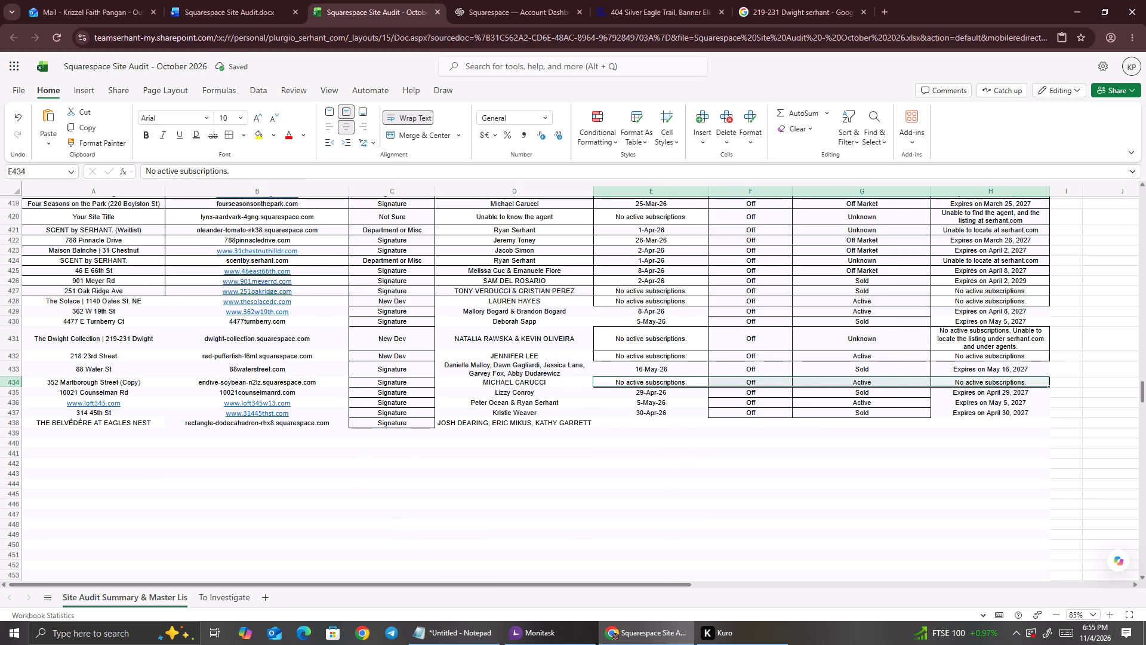
click(617, 422)
key(ctrl+v)
click(583, 473)
Copy the site name "SERHANT. Branding Packages (Copy)" from the Squarespace site list.
click(512, 0)
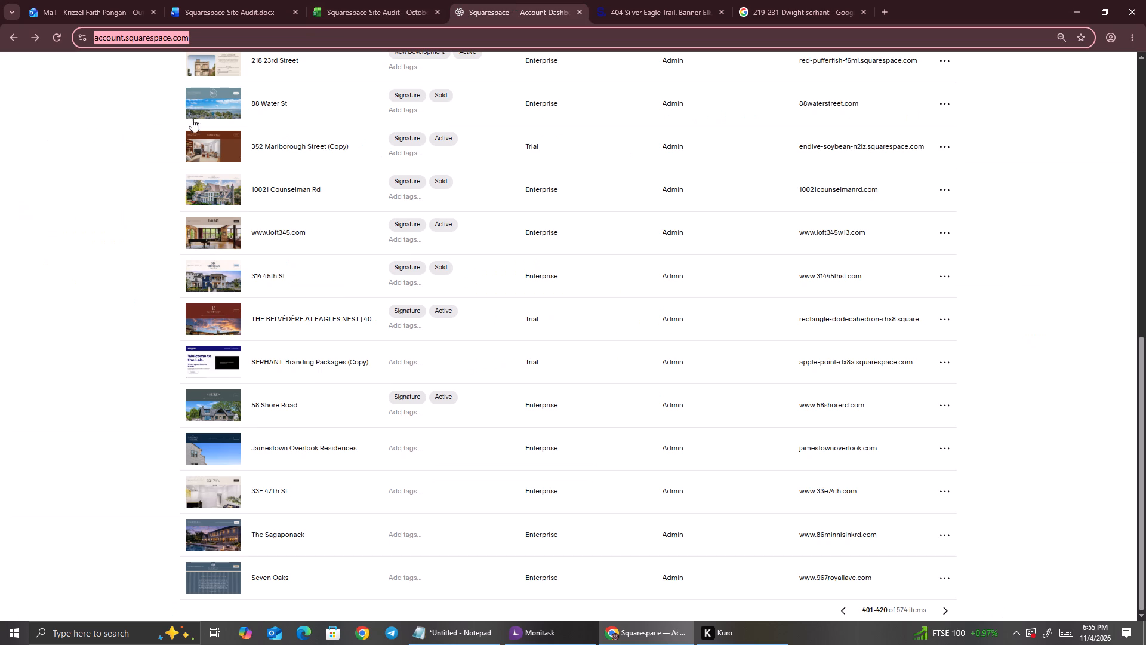
drag(247, 361, 370, 338)
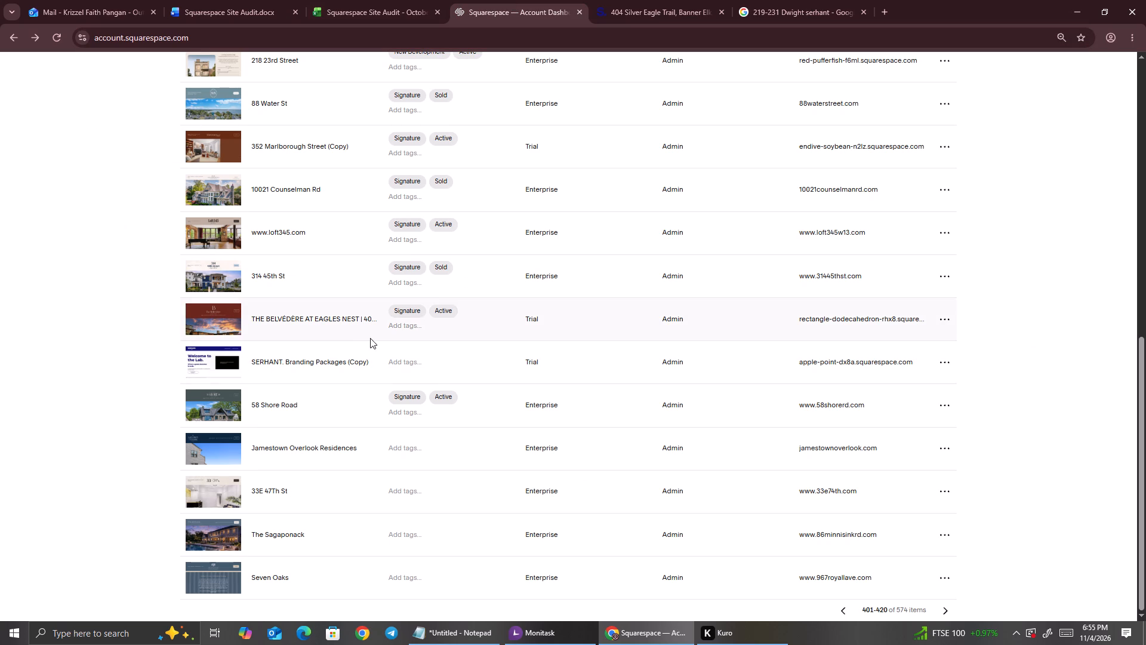
drag(370, 338, 372, 363)
drag(374, 364, 244, 366)
key(ctrl+c)
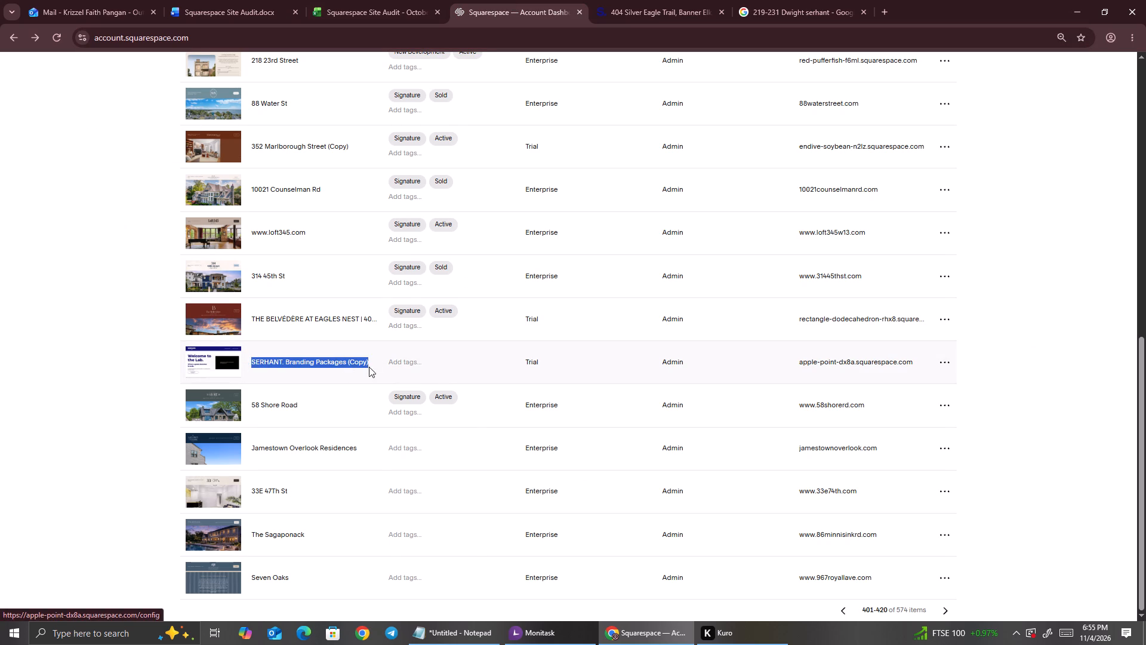
Tag SERHANT. Branding Packages (Copy) with Department or Misc and Unknown.
click(410, 358)
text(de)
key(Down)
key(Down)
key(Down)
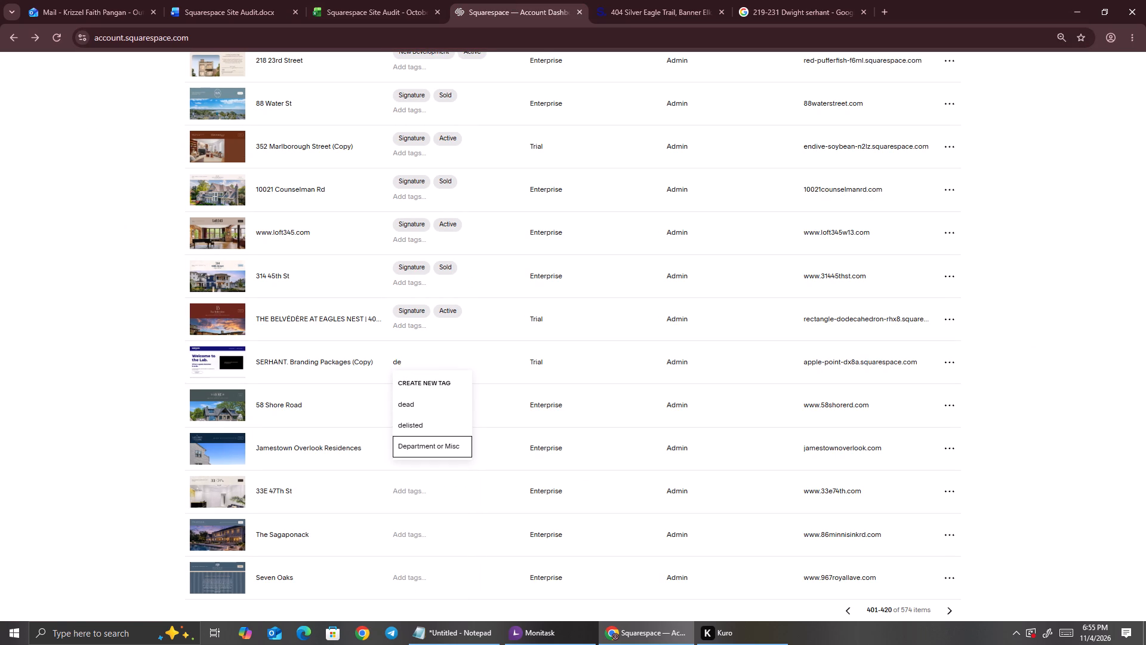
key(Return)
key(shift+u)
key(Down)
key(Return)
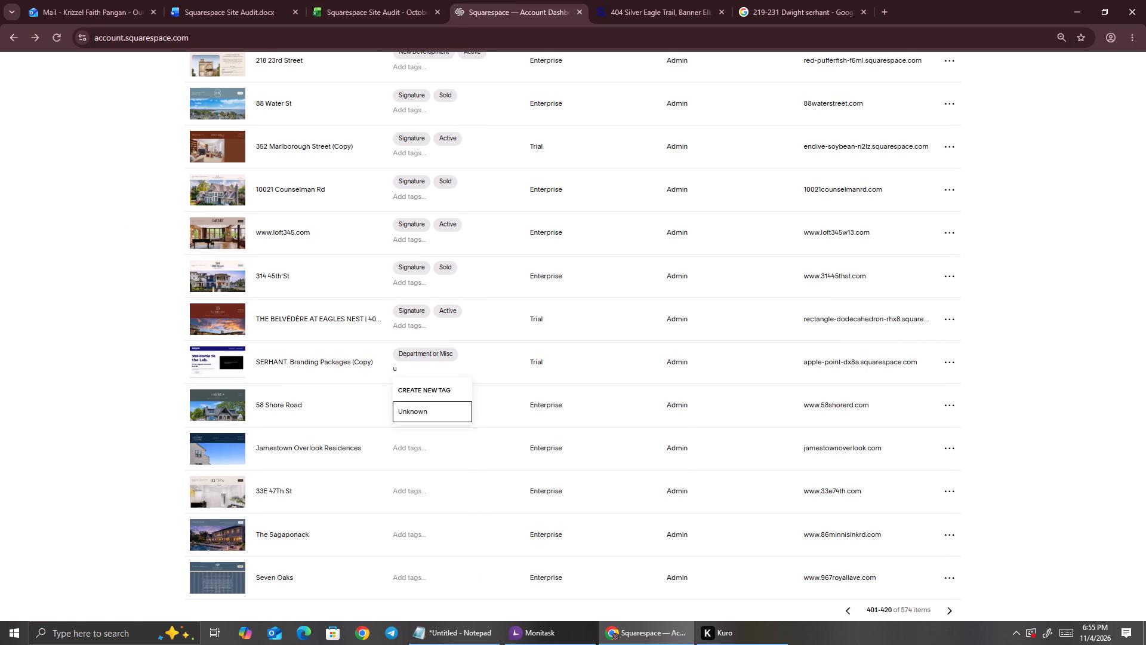
Replace the Notepad notes with the copied SERHANT. Branding Packages (Copy) name and add its domain, apple-point-dx8a.squarespace.com.
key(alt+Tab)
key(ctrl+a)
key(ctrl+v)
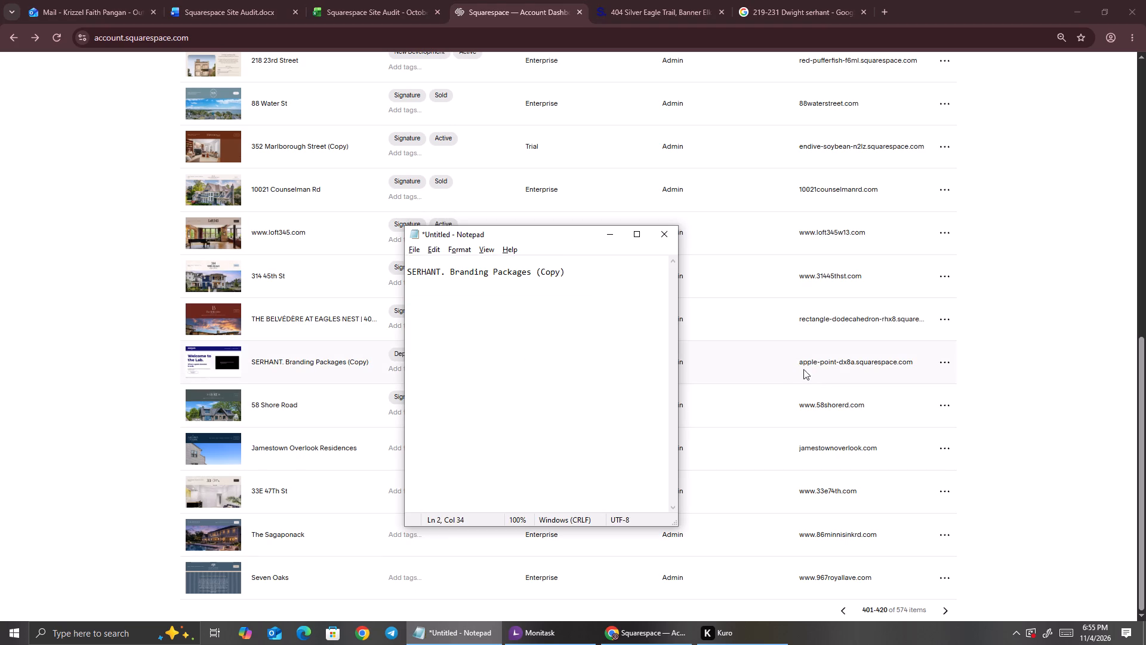
drag(793, 376, 911, 371)
drag(768, 374, 922, 365)
key(ctrl+c)
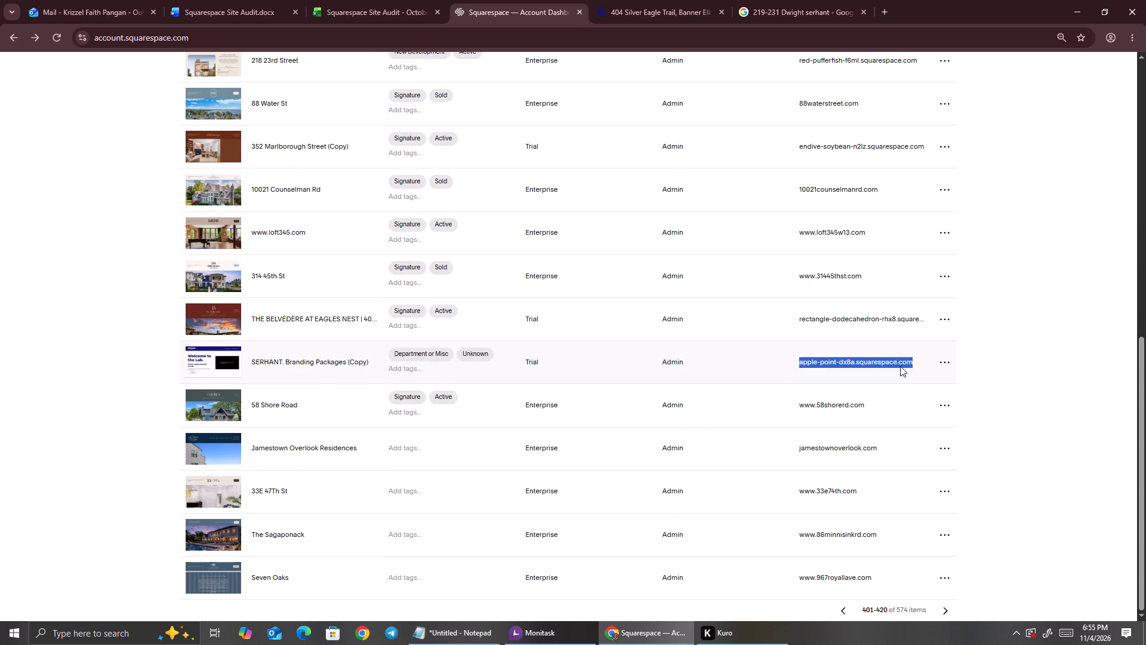
key(alt+Tab)
key(ctrl+v)
Examine the domains, invoices and subscriptions in the settings of the SERHANT. Branding Packages (Copy) site.
click(948, 358)
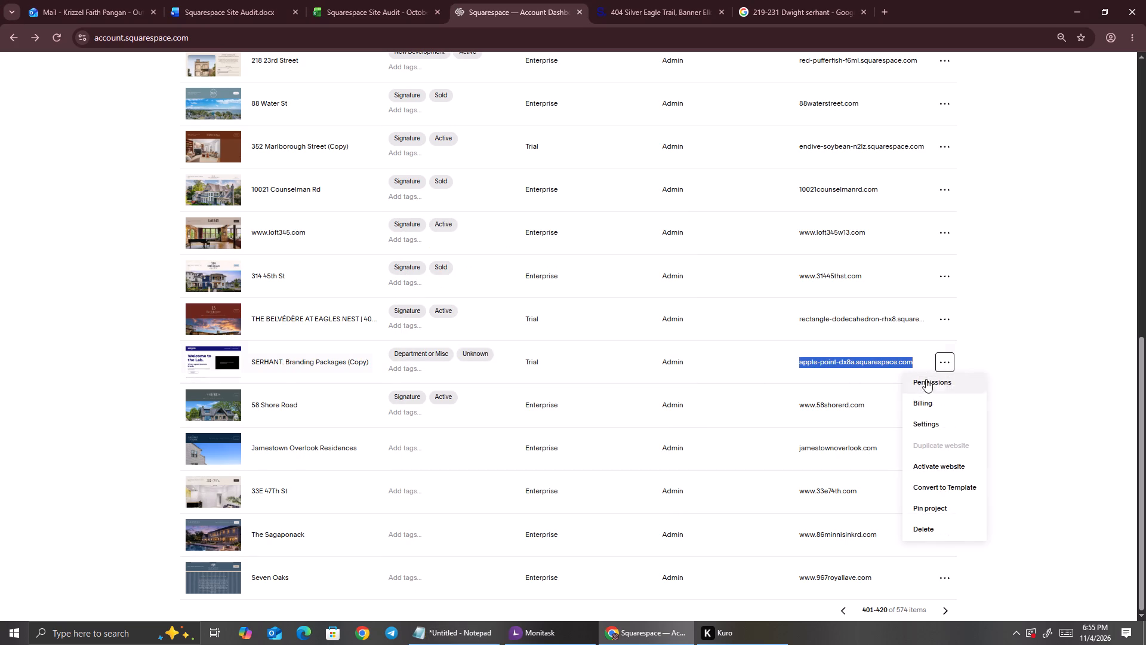
drag(932, 403, 935, 428)
click(932, 424)
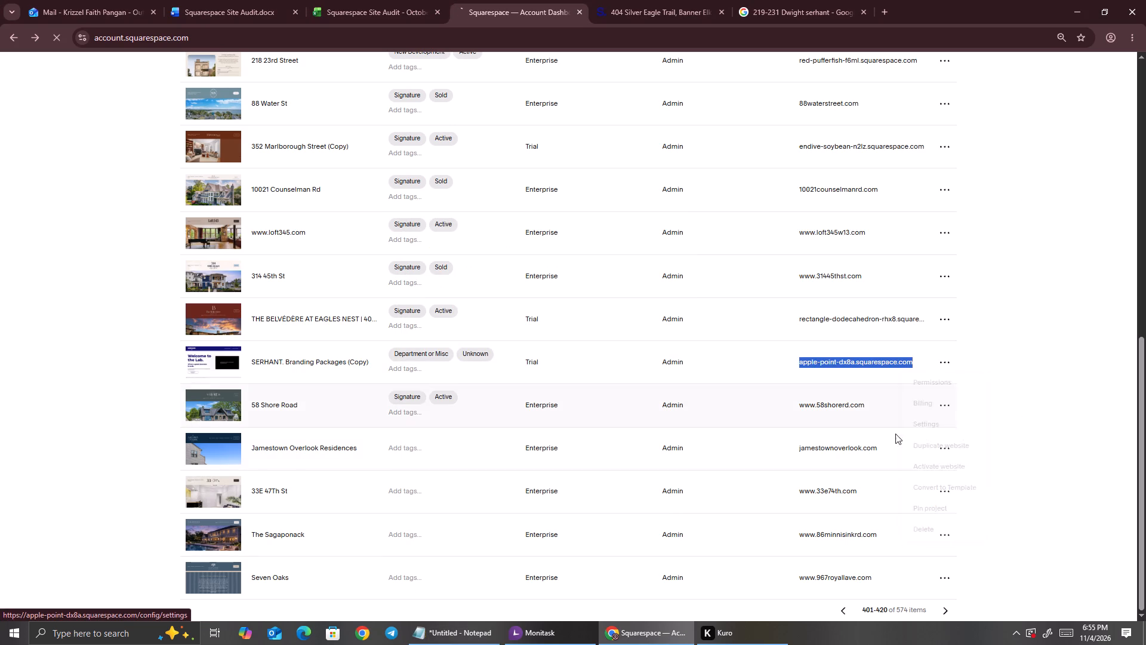
scroll(381, 444, down, 5)
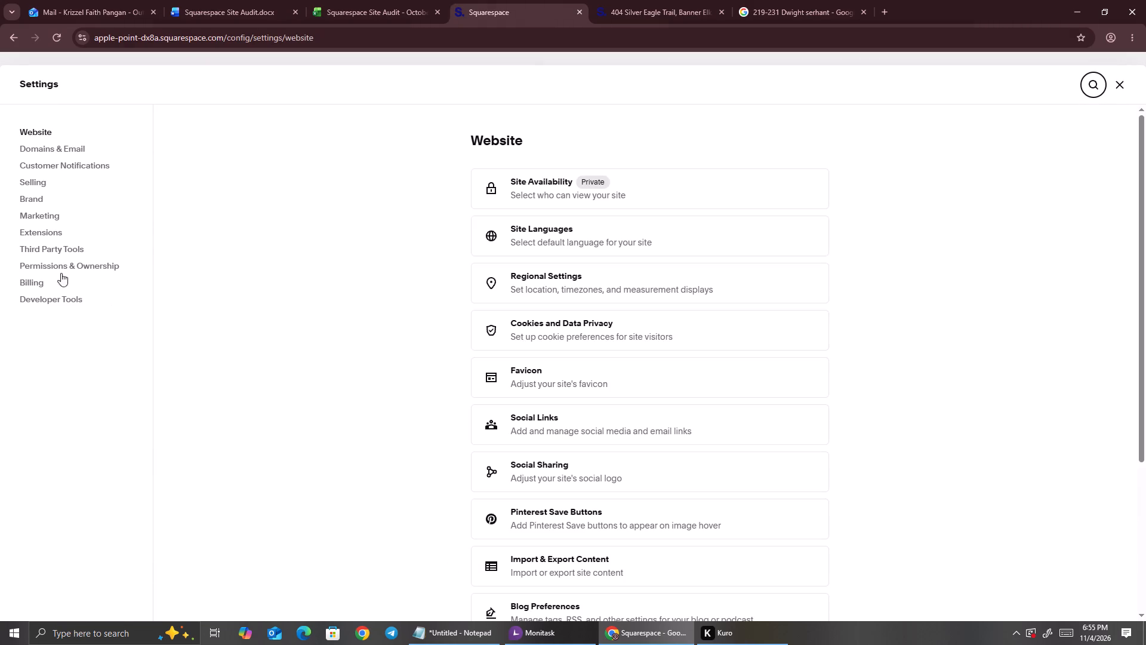
click(66, 150)
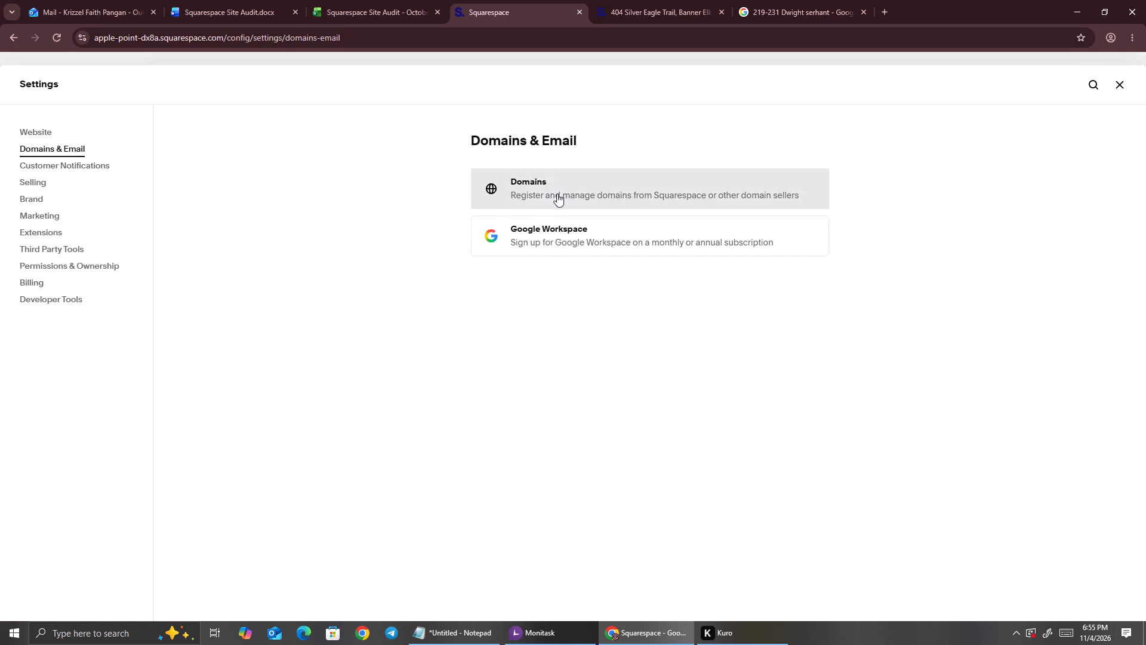
click(557, 192)
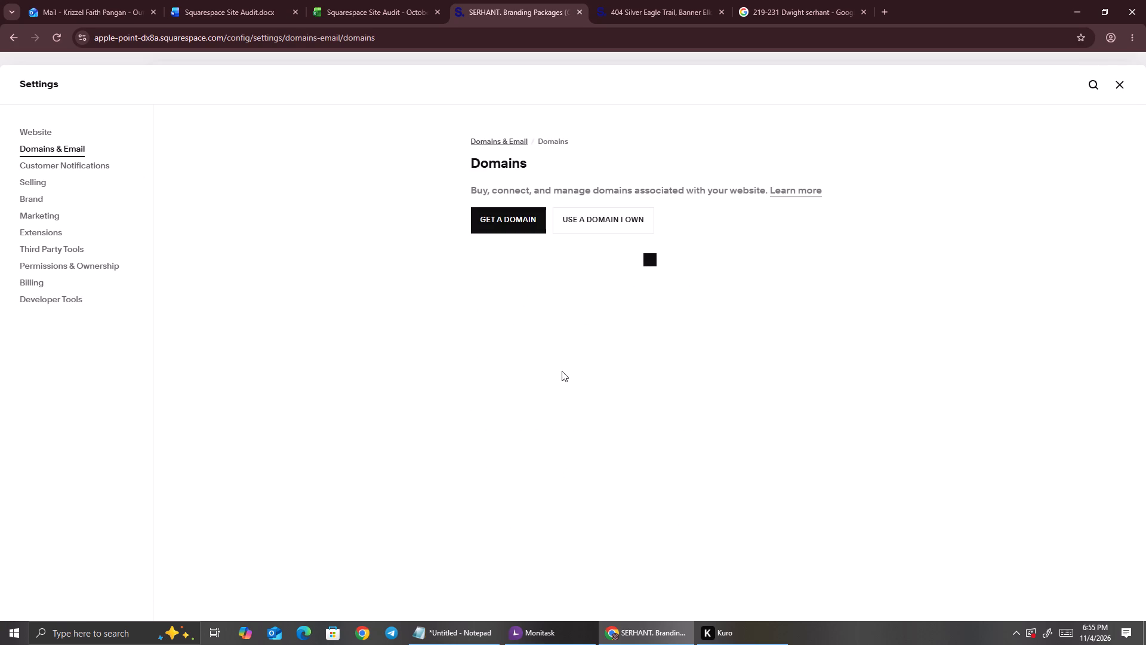
click(23, 277)
click(549, 327)
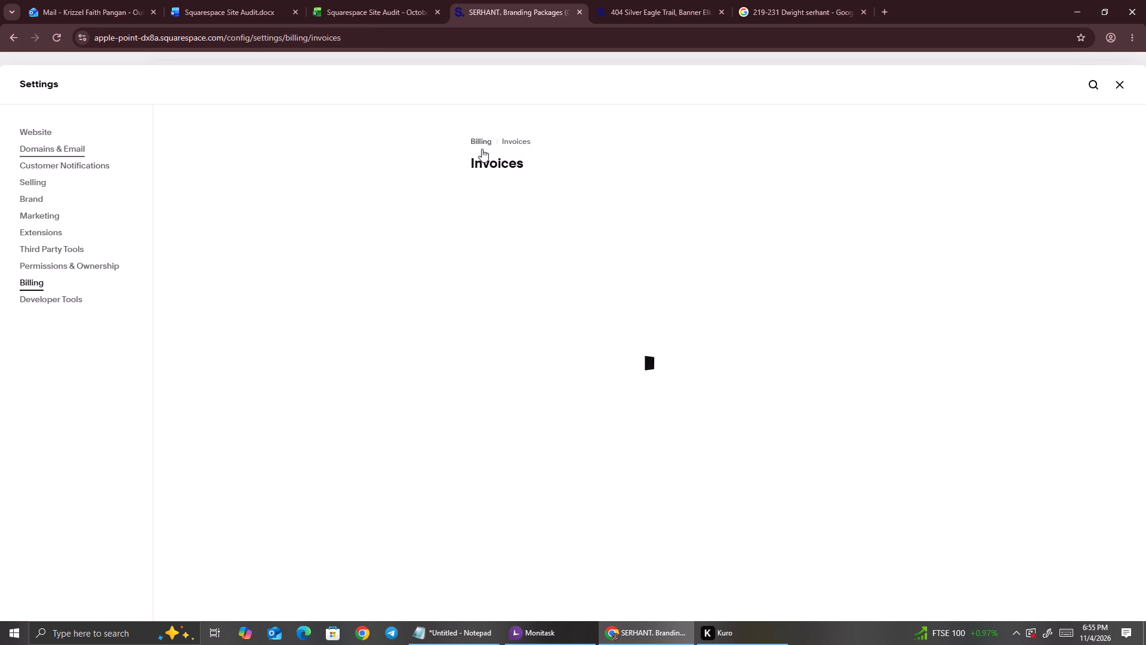
click(481, 146)
click(539, 202)
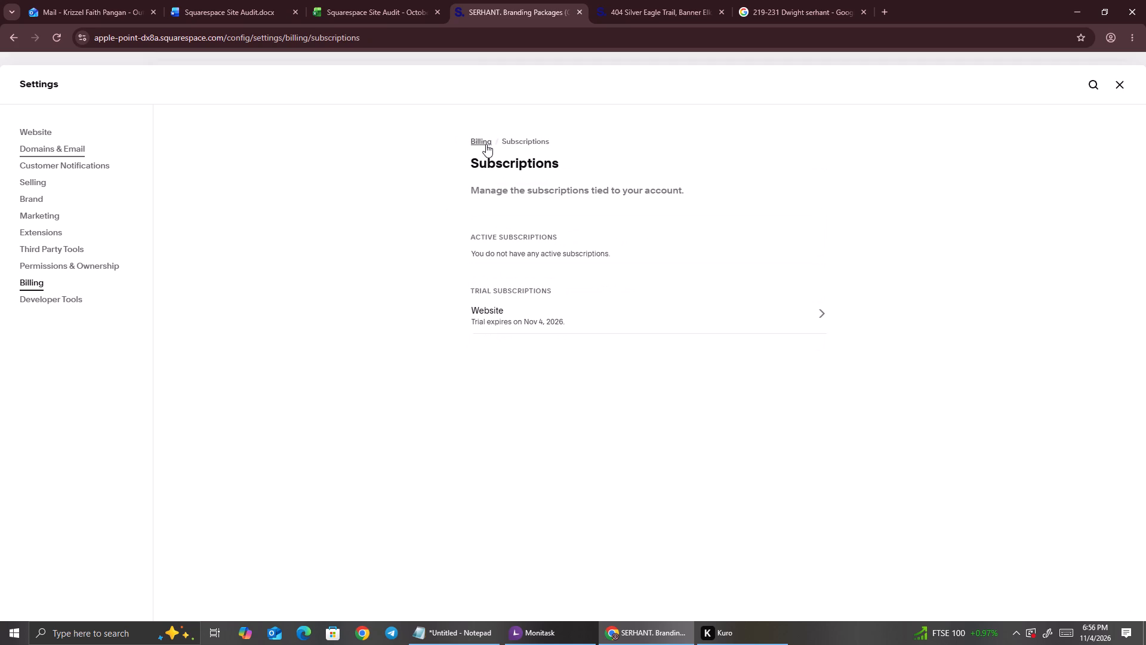
click(484, 140)
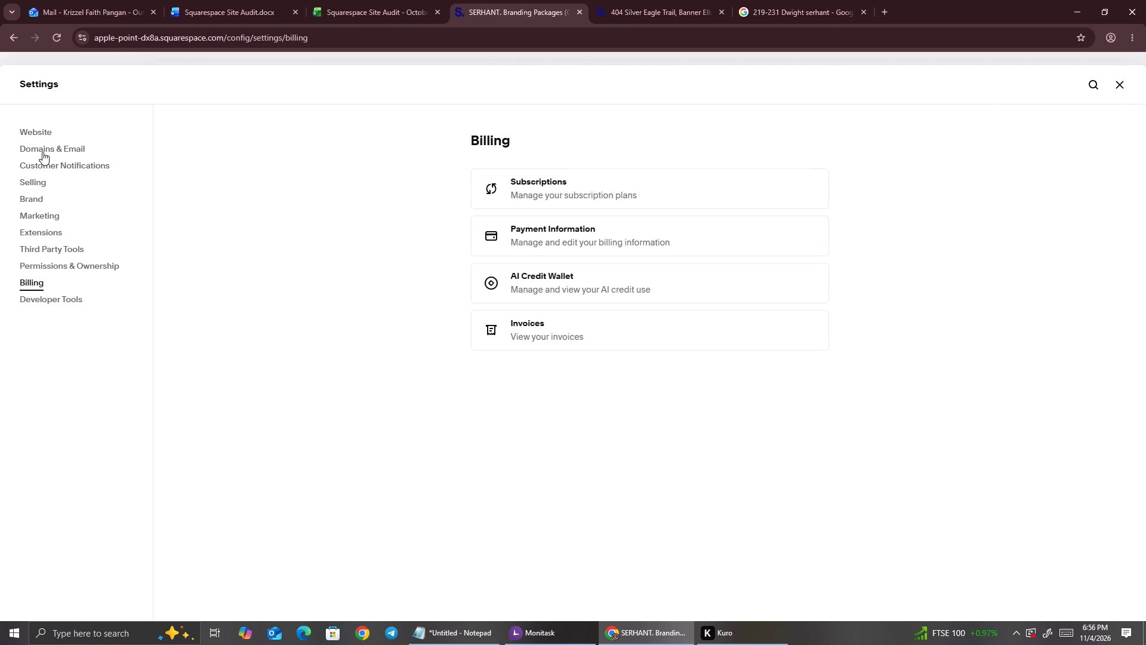
drag(83, 154, 91, 150)
click(68, 142)
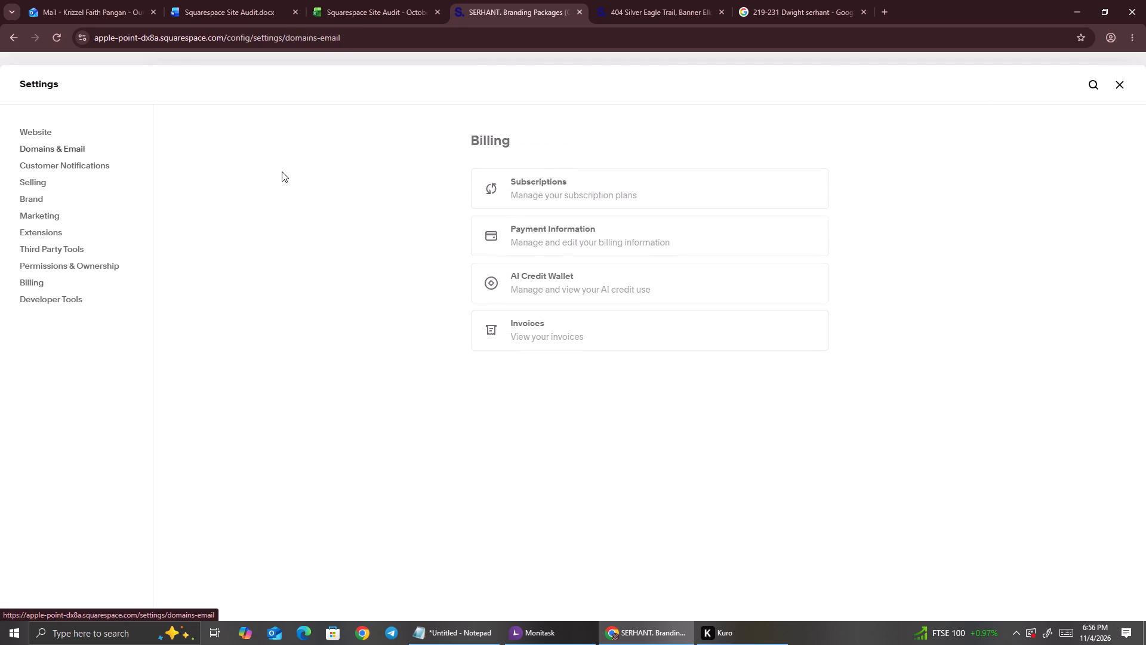
click(593, 183)
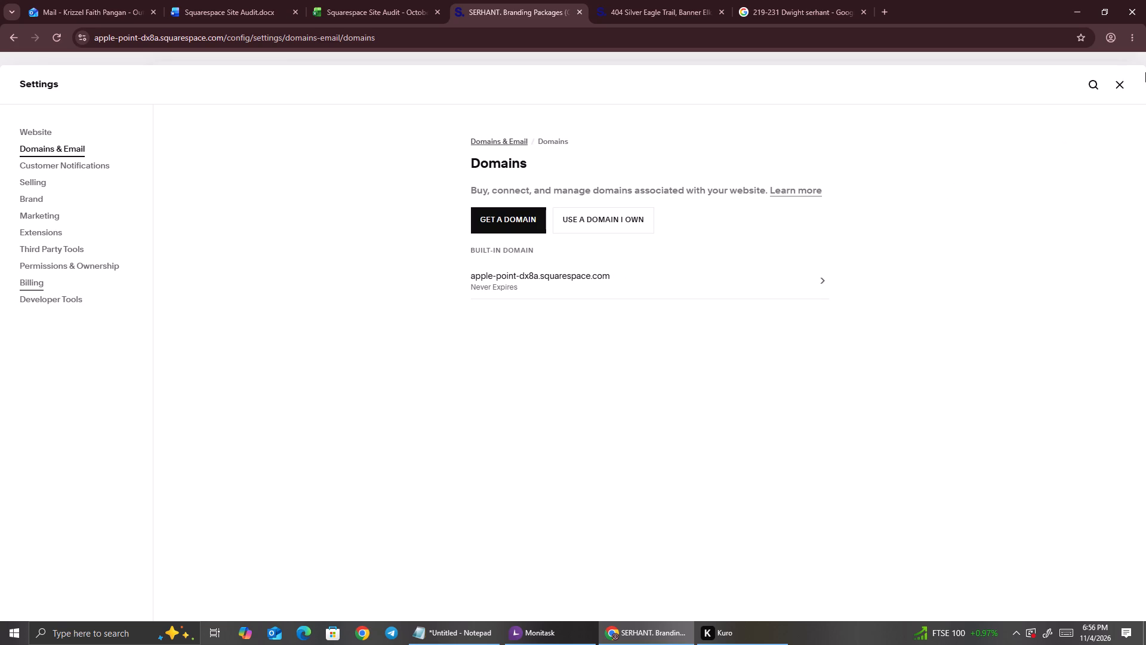
Examine the homepage content of the SERHANT. Branding Packages (Copy) site down to its footer.
click(1114, 82)
scroll(443, 400, down, 3)
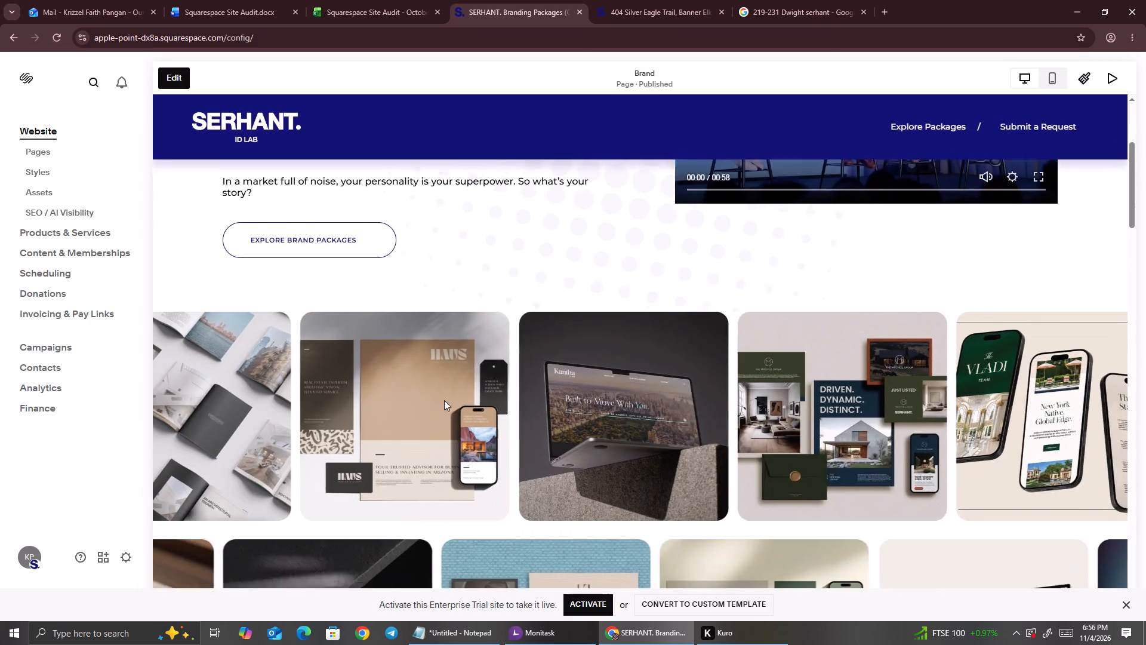
scroll(450, 397, down, 19)
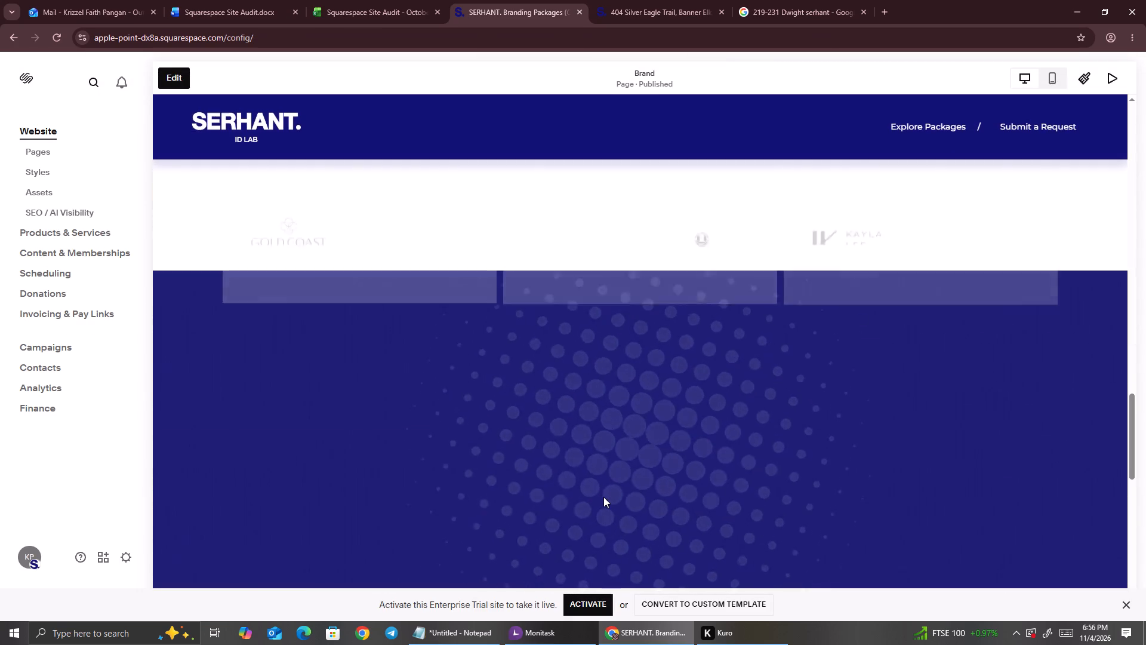
scroll(603, 497, down, 18)
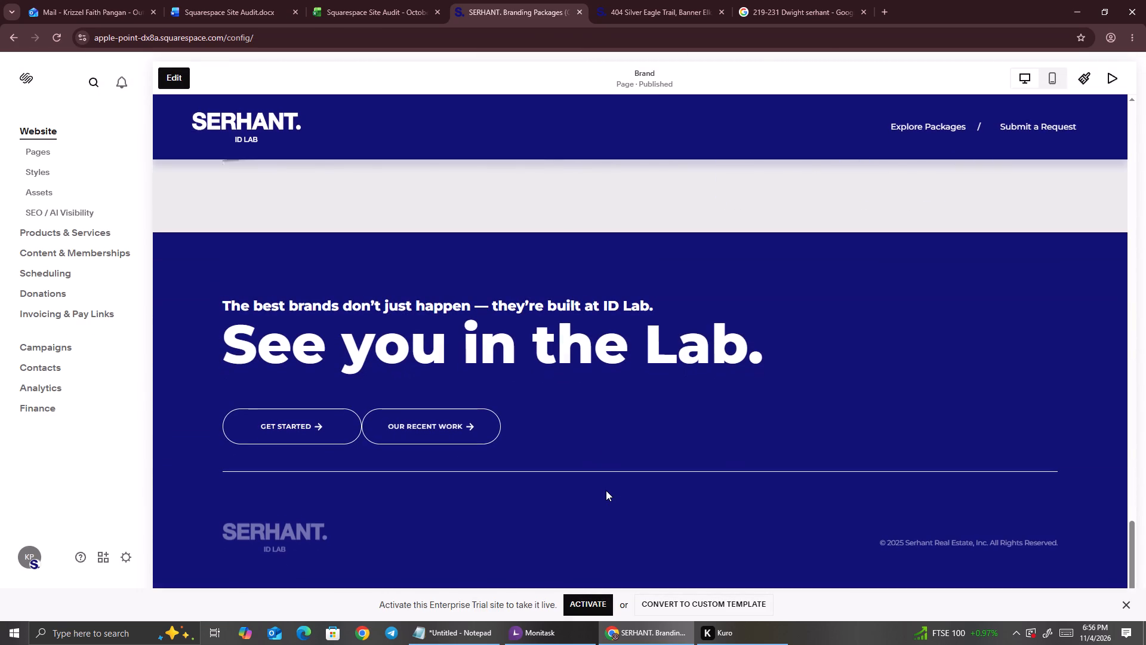
Add the site name SERHANT. Branding Packages (Copy) and domain apple-point-dx8a.squarespace.com from Notepad to row 439 of the audit workbook.
click(251, 8)
click(344, 0)
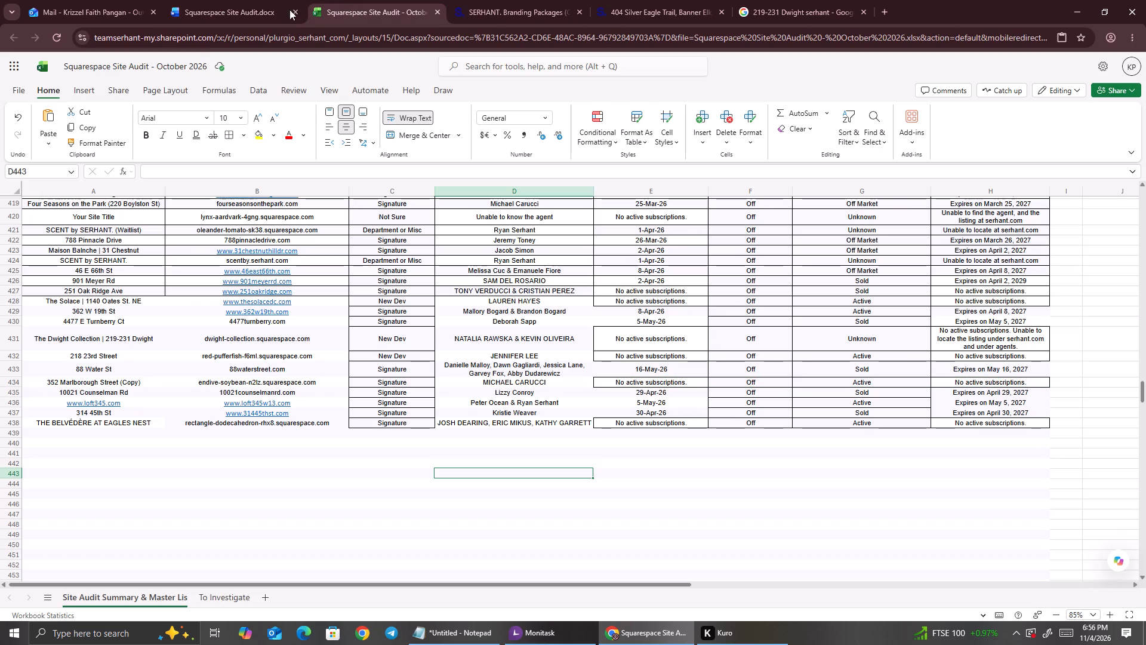
key(alt+Tab)
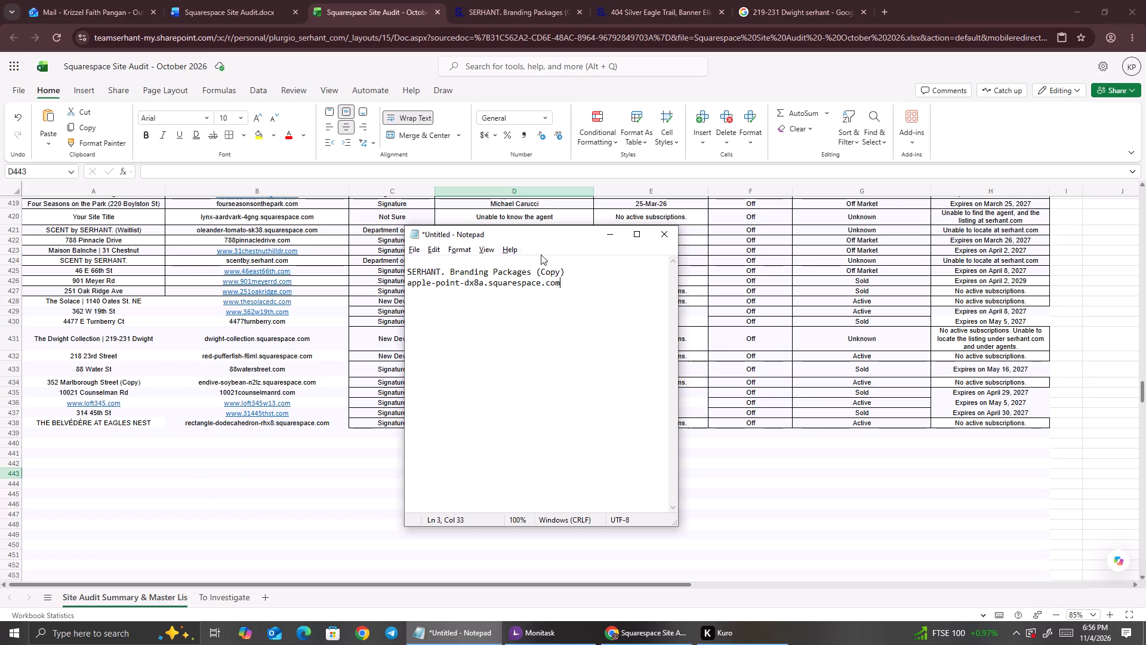
drag(574, 270, 275, 268)
key(ctrl+c)
click(101, 431)
click(101, 429)
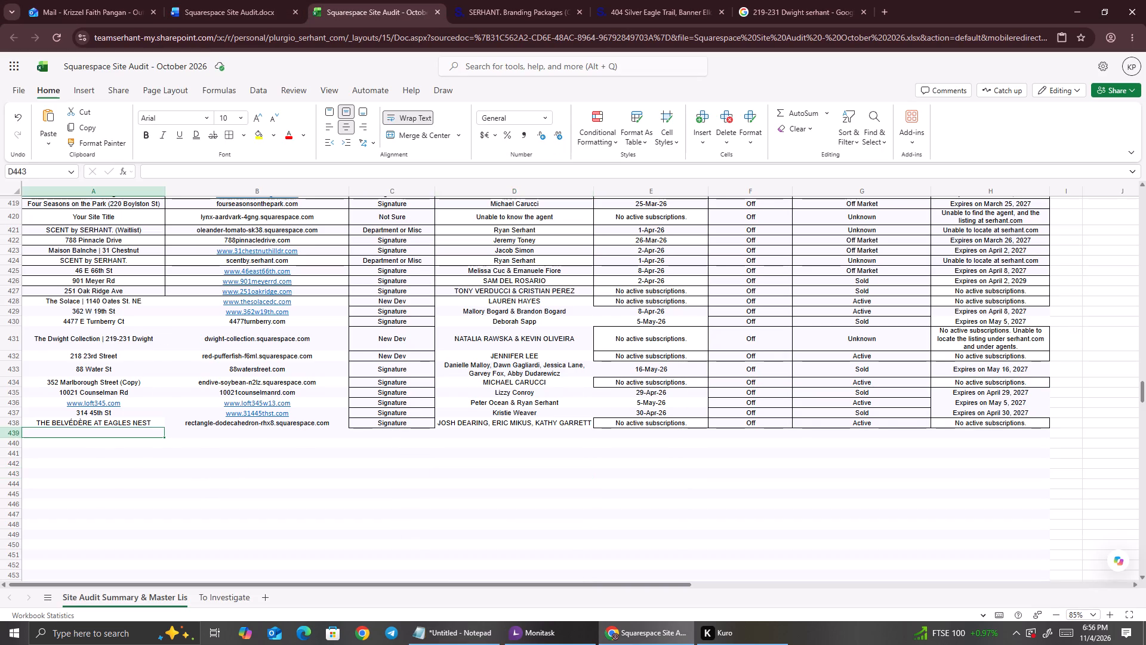
key(ctrl+v)
key(alt+Tab)
drag(578, 282, 386, 282)
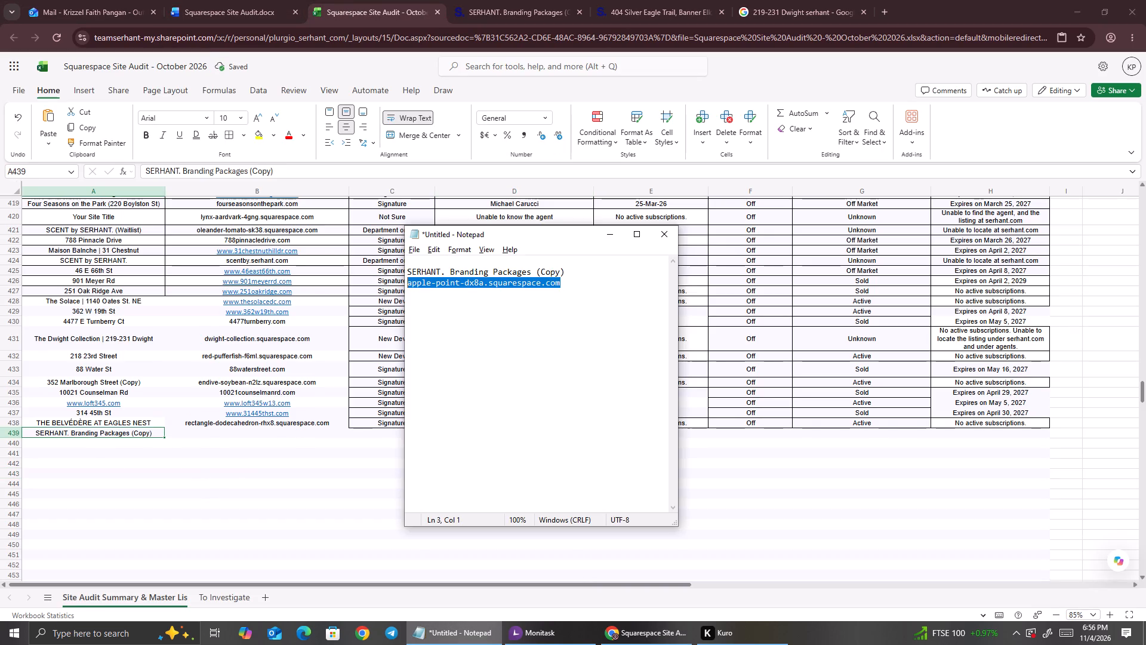
key(ctrl+c)
click(267, 432)
key(ctrl+v)
Copy the category dropdown cell from row 438 to row 439 and set it to Department or Misc.
click(405, 423)
key(ctrl+c)
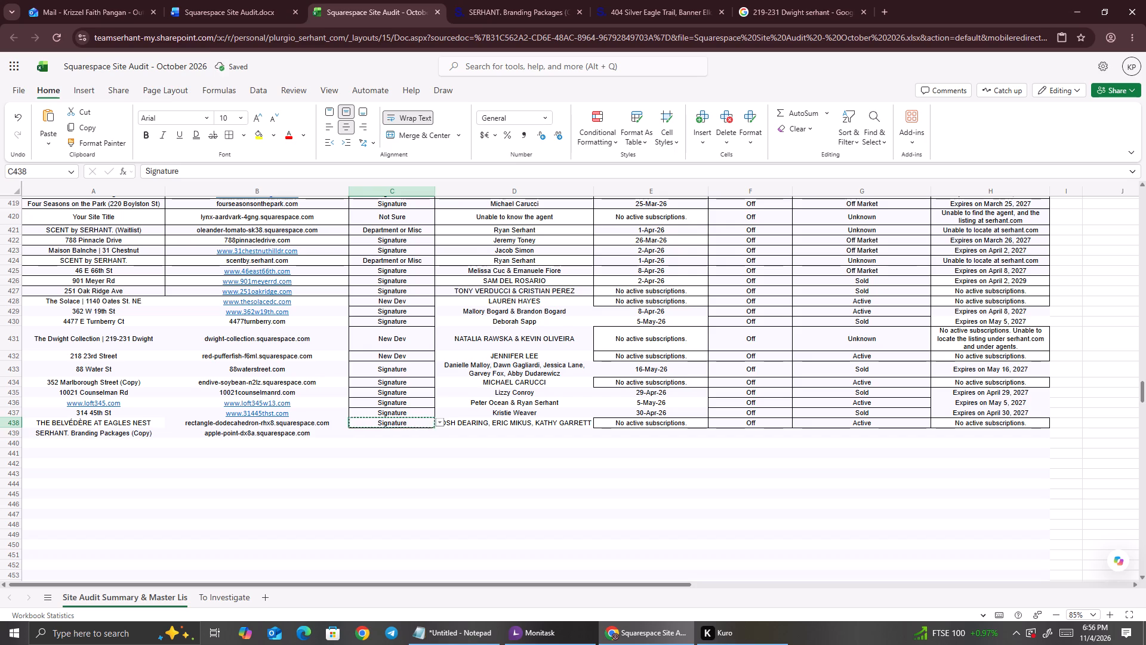
click(408, 437)
key(ctrl+v)
click(439, 429)
click(397, 492)
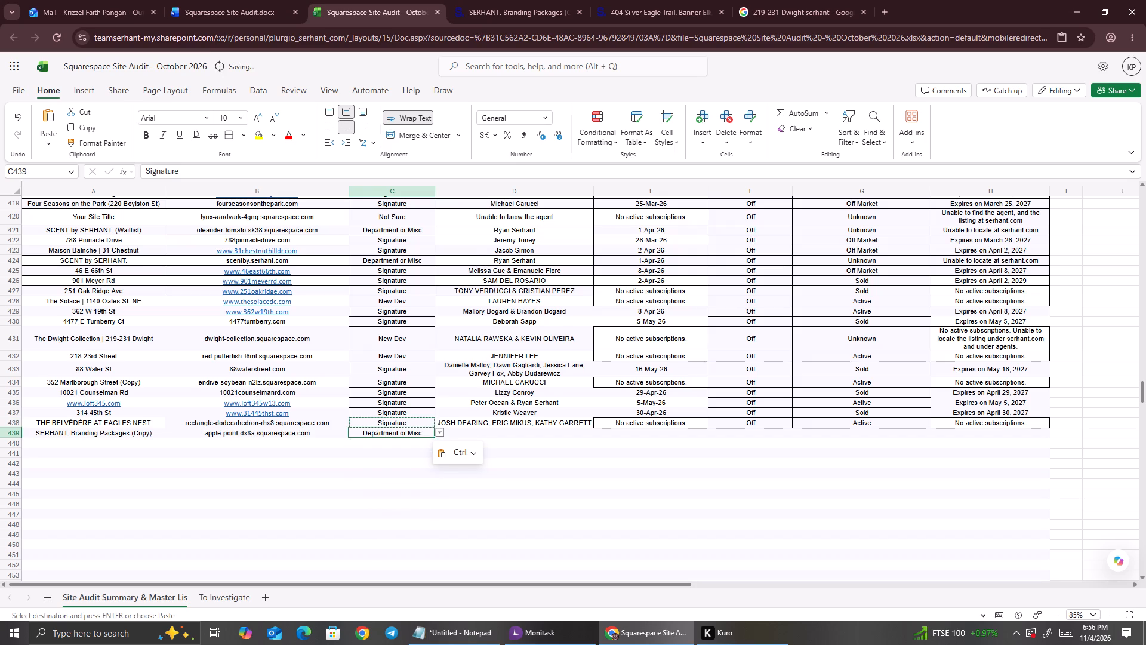
click(531, 462)
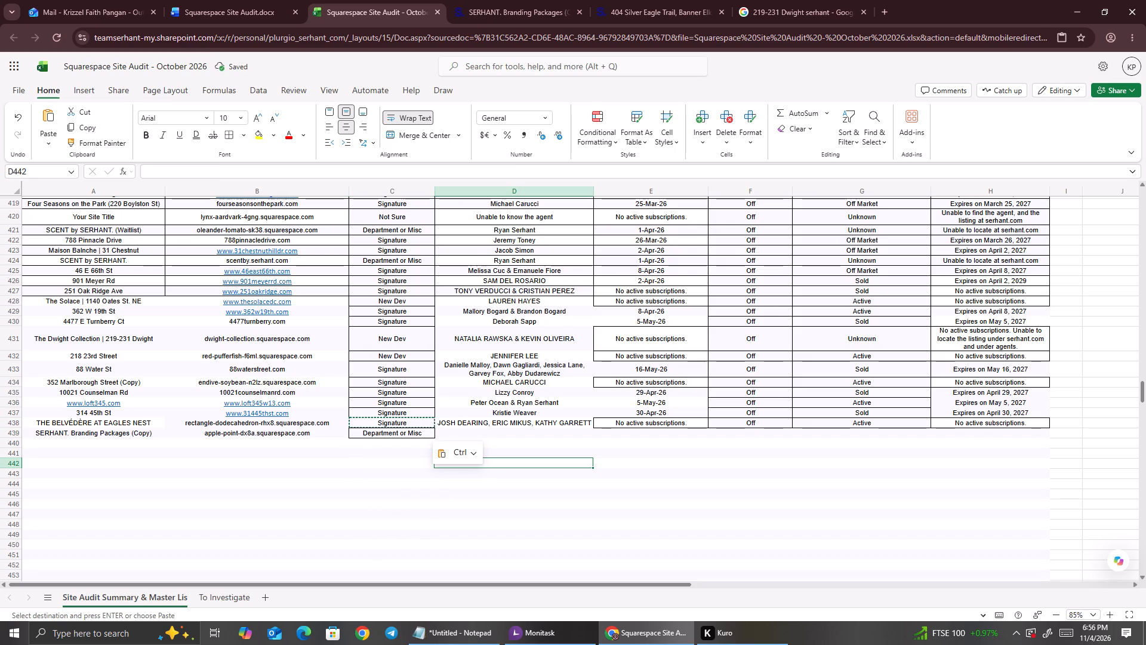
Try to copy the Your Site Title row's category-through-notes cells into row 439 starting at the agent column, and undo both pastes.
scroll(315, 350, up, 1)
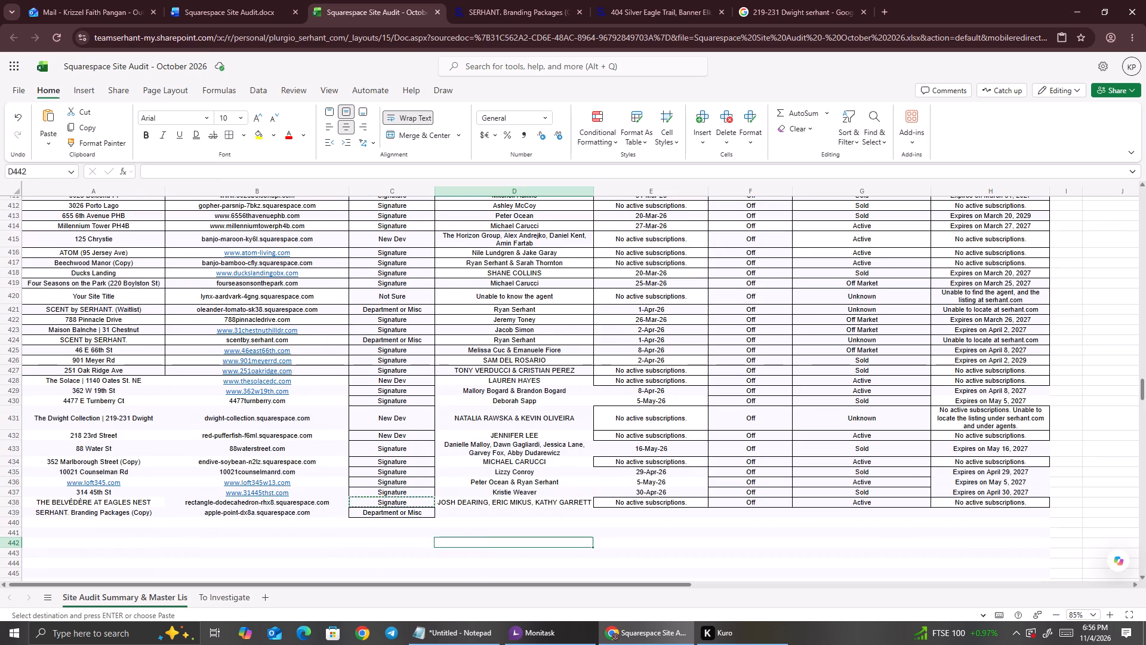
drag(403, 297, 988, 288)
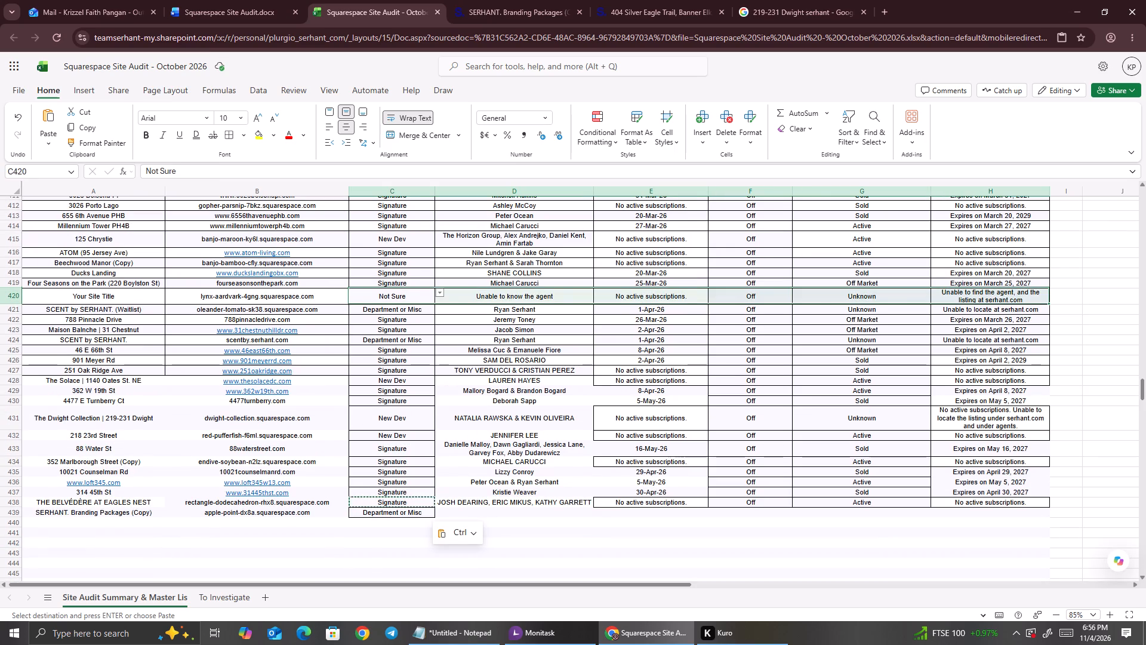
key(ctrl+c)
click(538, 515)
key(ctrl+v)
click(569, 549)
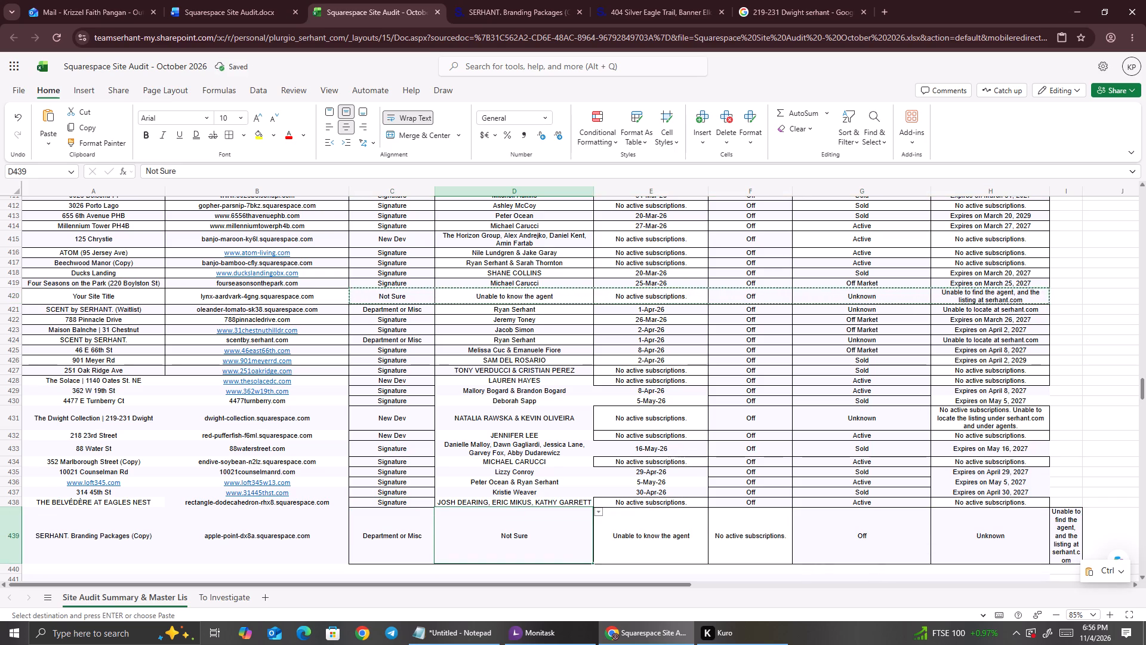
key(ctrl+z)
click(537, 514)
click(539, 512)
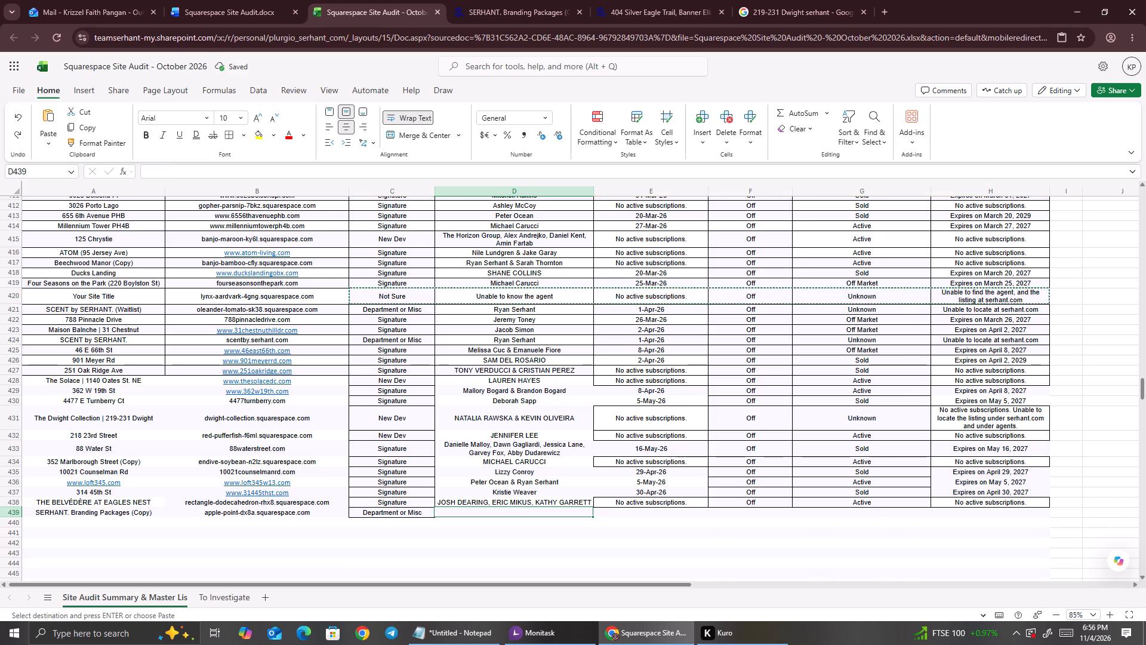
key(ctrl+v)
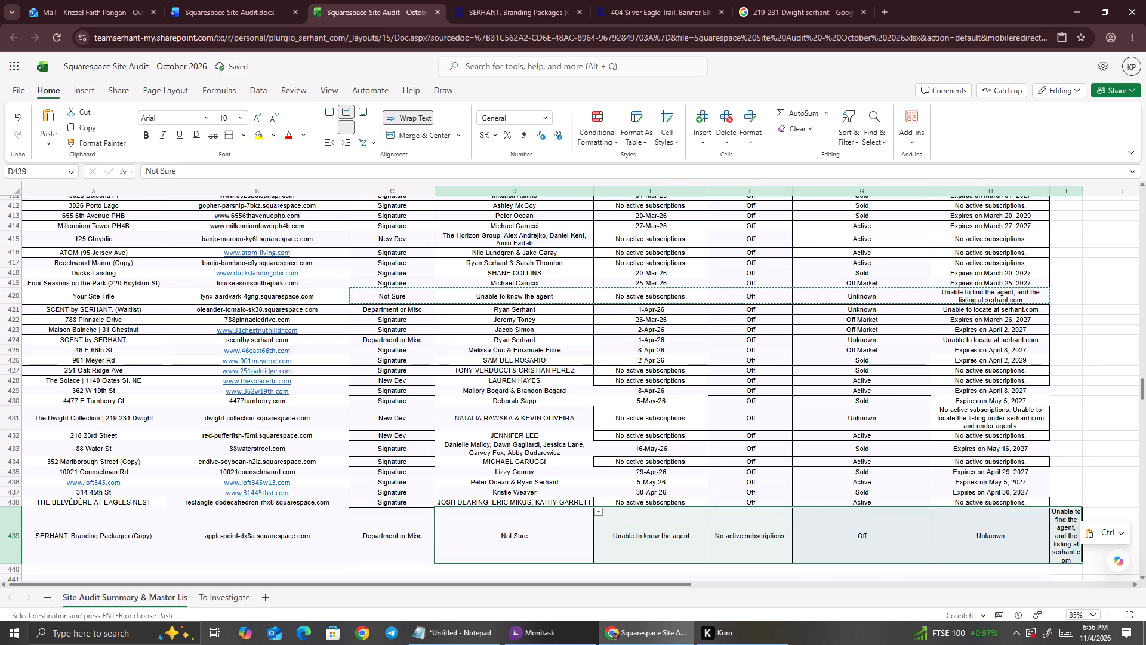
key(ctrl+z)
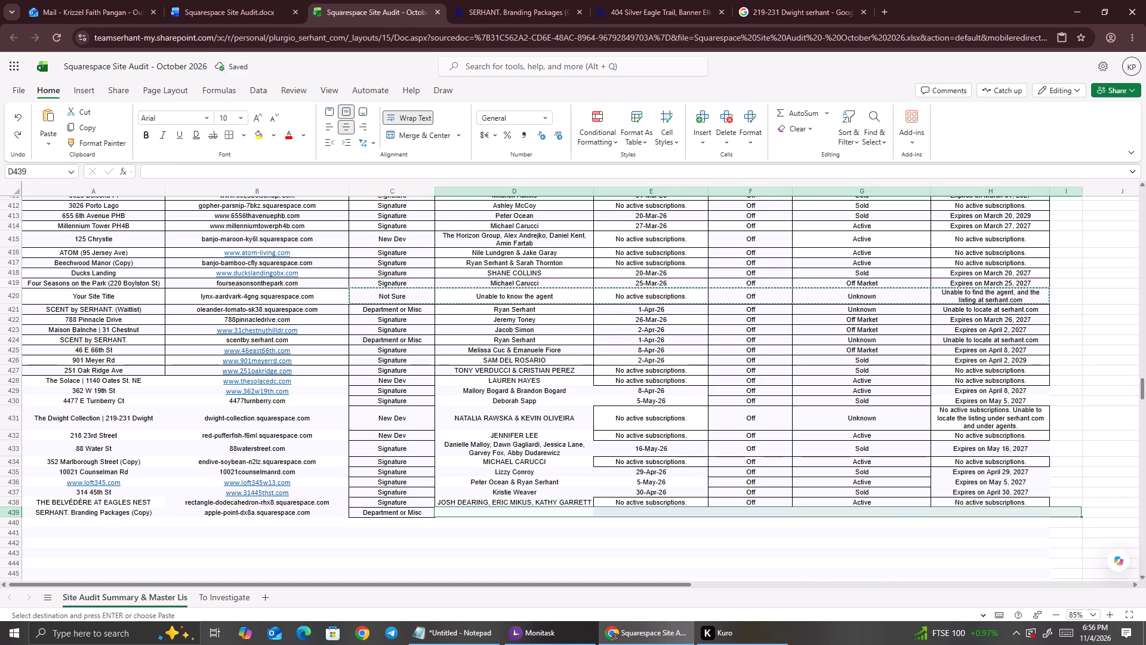
Copy the Your Site Title row's cells from "Unable to know the agent" through the expiry note into the matching columns of row 439.
click(512, 294)
drag(498, 297, 688, 297)
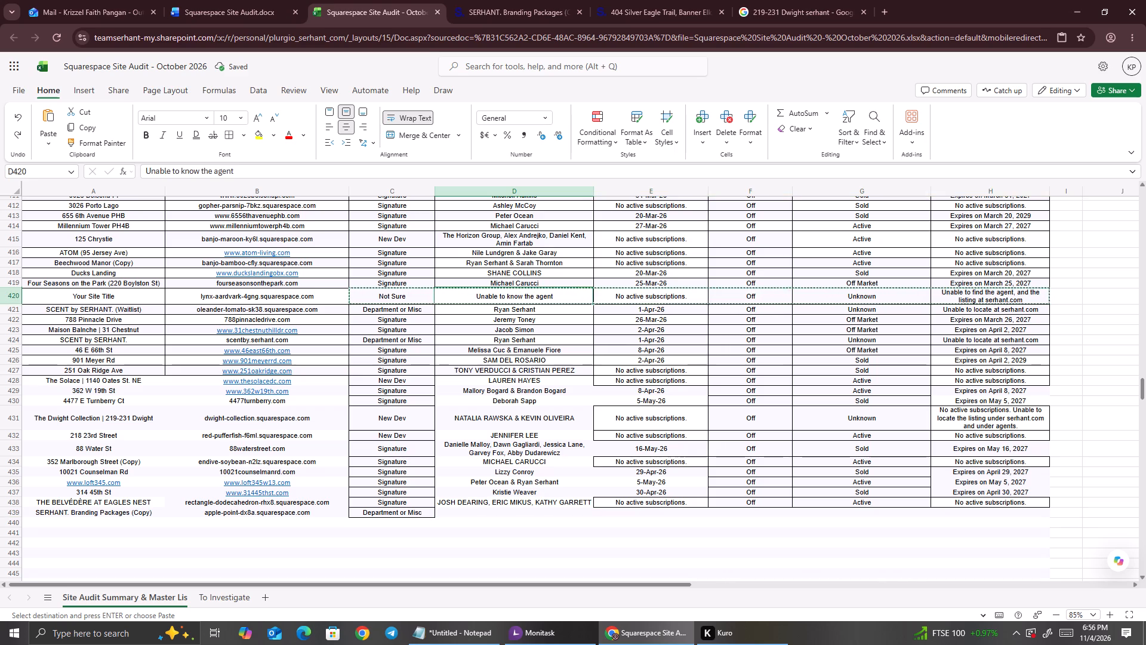
drag(688, 297, 966, 293)
key(ctrl+c)
click(471, 506)
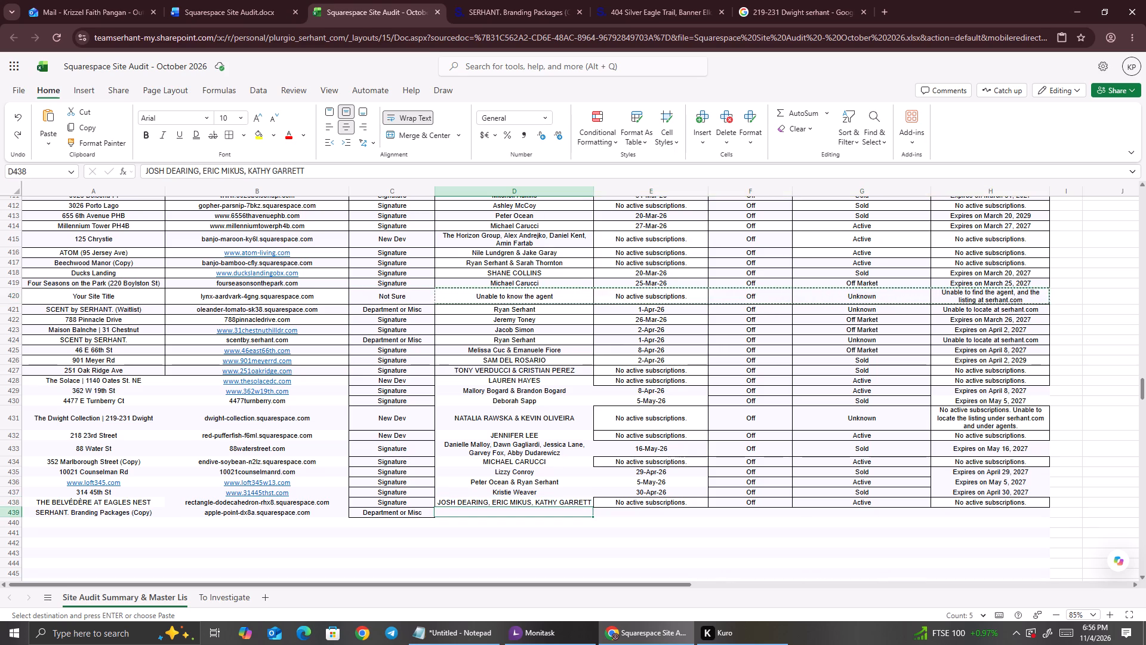
click(471, 514)
key(ctrl+v)
click(445, 549)
scroll(454, 526, down, 1)
Return to the Squarespace site list and replace the Notepad notes with the site name Jamestown Overlook Residences.
key(alt+Tab)
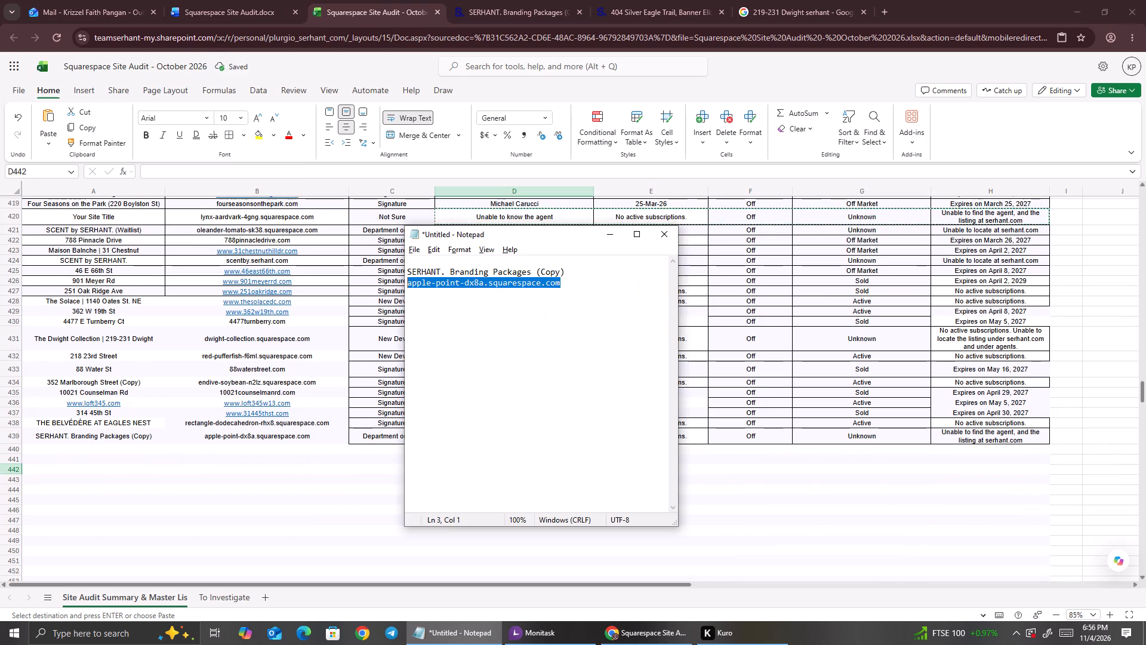
key(alt+Tab)
click(538, 0)
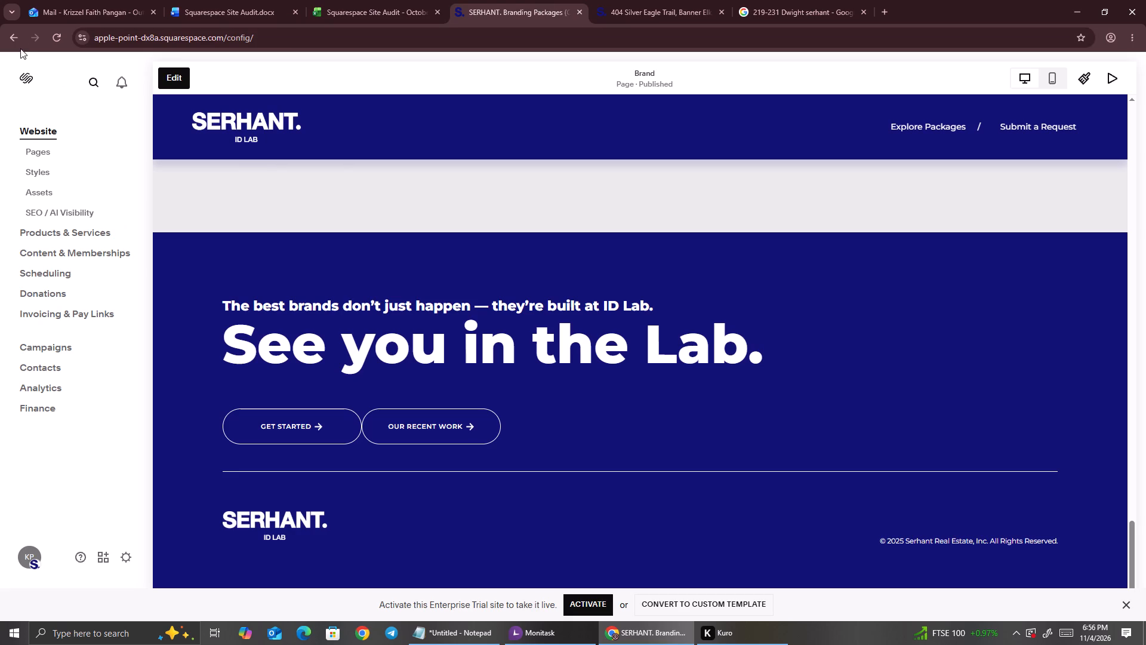
click(14, 39)
click(13, 38)
click(13, 38)
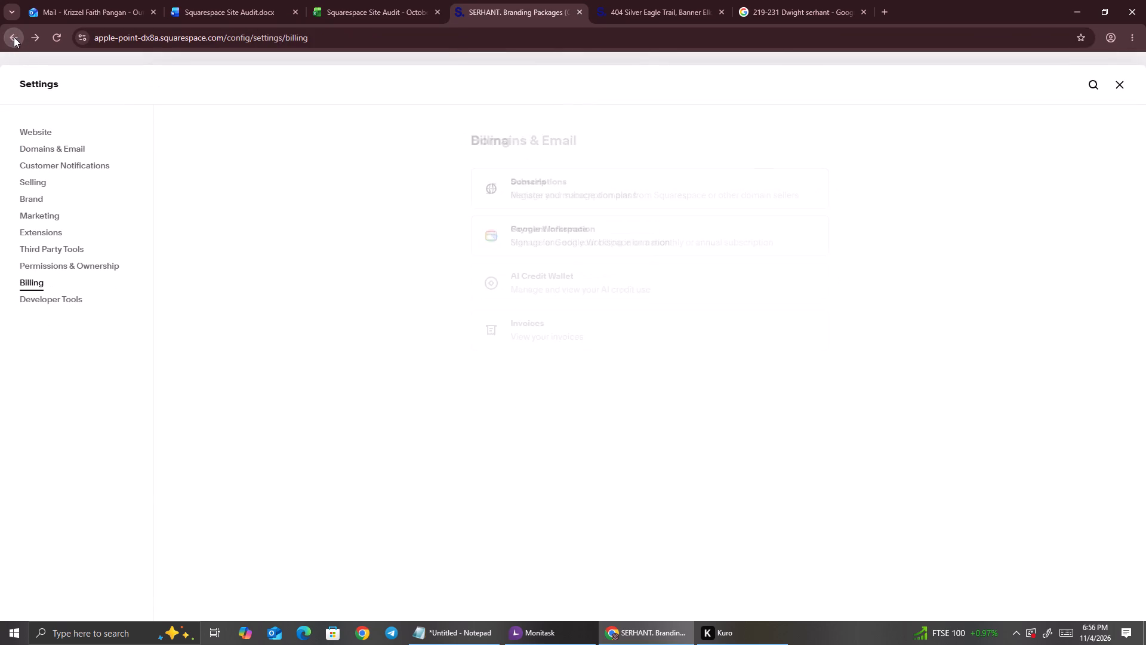
click(14, 36)
click(13, 35)
click(12, 35)
click(12, 35)
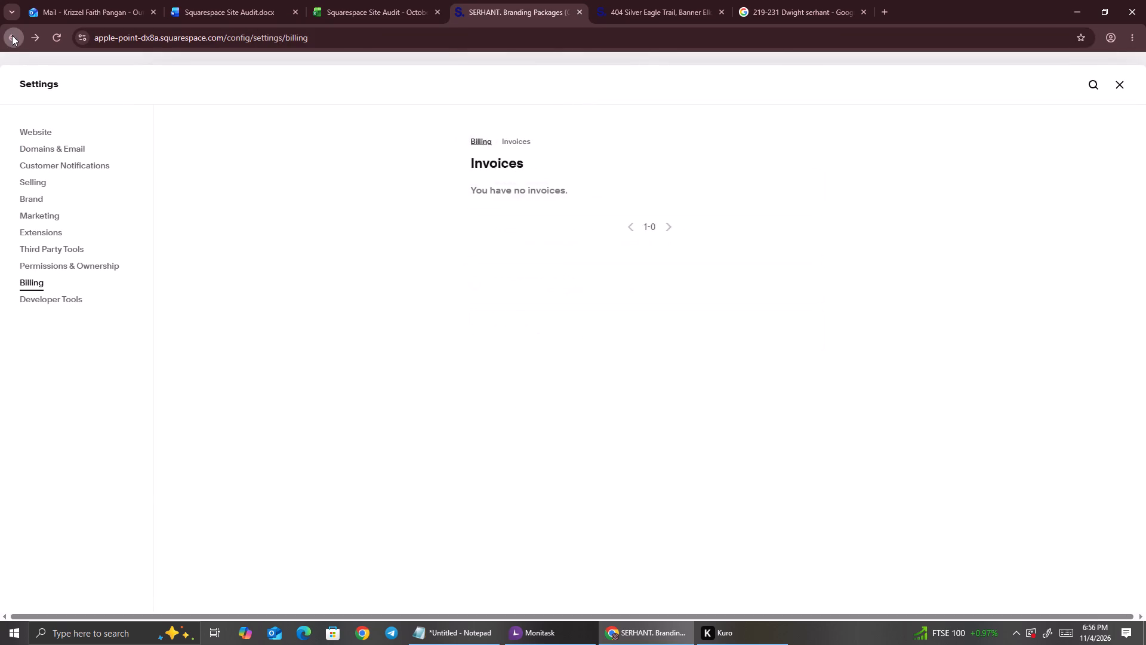
click(13, 35)
triple_click(13, 36)
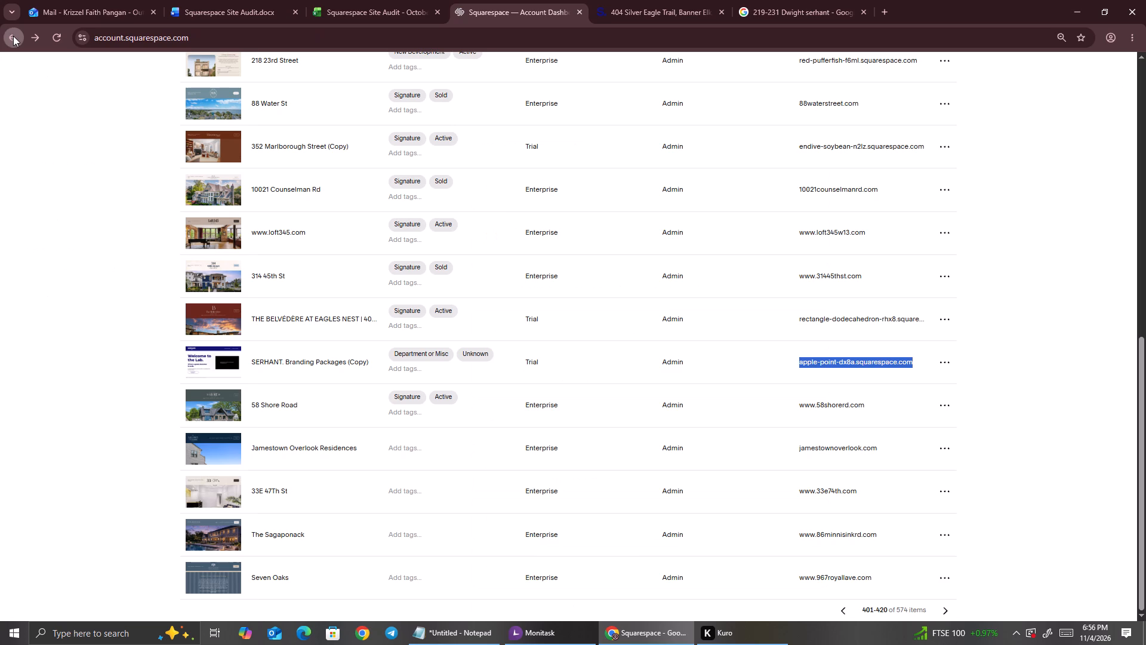
drag(379, 450, 240, 449)
key(ctrl+c)
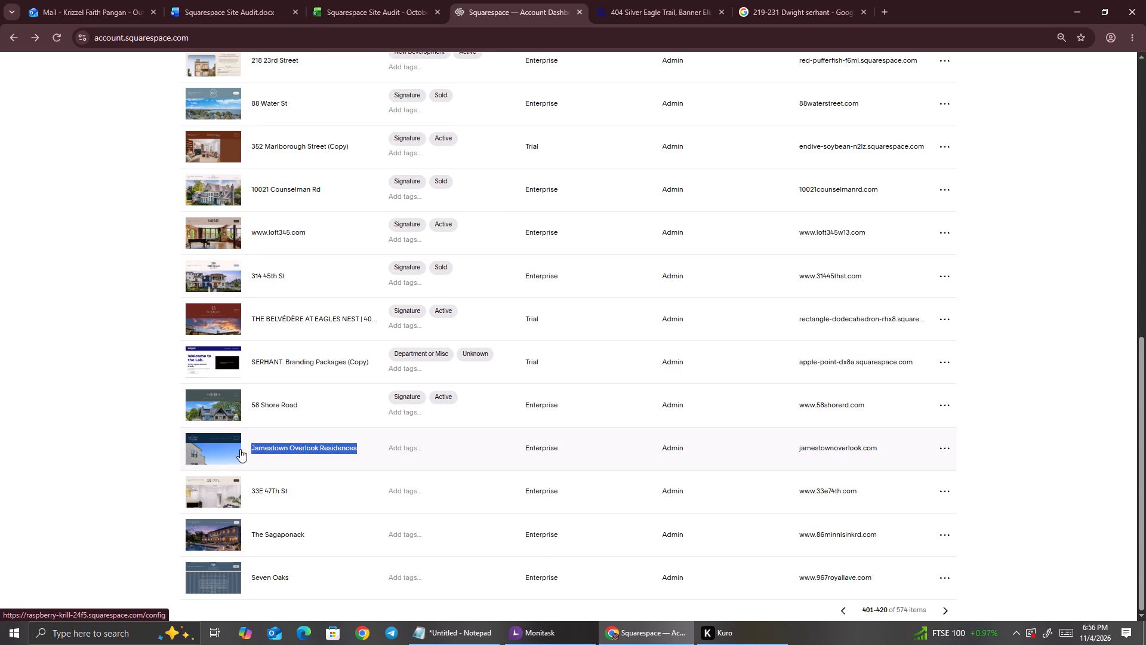
key(alt+Tab)
key(ctrl+a)
key(ctrl+v)
Add the domain jamestownoverlook.com from the site list to the Notepad notes.
drag(785, 450, 917, 451)
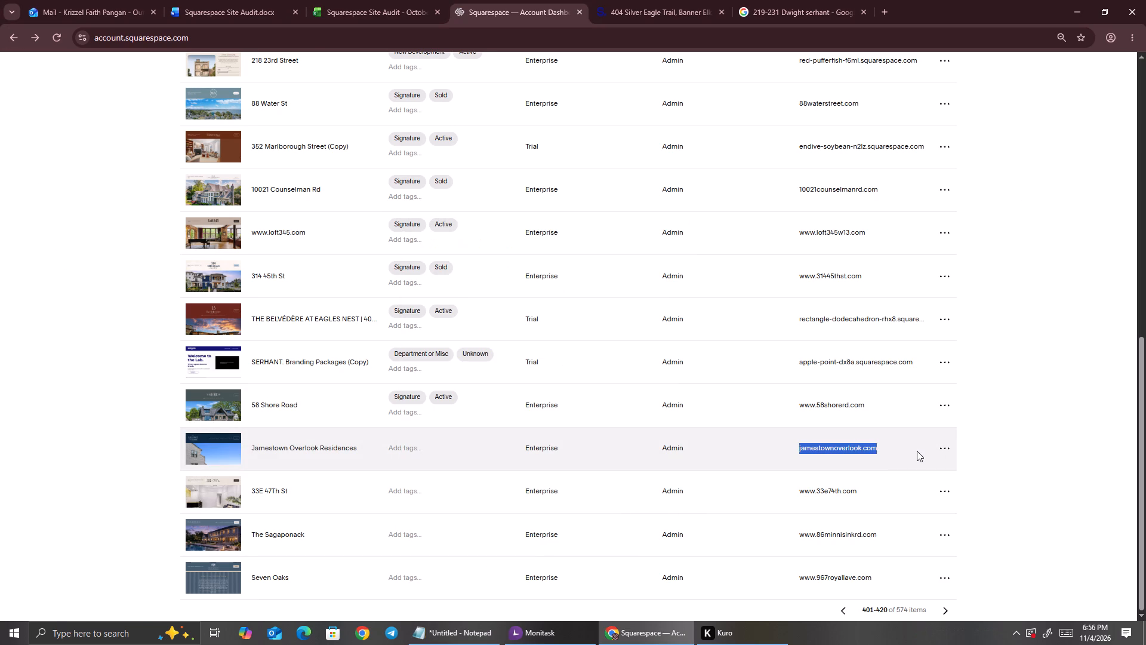
drag(917, 451, 919, 451)
key(ctrl+c)
key(alt+Tab)
key(ctrl+v)
Search serhant.com for Jamestown Overlook Residences, using the site name copied from Notepad.
drag(577, 274, 355, 254)
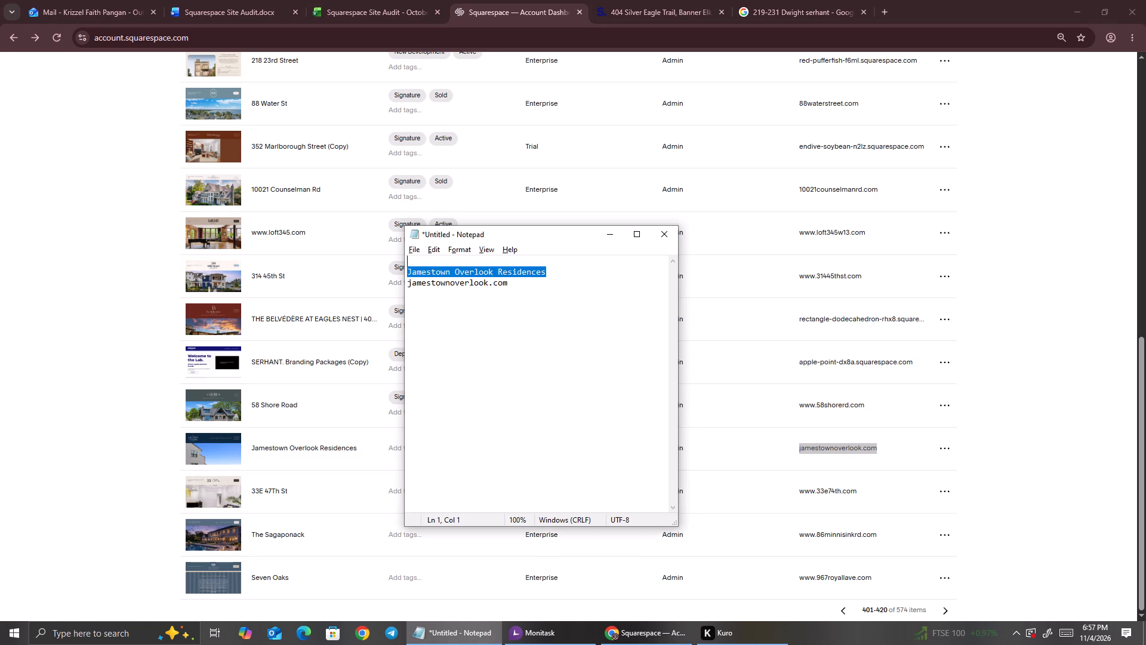
drag(355, 254, 339, 251)
key(ctrl+c)
click(664, 0)
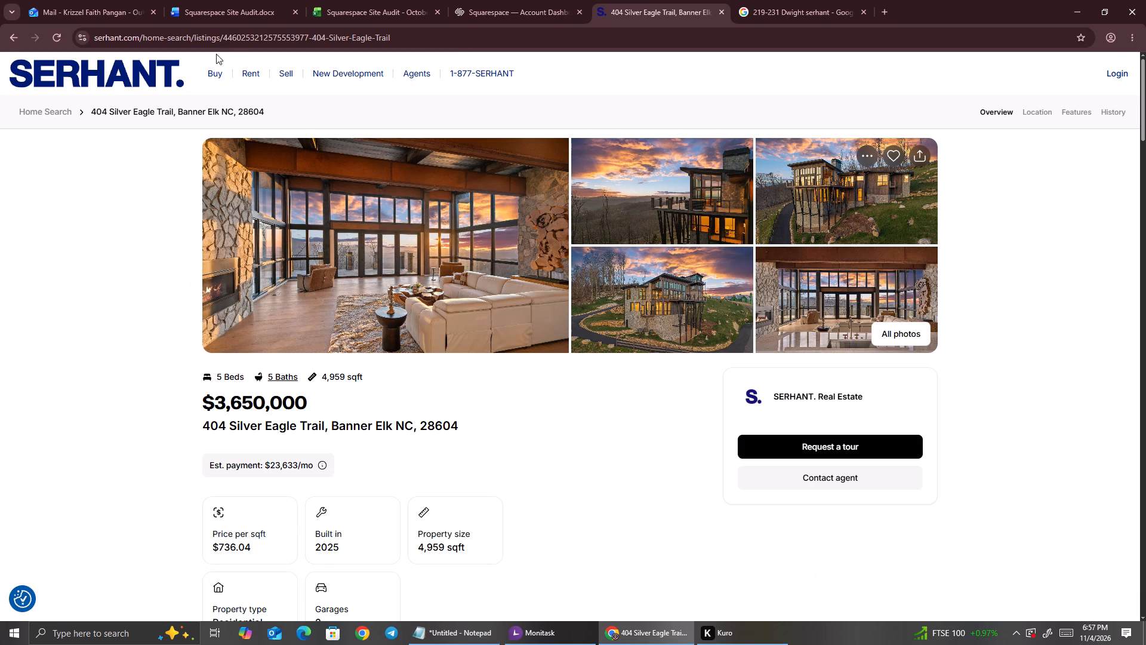
click(14, 38)
click(565, 354)
key(ctrl+a)
key(ctrl+v)
key(Return)
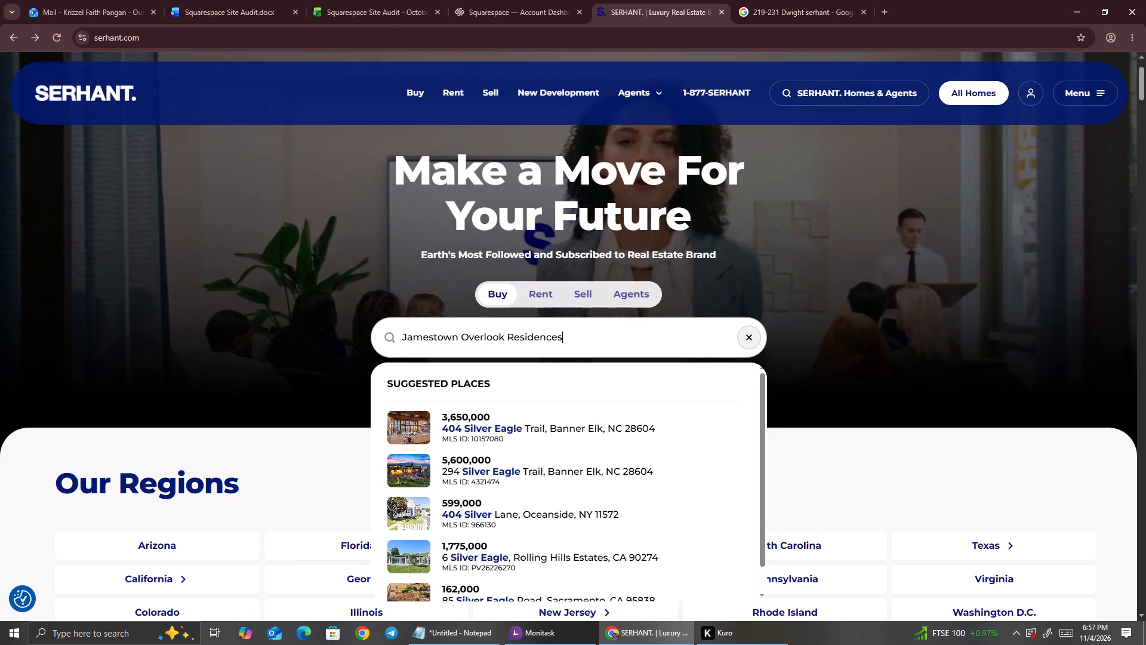
Check the serhant.com search suggestions and open the jamestownoverlook.com domain details from the Jamestown Overlook Residences site settings.
click(506, 0)
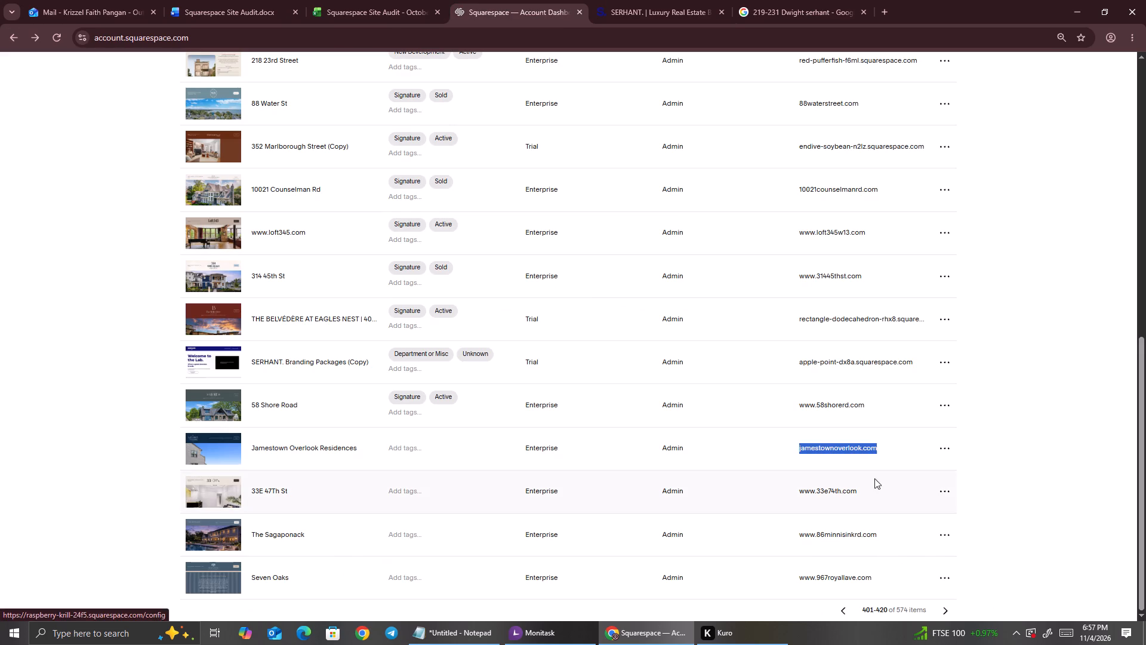
click(953, 451)
click(939, 506)
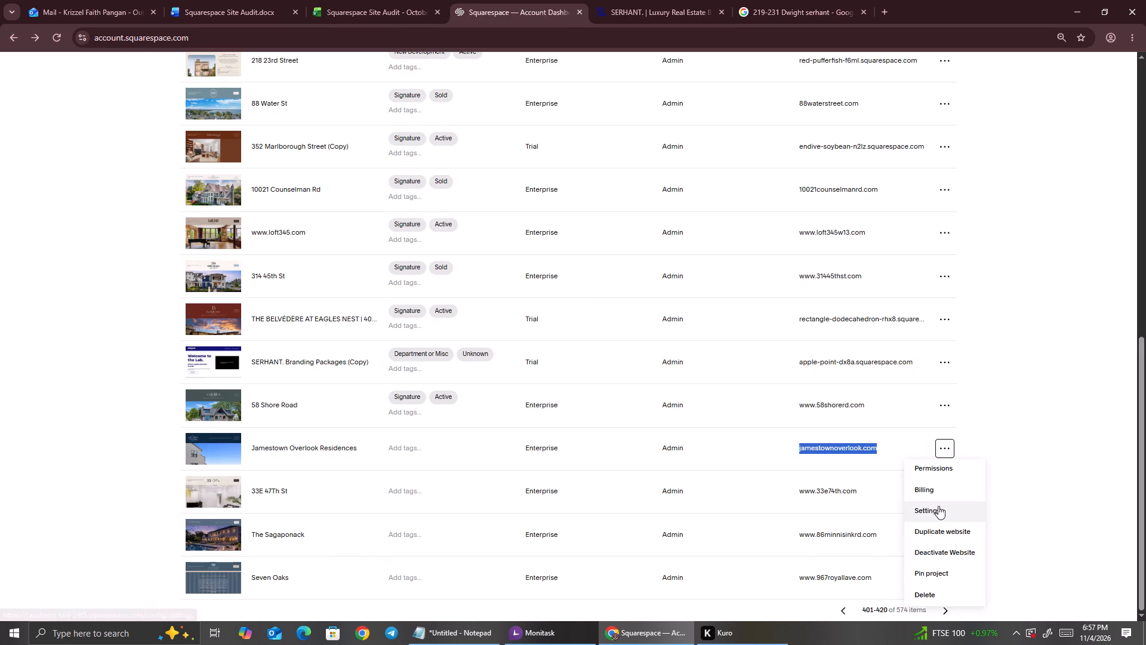
click(650, 0)
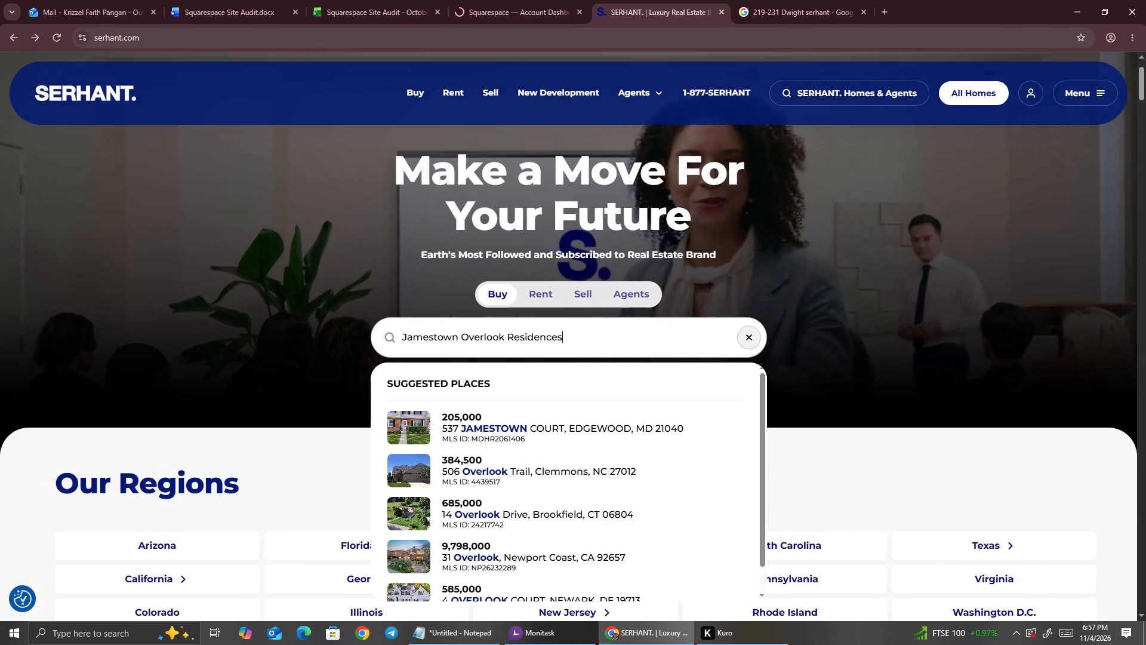
click(470, 0)
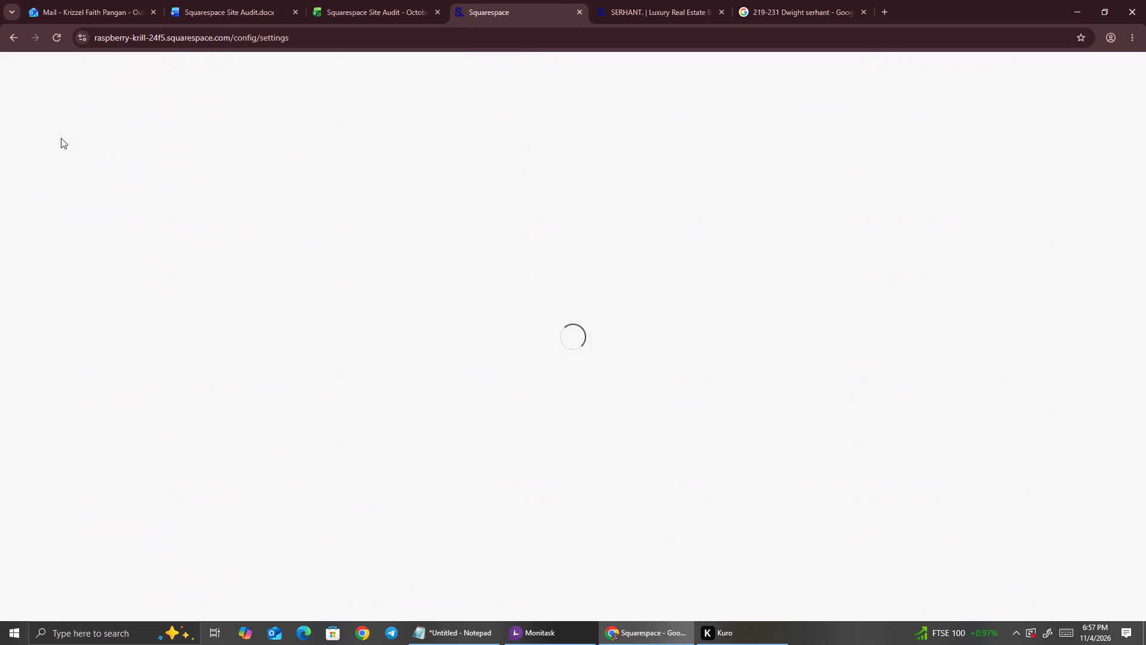
click(51, 142)
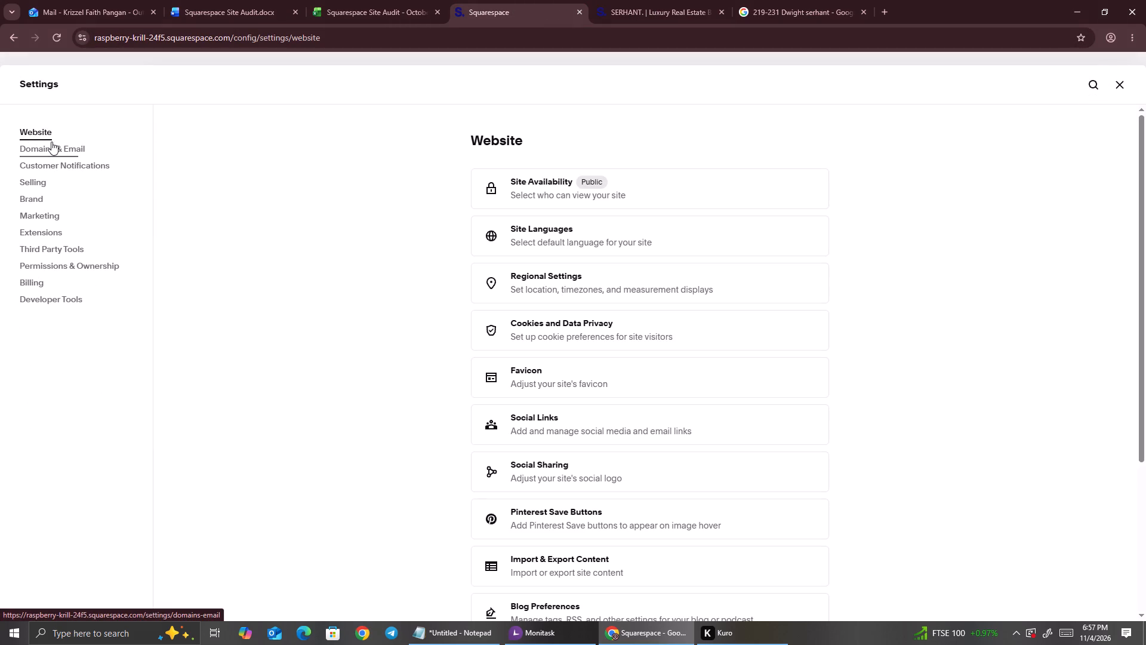
click(568, 187)
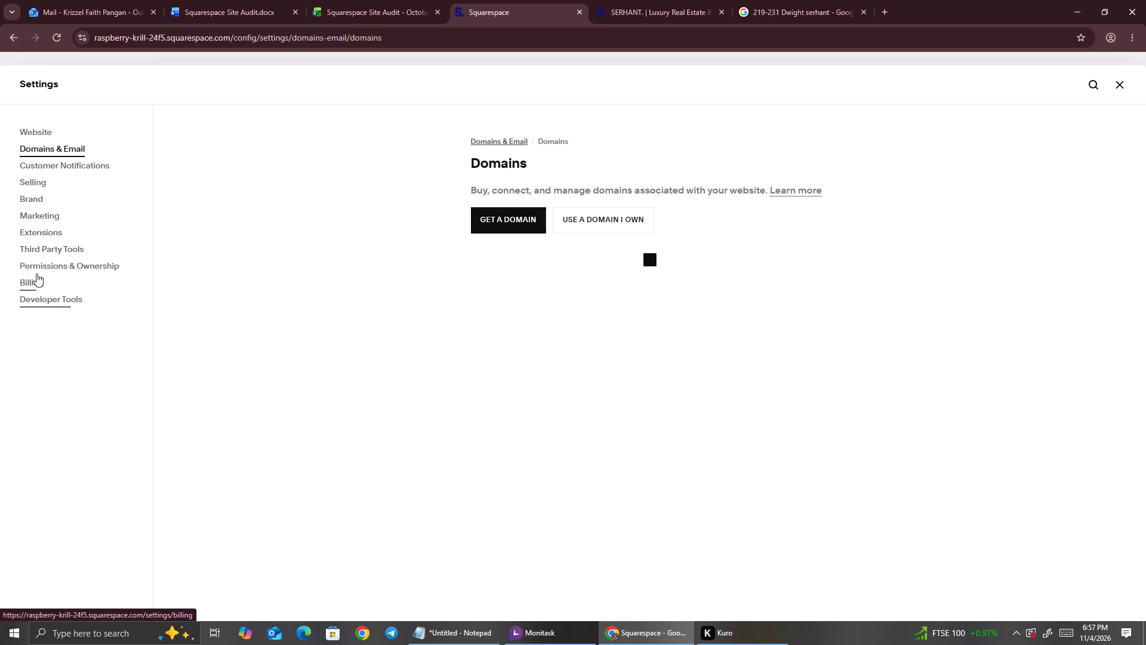
click(615, 291)
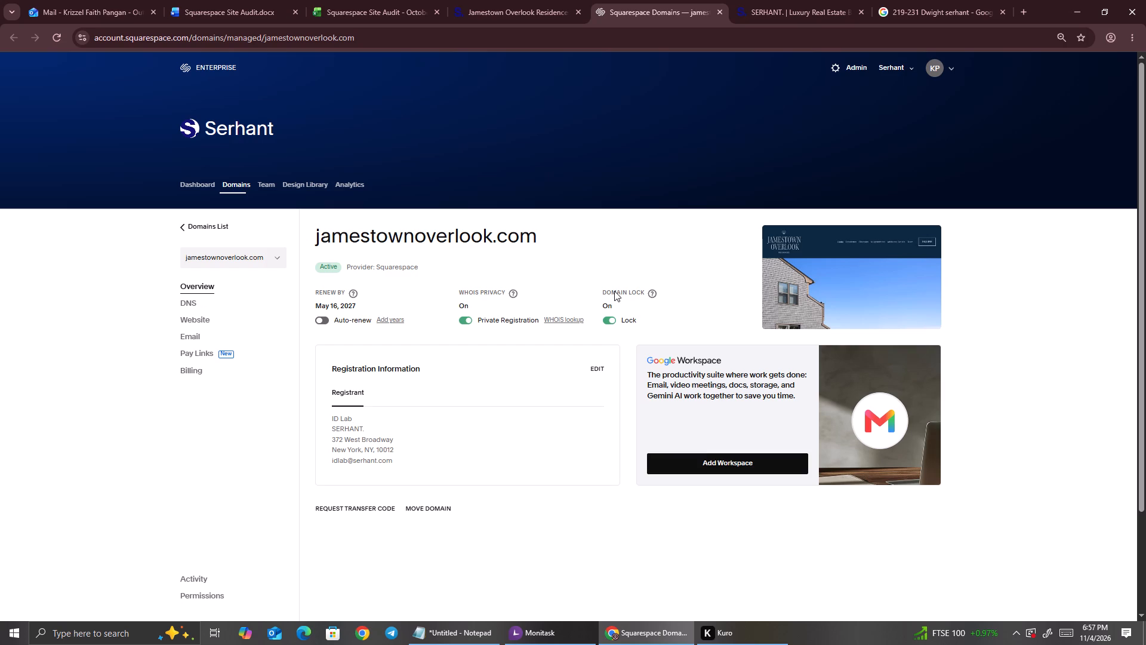
Copy the renewal date of jamestownoverlook.com and add the line "Expires on May 16, 2027" to the Notepad notes.
drag(362, 306, 341, 304)
drag(341, 304, 299, 305)
key(ctrl+c)
click(227, 389)
drag(363, 303, 288, 311)
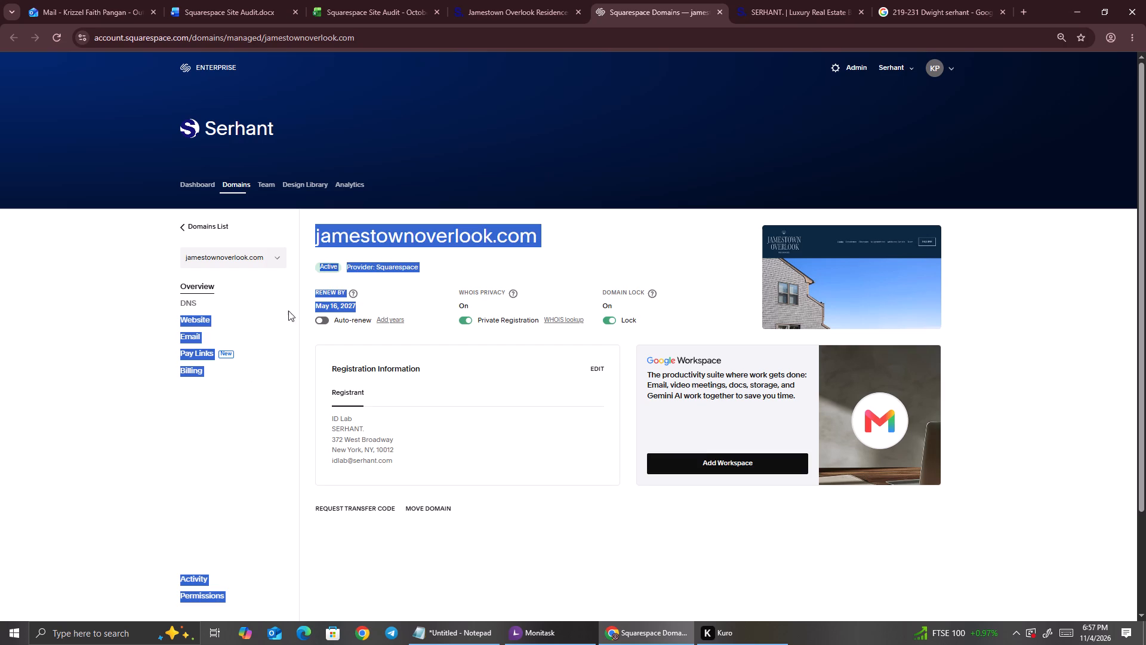
drag(238, 460, 255, 450)
drag(260, 399, 272, 388)
click(382, 299)
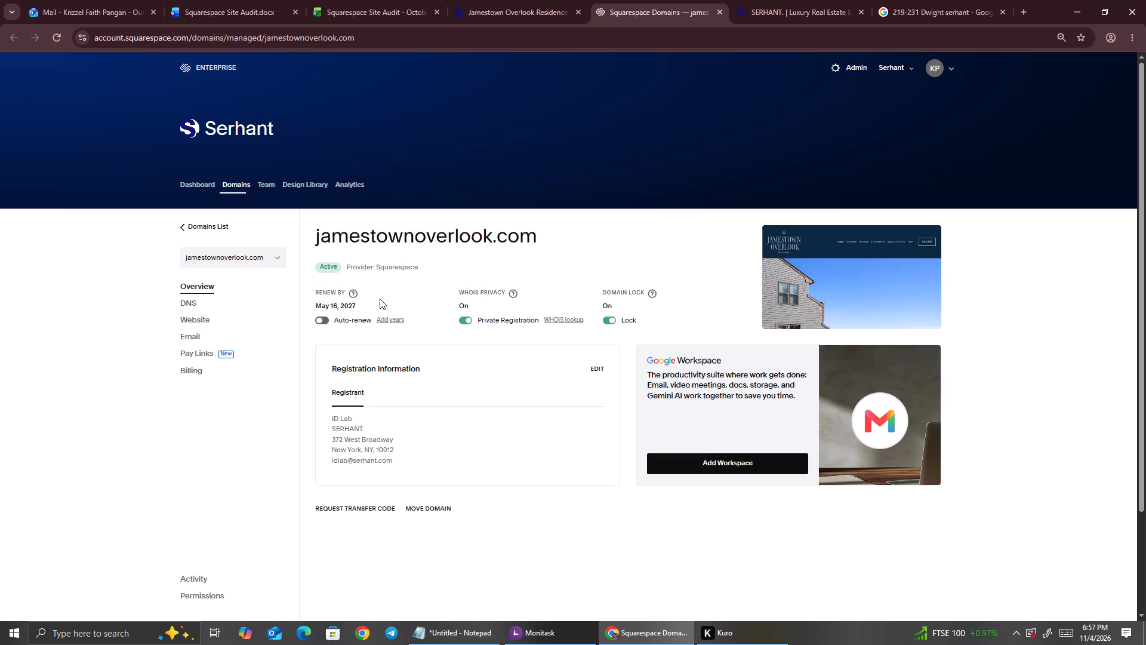
drag(372, 303, 307, 303)
key(ctrl+c)
key(alt+Tab)
click(504, 340)
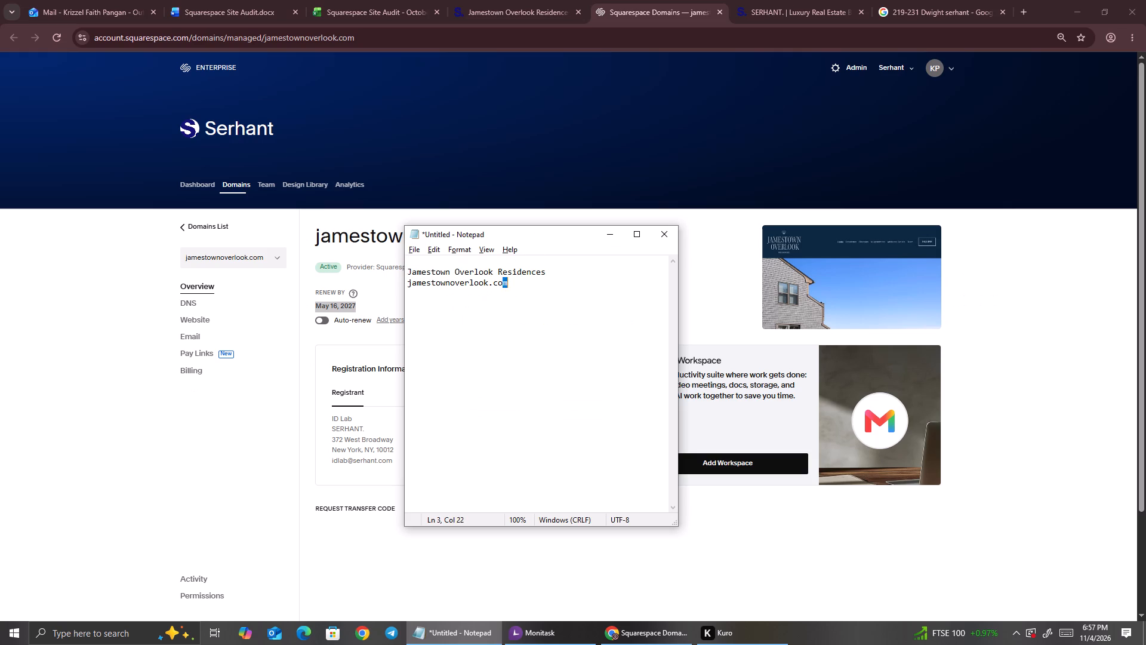
key(Return)
key(BackSpace)
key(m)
key(Return)
key(Return)
key(Return)
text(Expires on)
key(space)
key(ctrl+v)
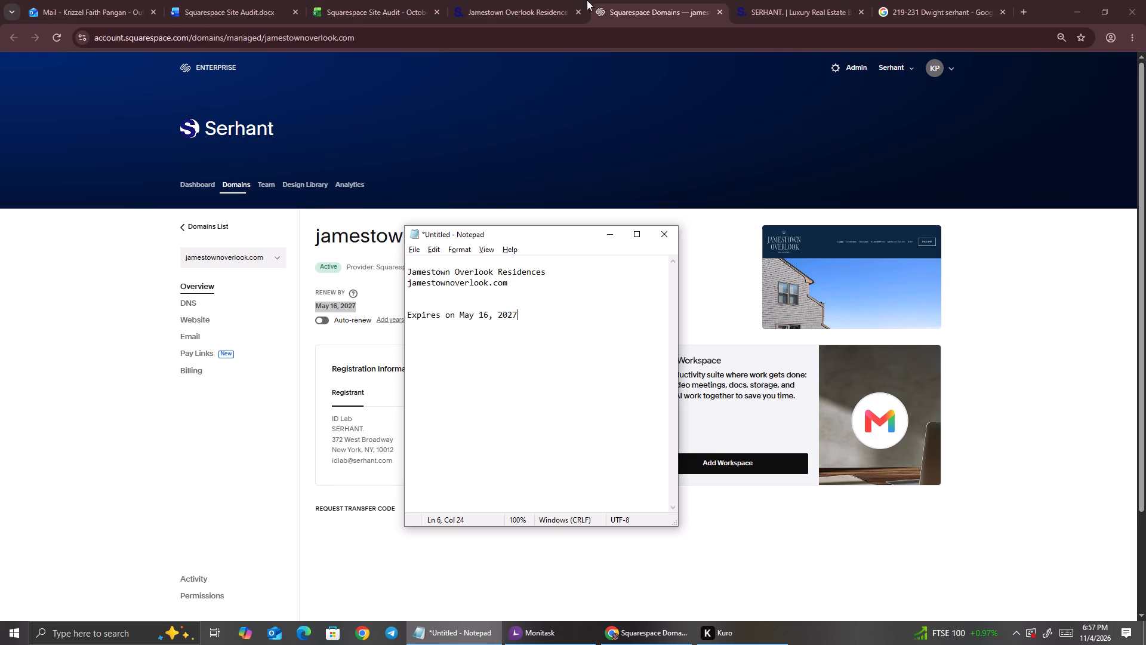
Close the domain details, open the site's billing invoices, and copy the invoice date May 16, 2026 into Notepad above the expiry line.
click(525, 0)
click(636, 0)
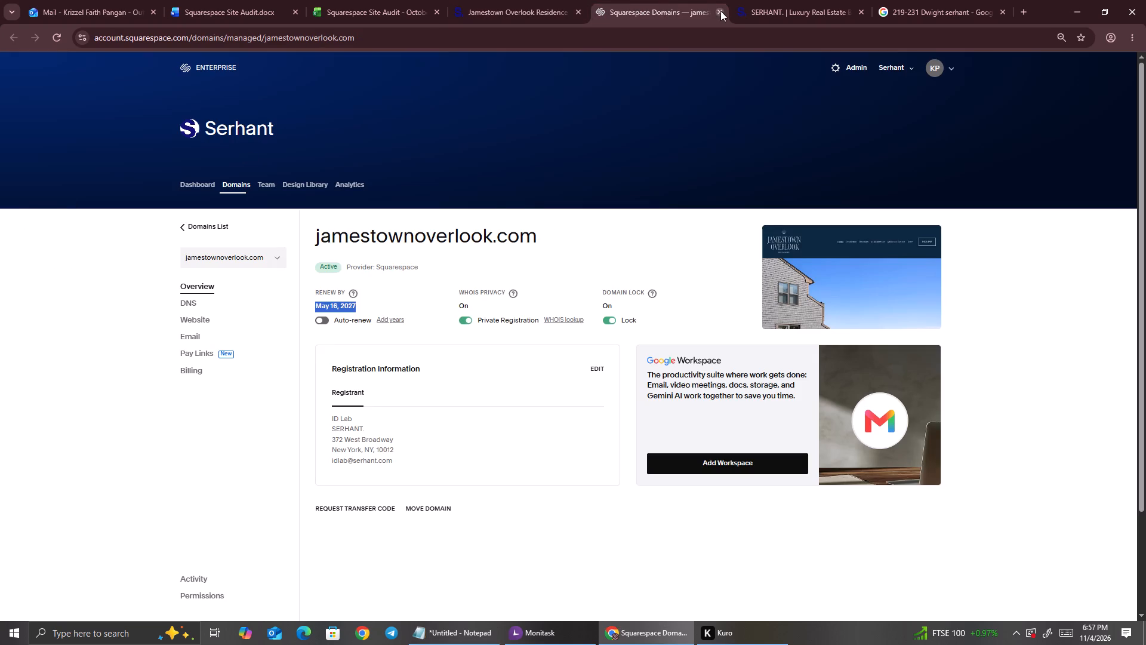
click(720, 11)
click(17, 279)
click(33, 284)
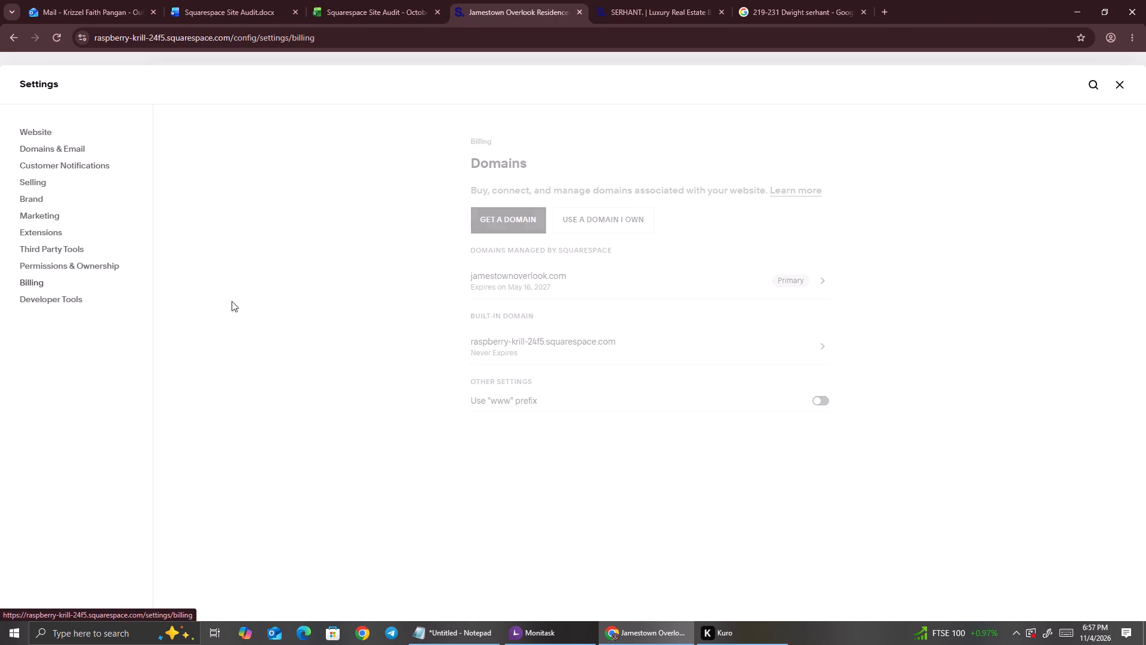
click(572, 339)
drag(459, 241, 541, 238)
key(ctrl+c)
key(alt+Tab)
click(486, 291)
click(483, 305)
key(ctrl+v)
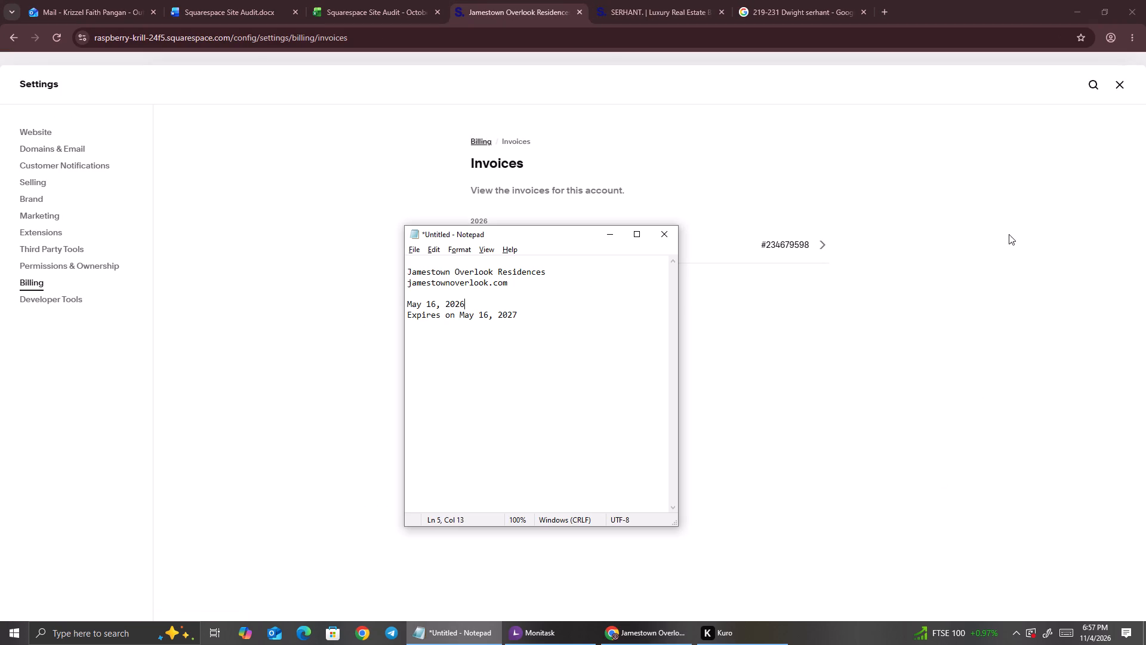
Leave the site settings and look through the Jamestown Overlook home page down to the footer for the property address and agents.
click(1125, 91)
scroll(503, 335, down, 4)
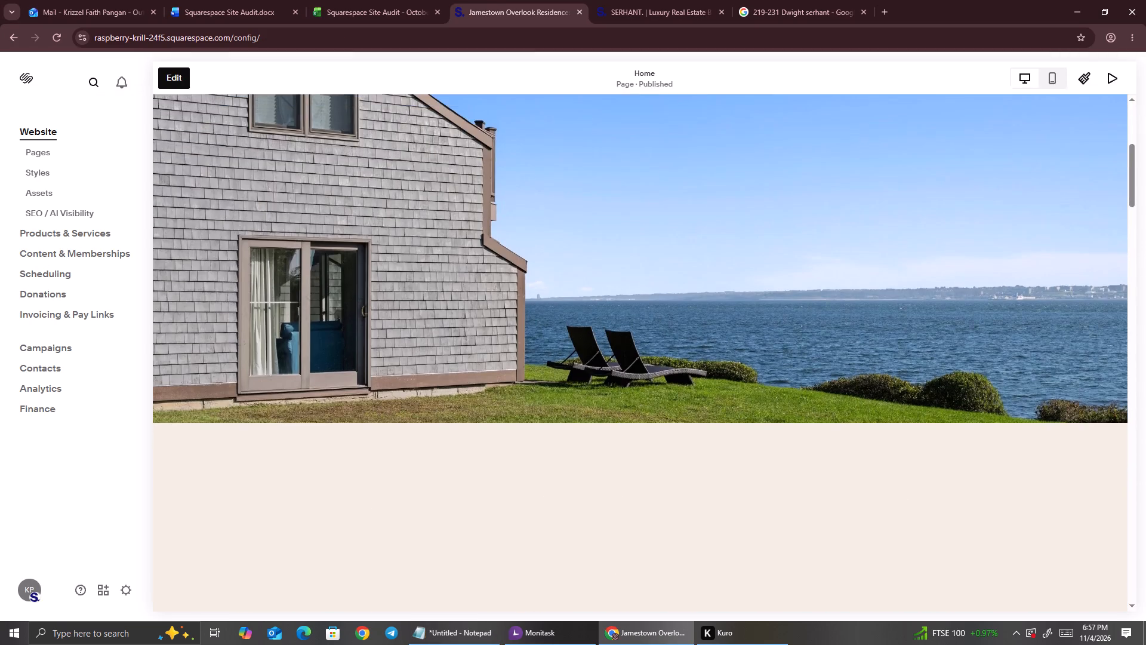
scroll(762, 414, down, 5)
scroll(895, 456, up, 12)
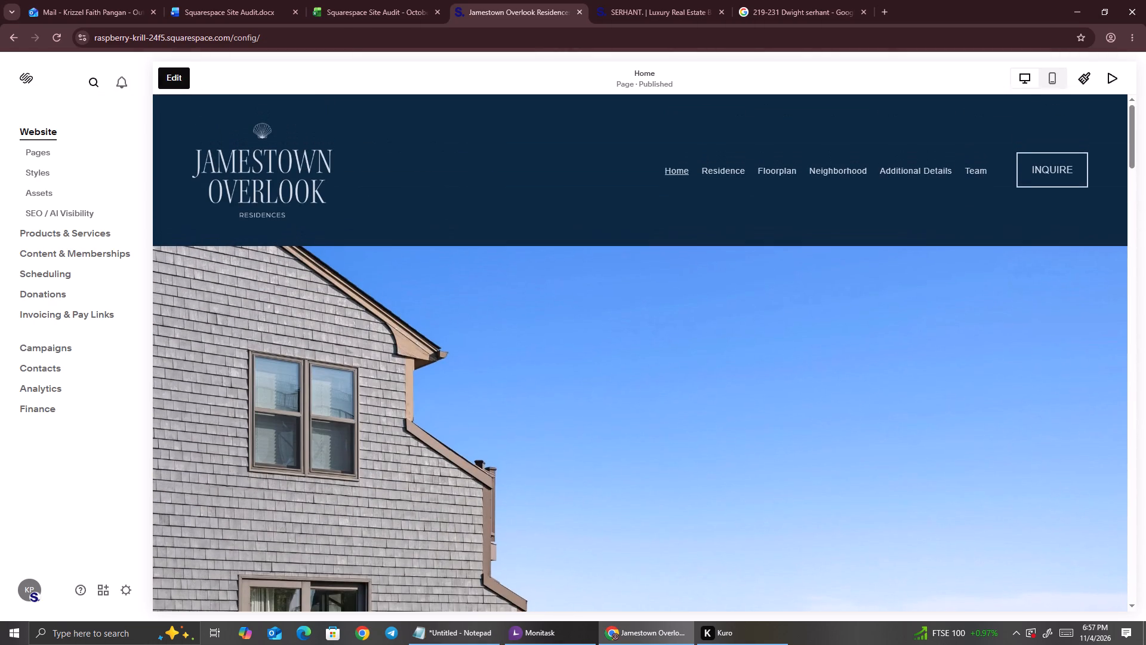
scroll(880, 441, down, 18)
scroll(898, 437, down, 4)
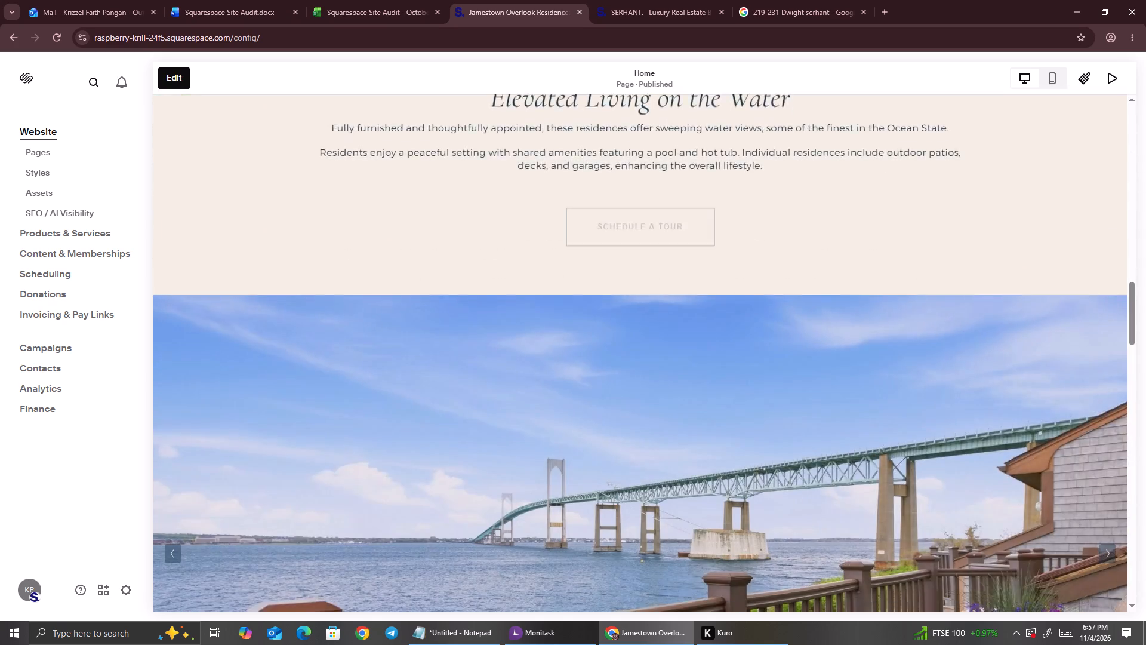
scroll(898, 448, down, 1)
scroll(888, 594, down, 5)
scroll(775, 537, down, 17)
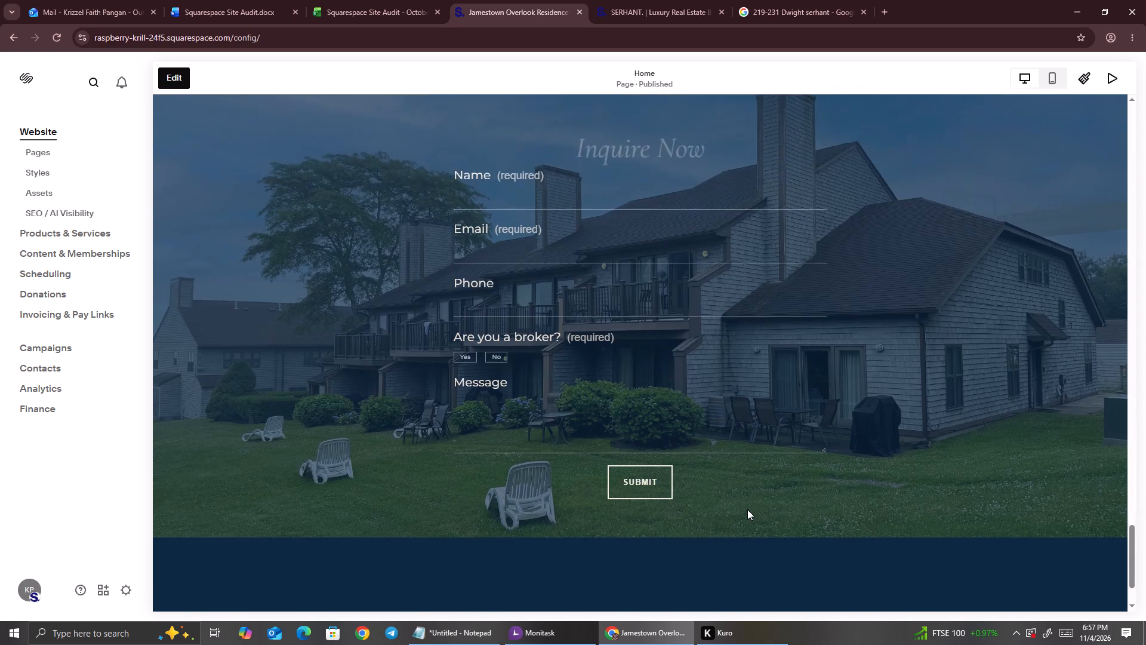
scroll(747, 509, down, 6)
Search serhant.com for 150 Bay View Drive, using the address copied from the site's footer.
drag(188, 463, 291, 462)
key(ctrl+c)
click(670, 0)
click(532, 331)
key(ctrl+a)
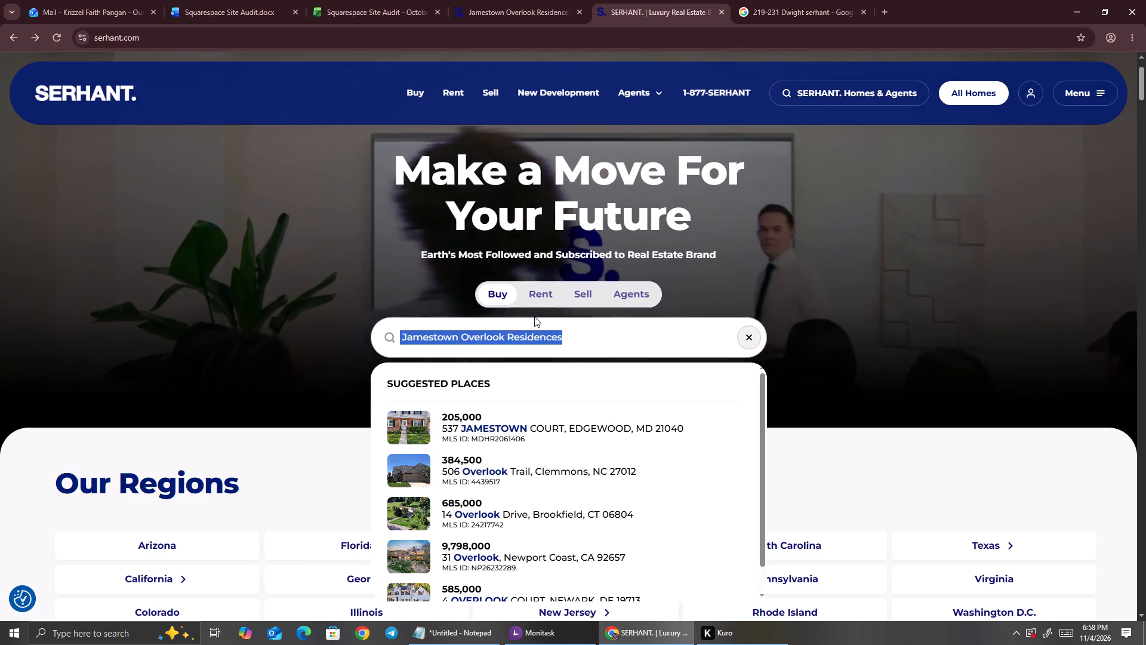
key(ctrl+v)
key(Return)
Add the names of both agents from the Jamestown Overlook footer to the Notepad notes, joined by "&".
click(563, 0)
drag(186, 503, 259, 503)
key(ctrl+c)
key(alt+Tab)
click(549, 425)
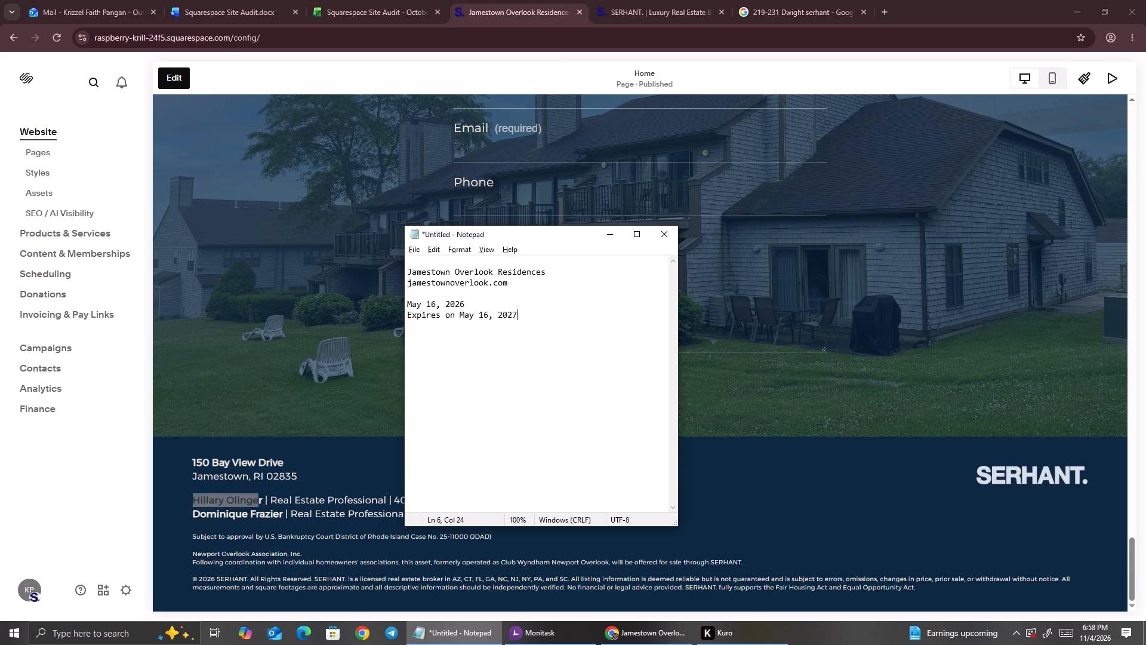
key(Return)
key(Return)
key(ctrl+v)
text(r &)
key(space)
drag(182, 515, 278, 515)
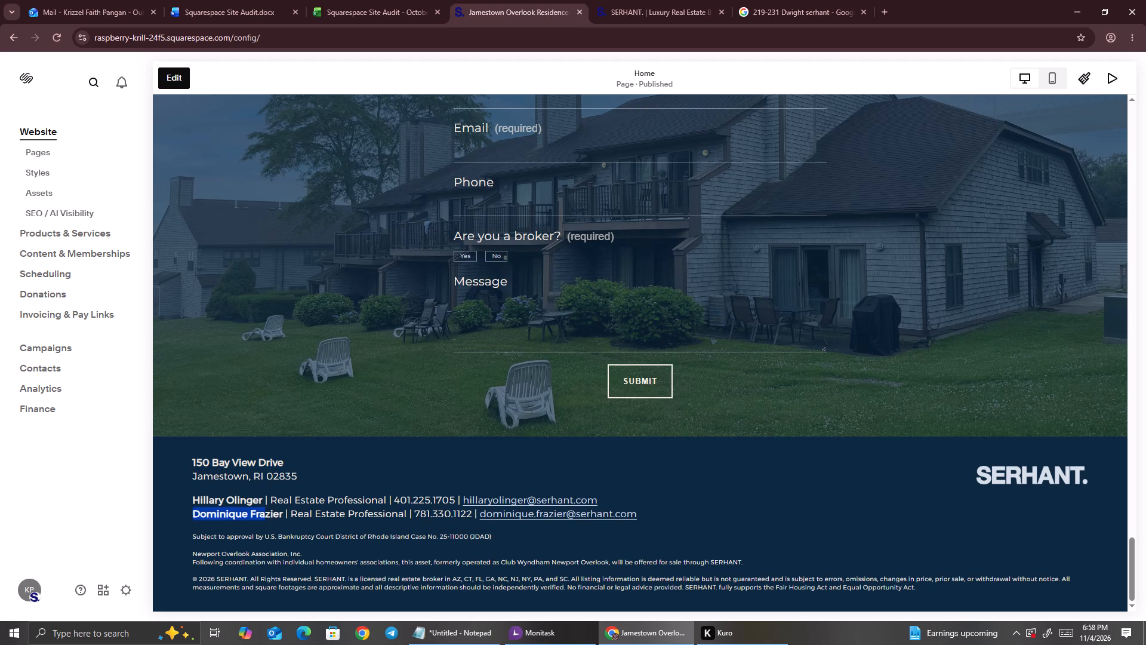
drag(278, 515, 286, 514)
key(ctrl+c)
key(alt+Tab)
key(ctrl+b)
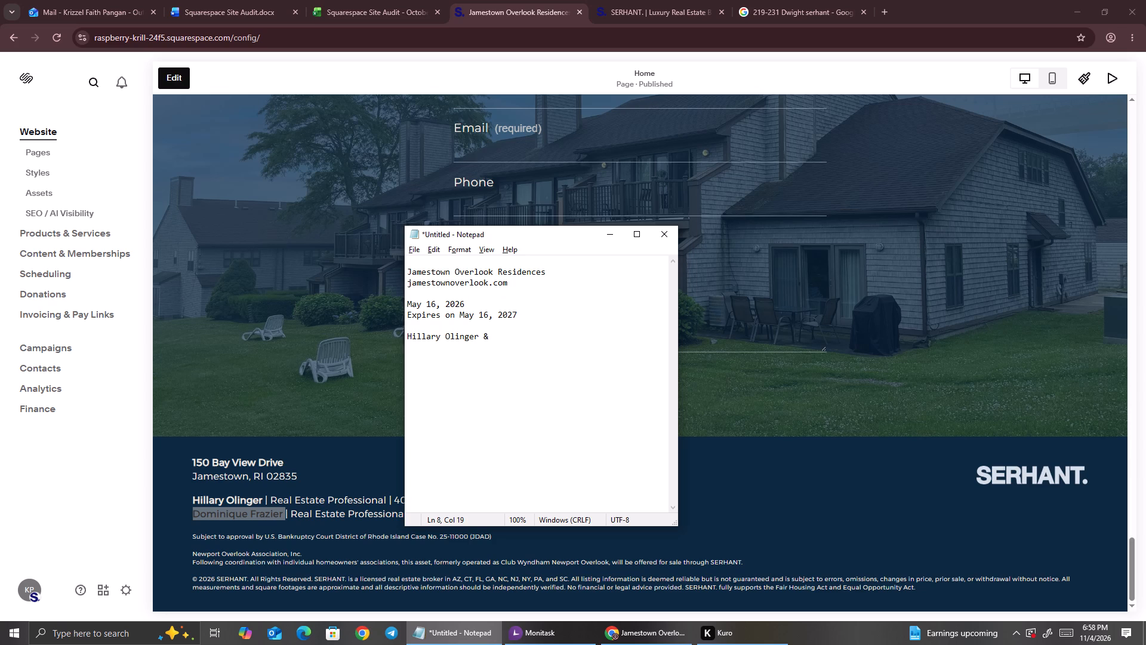
key(ctrl+v)
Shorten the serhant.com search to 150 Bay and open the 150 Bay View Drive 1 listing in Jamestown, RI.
click(671, 0)
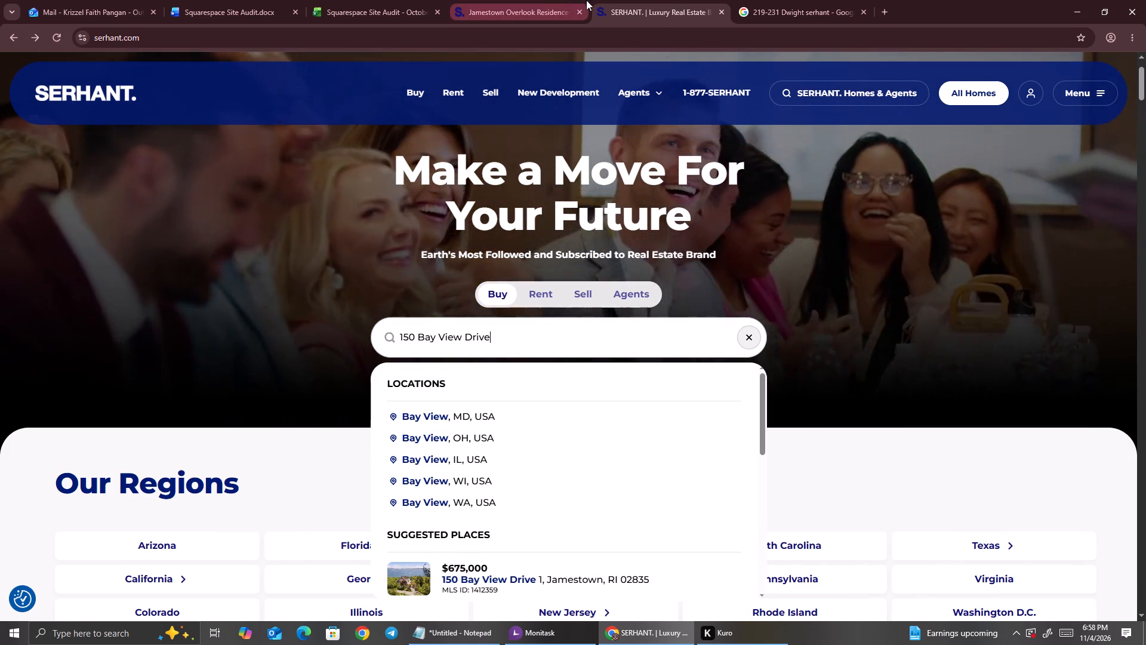
drag(446, 342, 512, 337)
key(BackSpace)
key(BackSpace)
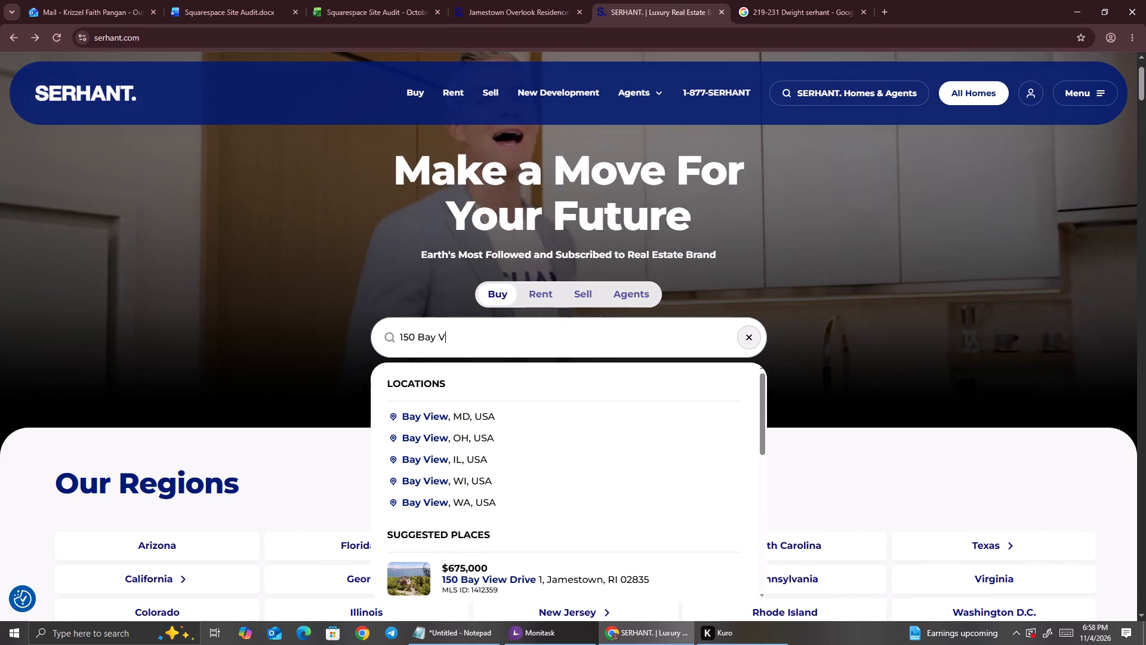
key(BackSpace)
key(BackSpace)
key(Return)
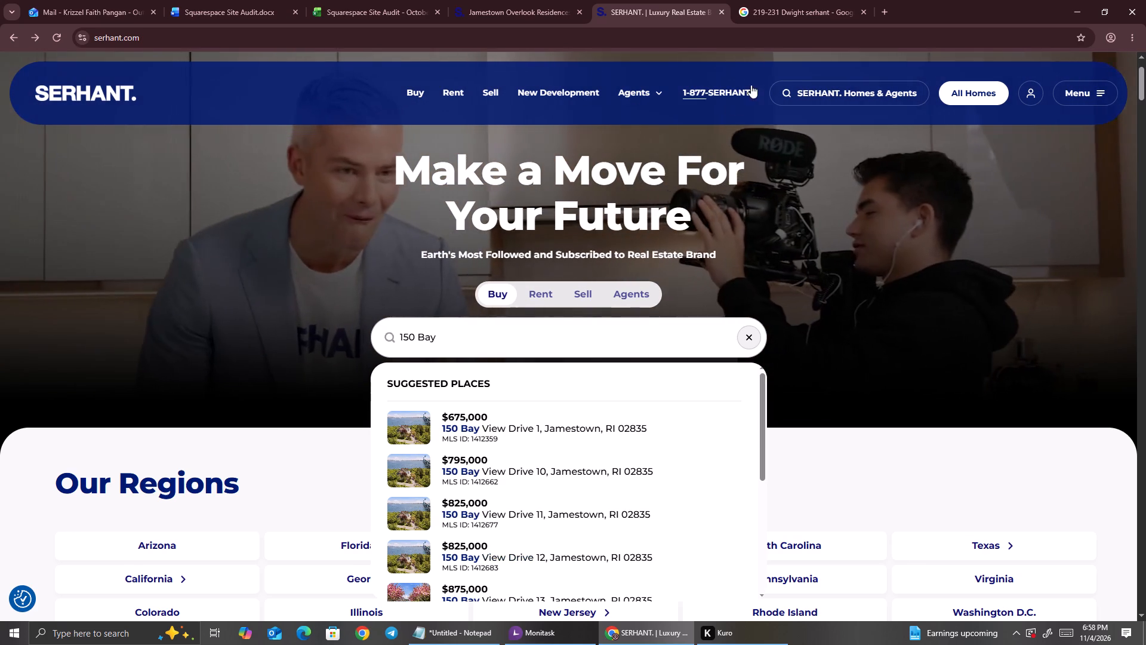
click(560, 0)
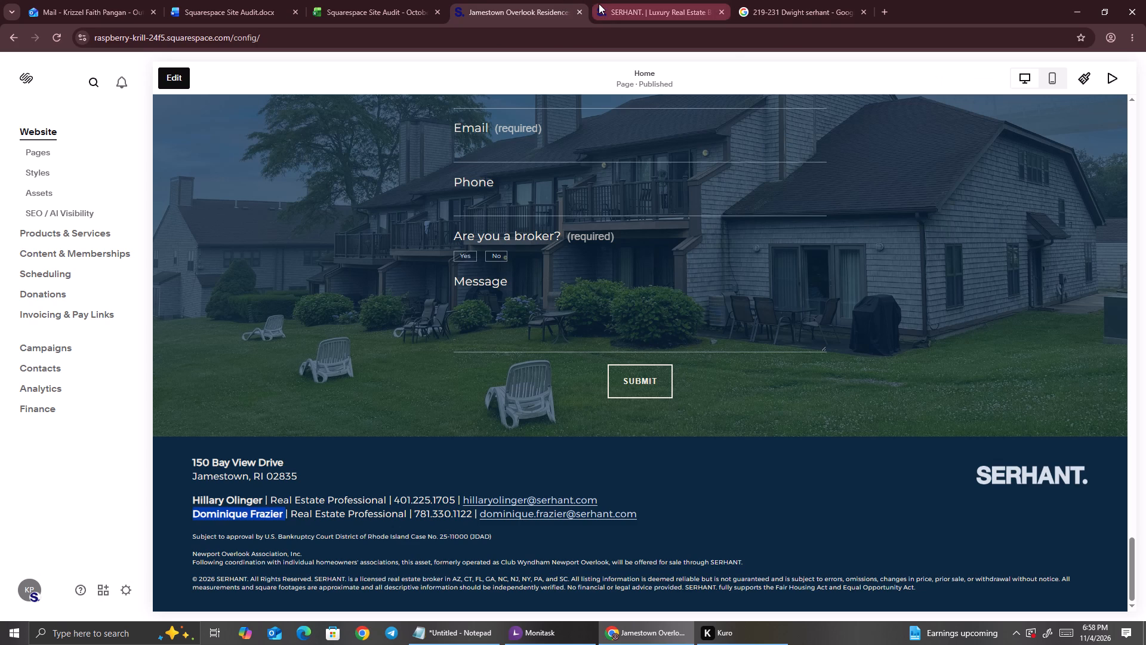
click(599, 4)
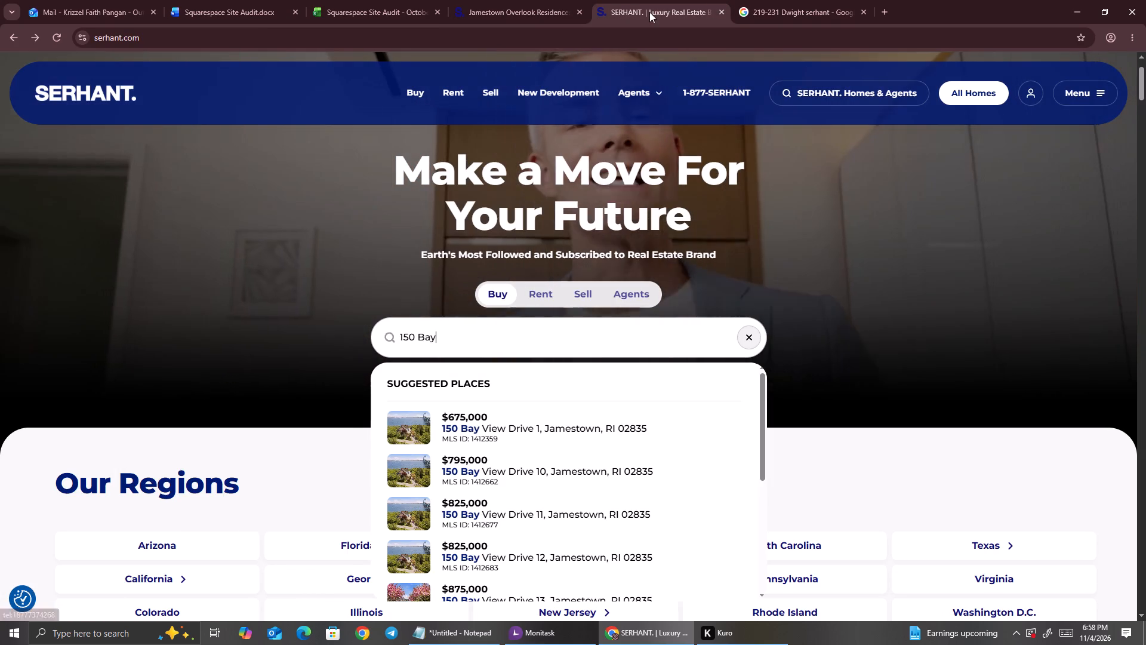
click(596, 1)
click(586, 0)
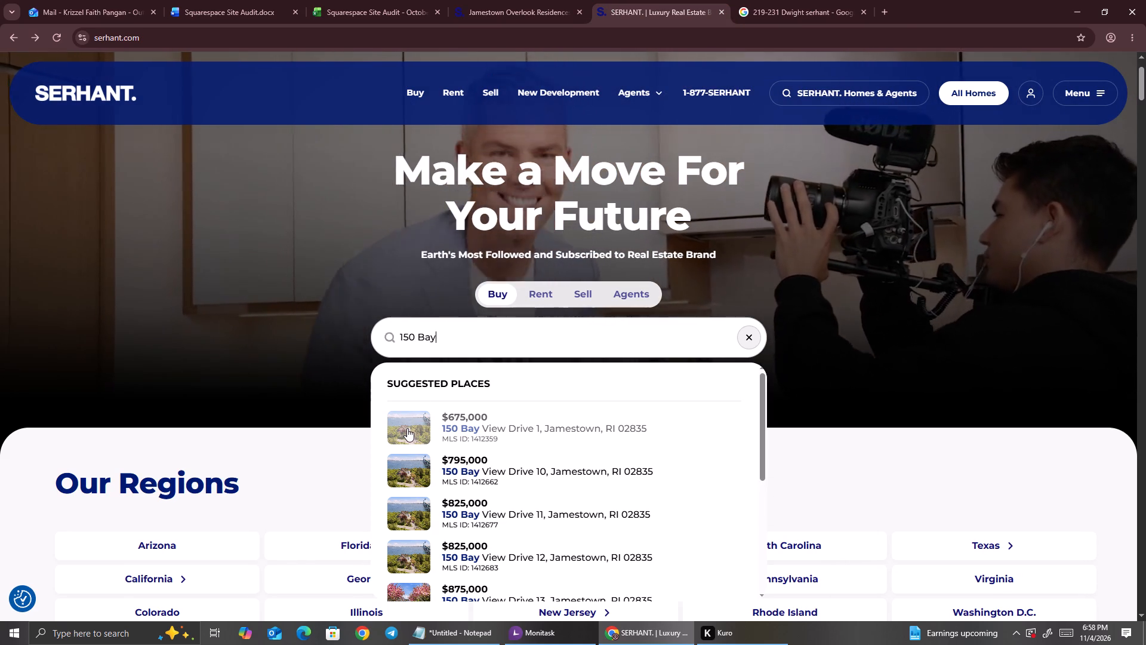
click(407, 428)
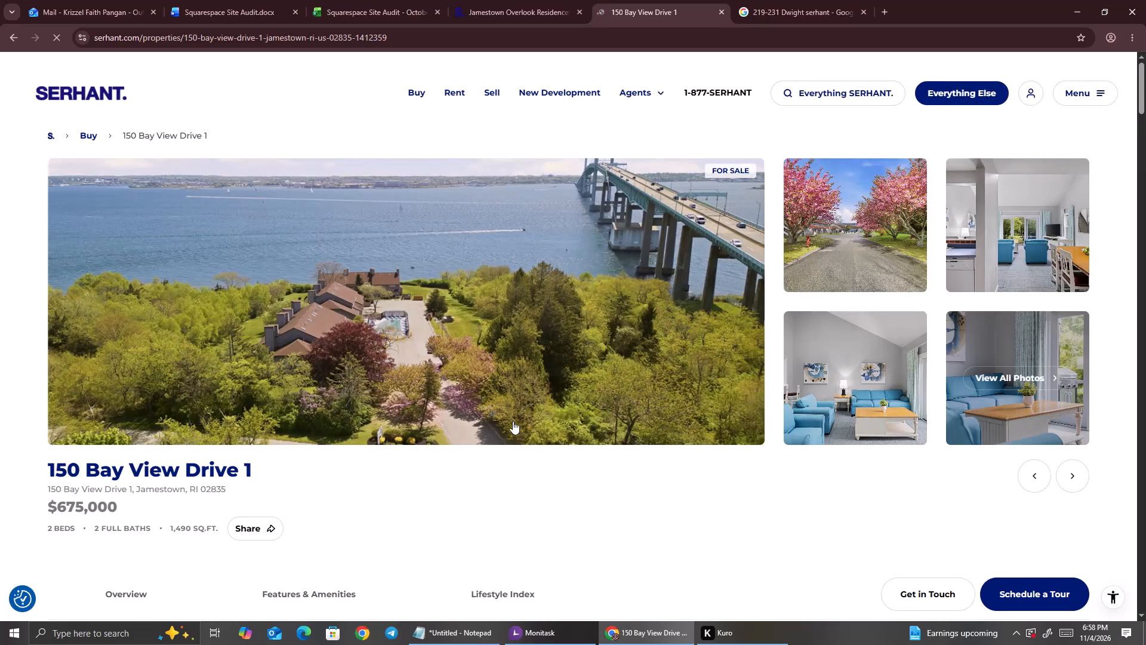
drag(507, 0, 518, 0)
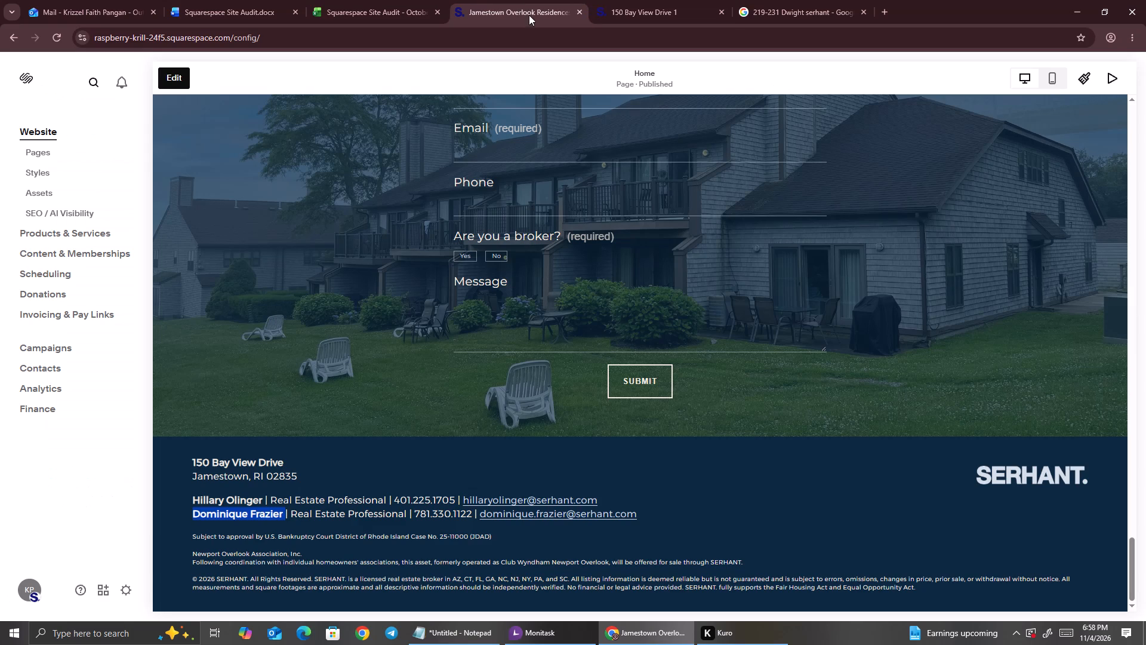
scroll(572, 267, up, 17)
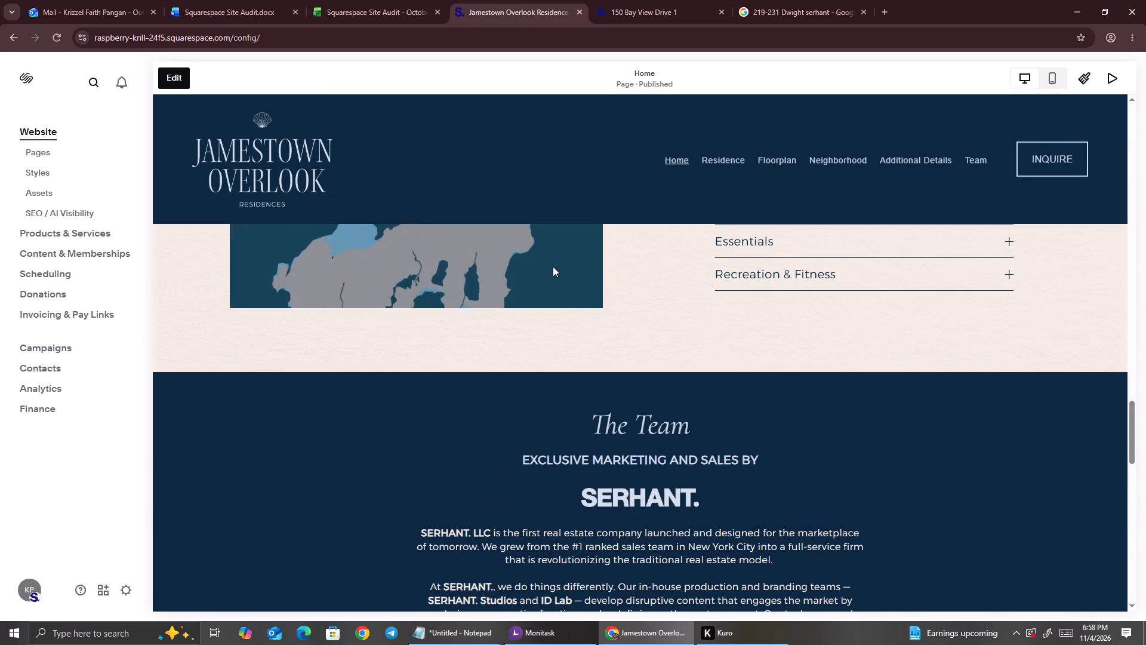
scroll(556, 264, up, 5)
scroll(957, 461, up, 11)
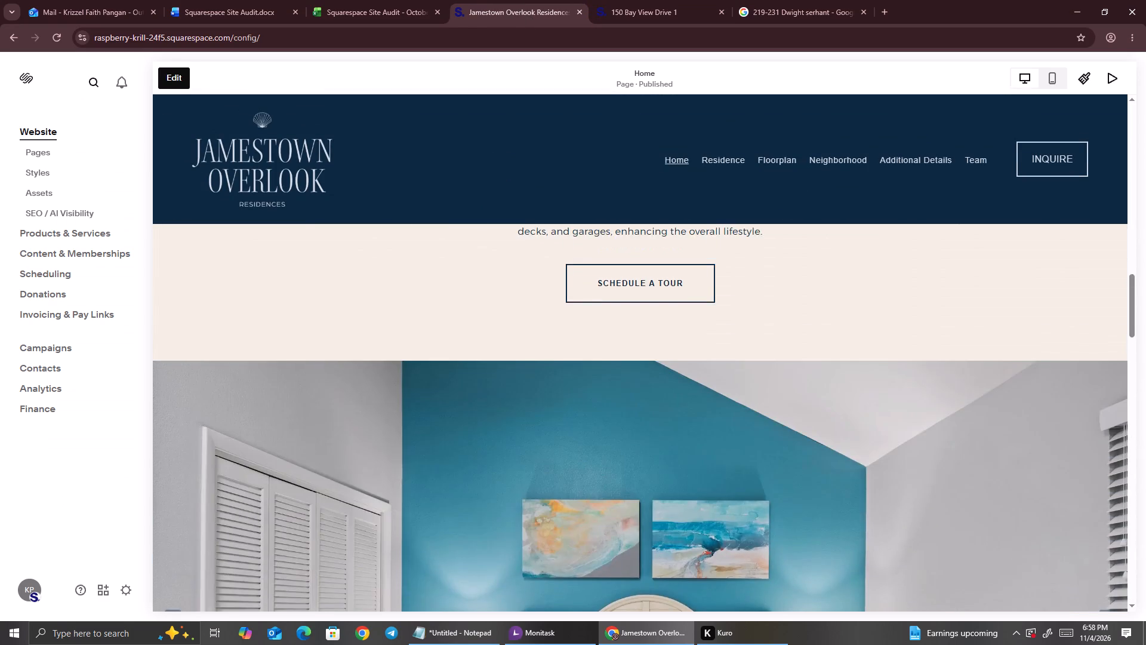
scroll(957, 457, up, 9)
scroll(958, 456, down, 4)
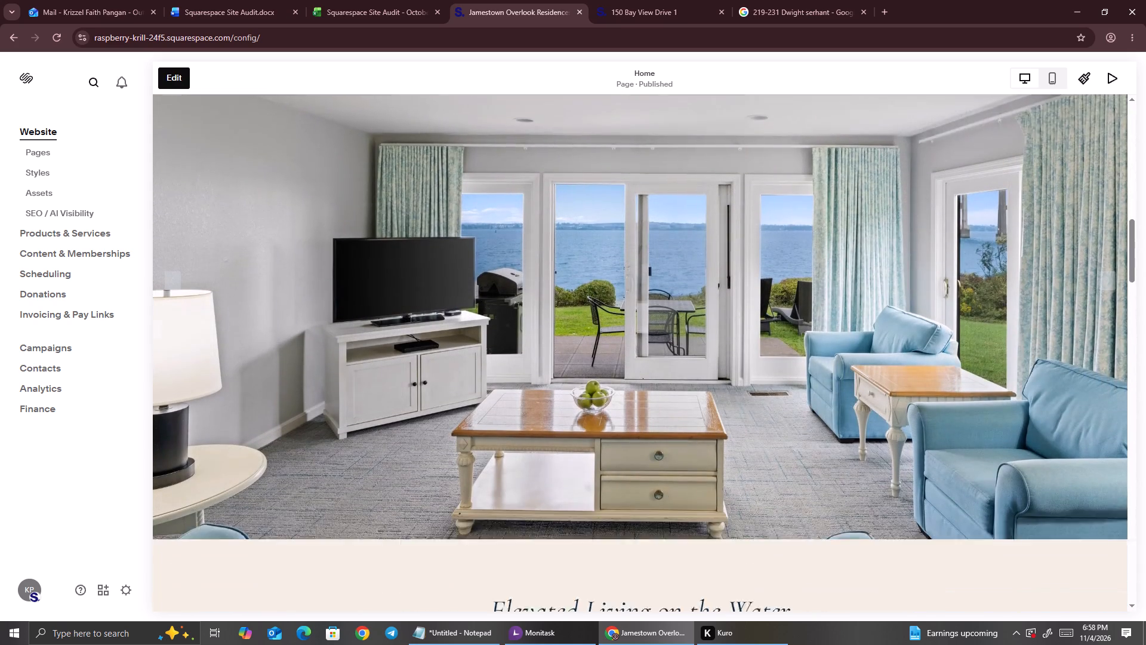
click(707, 0)
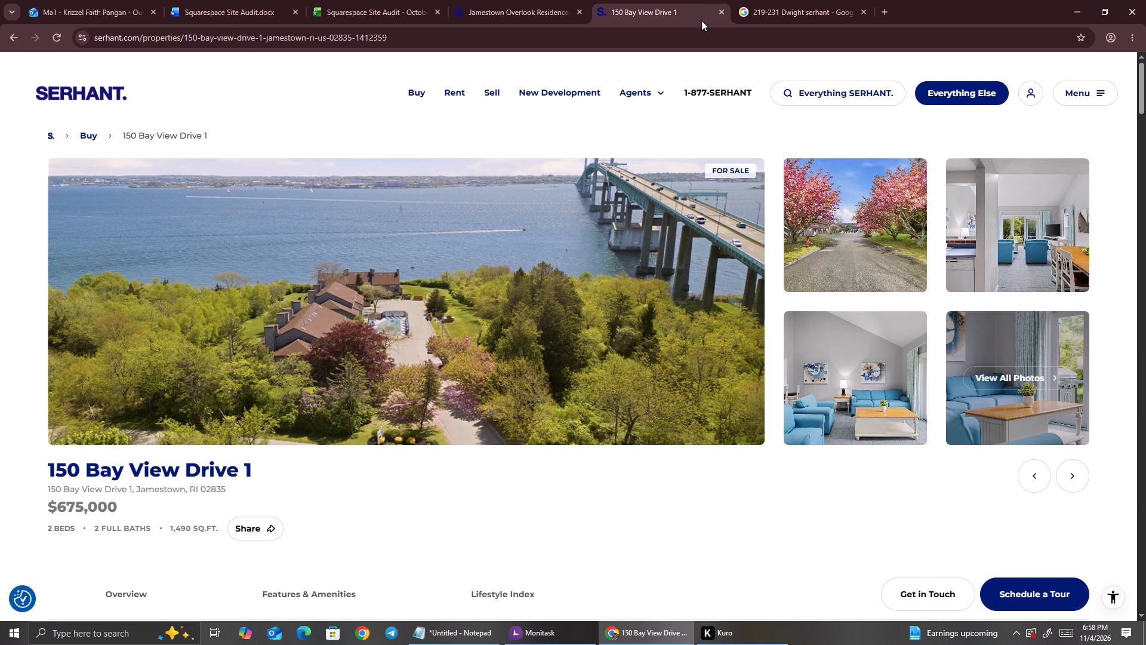
scroll(604, 430, down, 5)
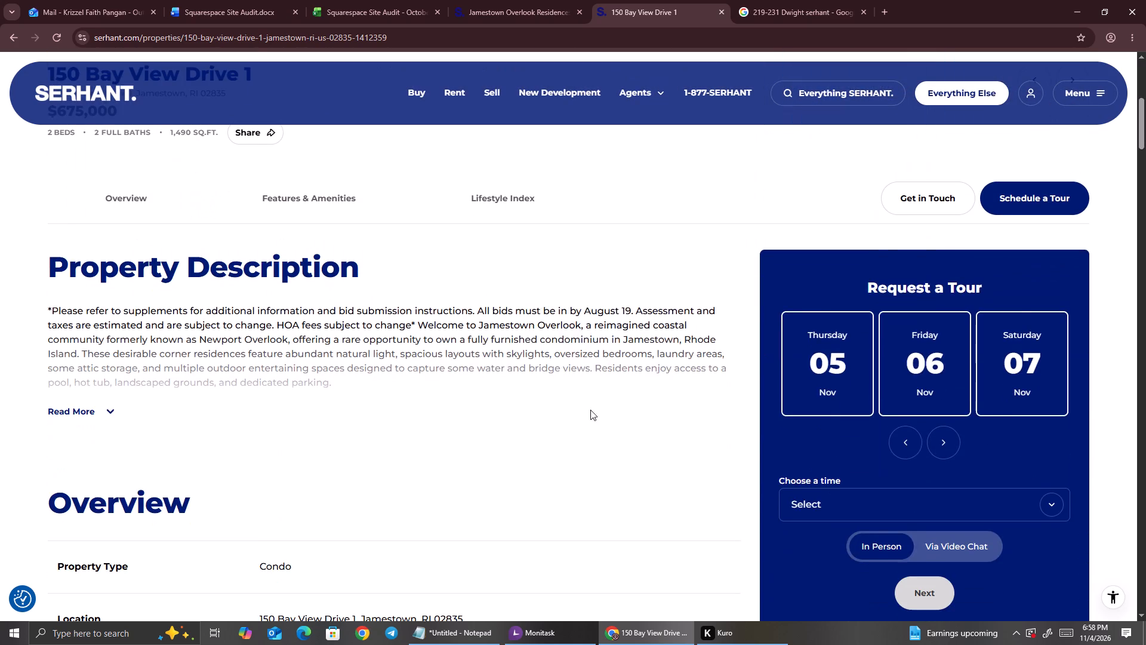
Enter the site name Jamestown Overlook Residences from Notepad in cell A440 of the audit workbook.
click(316, 12)
click(376, 477)
key(alt+Tab)
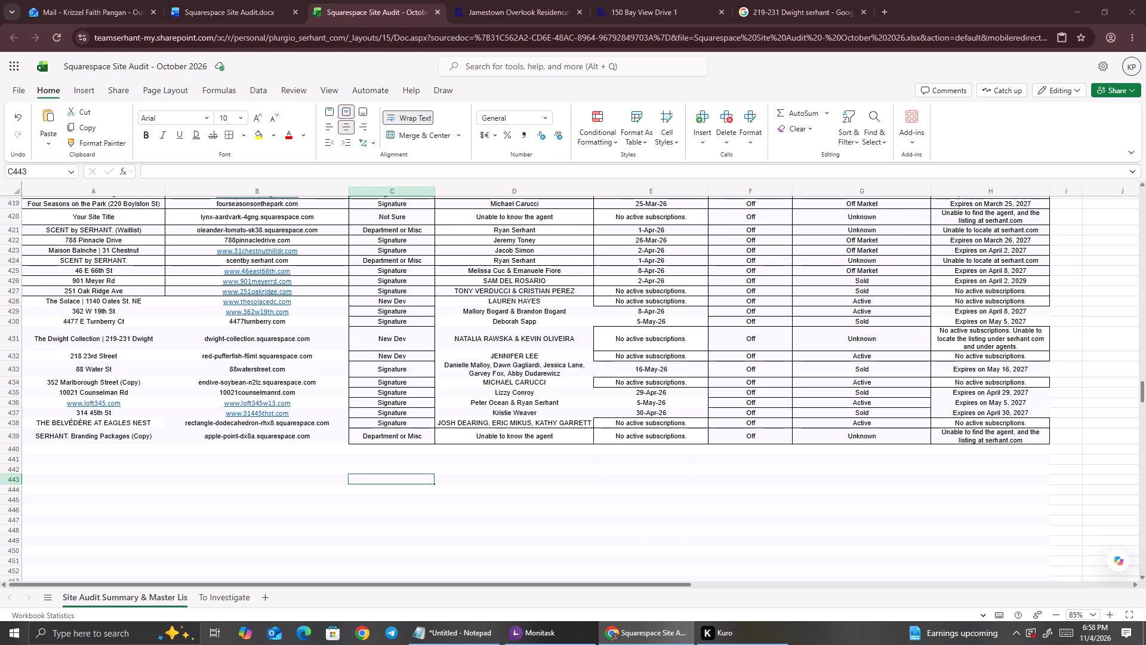
drag(549, 268, 387, 276)
key(ctrl+c)
click(134, 447)
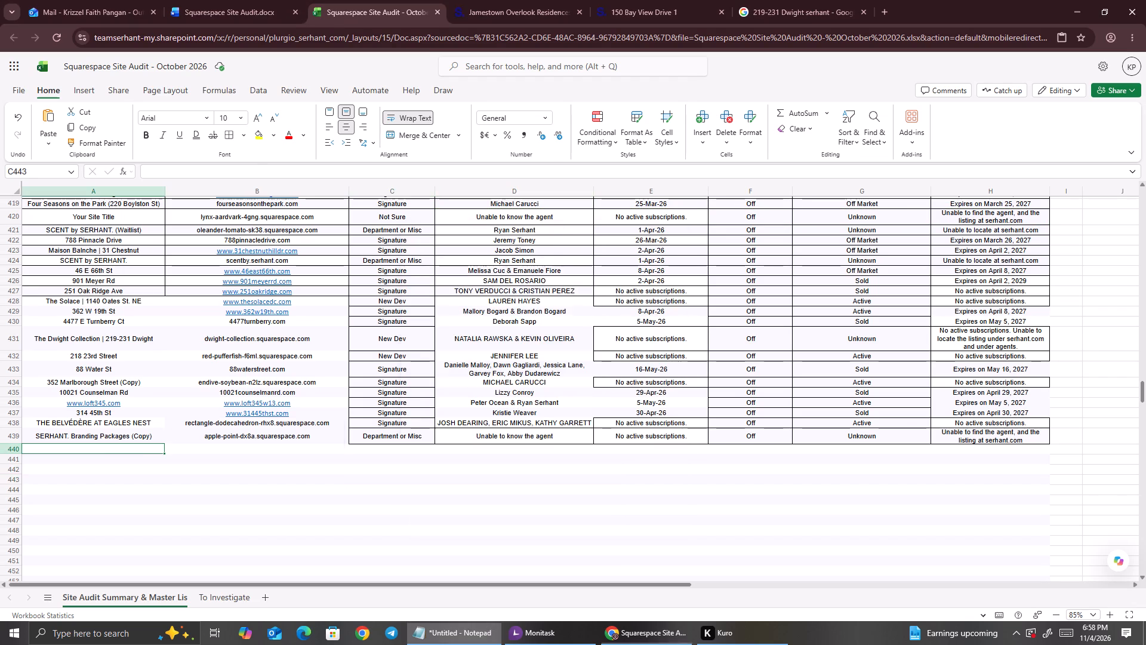
key(ctrl+v)
Copy the domain jamestownoverlook.com from Notepad into cell B440 of the audit workbook.
key(alt+Tab)
drag(517, 281, 371, 288)
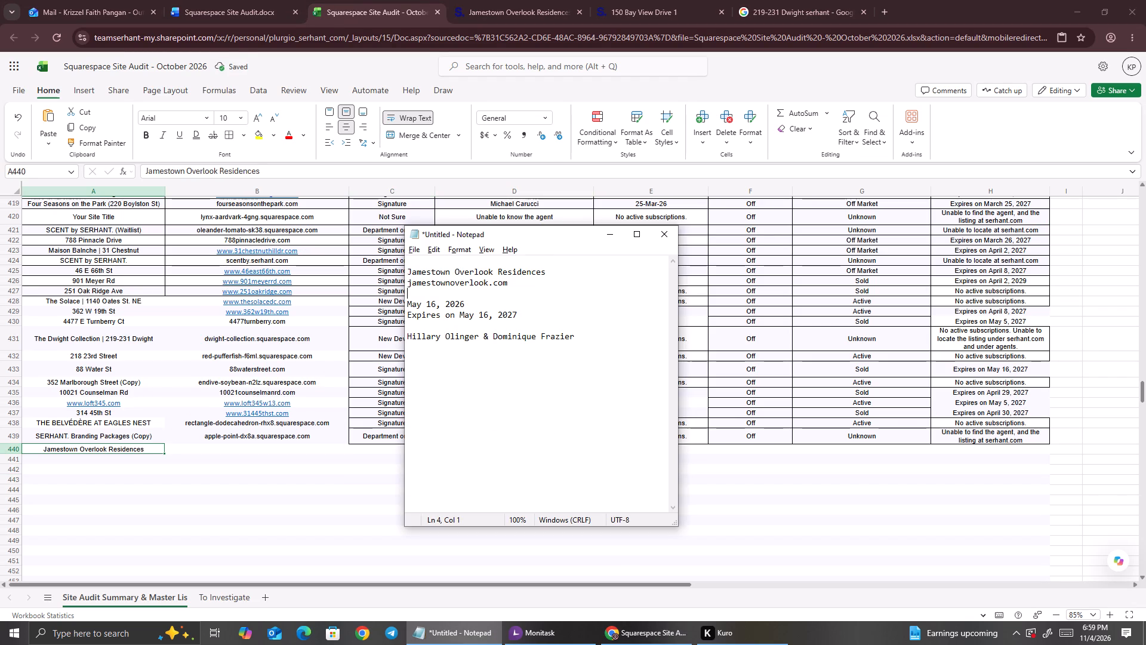
drag(522, 282, 380, 279)
key(ctrl+c)
click(245, 444)
key(ctrl+v)
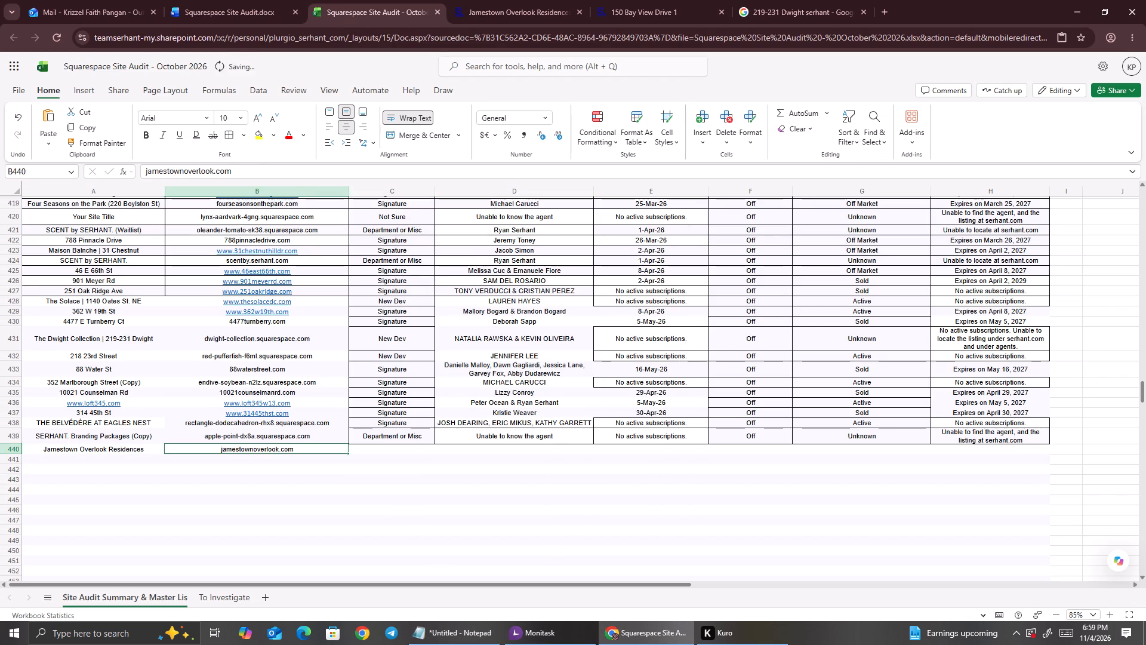
Set the category of the Jamestown Overlook Residences row to Signature by copying it from an existing row.
key(alt+Tab)
key(alt+Tab)
click(392, 419)
key(ctrl+c)
click(387, 446)
key(ctrl+v)
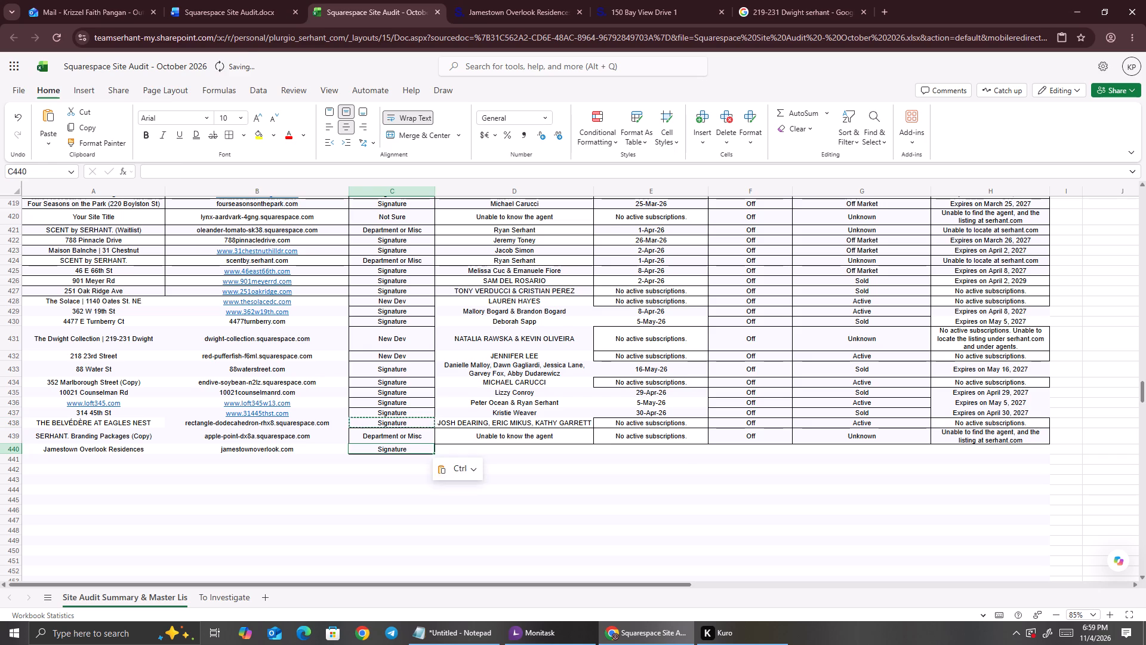
Copy the two agents' names from Notepad into cell D440 of the audit workbook.
key(alt+Tab)
drag(580, 337, 383, 313)
click(494, 376)
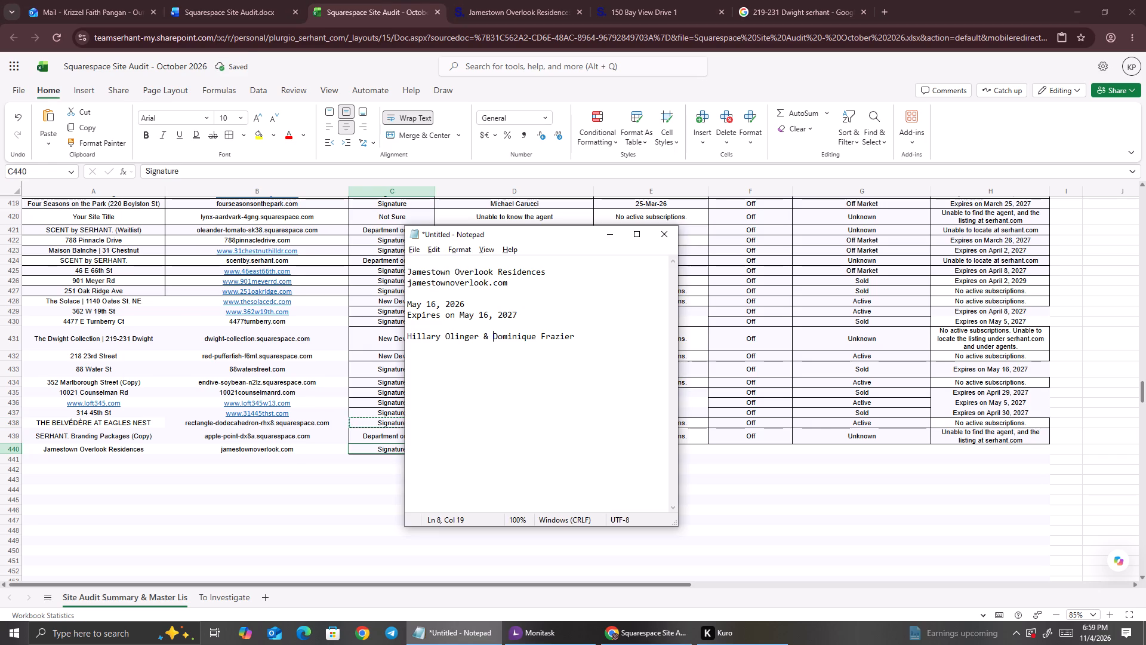
drag(577, 341, 387, 348)
key(ctrl+c)
click(331, 515)
click(526, 447)
key(ctrl+v)
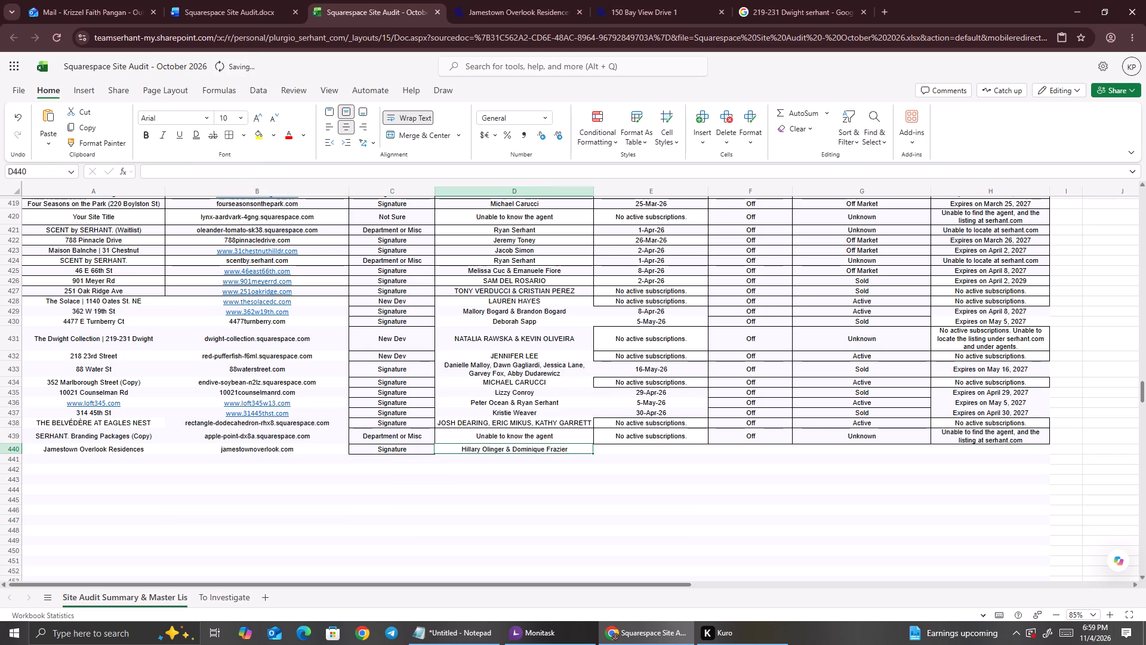
Copy the subscription date May 16, 2026 from Notepad into cell E440 of the audit workbook.
key(alt+Tab)
drag(482, 308, 390, 311)
drag(463, 305, 368, 308)
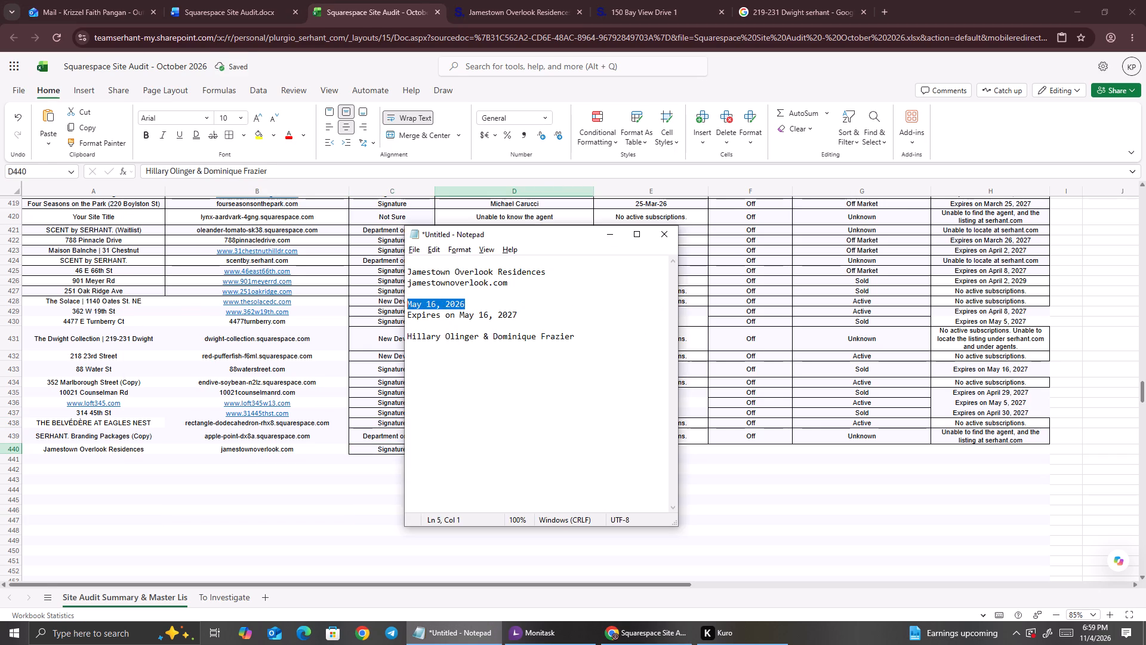
key(ctrl+c)
click(328, 480)
click(642, 446)
key(ctrl+v)
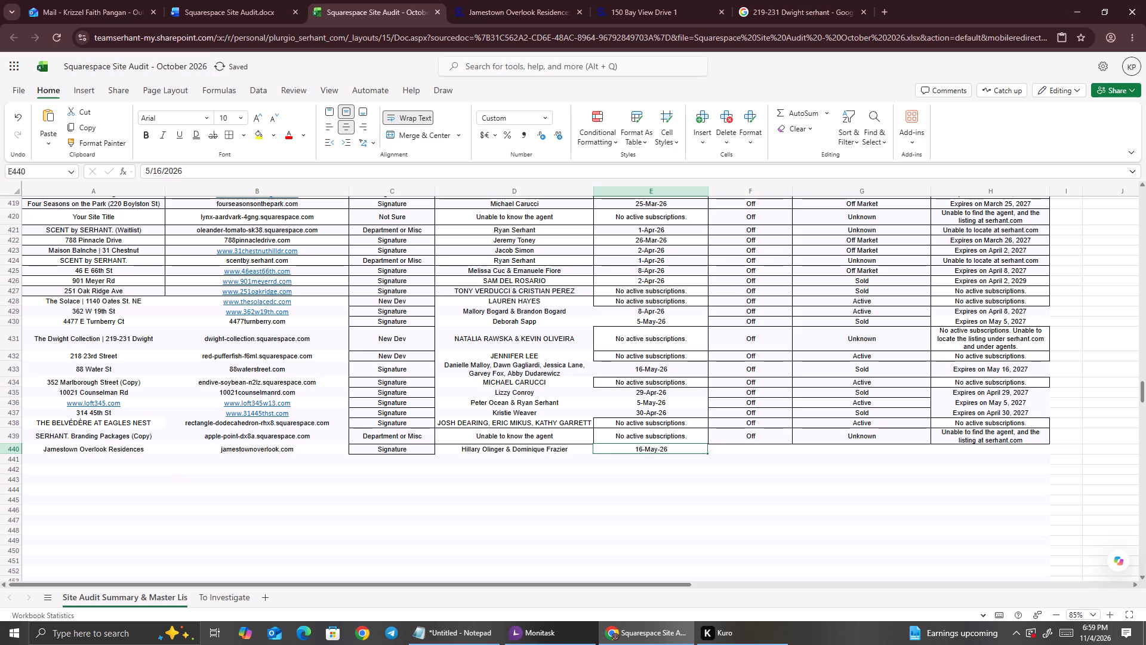
Fill cells F440 and G440 with Off and Active by copying them from an existing row.
drag(765, 422, 867, 418)
key(ctrl+c)
click(751, 449)
key(ctrl+v)
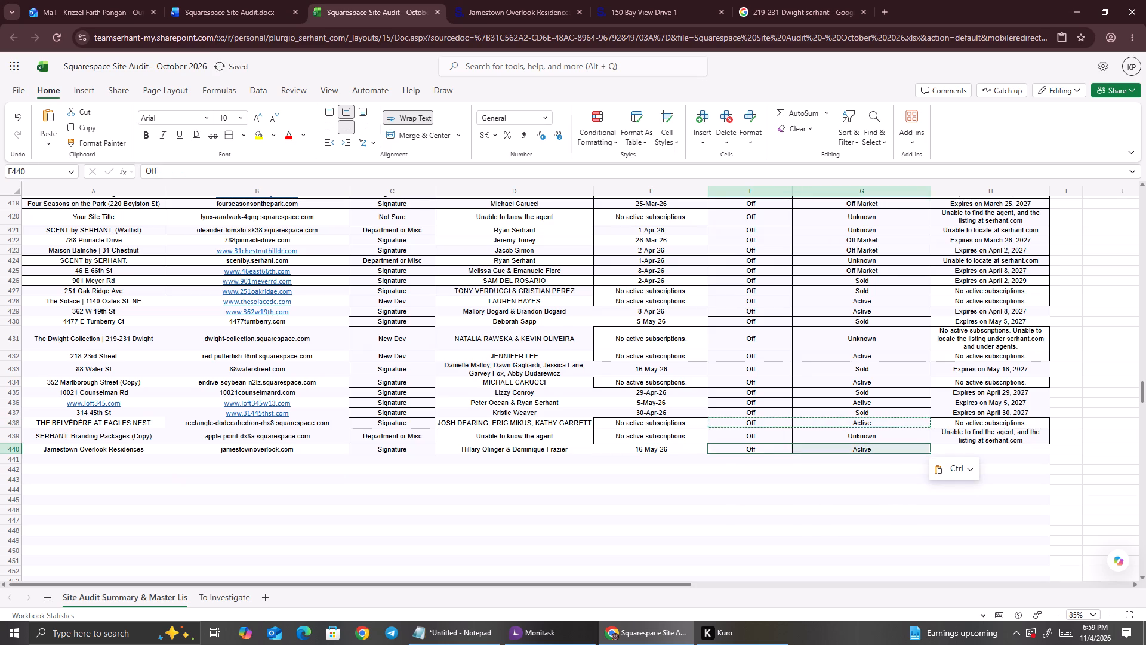
Enter "Expires on May 16, 2027" in cell H440, reusing an existing expiry entry and the date from Notepad.
click(998, 416)
key(ctrl+c)
click(996, 451)
key(ctrl+v)
key(alt+Tab)
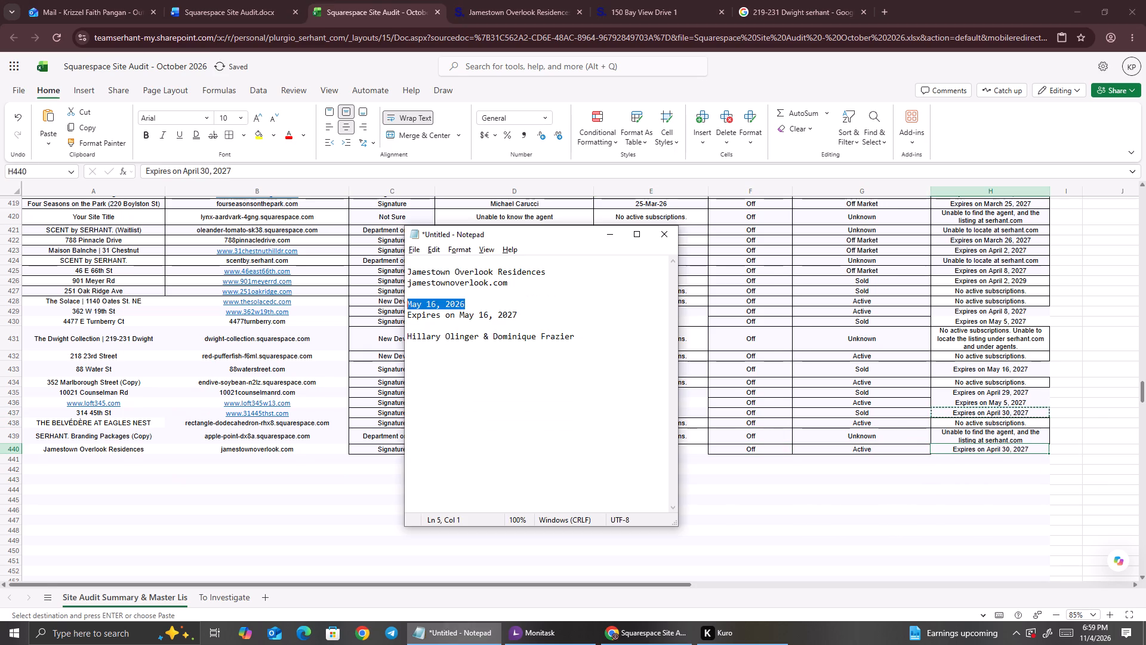
drag(539, 318, 458, 318)
key(ctrl+c)
click(212, 173)
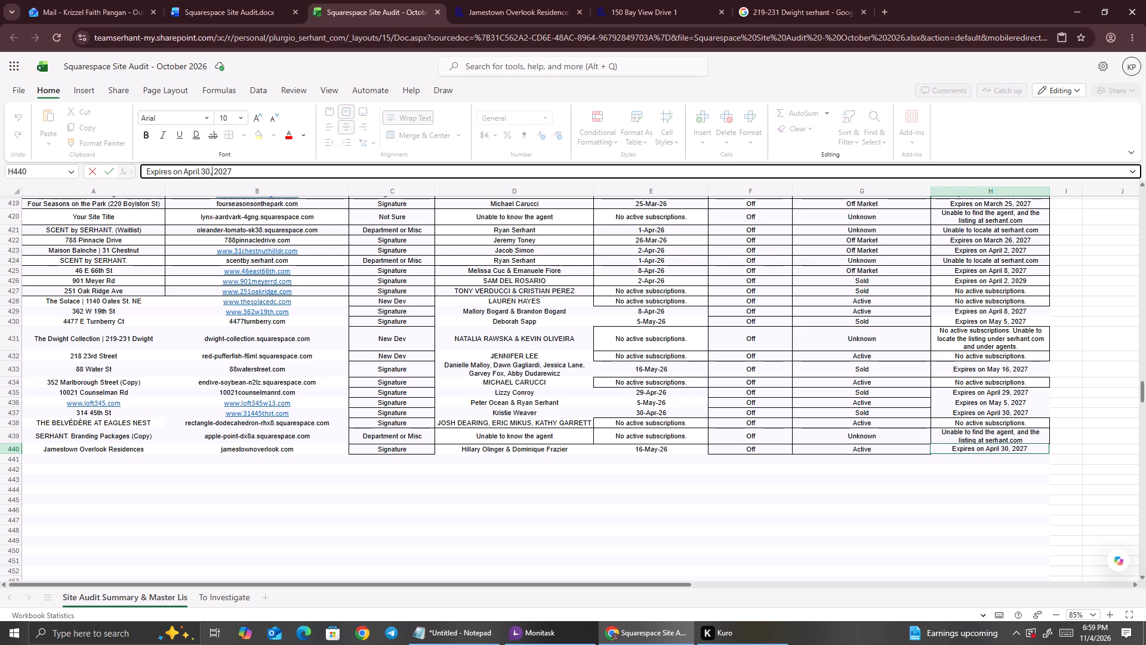
drag(184, 170, 312, 173)
key(ctrl+v)
click(326, 508)
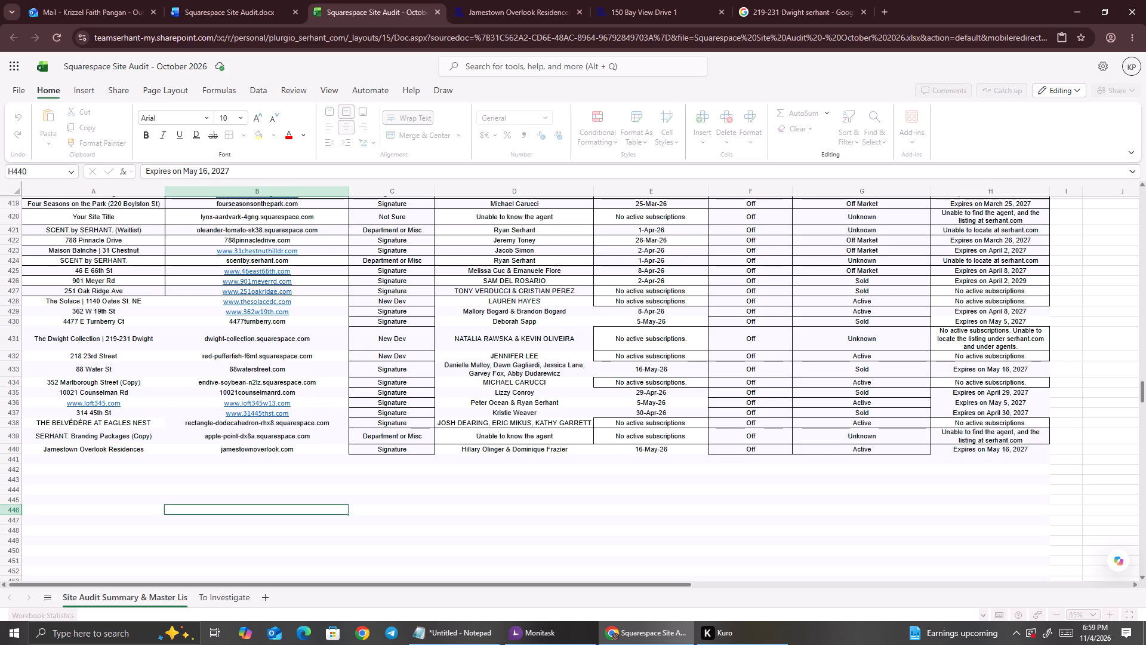
Tag Jamestown Overlook Residences as Signature and Active in the Squarespace account dashboard.
click(499, 0)
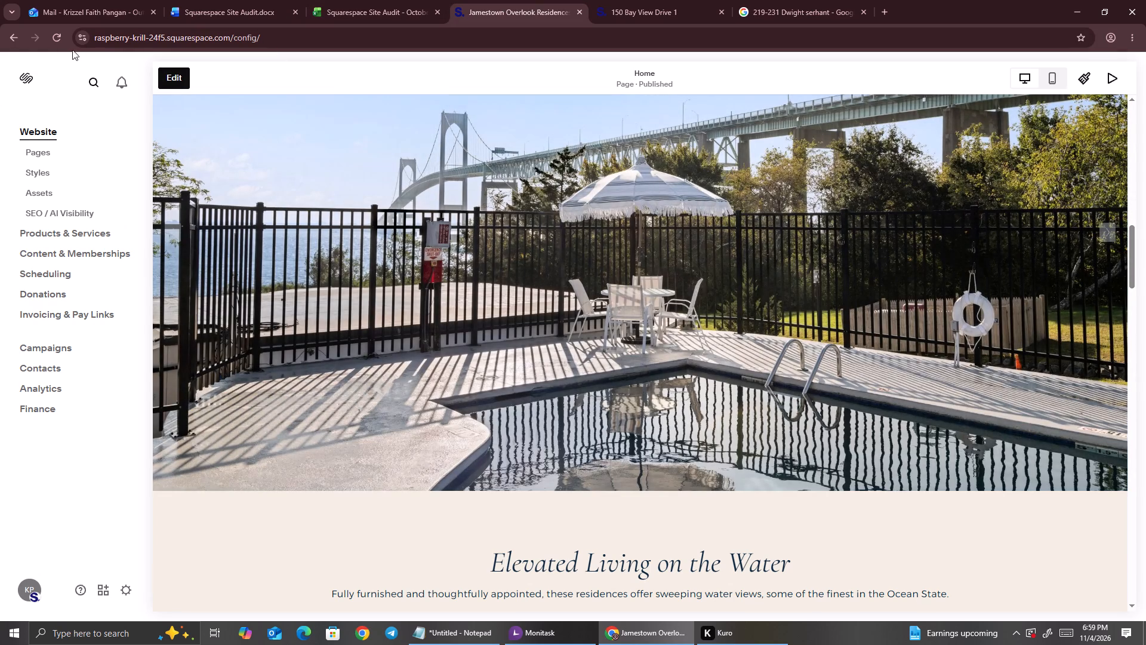
triple_click(5, 33)
triple_click(5, 32)
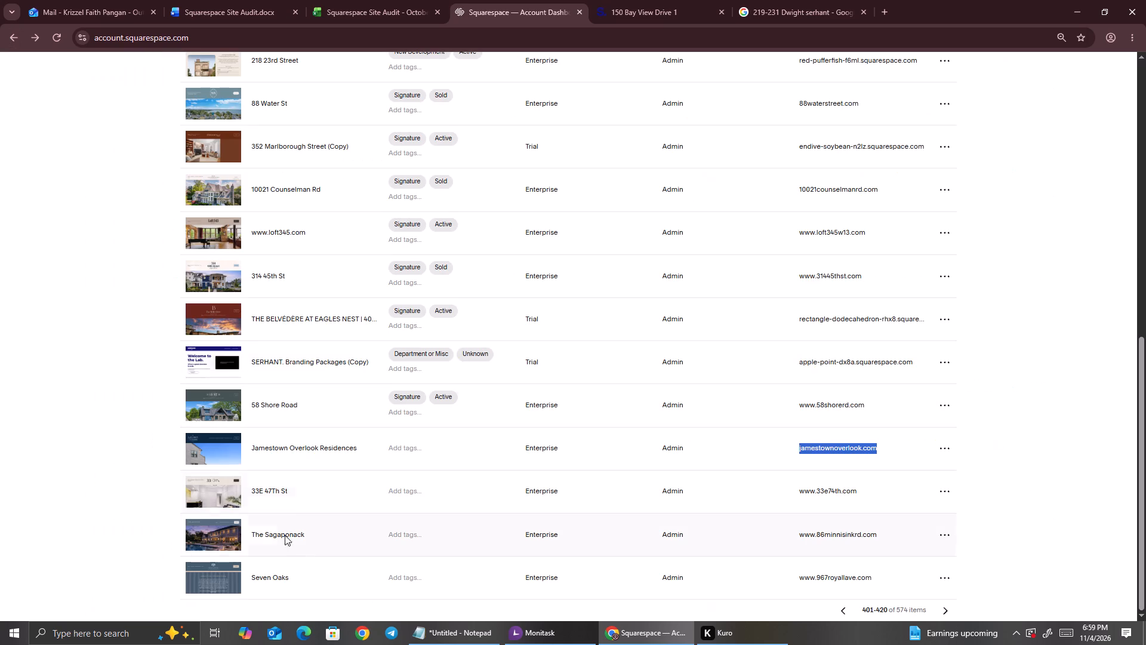
click(417, 443)
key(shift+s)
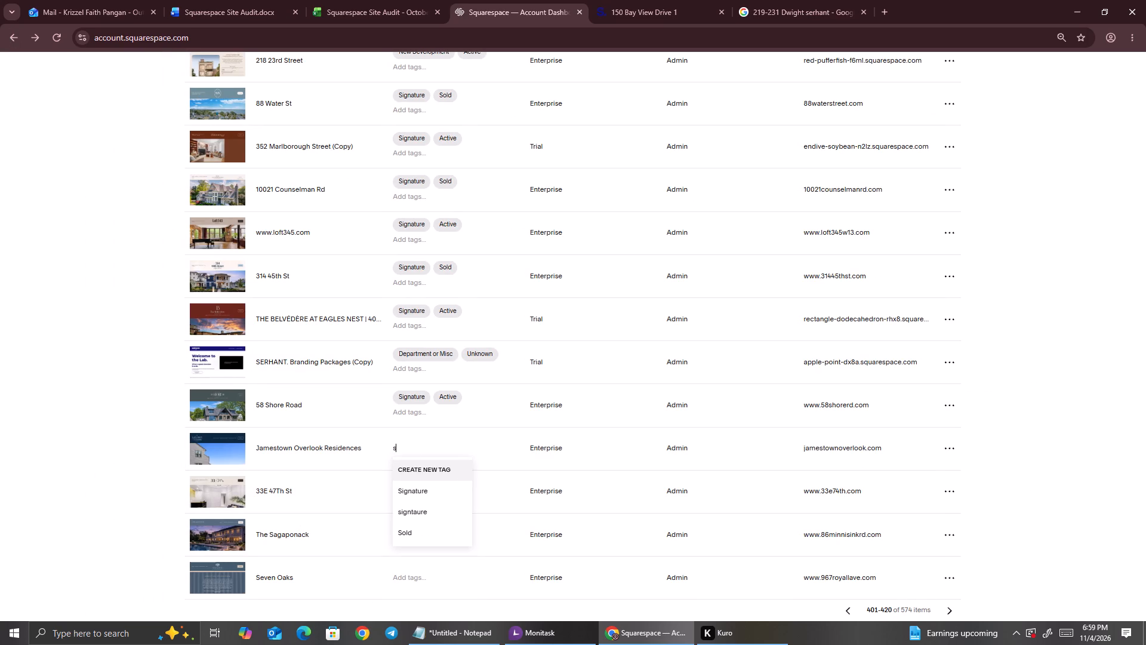
key(Down)
key(Return)
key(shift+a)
key(Down)
key(Return)
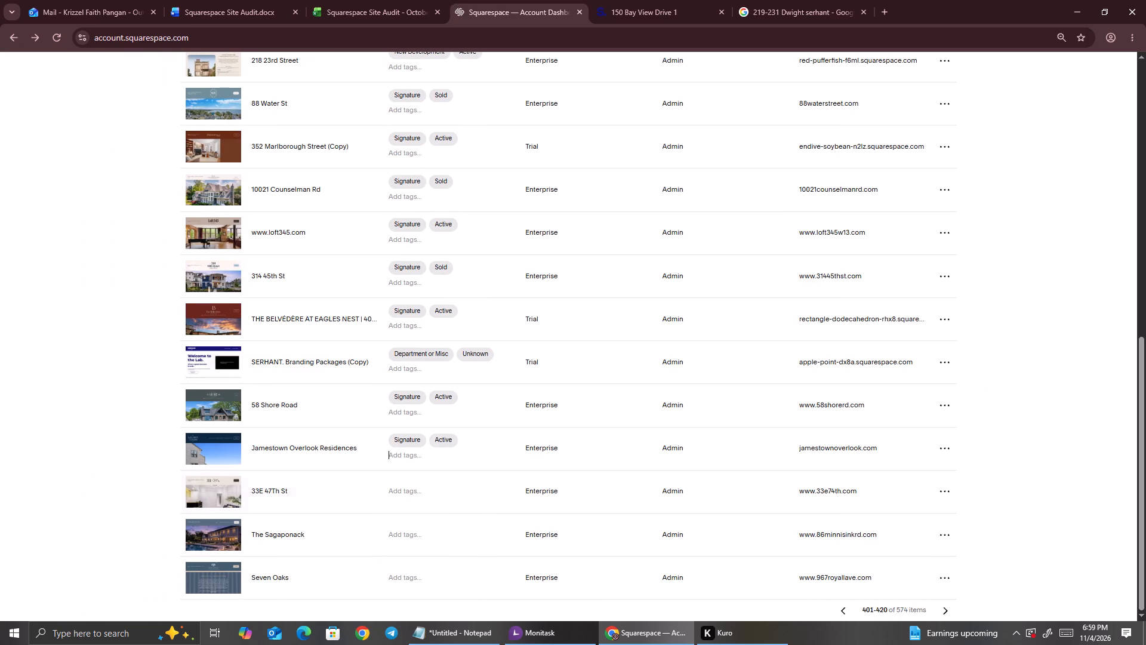
drag(304, 486, 237, 490)
key(ctrl+c)
key(alt+Tab)
key(ctrl+a)
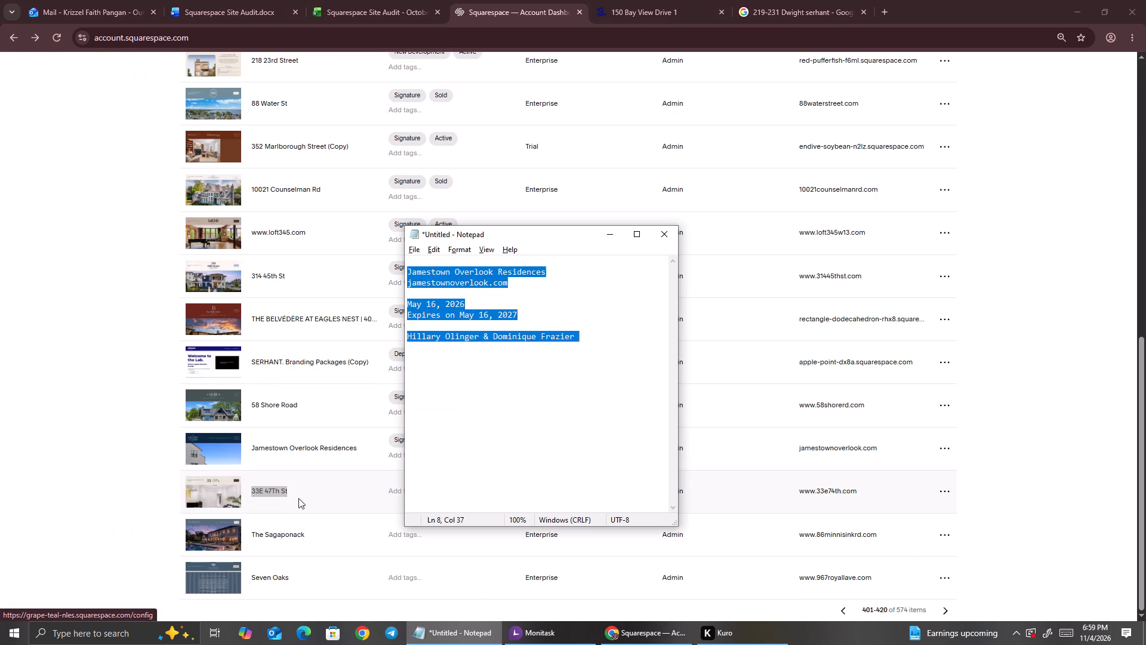
key(ctrl+v)
drag(767, 492, 904, 472)
key(ctrl+c)
key(alt+Tab)
key(ctrl+v)
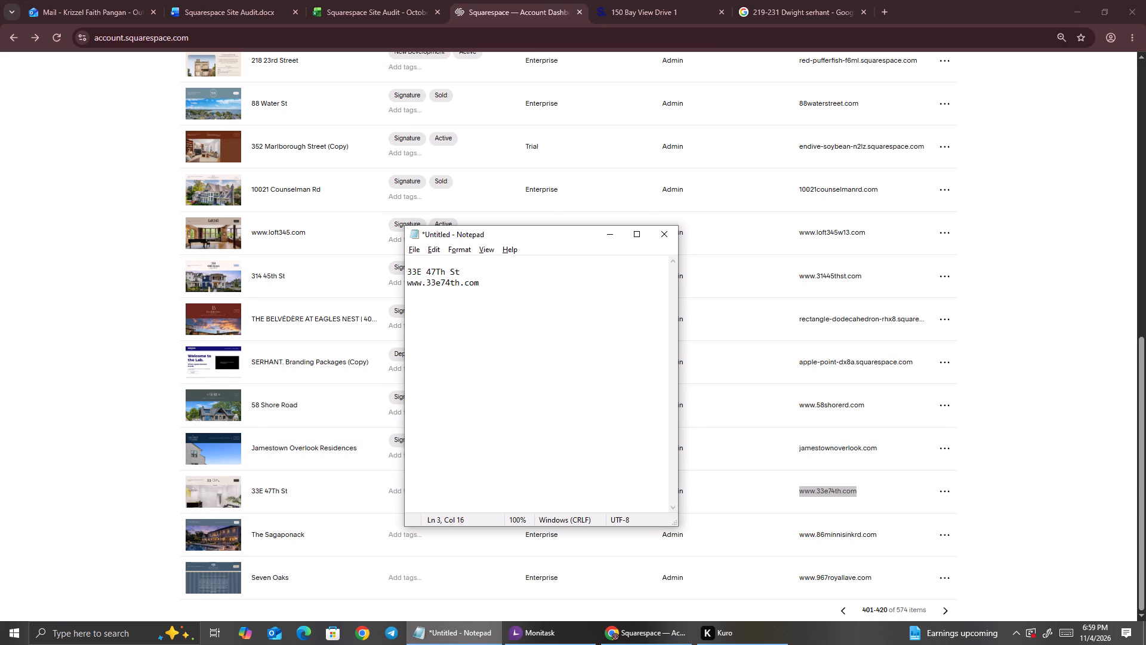
Search serhant.com for the listing 33E 47Th St, including with the shortened term 33E.
drag(470, 273, 378, 274)
key(ctrl+c)
click(698, 0)
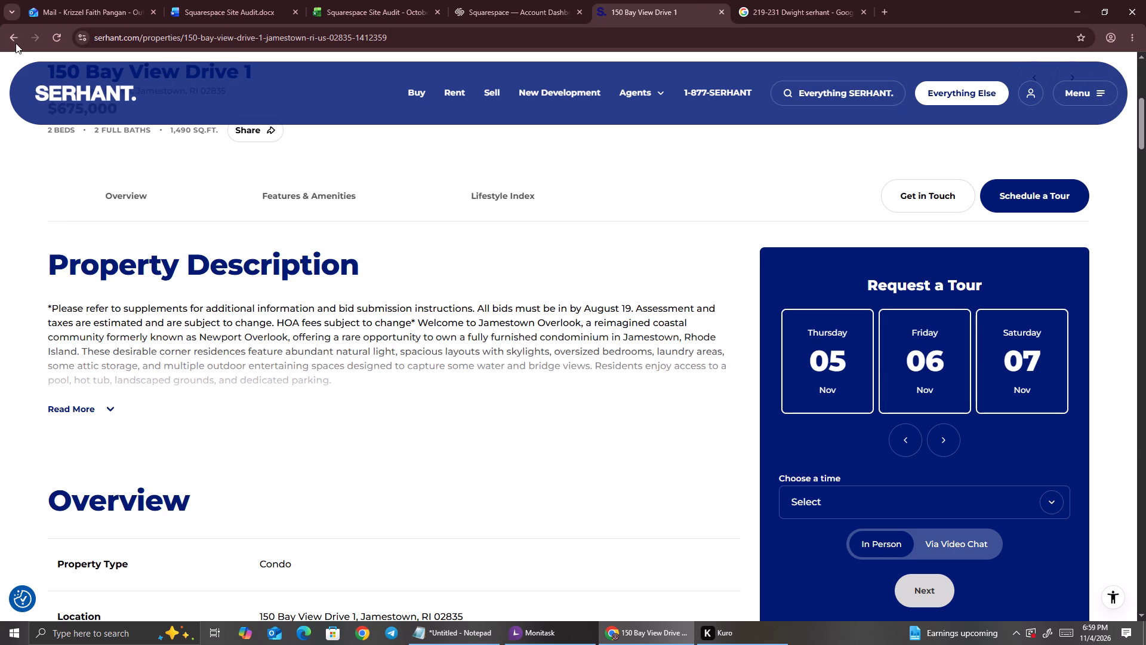
click(16, 42)
click(560, 345)
key(ctrl+a)
key(ctrl+v)
key(Return)
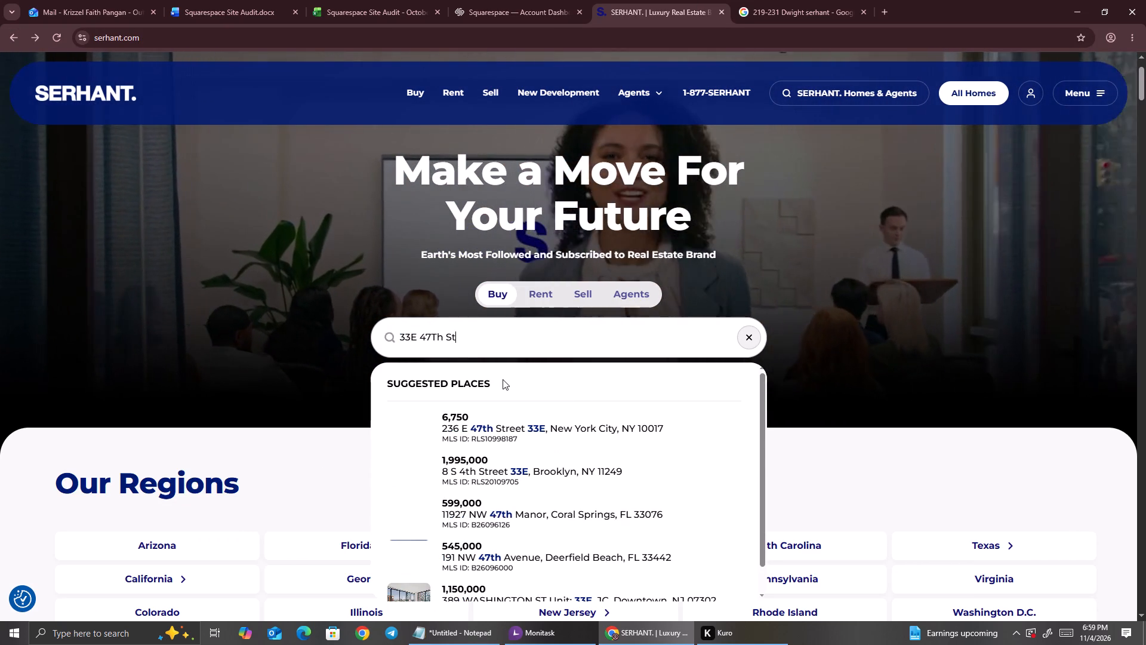
key(Return)
drag(429, 336, 489, 335)
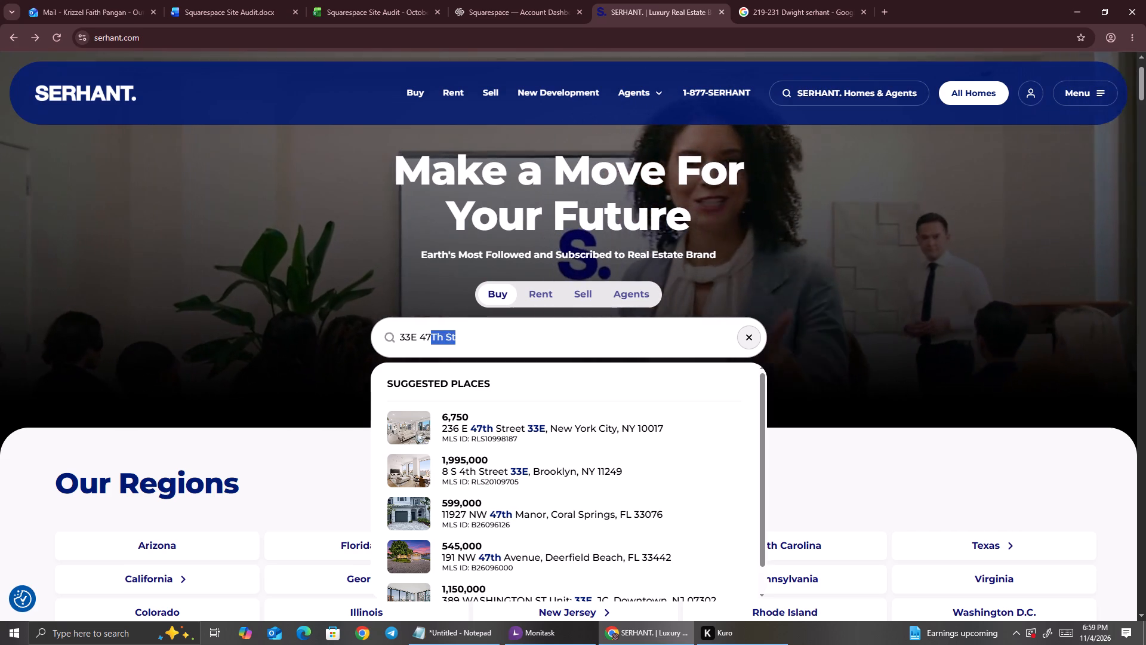
drag(489, 335, 497, 335)
key(BackSpace)
key(BackSpace)
key(BackSpace)
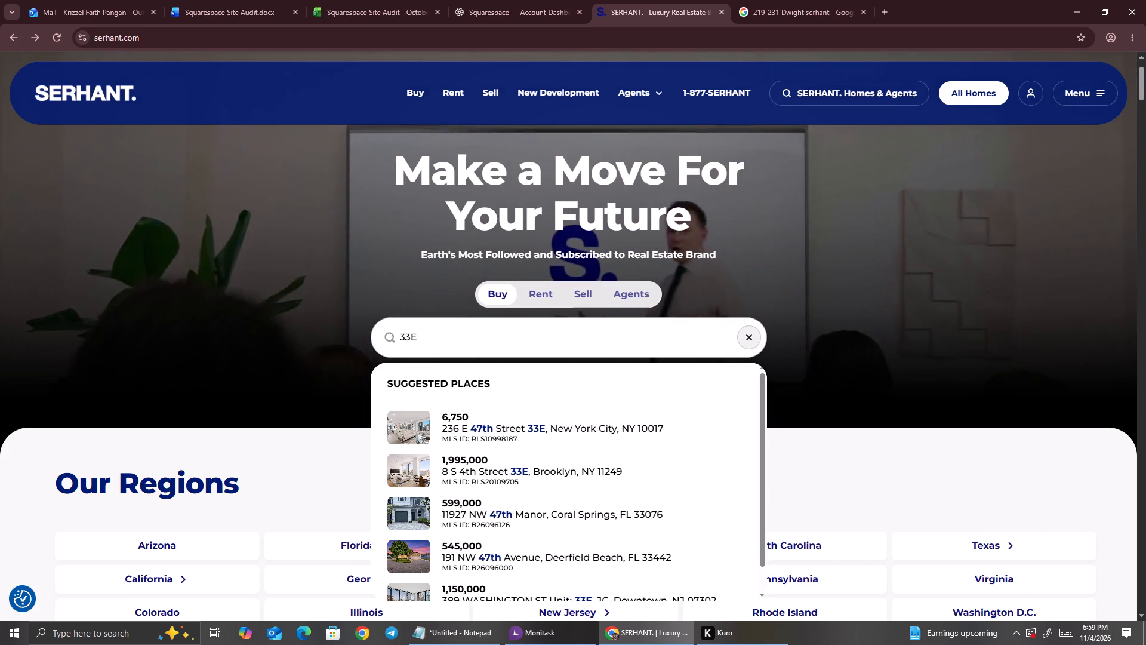
key(Return)
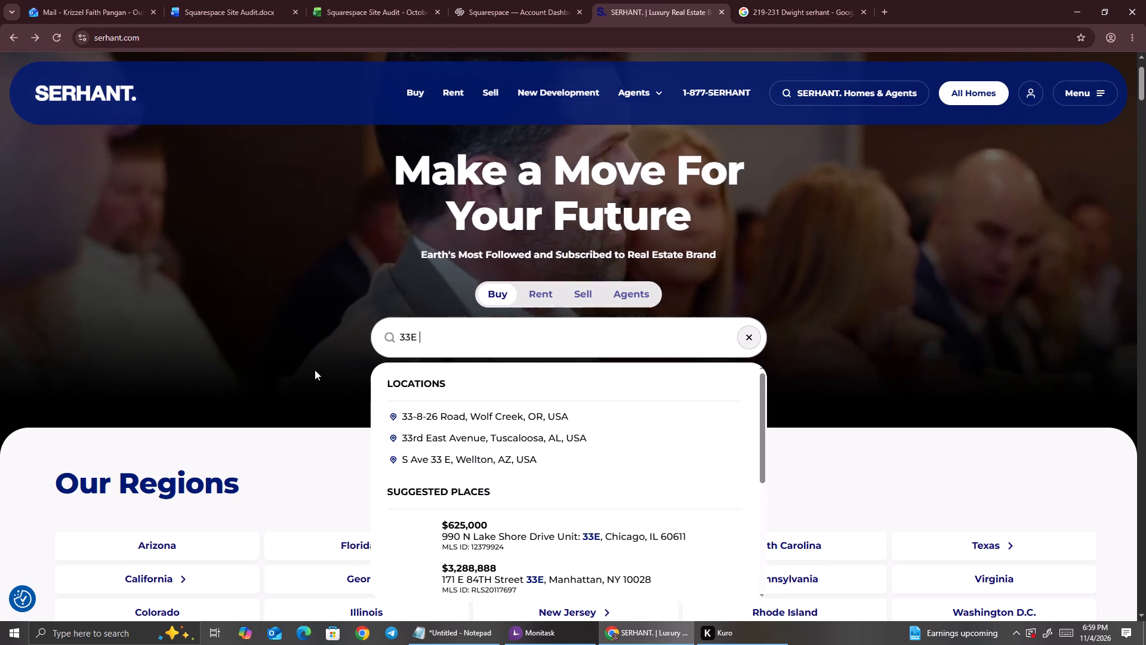
click(522, 0)
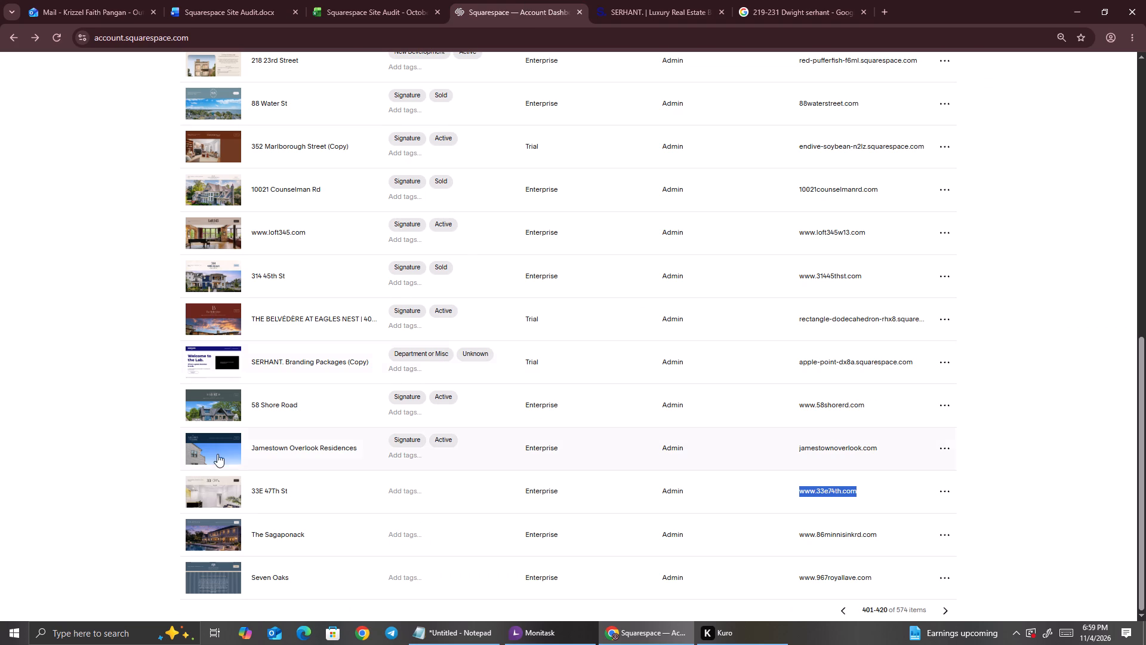
click(949, 495)
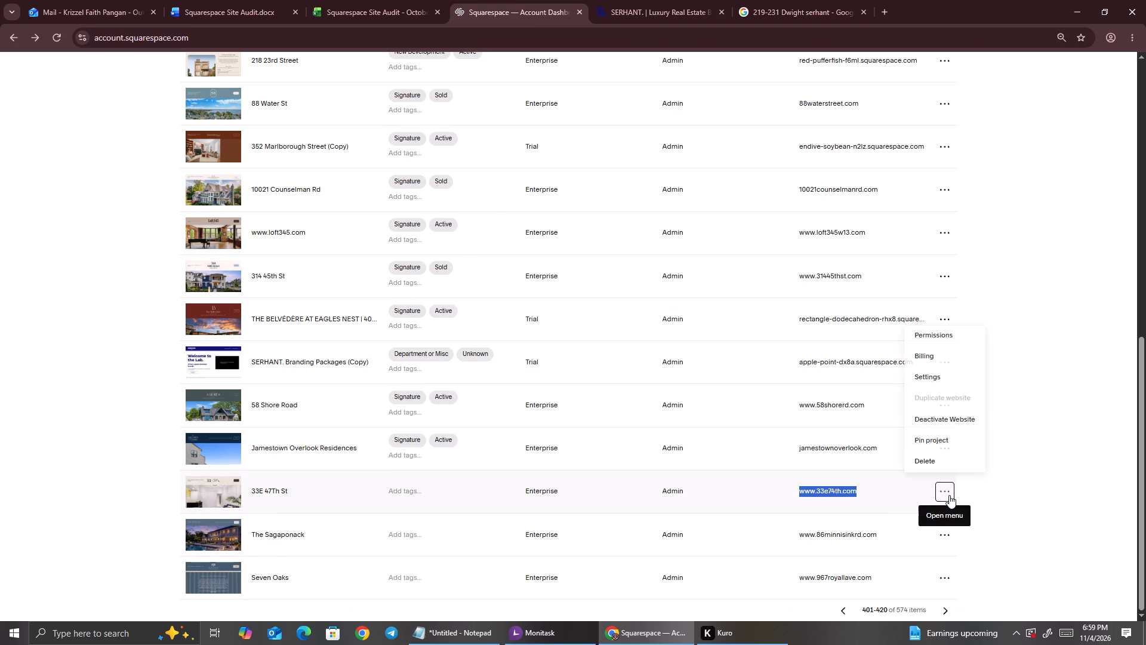
click(937, 382)
Search serhant.com again for the full site name 33E 47Th St.
click(649, 0)
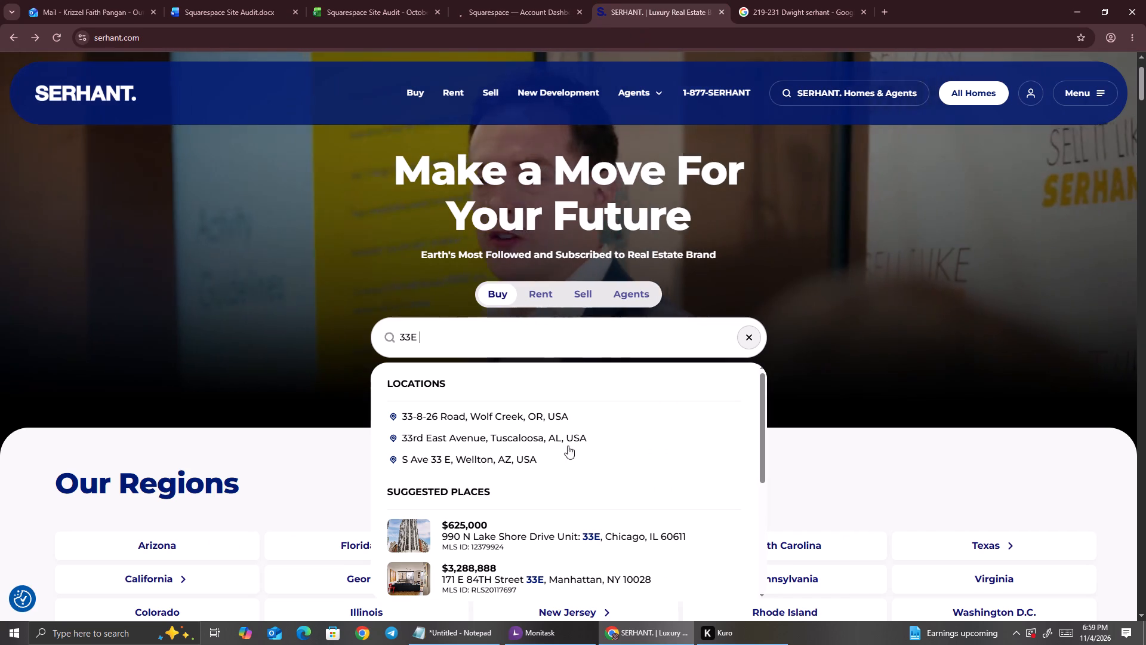
key(ctrl+a)
key(ctrl+v)
key(Return)
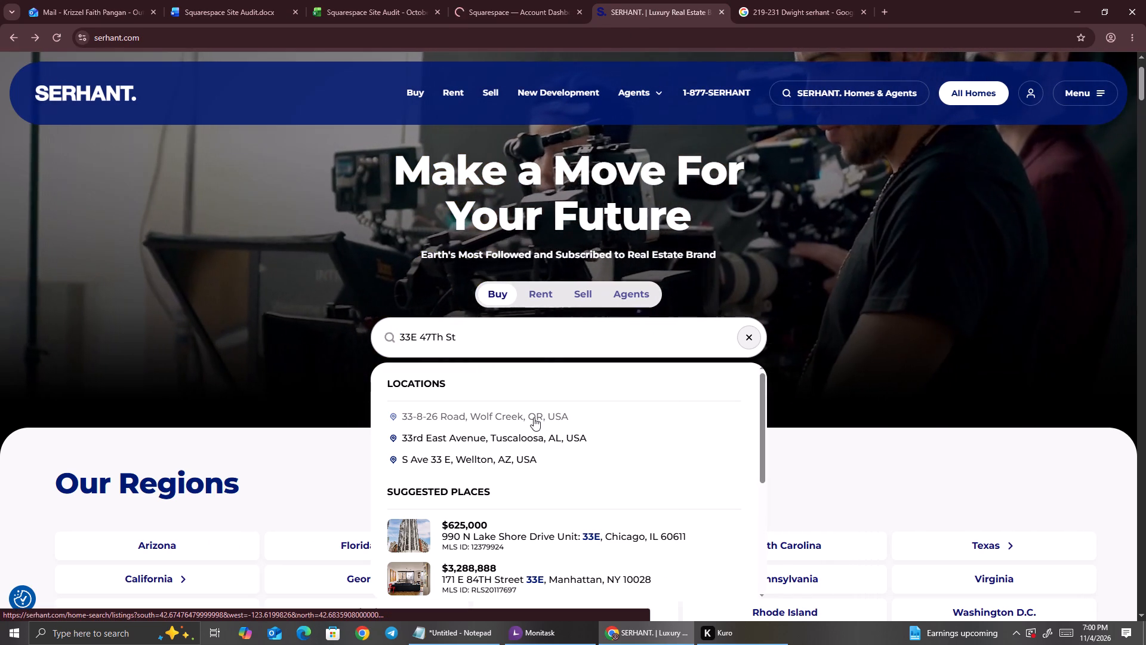
Search Google for 33E 47Th St together with serhant and check the 33e74th.com result.
click(790, 0)
drag(307, 75, 182, 82)
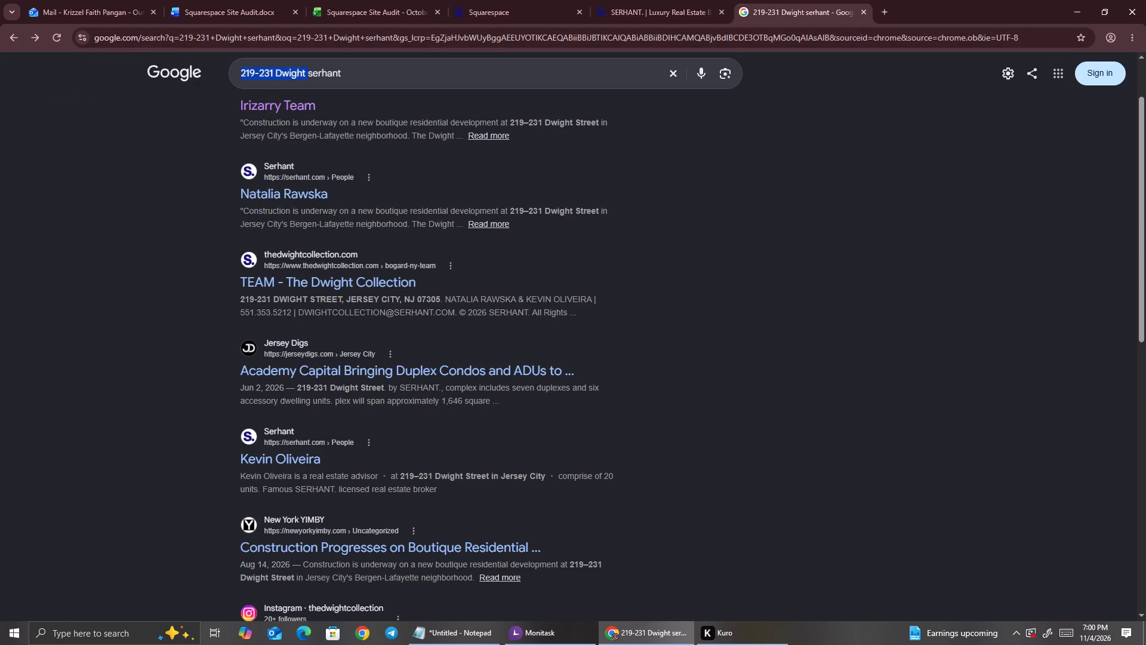
drag(182, 82, 181, 82)
key(ctrl+v)
key(Return)
click(292, 210)
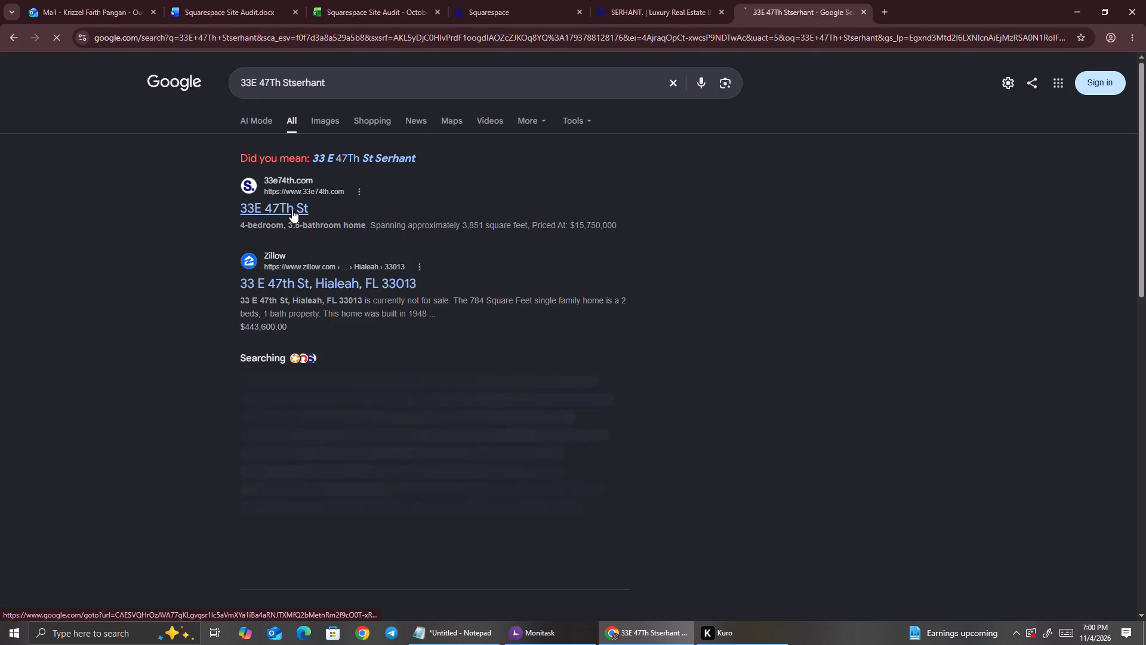
click(5, 29)
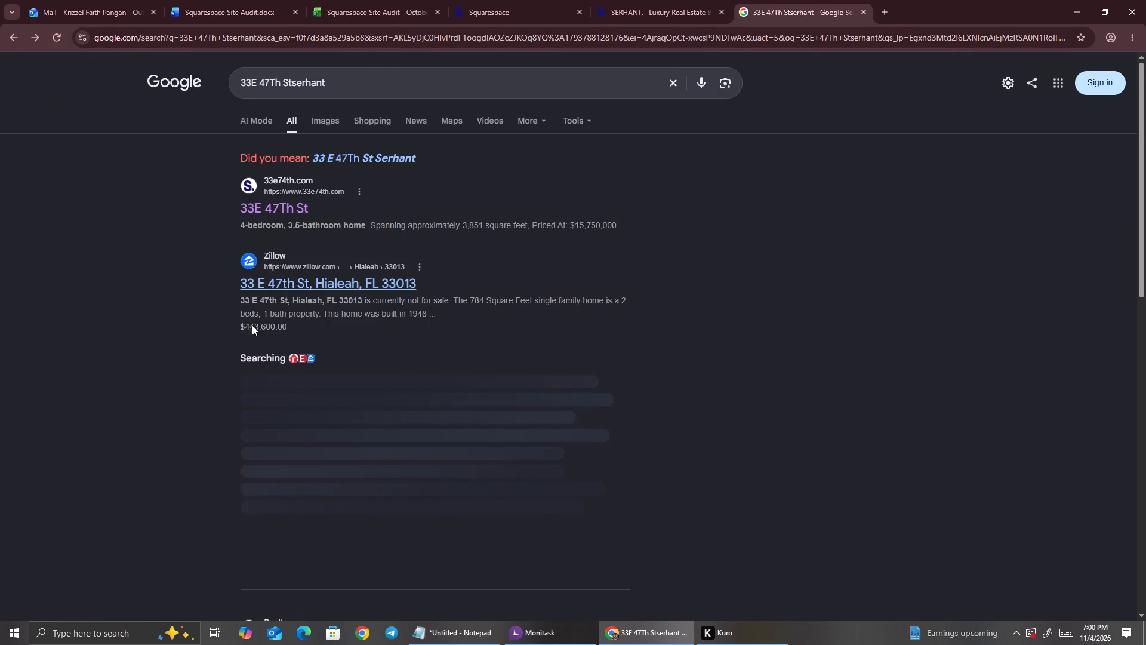
click(702, 0)
Copy the renewal date May 5, 2027 from the 33e74th.com domain details into Notepad.
click(541, 0)
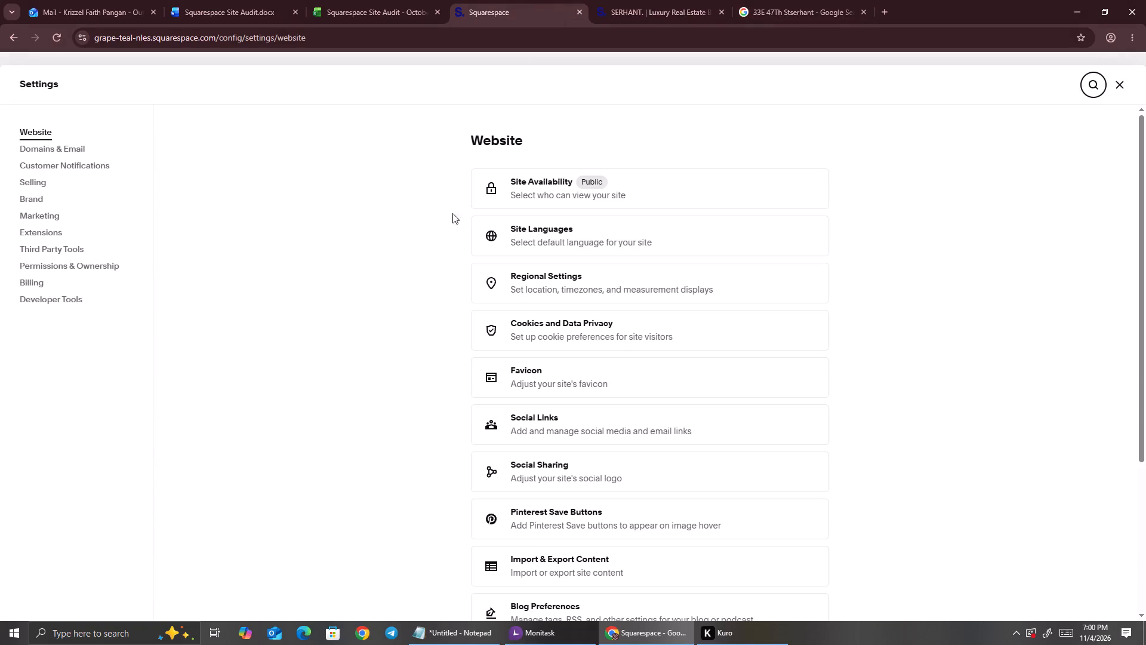
click(50, 151)
click(574, 191)
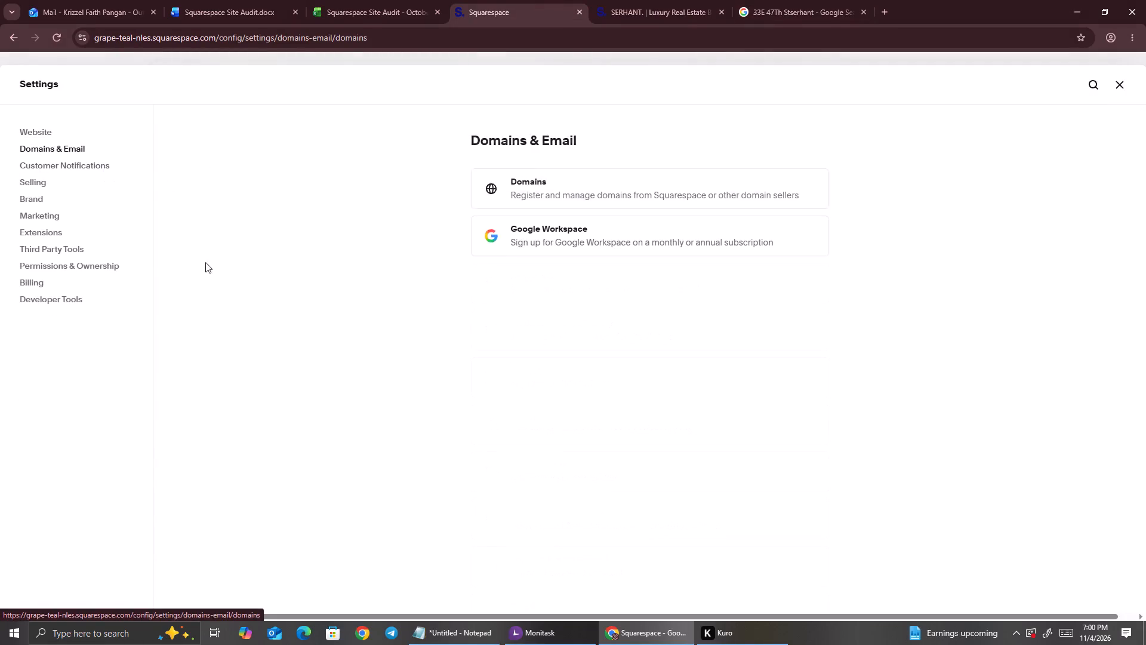
click(539, 286)
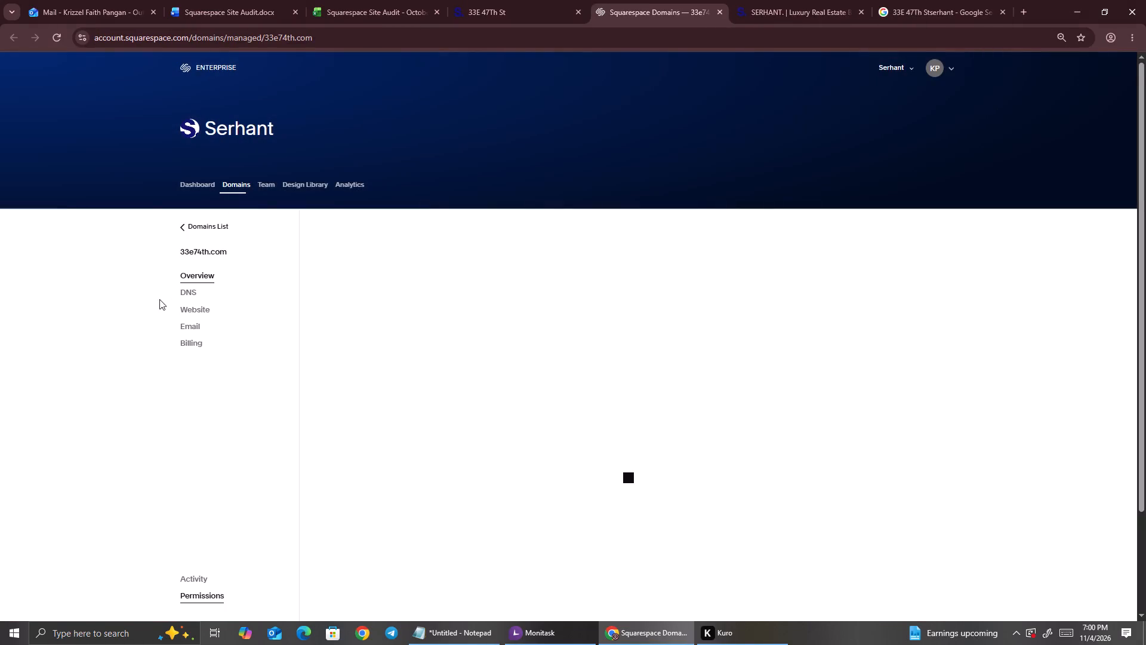
drag(310, 307, 382, 307)
key(ctrl+c)
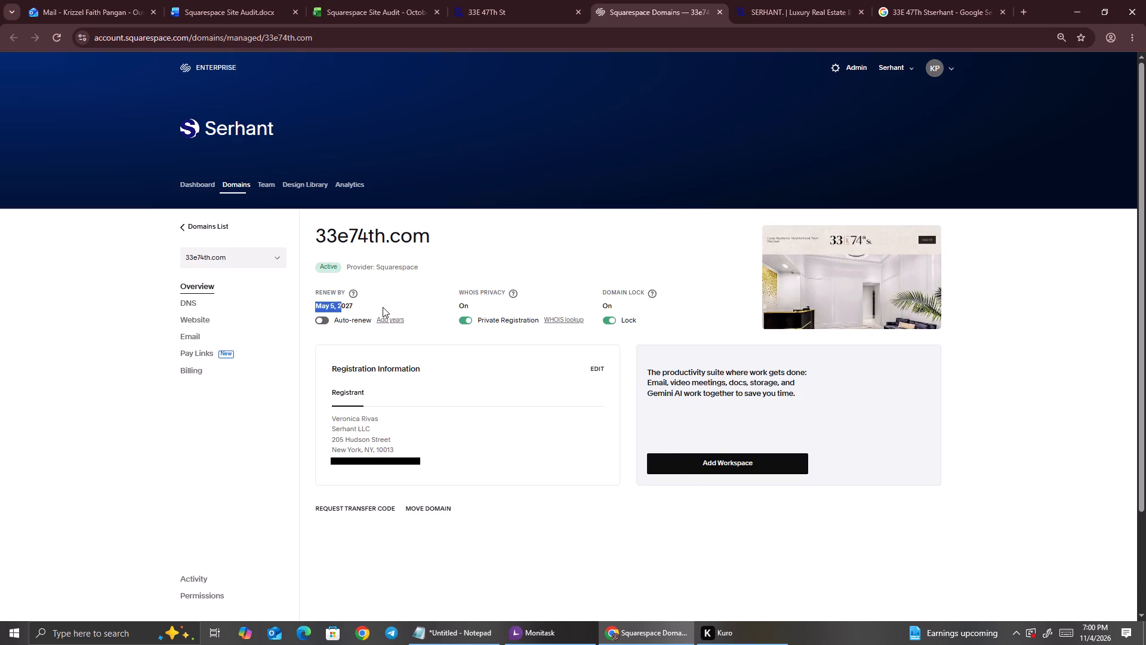
key(alt+Tab)
click(559, 294)
key(Return)
key(Return)
key(ctrl+v)
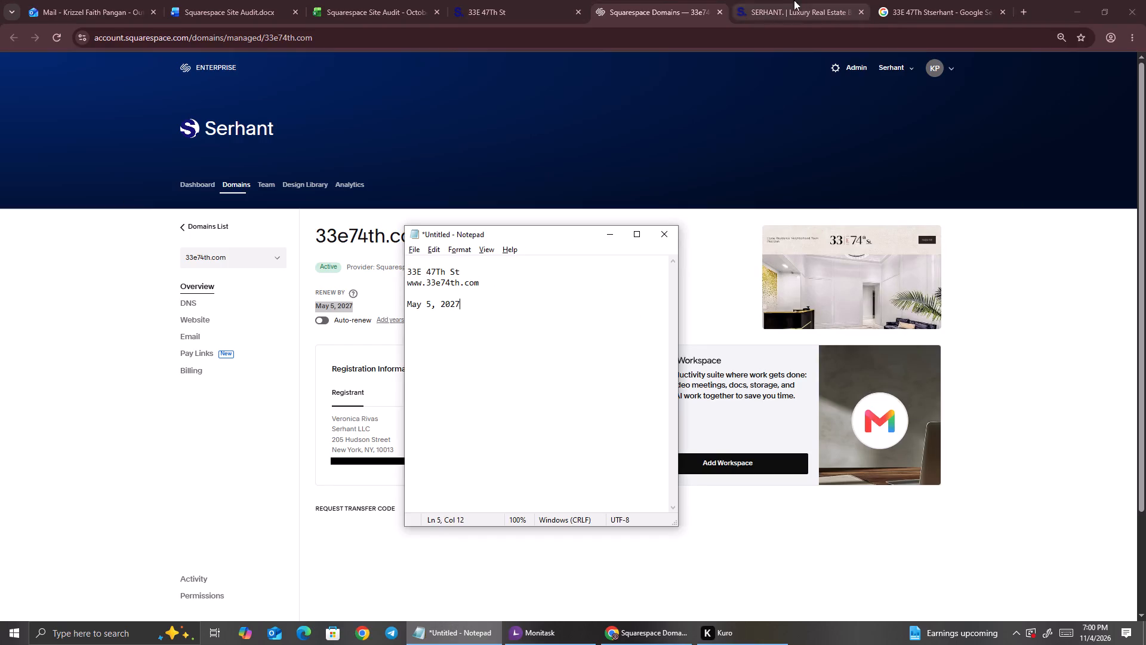
Copy the invoice date May 5, 2026 from the 33E 47Th St site's billing invoices into Notepad above the renewal date.
click(719, 9)
click(32, 284)
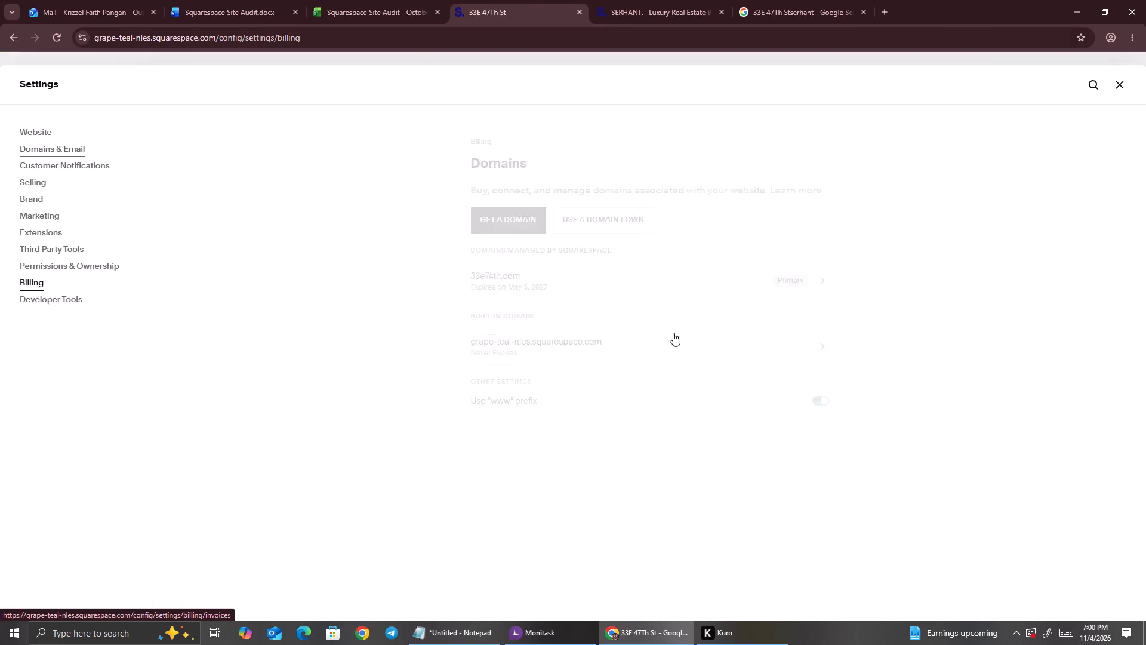
click(519, 331)
drag(458, 238, 538, 237)
key(ctrl+c)
key(alt+Tab)
click(445, 294)
key(ctrl+v)
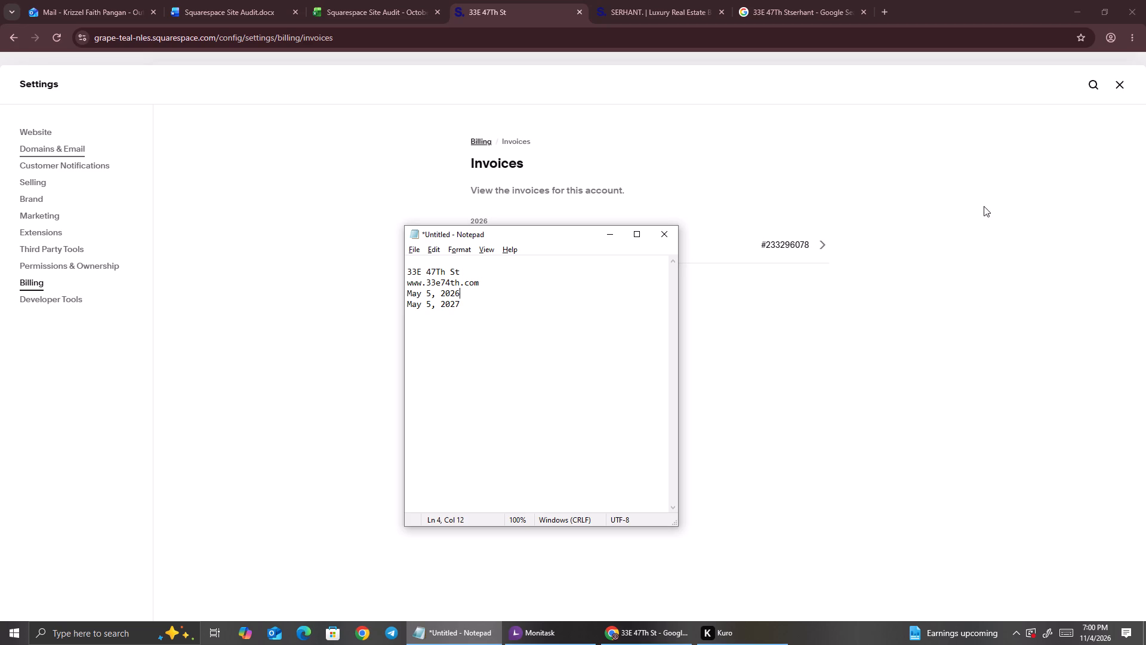
Leave the billing settings and examine the 33E 47Th St home page down to its footer.
click(1119, 82)
scroll(483, 349, down, 5)
scroll(491, 351, up, 9)
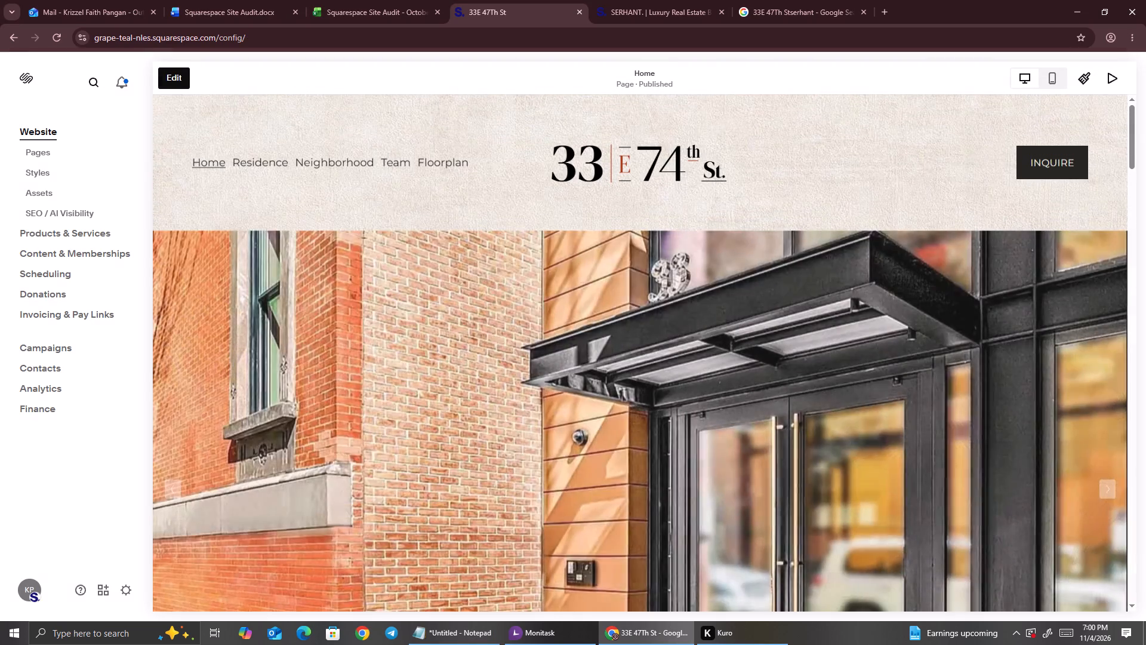
scroll(473, 339, down, 20)
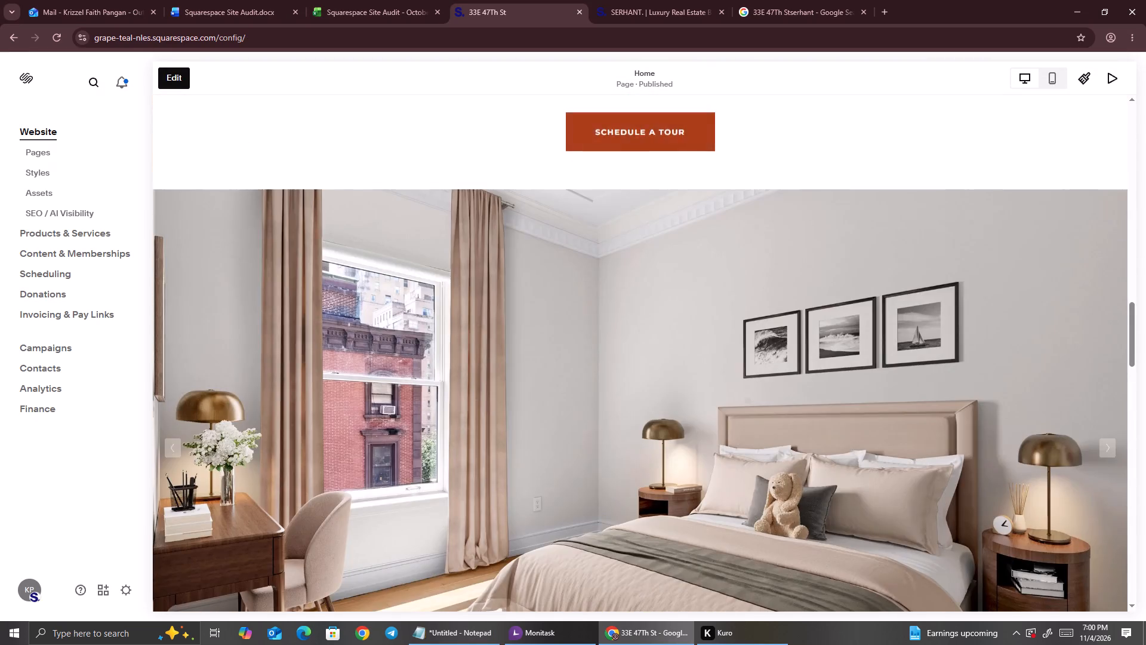
scroll(498, 360, down, 20)
scroll(504, 359, down, 13)
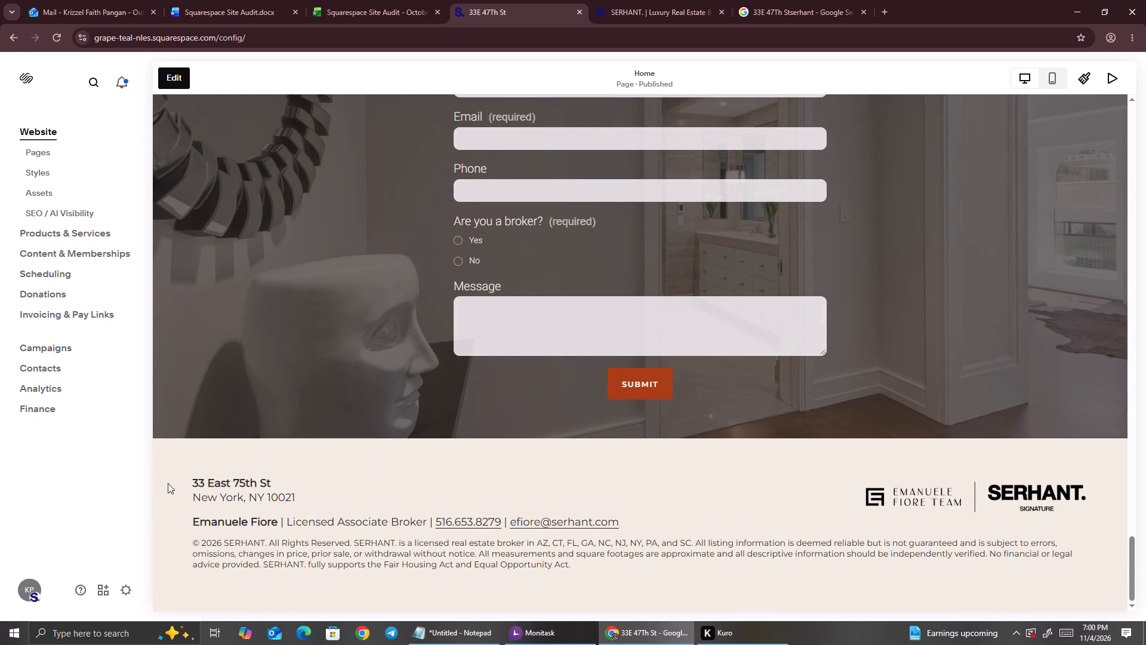
Search serhant.com for the street address given in the 33E 47Th St site's footer.
drag(181, 485, 274, 485)
key(ctrl+c)
click(683, 0)
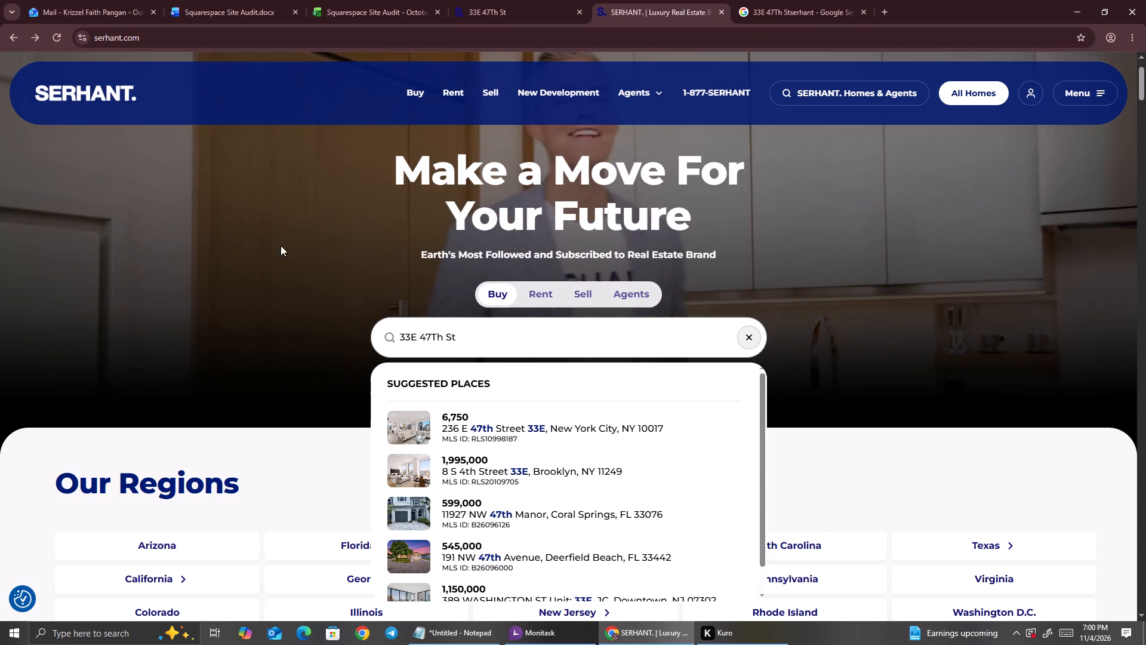
key(ctrl+a)
key(ctrl+v)
key(Return)
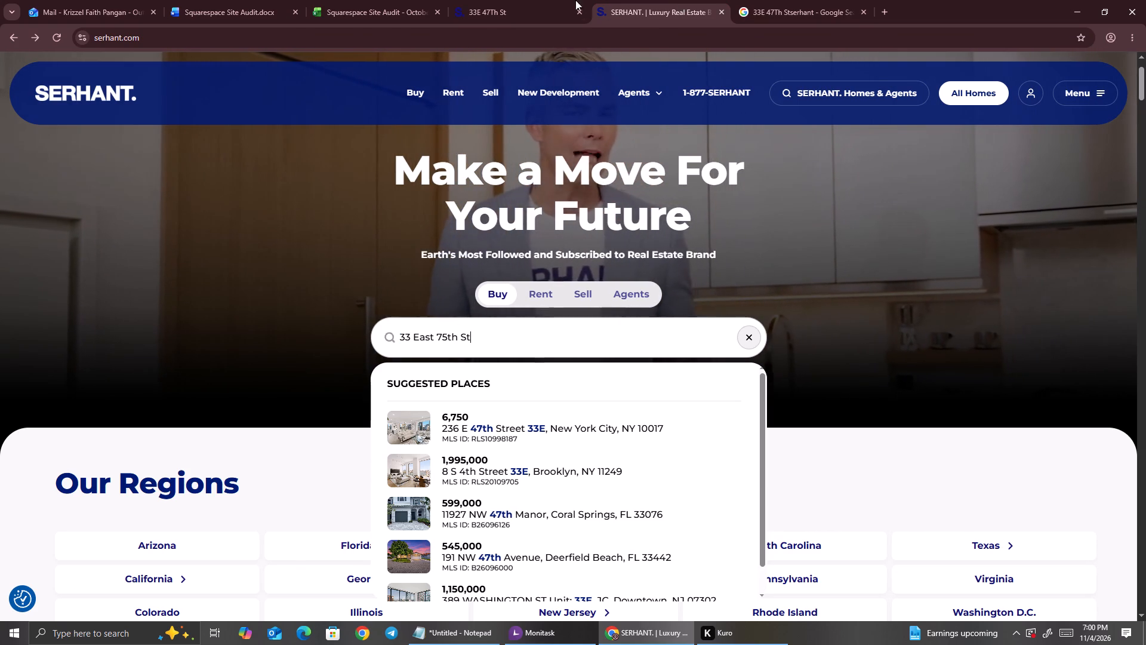
Copy the listing agent's name from the site footer into Notepad, one blank line below the renewal date.
click(483, 0)
drag(188, 524, 281, 527)
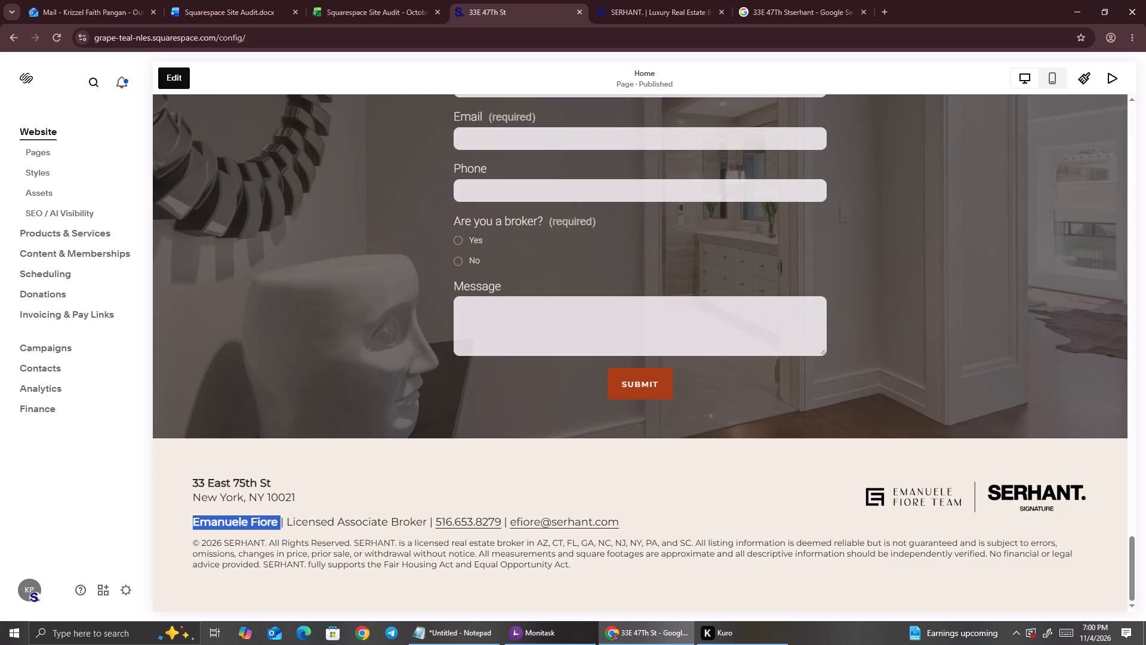
drag(281, 527, 281, 527)
key(ctrl+c)
key(alt+Tab)
drag(602, 363, 612, 348)
key(Return)
key(Return)
key(ctrl+v)
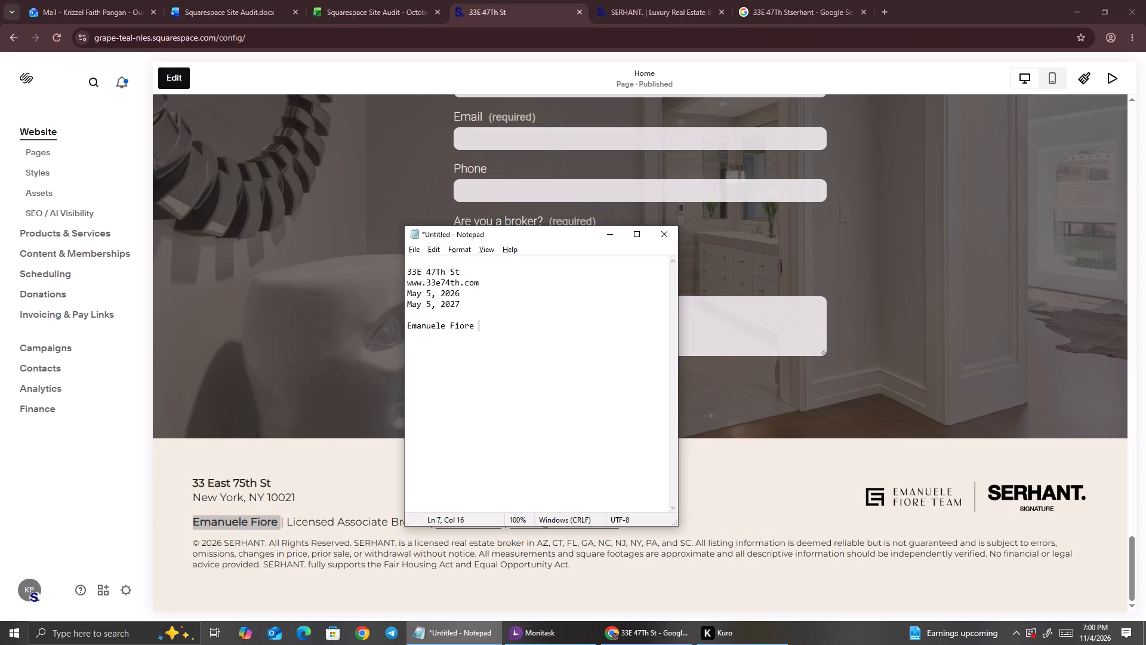
Check the serhant.com suggestions for the footer address against the 33E 47Th St site.
click(643, 2)
scroll(449, 487, down, 1)
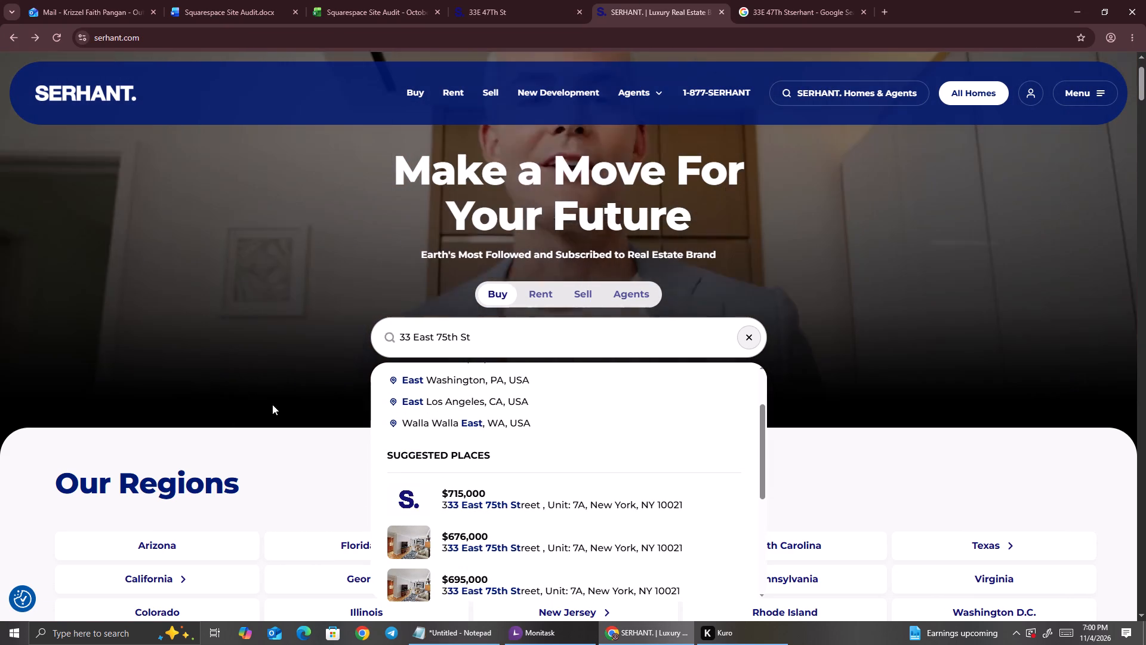
click(413, 0)
click(513, 0)
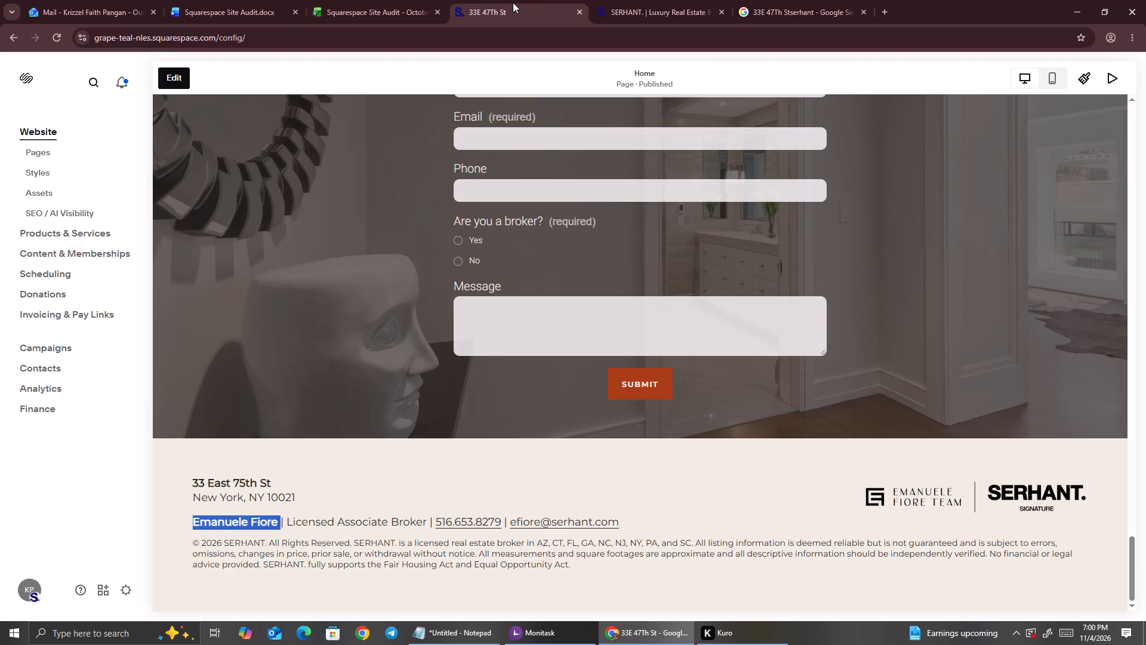
click(565, 0)
click(630, 0)
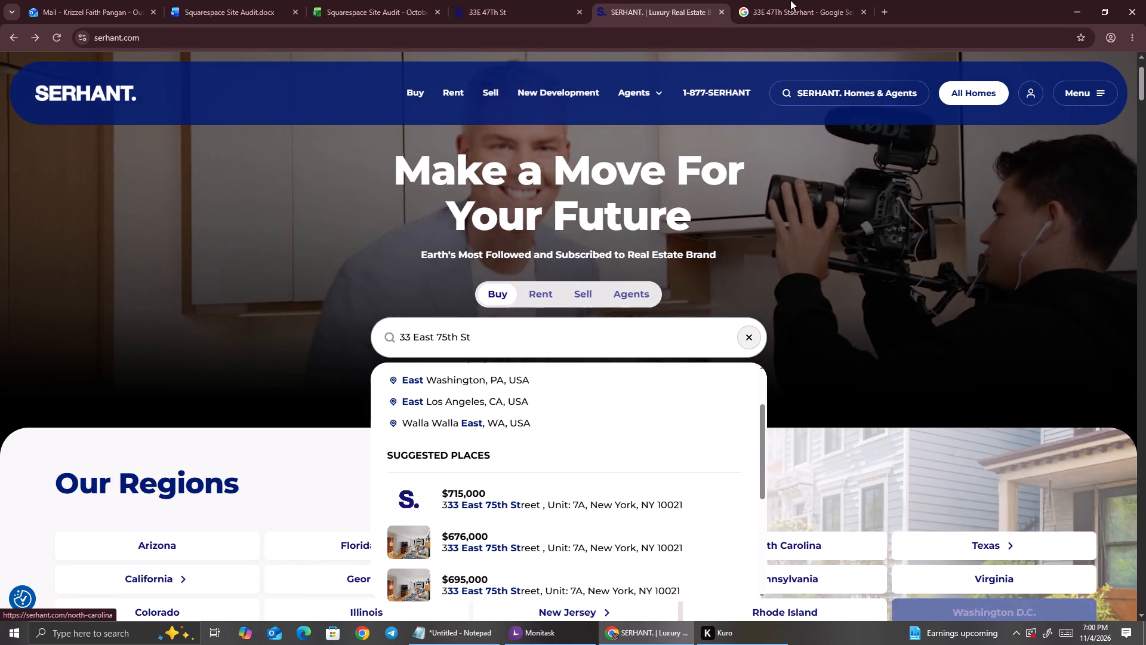
click(442, 0)
click(475, 0)
scroll(456, 327, up, 5)
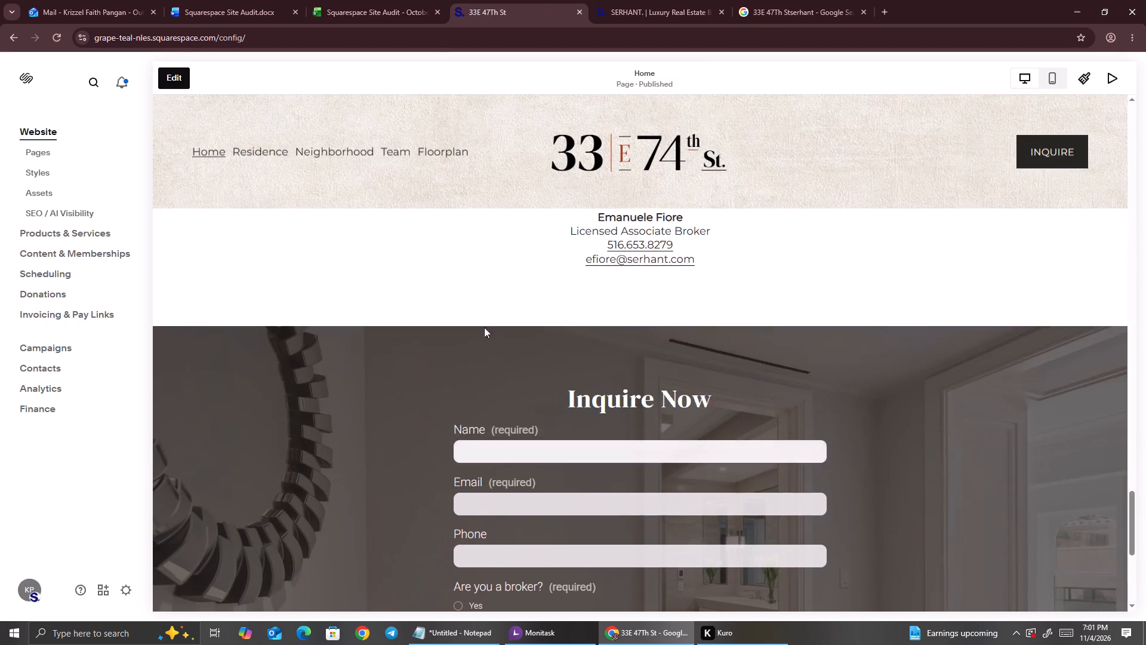
scroll(484, 327, up, 20)
scroll(484, 327, up, 1)
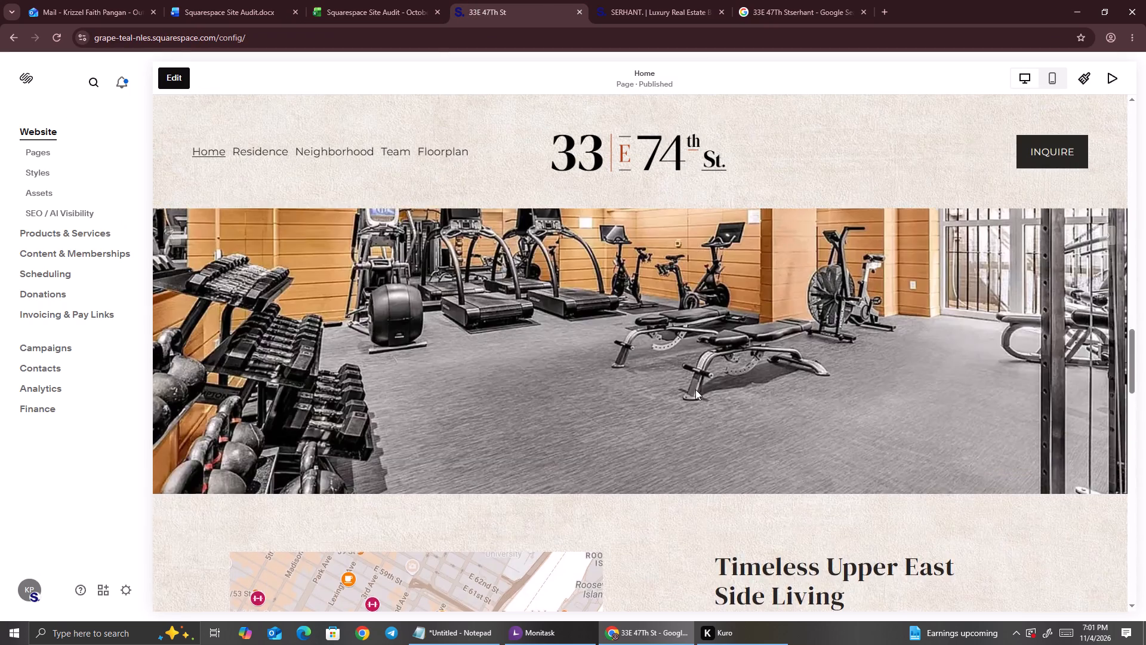
scroll(695, 389, up, 8)
scroll(707, 386, down, 1)
scroll(707, 386, up, 17)
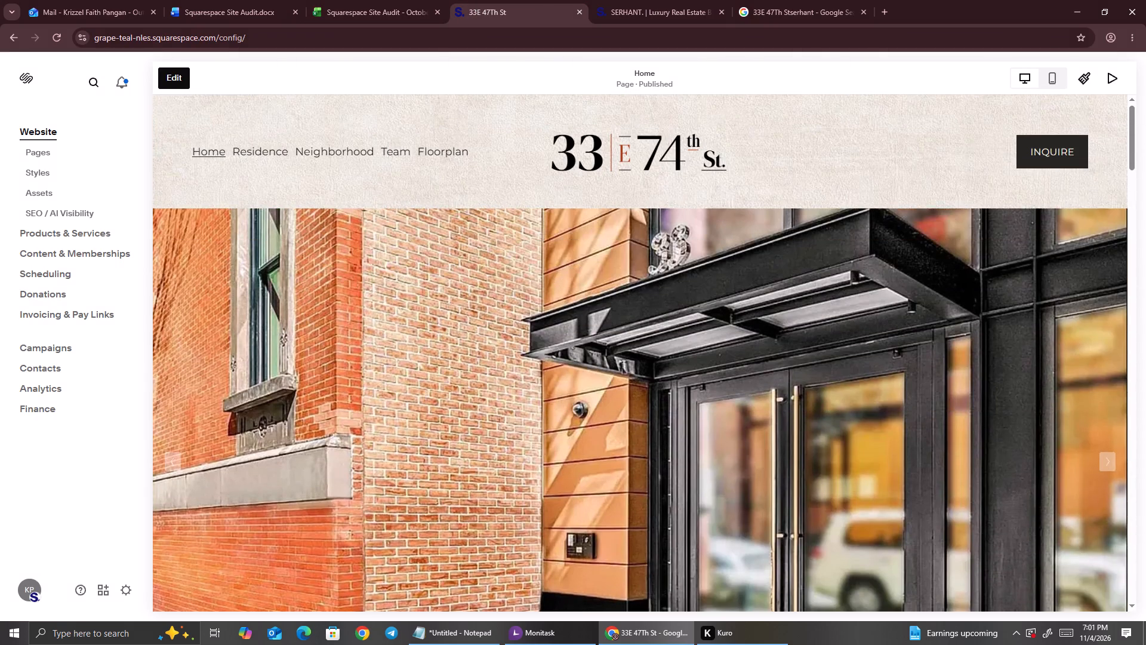
scroll(694, 373, up, 2)
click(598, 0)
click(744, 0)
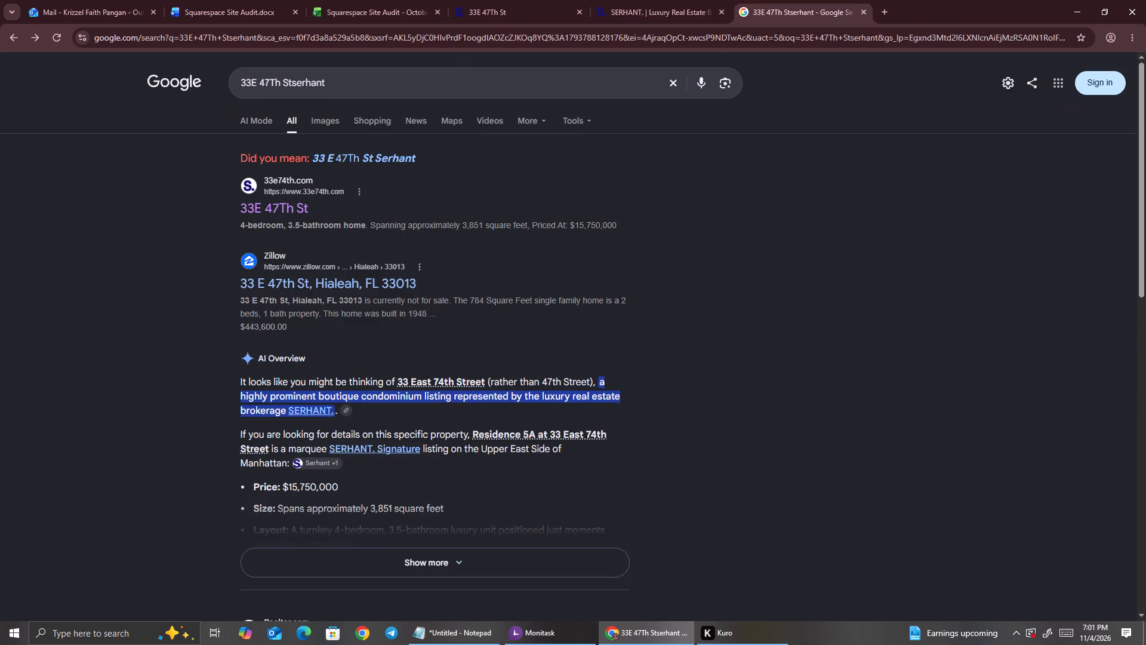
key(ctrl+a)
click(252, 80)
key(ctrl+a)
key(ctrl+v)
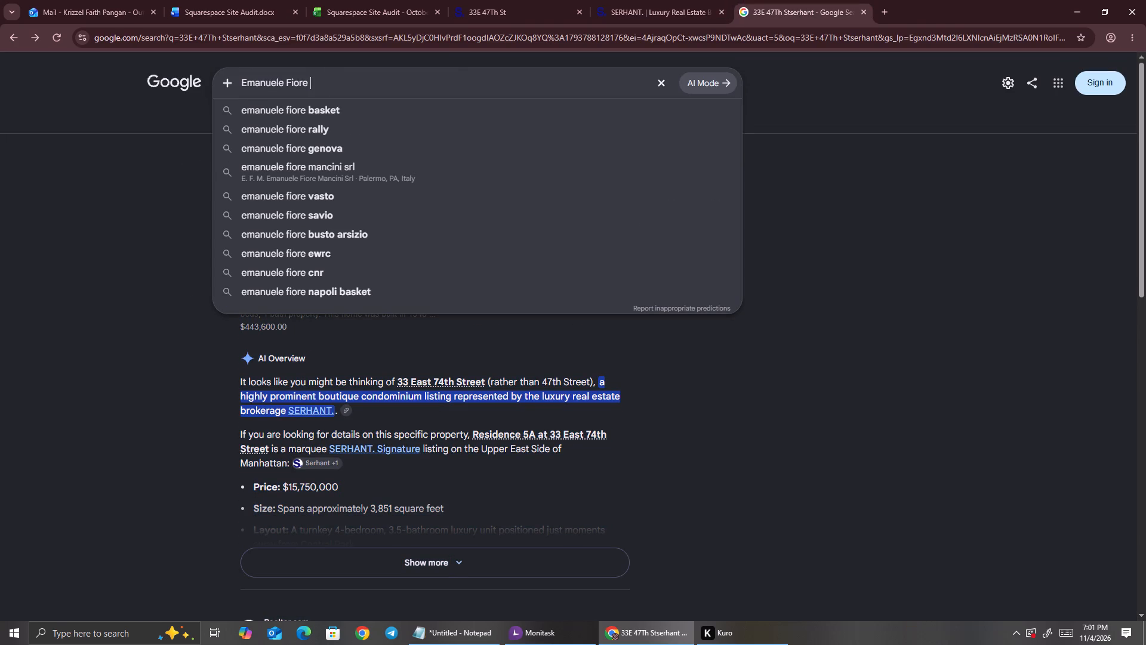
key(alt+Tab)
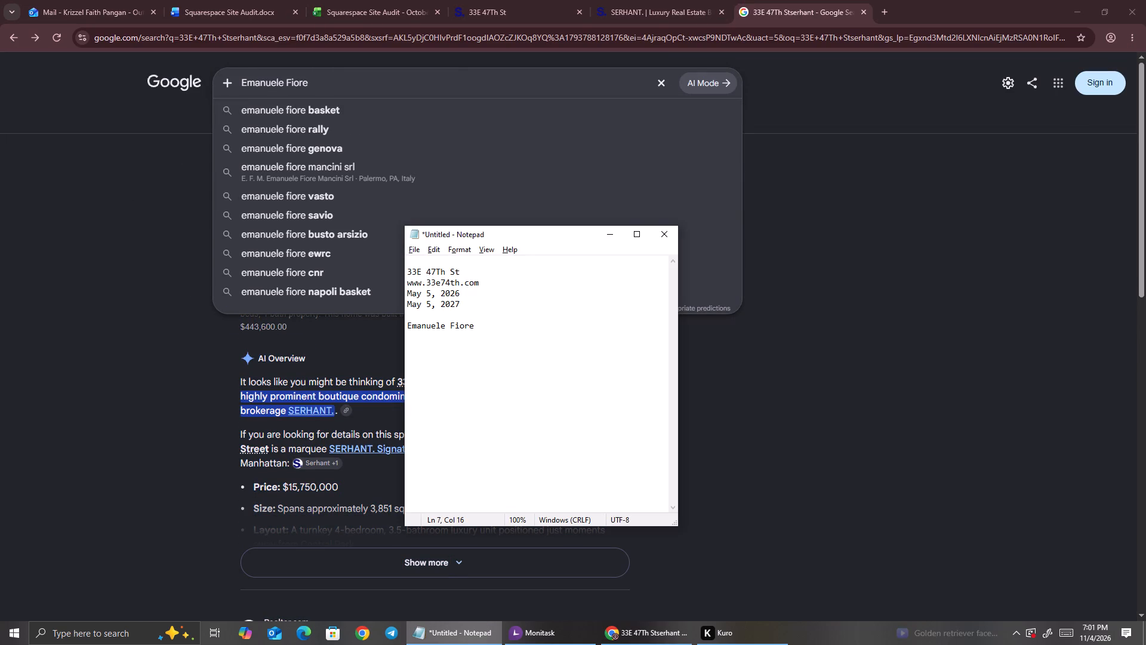
Search Google for the street address copied from the 33E 47Th St site's footer.
click(539, 0)
scroll(484, 462, down, 2)
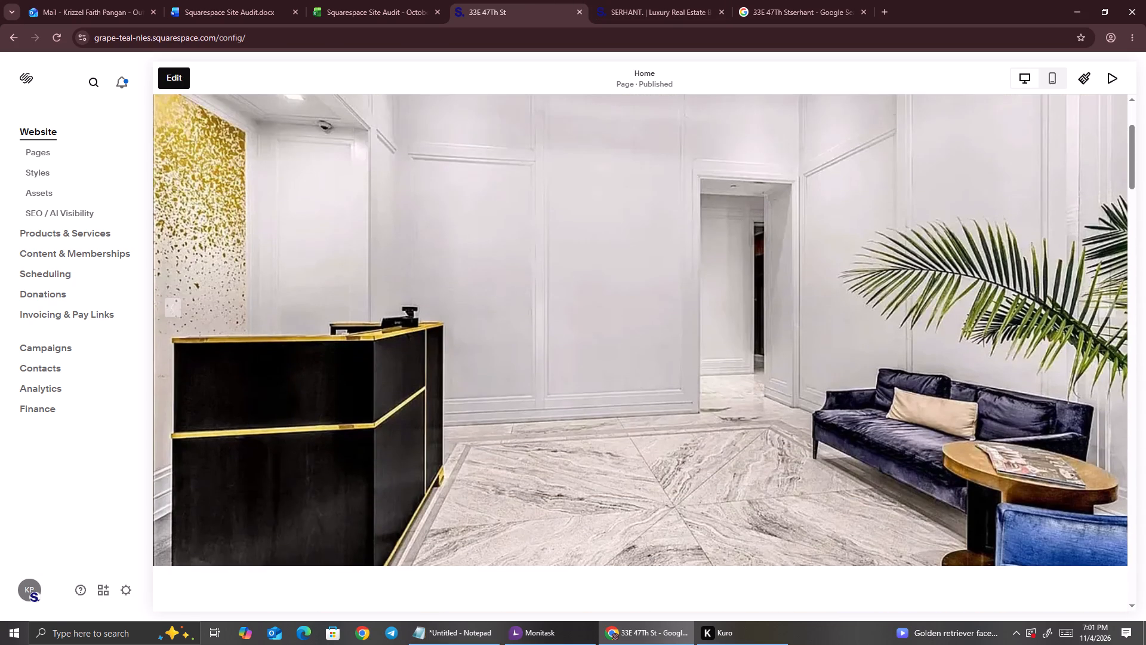
drag(1130, 153, 1130, 644)
scroll(470, 474, down, 3)
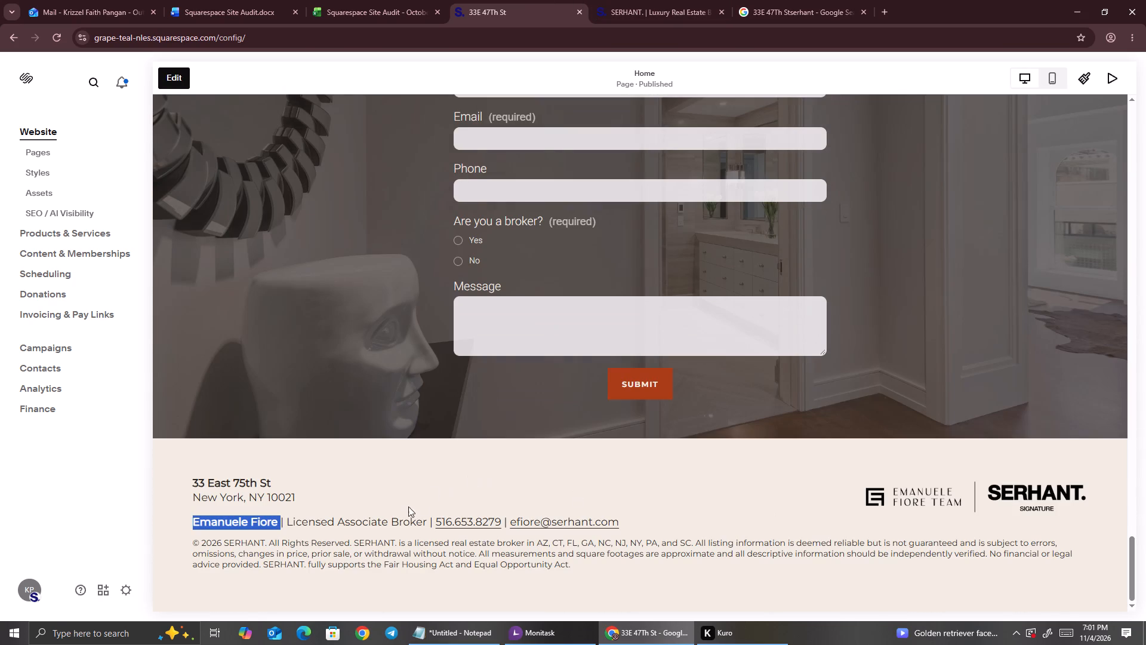
drag(285, 486, 189, 485)
key(ctrl+c)
key(ctrl+c)
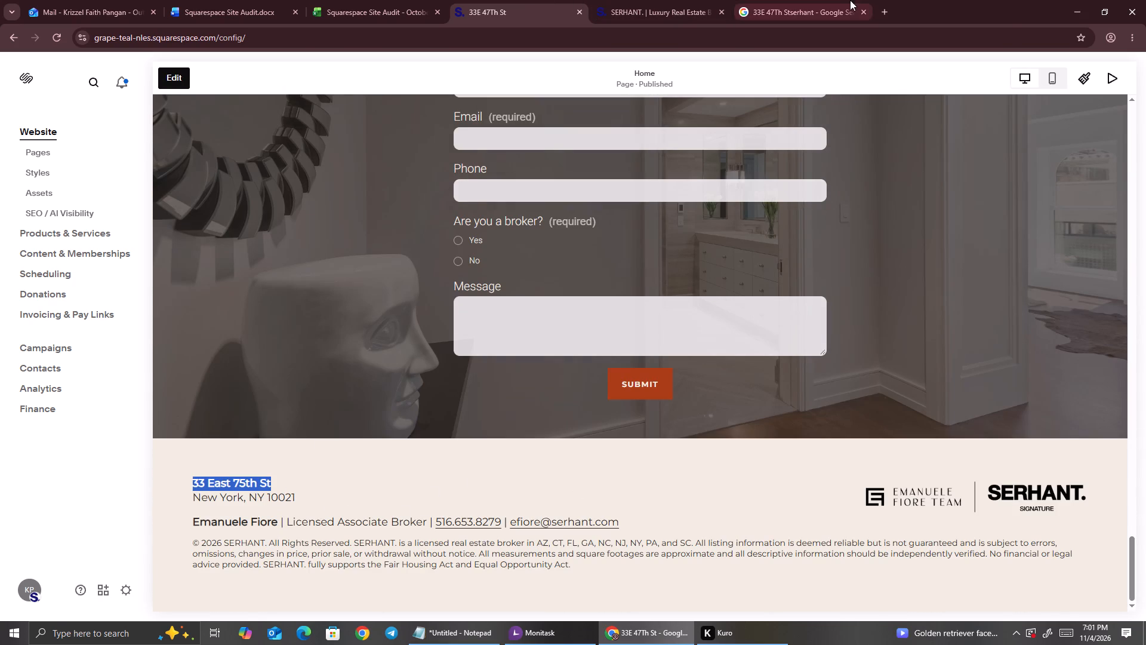
click(780, 0)
key(ctrl+a)
key(ctrl+v)
key(Return)
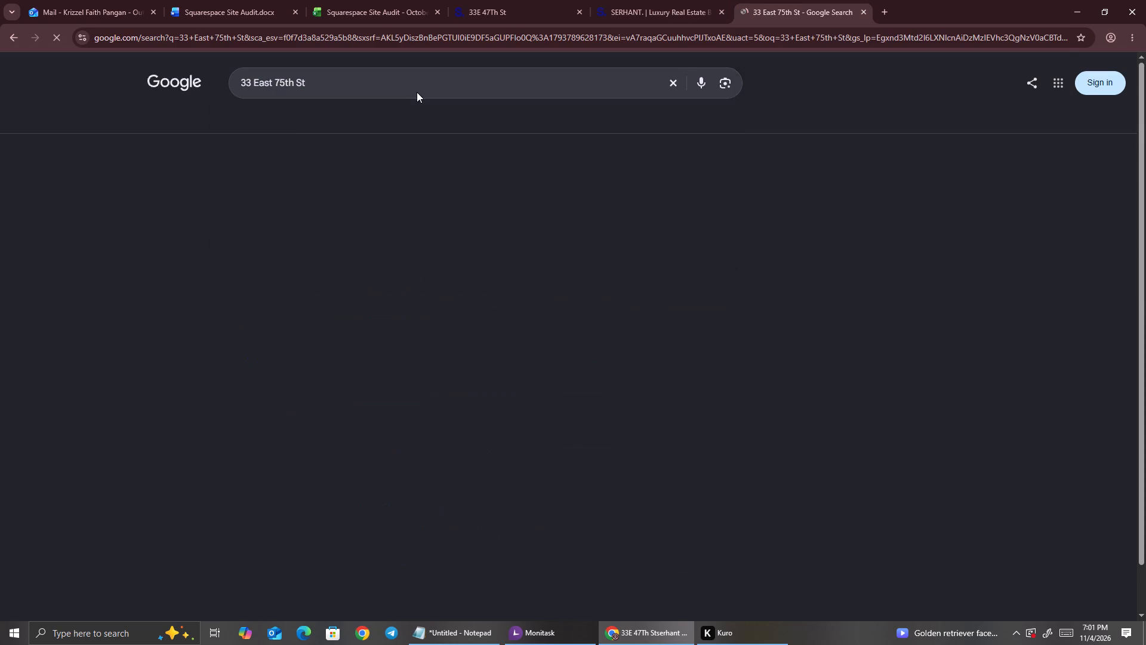
Refine the Google address search by adding serhant.
click(407, 95)
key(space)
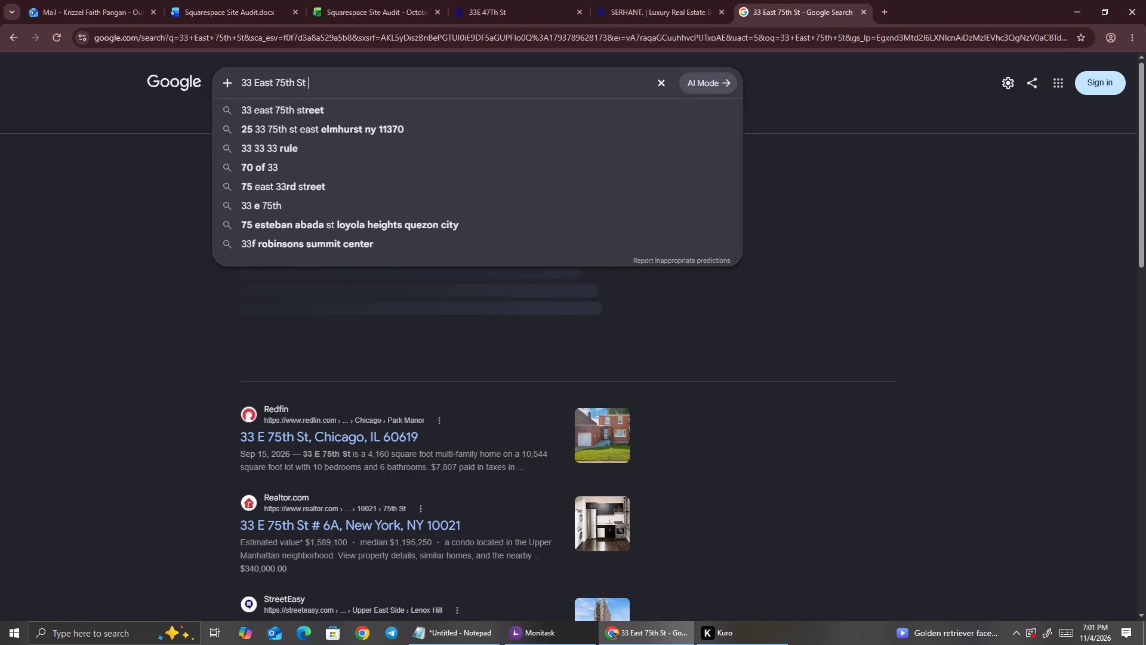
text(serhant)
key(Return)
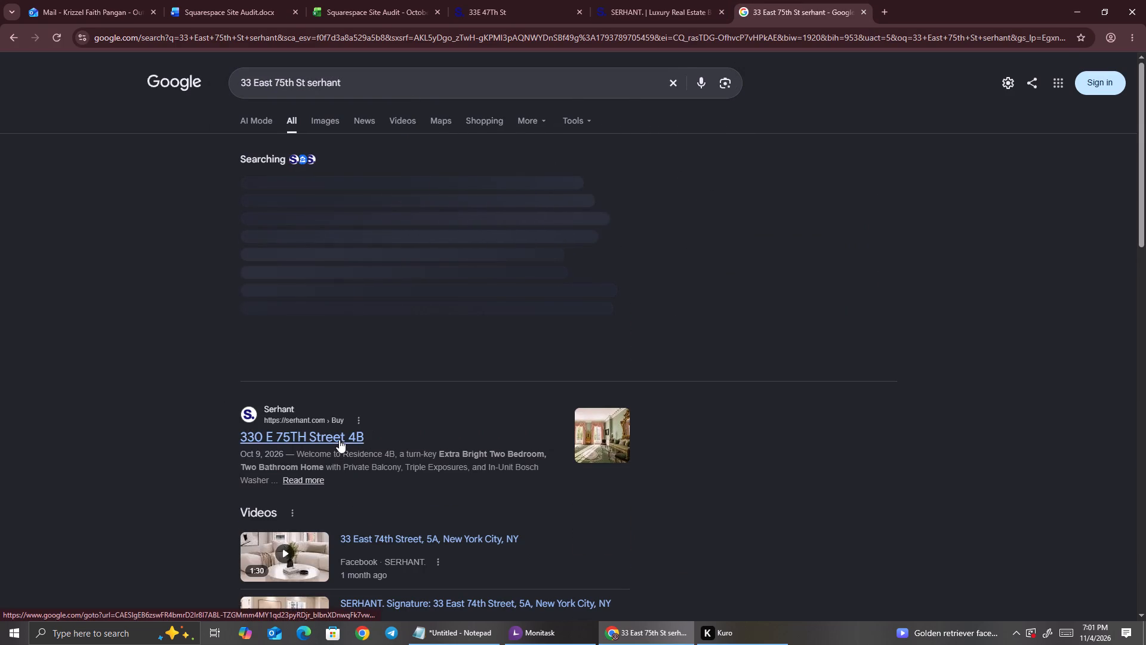
Enter the site name 33E 47Th St from Notepad in column A of workbook row 441.
click(590, 0)
click(479, 0)
click(378, 0)
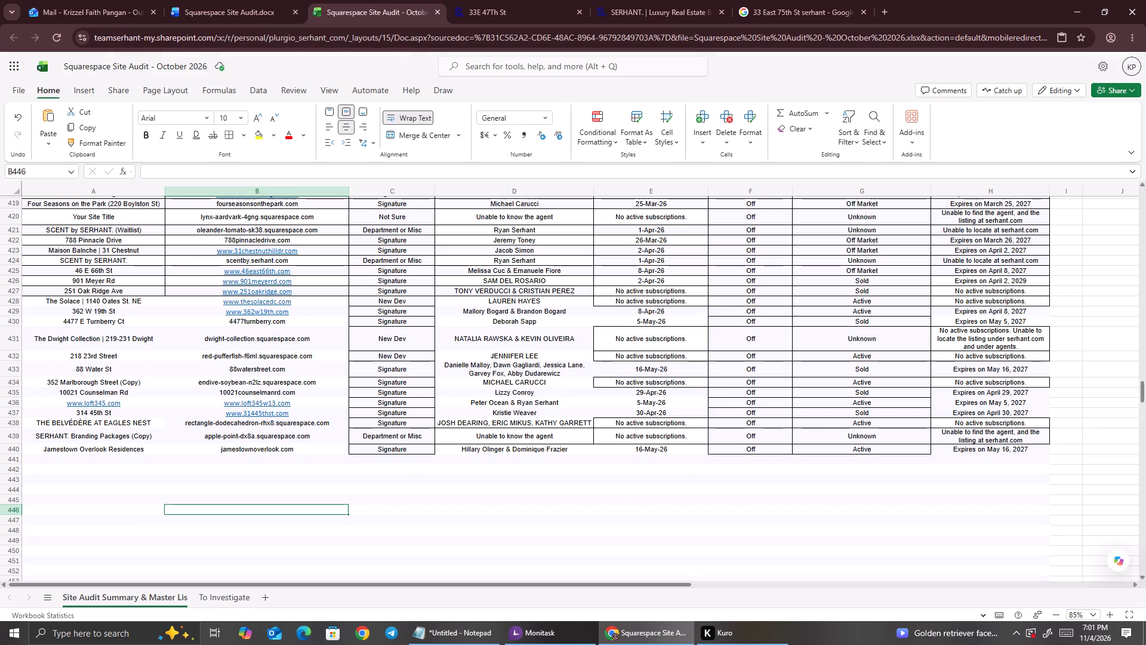
key(alt+Tab)
drag(489, 277, 363, 275)
key(ctrl+c)
click(122, 465)
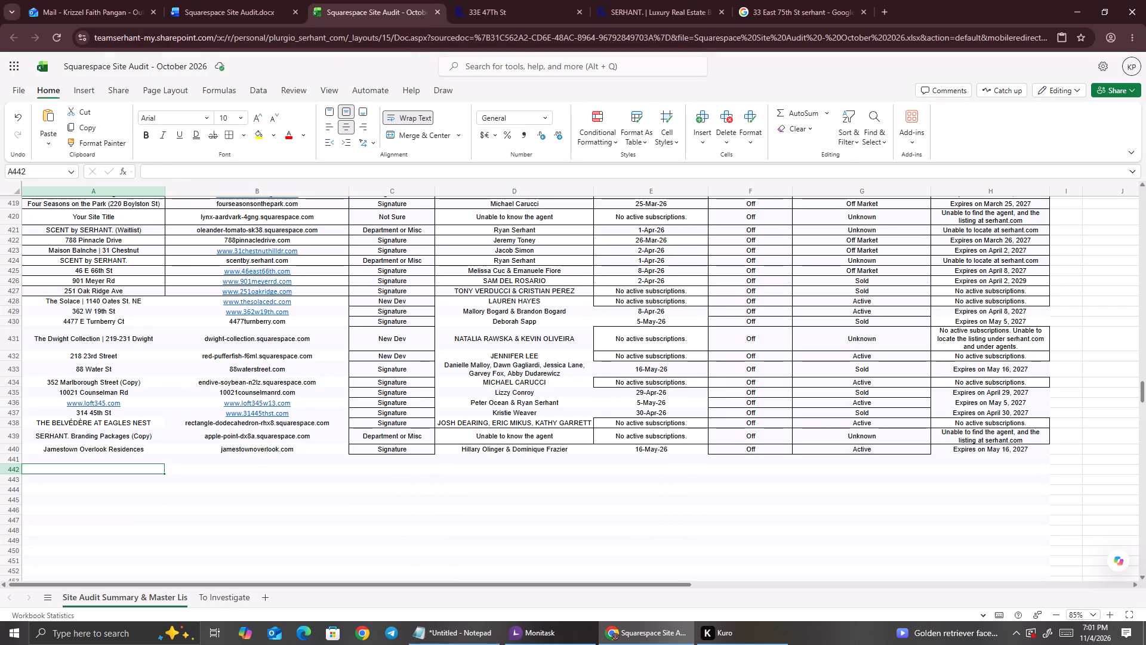
click(123, 459)
key(ctrl+v)
key(alt+Tab)
drag(500, 285, 372, 288)
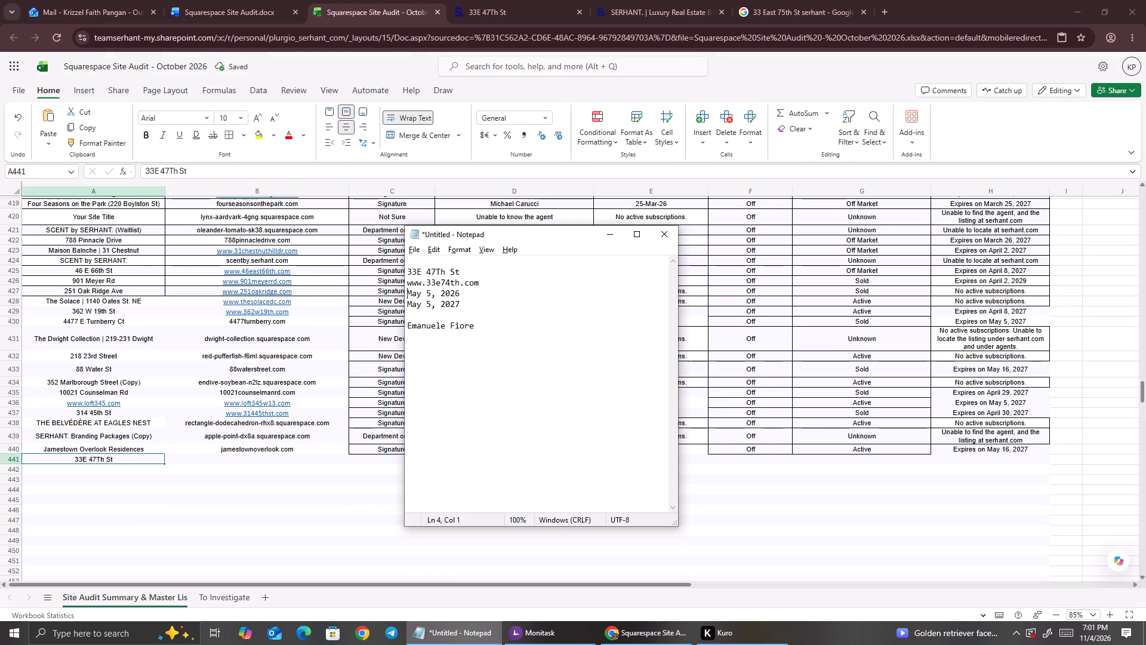
click(472, 280)
drag(488, 279, 394, 285)
key(ctrl+c)
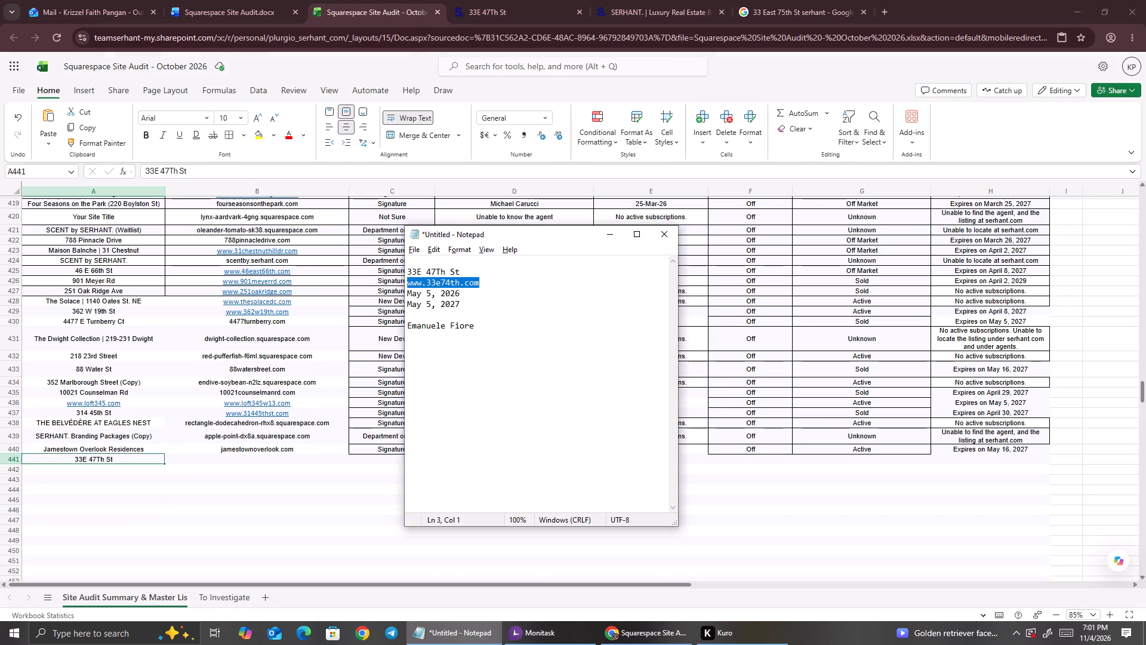
click(257, 463)
key(ctrl+v)
Copy the invoice date May 5, 2026 from Notepad into column E of row 441.
key(alt+Tab)
drag(463, 293, 399, 296)
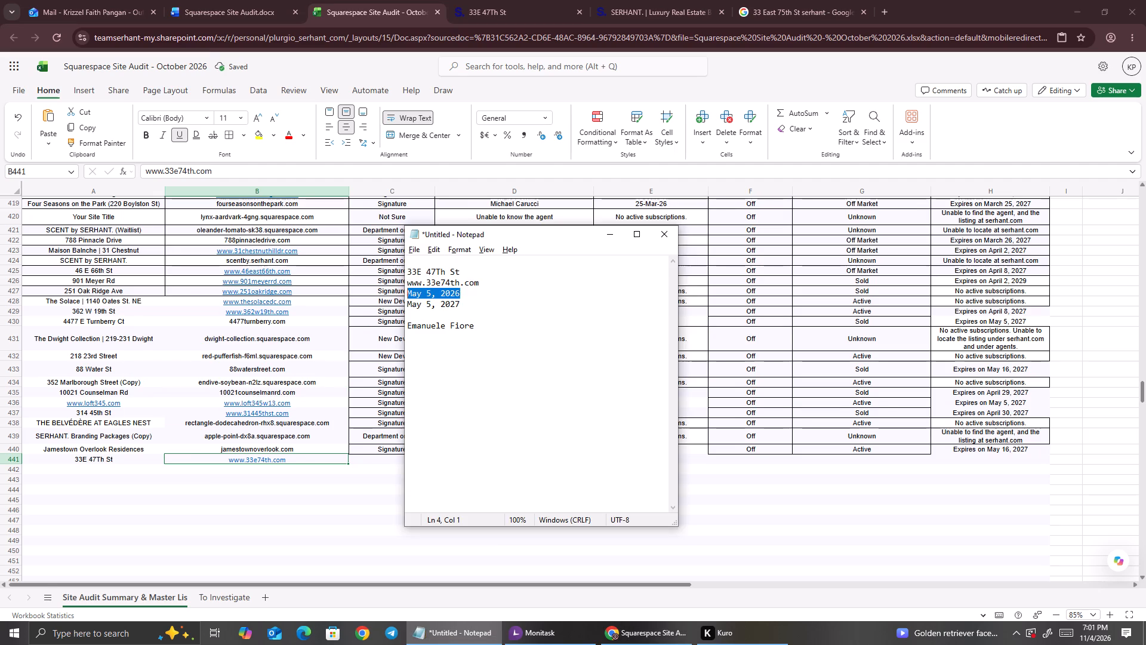
drag(399, 296, 399, 296)
key(ctrl+c)
click(333, 494)
click(651, 458)
key(ctrl+v)
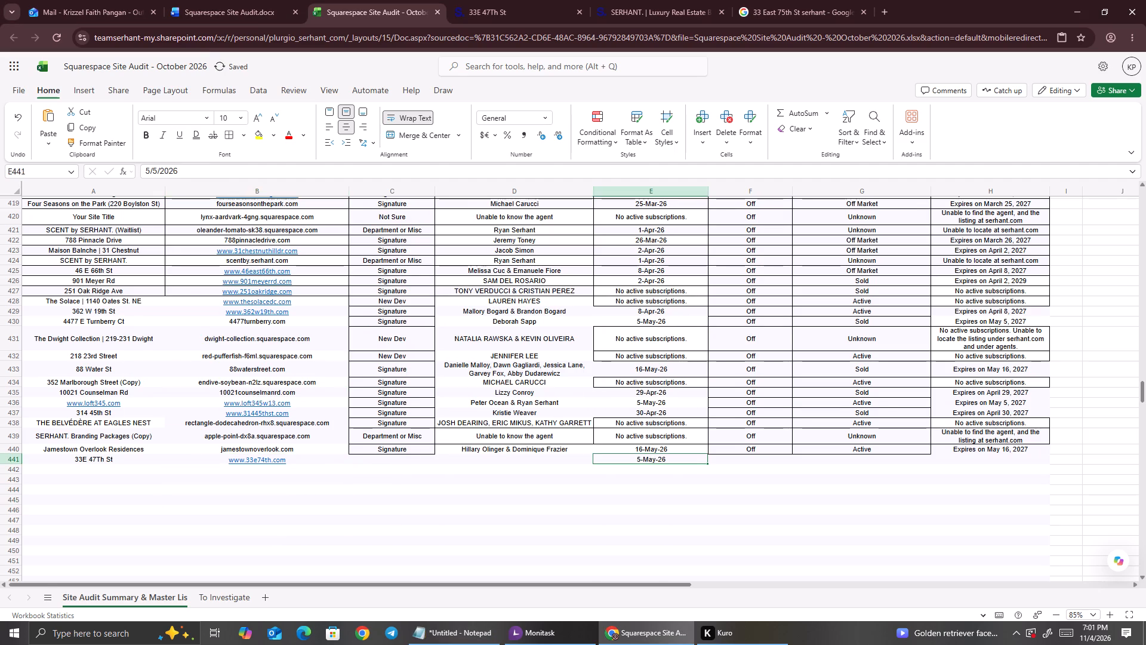
Set the 33E 47Th St row's category to Signature by copying it from the row above.
click(396, 450)
key(ctrl+c)
click(395, 460)
key(ctrl+v)
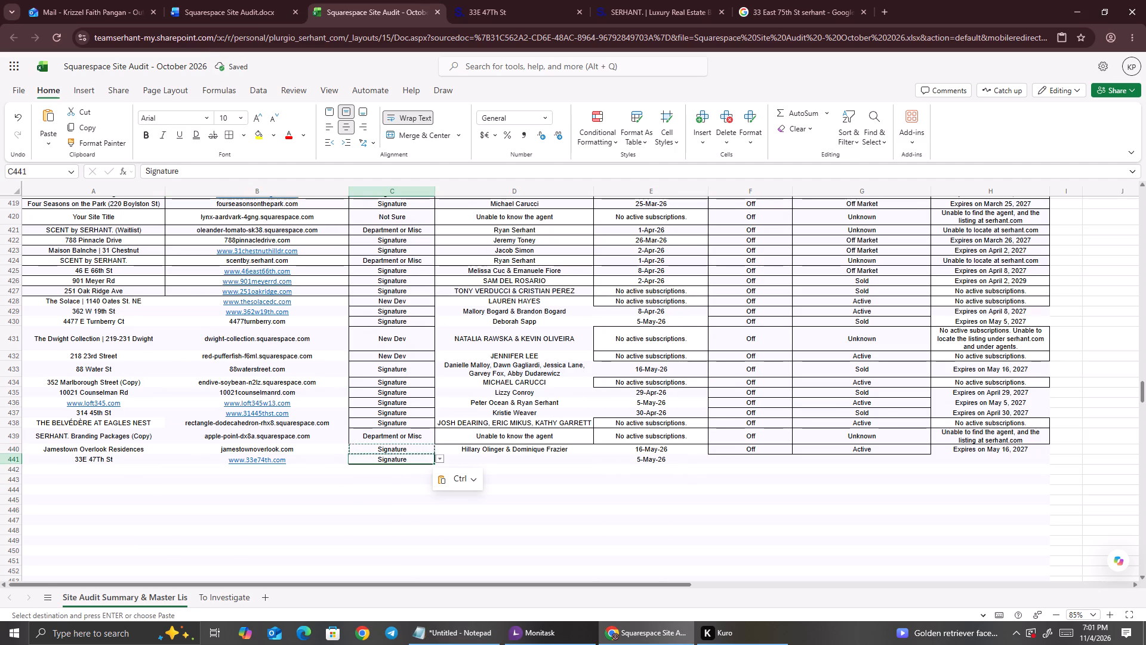
Copy the listing agent's name from Notepad into column D of the 33E 47Th St row.
key(alt+Tab)
drag(480, 330, 372, 332)
key(ctrl+c)
drag(350, 521, 361, 518)
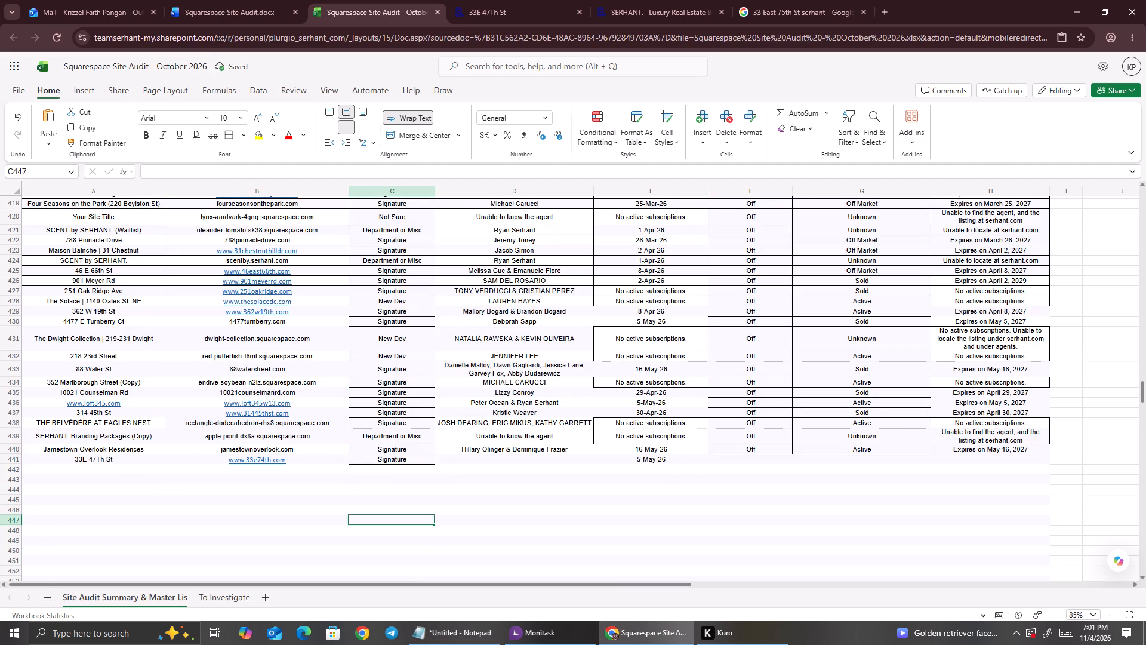
click(526, 458)
key(ctrl+v)
Copy the Off and Unknown values from row 439 into columns F and G of row 441.
drag(756, 438, 857, 436)
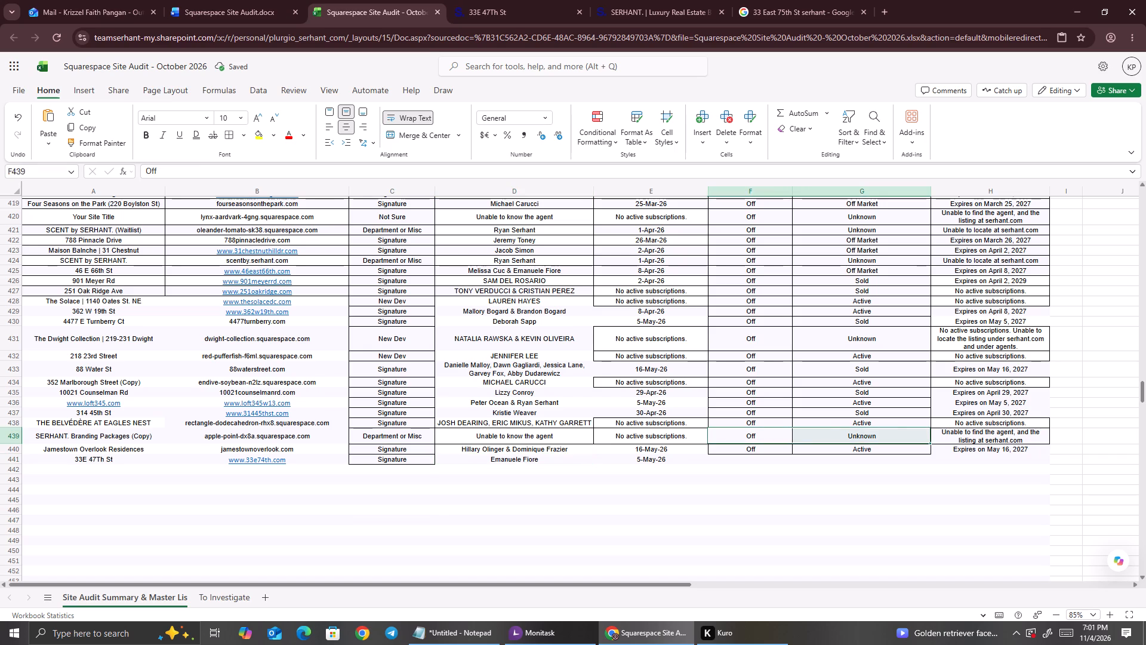
key(ctrl+c)
click(769, 458)
key(ctrl+v)
Copy the expiry note "Expires on May 16, 2027" from row 440 into Notepad below the agent's name, leaving H441 empty.
key(alt+Tab)
click(1007, 451)
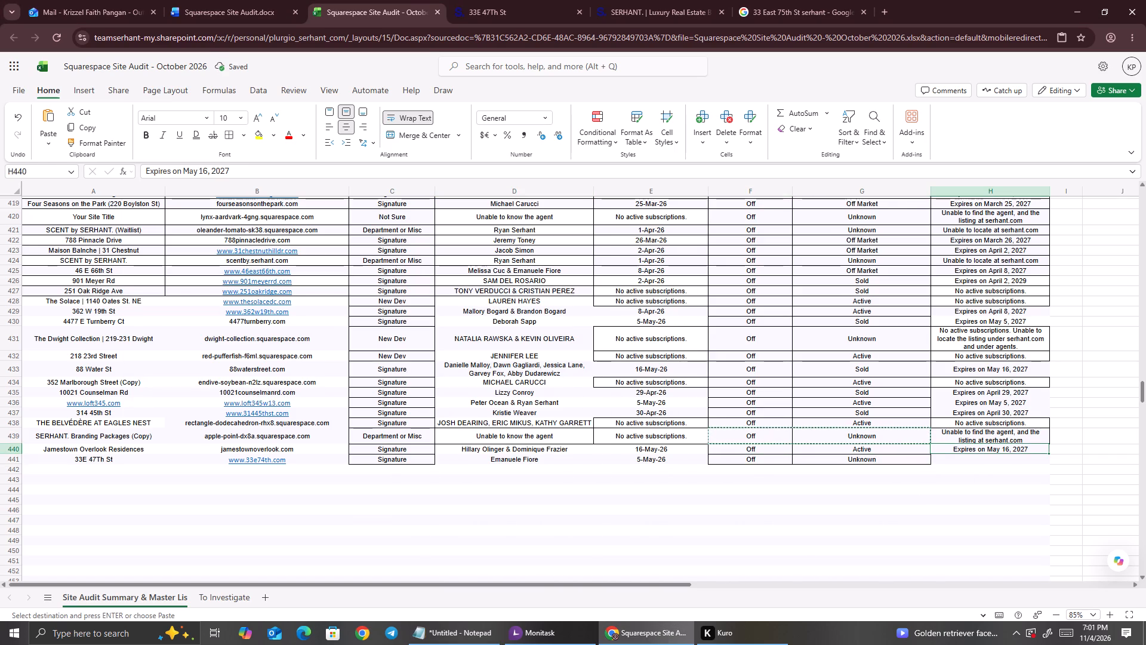
key(ctrl+c)
click(997, 465)
click(1001, 461)
key(ctrl+v)
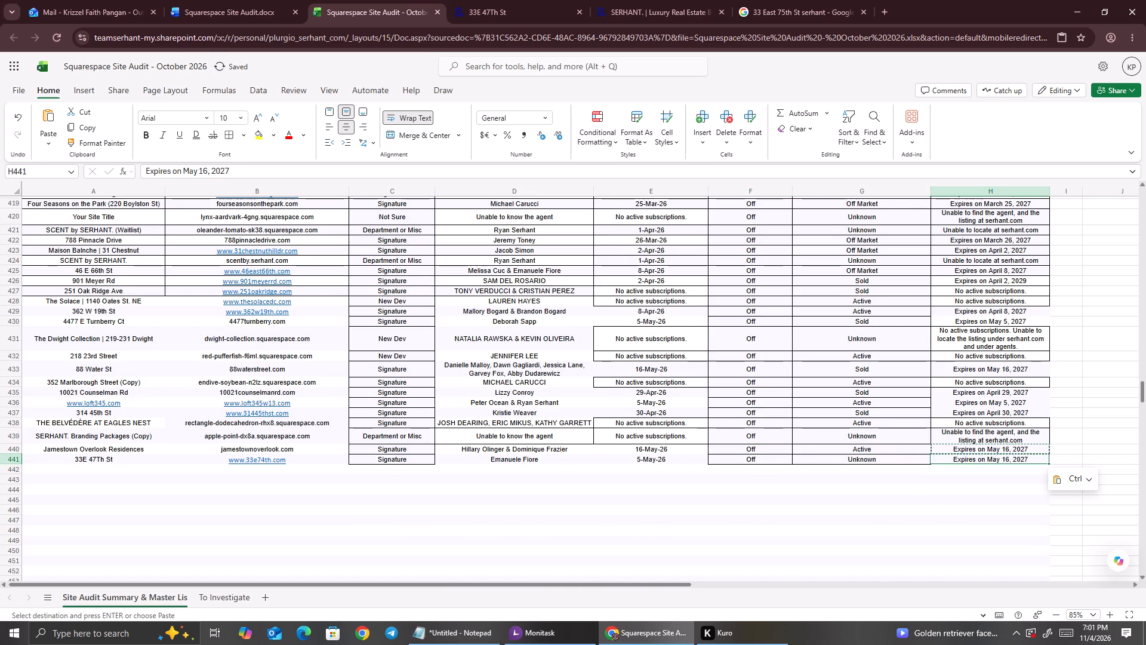
key(ctrl+z)
key(alt+Tab)
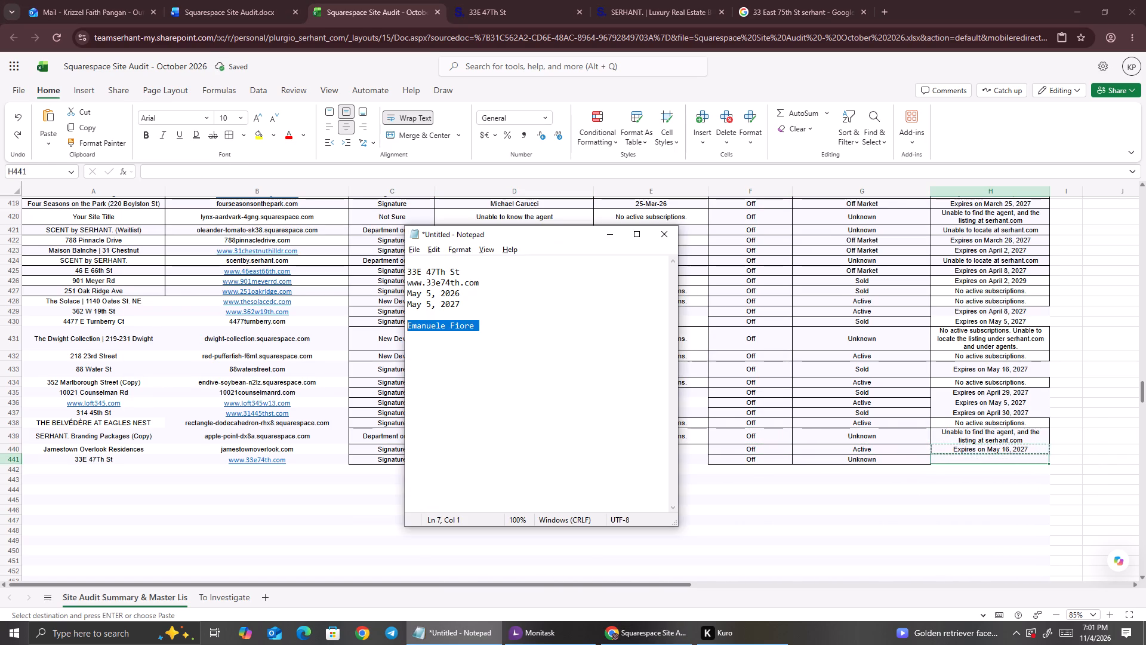
click(517, 339)
key(Return)
key(Return)
key(Return)
key(ctrl+v)
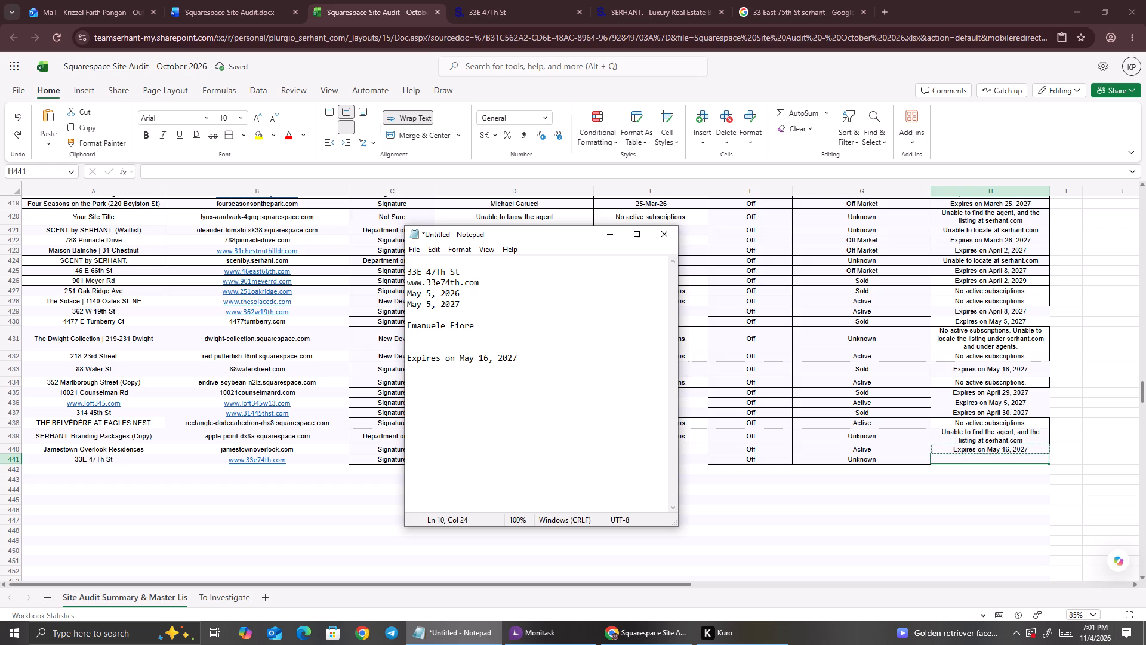
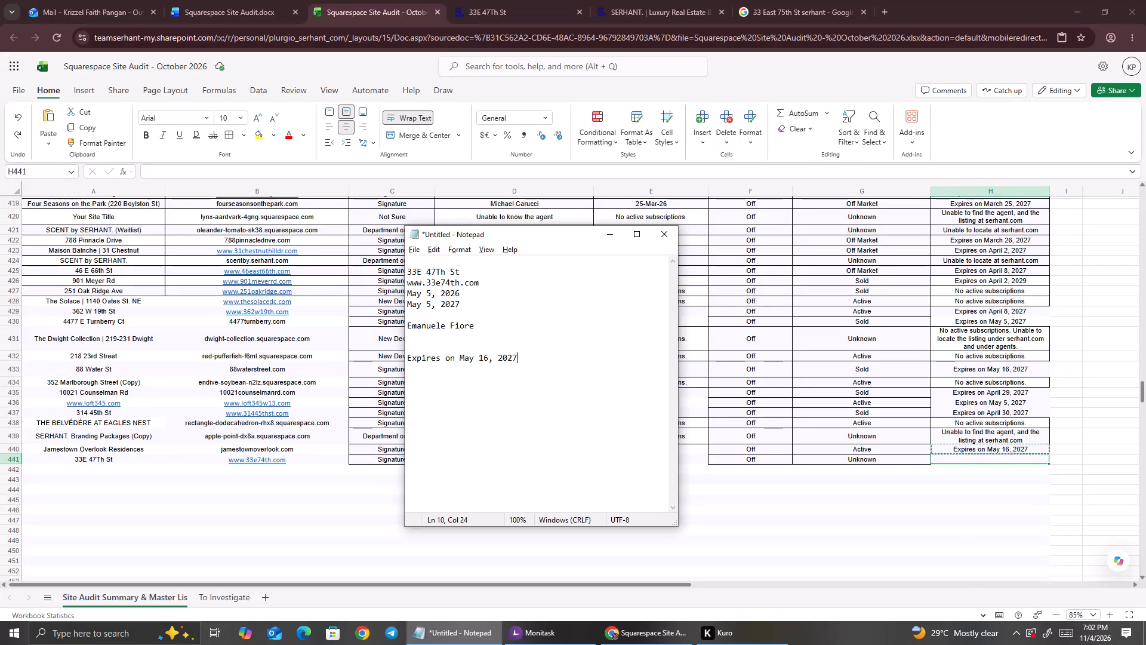
Append "Unable to locate listing at serhant.com and under agent." to the expiry note in Notepad.
key(alt+Tab)
key(alt+Tab)
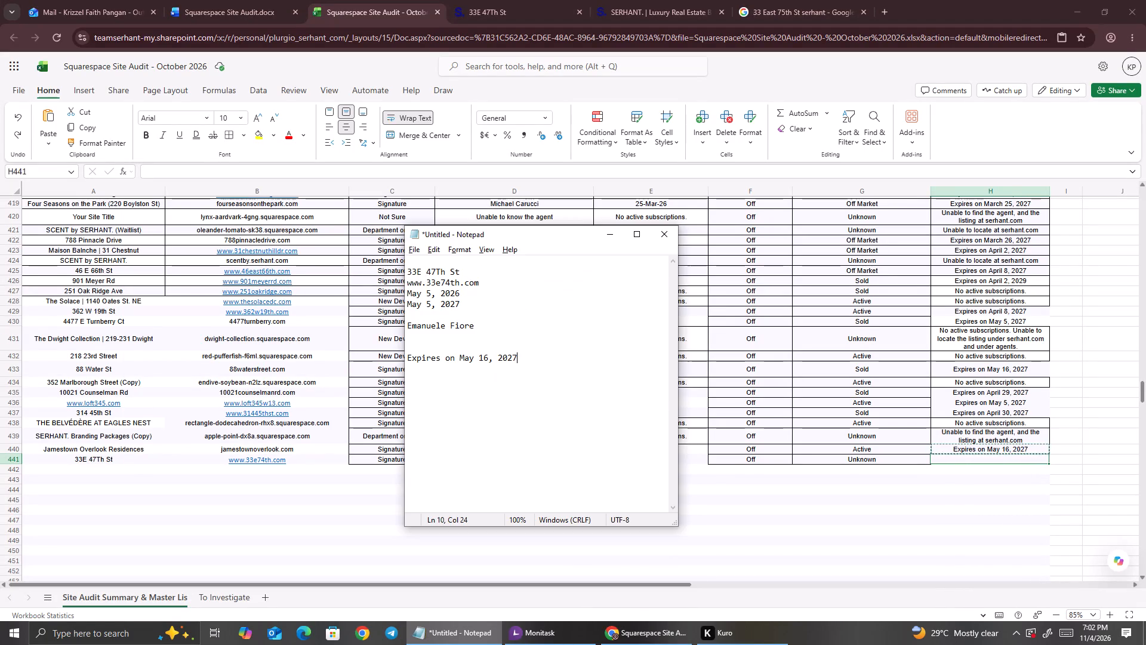
click(547, 361)
text(. Unab)
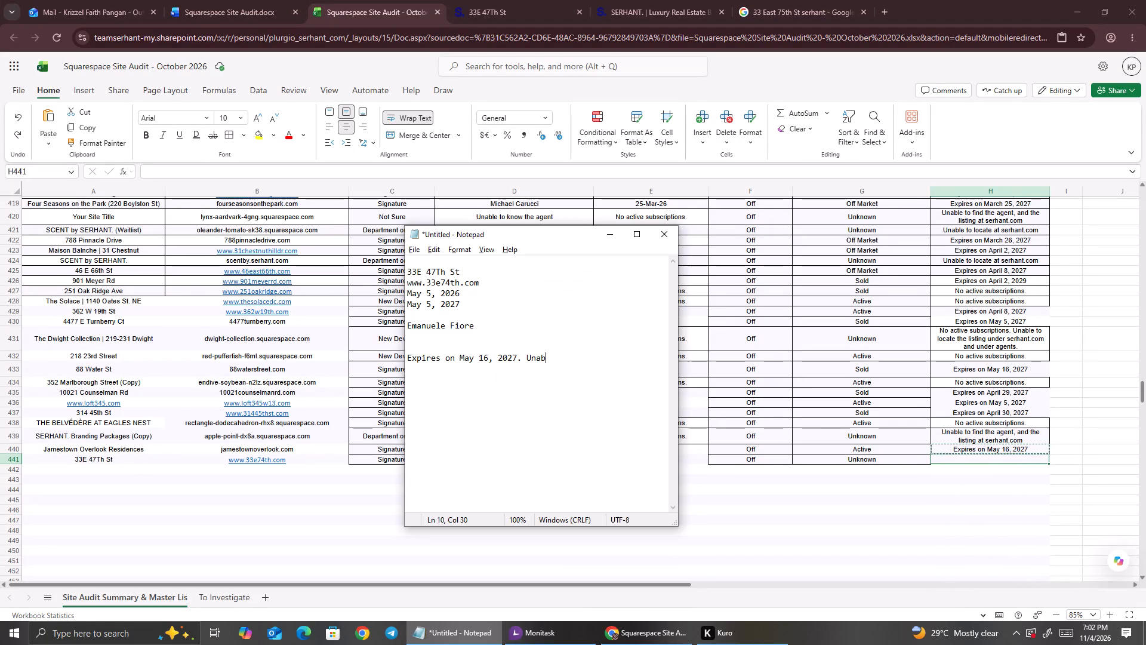
text(le to lcoa)
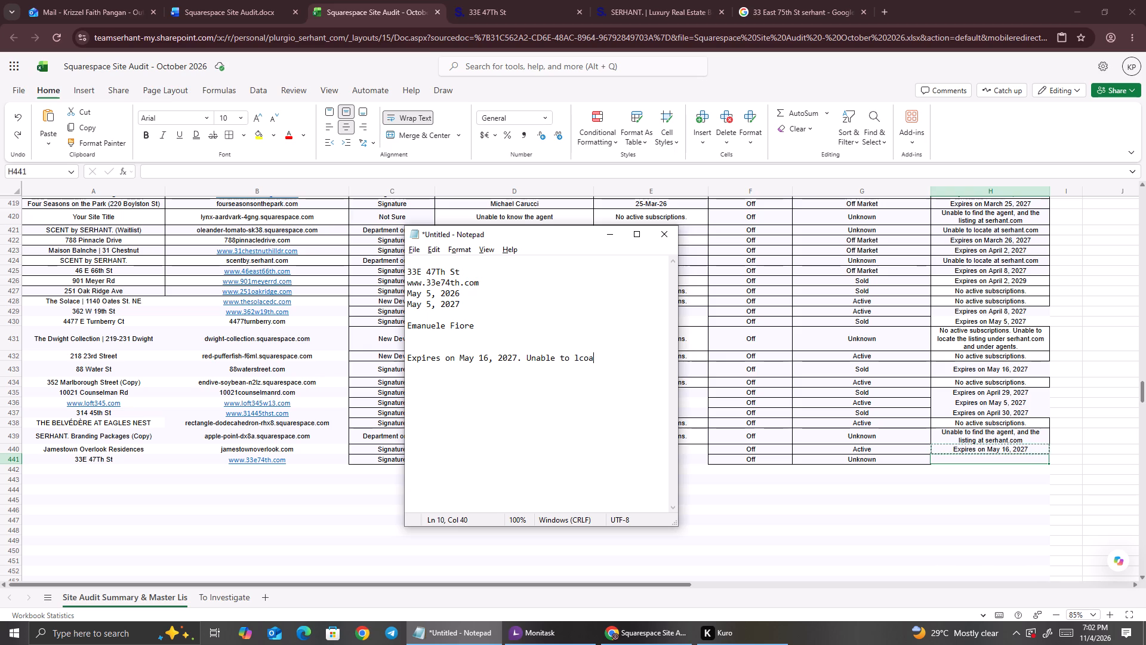
key(BackSpace)
key(BackSpace)
key(BackSpace)
text(ocate listing at sr)
key(BackSpace)
text(erhant.com and under agent.)
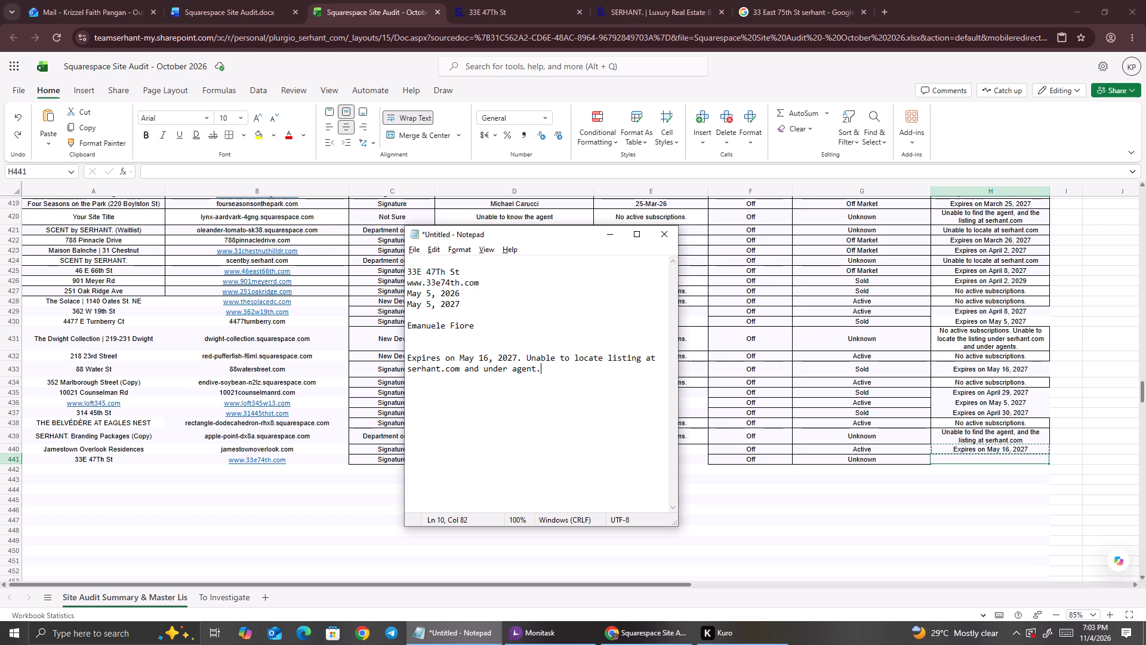
Copy the full expiry and listing note from Notepad into cell H441 of the audit workbook.
drag(553, 376, 371, 356)
key(ctrl+c)
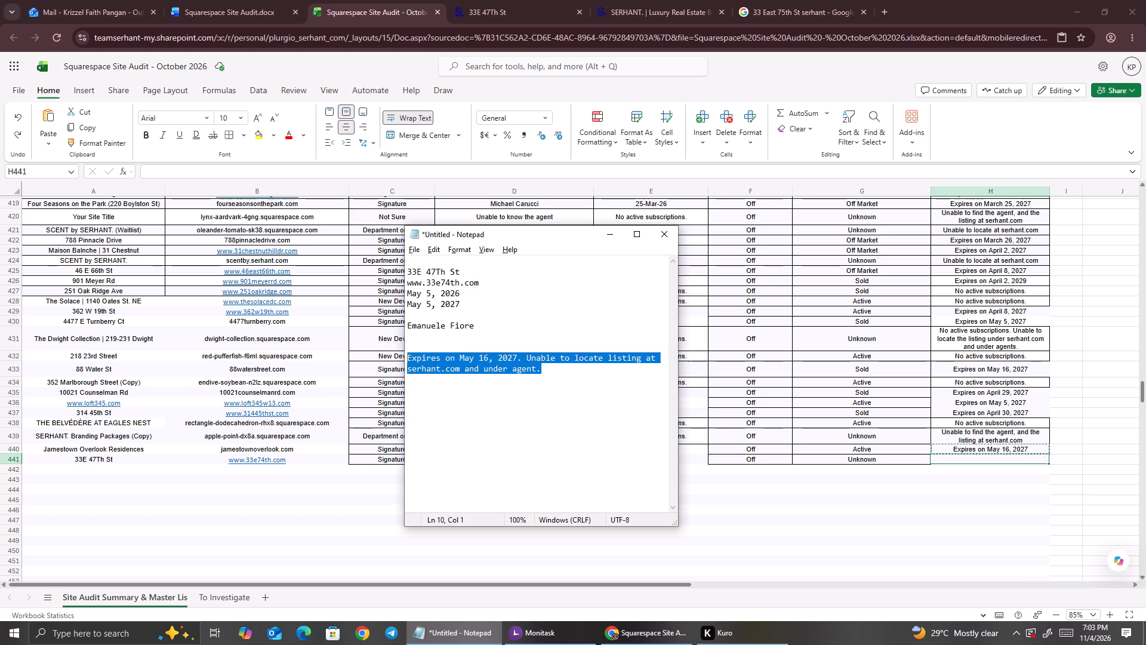
drag(921, 469, 928, 469)
click(962, 462)
key(ctrl+v)
click(917, 507)
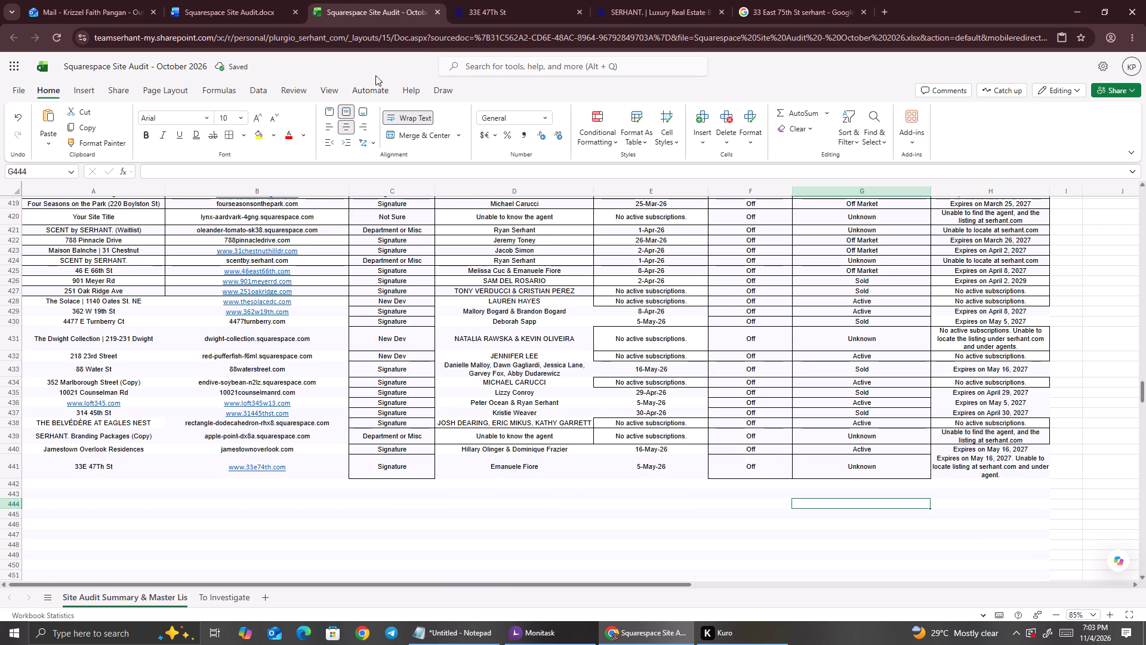
drag(281, 0, 289, 0)
click(432, 0)
click(475, 0)
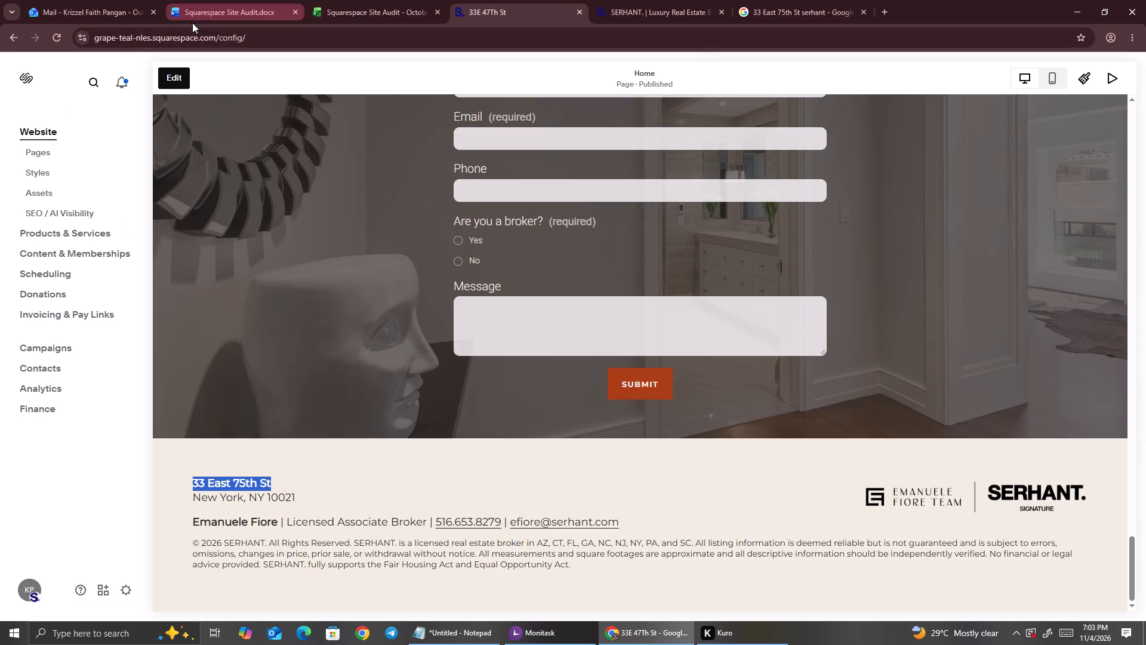
double_click(20, 36)
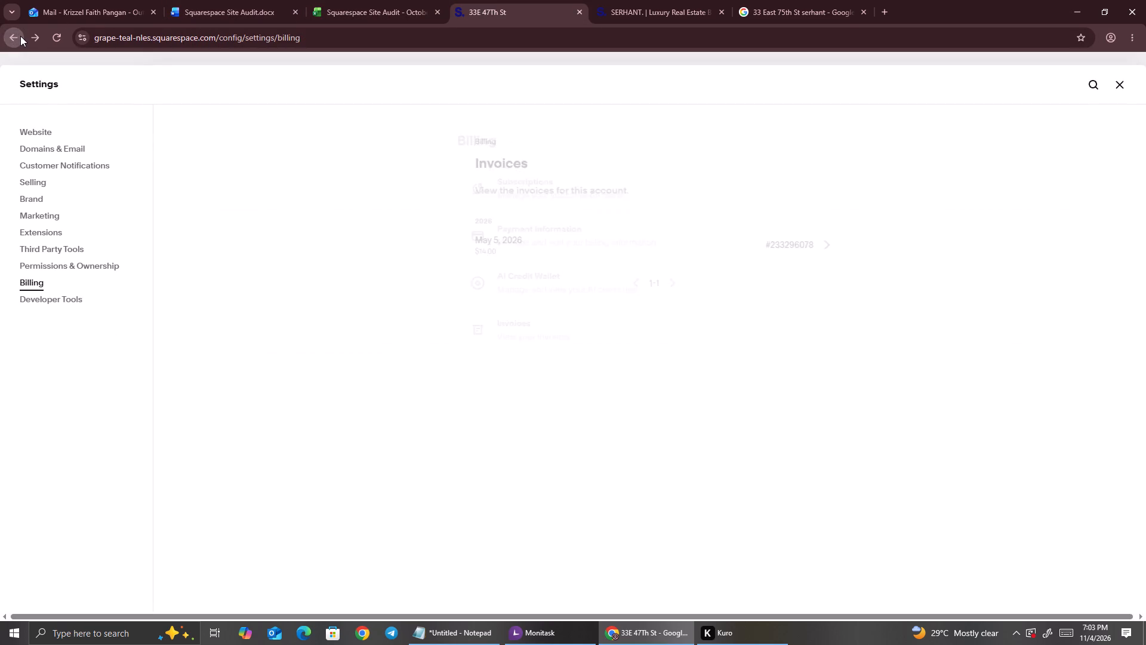
click(20, 36)
click(20, 36)
click(20, 36)
click(21, 35)
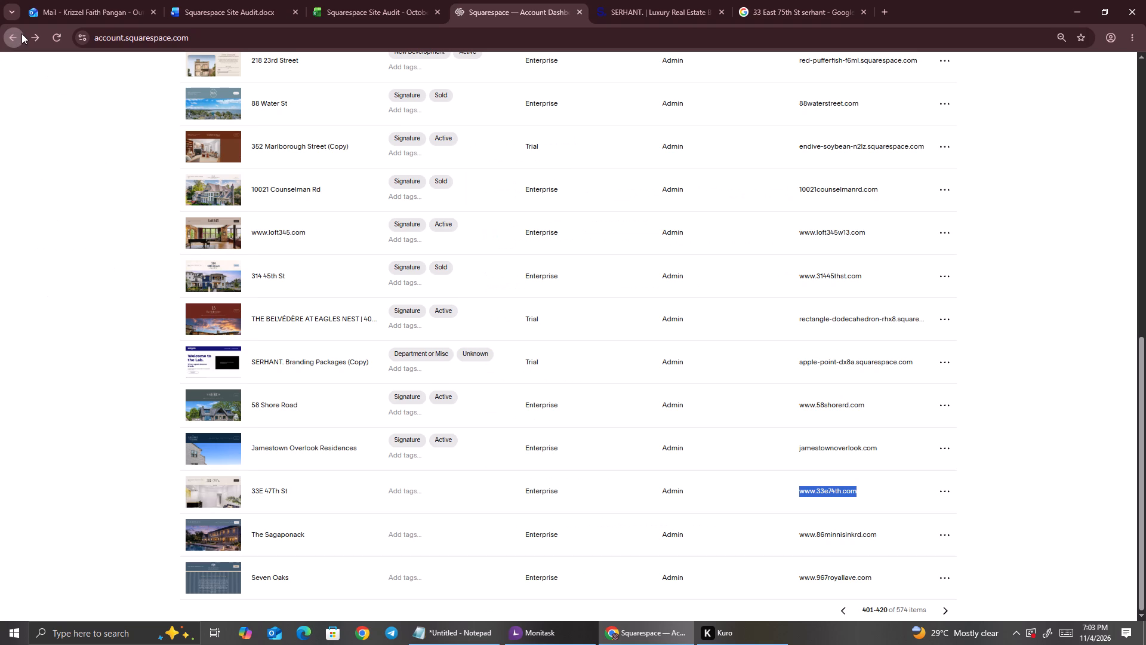
click(421, 489)
key(shift+s)
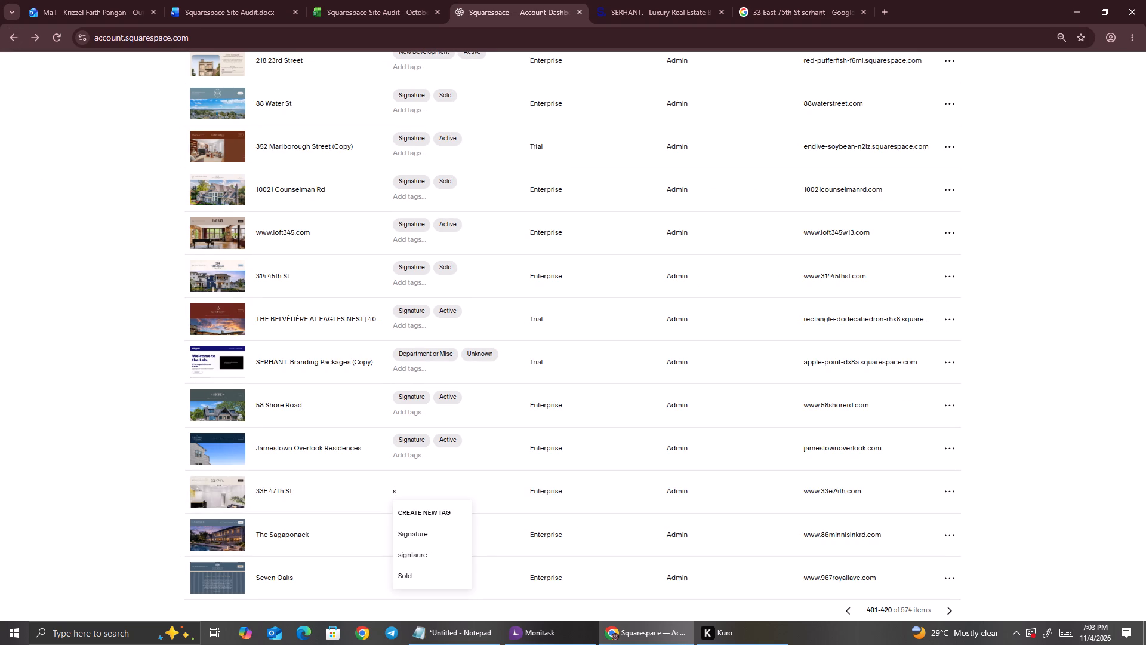
key(Down)
key(Return)
text(Un)
key(Down)
key(Return)
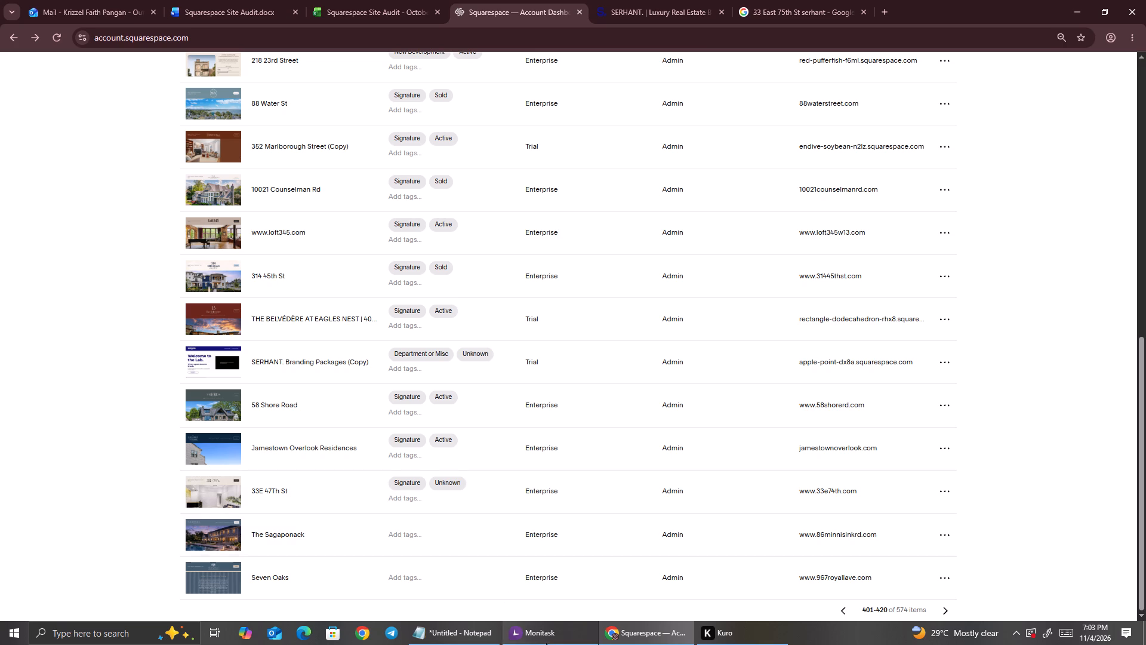
drag(337, 537, 239, 530)
key(ctrl+c)
key(alt+Tab)
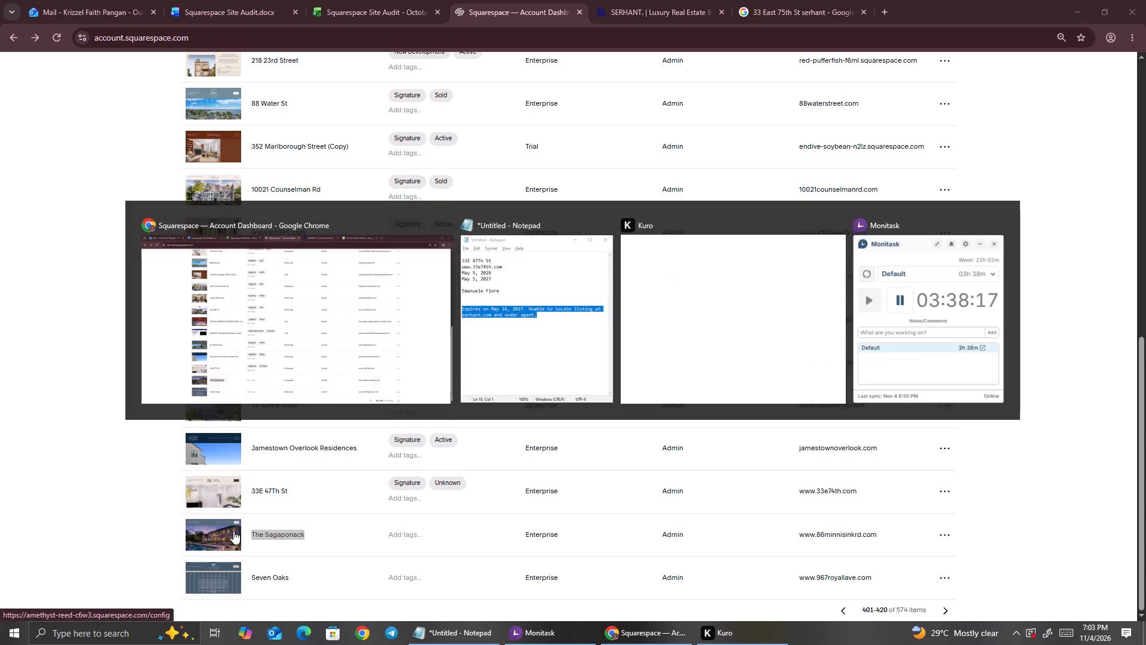
key(ctrl+a)
key(ctrl+v)
key(alt+Tab)
drag(798, 538, 880, 535)
key(ctrl+c)
key(alt+Tab)
key(ctrl+v)
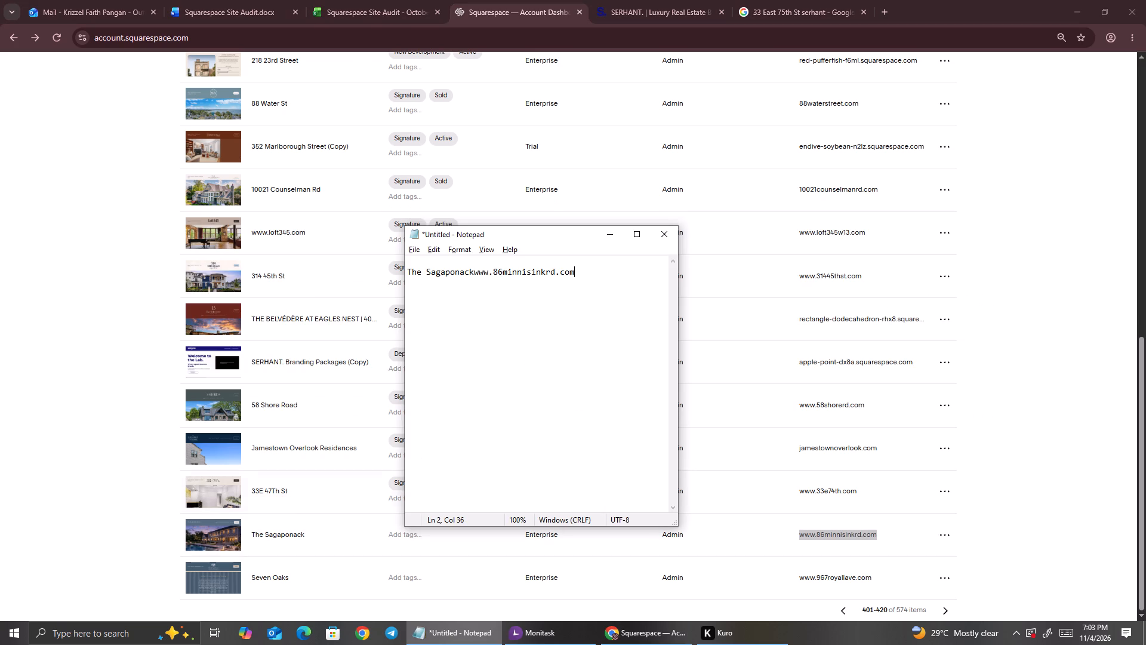
click(471, 268)
key(Right)
key(Return)
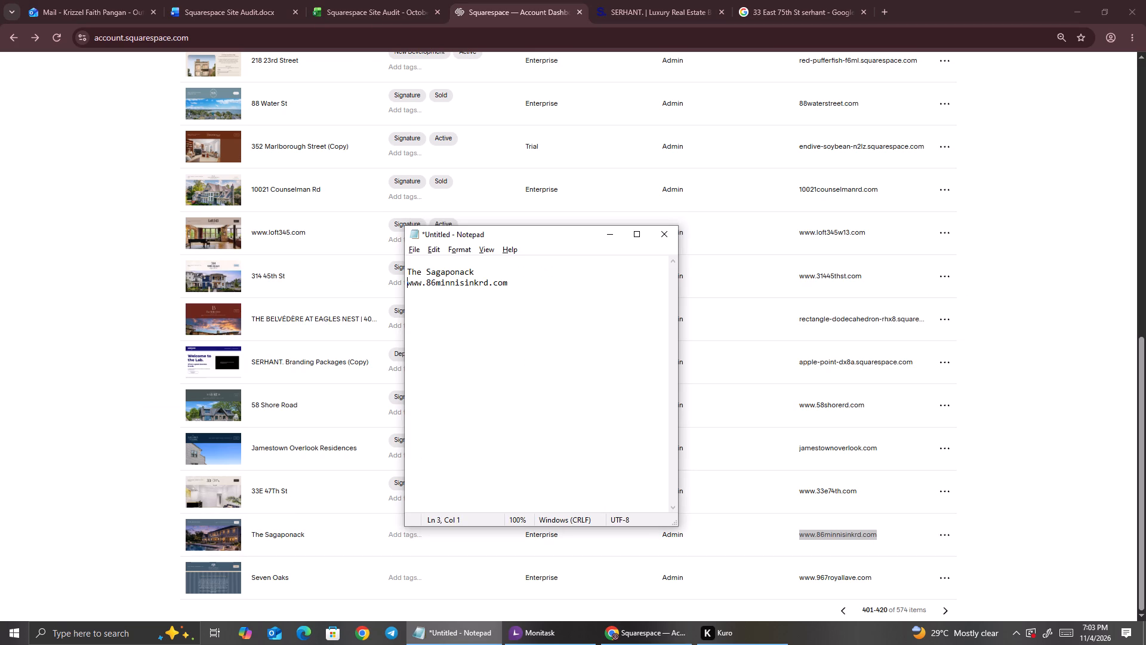
Open the site settings of The Sagaponack from the Squarespace account dashboard.
drag(54, 487, 67, 487)
click(950, 535)
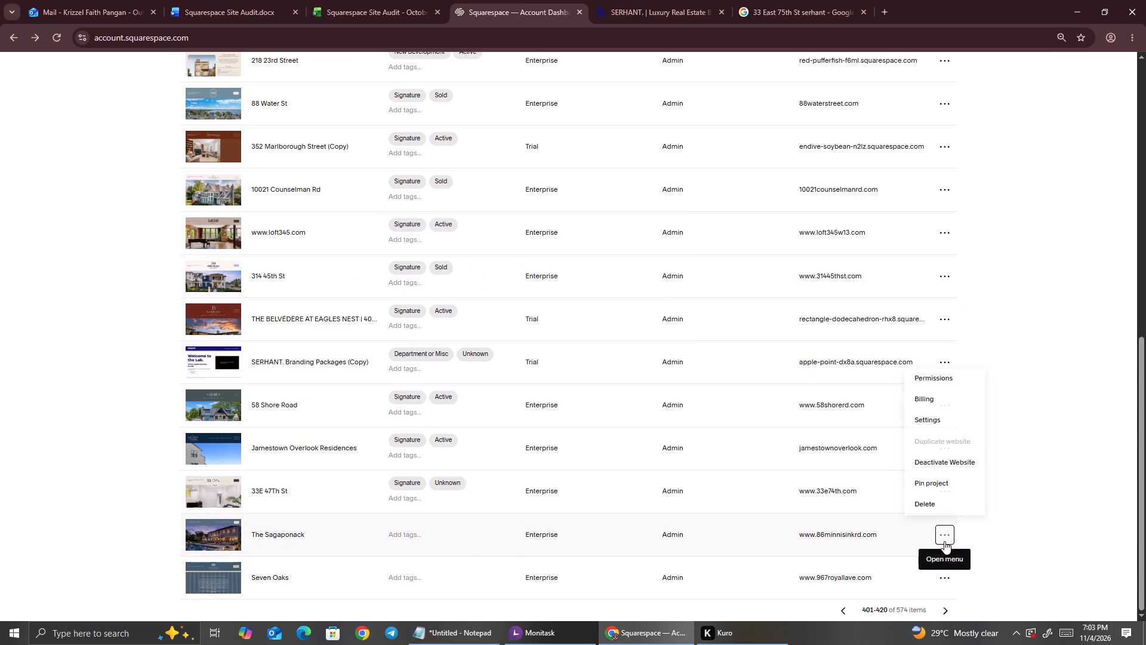
click(941, 412)
Search serhant.com for The Sagaponack, using the site name copied from Notepad.
key(alt+Tab)
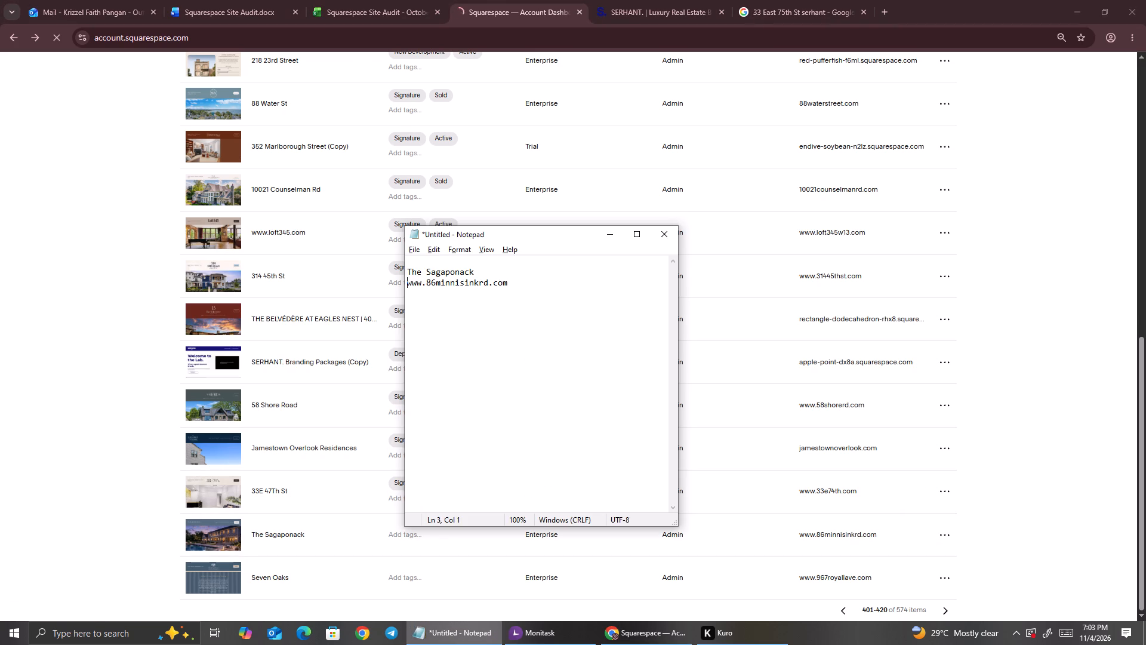
drag(480, 268, 352, 247)
key(ctrl+c)
click(648, 2)
key(ctrl+a)
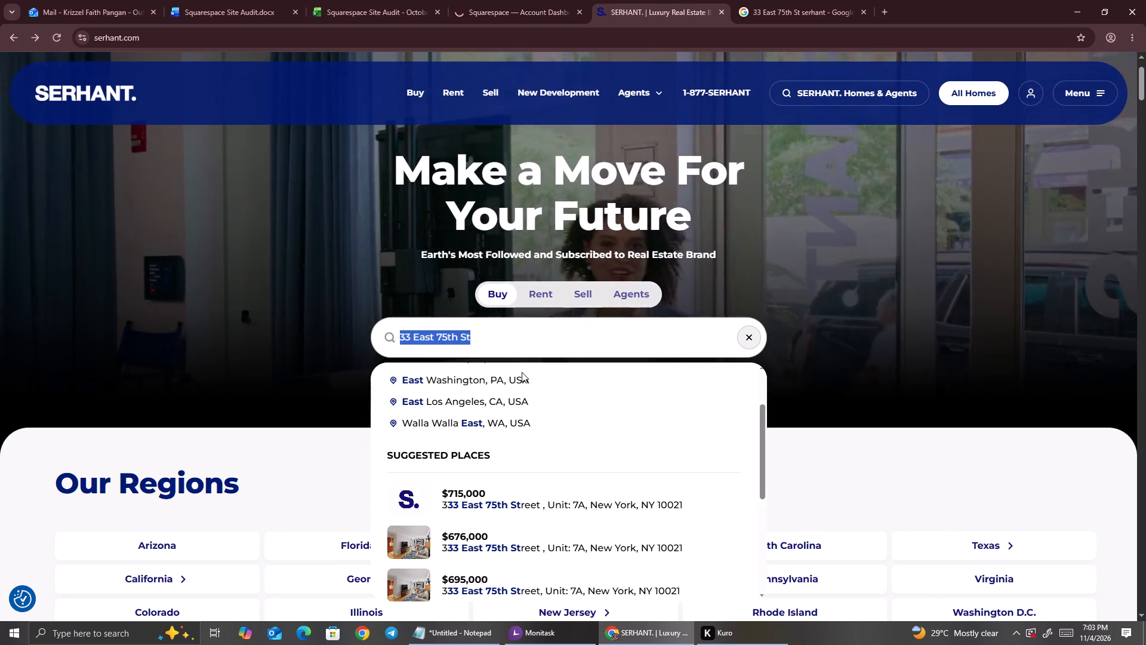
key(ctrl+v)
key(Return)
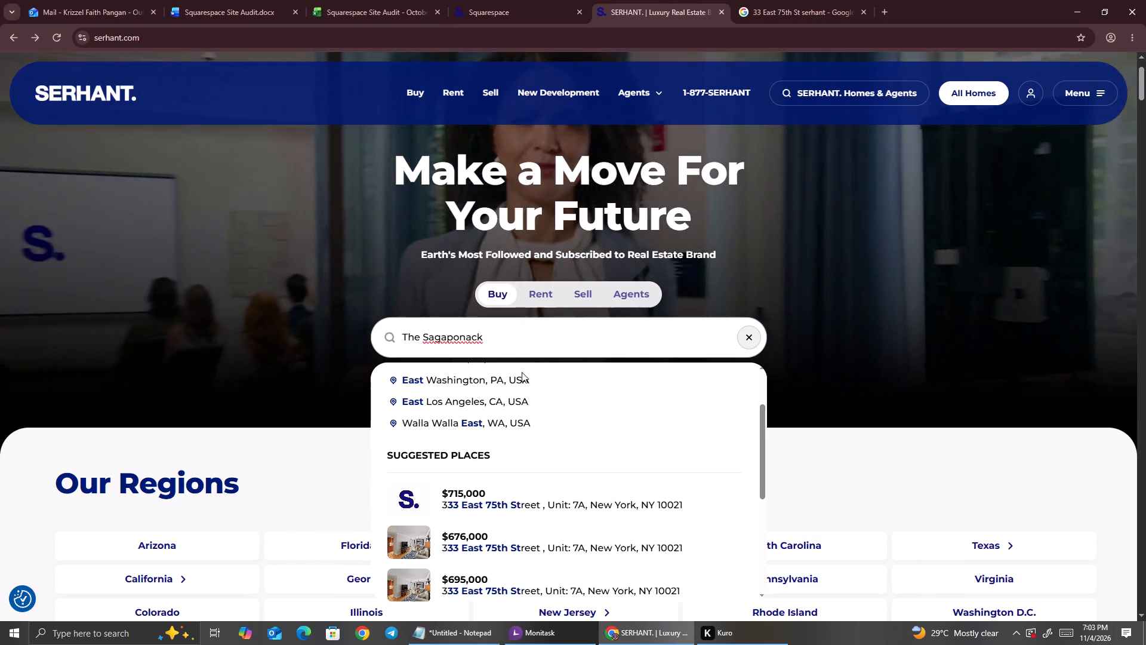
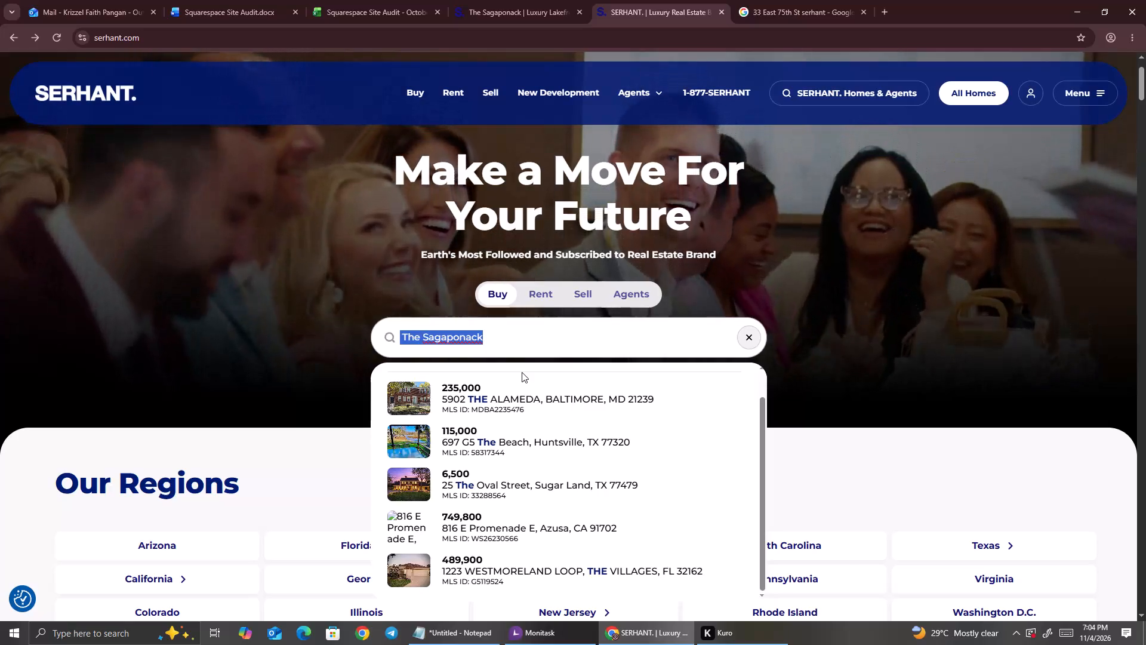
key(BackSpace)
click(501, 0)
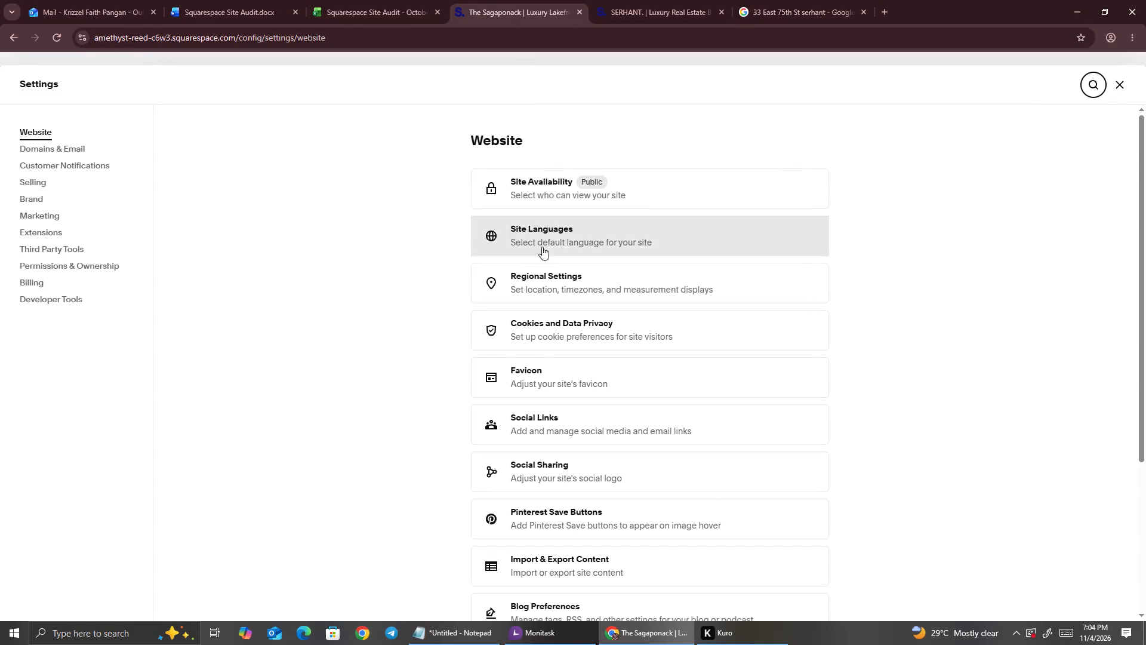
click(76, 152)
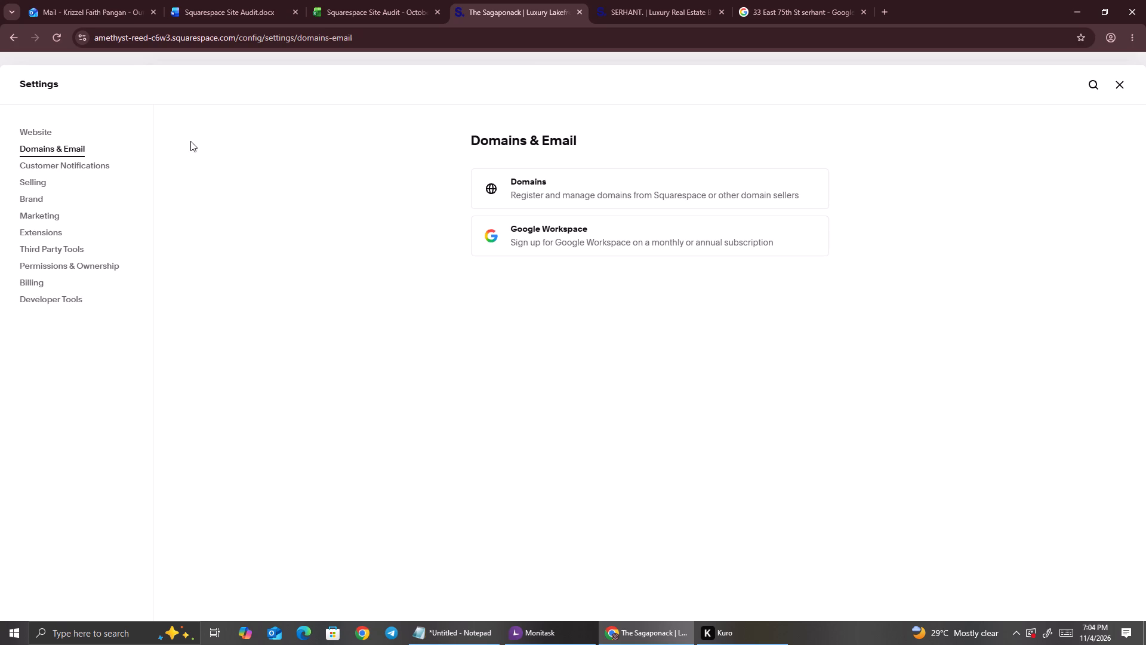
click(602, 185)
click(536, 294)
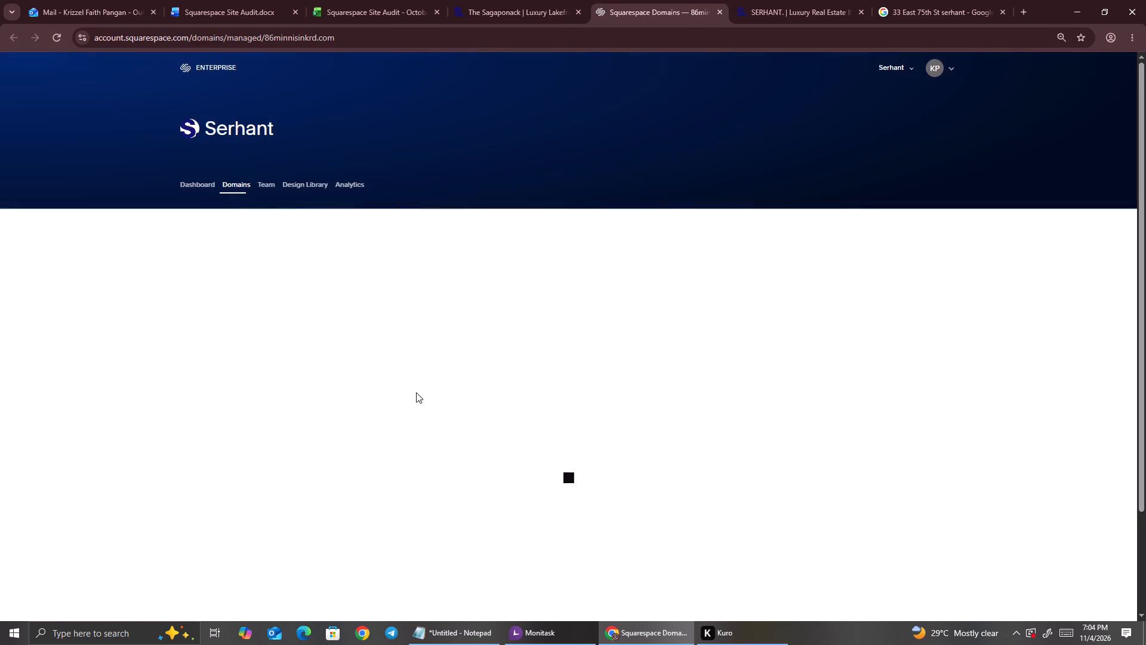
drag(313, 307, 366, 308)
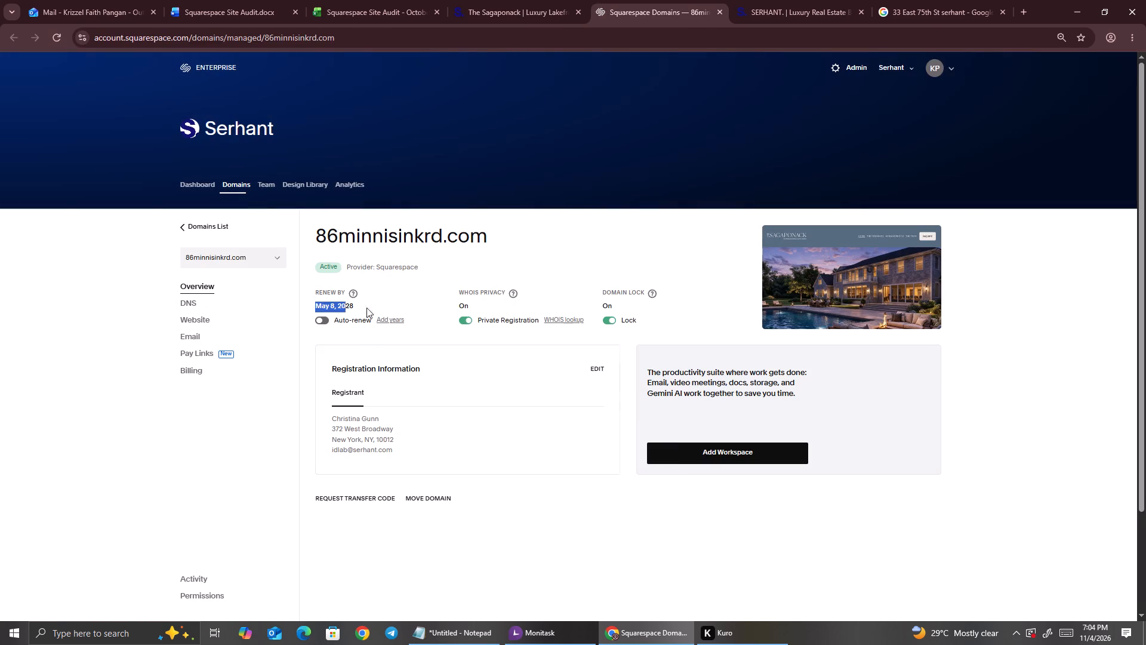
drag(366, 308, 383, 306)
key(ctrl+c)
key(alt+Tab)
key(ctrl+a)
click(542, 312)
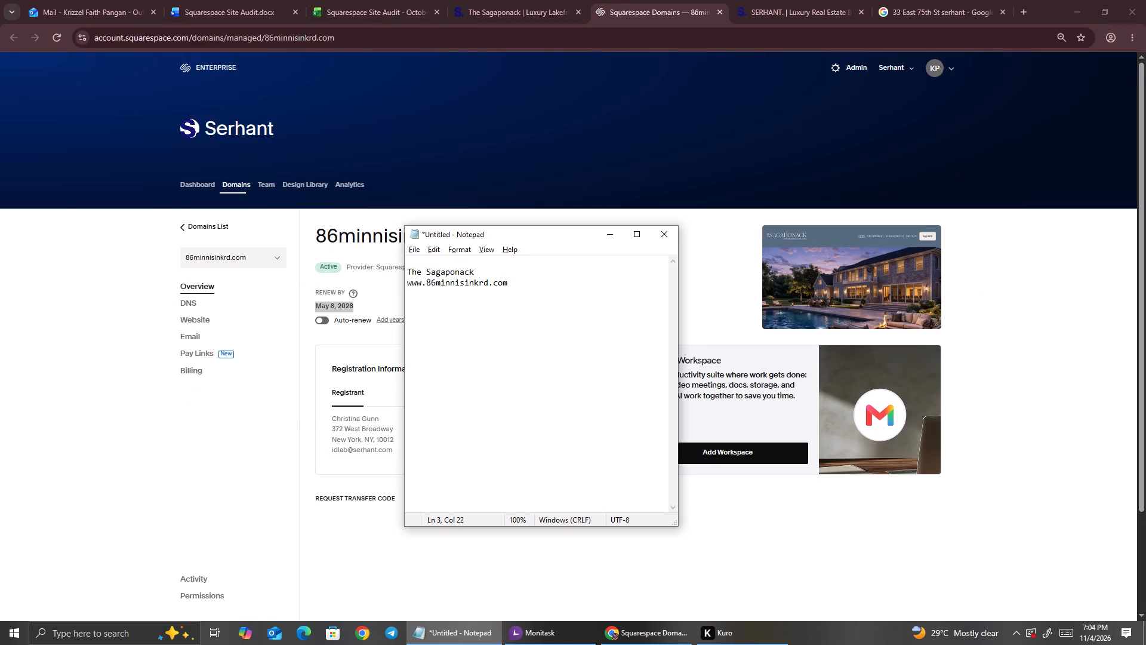
key(Return)
key(Return)
key(ctrl+v)
Open The Sagaponack's billing invoices and copy the invoice date May 8, 2026 into Notepad between the domain and the renewal date.
click(522, 0)
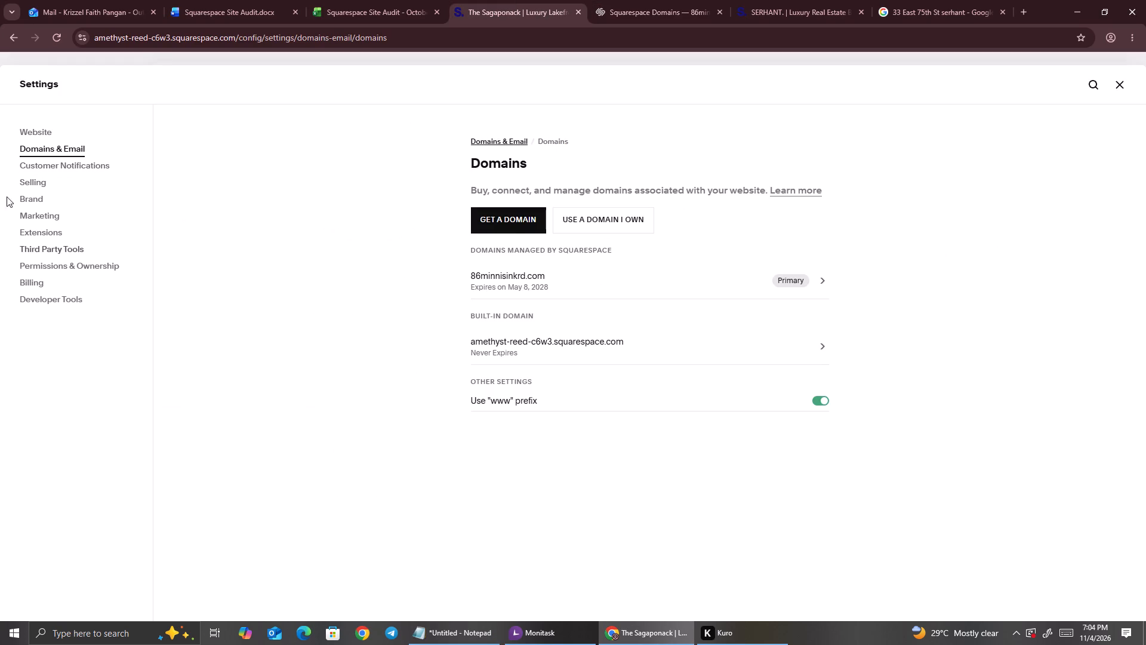
click(38, 279)
click(568, 331)
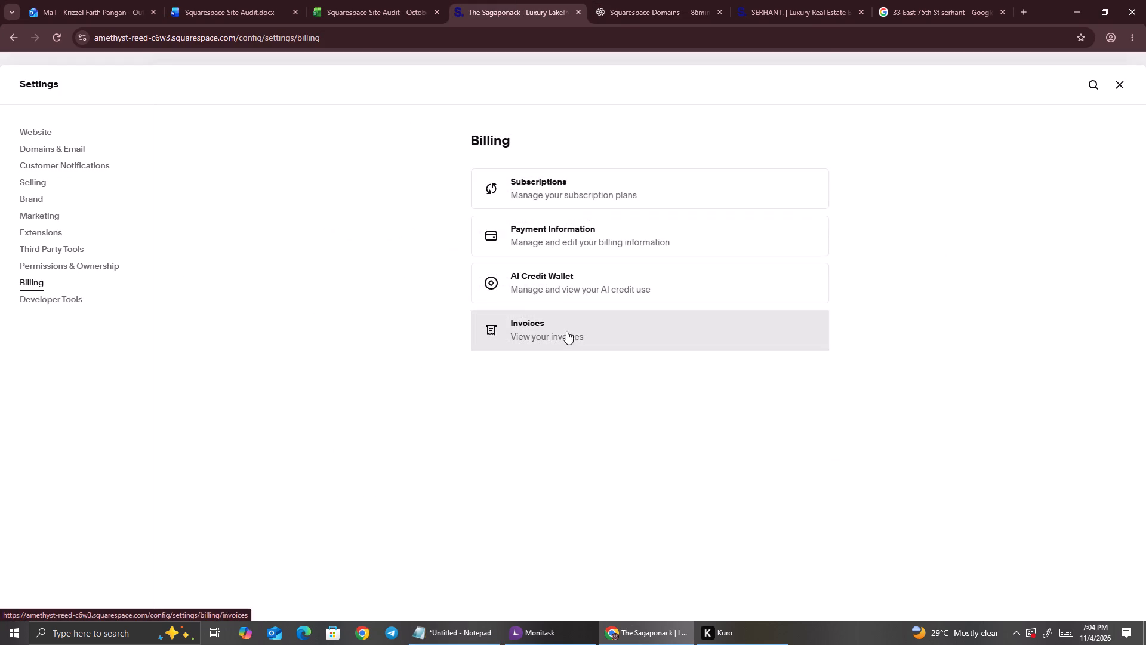
drag(461, 239, 532, 238)
key(ctrl+c)
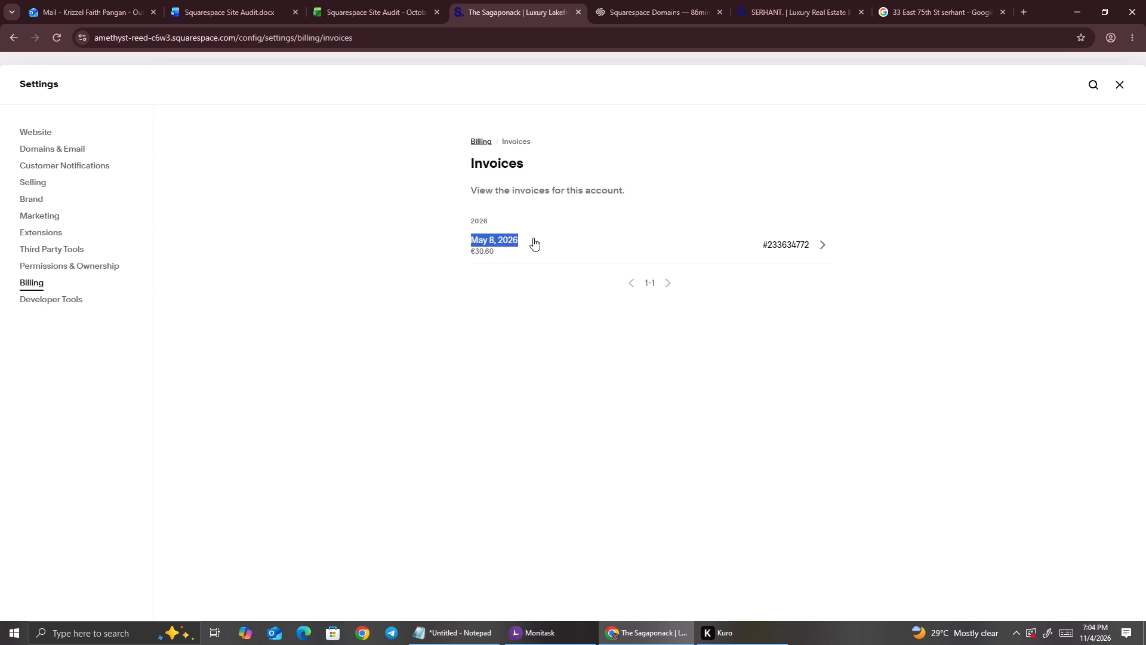
key(alt+Tab)
click(425, 298)
key(ctrl+v)
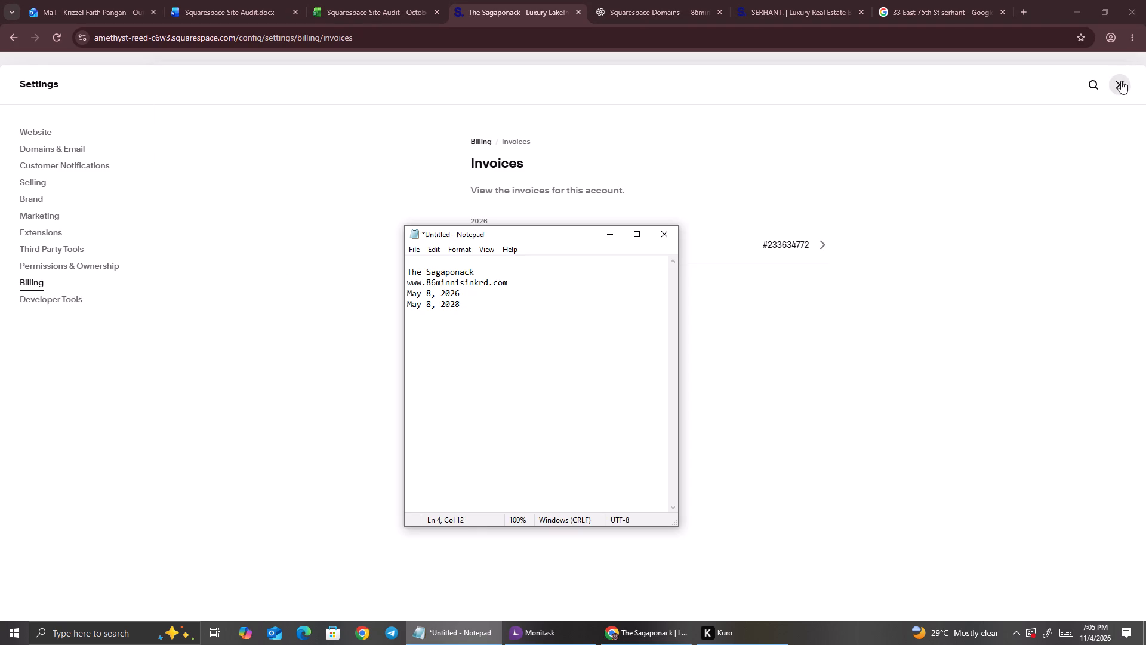
click(1120, 81)
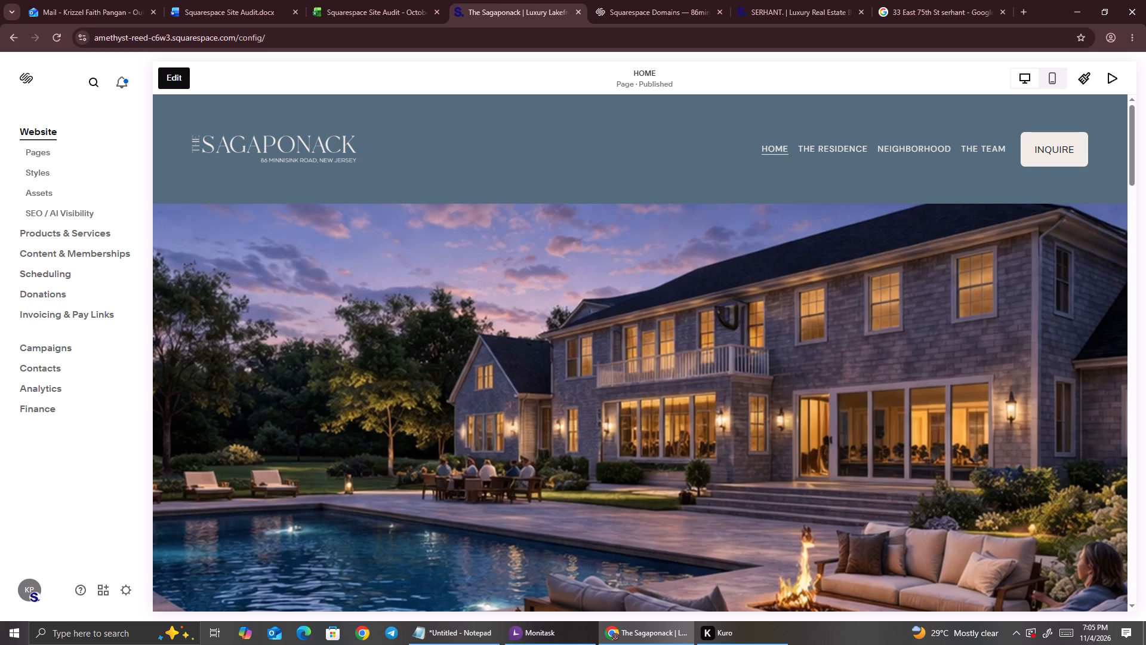
key(alt+Tab)
click(598, 312)
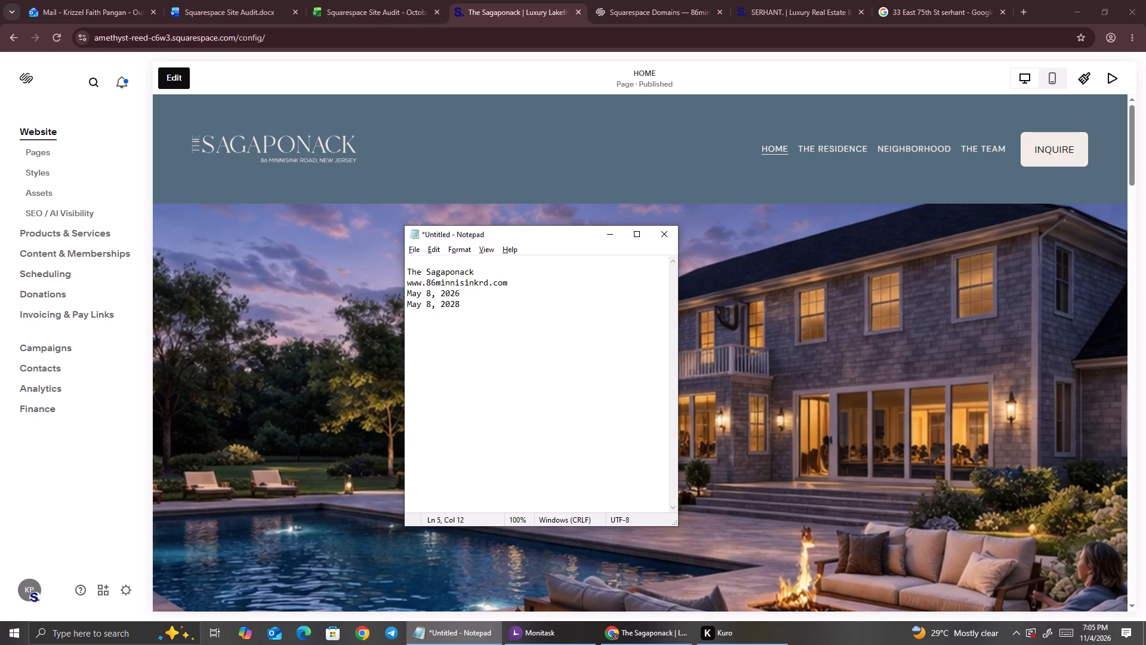
key(Return)
key(Return)
key(Return)
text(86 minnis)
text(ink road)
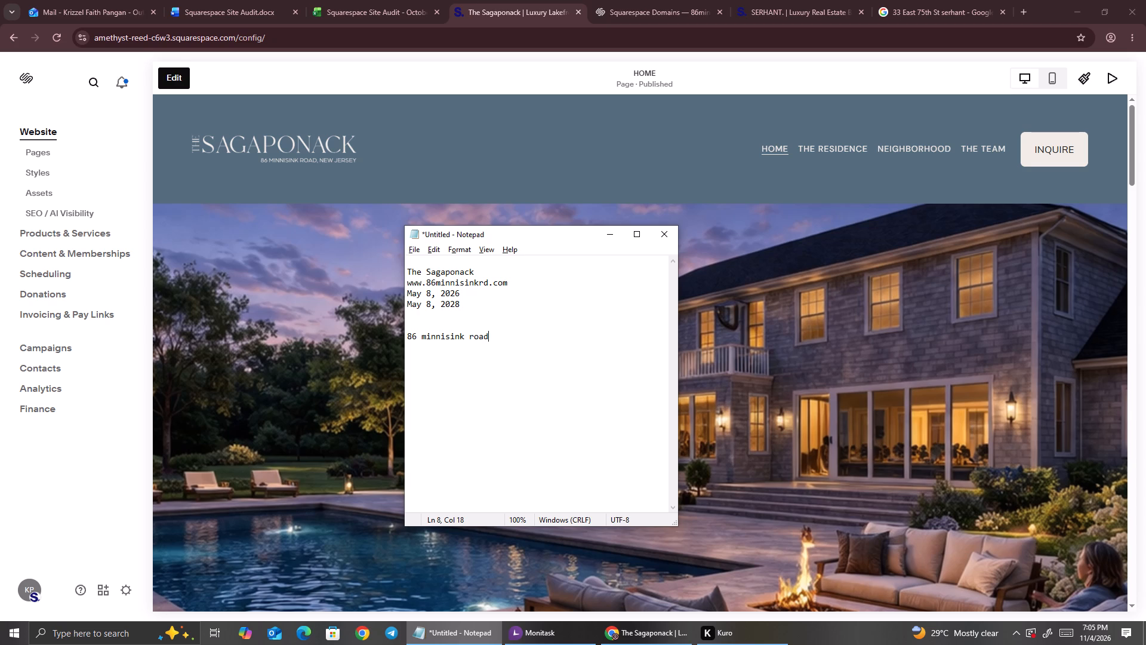
drag(509, 340, 406, 342)
key(ctrl+c)
click(666, 0)
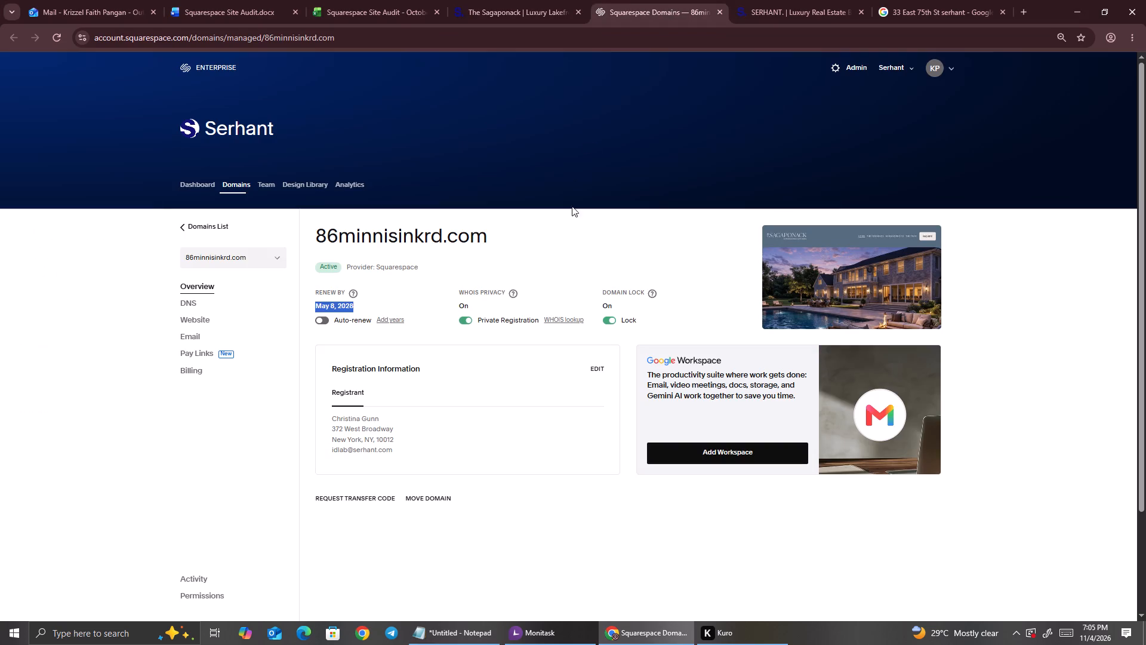
click(718, 10)
click(634, 0)
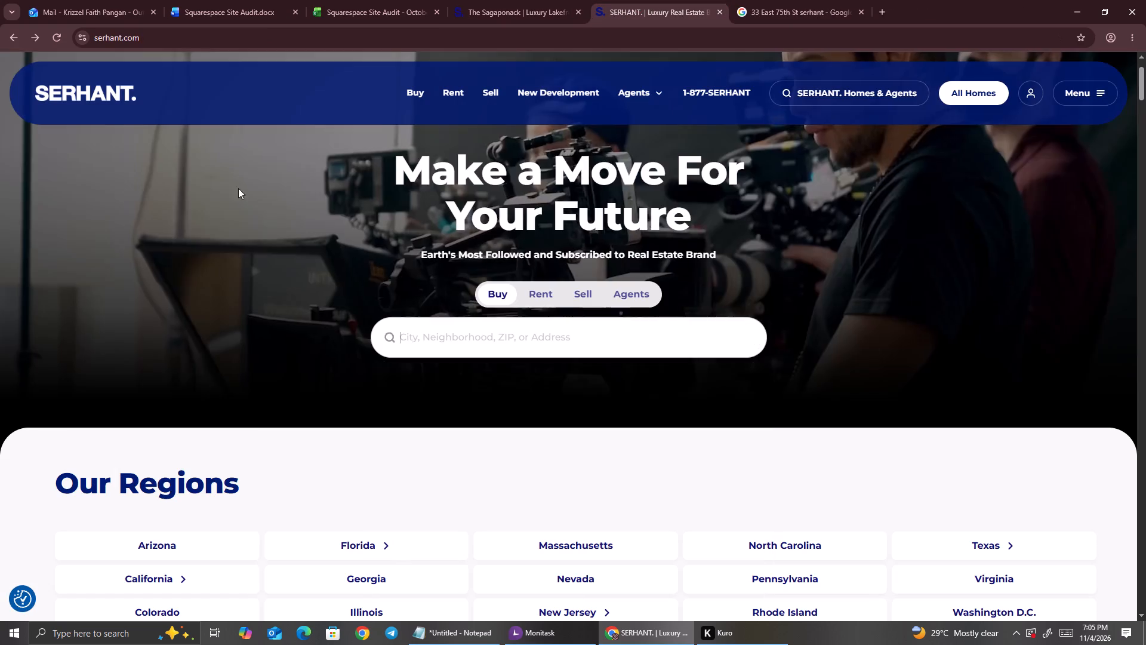
click(455, 335)
key(ctrl+v)
key(Return)
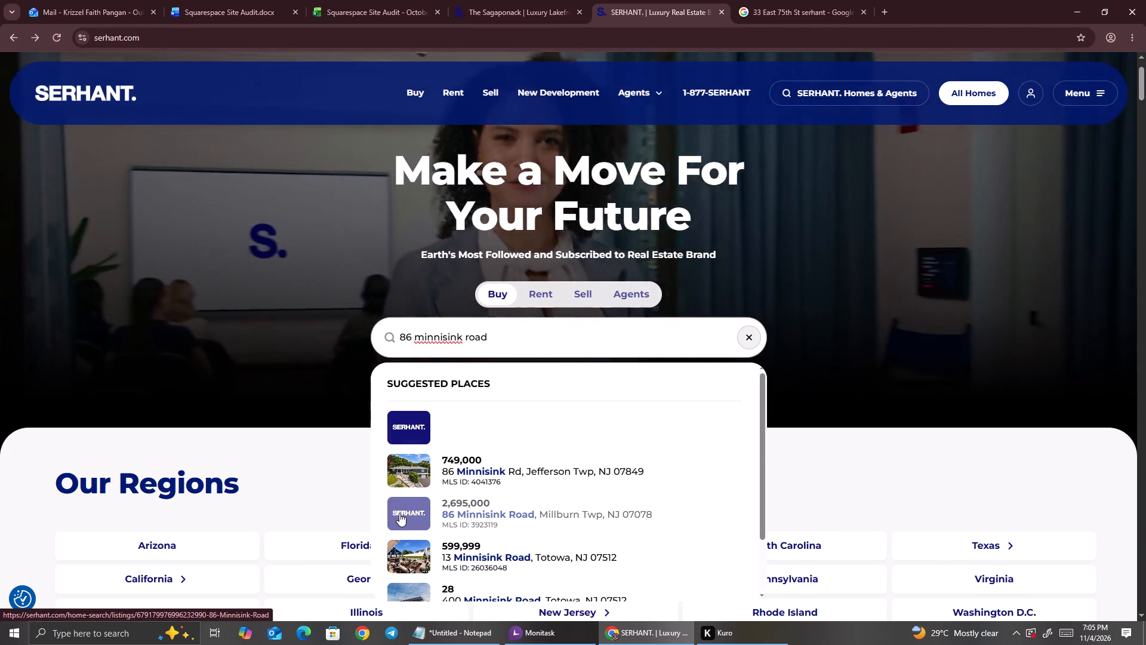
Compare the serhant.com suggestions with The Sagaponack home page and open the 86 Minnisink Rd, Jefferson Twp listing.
click(528, 0)
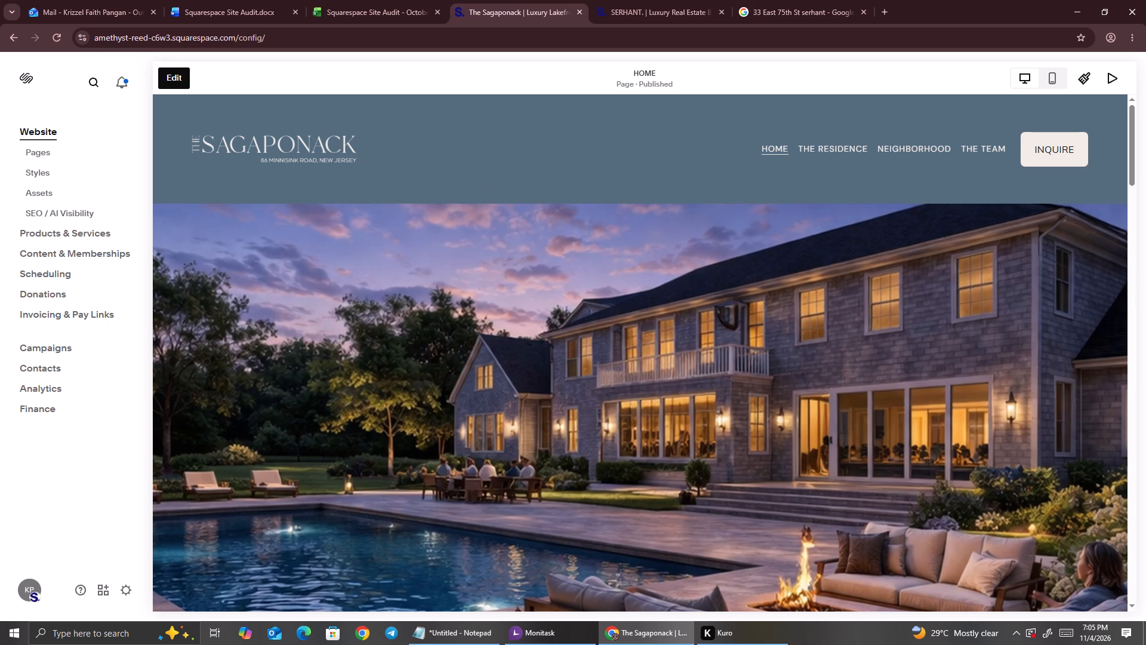
scroll(396, 472, down, 1)
scroll(396, 472, up, 3)
click(634, 0)
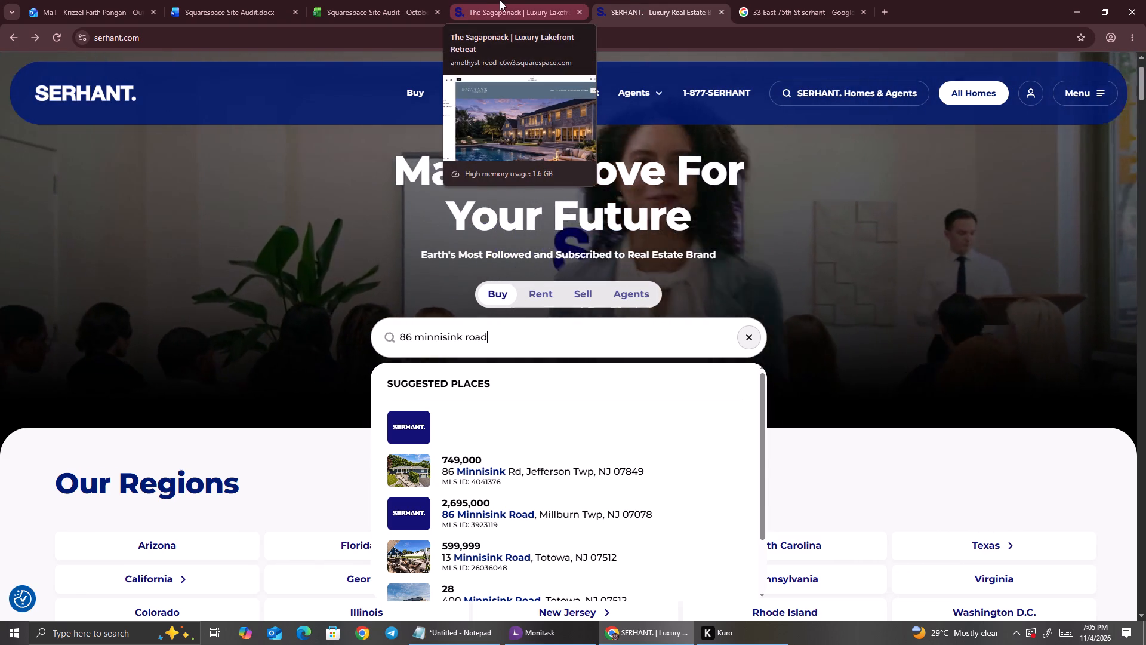
click(500, 0)
scroll(507, 446, down, 8)
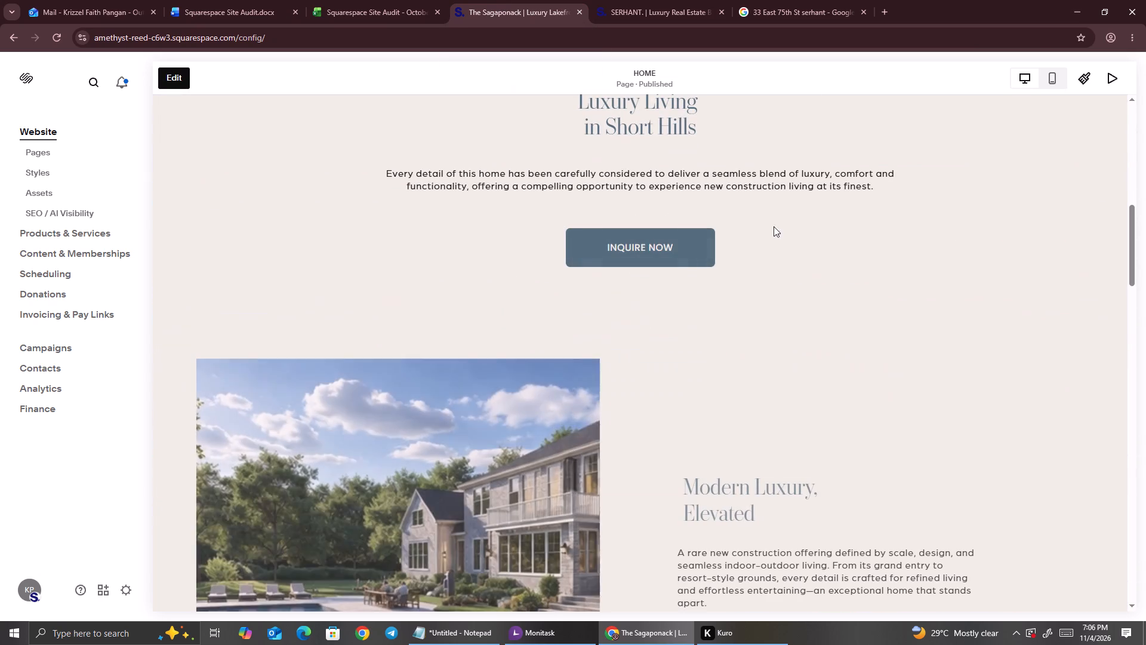
click(573, 0)
click(643, 0)
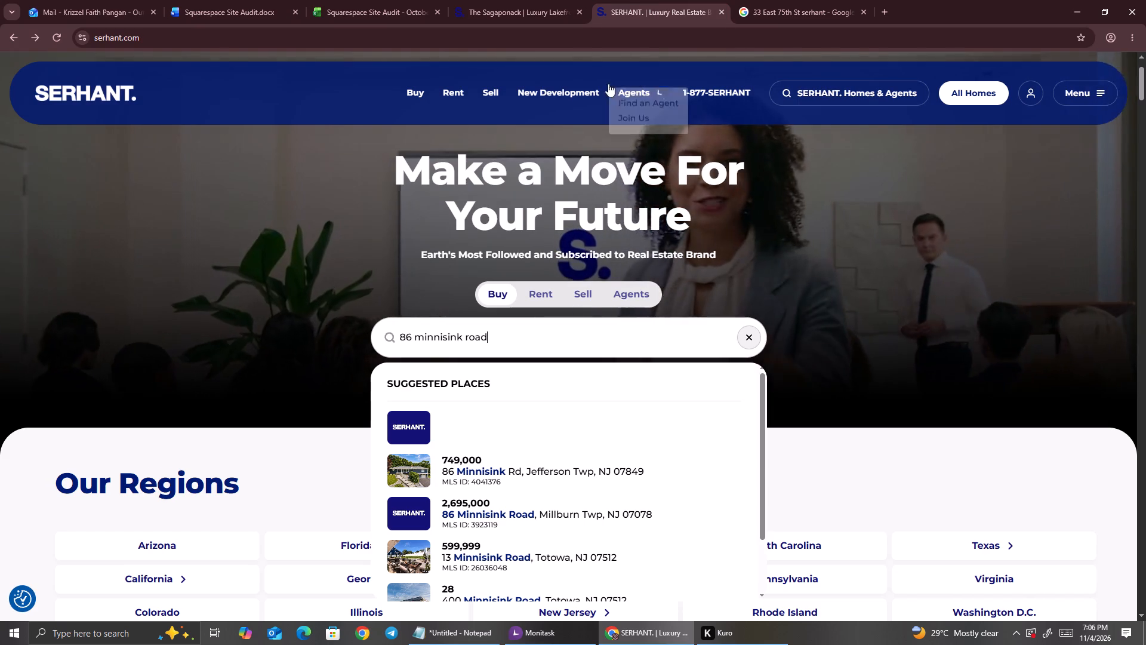
scroll(426, 561, up, 1)
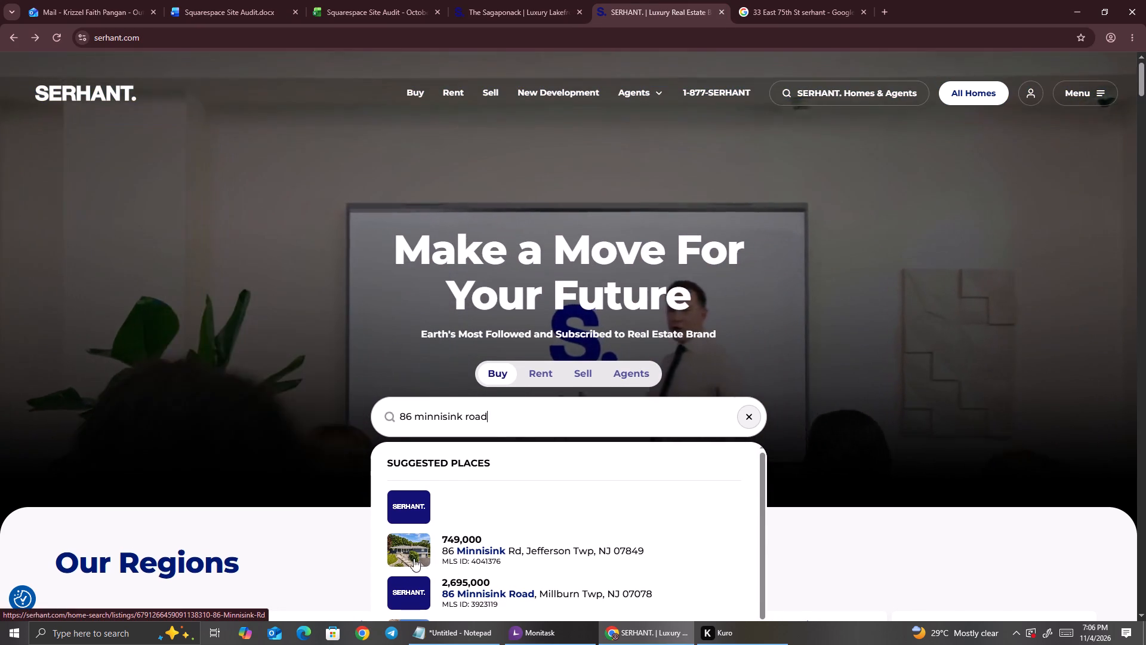
click(488, 0)
click(639, 0)
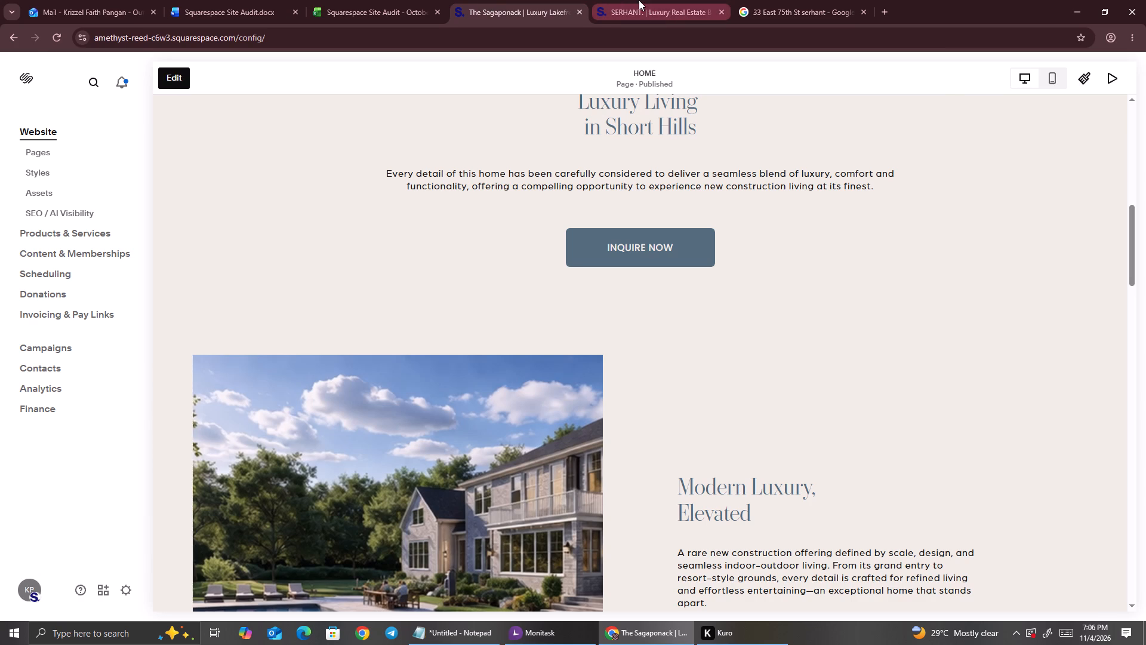
click(414, 545)
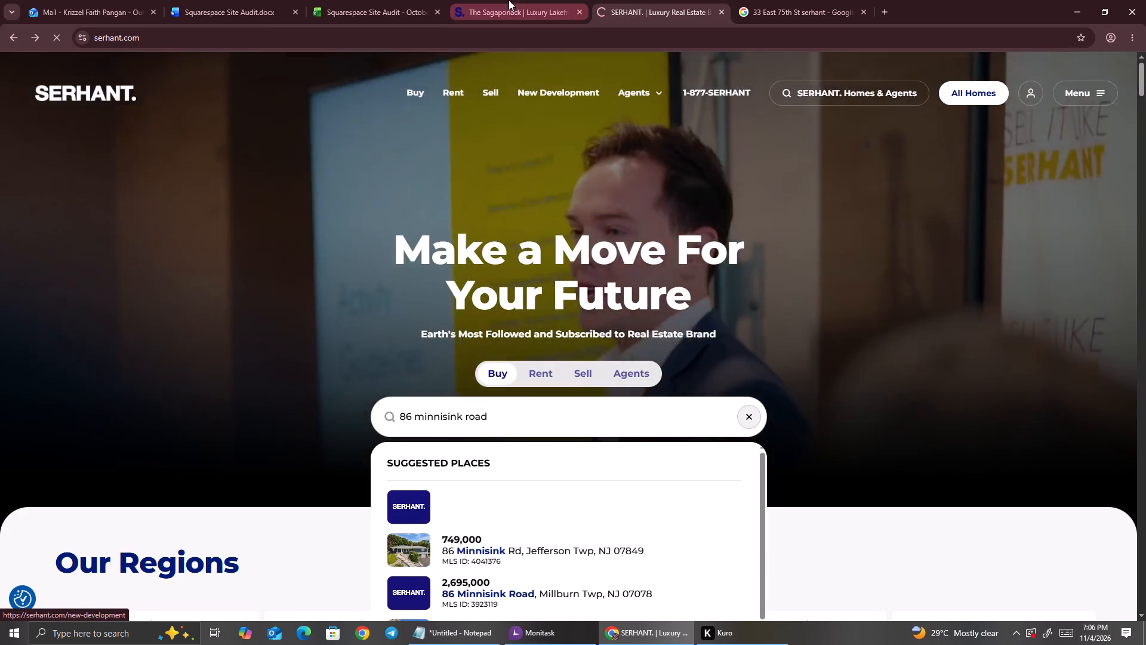
Copy the licensed salesperson's name from The Sagaponack home page footer into Notepad on the line below the address.
click(509, 0)
scroll(515, 376, down, 17)
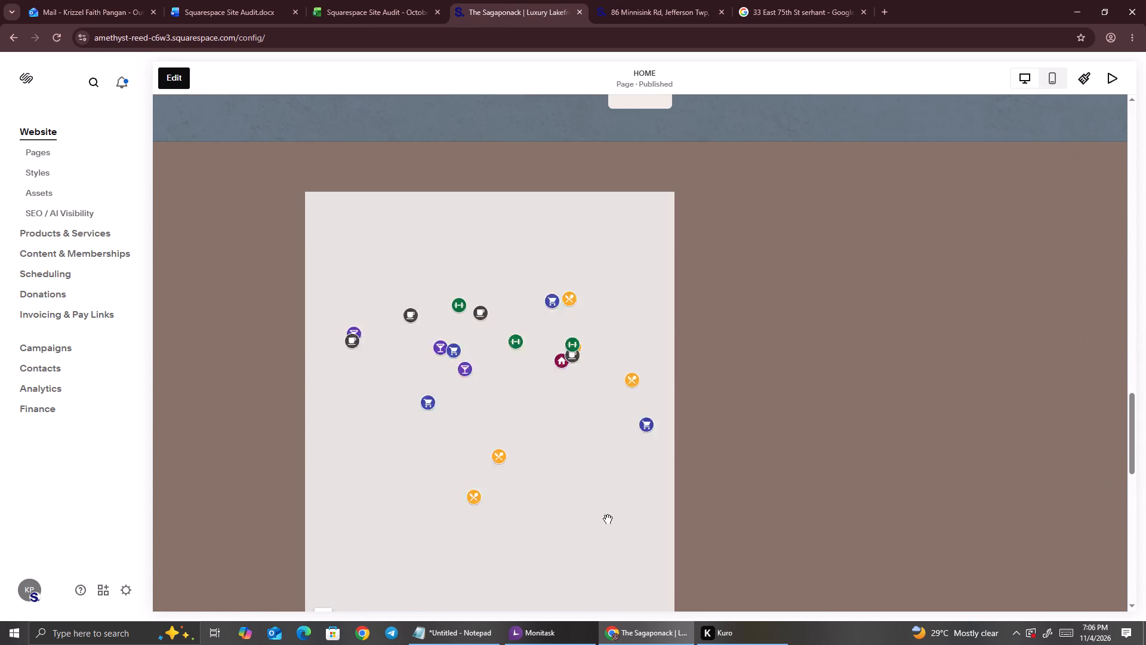
scroll(608, 519, down, 20)
scroll(608, 519, down, 7)
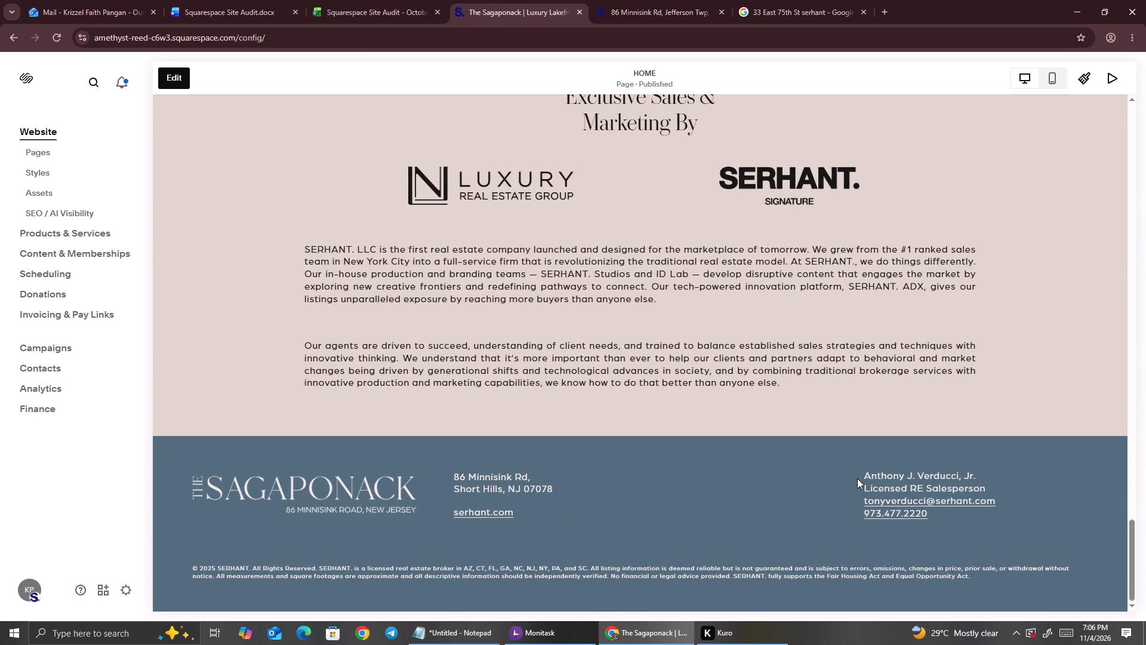
drag(856, 478, 999, 477)
key(ctrl+c)
key(alt+Tab)
click(516, 373)
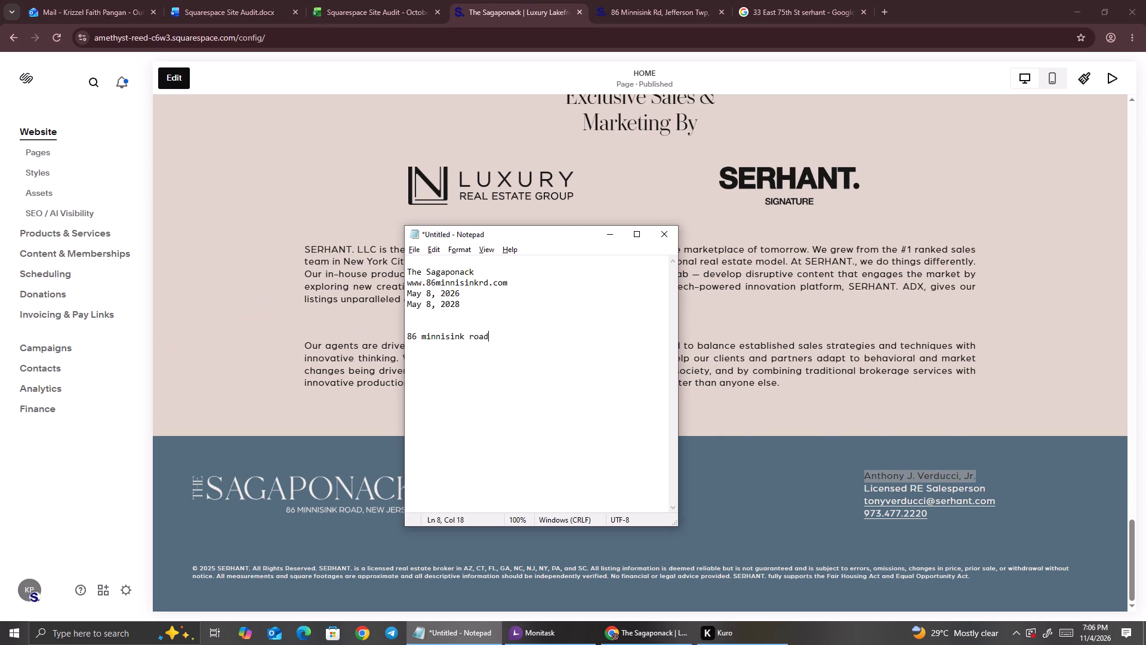
key(Return)
key(ctrl+v)
click(624, 0)
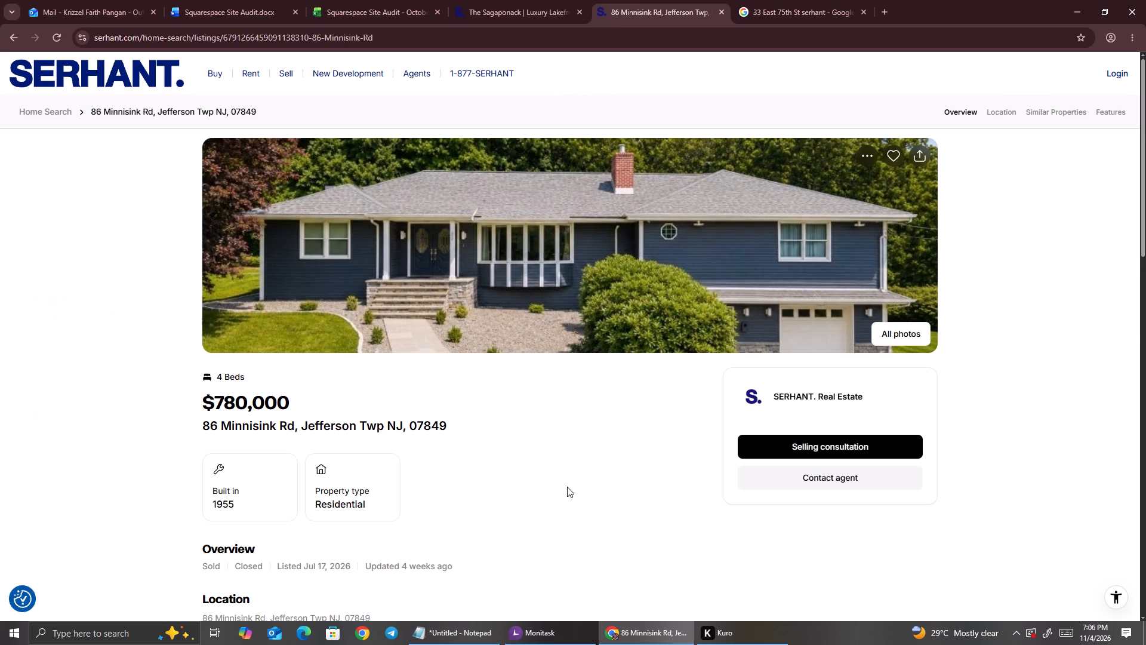
click(3, 50)
click(10, 42)
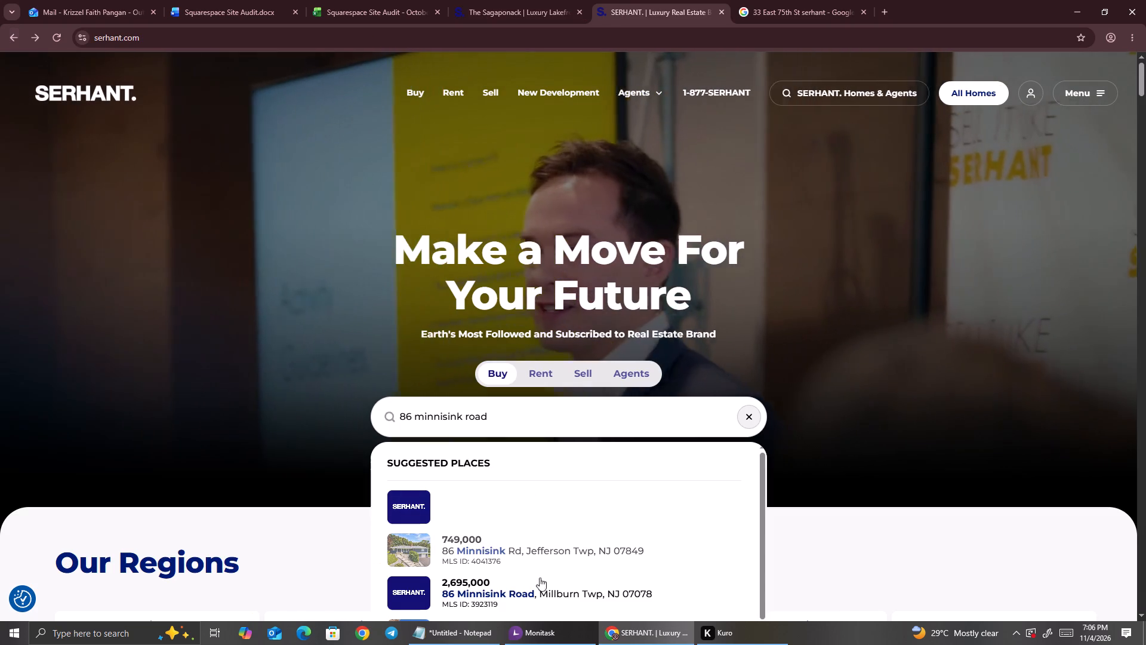
click(502, 594)
click(501, 0)
scroll(603, 284, up, 6)
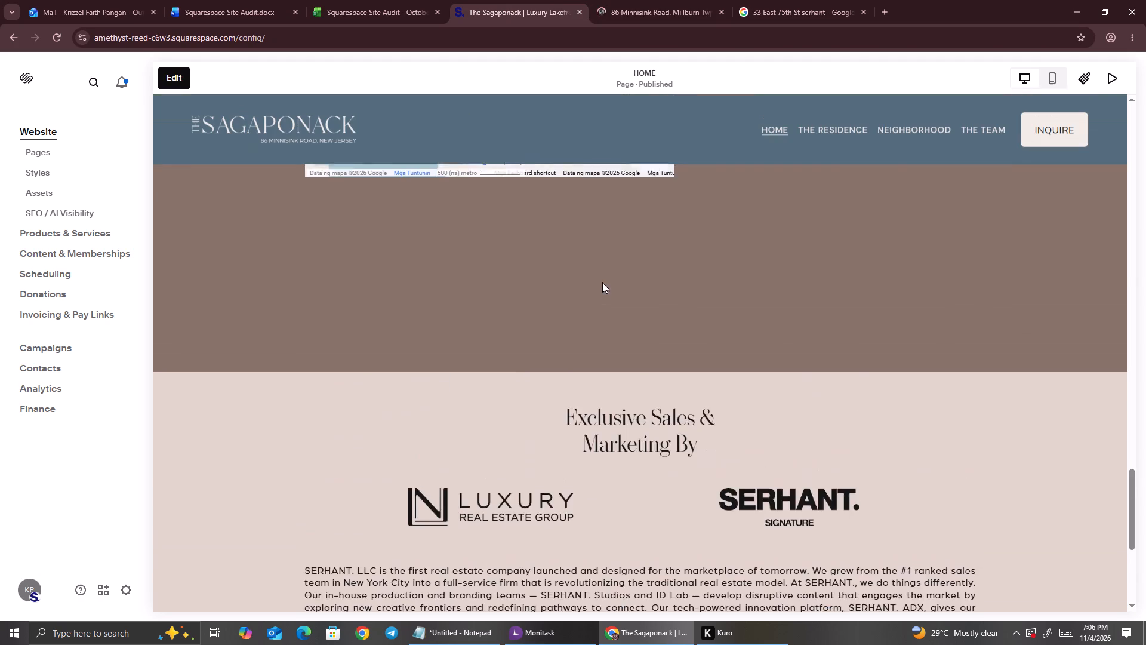
scroll(602, 282, up, 20)
scroll(602, 282, up, 5)
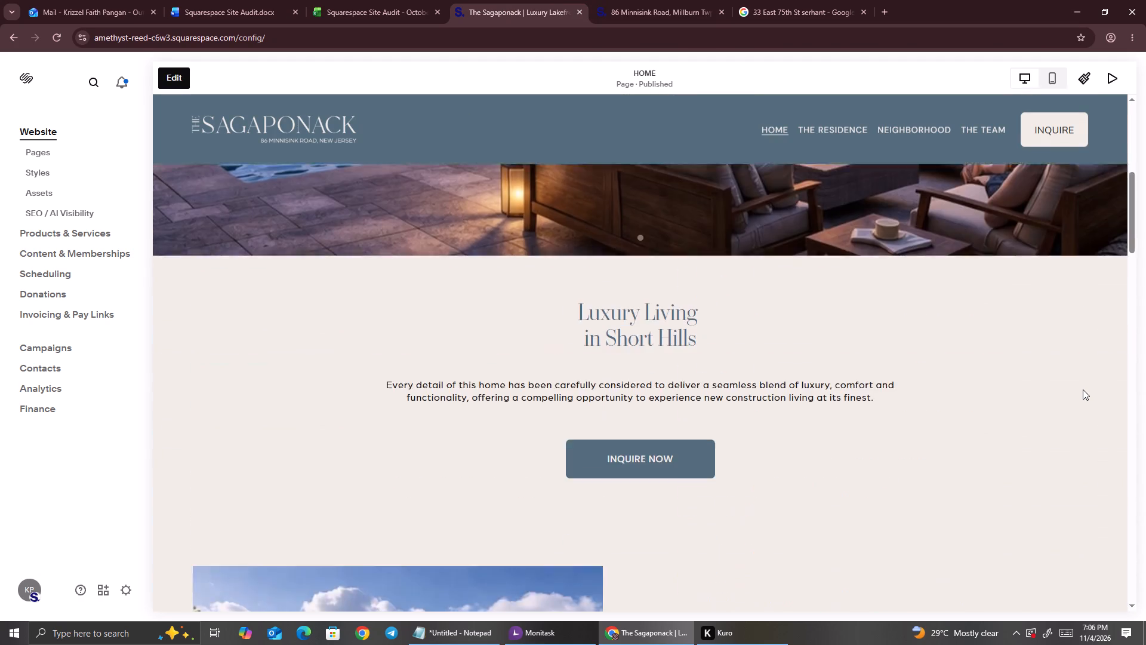
scroll(1083, 389, up, 11)
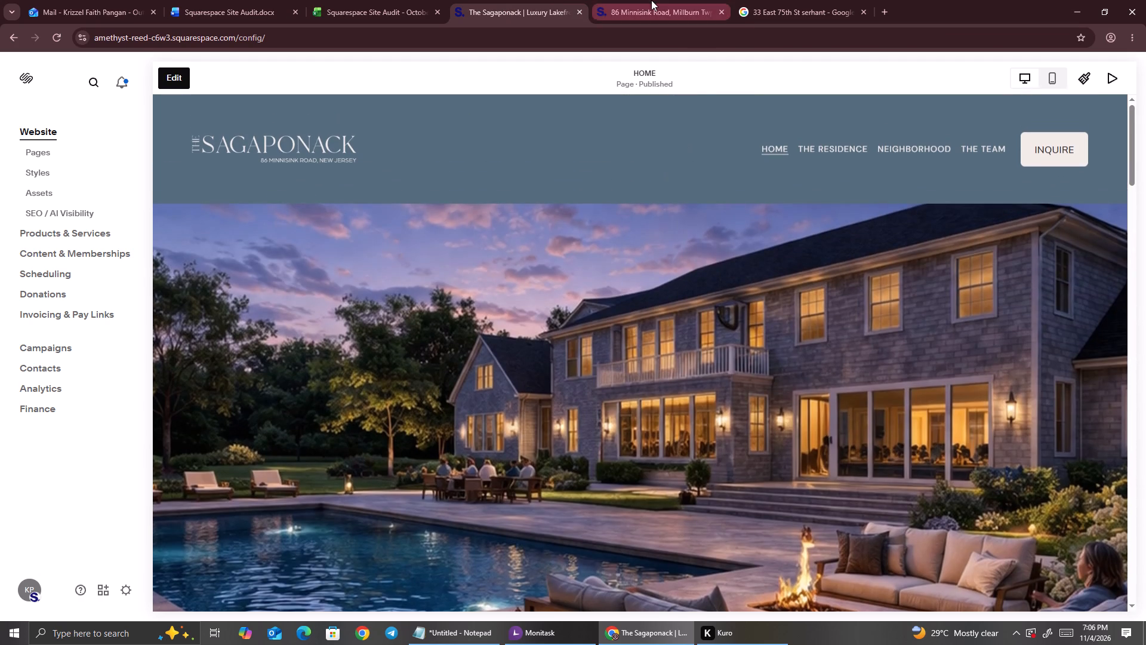
click(651, 0)
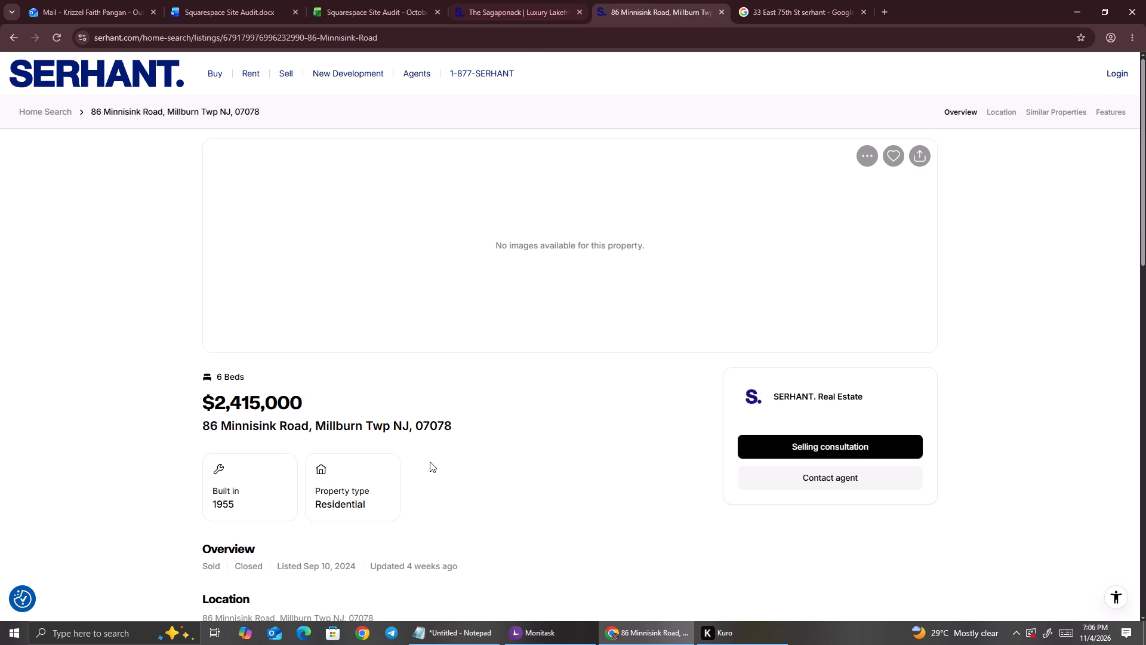
scroll(455, 465, down, 3)
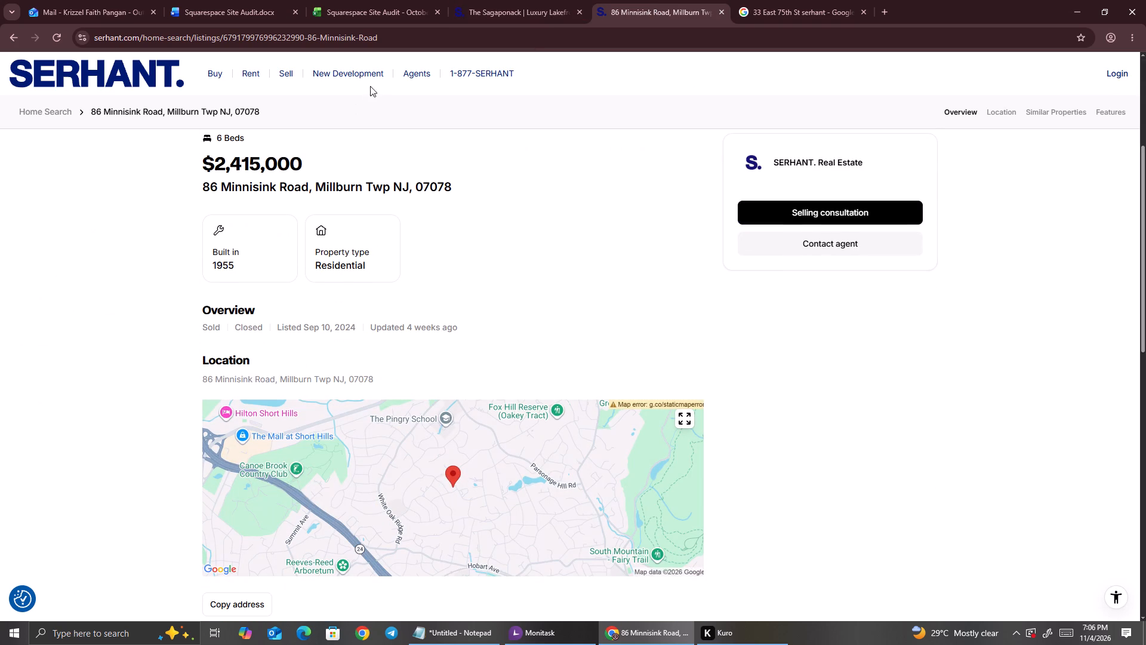
click(352, 13)
drag(431, 0, 442, 4)
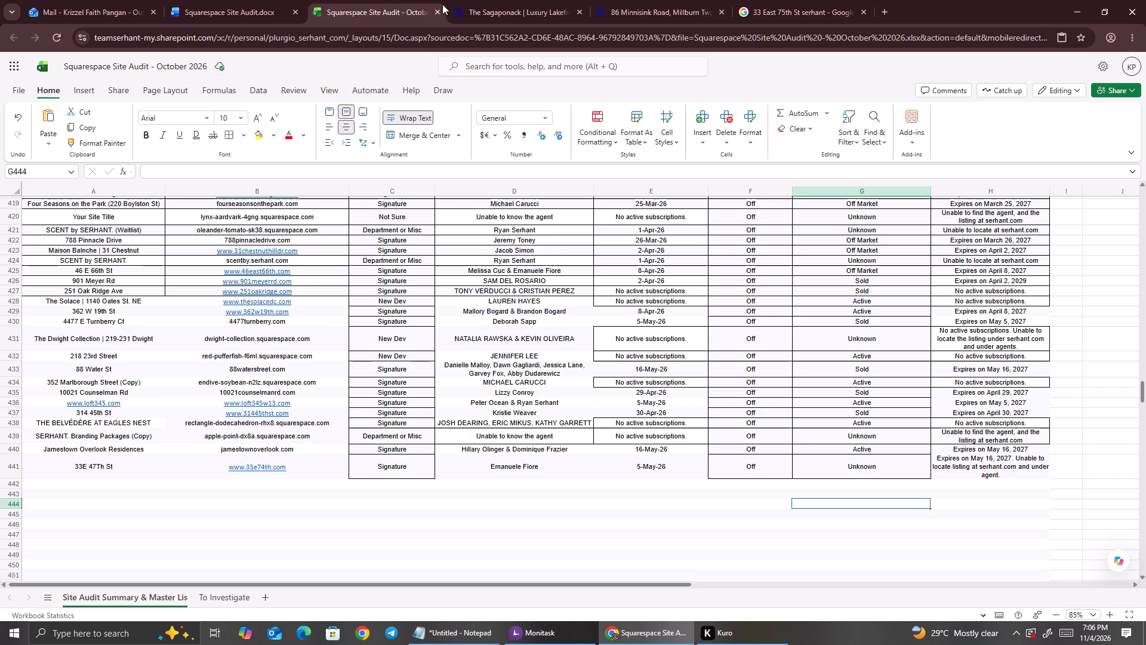
drag(442, 4, 448, 5)
drag(507, 5, 520, 8)
scroll(688, 371, down, 8)
scroll(1042, 529, down, 8)
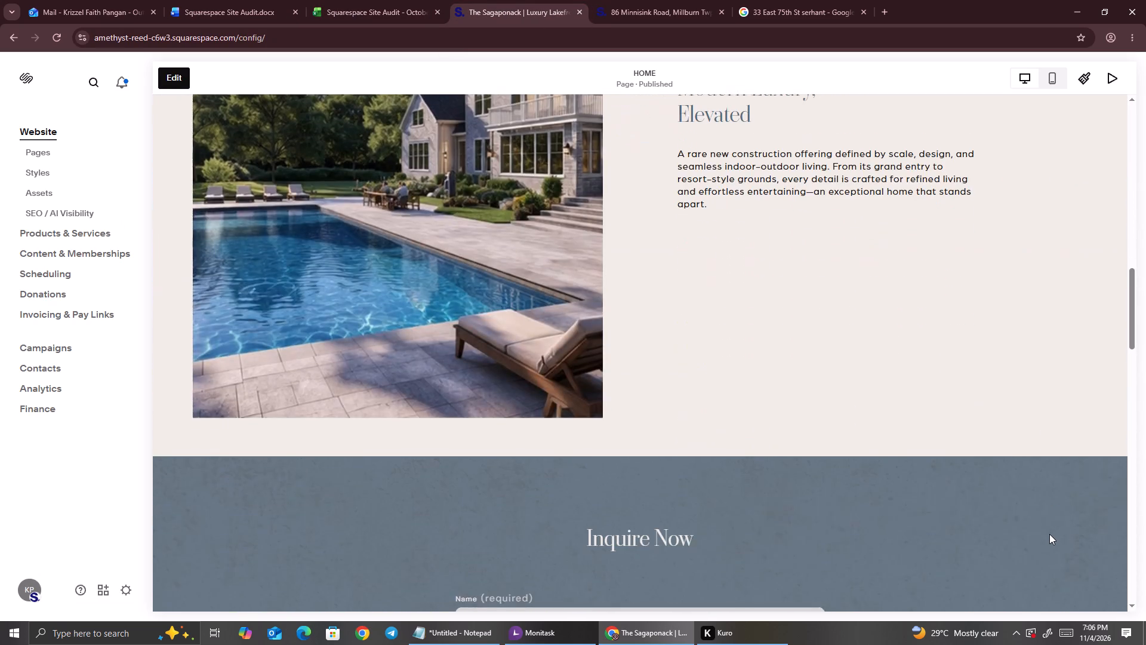
scroll(1049, 534, down, 10)
drag(547, 330, 547, 328)
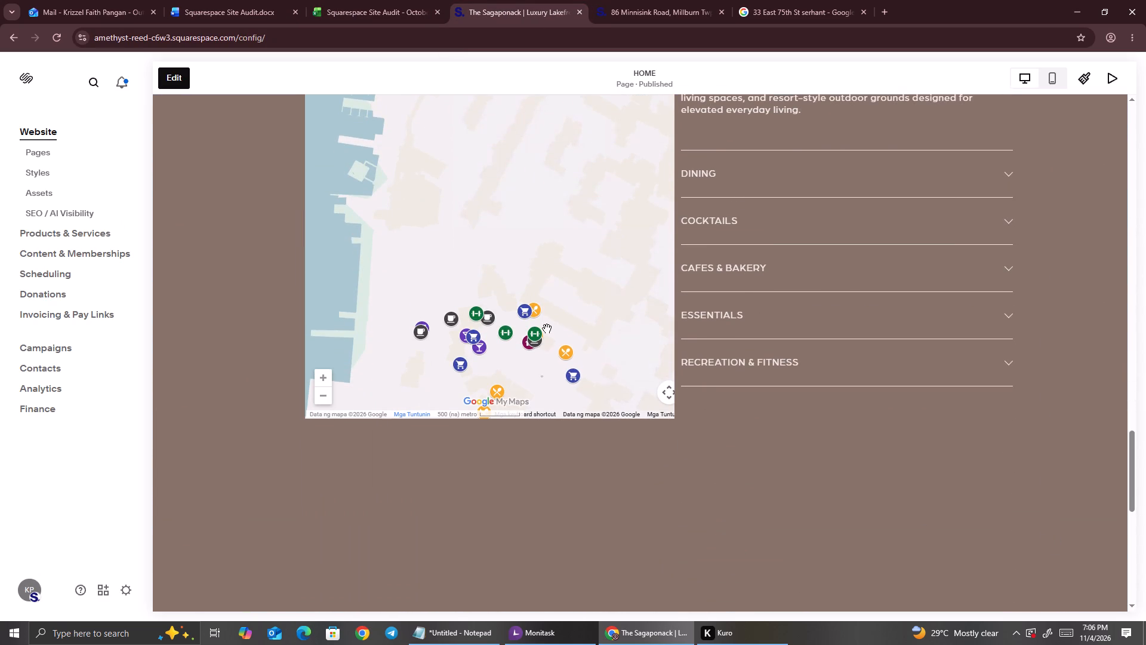
drag(547, 328, 552, 190)
scroll(519, 298, up, 1)
drag(525, 293, 496, 386)
scroll(494, 374, down, 10)
drag(574, 381, 552, 278)
scroll(490, 300, up, 6)
drag(497, 303, 581, 397)
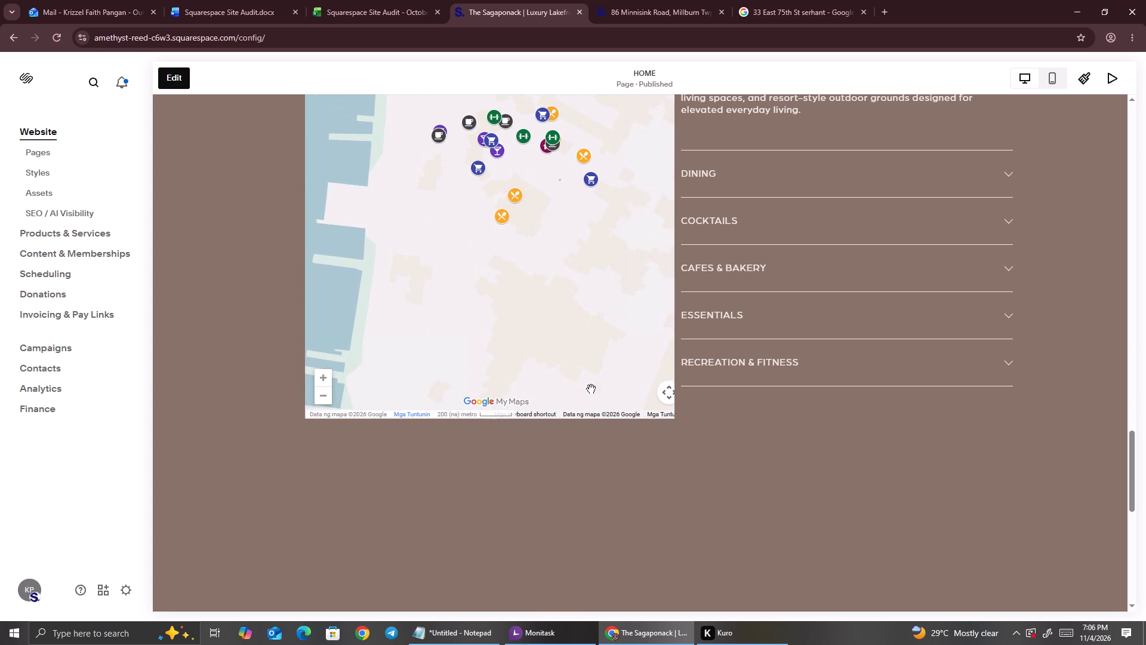
drag(629, 285, 612, 322)
click(692, 0)
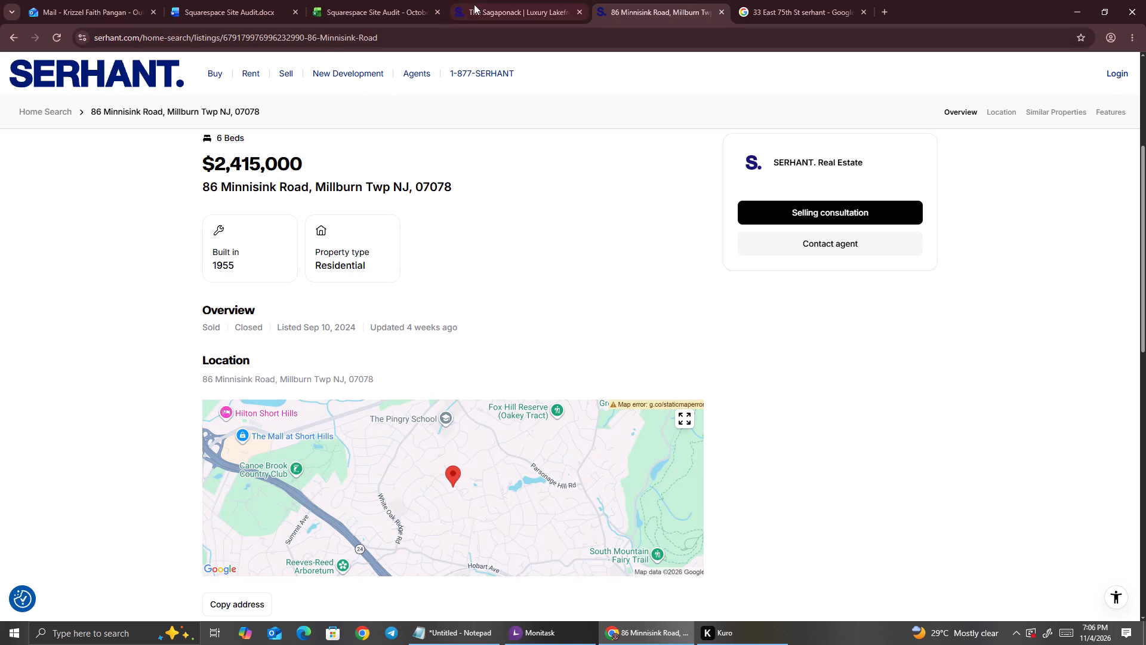
click(475, 3)
click(399, 0)
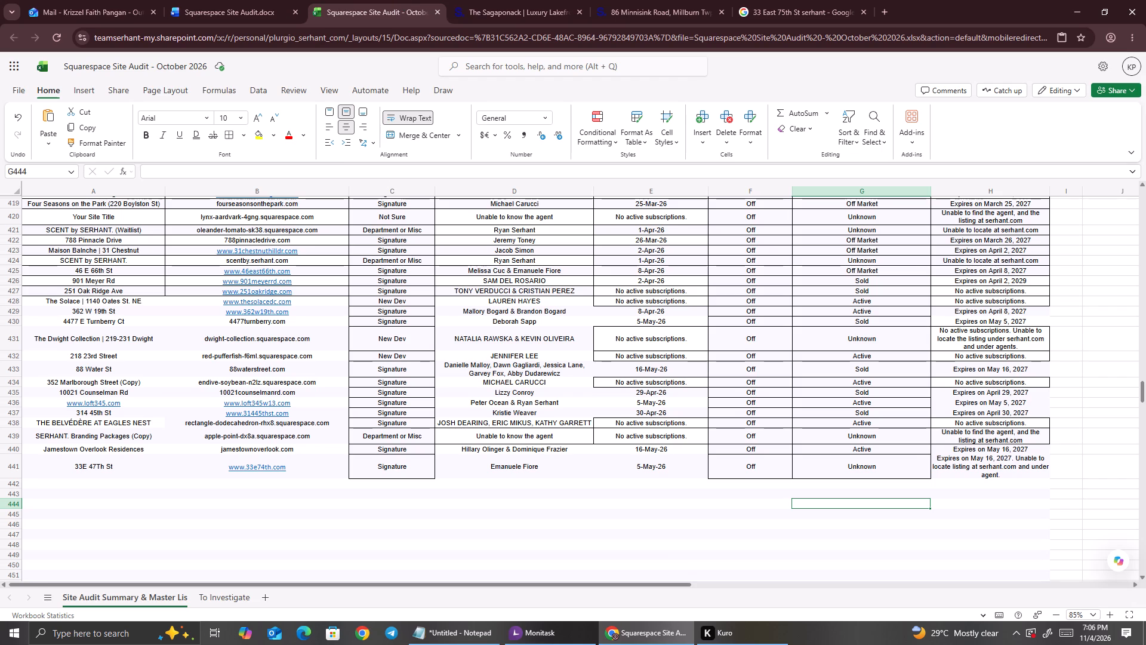
key(alt+Tab)
drag(482, 272, 362, 275)
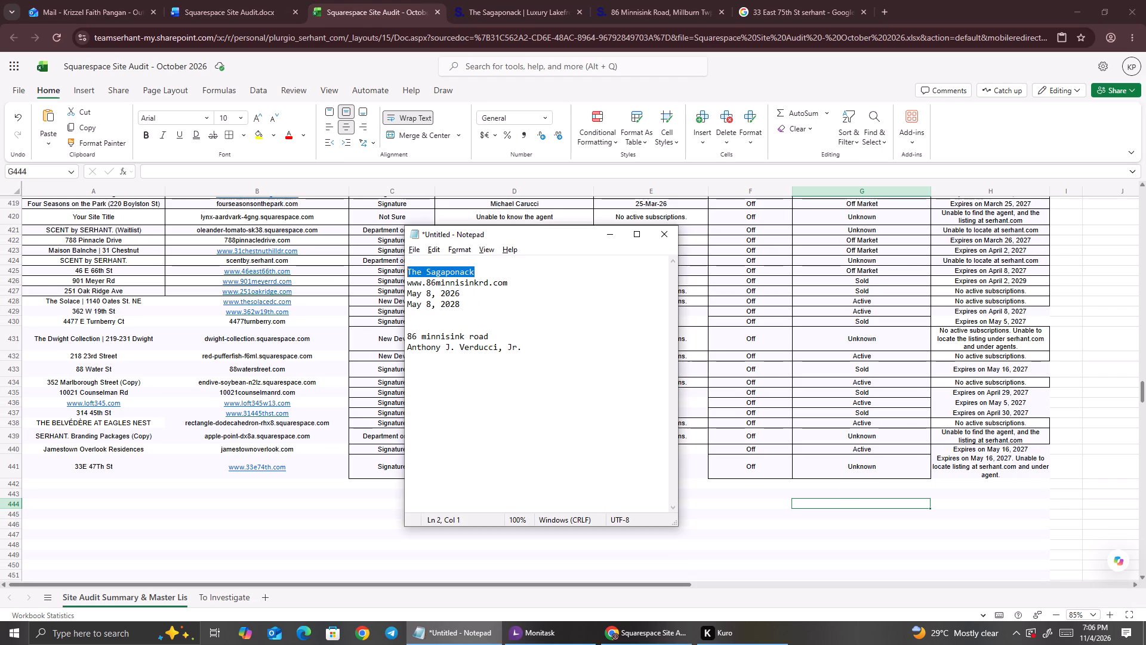
key(ctrl+c)
drag(106, 481, 113, 483)
key(ctrl+v)
key(alt+Tab)
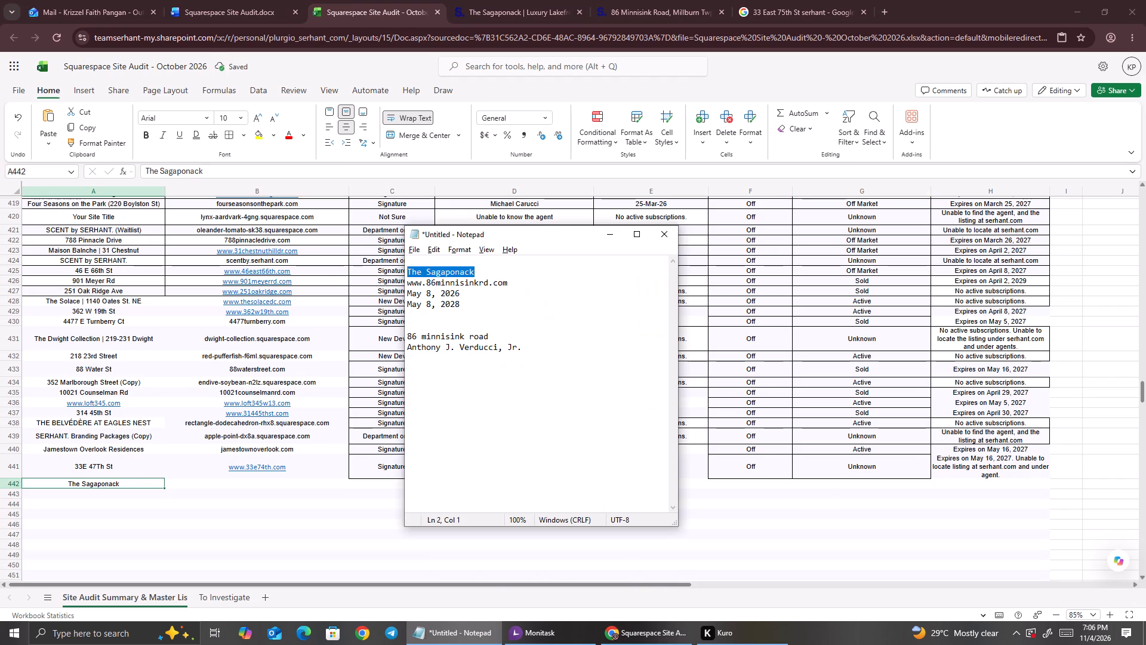
drag(528, 282, 381, 284)
key(ctrl+c)
click(260, 484)
key(ctrl+v)
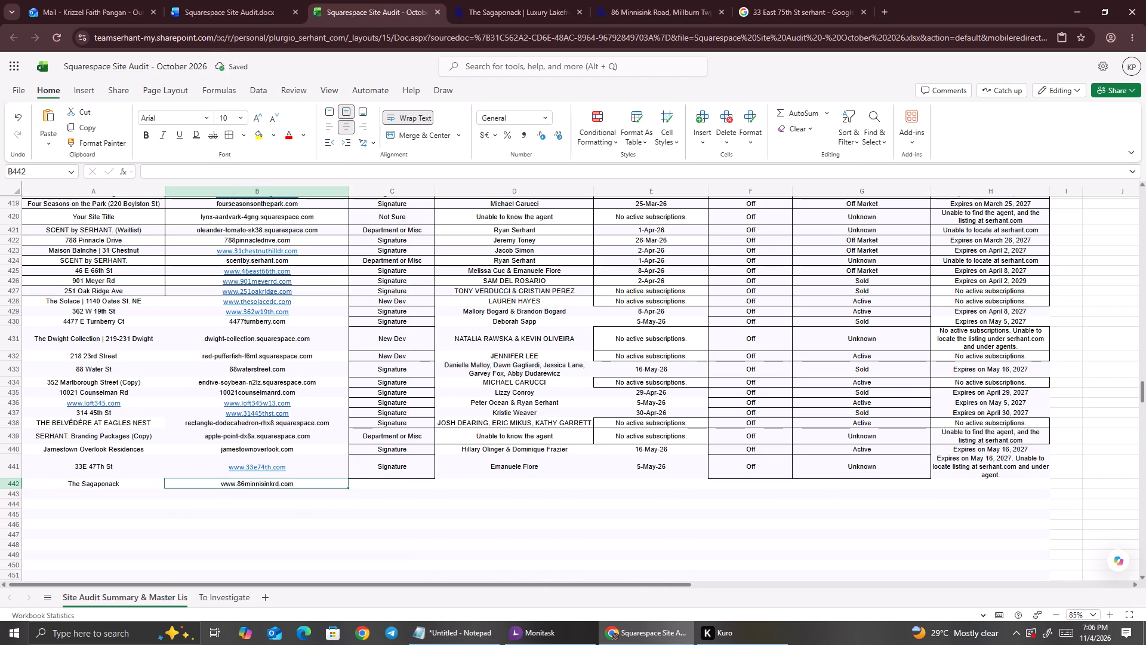
Fill The Sagaponack's category with Signature copied from the row above and its agent with the salesperson's name from Notepad.
click(409, 464)
key(ctrl+c)
click(388, 487)
key(ctrl+v)
key(alt+Tab)
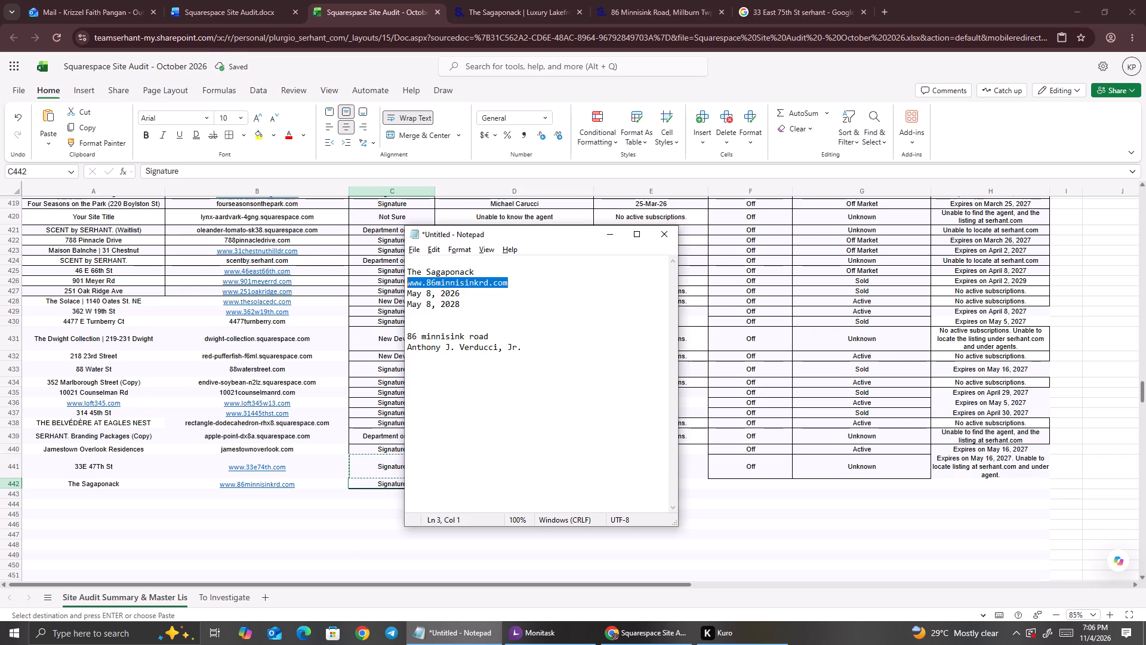
drag(526, 346, 356, 356)
key(ctrl+c)
key(alt+Tab)
click(504, 477)
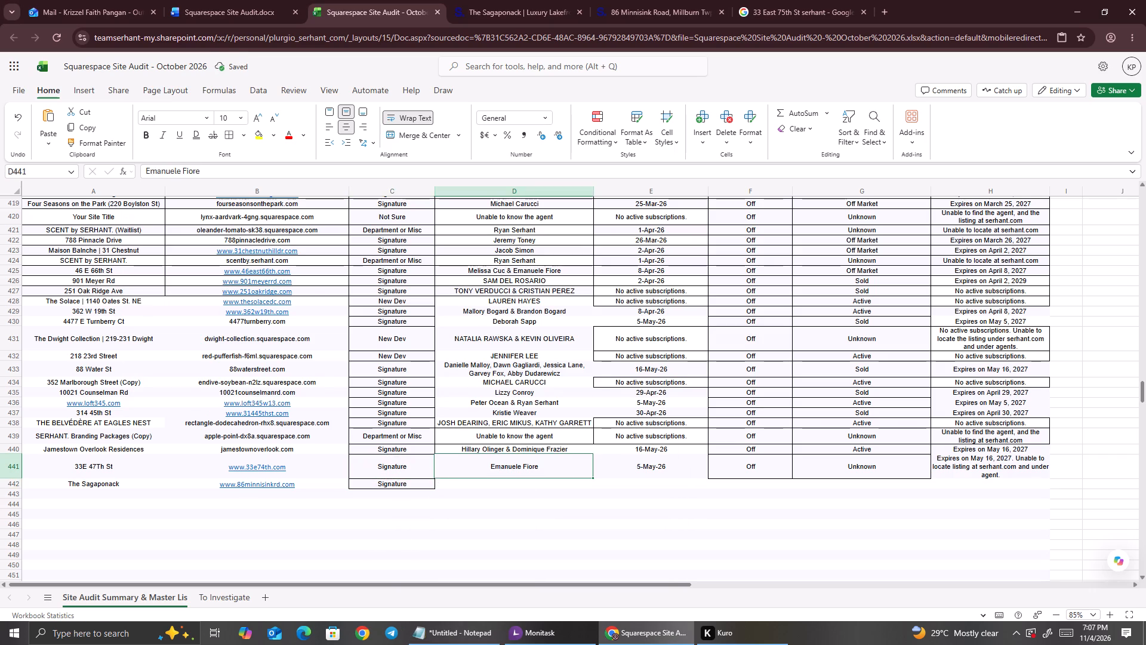
click(507, 484)
key(ctrl+v)
Enter May 8, 2026 from Notepad in The Sagaponack's date column, and copy Off and Unknown from the row above.
key(alt+Tab)
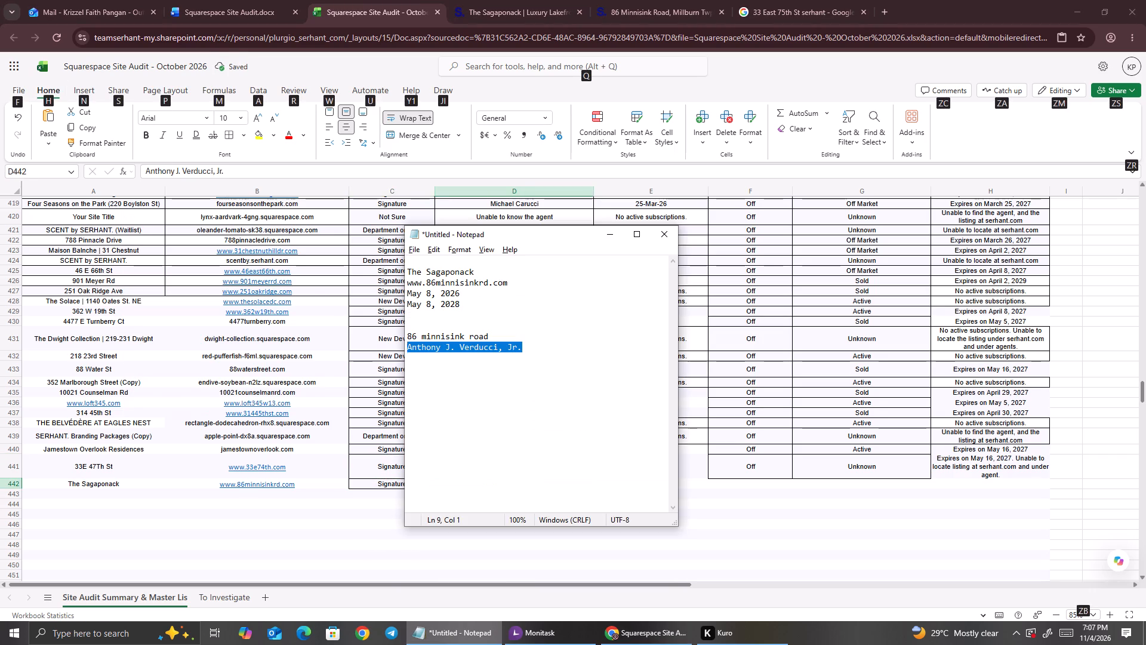
drag(467, 288, 378, 295)
key(ctrl+c)
key(alt+Tab)
click(715, 508)
click(667, 481)
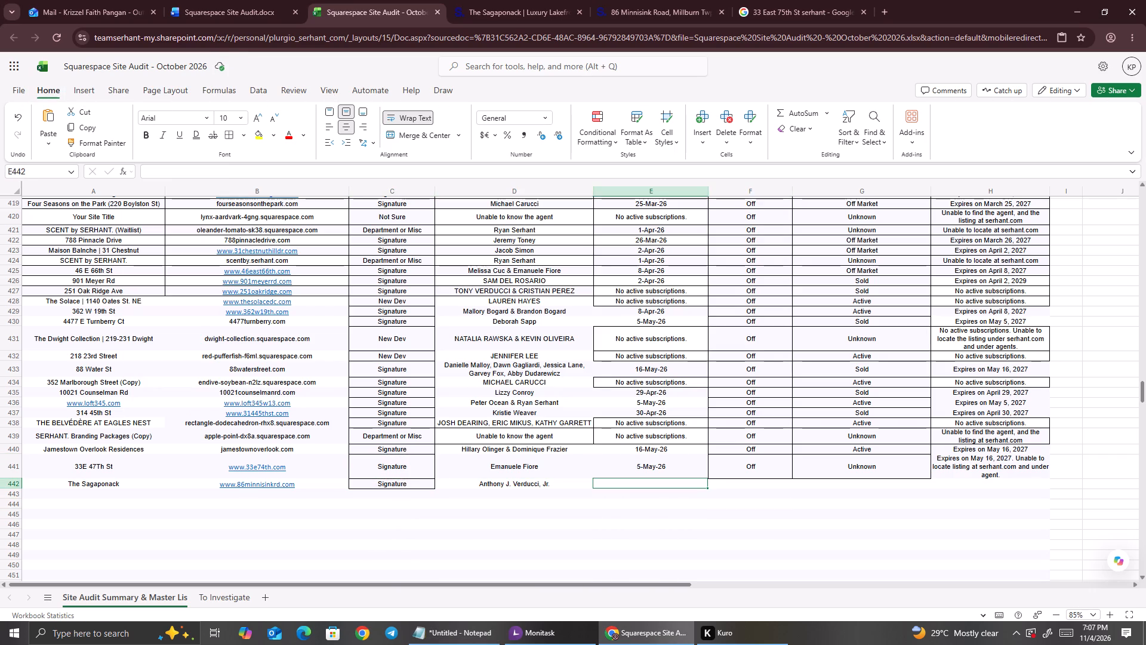
key(ctrl+v)
drag(747, 472, 855, 466)
key(ctrl+c)
click(769, 489)
click(771, 484)
key(ctrl+v)
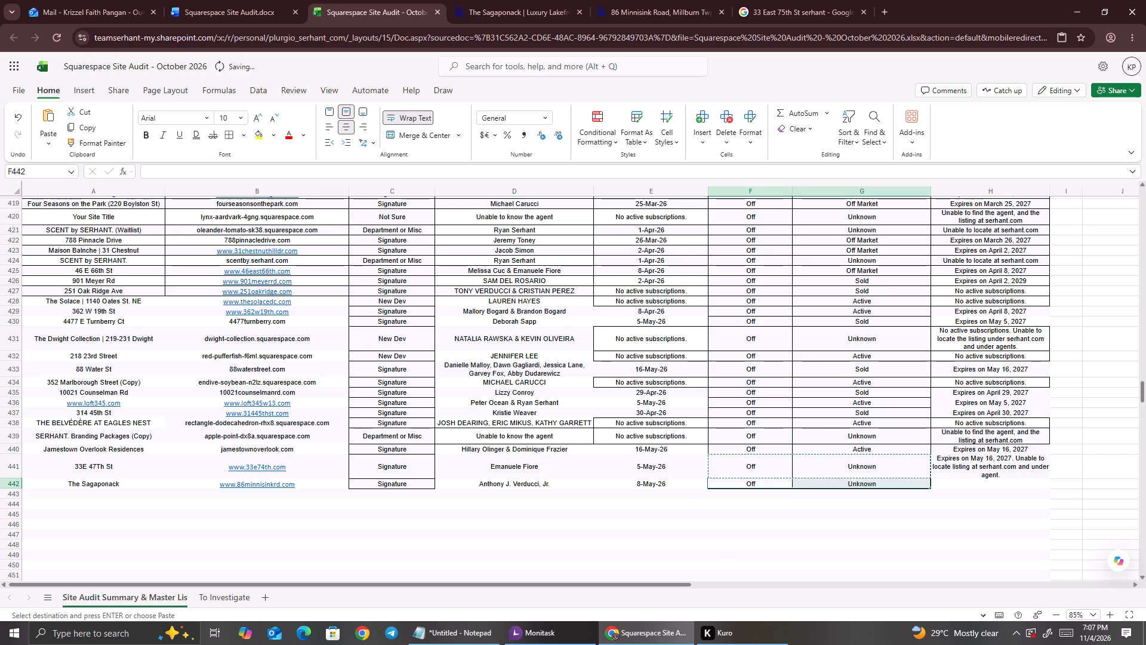
Copy the words "Expires on" from the remark in H441 and place them before May 8, 2028 in Notepad.
key(alt+Tab)
click(1003, 454)
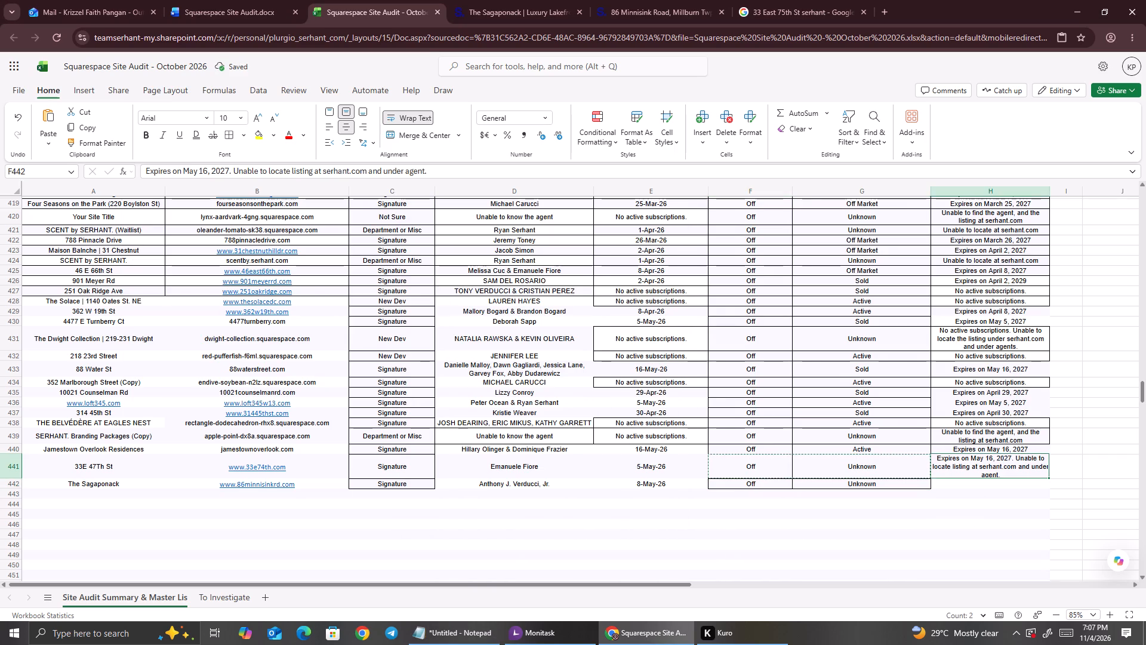
drag(181, 173, 85, 171)
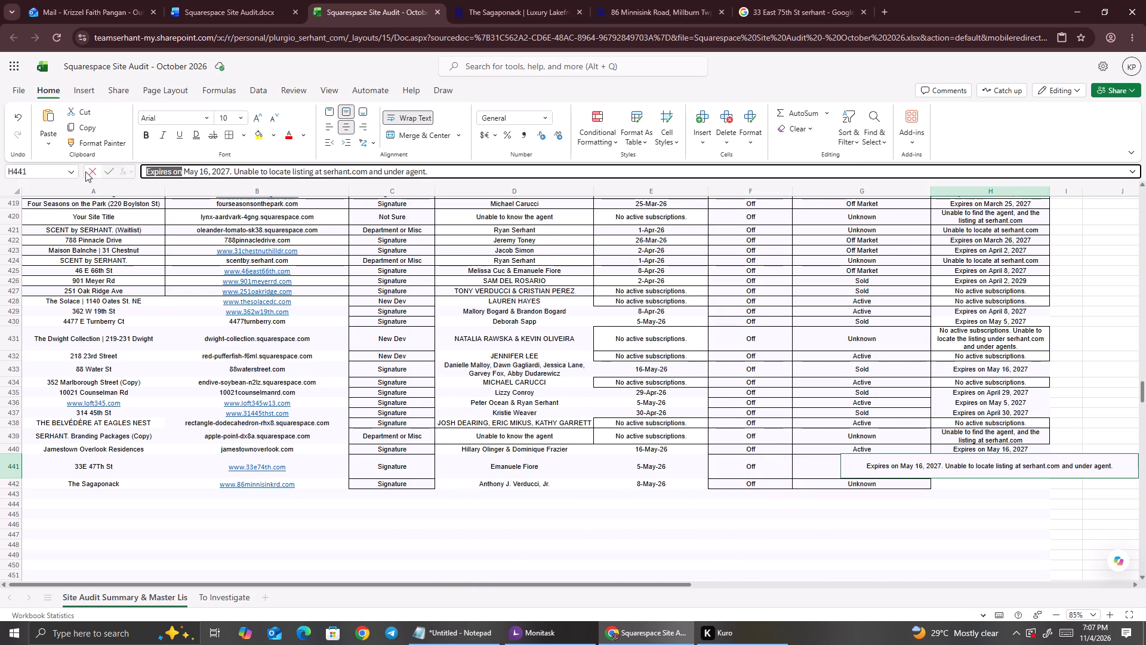
drag(85, 171, 69, 172)
key(ctrl+c)
key(alt+Tab)
click(414, 335)
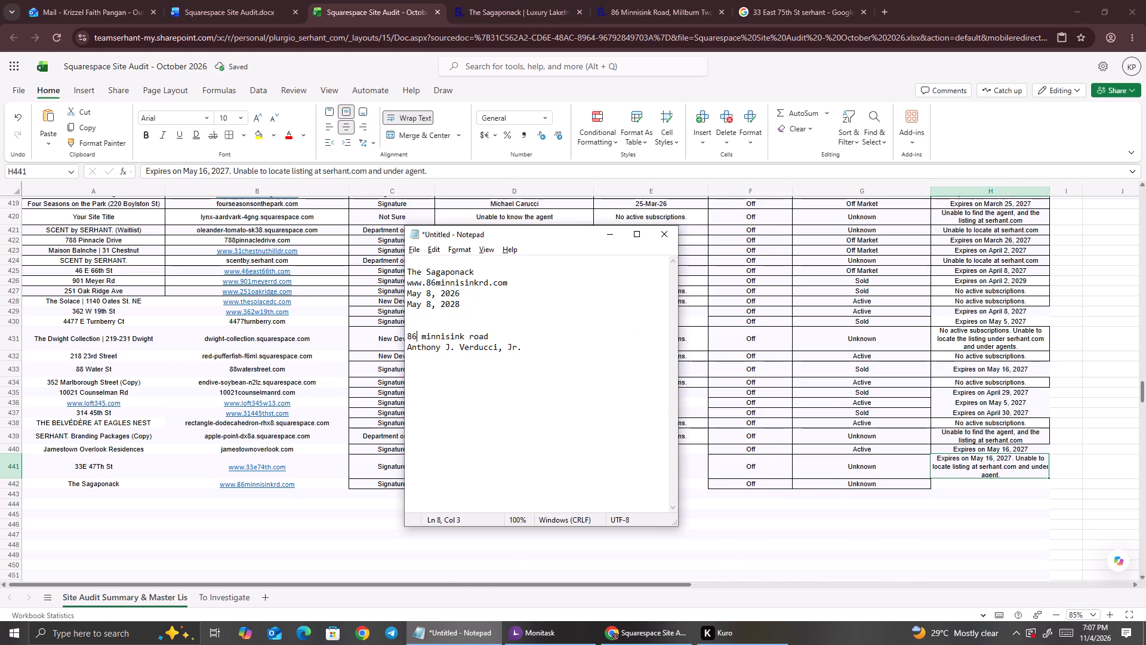
key(Left)
key(Left)
key(ctrl+v)
click(412, 305)
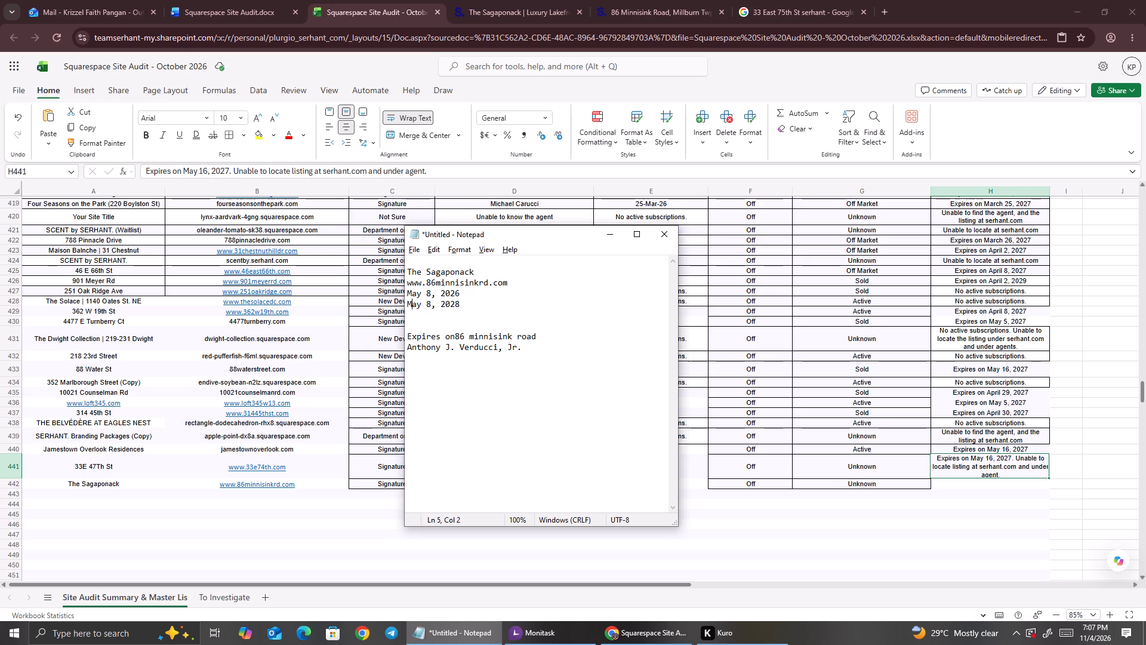
key(Left)
key(ctrl+v)
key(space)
Append to Notepad's expiry line "Unable to locate listing, serhant.com shows multiple listing for this signature. Not located under agent's listing, too.".
click(527, 305)
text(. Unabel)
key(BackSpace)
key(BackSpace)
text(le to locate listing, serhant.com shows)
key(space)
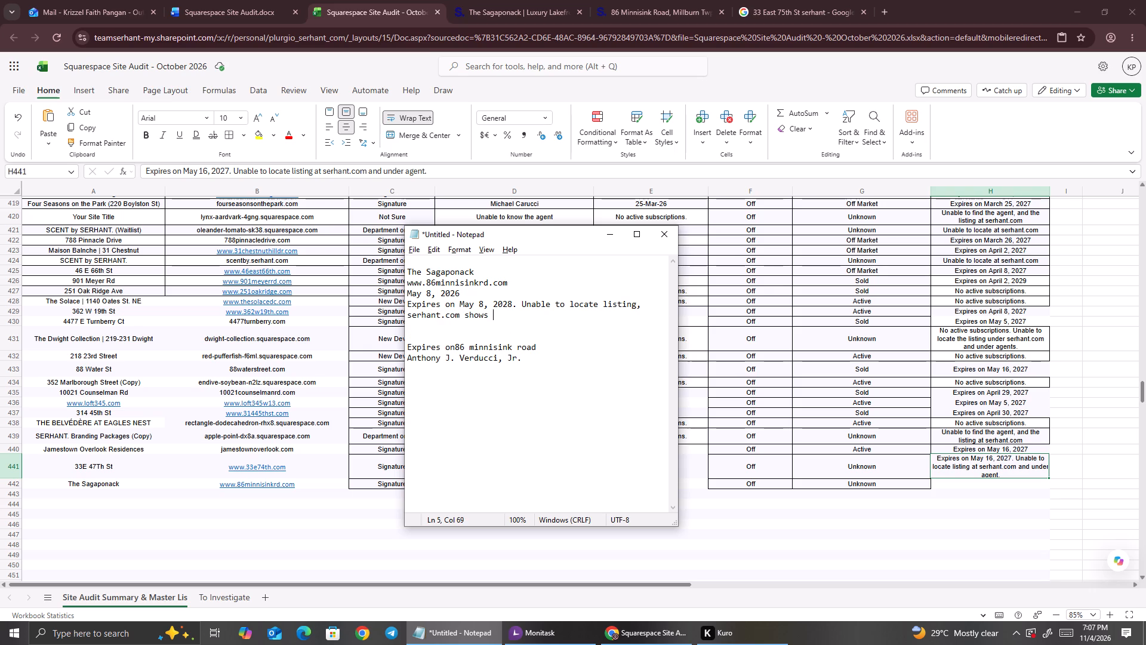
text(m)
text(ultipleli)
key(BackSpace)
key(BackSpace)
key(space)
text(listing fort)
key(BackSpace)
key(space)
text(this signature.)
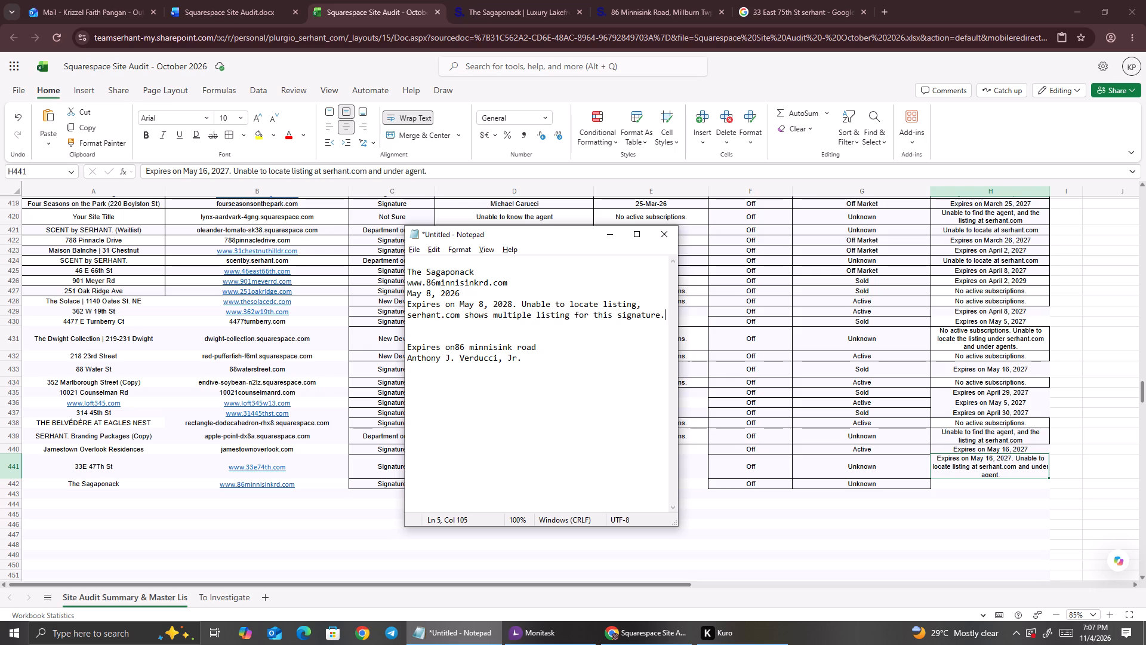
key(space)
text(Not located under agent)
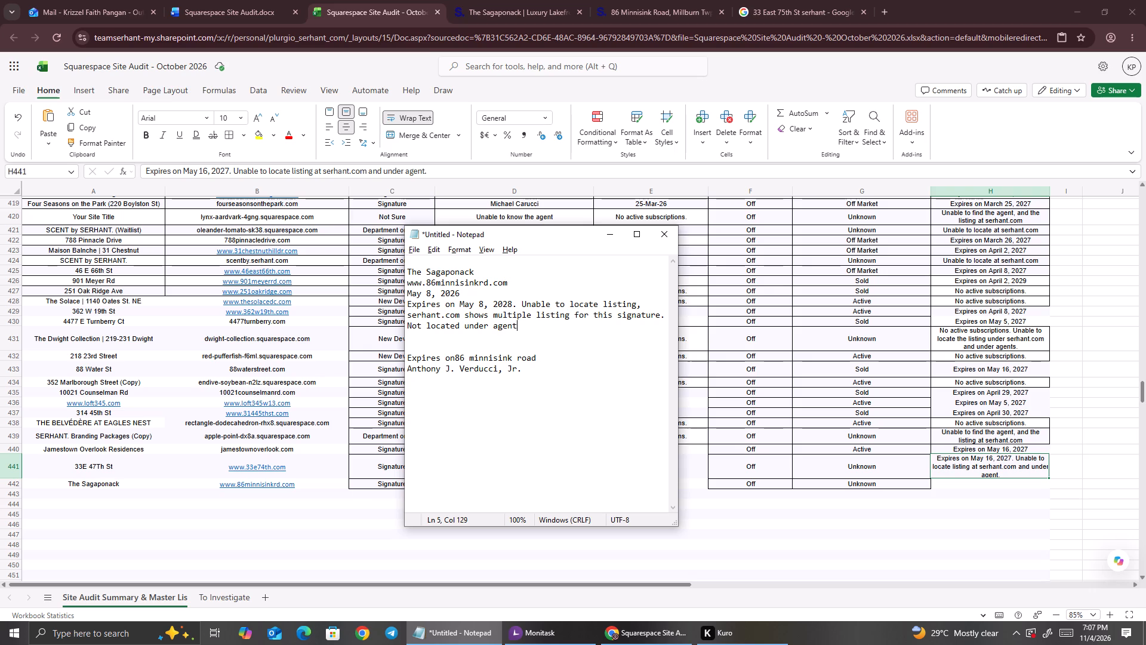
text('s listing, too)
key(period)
Copy the full expiry and listing remark from Notepad into cell H442 of The Sagaponack's row.
drag(597, 327, 401, 308)
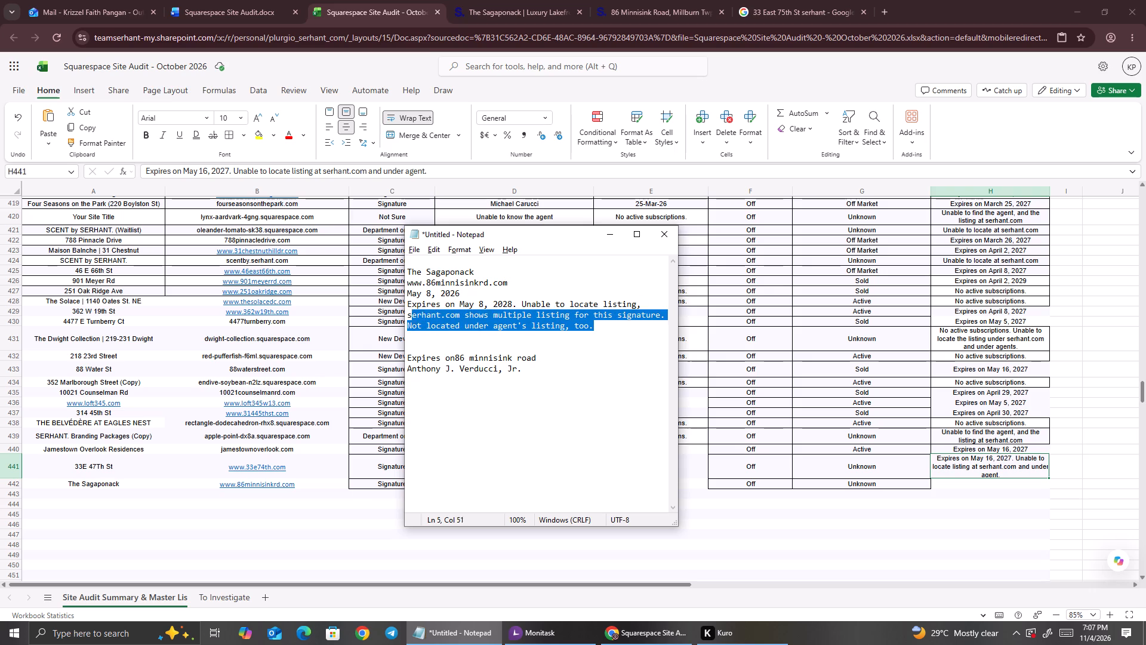
drag(401, 308, 399, 307)
key(ctrl+c)
click(234, 551)
click(255, 0)
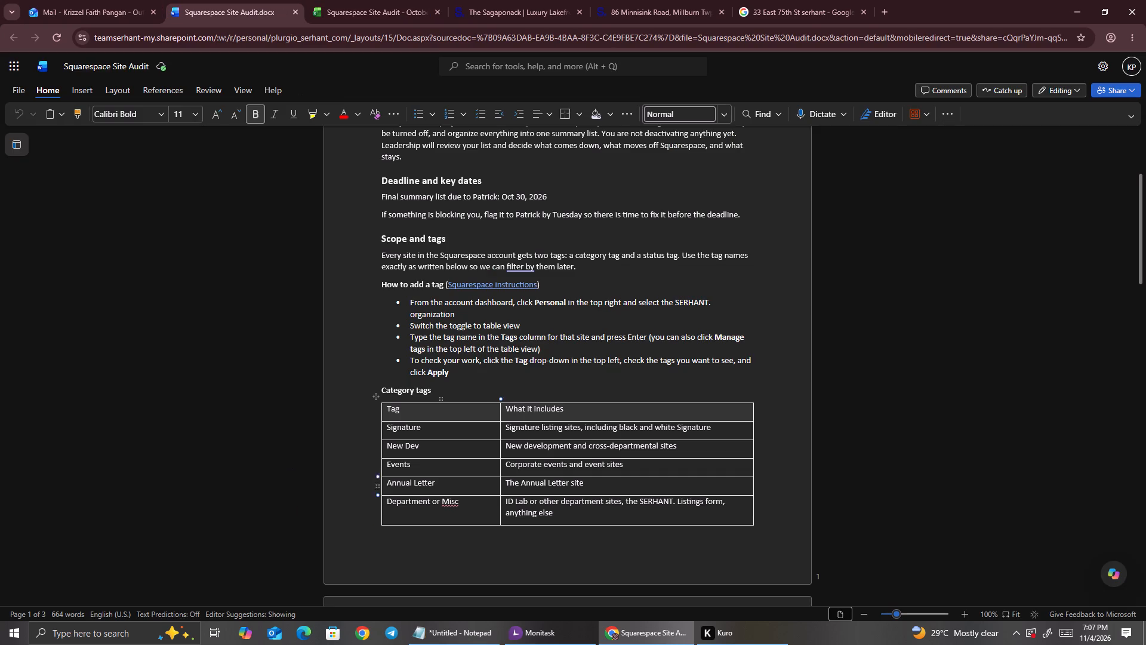
click(509, 0)
click(690, 0)
click(347, 0)
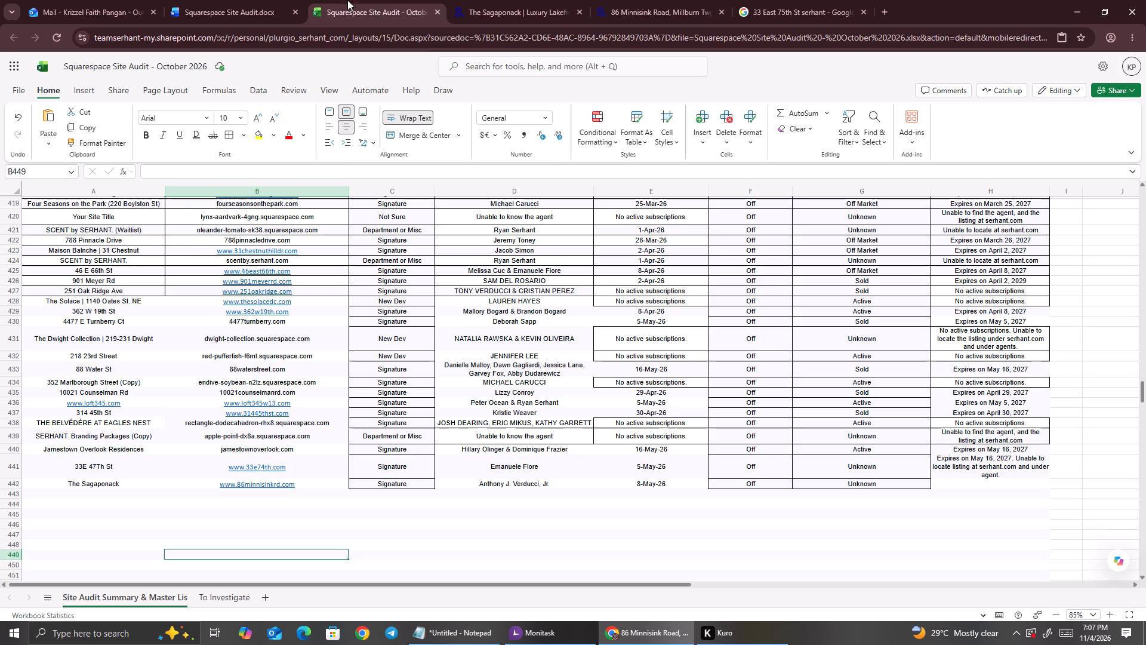
drag(165, 503, 177, 503)
click(978, 480)
key(ctrl+v)
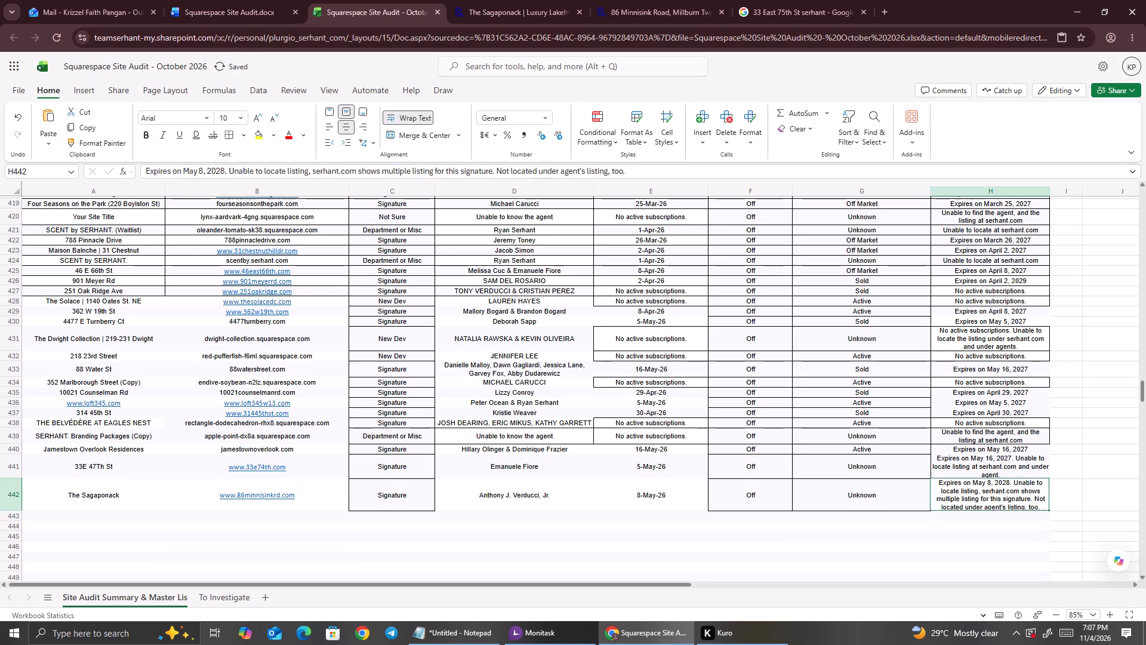
click(839, 546)
Return to the Squarespace account dashboard and tag The Sagaponack as Signature and Unknown.
click(491, 0)
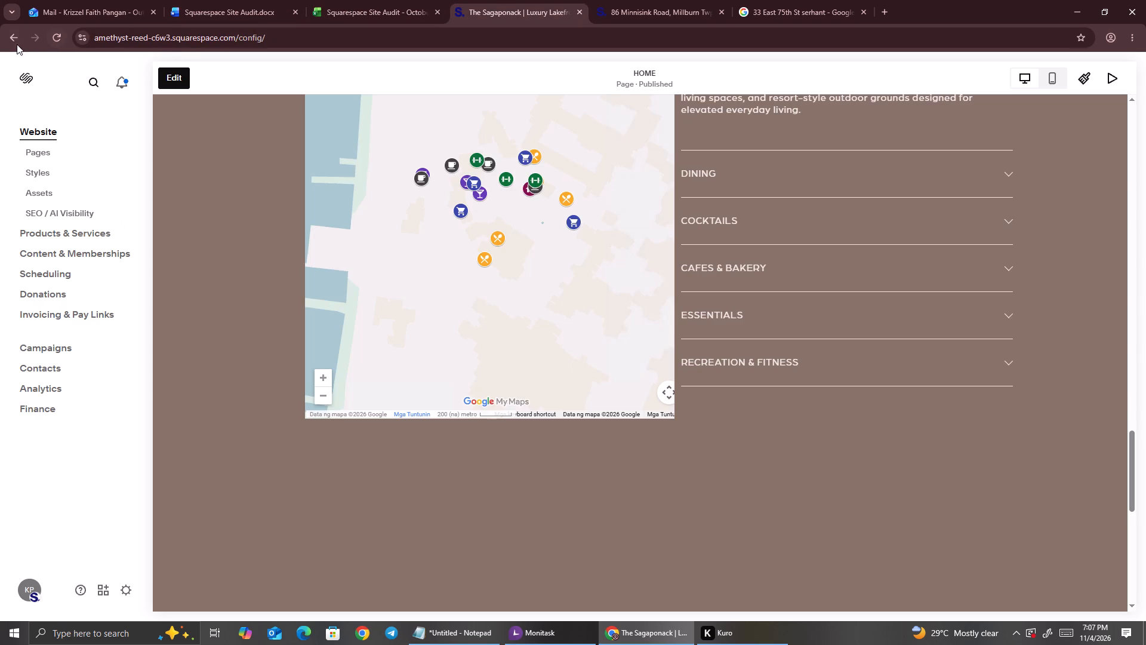
triple_click(17, 44)
double_click(16, 40)
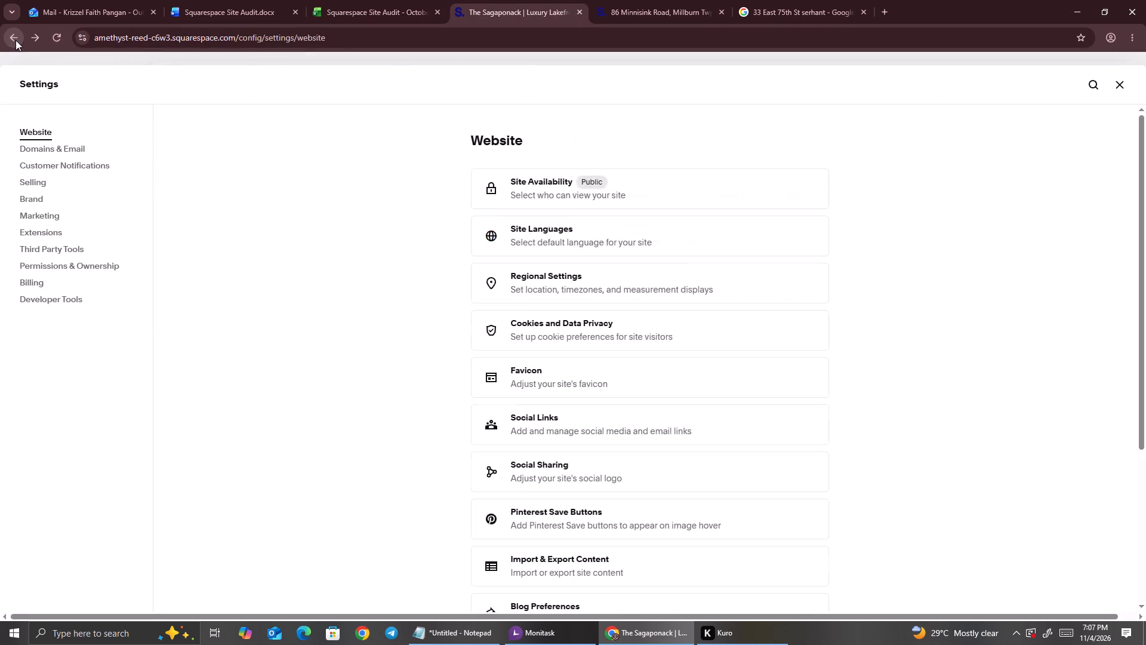
click(16, 40)
click(408, 533)
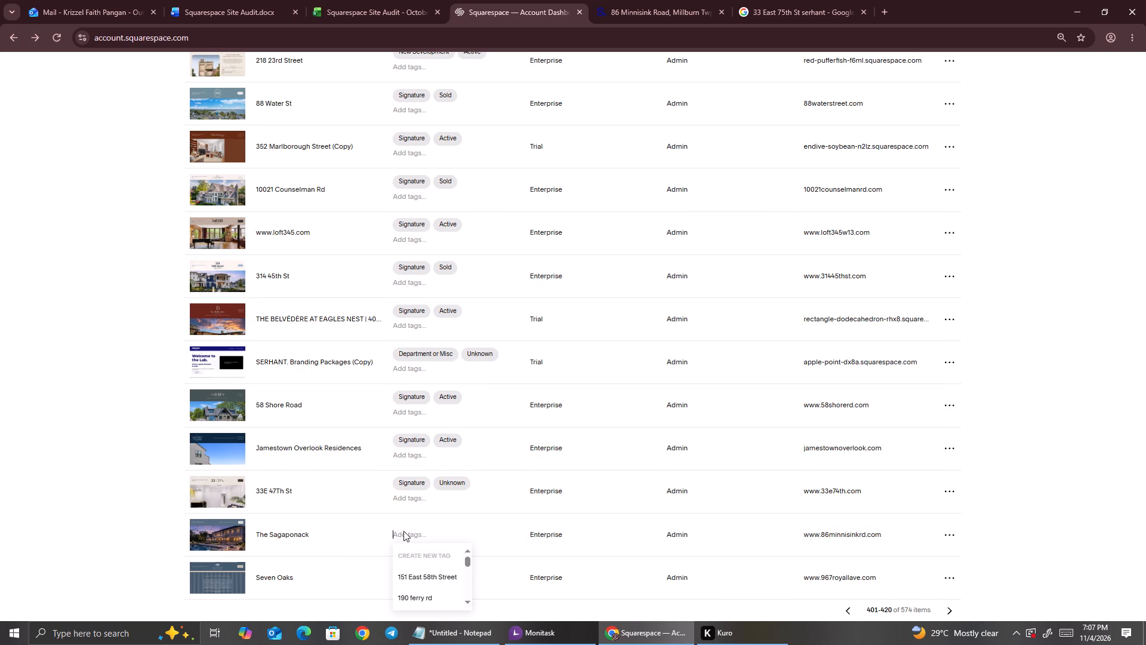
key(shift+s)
key(Down)
key(Return)
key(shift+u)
key(Down)
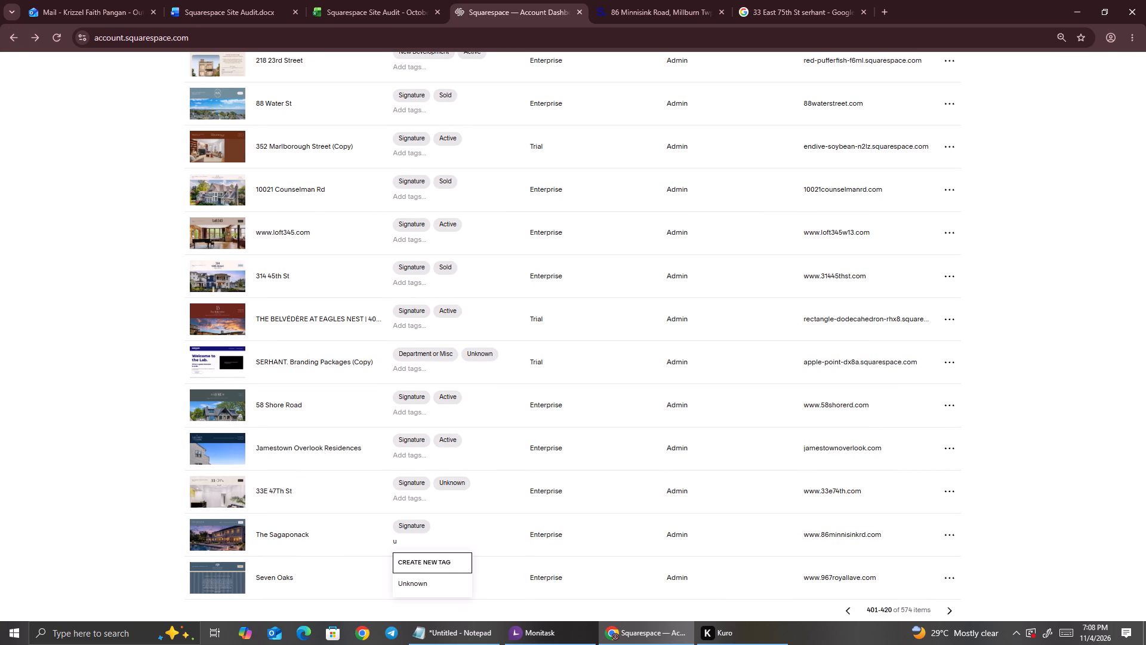
key(Return)
scroll(294, 570, down, 2)
drag(312, 565, 244, 575)
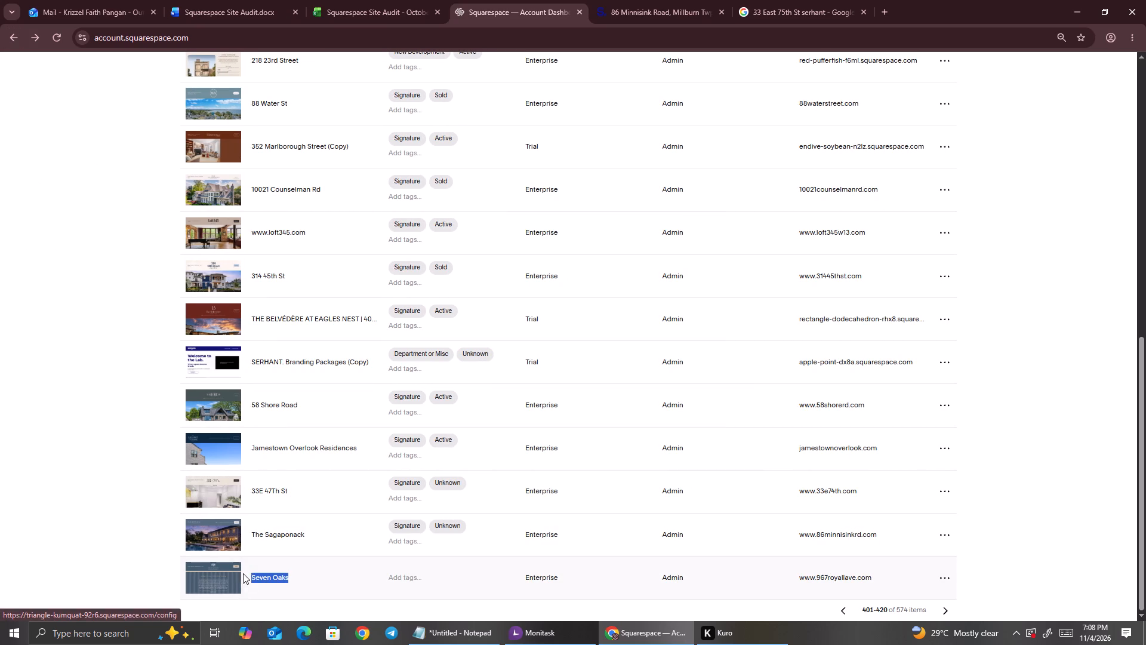
key(ctrl+c)
key(alt+Tab)
key(ctrl+a)
key(ctrl+v)
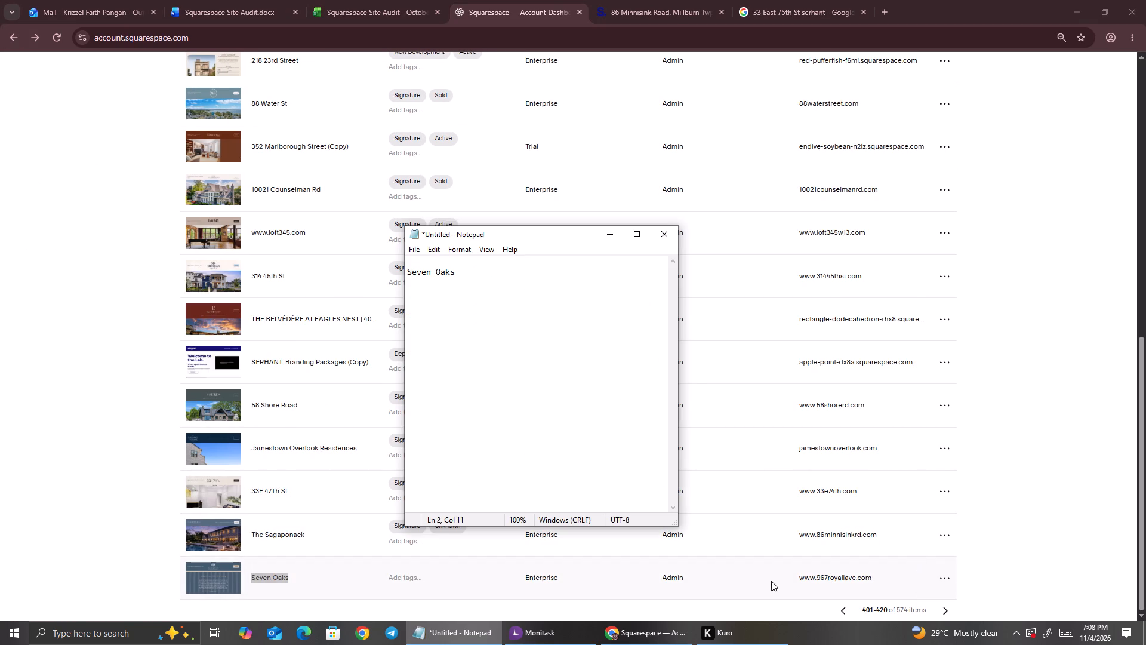
drag(772, 581, 907, 572)
key(ctrl+c)
key(alt+Tab)
key(Return)
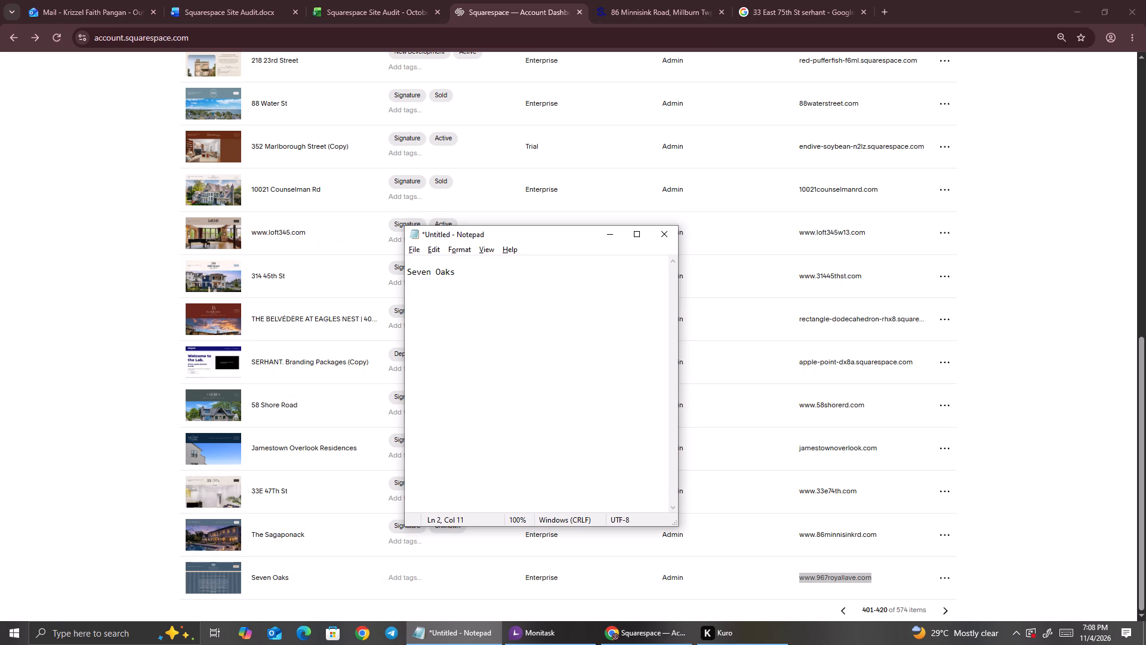
key(ctrl+v)
Open Seven Oaks' managed domain details and copy the renewal date May 15, 2027 into Notepad below the domain.
click(955, 582)
click(945, 576)
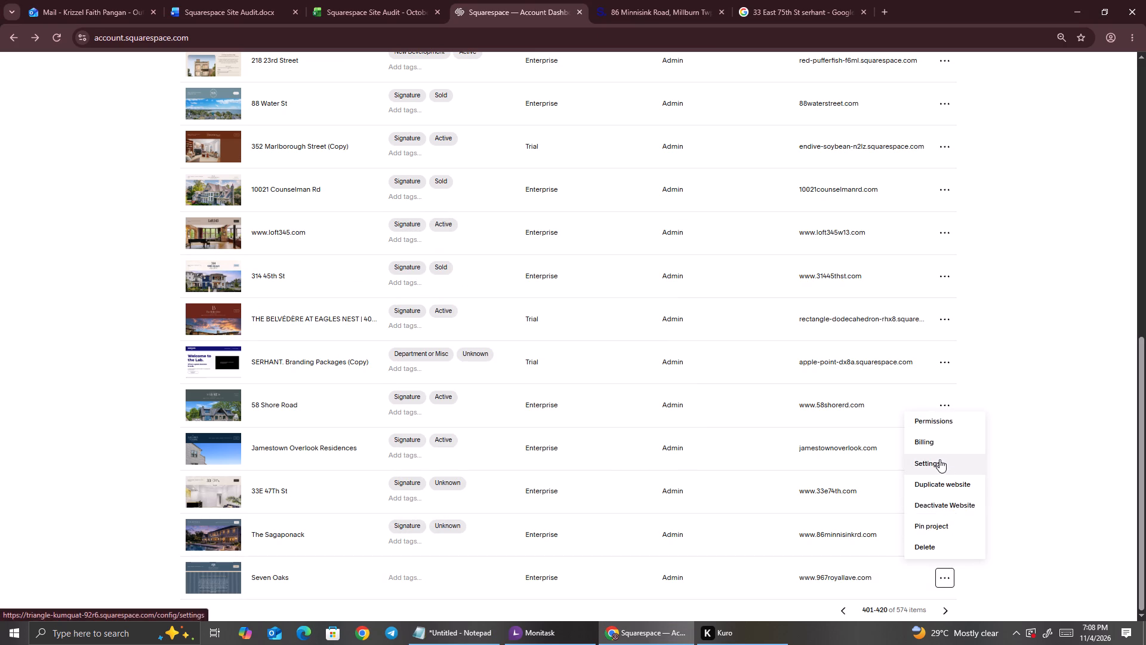
click(939, 459)
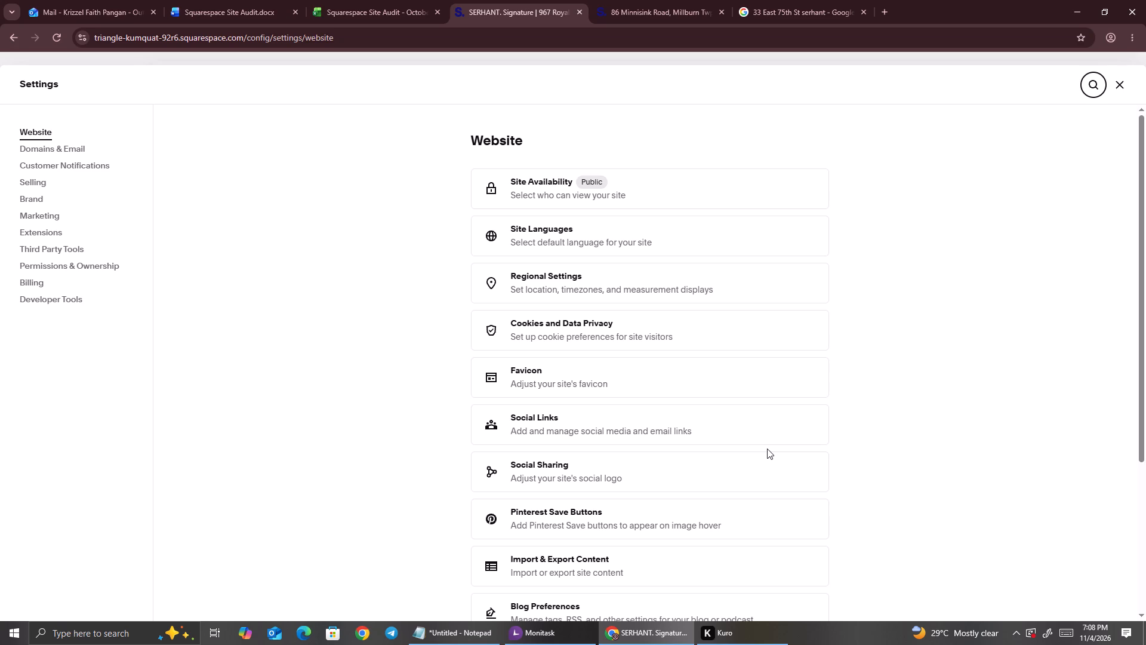
click(64, 154)
click(642, 203)
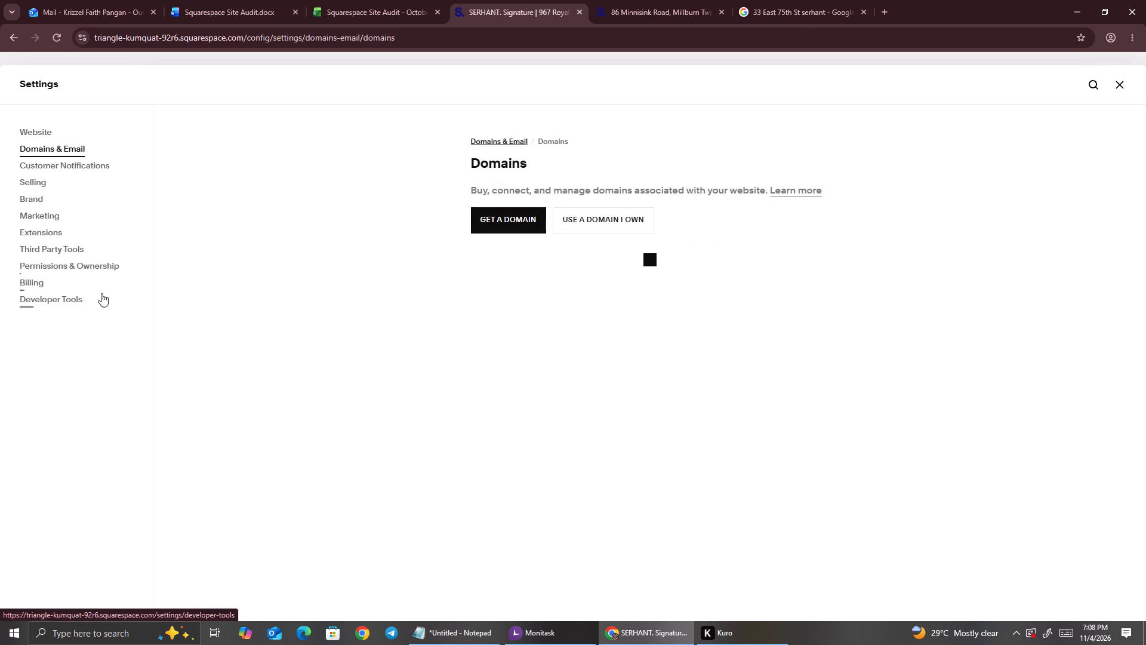
click(551, 278)
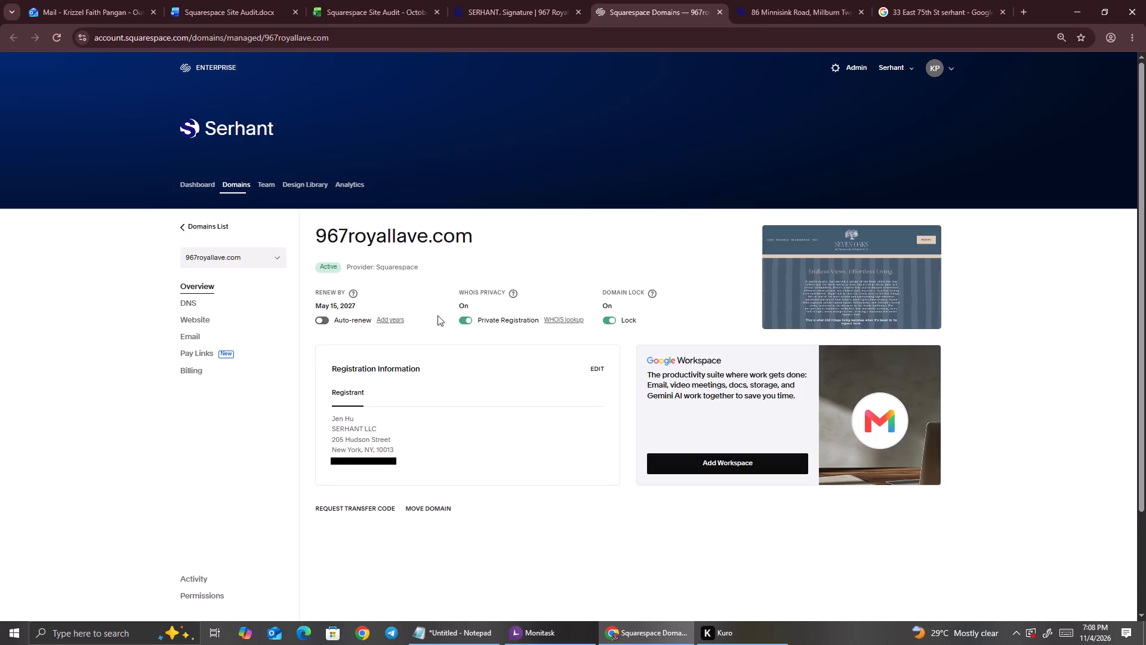
drag(365, 306, 308, 308)
key(ctrl+c)
key(alt+Tab)
click(592, 309)
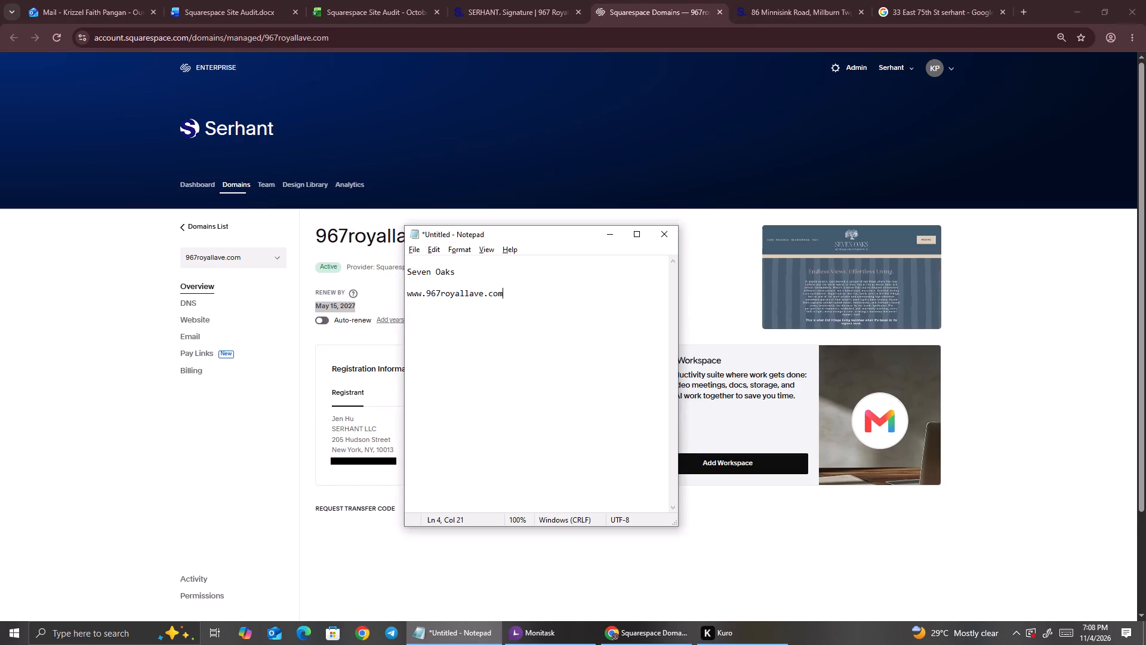
key(Return)
key(Return)
key(ctrl+v)
click(726, 11)
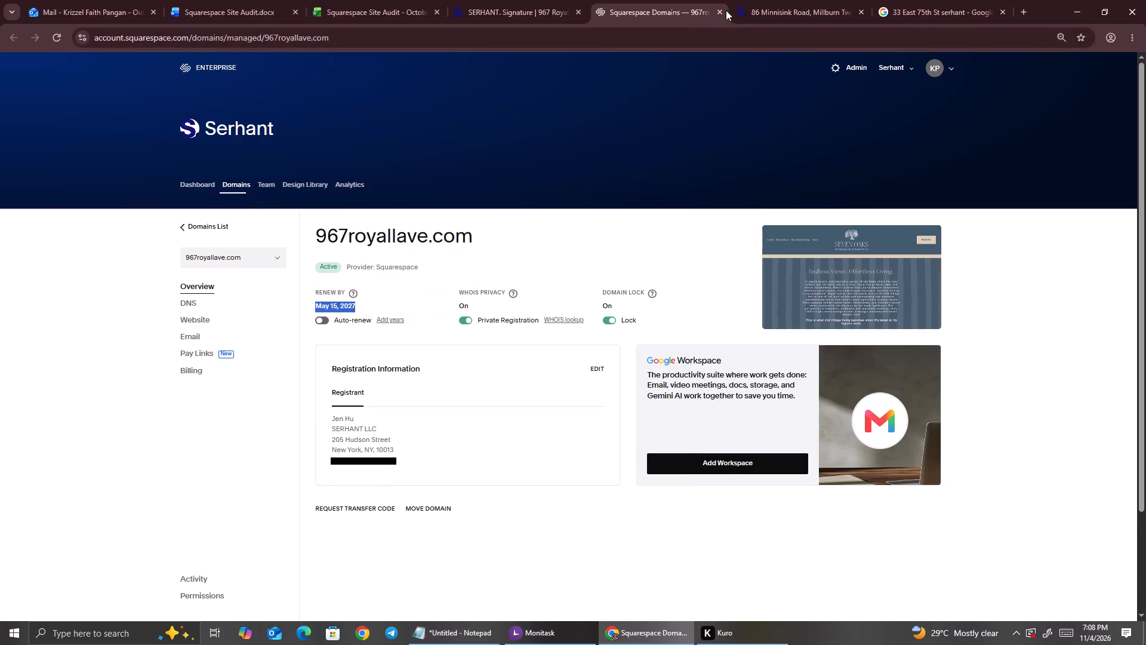
click(719, 11)
Copy the invoice date May 15, 2026 from Seven Oaks' billing invoices into Notepad, above the renewal date.
click(545, 0)
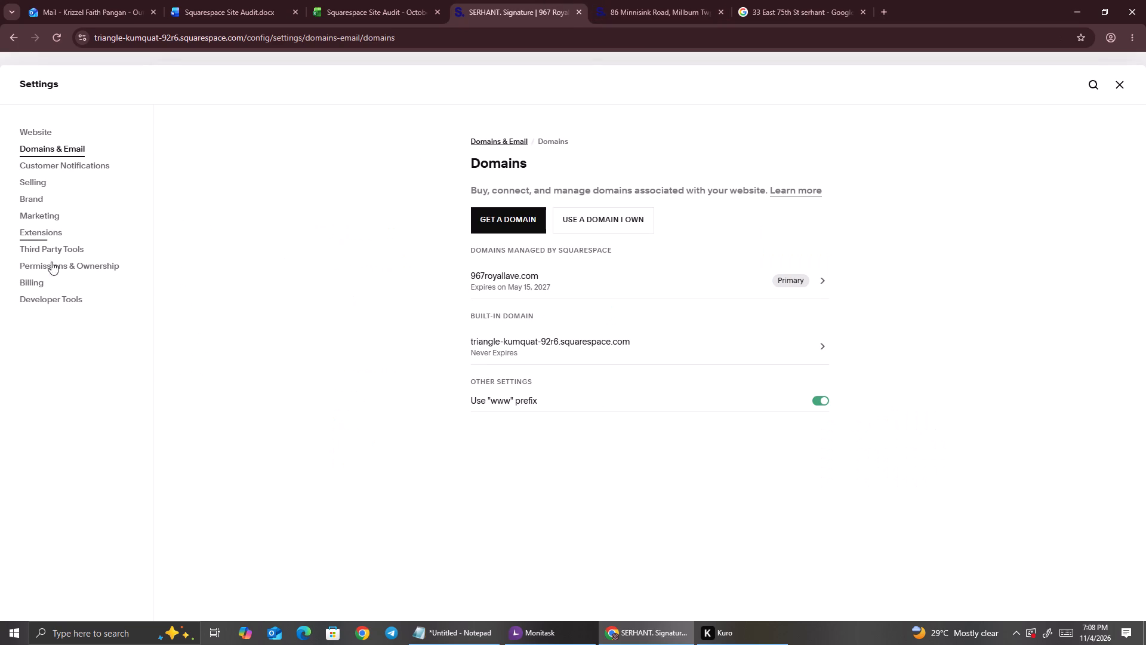
click(36, 280)
click(578, 199)
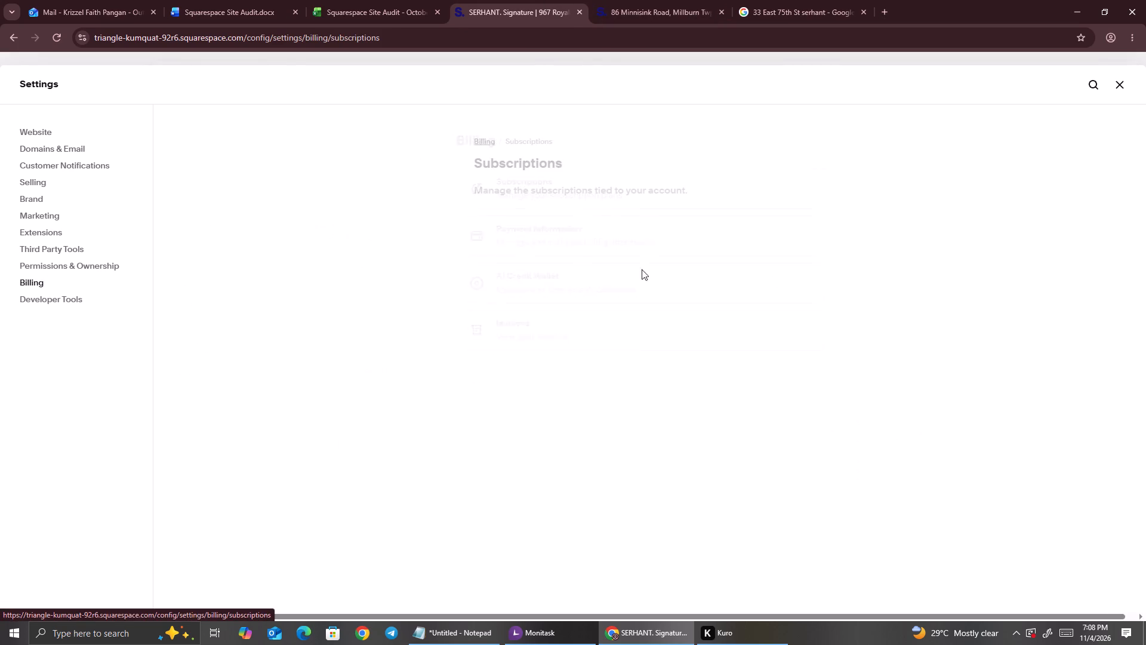
click(479, 136)
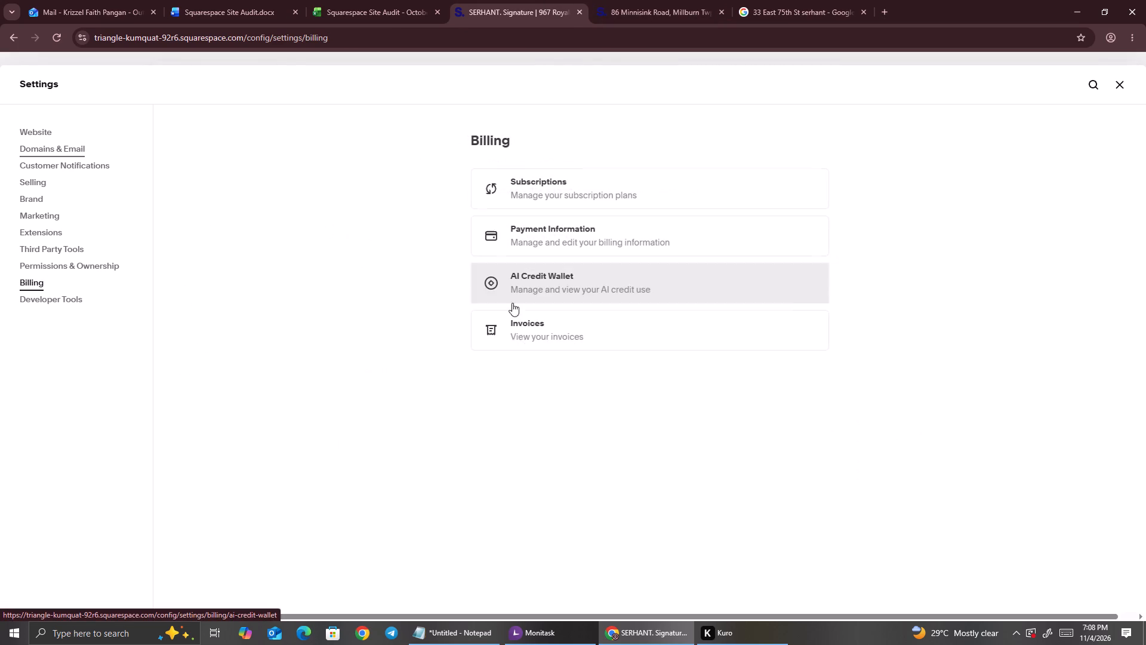
click(515, 329)
drag(461, 235, 522, 238)
key(ctrl+c)
key(alt+Tab)
click(423, 302)
key(ctrl+v)
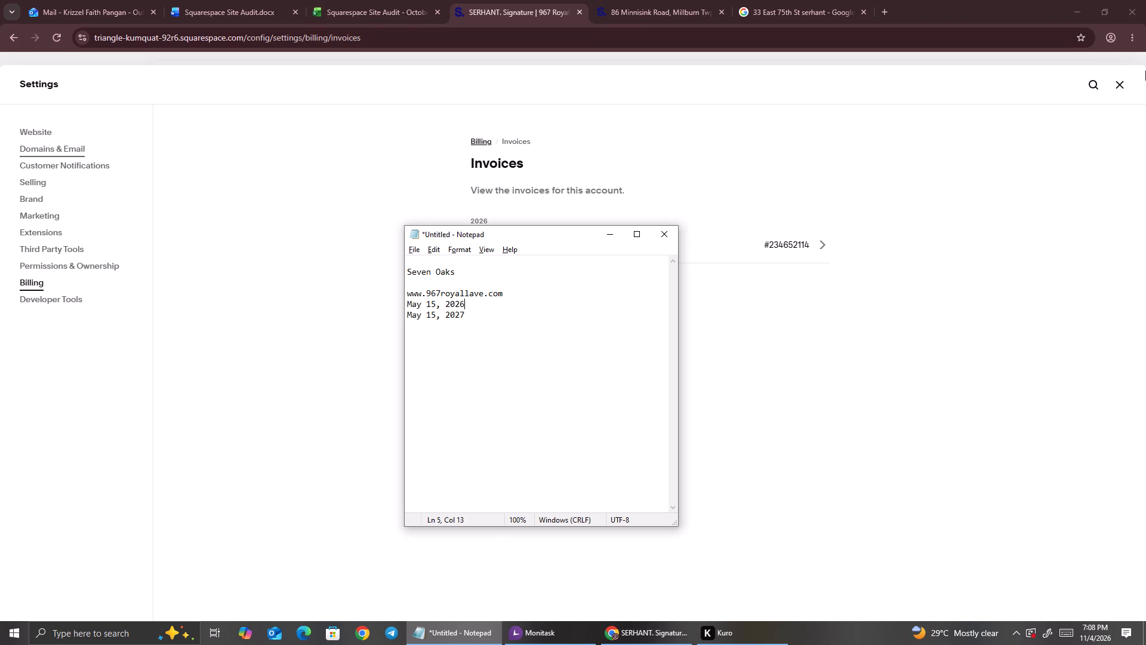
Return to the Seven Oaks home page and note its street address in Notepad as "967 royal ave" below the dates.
click(1125, 75)
scroll(627, 399, down, 5)
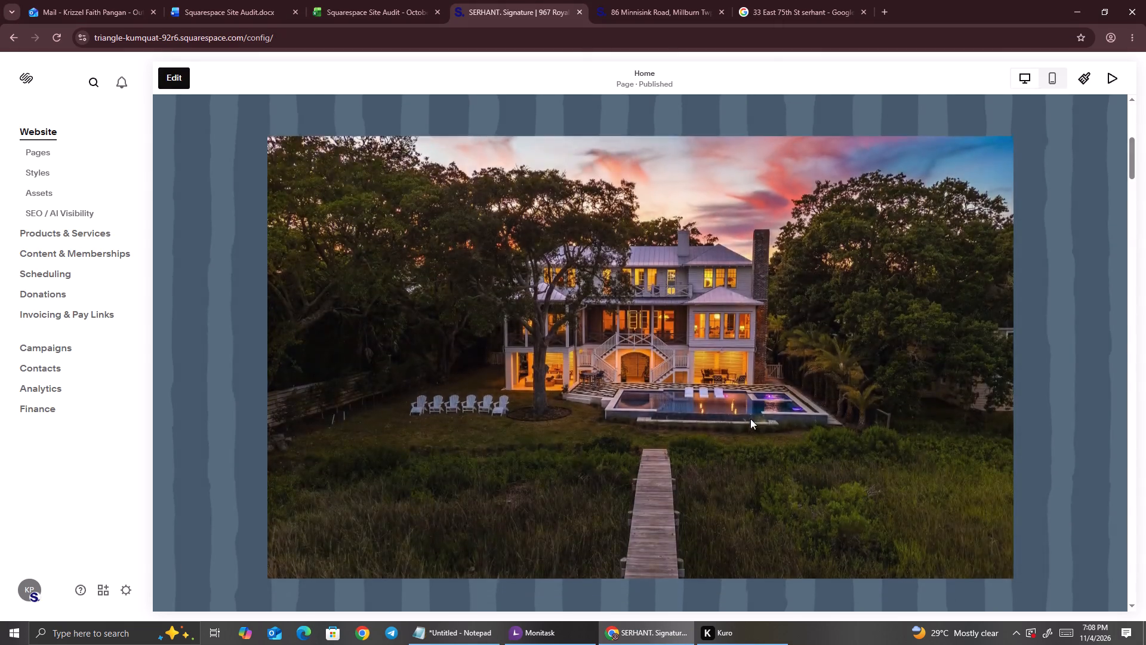
scroll(739, 415, up, 9)
key(alt+Tab)
click(617, 365)
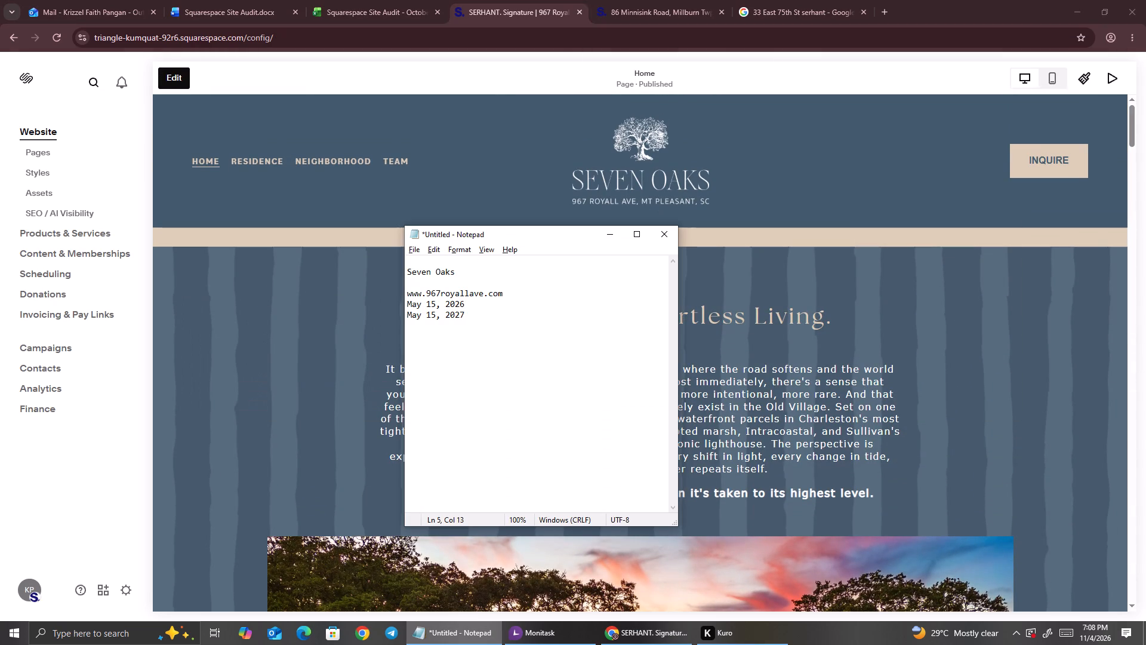
key(Return)
key(Return)
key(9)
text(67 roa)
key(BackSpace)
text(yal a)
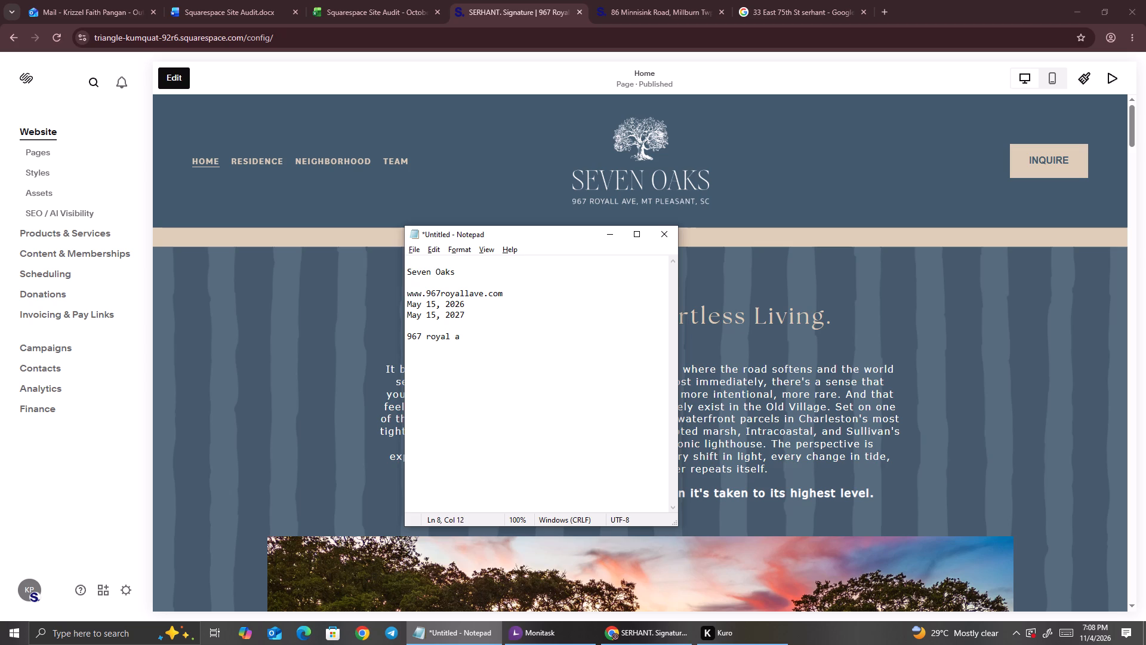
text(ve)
drag(485, 346, 401, 338)
key(ctrl+c)
click(671, 0)
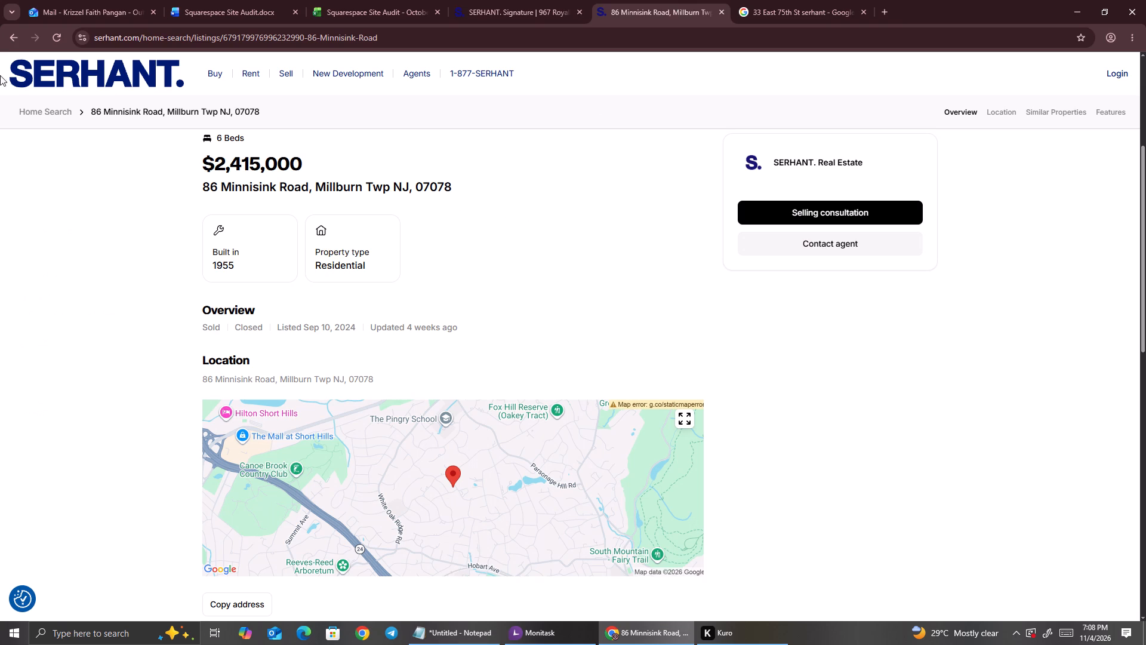
click(16, 37)
click(549, 437)
key(ctrl+a)
key(ctrl+v)
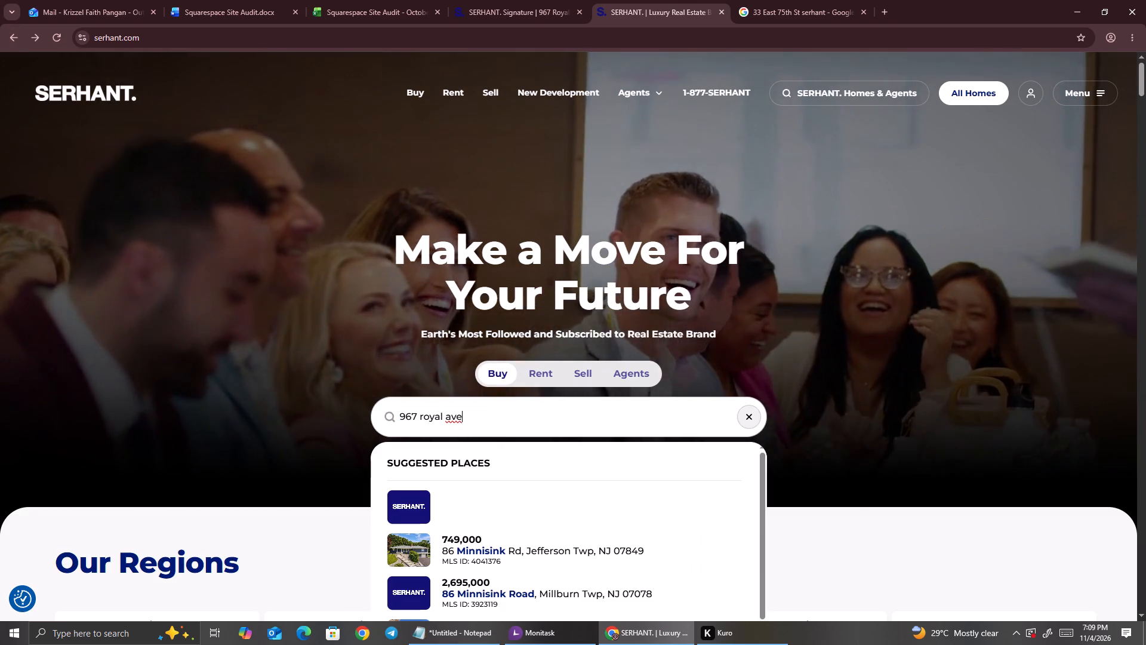
key(Return)
Copy the first agent's name from the Seven Oaks site footer into Notepad below the address.
click(533, 0)
scroll(581, 337, down, 9)
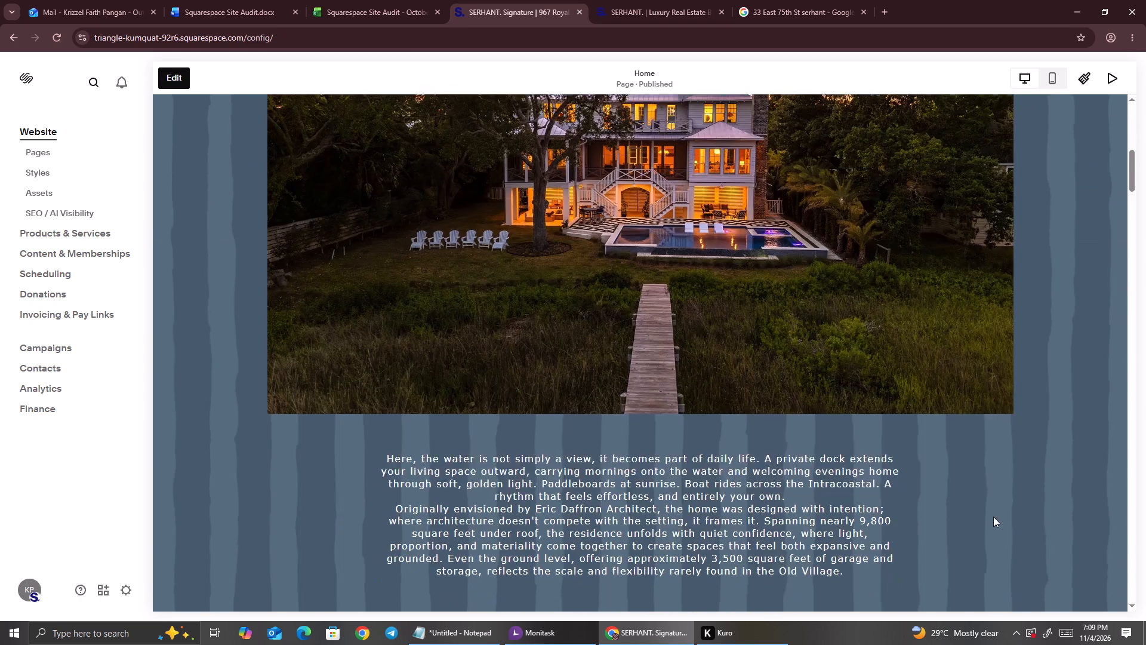
scroll(993, 517, down, 20)
scroll(993, 517, down, 11)
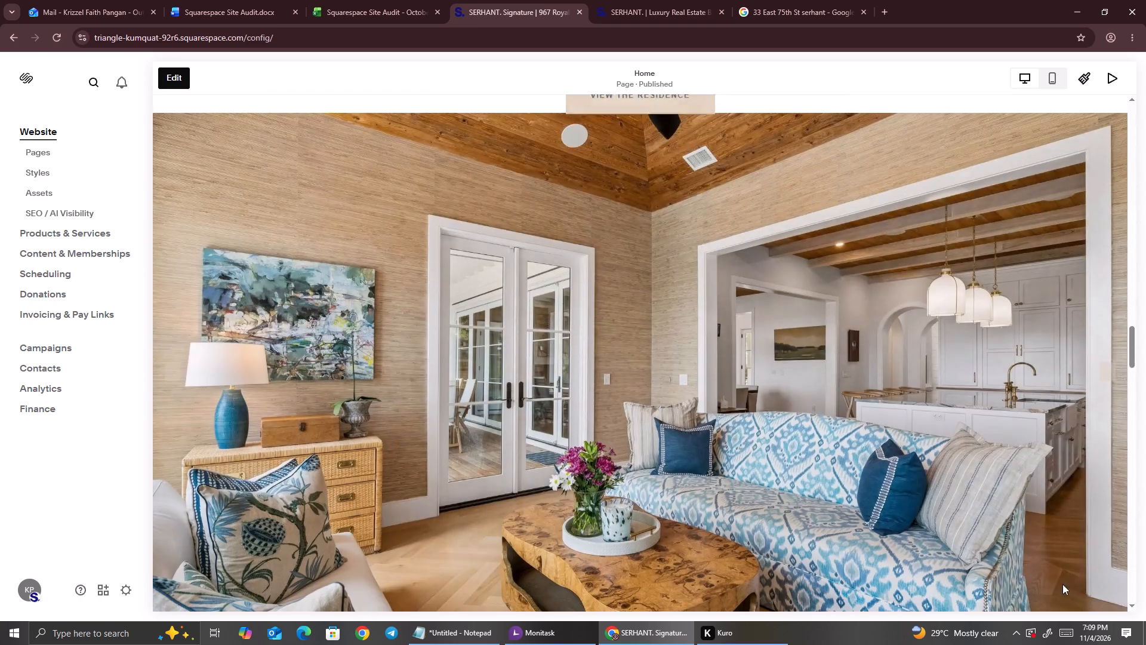
scroll(1062, 584, down, 20)
scroll(1062, 584, down, 2)
scroll(1037, 475, down, 6)
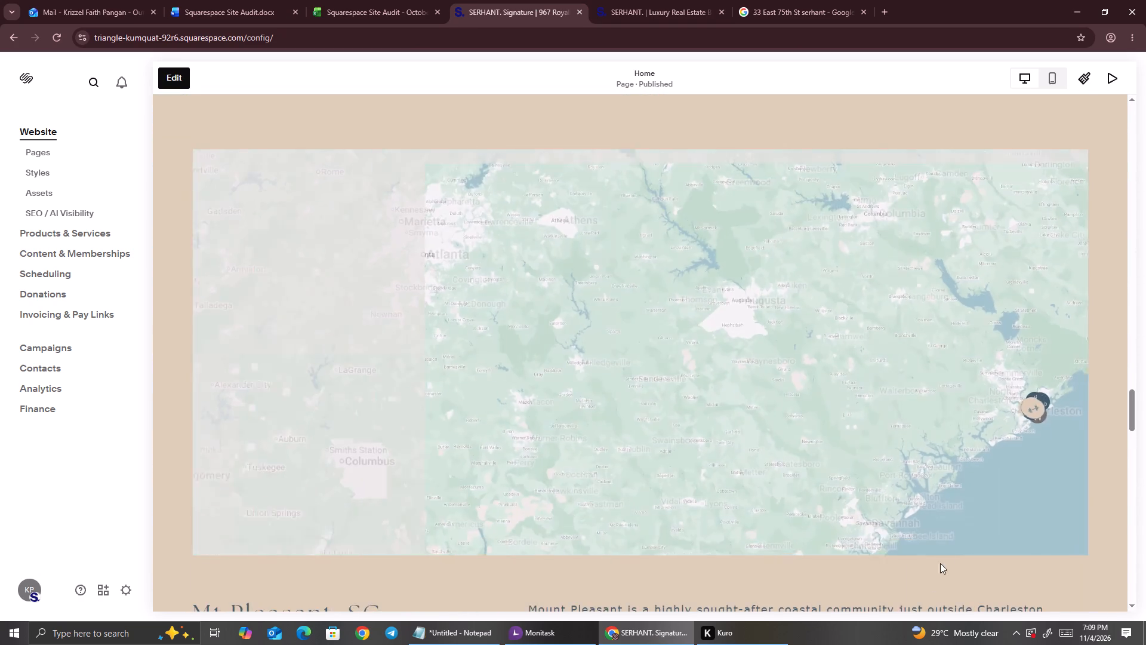
scroll(940, 563, down, 3)
scroll(806, 578, down, 5)
scroll(377, 523, down, 4)
scroll(370, 443, down, 14)
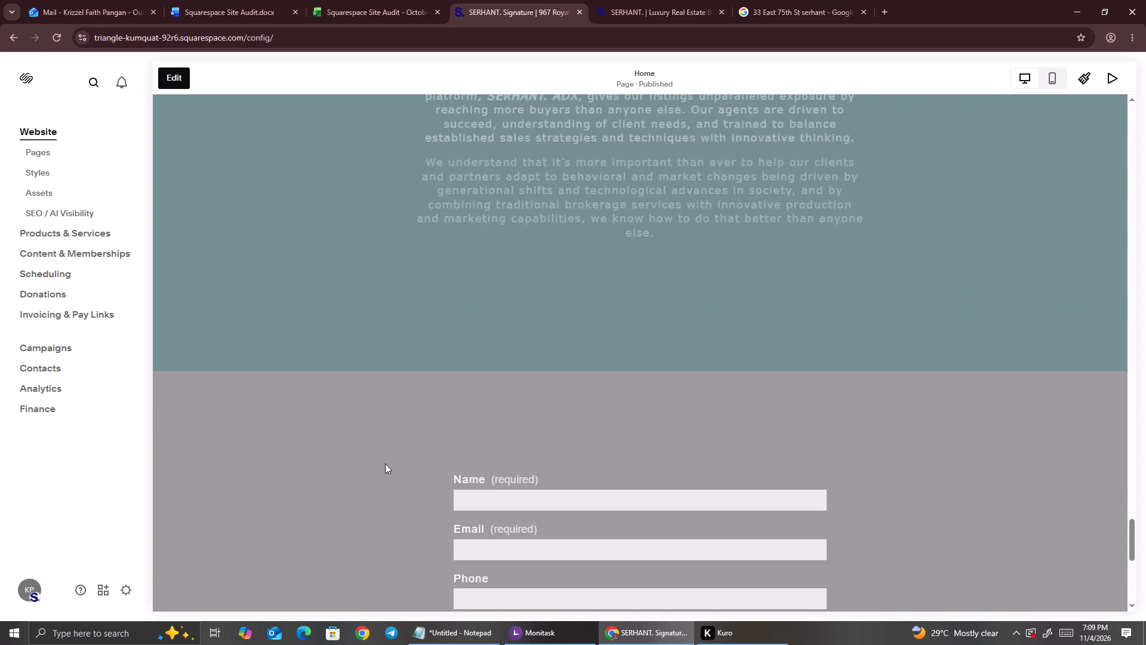
scroll(385, 463, down, 10)
drag(184, 450, 248, 454)
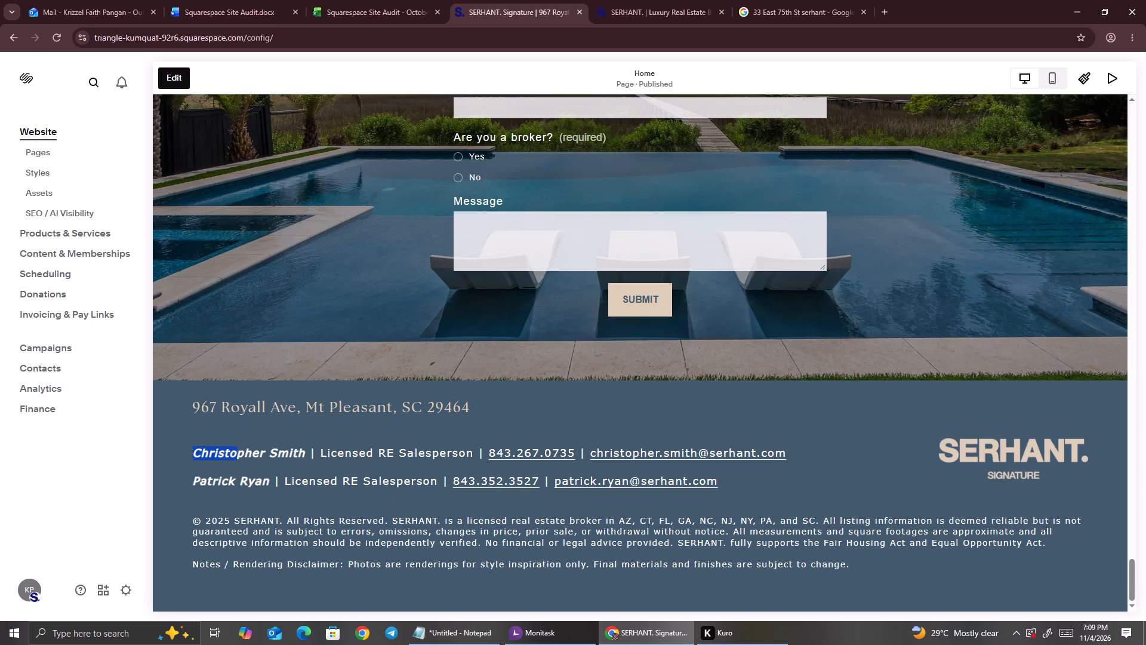
drag(248, 454, 306, 453)
key(ctrl+c)
key(alt+Tab)
drag(548, 390, 555, 384)
key(Return)
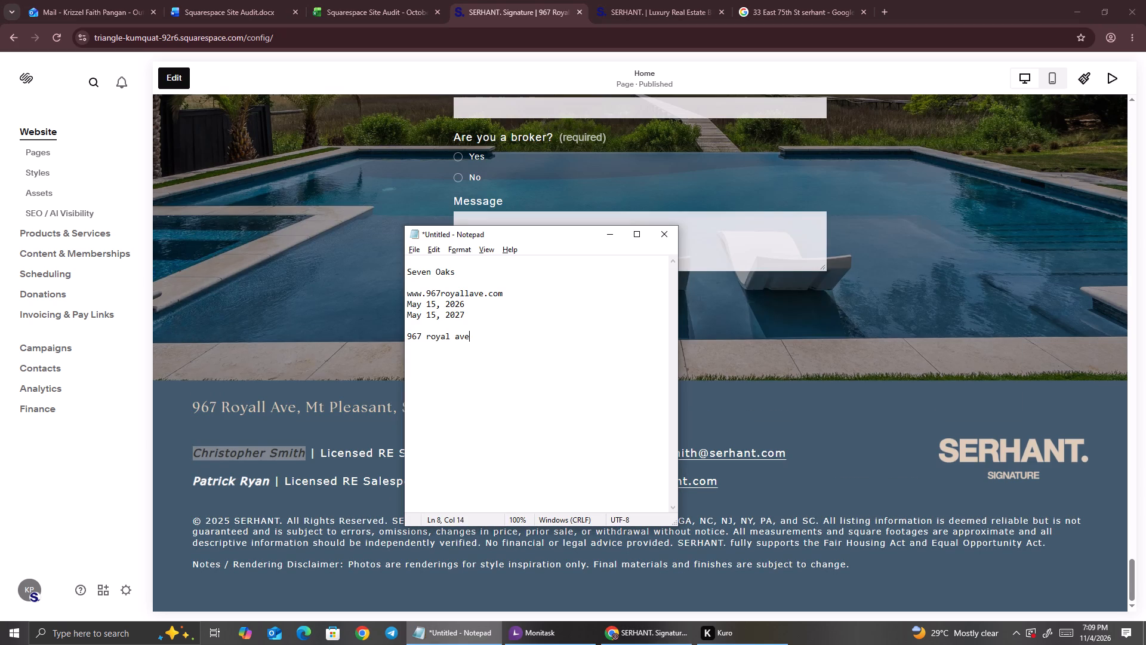
key(Return)
key(ctrl+v)
Append "&" and the second agent's name from the site footer to the same Notepad line.
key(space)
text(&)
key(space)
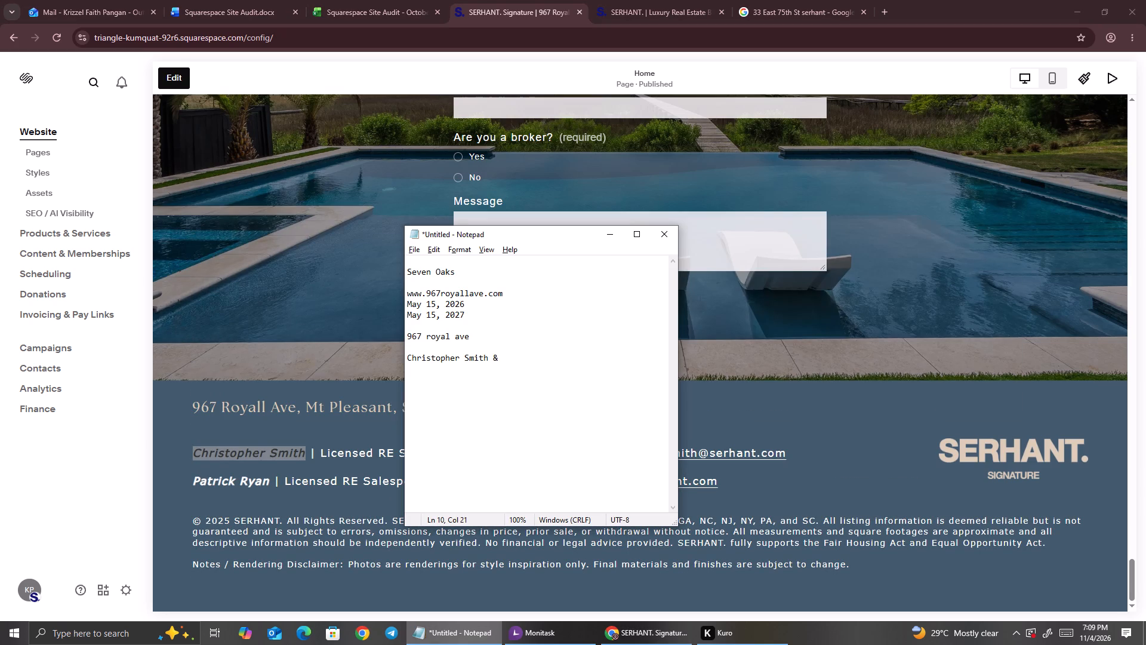
drag(180, 486, 272, 481)
key(ctrl+c)
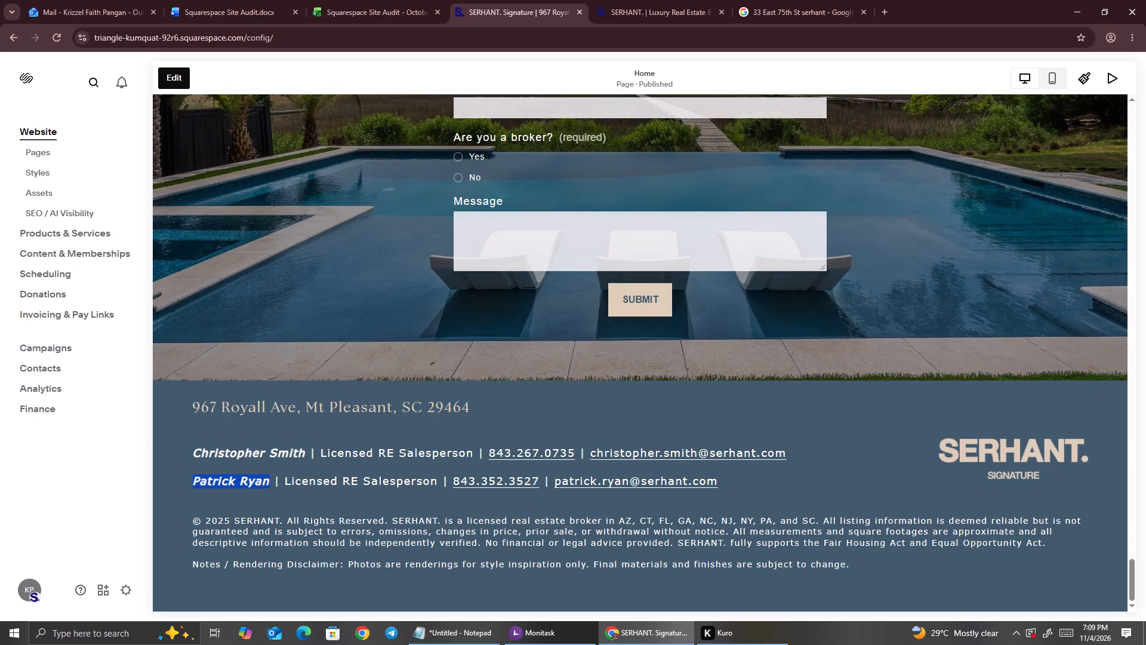
key(alt+Tab)
click(535, 362)
key(ctrl+v)
click(704, 0)
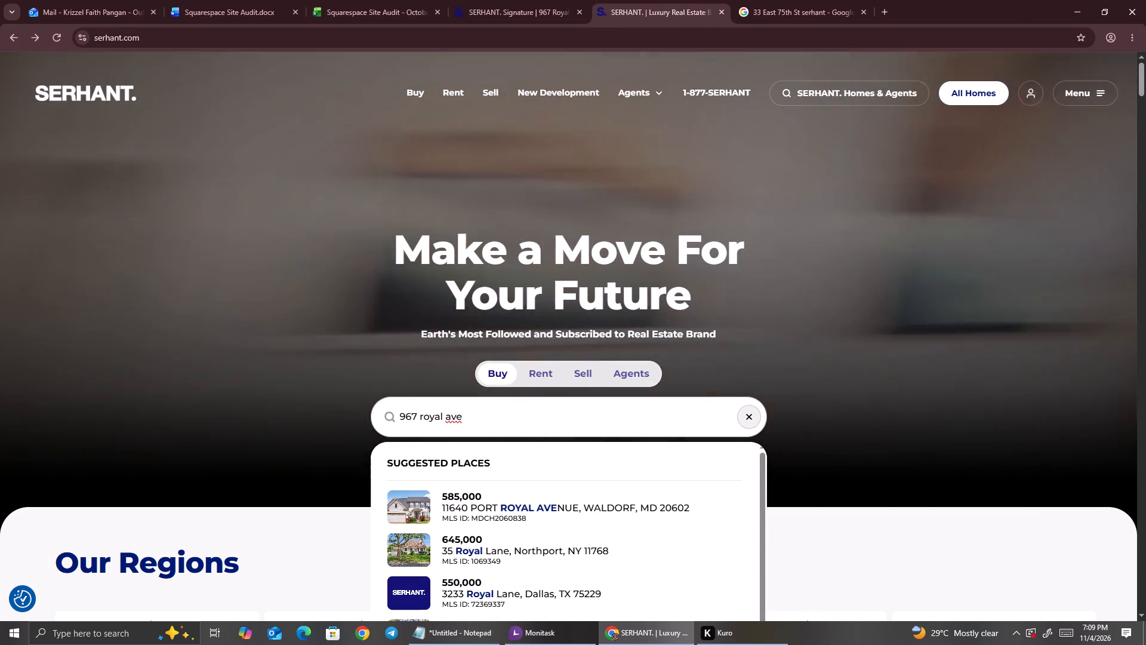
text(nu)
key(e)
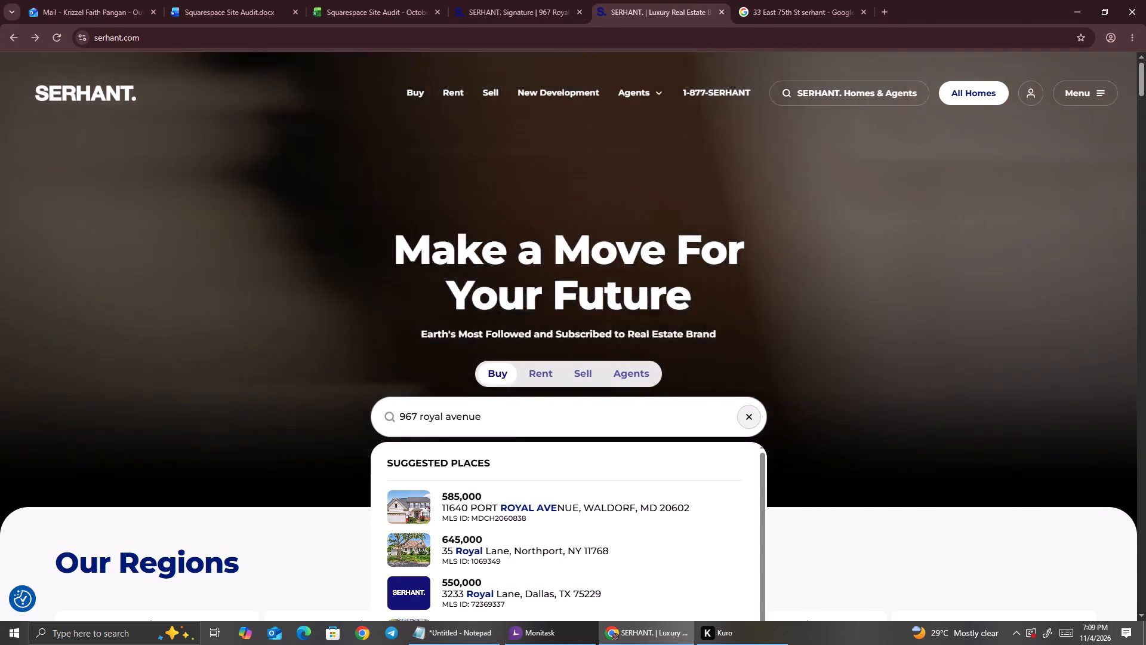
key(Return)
scroll(1145, 123, up, 2)
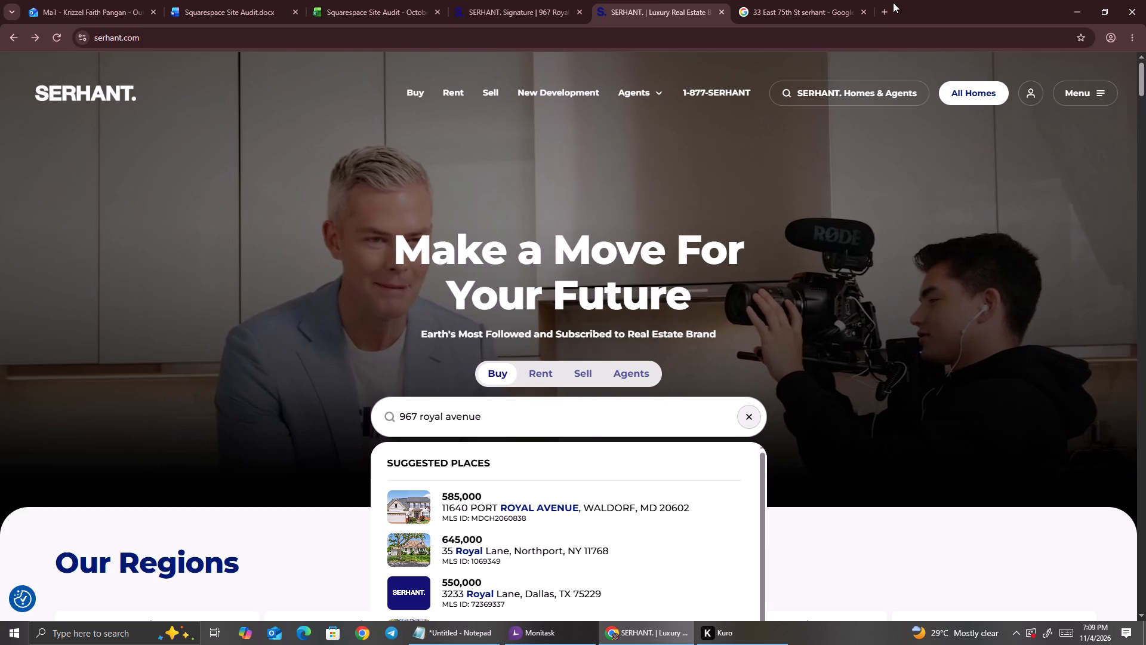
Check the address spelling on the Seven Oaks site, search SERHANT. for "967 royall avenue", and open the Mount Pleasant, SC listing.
click(509, 0)
drag(1133, 572, 1123, 34)
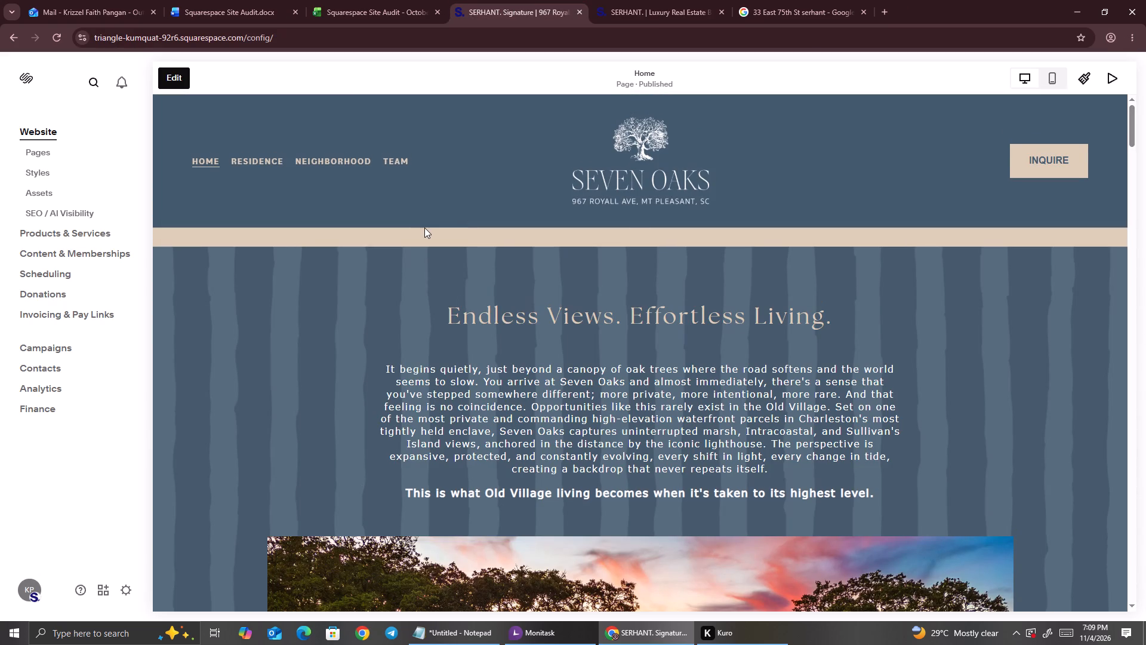
key(alt+Tab)
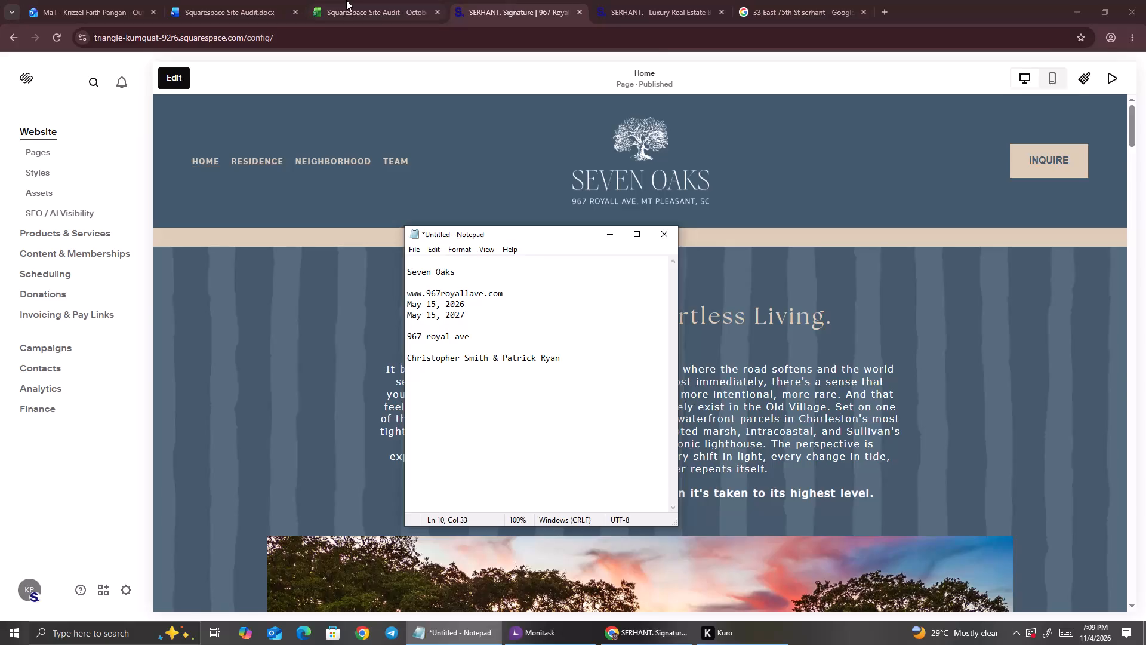
click(346, 0)
click(512, 0)
click(629, 0)
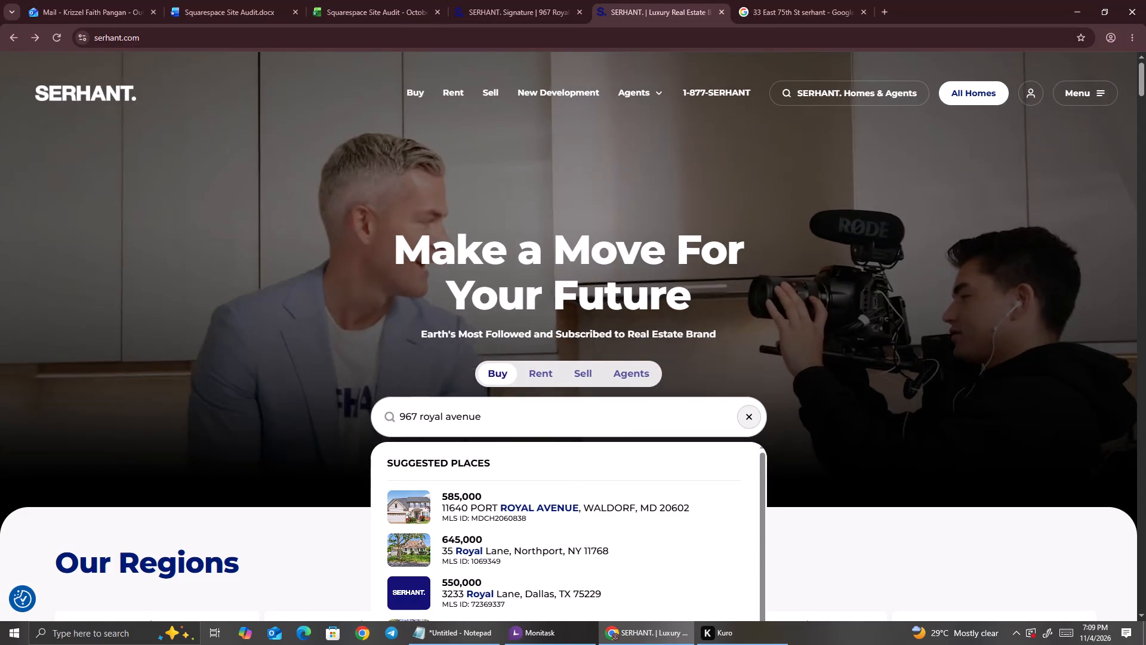
click(443, 413)
key(Left)
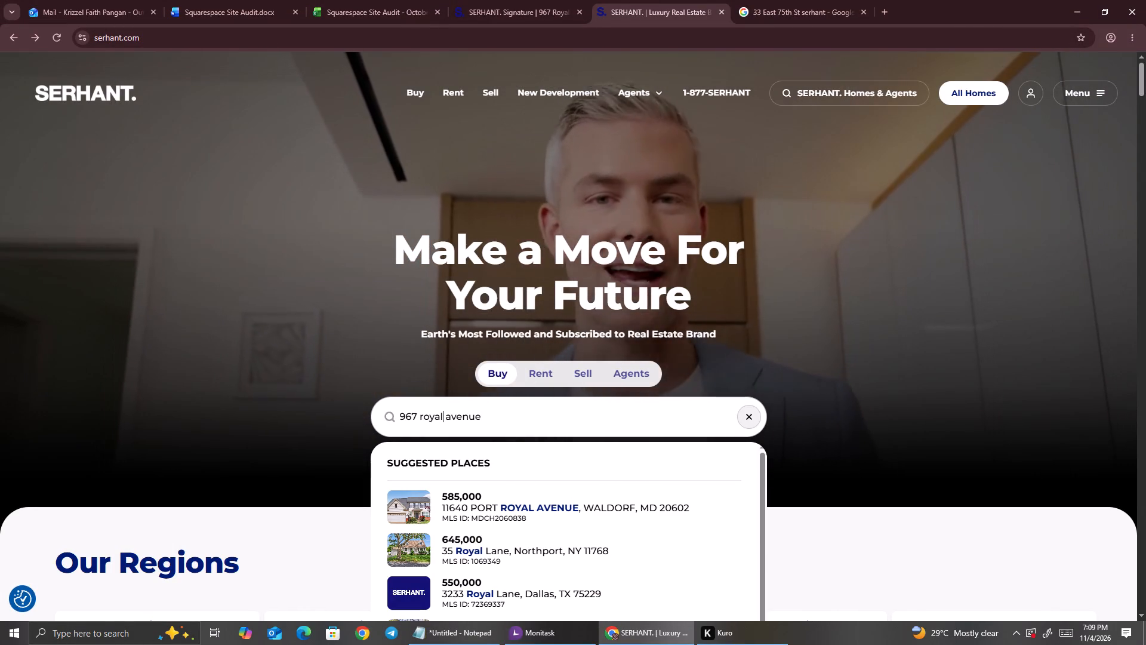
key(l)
key(Return)
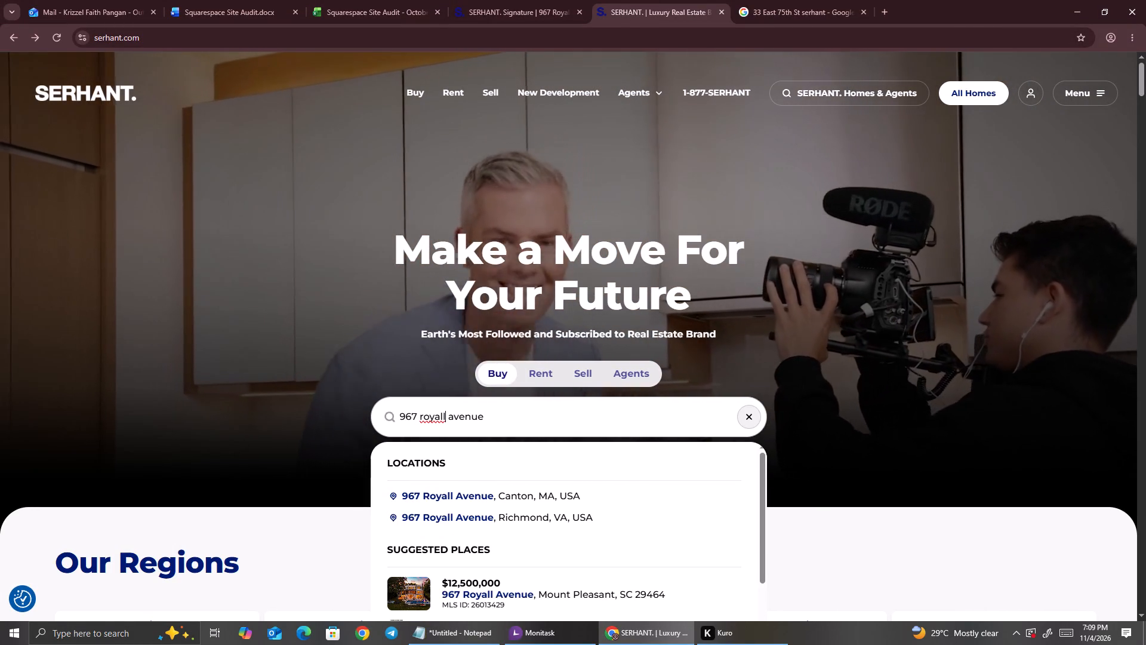
click(417, 590)
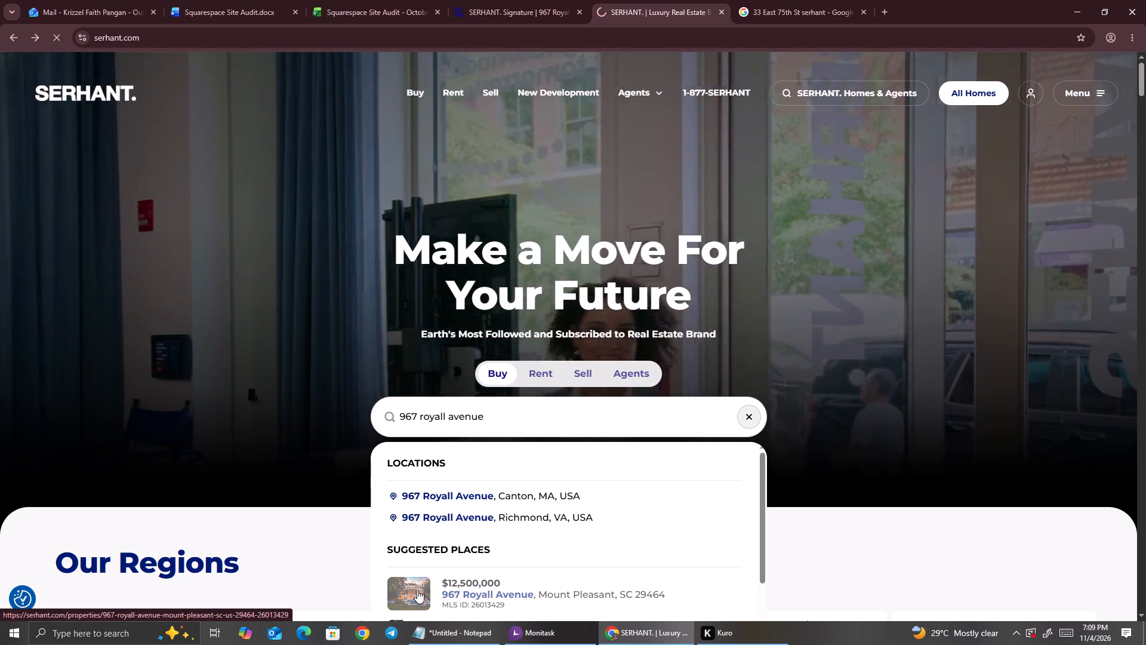
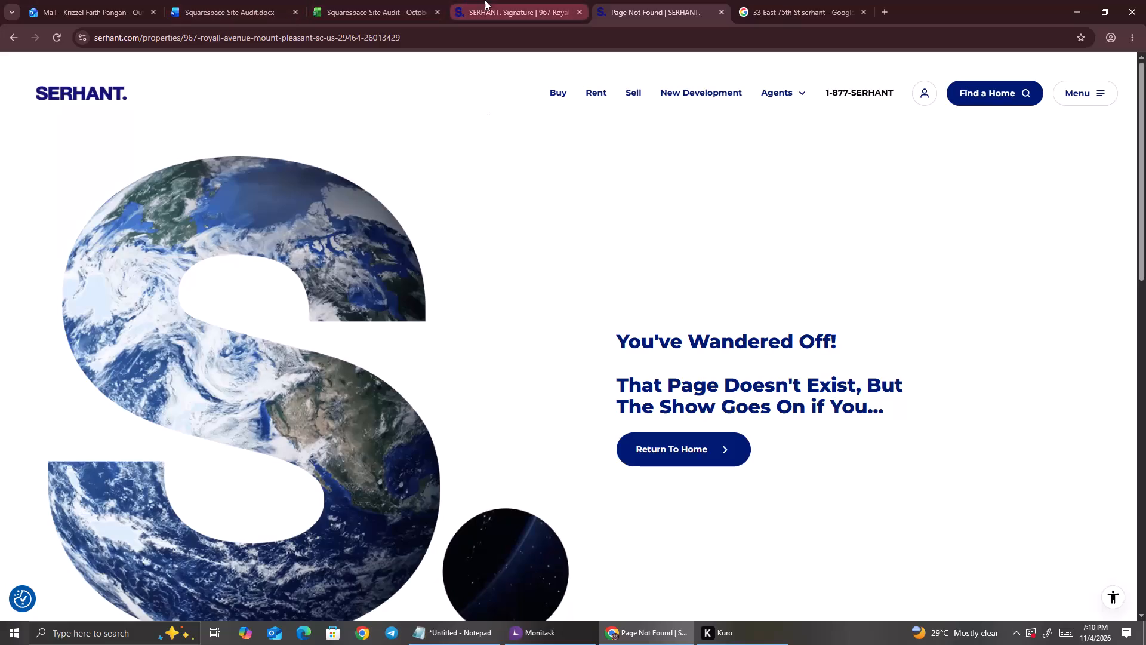
Return from the Seven Oaks site configuration to the website list on the Squarespace account dashboard.
click(485, 0)
click(386, 0)
click(498, 0)
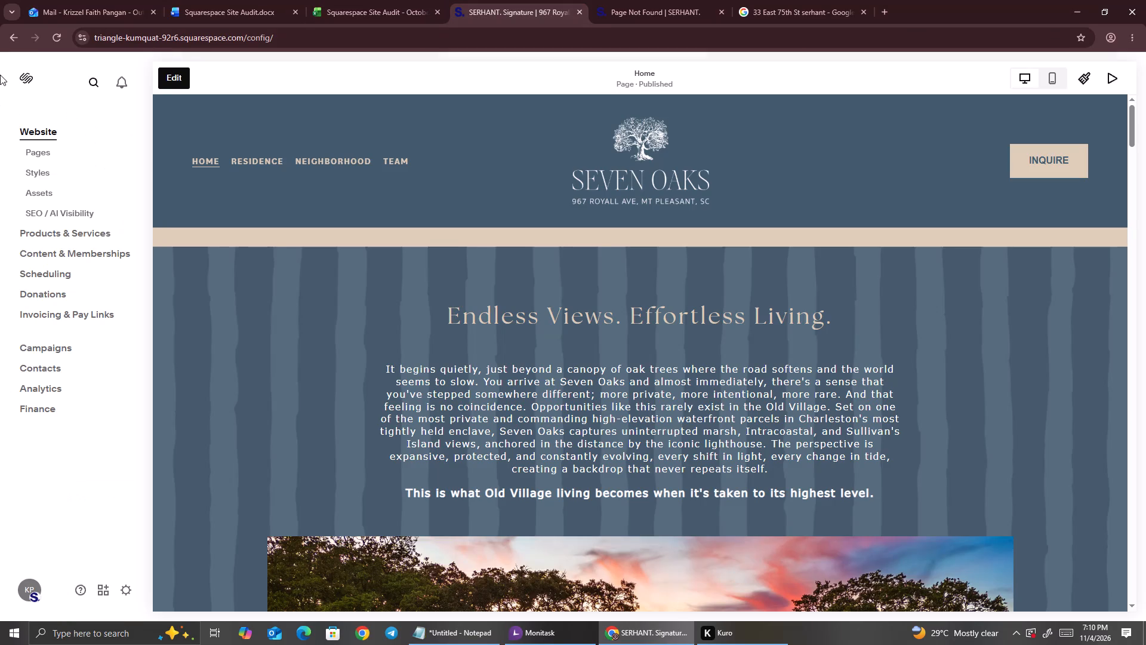
double_click(8, 32)
click(7, 32)
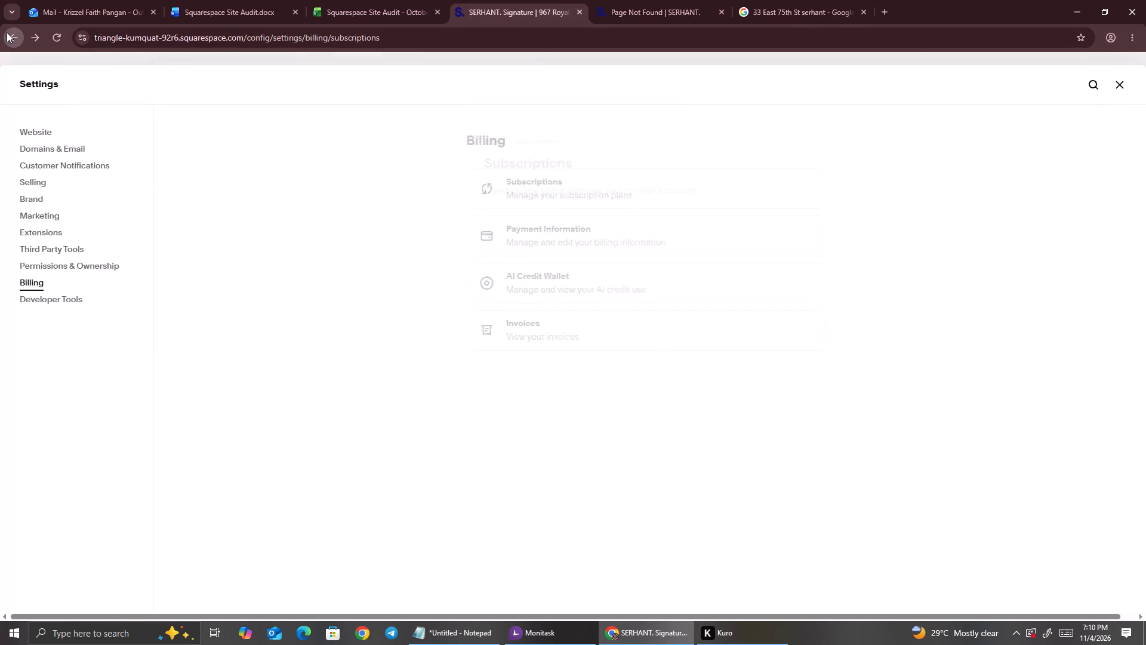
click(7, 32)
click(7, 31)
click(8, 32)
click(8, 32)
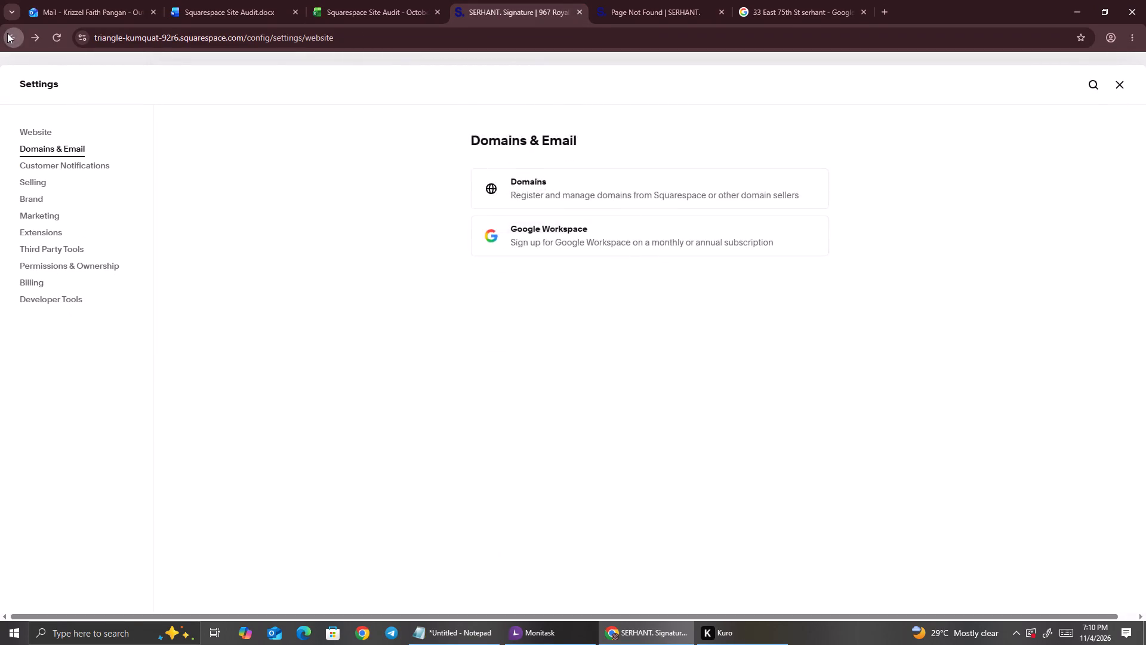
click(7, 33)
Tag the Seven Oaks website as Signature and Off Market in the dashboard list.
click(411, 576)
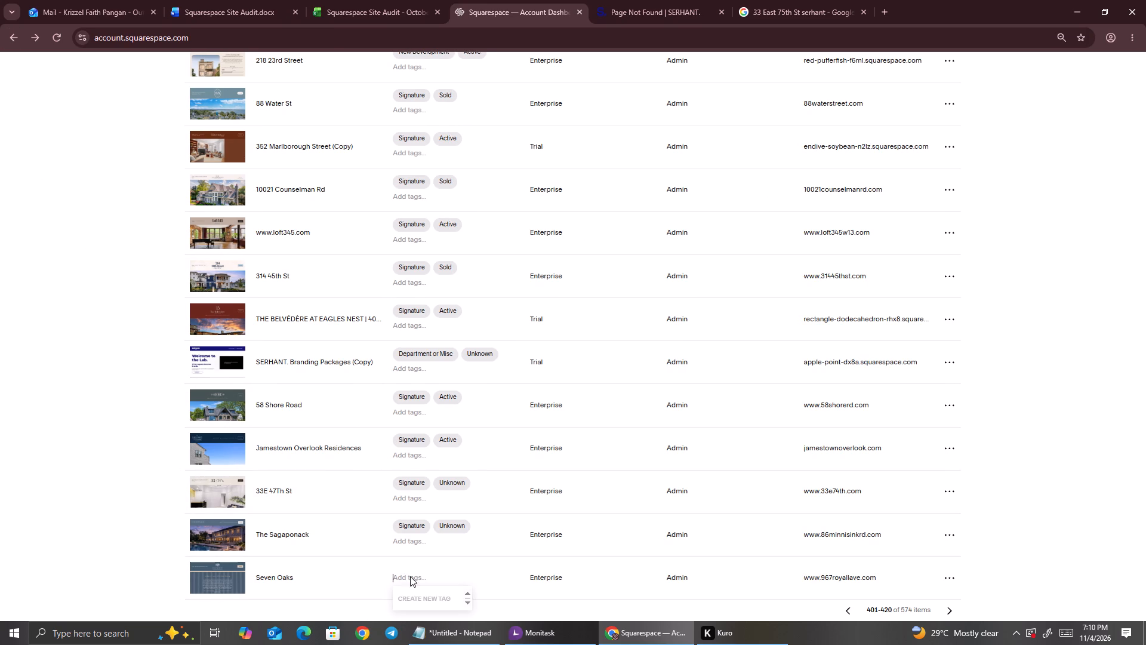
key(Return)
key(s)
key(BackSpace)
key(Return)
key(s)
key(Down)
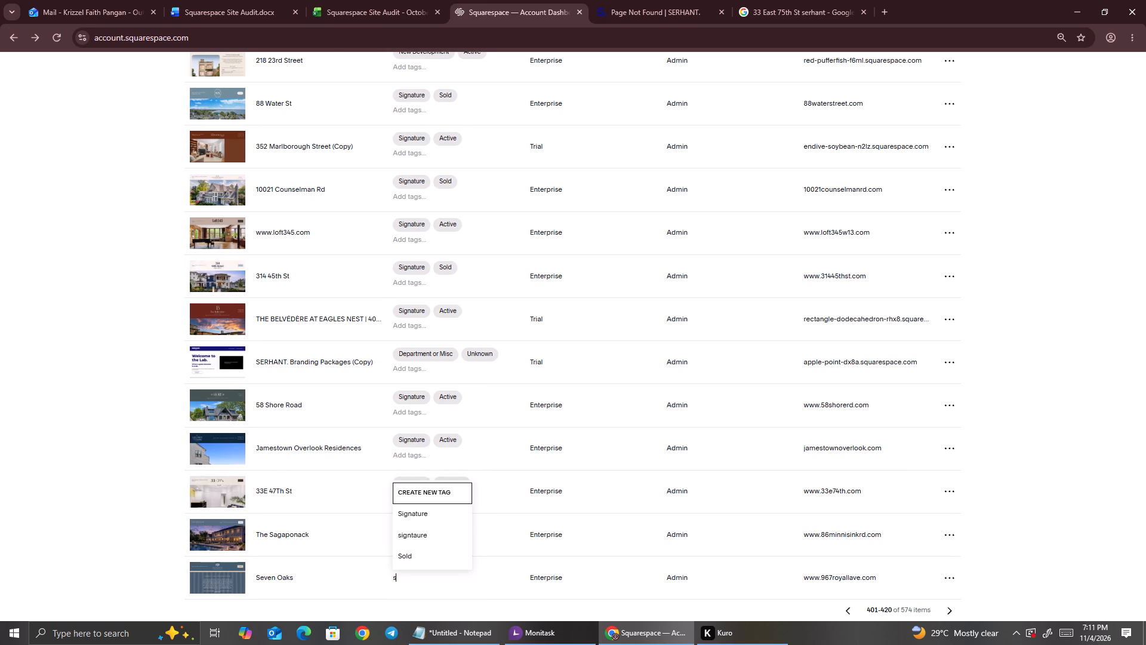
key(Return)
key(shift+o)
key(Down)
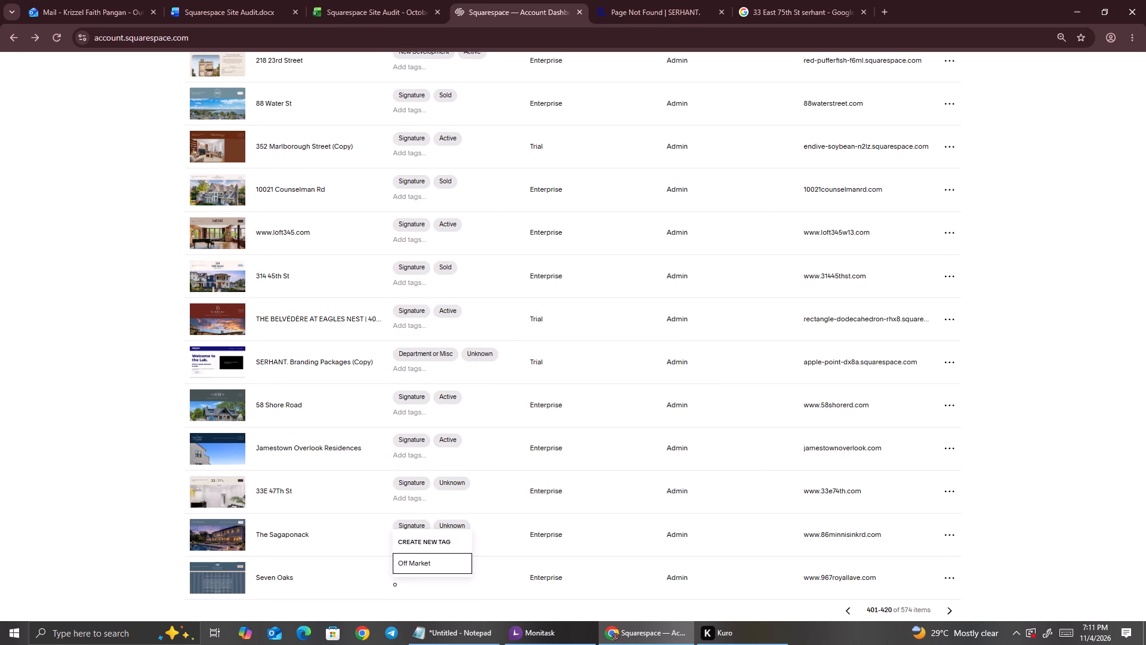
key(Return)
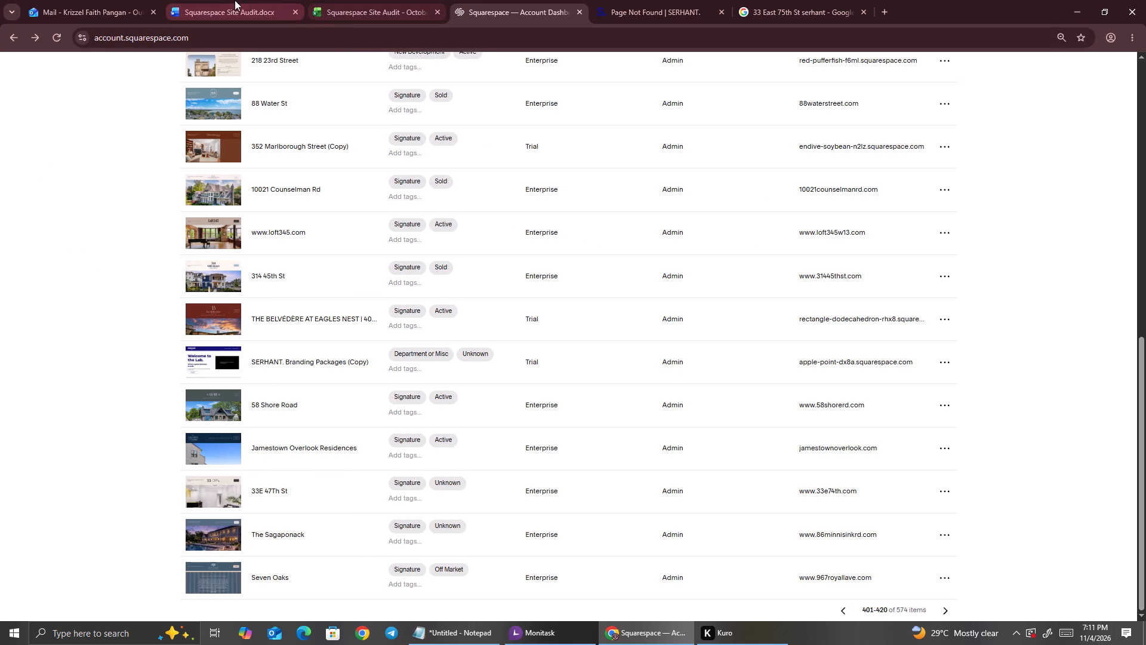
Copy the site name Seven Oaks from the Notepad notes into cell A443 of the Squarespace Site Audit workbook.
click(232, 0)
click(371, 0)
key(alt+Tab)
drag(458, 273, 330, 276)
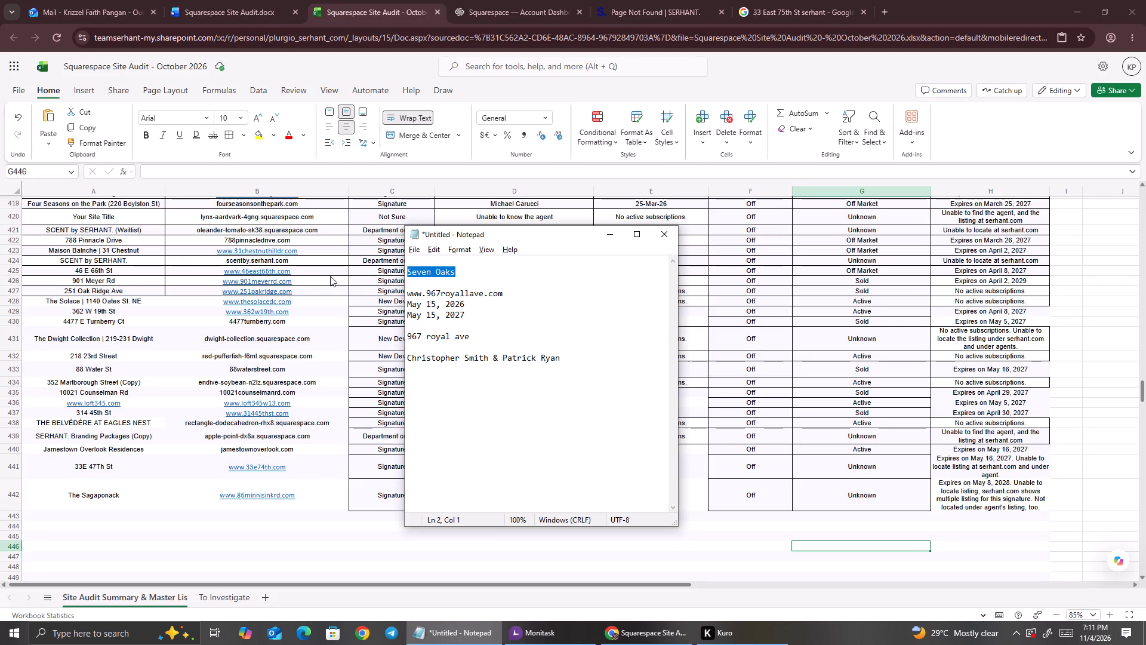
drag(330, 276, 344, 272)
key(ctrl+c)
click(138, 502)
click(118, 511)
key(ctrl+v)
key(alt+Tab)
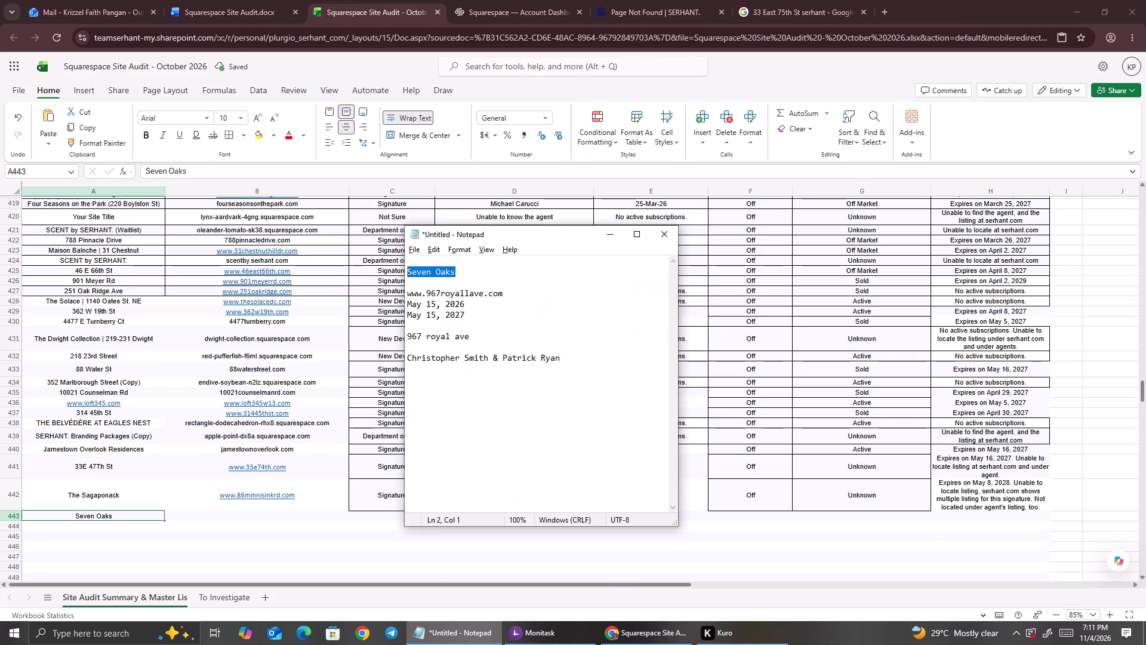
drag(511, 299, 405, 293)
click(542, 300)
drag(504, 295, 391, 298)
key(ctrl+c)
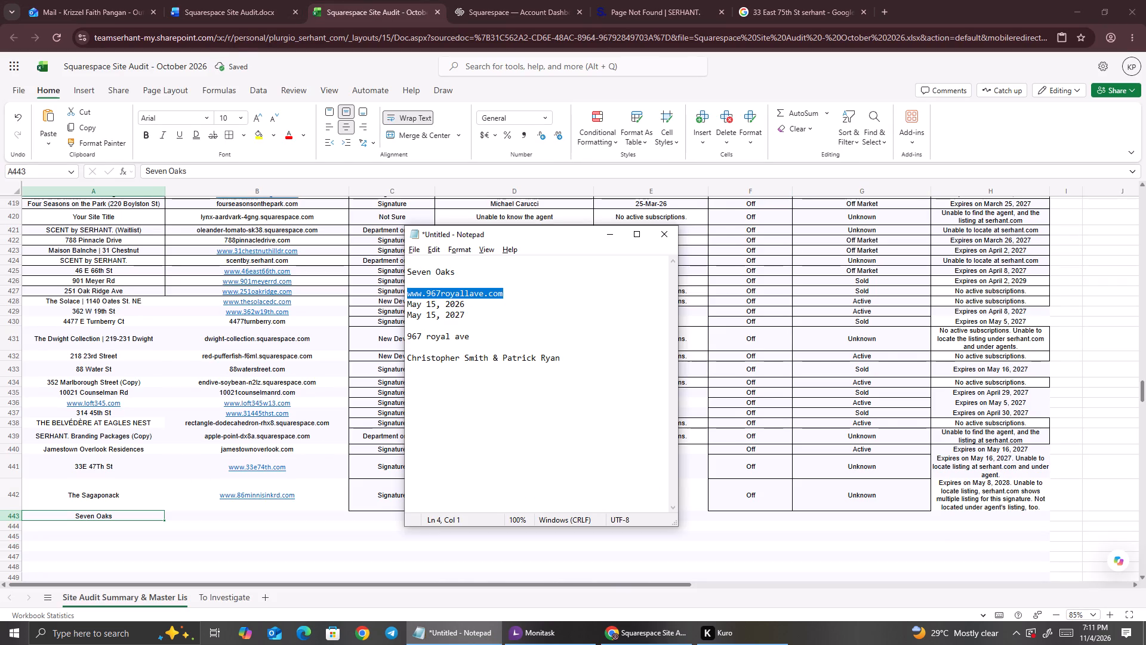
click(252, 519)
key(ctrl+v)
Fill the Seven Oaks row's site type in C443 with Signature, copied from The Sagaponack row.
key(alt+Tab)
key(alt+Tab)
click(384, 483)
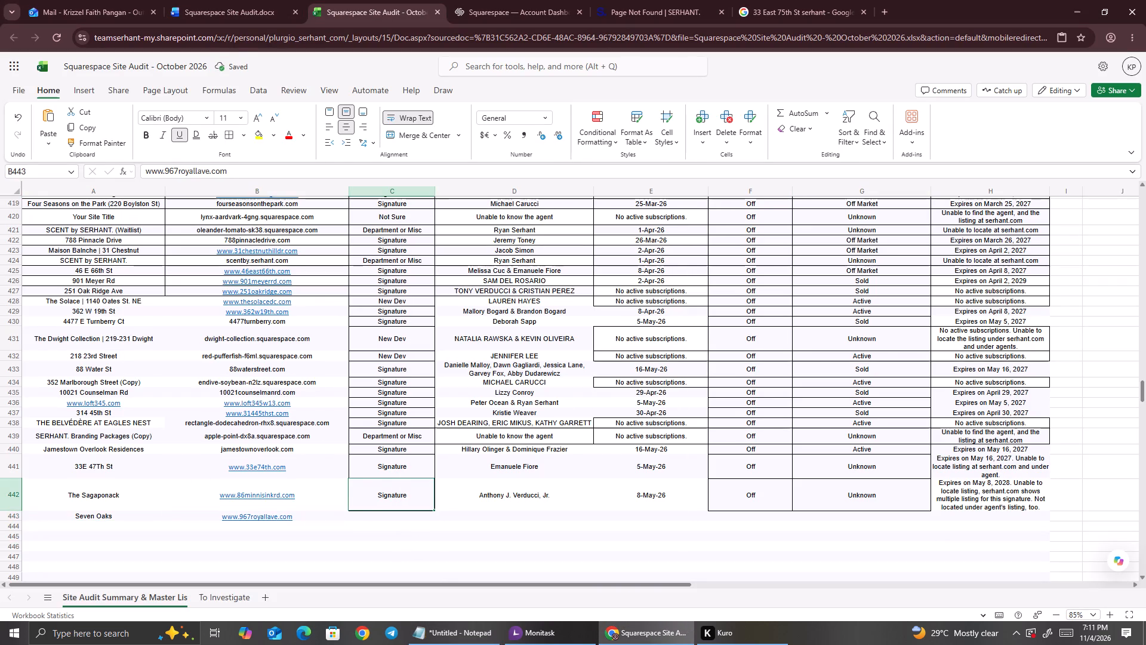
key(ctrl+c)
click(395, 514)
key(ctrl+v)
Copy the two agents' names from the Notepad notes into cell D443 of the Seven Oaks row.
key(alt+Tab)
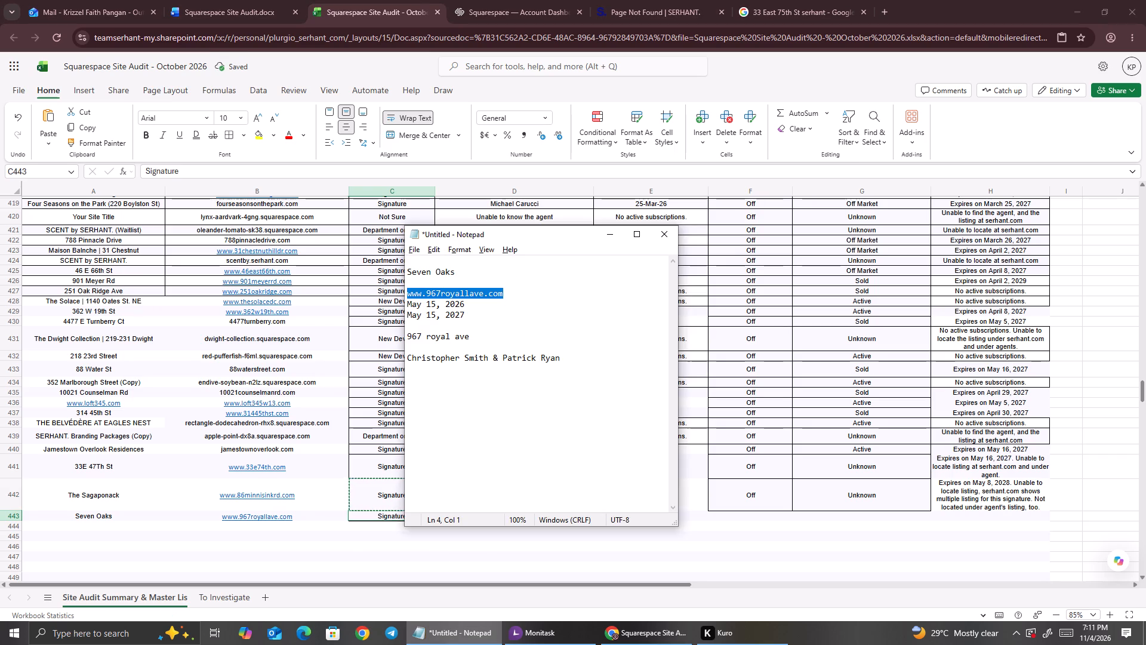
drag(572, 359, 396, 365)
key(ctrl+c)
click(390, 561)
click(501, 512)
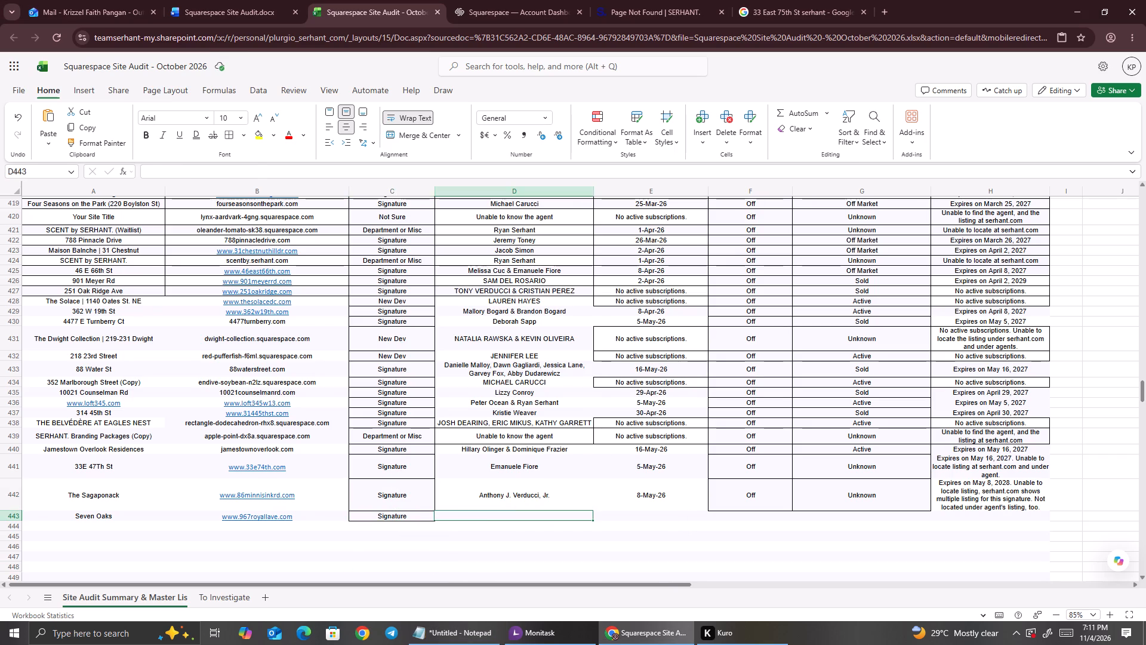
key(ctrl+v)
Copy the date May 15, 2026 from the Notepad notes into cell E443 of the Seven Oaks row.
key(alt+Tab)
drag(473, 303, 361, 309)
key(ctrl+c)
click(812, 538)
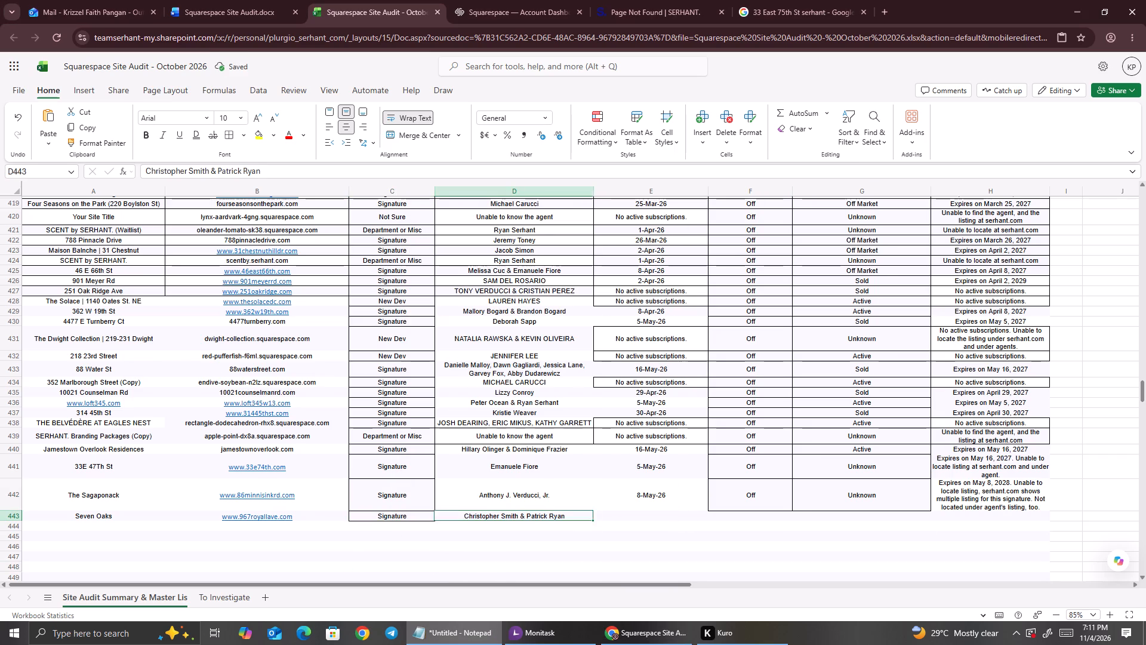
click(635, 523)
click(636, 516)
key(ctrl+v)
Prefix the May 15, 2027 note in Notepad with "Expires on" and copy the full line into cell H443.
key(alt+Tab)
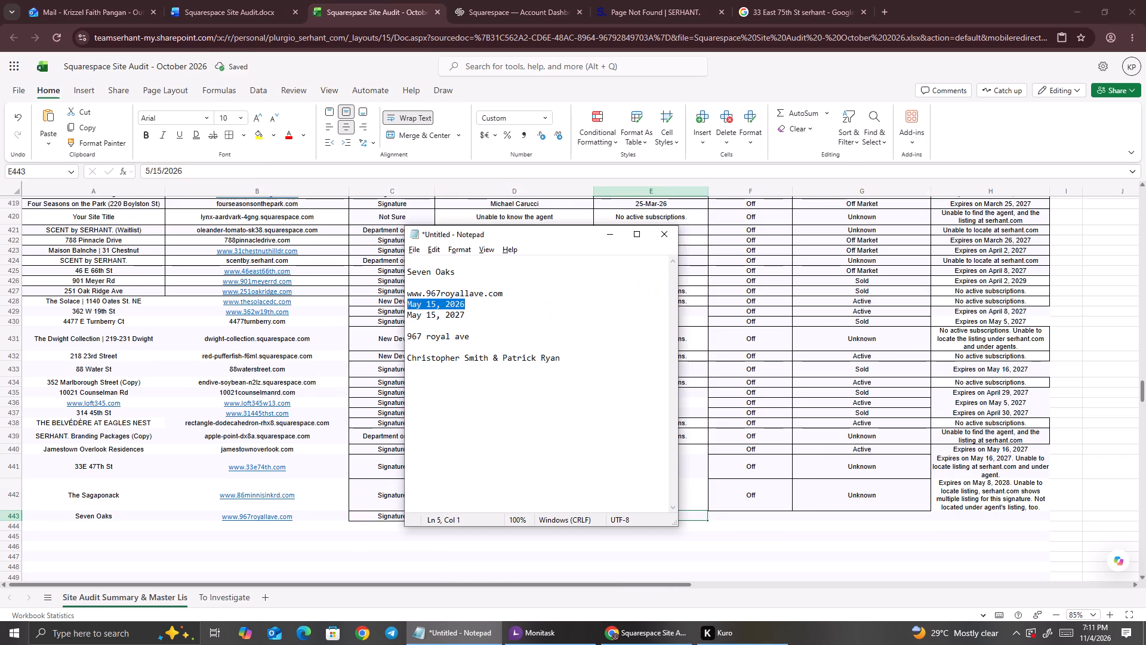
drag(476, 315, 382, 317)
key(ctrl+c)
click(519, 356)
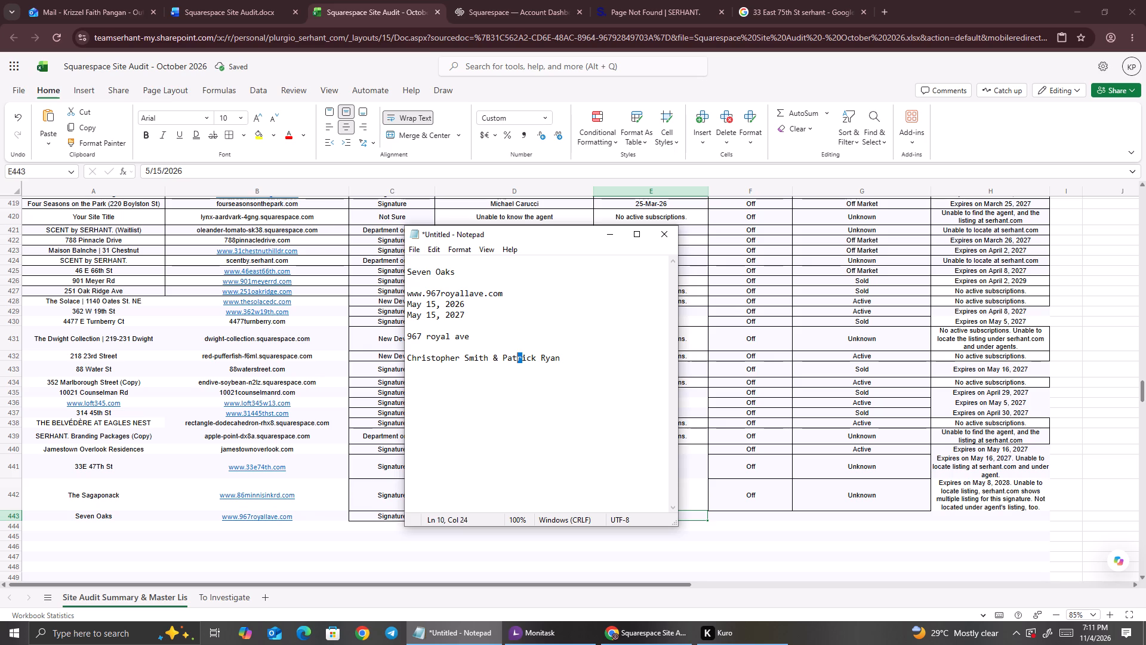
click(408, 311)
text(Expires on)
key(space)
drag(526, 311, 400, 315)
key(ctrl+c)
click(814, 509)
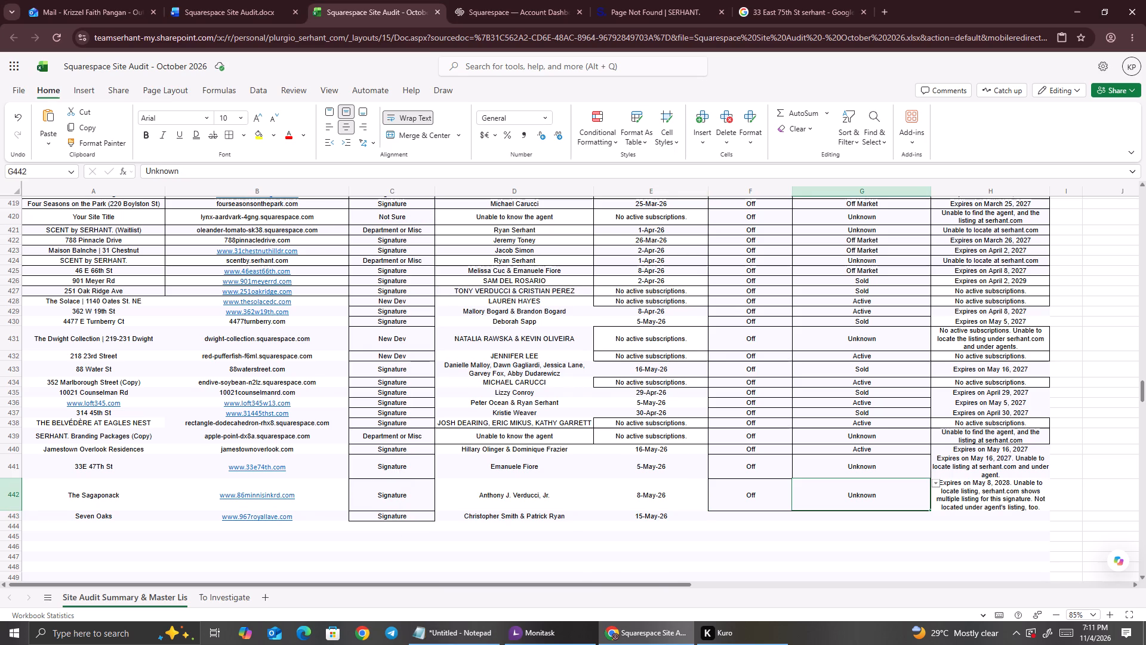
click(1005, 521)
key(alt+Tab)
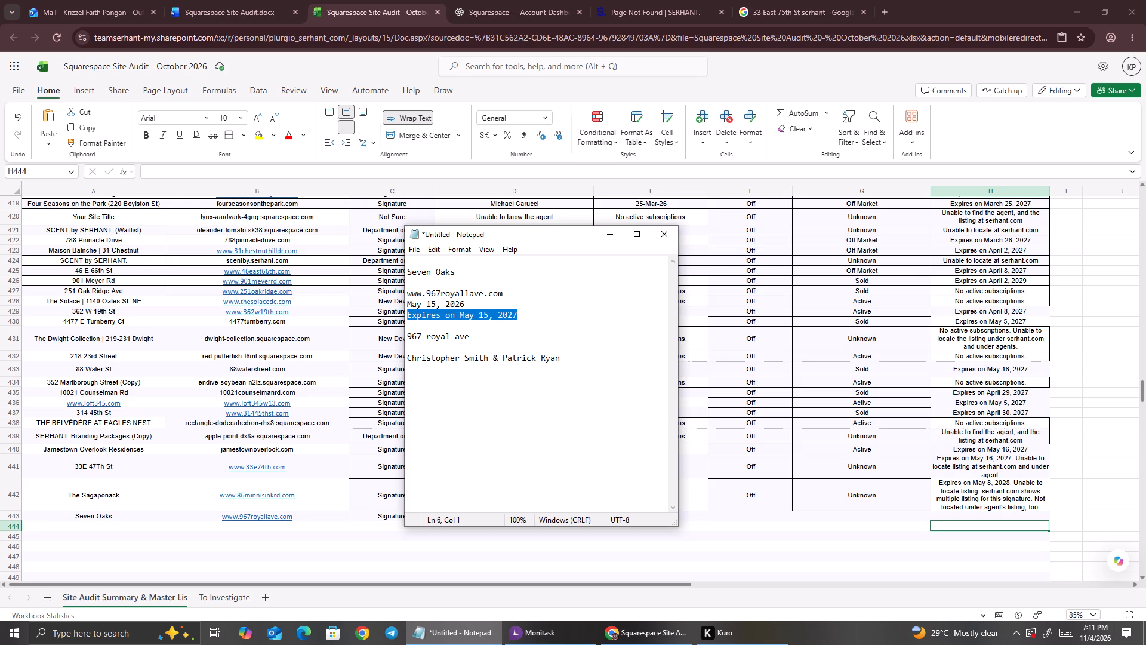
click(981, 515)
key(ctrl+v)
click(880, 409)
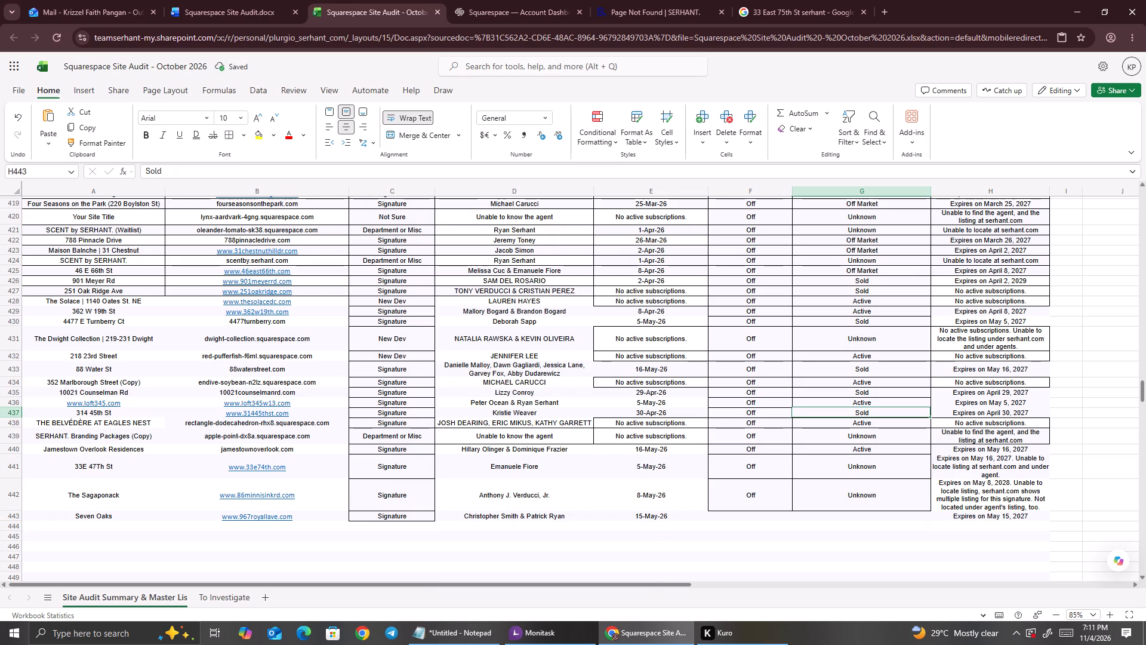
key(ctrl+c)
click(883, 518)
key(ctrl+v)
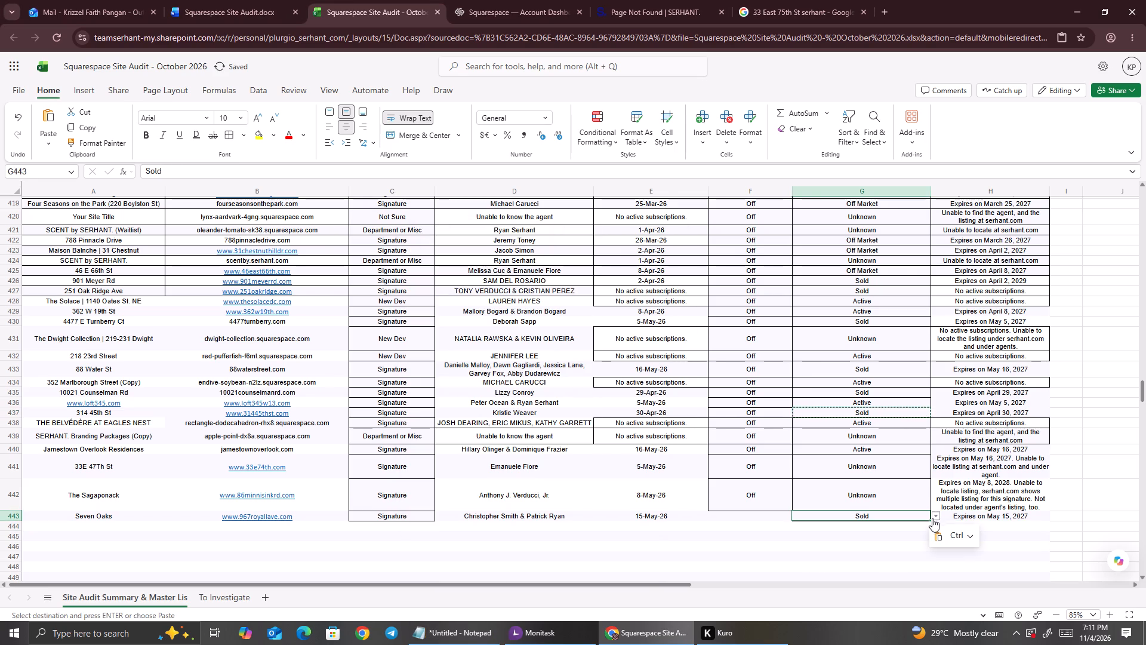
click(934, 517)
key(o)
key(Down)
key(Return)
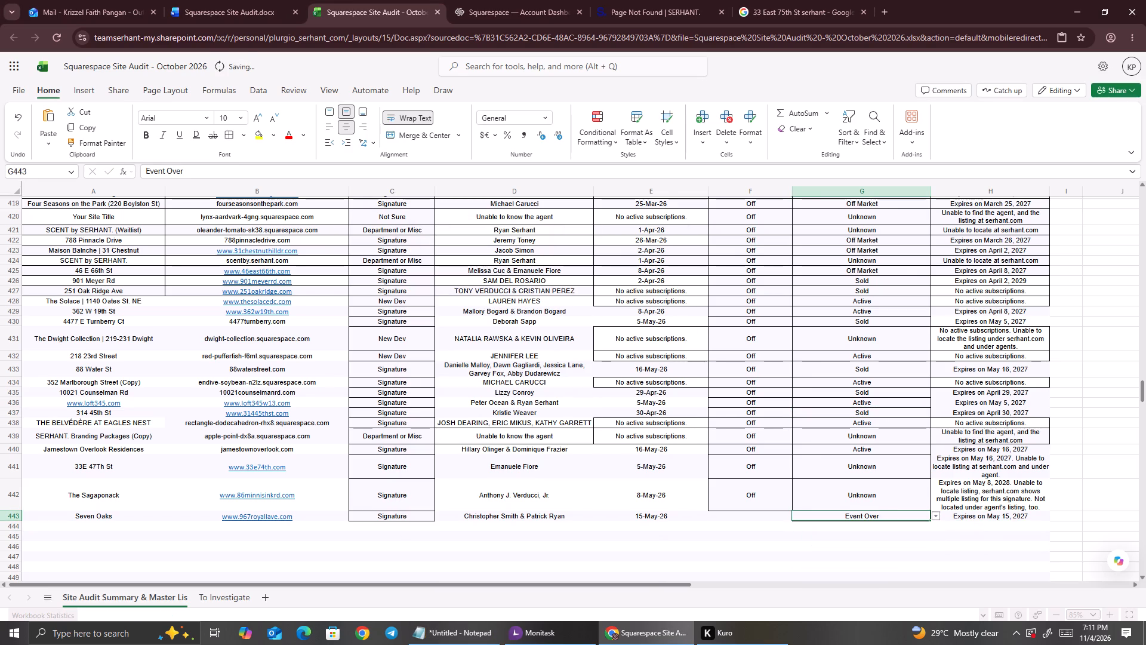
key(Up)
key(Down)
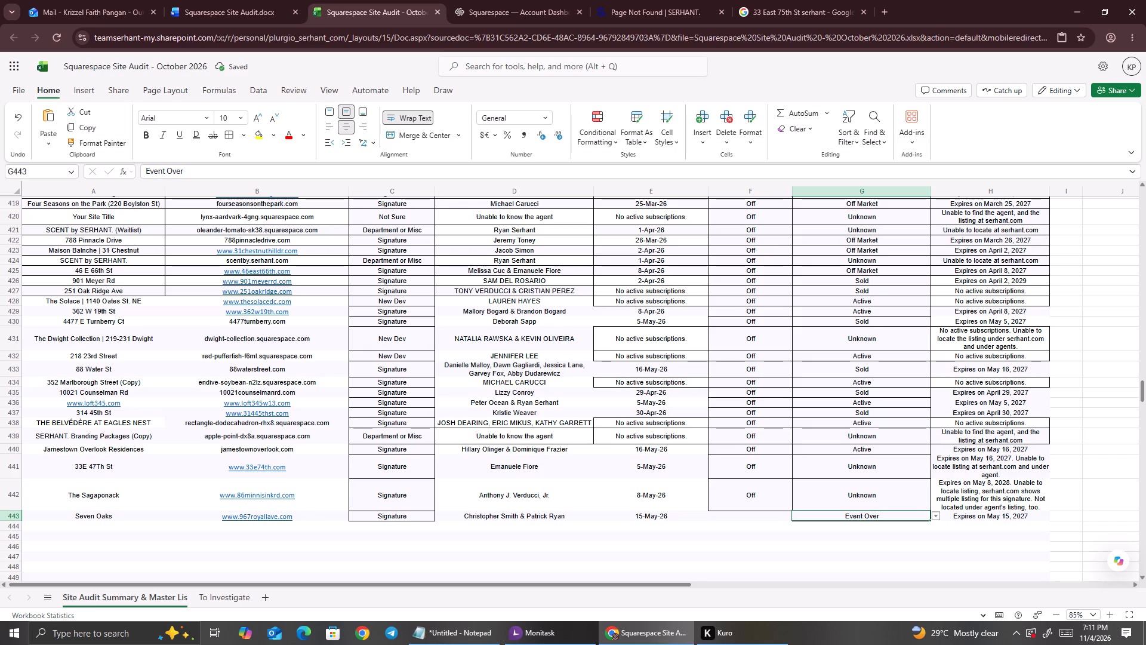
click(938, 513)
click(811, 578)
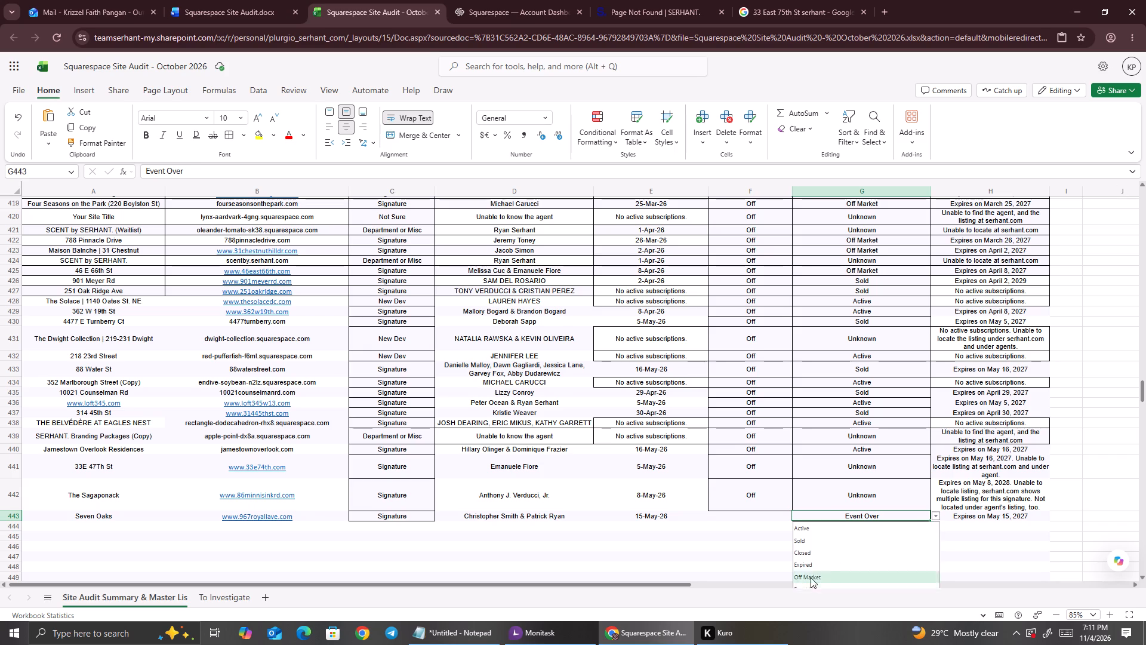
Fill F443 of the Seven Oaks row with Off, copied from The Sagaponack row.
click(764, 490)
key(ctrl+c)
click(756, 515)
key(ctrl+v)
click(744, 544)
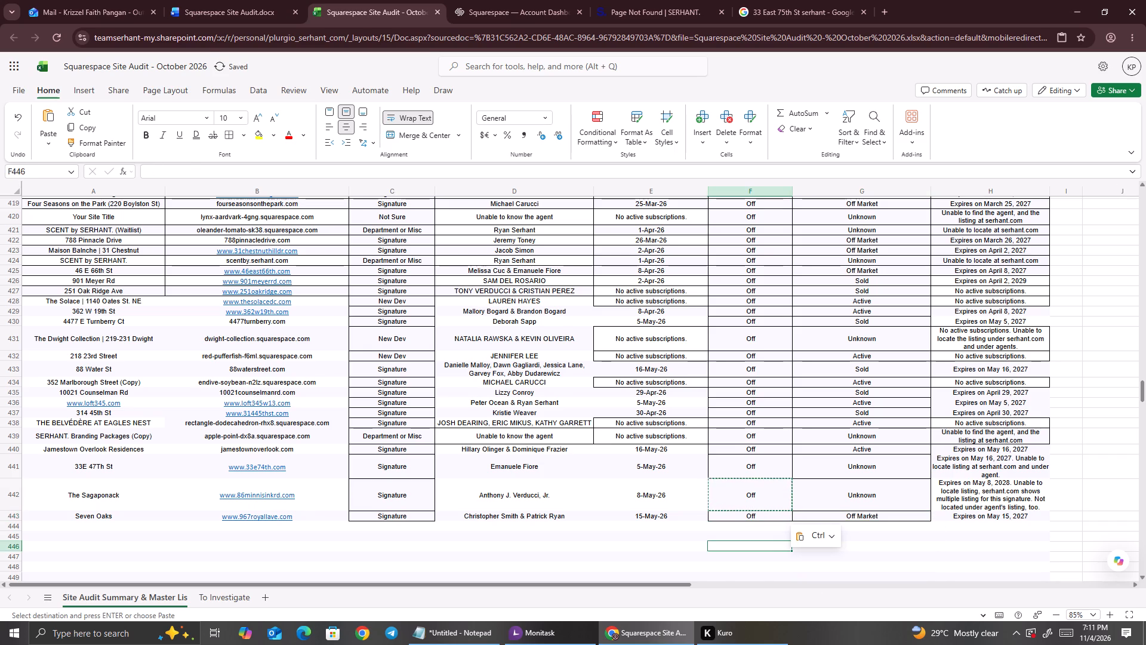
Go back to the Squarespace dashboard and show the next page of websites, items 421-440, from its top.
click(504, 0)
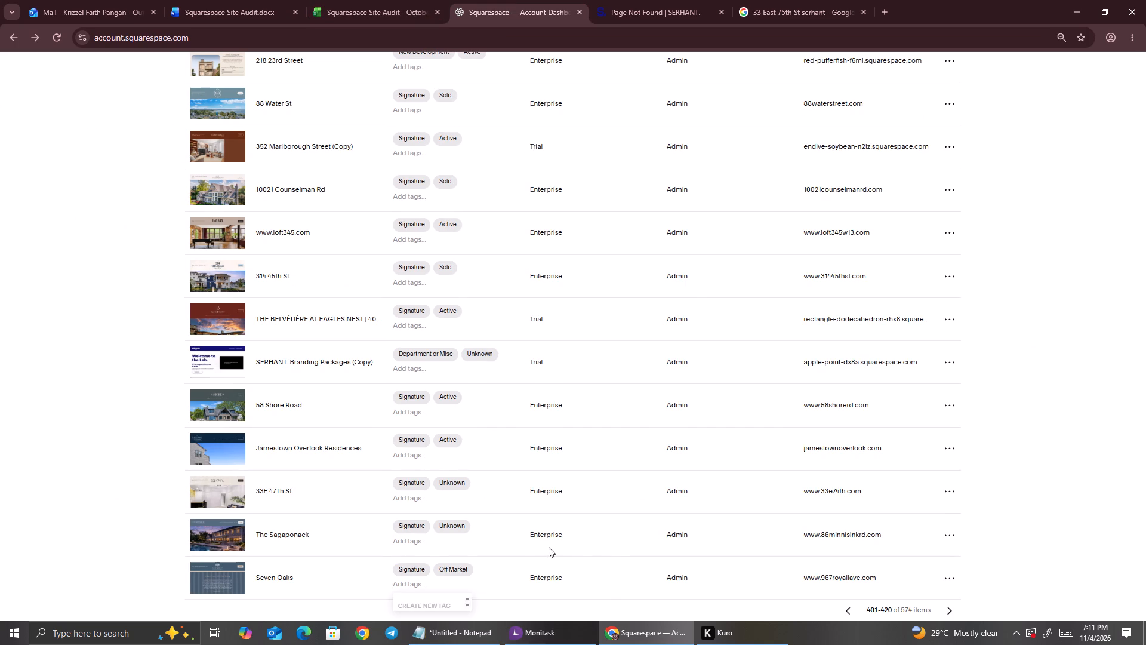
scroll(540, 546, down, 3)
click(951, 612)
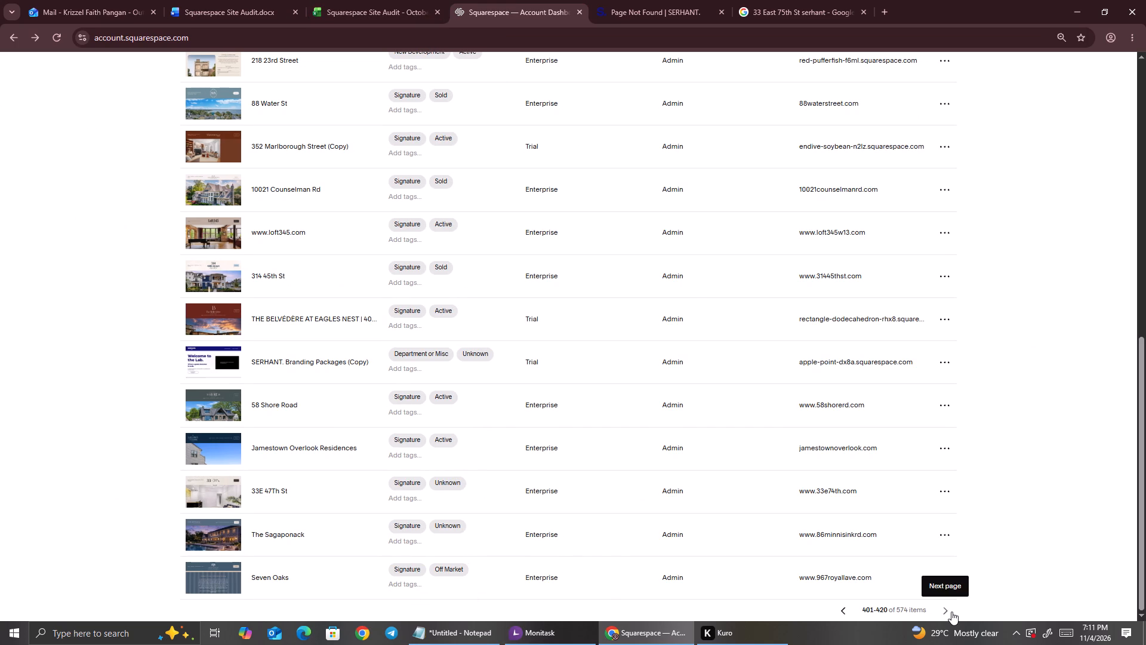
click(951, 612)
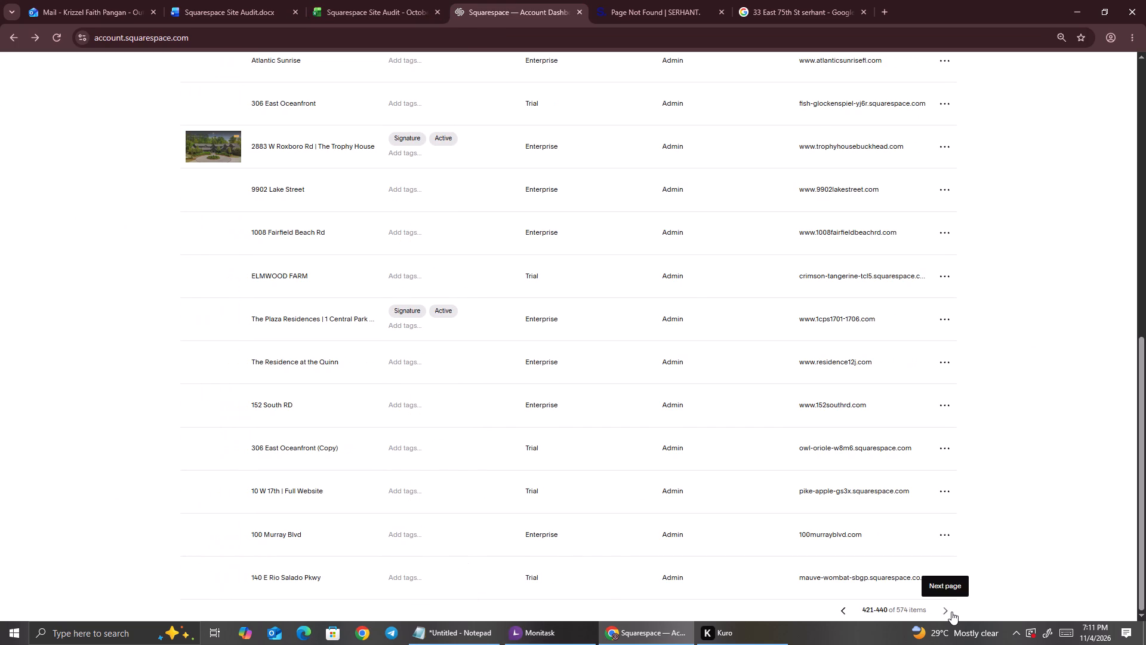
scroll(210, 439, up, 10)
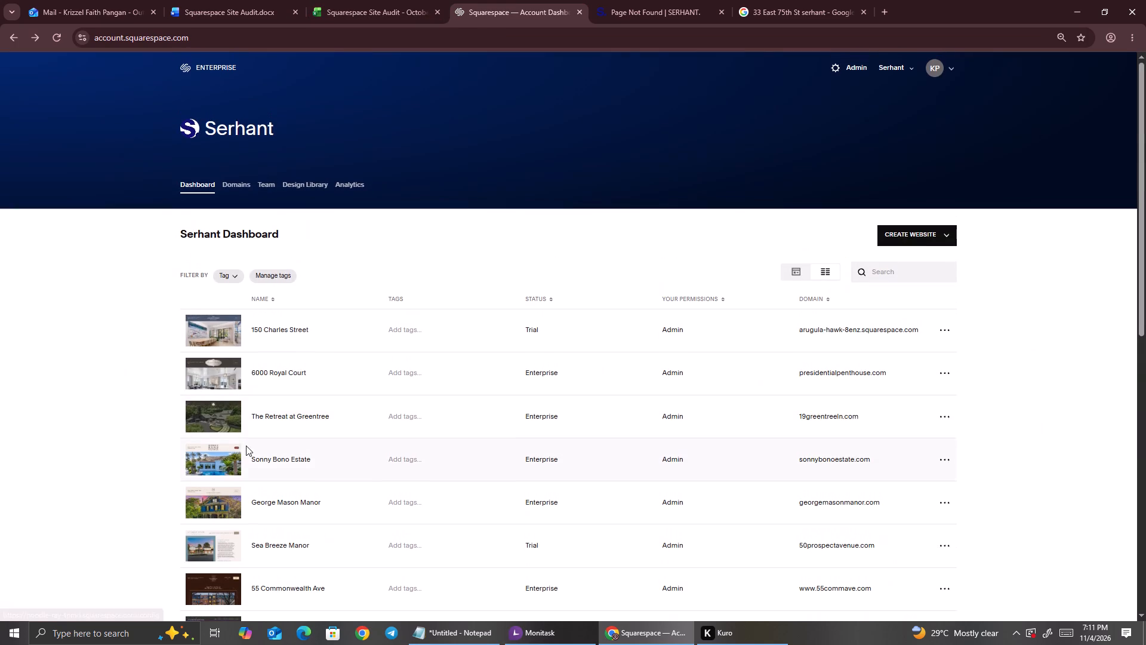
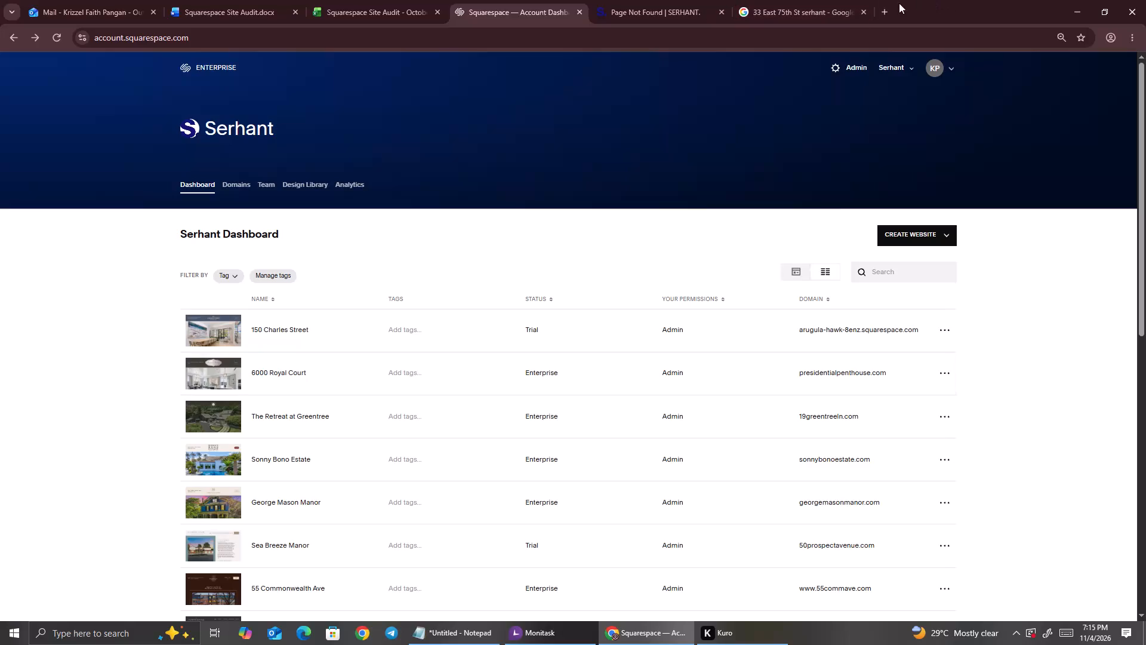
Search Google in a new browser tab for "time in new york now" to check the current local time there.
click(879, 7)
text(time in new yo)
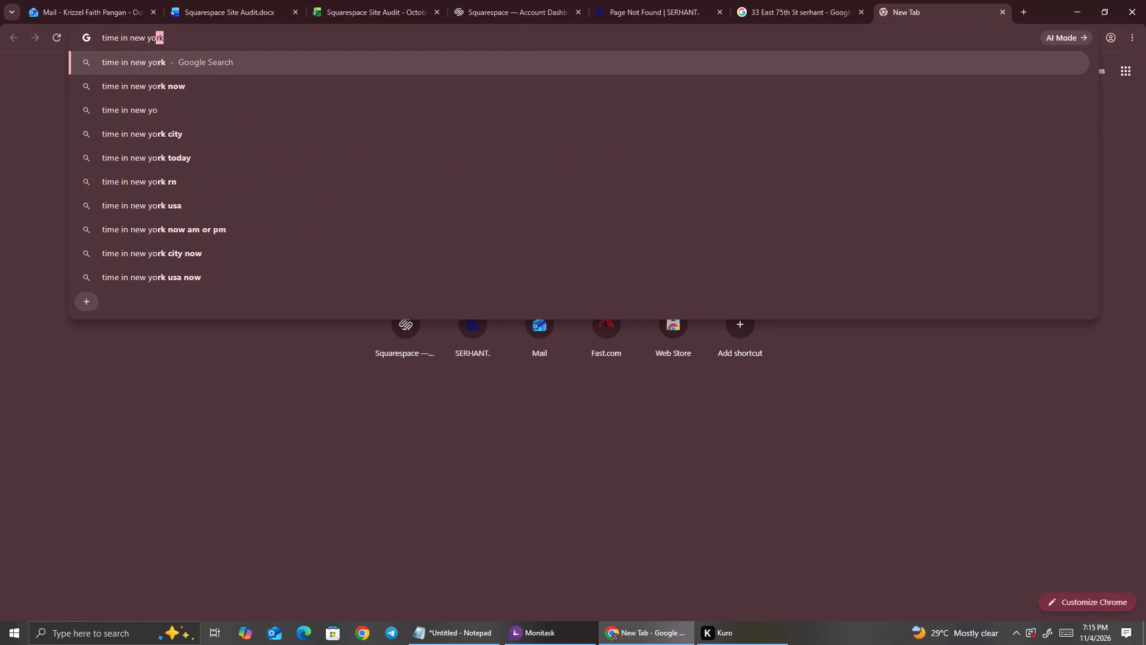
key(Right)
key(space)
text(nw)
key(BackSpace)
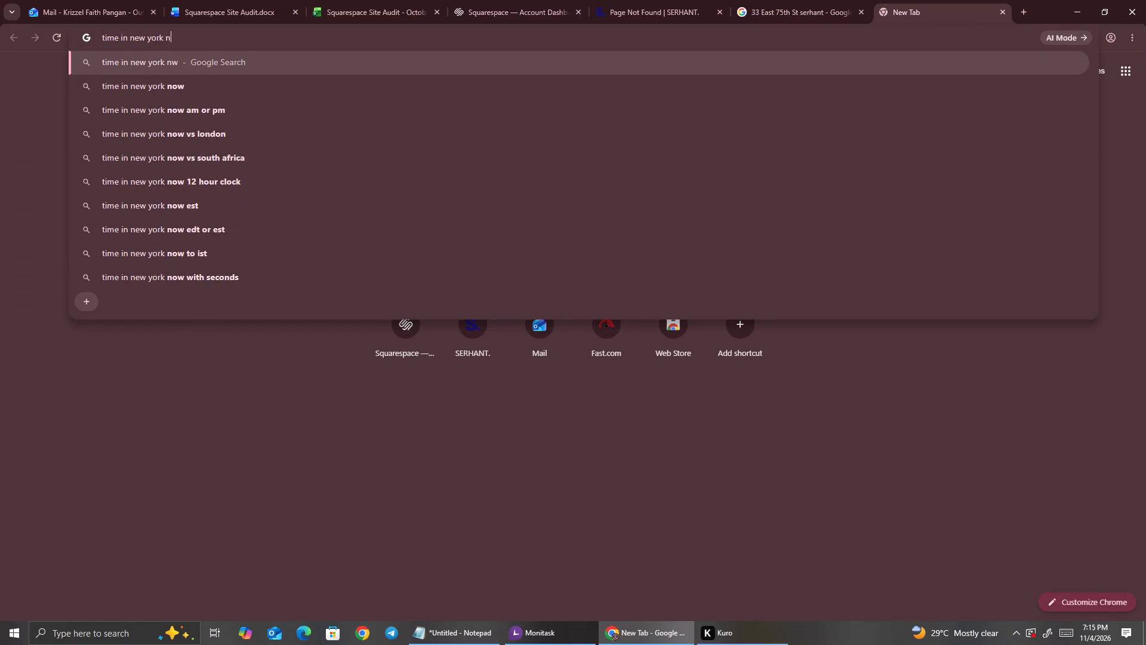
text(ow)
key(Return)
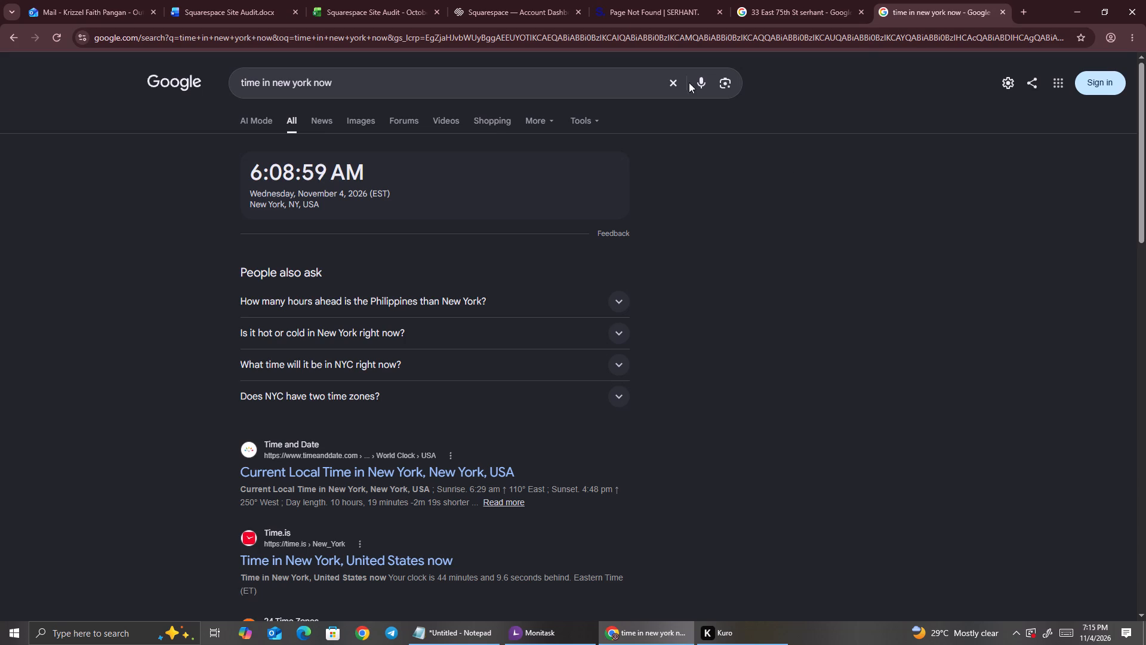
click(177, 297)
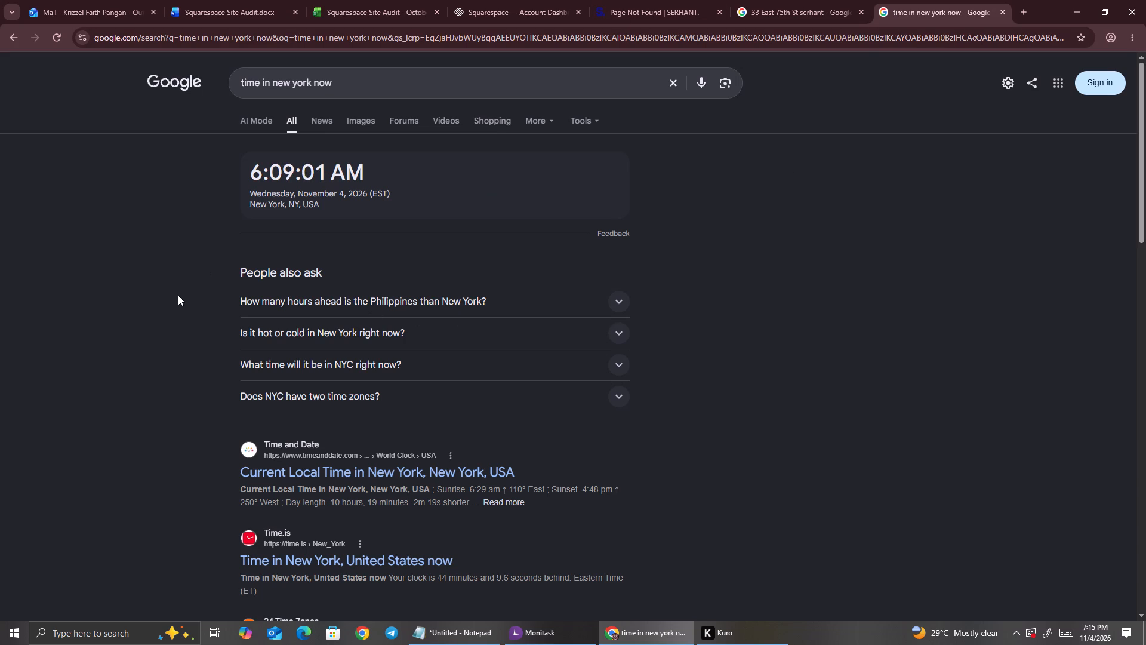
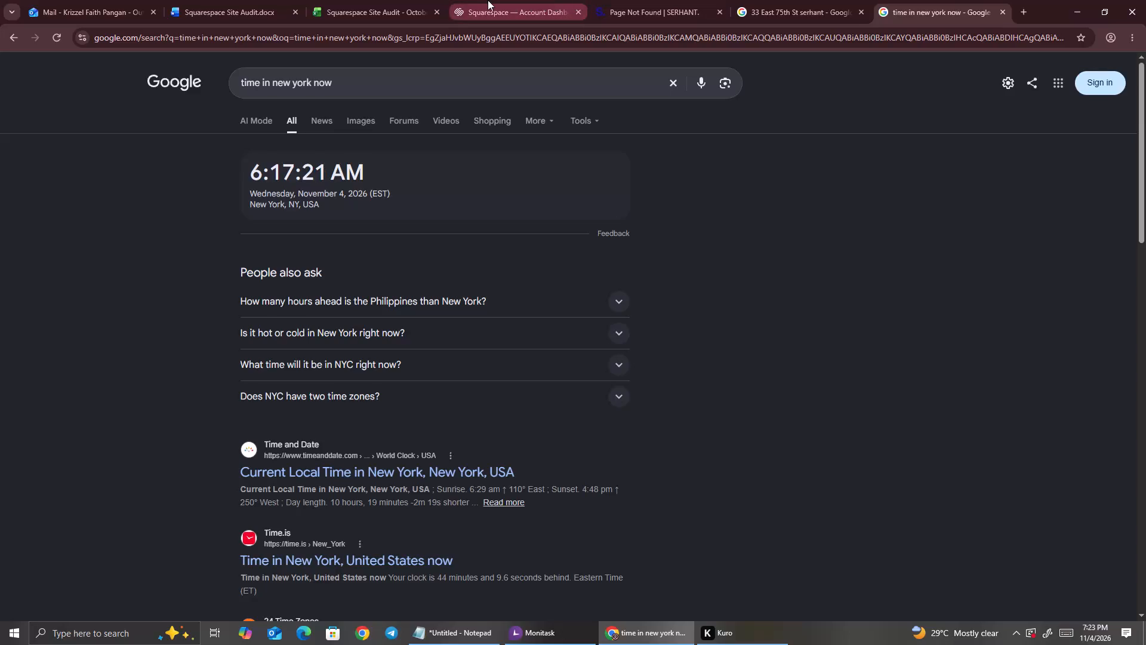
Return to the Squarespace account dashboard with the Serhant website list.
double_click(485, 0)
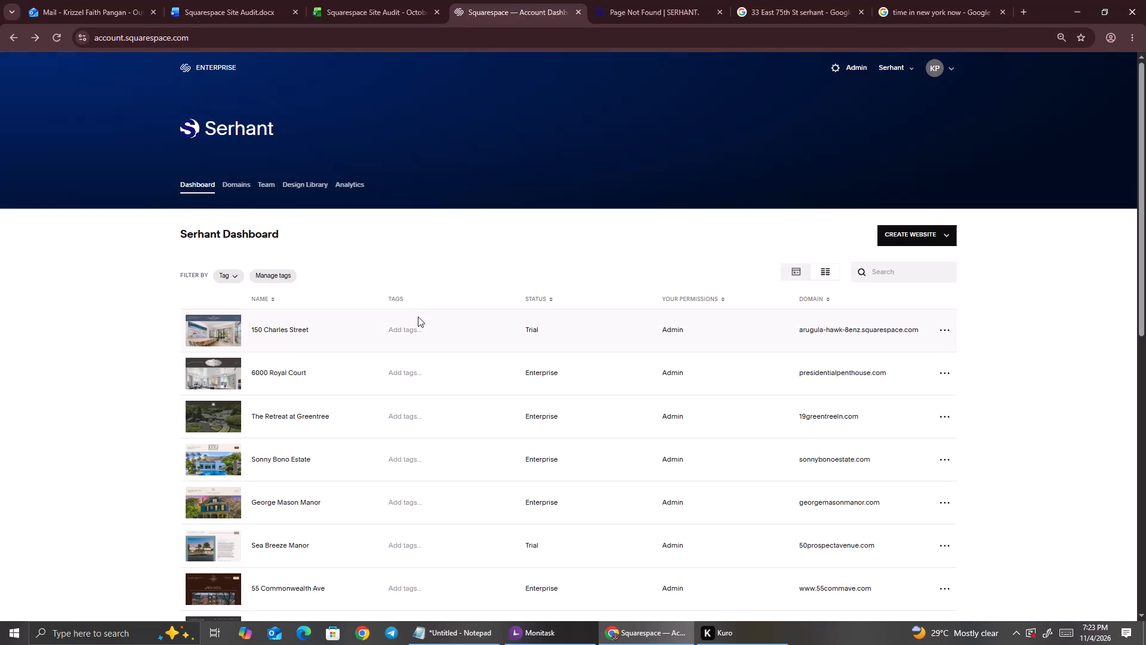
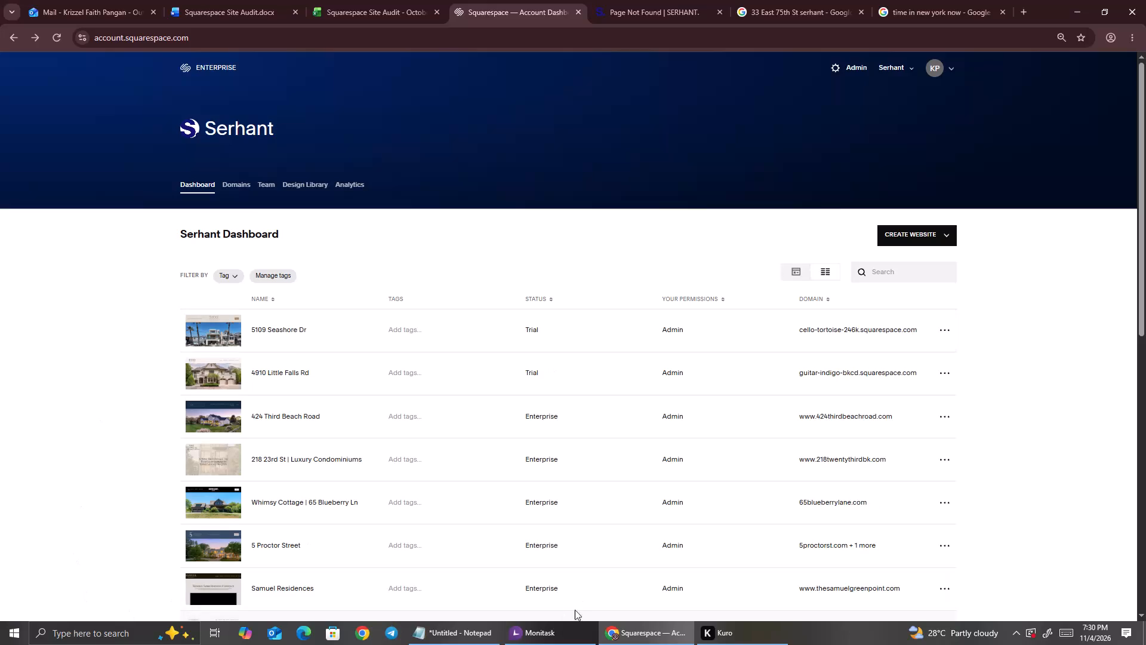
Switch to Monitask and pause the time tracking for the Default project.
click(561, 644)
click(529, 282)
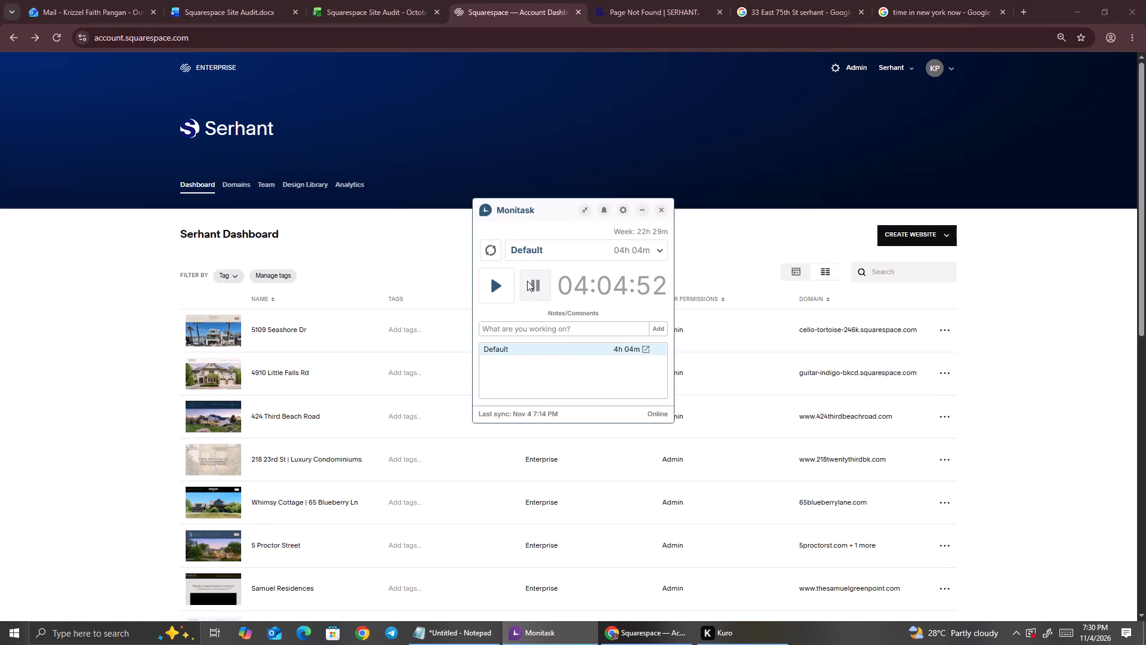
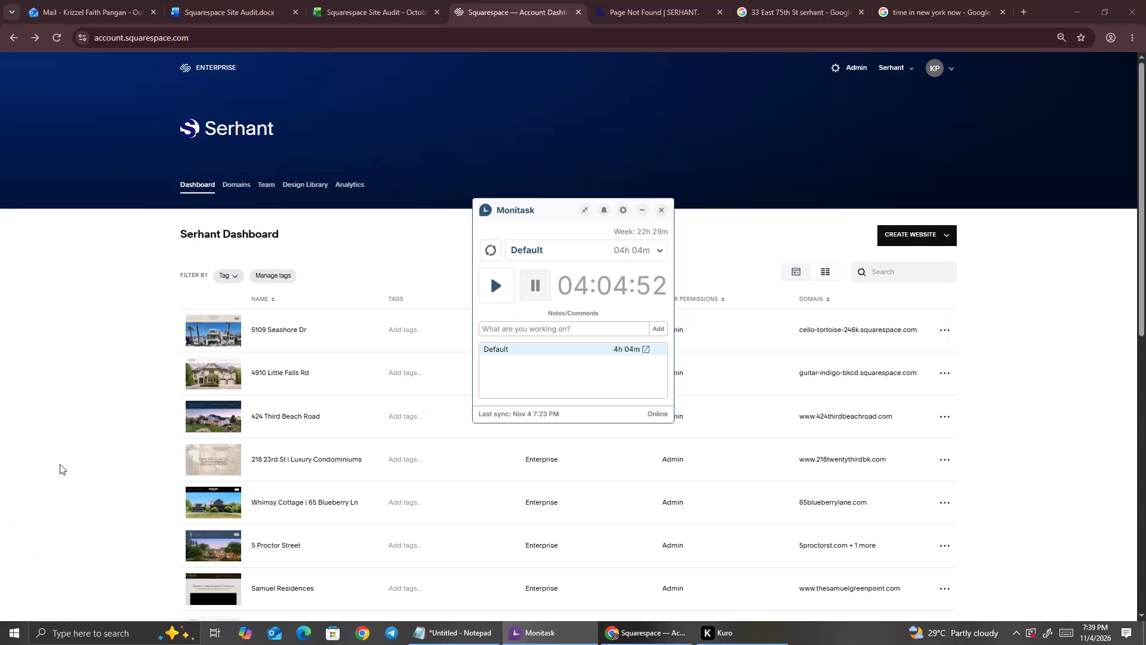
Switch back to Chrome, reload the Serhant account dashboard and page through the website list to items 441–460.
click(88, 413)
click(51, 39)
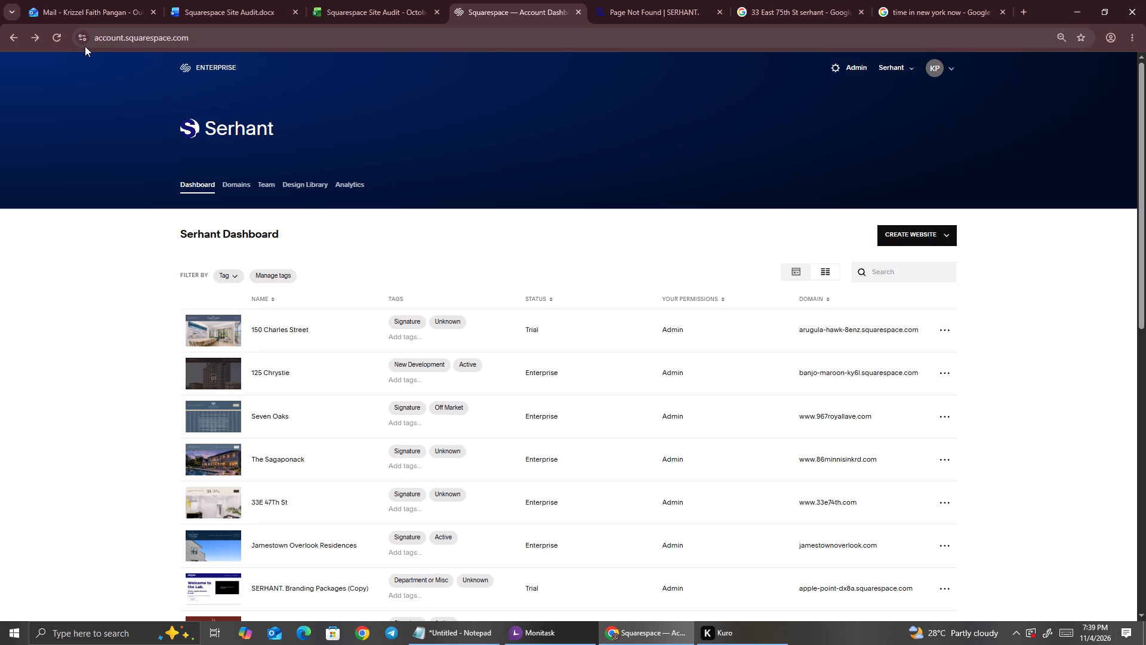
scroll(759, 471, down, 5)
scroll(764, 557, down, 9)
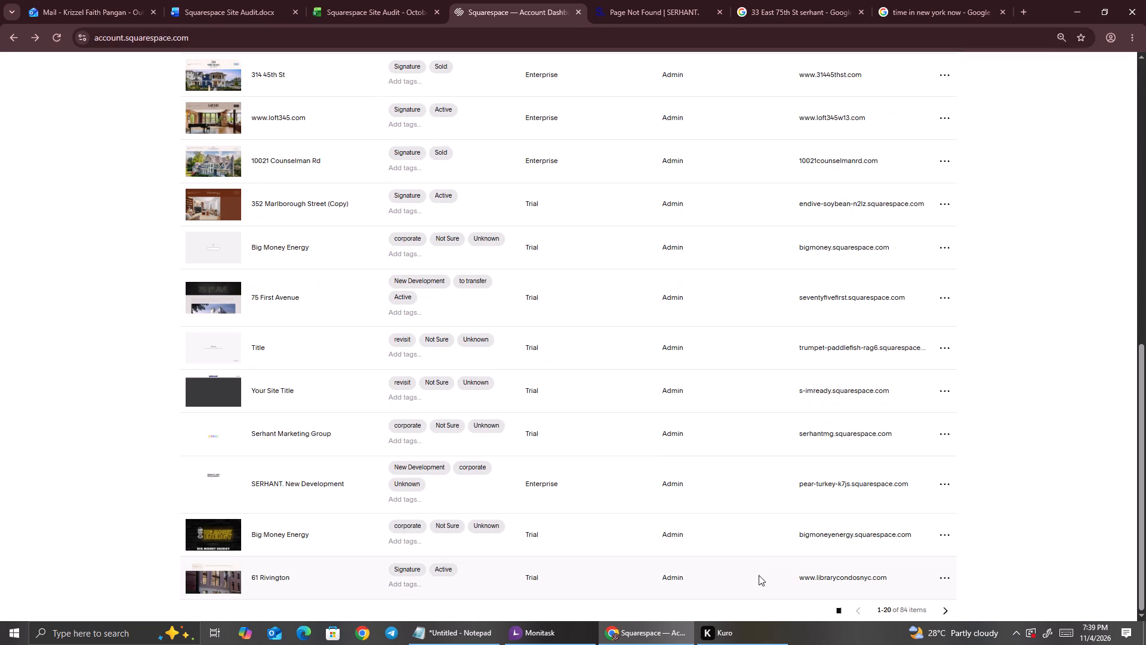
click(938, 610)
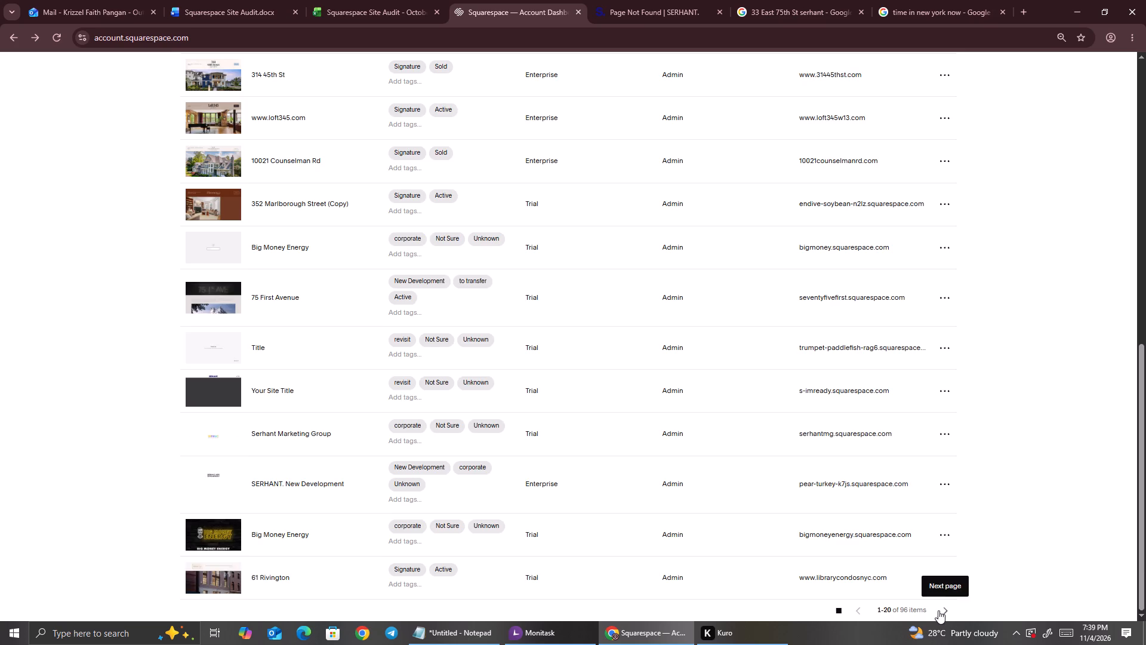
scroll(951, 596, down, 4)
click(944, 610)
scroll(934, 576, down, 5)
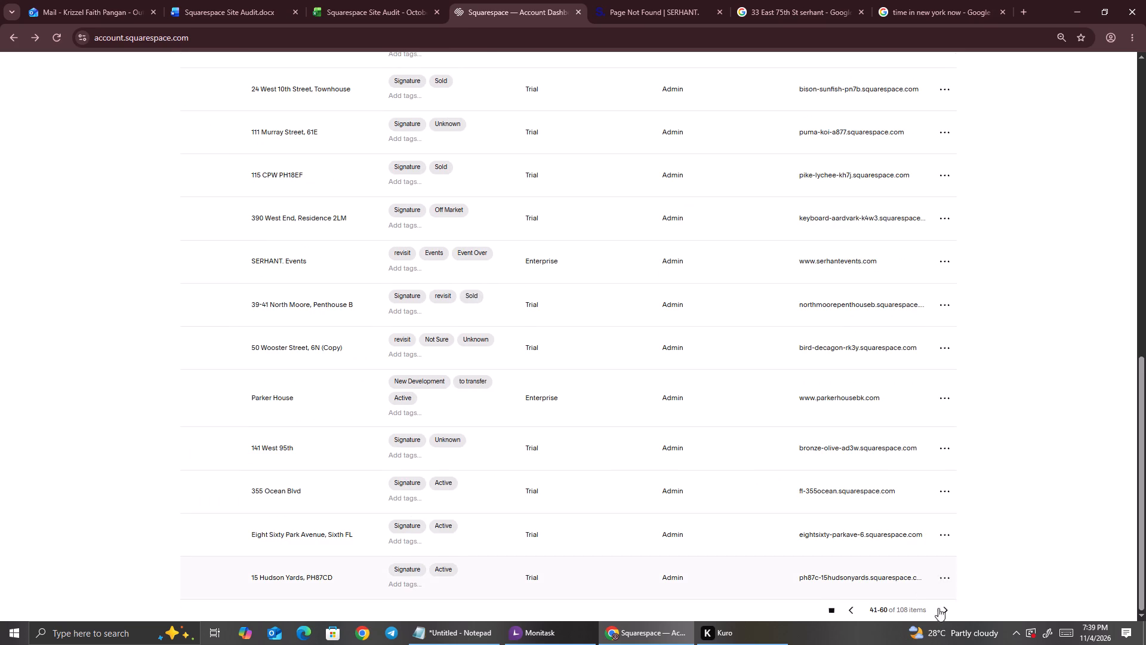
click(939, 610)
scroll(947, 603, down, 5)
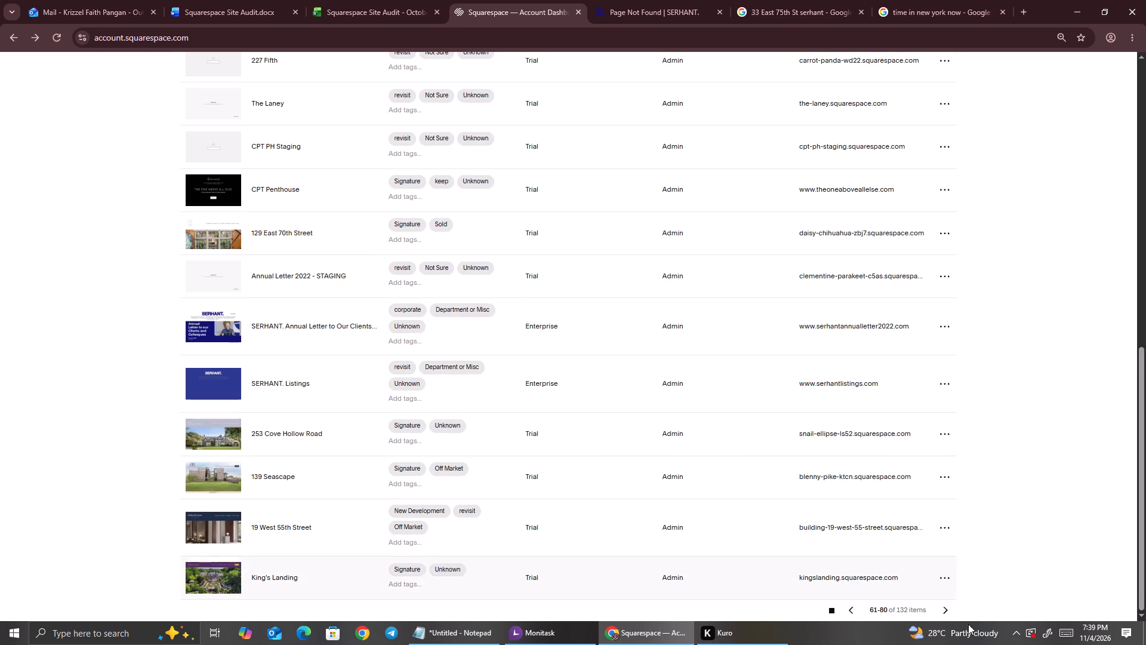
click(939, 608)
scroll(939, 600, down, 4)
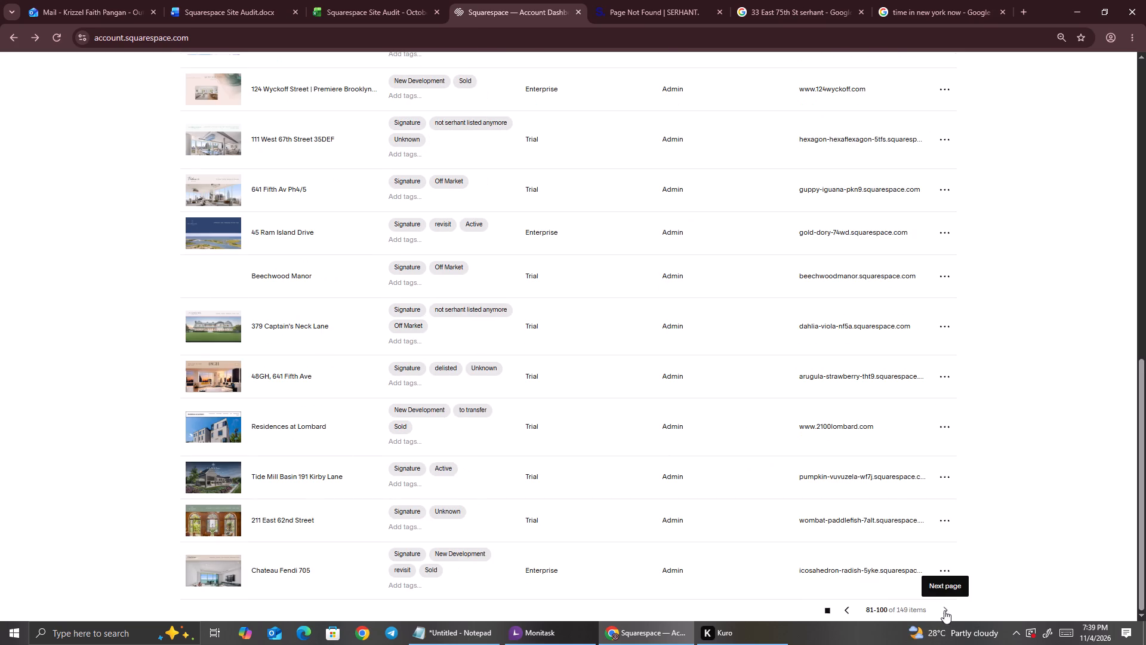
click(945, 611)
scroll(908, 584, down, 4)
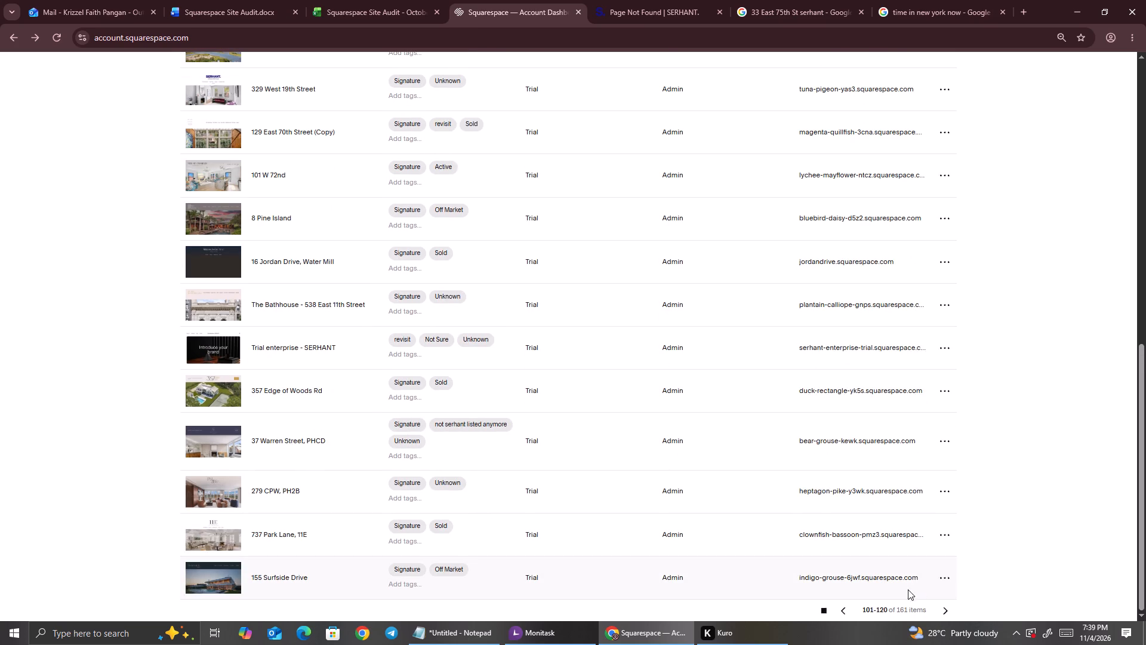
click(1002, 551)
click(952, 610)
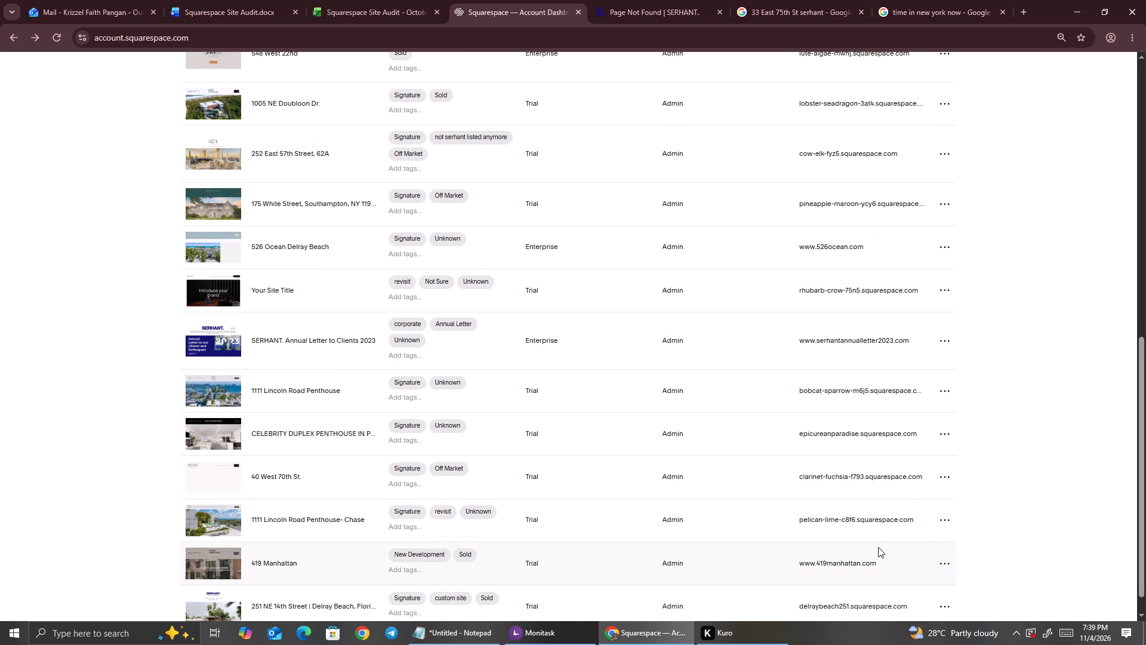
scroll(877, 553, down, 4)
click(944, 610)
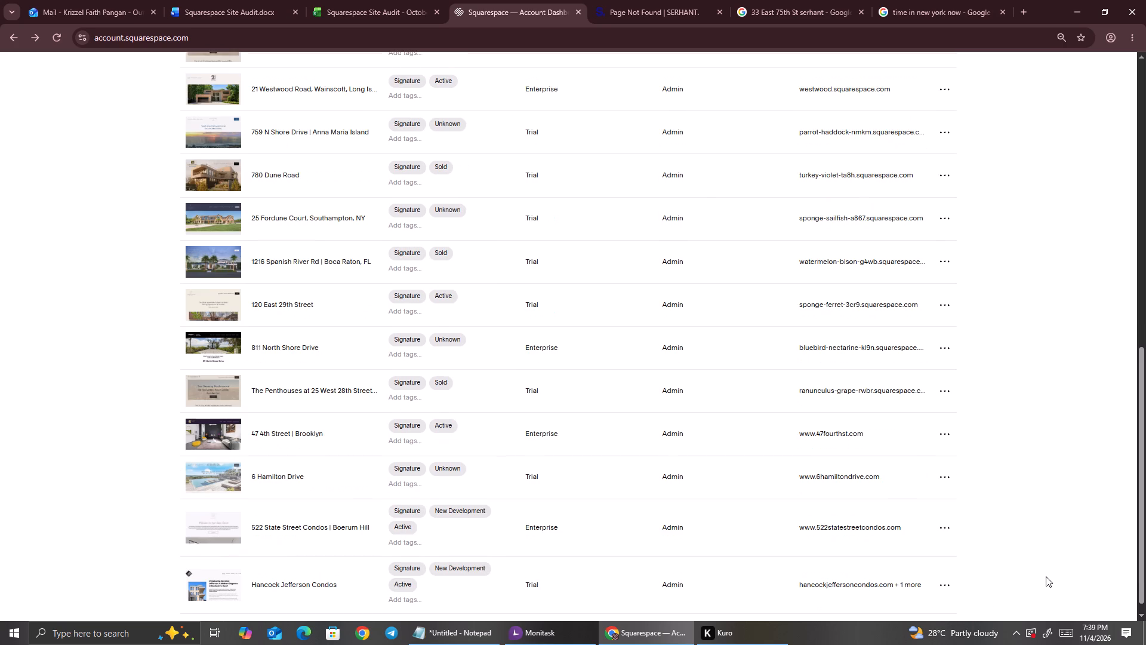
scroll(1037, 578, down, 5)
click(946, 612)
scroll(986, 576, down, 5)
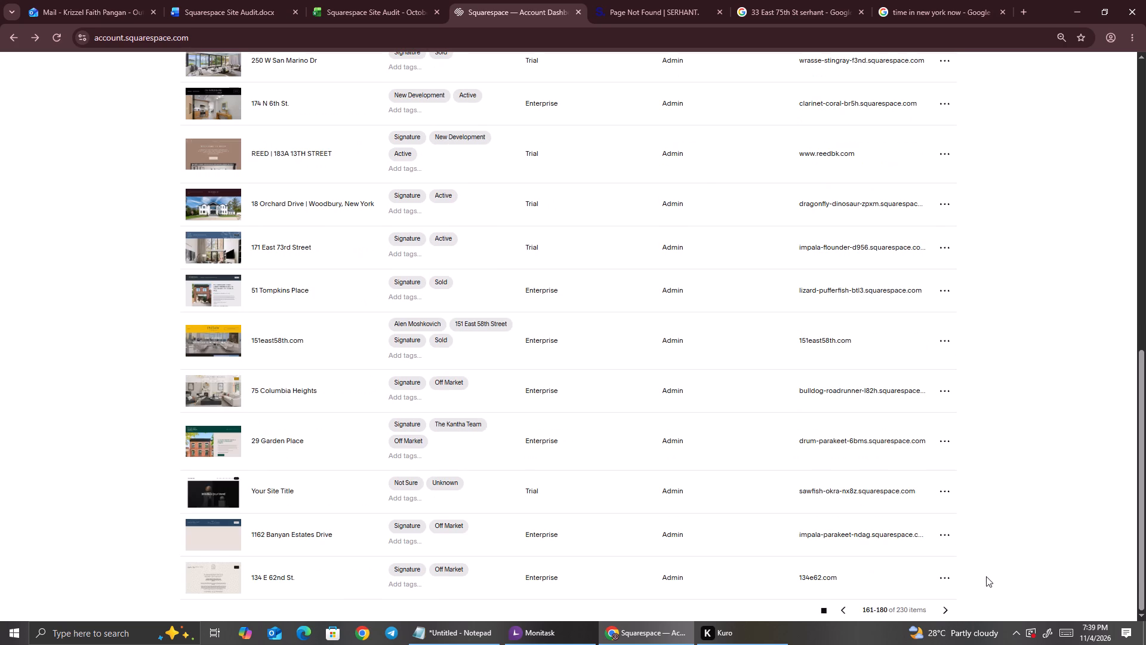
click(947, 611)
scroll(968, 595, down, 4)
click(947, 609)
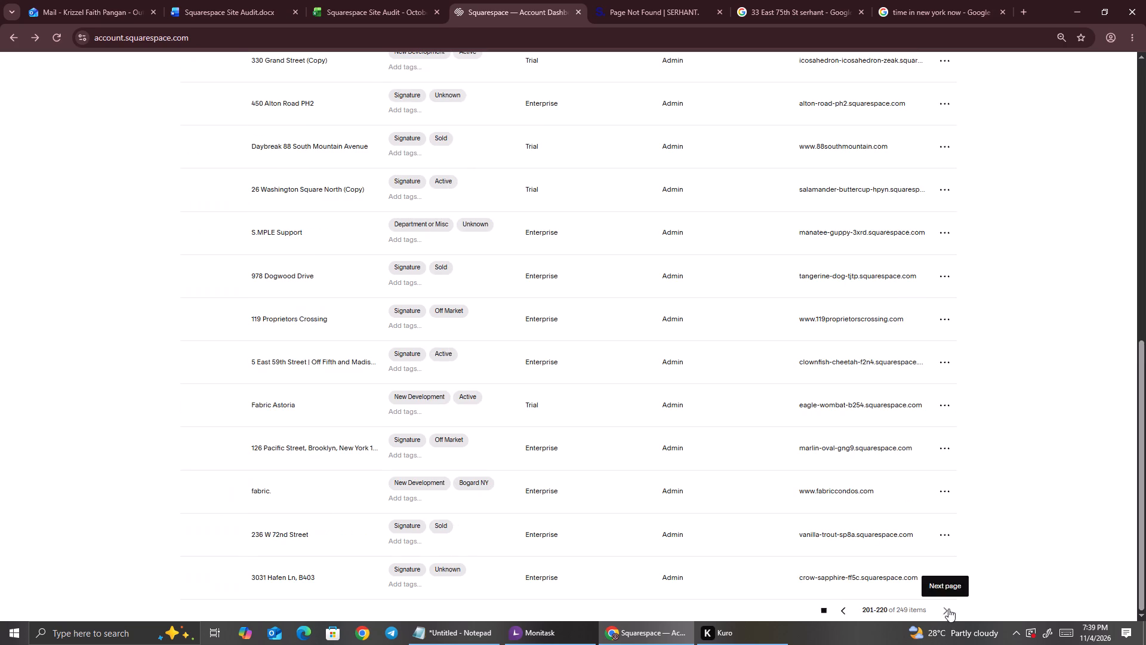
scroll(964, 604, down, 3)
click(947, 610)
scroll(962, 606, down, 5)
click(944, 611)
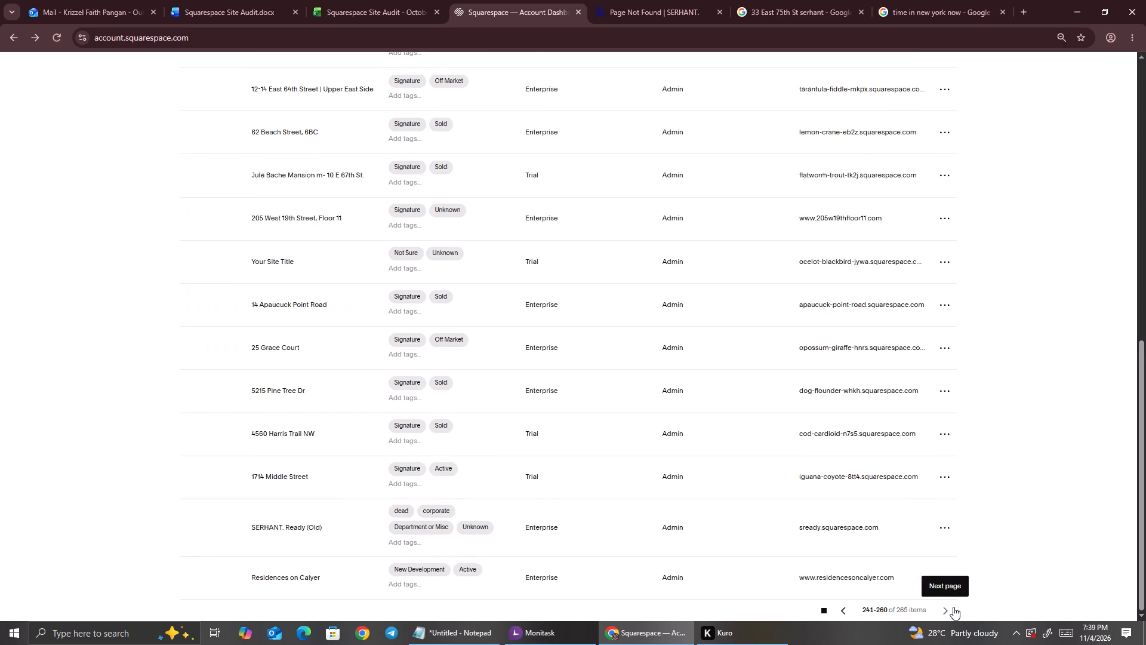
scroll(965, 603, down, 3)
click(932, 612)
click(944, 610)
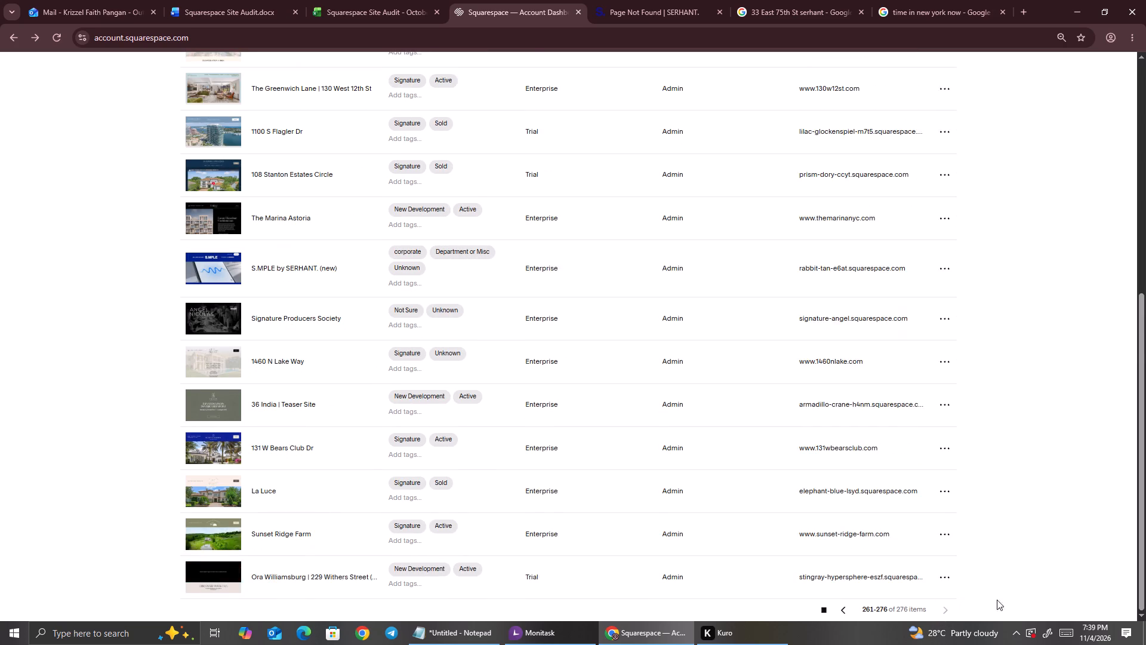
scroll(947, 565, down, 5)
scroll(866, 560, down, 4)
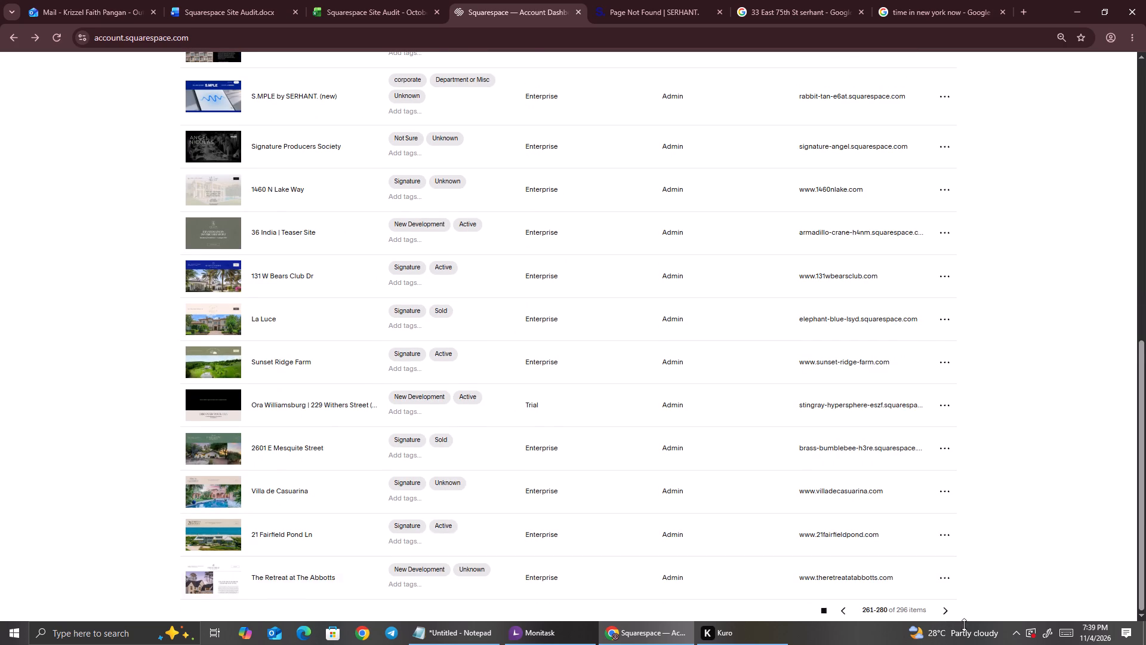
click(948, 611)
click(950, 607)
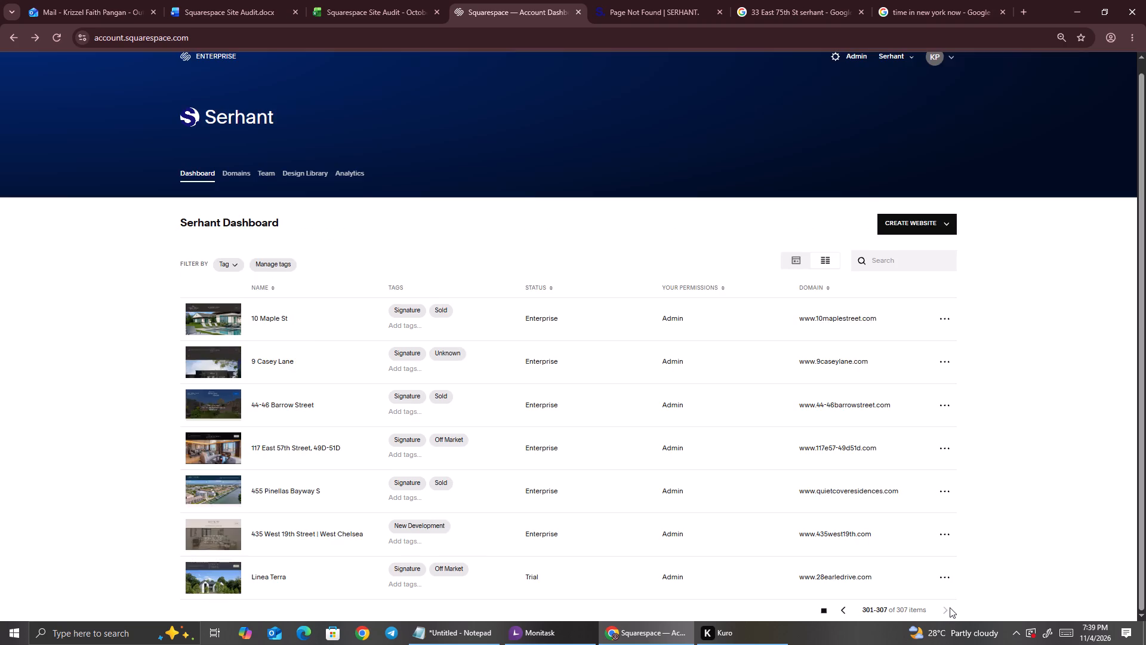
scroll(957, 590, down, 9)
scroll(1008, 580, down, 6)
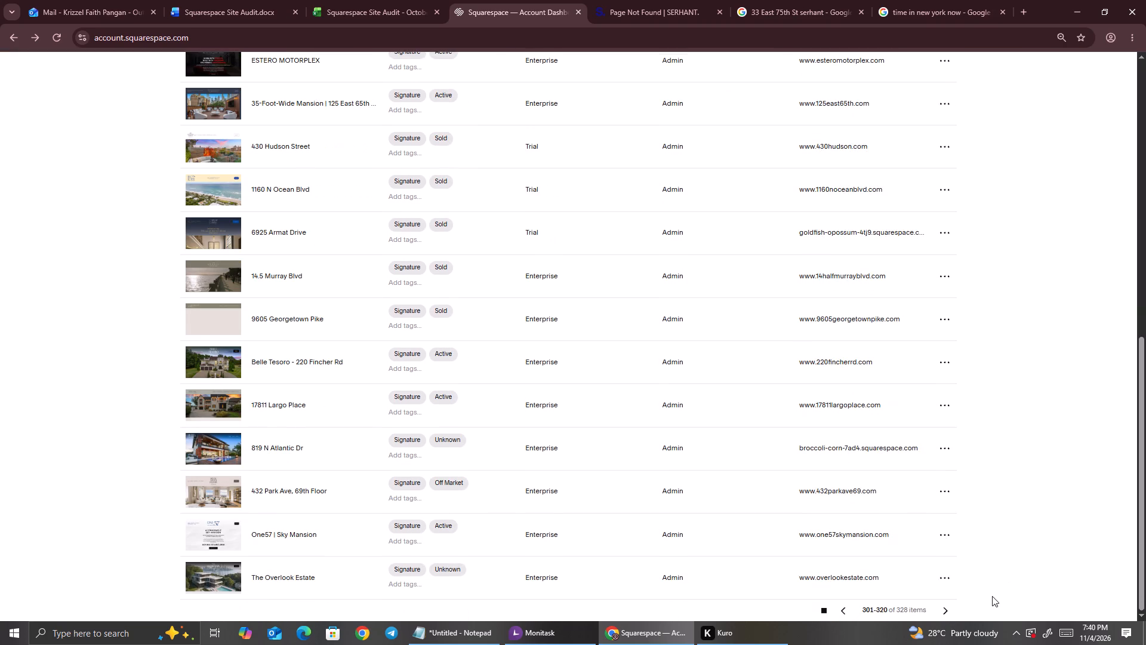
click(935, 609)
click(954, 604)
scroll(966, 588, down, 4)
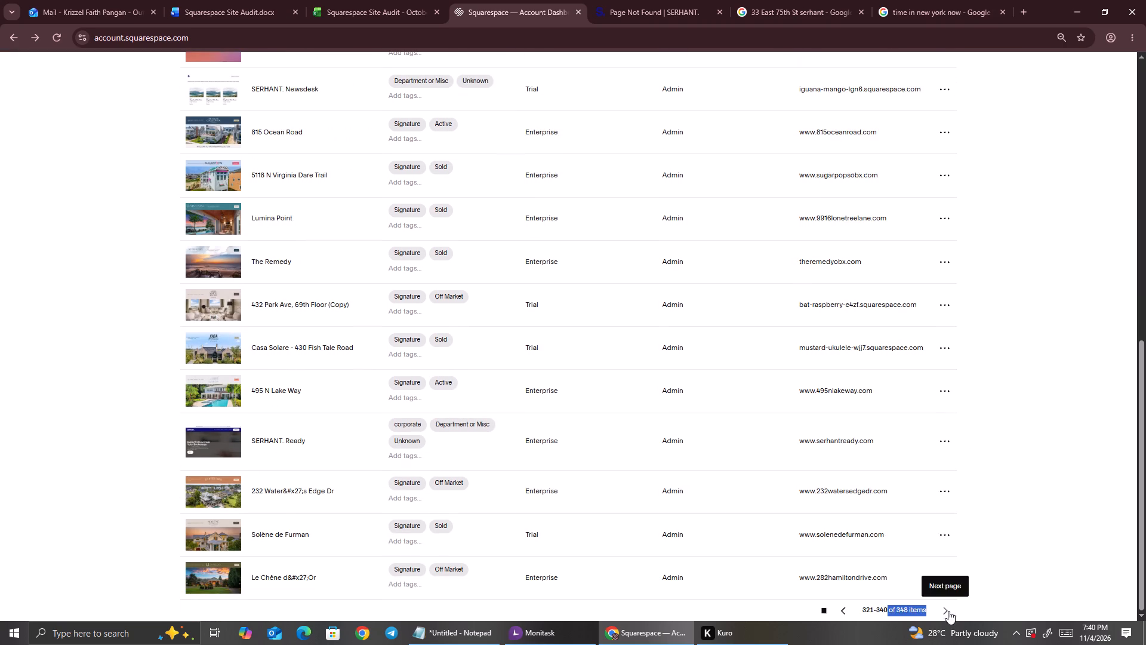
scroll(948, 611, down, 2)
click(1035, 584)
click(940, 606)
scroll(959, 604, down, 3)
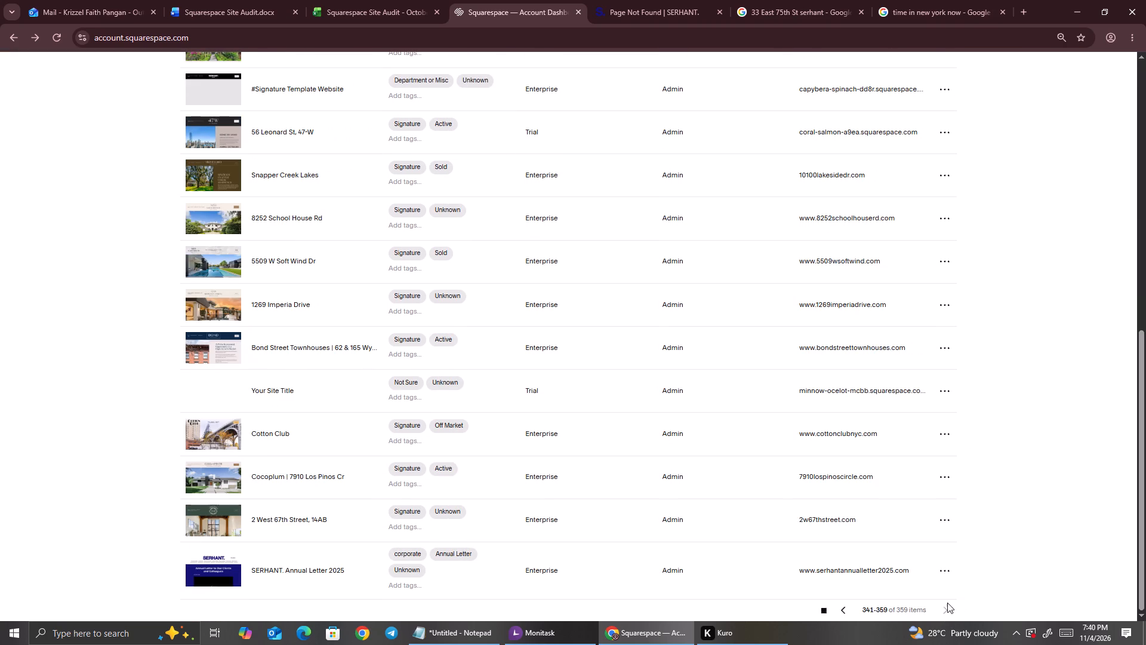
scroll(1011, 598, down, 7)
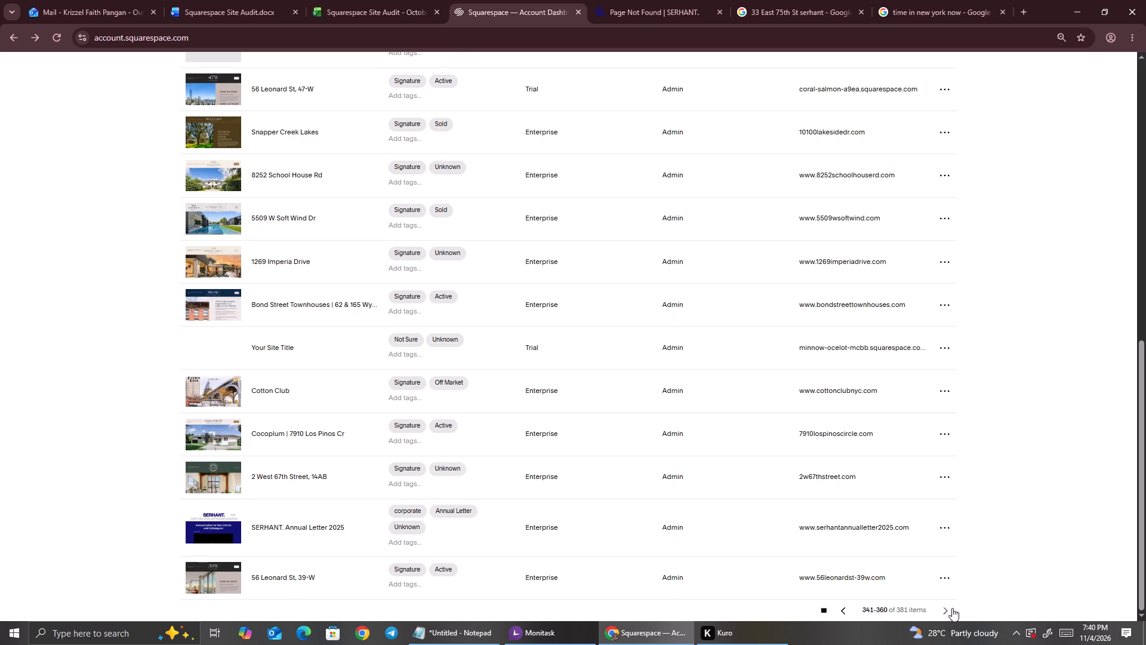
click(950, 609)
scroll(962, 604, down, 3)
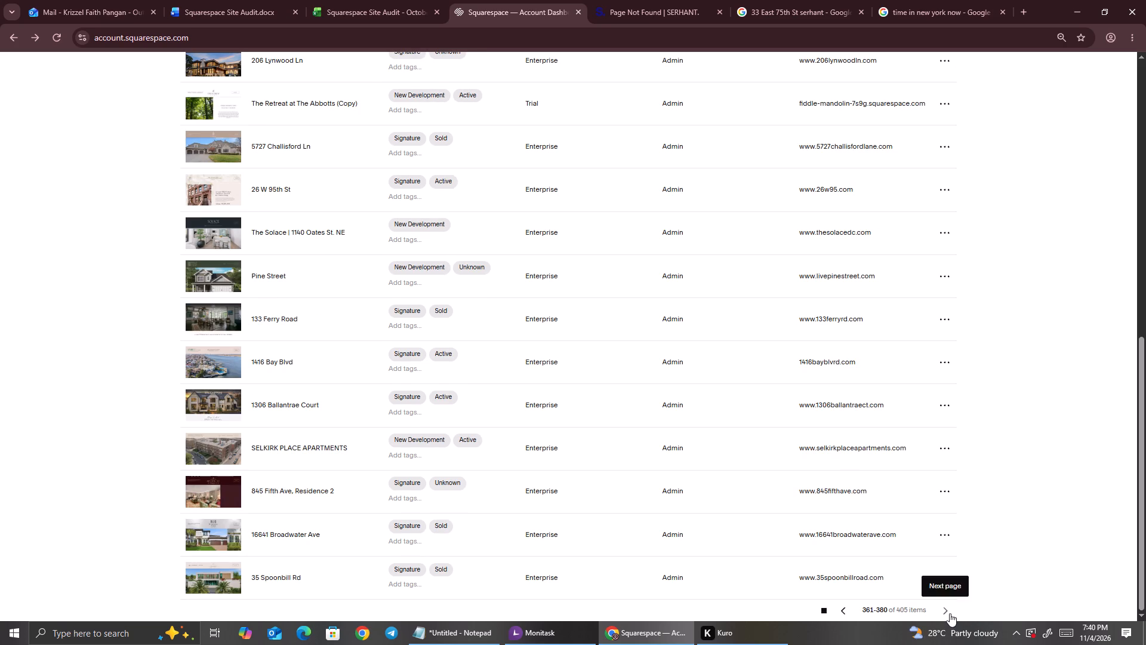
click(950, 613)
scroll(988, 602, down, 4)
click(943, 607)
scroll(971, 595, down, 4)
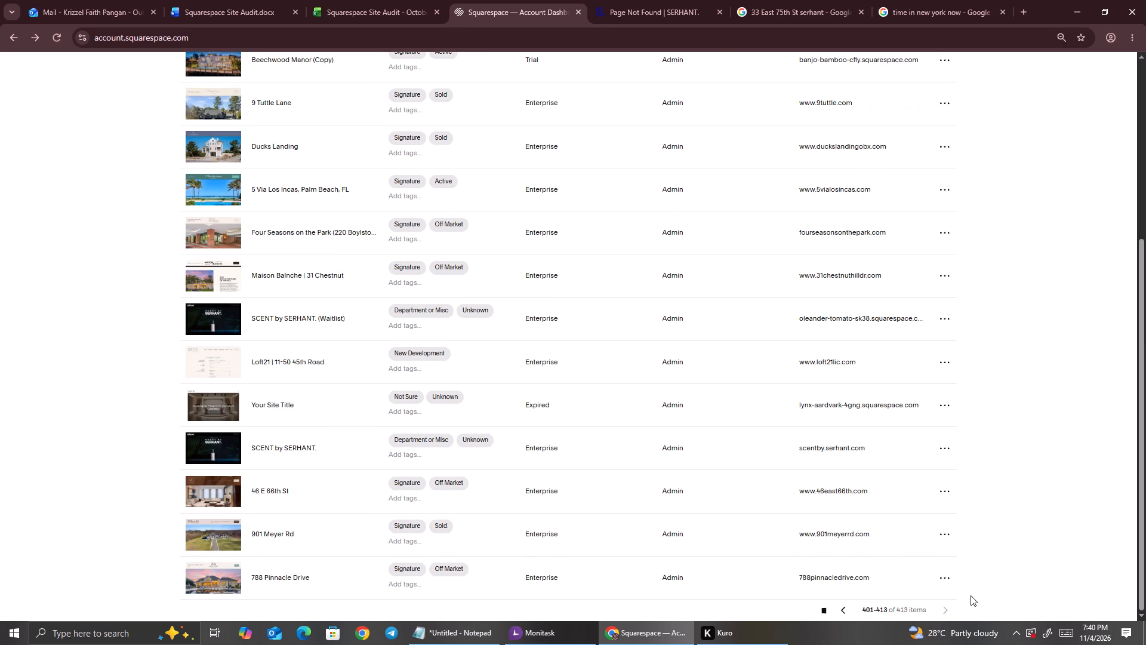
scroll(1003, 580, down, 8)
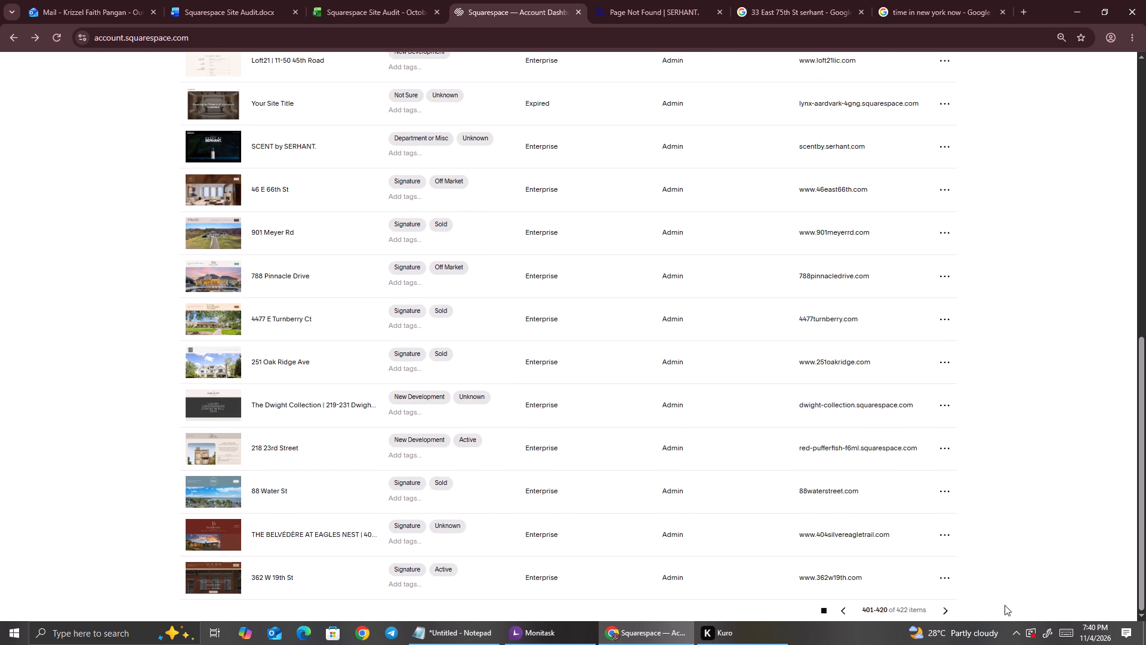
click(943, 610)
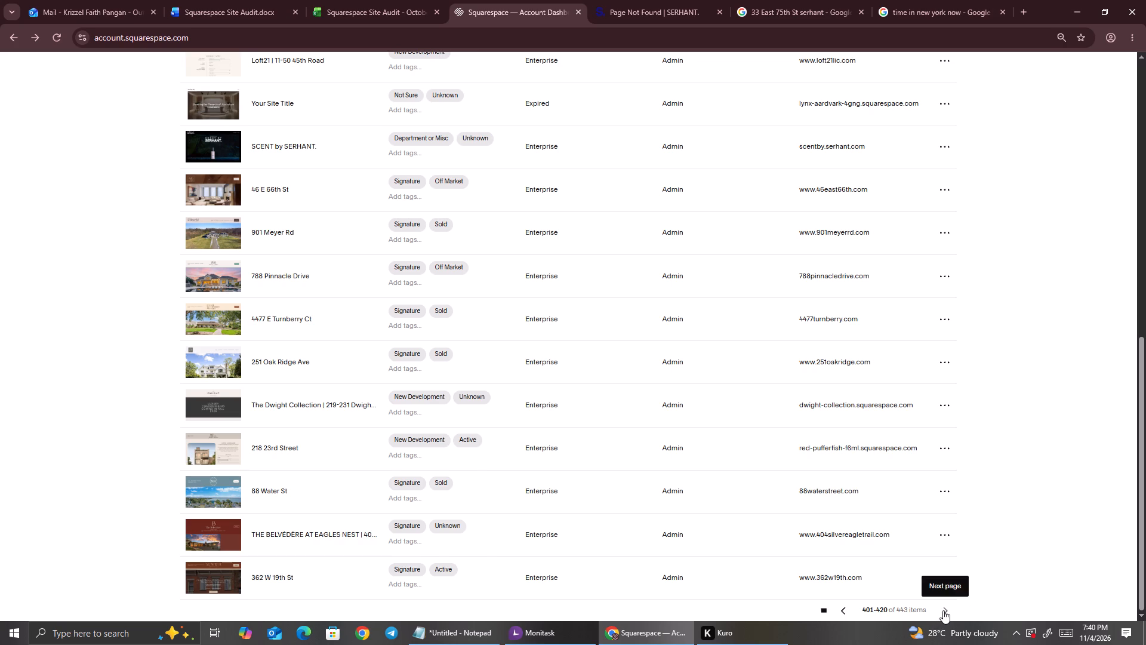
scroll(852, 560, down, 7)
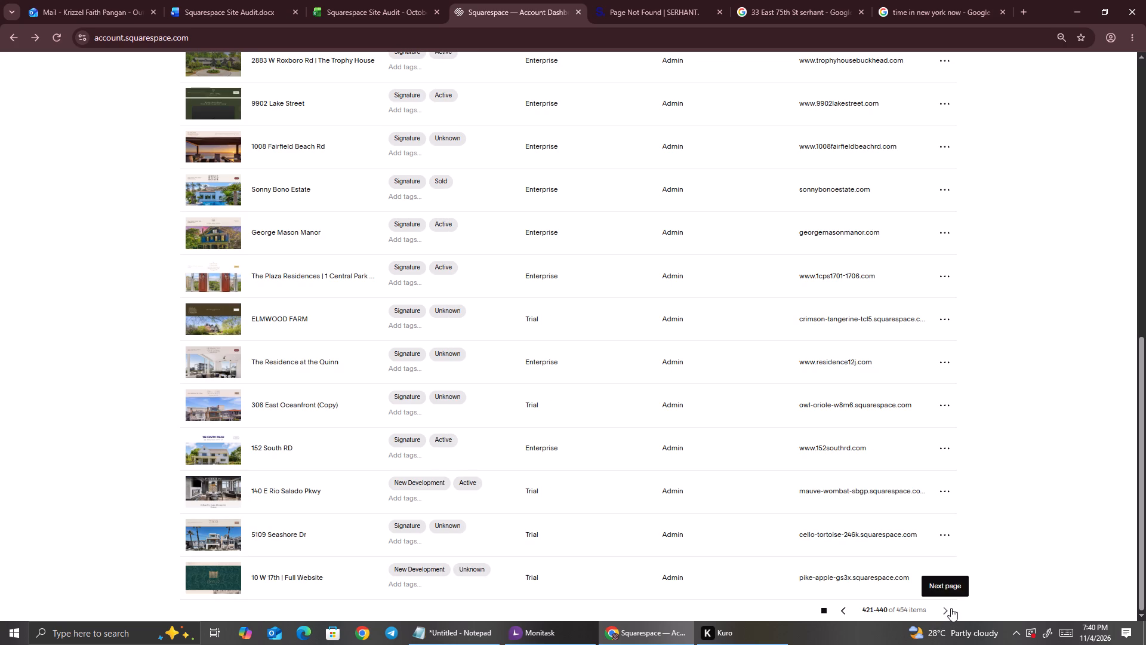
click(951, 608)
scroll(560, 512, down, 9)
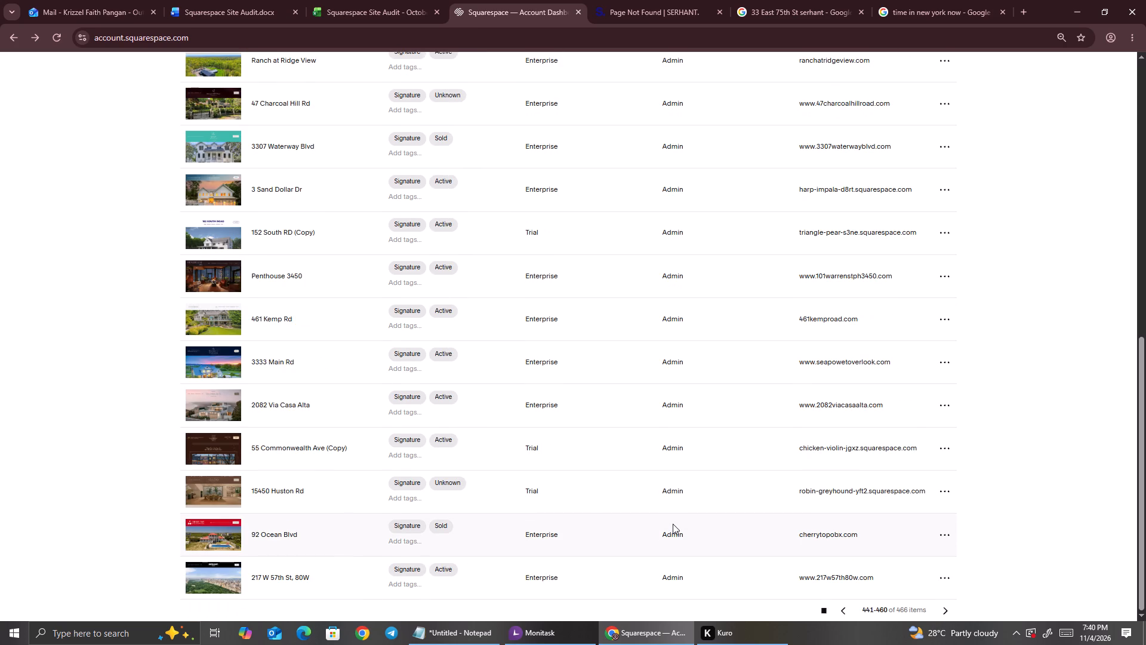
Examine the tags of the websites on the dashboard pages covering items 441–540 for sites with missing tags.
scroll(673, 524, up, 8)
scroll(673, 524, down, 8)
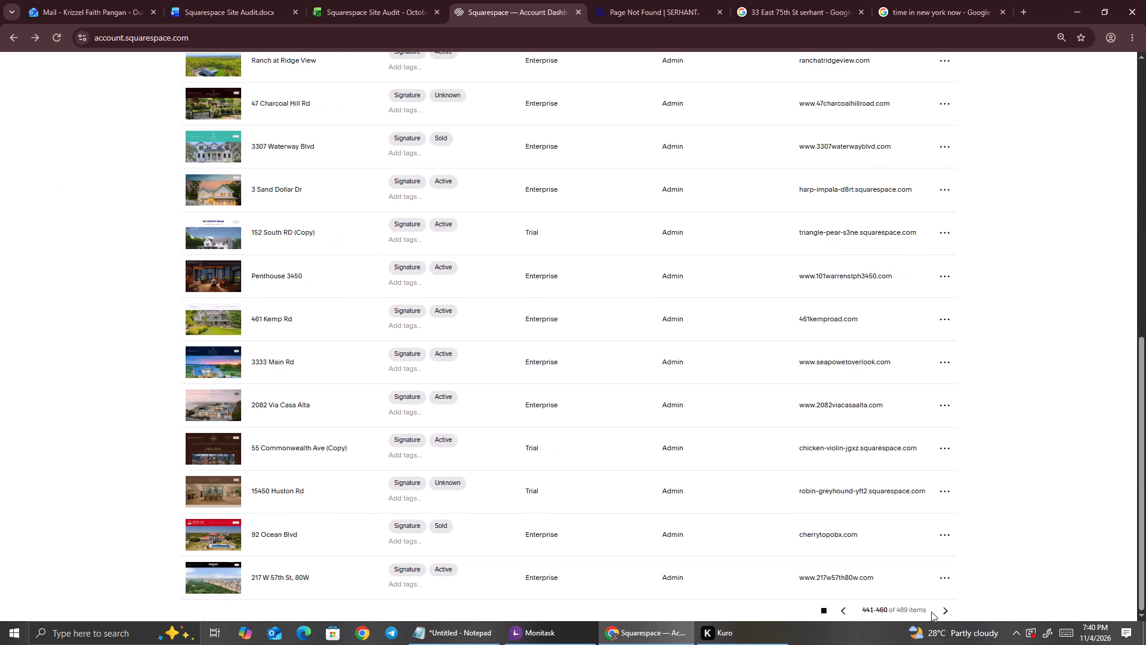
click(944, 609)
scroll(711, 518, down, 5)
scroll(711, 518, up, 6)
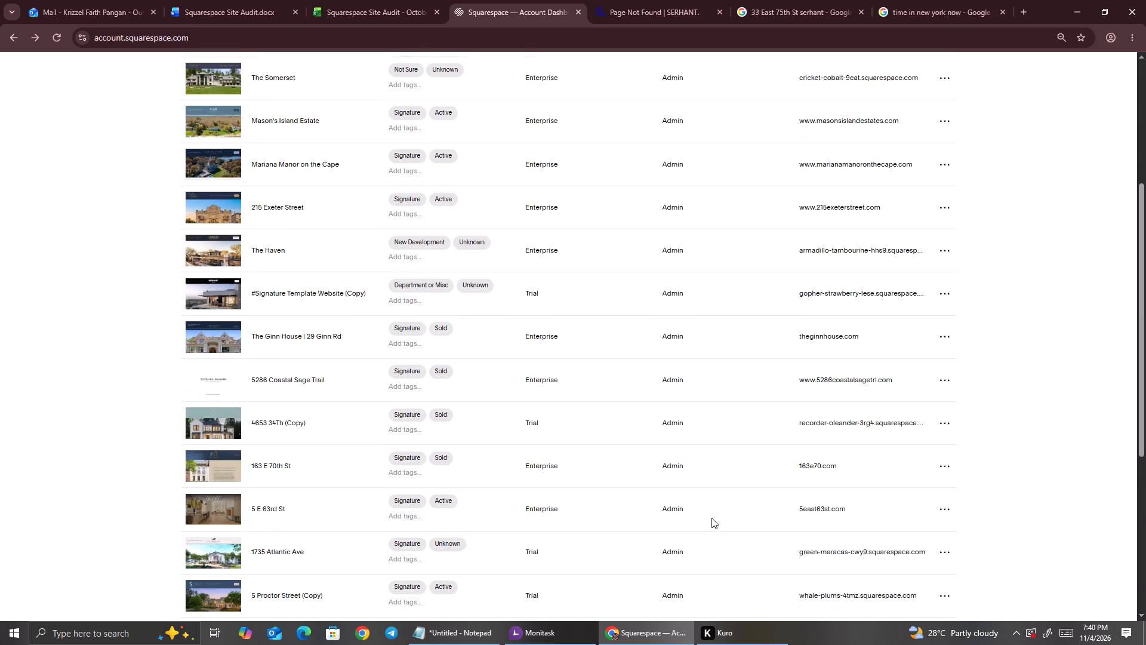
scroll(711, 518, up, 2)
scroll(711, 521, down, 4)
scroll(868, 523, down, 7)
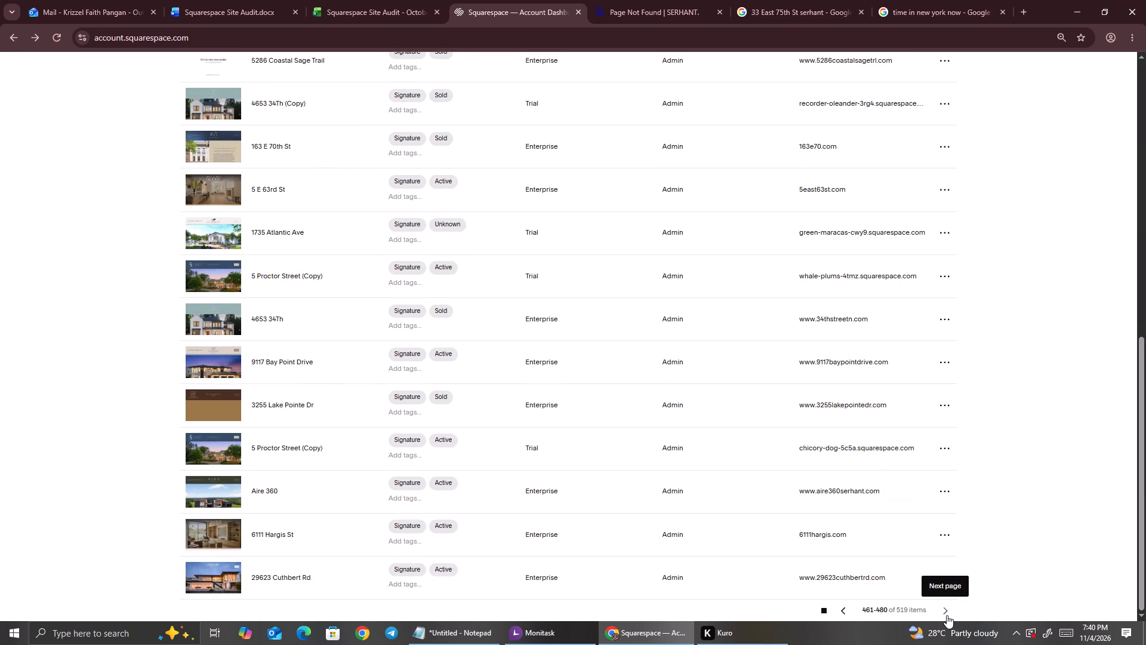
click(947, 615)
scroll(547, 497, up, 5)
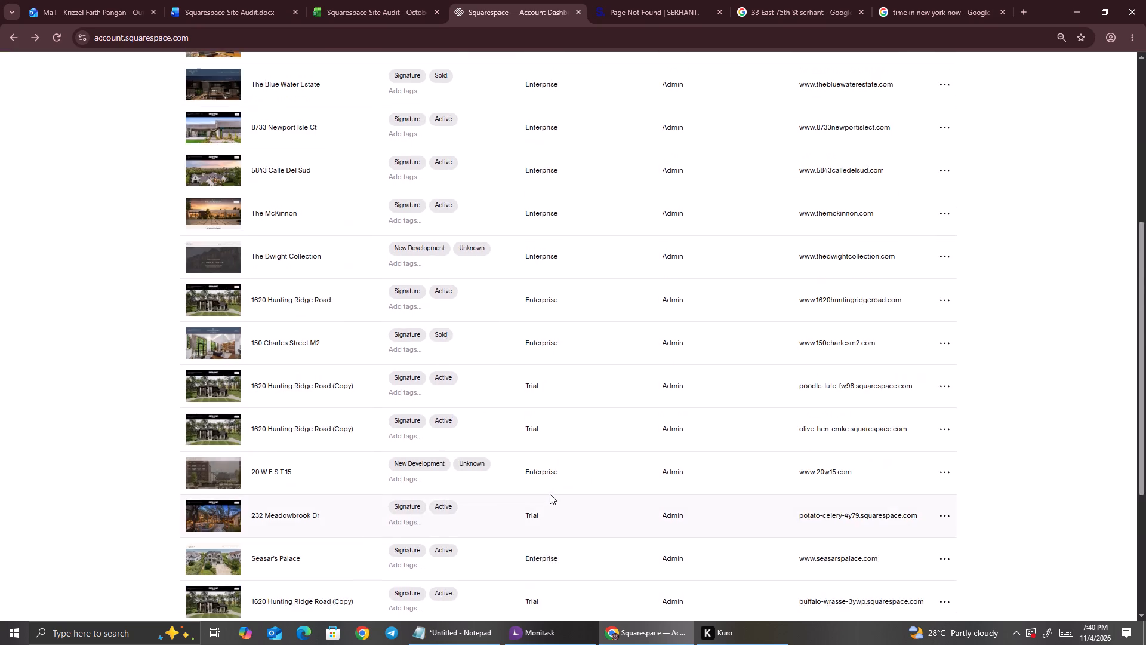
scroll(550, 494, up, 2)
scroll(550, 494, down, 9)
click(945, 611)
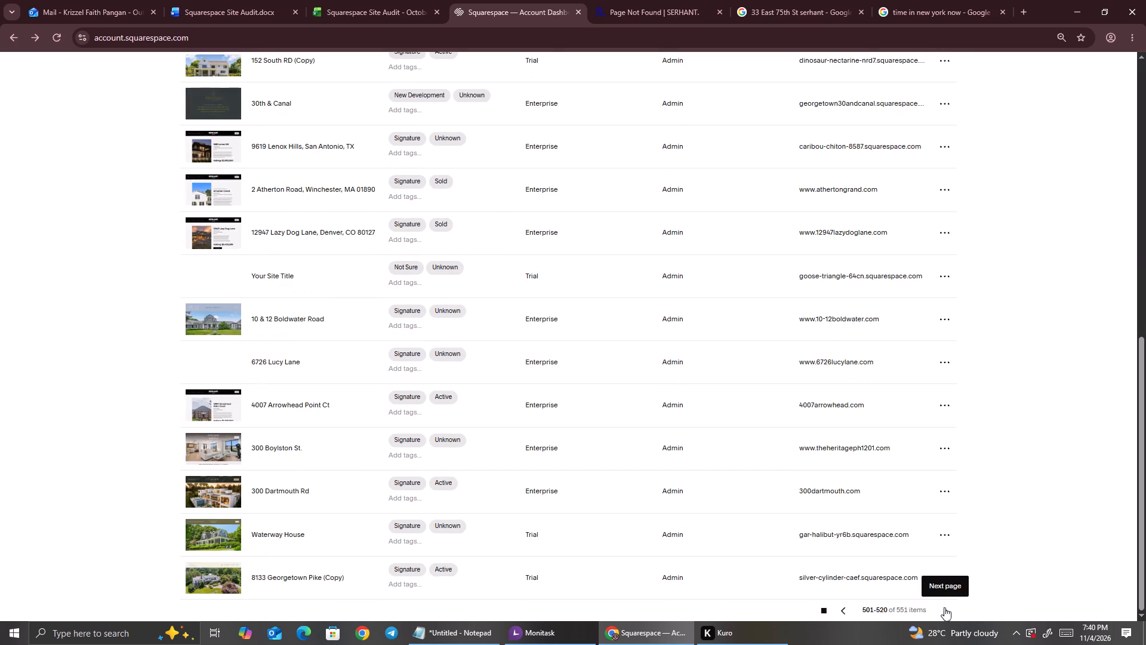
scroll(697, 515, up, 7)
scroll(704, 497, down, 9)
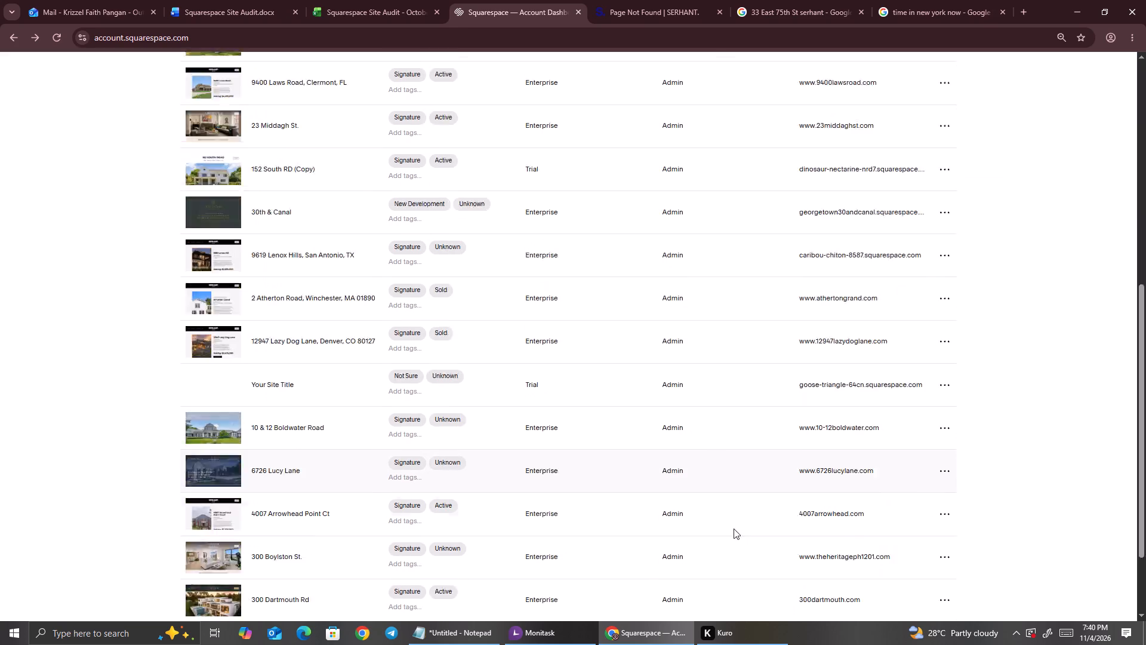
scroll(864, 578, down, 3)
click(951, 609)
scroll(698, 515, down, 3)
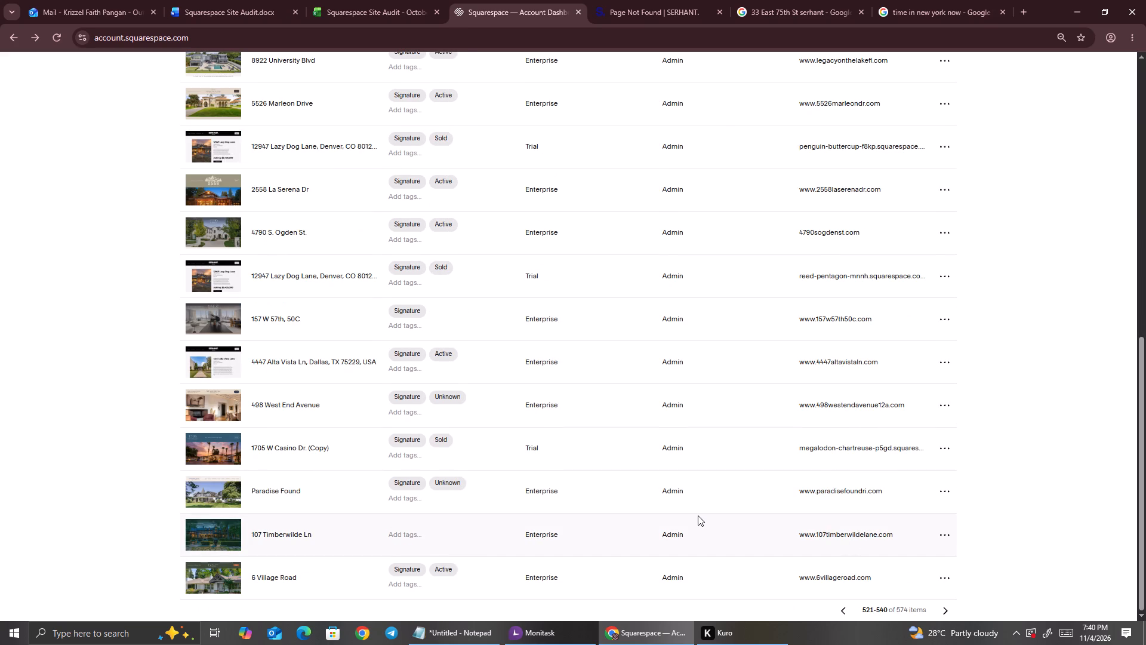
scroll(698, 515, up, 8)
scroll(698, 515, down, 4)
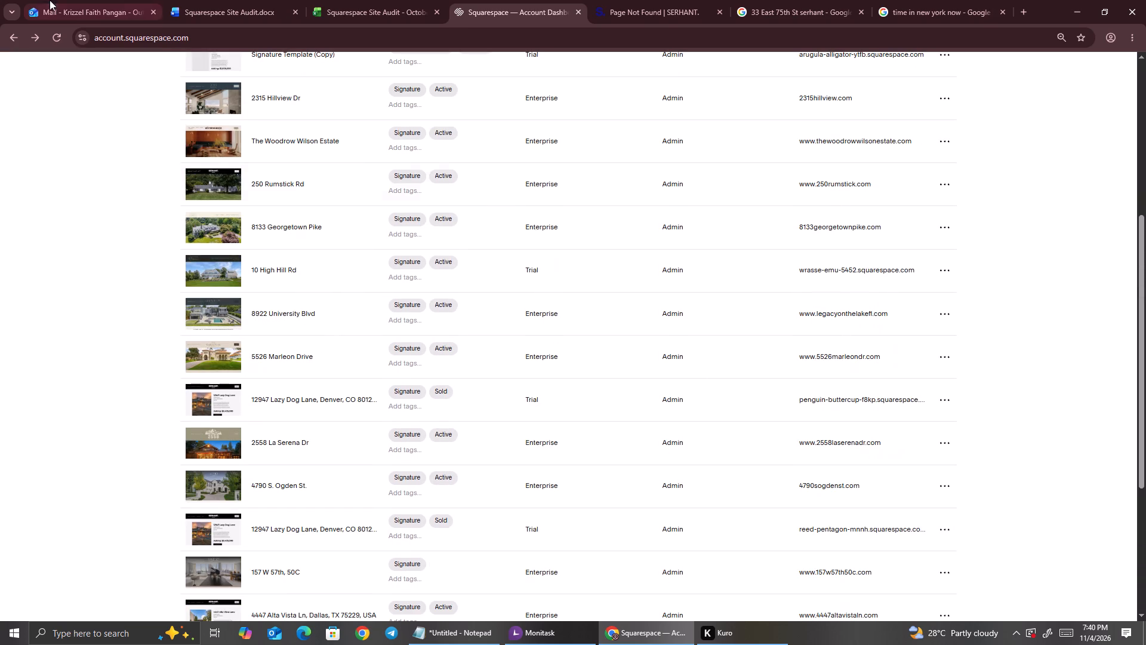
Switch to the Squarespace Site Audit - October 2026 workbook and select an empty cell below the Seven Oaks row.
click(335, 0)
scroll(270, 469, down, 3)
click(294, 494)
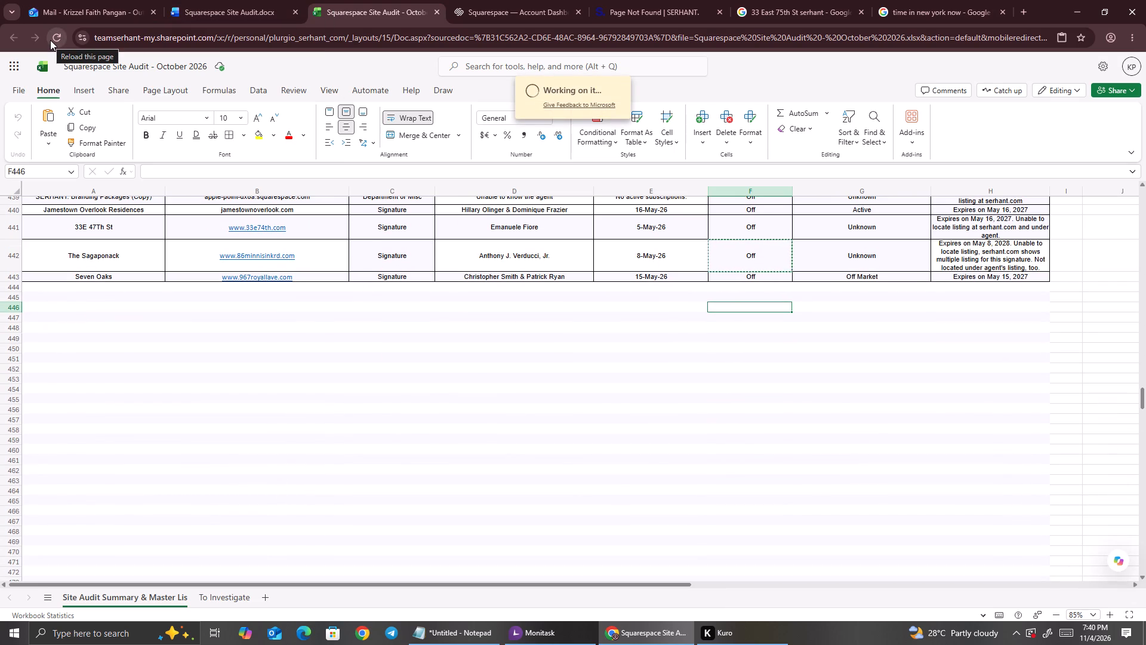
click(215, 471)
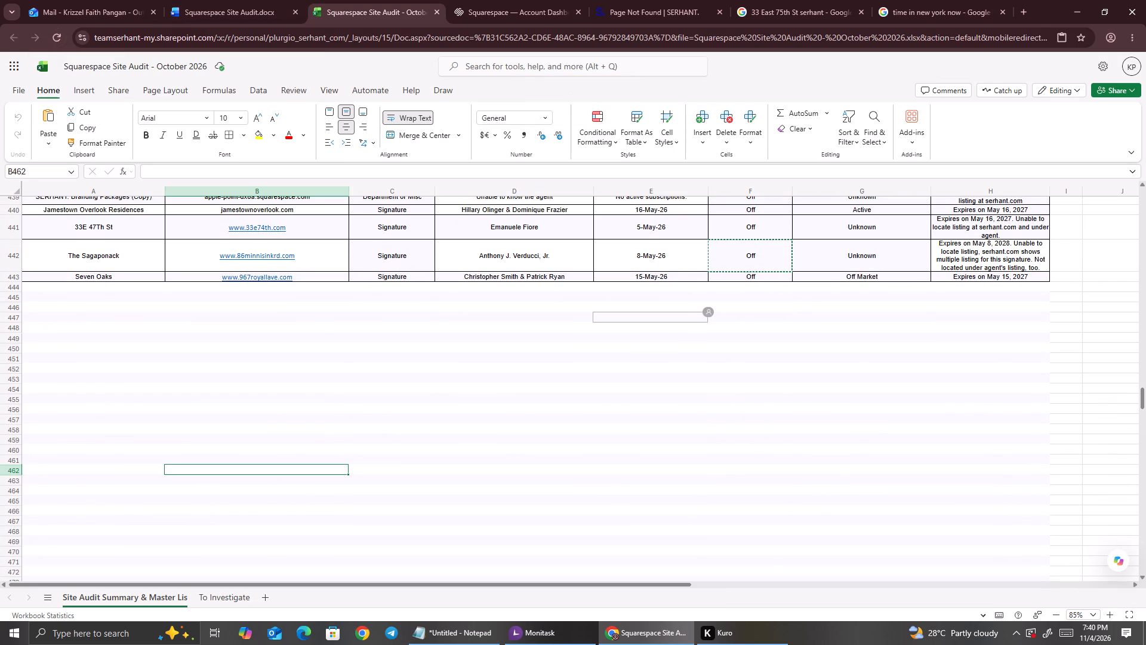
Return to the Serhant account dashboard and examine the tags of the websites on the pages covering items 541–574.
click(211, 0)
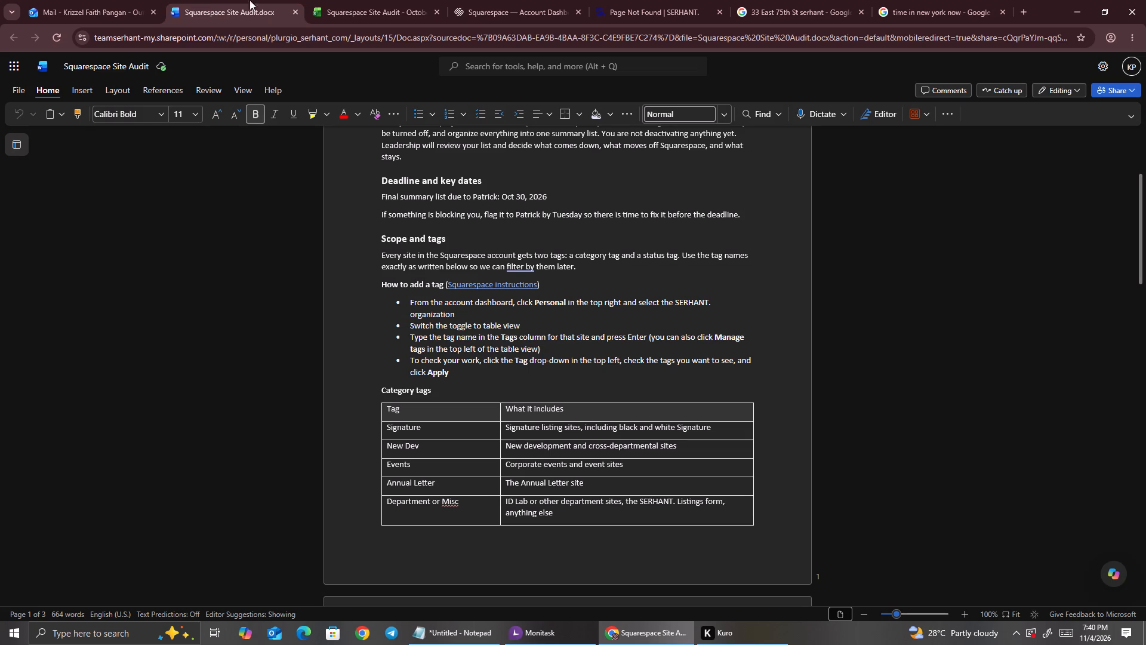
click(528, 0)
scroll(443, 497, down, 4)
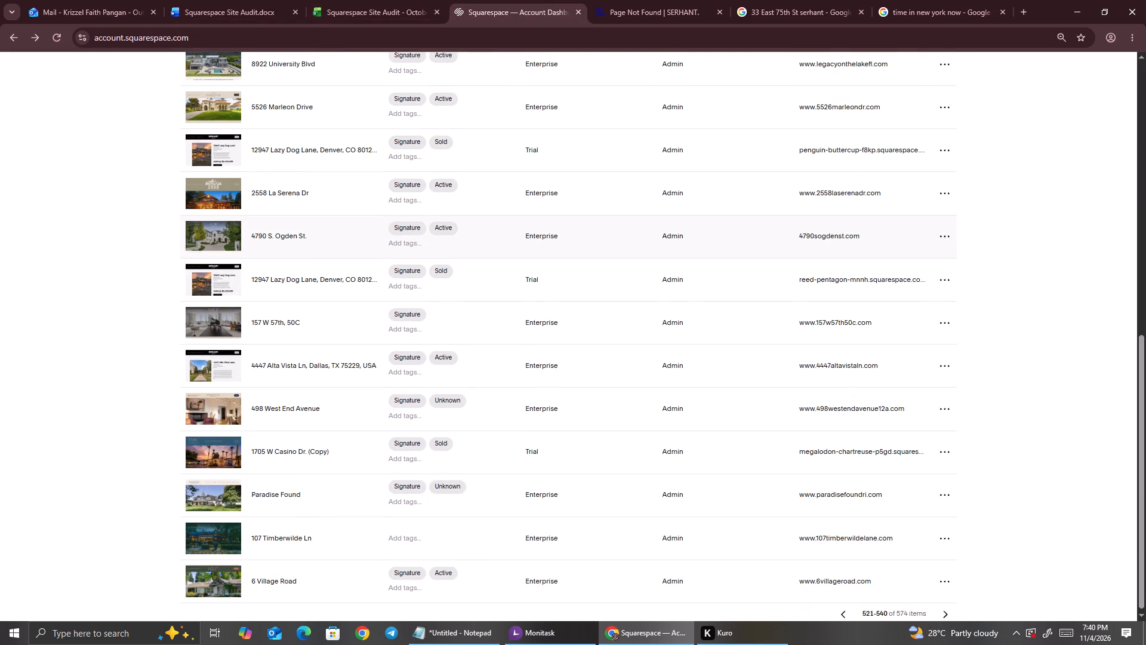
scroll(443, 497, down, 2)
click(948, 610)
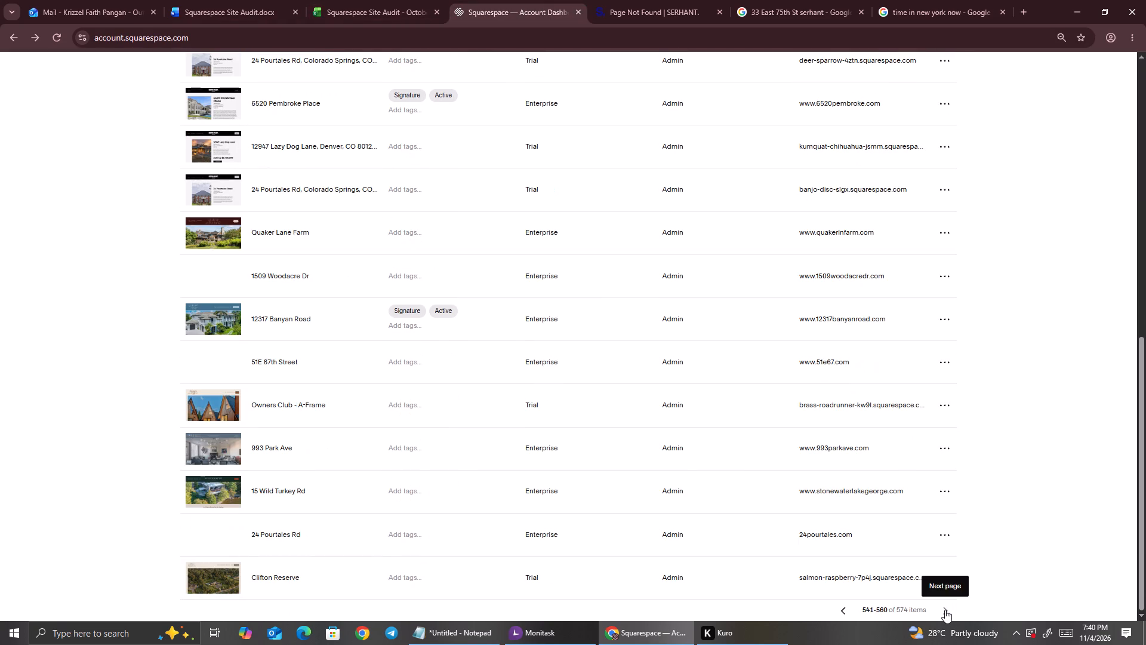
scroll(507, 505, up, 5)
scroll(509, 500, down, 6)
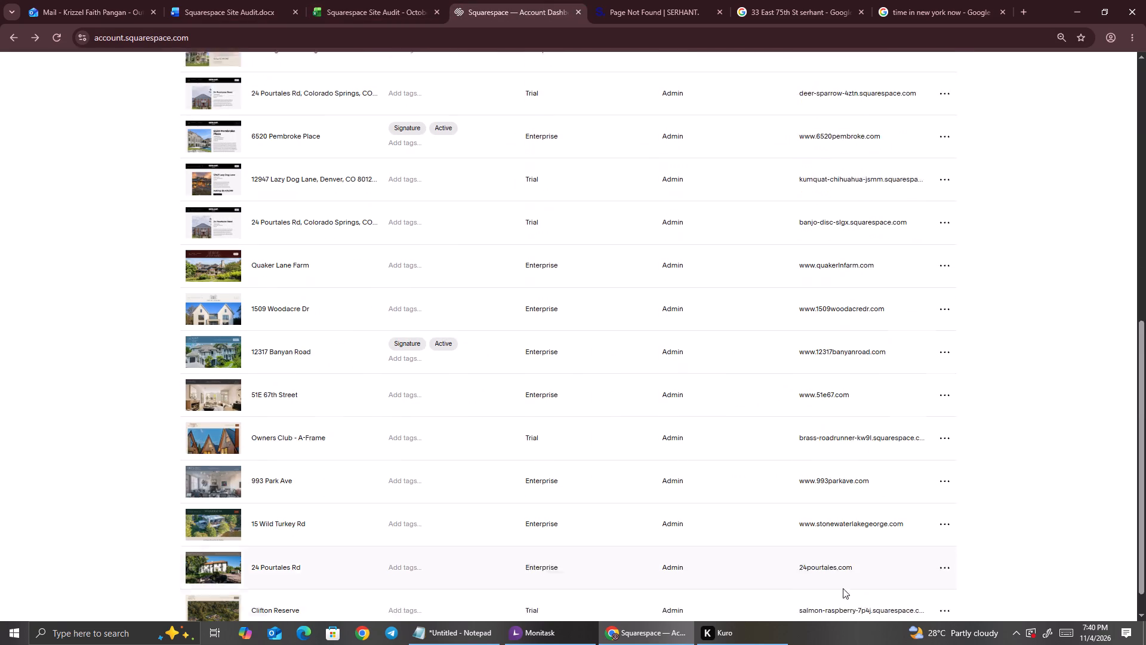
click(950, 612)
scroll(716, 575, down, 6)
scroll(692, 564, up, 4)
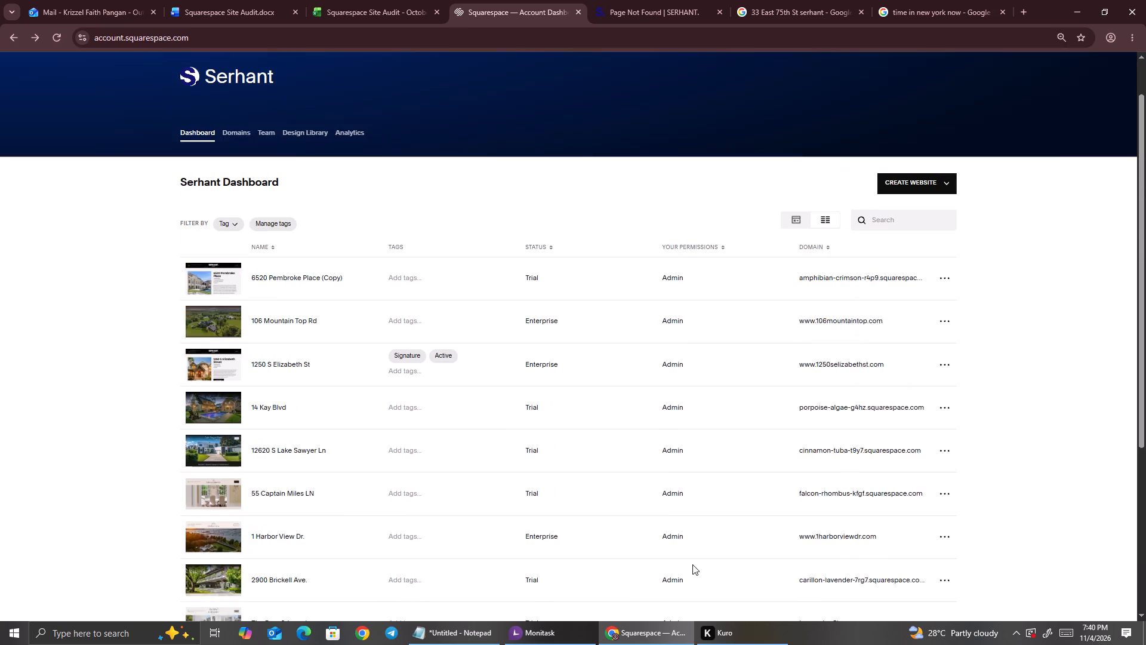
scroll(692, 564, down, 8)
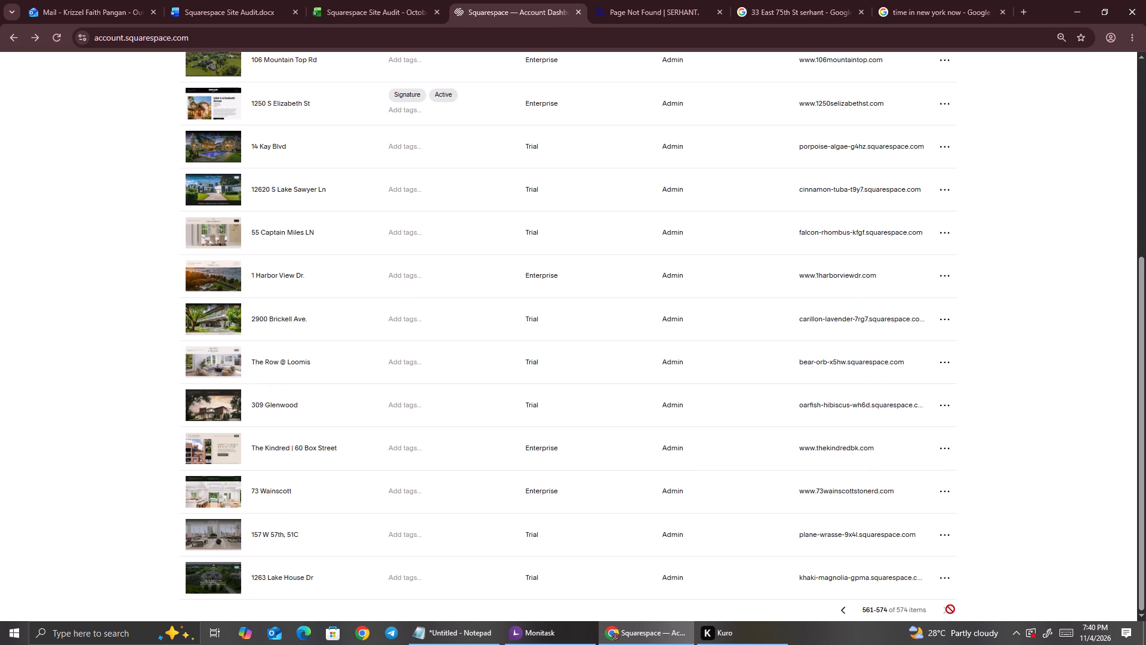
scroll(715, 567, down, 2)
scroll(821, 587, down, 3)
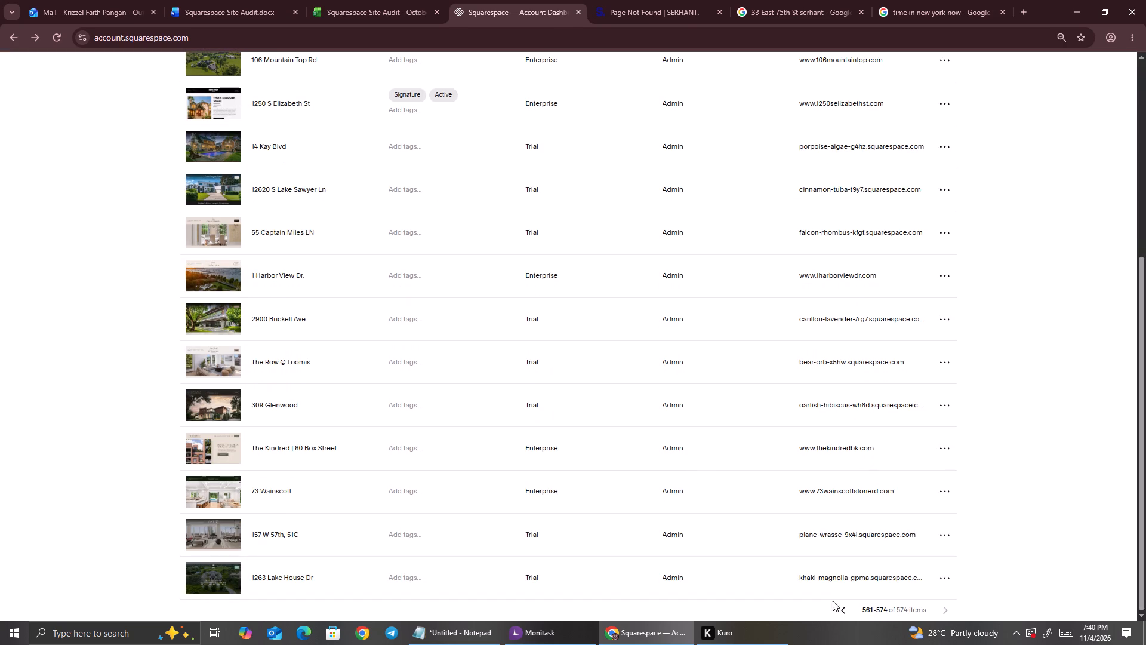
Page back through the website list to items 521–540 and examine the tags of the websites at its end.
click(842, 609)
scroll(436, 502, up, 3)
scroll(436, 502, down, 3)
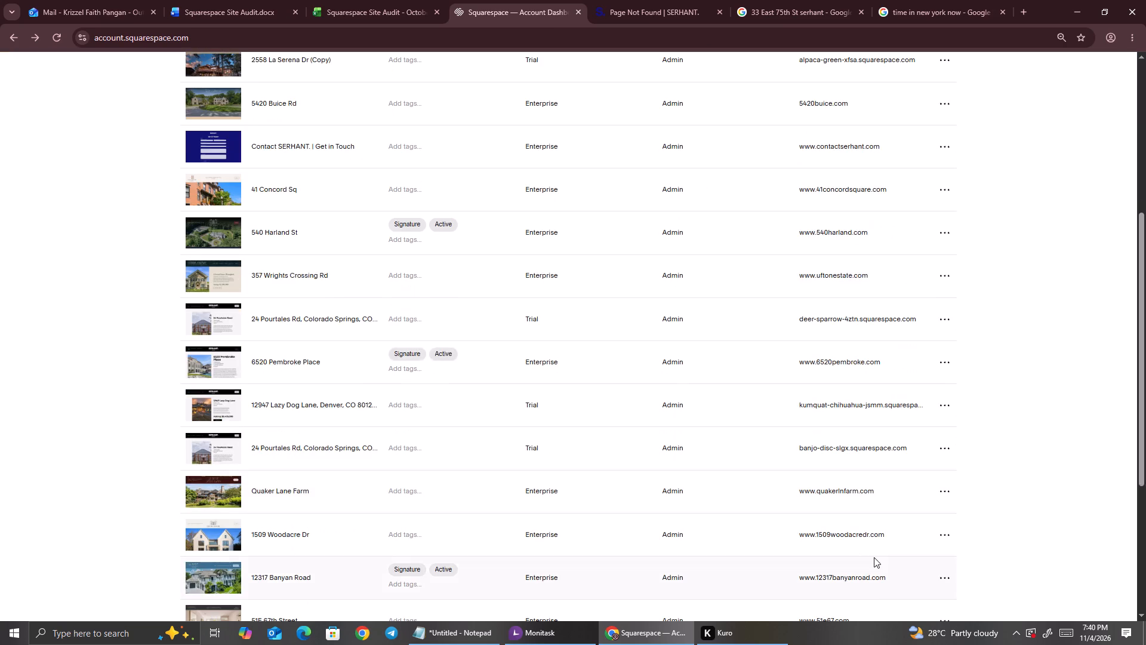
scroll(875, 597, down, 4)
click(851, 613)
scroll(840, 603, down, 2)
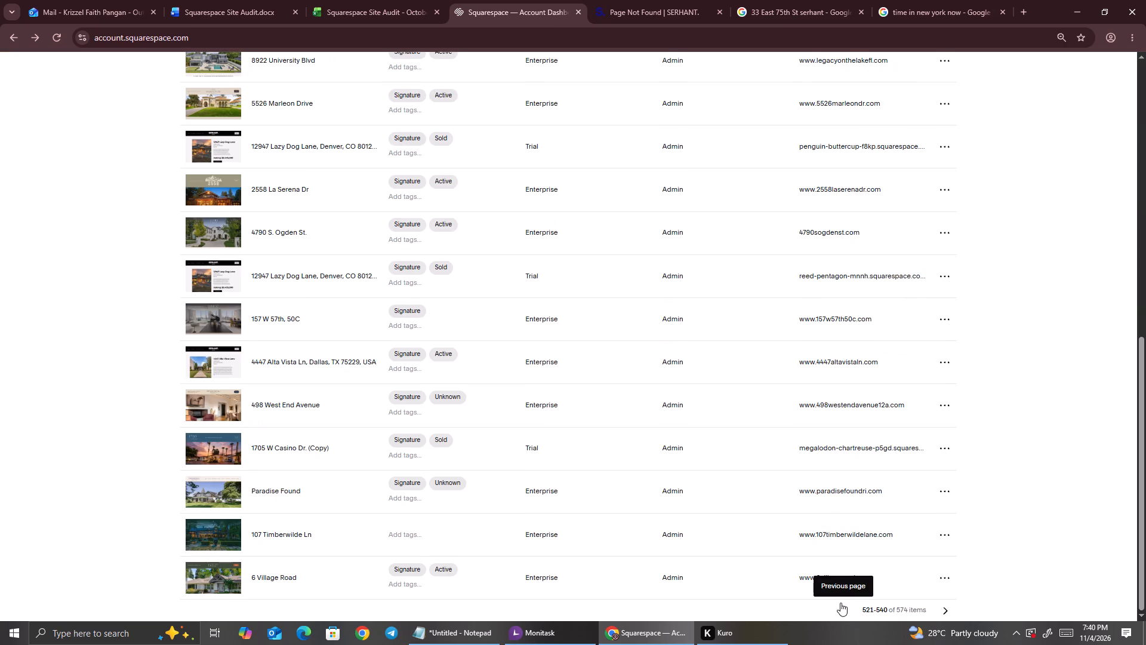
scroll(840, 603, down, 1)
scroll(619, 538, down, 2)
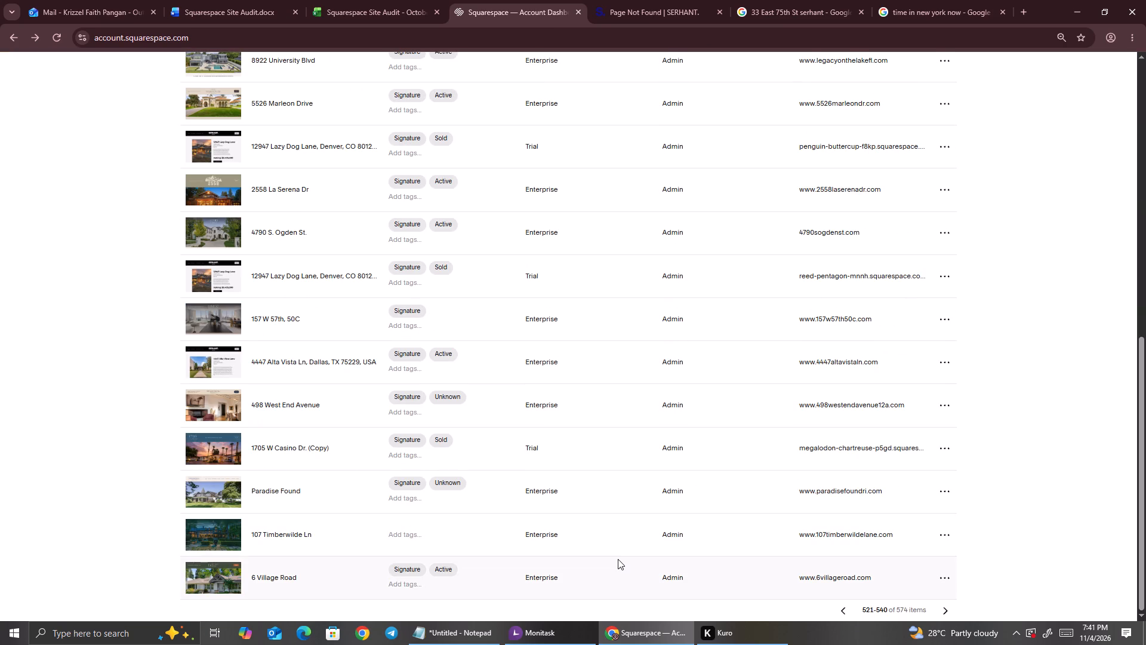
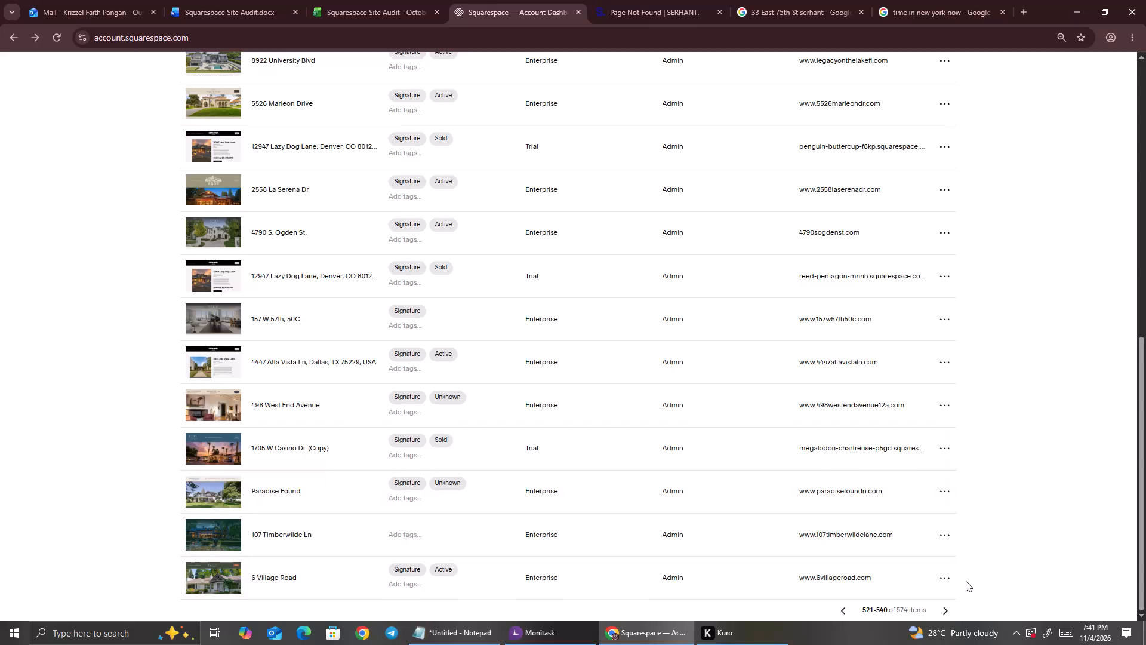
Examine the website tags on dashboard items 541–560 and 481–500, checking the October 2026 audit workbook in between.
click(949, 616)
scroll(949, 615, down, 5)
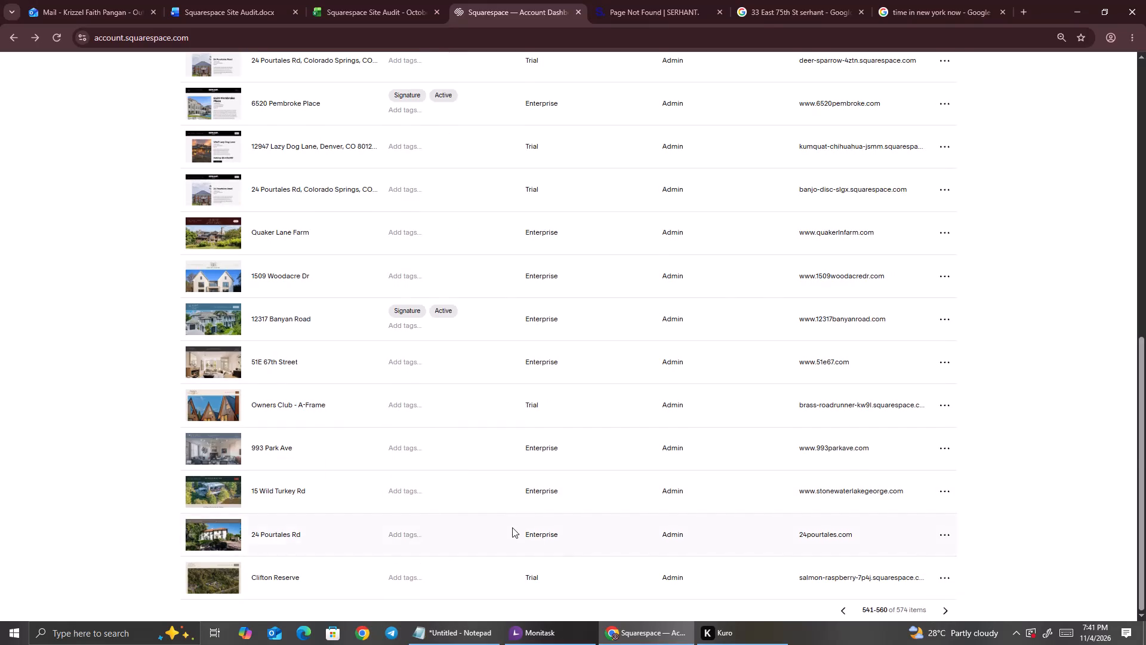
scroll(512, 525, up, 7)
click(396, 0)
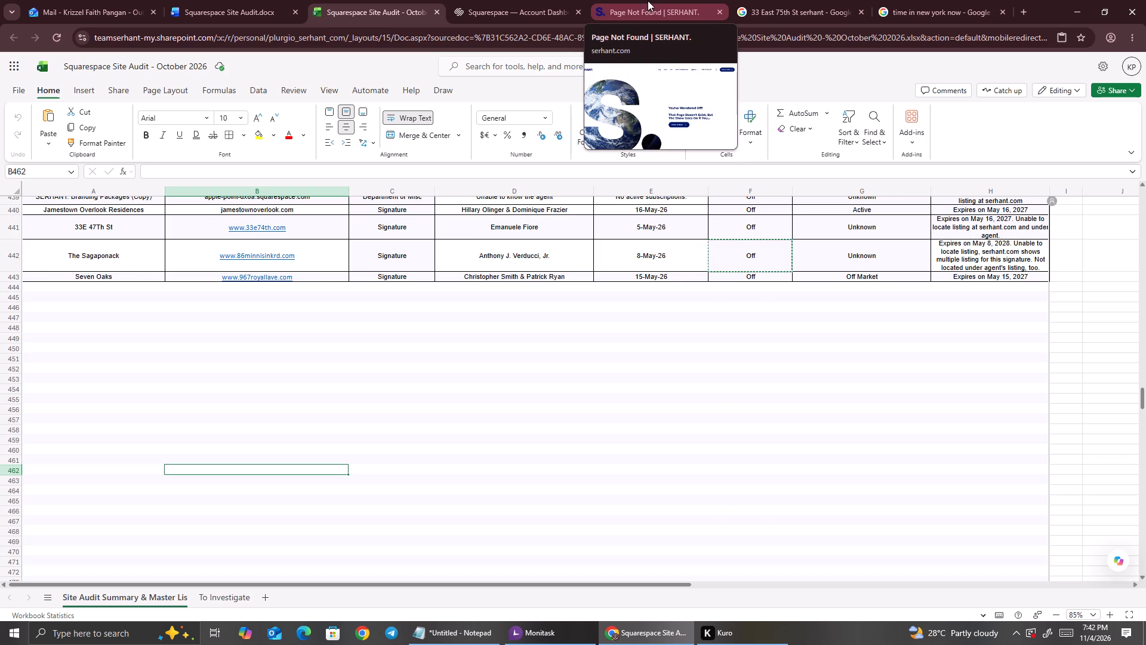
click(448, 0)
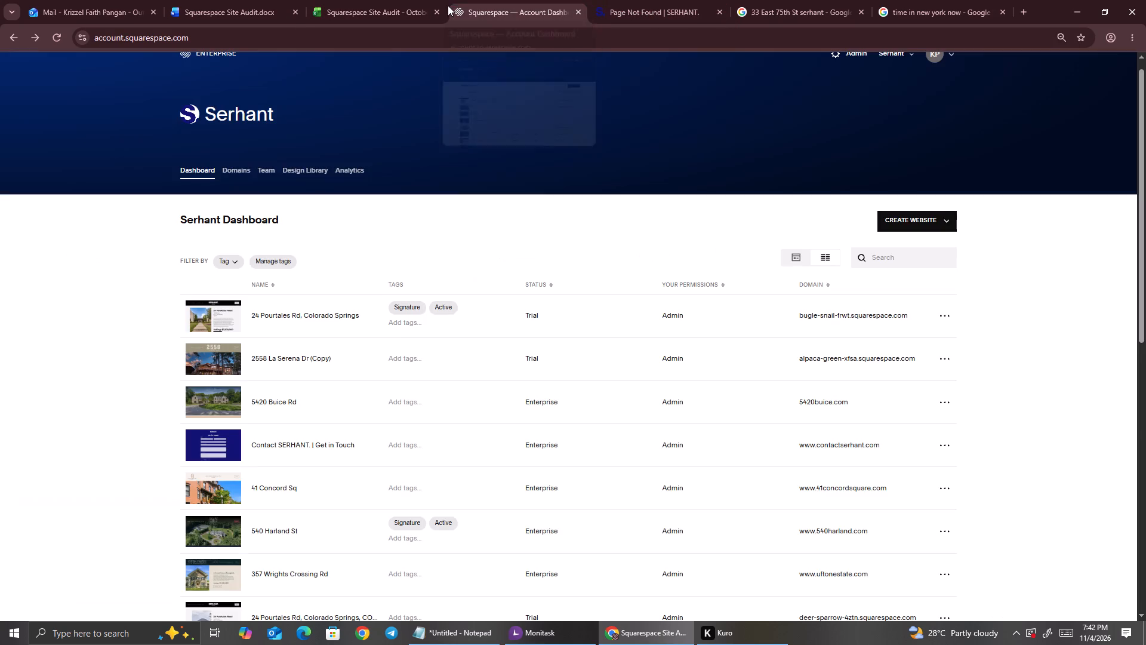
scroll(503, 511, down, 10)
scroll(770, 575, down, 2)
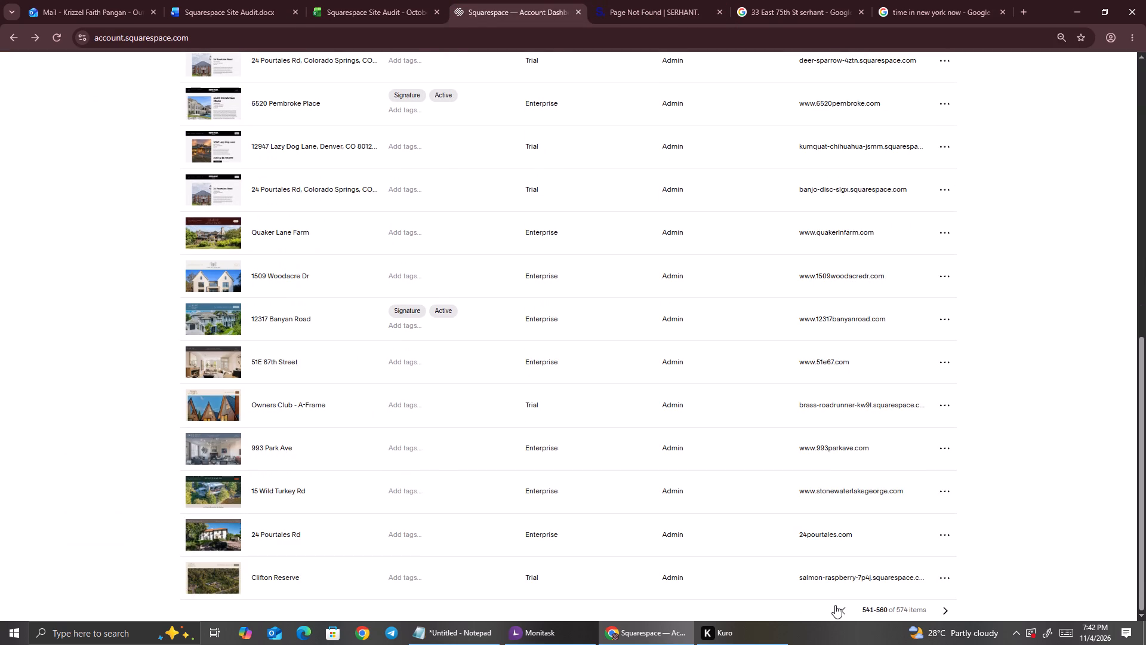
click(835, 605)
click(835, 605)
click(835, 605)
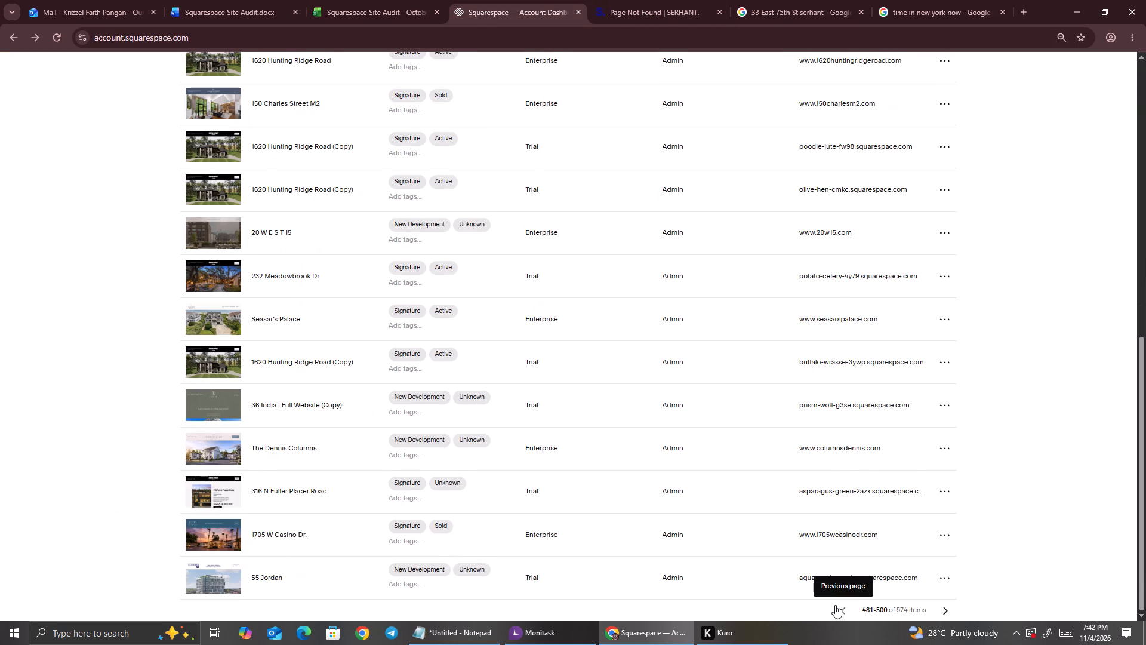
scroll(867, 600, down, 6)
scroll(665, 492, up, 7)
scroll(665, 492, down, 8)
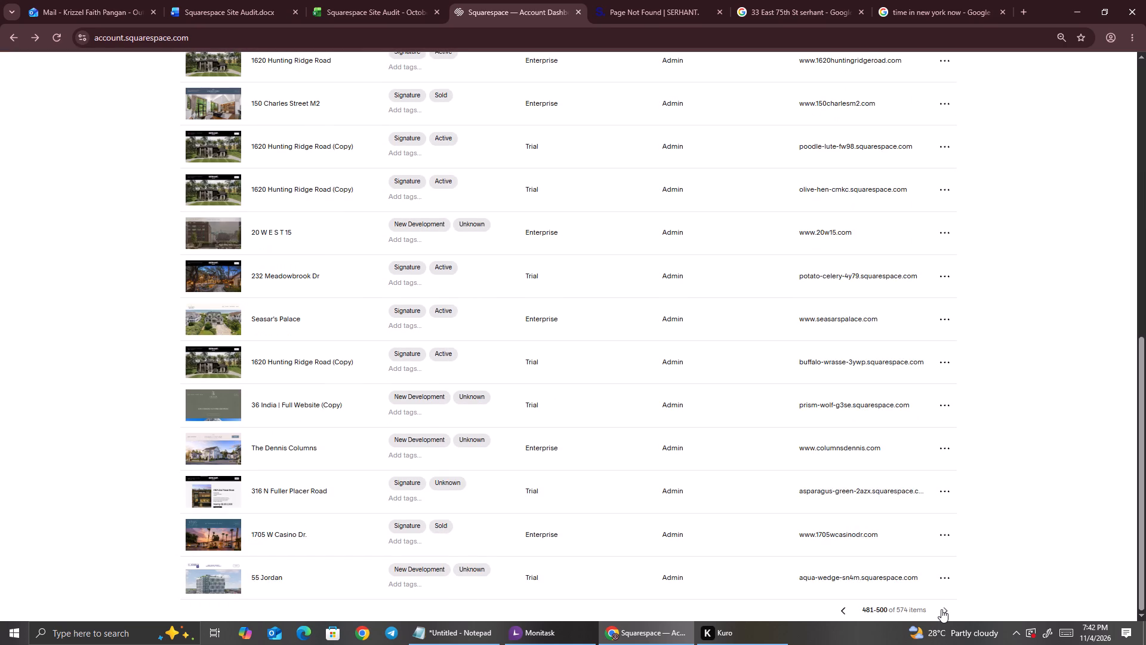
click(941, 609)
click(941, 609)
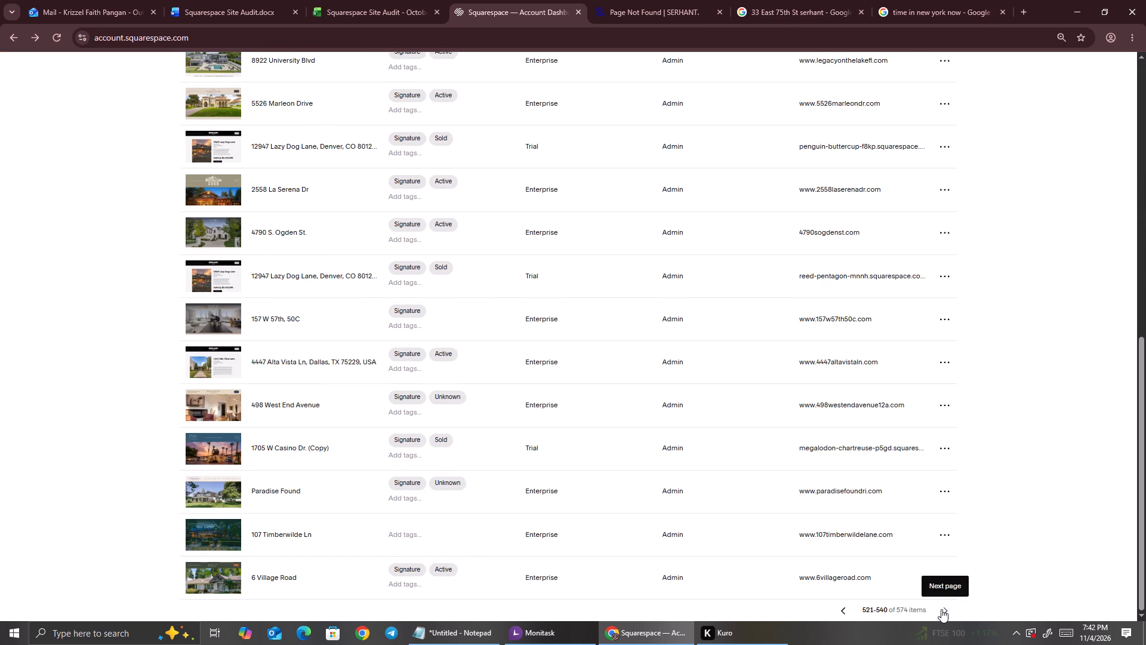
scroll(938, 609, down, 2)
drag(335, 536, 255, 526)
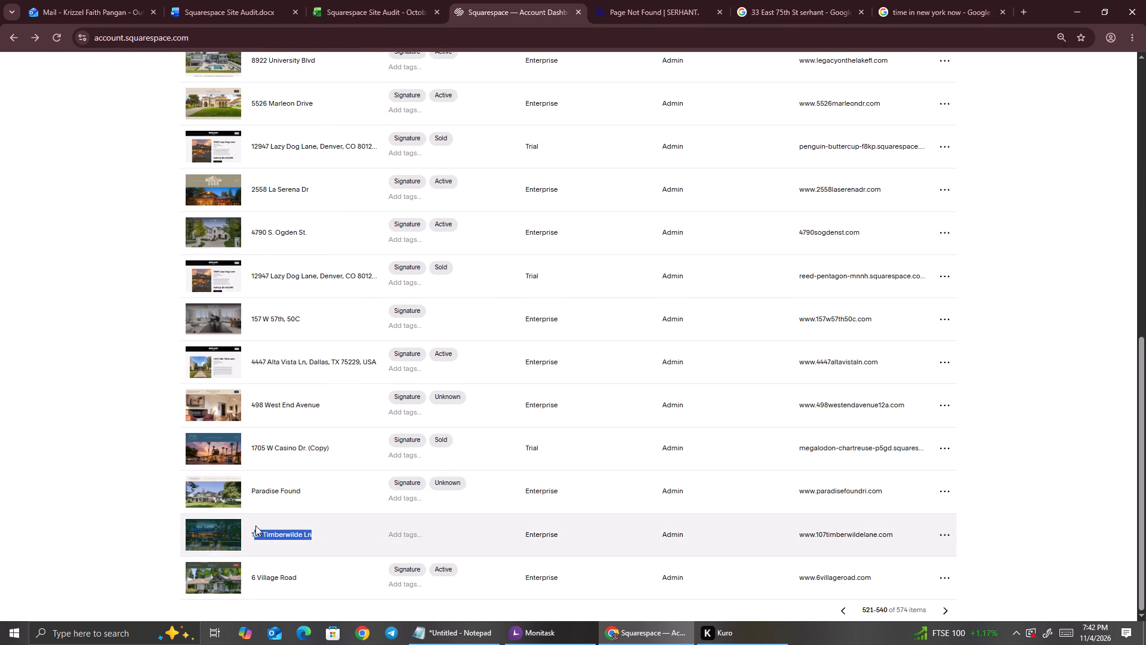
drag(255, 526, 251, 527)
key(ctrl+c)
key(alt+Tab)
key(alt+Tab)
click(453, 634)
key(ctrl+a)
key(ctrl+v)
drag(790, 538, 892, 530)
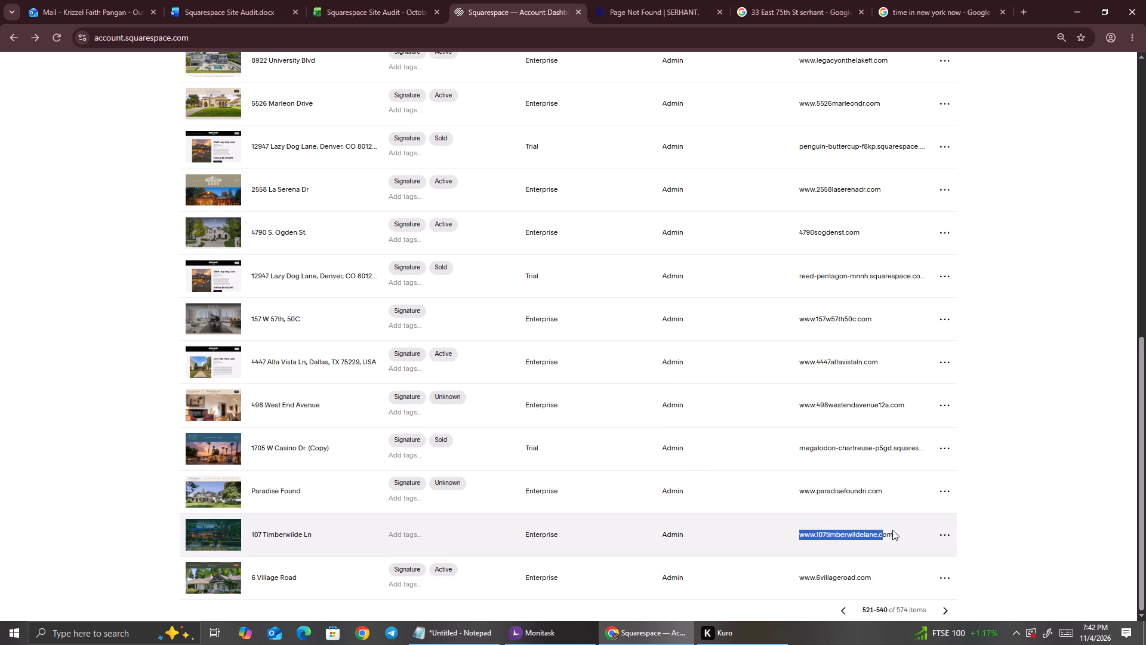
drag(892, 530, 910, 529)
key(ctrl+c)
key(alt+Tab)
key(Return)
key(ctrl+v)
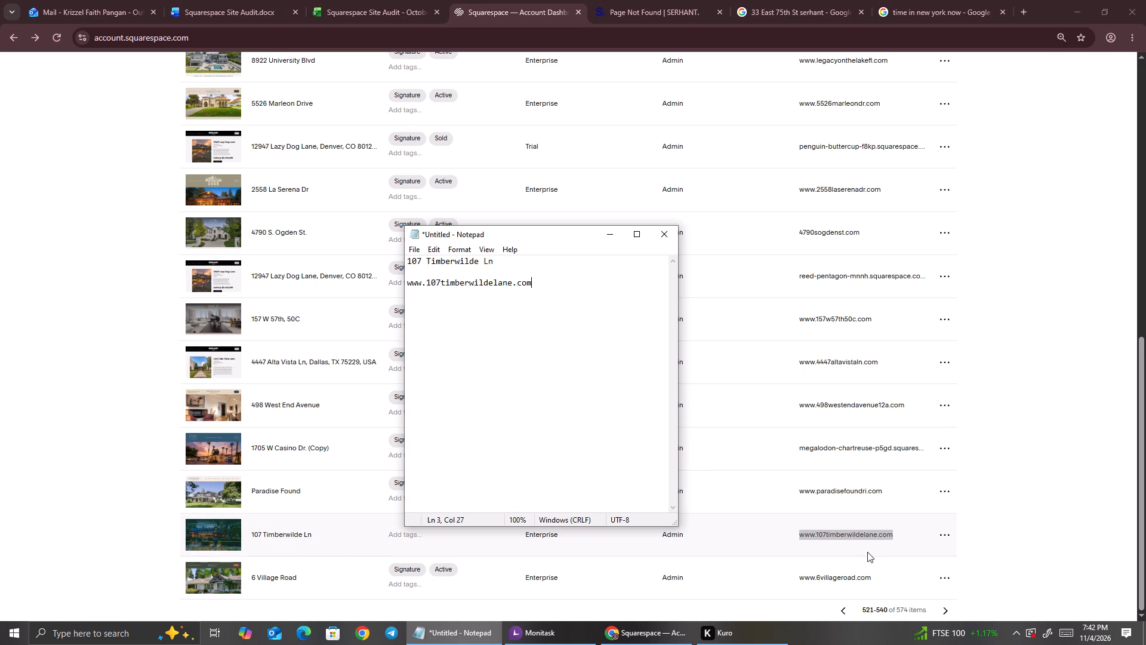
click(486, 263)
click(500, 259)
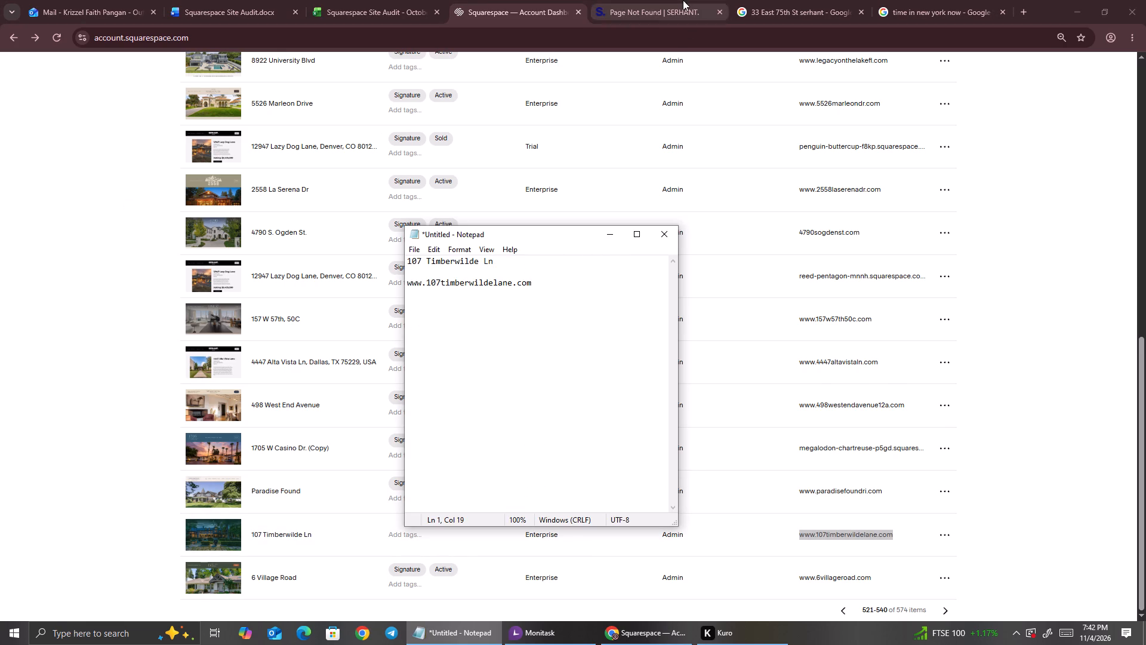
click(683, 0)
click(526, 0)
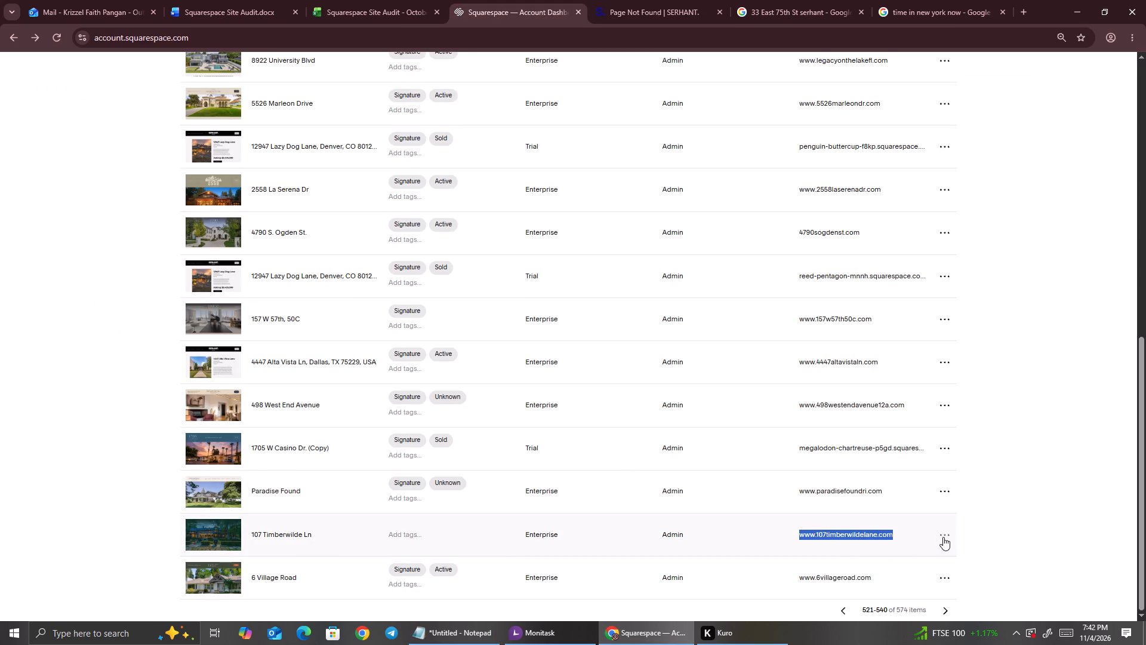
click(943, 537)
click(935, 422)
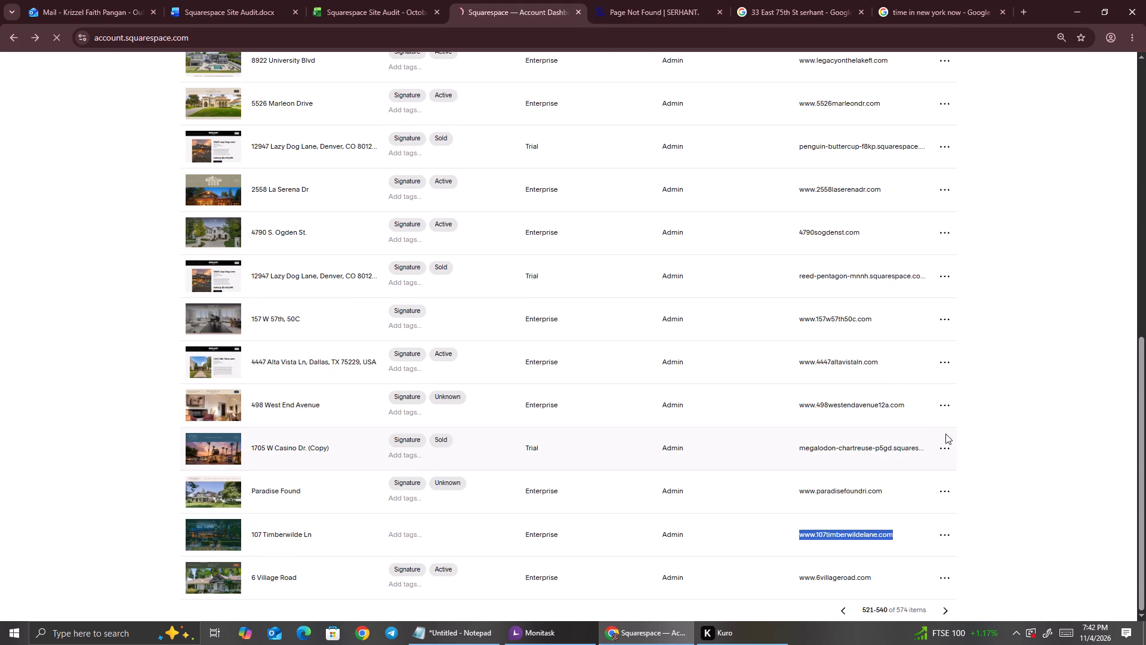
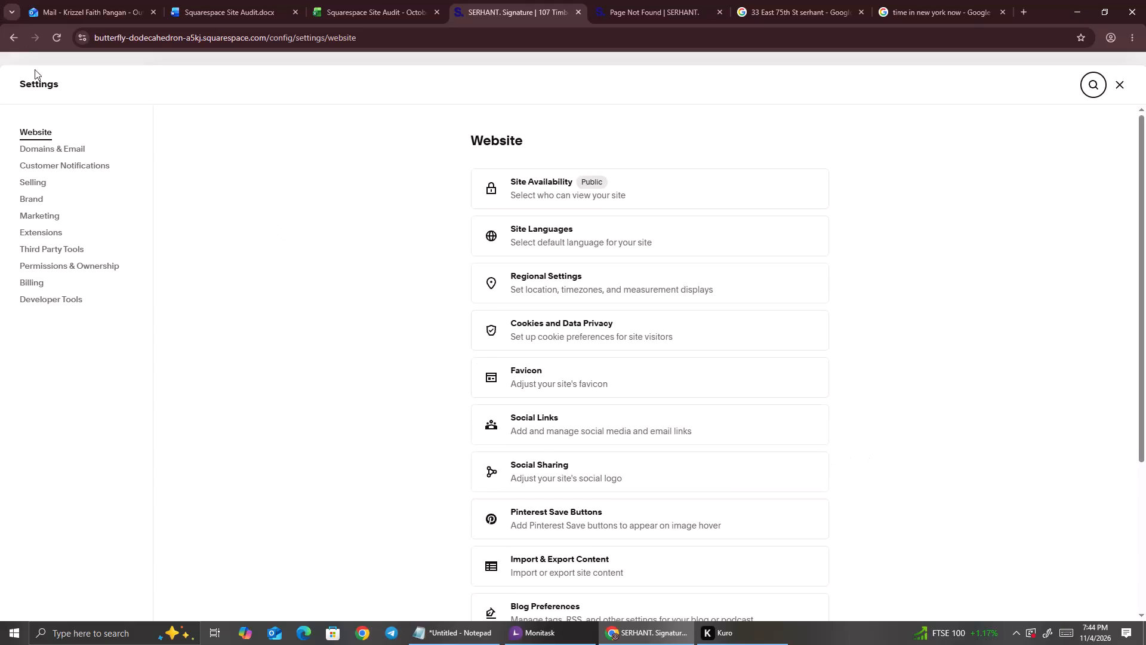
click(61, 154)
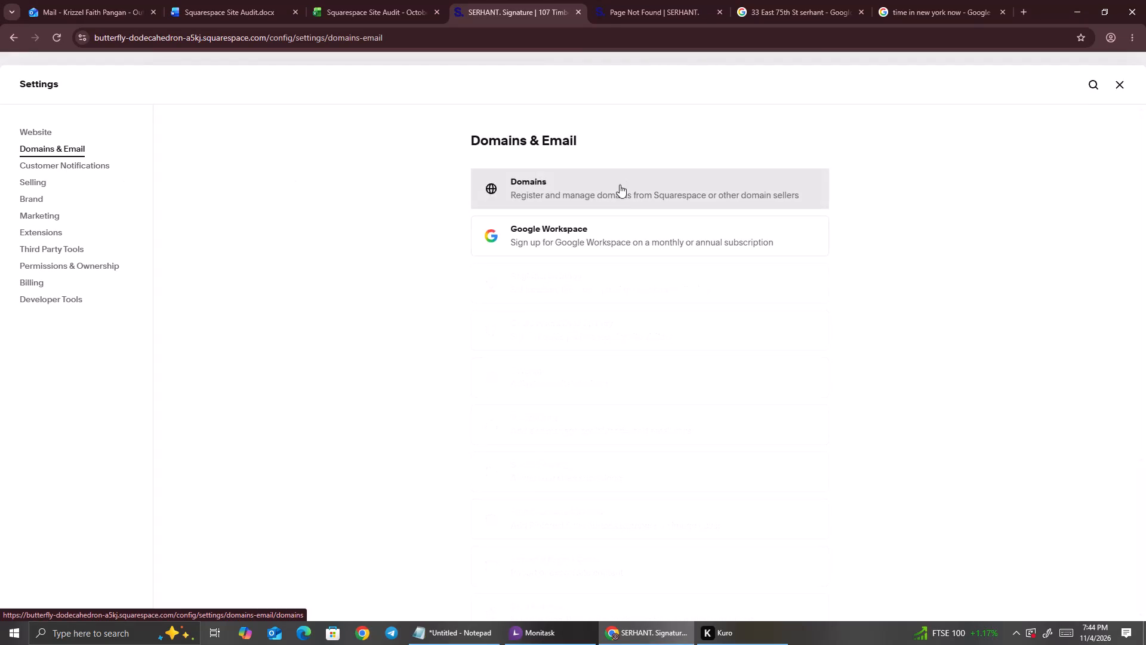
click(619, 185)
click(594, 275)
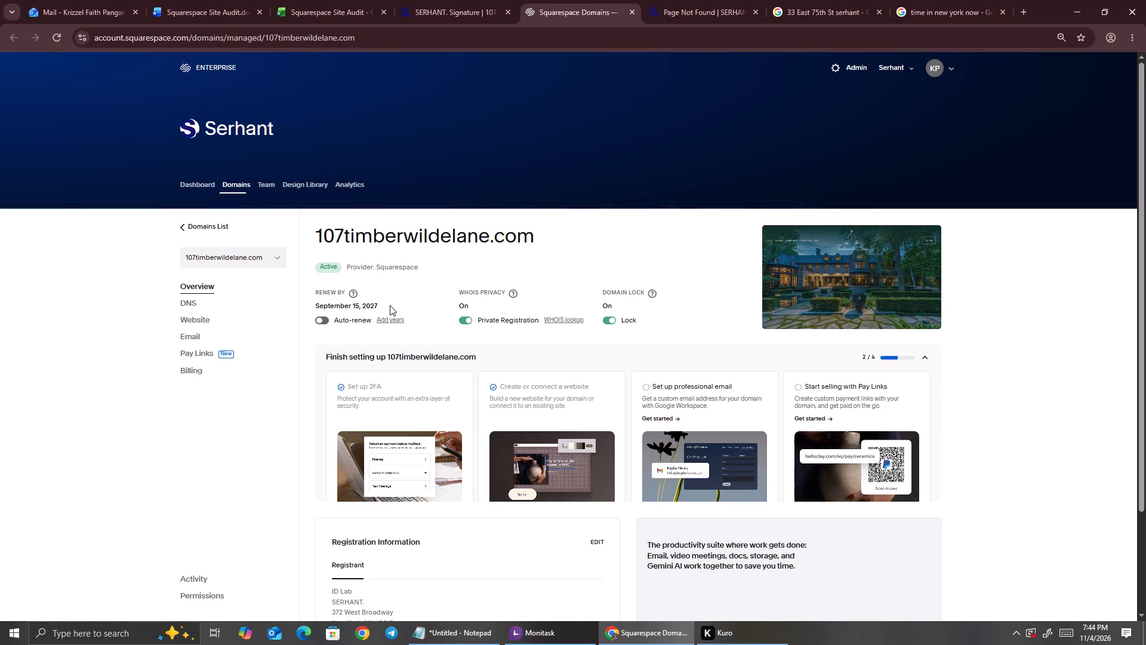
click(475, 0)
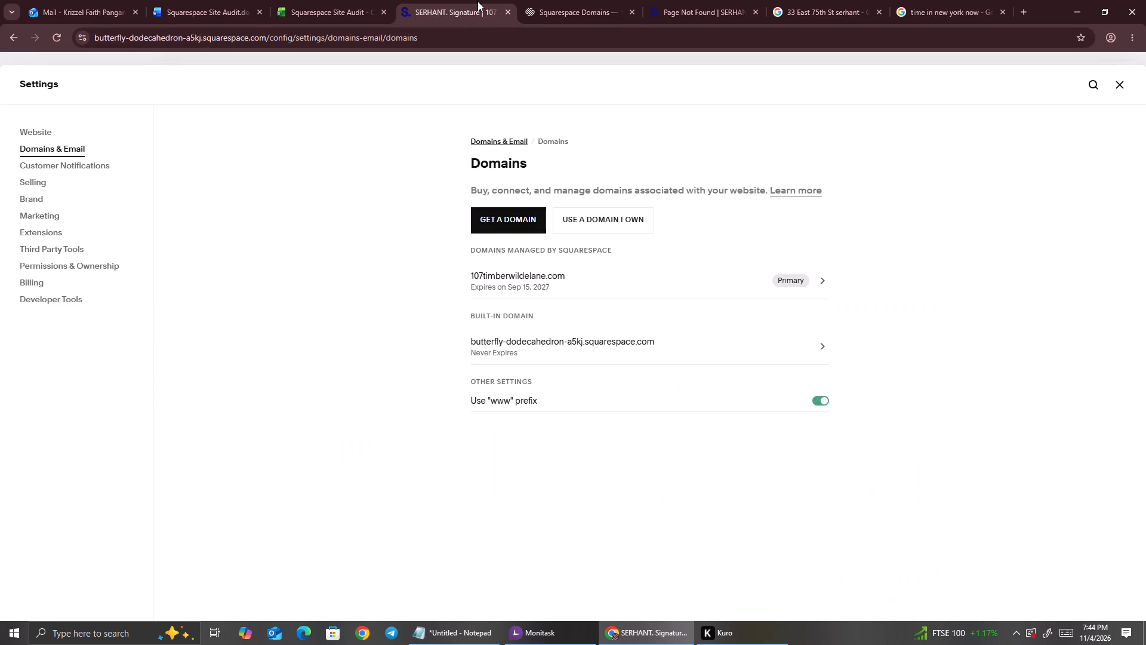
click(1109, 87)
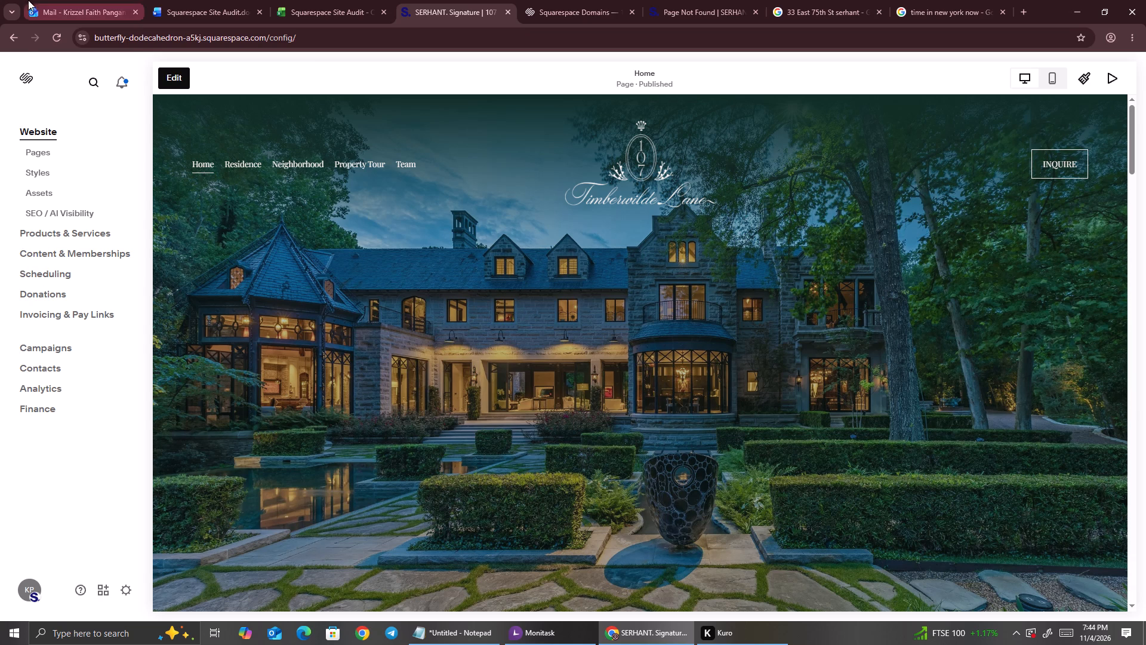
click(15, 42)
click(17, 42)
click(17, 41)
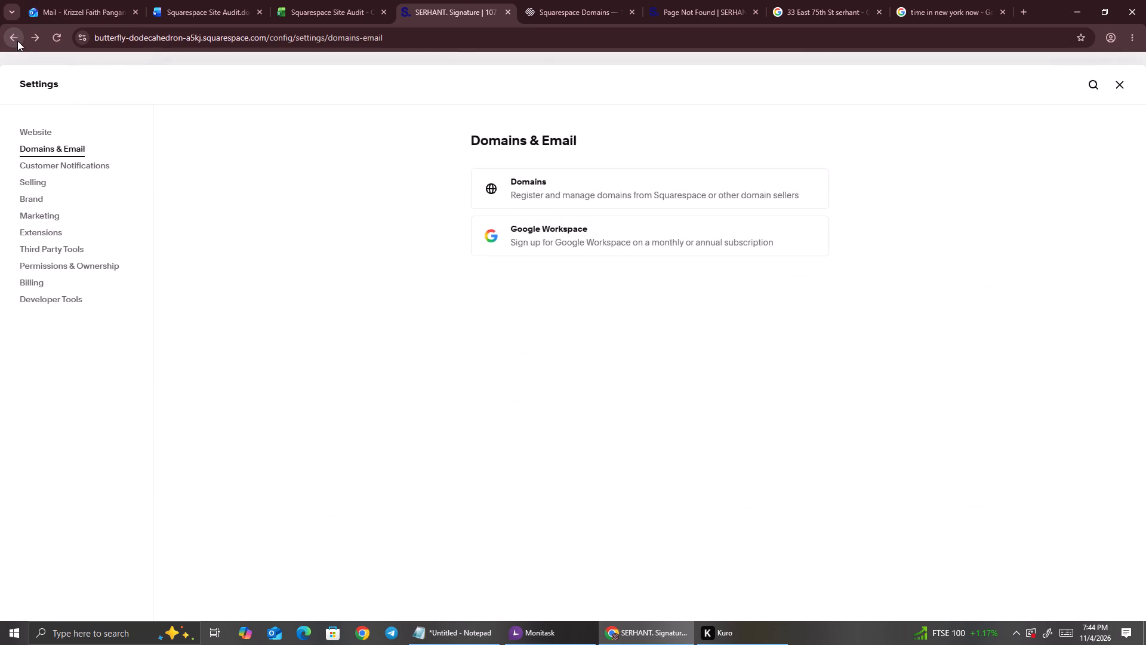
click(18, 39)
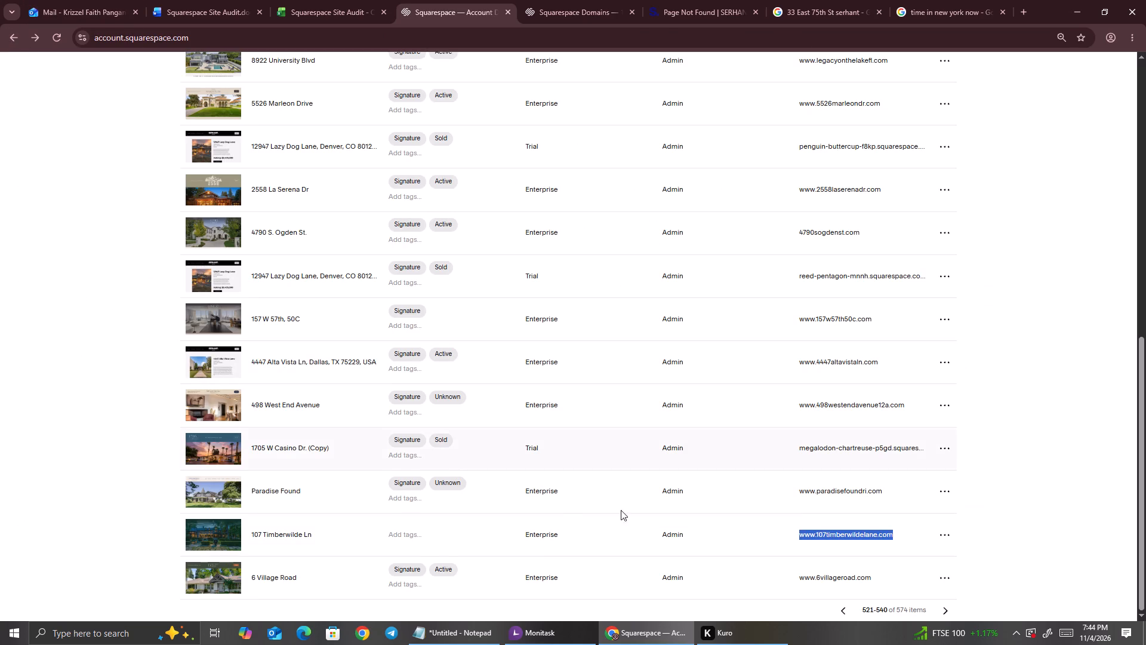
View dashboard items 541–560, then reload the account dashboard.
scroll(840, 530, down, 2)
click(940, 610)
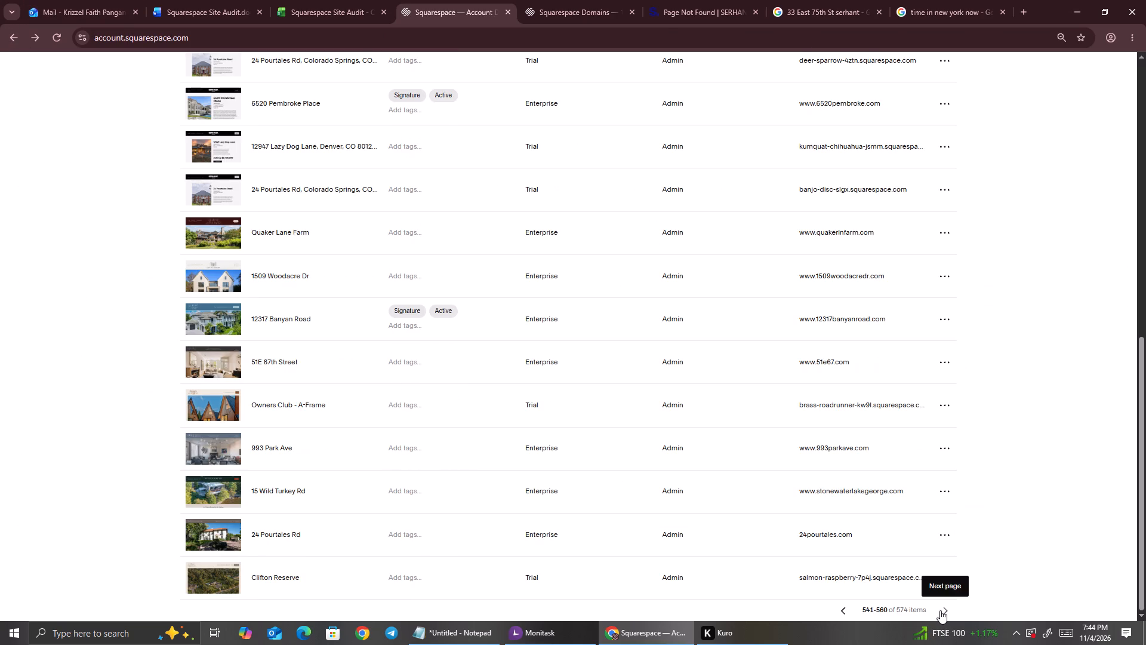
scroll(436, 437, up, 6)
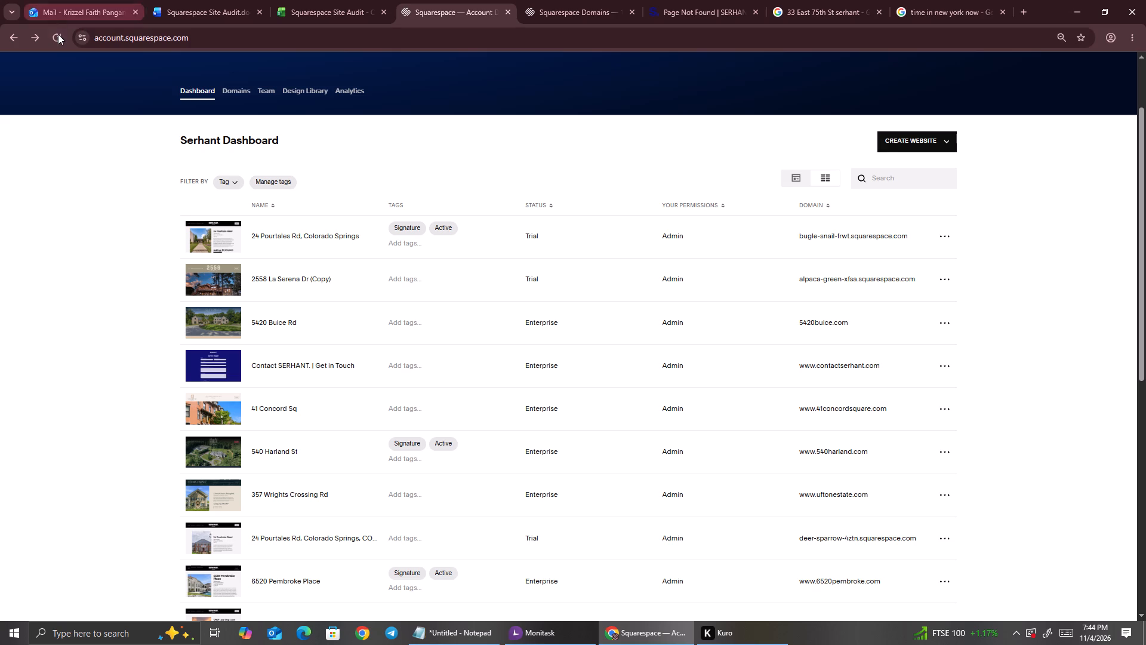
click(58, 34)
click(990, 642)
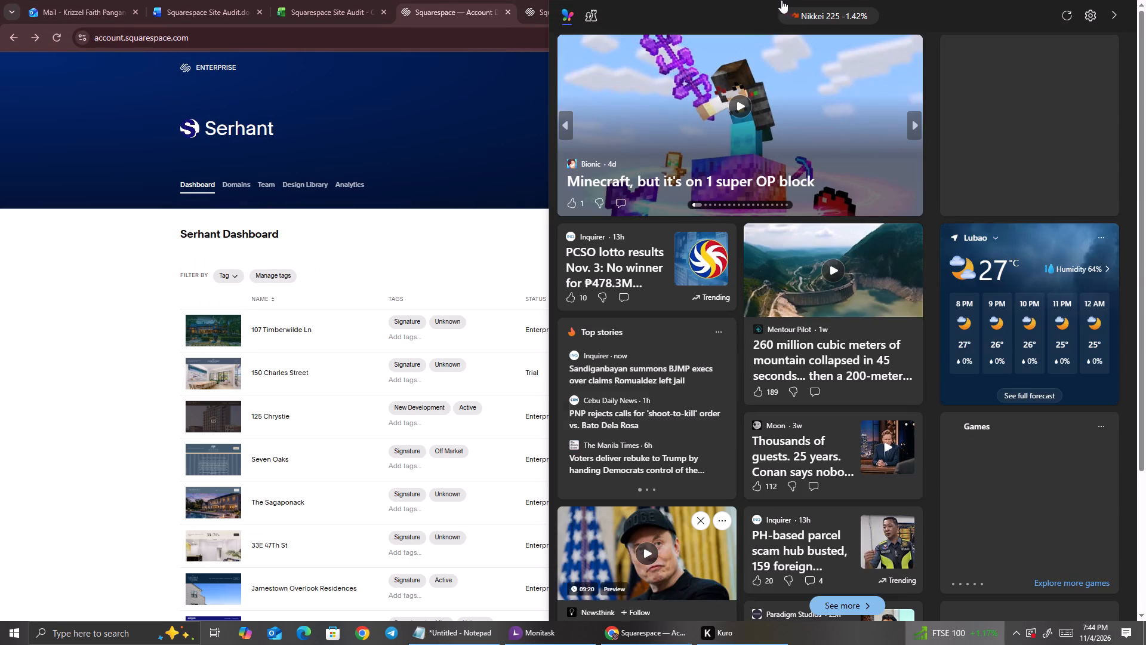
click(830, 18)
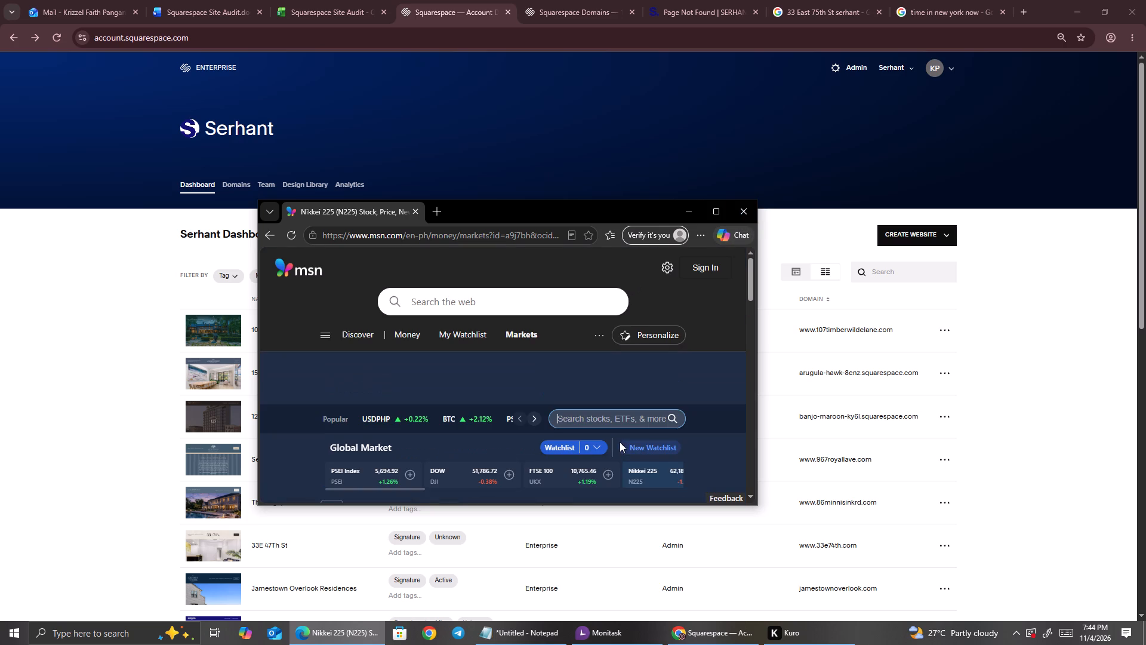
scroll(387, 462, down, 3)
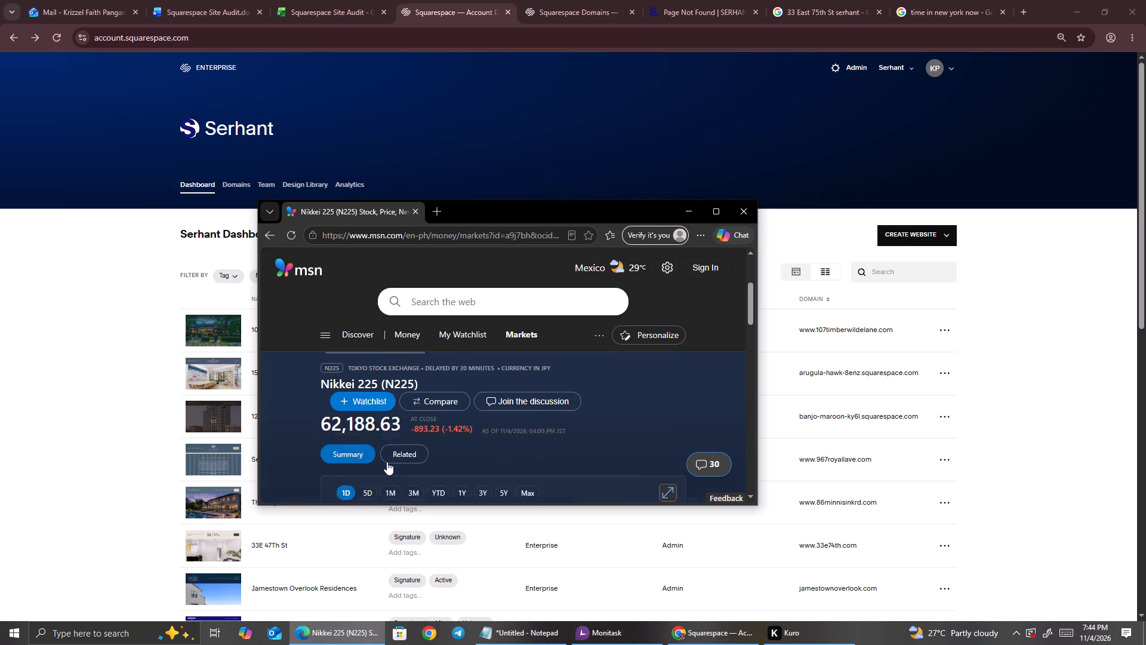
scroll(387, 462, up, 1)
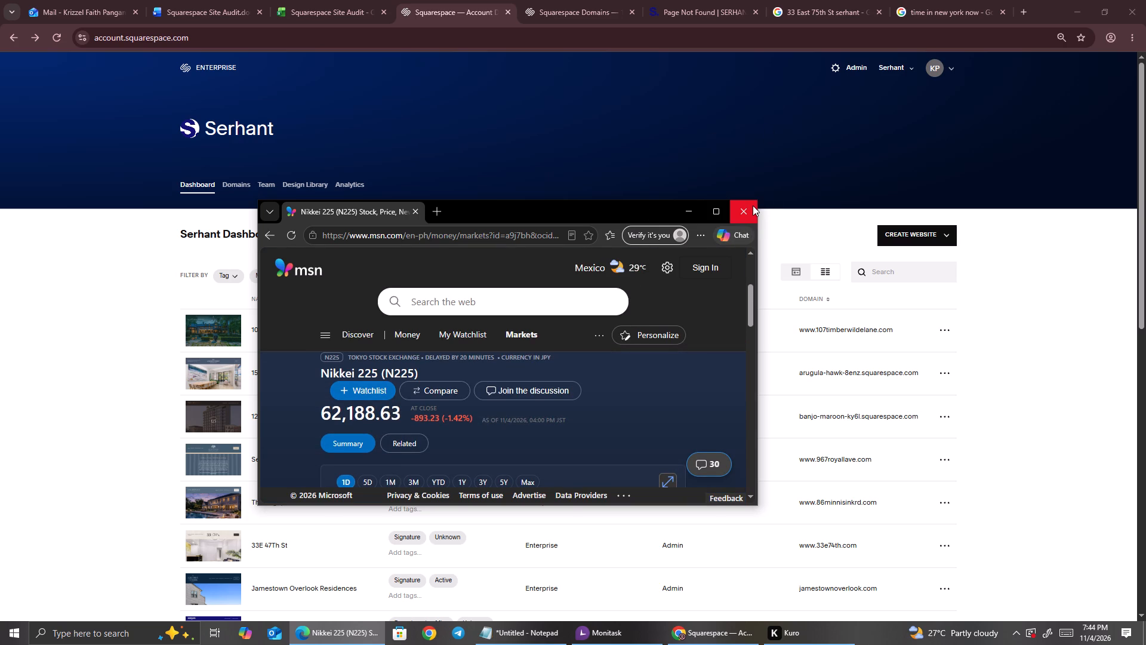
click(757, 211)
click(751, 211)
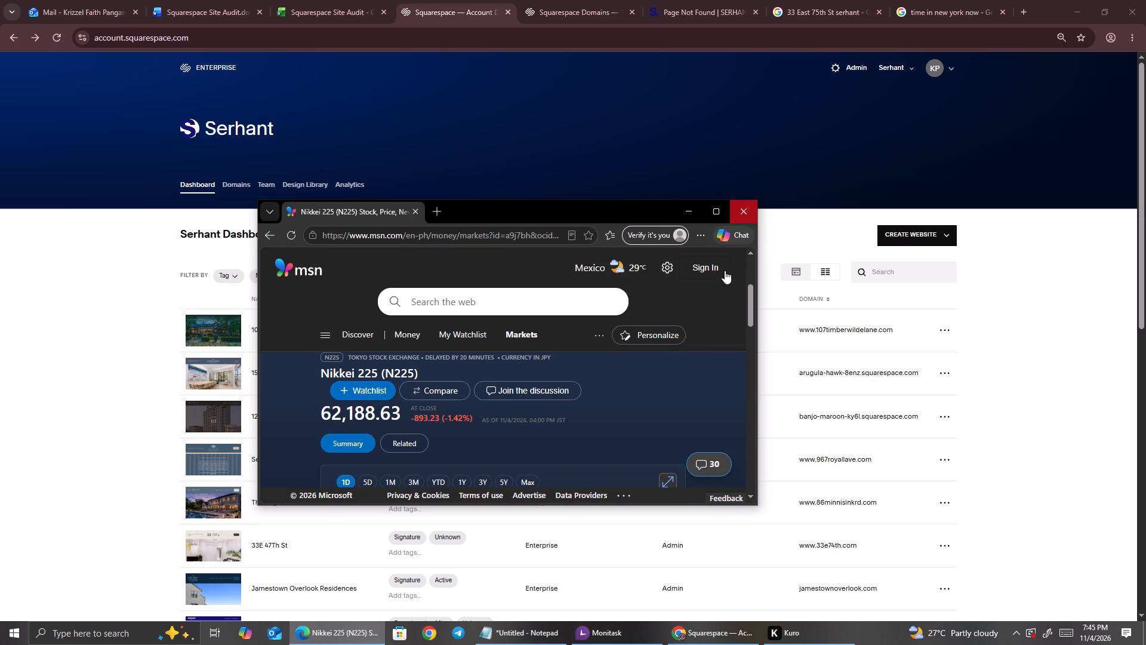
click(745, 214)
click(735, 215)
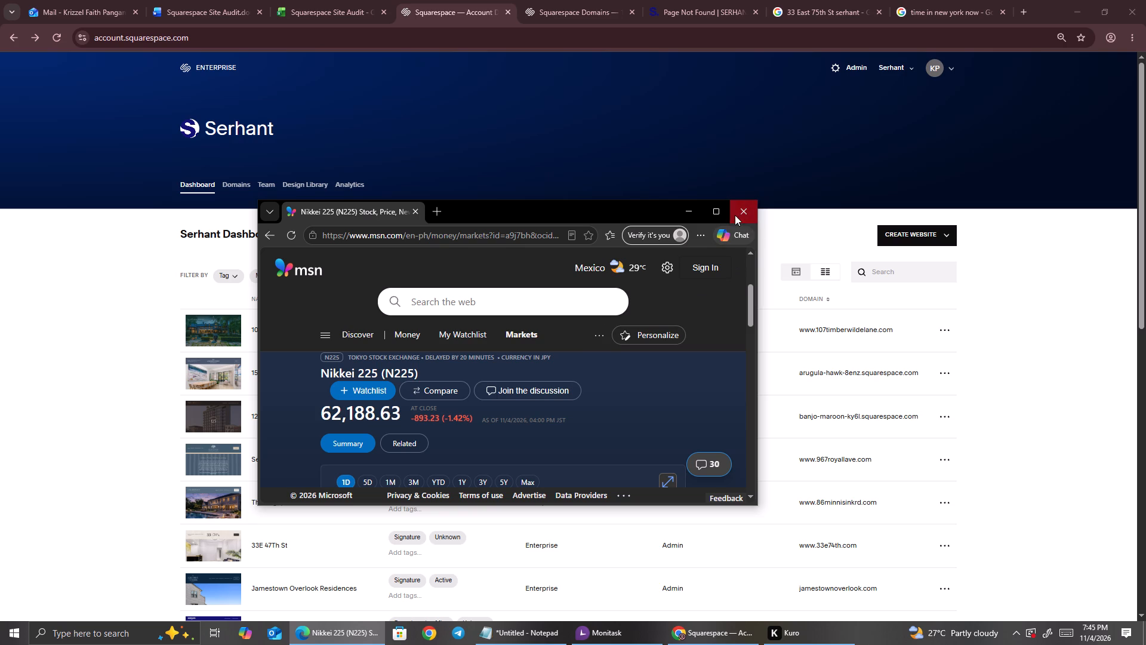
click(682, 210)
Examine the website tags on items 1–20 of the reloaded dashboard.
scroll(364, 398, down, 6)
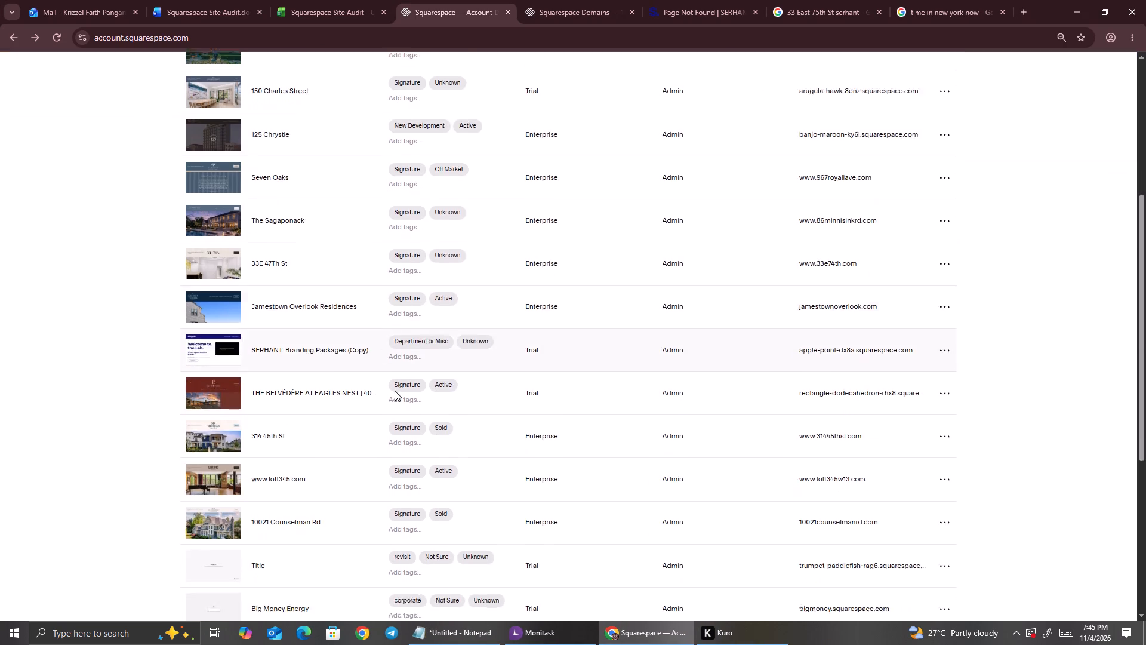
scroll(395, 391, down, 11)
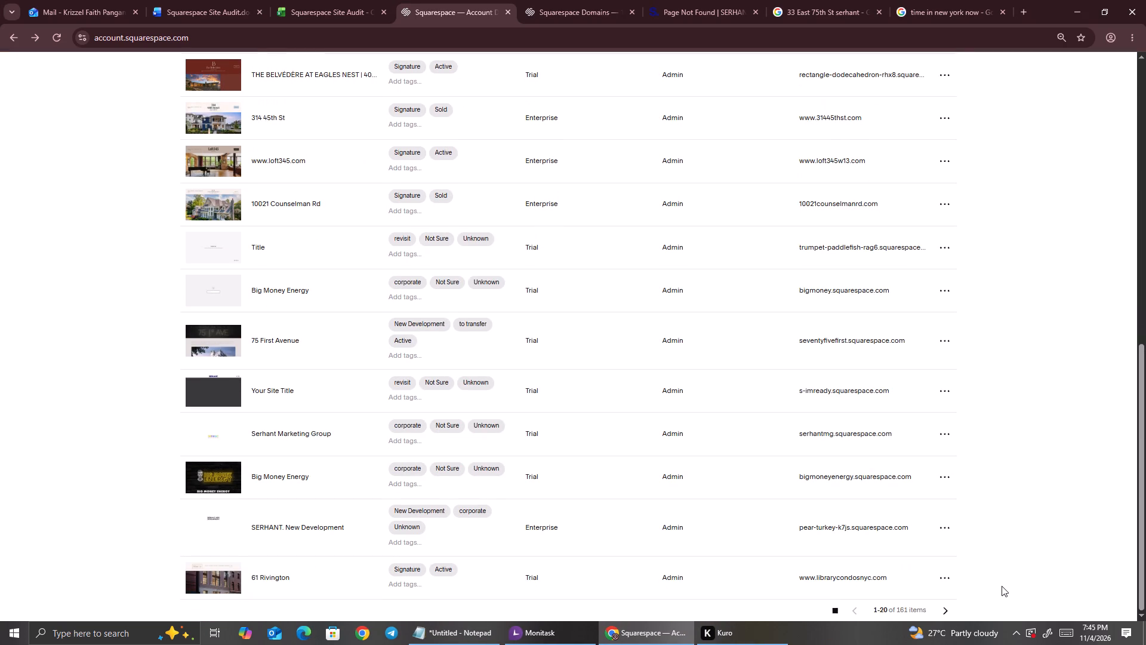
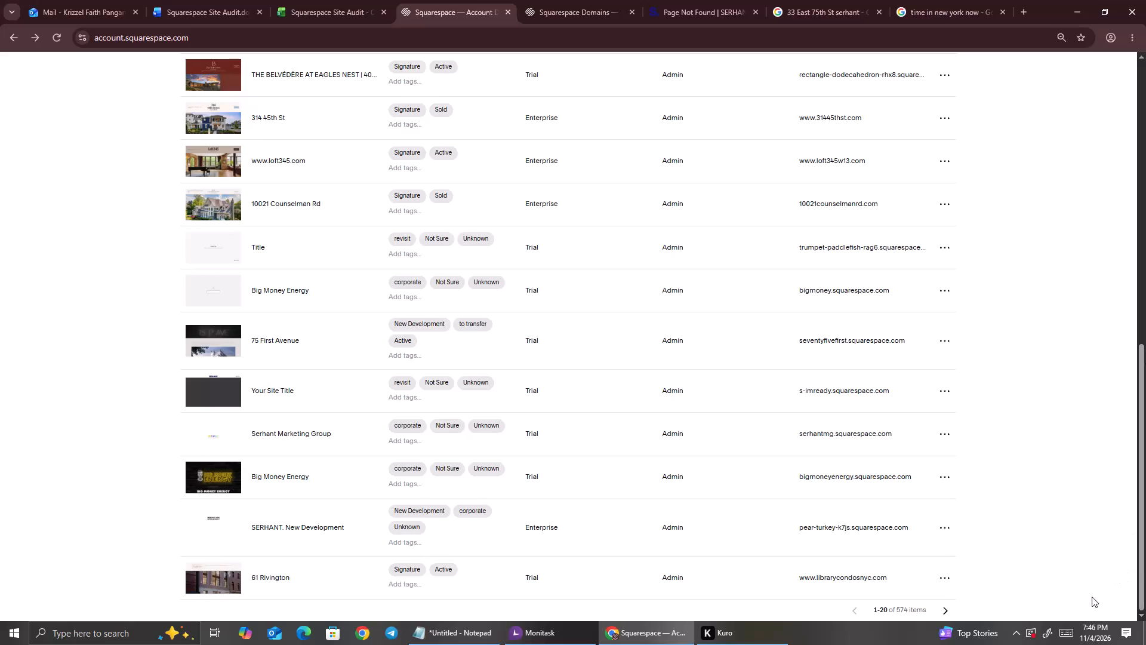
Page the dashboard's website list forward from items 1–20 to items 61–80, viewing the tags on each page.
click(951, 614)
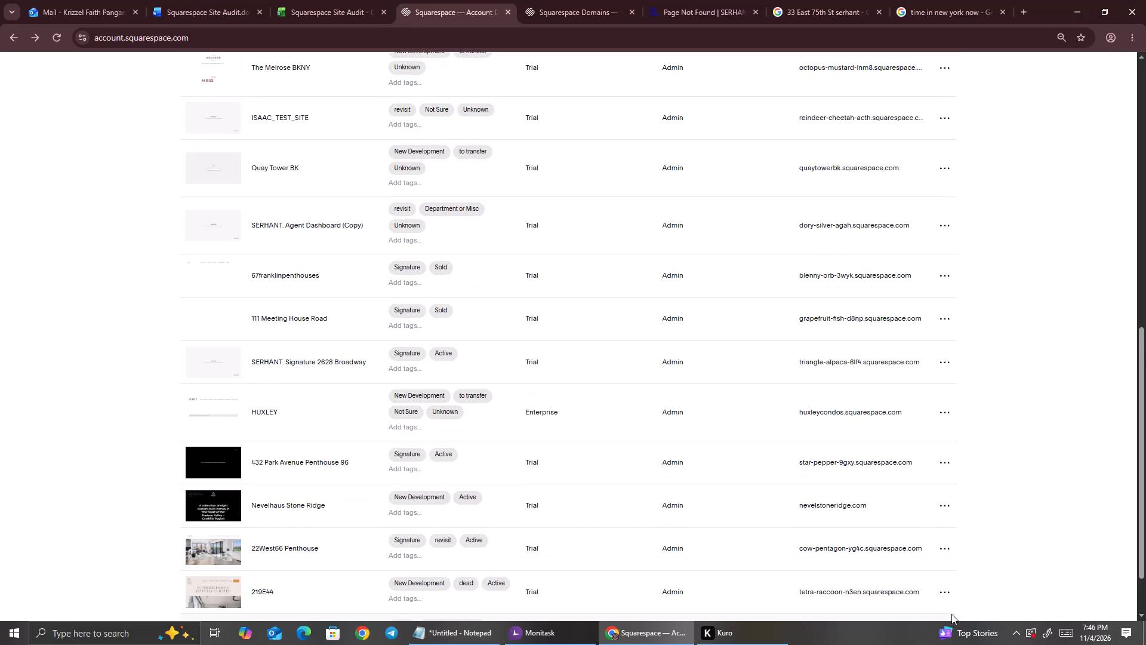
scroll(882, 580, down, 6)
click(947, 606)
scroll(928, 601, down, 4)
click(943, 604)
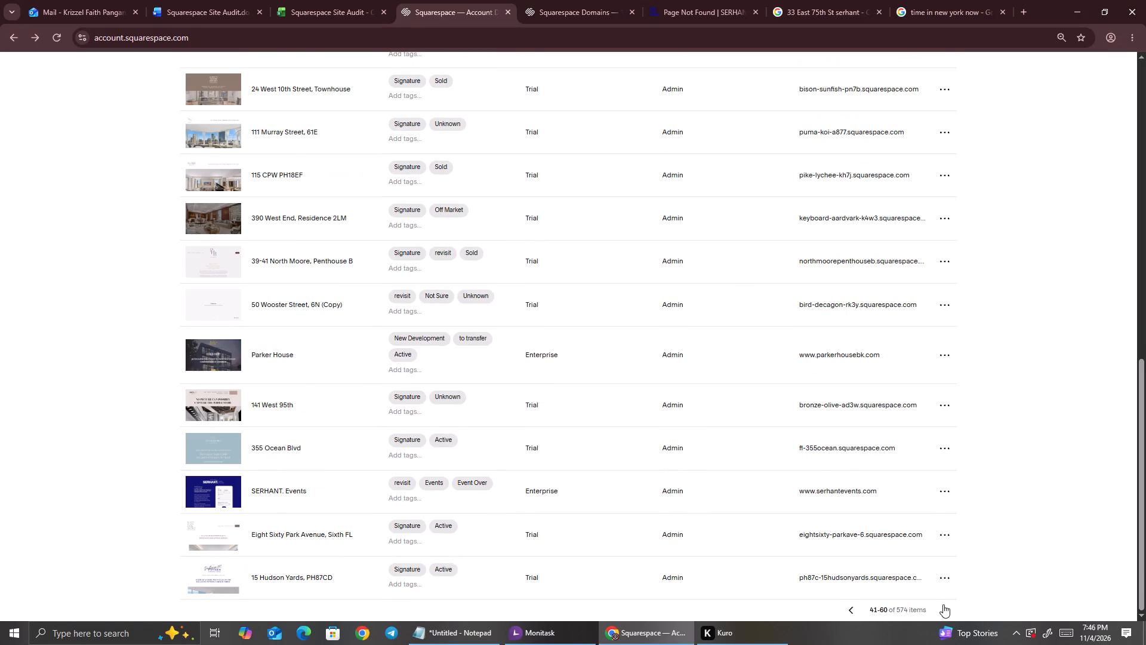
scroll(916, 601, down, 4)
click(950, 607)
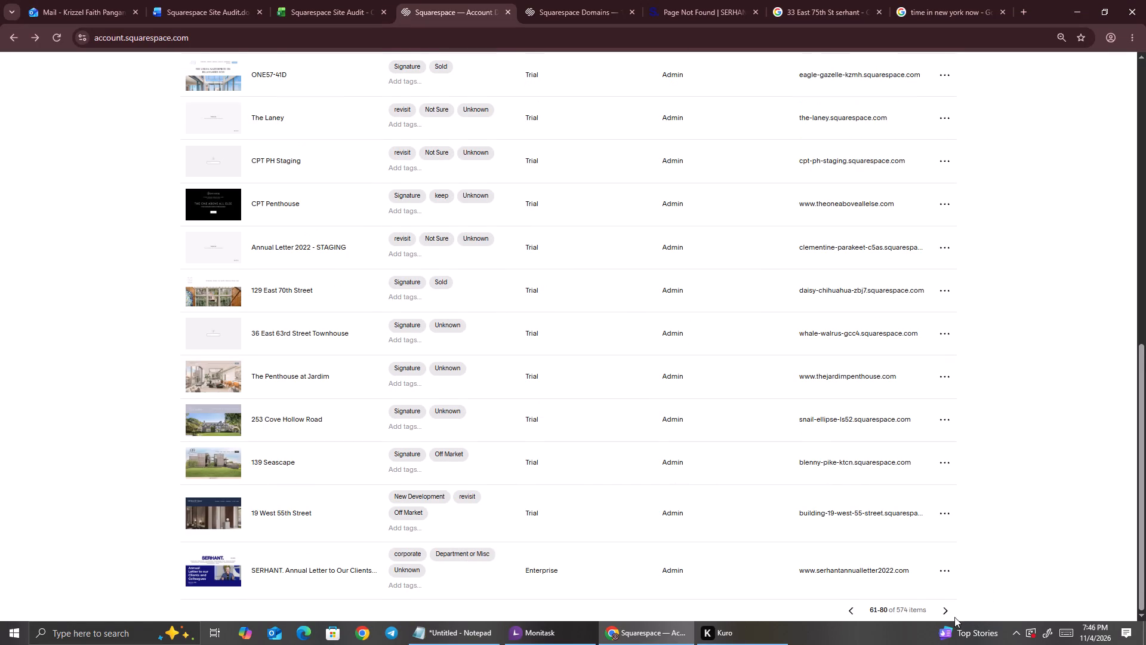
Advance the website list from items 61–80 to items 81–100.
click(951, 609)
click(1050, 526)
click(945, 616)
click(1018, 564)
click(1003, 585)
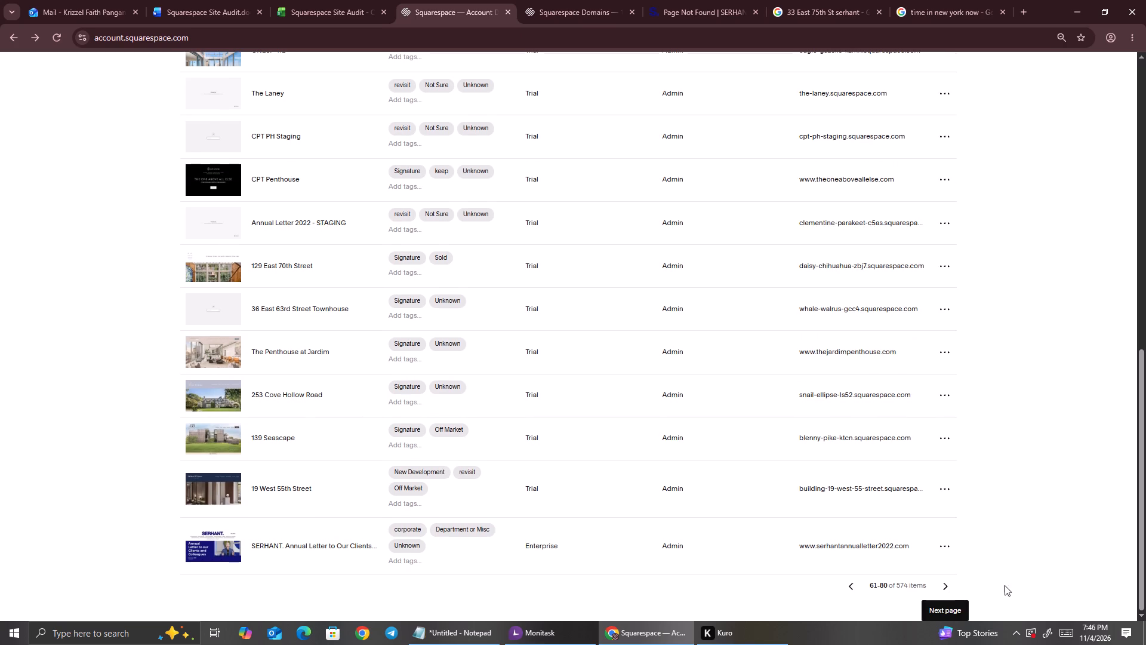
click(944, 609)
click(1018, 492)
click(1035, 549)
click(897, 640)
click(996, 601)
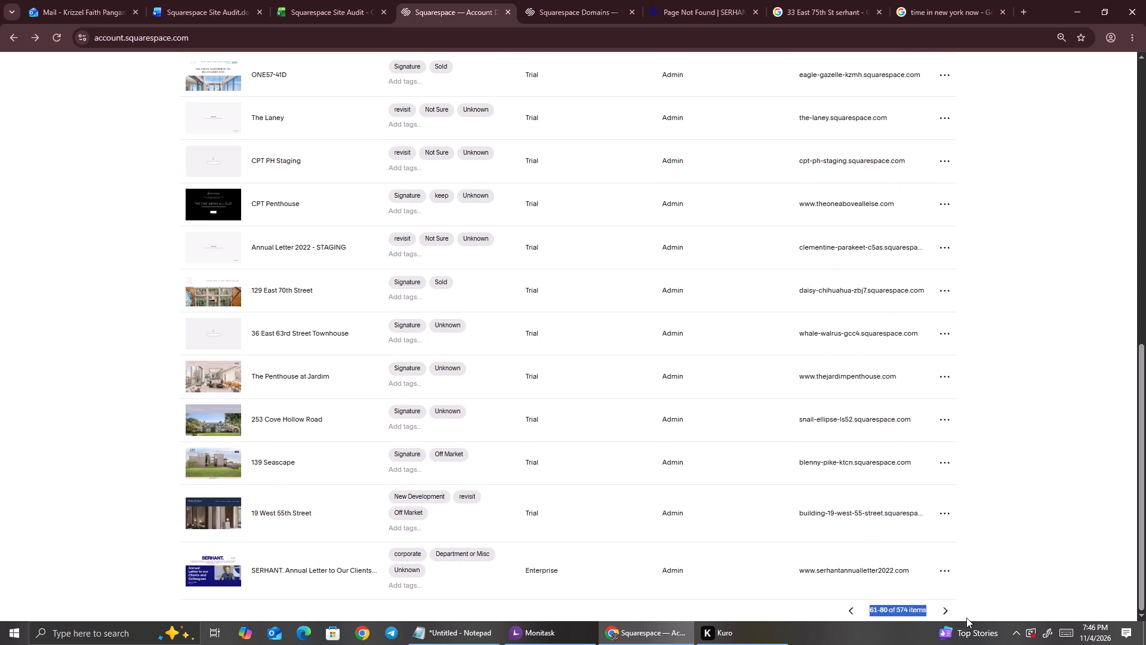
click(993, 578)
click(950, 608)
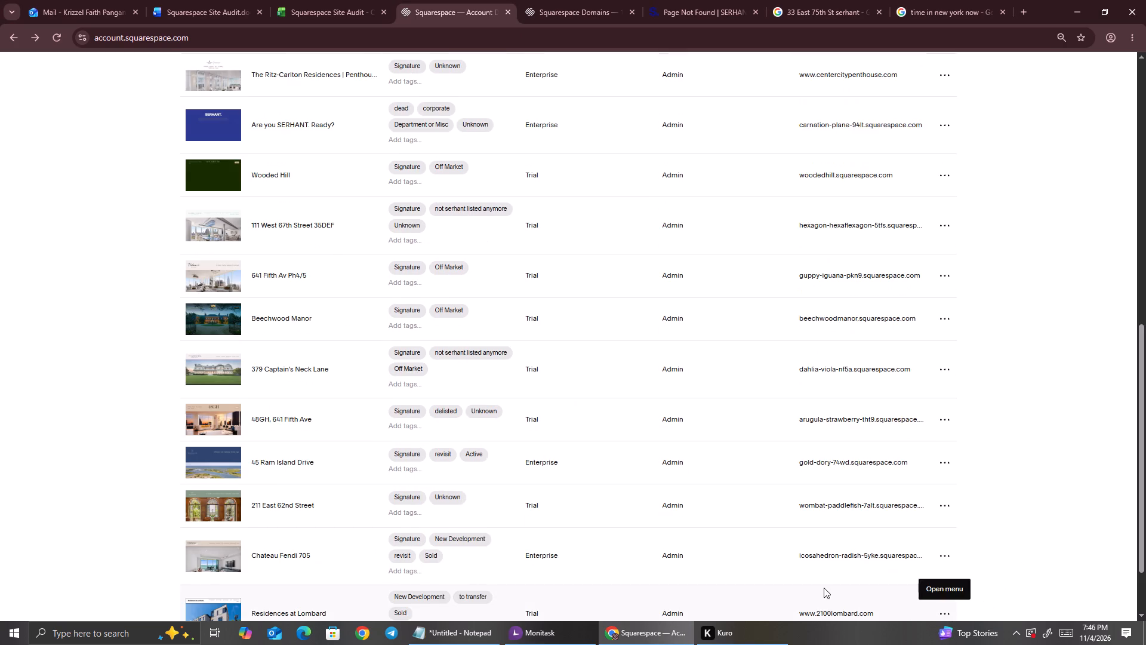
Review the website tags page by page from items 81–100 through to items 181–200.
scroll(824, 588, down, 3)
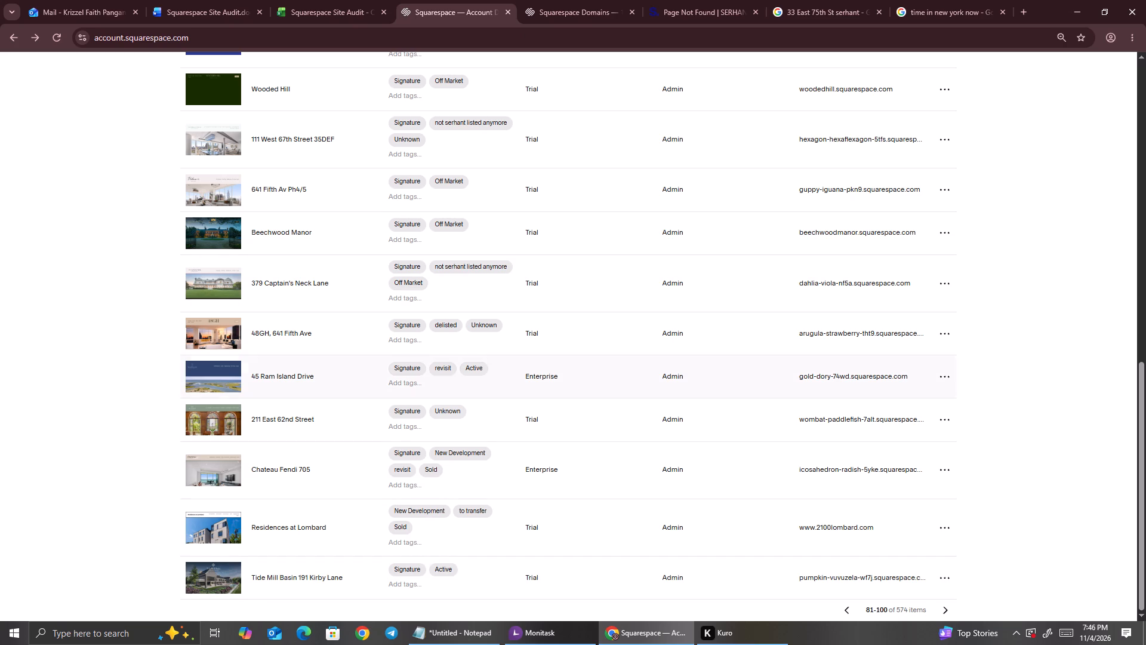
click(950, 614)
scroll(950, 617, down, 2)
click(988, 475)
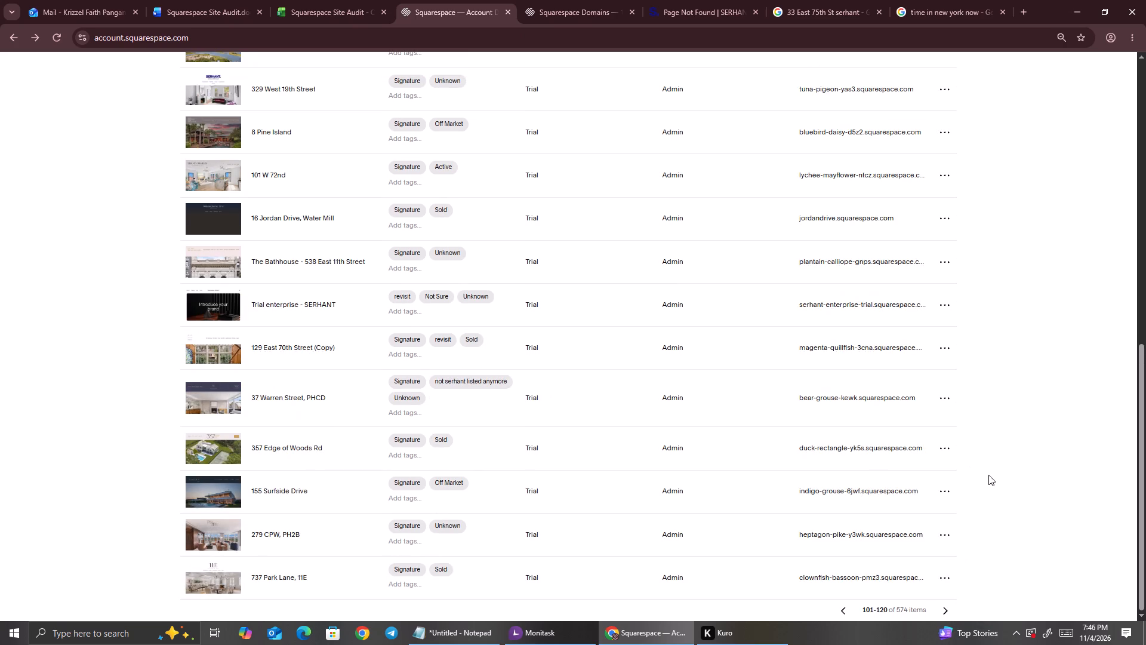
click(946, 606)
scroll(1003, 571, down, 3)
click(950, 609)
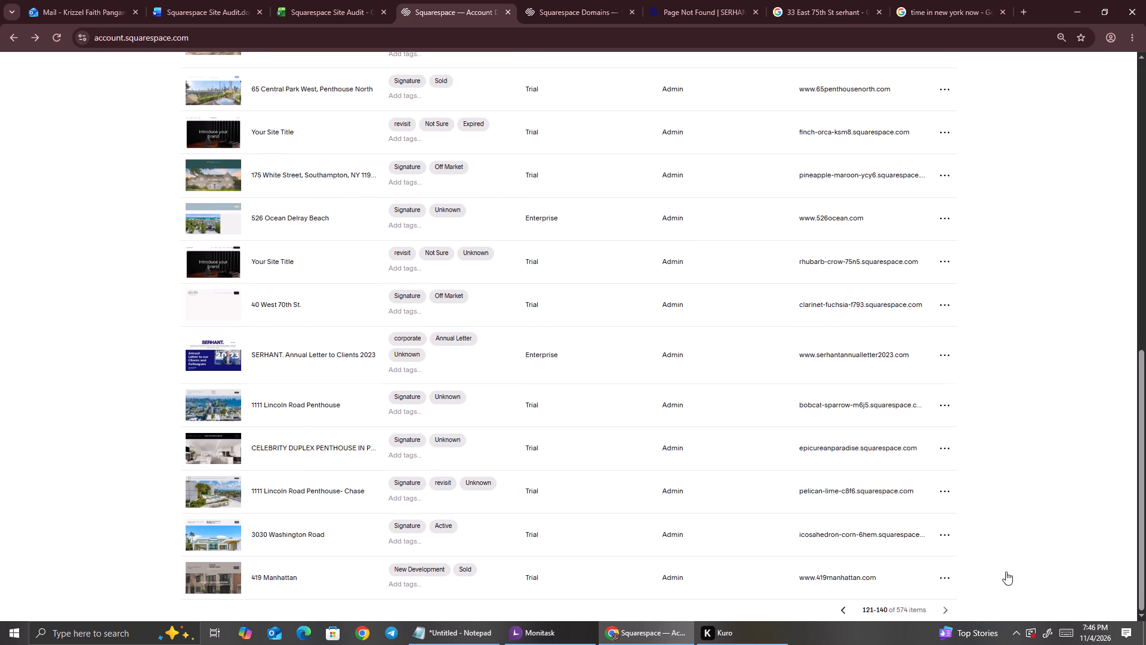
scroll(1026, 555, down, 3)
click(942, 618)
scroll(1016, 555, down, 2)
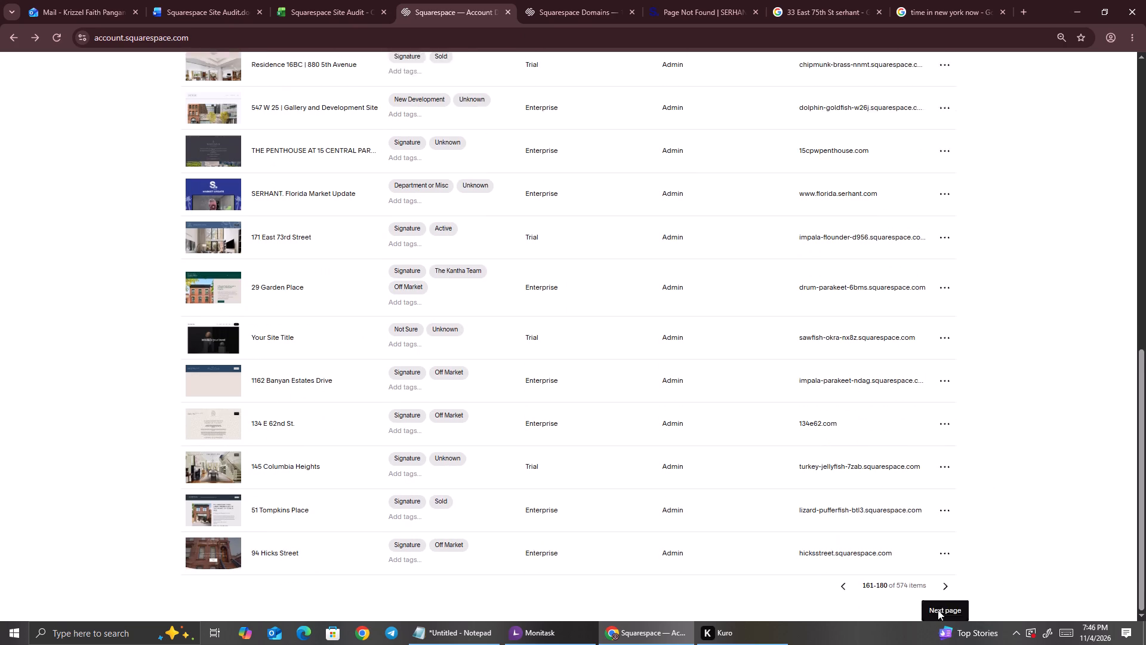
click(1135, 475)
click(947, 616)
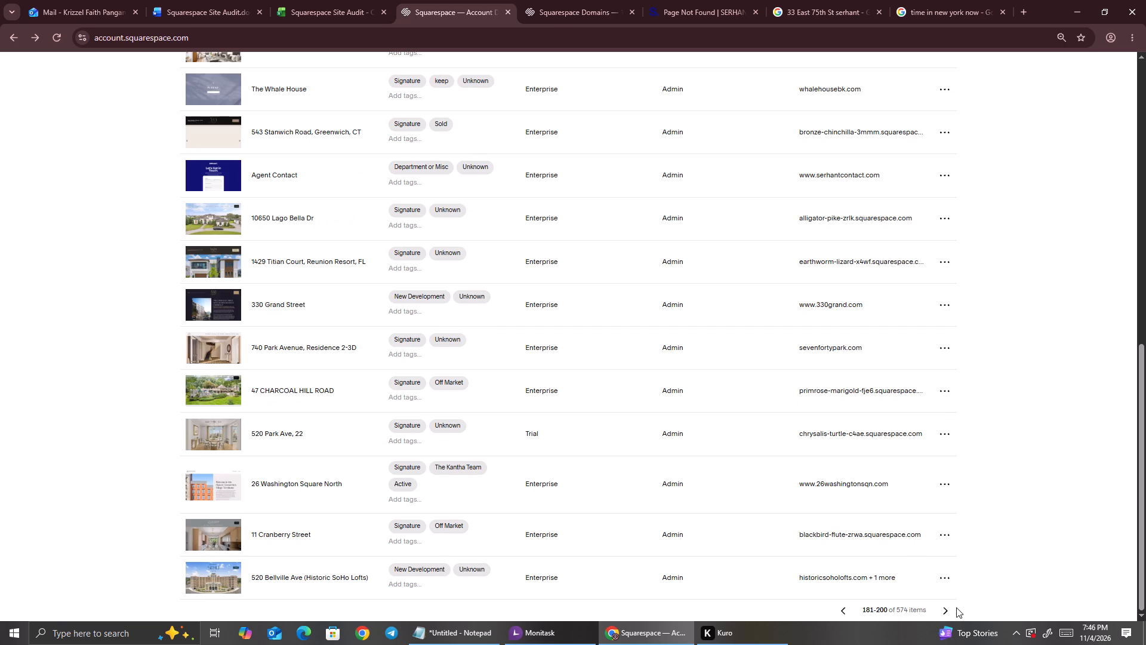
Page the website list forward from items 181–200 to items 361–380.
click(945, 612)
click(948, 610)
click(948, 610)
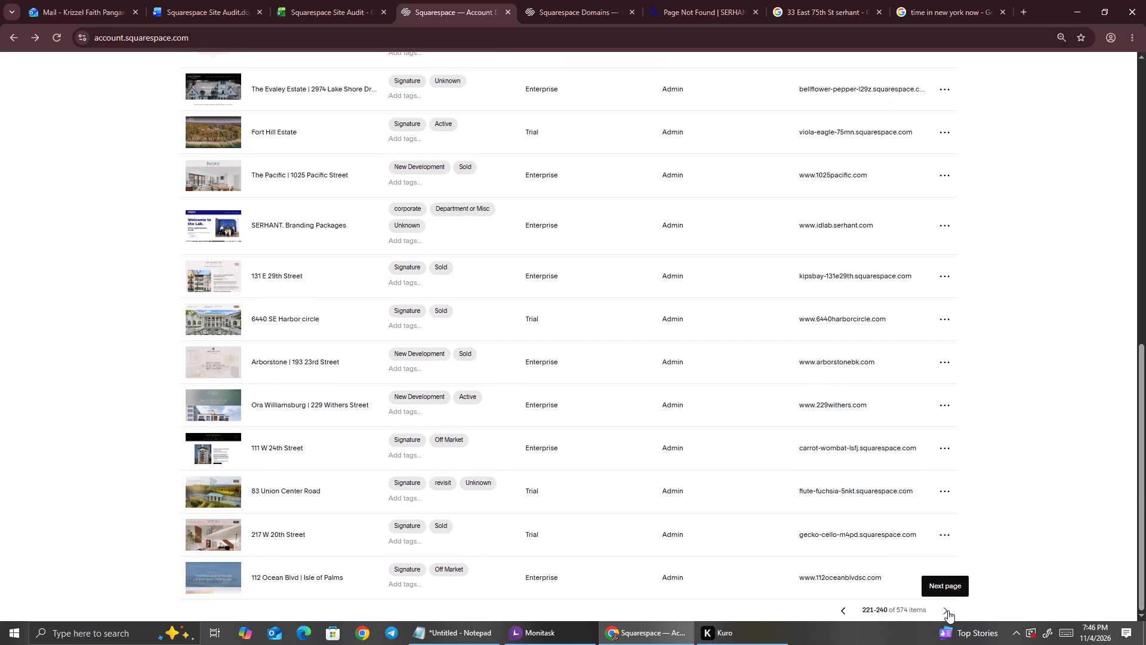
click(948, 610)
click(948, 610)
click(948, 610)
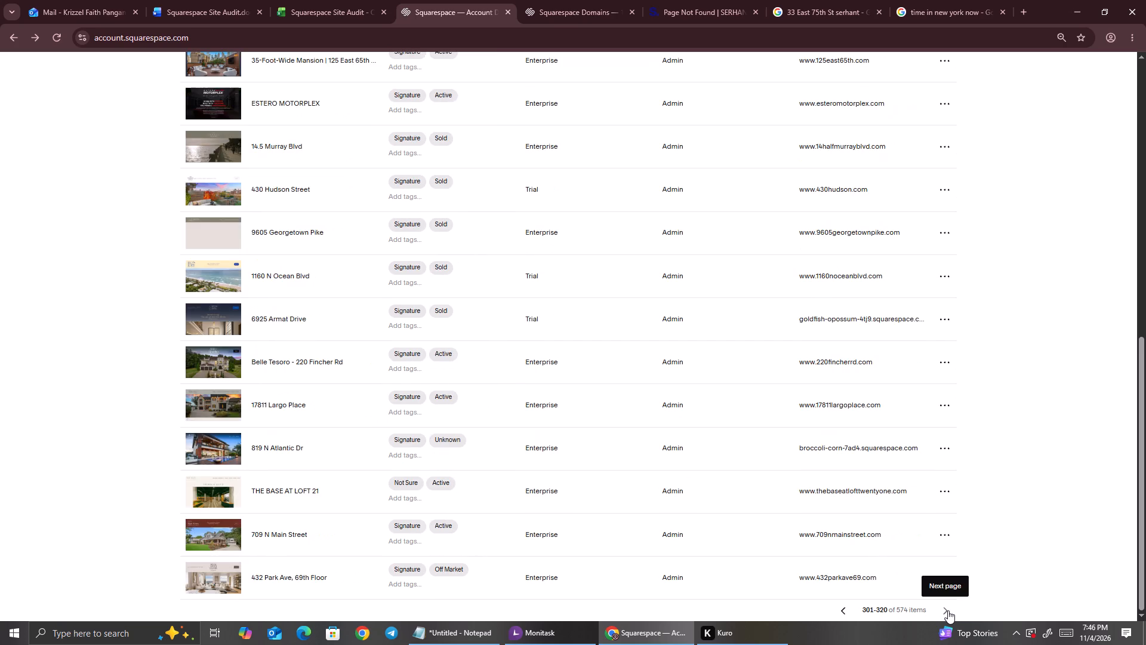
click(948, 610)
click(948, 610)
click(948, 610)
click(948, 610)
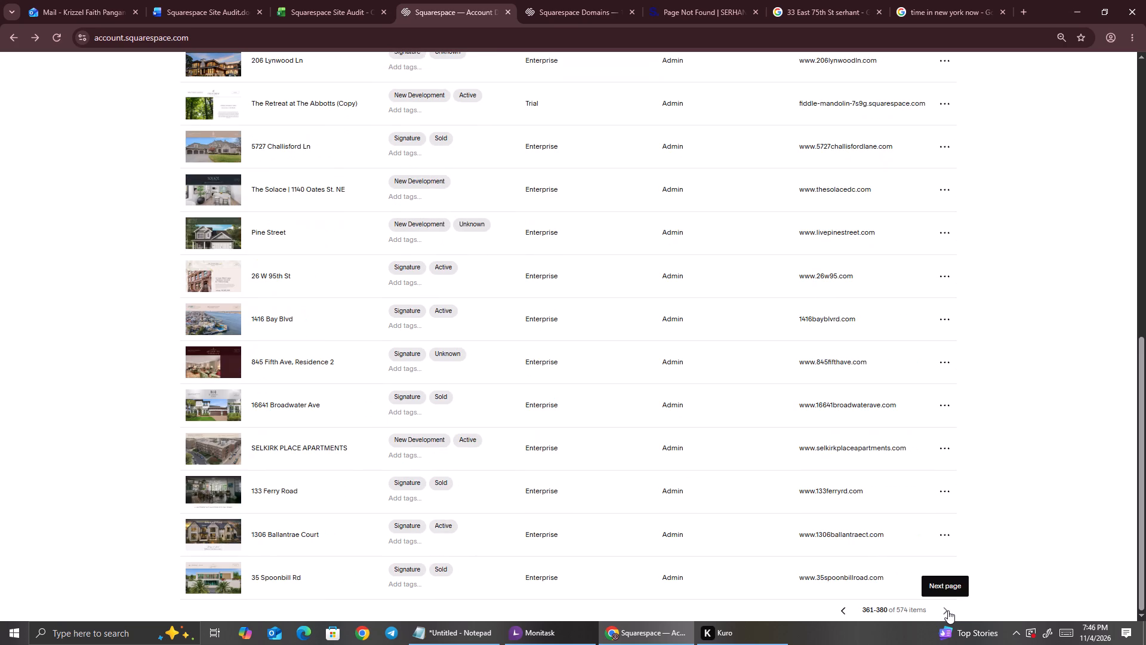
Continue paging the website list to its last page, items 561–574.
click(948, 610)
click(948, 610)
click(948, 610)
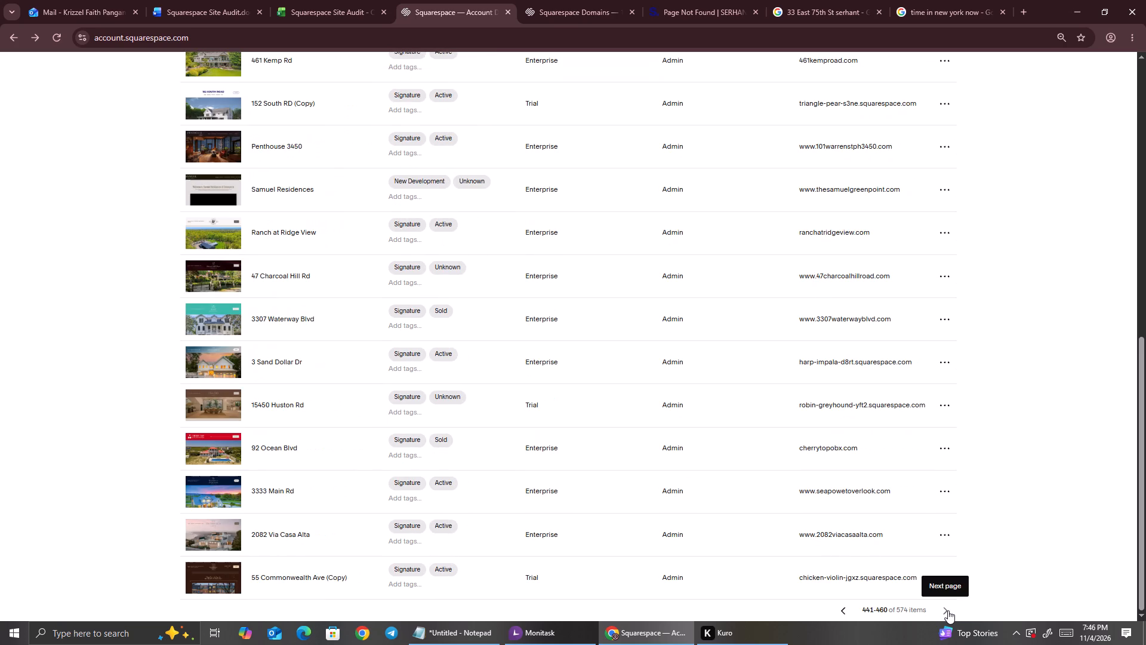
click(948, 610)
click(948, 610)
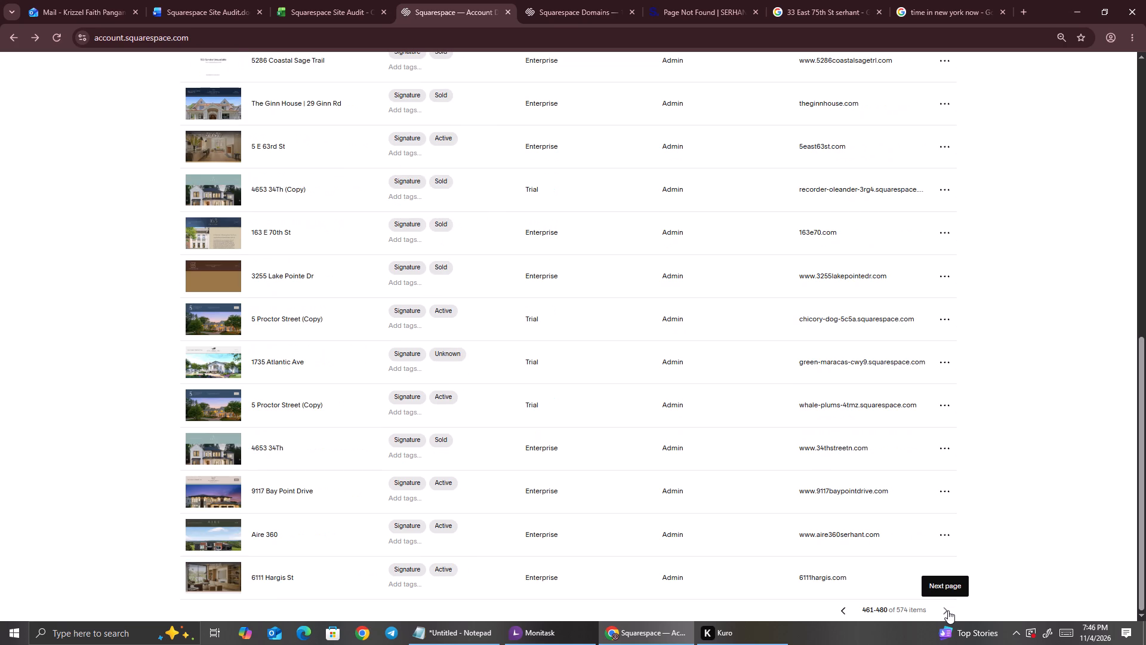
click(948, 610)
click(948, 610)
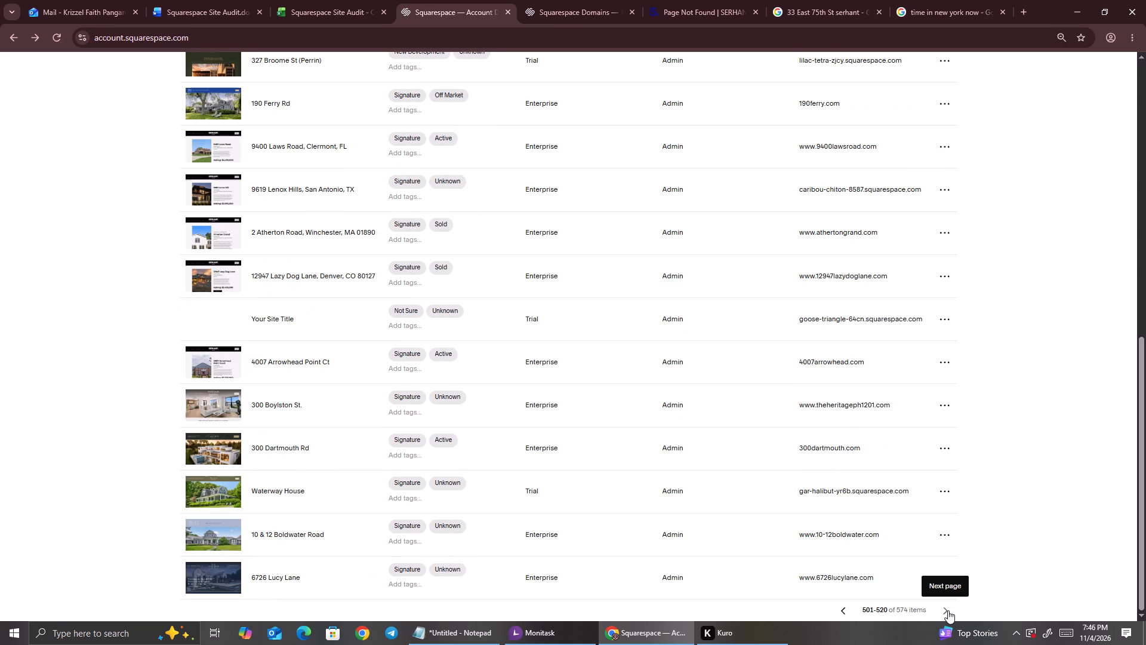
click(948, 610)
click(948, 610)
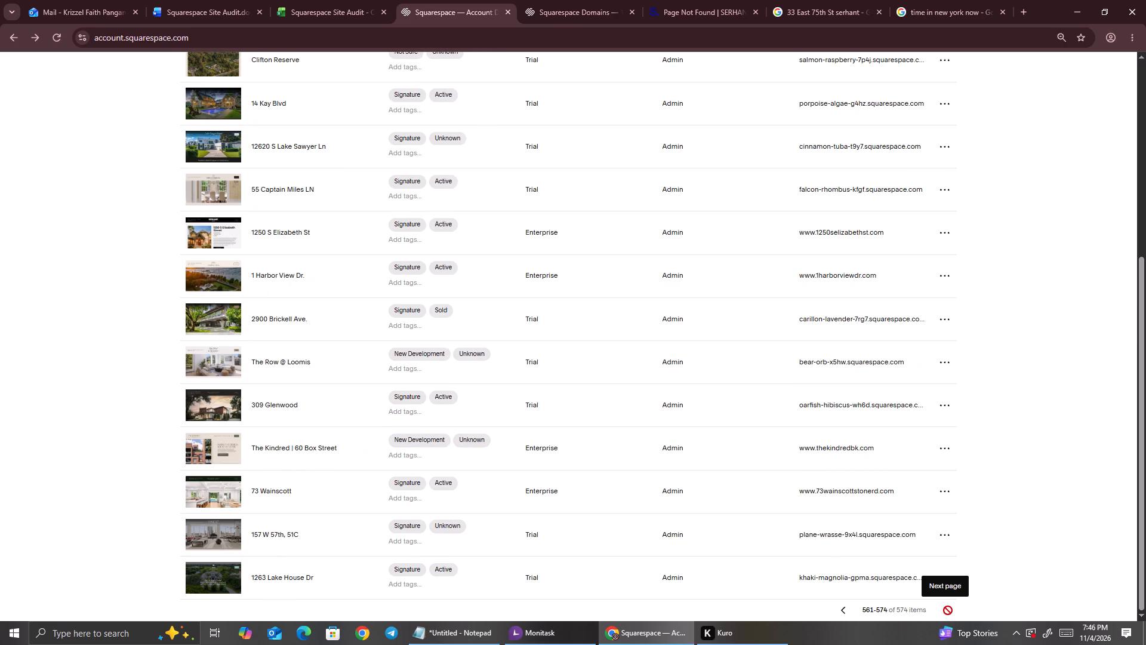
Examine the website tags on the last page of the dashboard, items 561–574.
scroll(934, 561, down, 3)
scroll(934, 561, up, 3)
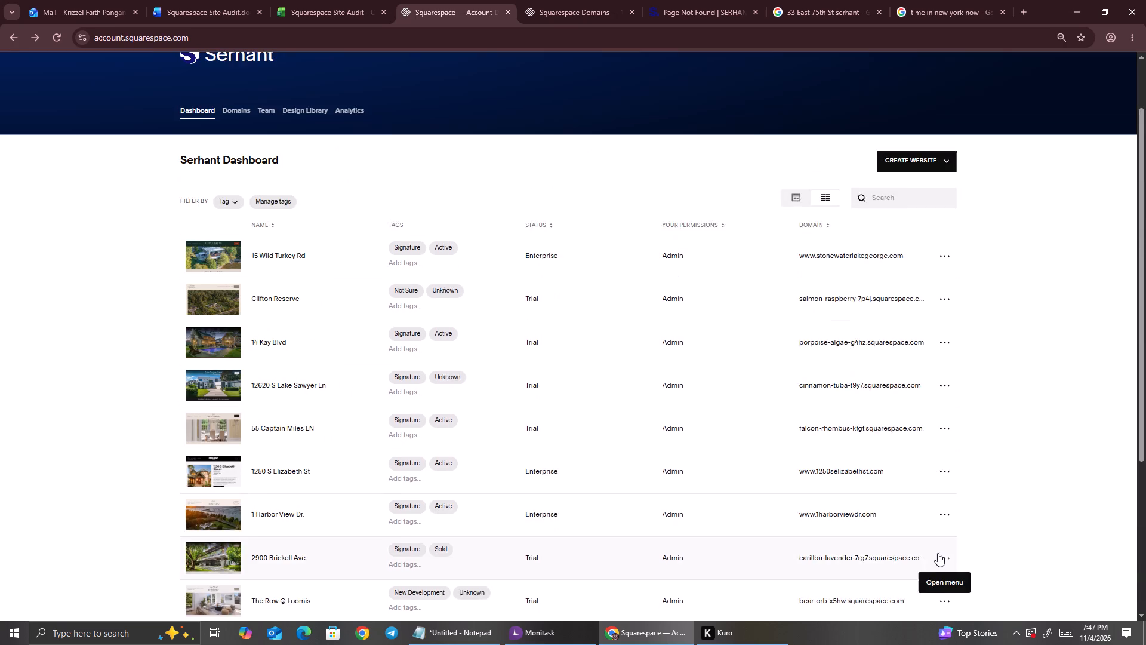
scroll(938, 553, down, 7)
click(1032, 567)
scroll(995, 558, down, 3)
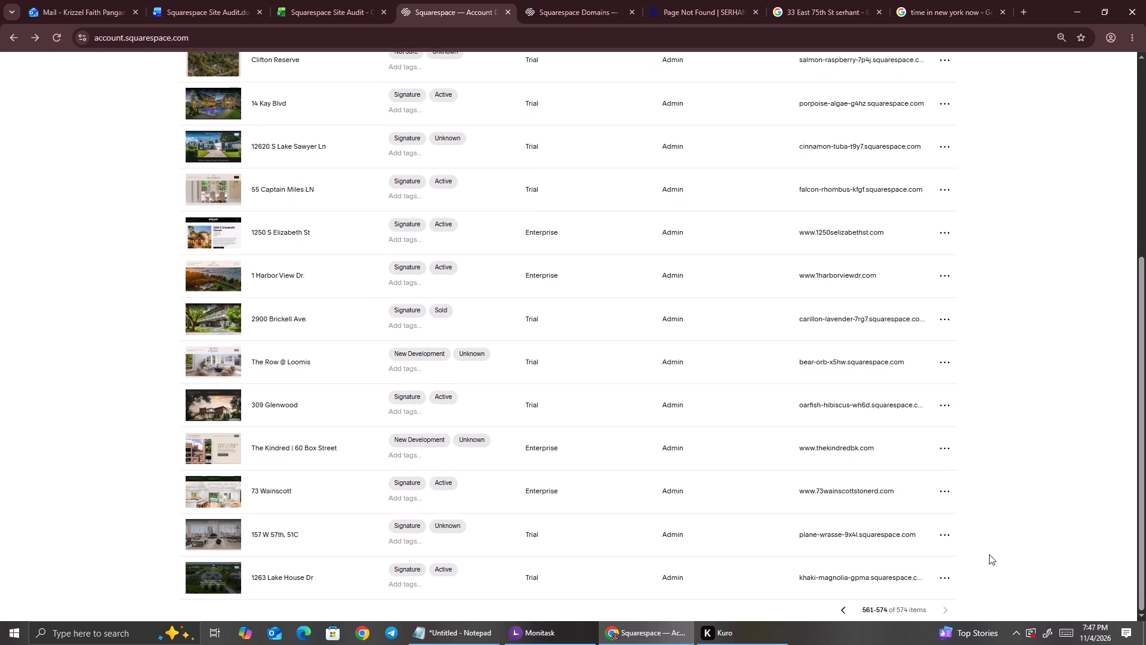
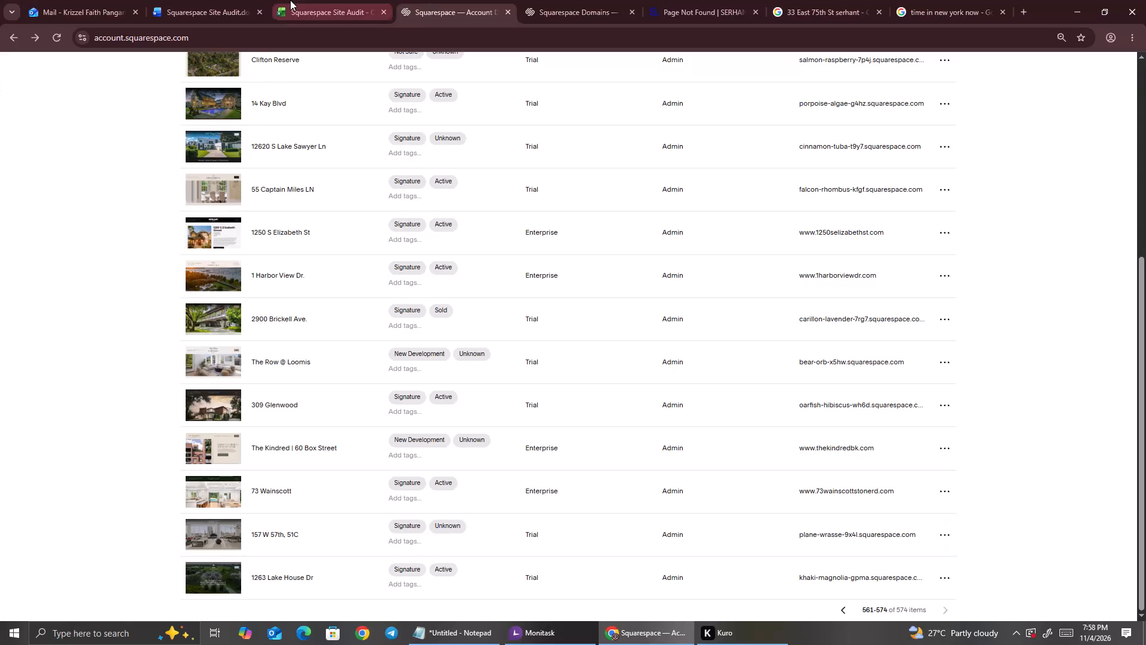
Switch to the site audit workbook and check the Total Sites count at the top of the master list.
click(290, 0)
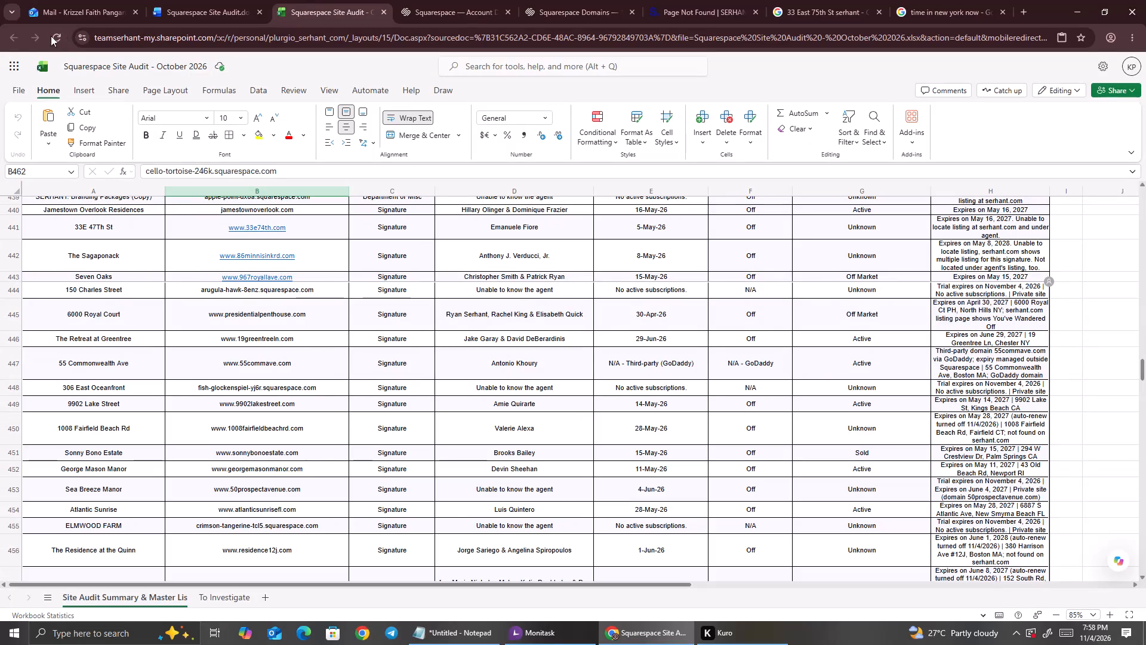
scroll(310, 487, up, 7)
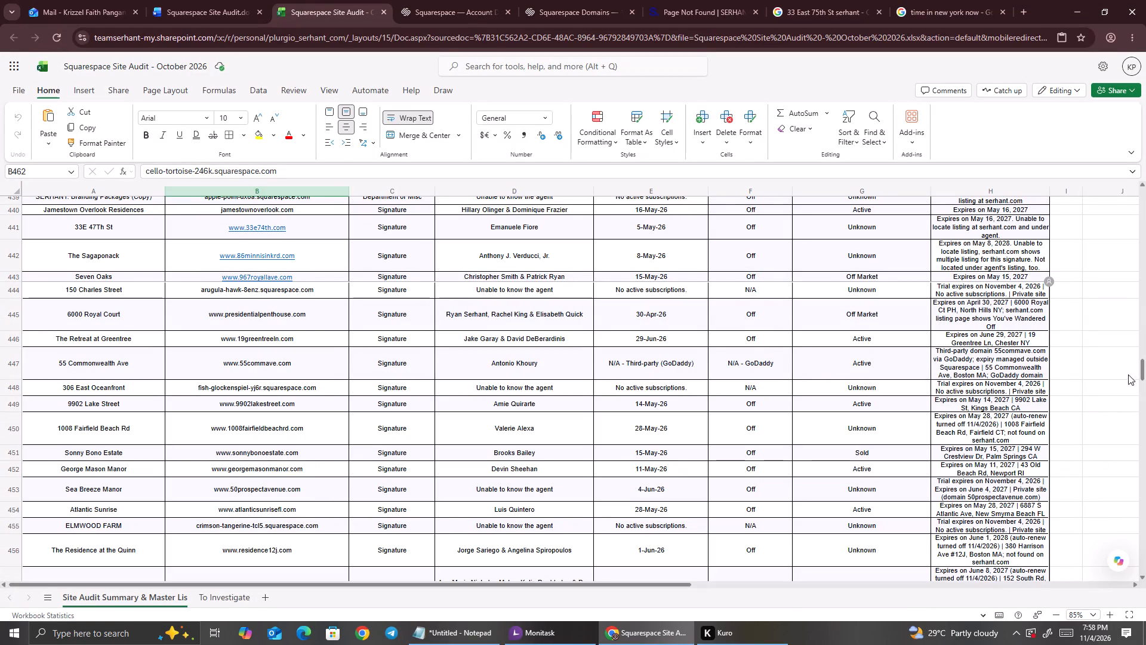
drag(1145, 365, 1145, 277)
drag(1066, 466, 1076, 462)
drag(1144, 368, 1145, 356)
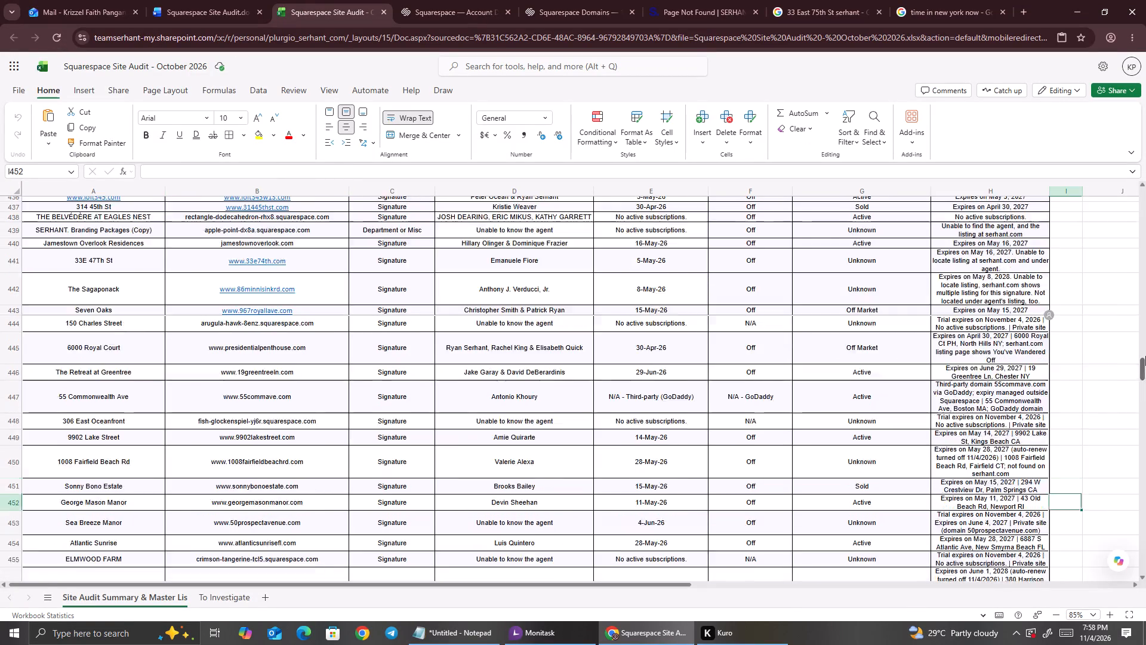
drag(1145, 356, 1142, 127)
click(652, 226)
click(656, 208)
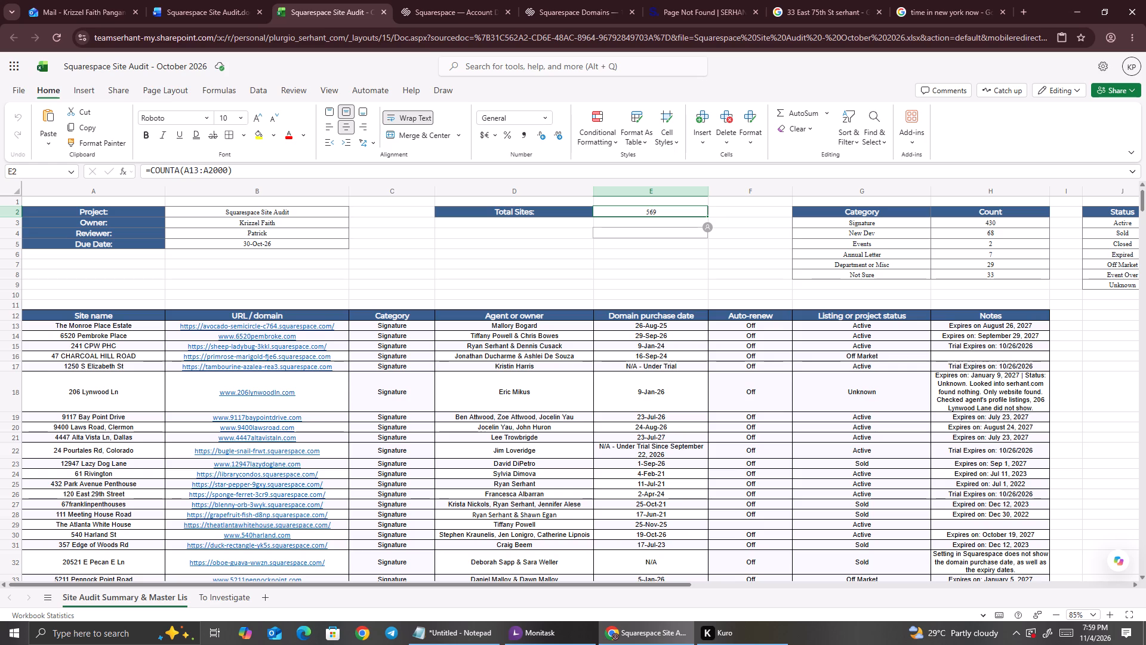
Examine the site audit master list down to its final entries.
scroll(930, 464, down, 12)
scroll(942, 440, down, 11)
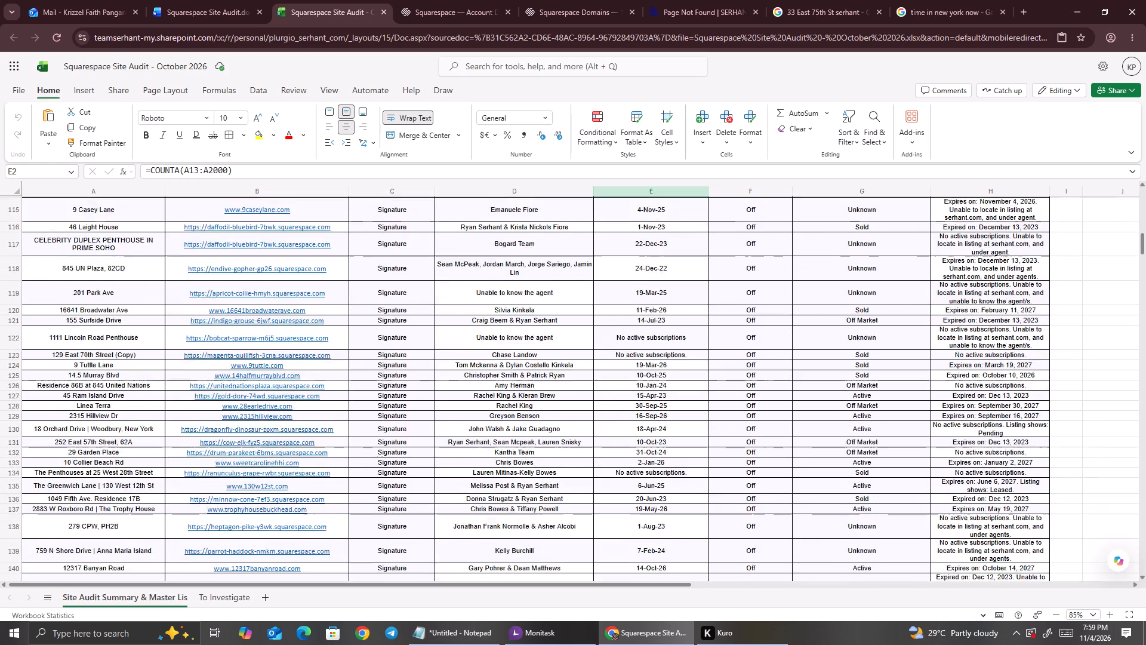
scroll(951, 426, down, 20)
scroll(951, 426, down, 13)
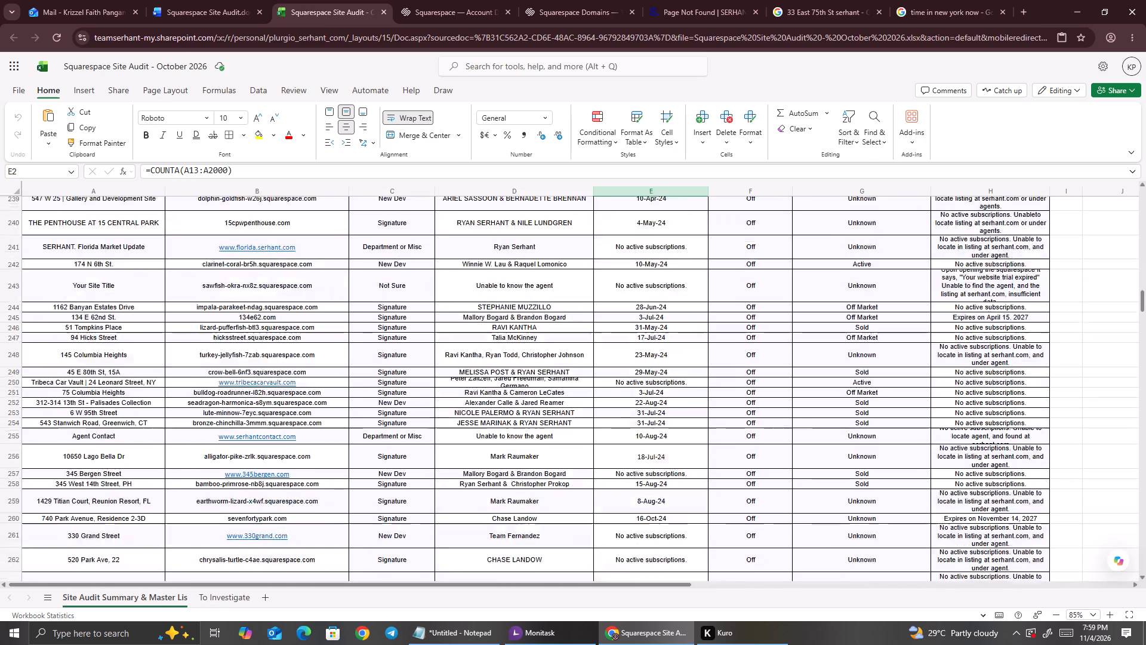
scroll(973, 449, down, 20)
scroll(973, 449, down, 12)
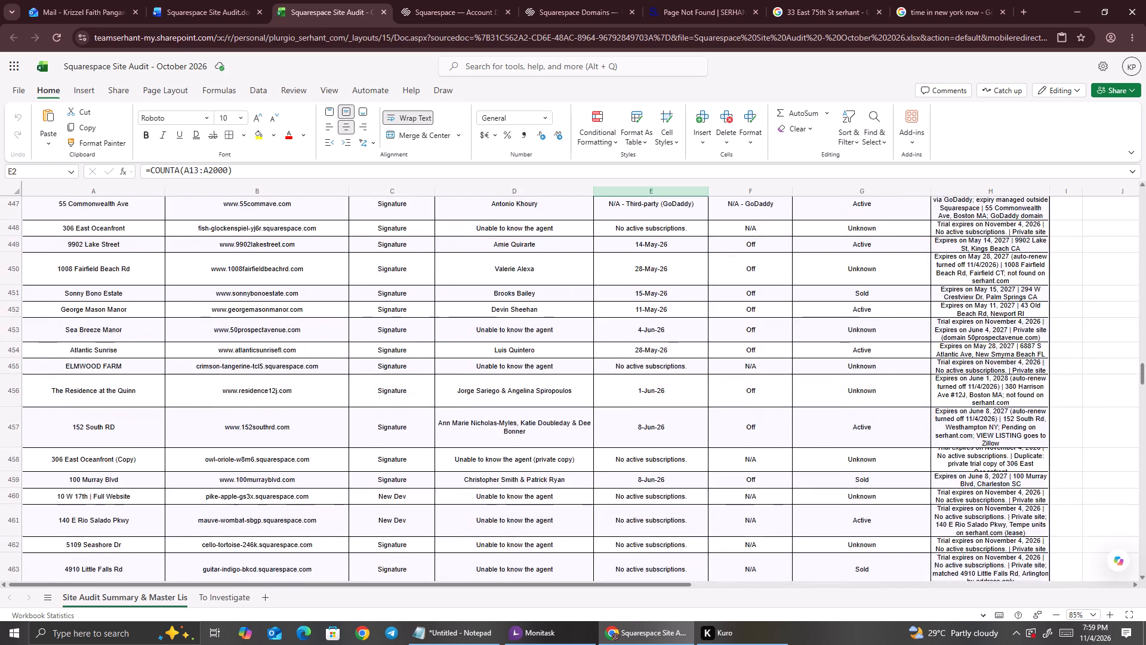
scroll(1023, 485, down, 20)
scroll(1023, 485, down, 12)
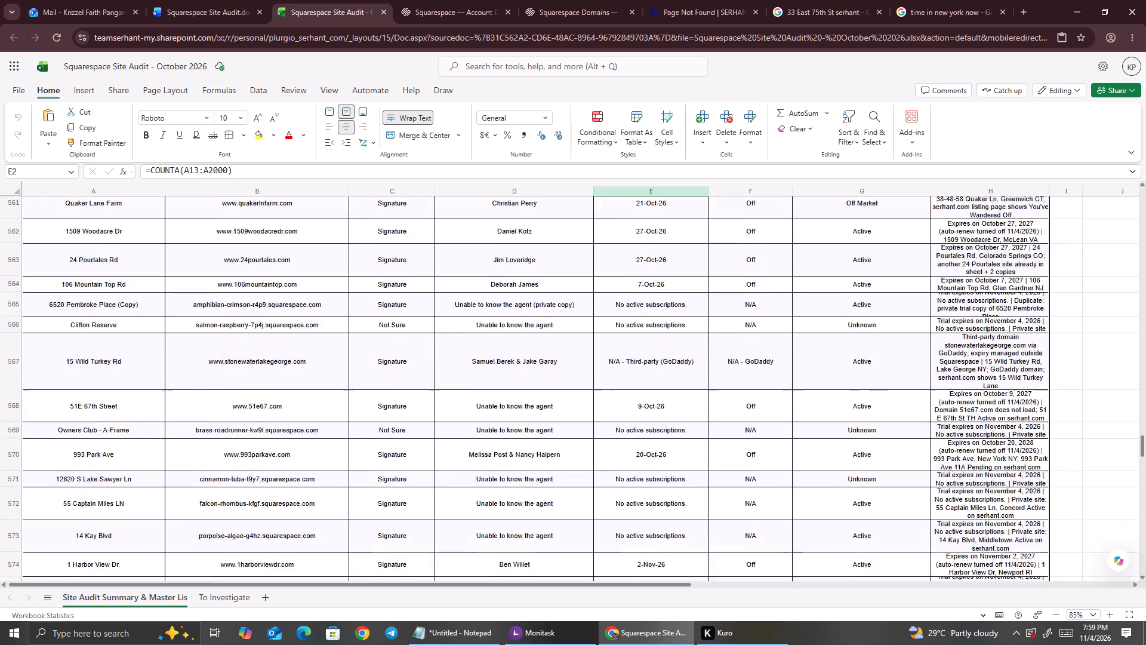
scroll(1023, 484, down, 7)
scroll(1023, 484, up, 6)
scroll(1023, 484, down, 2)
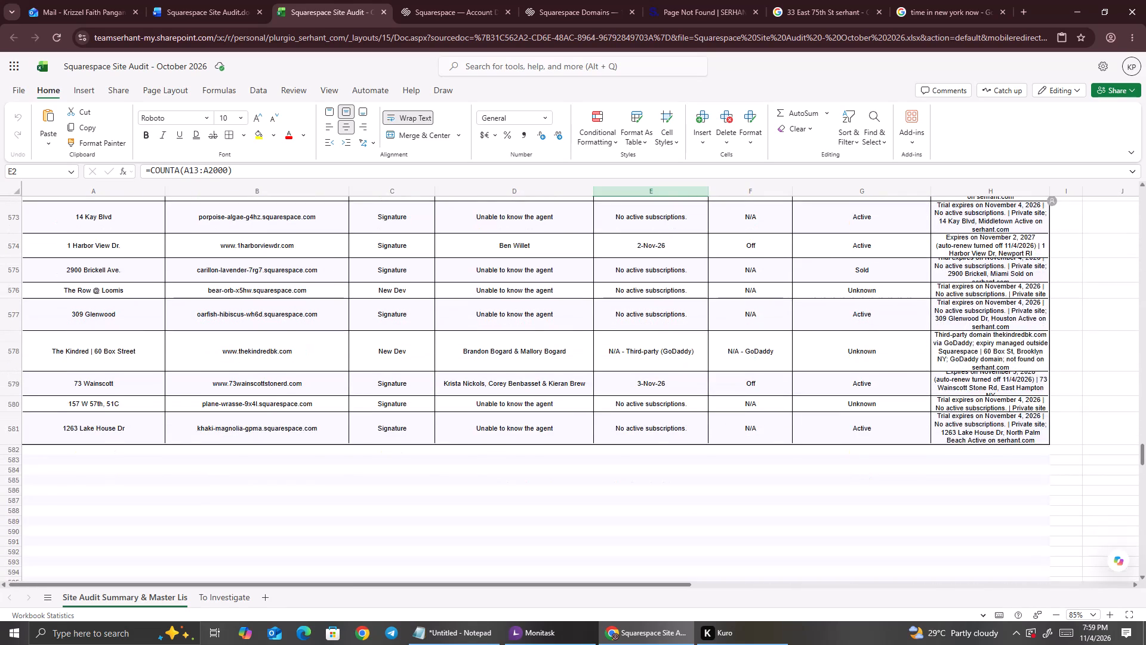
scroll(1023, 484, up, 1)
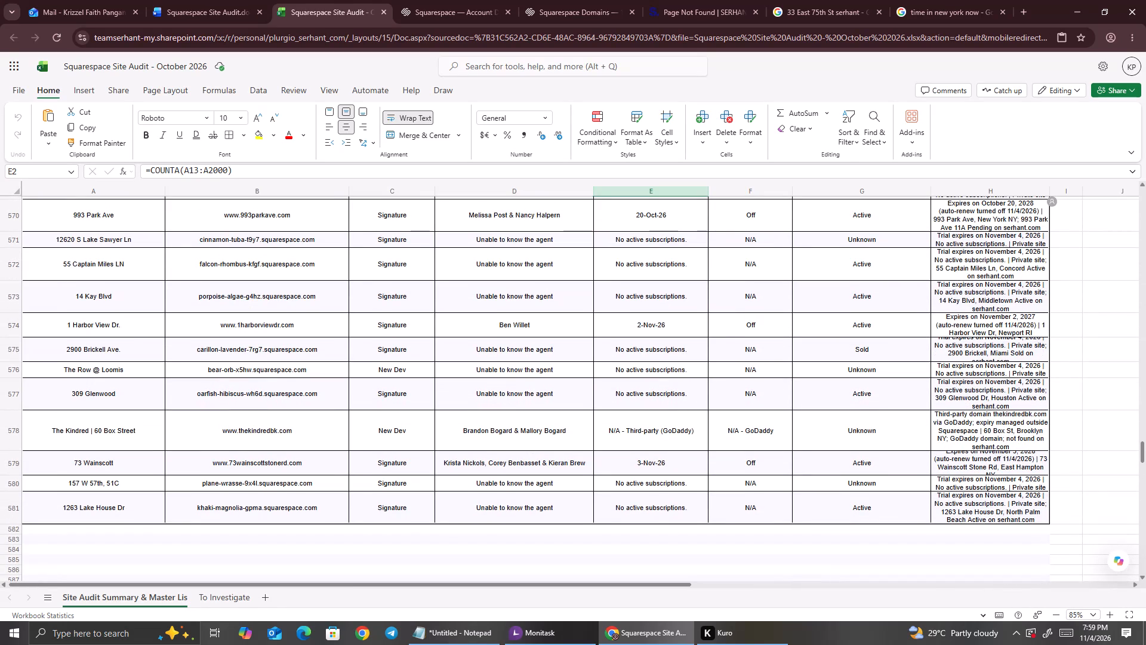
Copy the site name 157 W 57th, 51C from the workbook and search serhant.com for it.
click(108, 483)
key(ctrl+c)
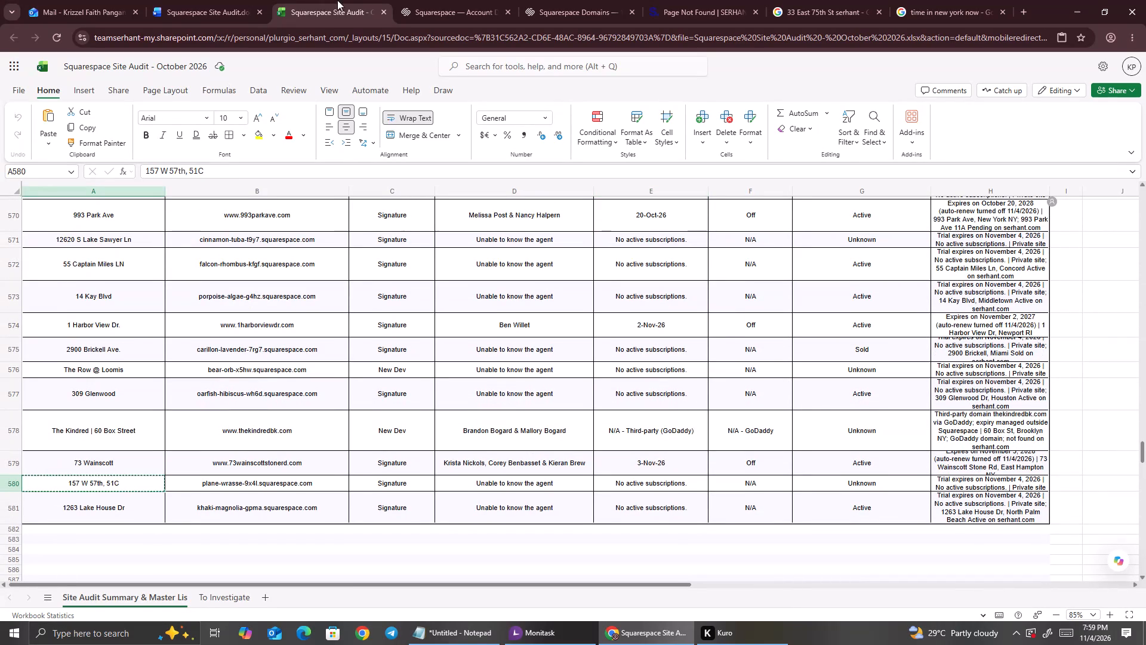
click(722, 0)
click(7, 38)
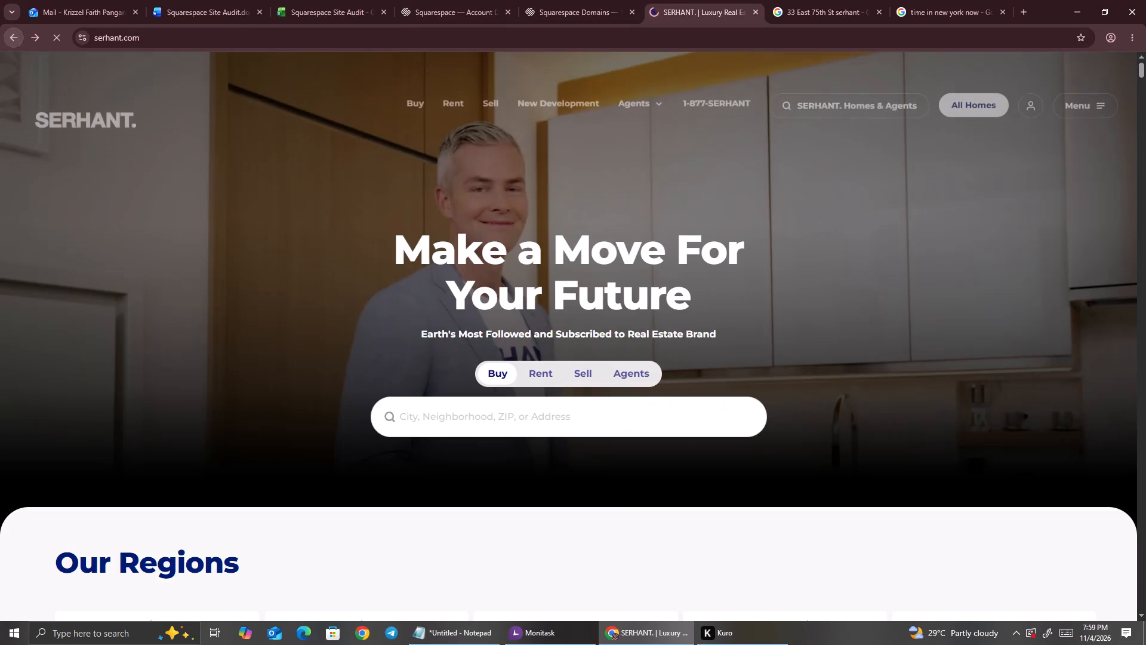
click(543, 413)
key(ctrl+v)
key(Return)
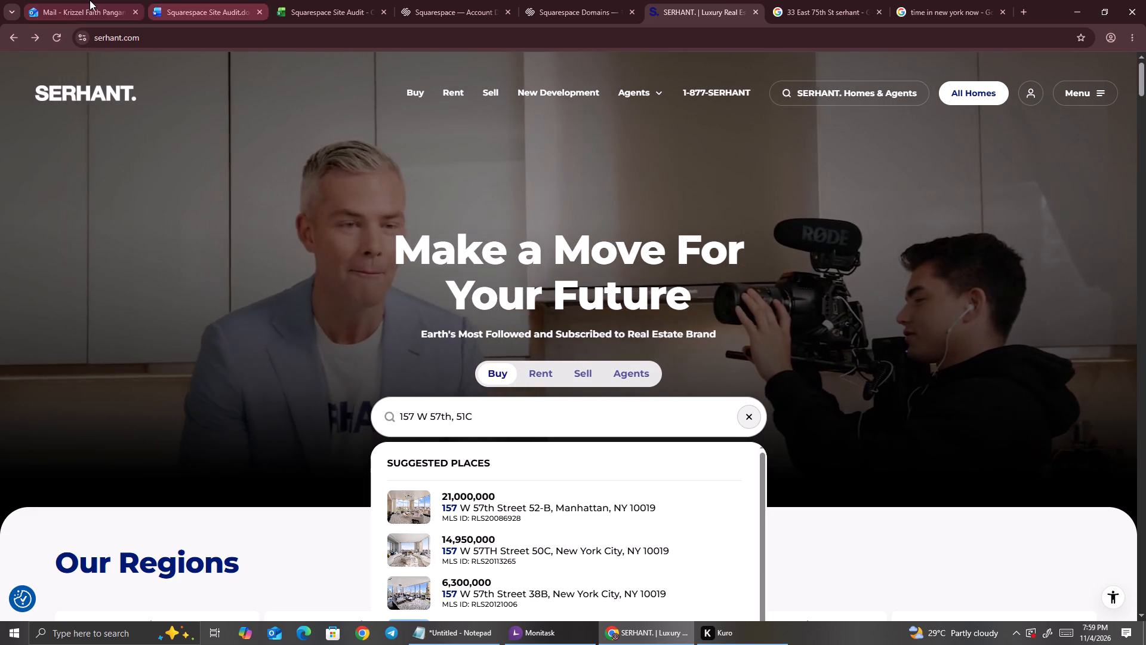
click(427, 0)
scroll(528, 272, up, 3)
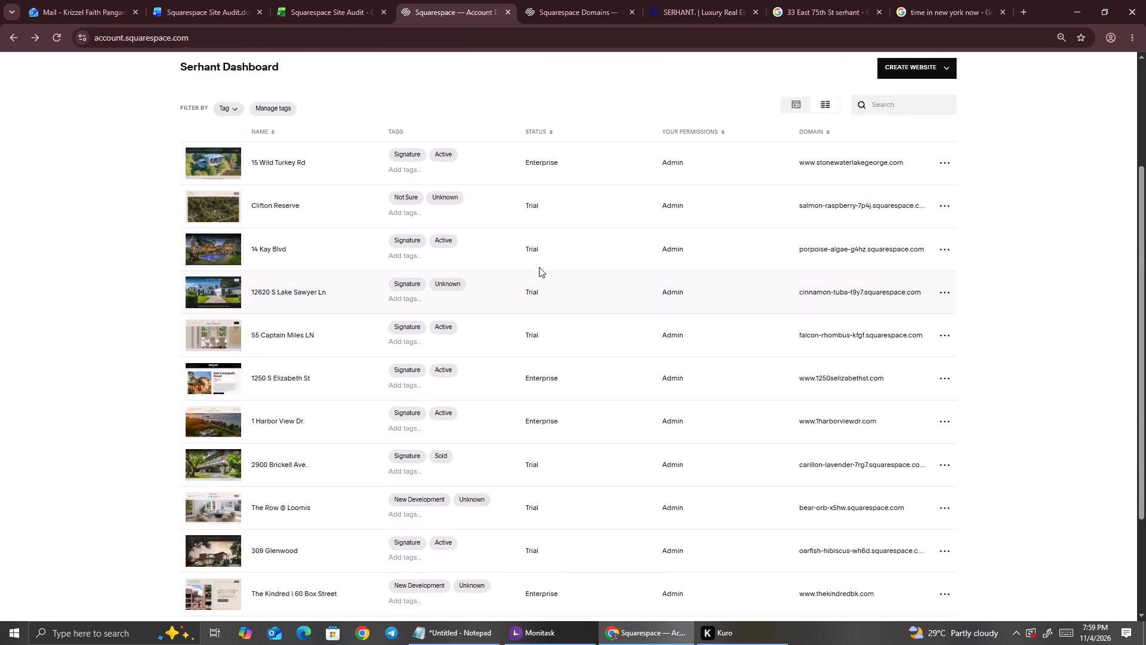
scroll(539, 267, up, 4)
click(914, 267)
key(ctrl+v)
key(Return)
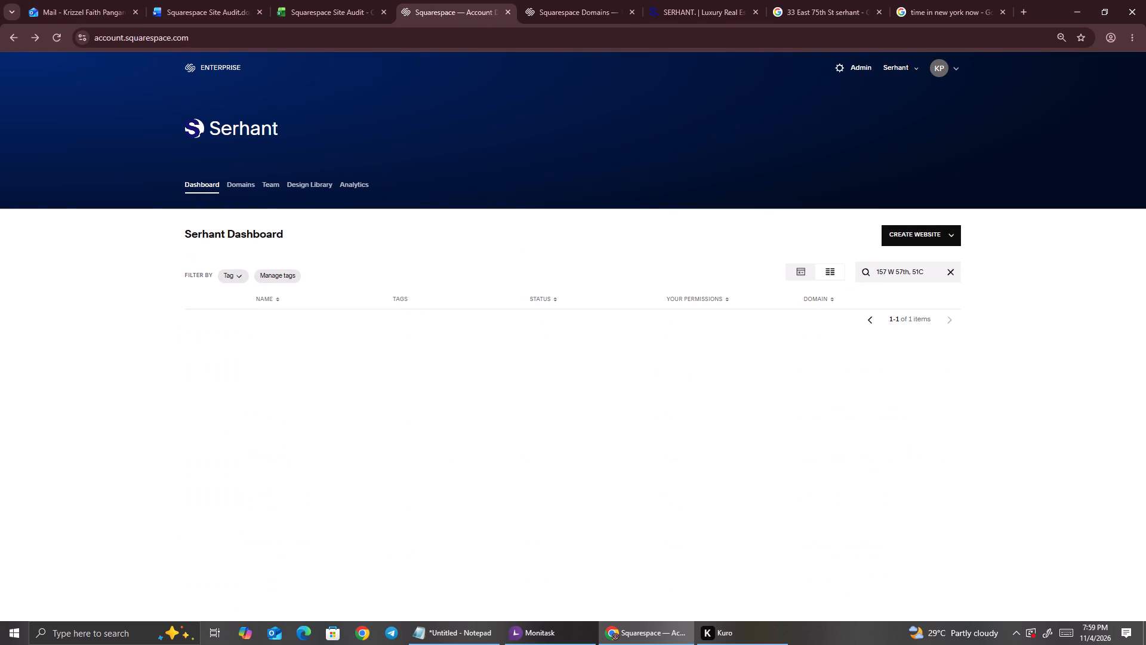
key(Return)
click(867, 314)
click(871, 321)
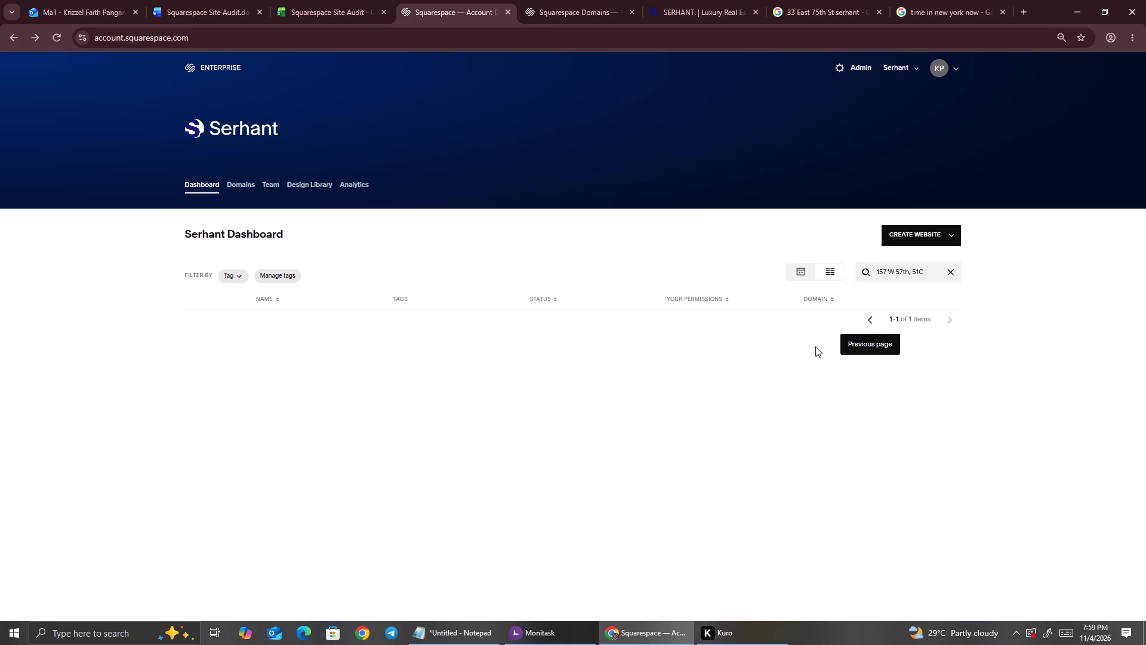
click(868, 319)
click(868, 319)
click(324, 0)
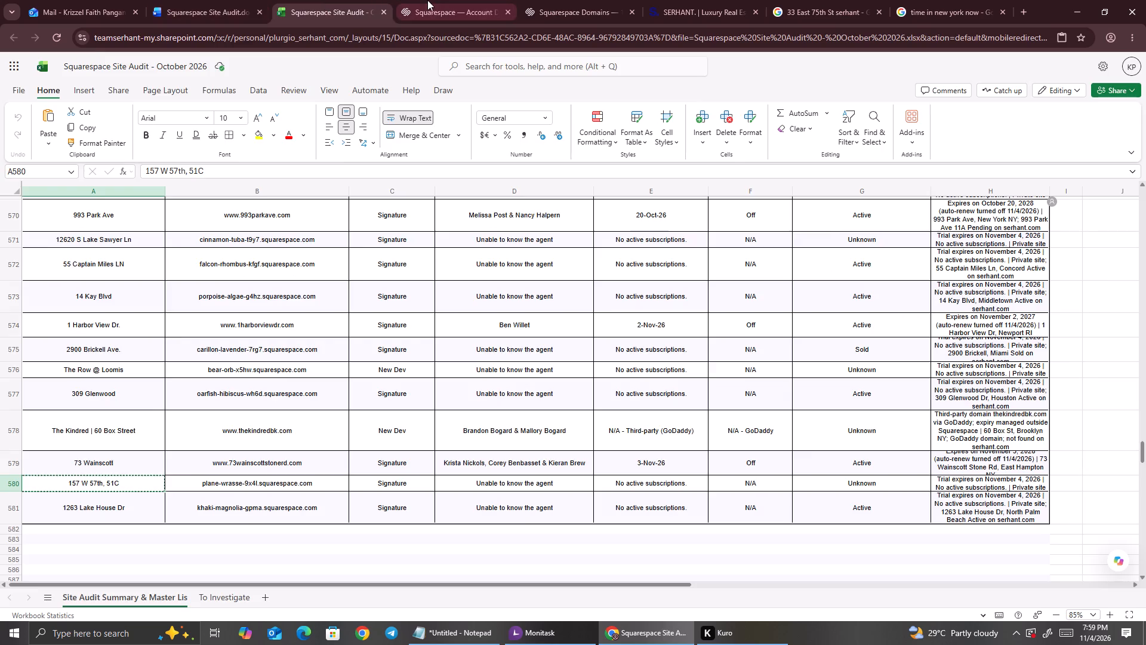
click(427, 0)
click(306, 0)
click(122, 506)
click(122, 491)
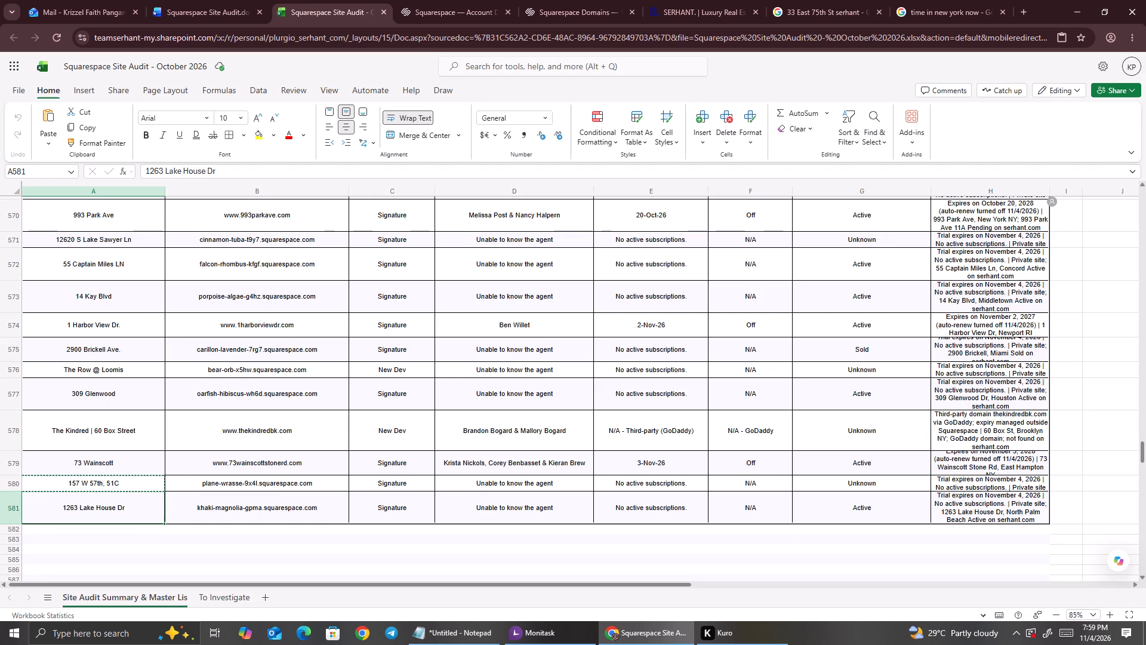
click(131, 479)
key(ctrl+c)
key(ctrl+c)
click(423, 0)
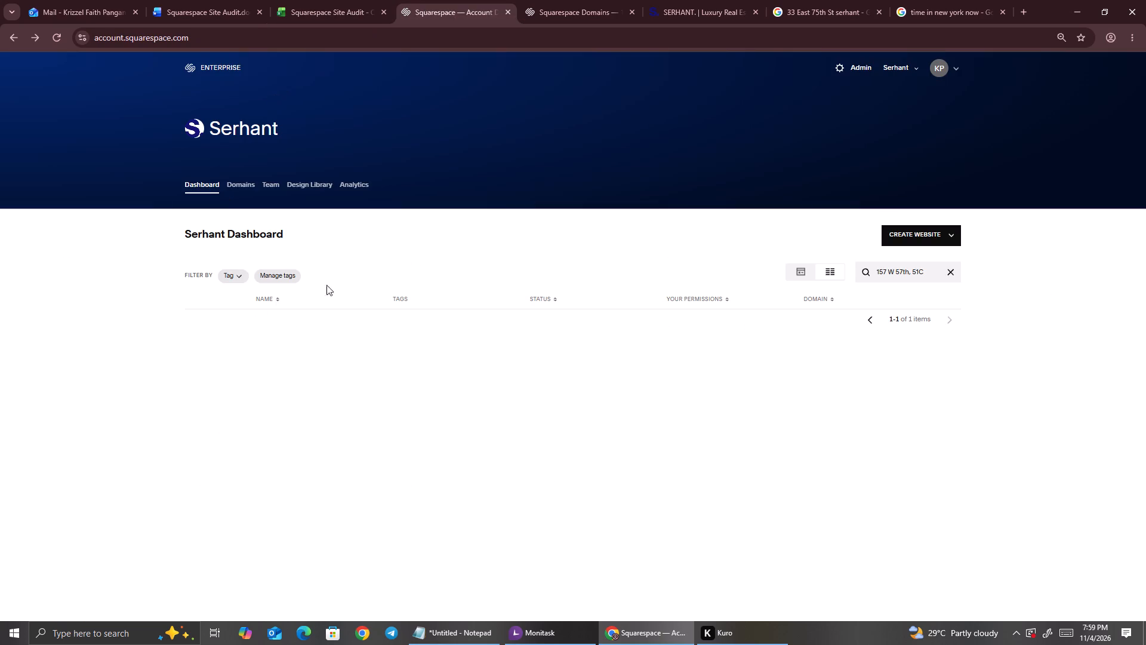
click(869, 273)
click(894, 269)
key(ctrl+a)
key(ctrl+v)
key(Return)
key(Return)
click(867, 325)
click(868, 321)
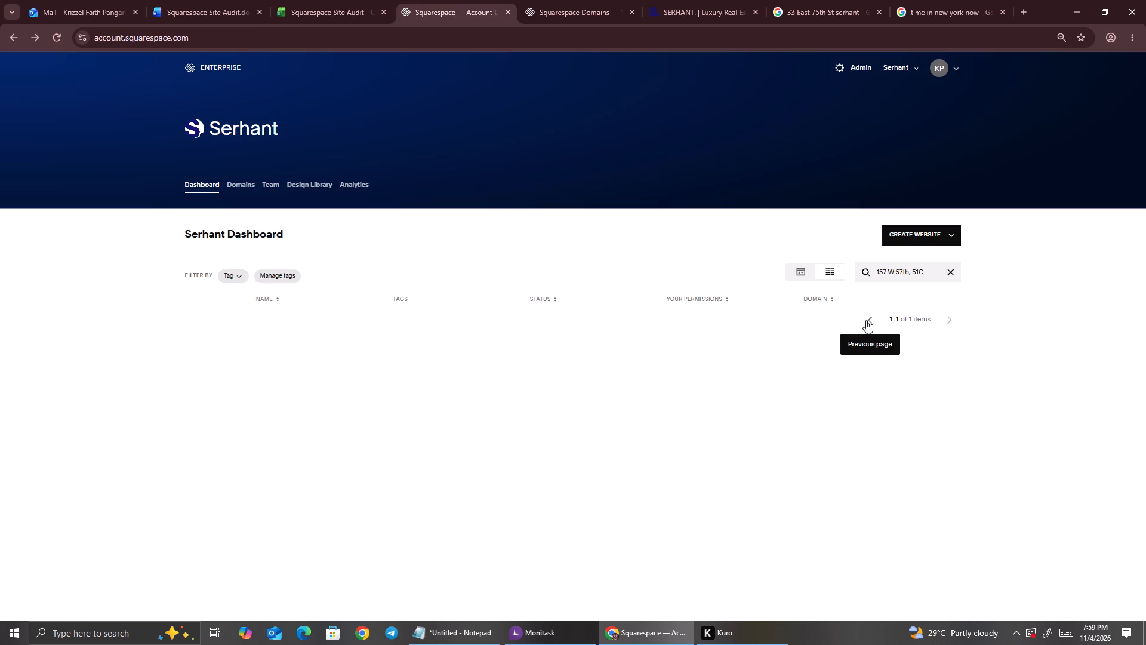
click(57, 39)
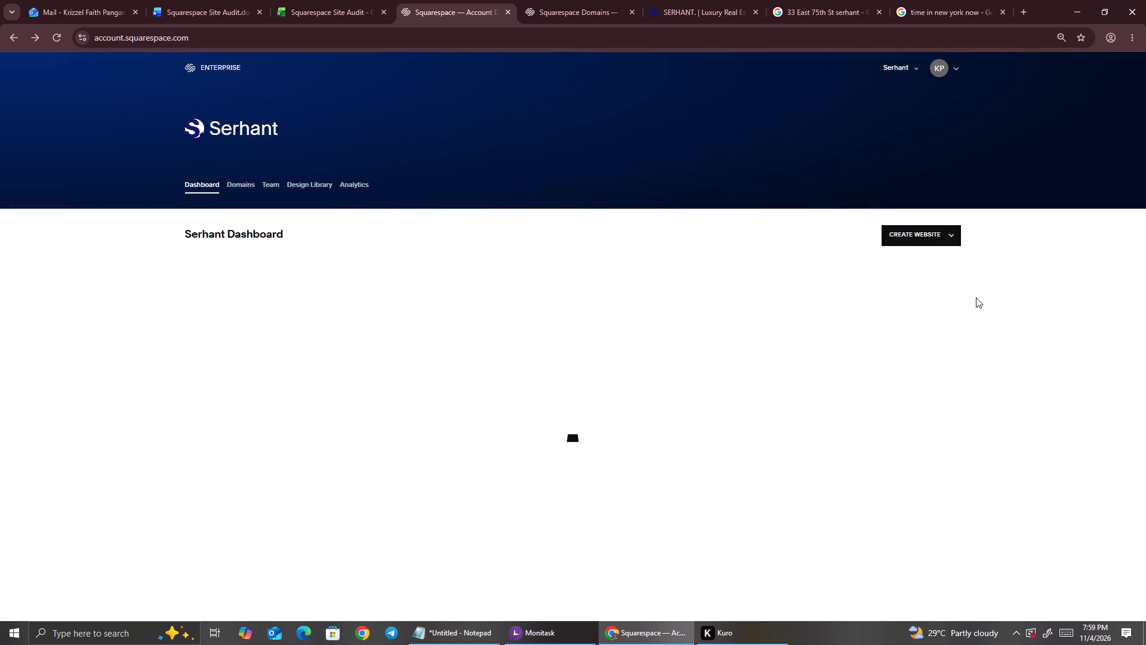
click(889, 274)
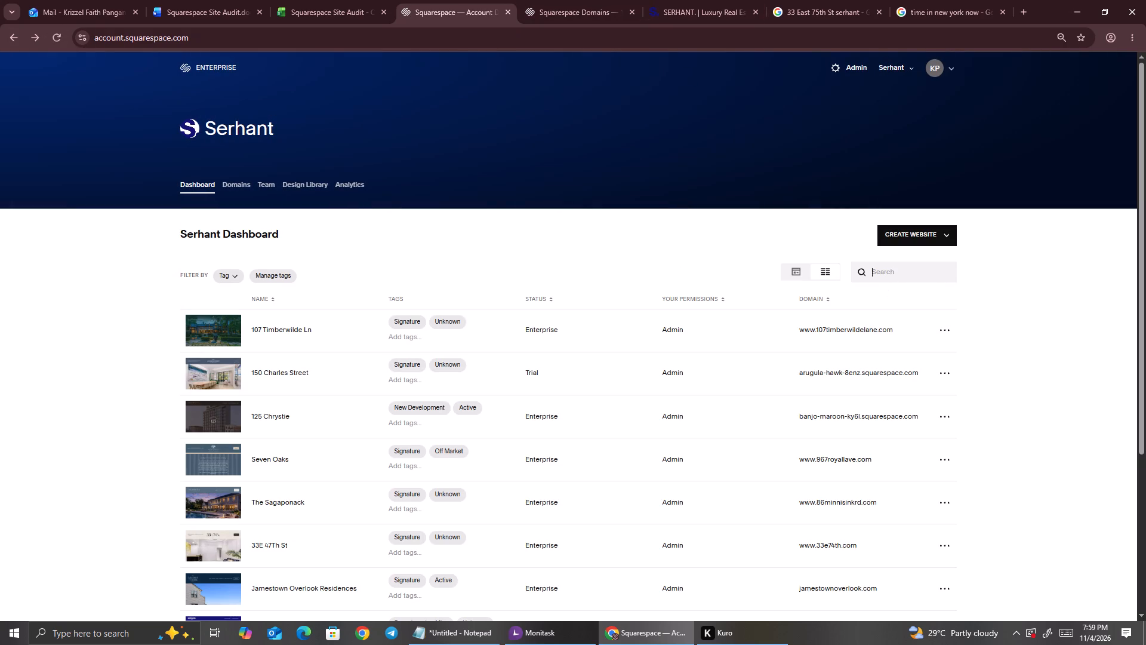
key(ctrl+v)
key(Return)
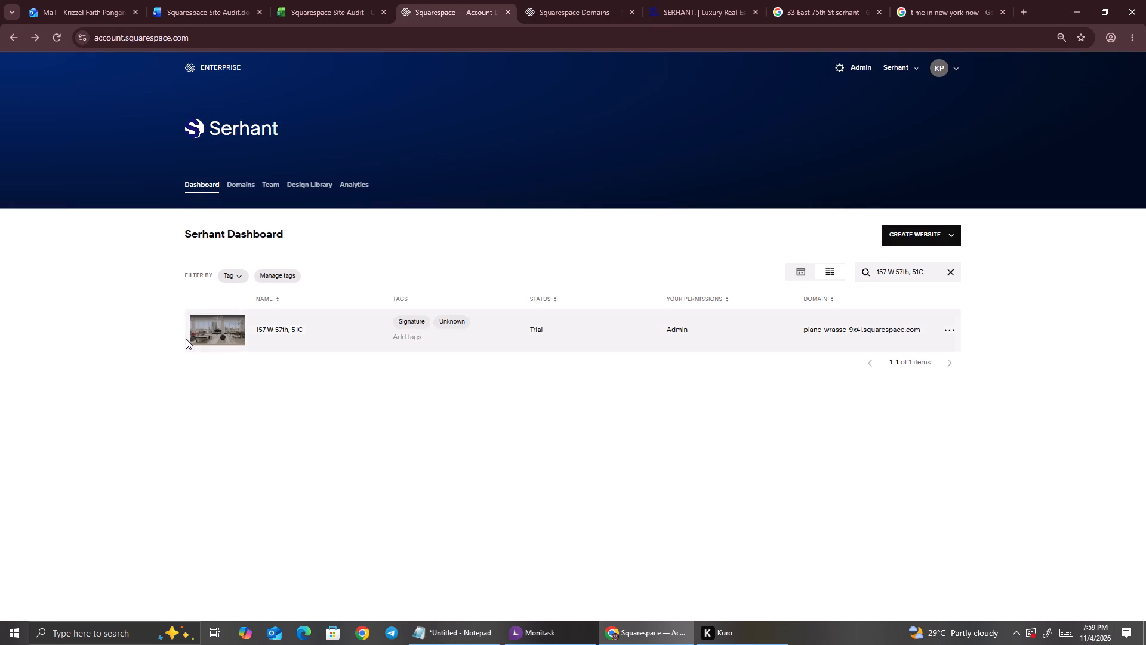
click(186, 339)
click(201, 336)
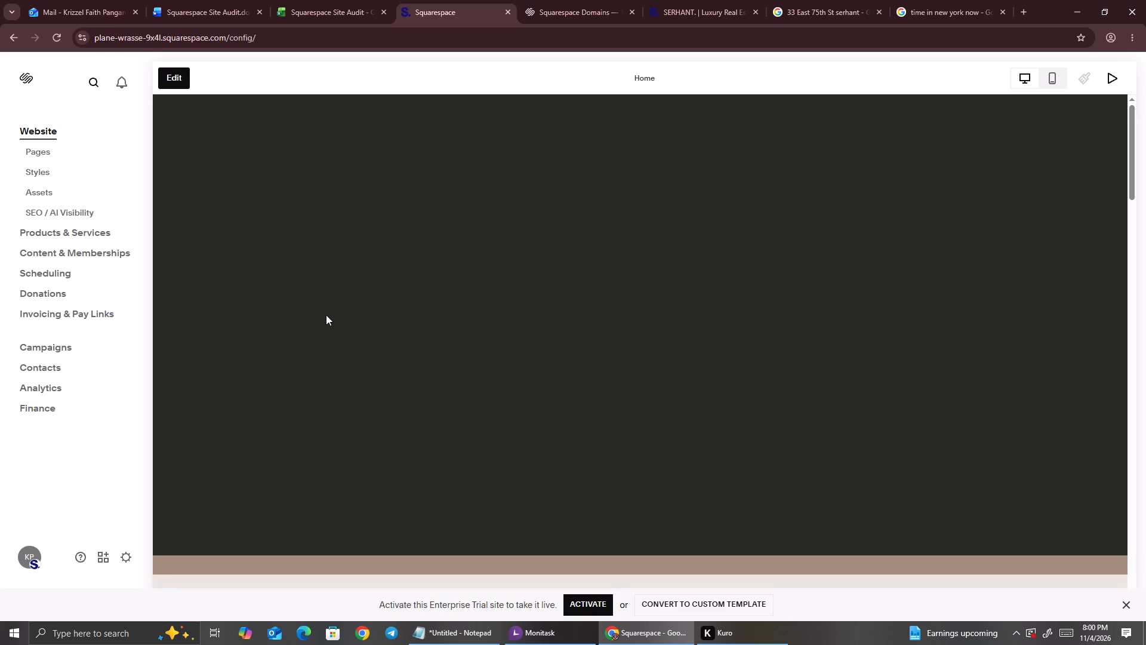
scroll(384, 315, down, 7)
scroll(508, 333, down, 4)
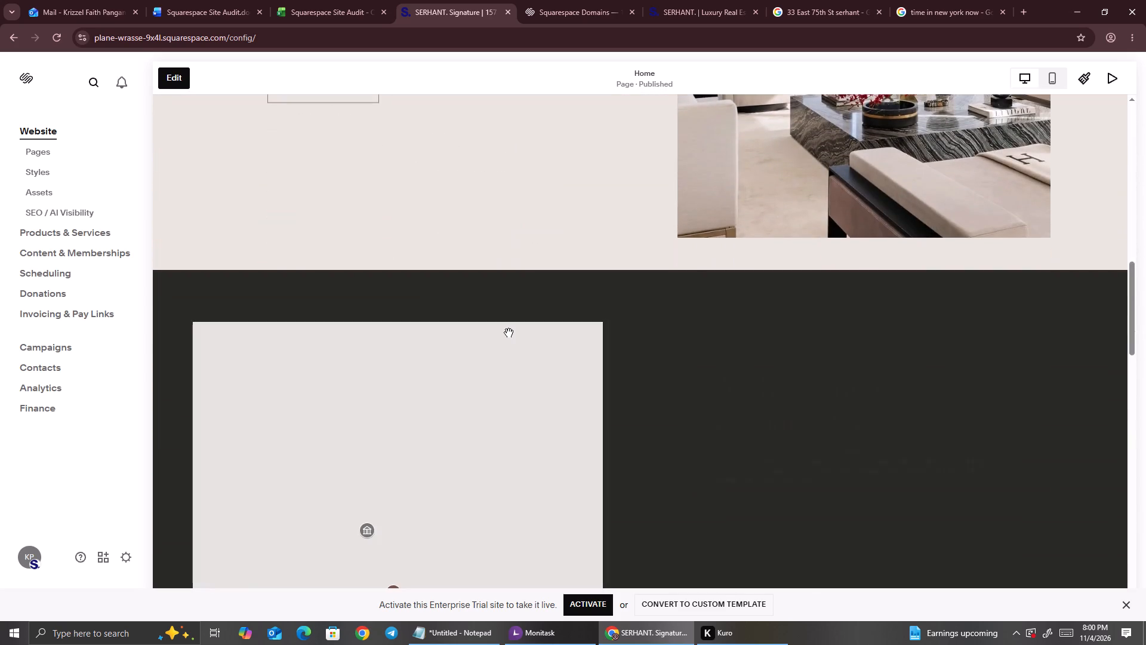
scroll(510, 332, up, 3)
scroll(513, 327, down, 4)
scroll(513, 327, up, 20)
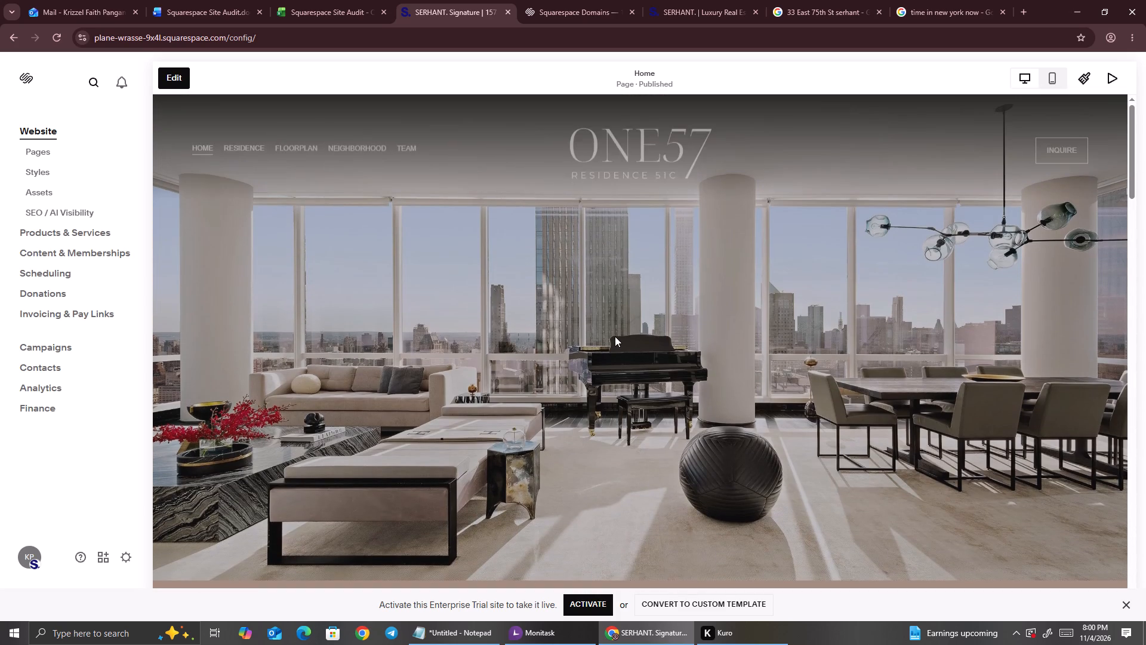
scroll(615, 336, up, 1)
scroll(615, 336, down, 19)
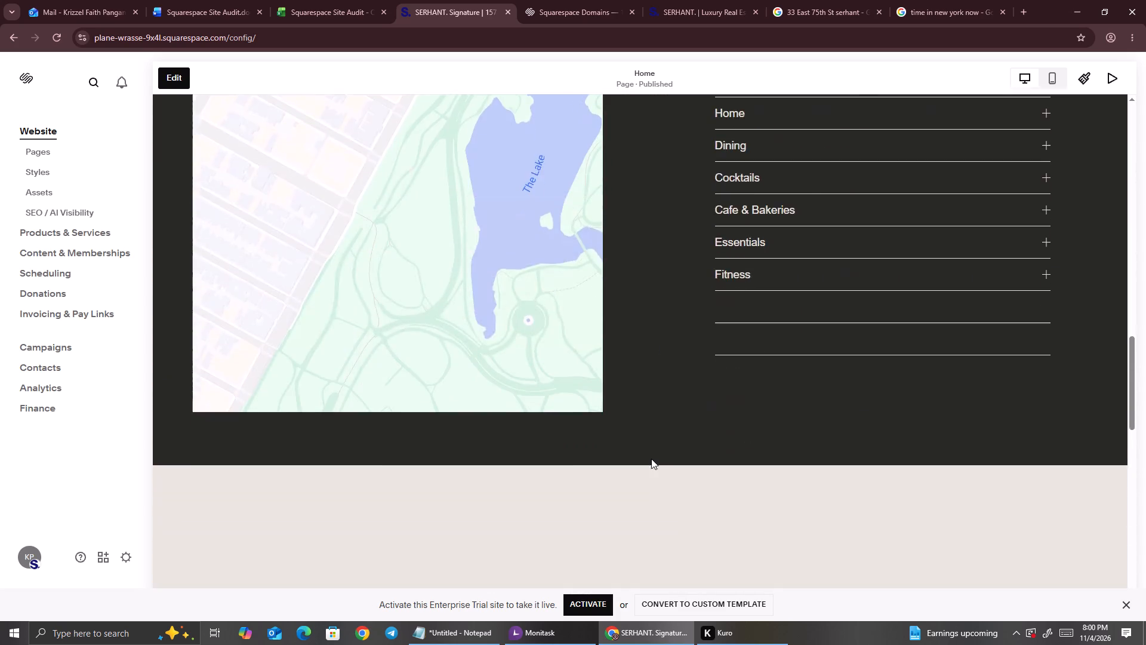
scroll(651, 459, down, 17)
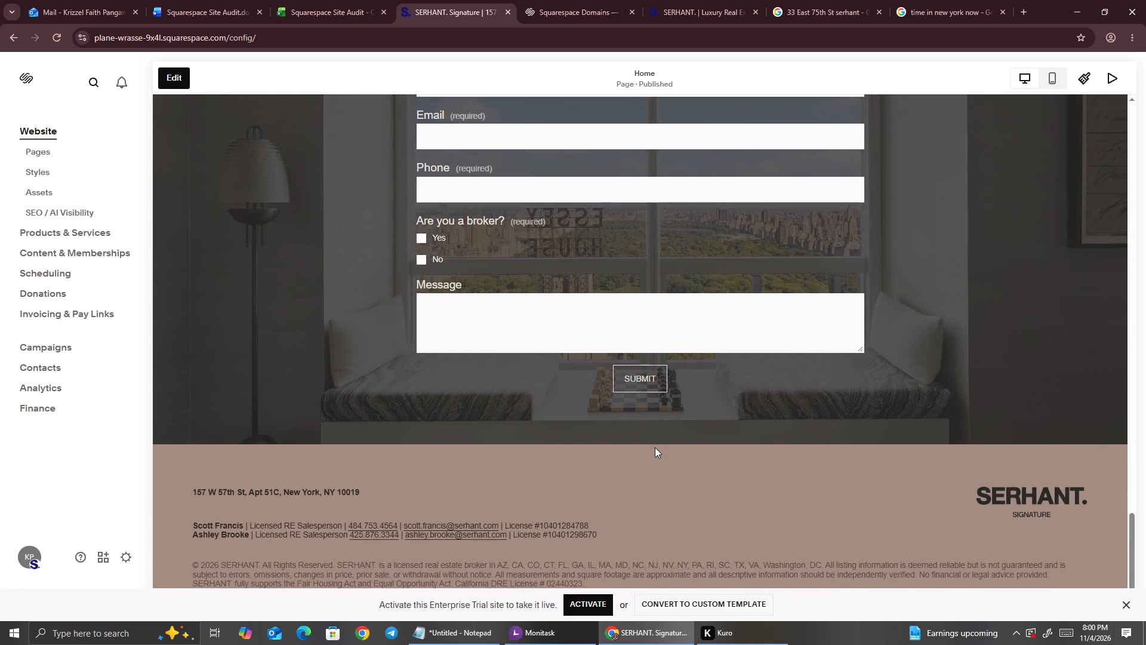
scroll(655, 447, down, 2)
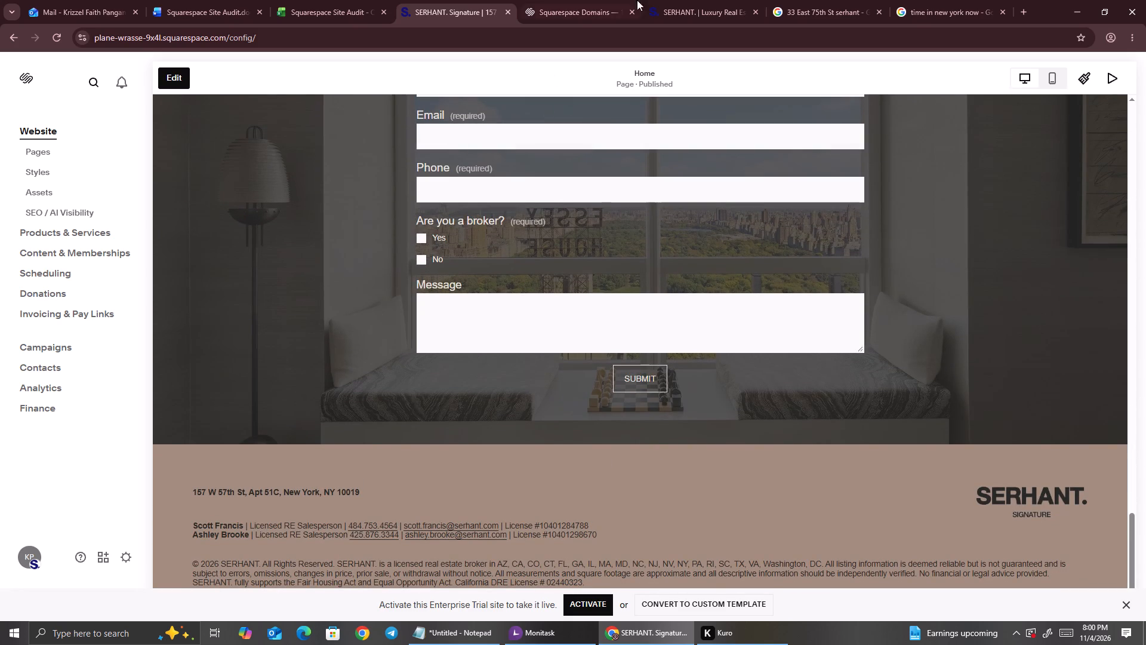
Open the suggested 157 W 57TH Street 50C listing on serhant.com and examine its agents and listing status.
click(714, 0)
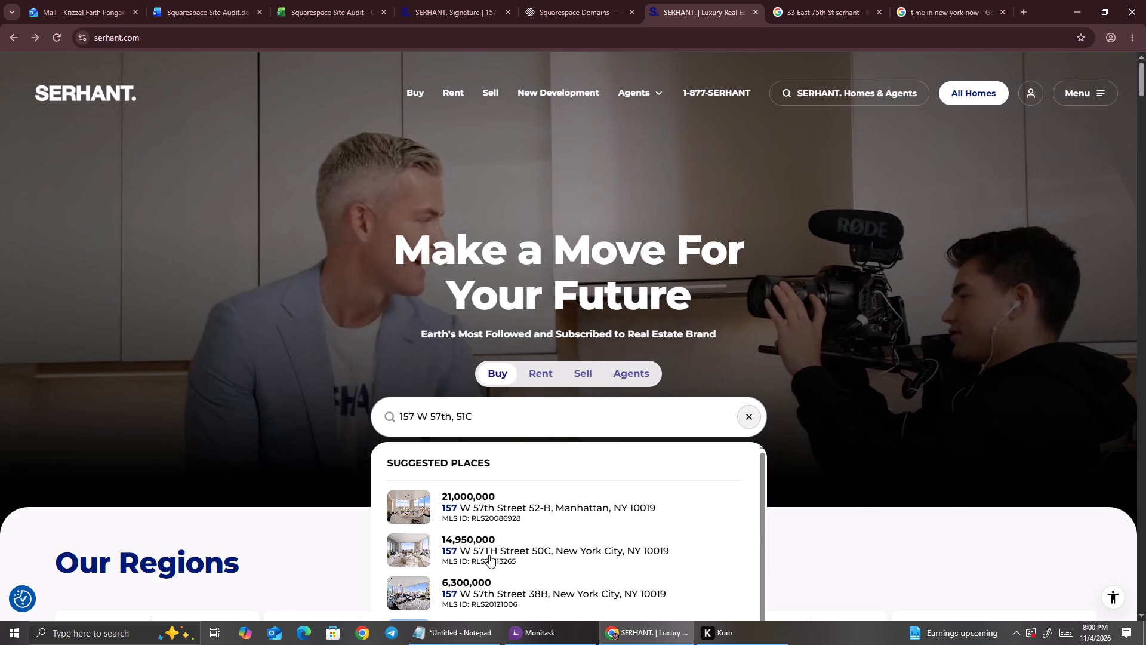
click(418, 561)
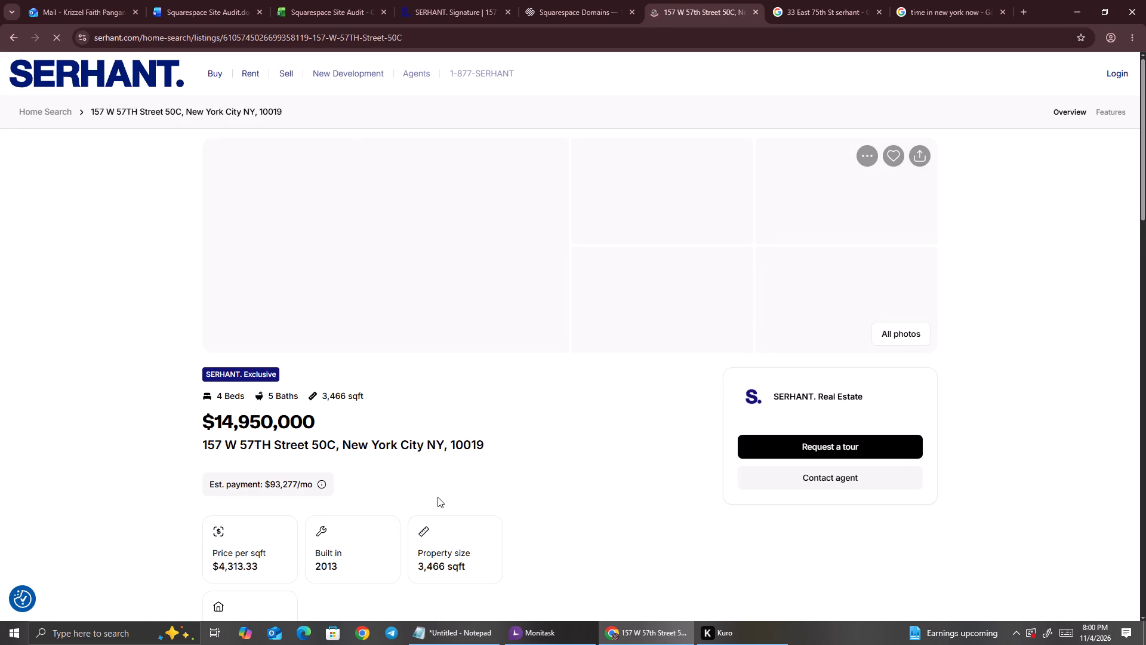
scroll(426, 469, down, 4)
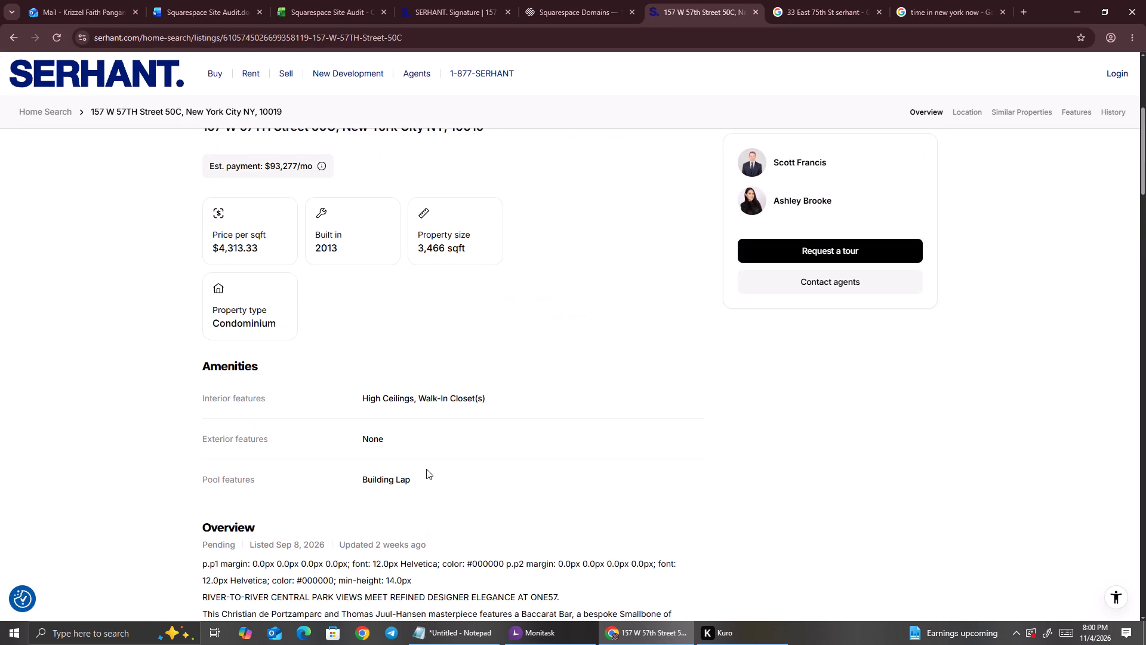
click(593, 0)
click(296, 0)
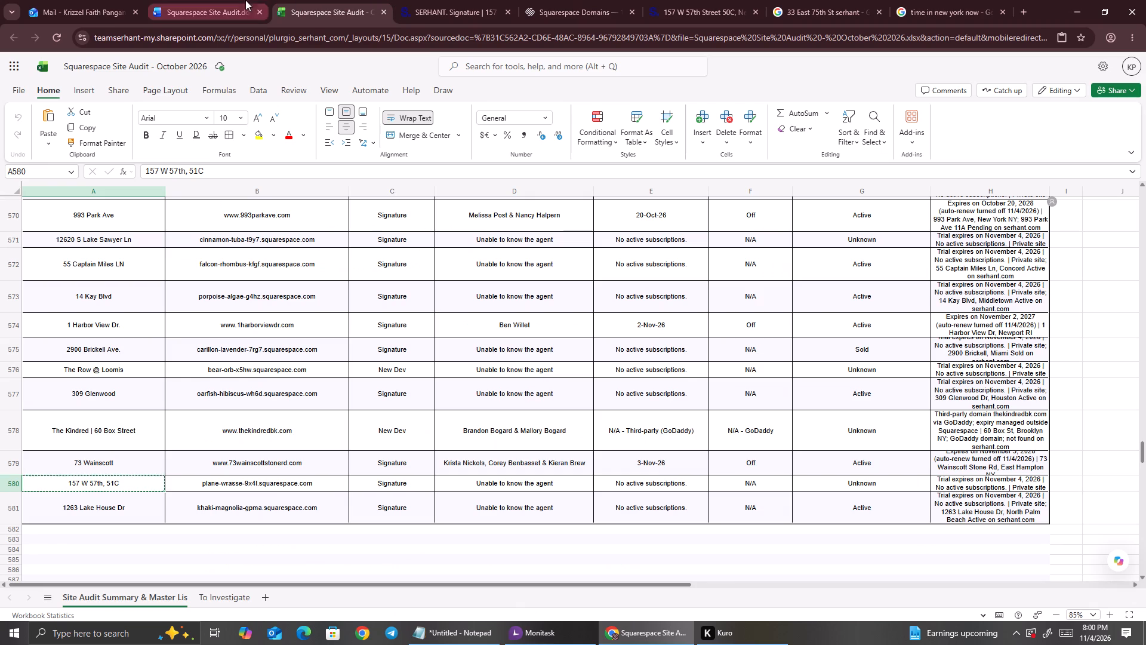
click(832, 489)
click(855, 480)
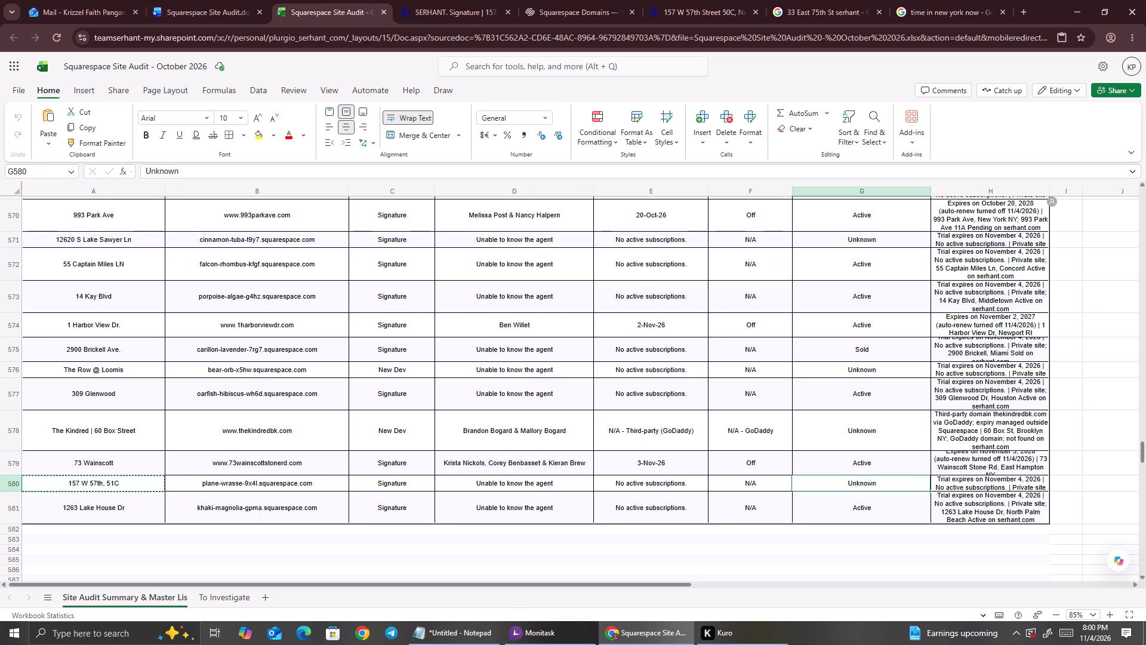
click(864, 509)
key(ctrl+c)
click(866, 484)
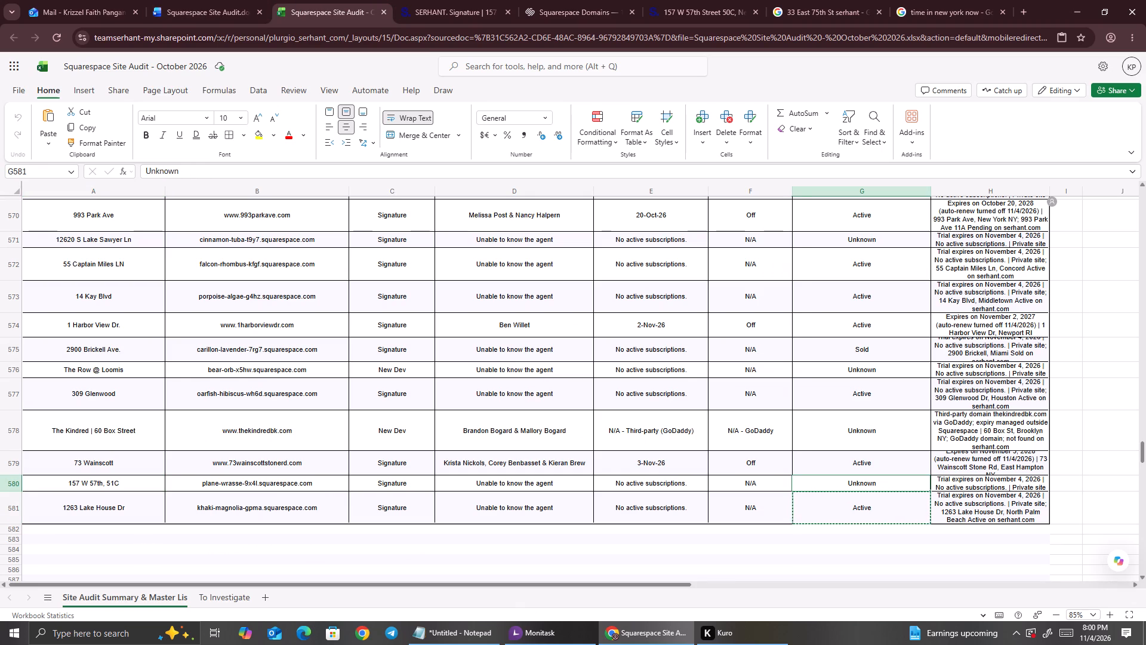
key(ctrl+v)
click(958, 475)
click(976, 481)
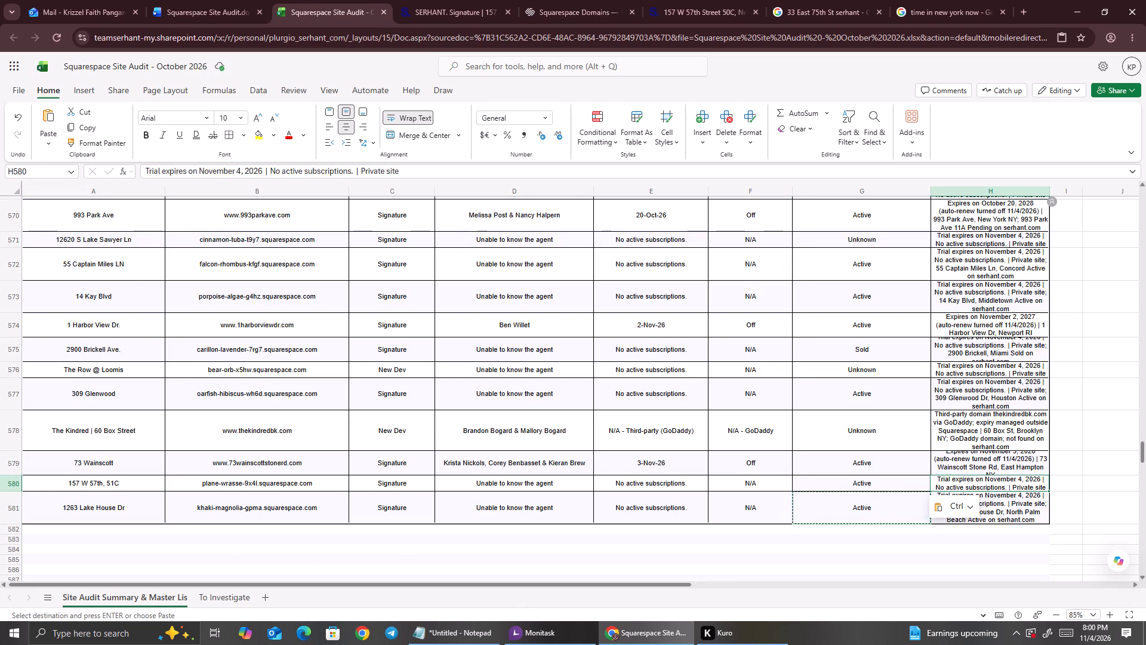
drag(268, 170, 107, 167)
key(BackSpace)
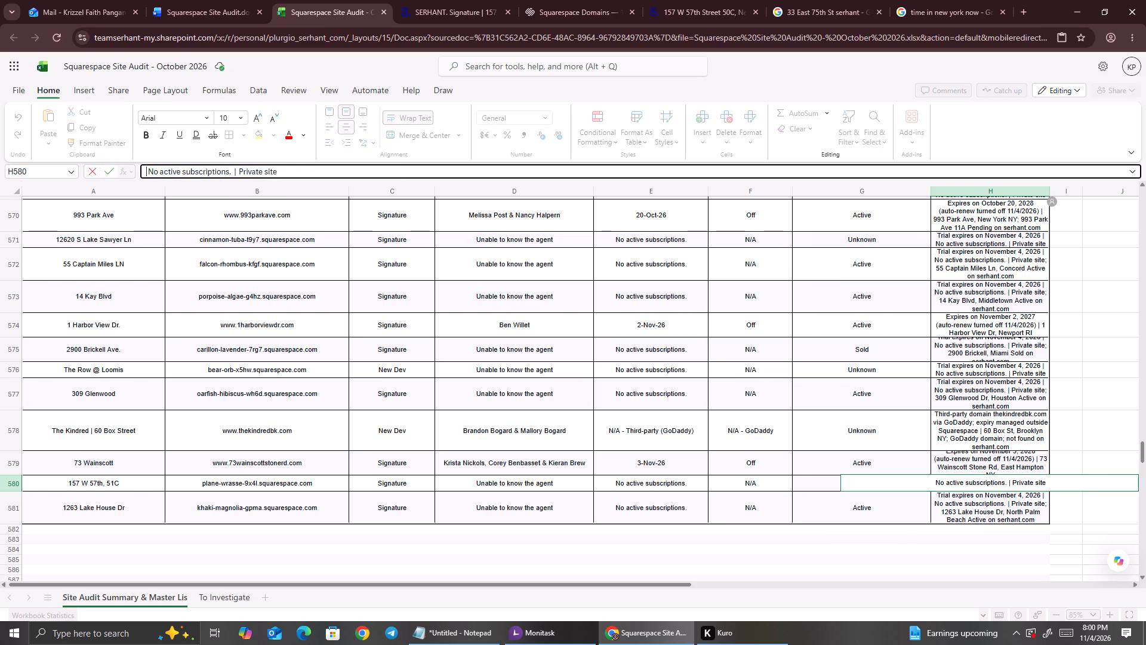
click(235, 172)
drag(235, 171, 300, 169)
key(BackSpace)
key(BackSpace)
key(BackSpace)
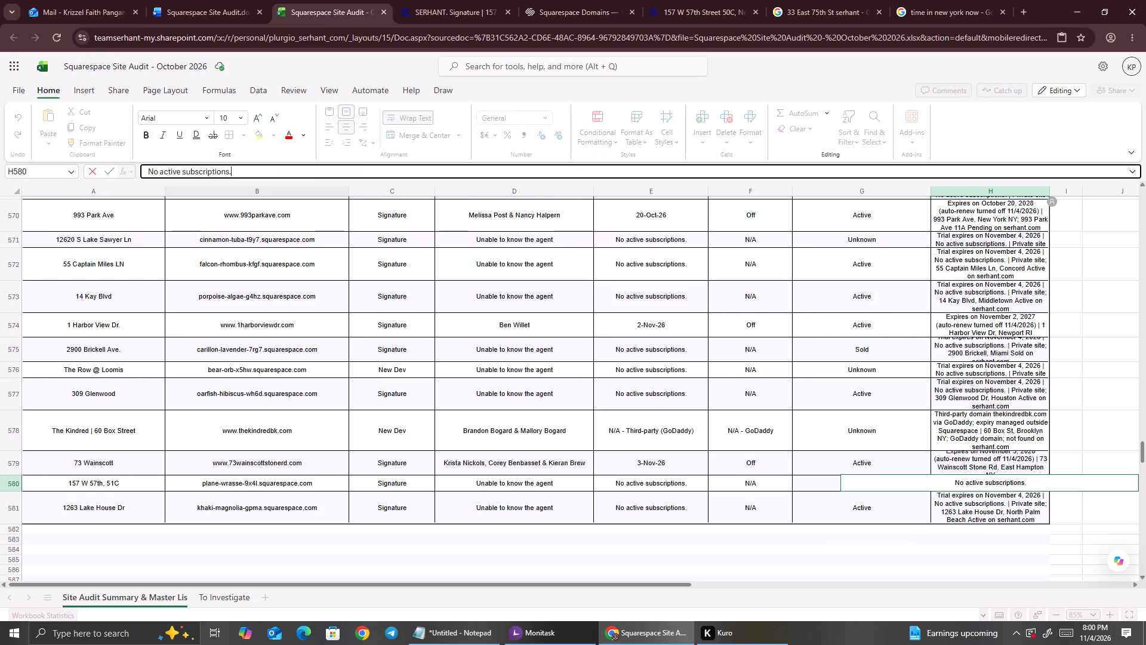
click(471, 534)
click(923, 516)
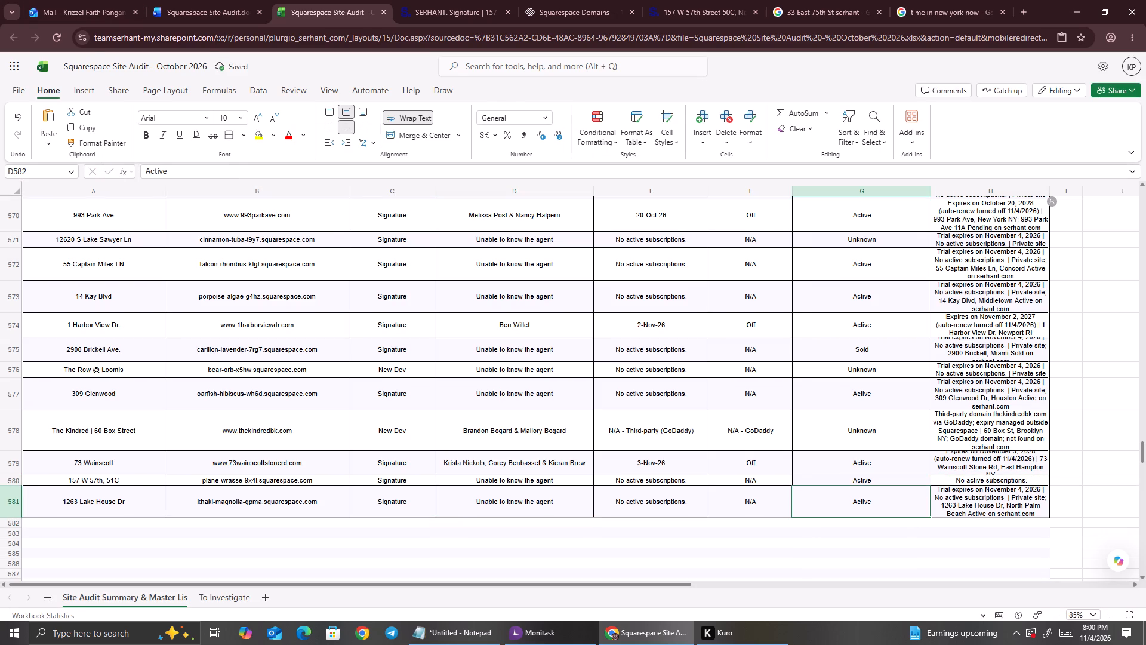
Copy the site name The Kindred | 60 Box Street from the workbook and search for it on the Squarespace dashboard.
click(891, 441)
click(75, 435)
key(ctrl+c)
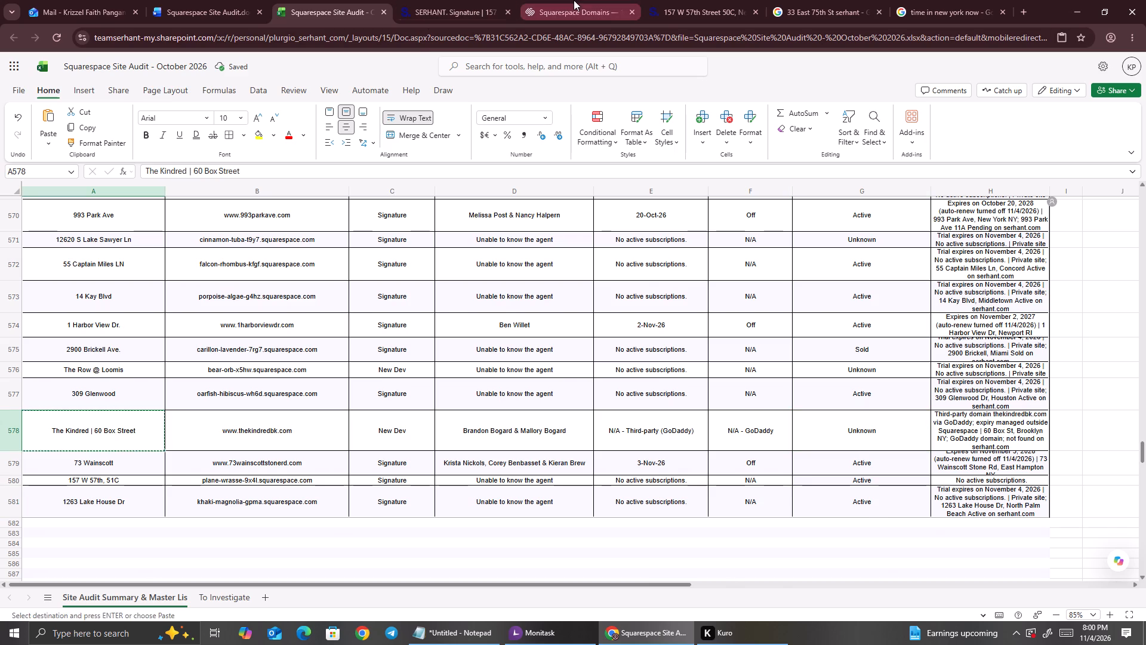
click(574, 0)
click(453, 0)
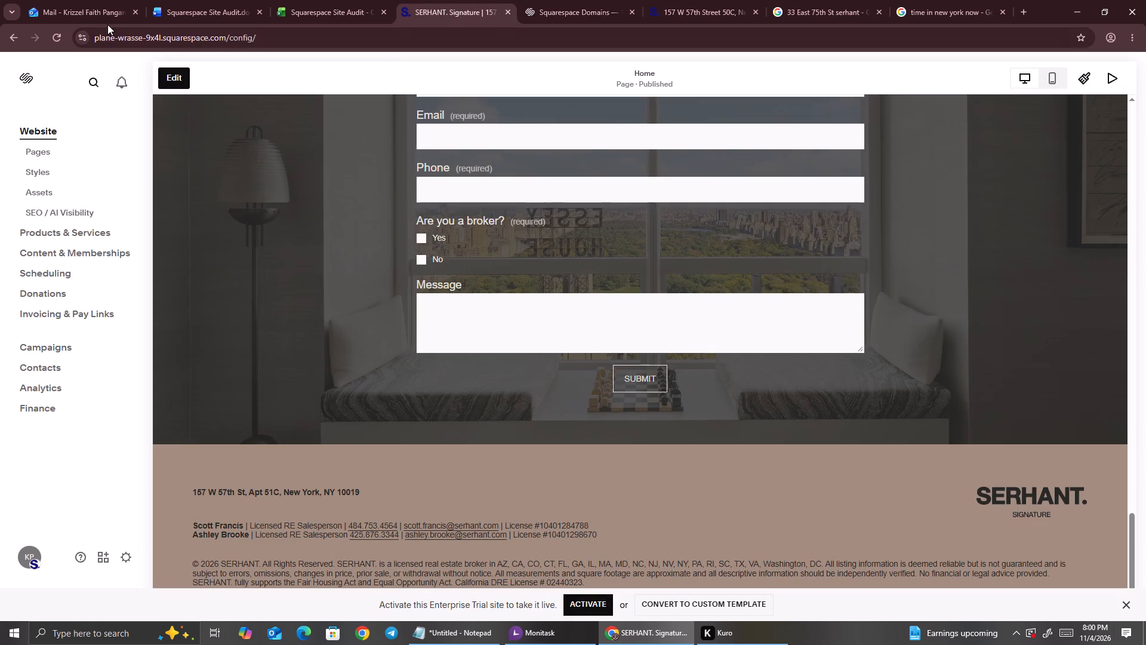
click(9, 33)
click(9, 33)
click(36, 29)
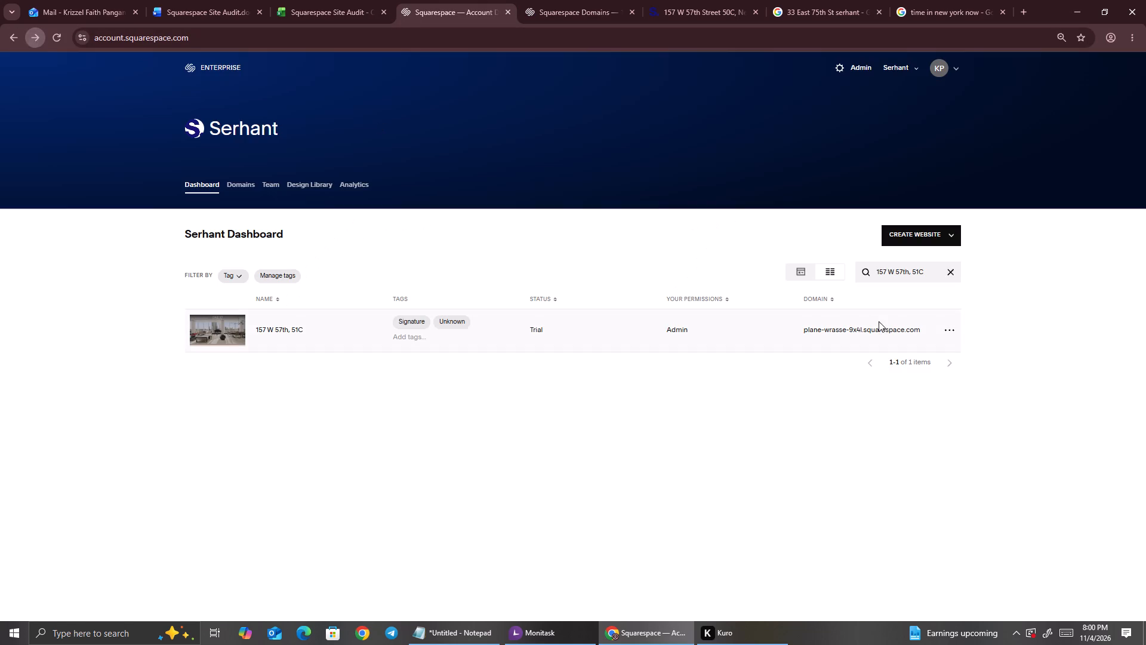
click(890, 269)
key(ctrl+a)
key(ctrl+v)
key(Return)
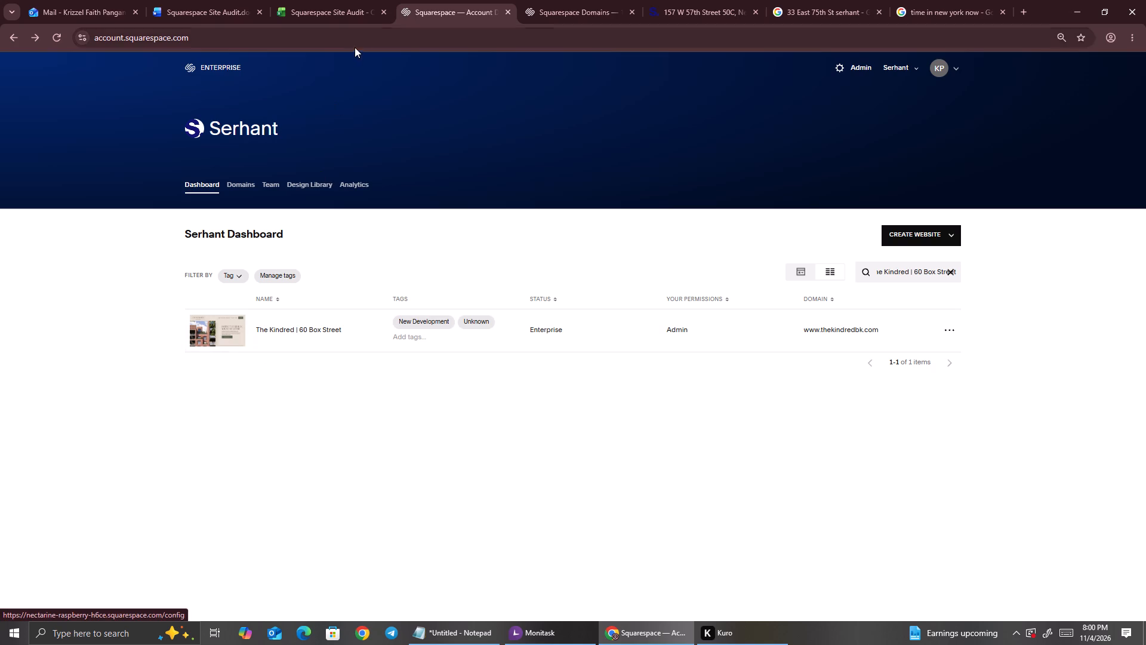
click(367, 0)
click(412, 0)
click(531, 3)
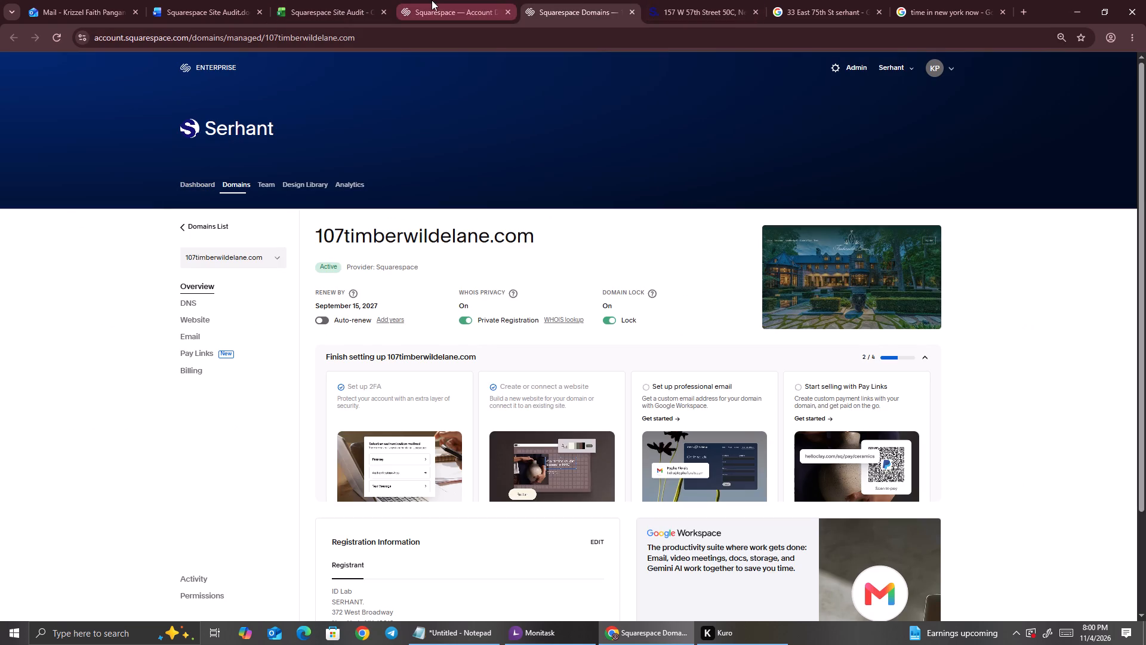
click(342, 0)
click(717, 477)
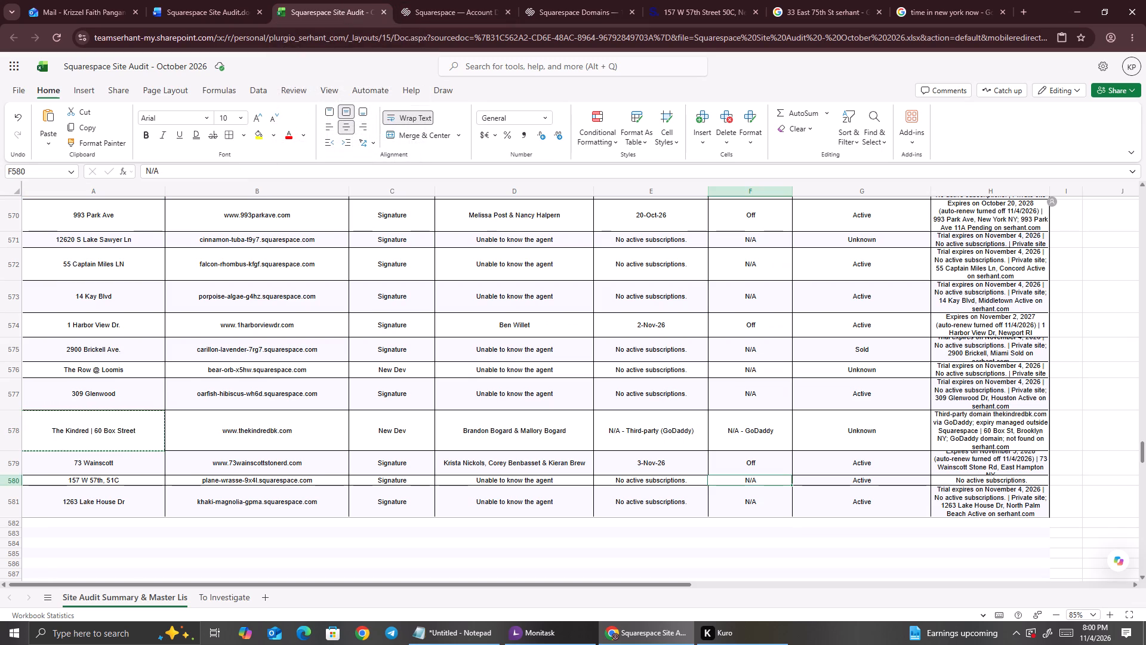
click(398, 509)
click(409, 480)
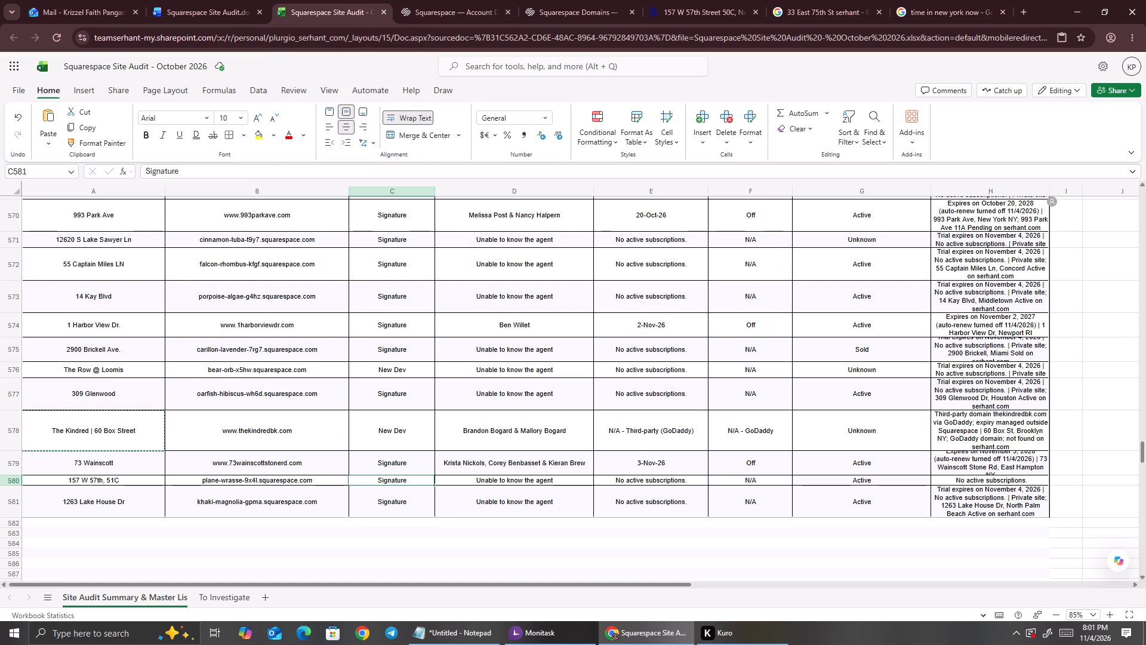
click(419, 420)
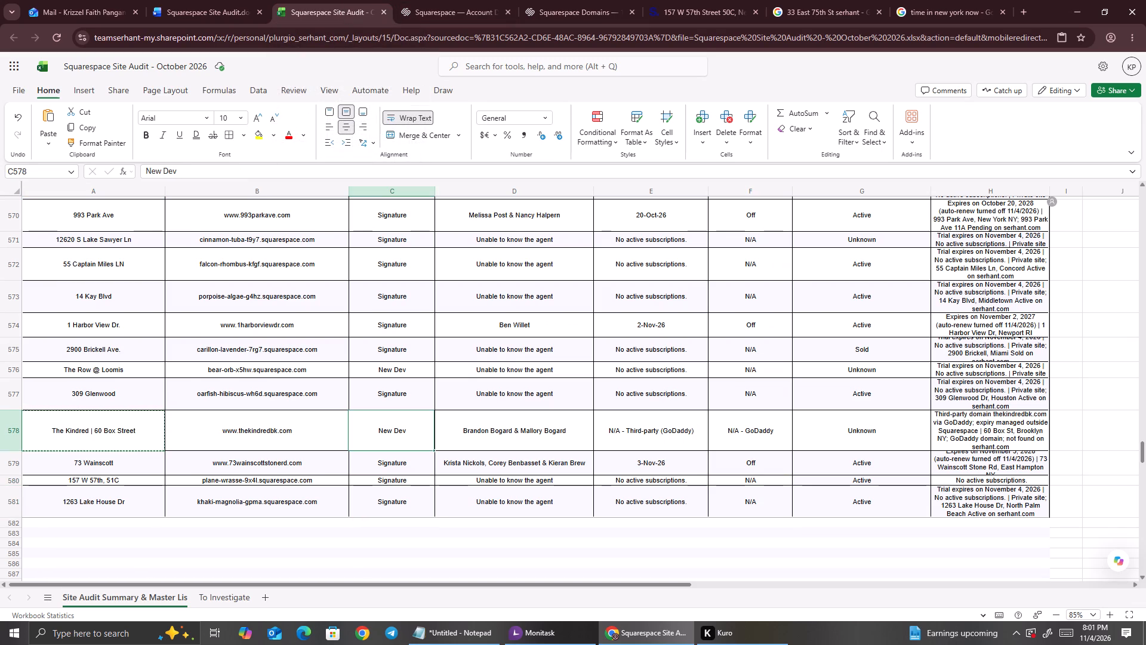
Copy the site name The Row @ Loomis from the workbook and close the page for the domain 107timberwildelane.com.
click(848, 364)
click(139, 368)
key(ctrl+c)
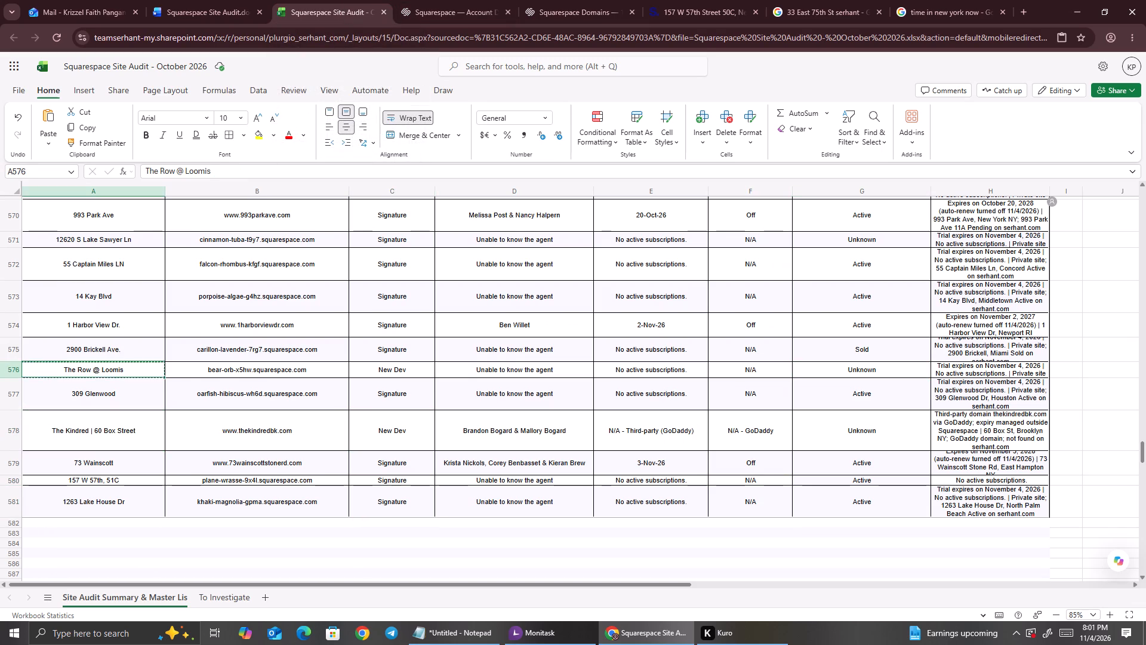
click(719, 0)
click(570, 0)
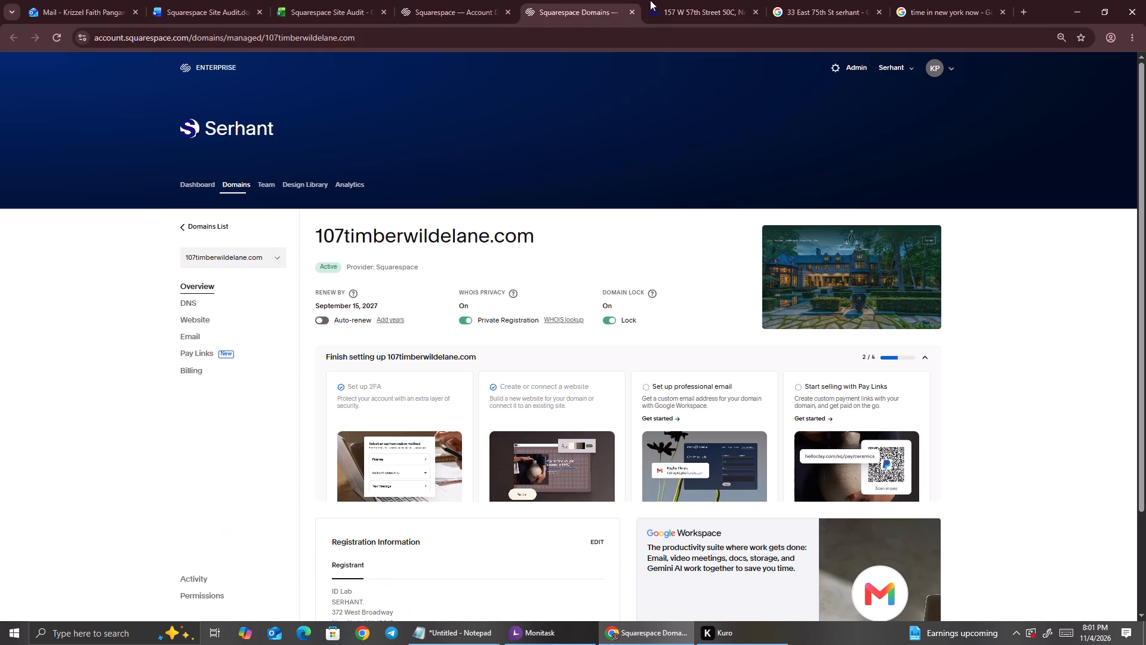
drag(681, 0, 676, 0)
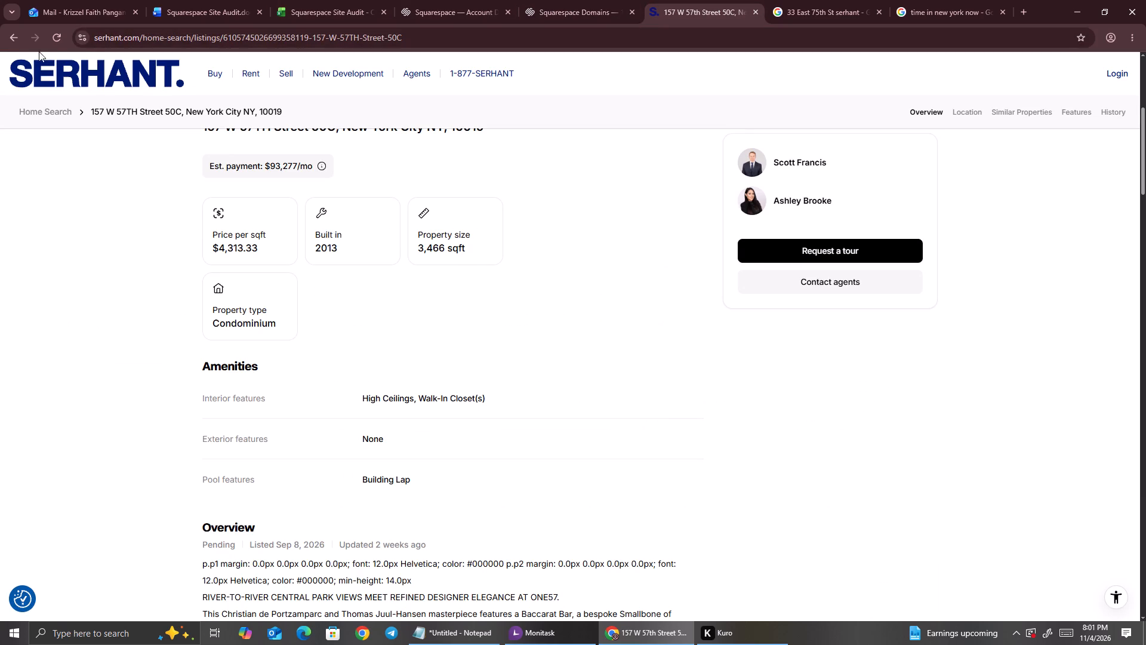
click(4, 41)
click(583, 13)
click(630, 13)
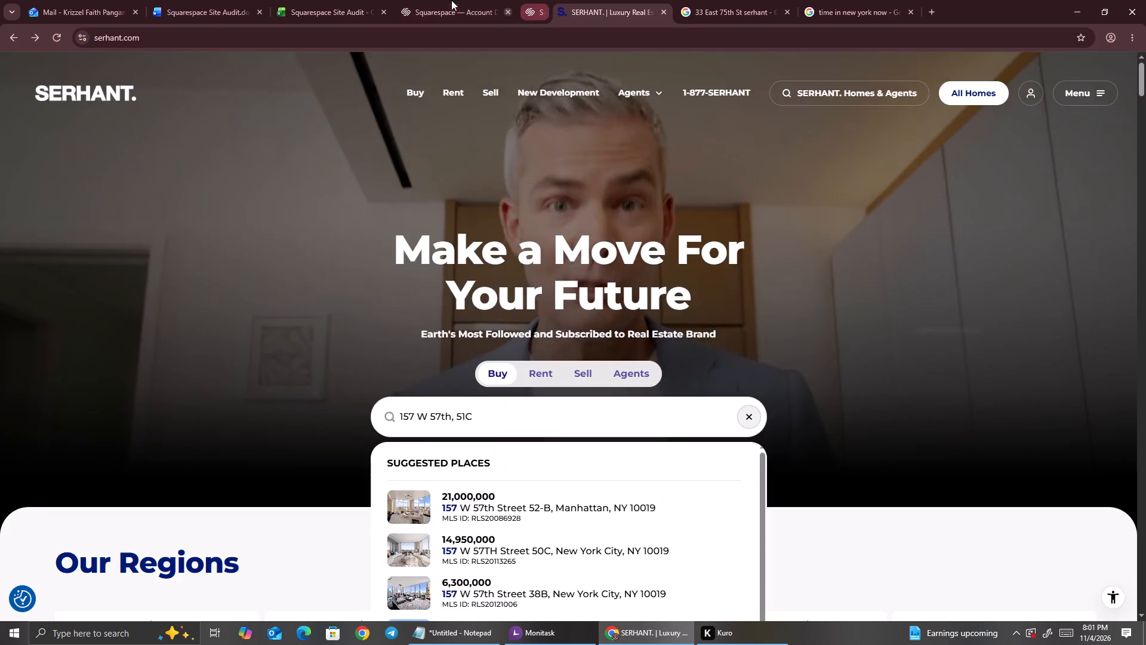
Reload the Squarespace dashboard and search serhant.com for The Row @ Loomis.
click(451, 0)
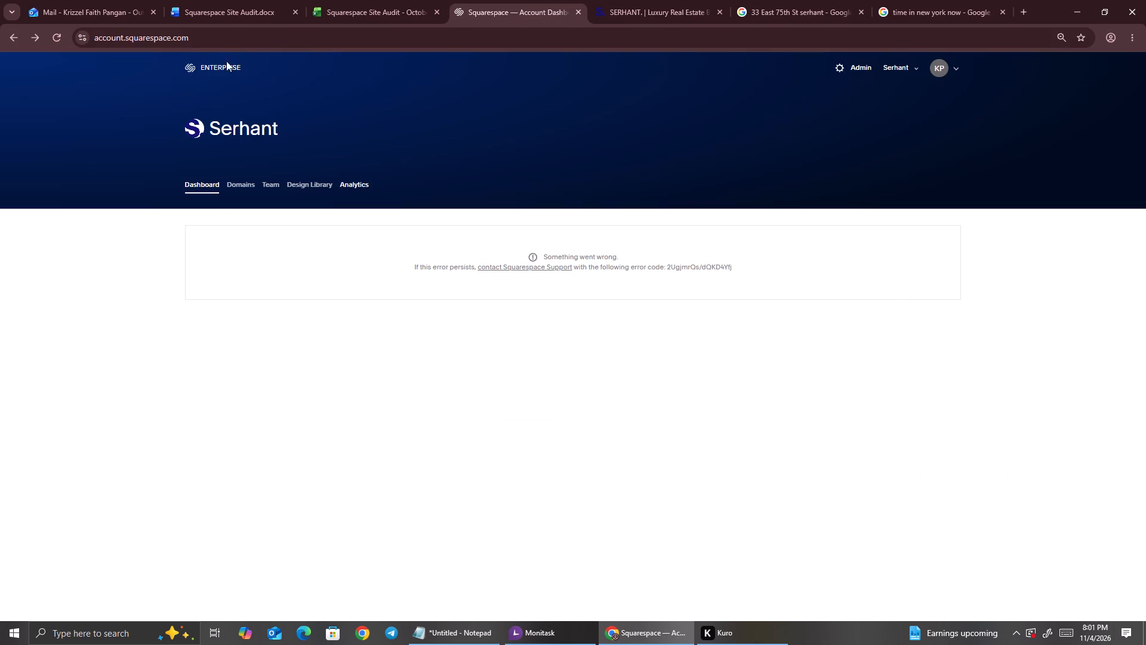
click(61, 41)
click(651, 0)
click(518, 410)
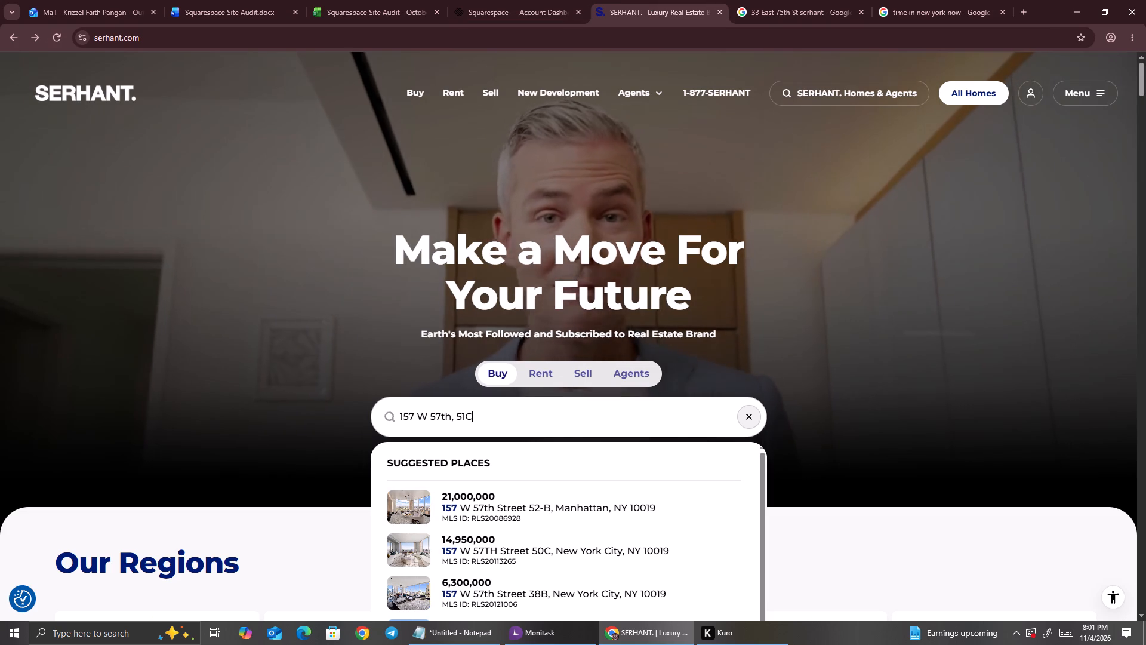
key(ctrl+a)
key(ctrl+v)
key(Return)
Search the Squarespace dashboard for The Row @ Loomis and open that website.
click(531, 13)
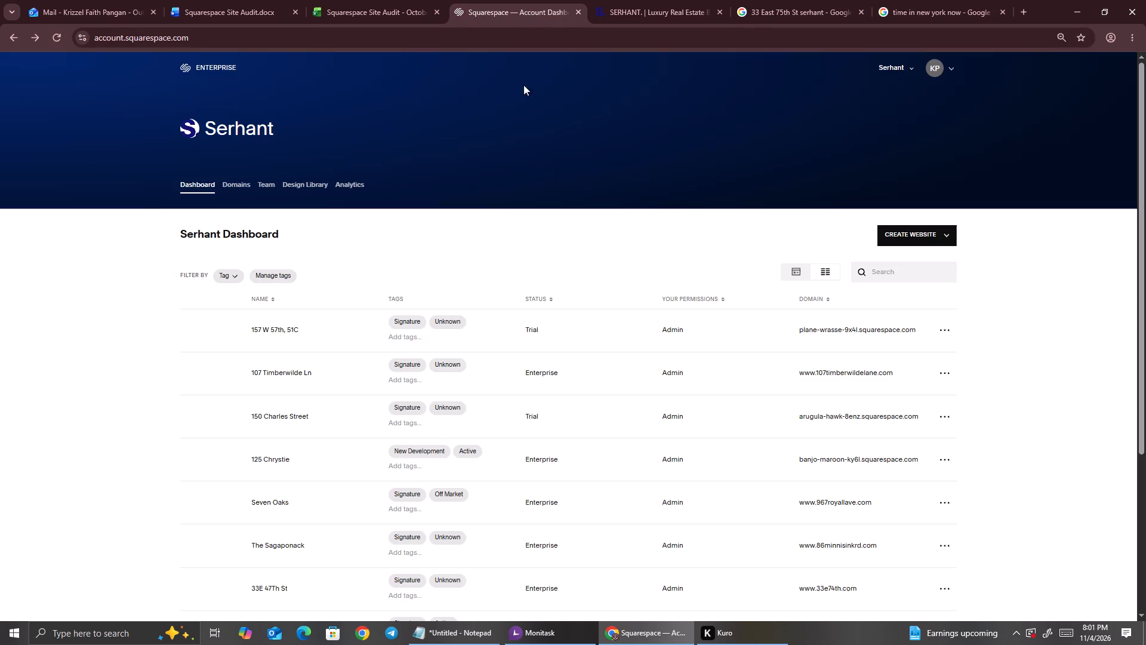
click(897, 268)
key(ctrl+v)
key(Return)
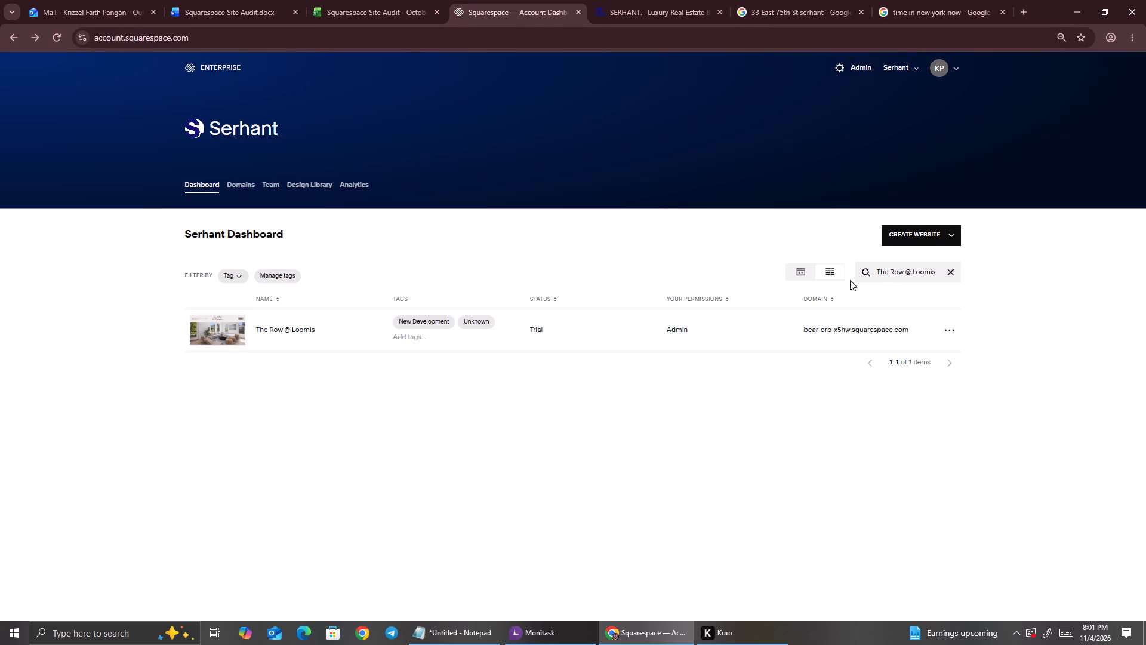
click(207, 328)
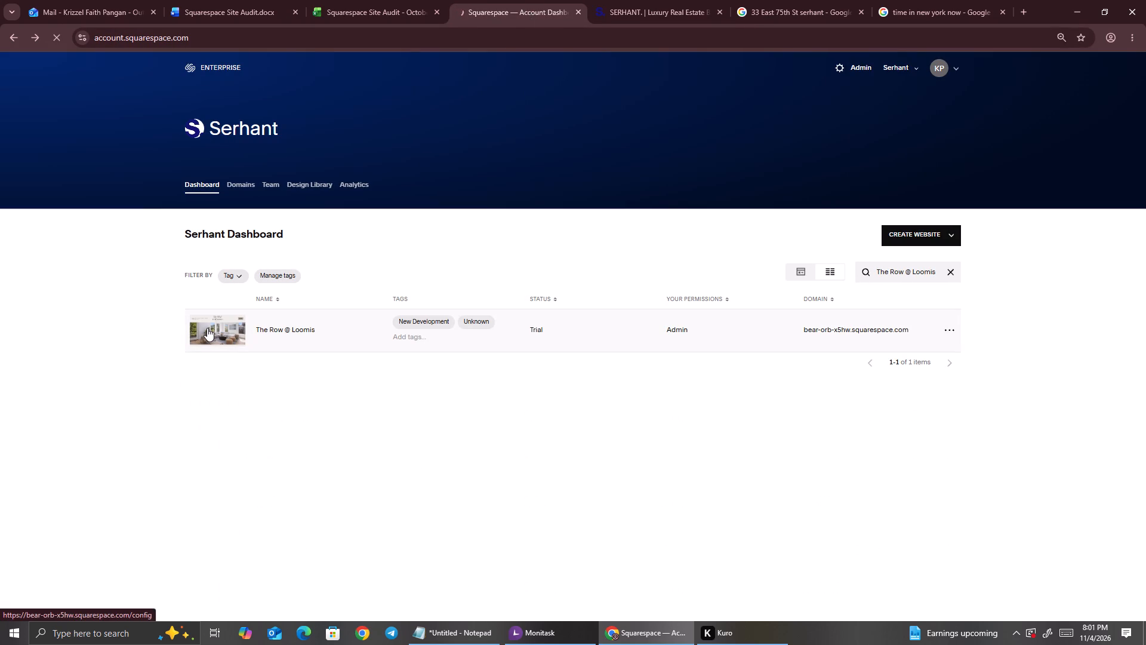
click(705, 0)
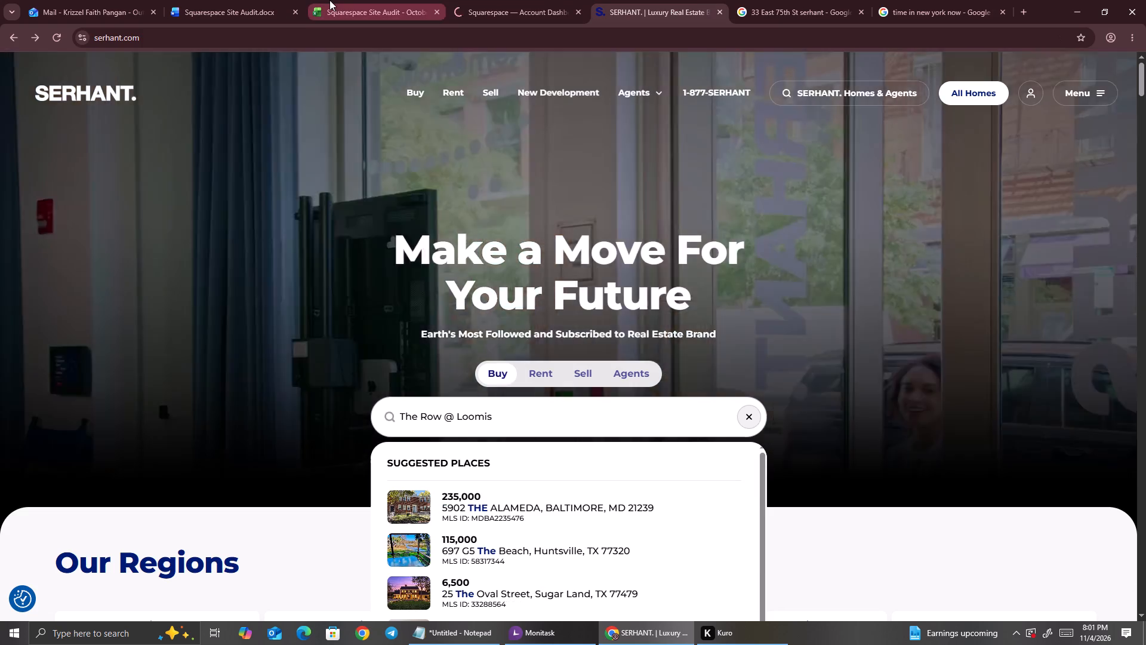
click(329, 0)
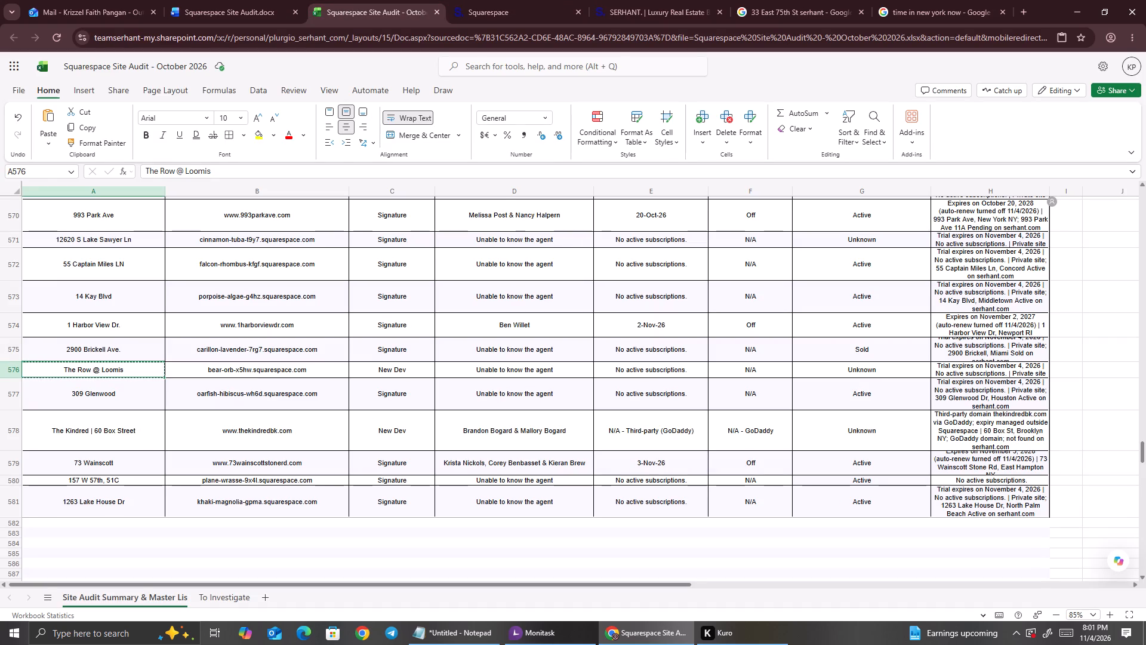
click(423, 377)
scroll(818, 401, up, 1)
click(854, 322)
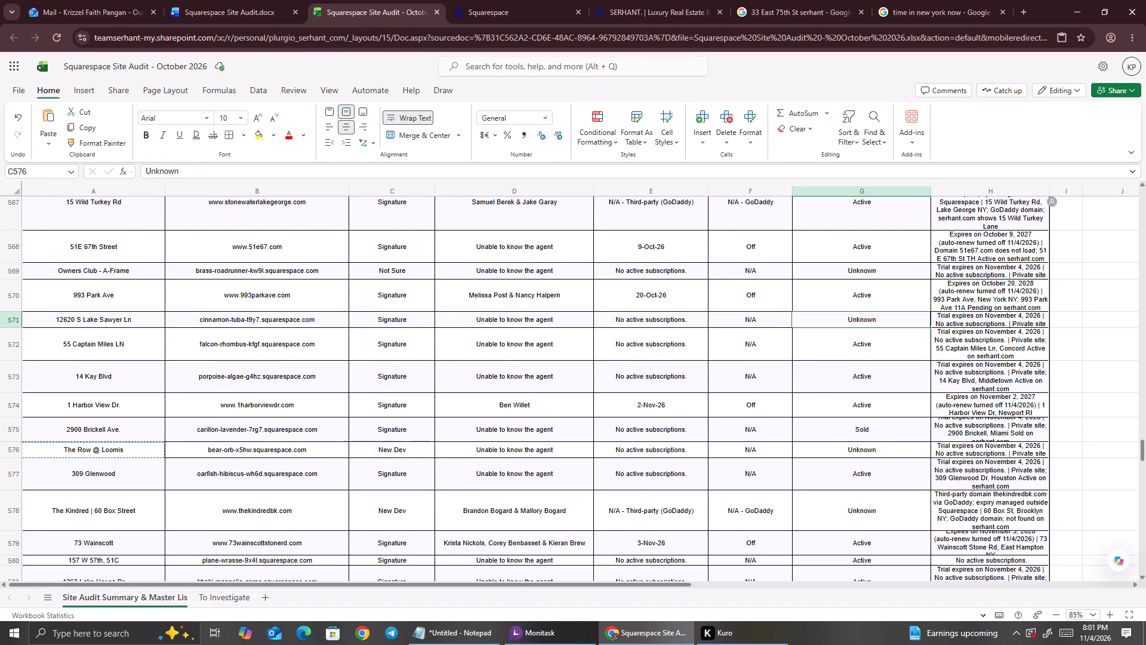
click(94, 327)
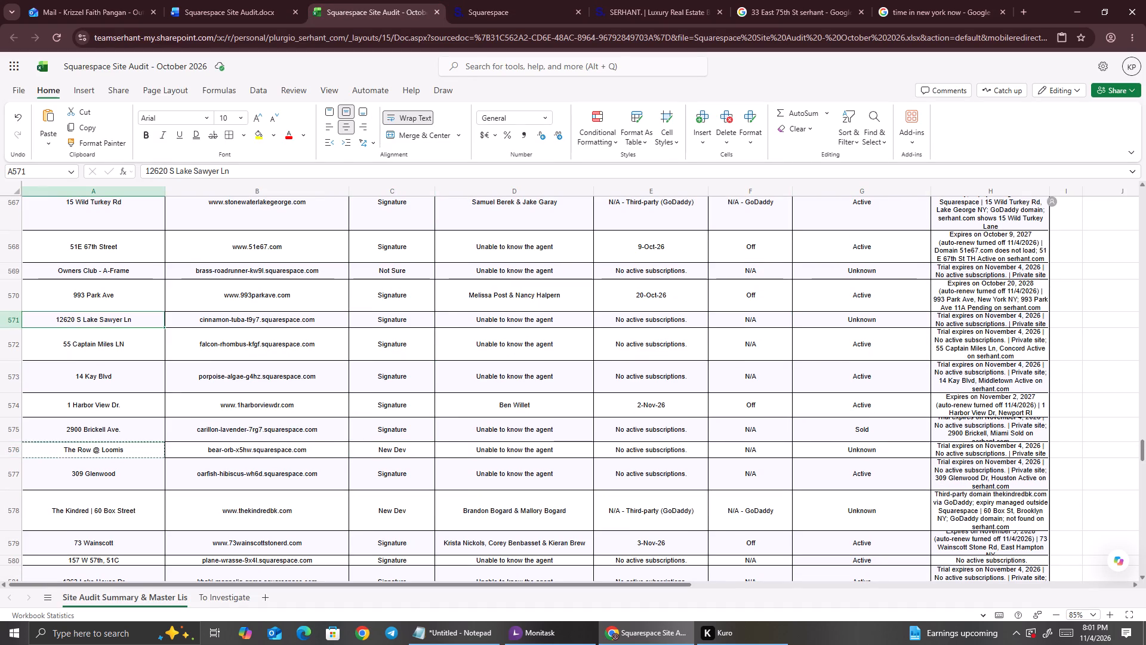
key(ctrl+c)
key(ctrl+c)
click(609, 0)
click(452, 427)
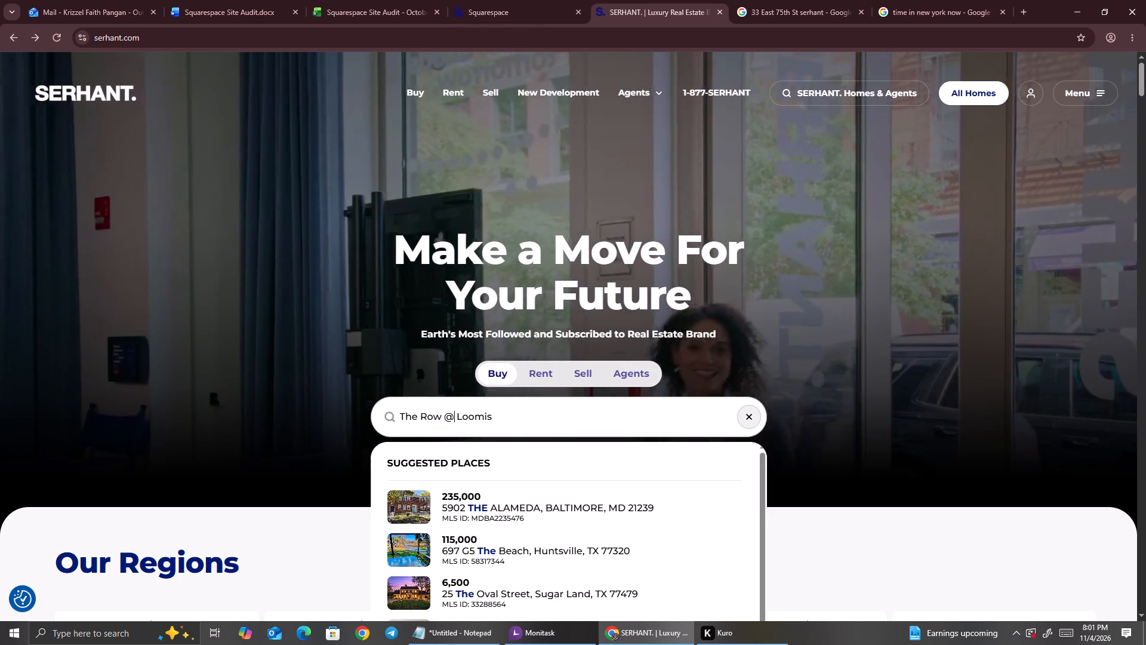
key(ctrl+a)
key(ctrl+v)
key(Return)
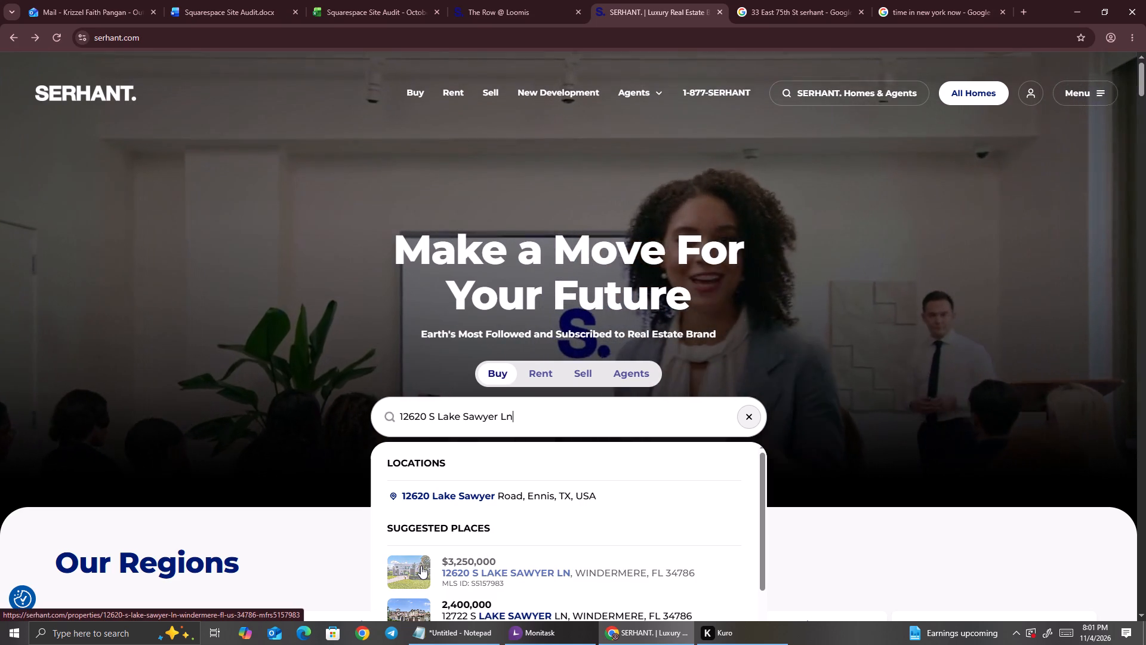
click(421, 566)
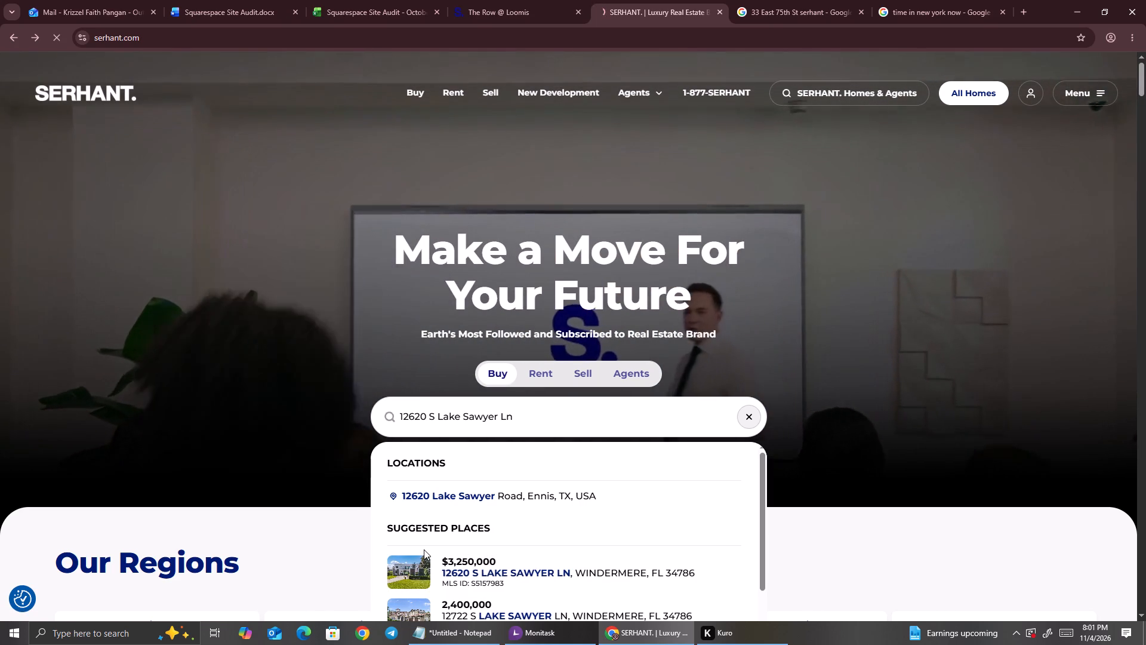
click(806, 0)
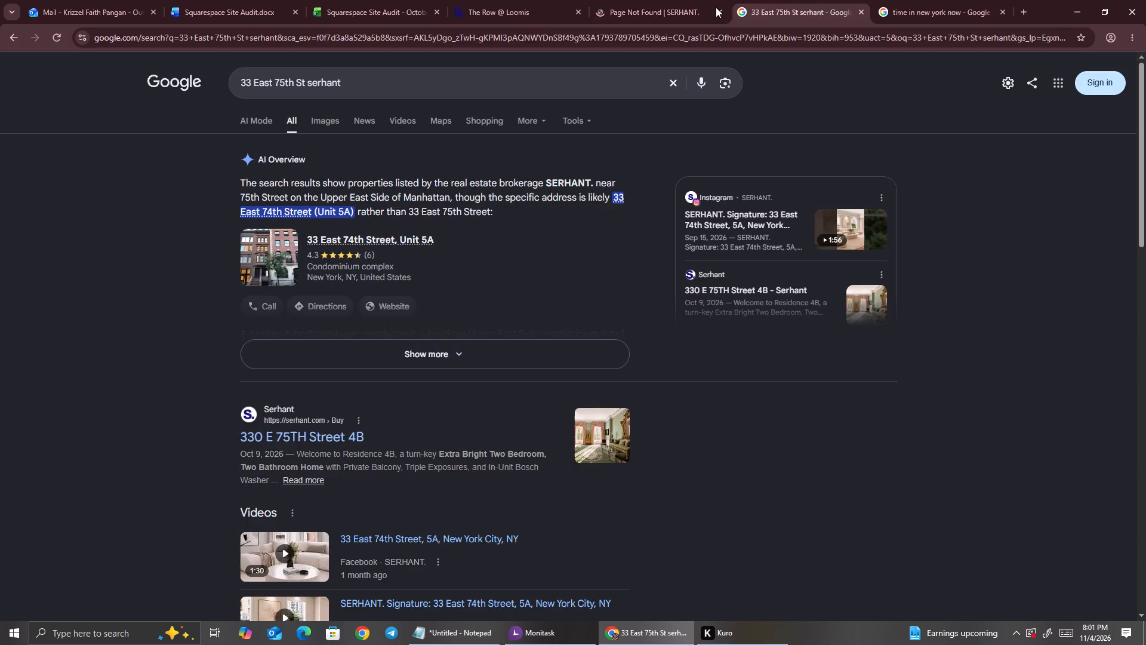
click(418, 0)
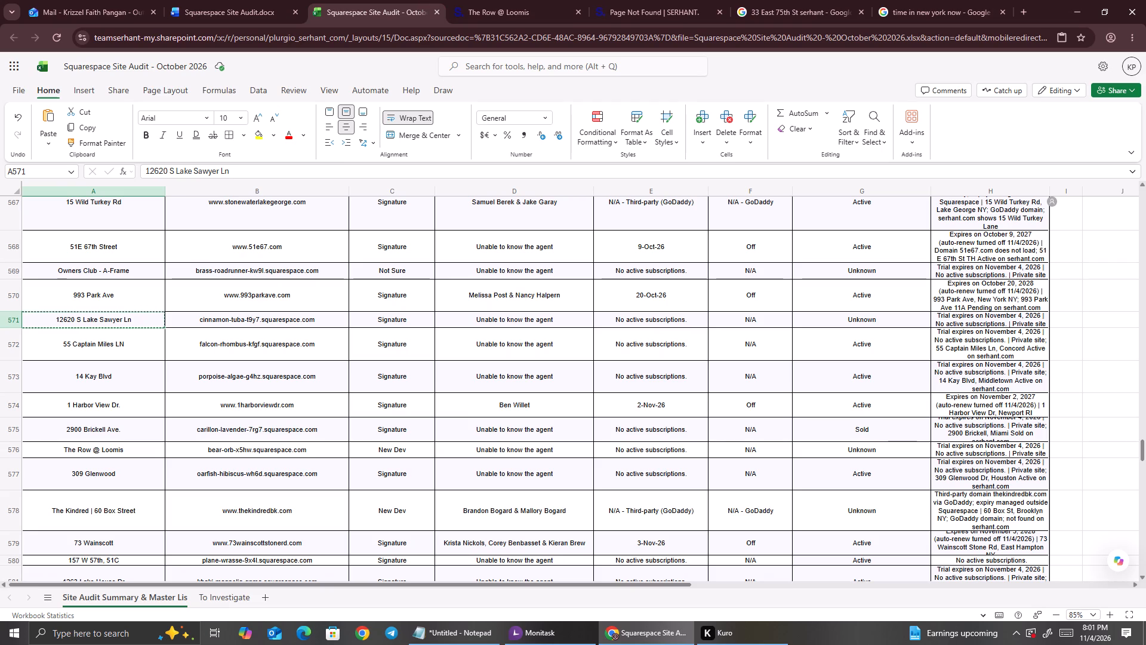
click(851, 317)
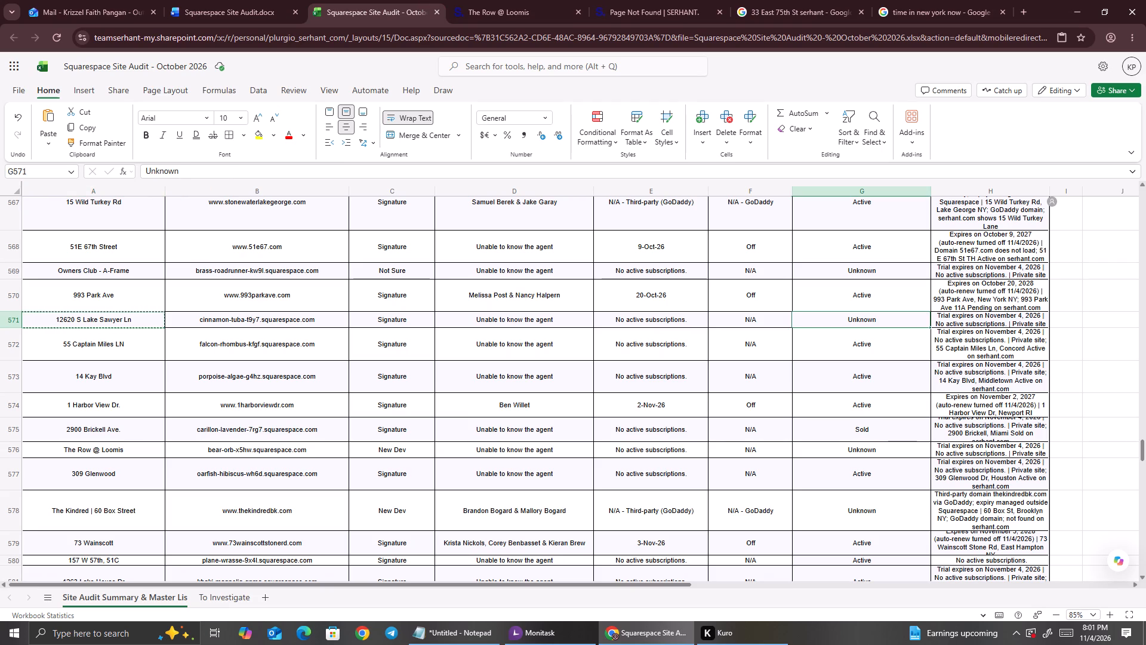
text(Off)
click(829, 365)
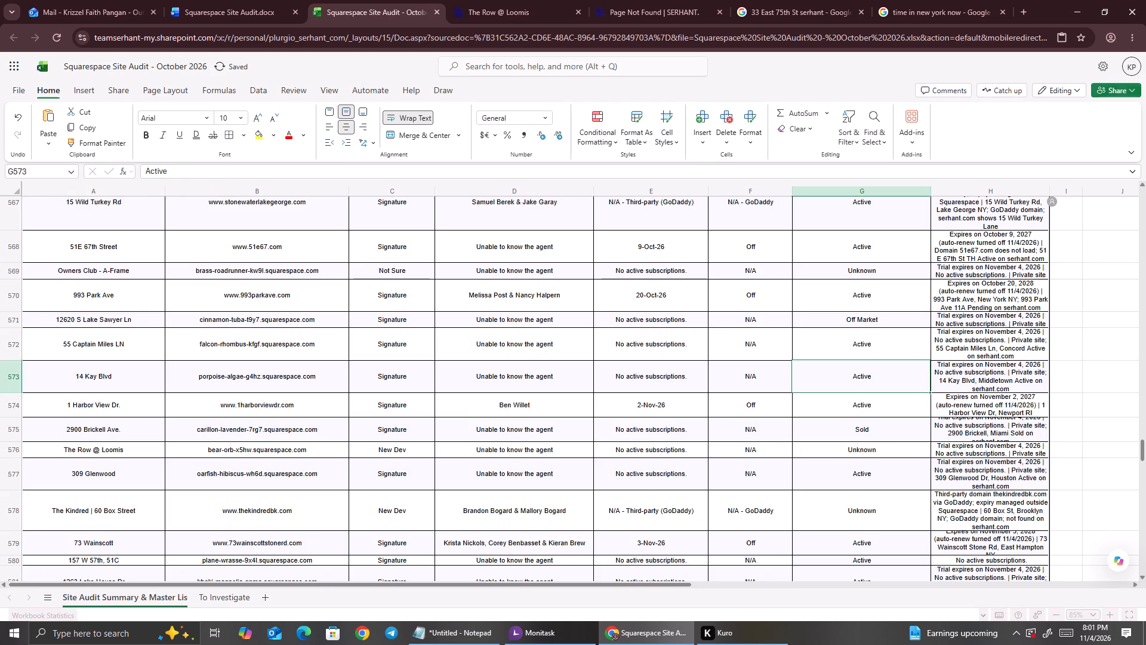
scroll(1004, 450, down, 2)
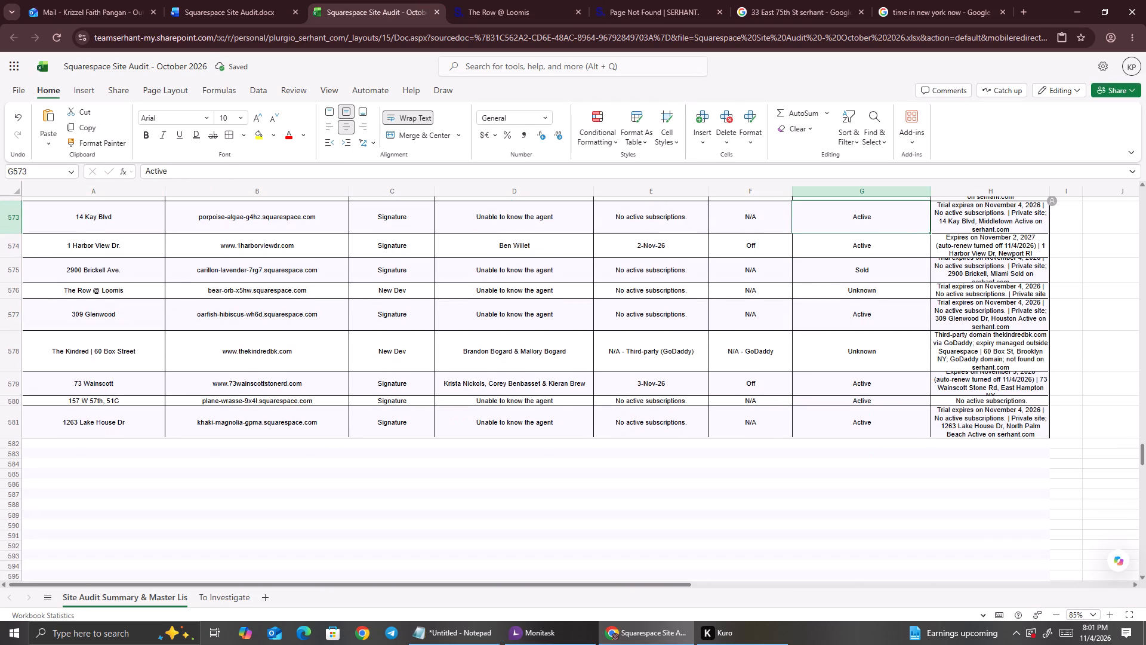
click(1011, 427)
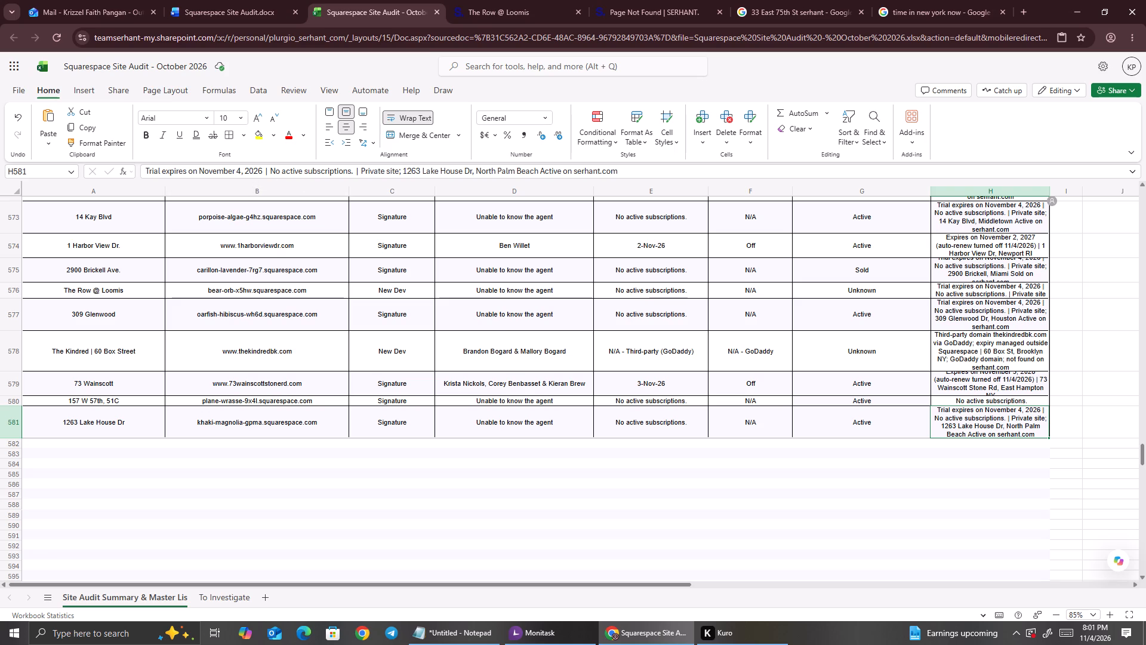
drag(353, 171, 843, 195)
click(1013, 417)
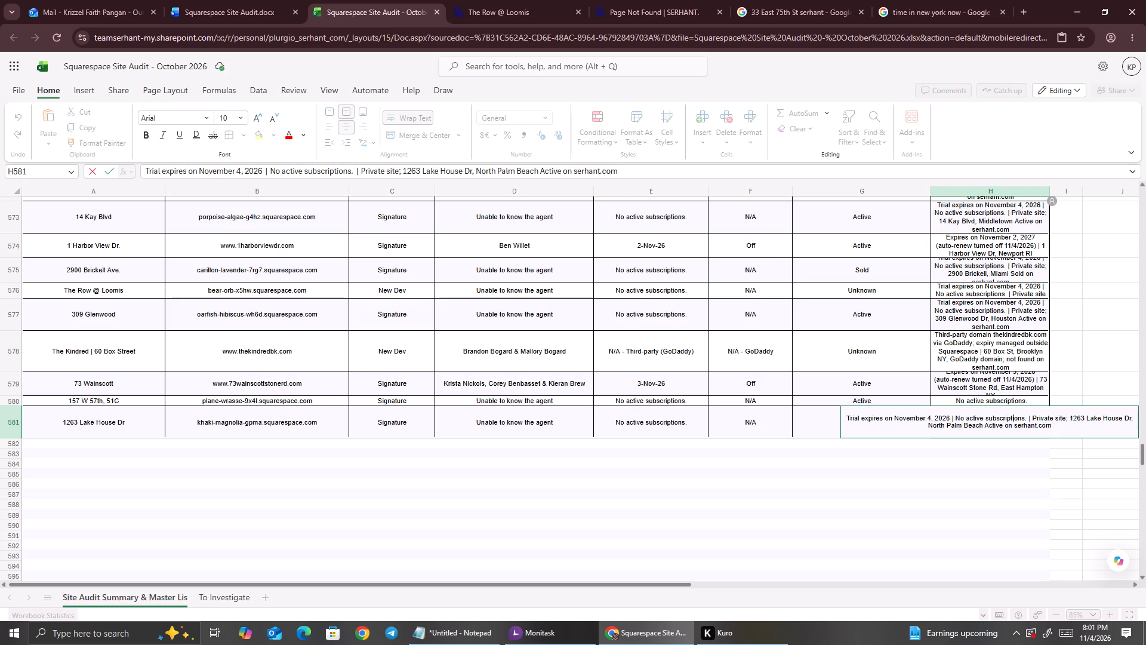
click(990, 396)
click(988, 400)
key(ctrl+c)
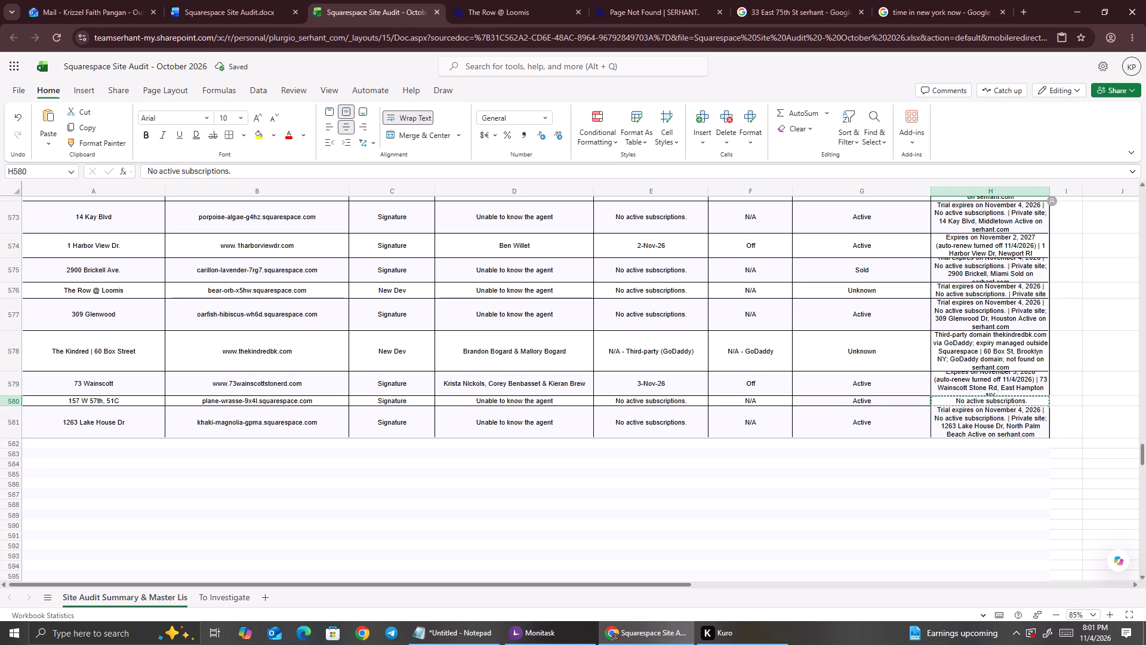
click(1012, 419)
key(ctrl+v)
click(996, 490)
click(991, 383)
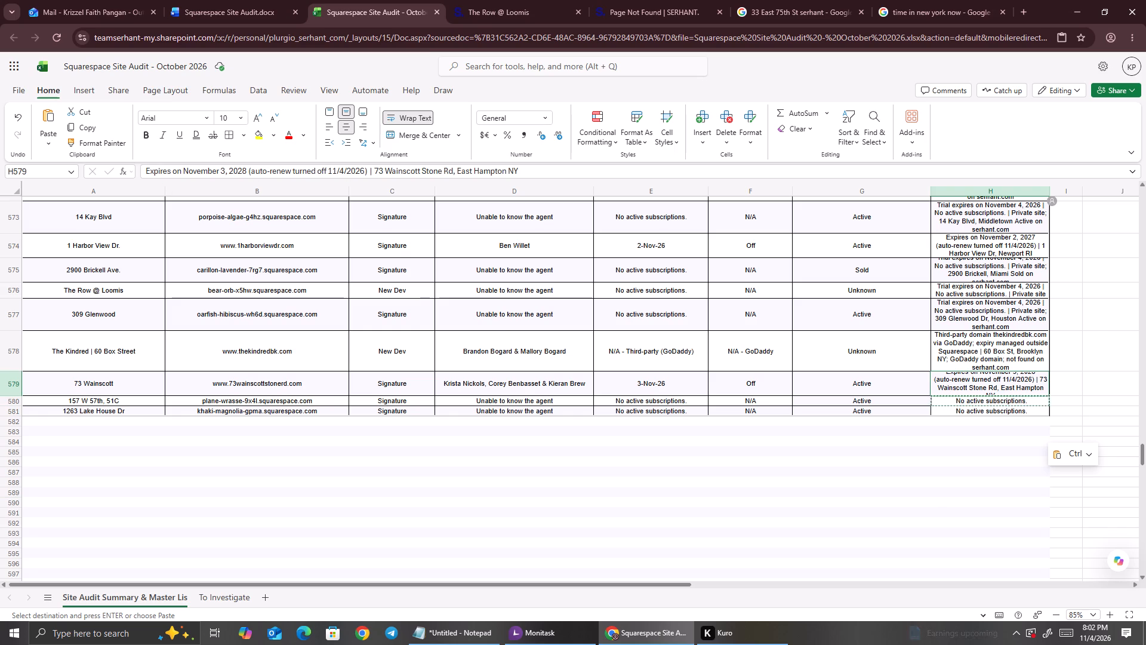
drag(249, 170, 631, 188)
key(BackSpace)
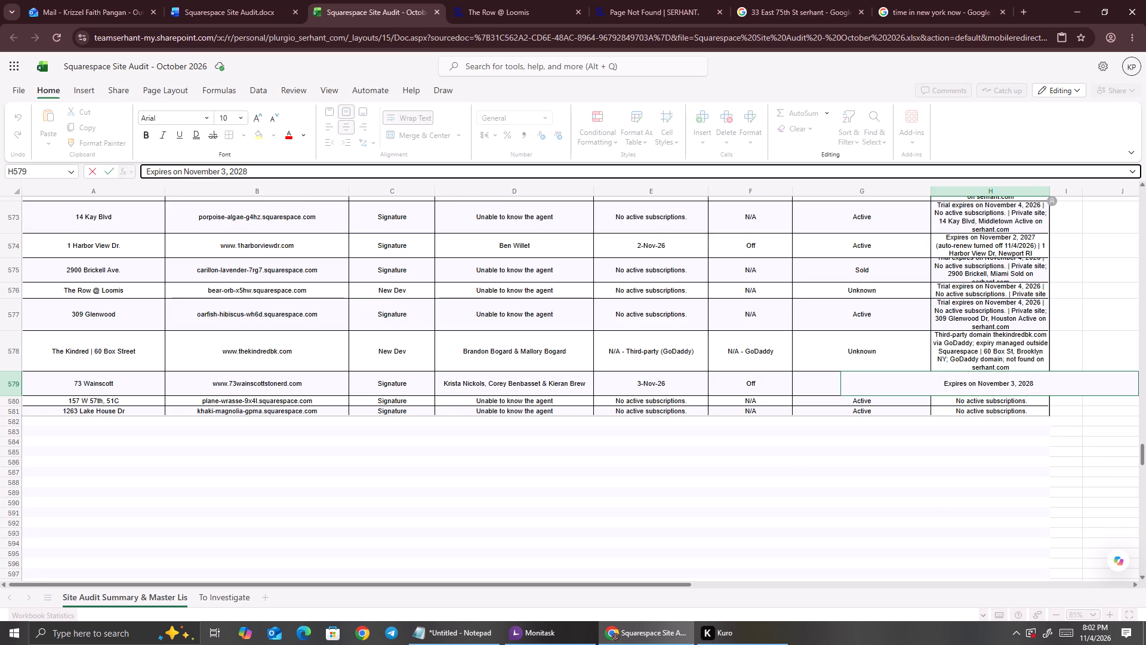
click(768, 475)
click(976, 352)
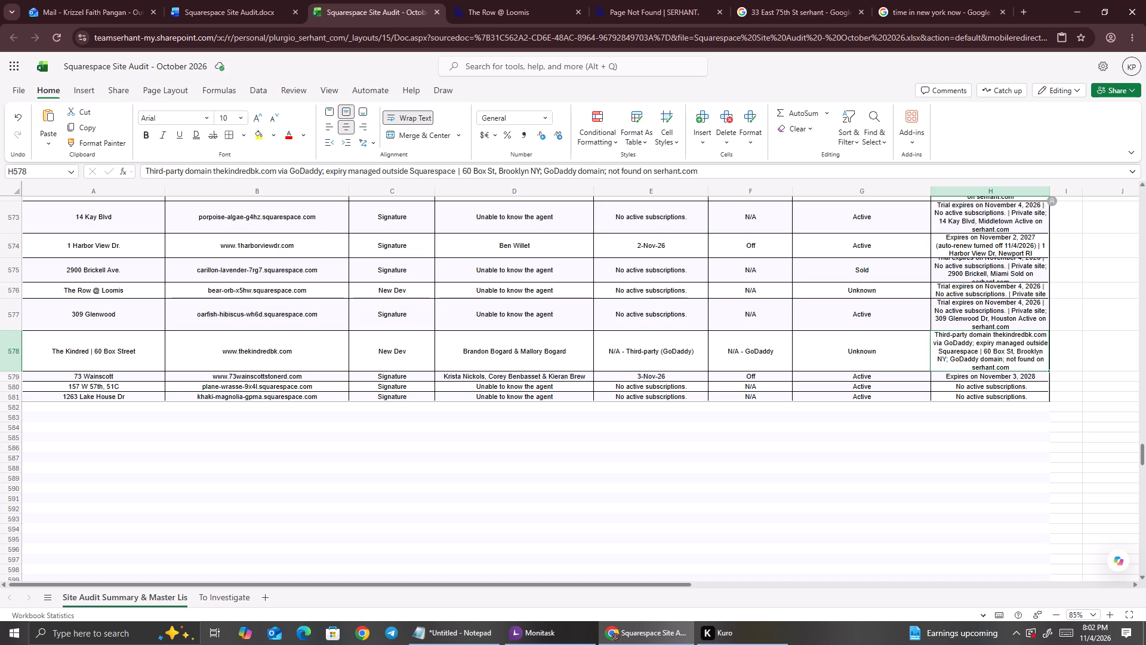
drag(462, 171, 207, 180)
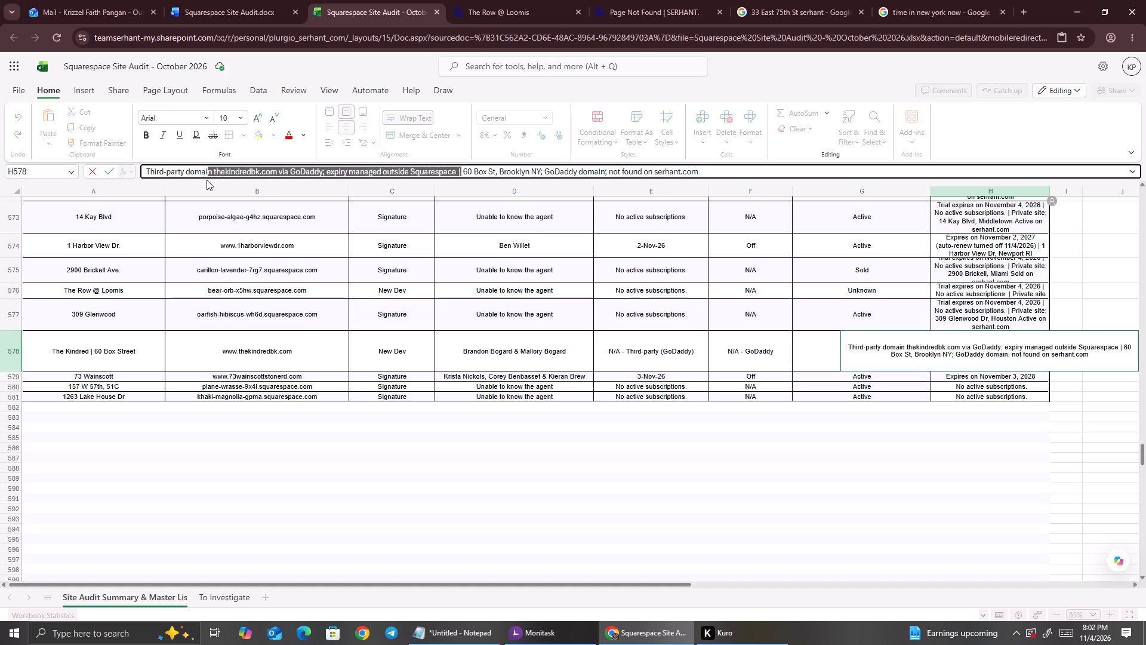
drag(207, 180, 153, 165)
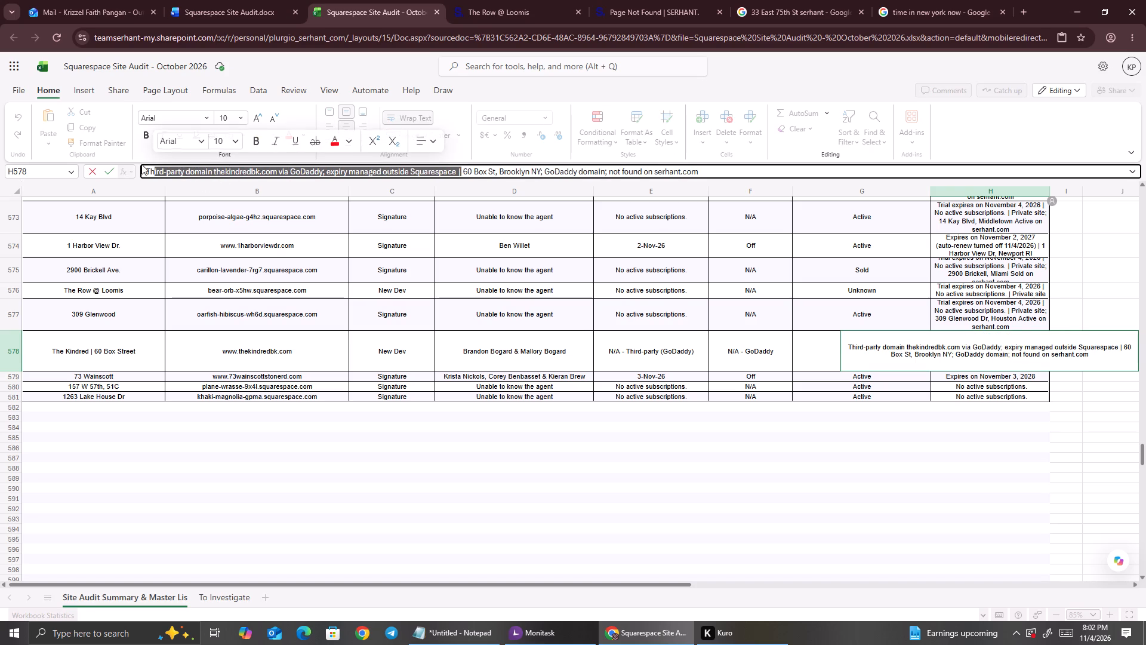
key(BackSpace)
key(BackSpace)
key(BackSpace)
key(BackSpace)
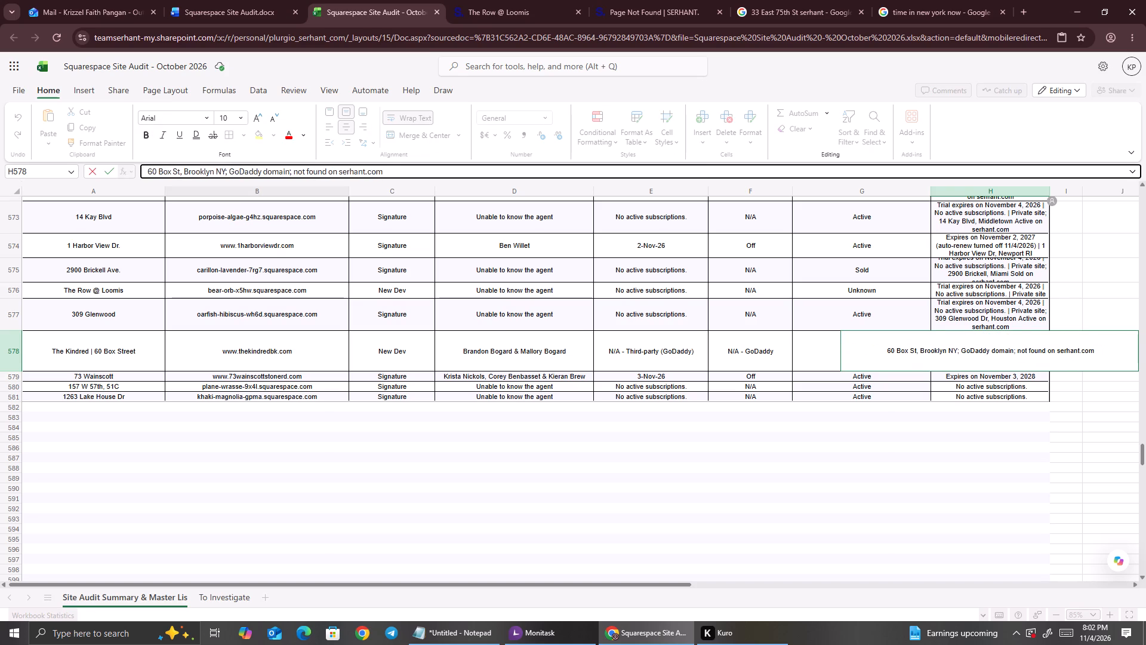
click(369, 465)
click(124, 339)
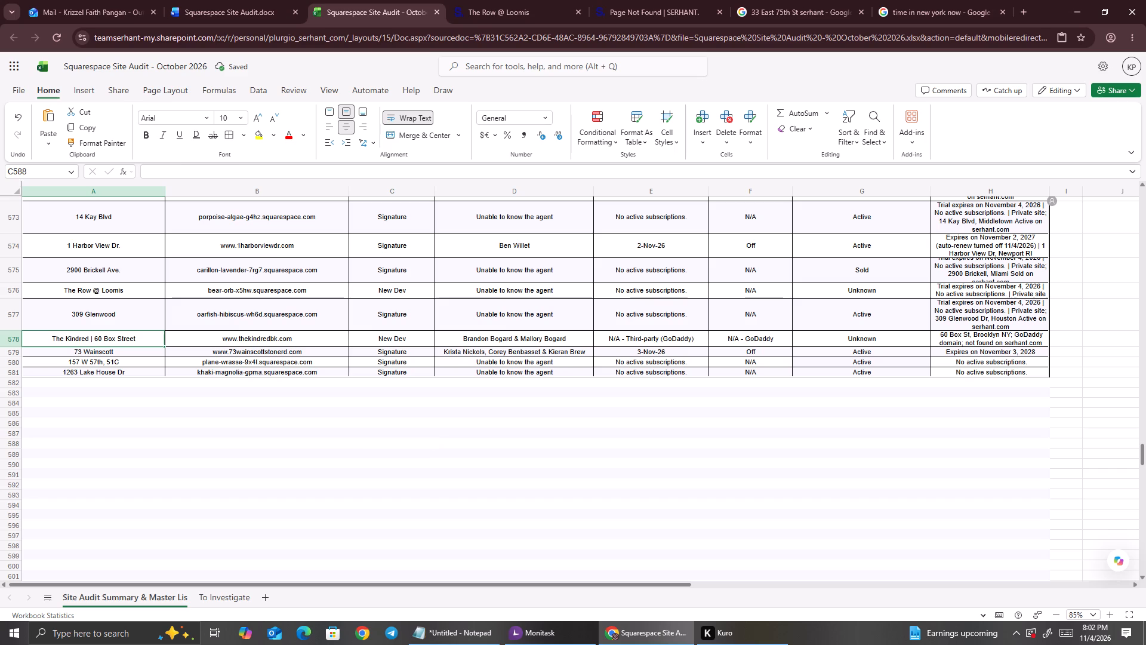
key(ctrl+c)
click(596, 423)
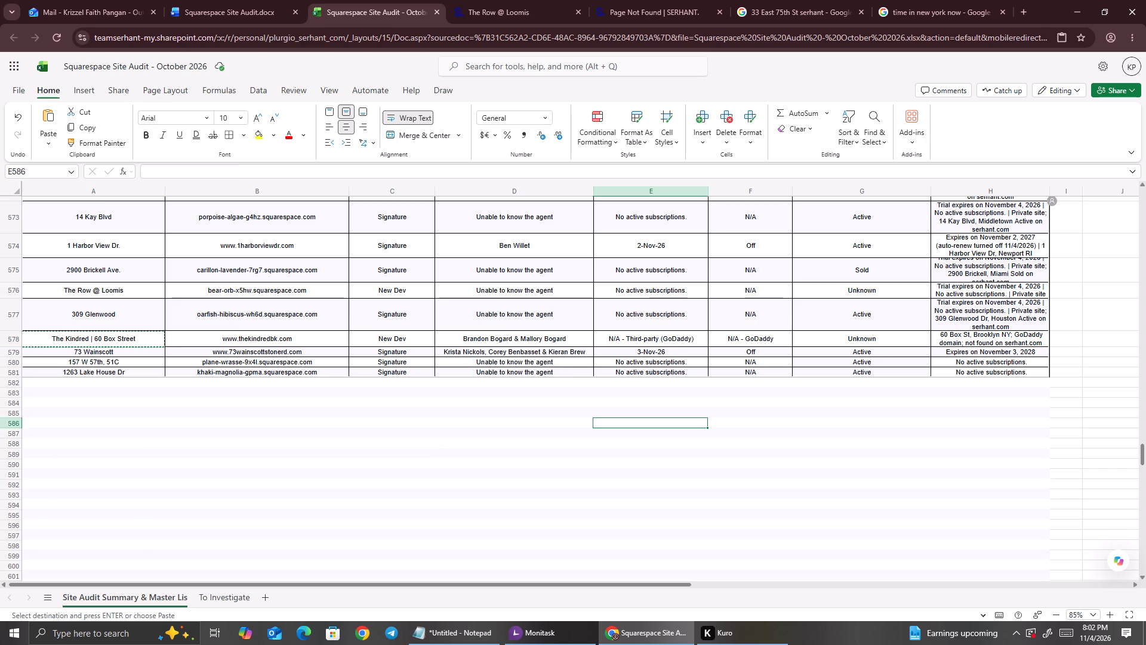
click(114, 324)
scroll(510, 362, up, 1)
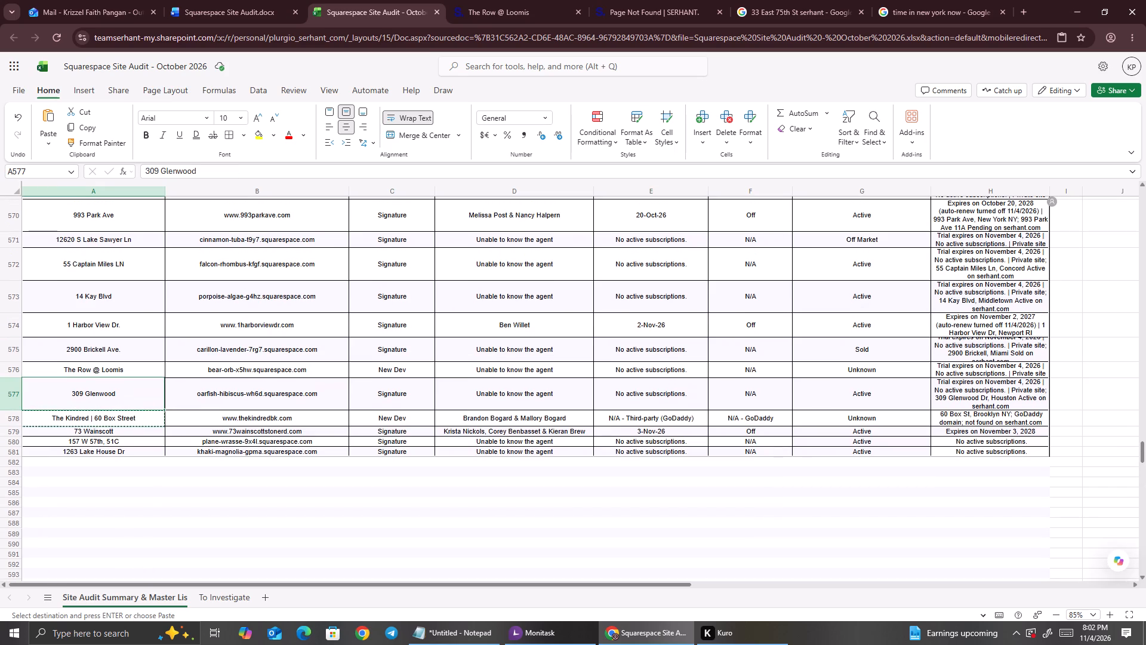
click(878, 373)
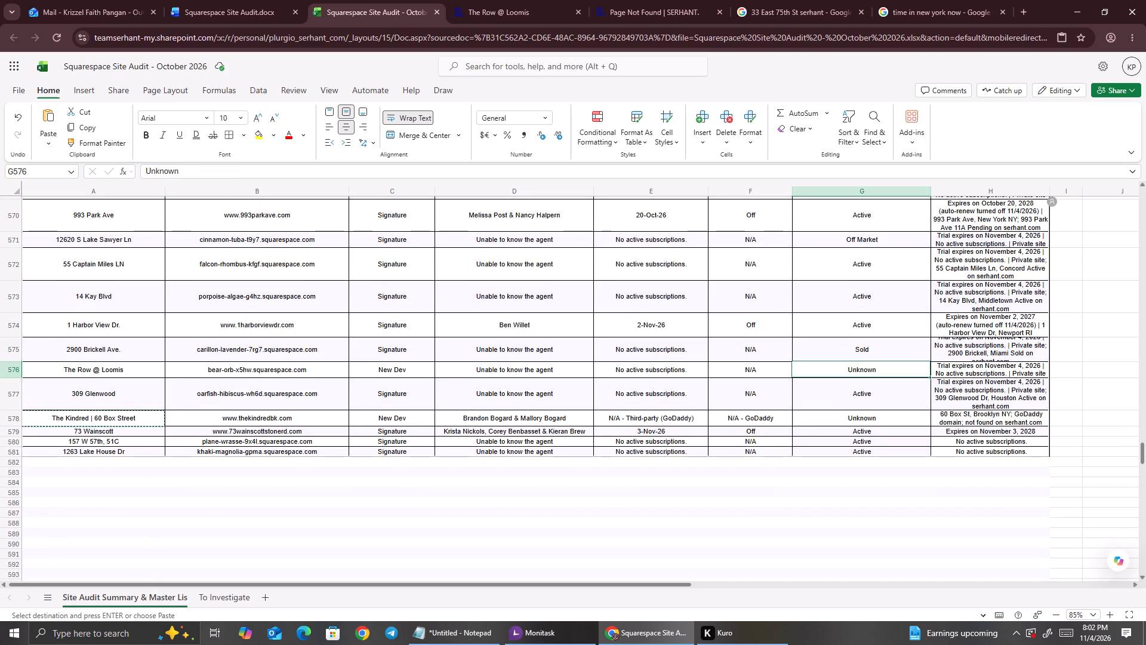
Reword the note for The Kindred | 60 Box Street to "60 Box St, Brooklyn NY. Not found on serhant.com".
click(1002, 423)
click(227, 170)
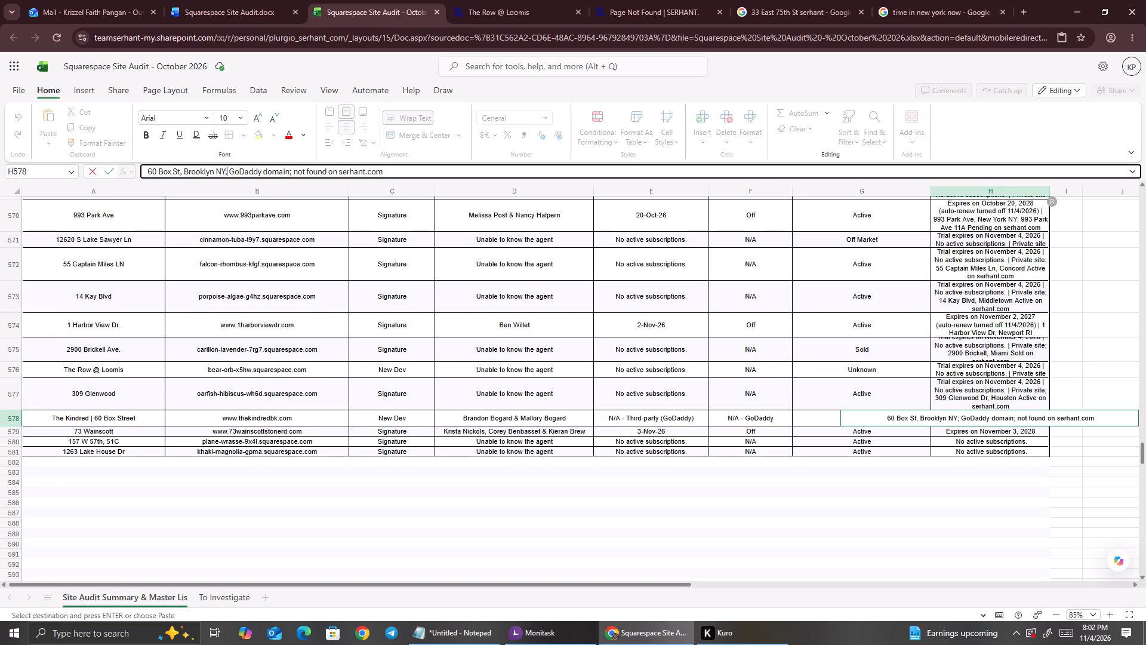
drag(224, 170, 290, 173)
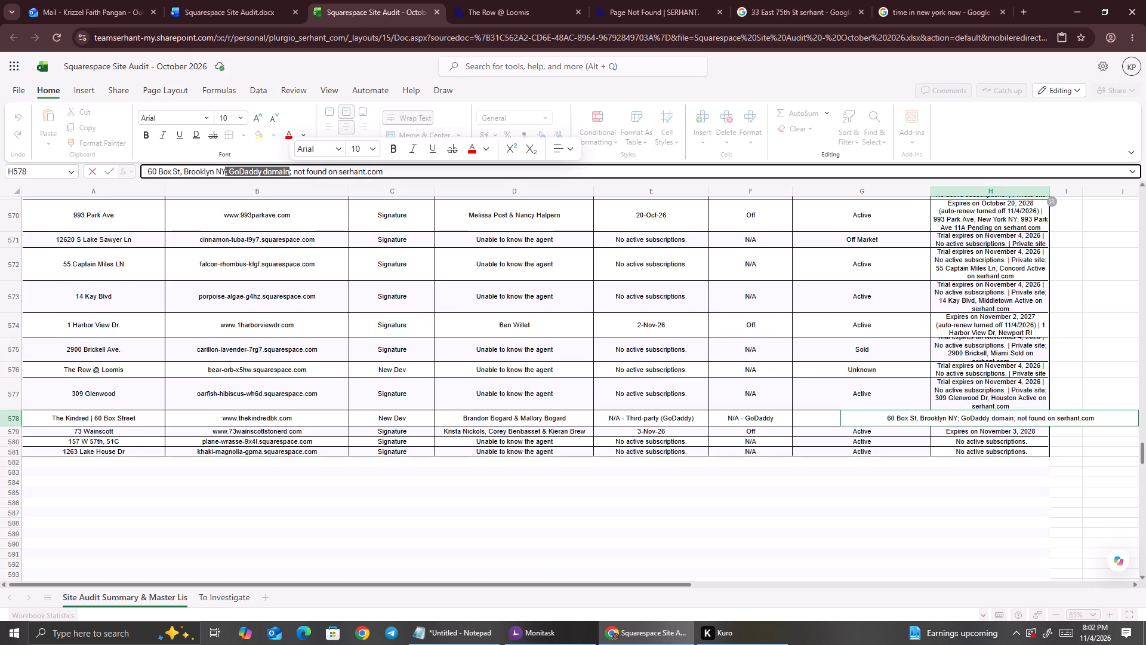
key(BackSpace)
key(Right)
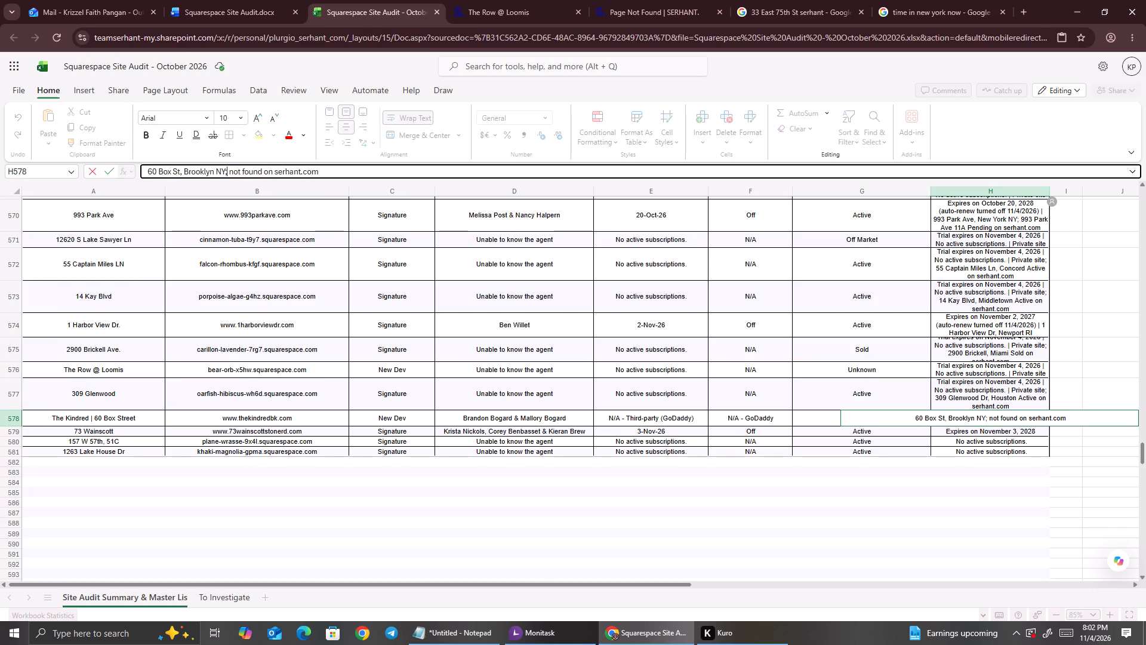
key(BackSpace)
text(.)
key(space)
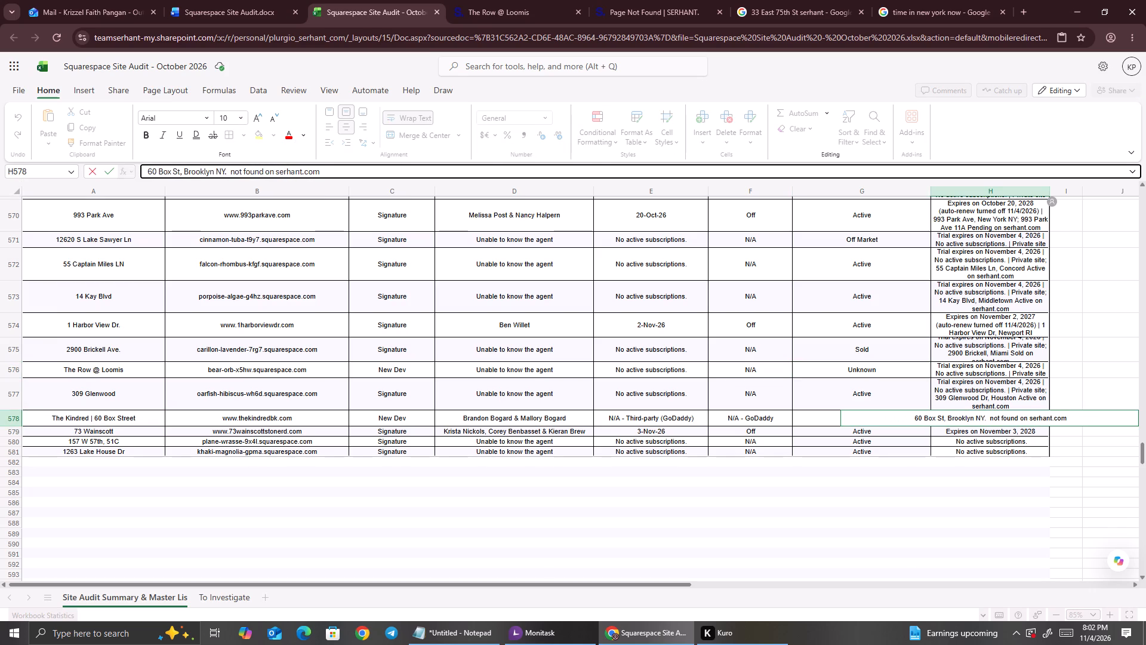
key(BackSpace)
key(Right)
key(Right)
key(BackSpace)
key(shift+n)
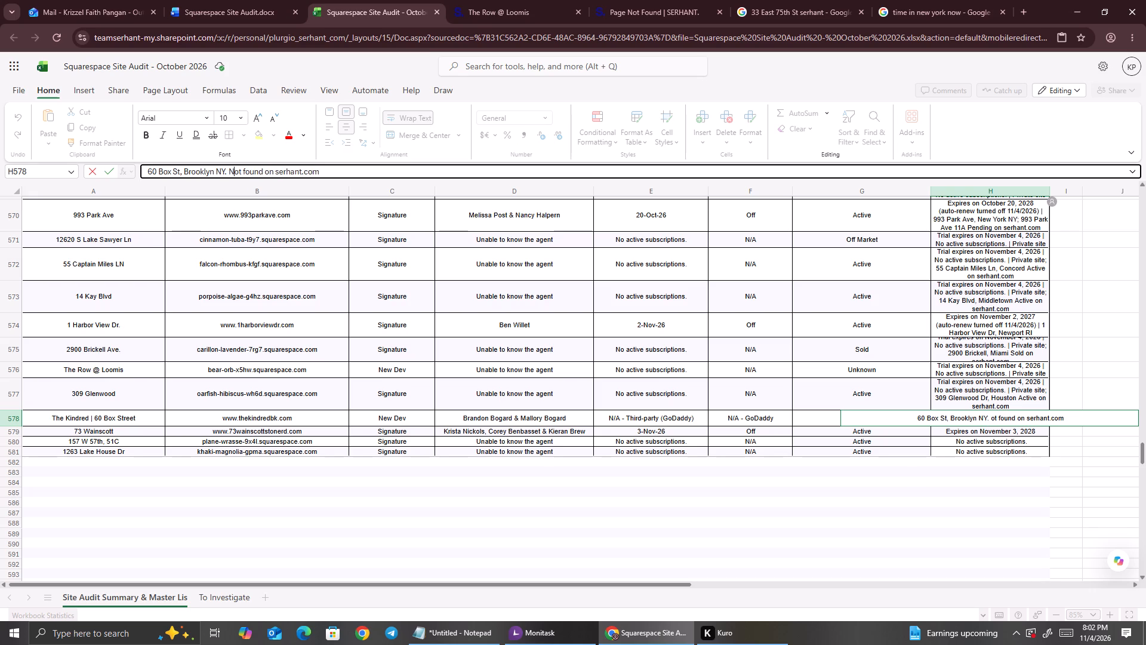
click(378, 504)
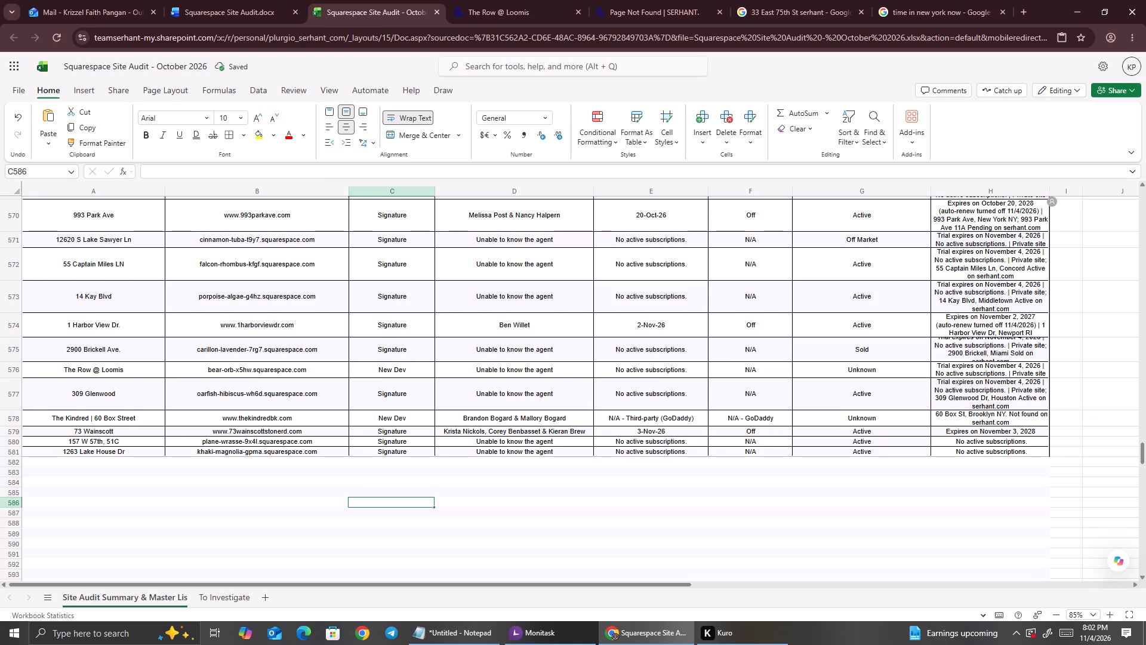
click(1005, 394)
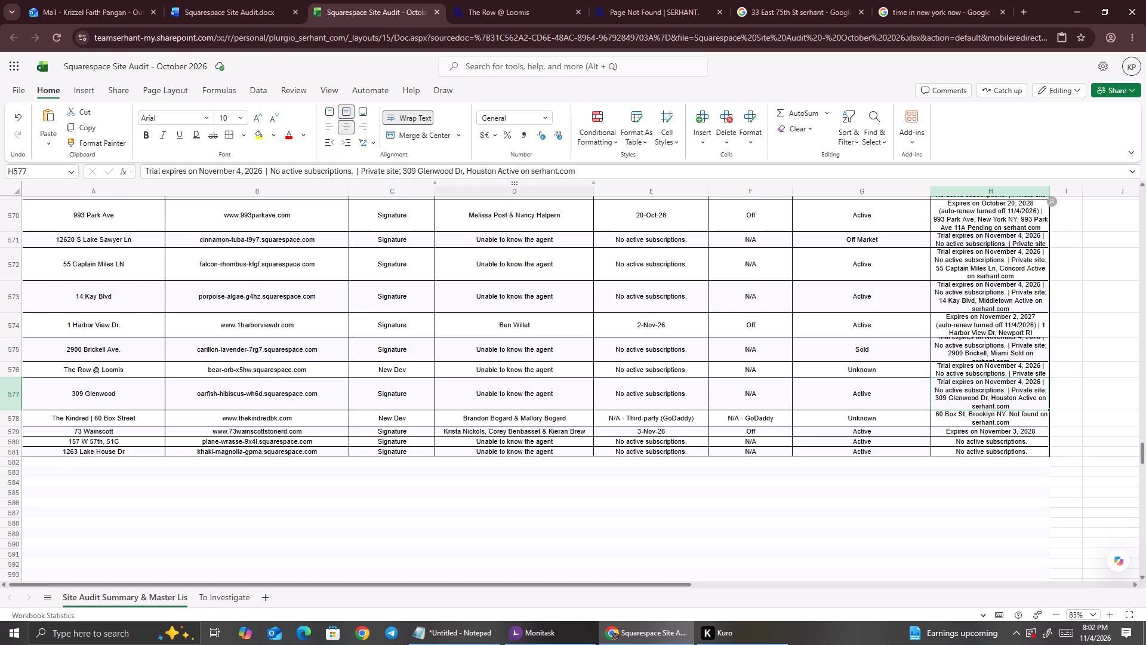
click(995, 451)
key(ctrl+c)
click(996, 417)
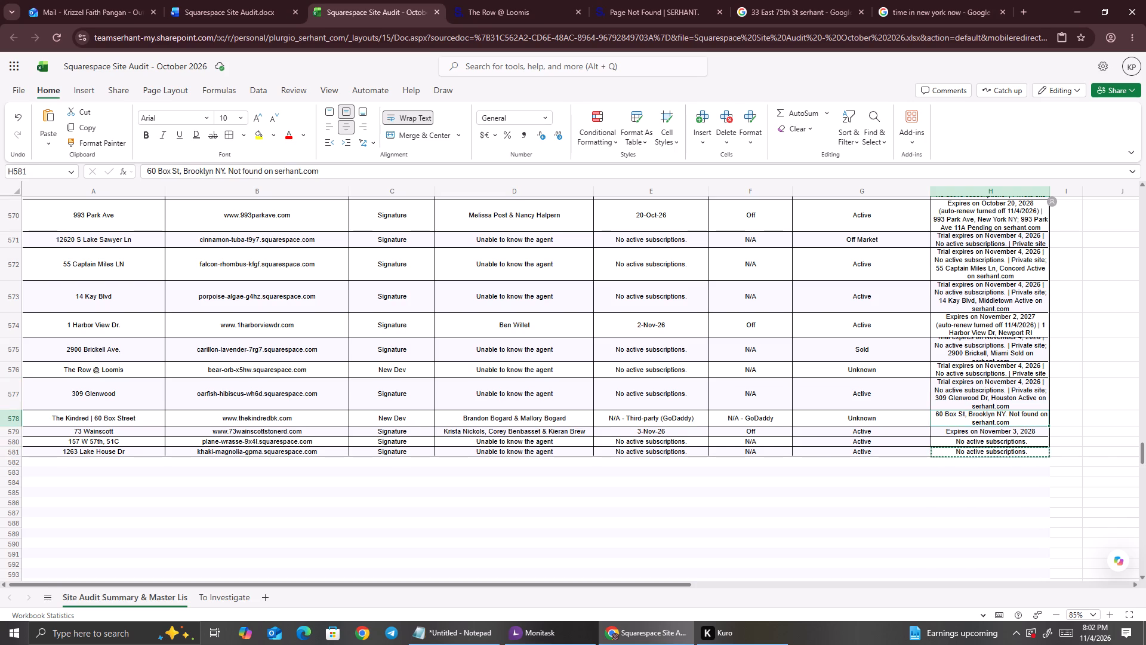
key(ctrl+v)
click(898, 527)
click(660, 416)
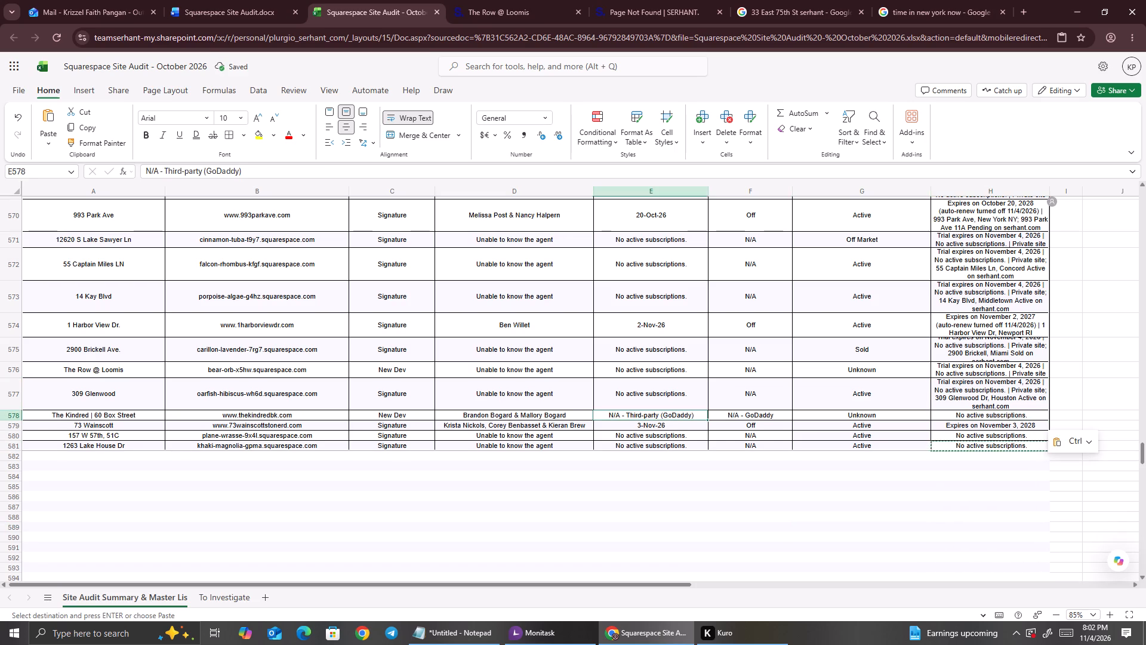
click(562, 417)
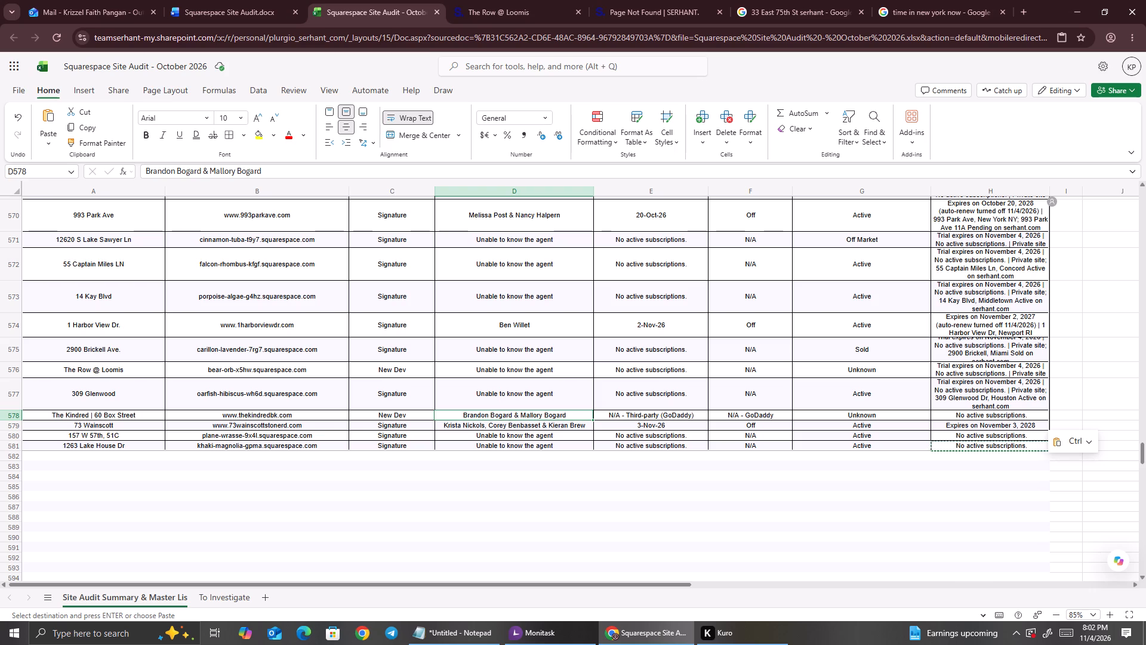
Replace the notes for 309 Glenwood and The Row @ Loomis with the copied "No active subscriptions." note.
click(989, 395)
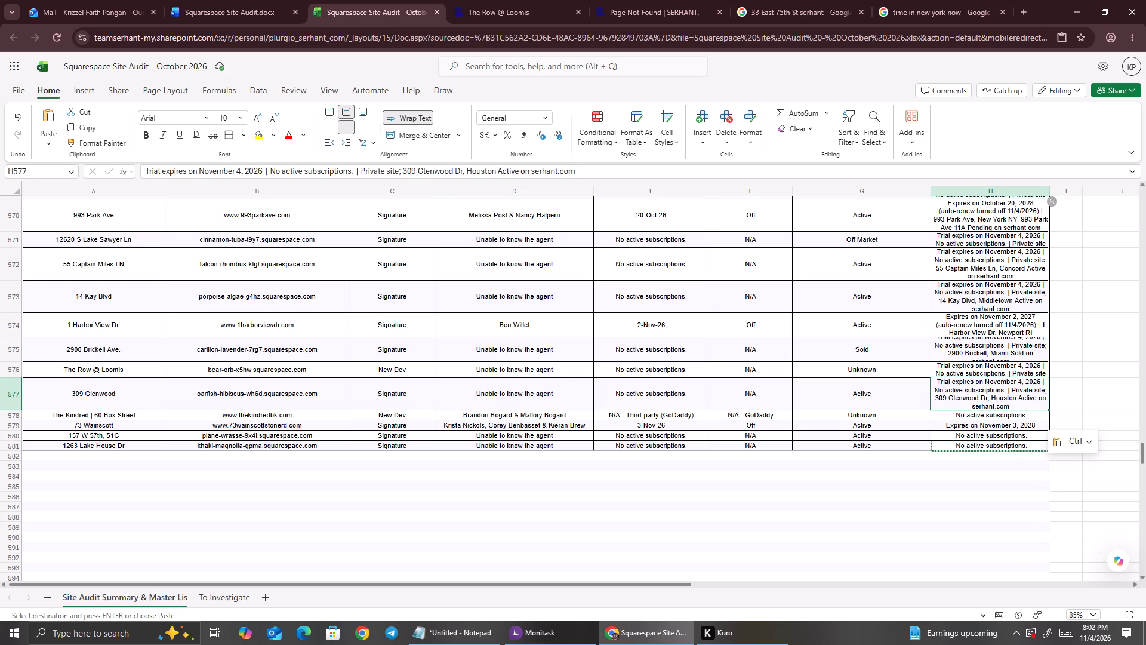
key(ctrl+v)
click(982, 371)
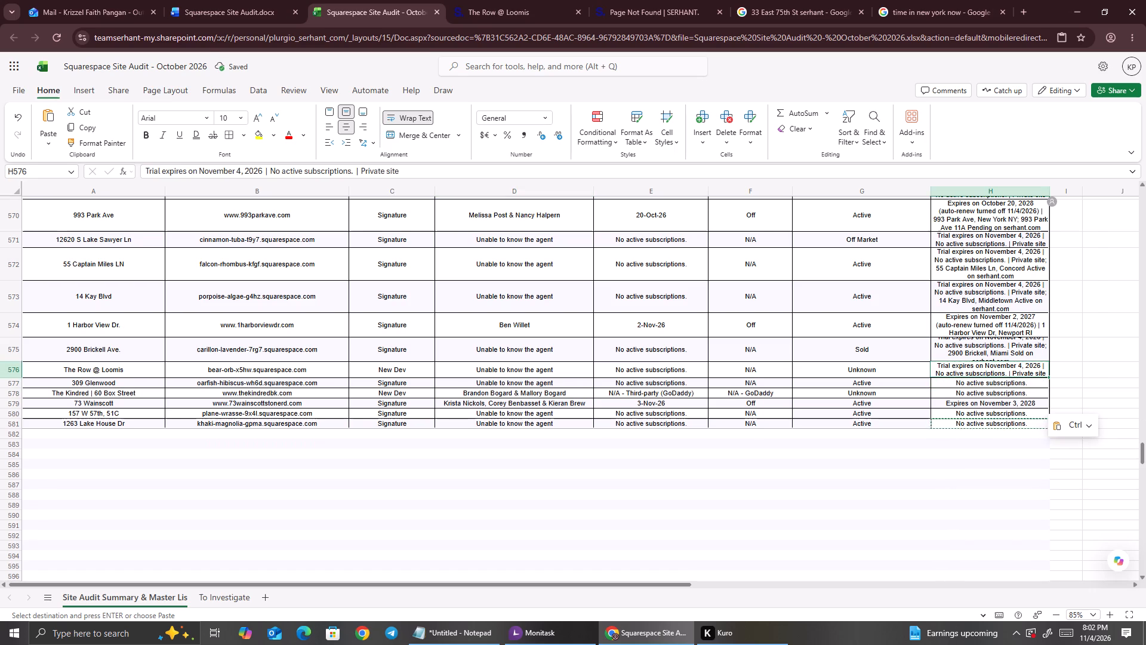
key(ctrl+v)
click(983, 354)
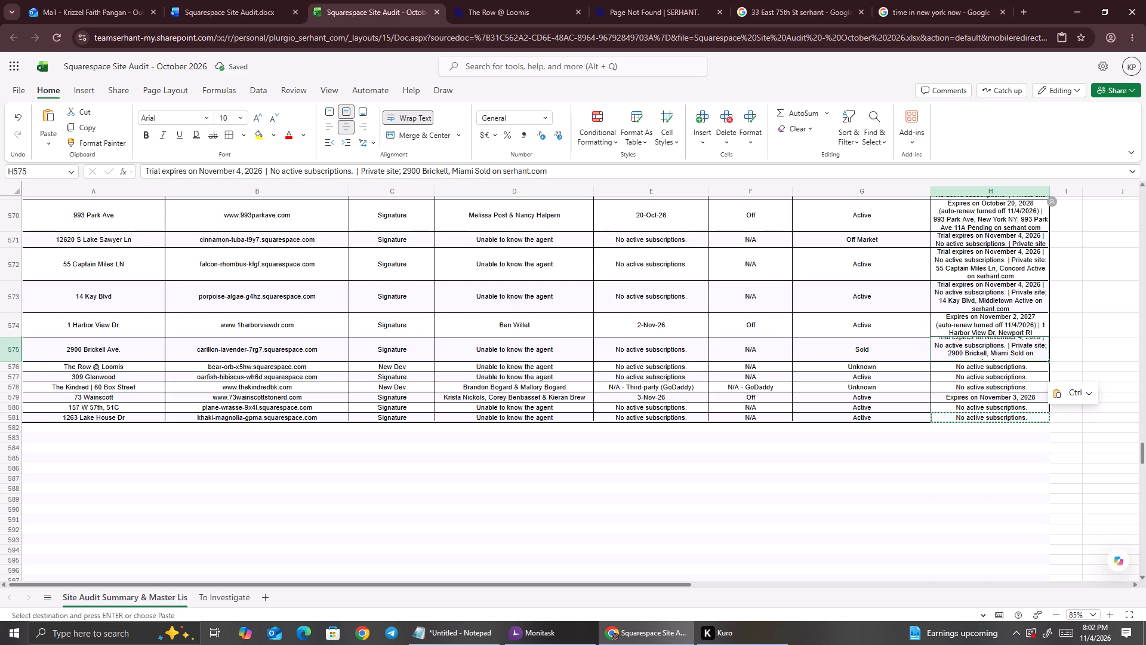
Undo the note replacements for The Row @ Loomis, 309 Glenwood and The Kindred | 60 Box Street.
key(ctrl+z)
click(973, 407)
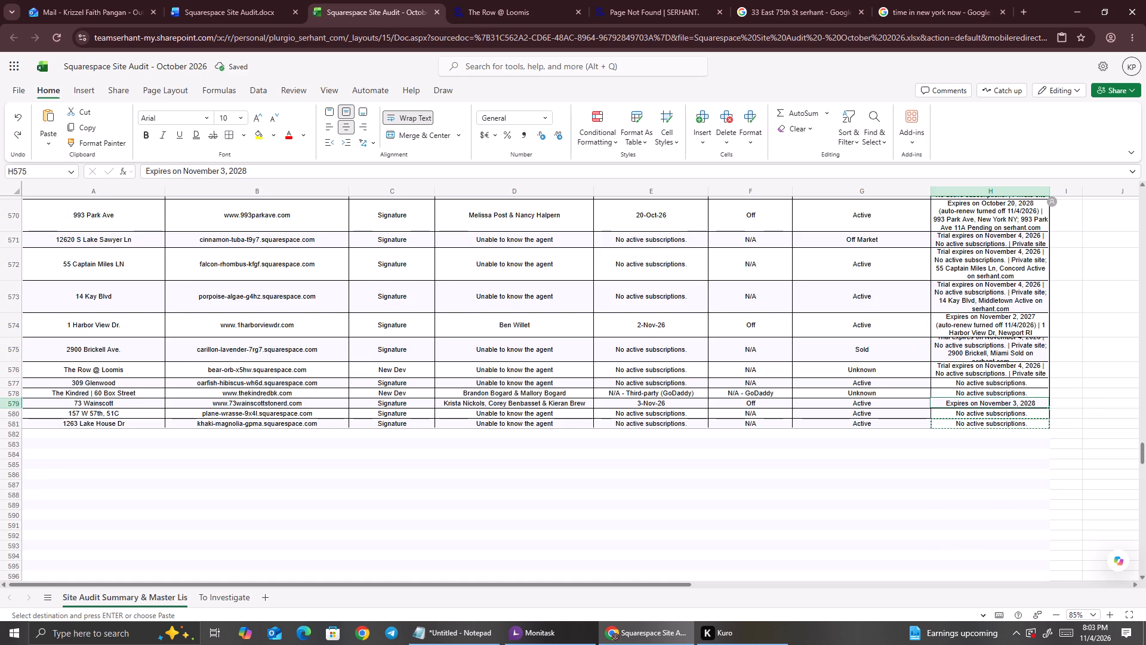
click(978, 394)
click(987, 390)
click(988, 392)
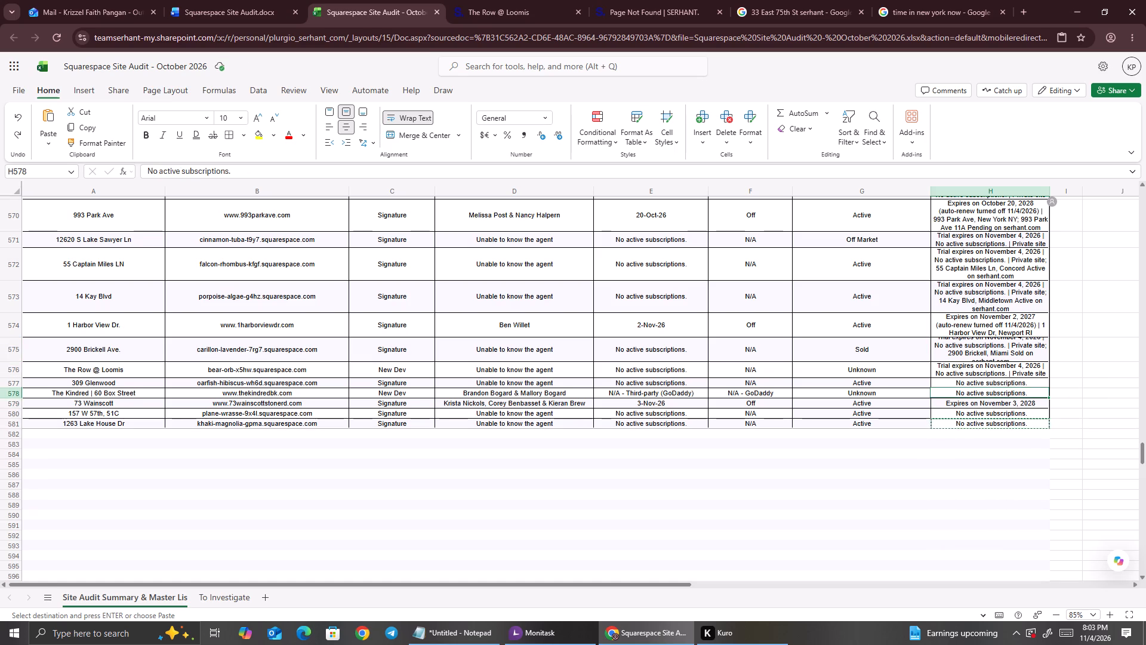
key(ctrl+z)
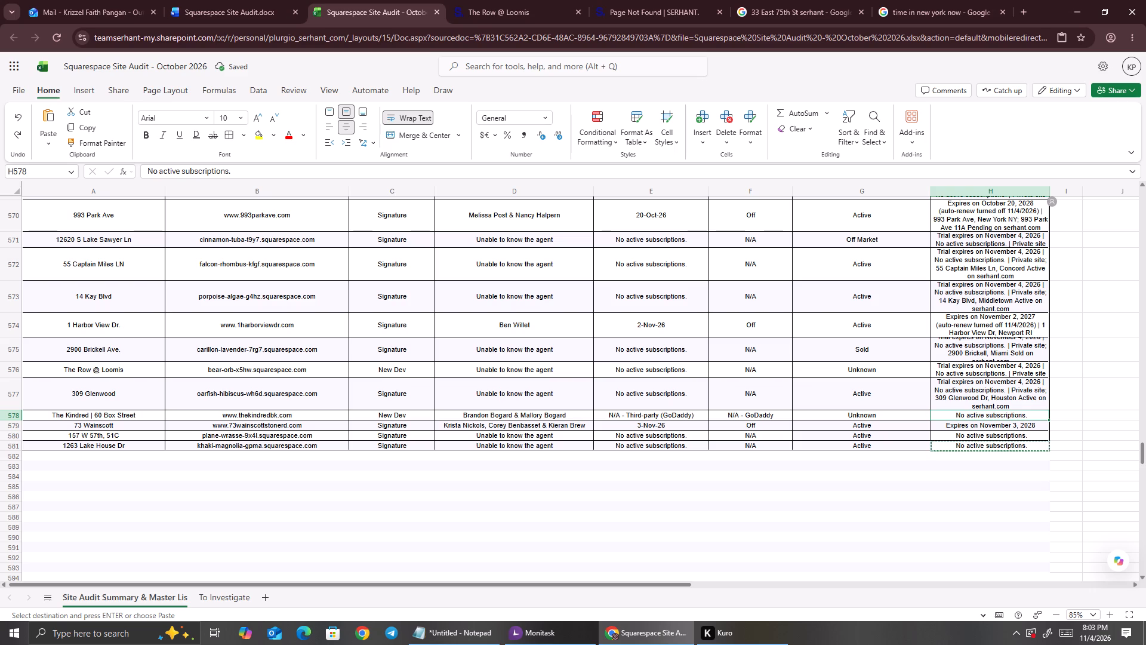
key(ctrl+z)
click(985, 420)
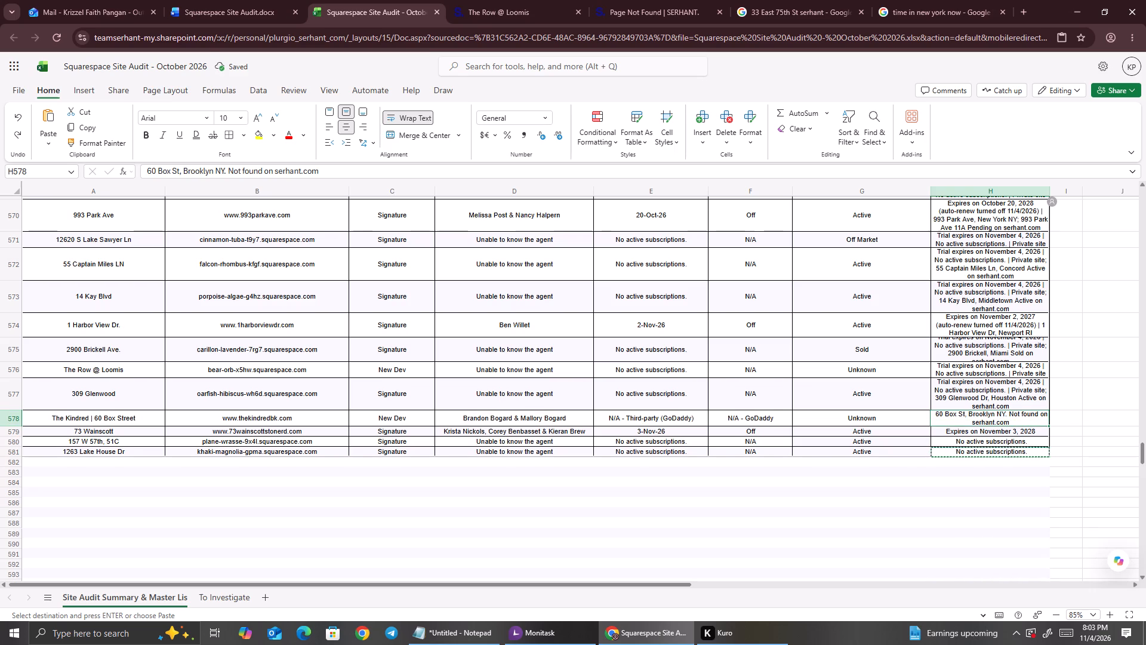
click(1010, 400)
click(984, 447)
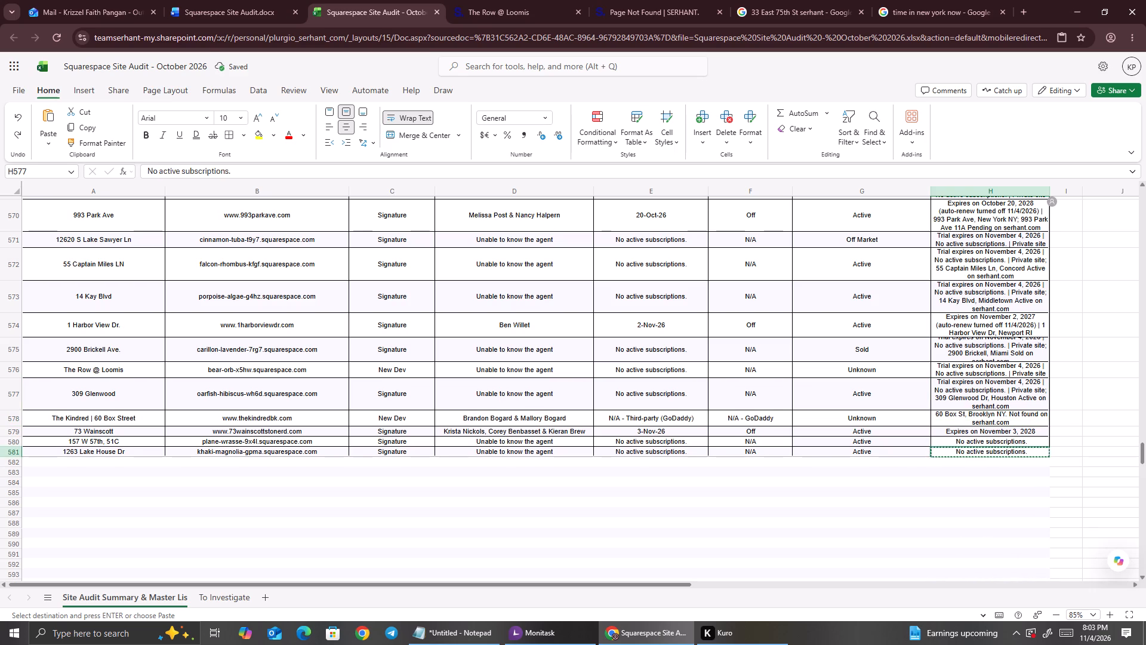
key(ctrl+x)
click(982, 400)
key(ctrl+v)
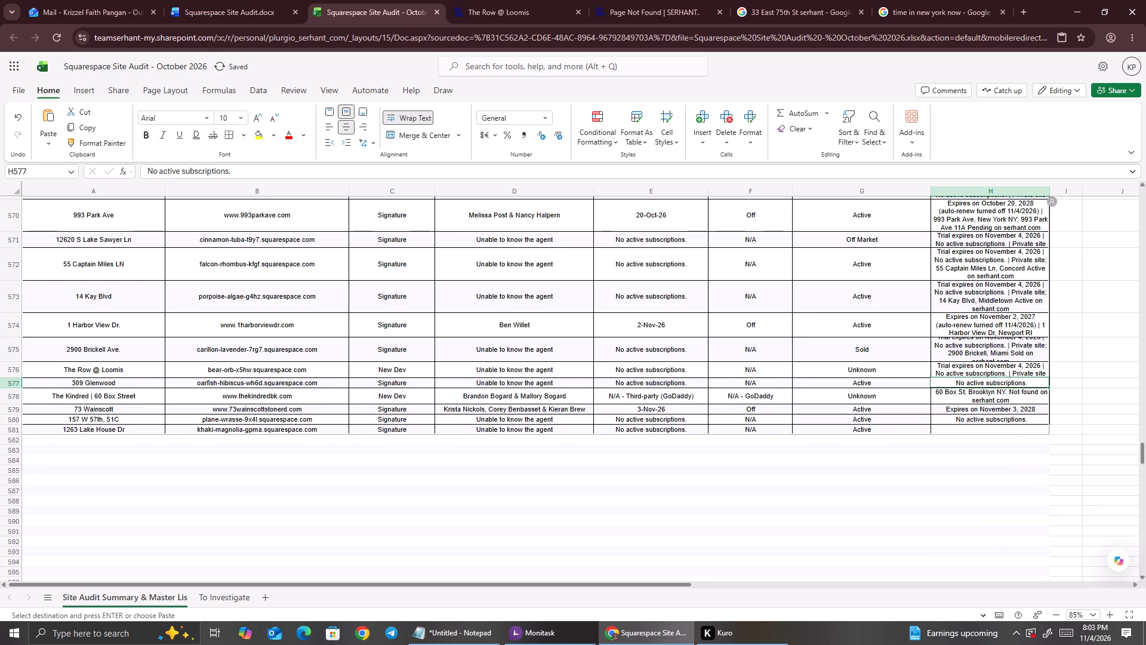
click(966, 451)
click(680, 383)
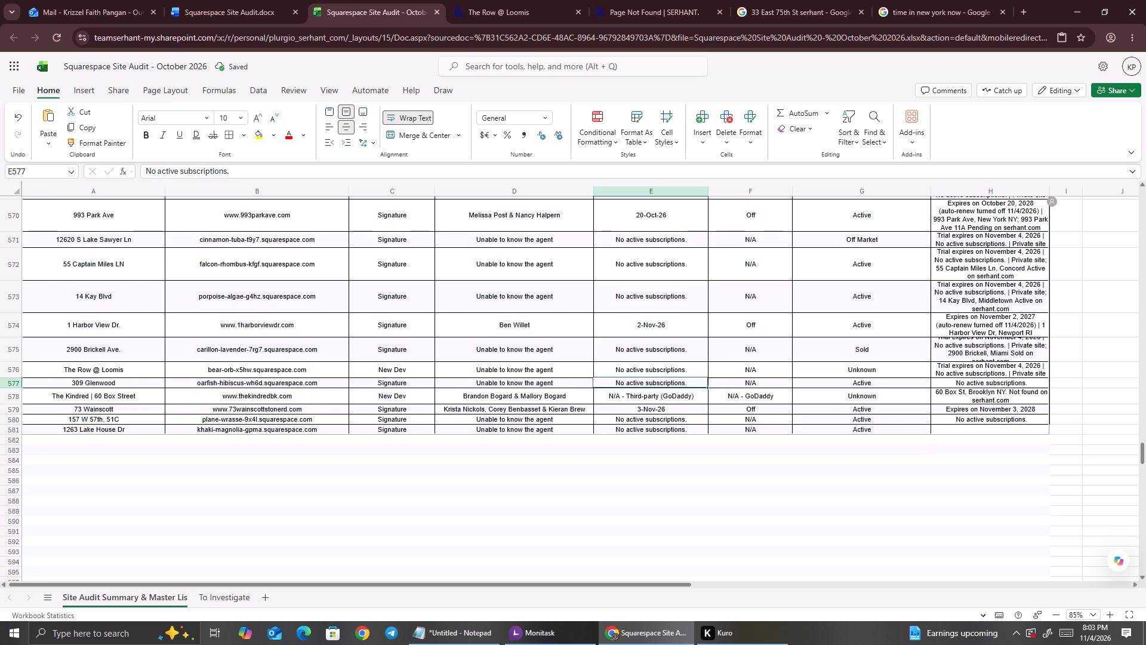
key(ctrl+c)
click(681, 395)
key(ctrl+v)
click(697, 479)
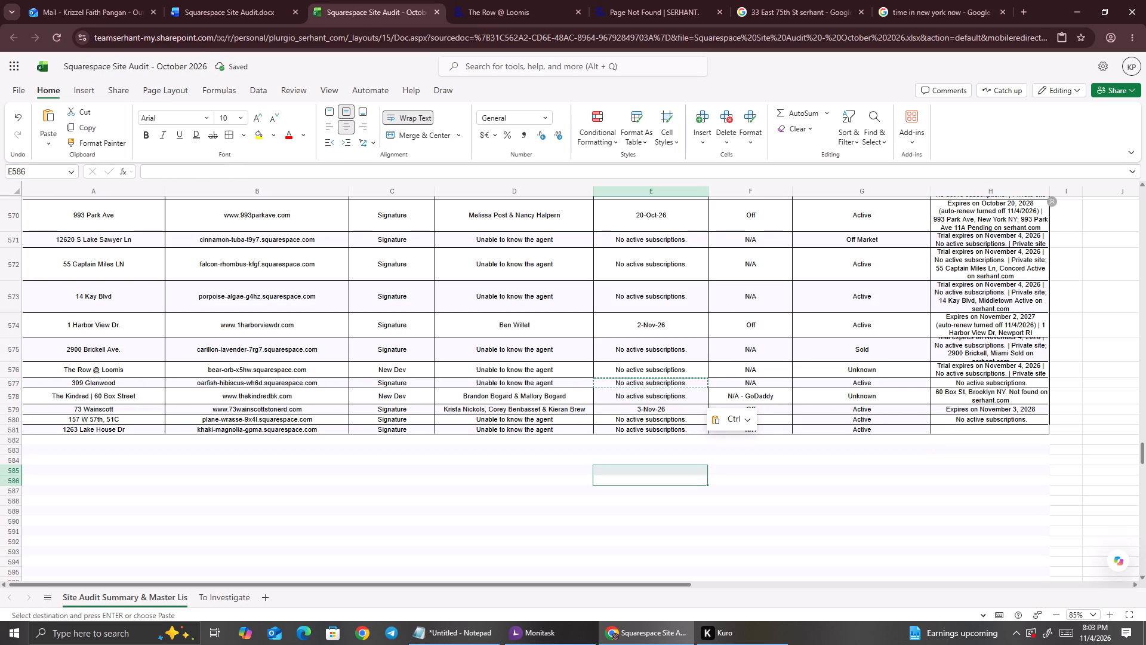
Copy "Off" from column F of 1 Harbor View Dr. to the rows 2900 Brickell Ave. through The Kindred | 60 Box Street.
click(774, 335)
key(ctrl+c)
click(756, 348)
key(ctrl+v)
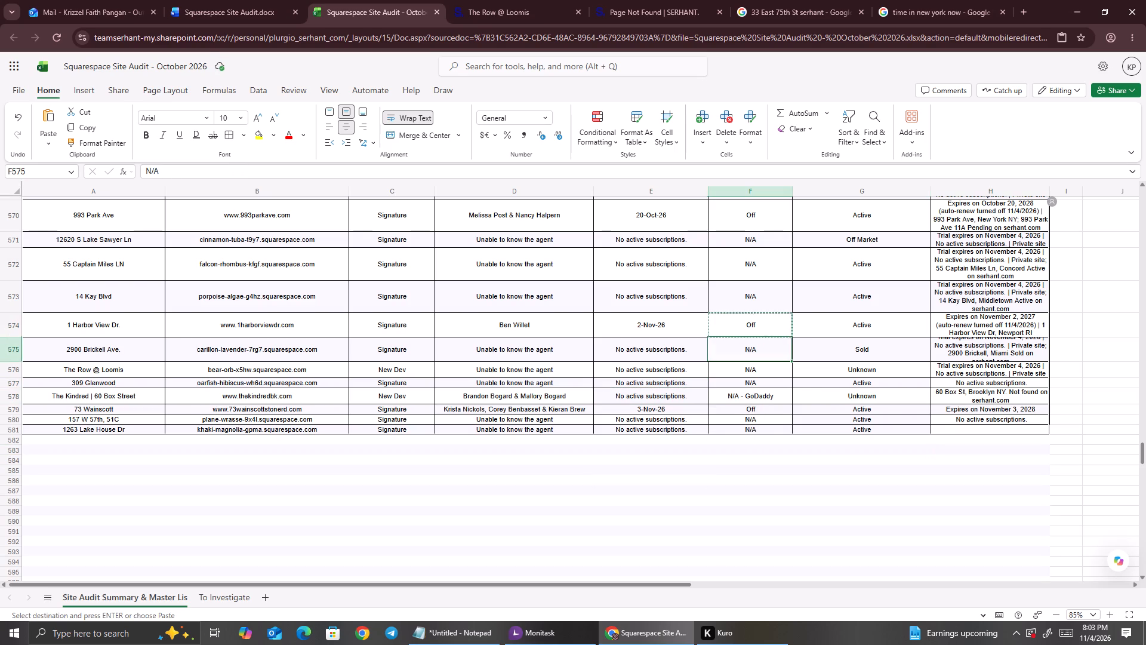
click(757, 372)
key(ctrl+v)
click(759, 381)
key(ctrl+v)
click(759, 399)
key(ctrl+v)
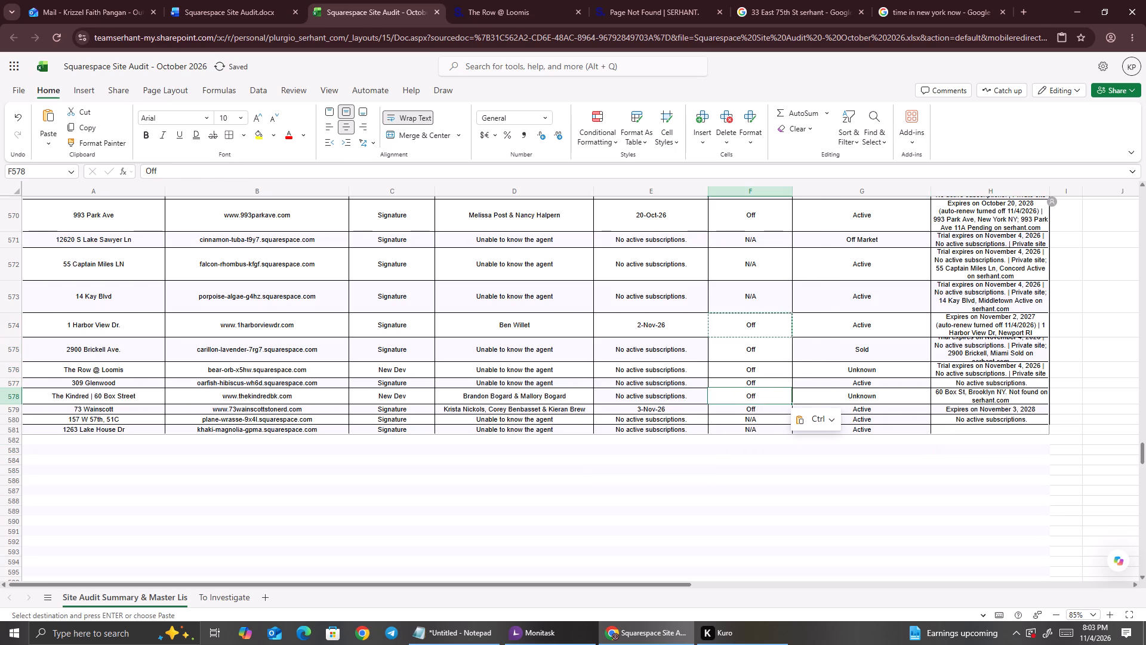
click(756, 423)
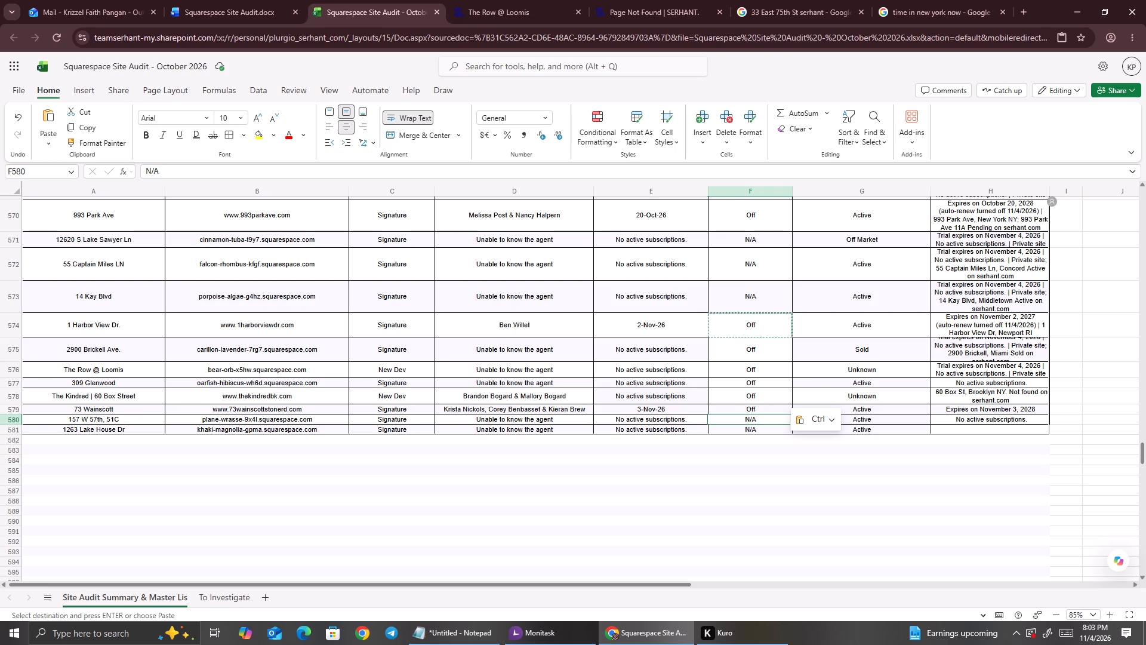
Switch to Monitask, start the Default task timer, pause it and restart it, and return to the workbook.
click(530, 640)
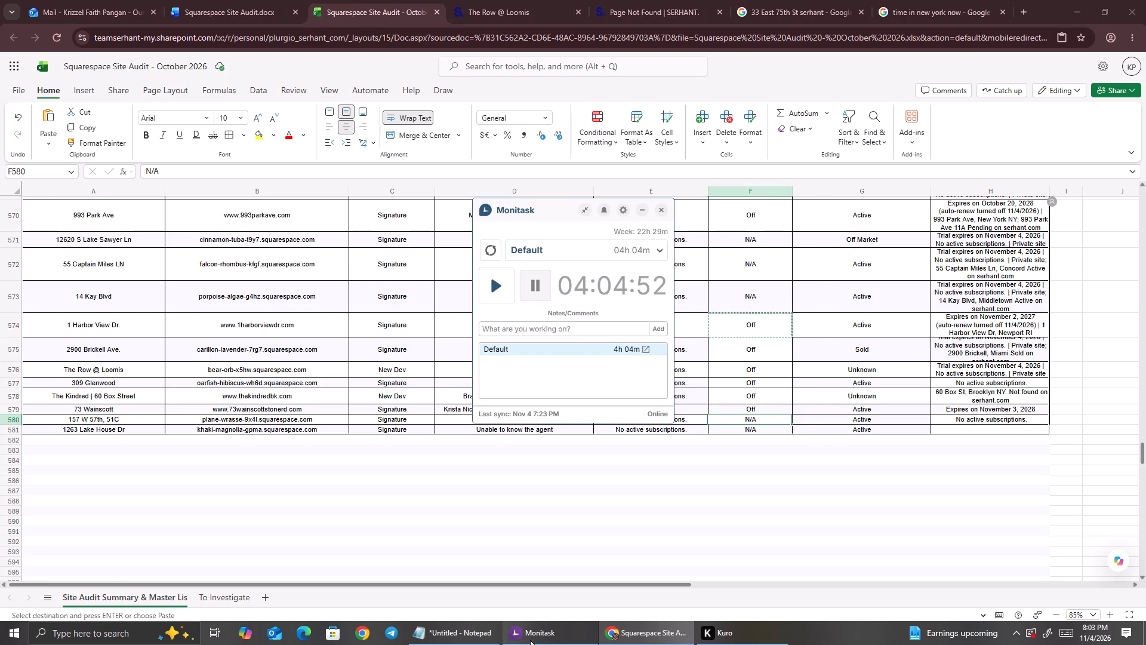
click(473, 282)
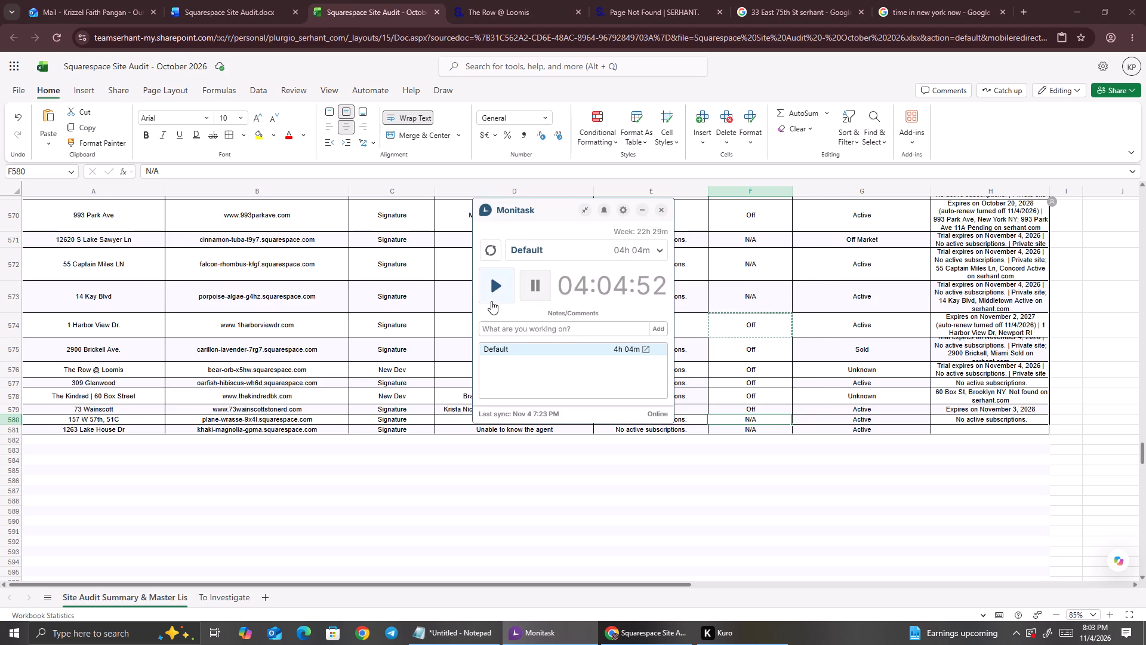
click(498, 293)
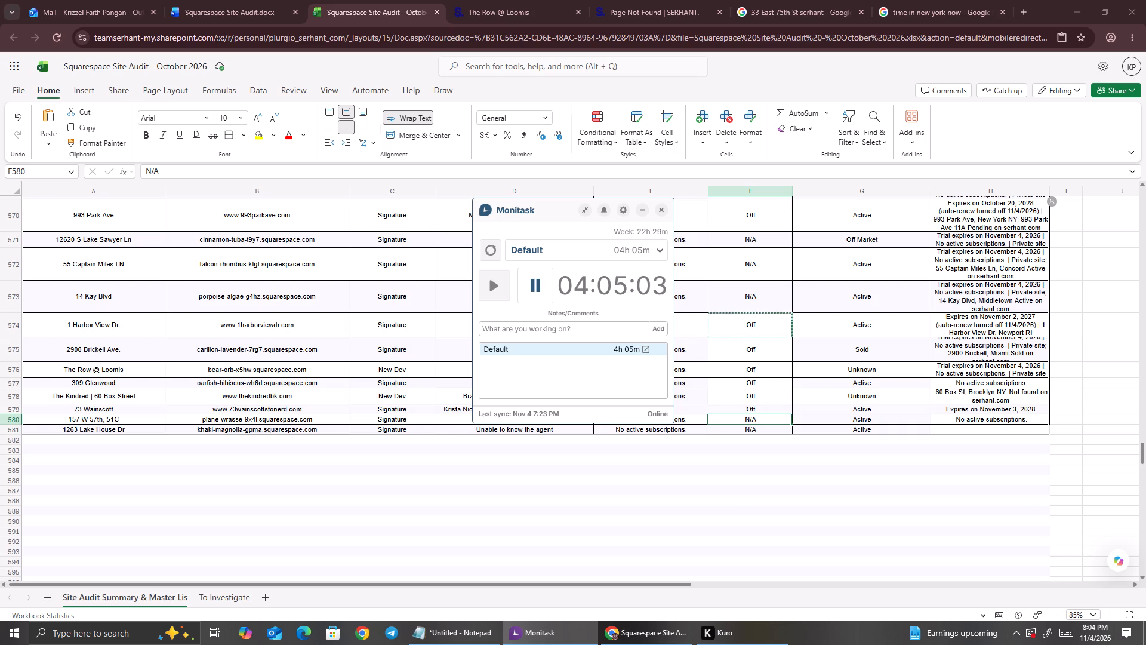
click(532, 293)
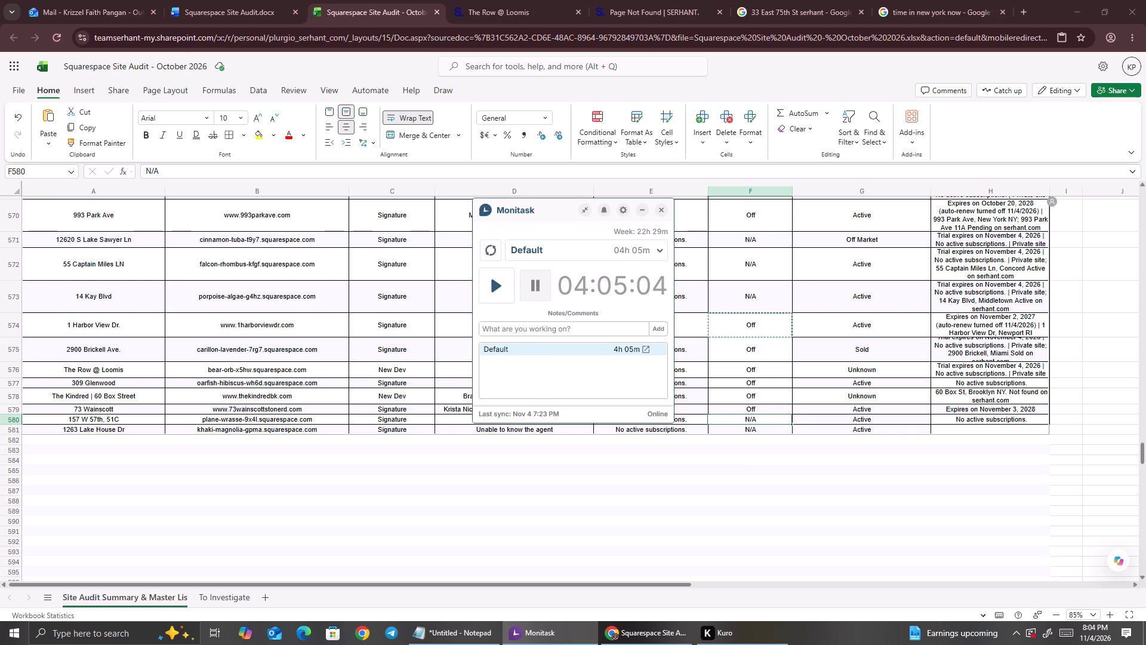
click(540, 463)
click(616, 546)
click(558, 632)
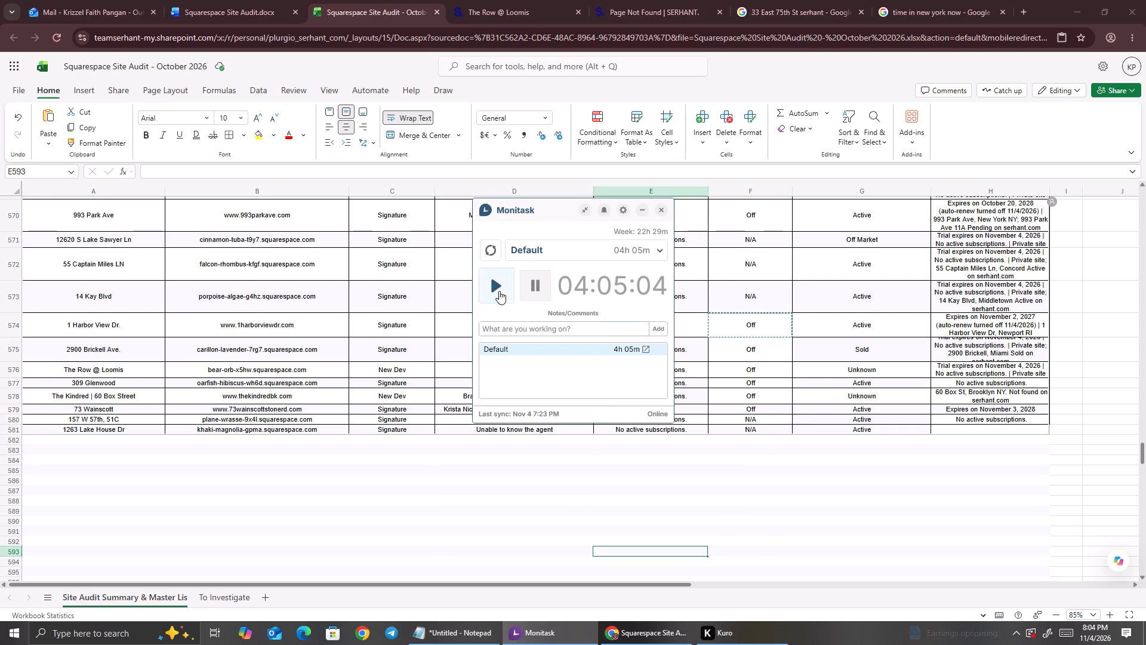
click(500, 286)
click(589, 520)
click(834, 480)
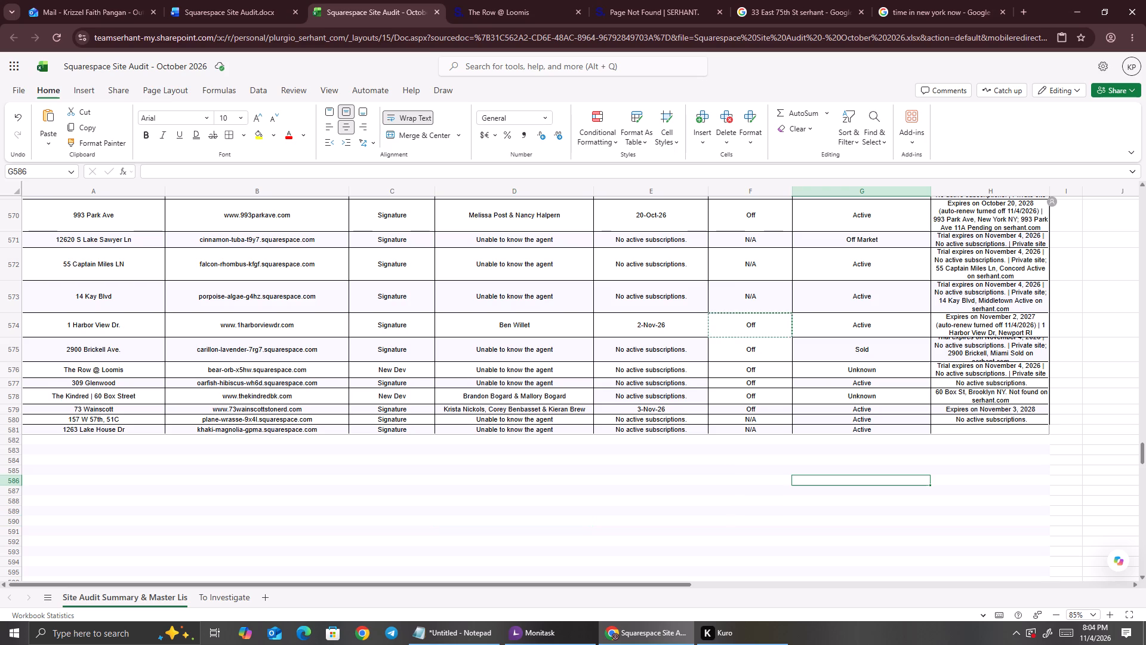
click(978, 374)
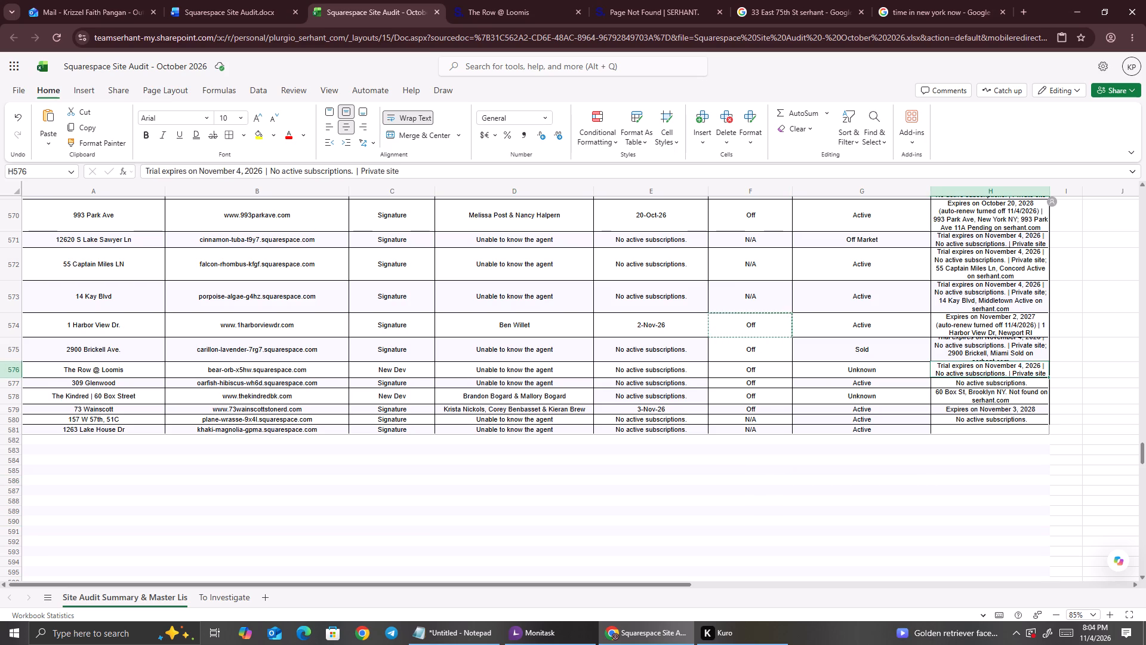
click(969, 352)
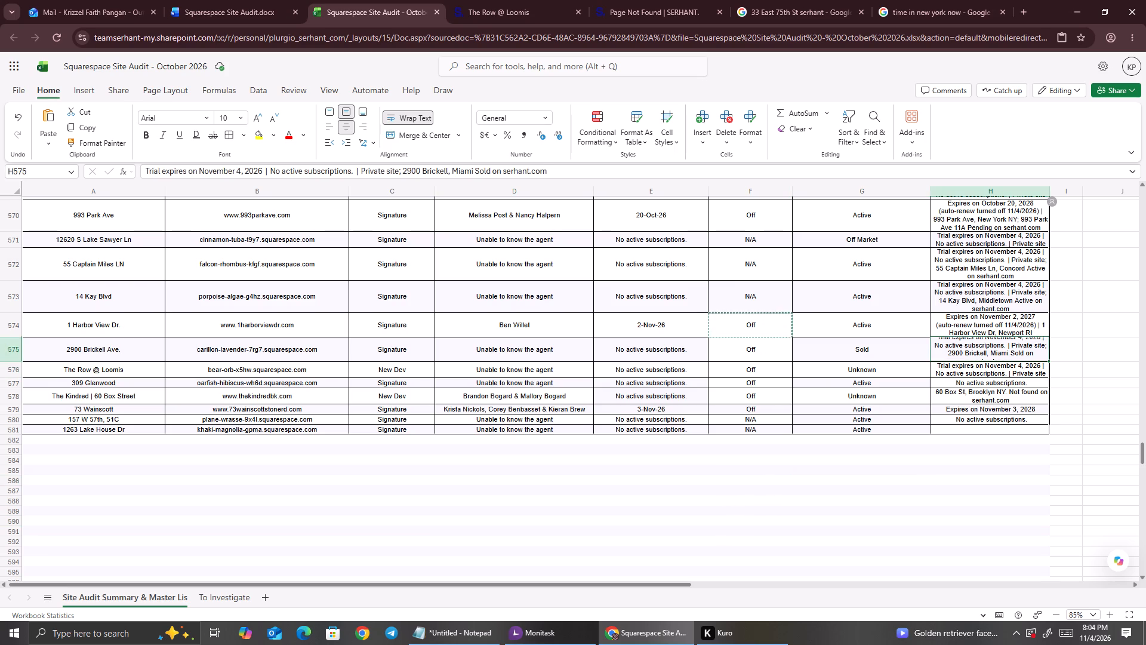
click(669, 351)
key(ctrl+c)
click(981, 353)
key(ctrl+v)
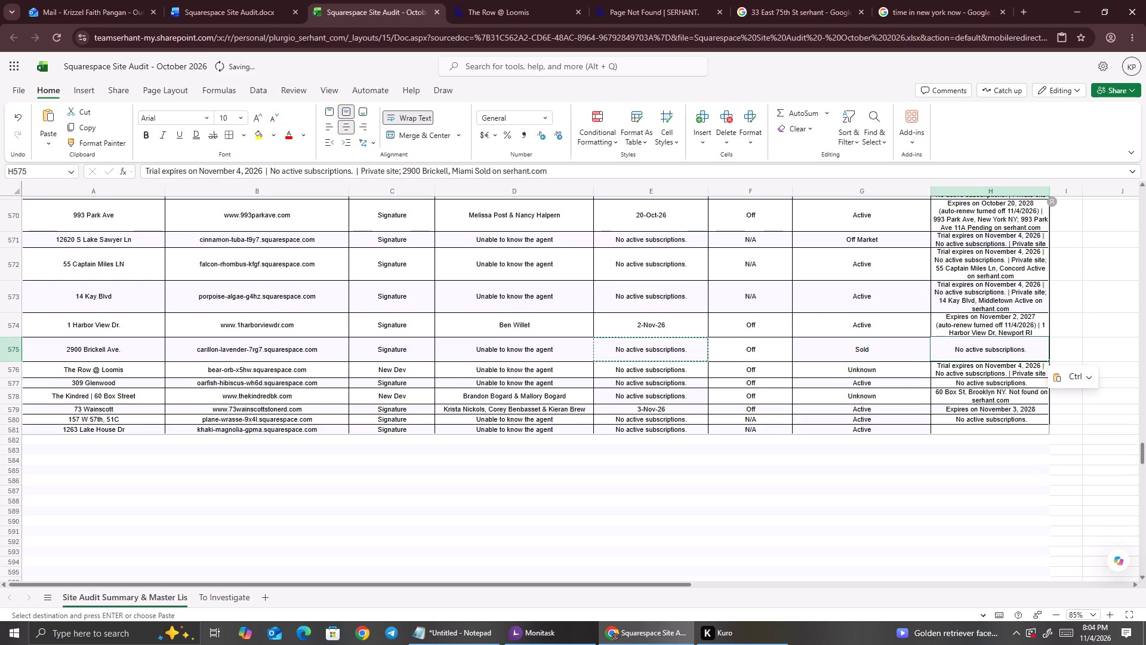
click(961, 487)
click(974, 321)
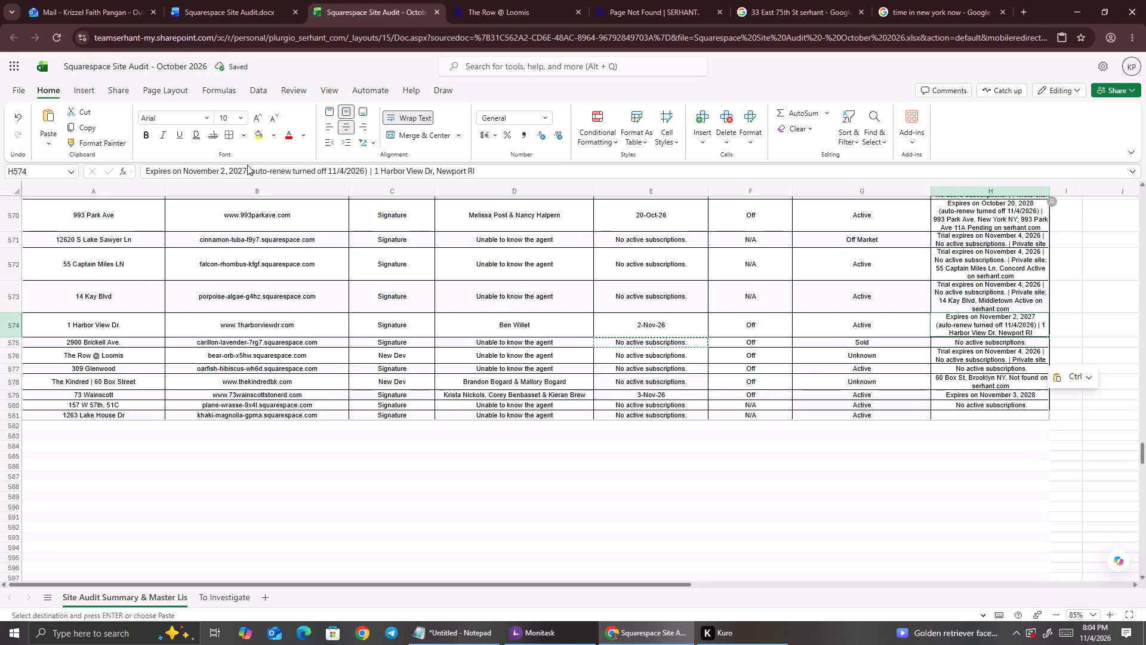
drag(248, 170, 594, 170)
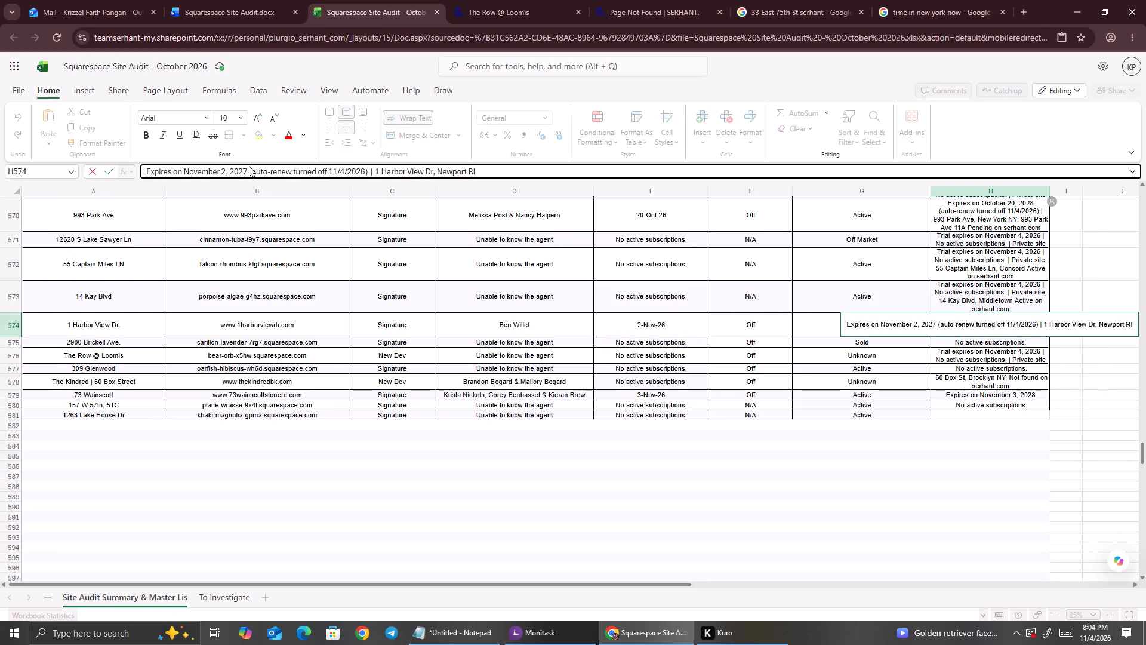
click(250, 167)
drag(247, 169, 676, 187)
key(Insert)
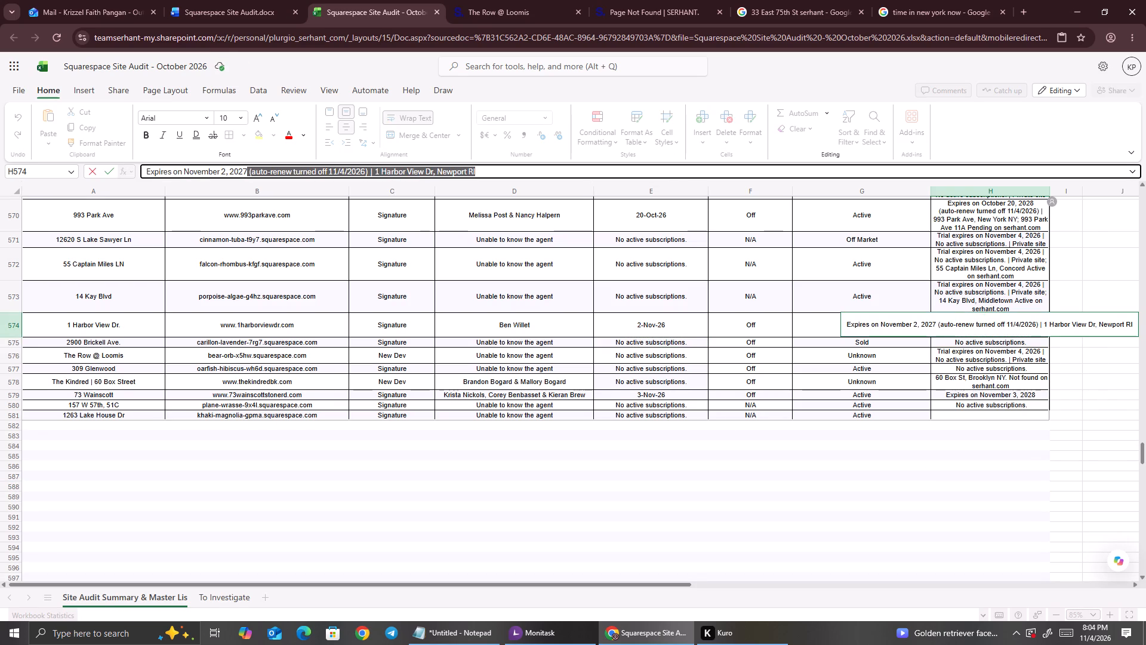
key(BackSpace)
click(737, 518)
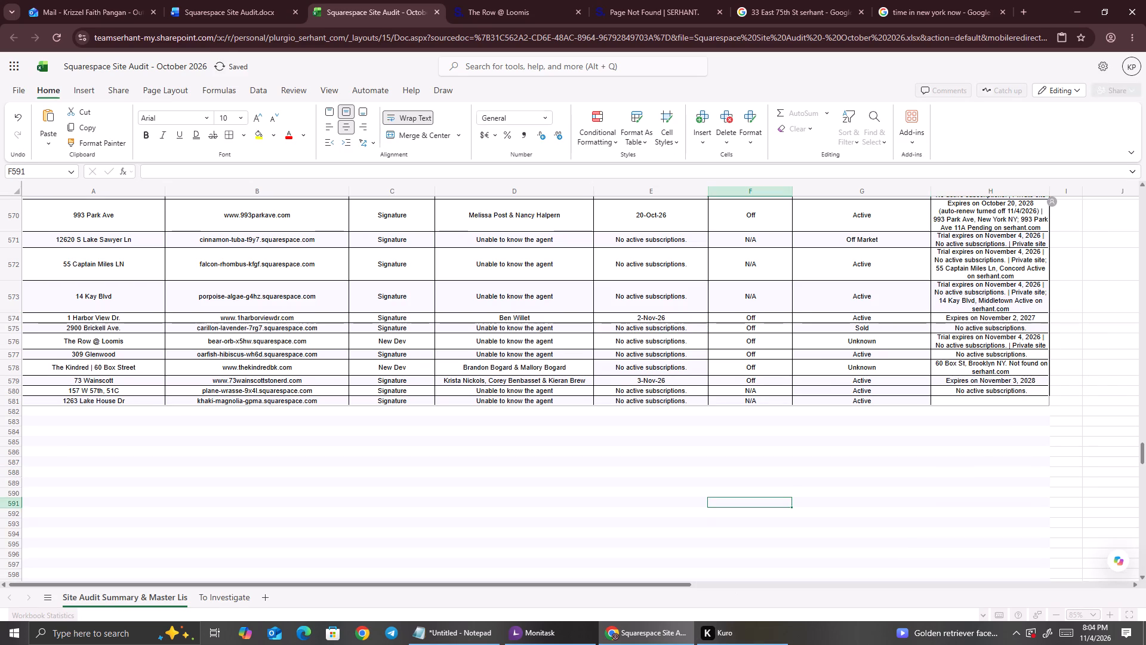
scroll(670, 438, up, 2)
click(855, 463)
click(985, 457)
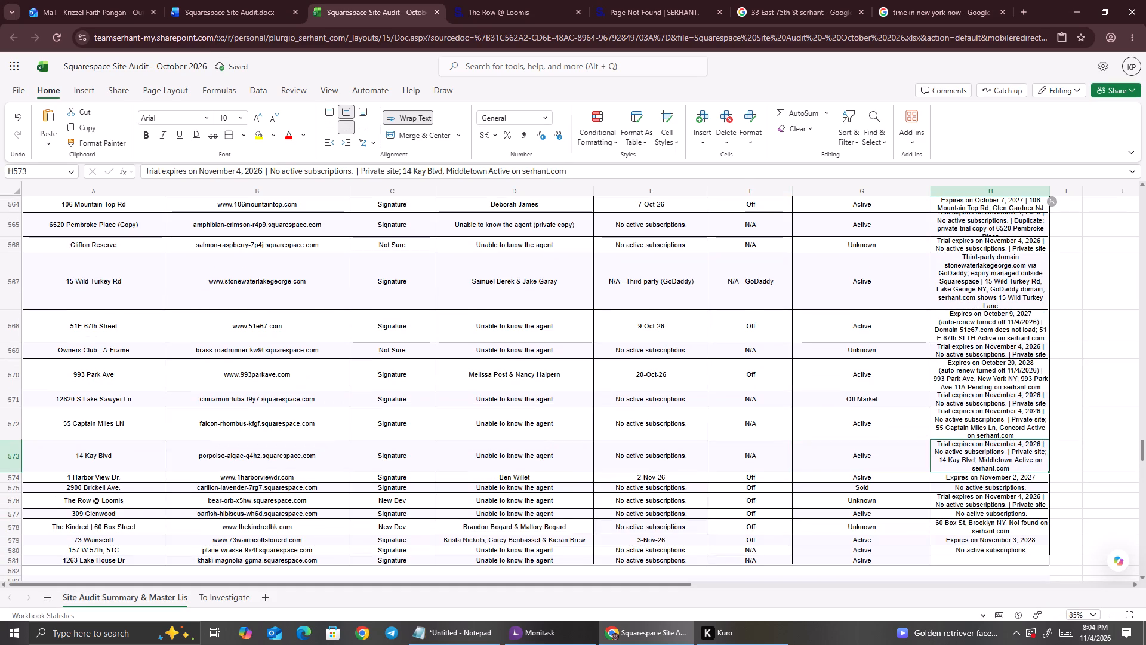
click(297, 170)
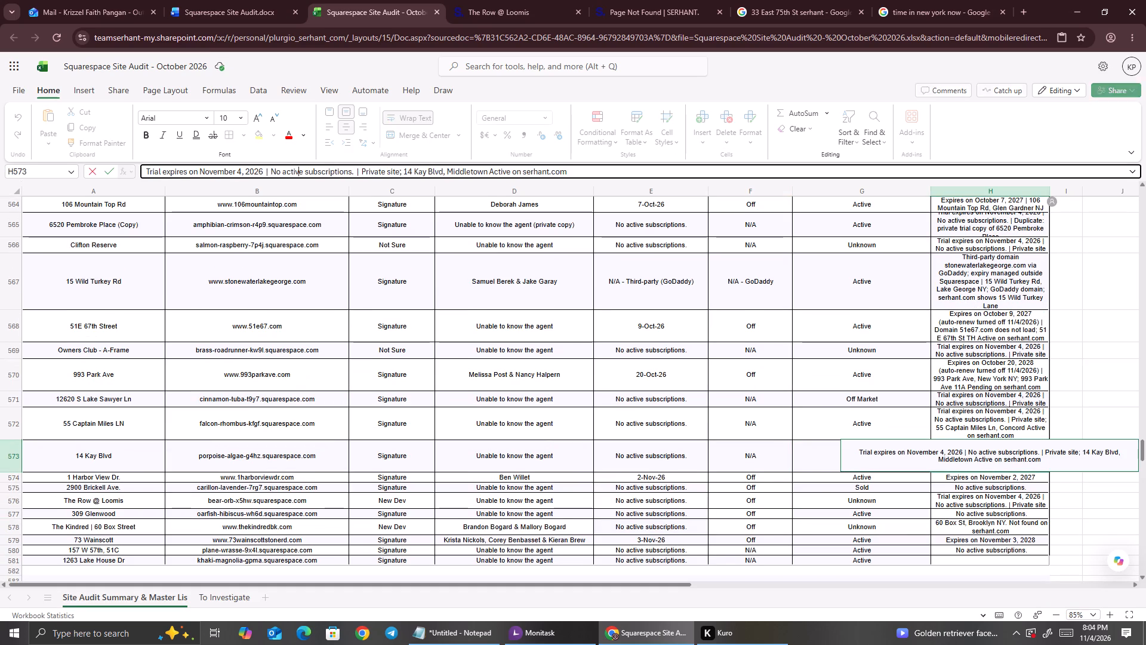
click(715, 479)
click(674, 462)
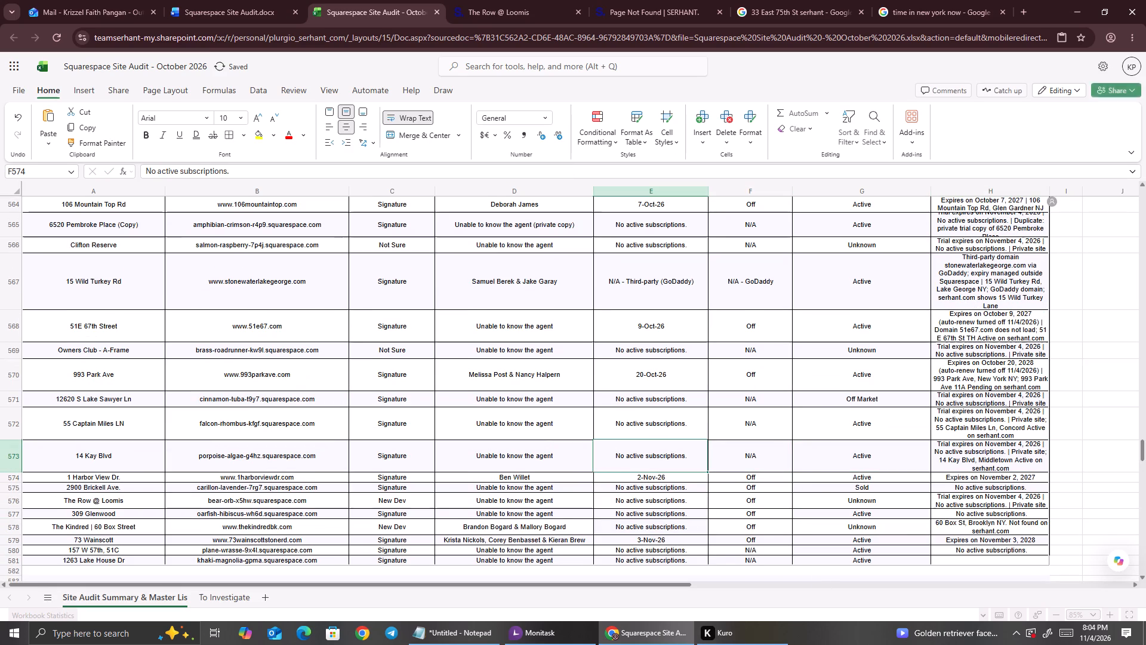
key(ctrl+c)
click(997, 460)
key(ctrl+v)
click(769, 482)
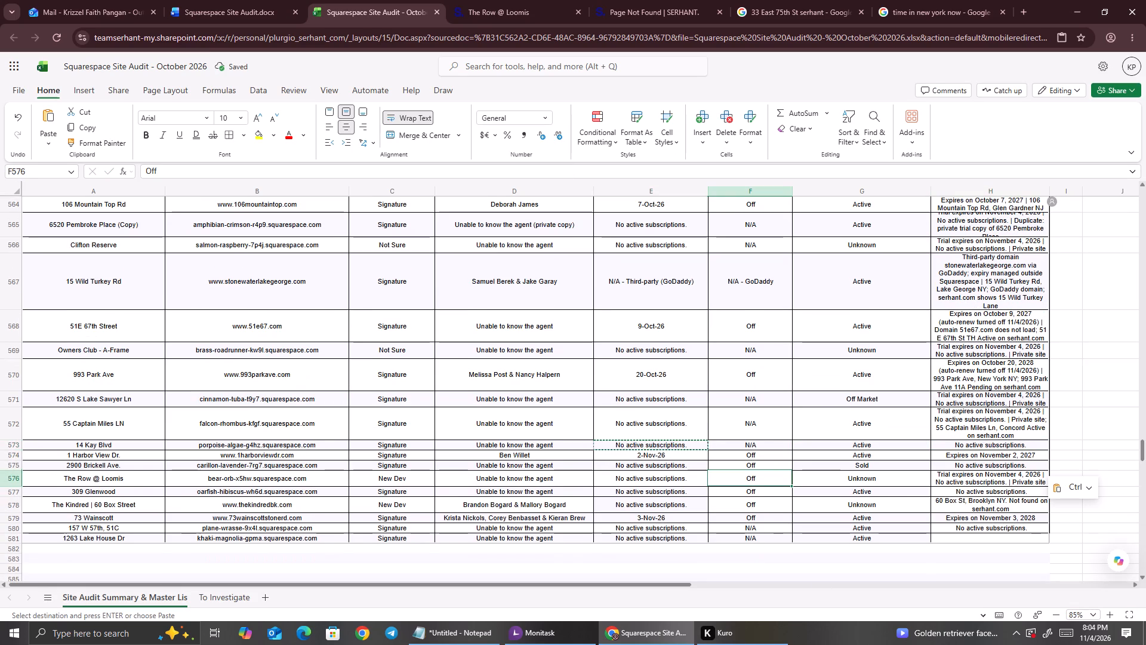
drag(768, 484, 769, 455)
key(ctrl+c)
click(765, 449)
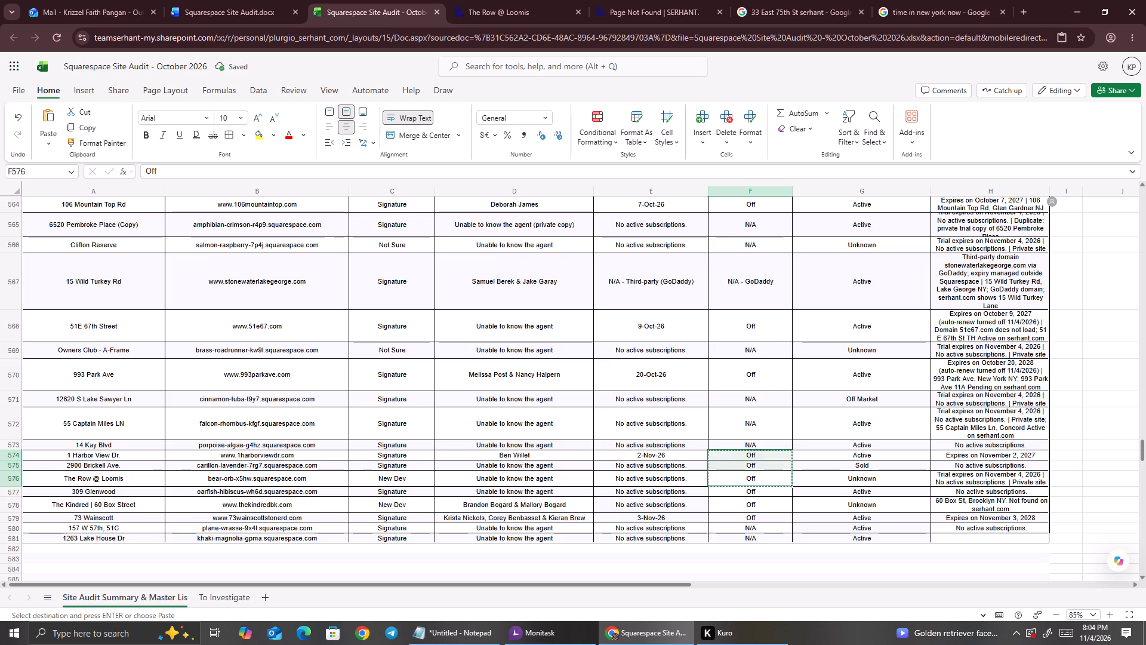
key(ctrl+v)
click(765, 448)
key(ctrl+v)
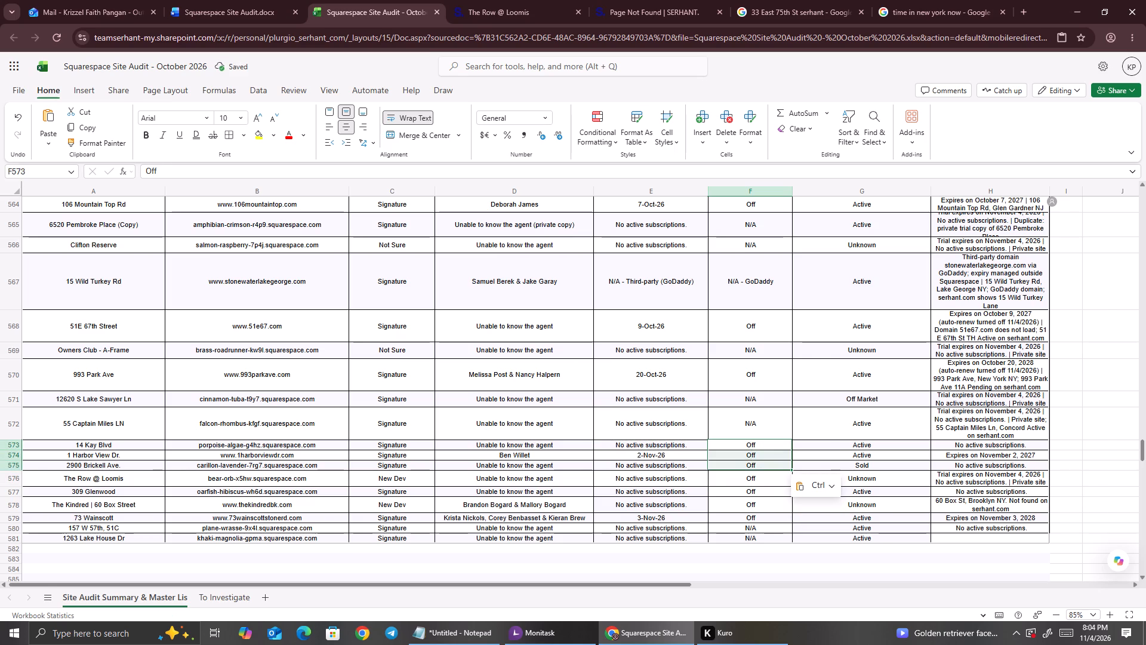
click(768, 478)
key(ctrl+v)
click(764, 508)
key(ctrl+v)
click(760, 466)
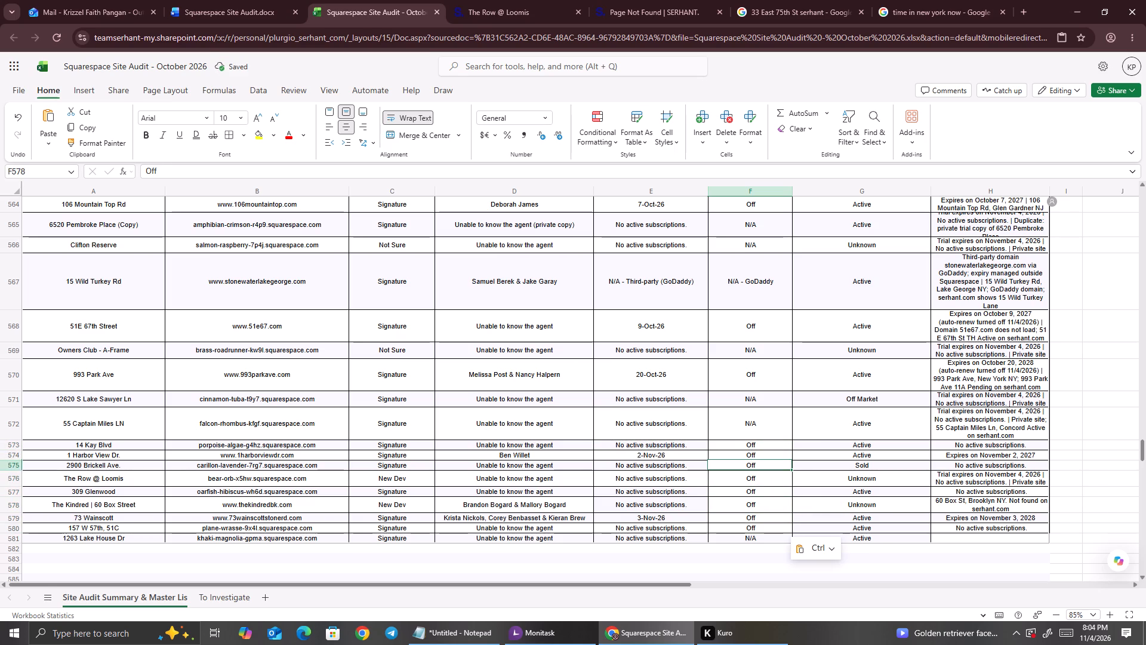
click(756, 524)
key(ctrl+v)
key(ctrl+z)
click(759, 503)
key(ctrl+v)
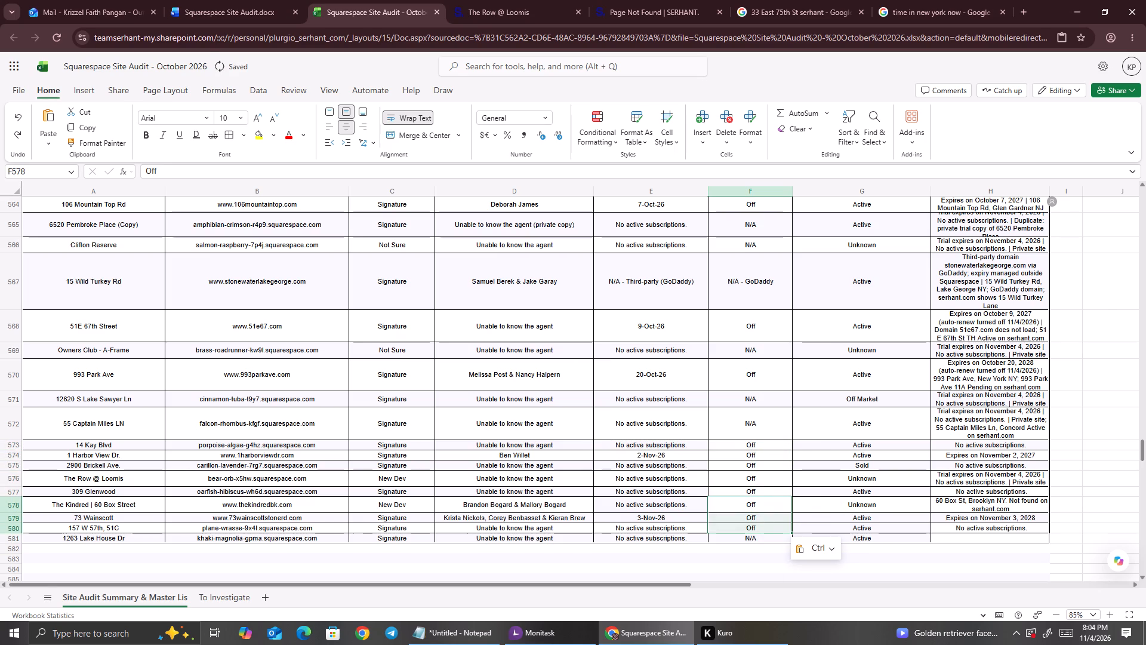
click(760, 531)
key(ctrl+c)
click(760, 540)
key(ctrl+v)
click(766, 561)
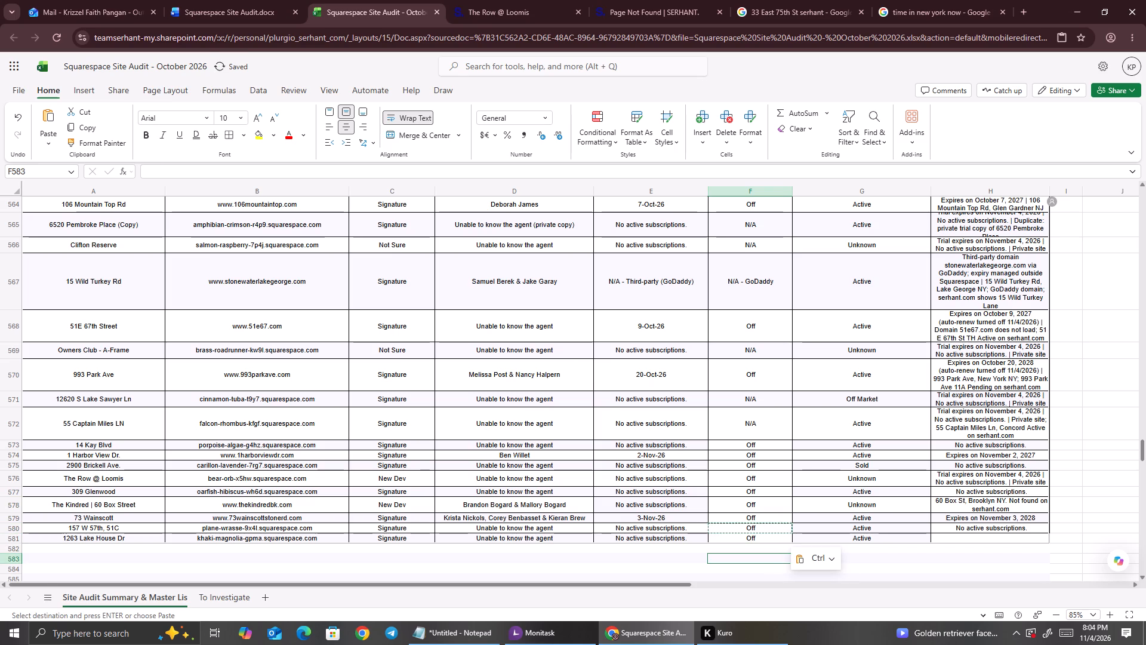
click(763, 433)
drag(762, 448, 757, 537)
key(ctrl+c)
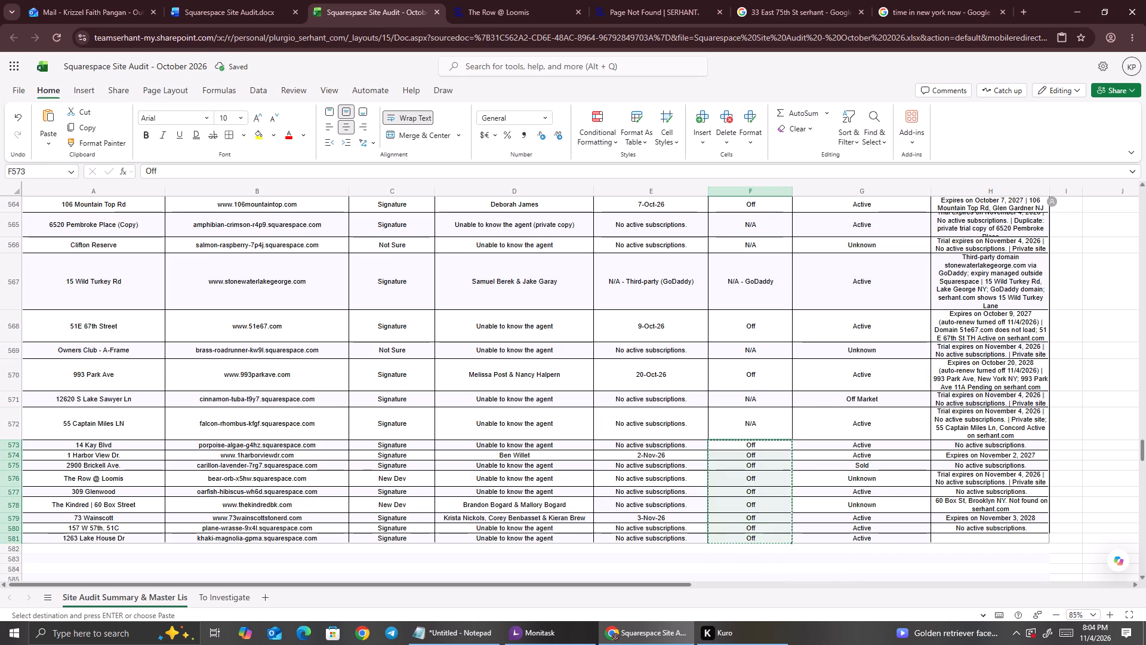
click(748, 228)
key(ctrl+v)
click(759, 482)
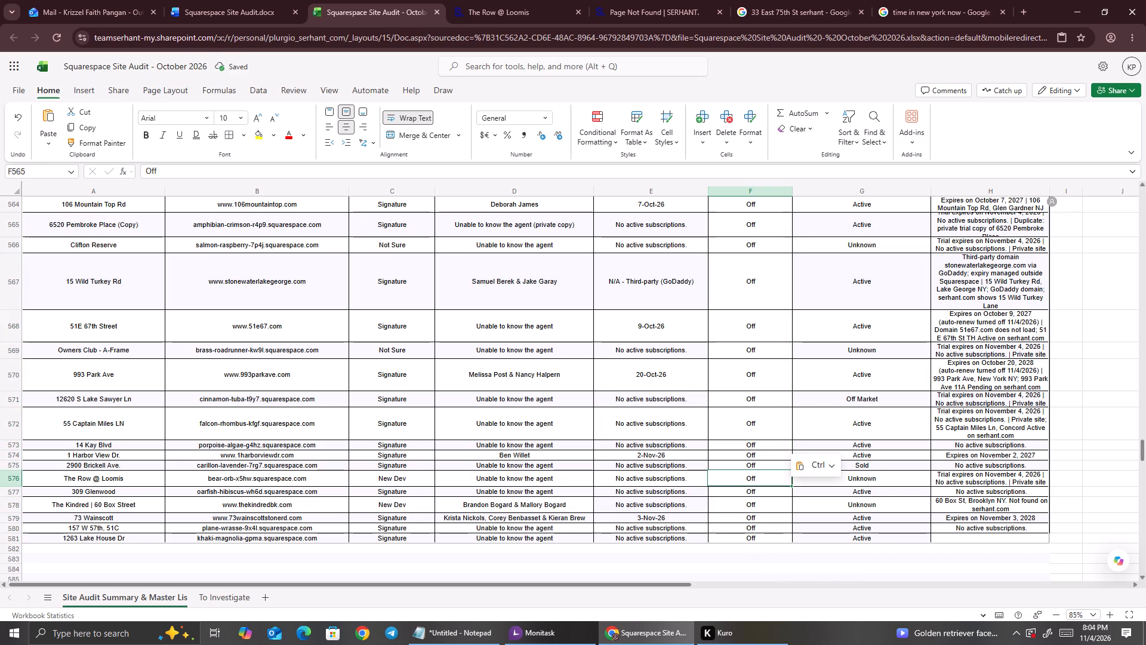
Search the Serhant dashboard in Squarespace for 1263 Lake House Dr, using the name copied from column A, and open the site.
click(539, 497)
click(550, 540)
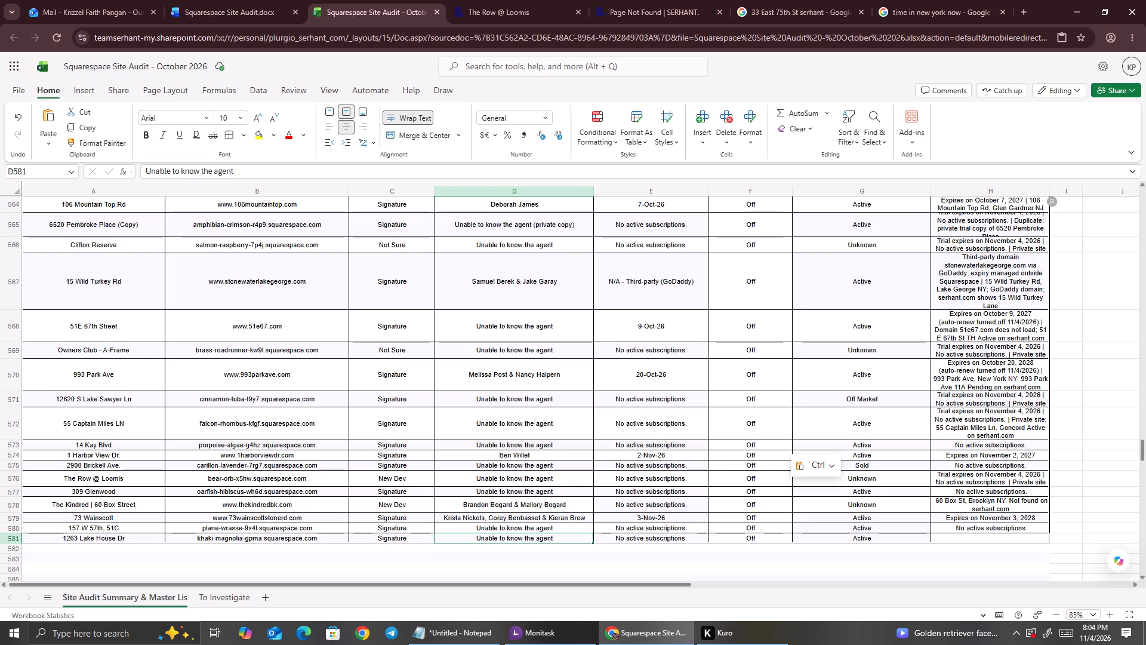
click(121, 540)
key(ctrl+c)
click(504, 0)
click(669, 0)
click(523, 0)
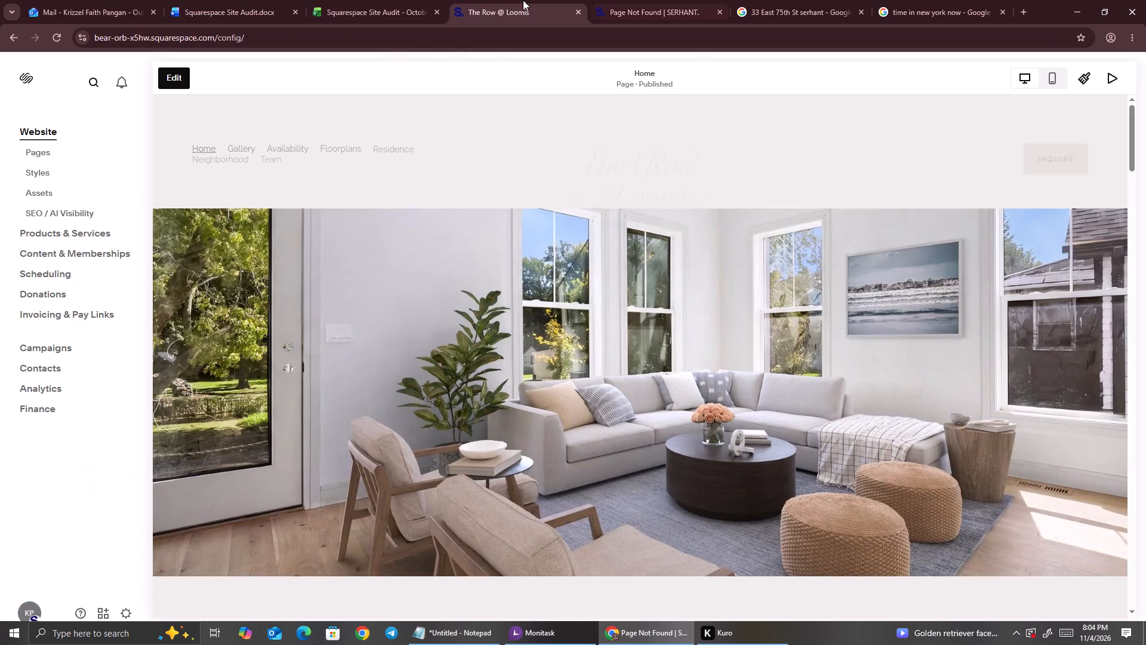
click(434, 0)
click(530, 0)
click(27, 36)
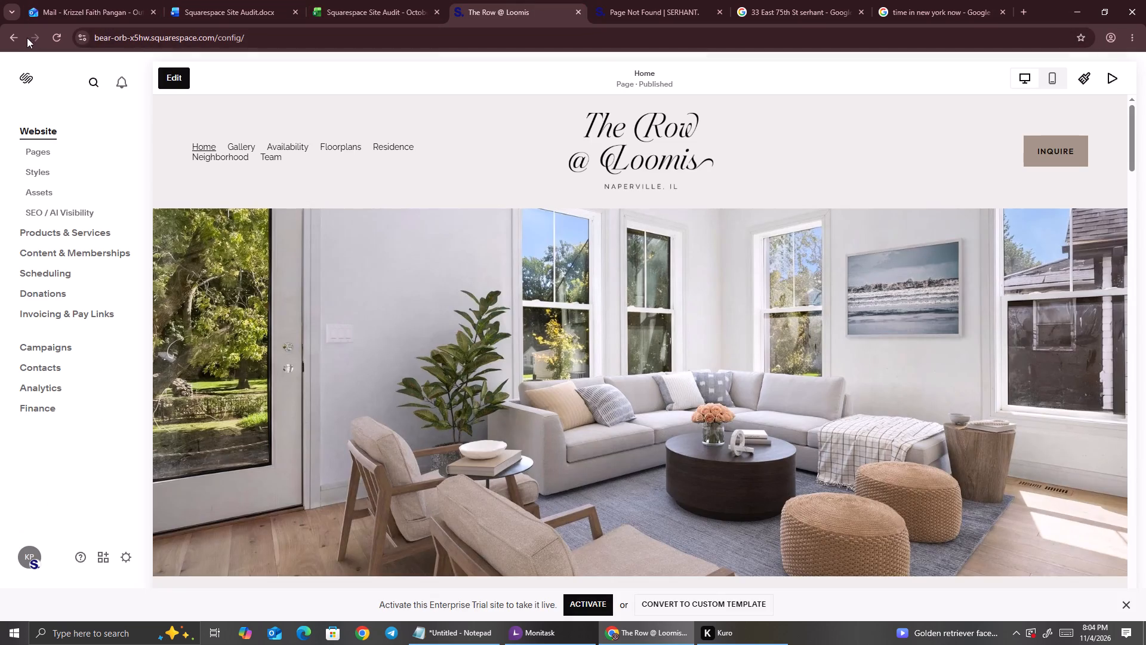
click(27, 38)
click(14, 38)
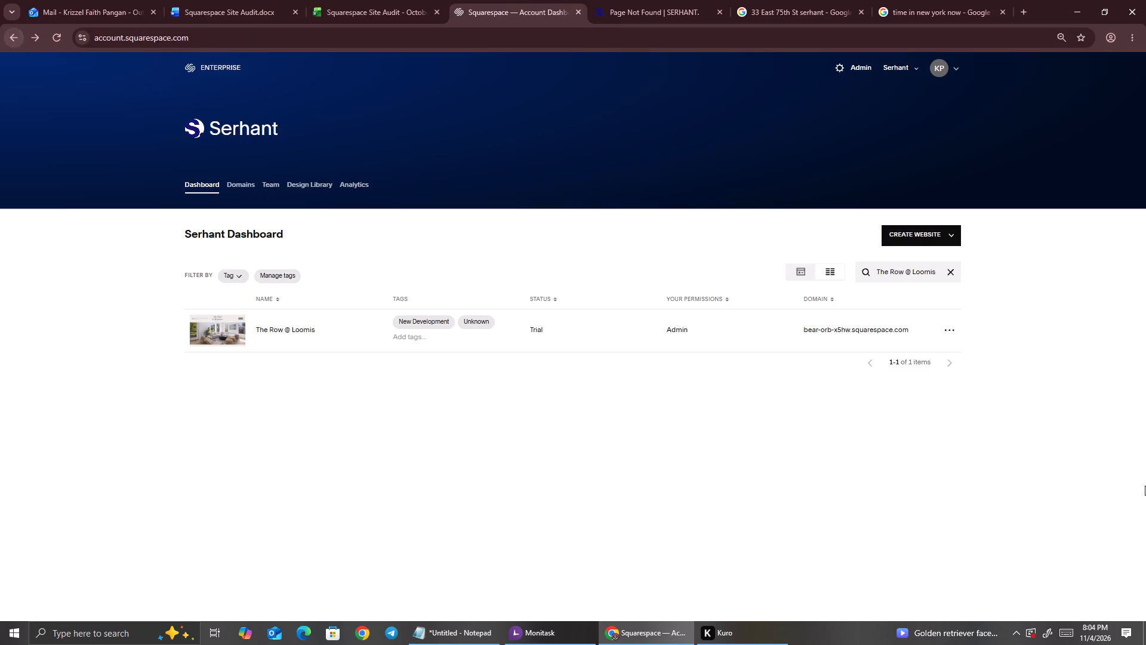
click(896, 275)
key(ctrl+a)
key(ctrl+v)
key(Return)
click(194, 341)
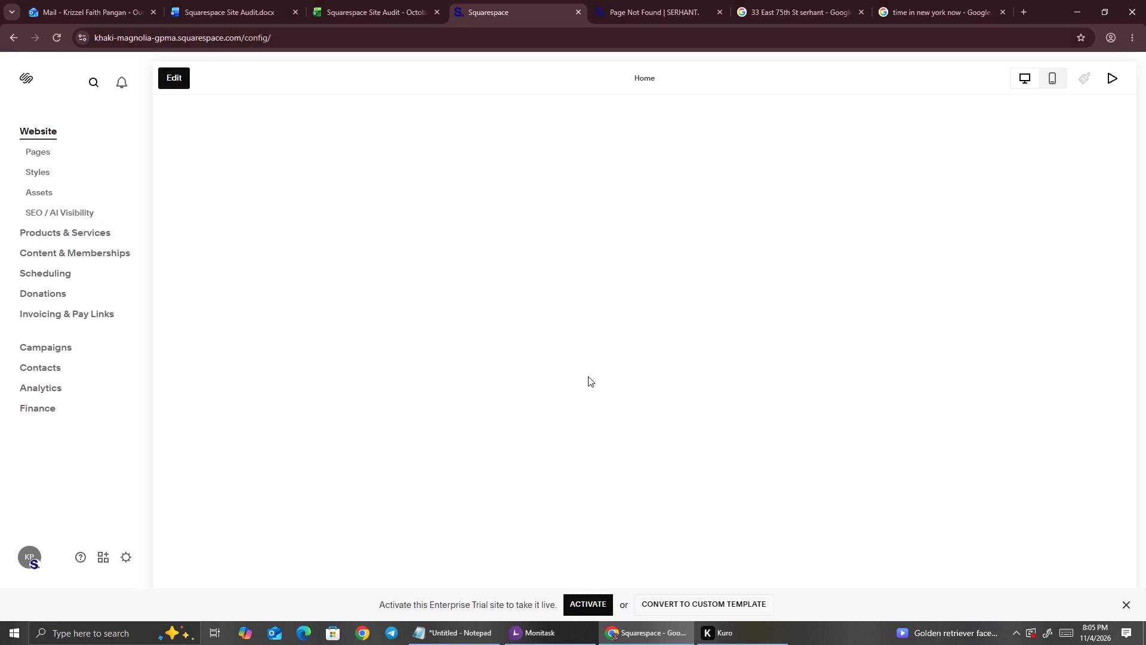
scroll(550, 386, down, 20)
scroll(550, 386, down, 1)
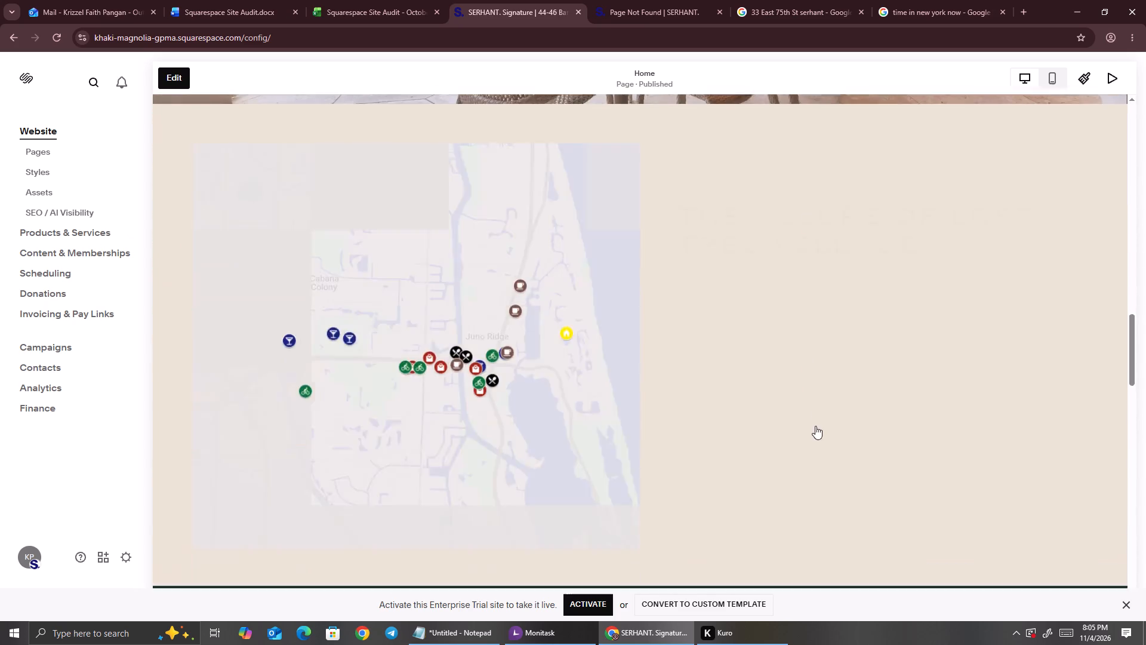
scroll(815, 426, down, 20)
scroll(815, 426, down, 6)
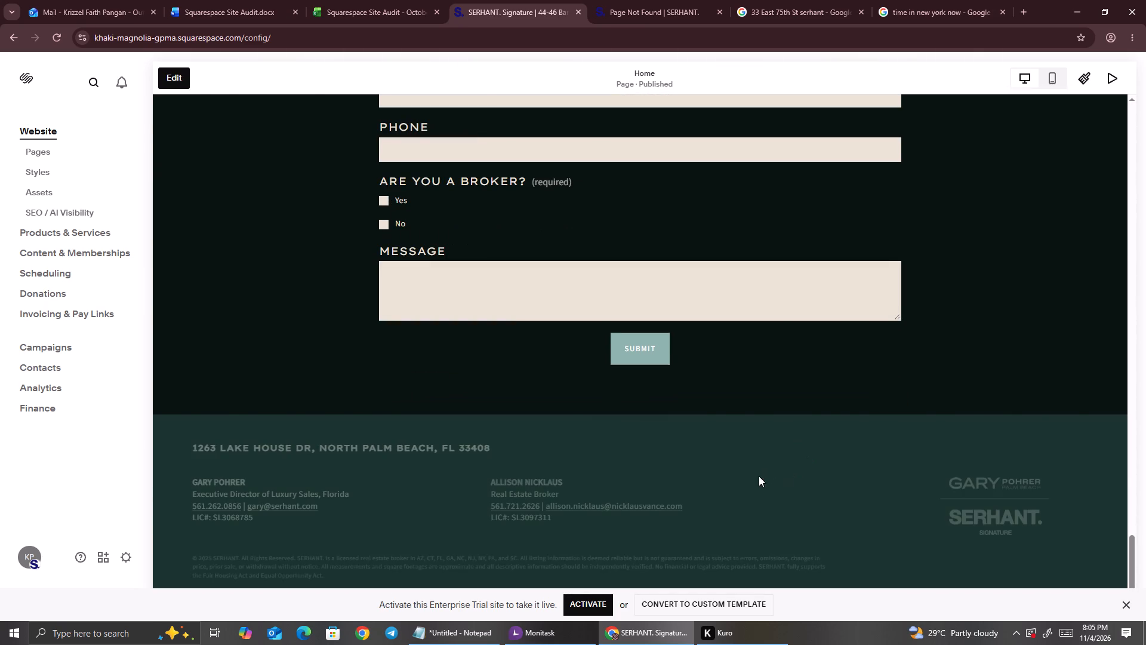
drag(181, 481, 260, 481)
key(ctrl+c)
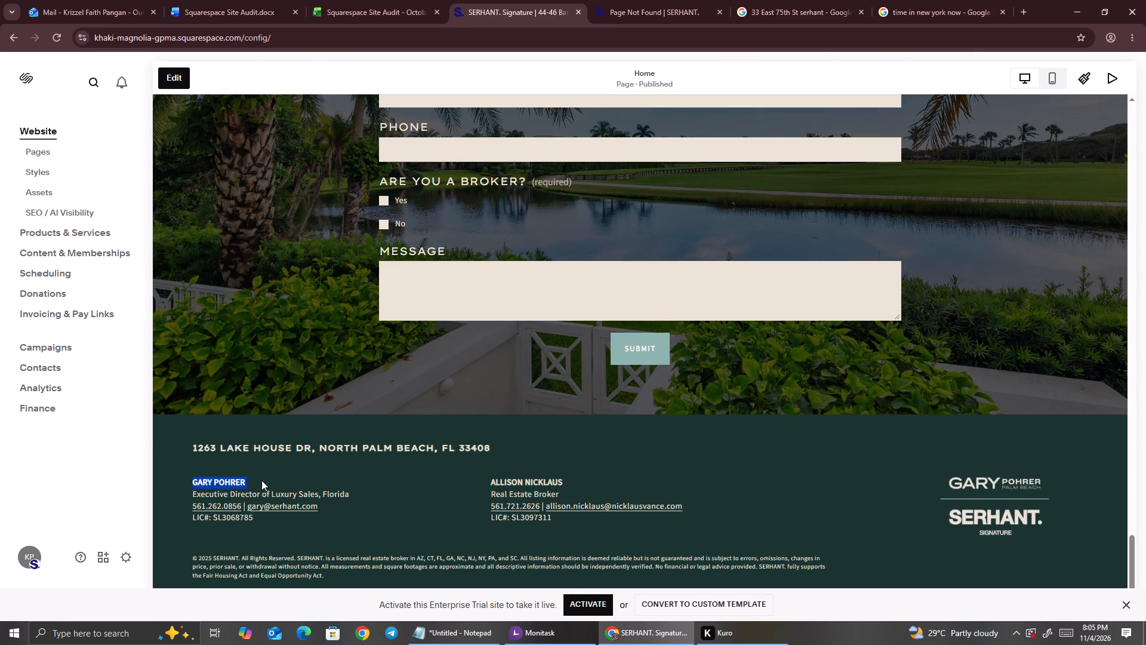
key(alt+Tab)
key(alt+Tab)
key(alt+Tab)
key(alt+Tab)
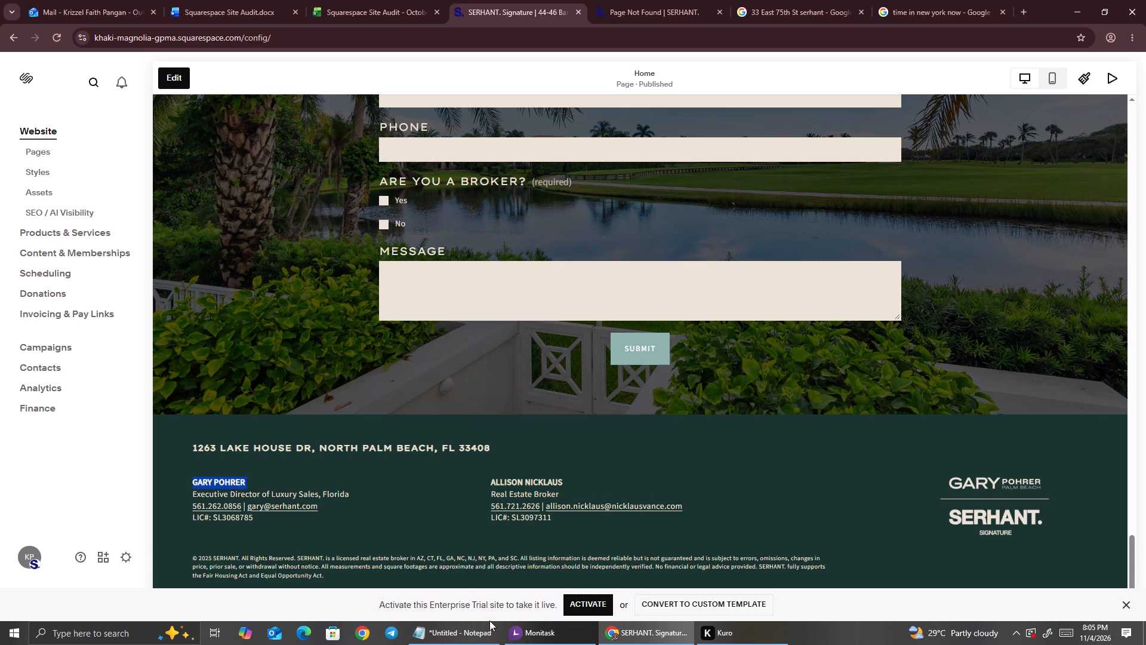
key(alt+Tab)
key(alt+Tab)
click(445, 634)
key(ctrl+a)
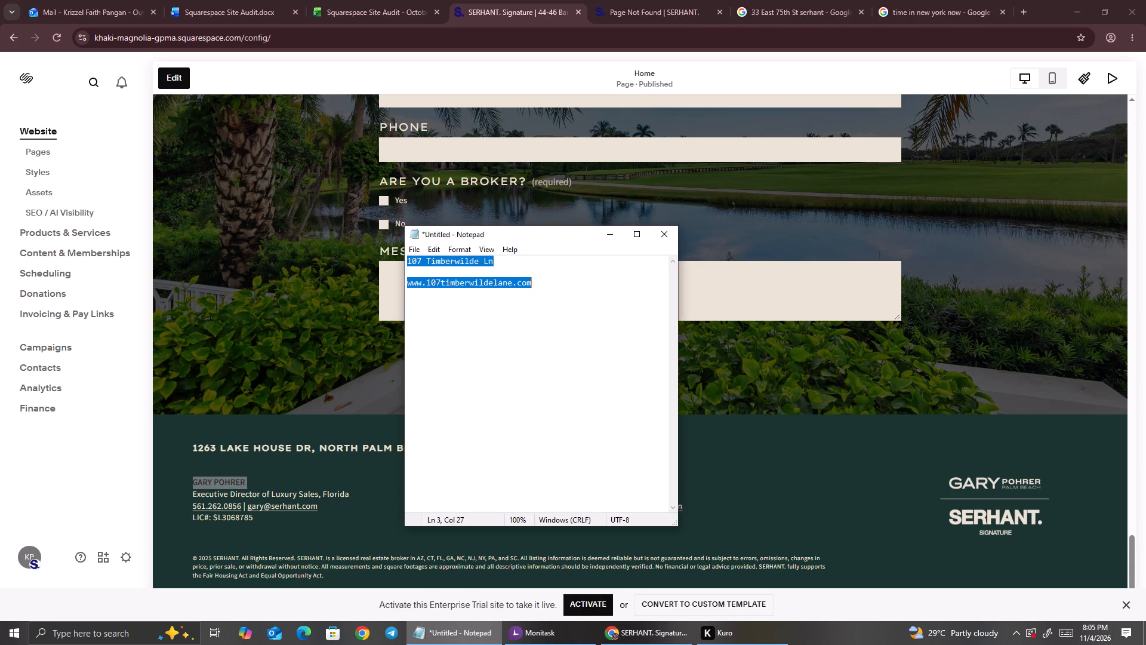
key(ctrl+v)
key(alt+Tab)
drag(475, 484, 584, 481)
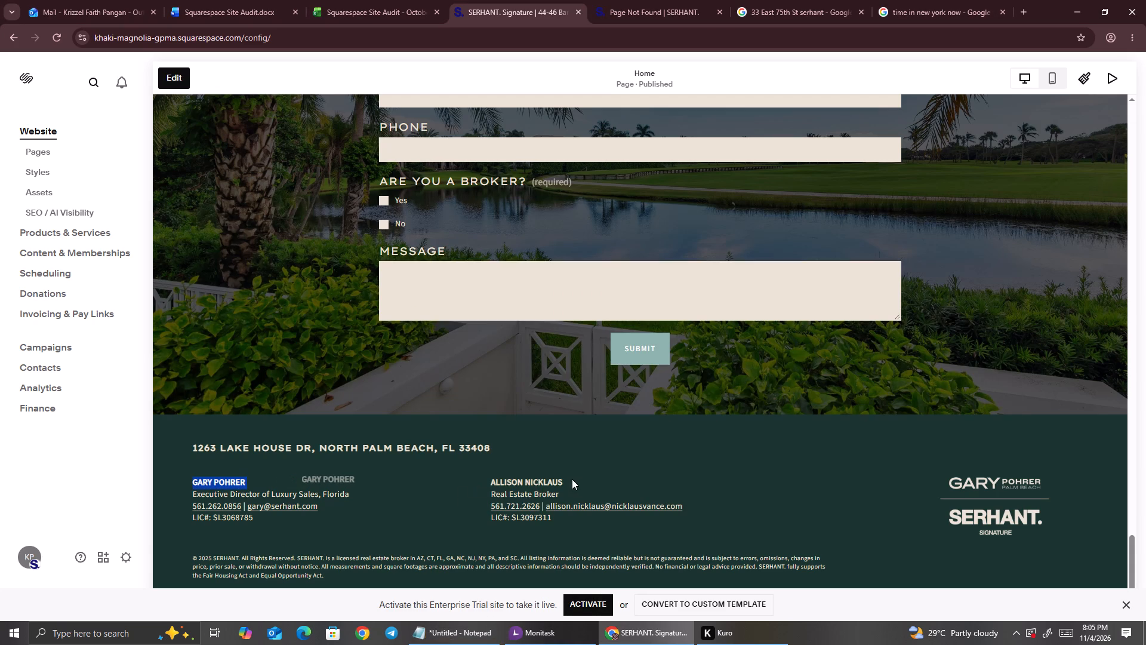
drag(571, 478, 487, 482)
key(ctrl+c)
click(488, 478)
click(498, 481)
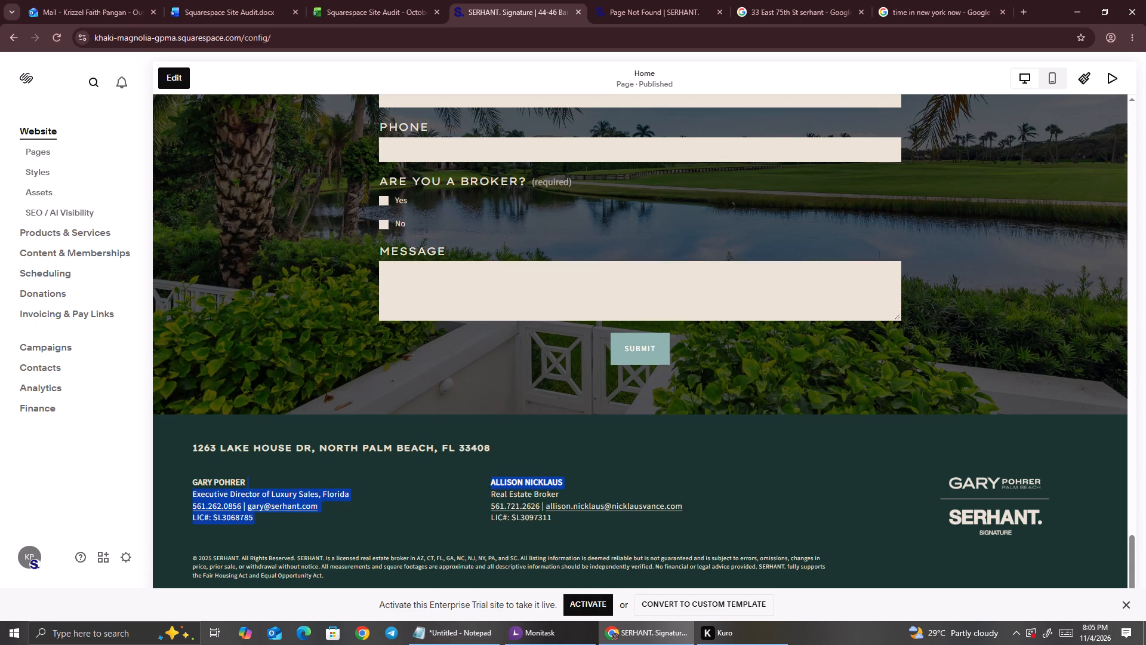
click(492, 481)
drag(486, 483, 589, 484)
click(580, 481)
click(568, 478)
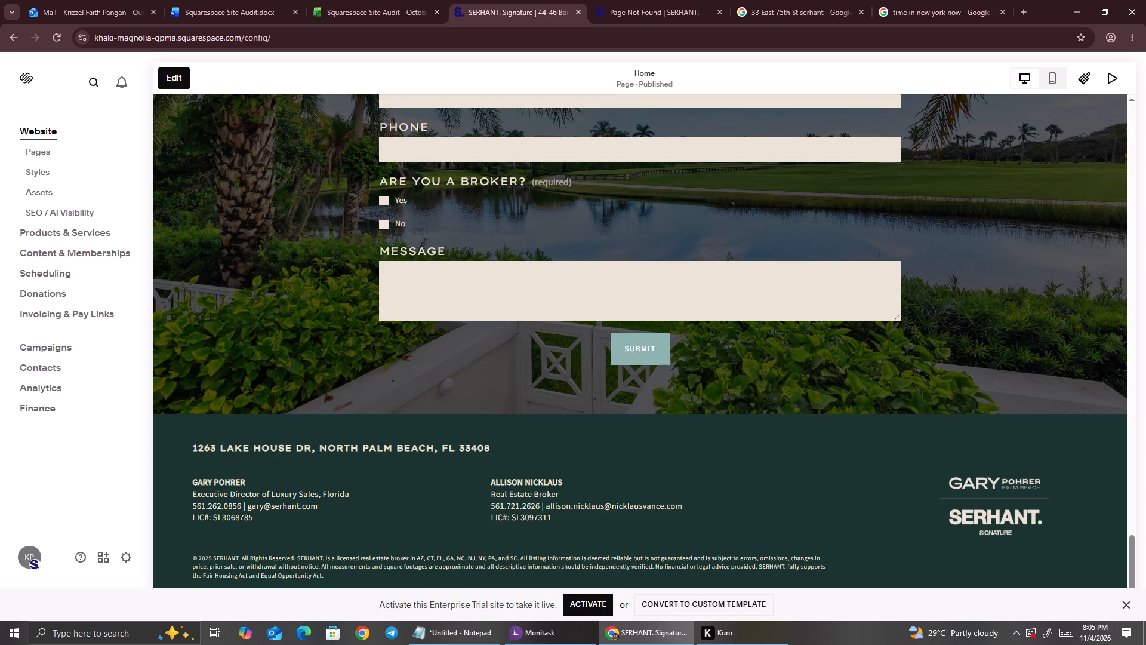
drag(491, 483, 566, 483)
key(ctrl+c)
key(alt+Tab)
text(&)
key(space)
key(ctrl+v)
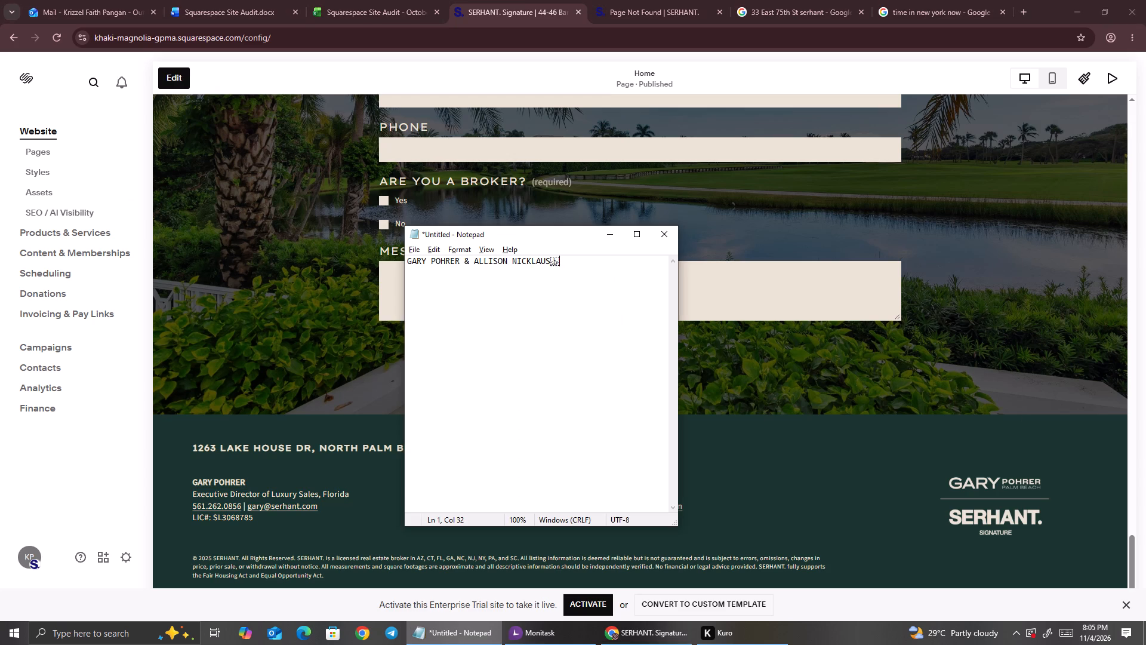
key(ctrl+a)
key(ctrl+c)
click(543, 210)
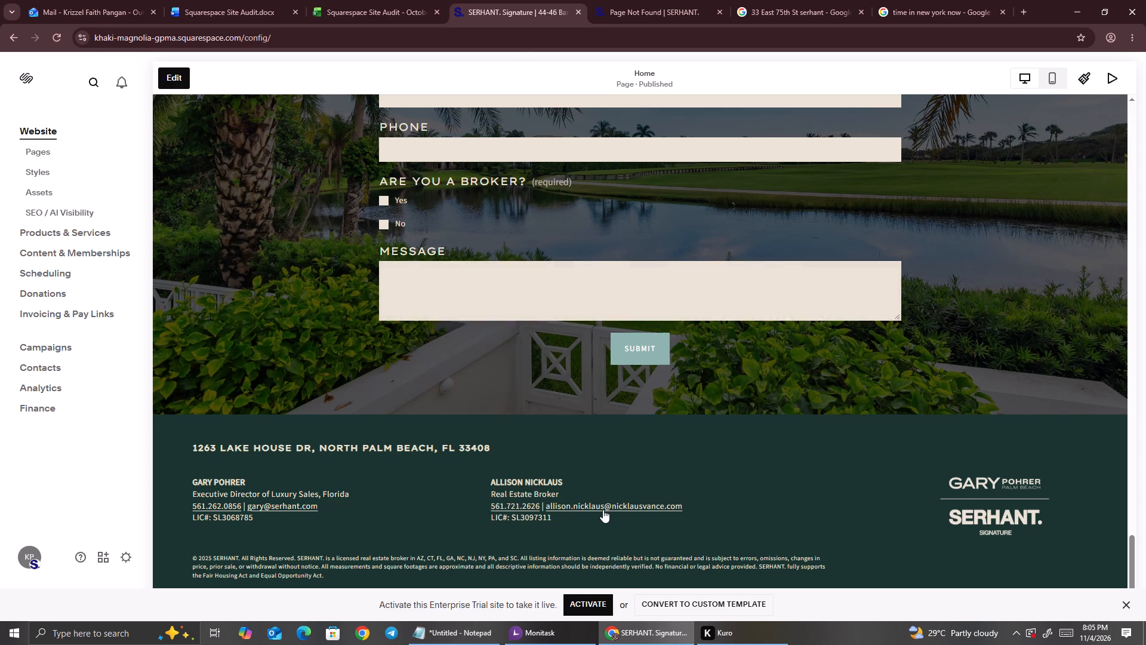
key(alt+Tab)
click(575, 304)
click(581, 265)
key(BackSpace)
key(alt+Tab)
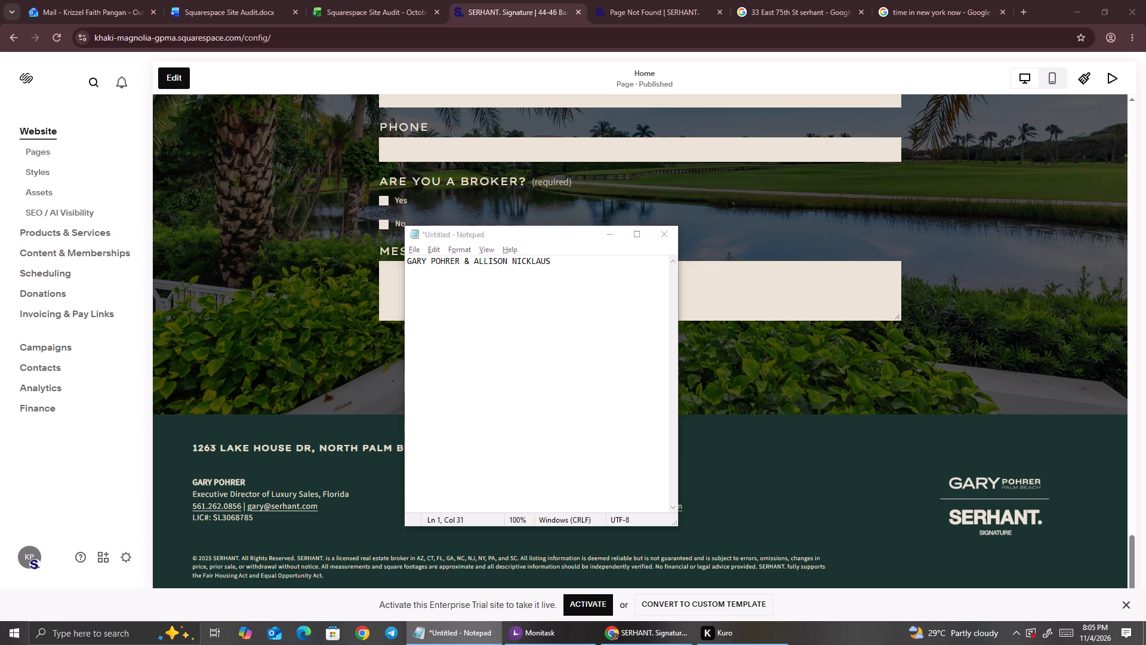
key(alt+Tab)
key(ctrl+a)
key(ctrl+c)
click(411, 0)
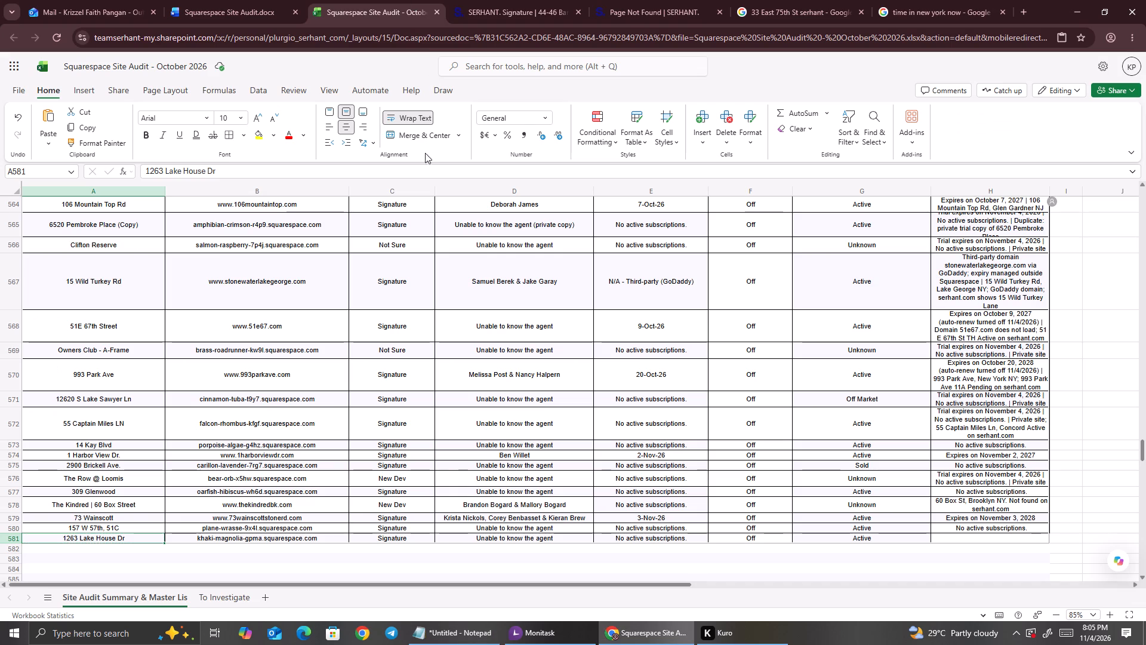
click(532, 536)
key(ctrl+v)
click(464, 558)
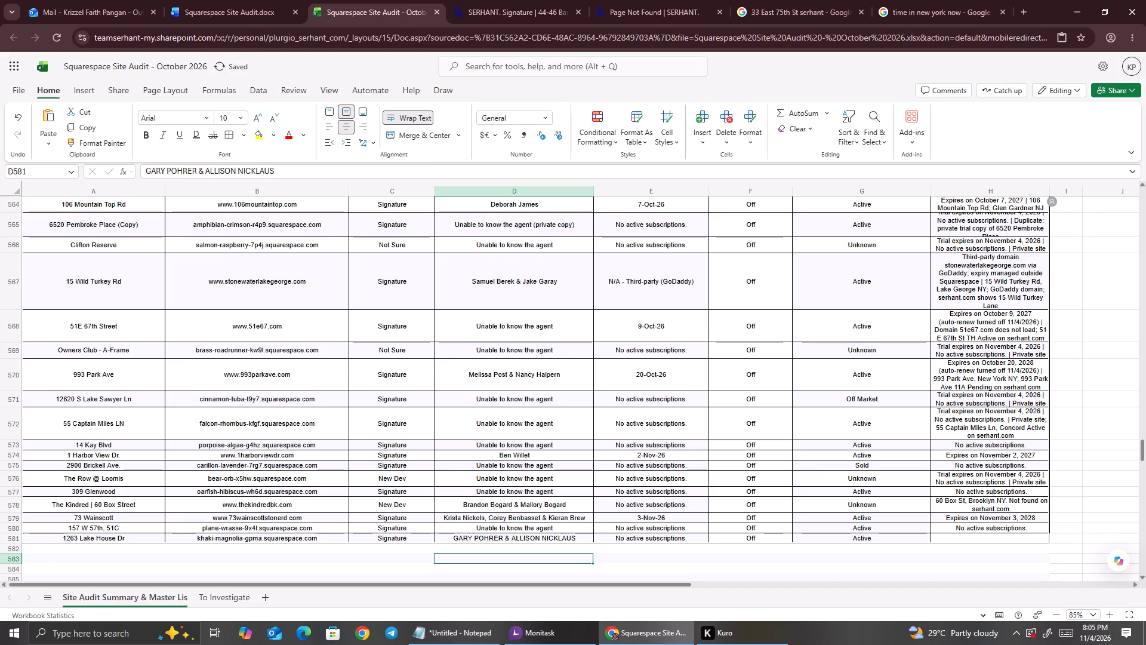
click(122, 528)
key(ctrl+c)
click(477, 0)
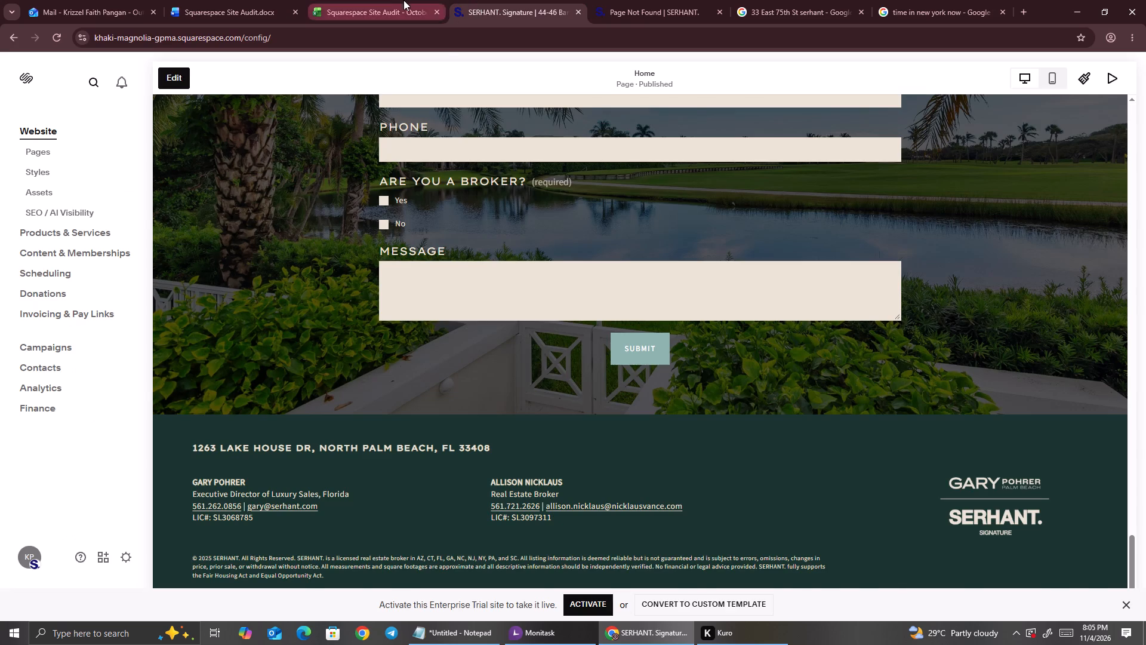
click(403, 0)
click(499, 0)
click(15, 42)
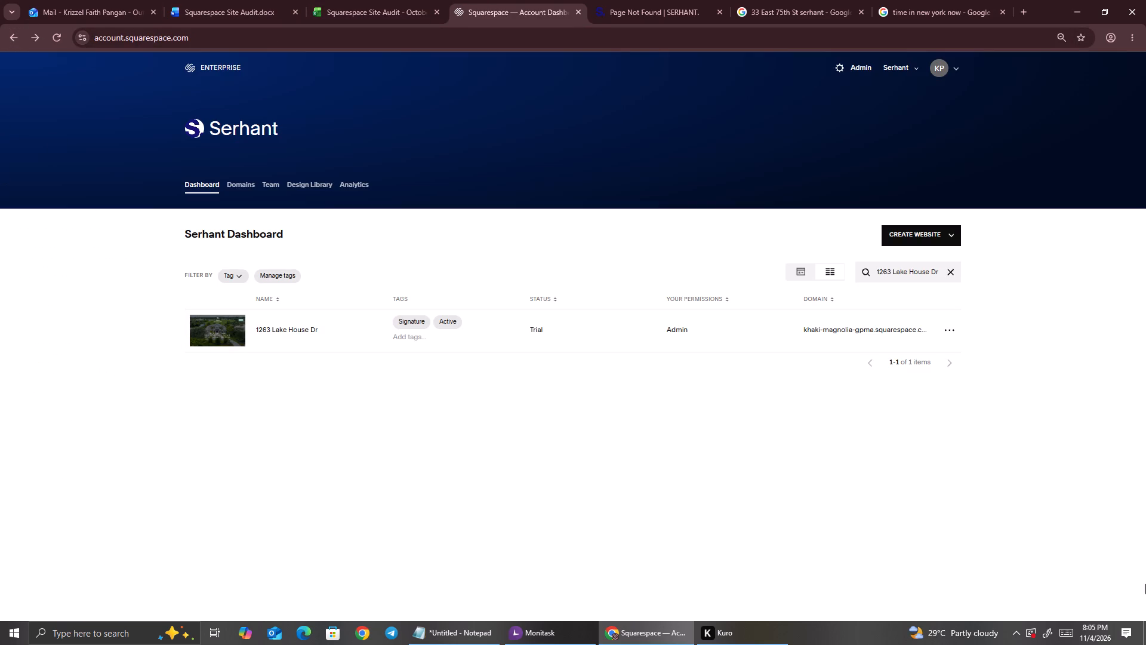
click(907, 272)
key(ctrl+a)
key(ctrl+v)
key(Return)
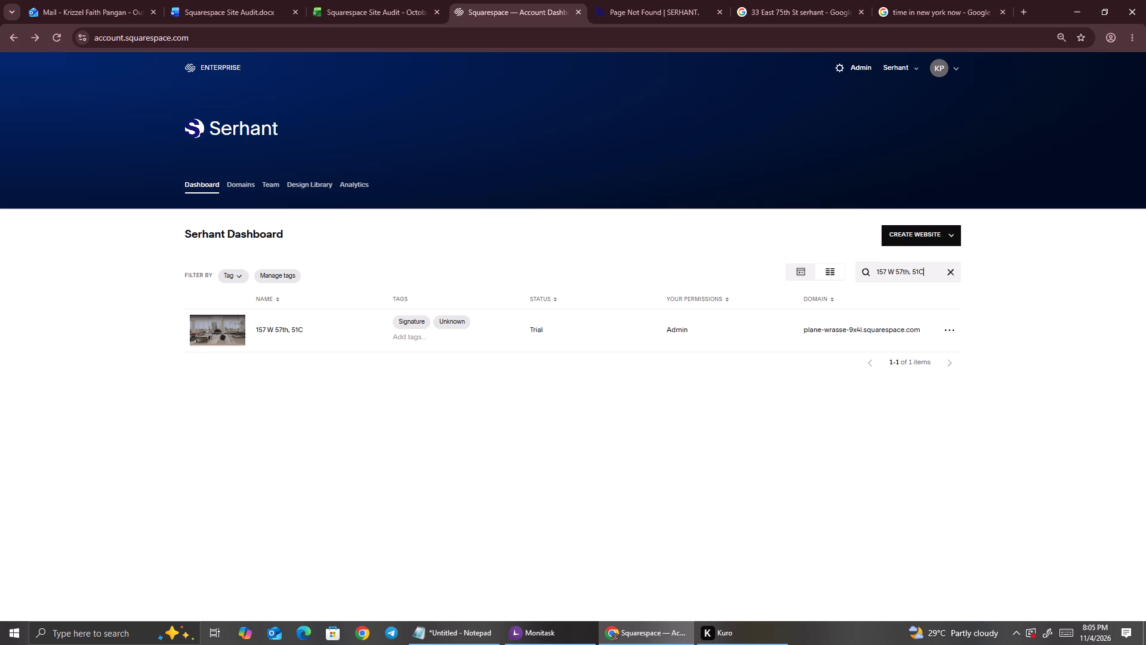
click(208, 327)
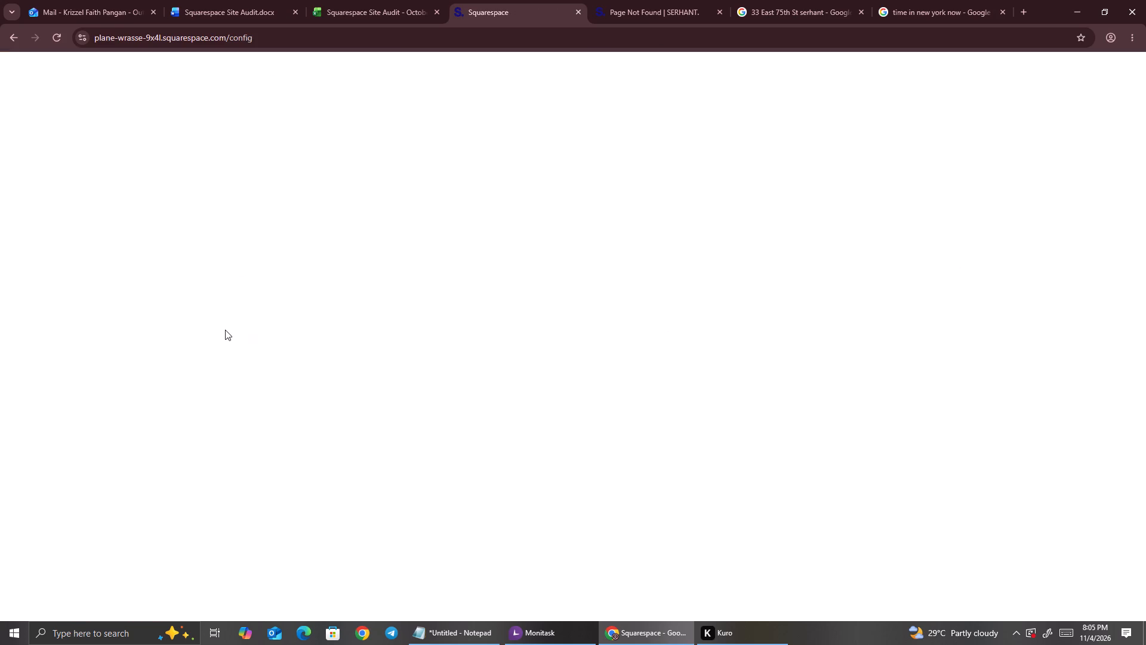
click(355, 0)
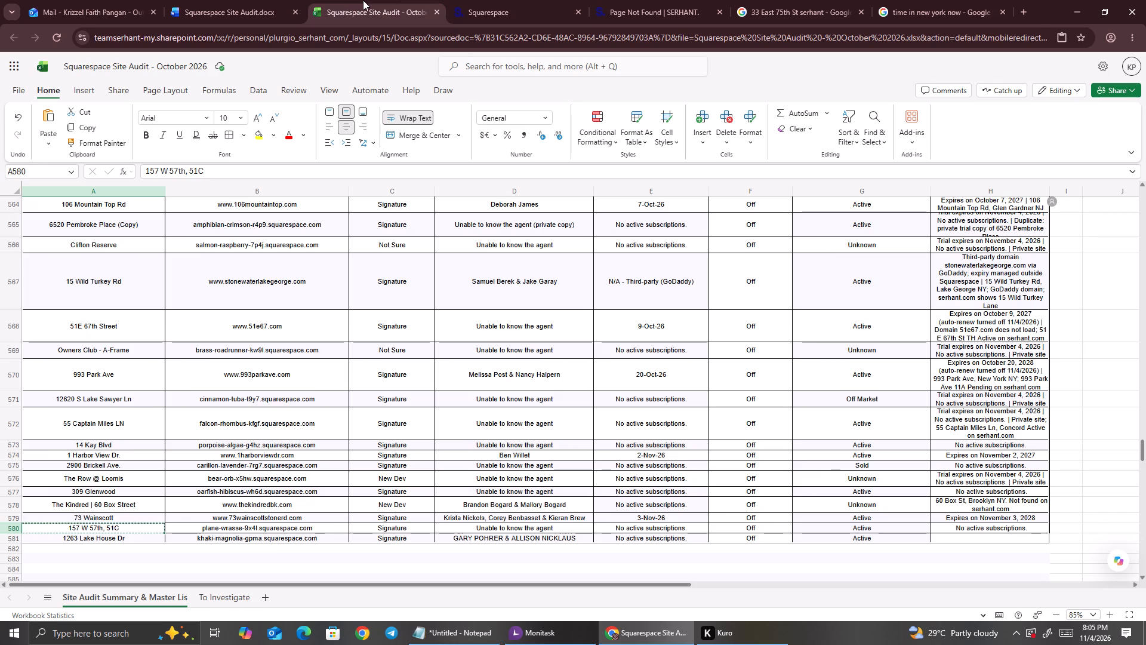
click(514, 0)
click(355, 0)
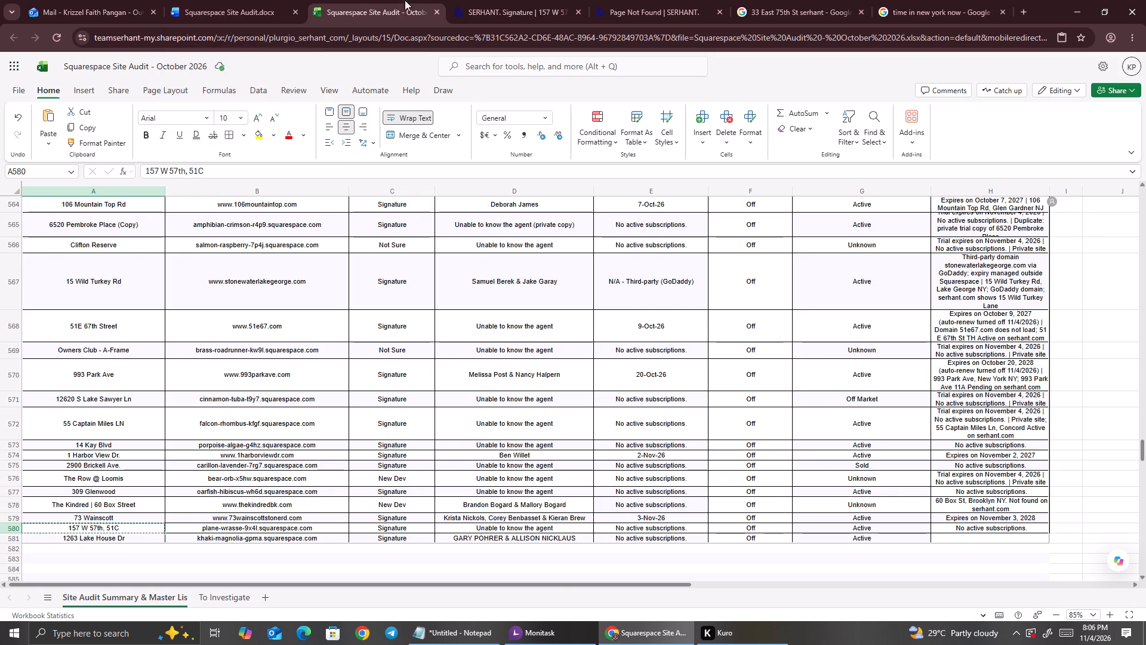
click(485, 0)
Replace the Notepad text with the name of the first agent listed in the 157 W 57th, 51C site's footer.
scroll(990, 394, down, 15)
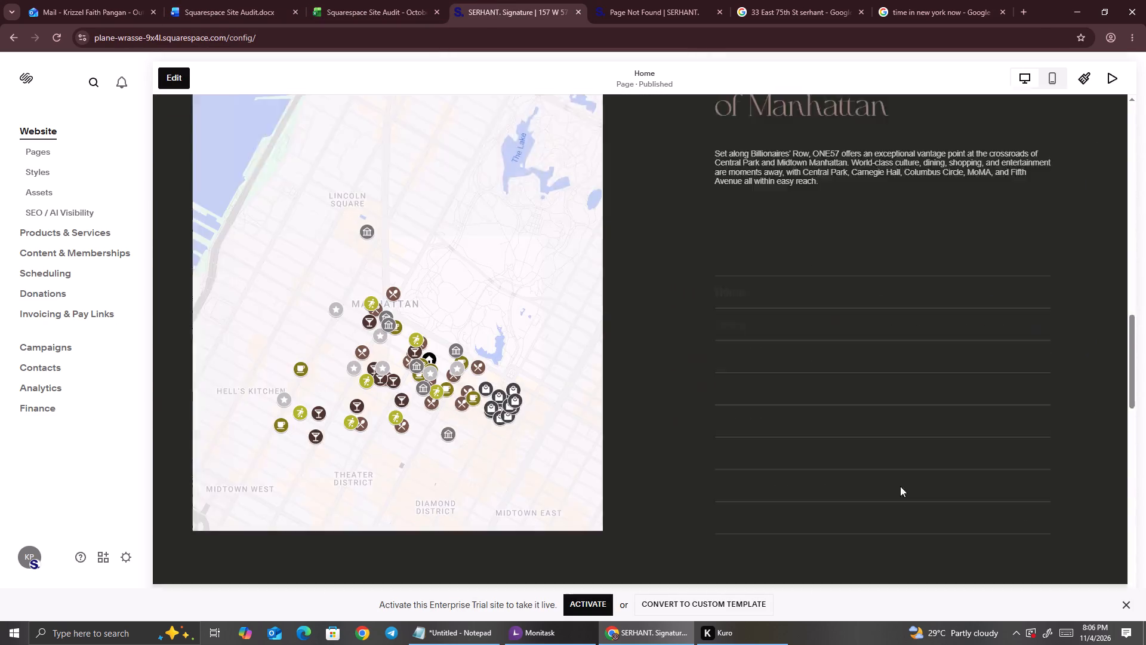
scroll(900, 486, down, 20)
scroll(900, 486, down, 2)
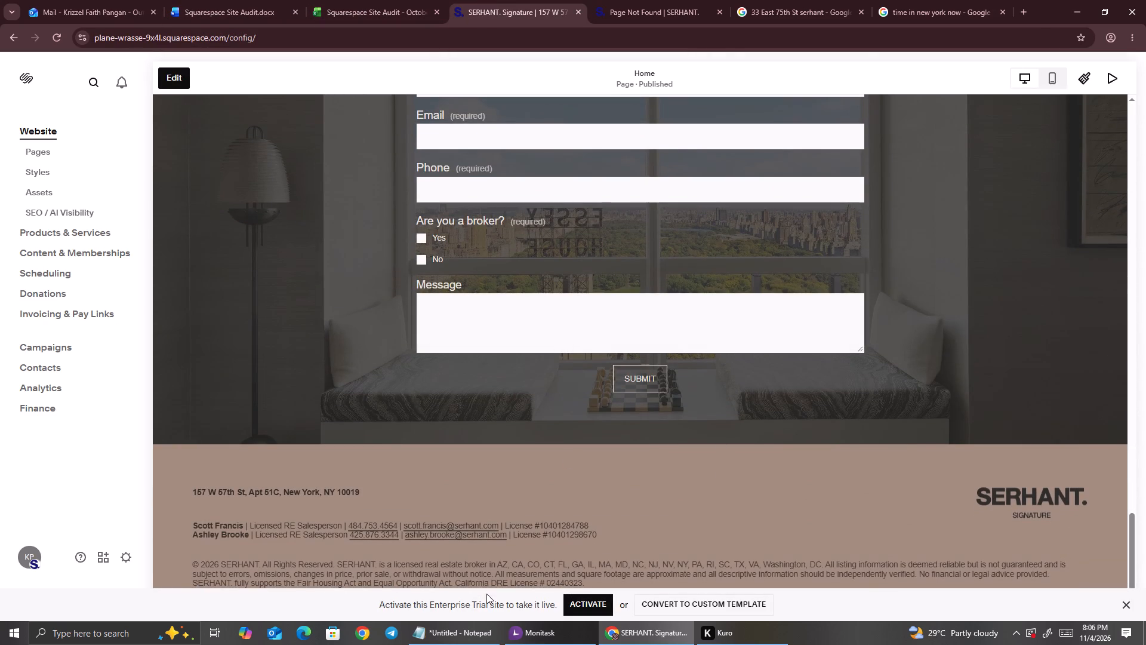
scroll(463, 510, down, 3)
drag(194, 526, 244, 524)
key(ctrl+c)
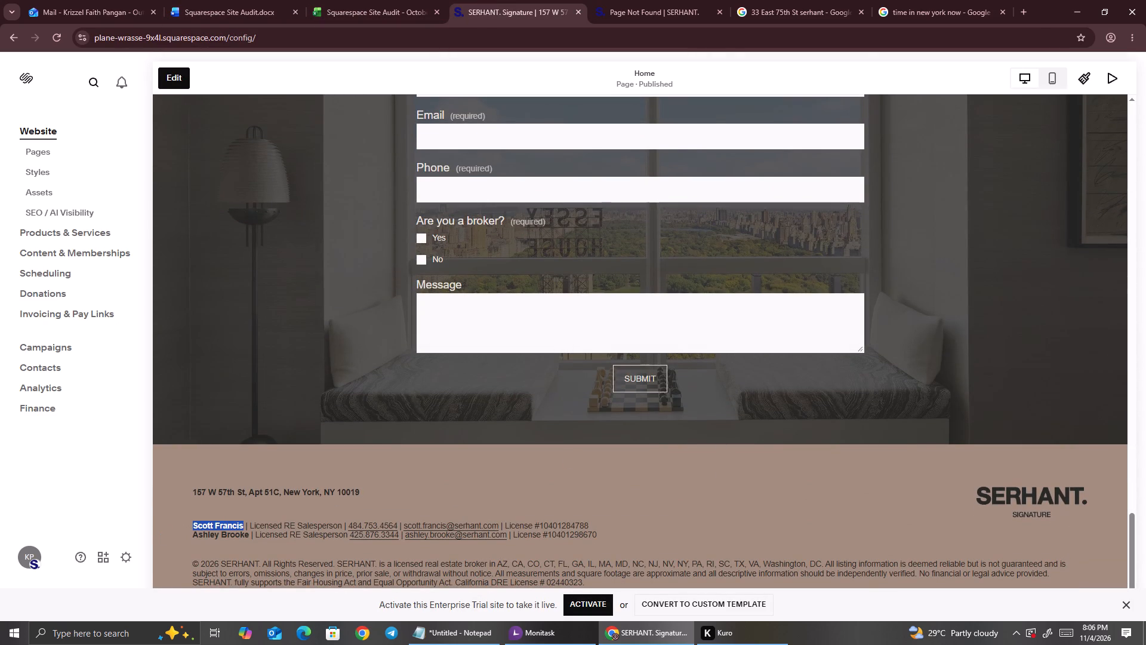
key(alt+Tab)
key(ctrl+a)
key(ctrl+v)
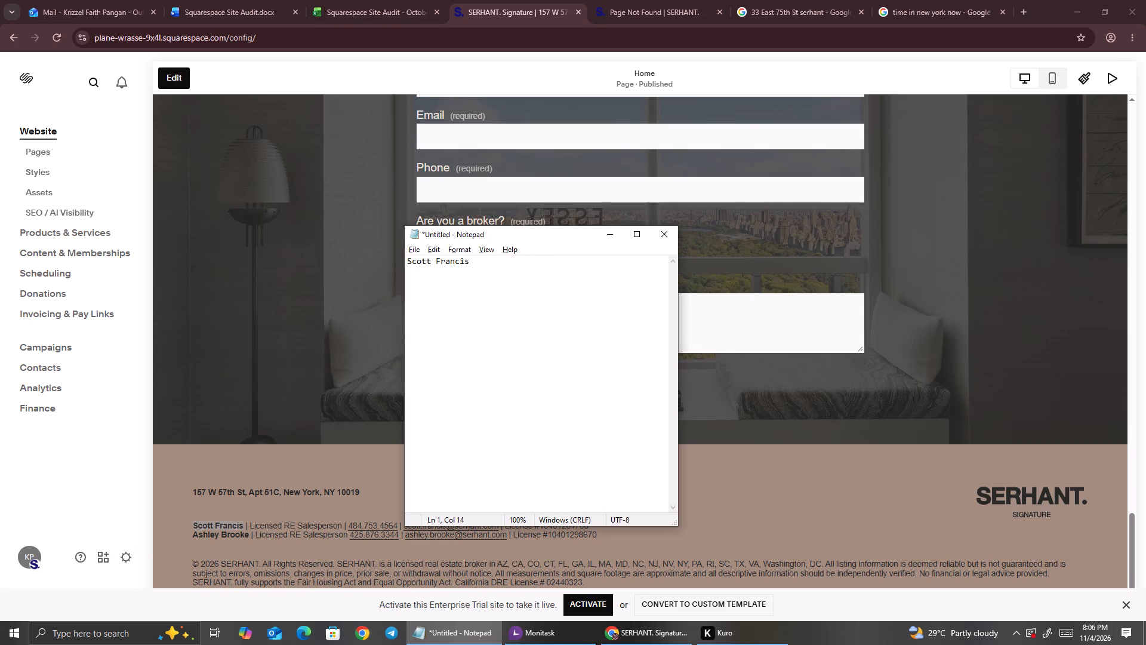
drag(192, 534, 247, 536)
key(ctrl+c)
key(alt+Tab)
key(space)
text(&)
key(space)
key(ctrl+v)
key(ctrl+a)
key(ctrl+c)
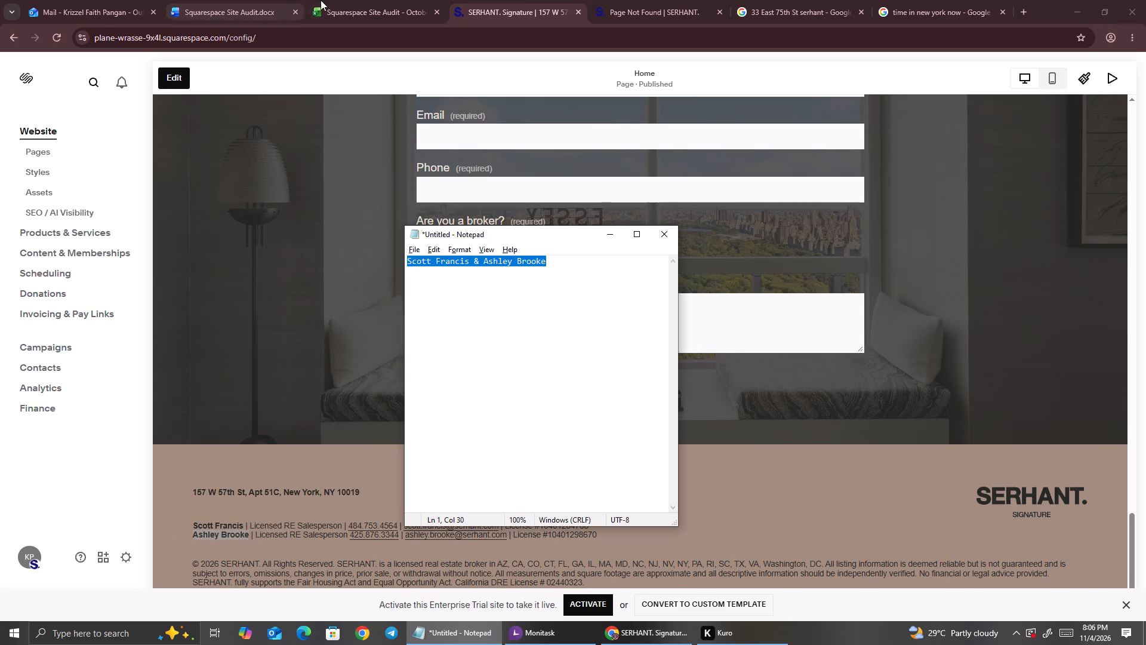
click(405, 0)
click(543, 525)
click(552, 530)
key(ctrl+v)
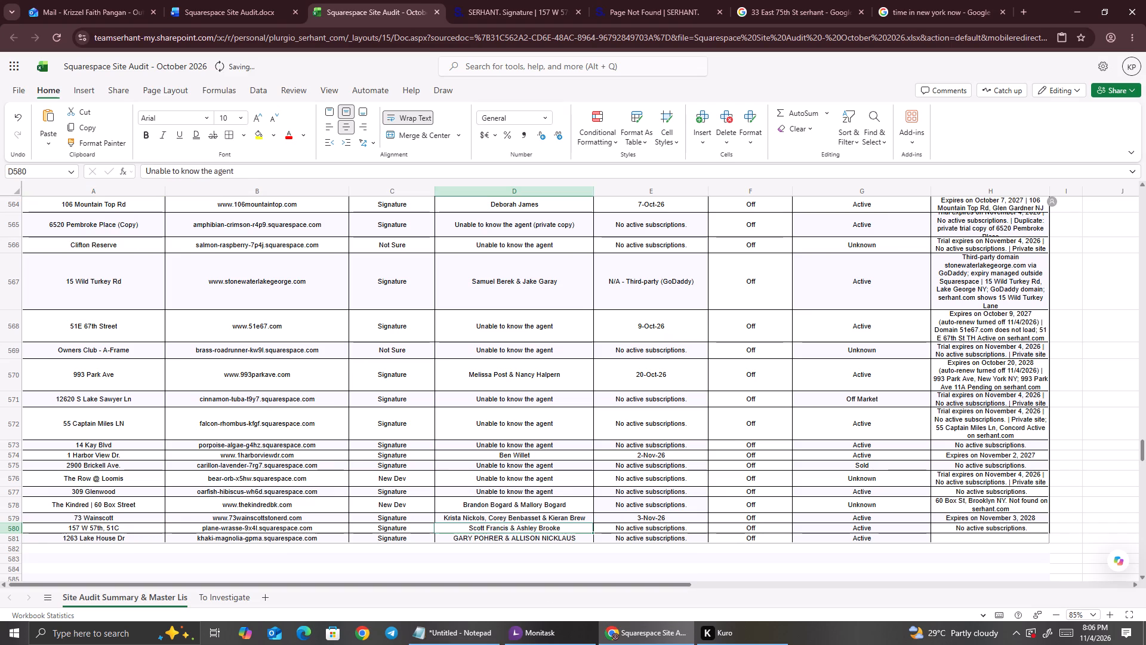
click(544, 0)
click(19, 26)
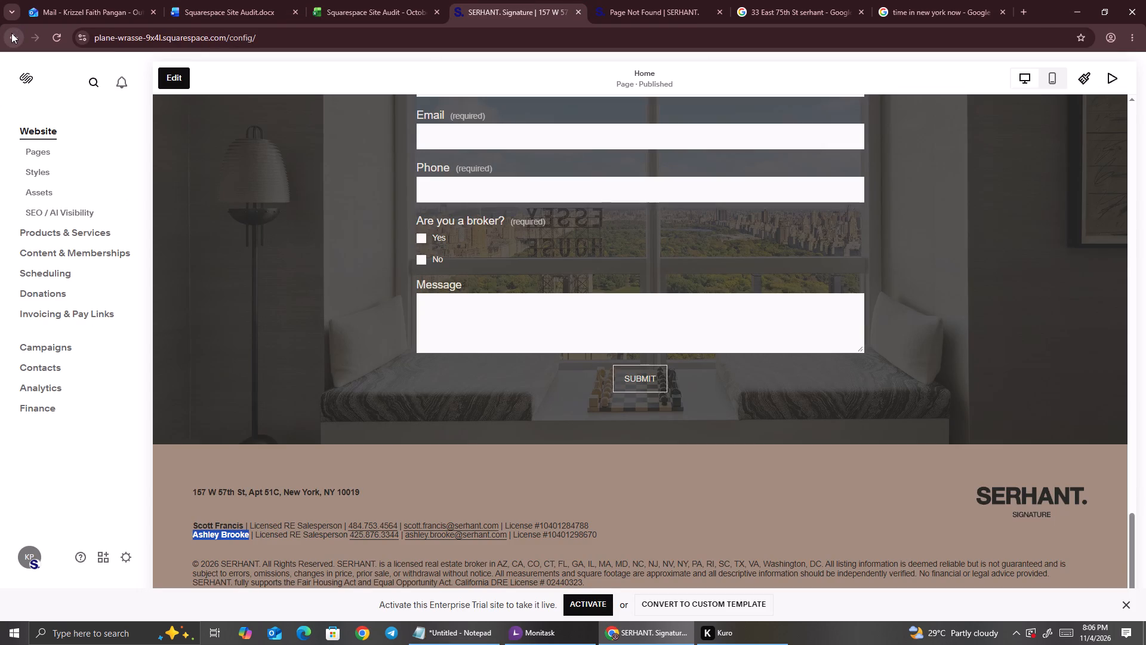
click(11, 33)
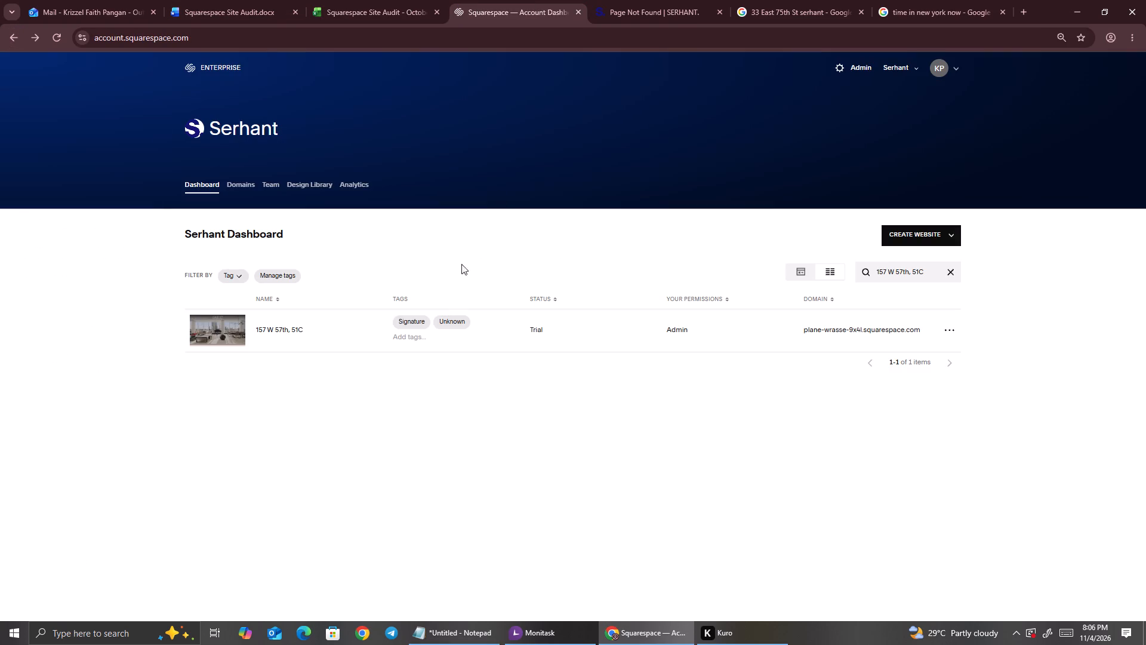
click(463, 321)
double_click(412, 330)
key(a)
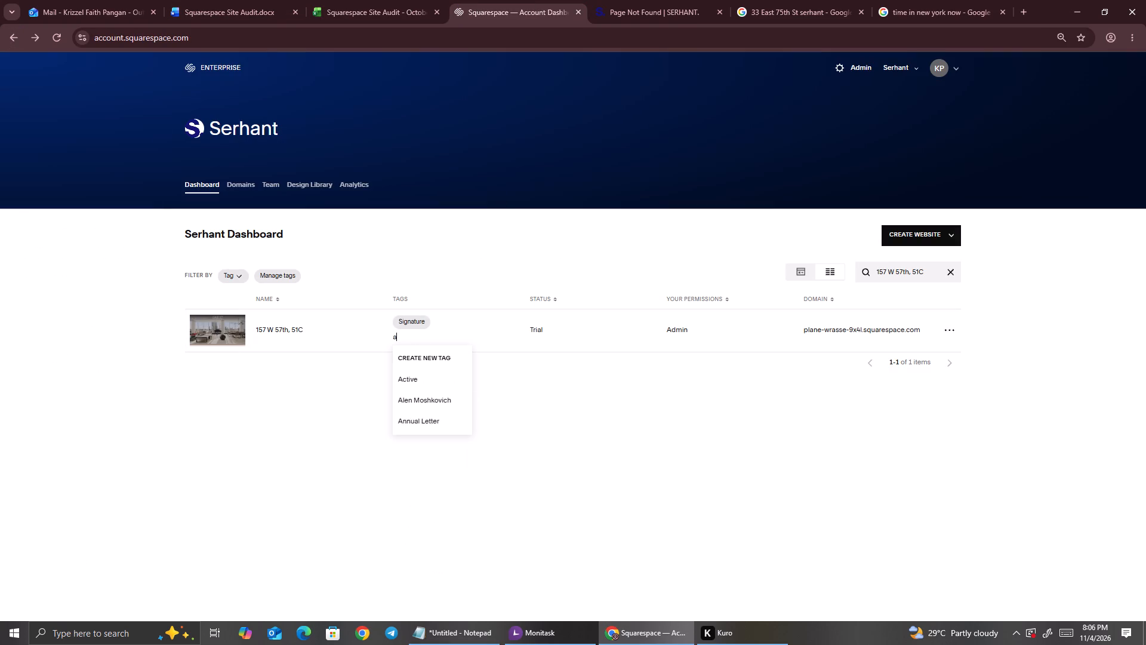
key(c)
key(Down)
key(Return)
Search the Serhant dashboard in Squarespace for 309 Glenwood, using the name copied from column A of the workbook, and open the site.
click(327, 0)
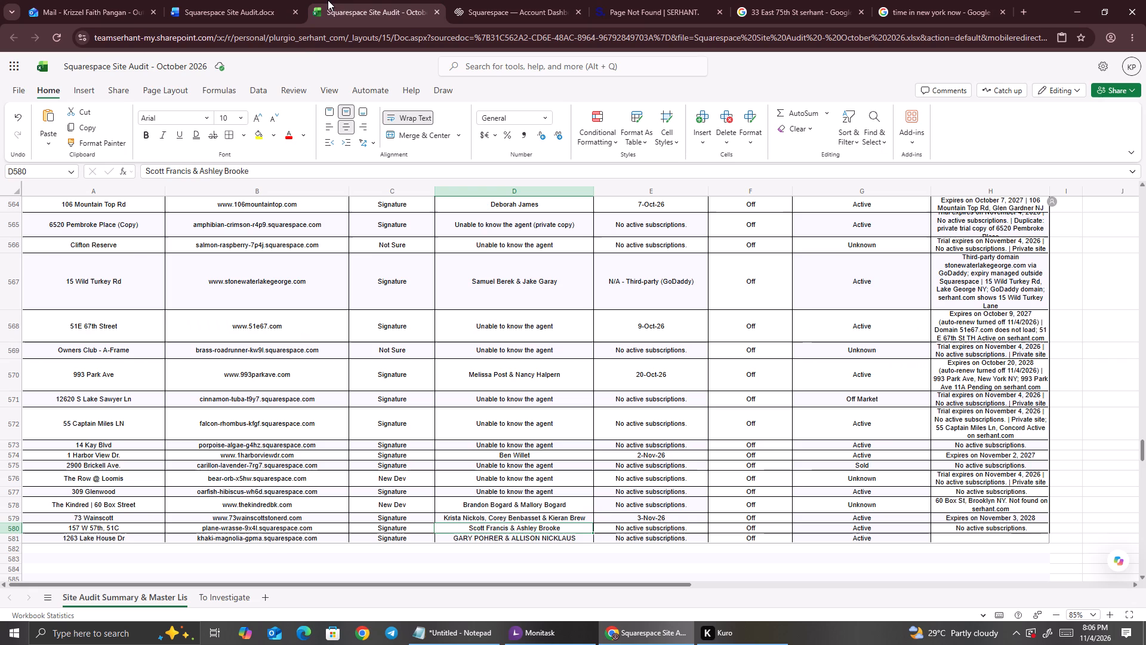
click(549, 545)
click(547, 490)
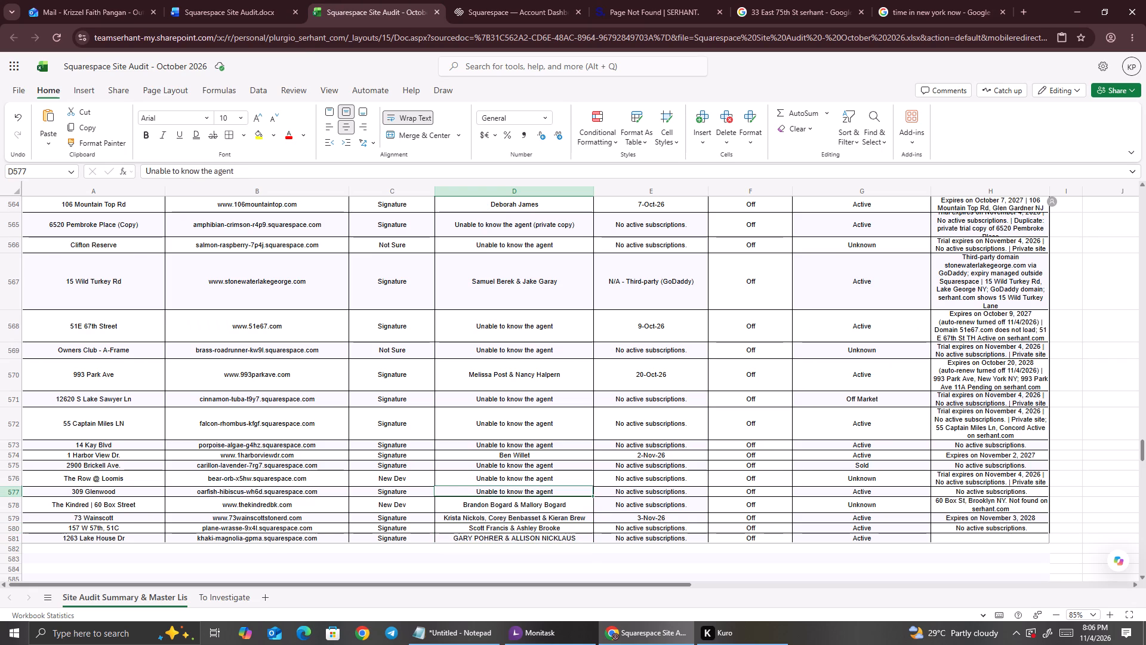
click(84, 491)
key(ctrl+c)
click(205, 0)
click(409, 0)
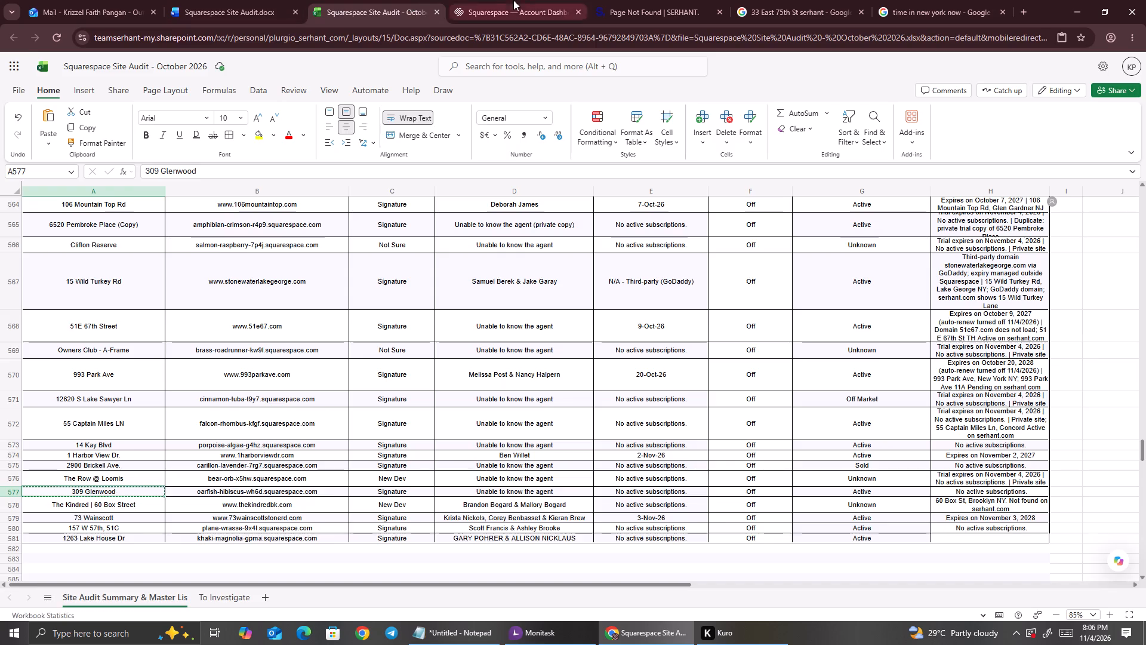
click(513, 0)
click(909, 272)
key(ctrl+a)
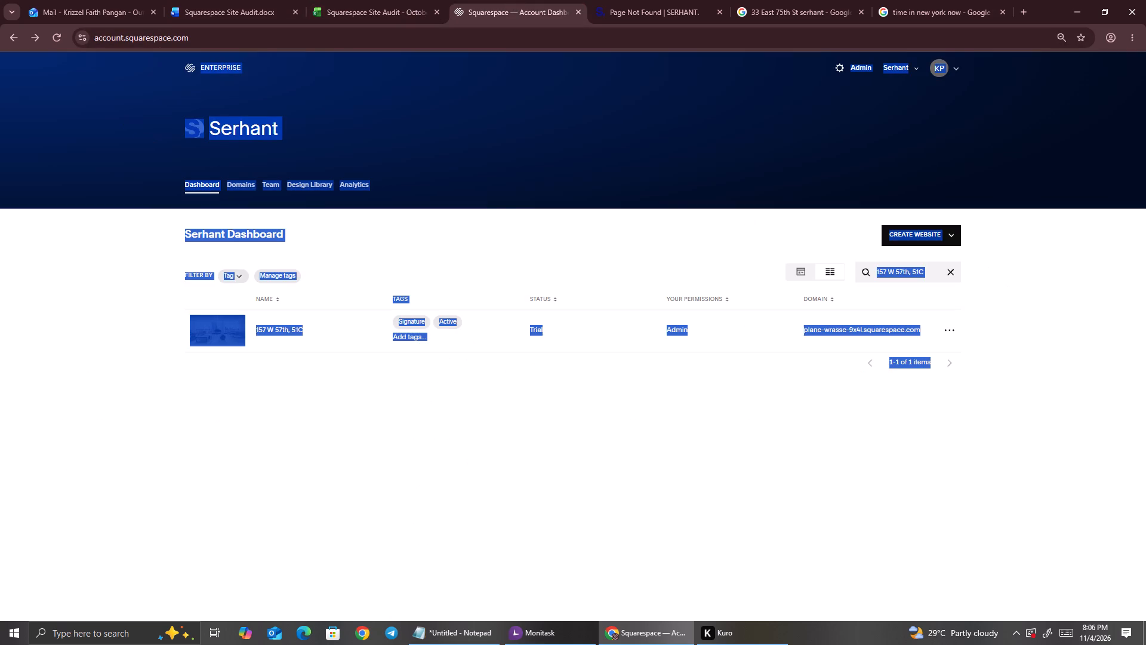
click(909, 272)
key(ctrl+a)
key(ctrl+v)
key(Return)
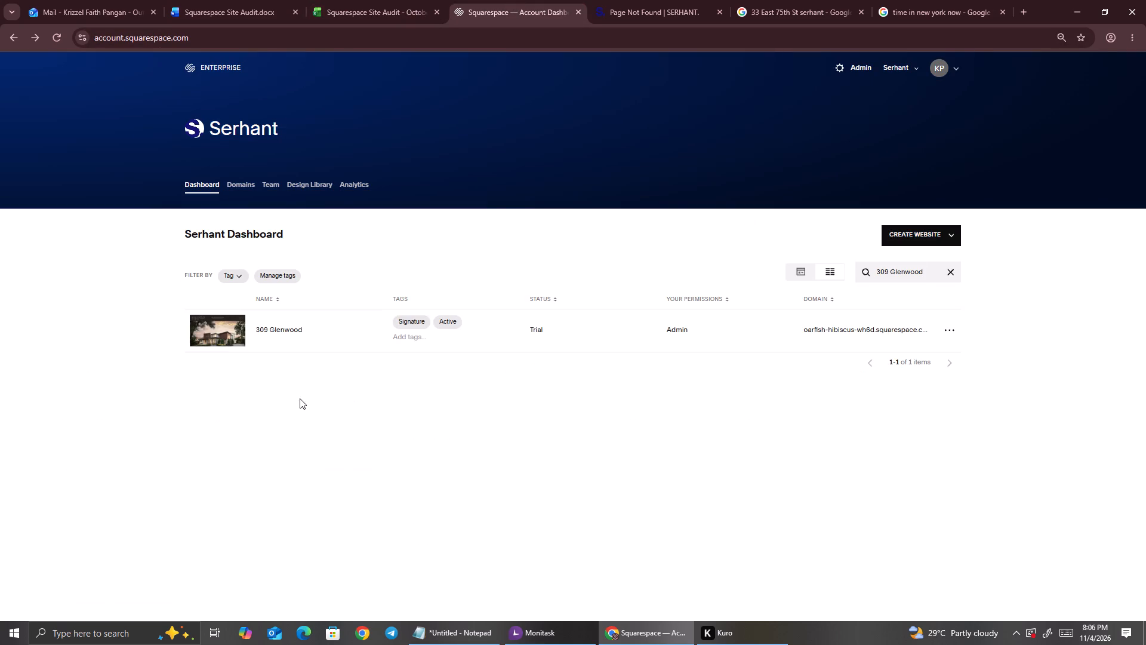
click(237, 329)
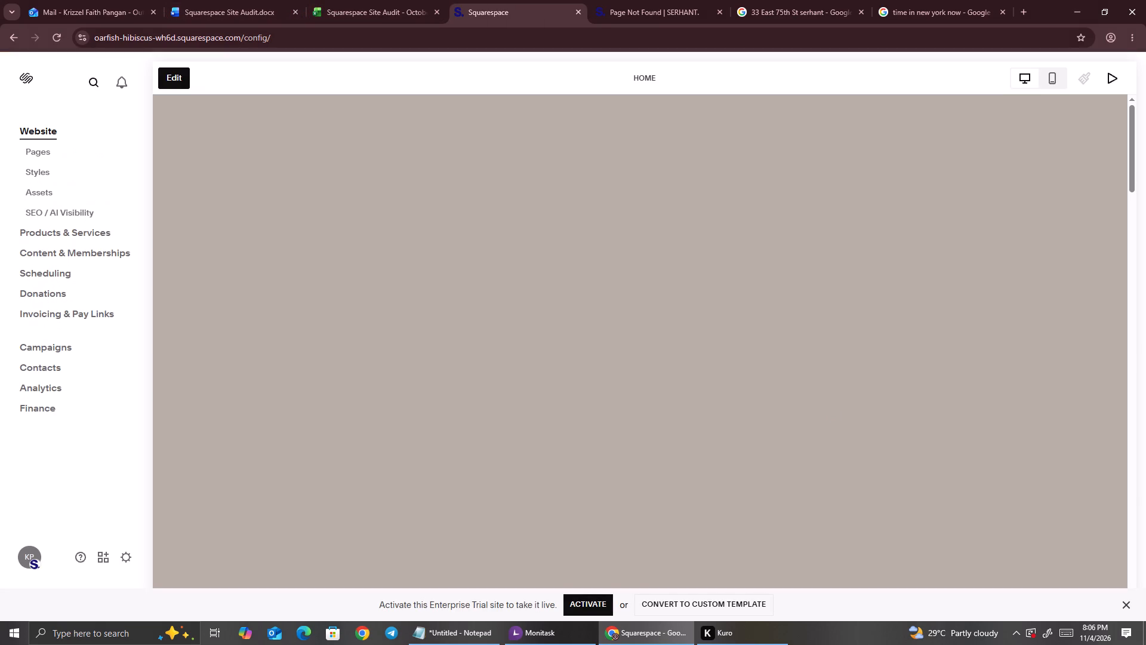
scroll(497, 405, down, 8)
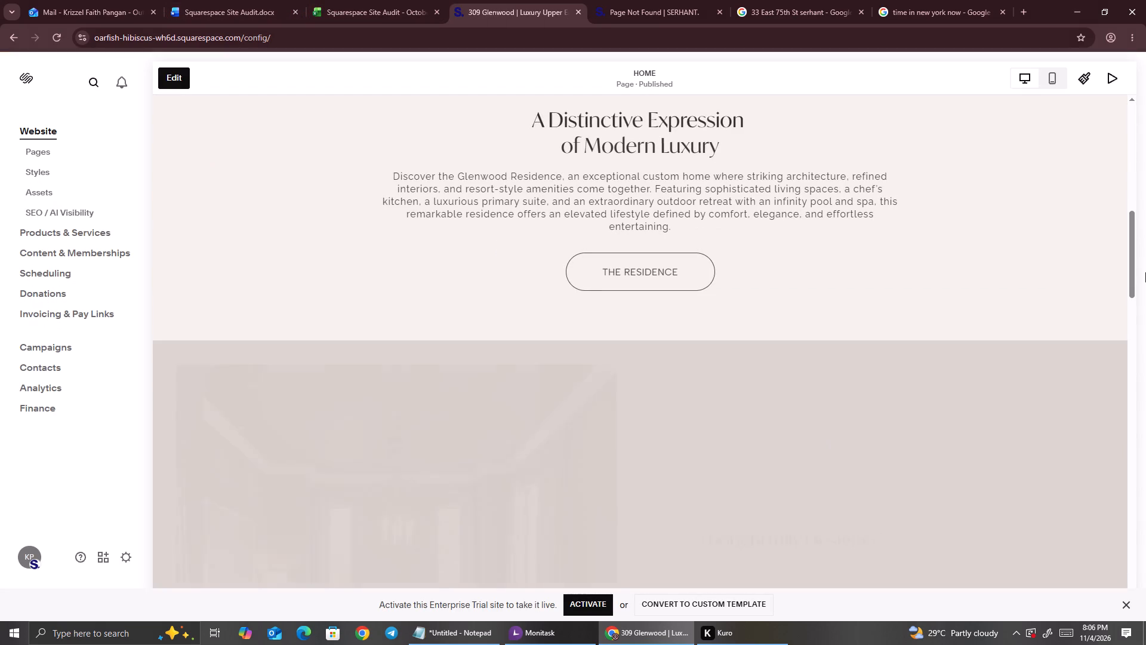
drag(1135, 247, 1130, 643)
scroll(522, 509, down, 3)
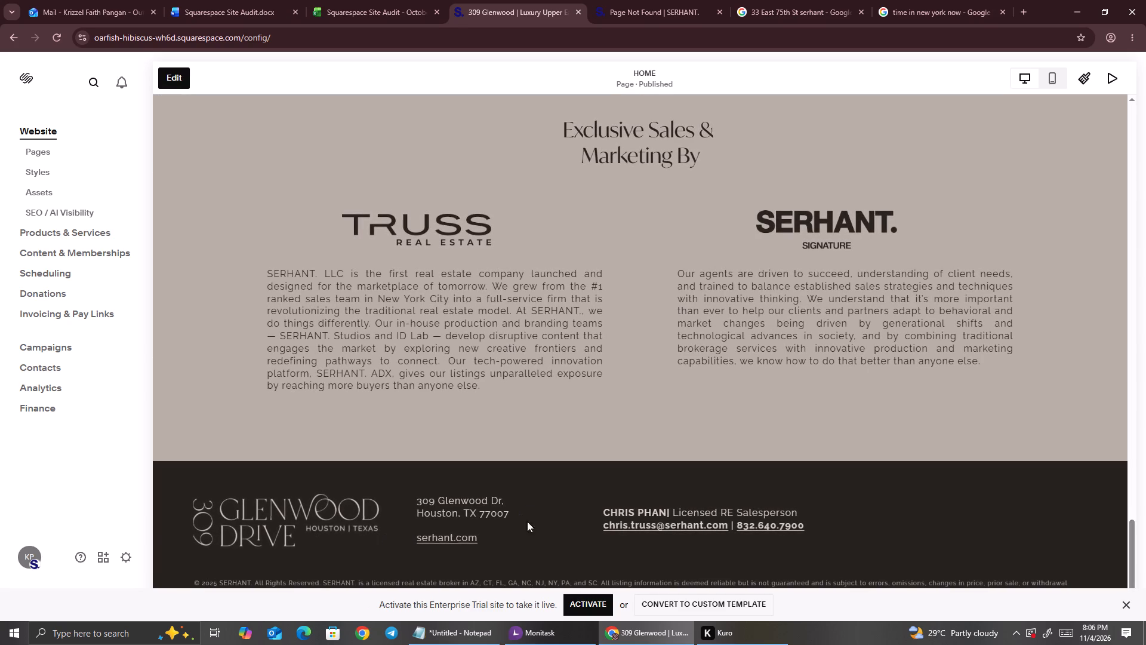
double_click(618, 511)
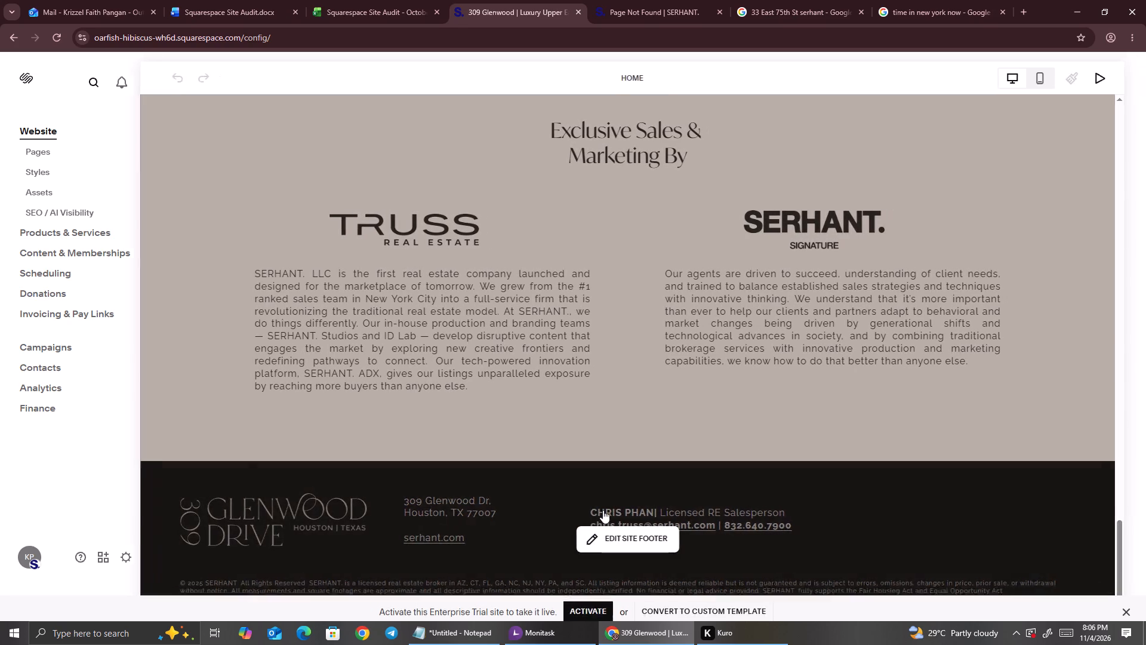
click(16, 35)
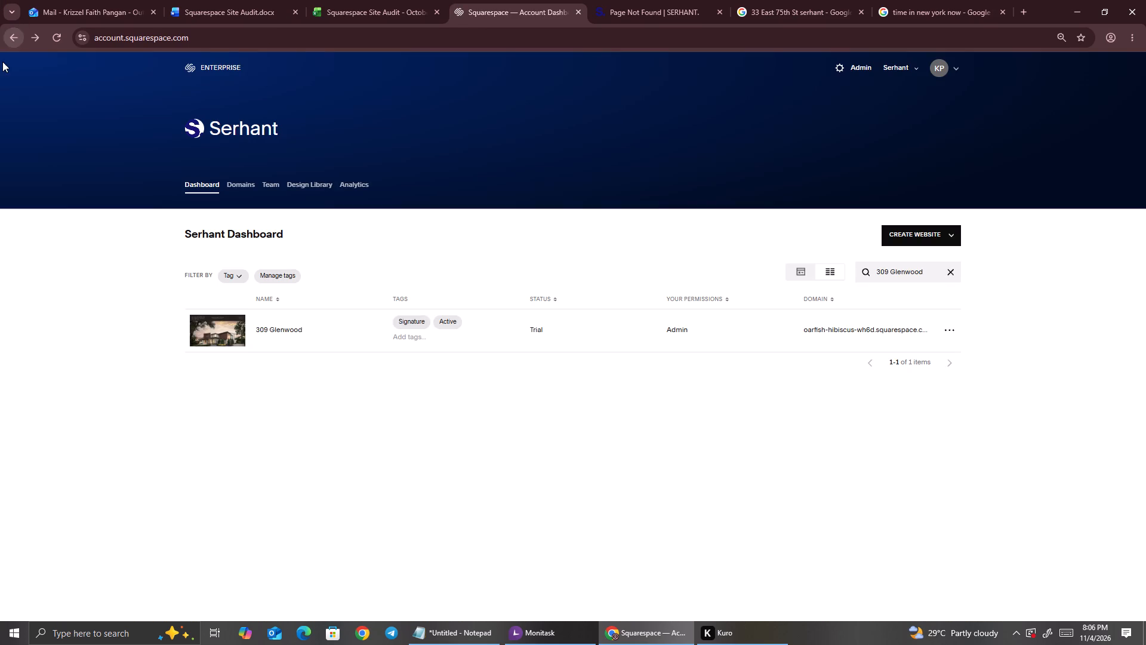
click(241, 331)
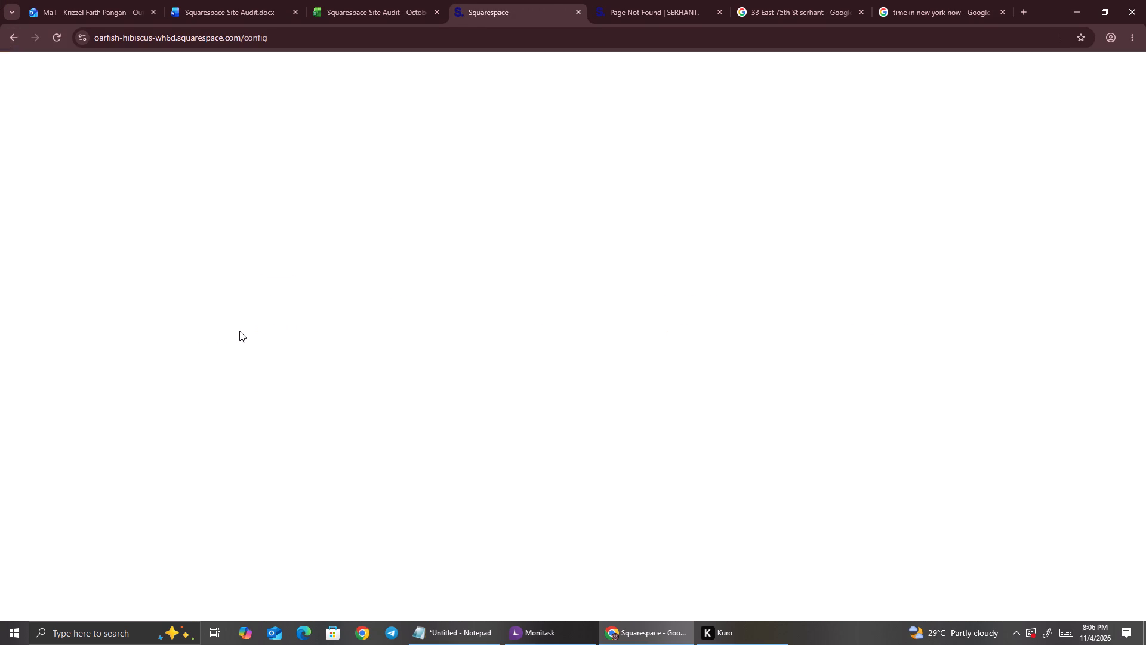
scroll(707, 385, down, 3)
scroll(666, 421, down, 20)
scroll(666, 421, down, 6)
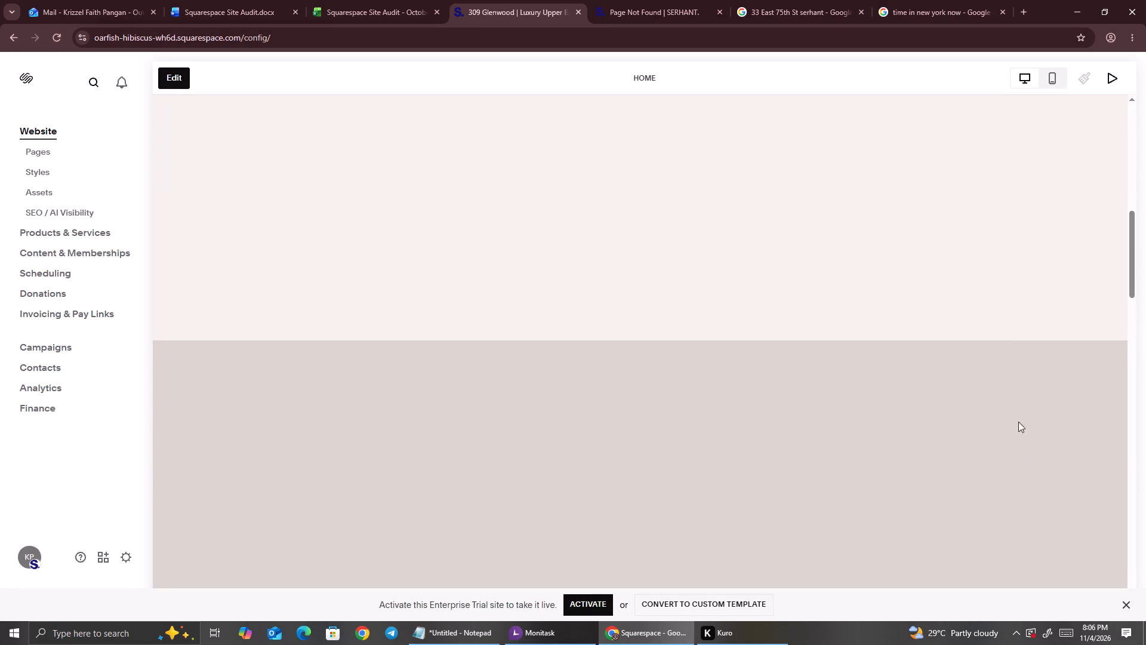
scroll(1018, 422, down, 20)
scroll(1018, 422, down, 8)
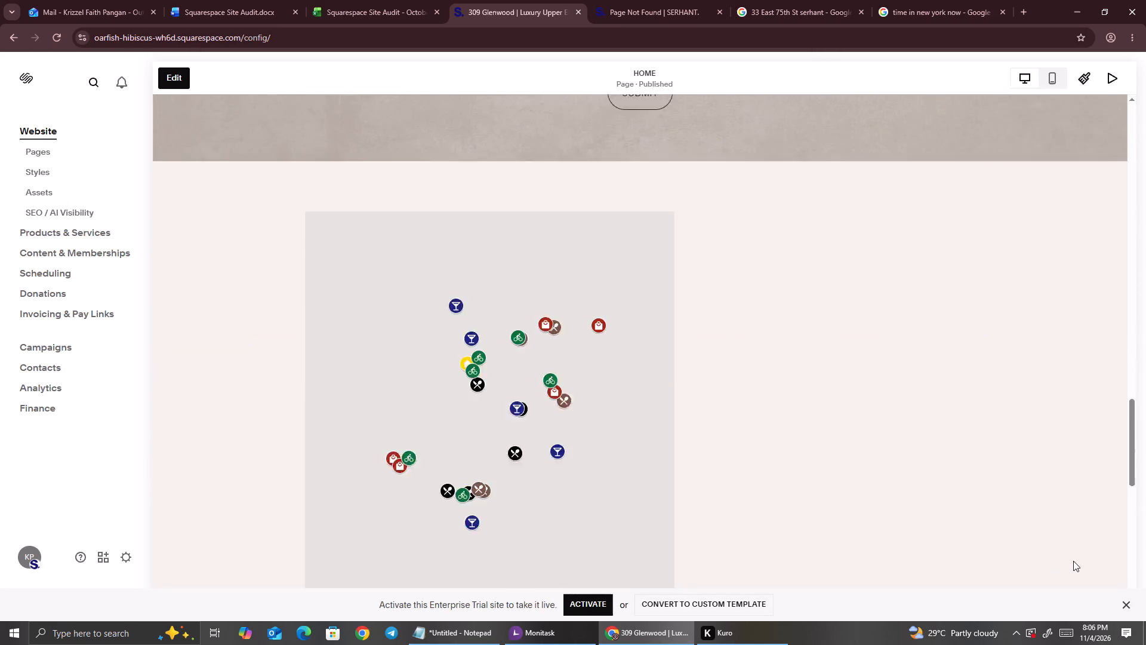
scroll(1073, 561, down, 14)
drag(599, 516, 603, 515)
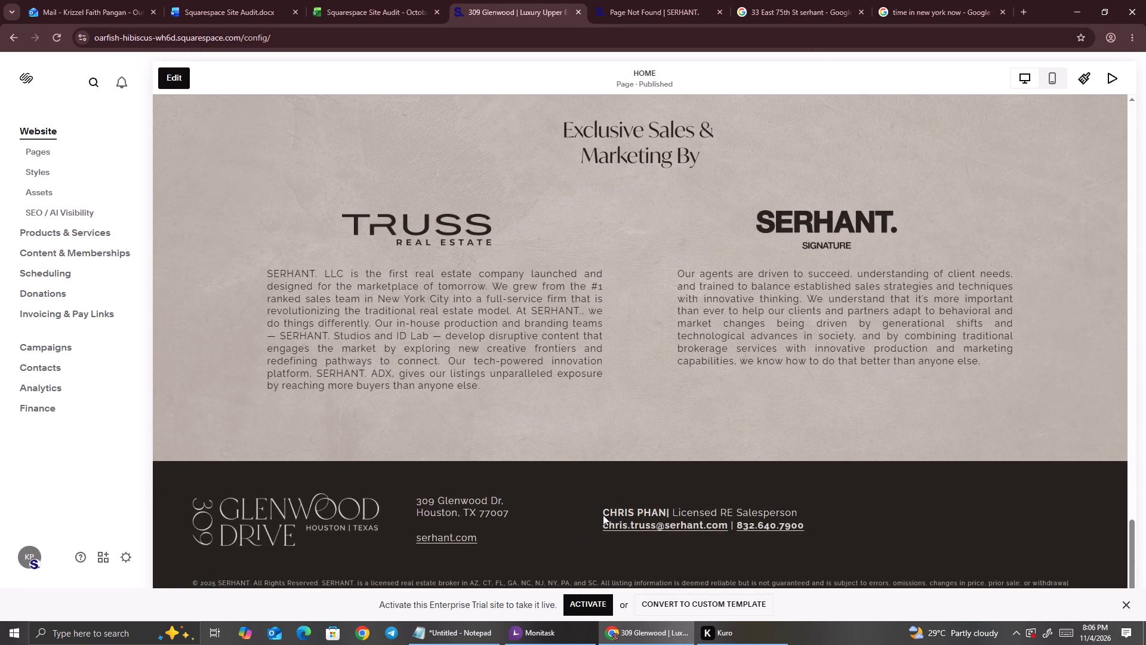
drag(603, 515, 666, 512)
click(589, 520)
drag(601, 510, 651, 510)
click(833, 631)
click(596, 520)
drag(596, 511, 671, 511)
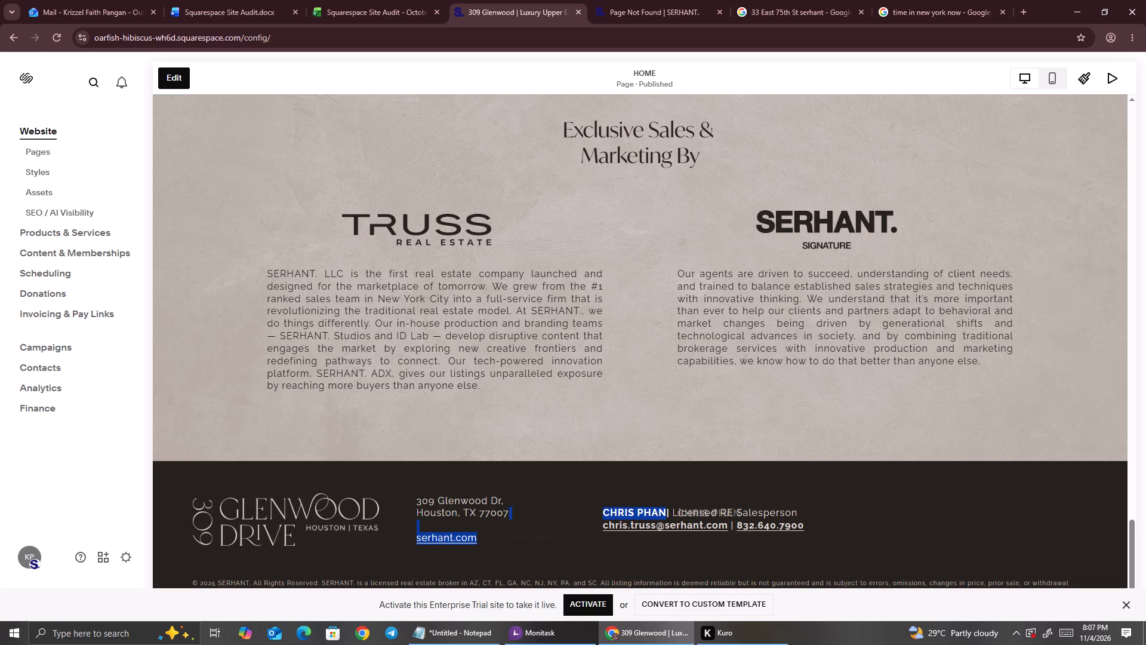
drag(671, 511, 668, 511)
drag(670, 512, 577, 511)
key(ctrl+c)
key(alt+Tab)
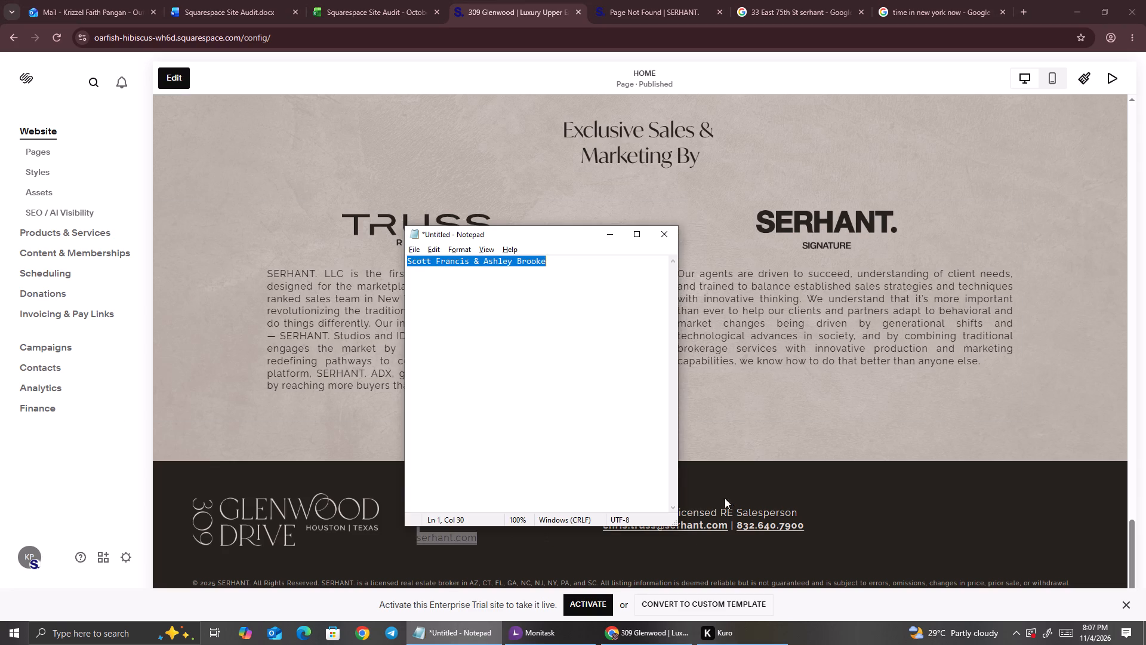
key(ctrl+a)
key(ctrl+v)
click(461, 304)
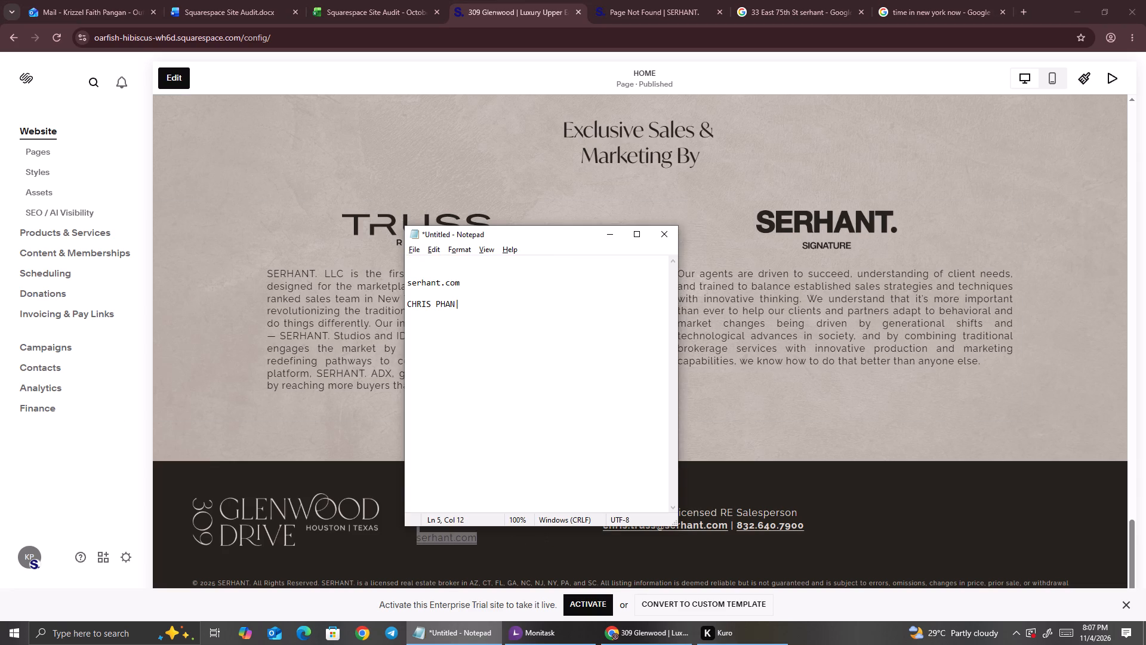
key(BackSpace)
Copy only the agent's name from Notepad into column D of the workbook's 309 Glenwood row.
drag(470, 306, 381, 293)
key(ctrl+c)
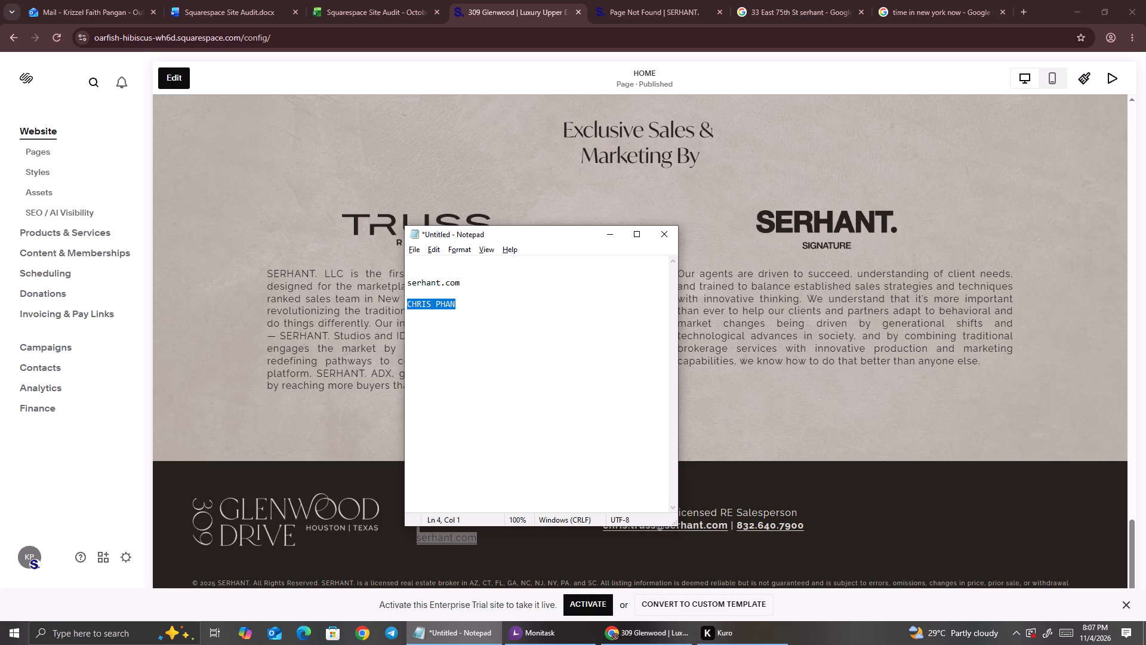
click(373, 0)
key(alt+Tab)
click(486, 348)
drag(463, 303, 380, 305)
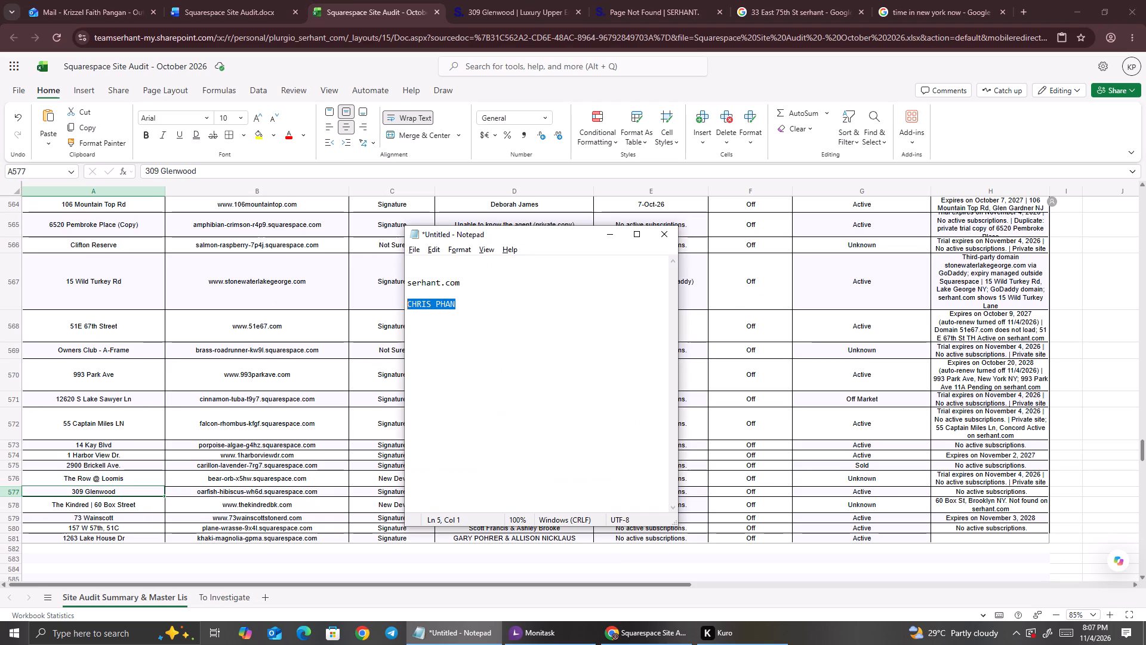
drag(380, 305, 378, 305)
key(ctrl+c)
click(375, 542)
click(516, 505)
click(519, 494)
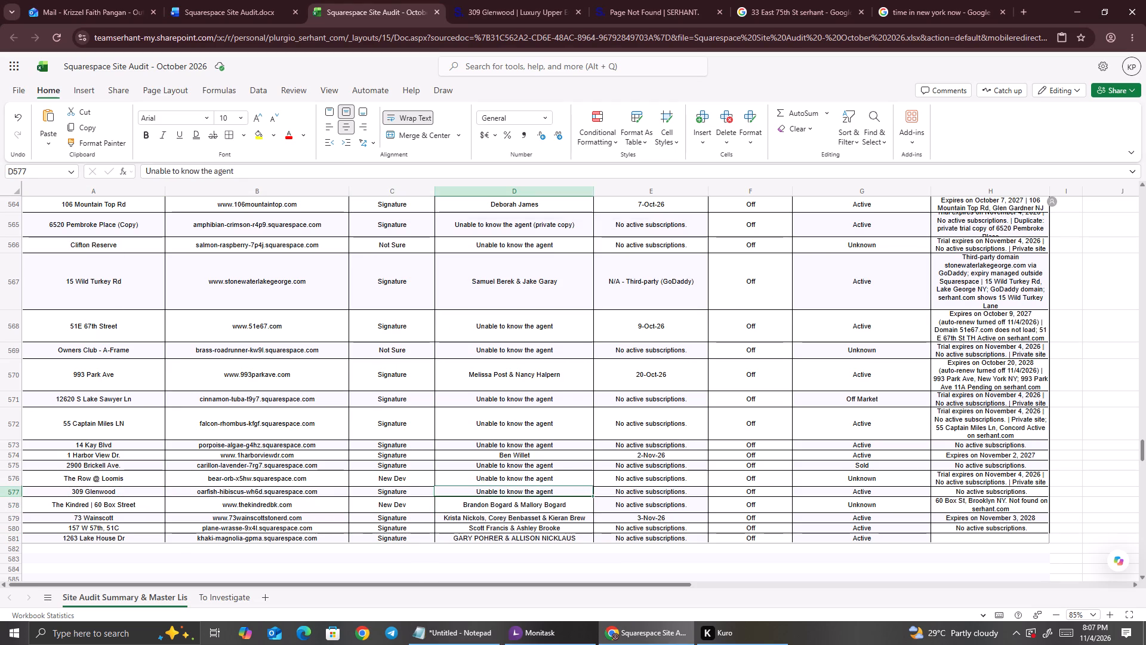
key(ctrl+v)
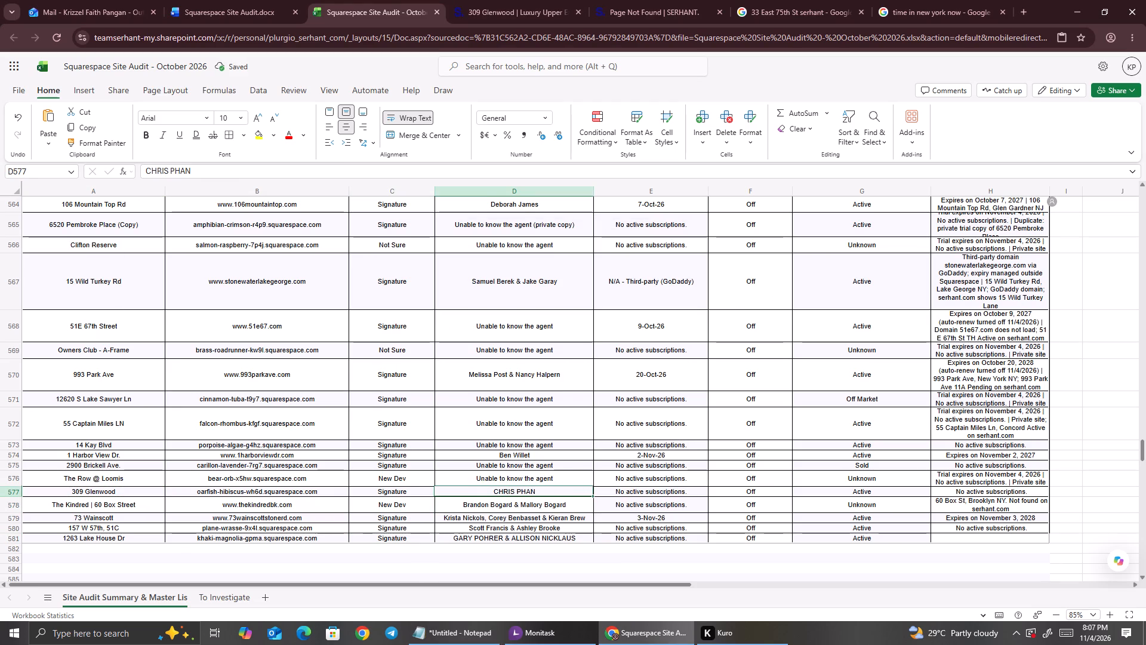
Select the column D agent cell in the workbook's The Row @ Loomis row.
click(551, 478)
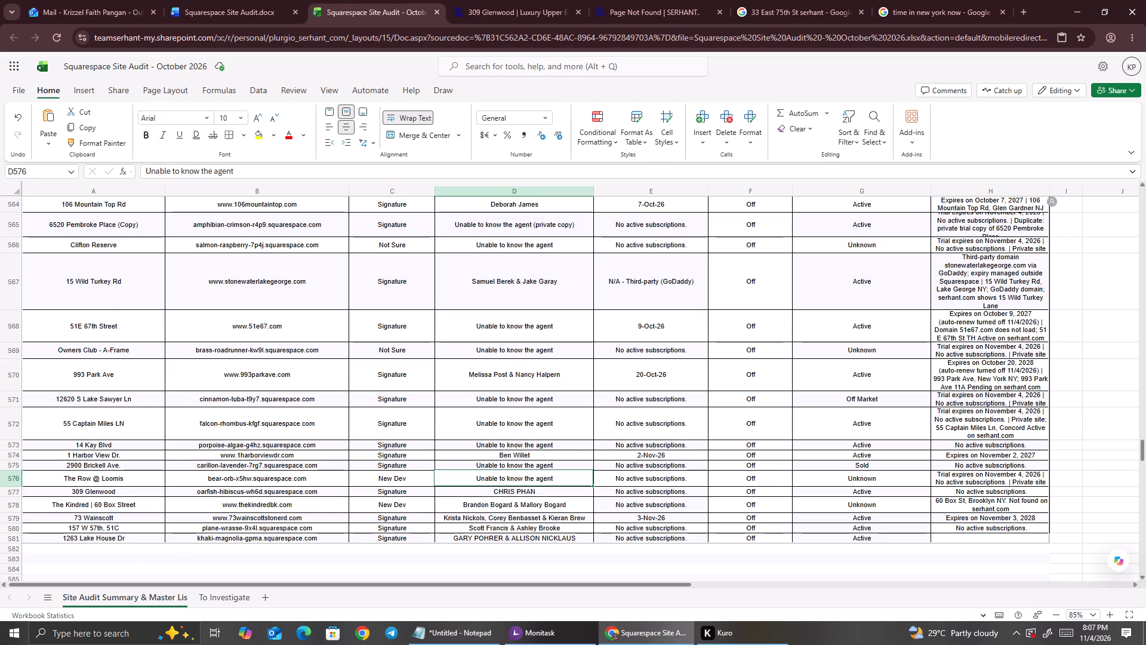
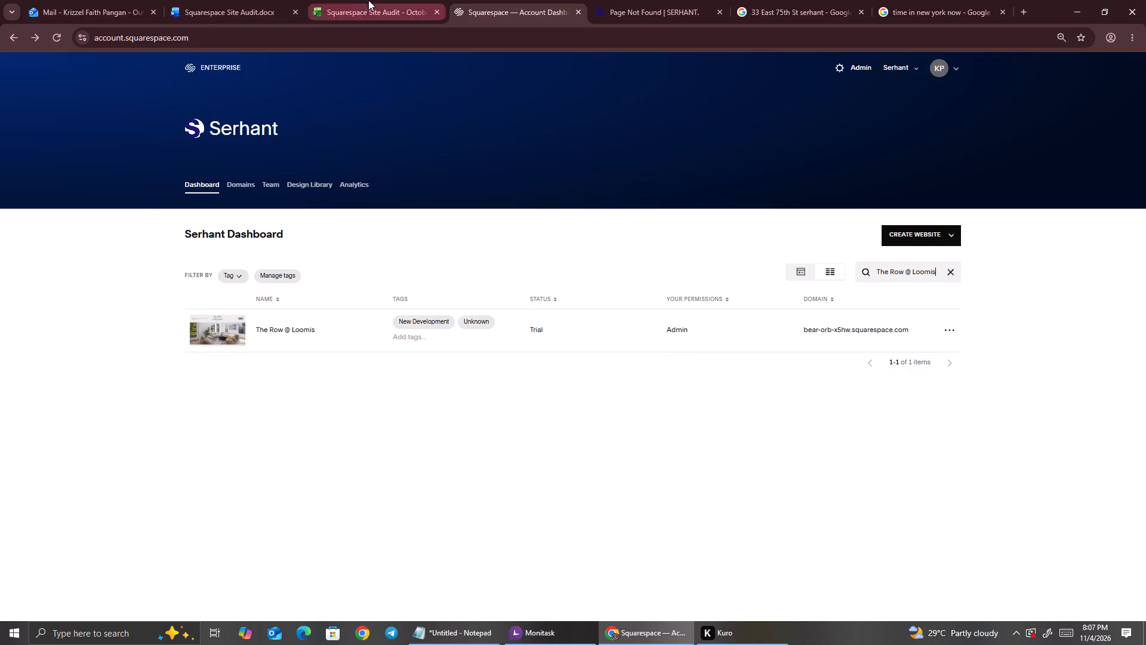
Open The Row @ Loomis site and replace the Notepad text with the agent's name copied from its footer.
click(368, 0)
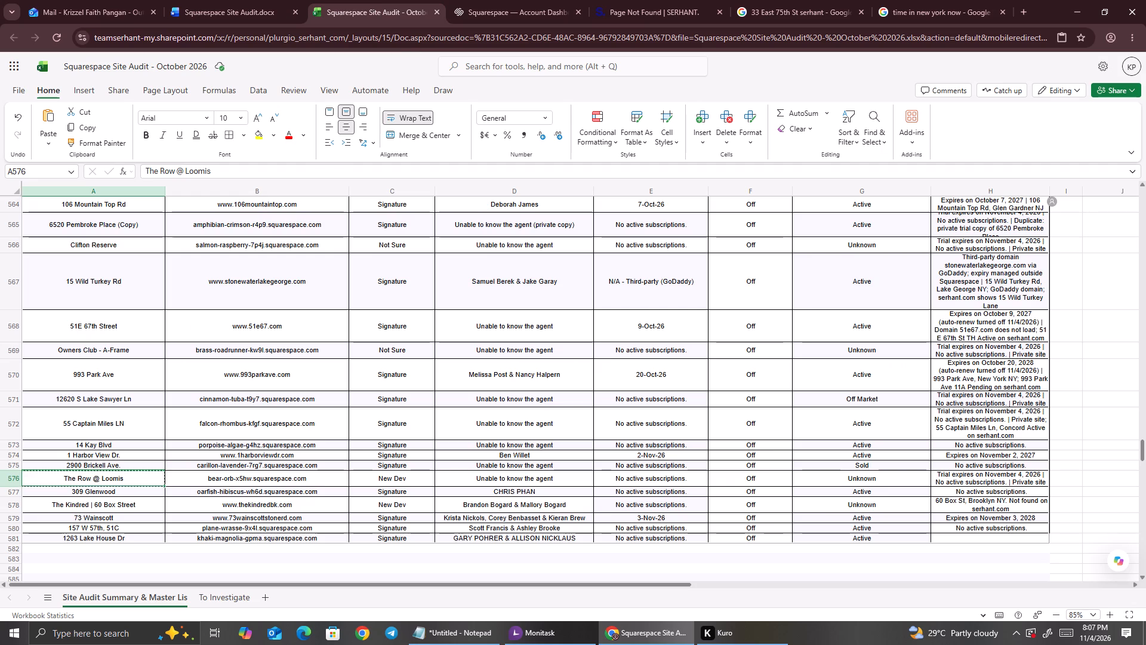
click(467, 0)
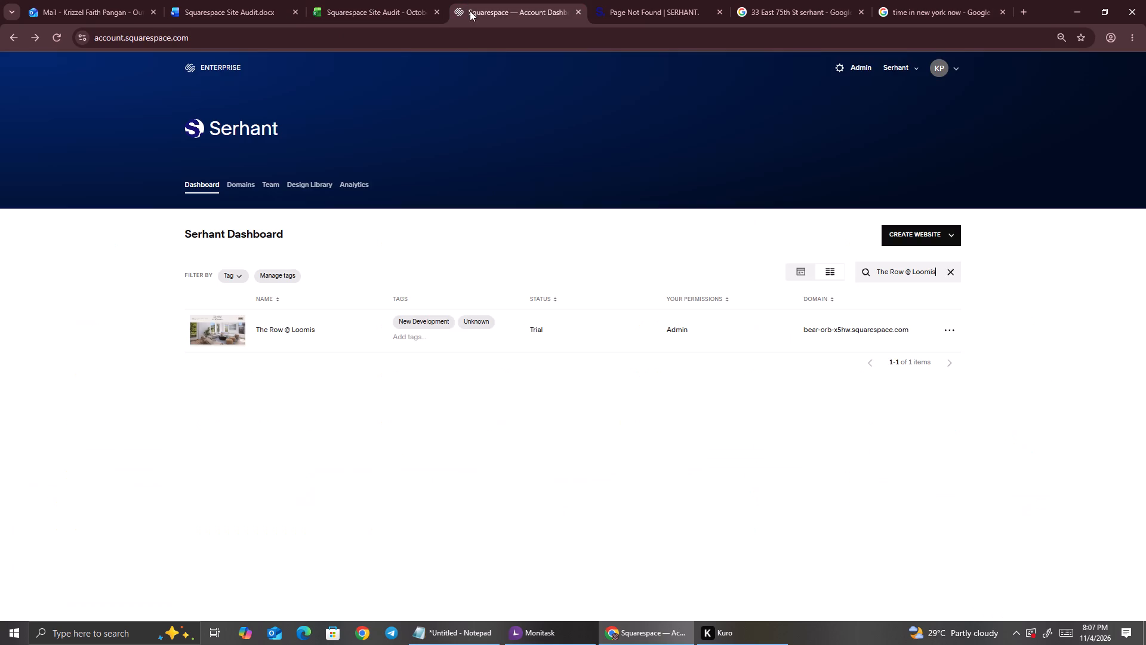
click(230, 322)
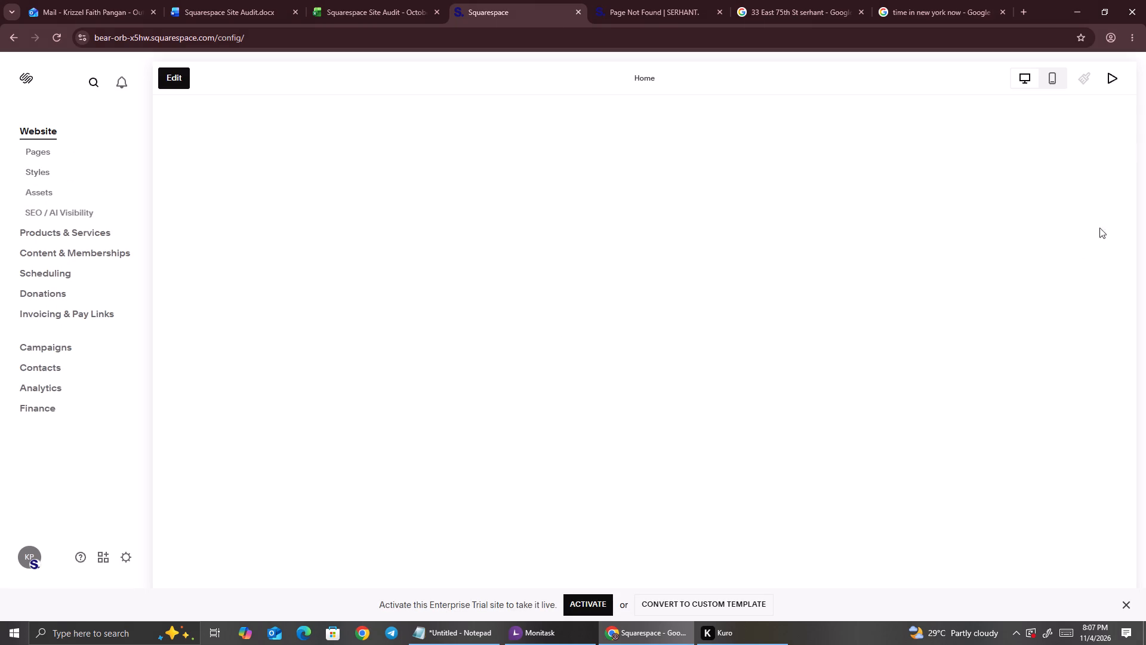
drag(1132, 127, 1119, 533)
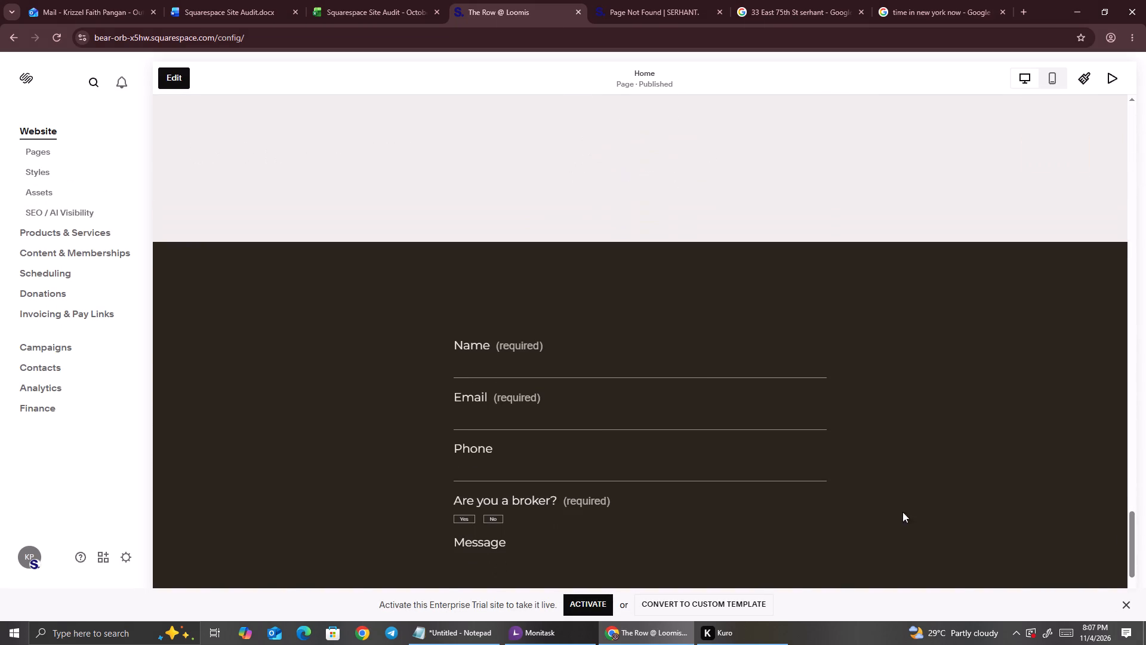
scroll(650, 496, down, 9)
scroll(483, 534, down, 2)
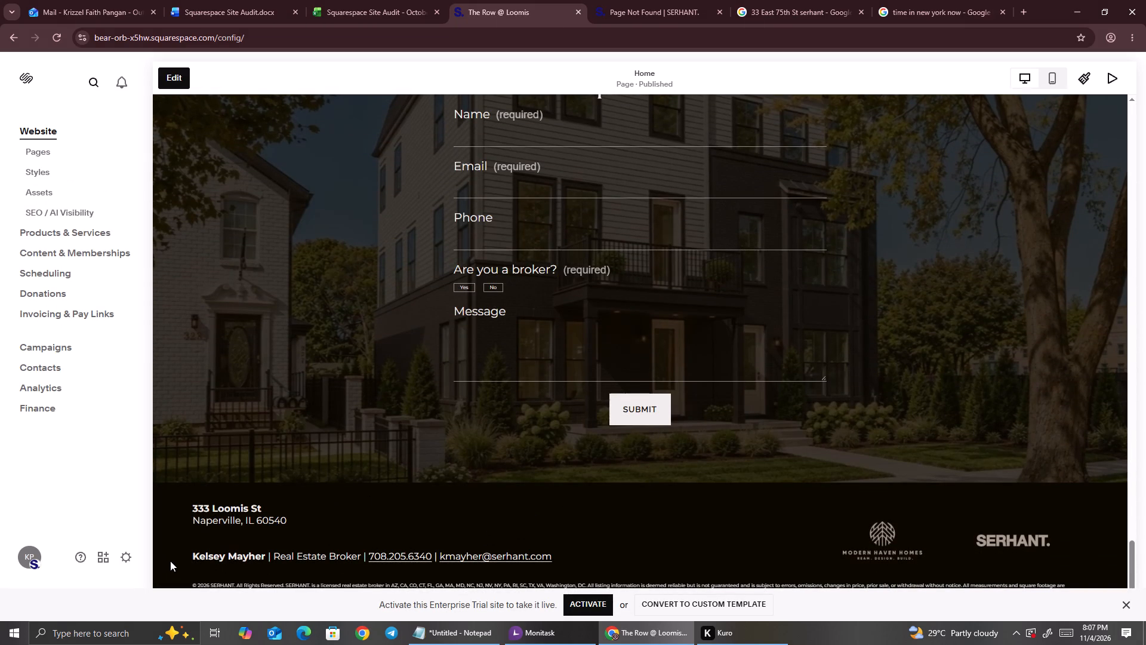
drag(193, 555, 269, 554)
key(ctrl+c)
key(alt+Tab)
key(ctrl+a)
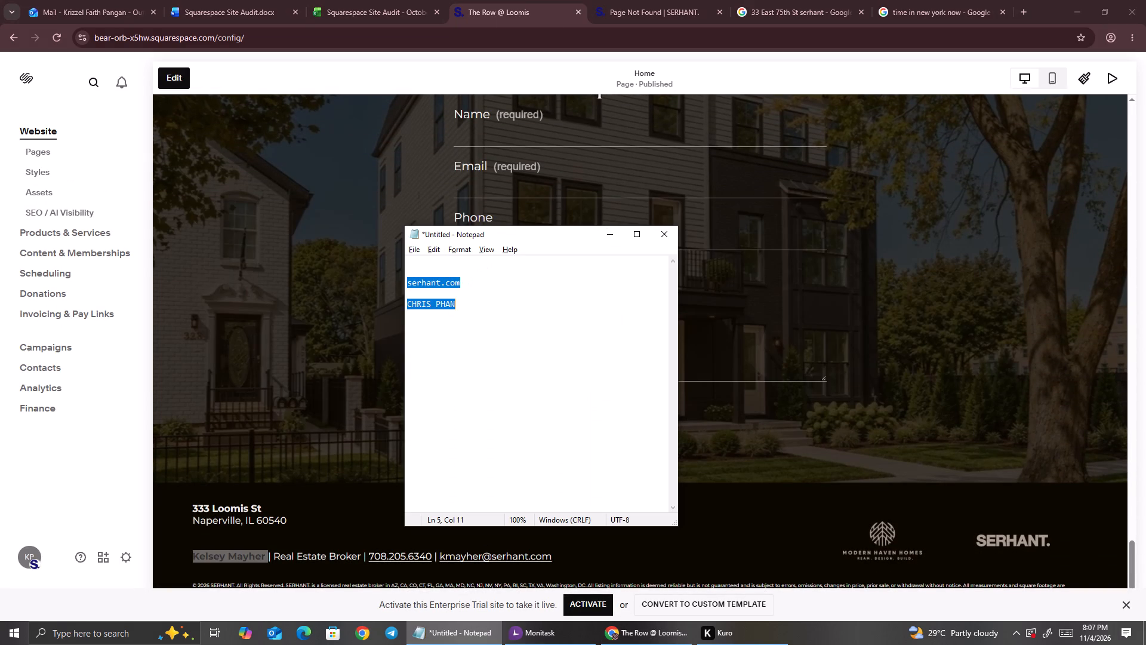
key(ctrl+v)
Copy the agent's name from Notepad into column D of the workbook's The Row @ Loomis row.
key(ctrl+a)
key(ctrl+c)
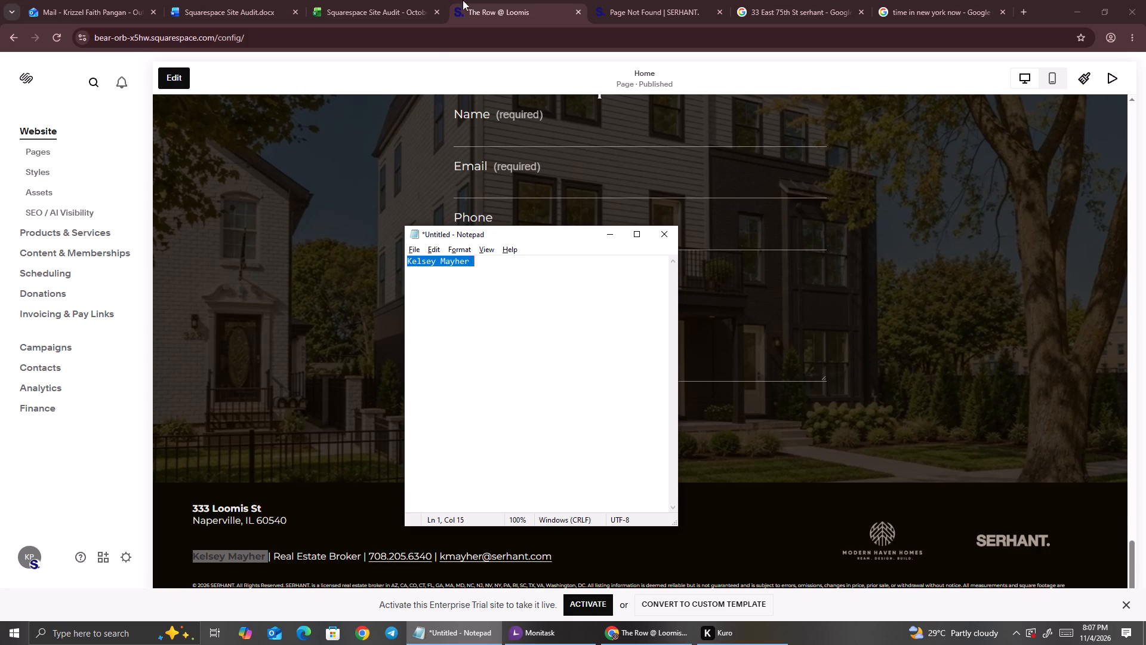
click(440, 0)
click(386, 0)
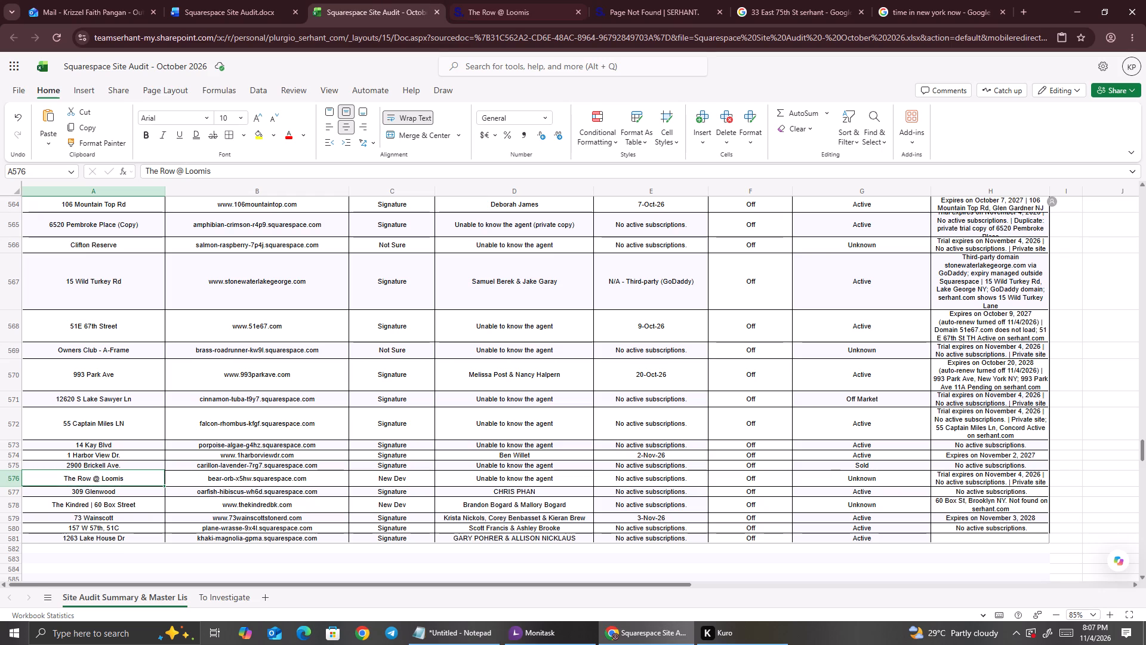
click(535, 482)
key(ctrl+v)
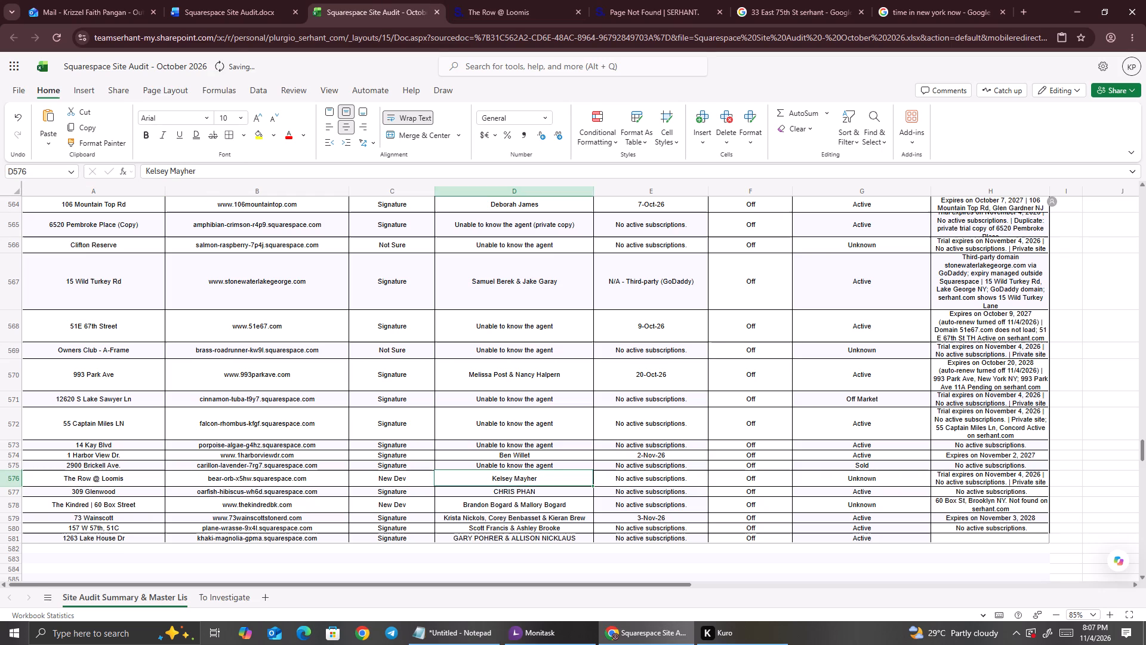
Search the Serhant dashboard in Squarespace for 2900 Brickell Ave., using the name copied from column A of the workbook, and open the site.
click(556, 467)
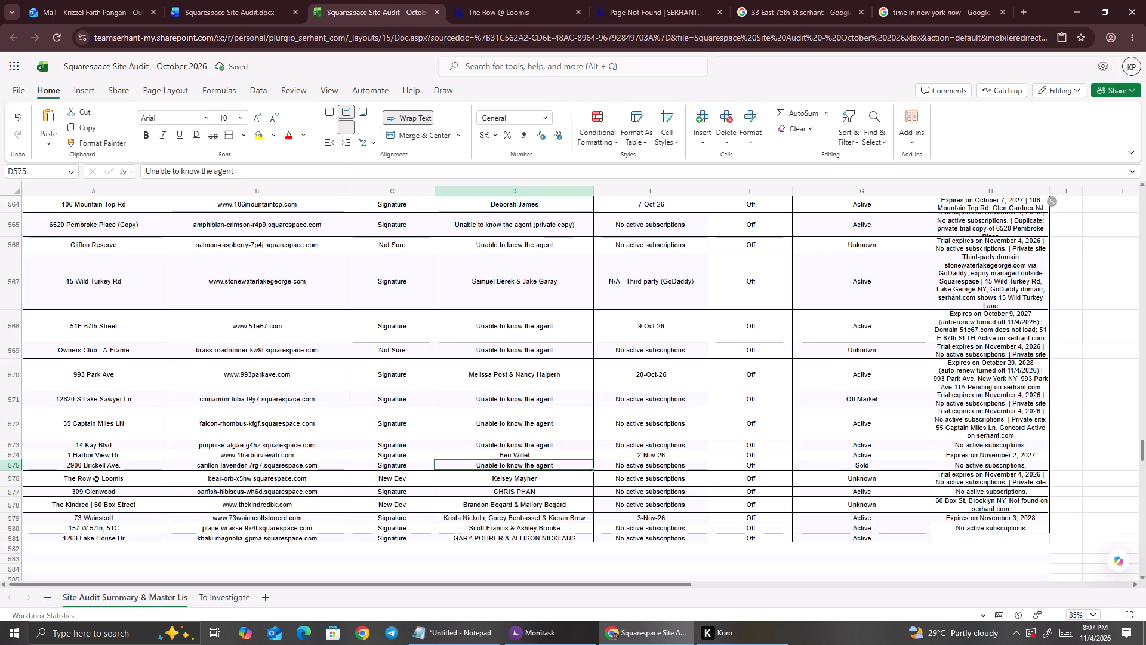
click(84, 465)
key(ctrl+c)
click(434, 0)
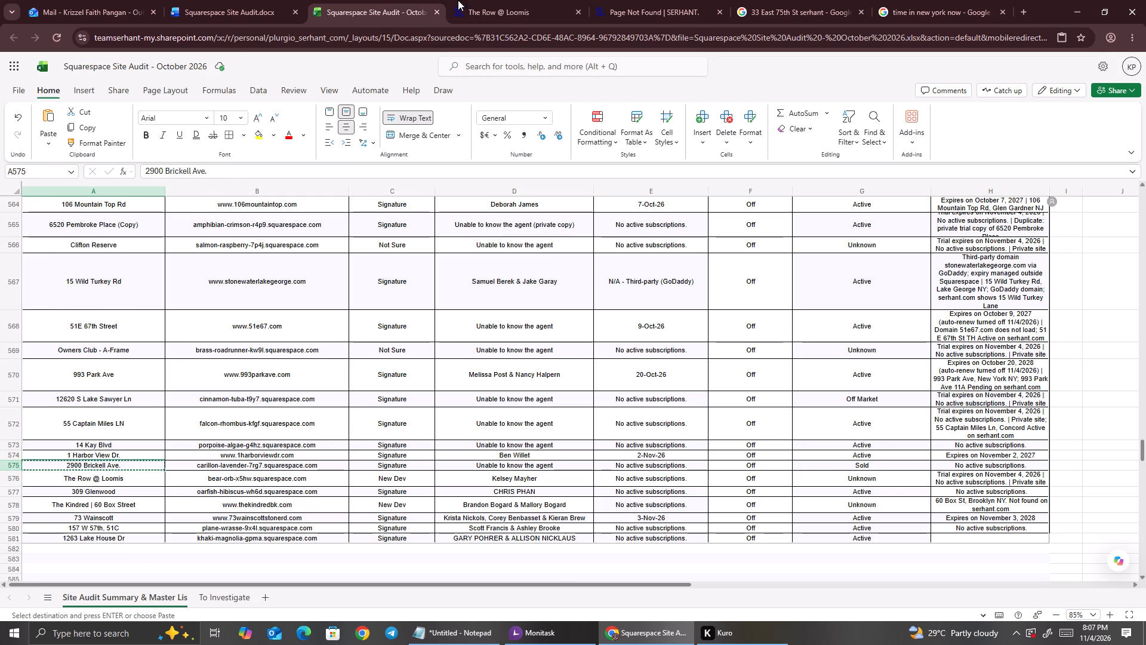
click(492, 0)
click(10, 31)
click(898, 287)
click(897, 266)
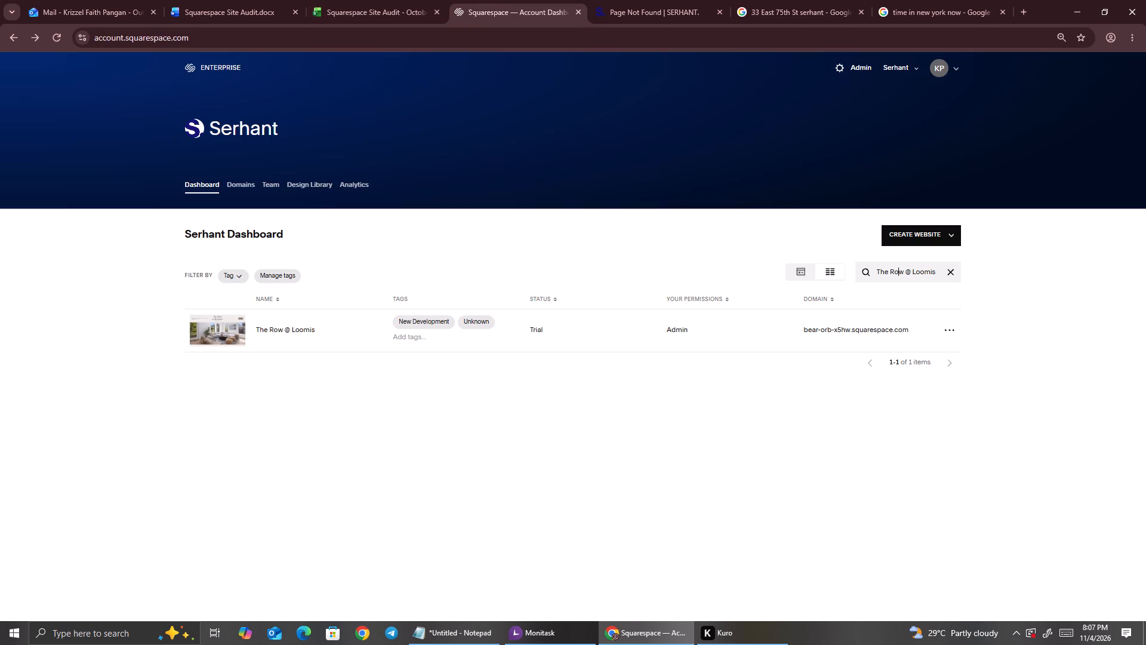
key(ctrl+a)
key(ctrl+v)
key(Return)
click(222, 336)
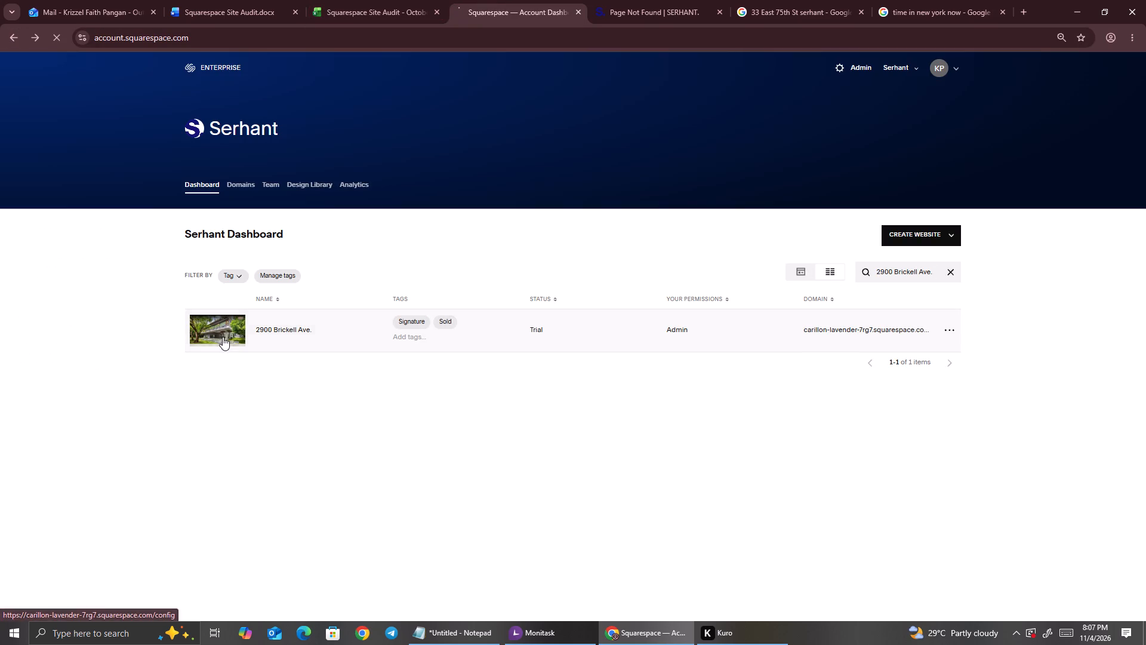
click(227, 322)
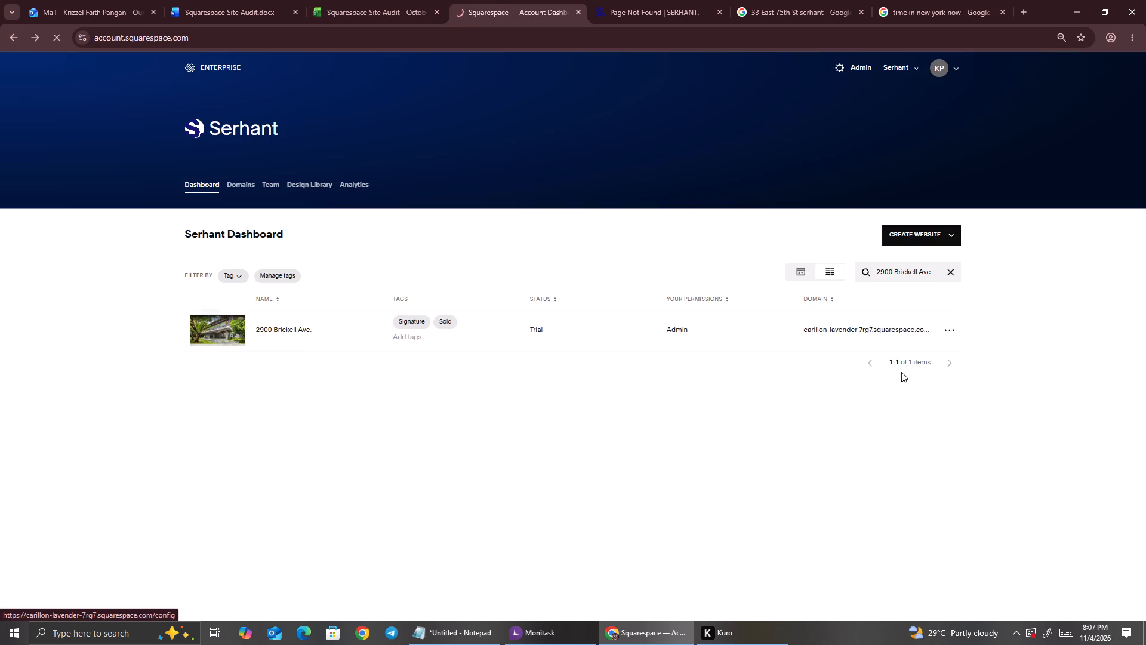
click(230, 324)
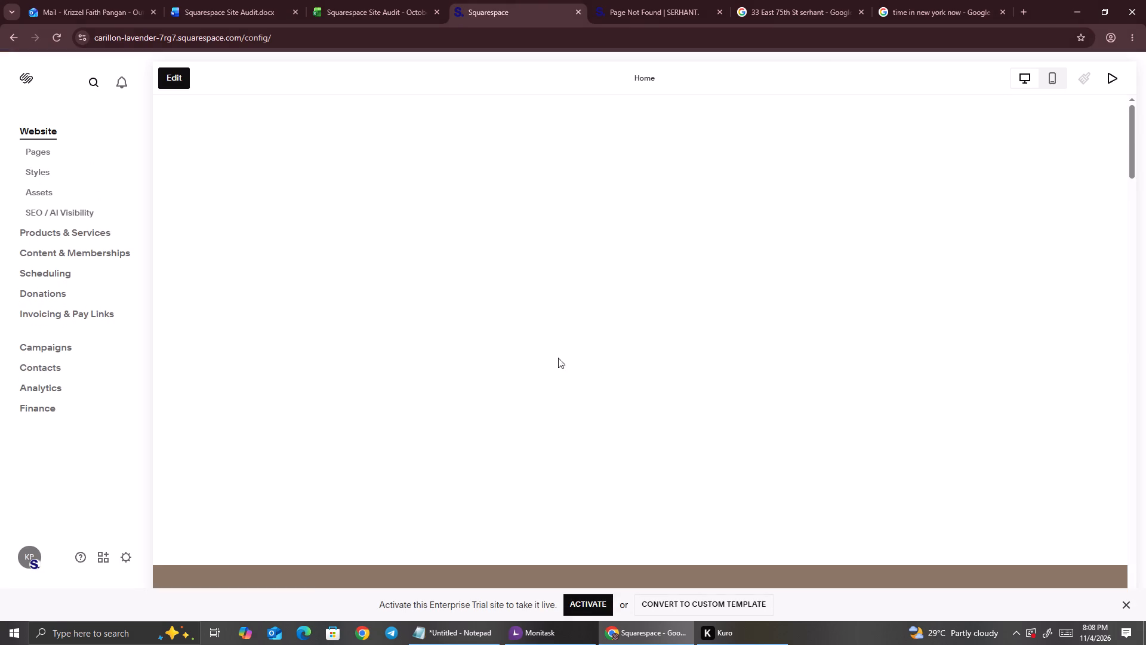
Replace the Notepad text with the agent's name copied from the 2900 Brickell Ave. site's footer.
scroll(552, 320, down, 4)
scroll(708, 346, down, 16)
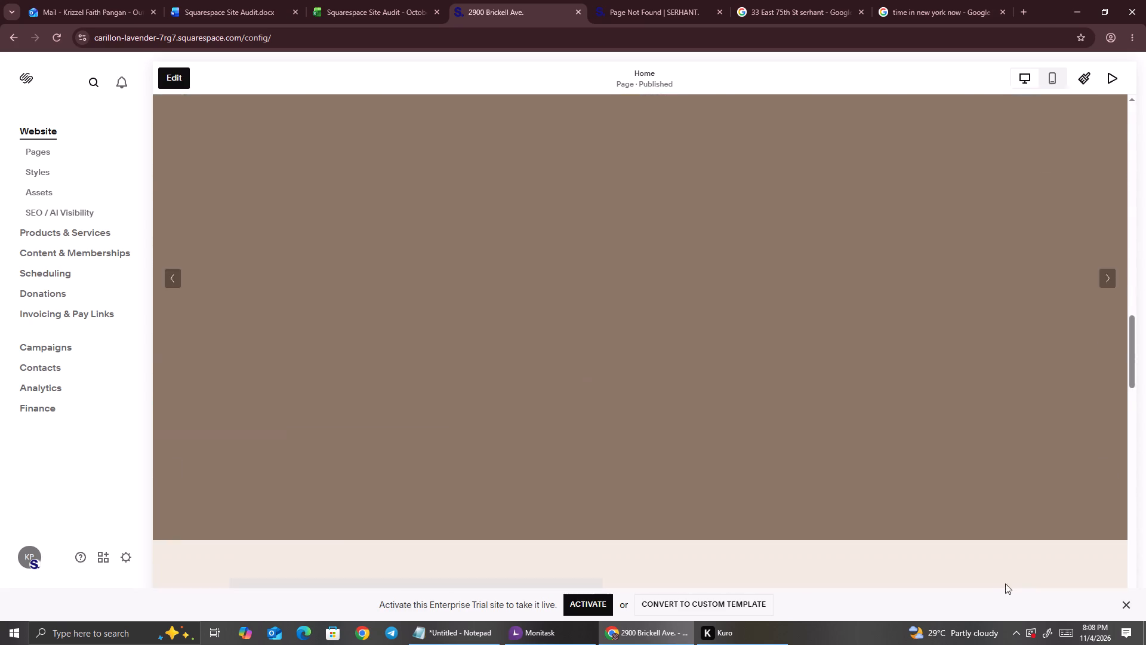
scroll(1005, 583, down, 2)
scroll(1003, 592, up, 1)
scroll(1003, 592, down, 20)
scroll(1003, 592, down, 1)
scroll(514, 536, down, 3)
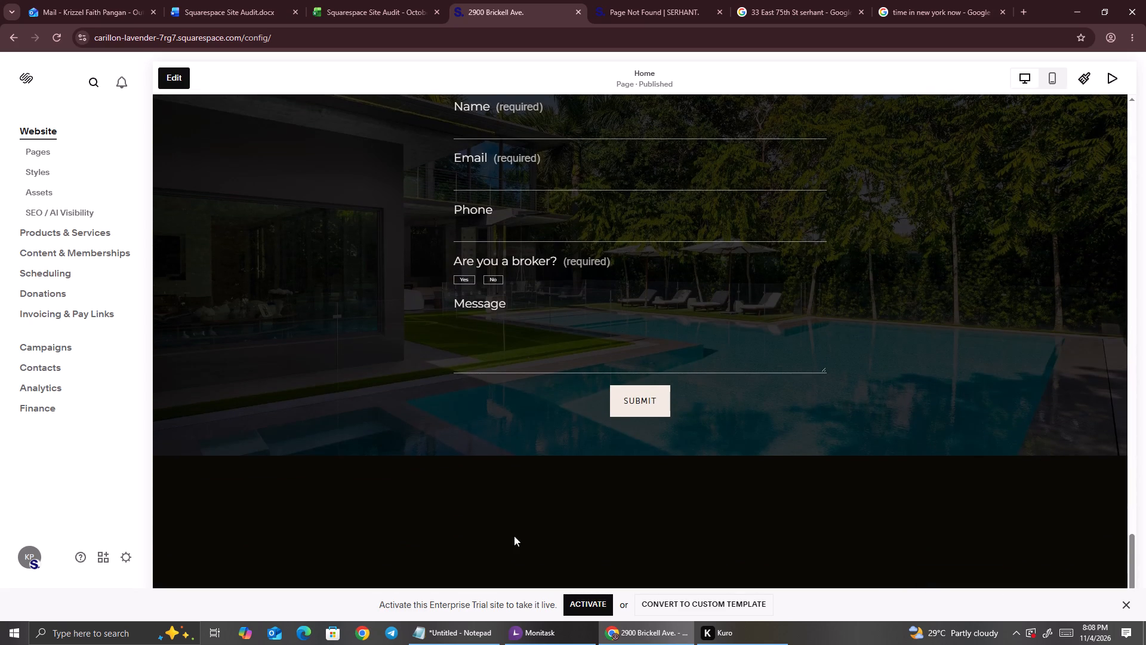
drag(196, 544, 254, 546)
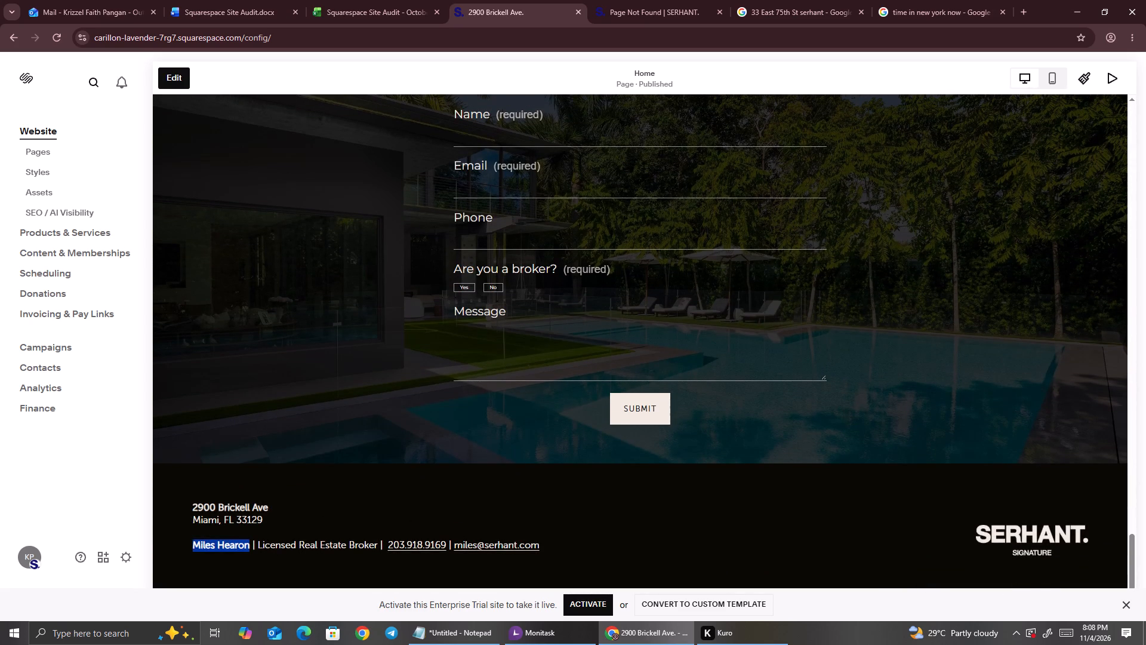
key(ctrl+c)
key(alt+Tab)
key(ctrl+a)
key(ctrl+v)
drag(461, 261, 350, 260)
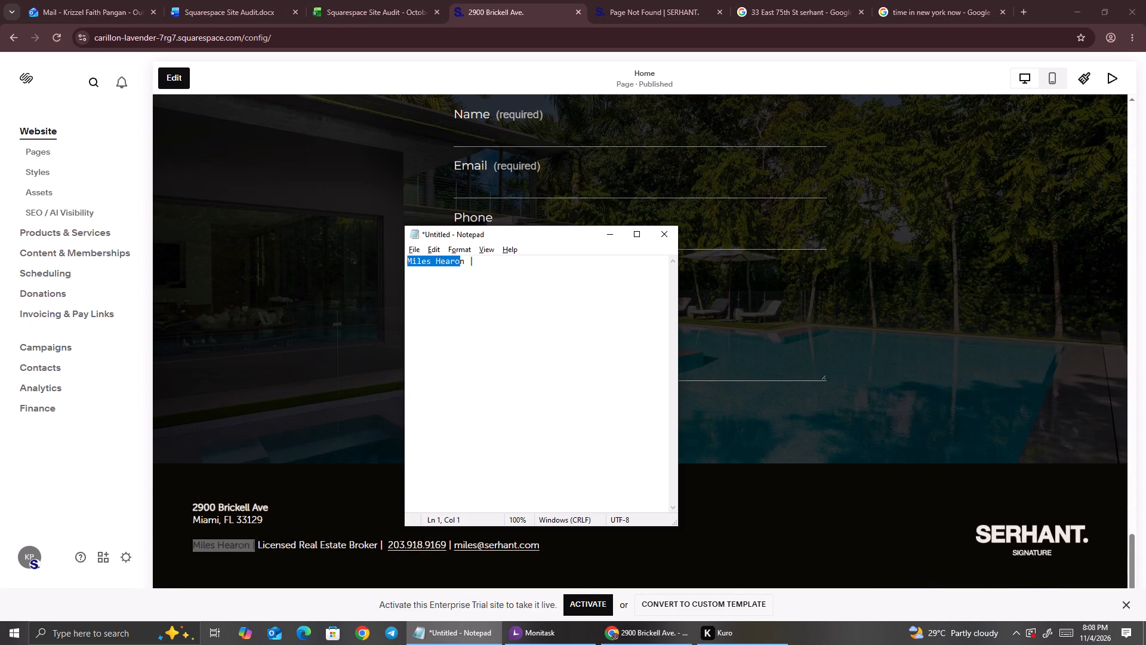
drag(350, 260, 287, 260)
click(466, 267)
drag(466, 262, 383, 260)
key(ctrl+c)
click(403, 0)
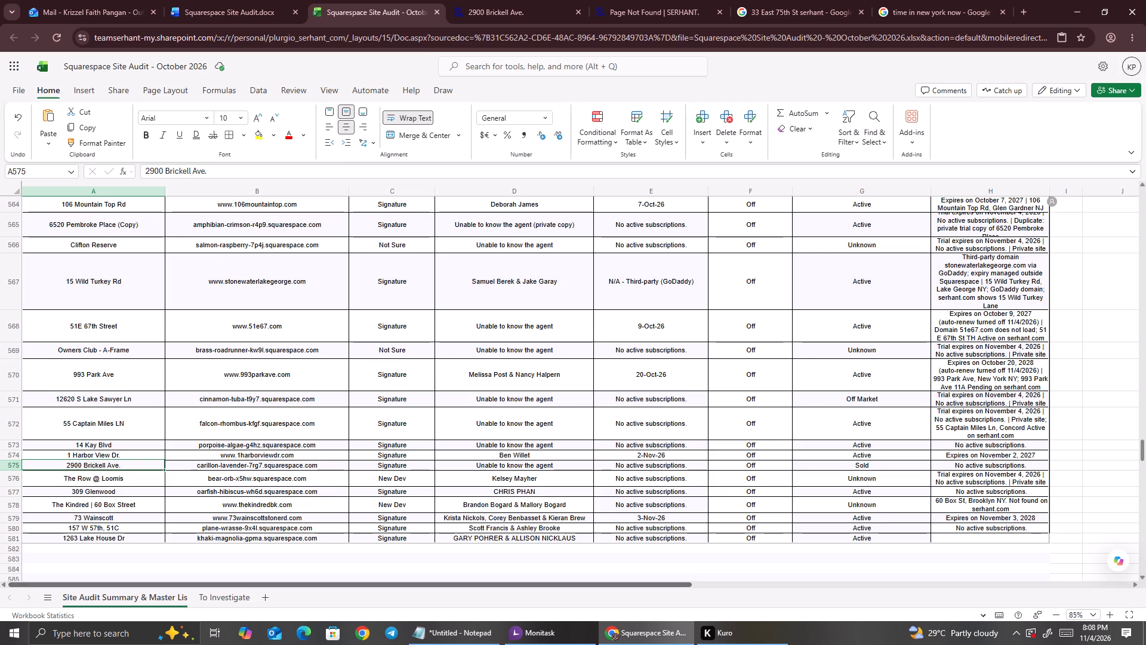
click(509, 470)
click(513, 468)
key(ctrl+v)
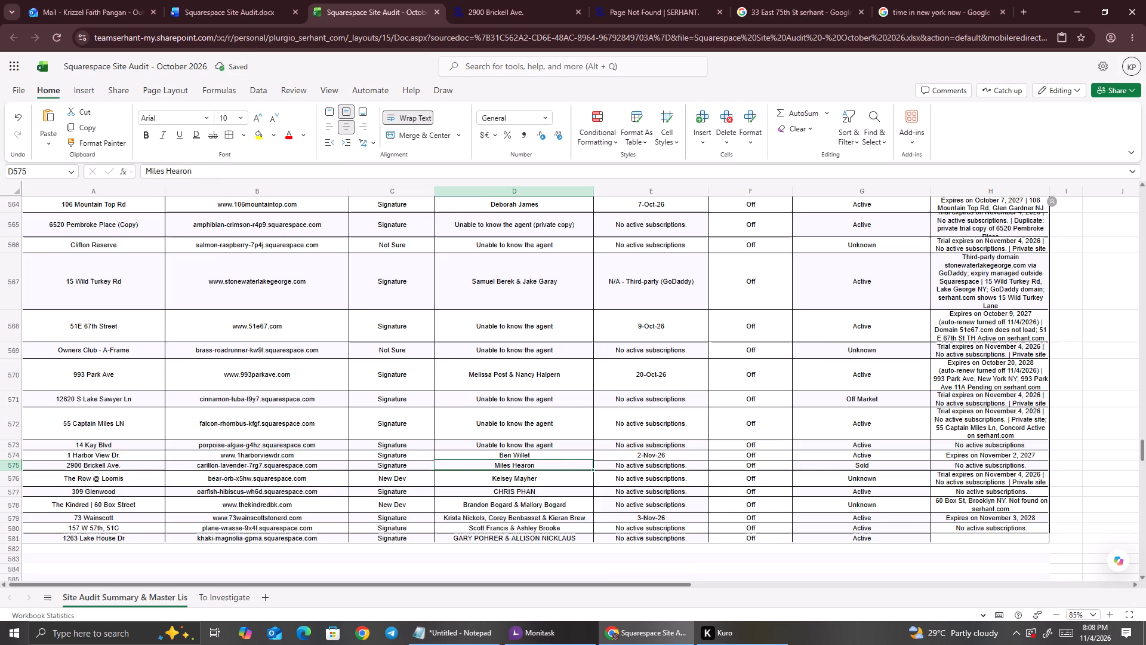
click(124, 444)
key(ctrl+c)
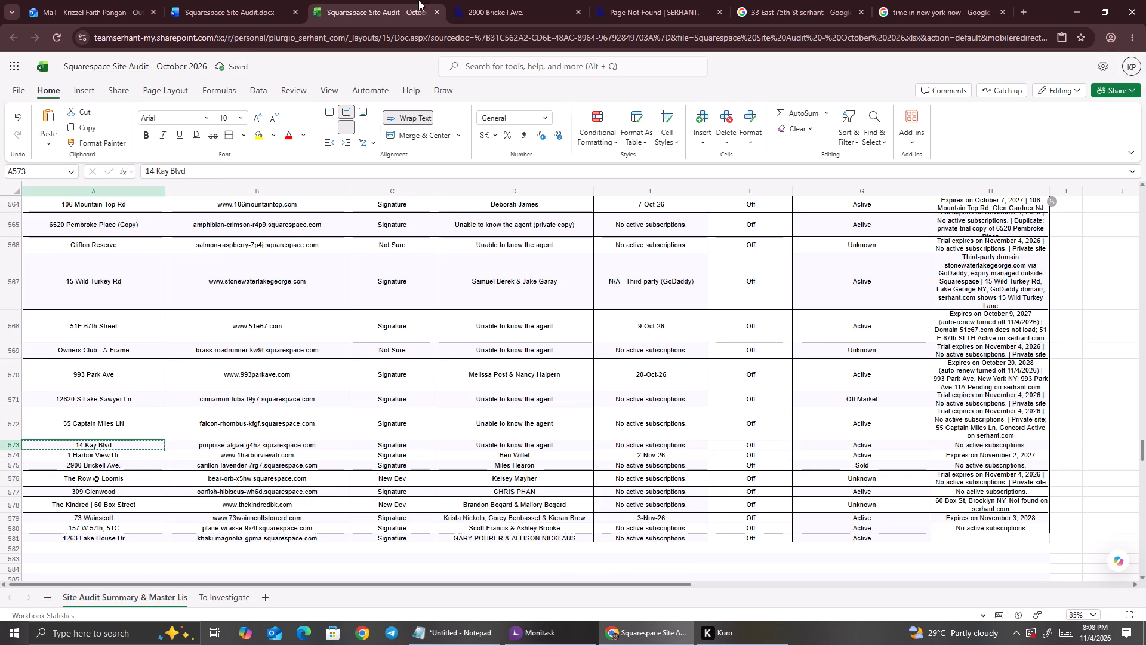
click(543, 0)
click(21, 39)
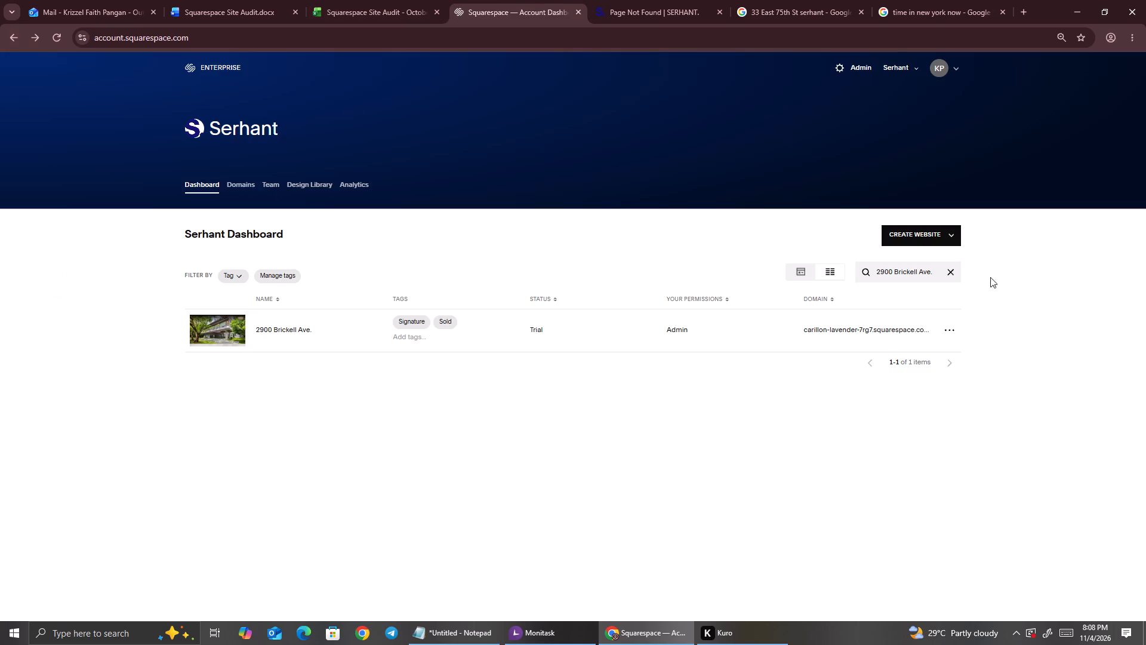
click(893, 268)
key(ctrl+a)
key(ctrl+v)
key(Return)
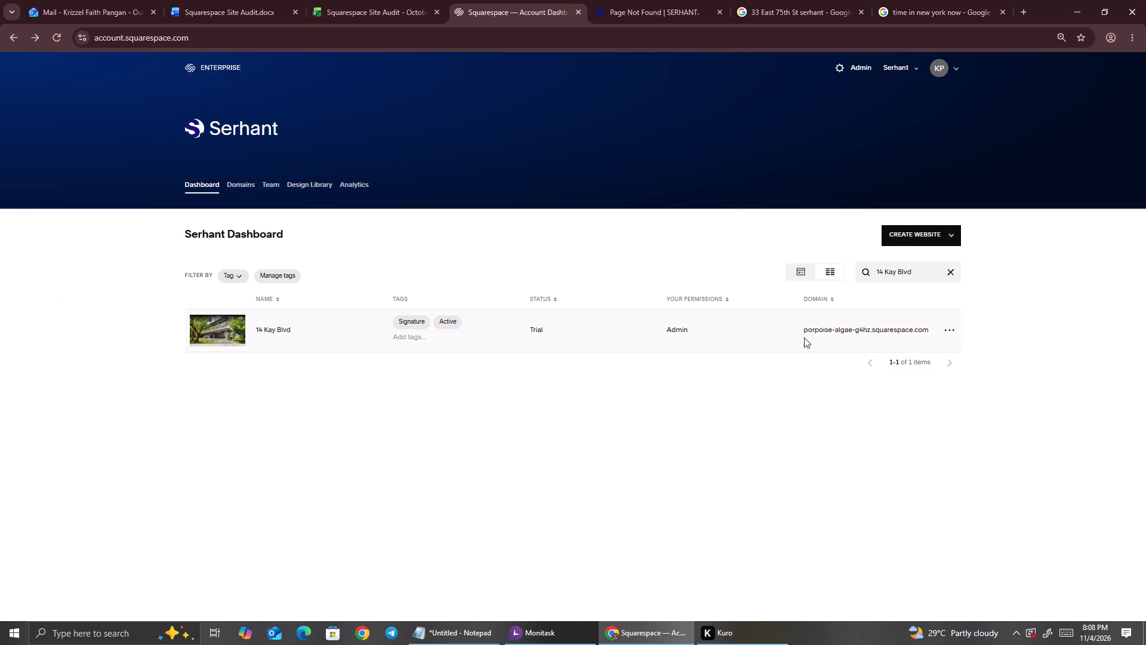
click(231, 331)
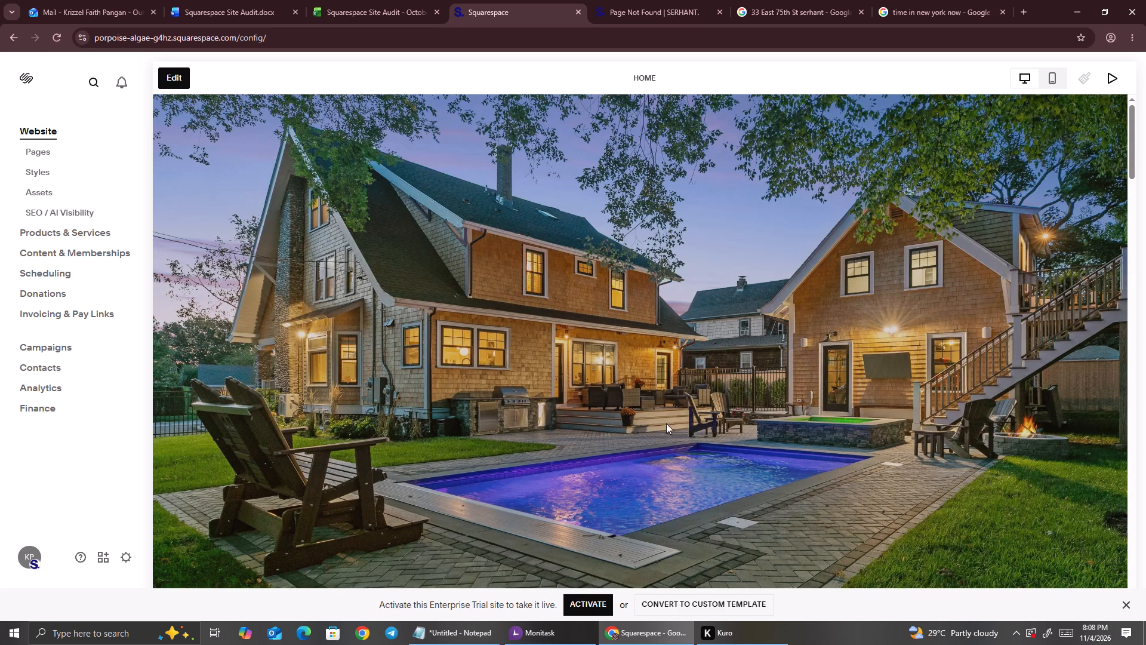
scroll(666, 432, down, 20)
scroll(666, 432, down, 17)
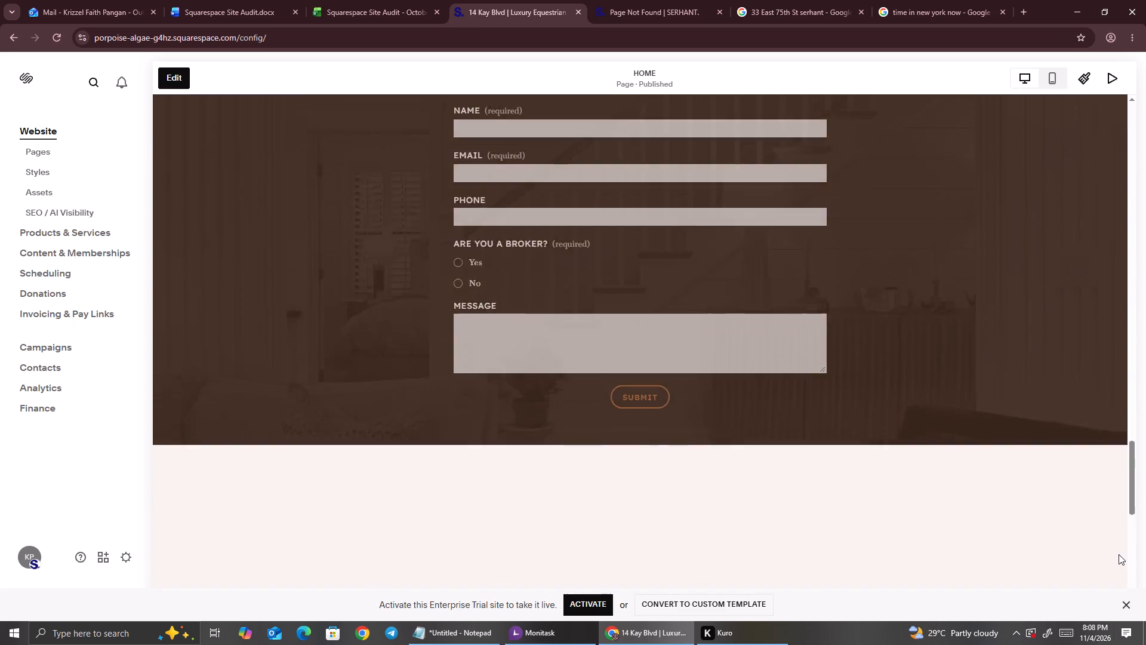
scroll(1119, 554, down, 11)
scroll(979, 524, down, 3)
drag(360, 491, 376, 491)
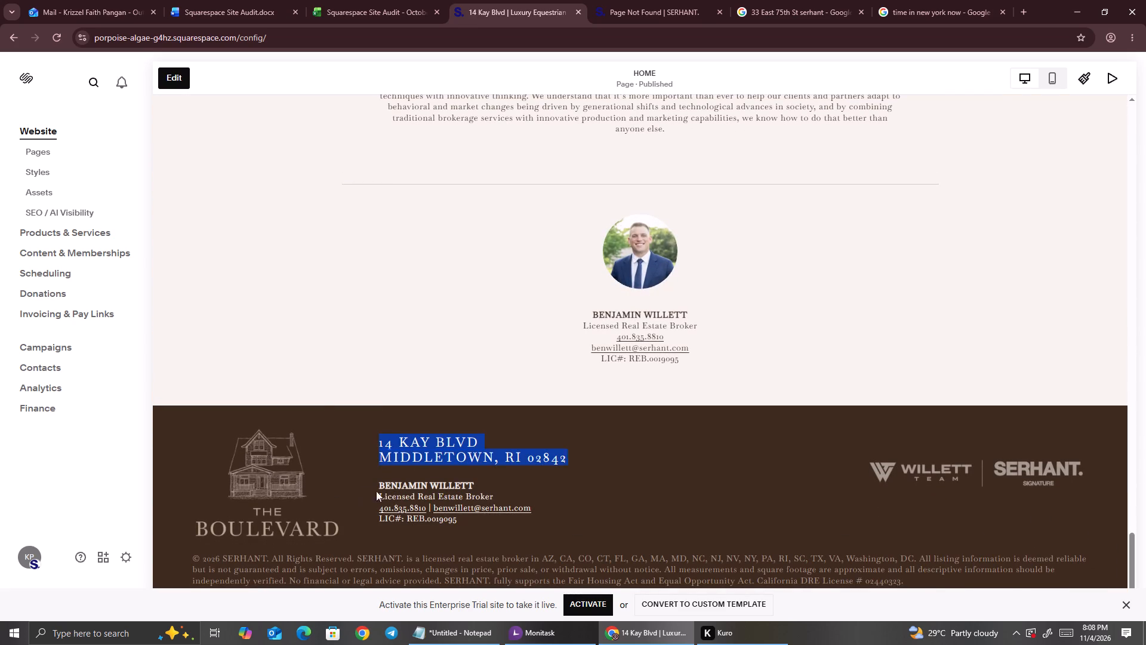
drag(376, 491, 487, 490)
key(ctrl+c)
key(alt+Tab)
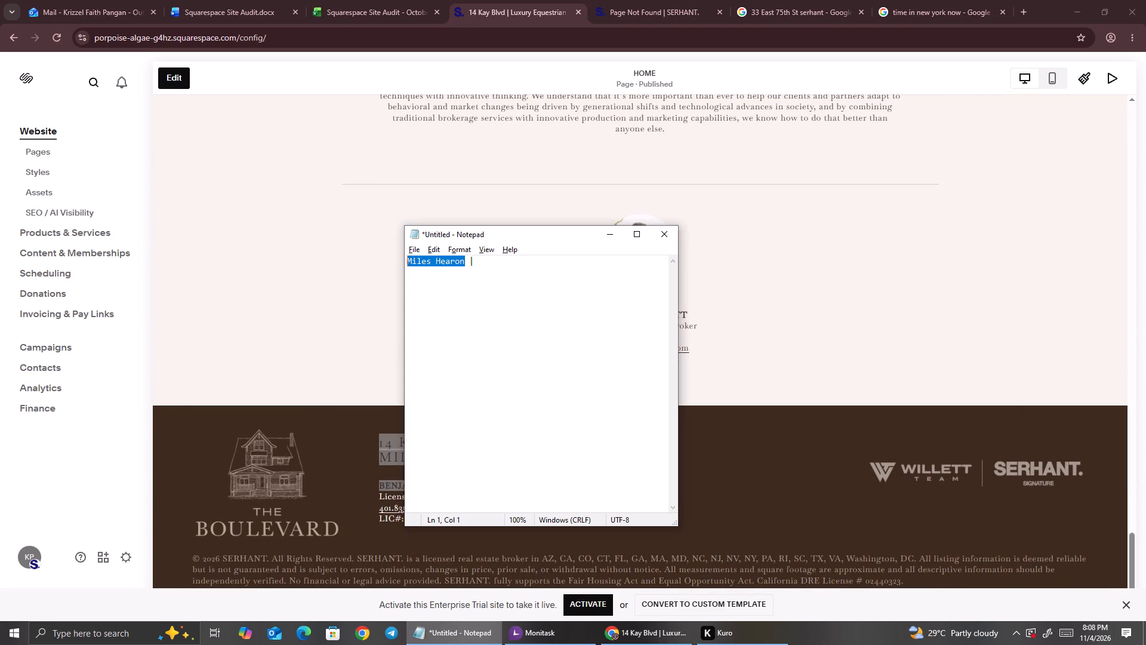
key(ctrl+v)
drag(481, 285, 275, 262)
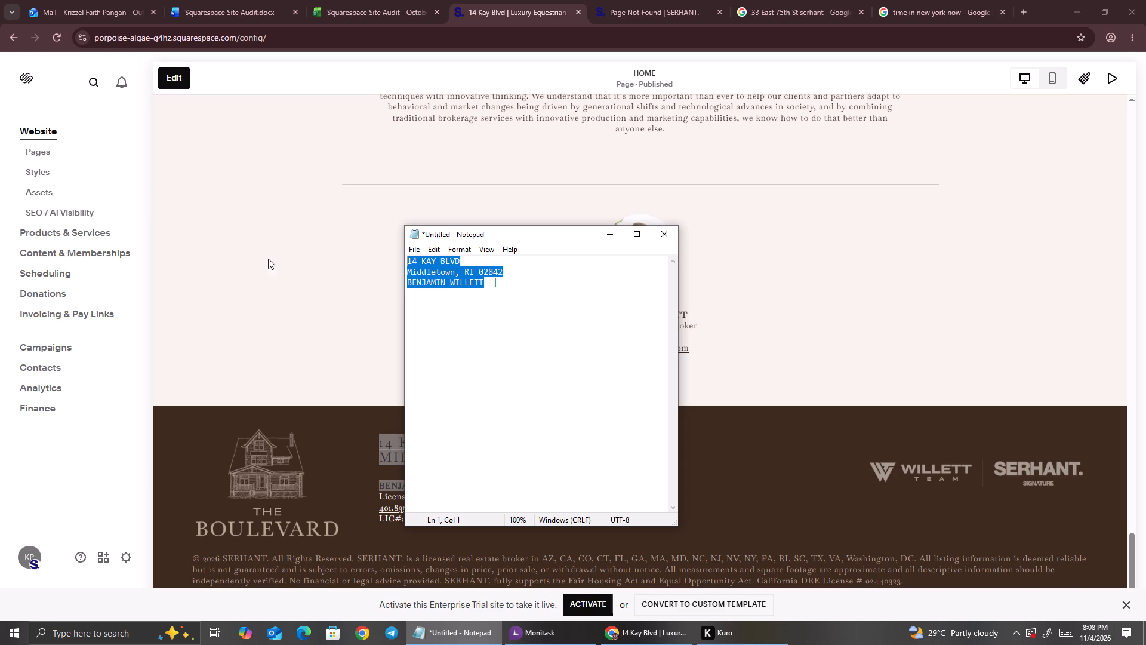
click(454, 291)
drag(488, 283, 402, 280)
key(ctrl+c)
click(379, 0)
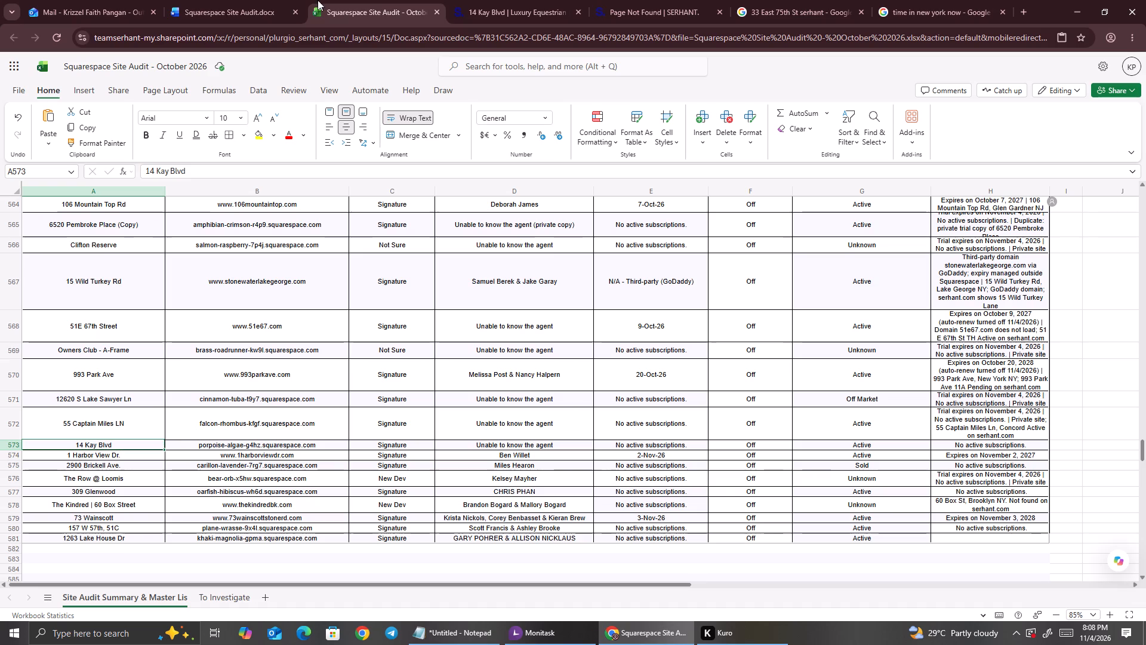
click(522, 450)
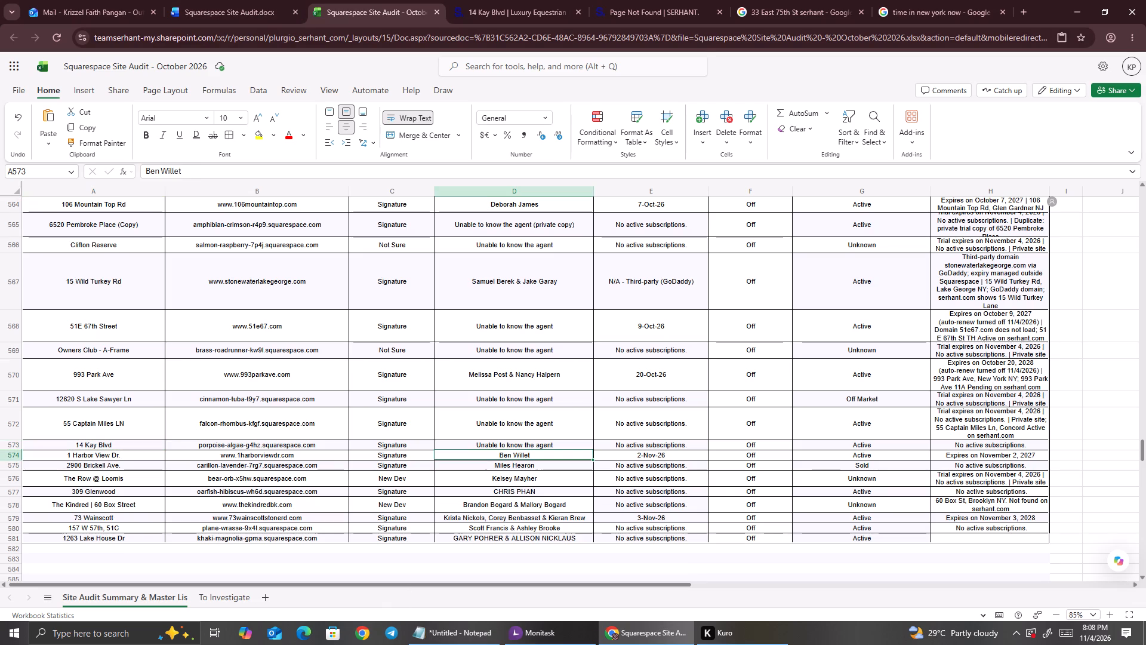
click(526, 446)
key(ctrl+v)
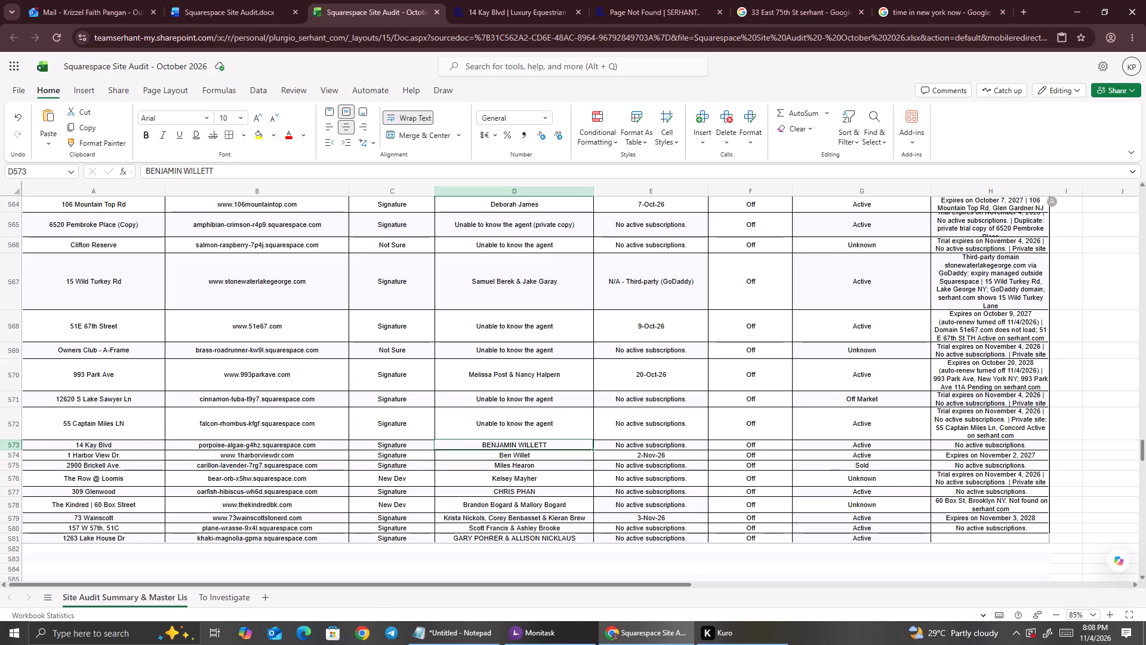
click(132, 411)
key(ctrl+c)
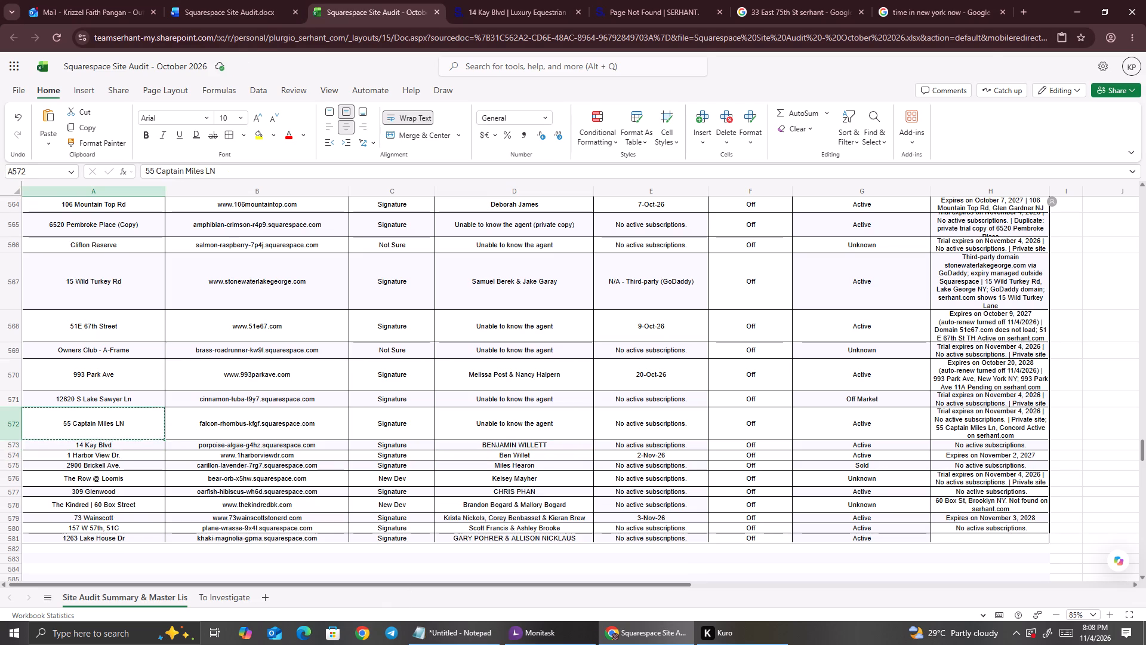
click(249, 0)
click(550, 0)
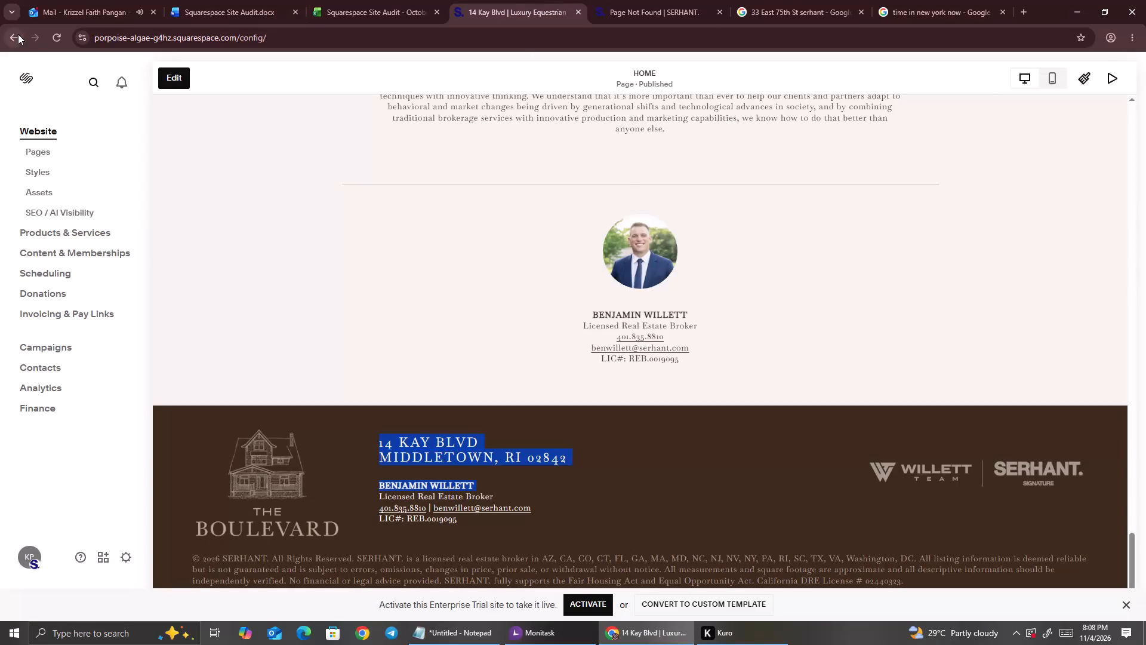
click(18, 34)
click(909, 268)
key(ctrl+a)
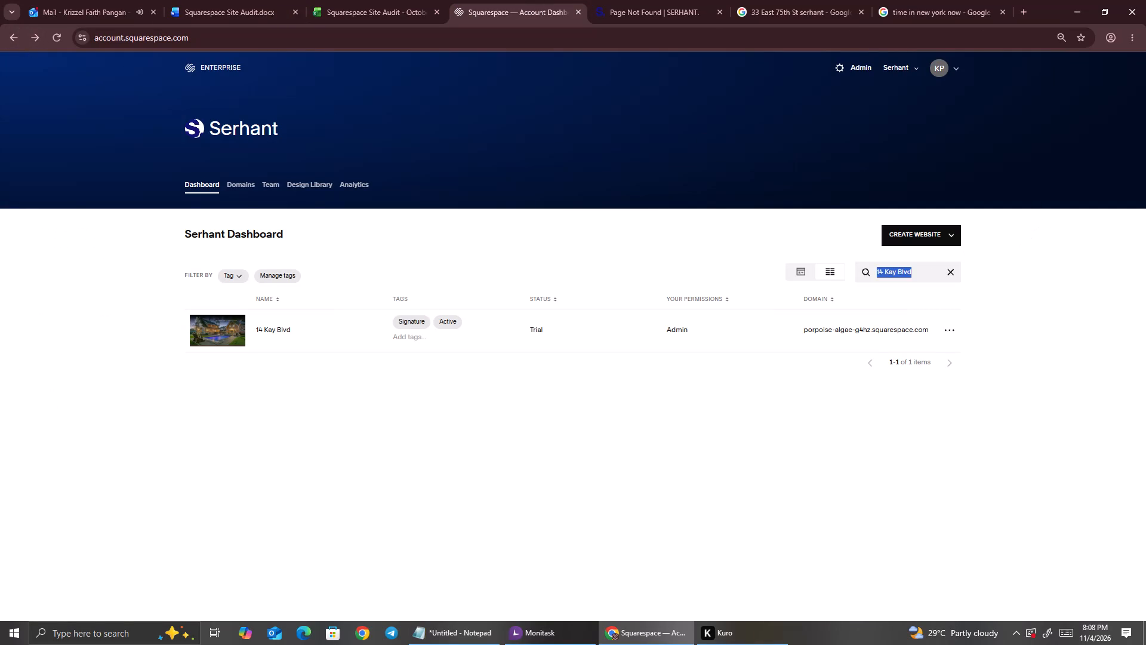
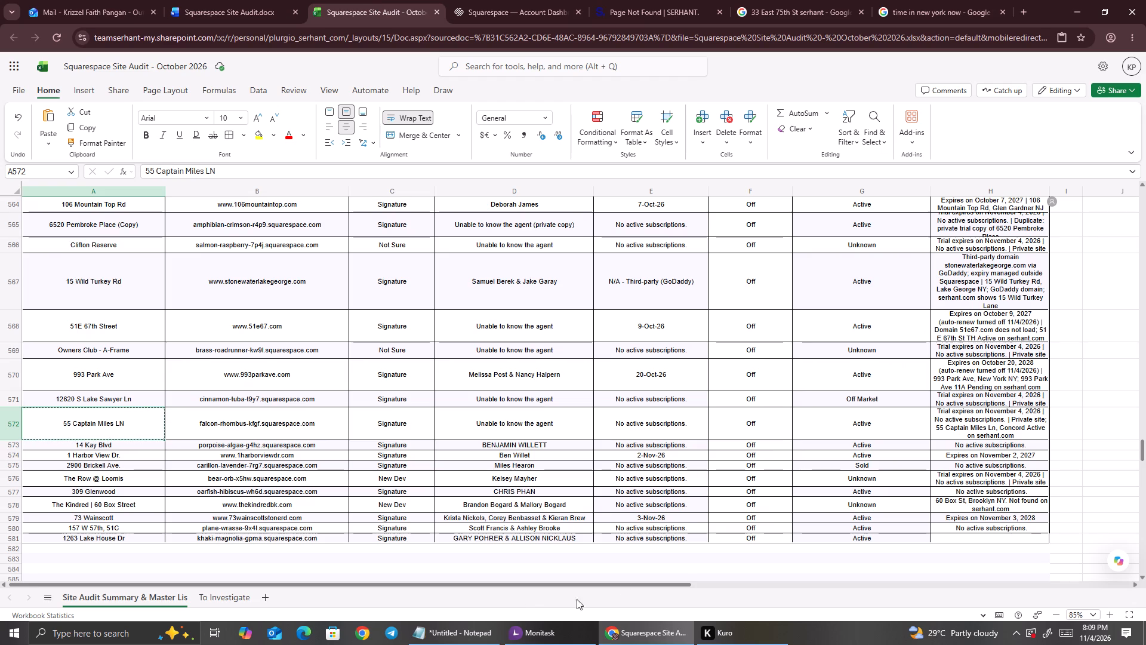
scroll(718, 525, up, 4)
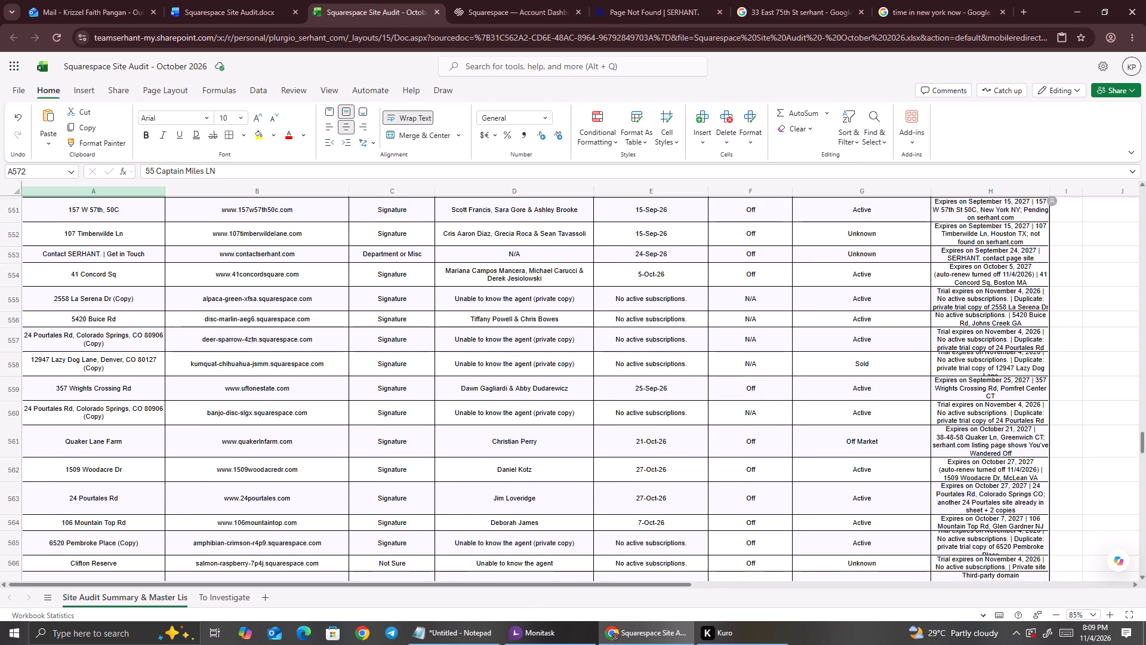
scroll(731, 512, up, 9)
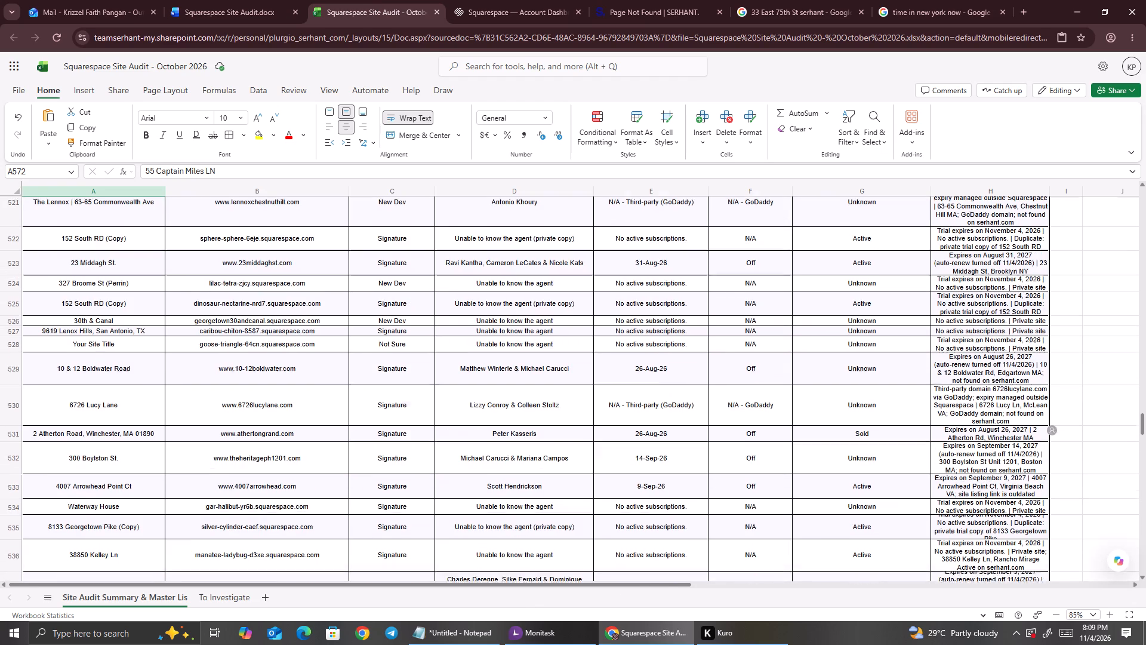
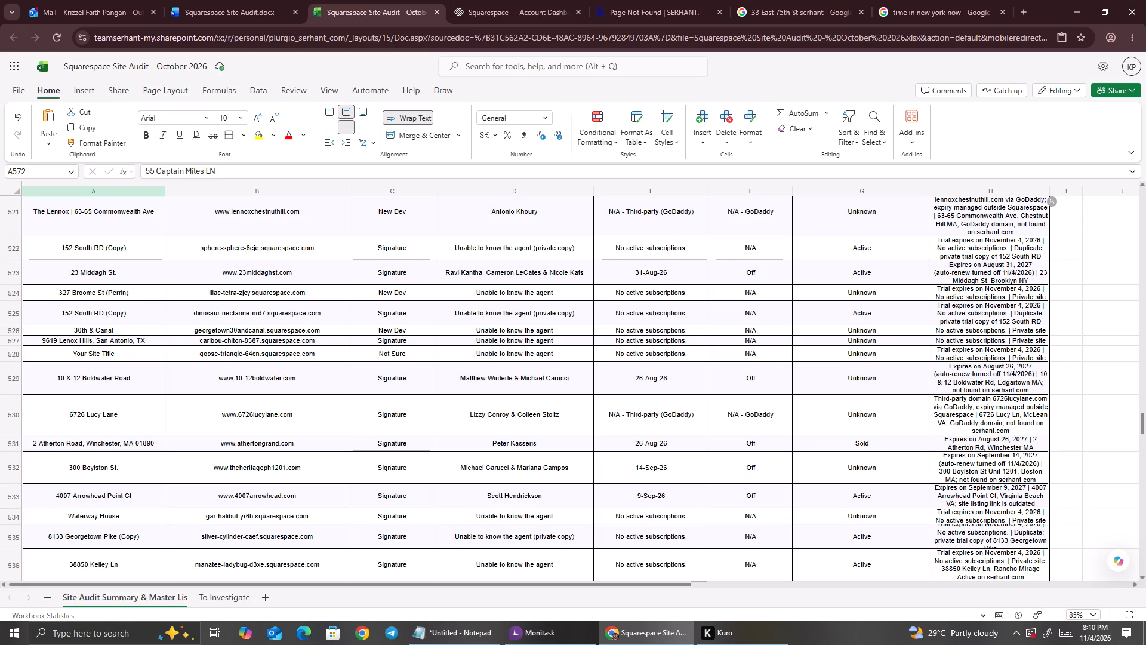
scroll(670, 494, up, 4)
scroll(670, 494, down, 4)
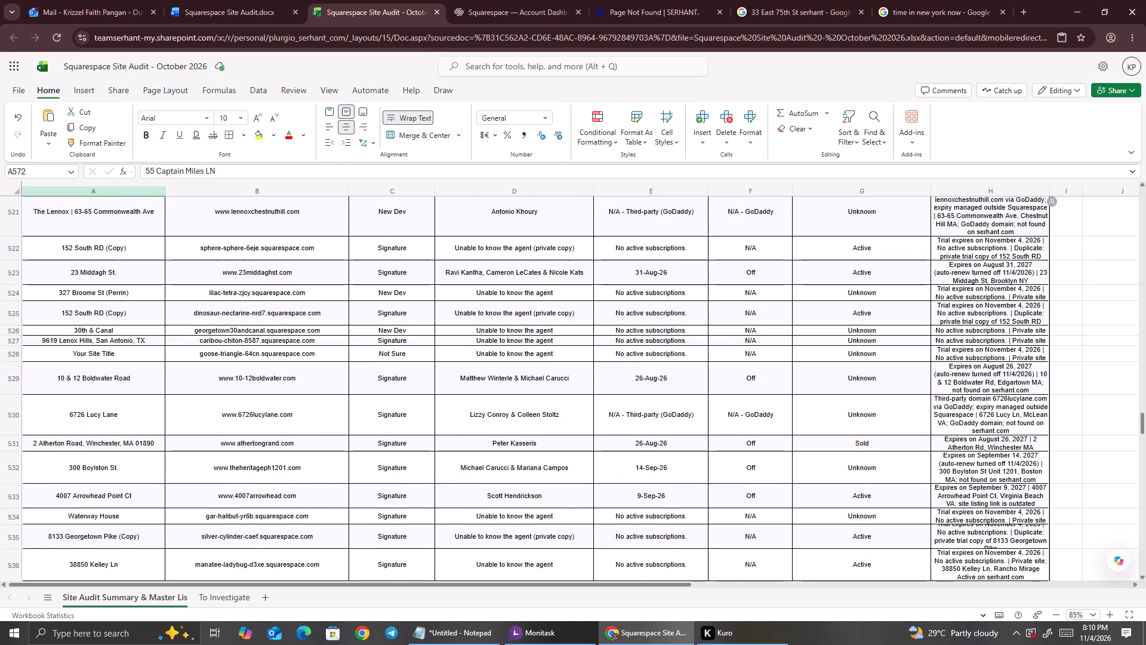
scroll(669, 498, down, 7)
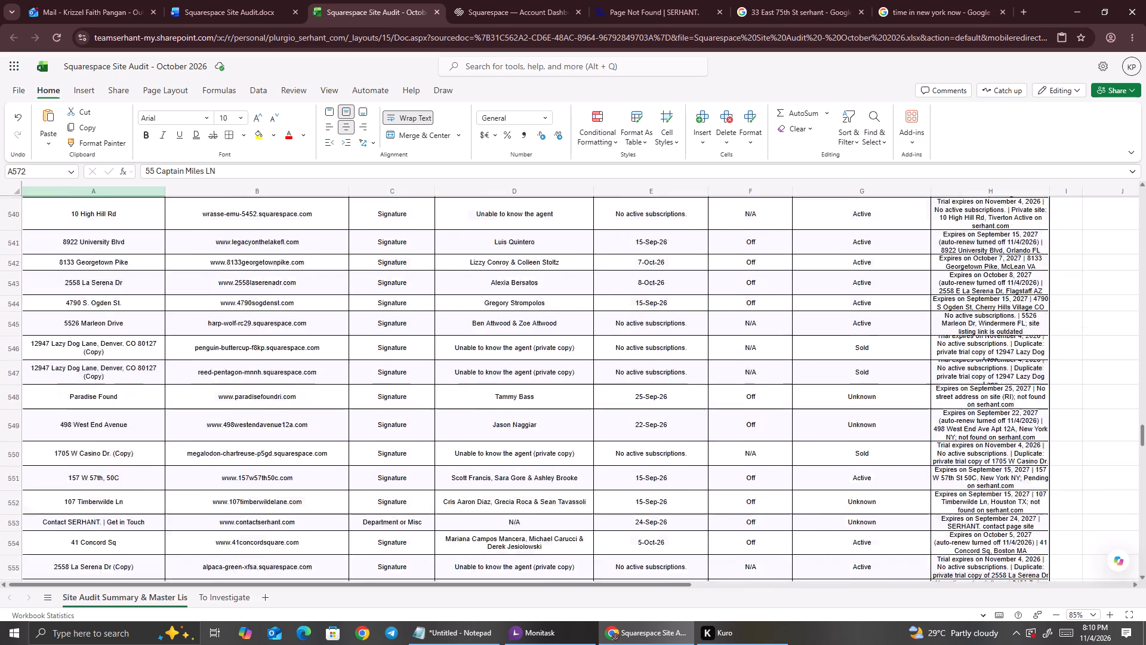
scroll(669, 498, down, 11)
scroll(670, 498, up, 4)
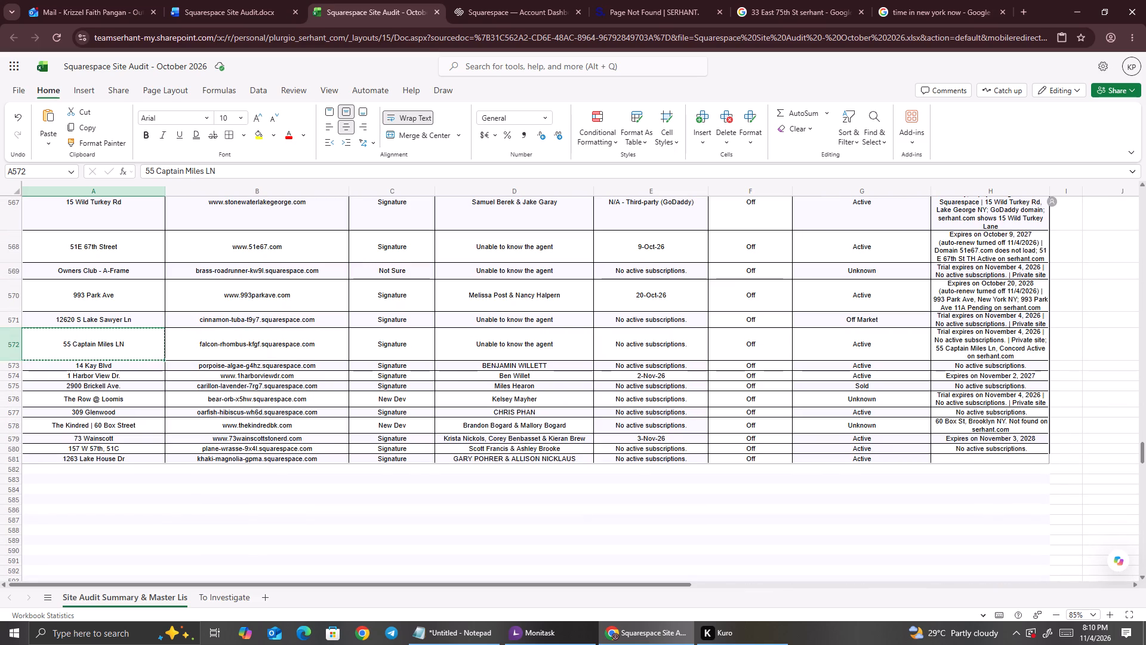
click(535, 0)
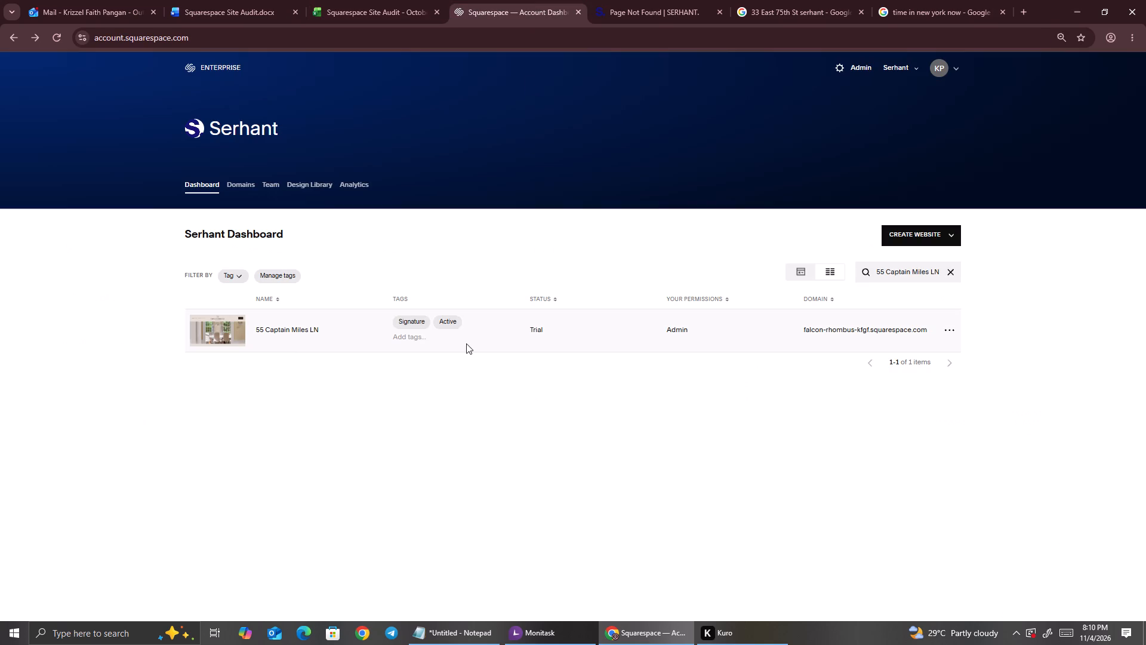
click(226, 339)
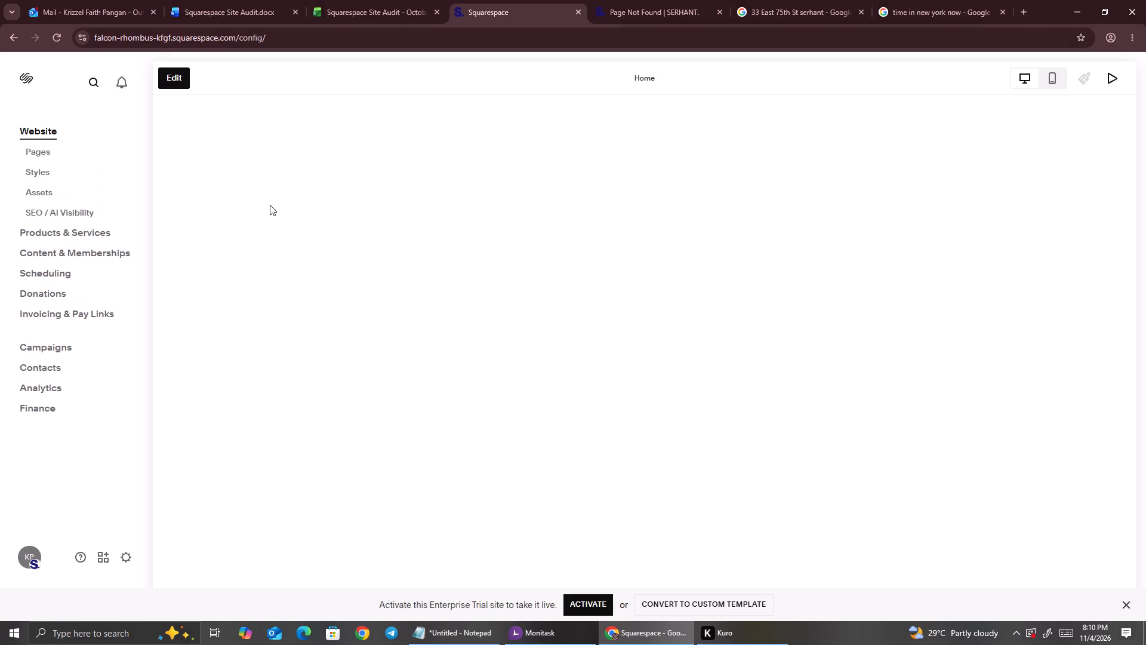
scroll(557, 387, down, 5)
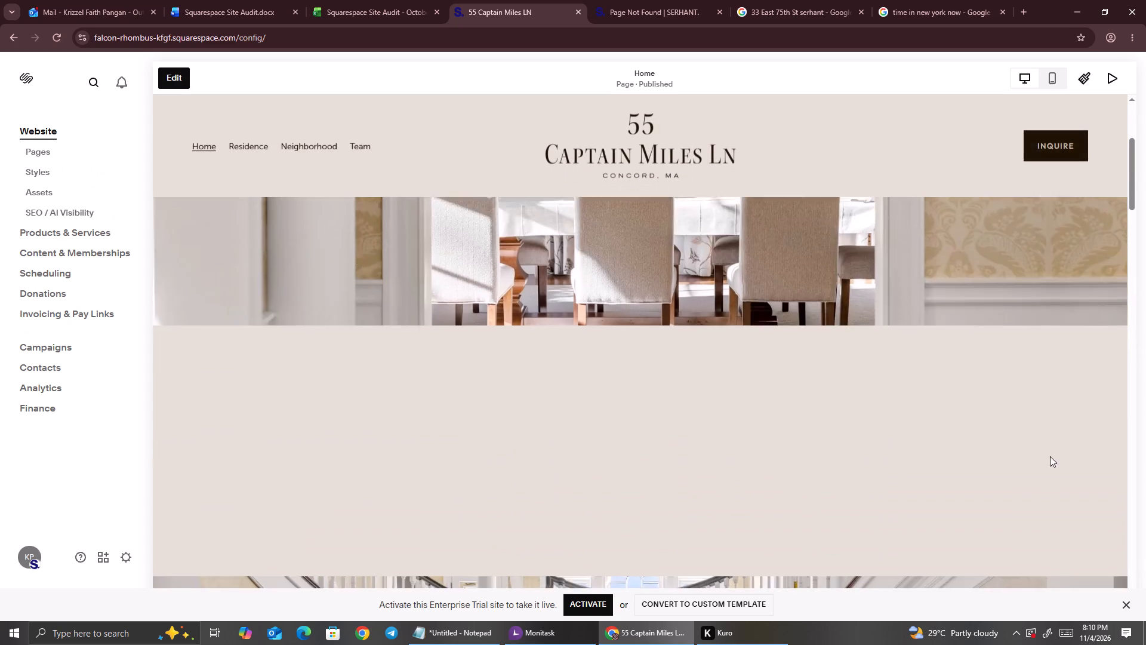
scroll(1050, 456, down, 20)
scroll(1050, 456, down, 9)
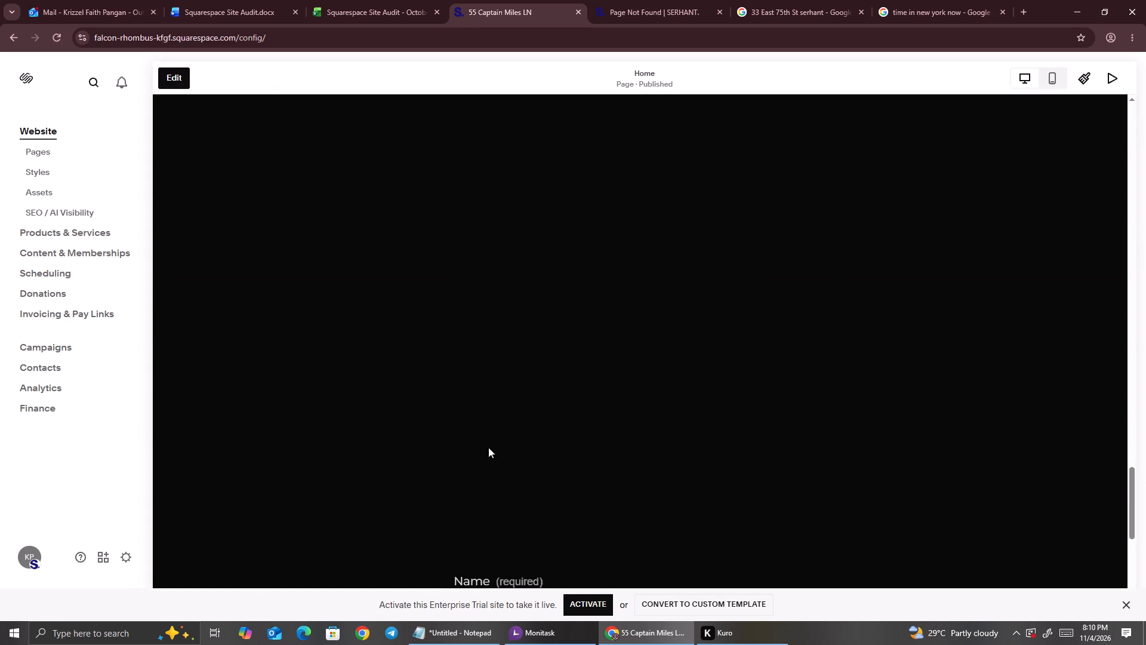
scroll(488, 447, down, 20)
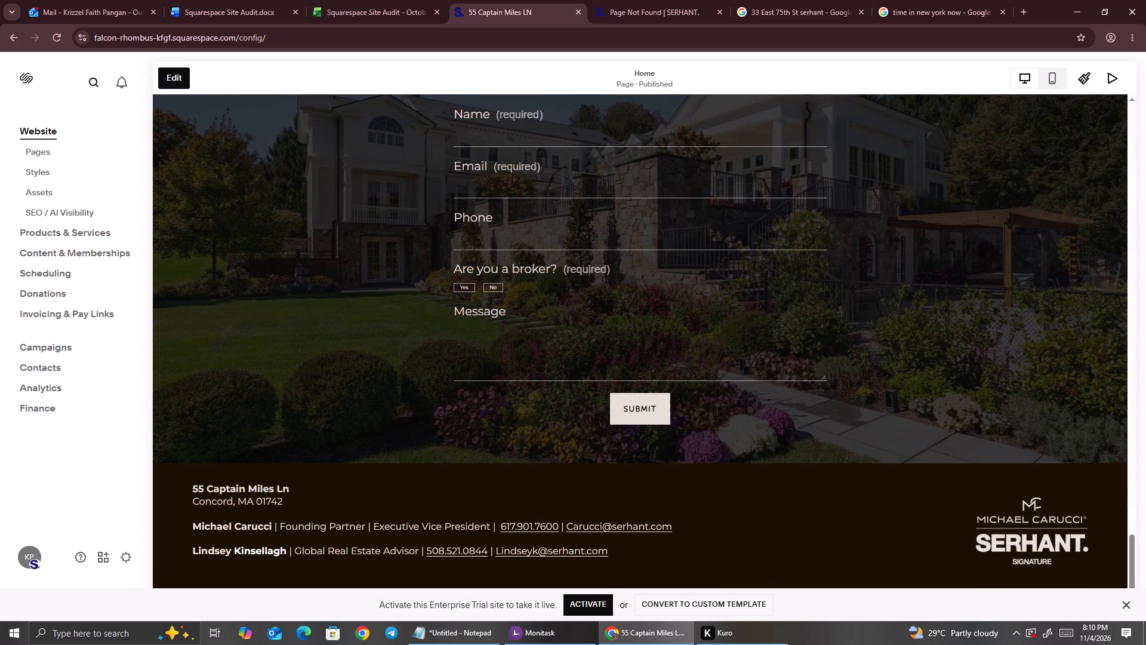
drag(190, 493, 341, 491)
drag(196, 530, 275, 524)
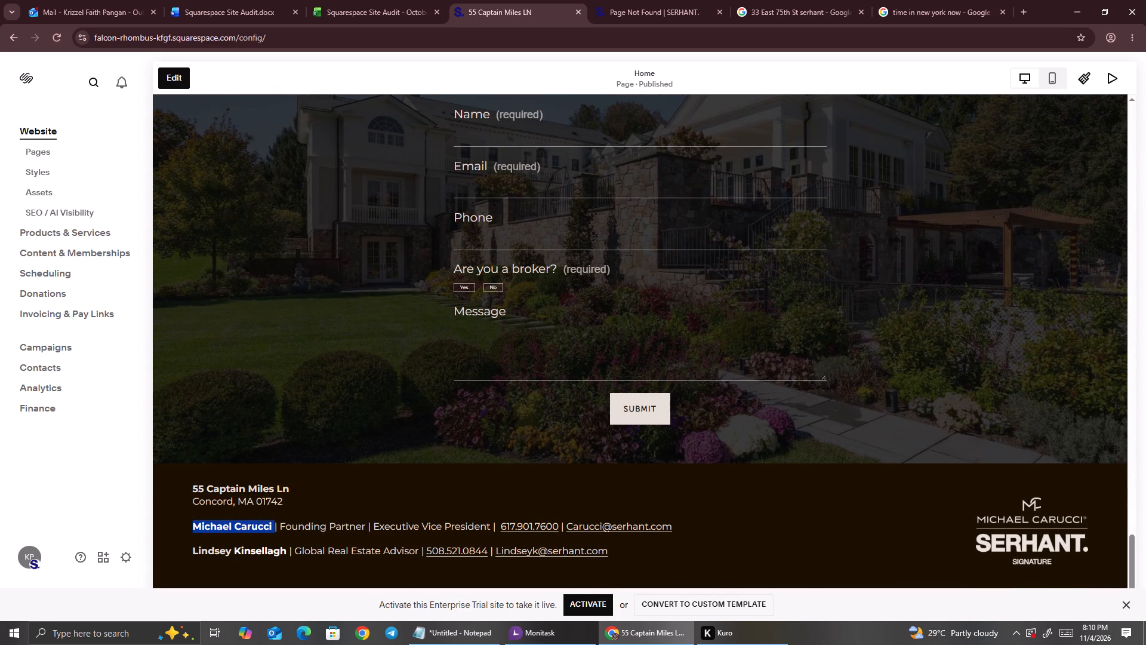
key(ctrl+c)
key(alt+Tab)
key(ctrl+a)
key(ctrl+v)
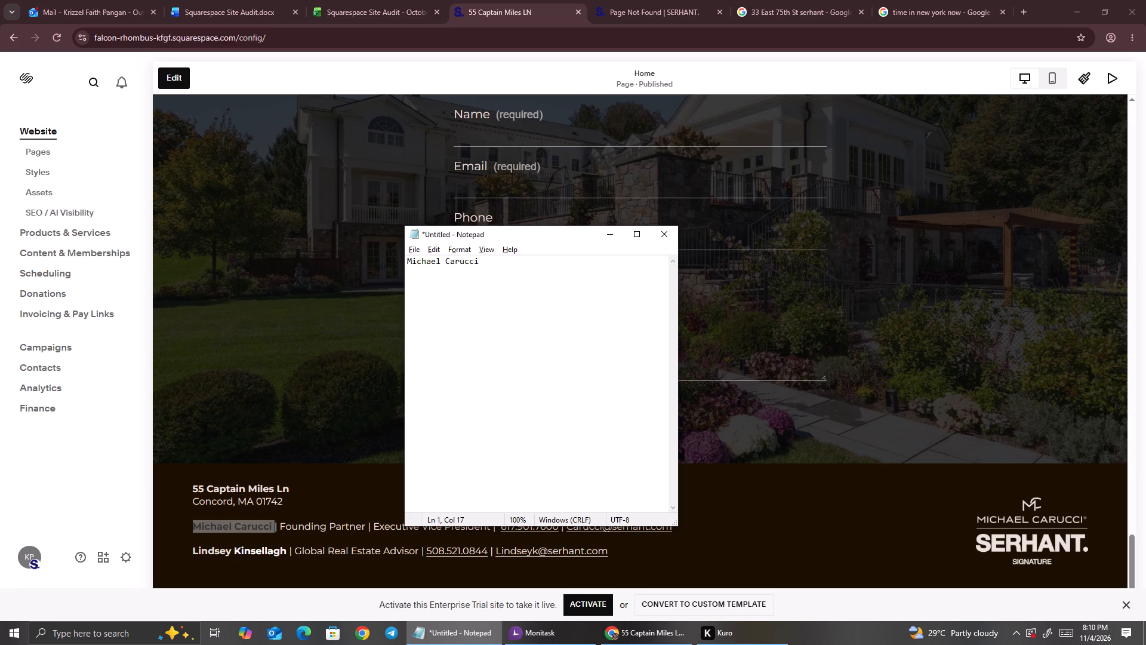
text(&)
key(space)
Append the second agent's name from the site's footer after the "&" in Notepad.
drag(193, 551, 272, 552)
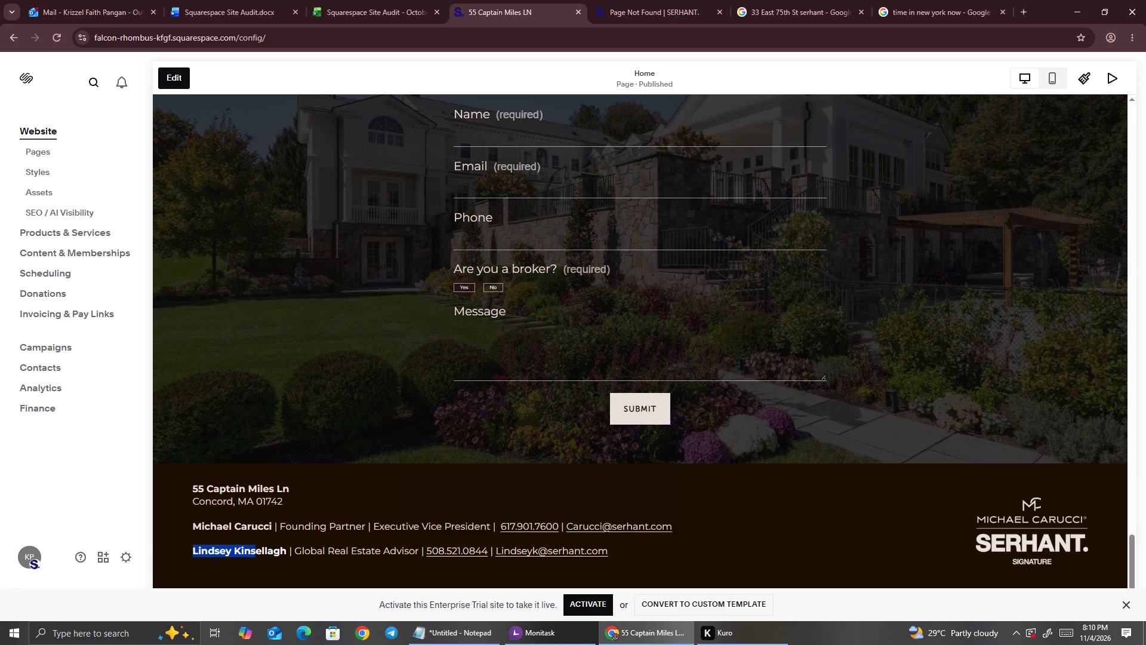
drag(272, 552, 286, 551)
key(ctrl+c)
key(alt+Tab)
key(ctrl+v)
key(ctrl+a)
key(ctrl+c)
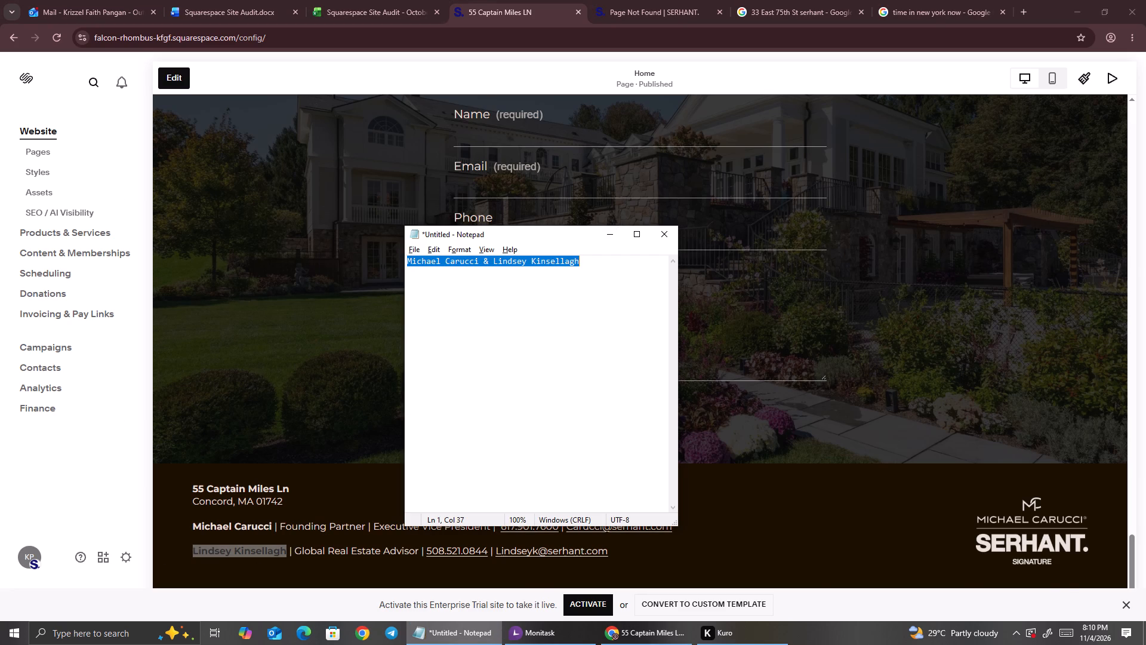
click(329, 0)
click(537, 358)
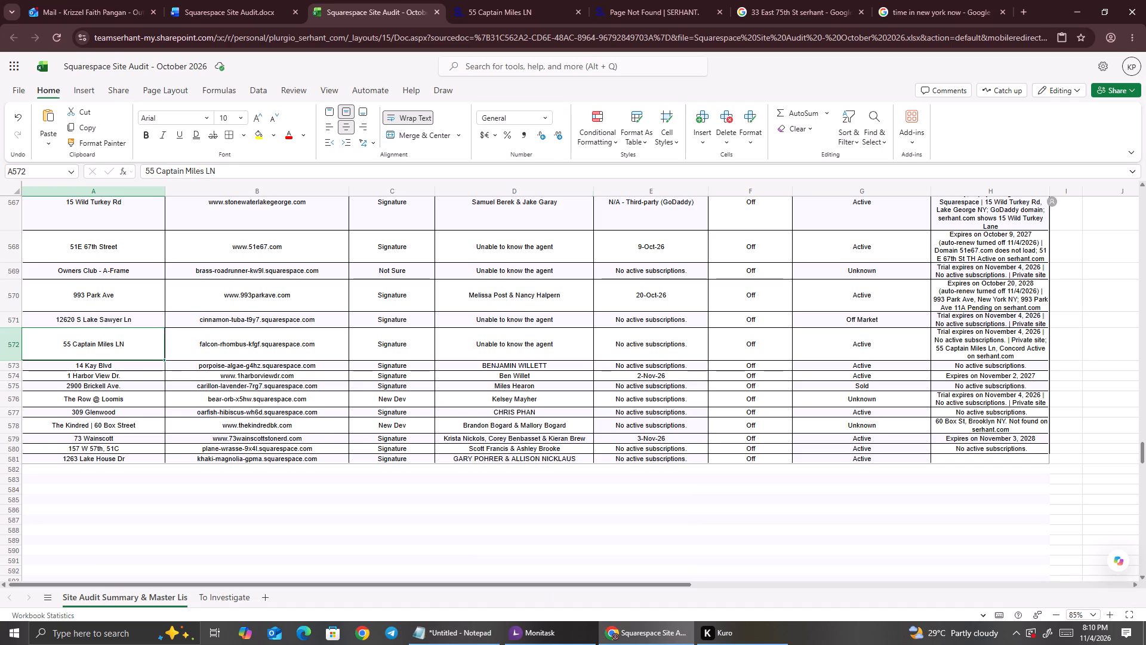
key(ctrl+v)
click(991, 346)
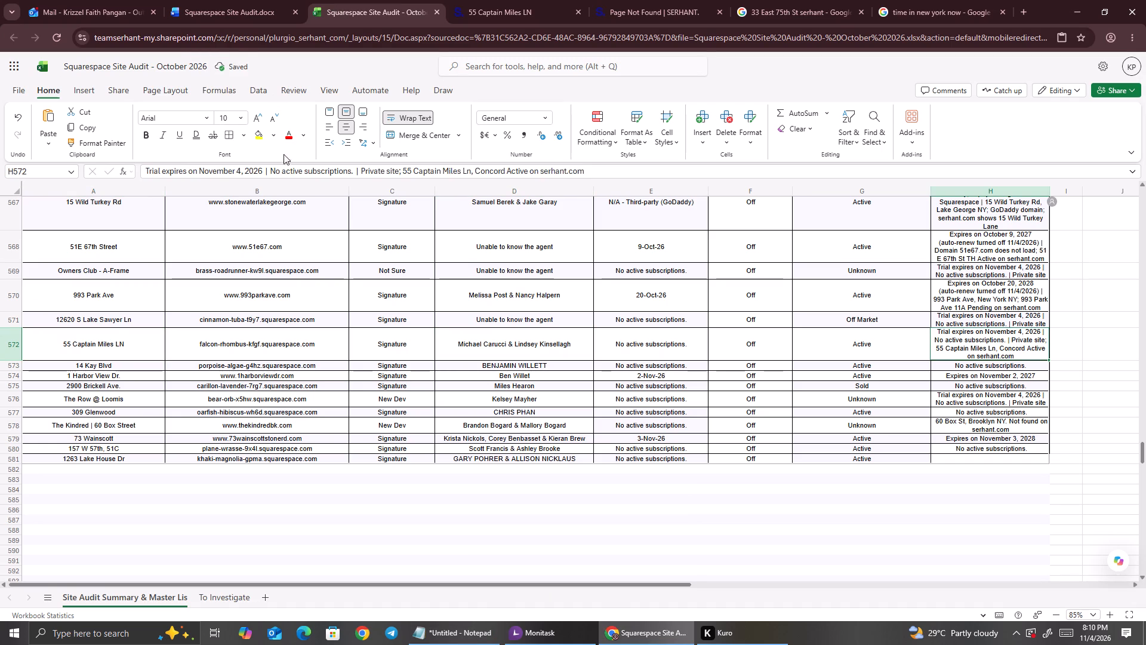
click(686, 349)
click(673, 347)
key(ctrl+c)
click(997, 348)
key(ctrl+v)
click(919, 500)
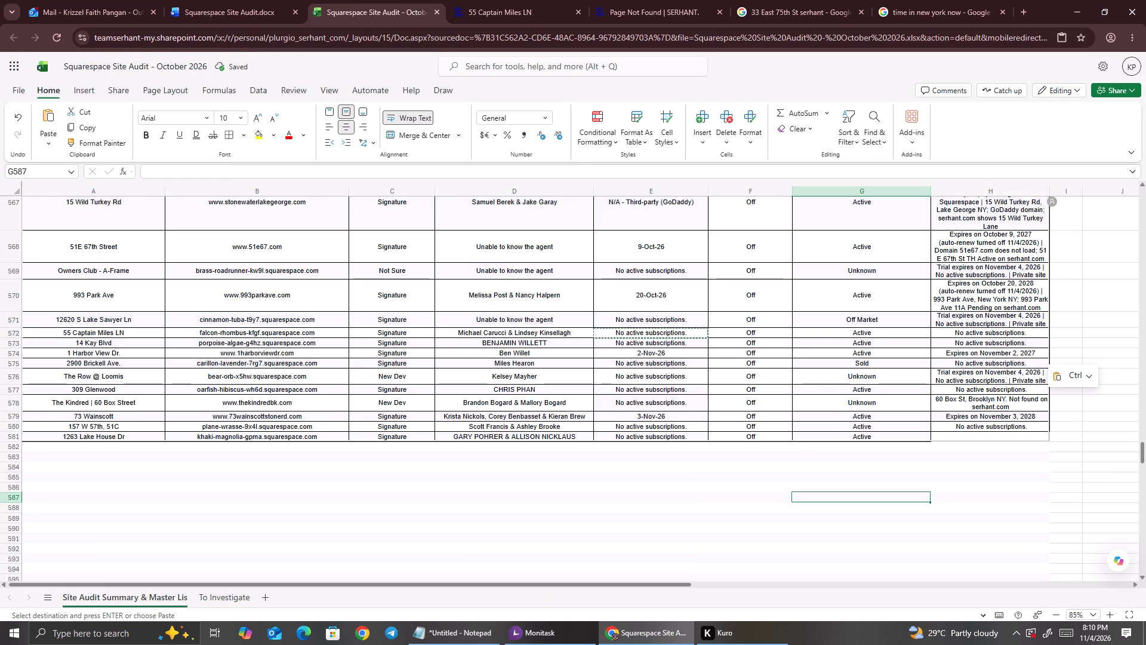
click(526, 0)
click(11, 32)
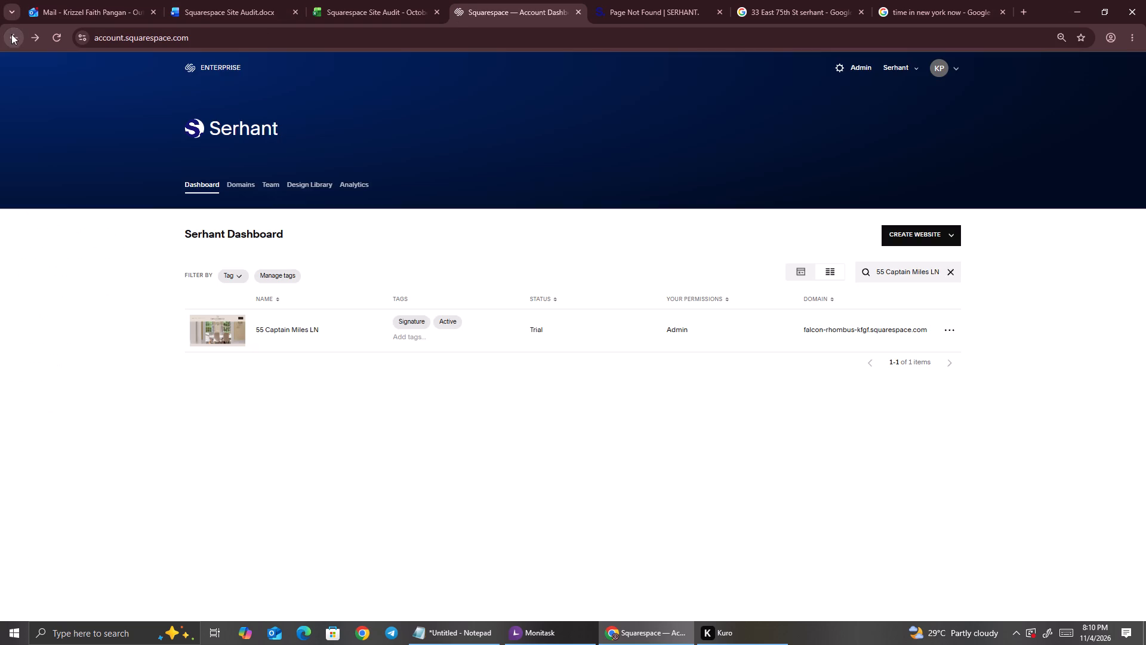
click(945, 322)
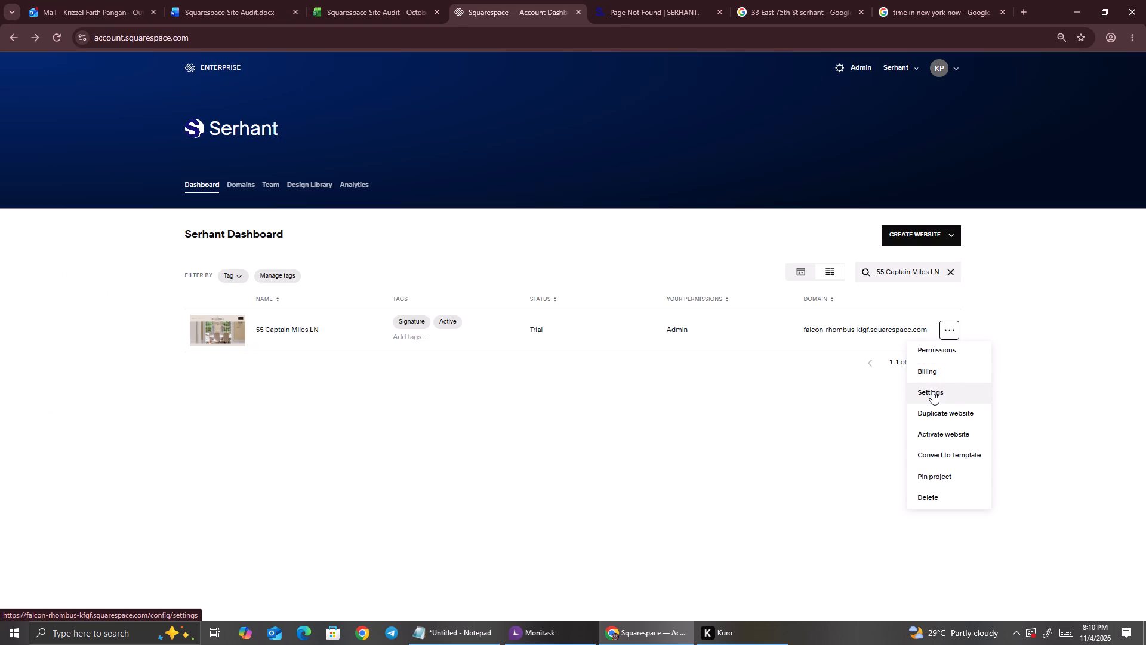
click(932, 386)
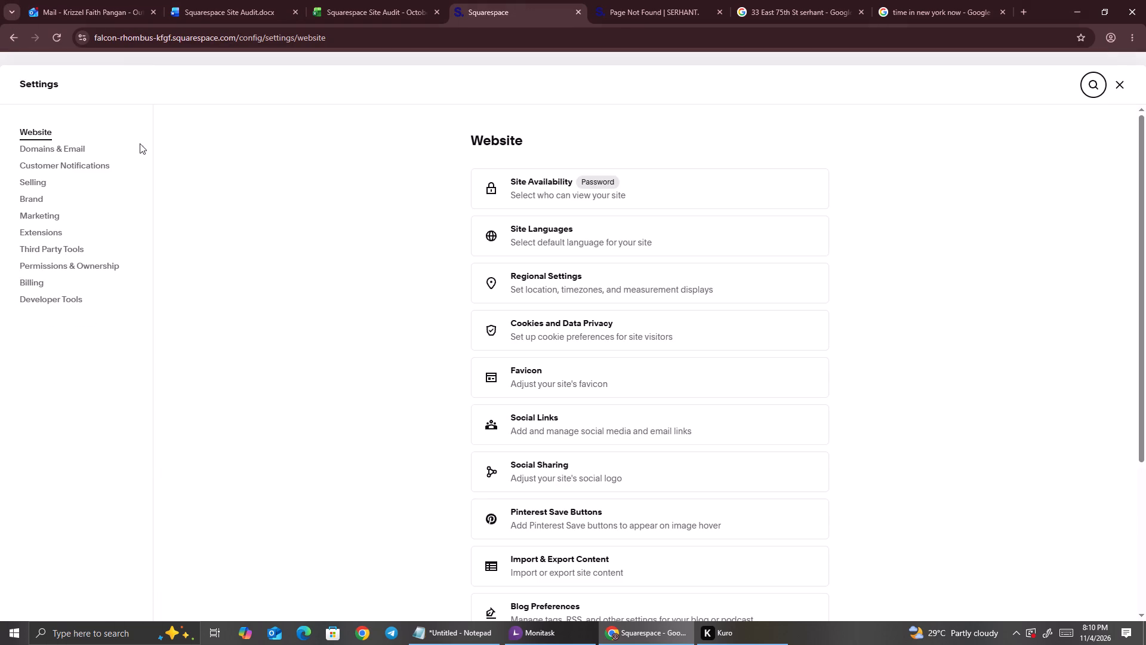
click(45, 146)
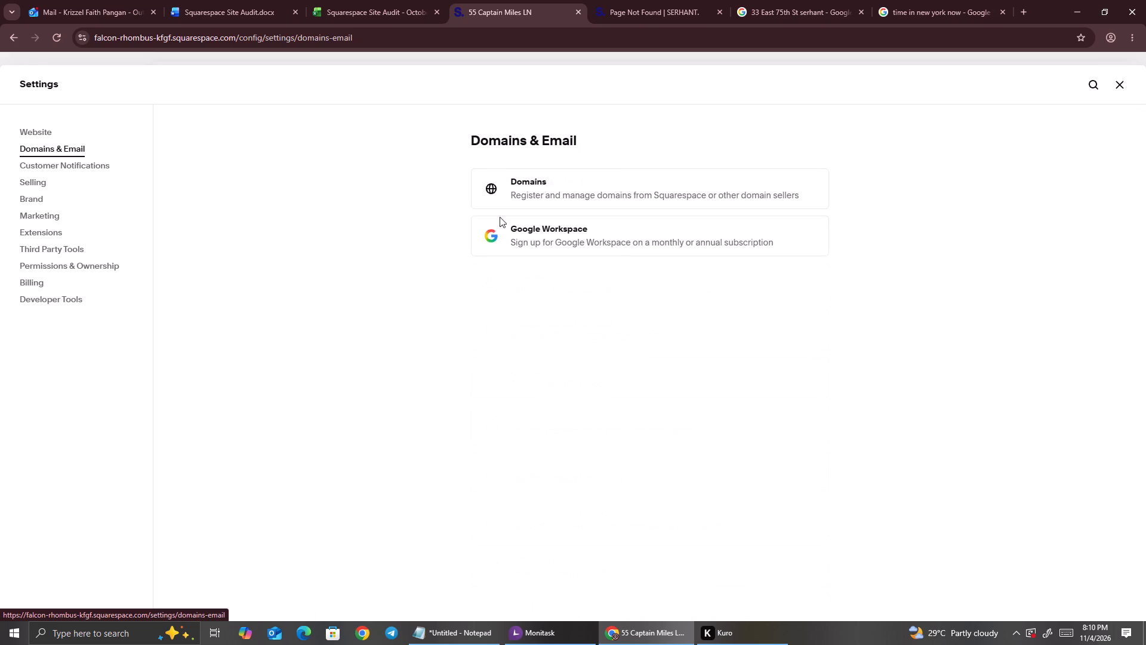
click(608, 188)
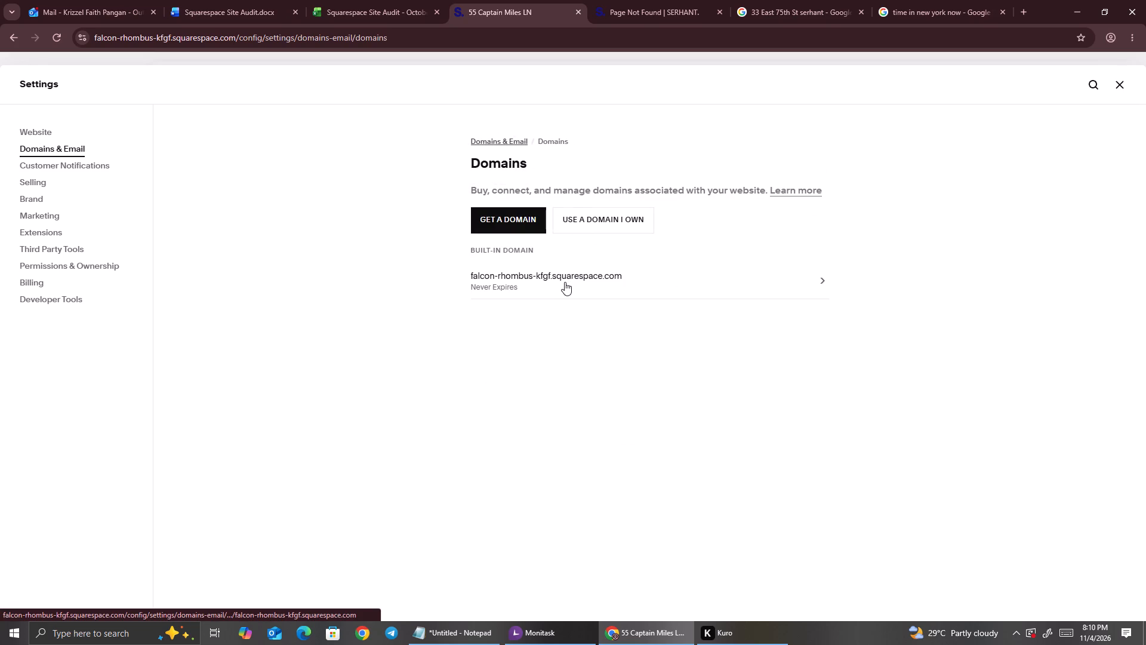
click(565, 282)
click(380, 0)
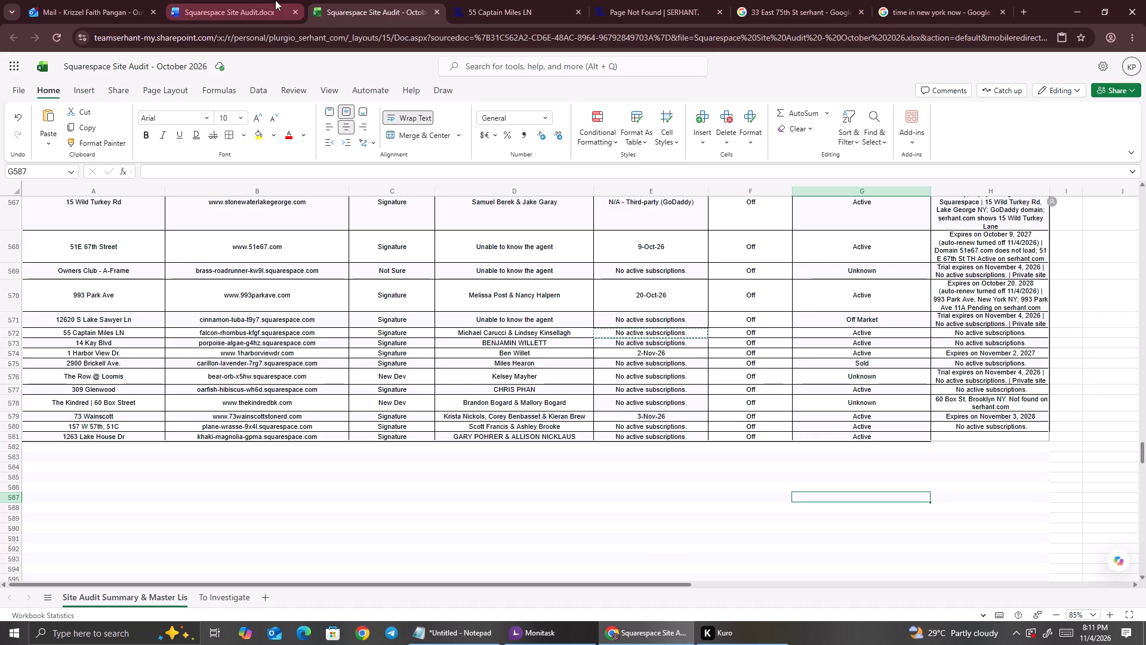
click(528, 0)
double_click(5, 36)
click(5, 36)
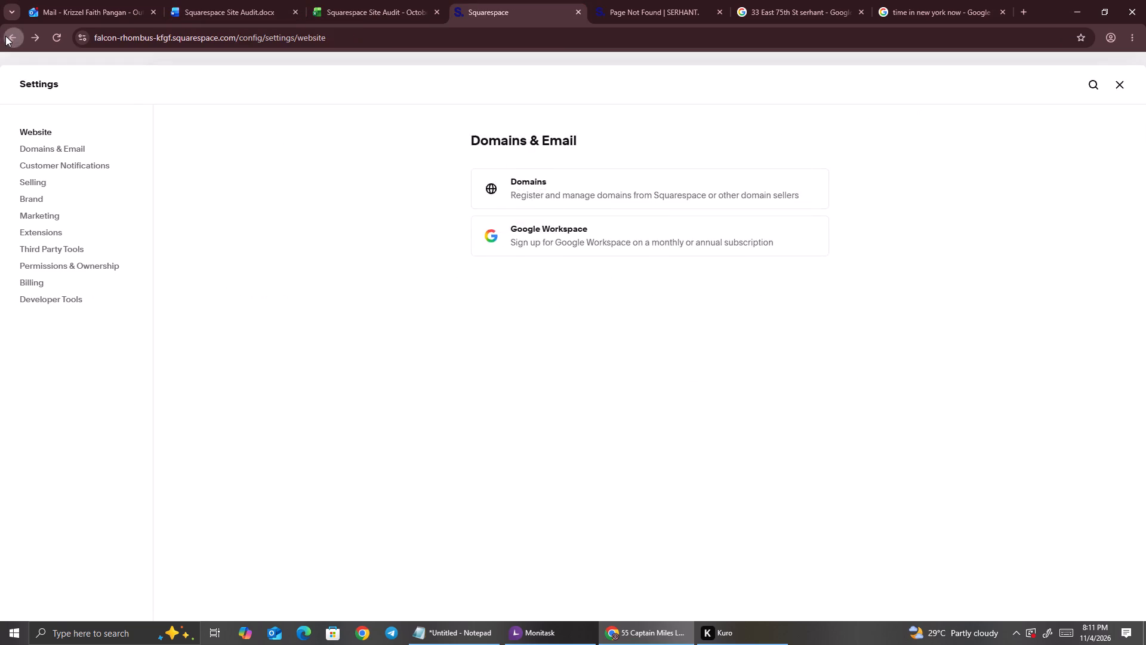
click(15, 42)
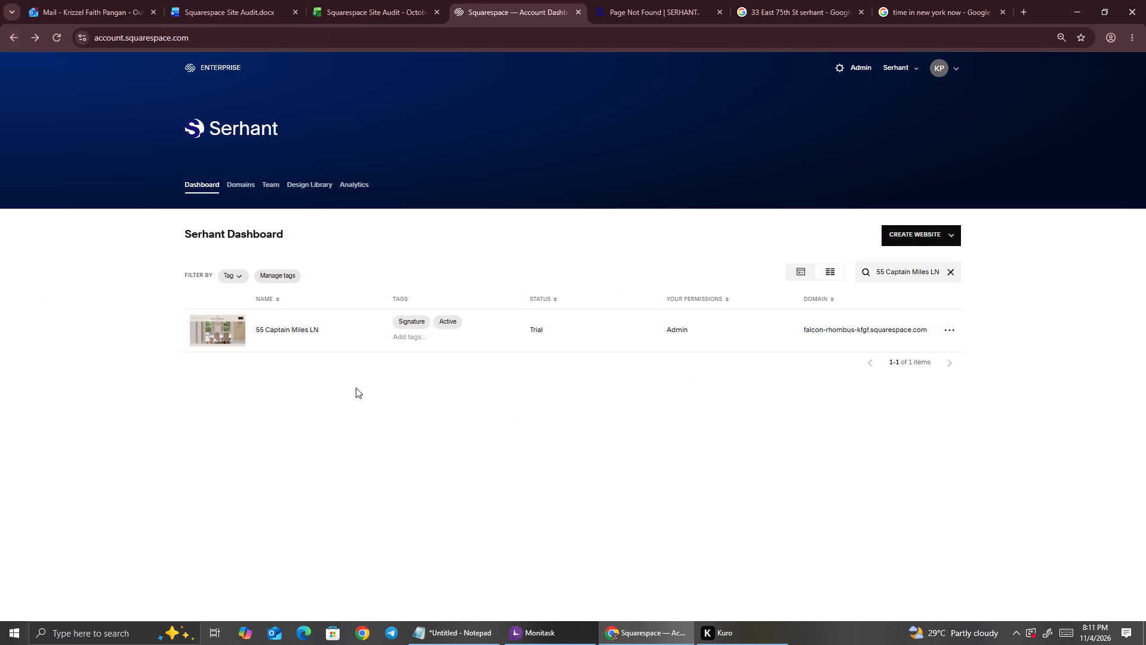